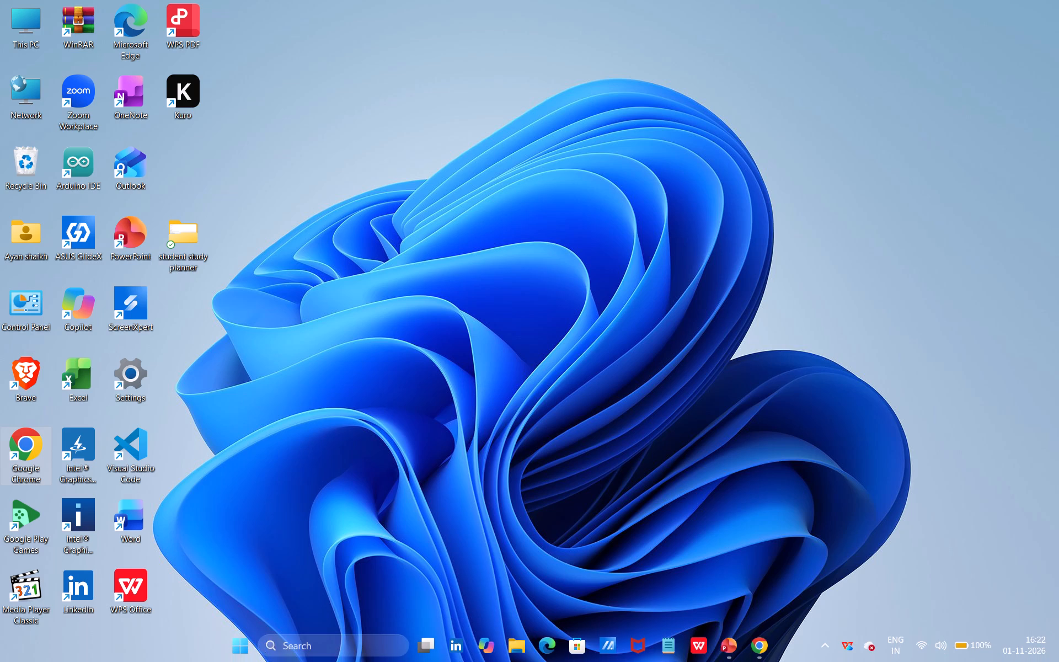
Launch WhatsApp from the recent searches.
left_click(316, 638)
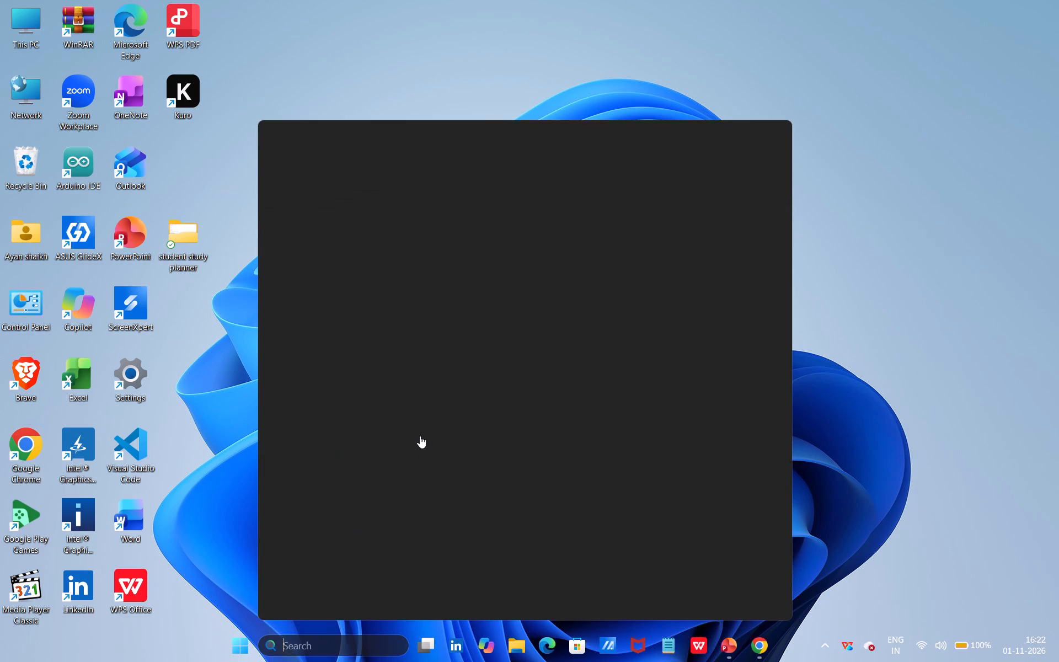
left_click(369, 311)
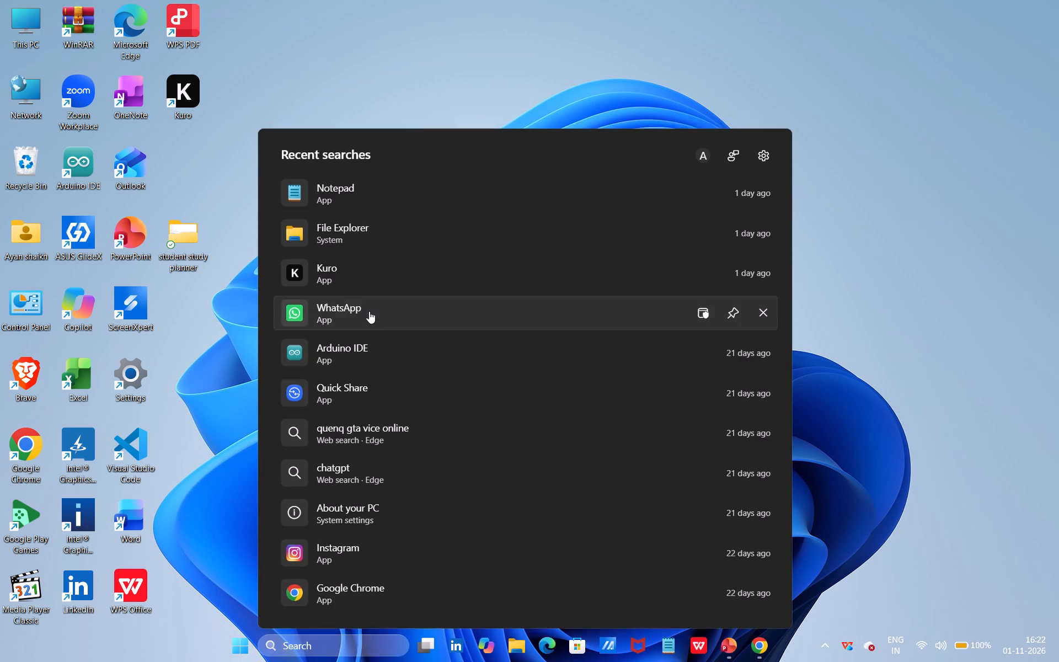
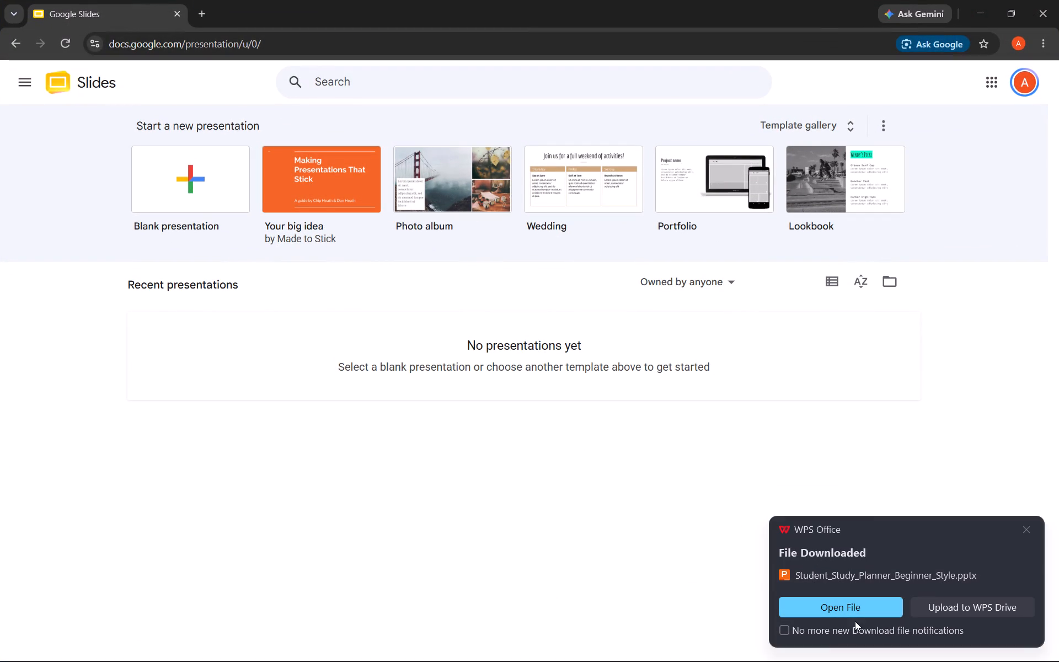
Dismiss the WPS Office notification about the downloaded Student_Study_Planner_Beginner_Style.pptx file.
left_click(1027, 528)
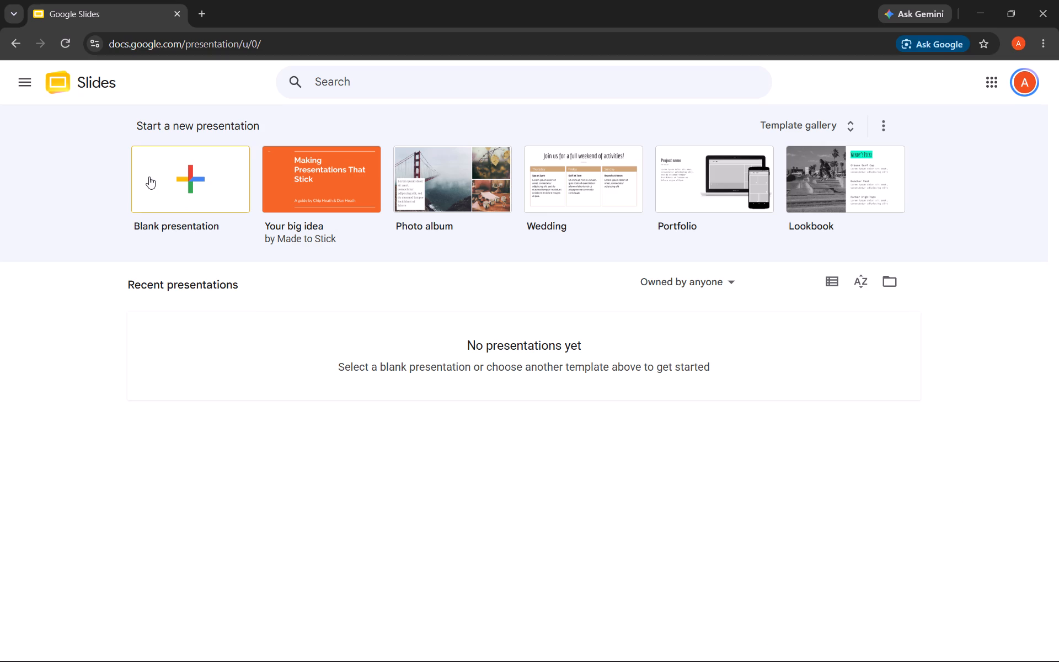
Switch to the Slides home page using the main navigation's list of Google editors.
left_click(29, 81)
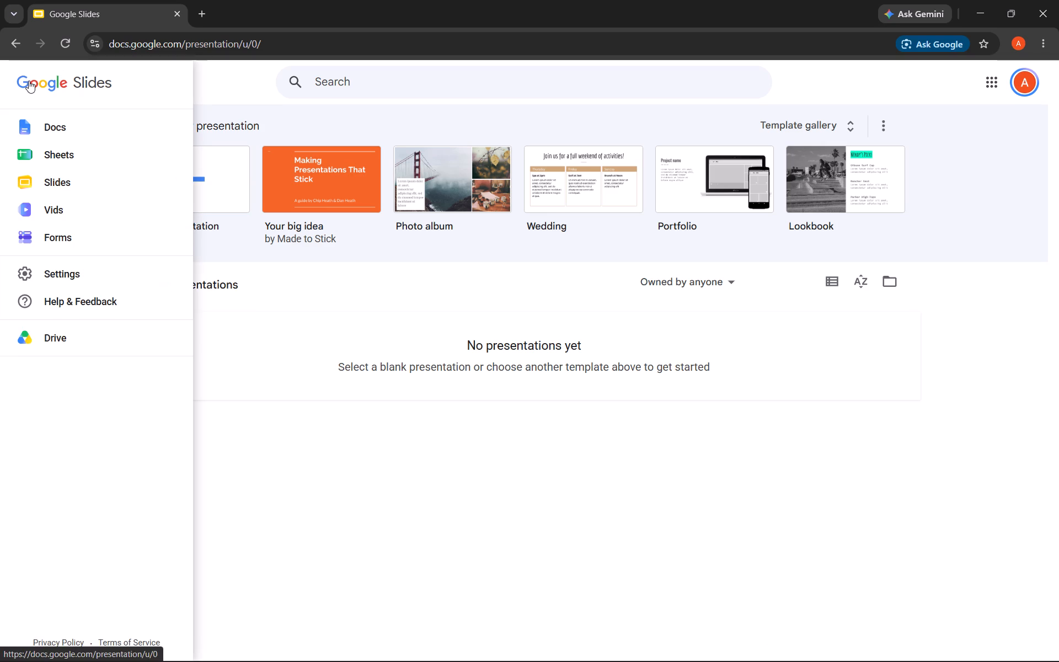
left_click(64, 179)
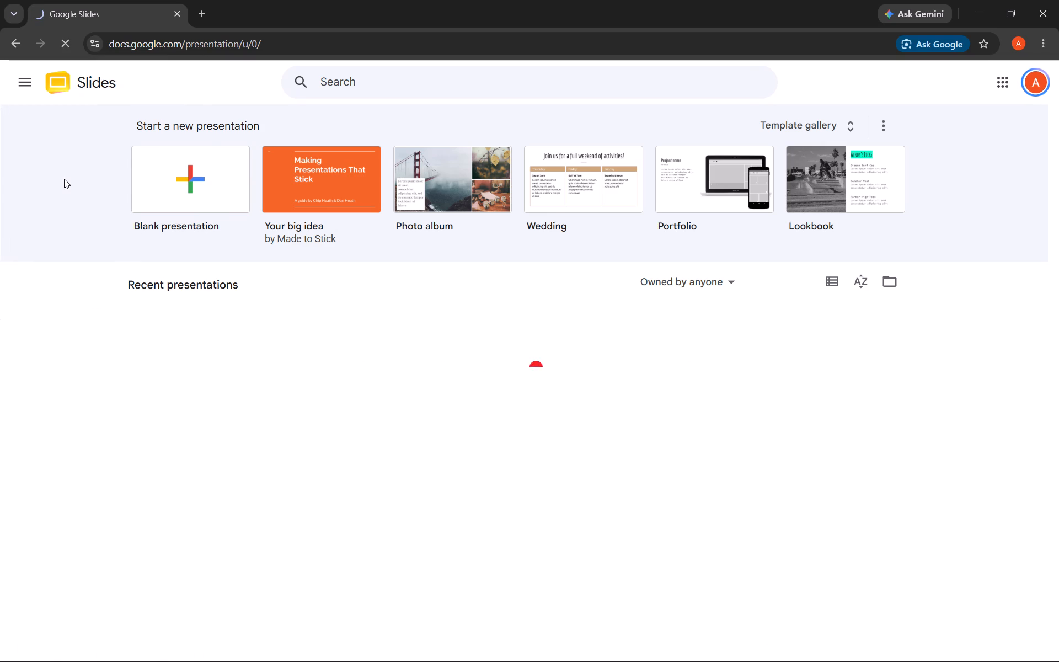
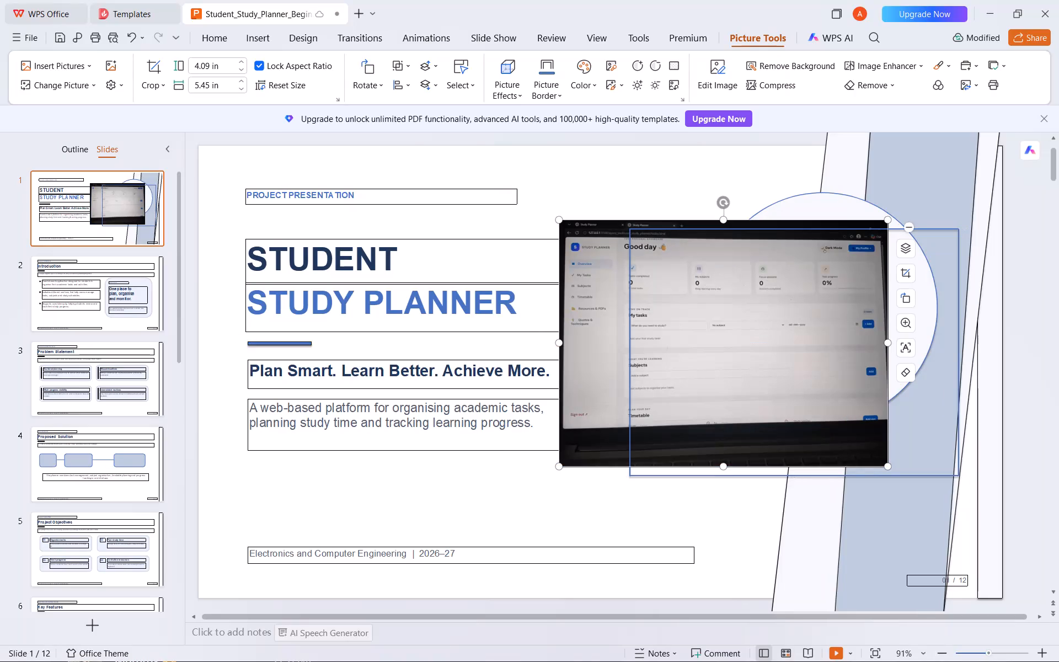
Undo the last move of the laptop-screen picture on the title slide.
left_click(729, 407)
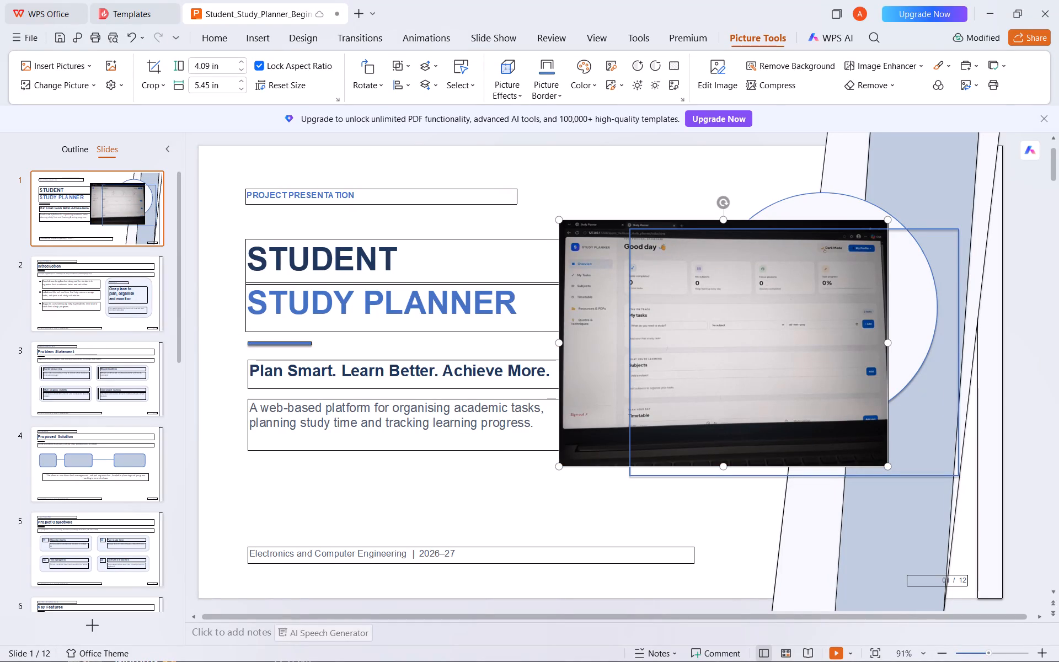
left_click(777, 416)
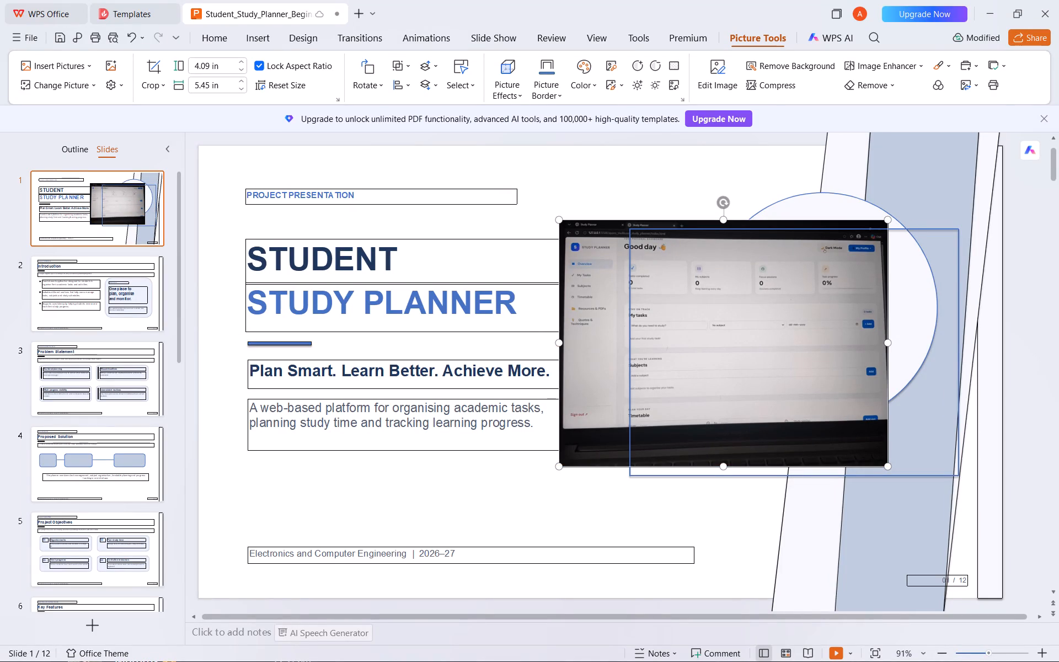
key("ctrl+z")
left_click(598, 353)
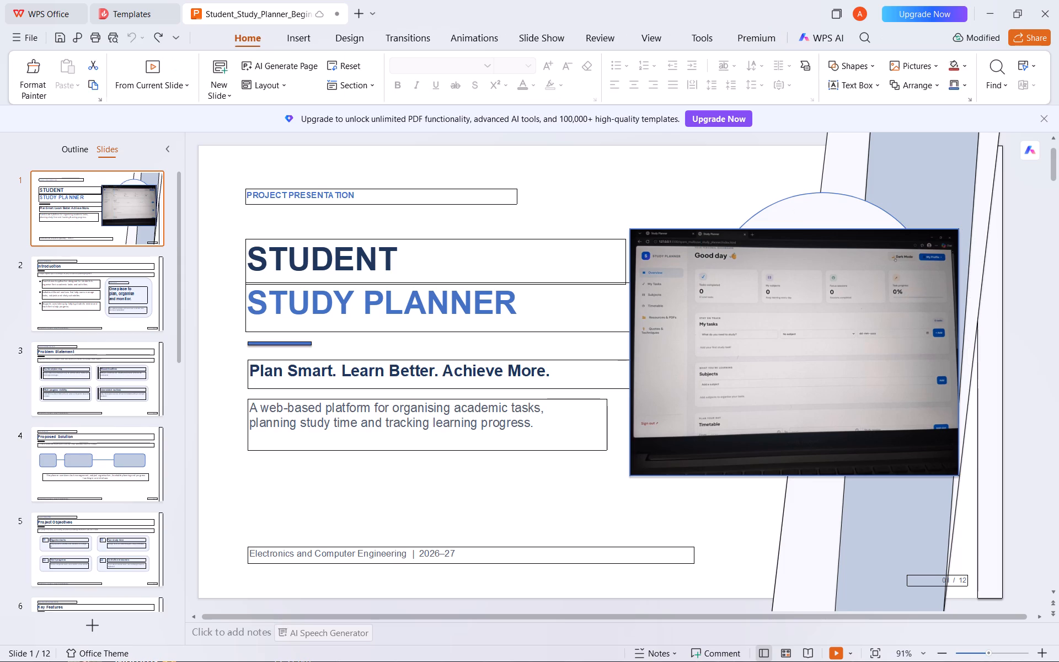
Delete the laptop-screen picture from the title slide.
left_click(764, 370)
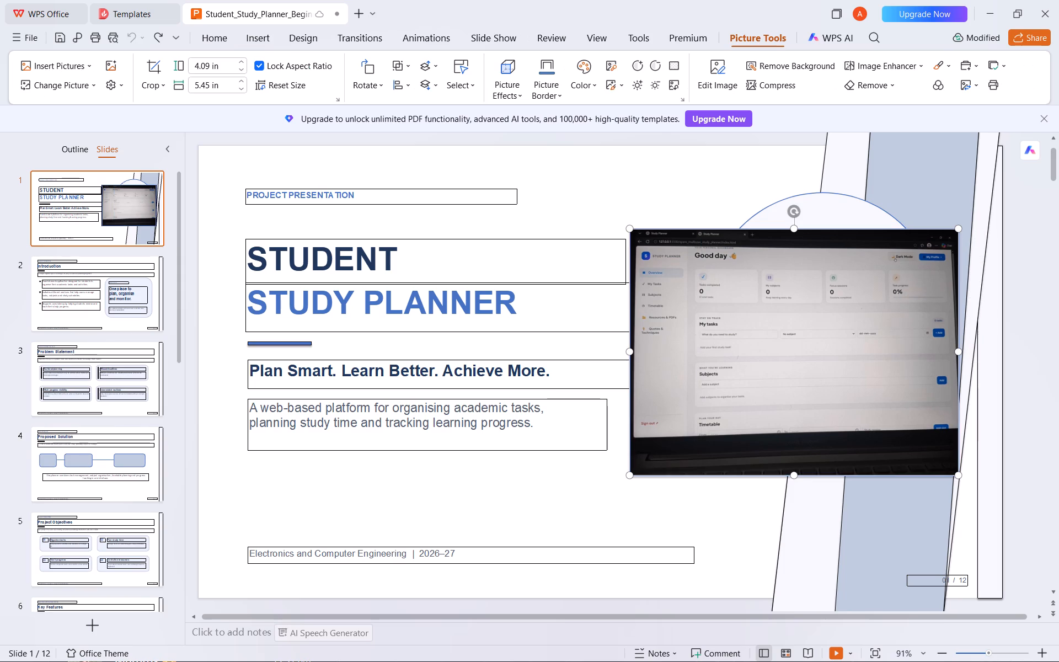
left_click(563, 519)
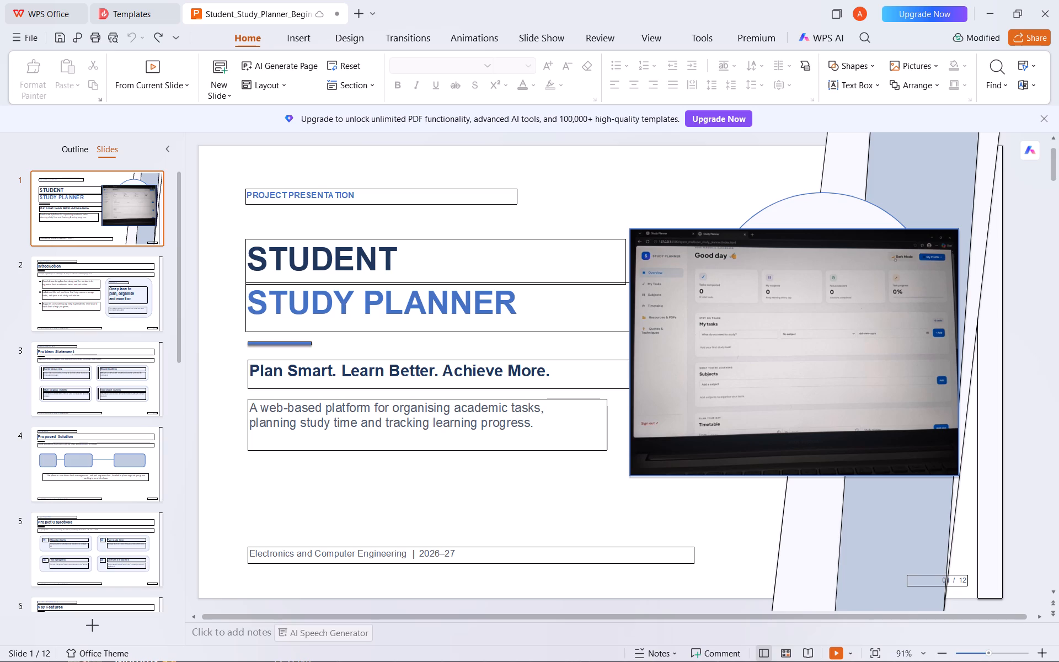
left_click(588, 498)
left_click(446, 200)
left_click(446, 220)
left_click(673, 306)
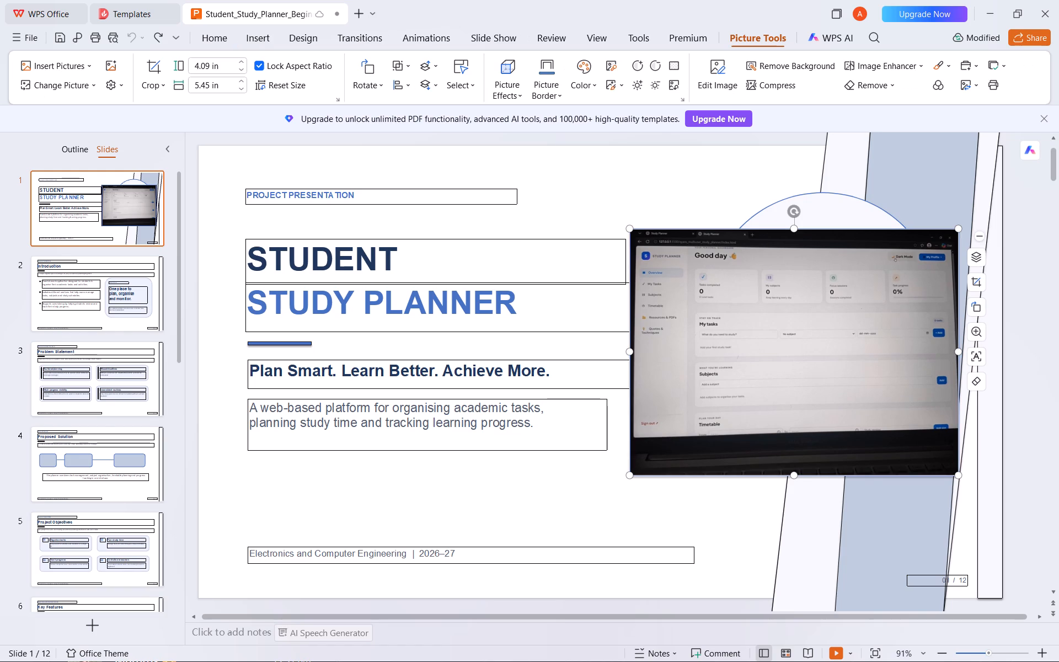
key("Delete")
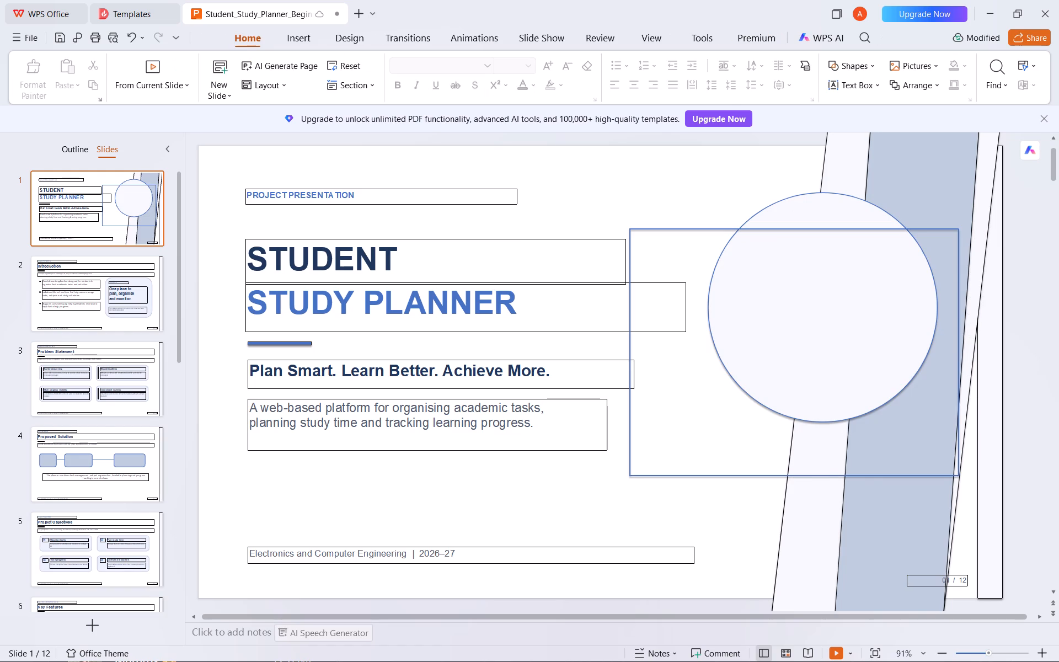
key("Delete")
Delete the empty rectangular frame, the slanted bands and the vertical edge strip around the circle on slide 1.
left_click(631, 234)
key("Delete")
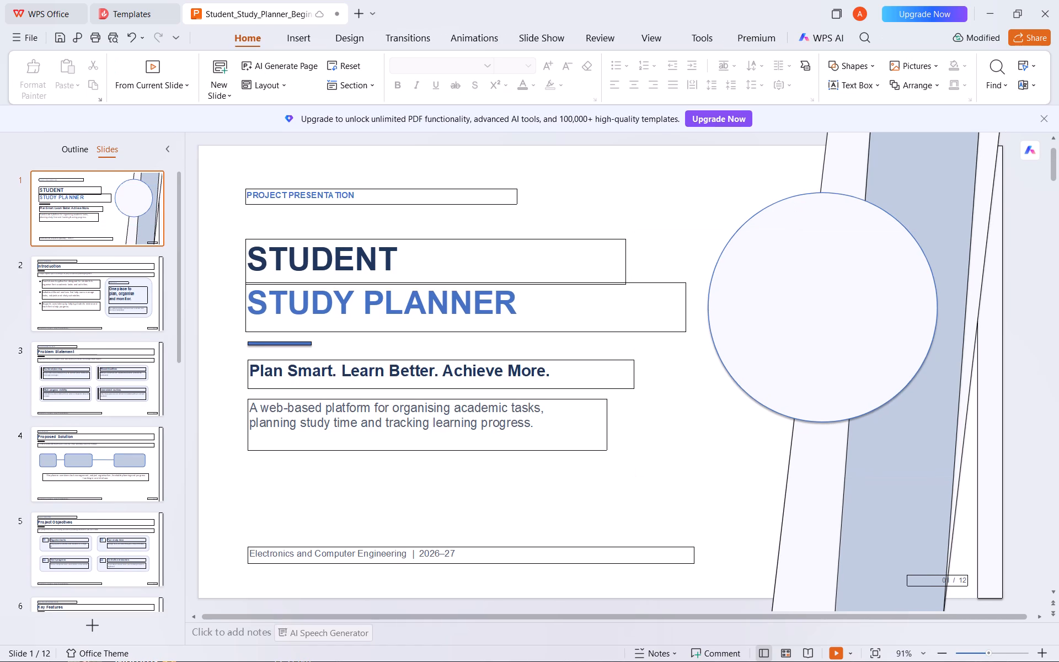
left_click(824, 175)
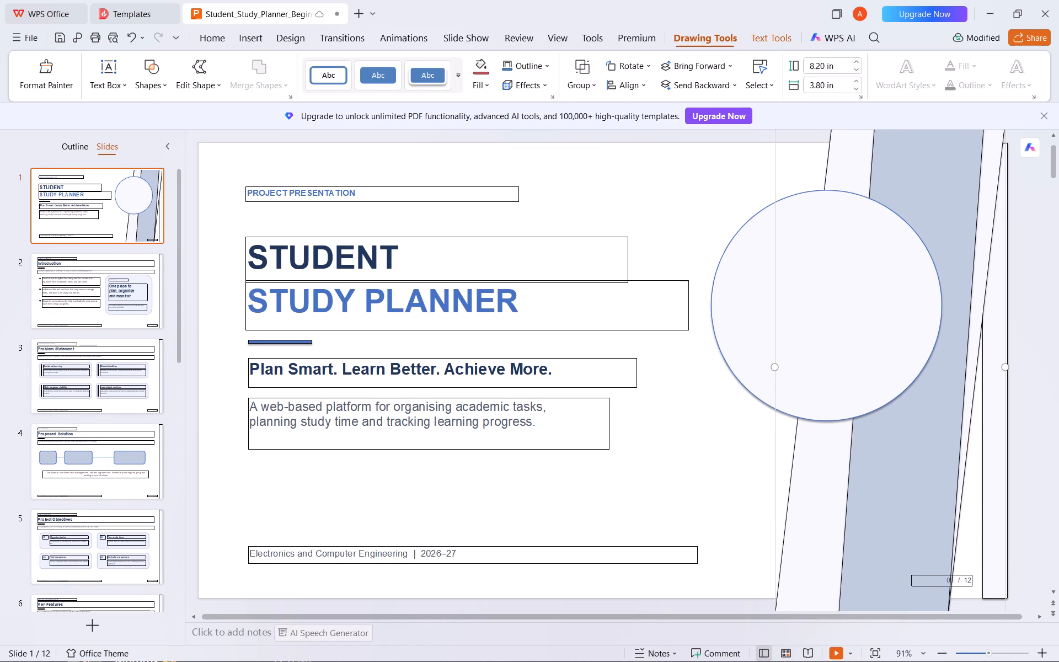
key("Delete")
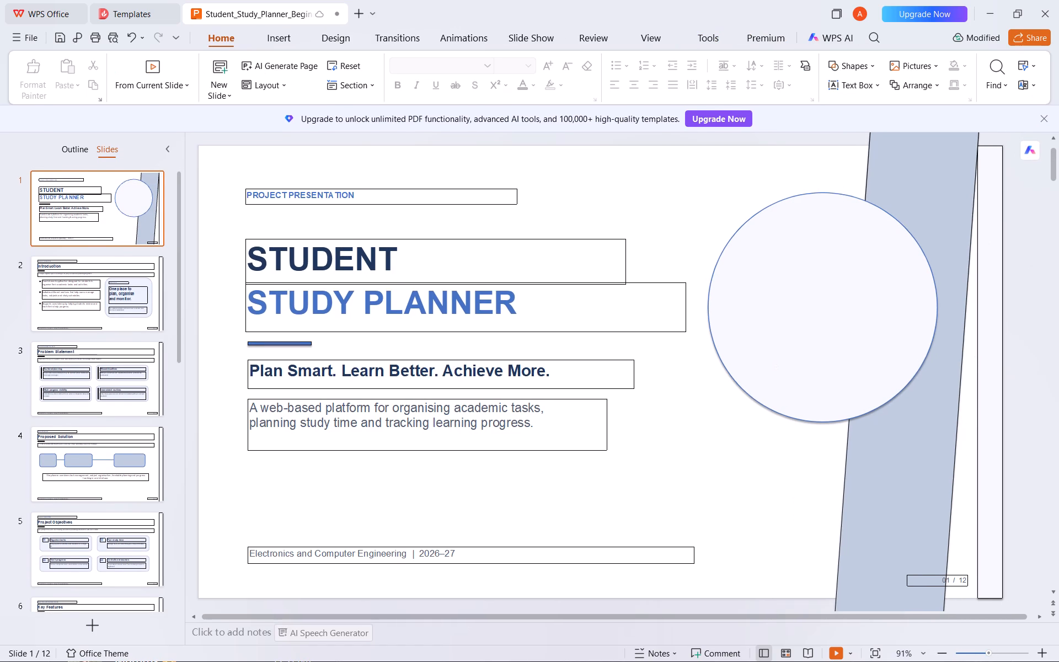
left_click(871, 181)
key("Delete")
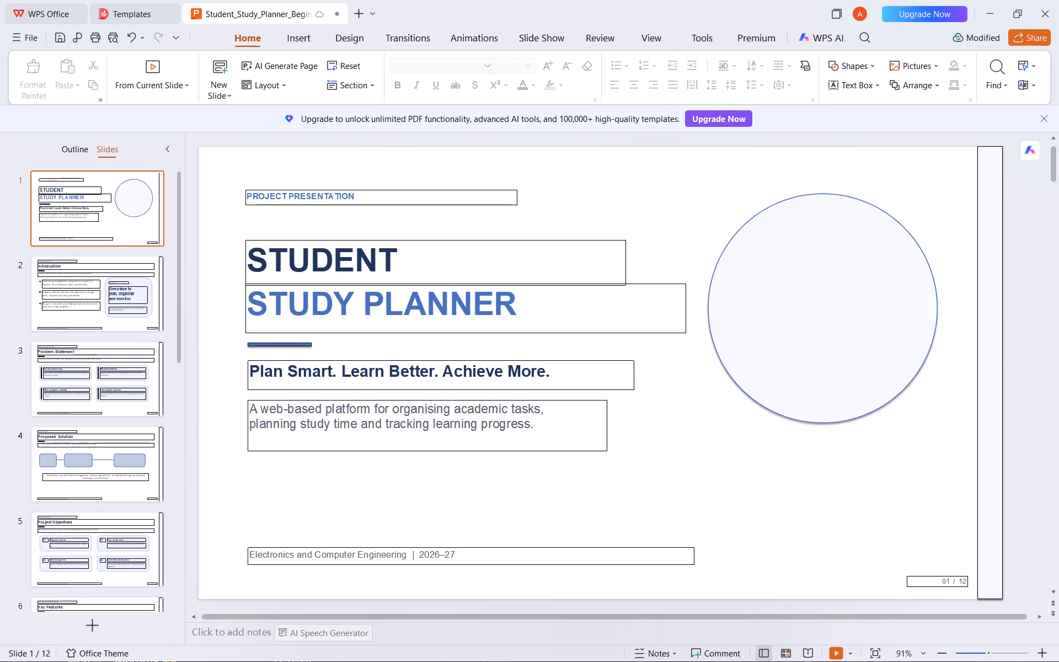
left_click(990, 199)
key("Delete")
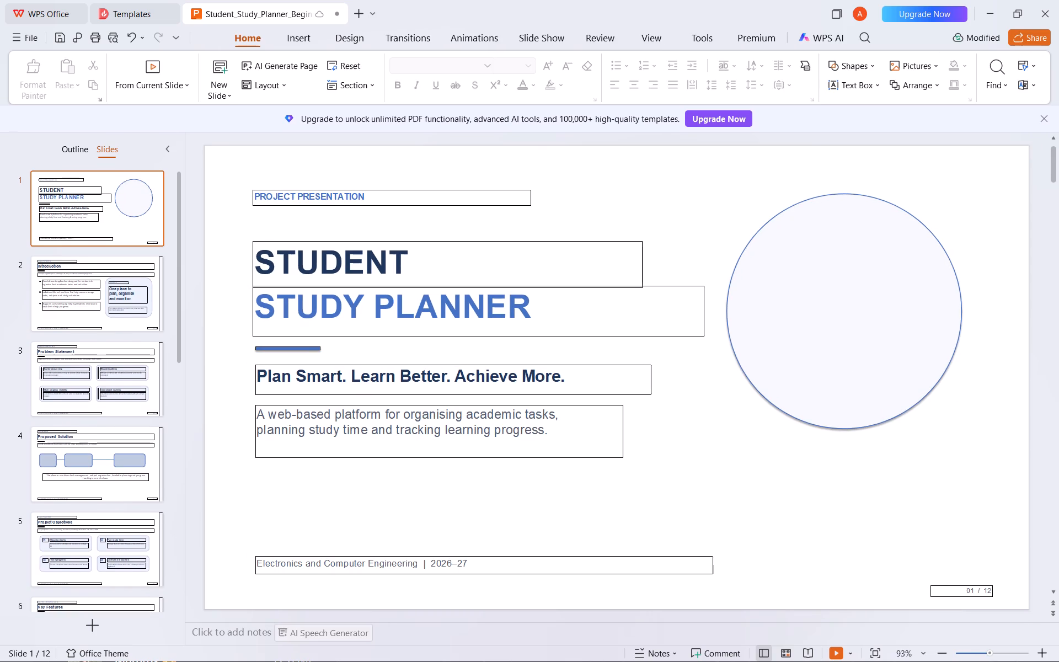
Delete the "01 / 12" page-number box and the "Electronics and Computer Engineering | 2026–27" footer from slide 1.
scroll(990, 199, "down", 1)
scroll(994, 209, "up", 1)
left_click(992, 586)
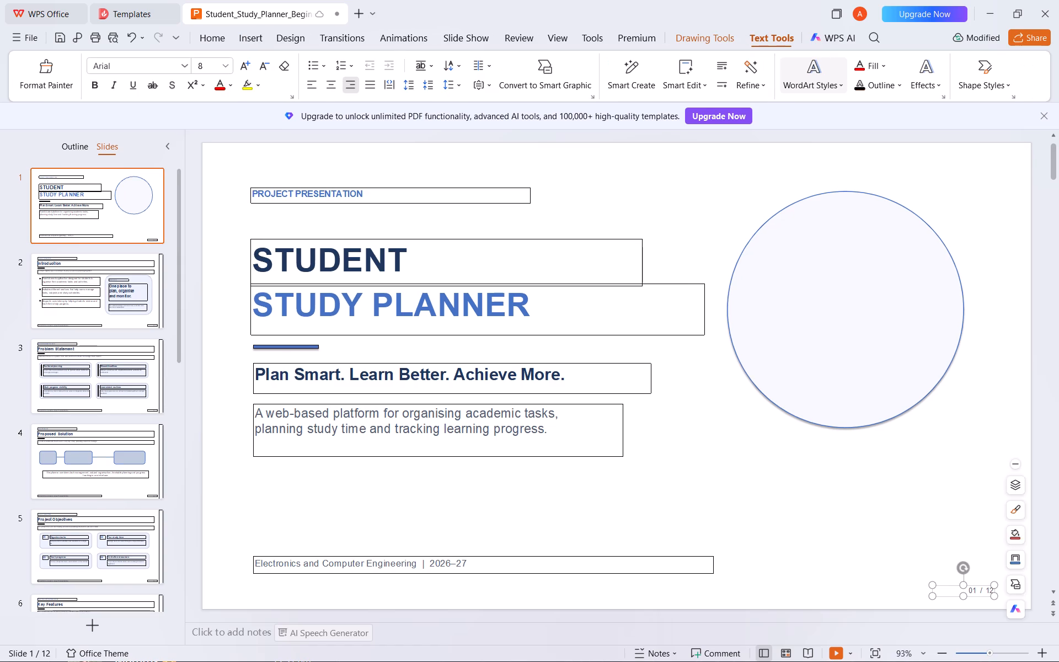
key("Delete")
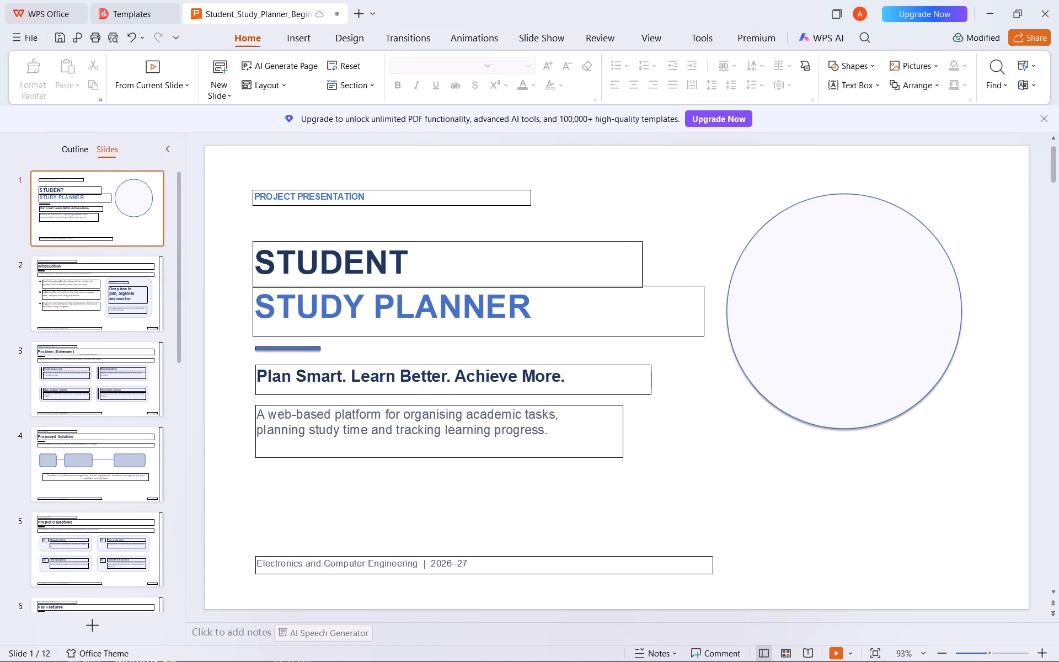
left_click(705, 555)
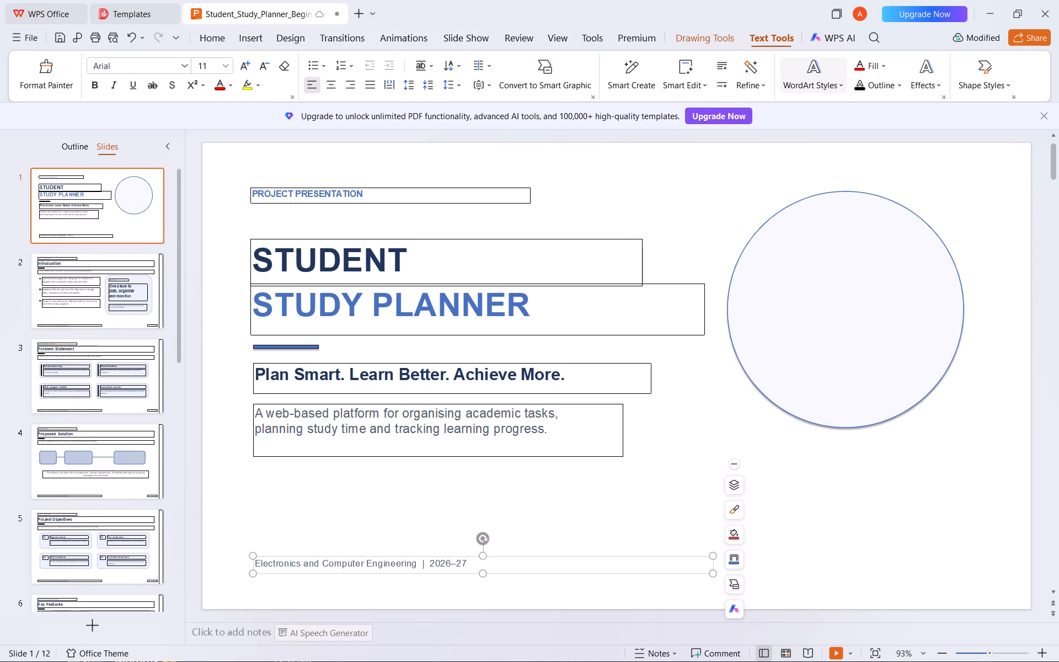
key("Delete")
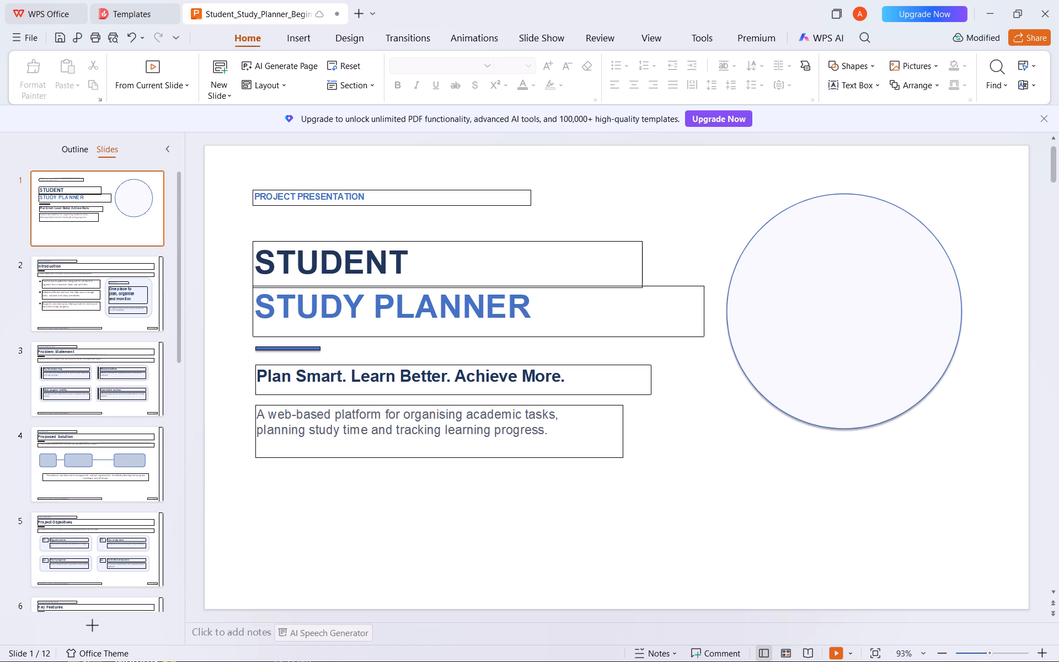
Move the "A web-based platform for organising academic tasks" text box slightly down and to the right on slide 1.
right_click(572, 441)
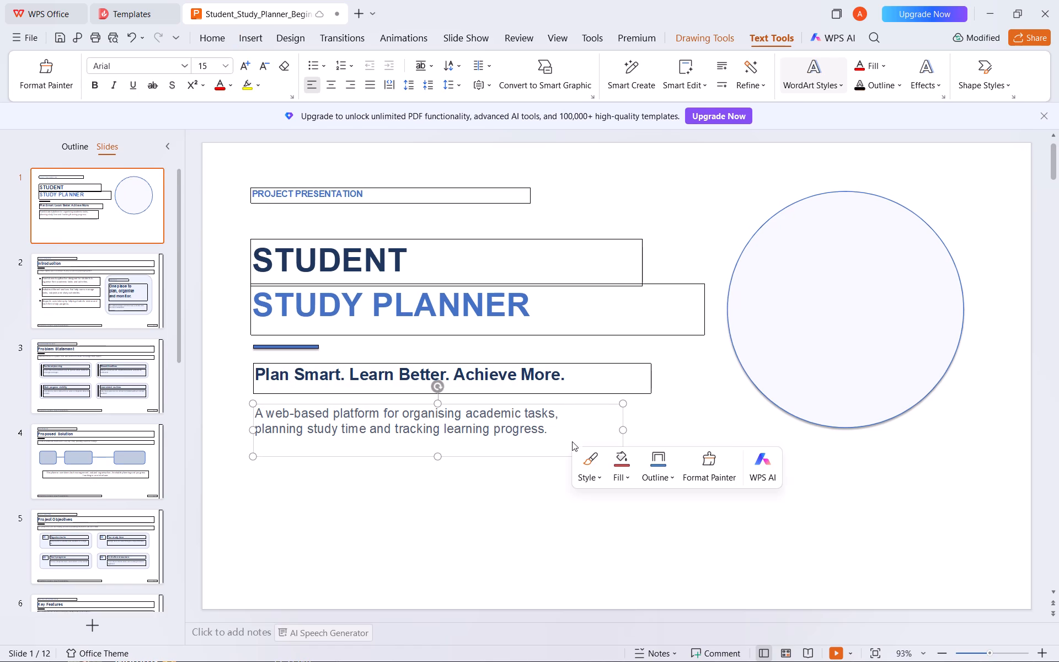
left_click(535, 435)
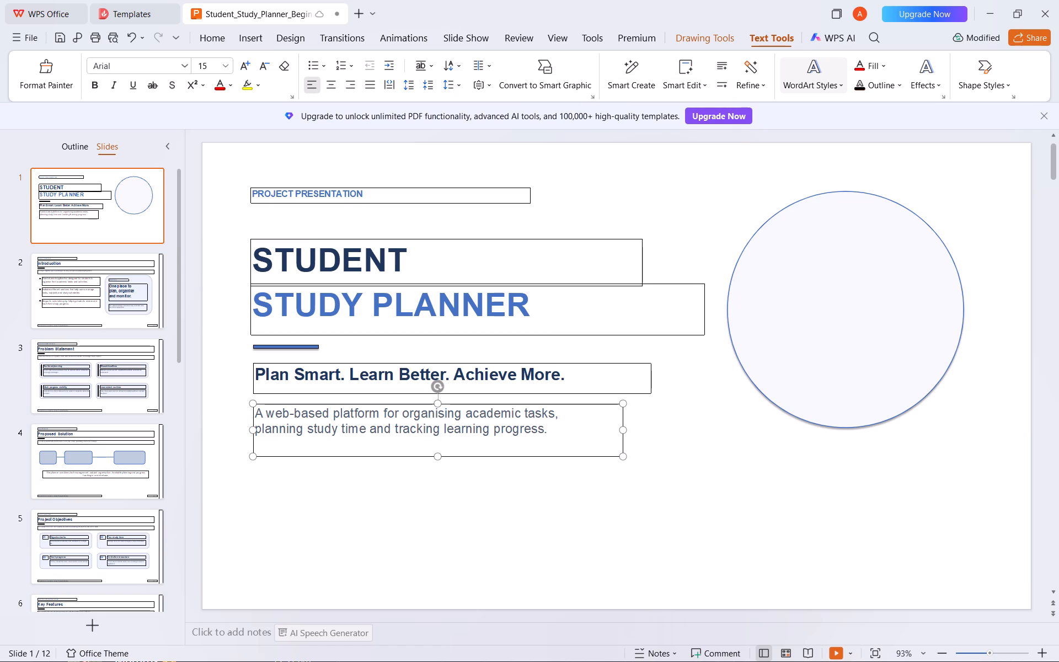
right_click(581, 452)
left_click(581, 452)
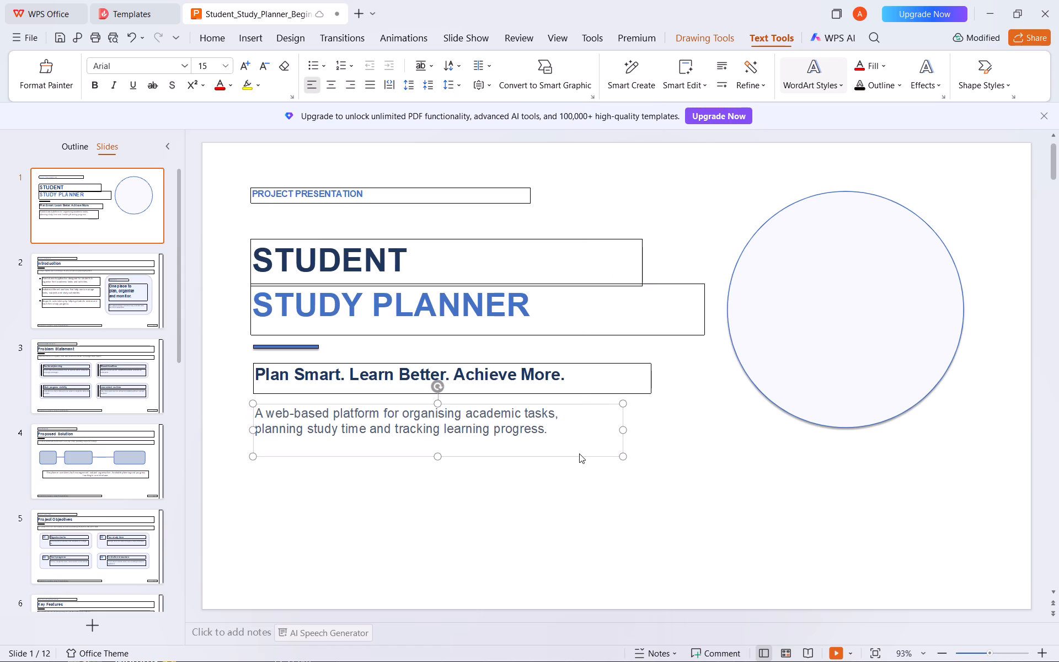
left_click(576, 447)
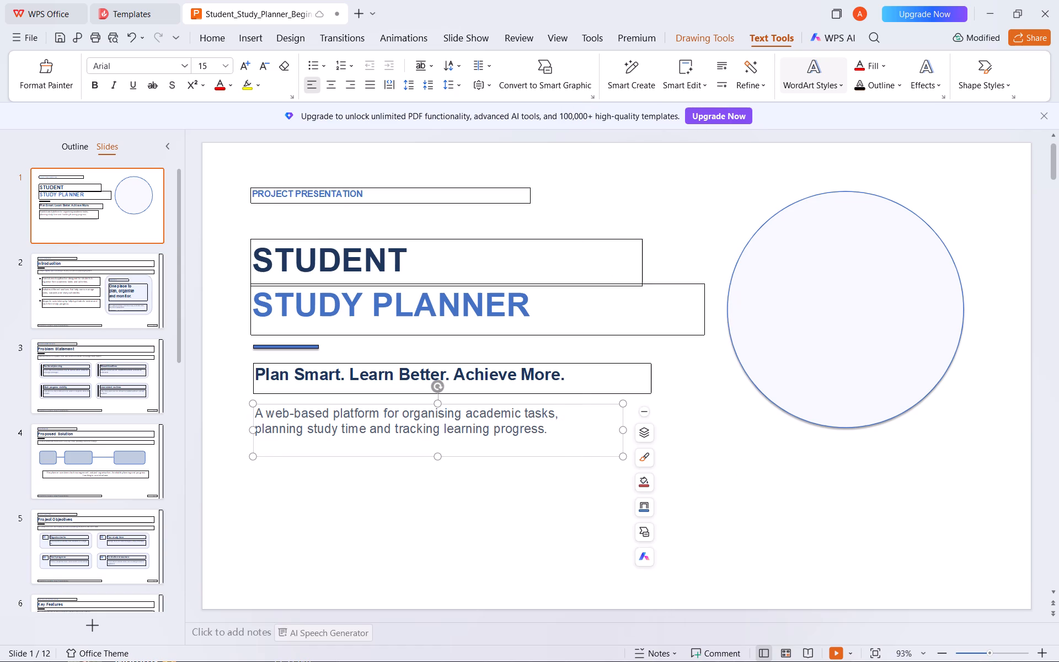
left_click_drag(576, 447, 594, 468)
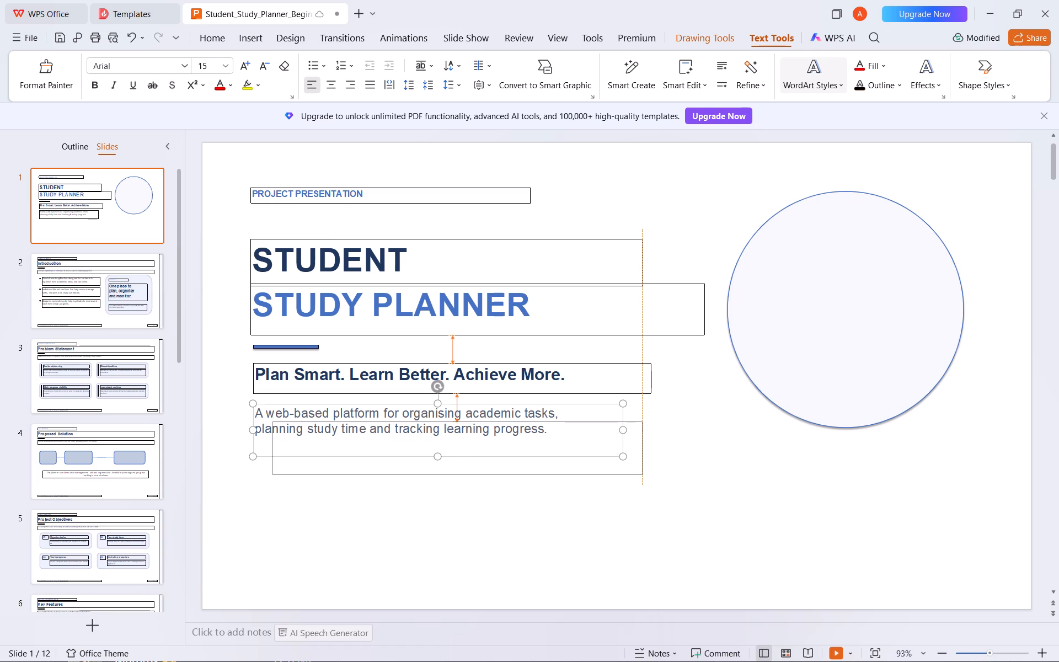
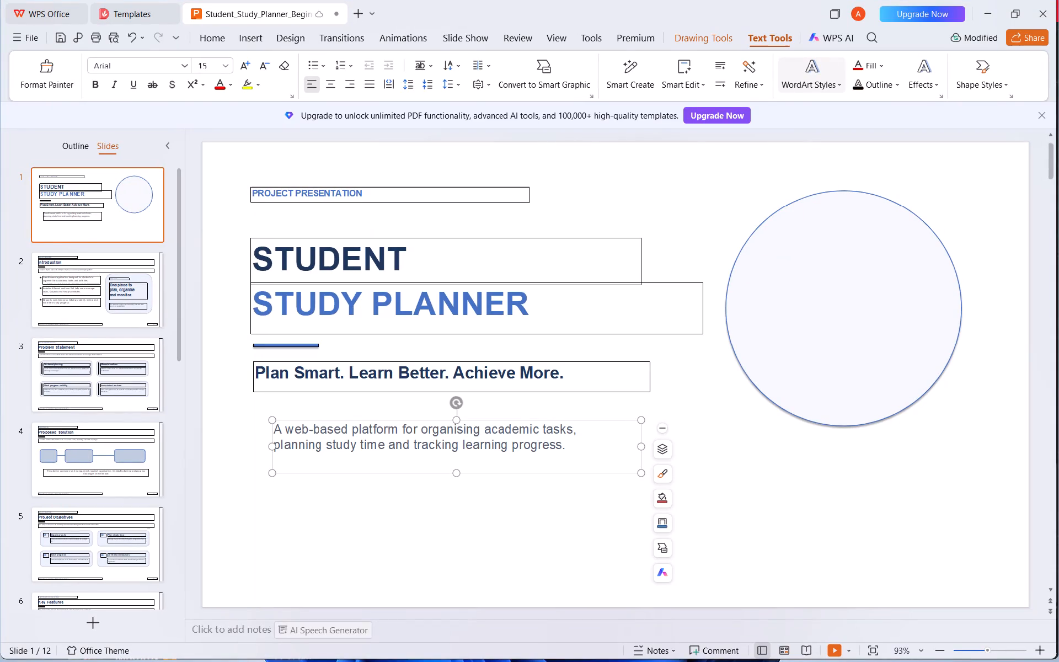
Fill the circle on slide 1 with the picture "WhatsApp Image 2026-11-01 at 4.27.42 PM.jpeg" from the Downloads folder.
left_click(805, 272)
right_click(805, 272)
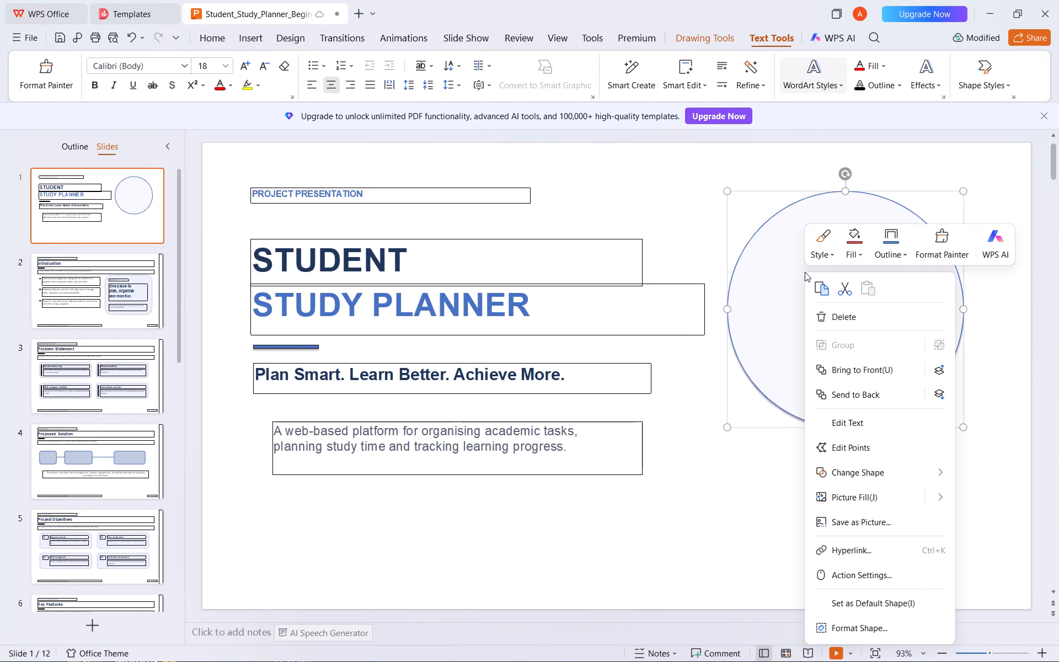
left_click(869, 498)
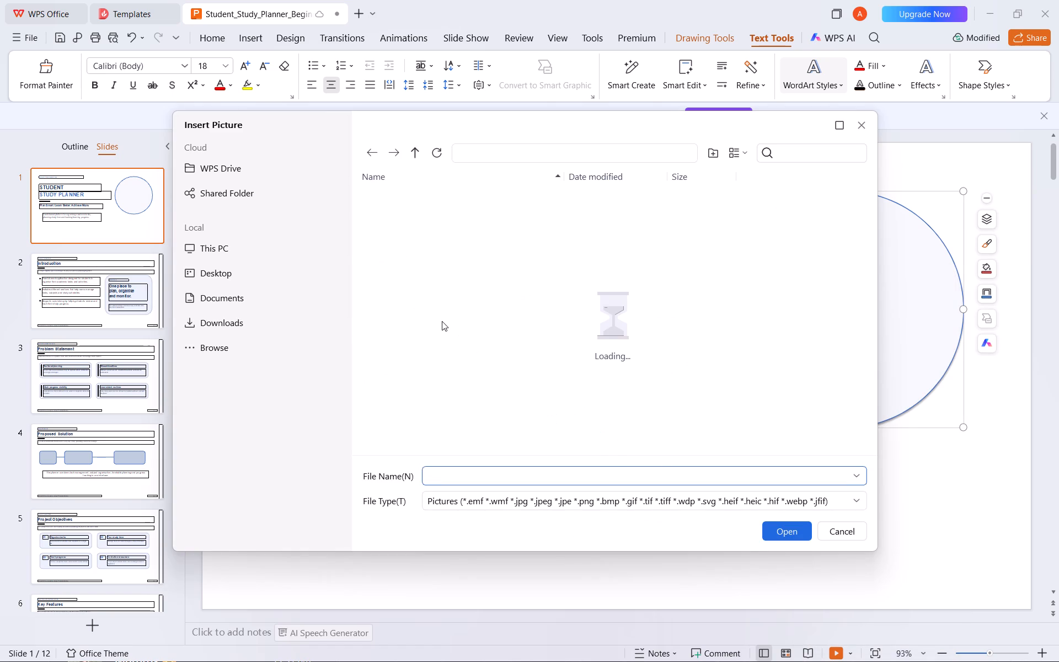
left_click(258, 317)
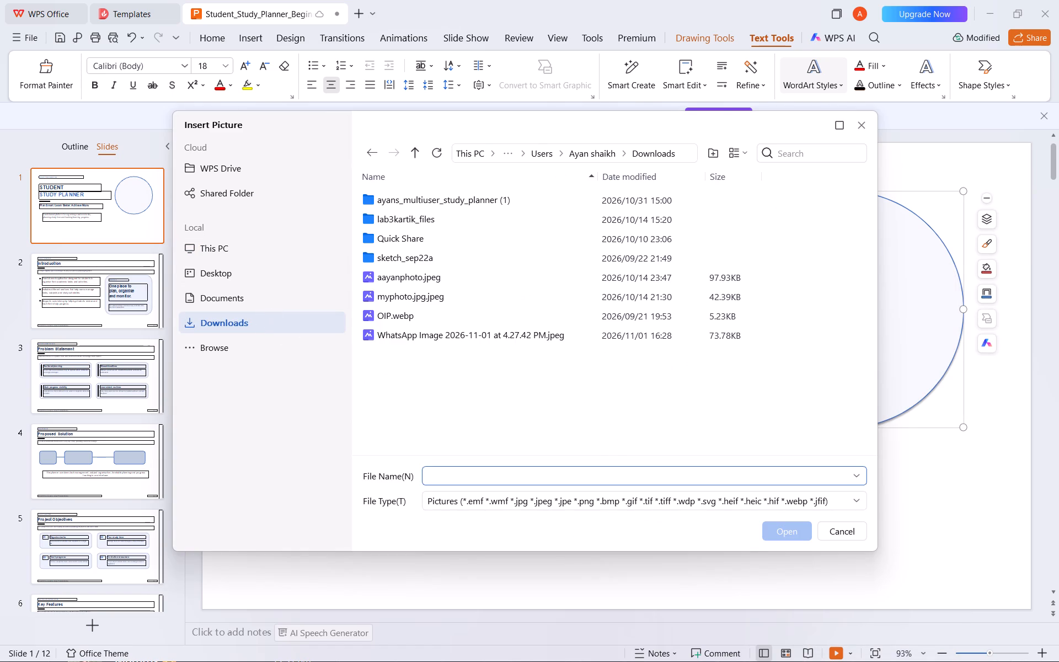
left_click(431, 339)
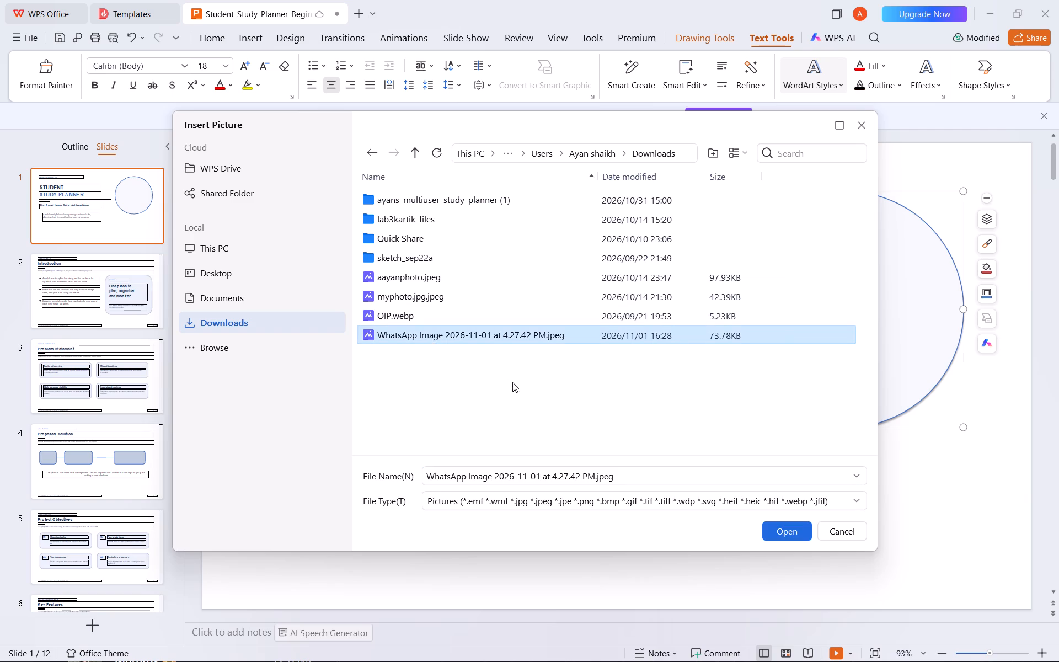
left_click(785, 533)
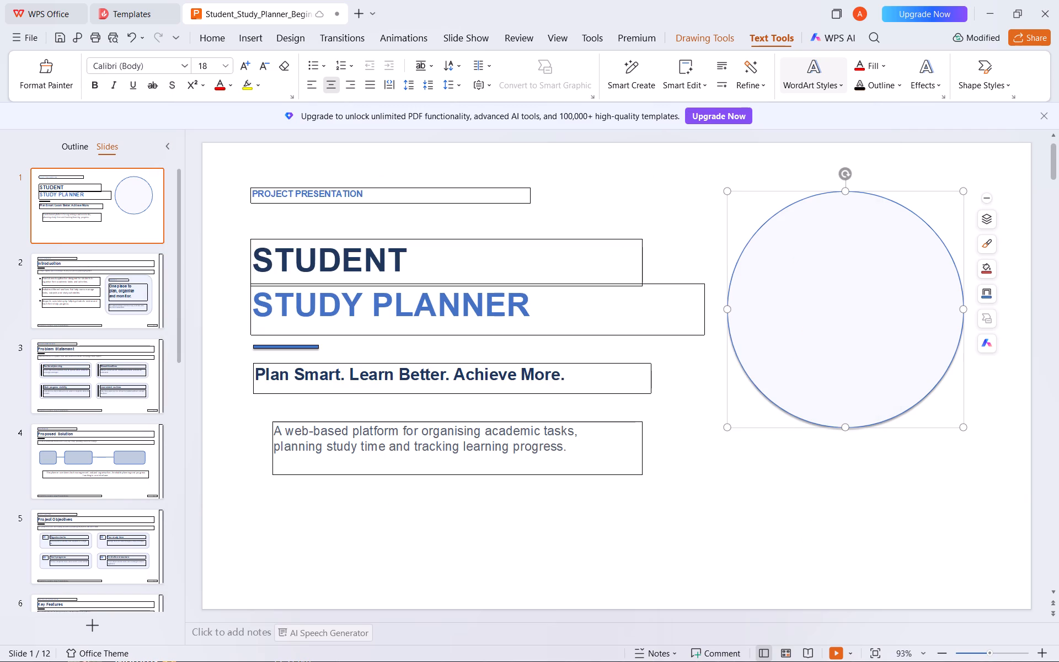
left_click(788, 514)
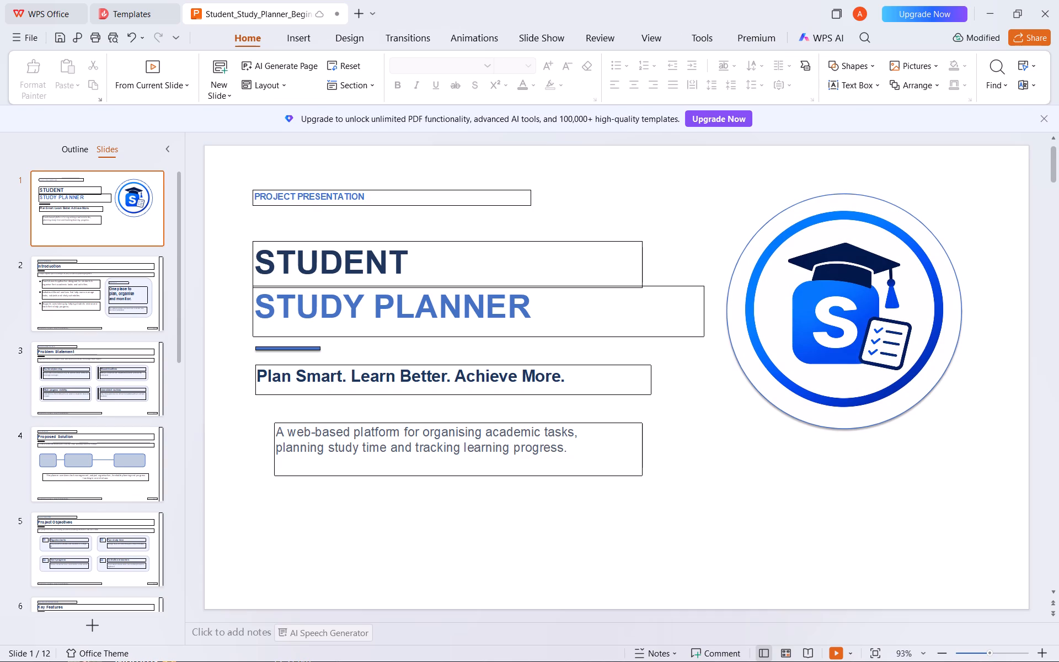
Move the picture-filled logo circle slightly up on slide 1.
left_click(825, 388)
left_click(825, 390)
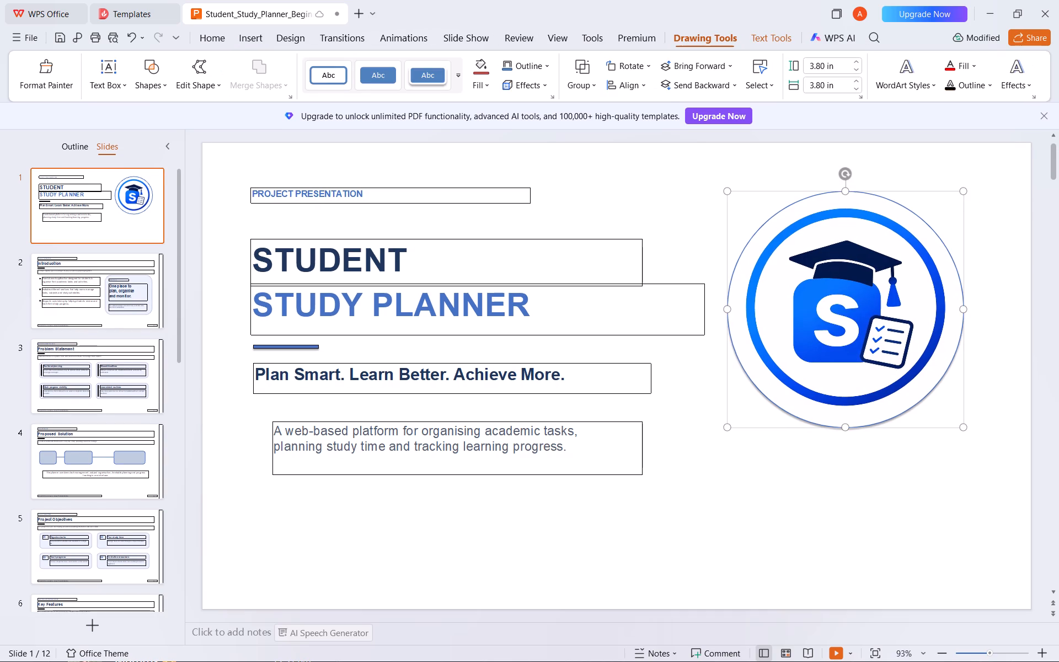
left_click(825, 329)
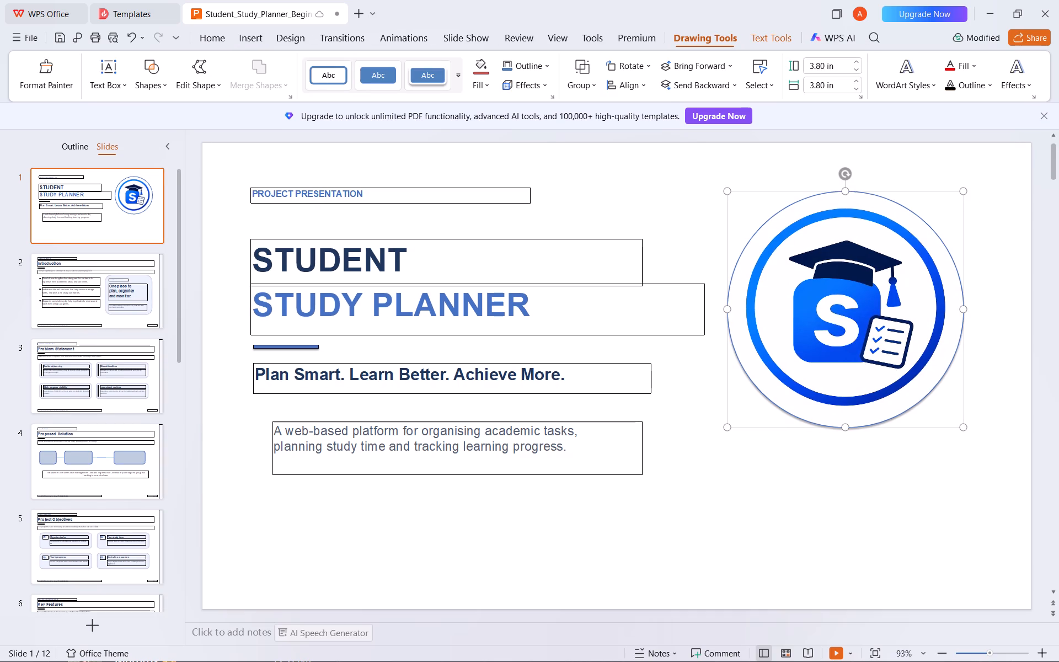
left_click(836, 344)
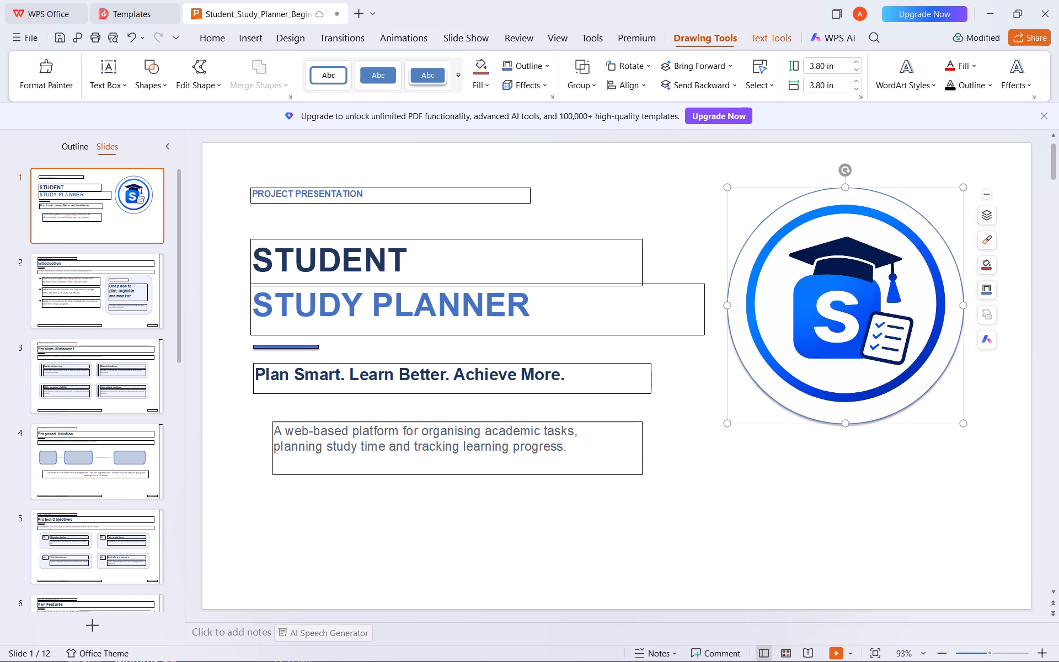
left_click(835, 471)
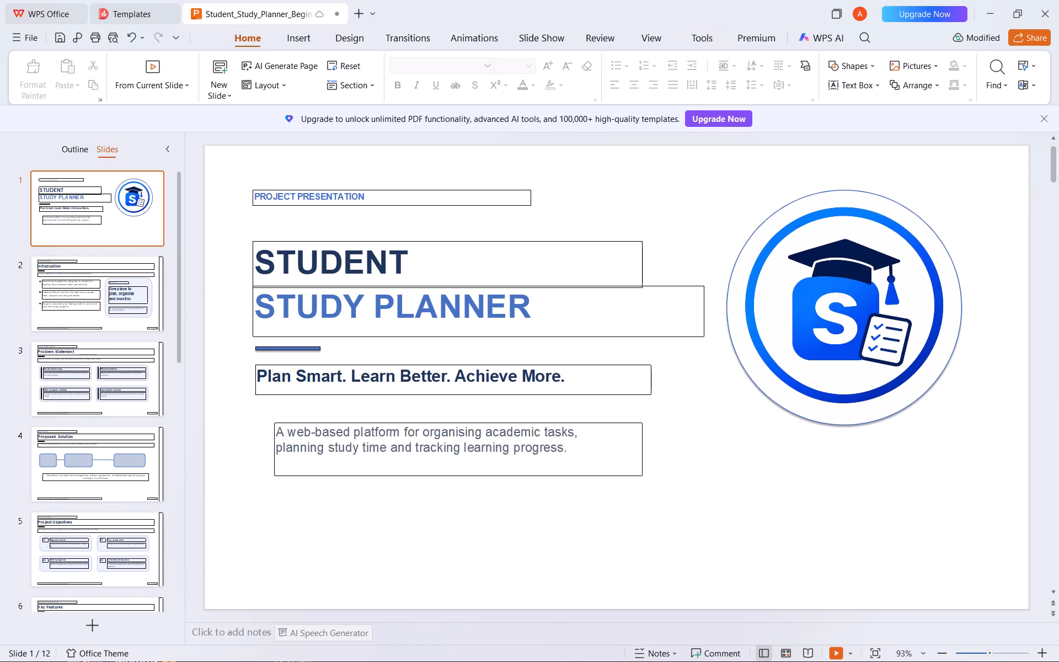
Select the "PROJECT PRESENTATION" text box on slide 1.
left_click(489, 194)
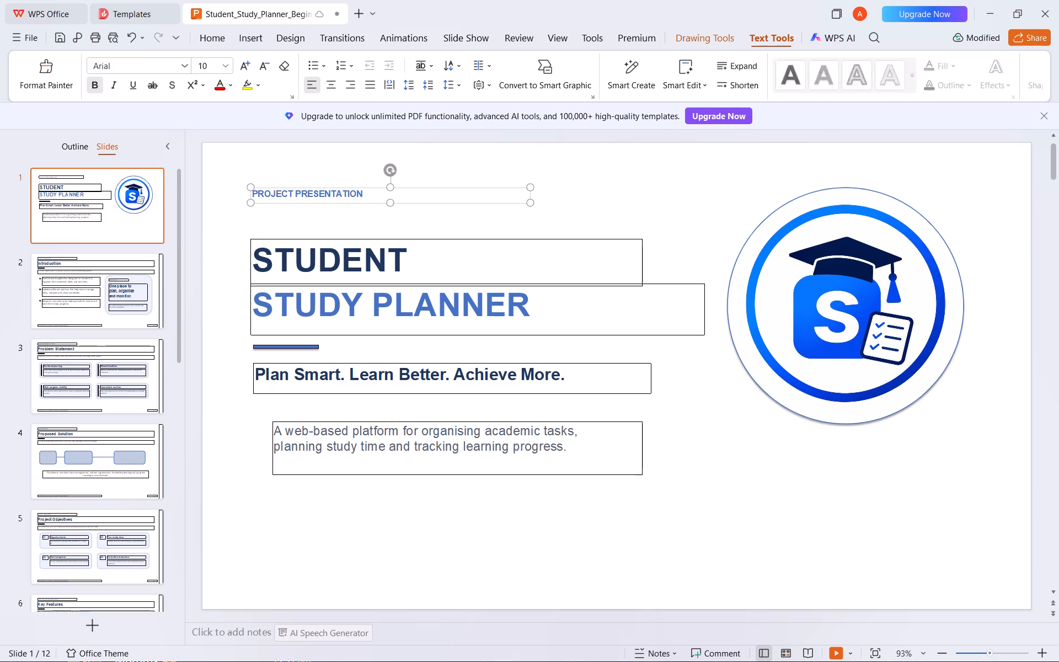
left_click(490, 184)
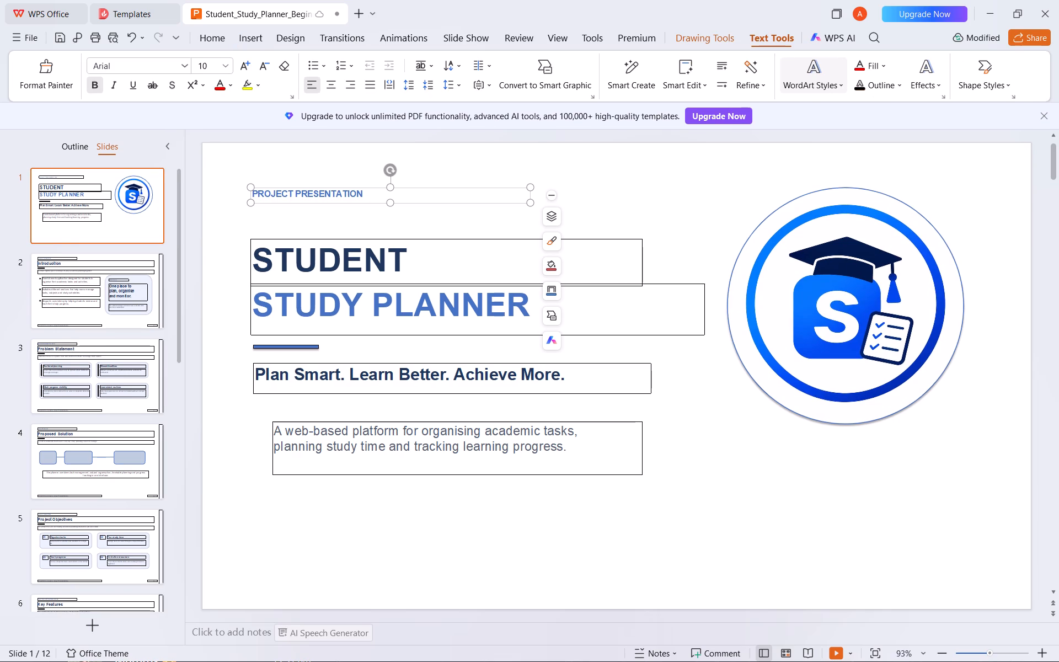
Delete the "PROJECT PRESENTATION" text box above the title on slide 1.
left_click(520, 185)
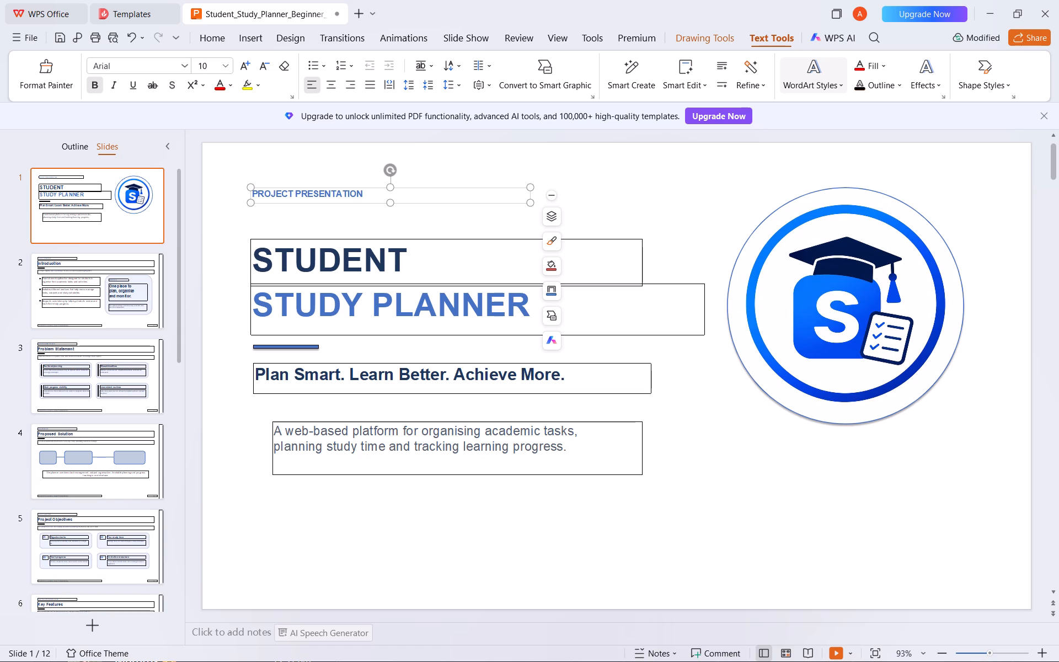
left_click(346, 195)
left_click(530, 185)
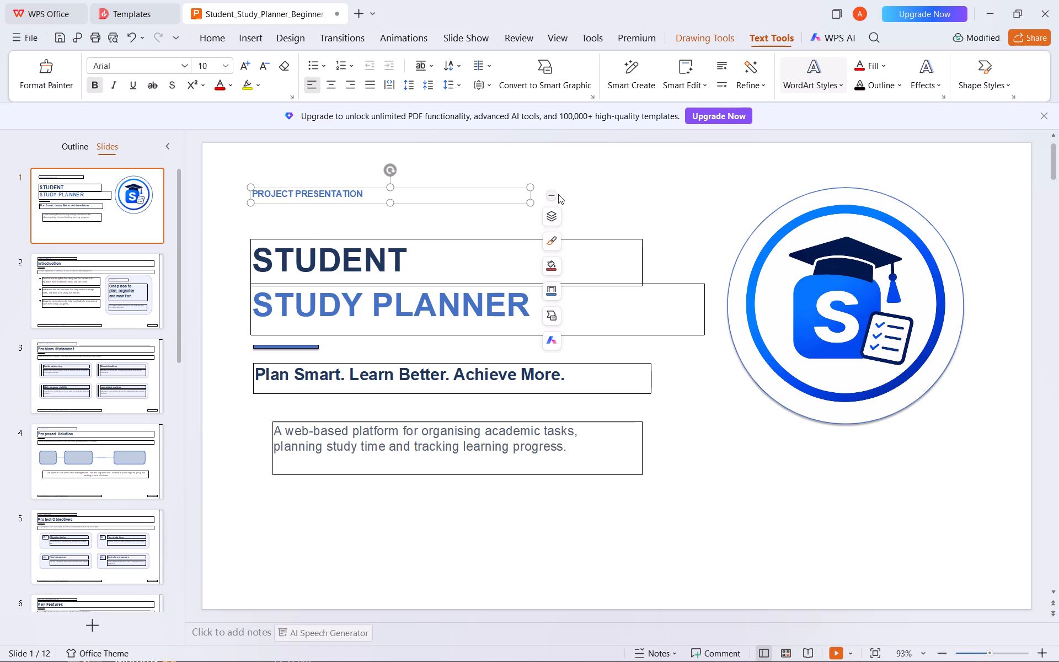
left_click(554, 195)
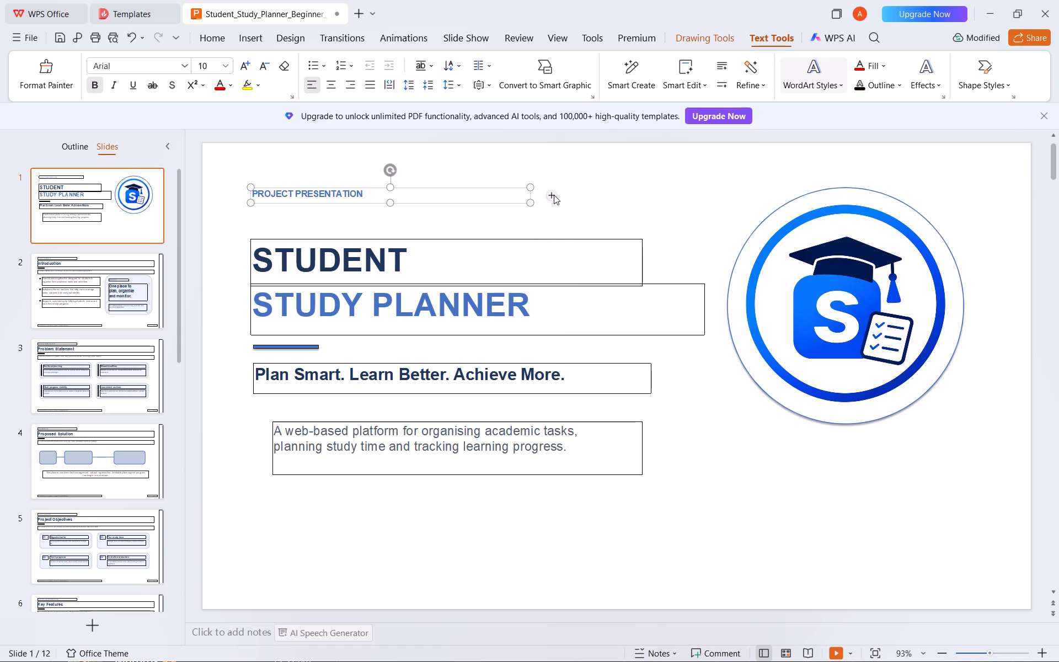
left_click(554, 195)
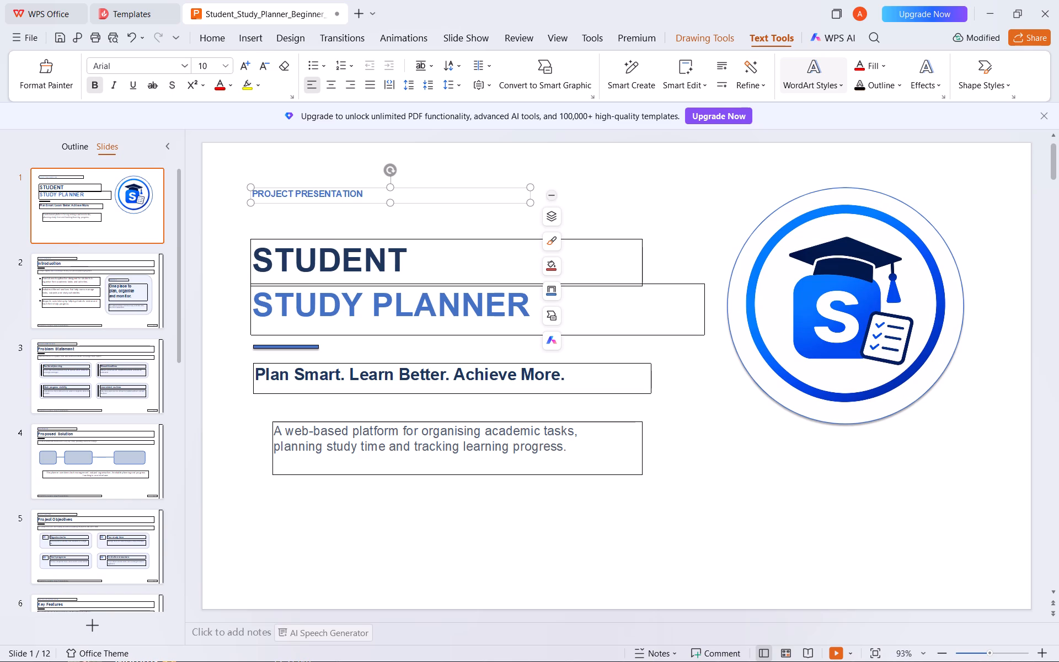
left_click(470, 186)
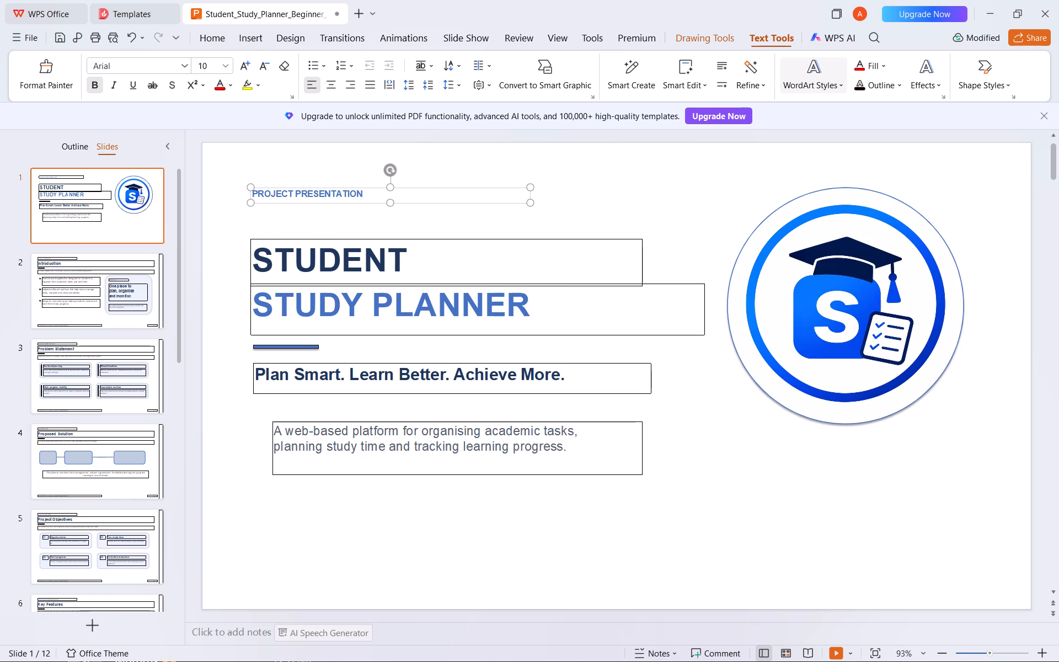
key("Delete")
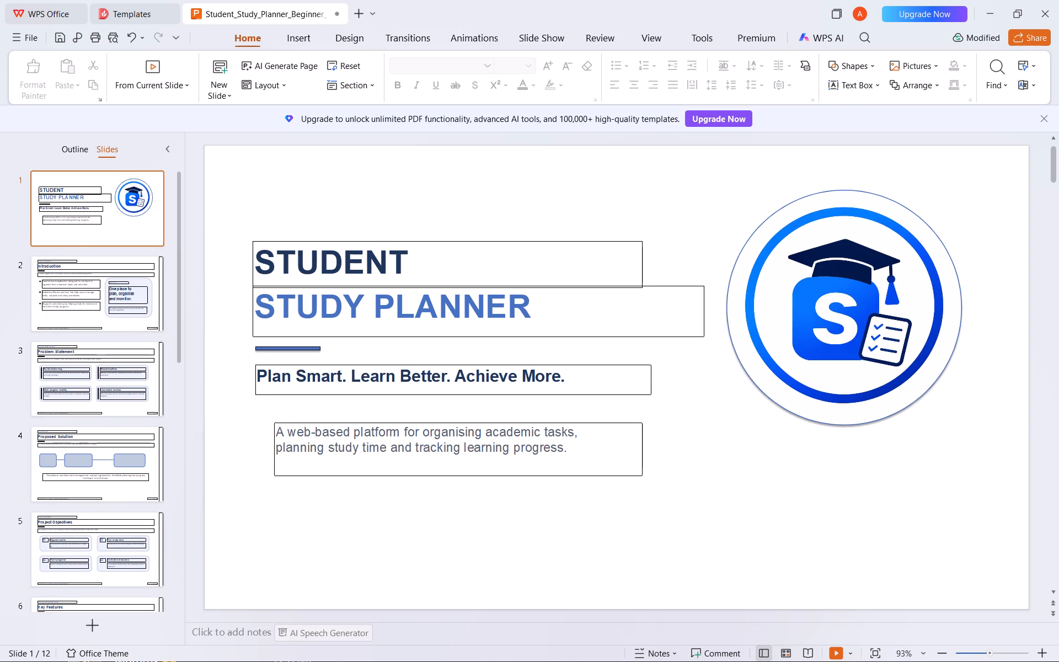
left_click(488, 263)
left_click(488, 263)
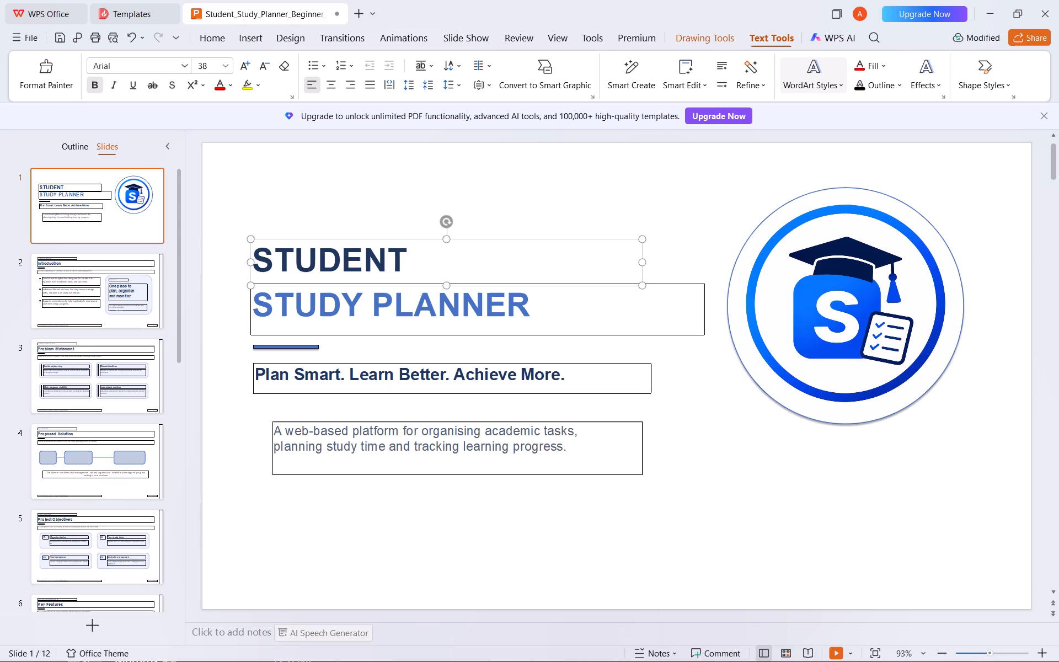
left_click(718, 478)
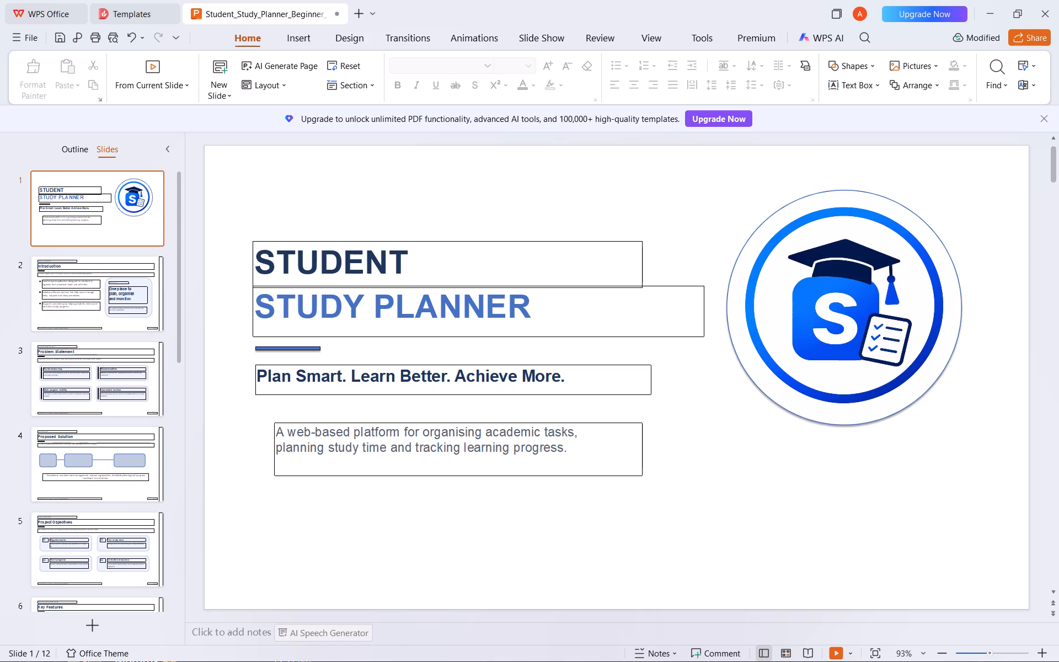
Delete the short blue accent bar beneath the "STUDY PLANNER" title line on slide 1.
left_click(317, 346)
key("Delete")
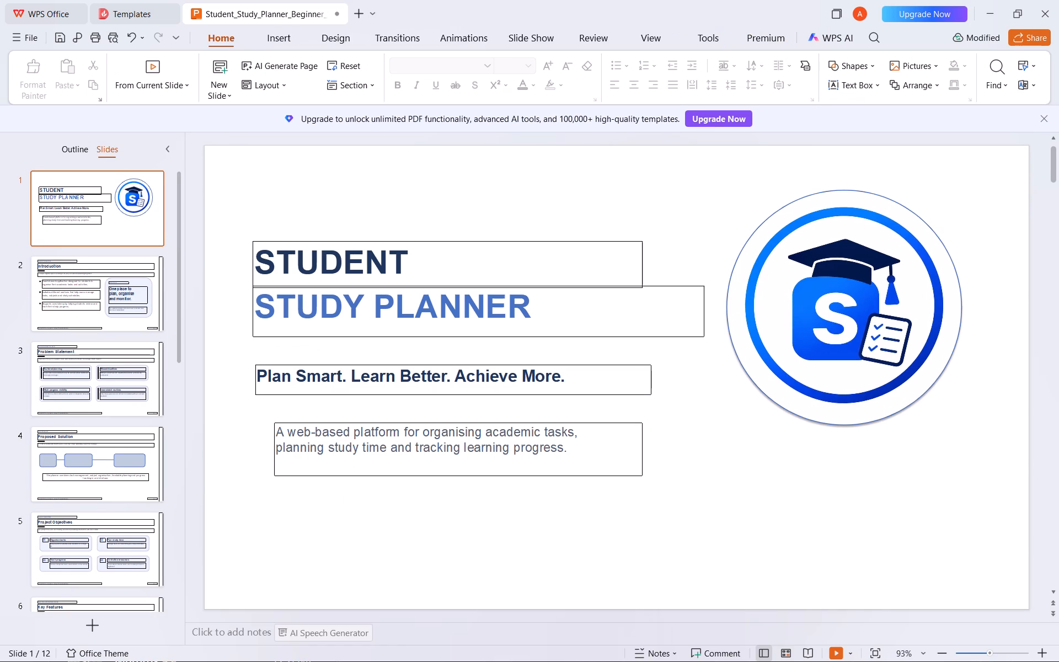
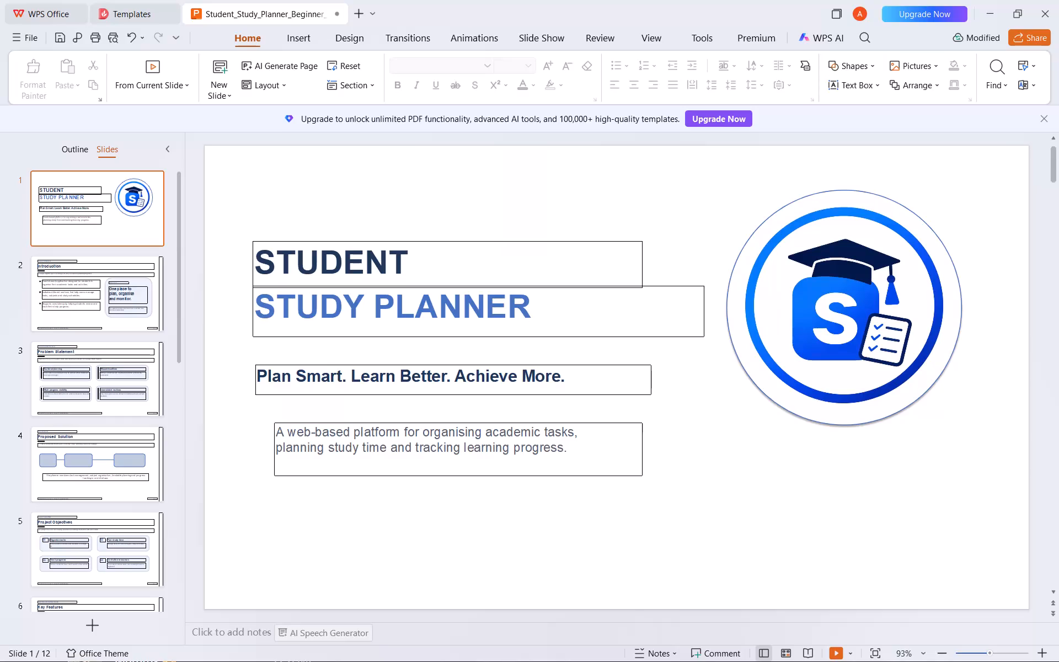
Apply a white text outline to the "STUDENT" title line on slide 1.
left_click(640, 240)
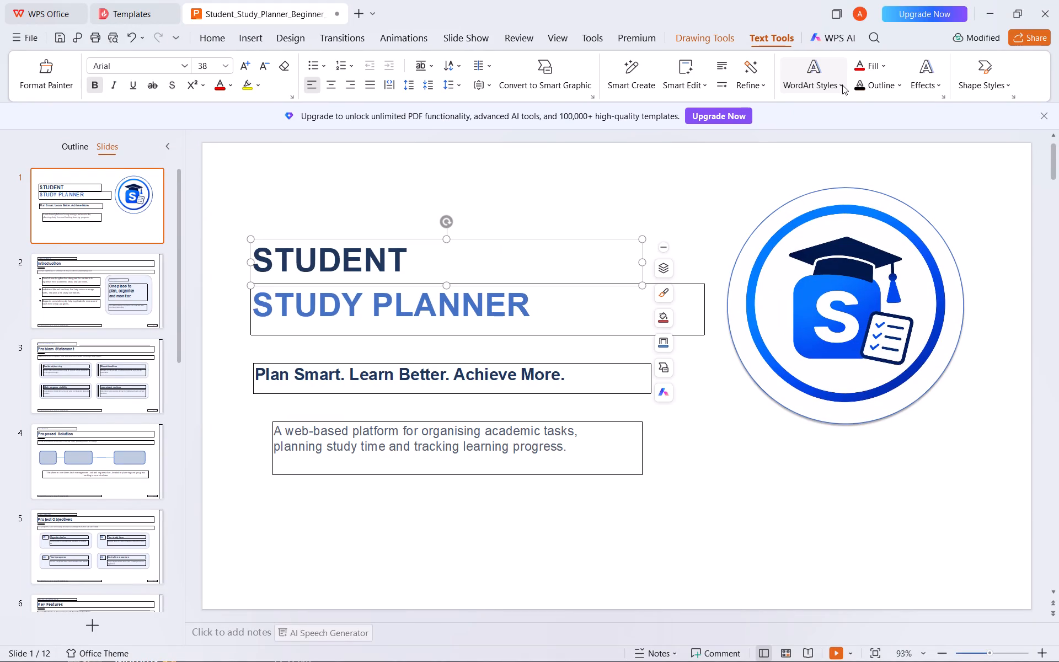
left_click(898, 86)
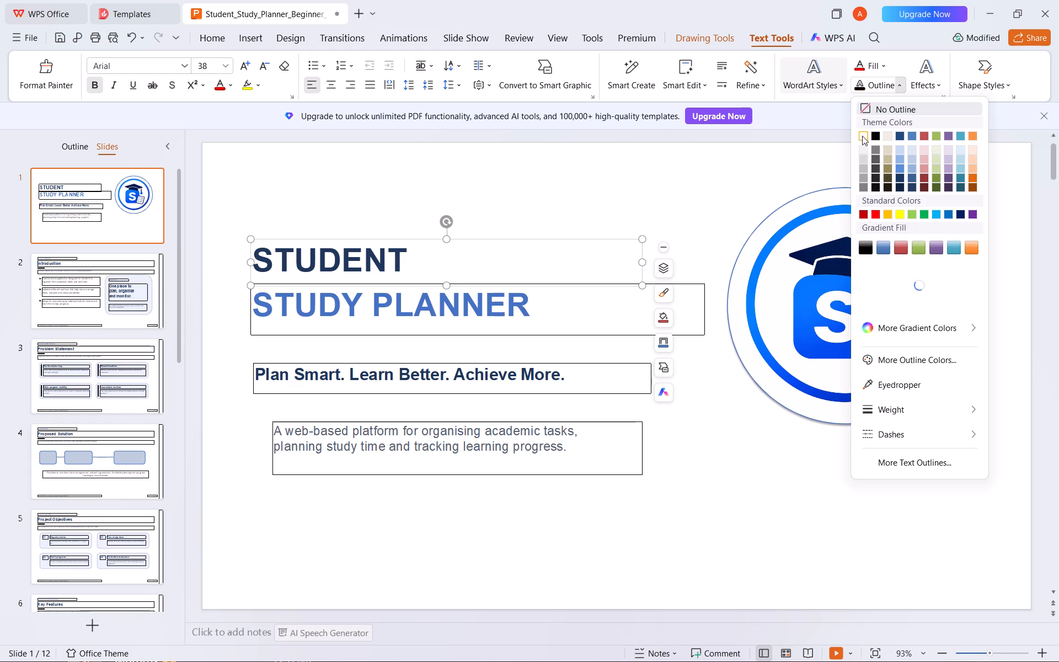
left_click(862, 136)
left_click(702, 194)
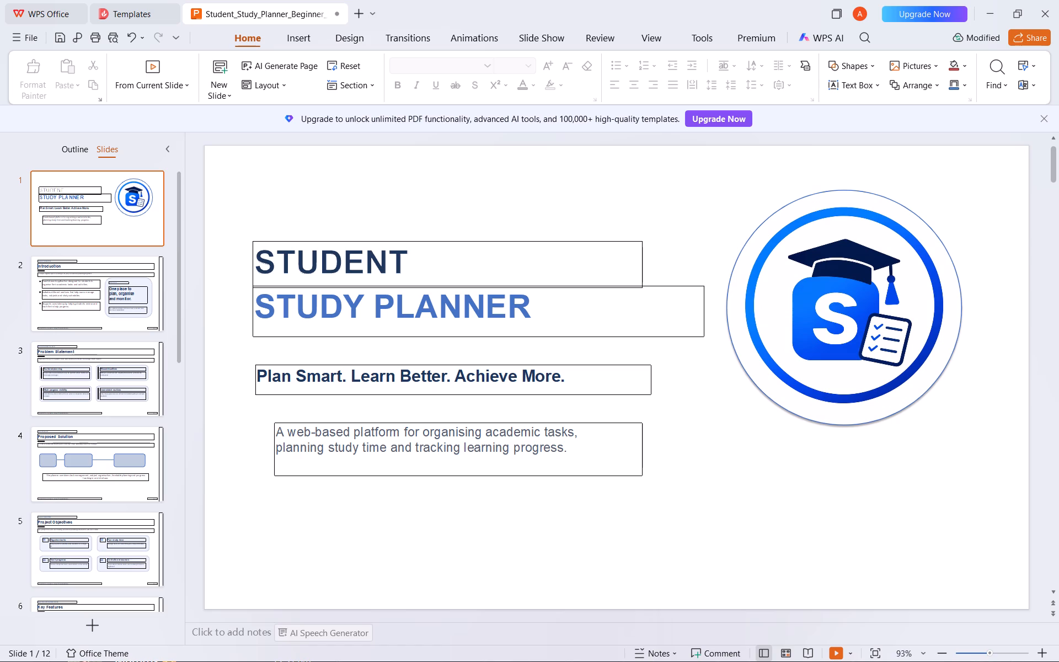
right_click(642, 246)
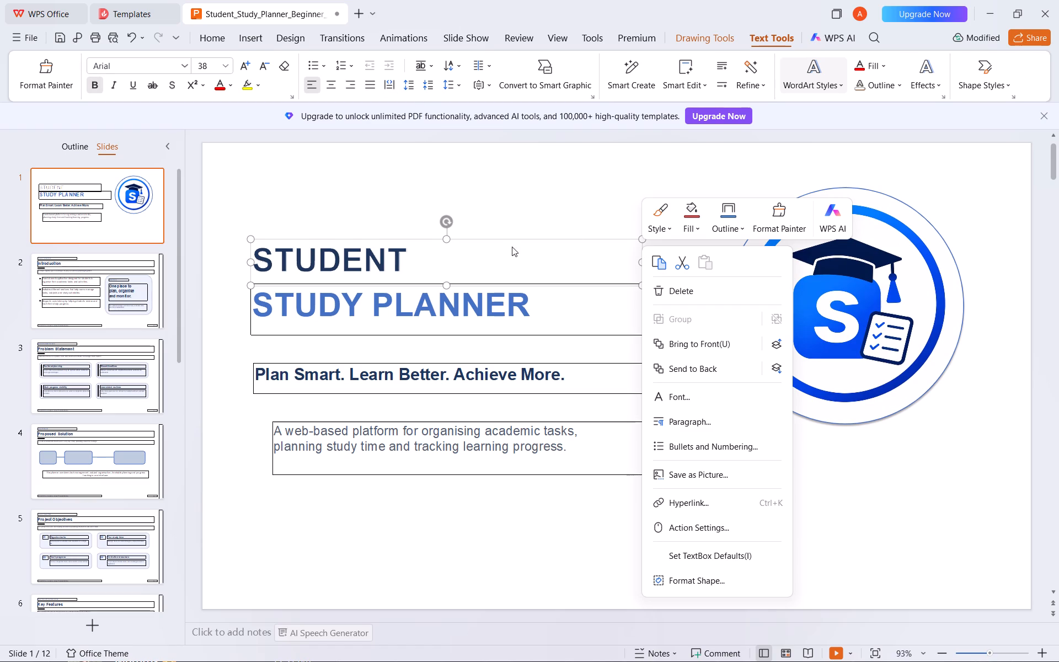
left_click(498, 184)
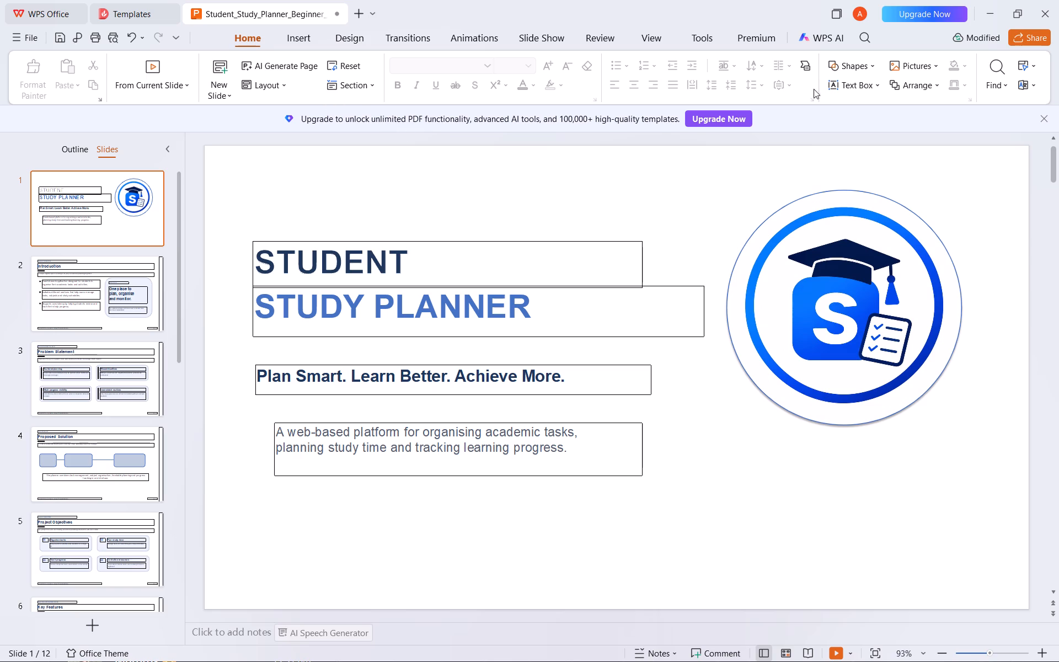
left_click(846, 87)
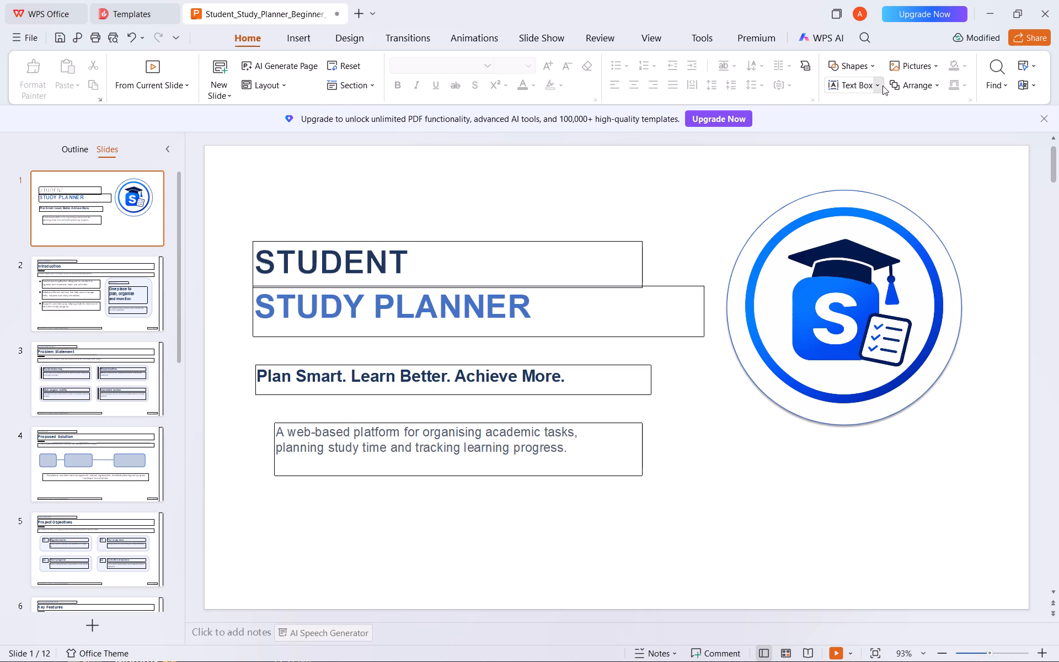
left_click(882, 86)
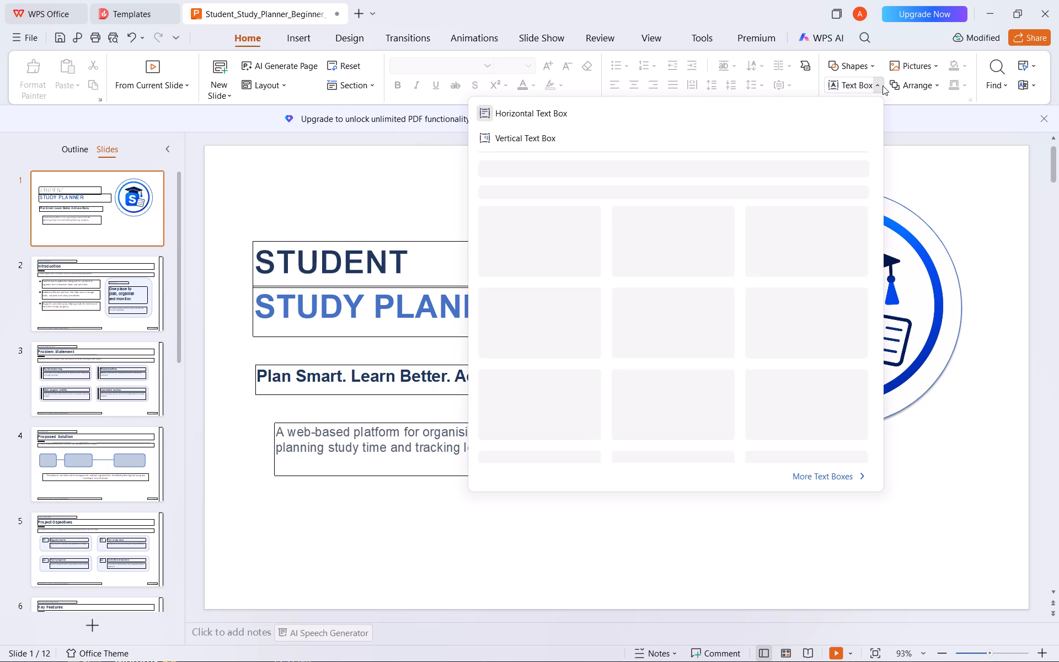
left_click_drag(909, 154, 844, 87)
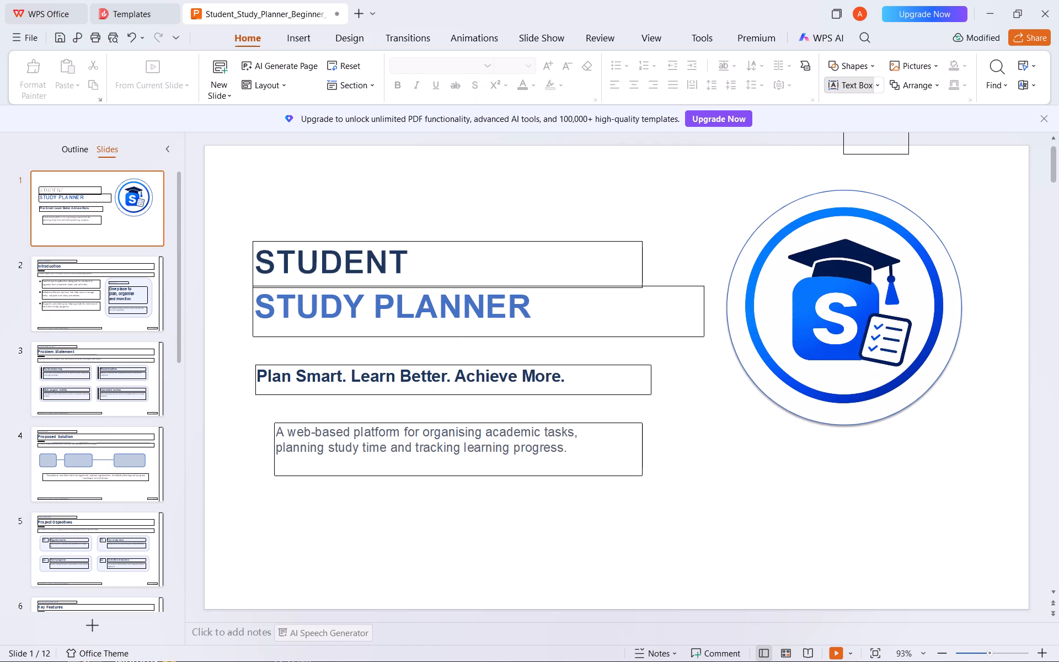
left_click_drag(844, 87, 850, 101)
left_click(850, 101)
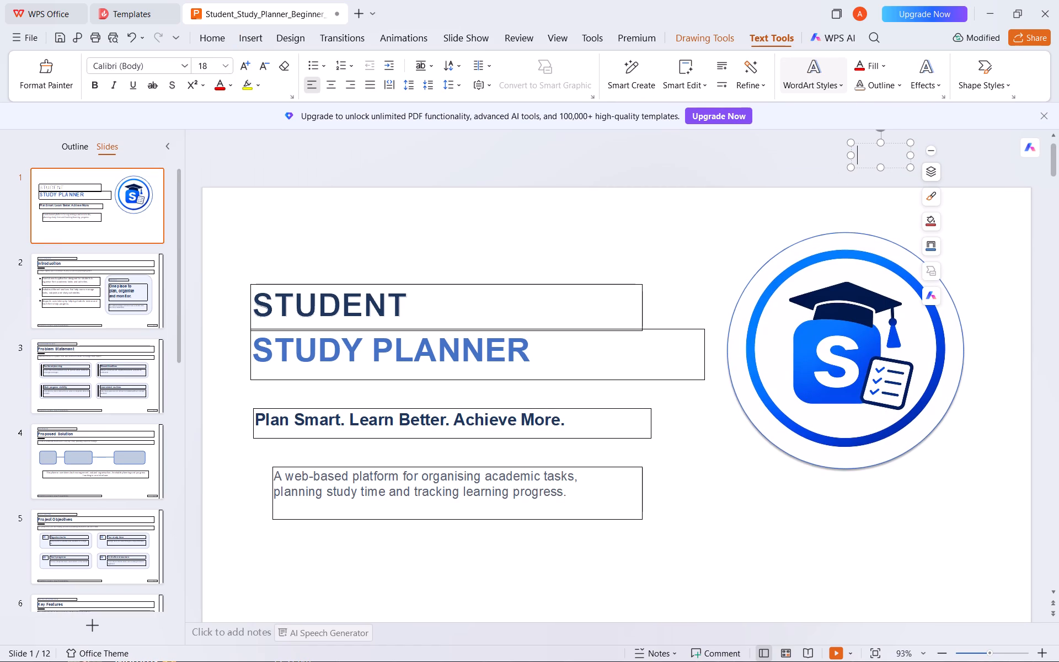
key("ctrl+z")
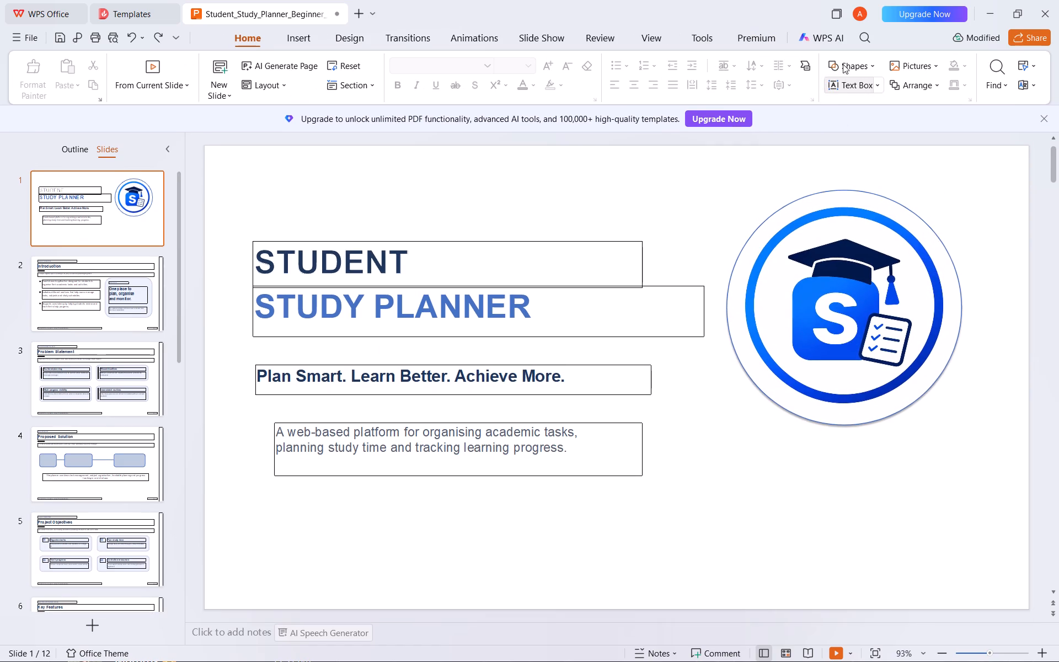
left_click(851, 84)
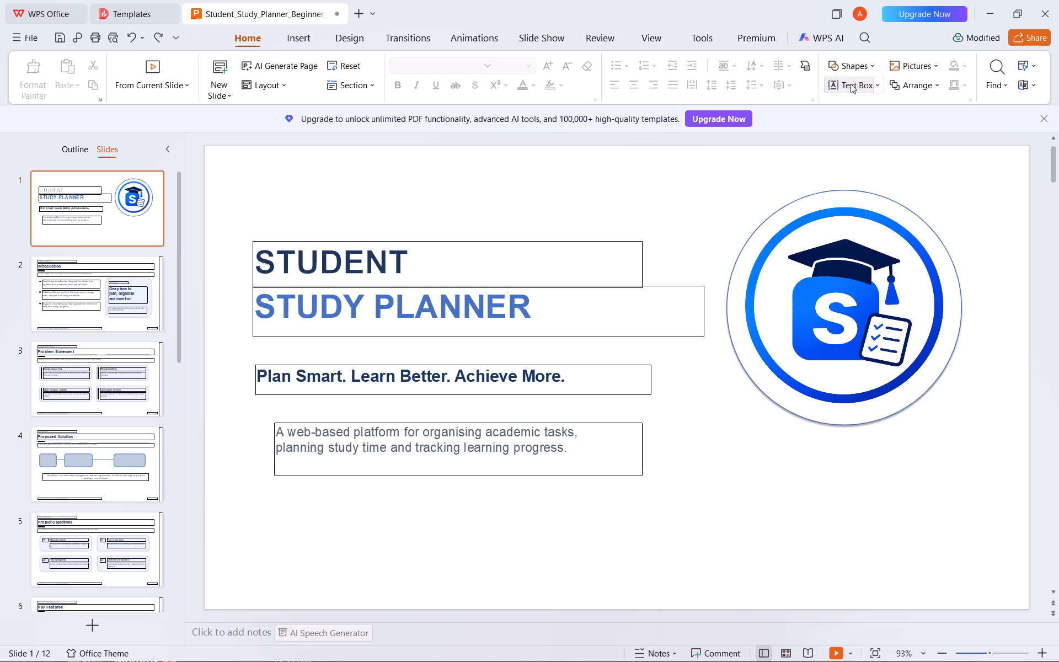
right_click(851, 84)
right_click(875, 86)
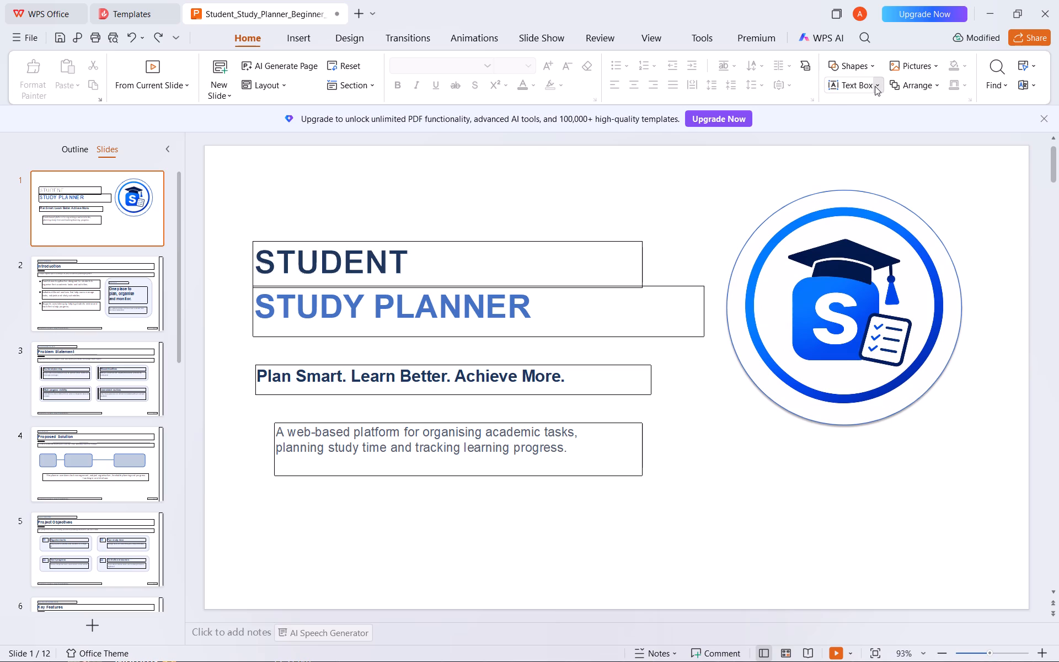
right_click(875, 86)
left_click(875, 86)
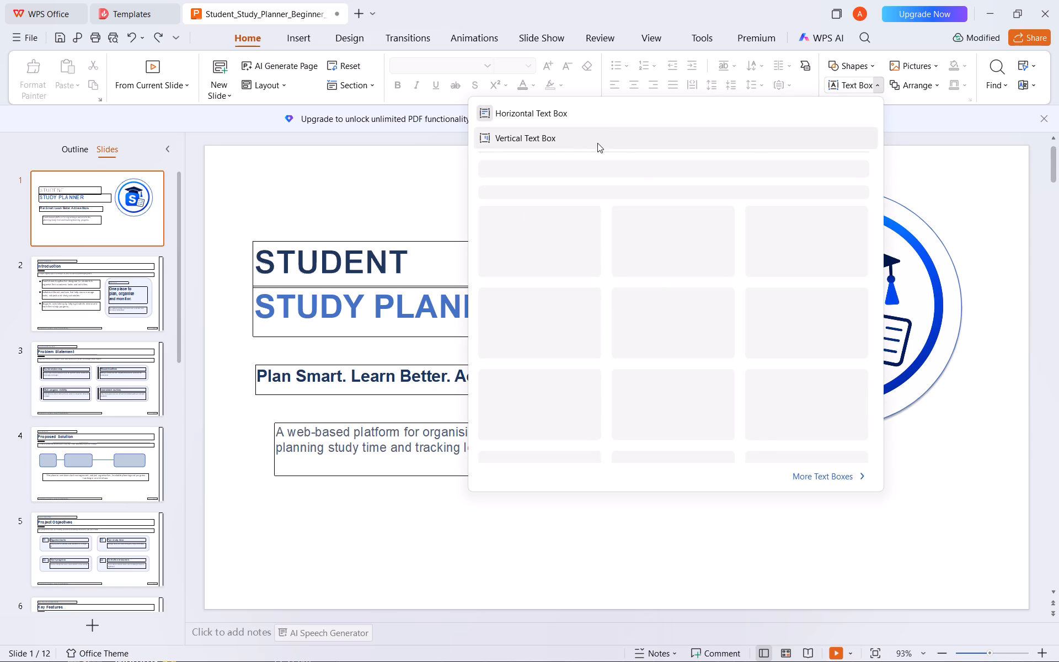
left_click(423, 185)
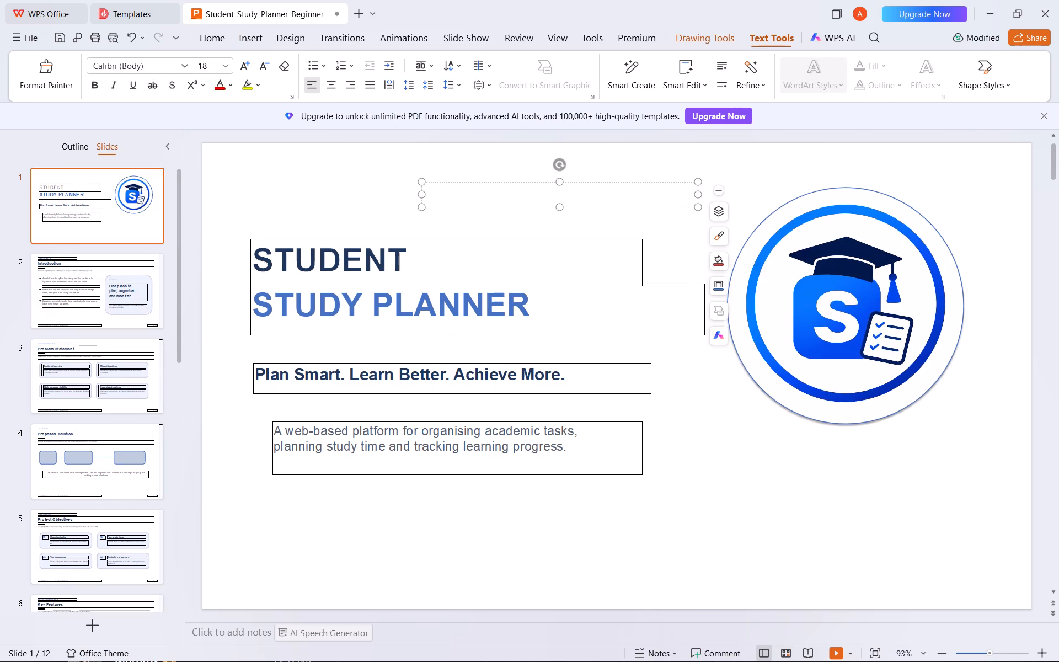
Remove the border line from the "STUDENT" text box on slide 1 by setting its shape outline to No Line.
left_click(539, 239)
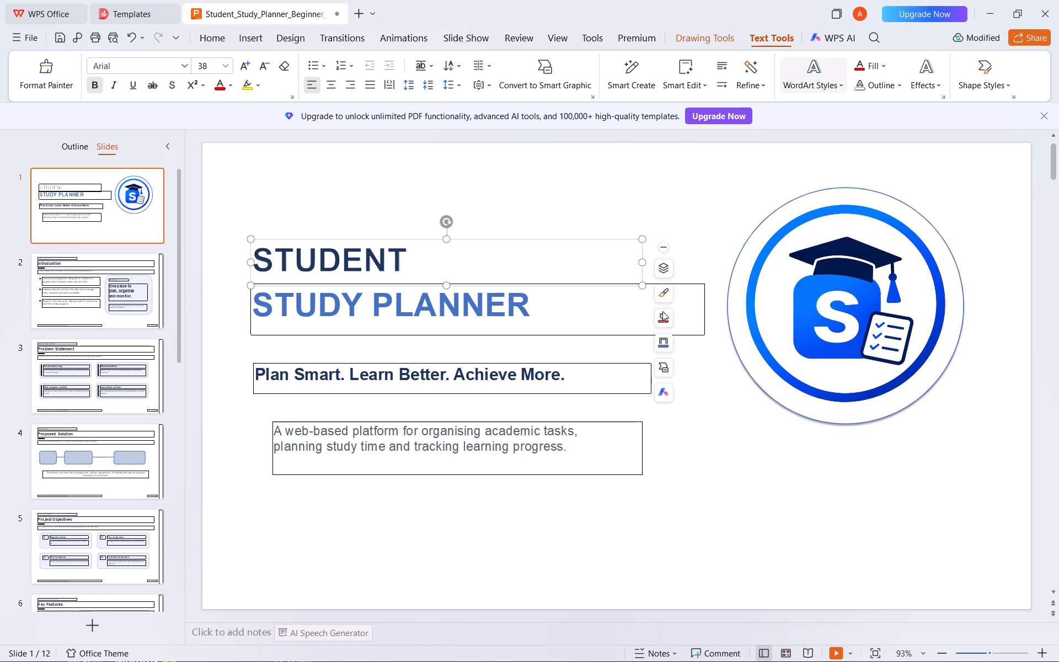
right_click(659, 344)
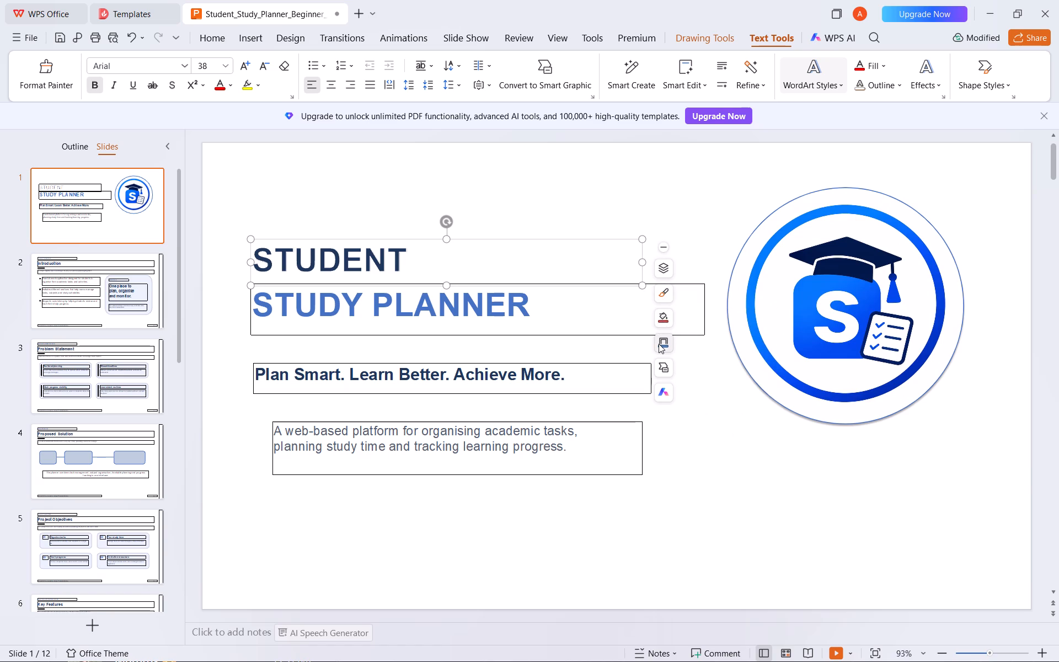
left_click(661, 343)
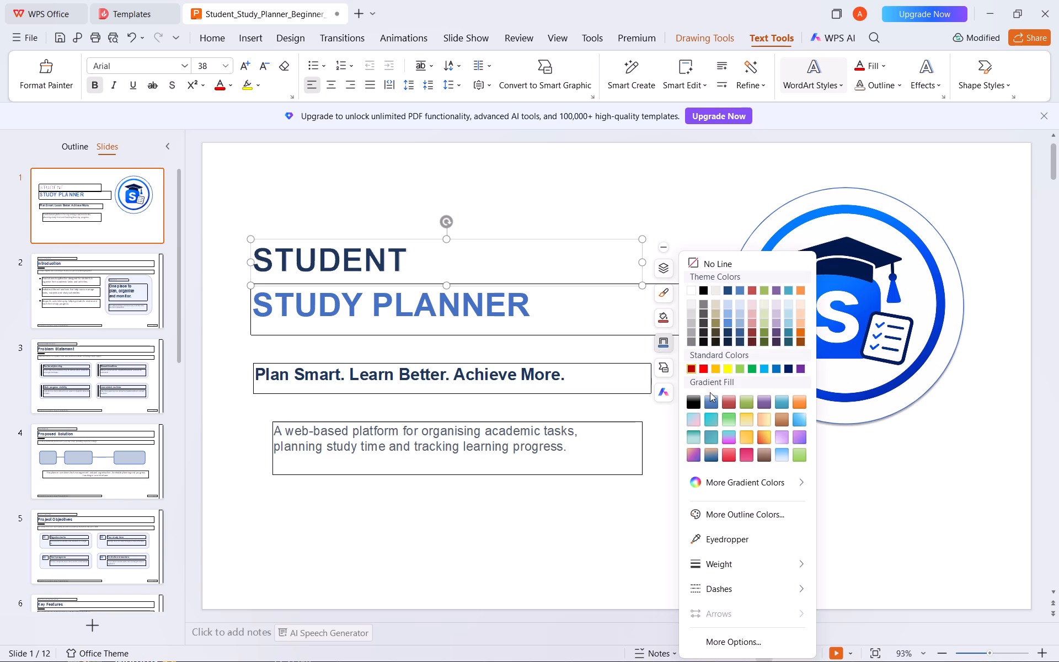
left_click(698, 260)
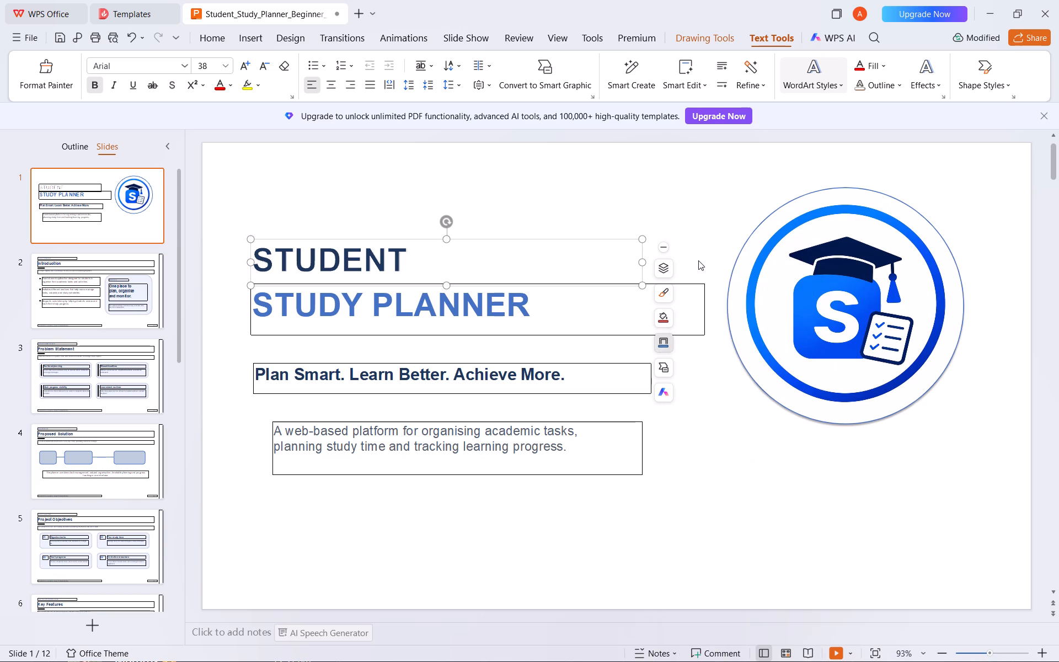
left_click(702, 227)
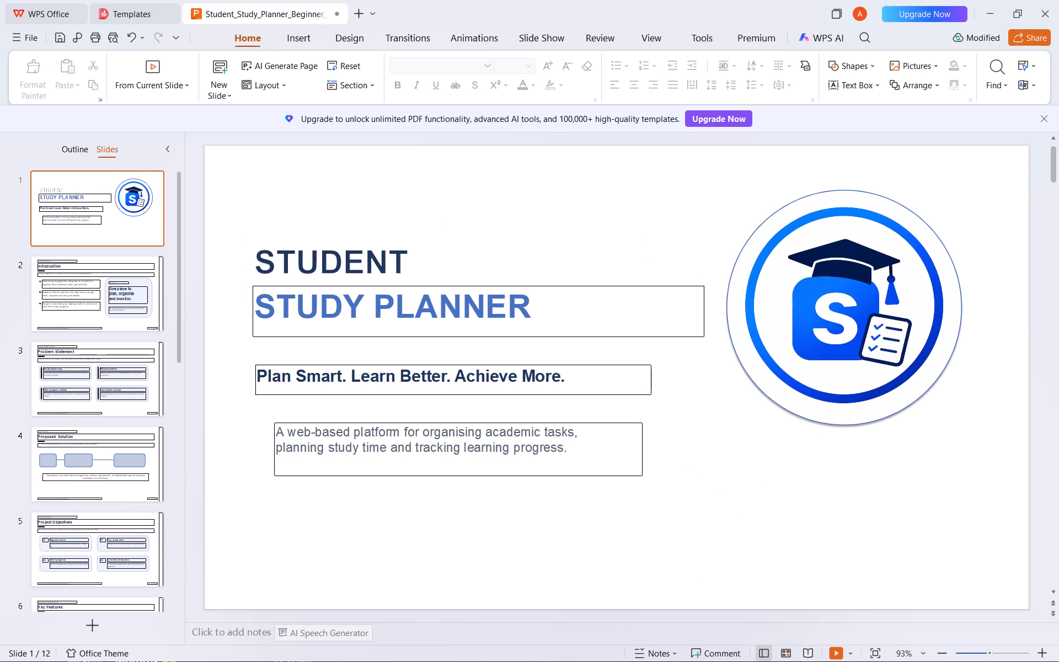
Set the shape outline of the "STUDY PLANNER" text box on slide 1 to No Line.
left_click(665, 287)
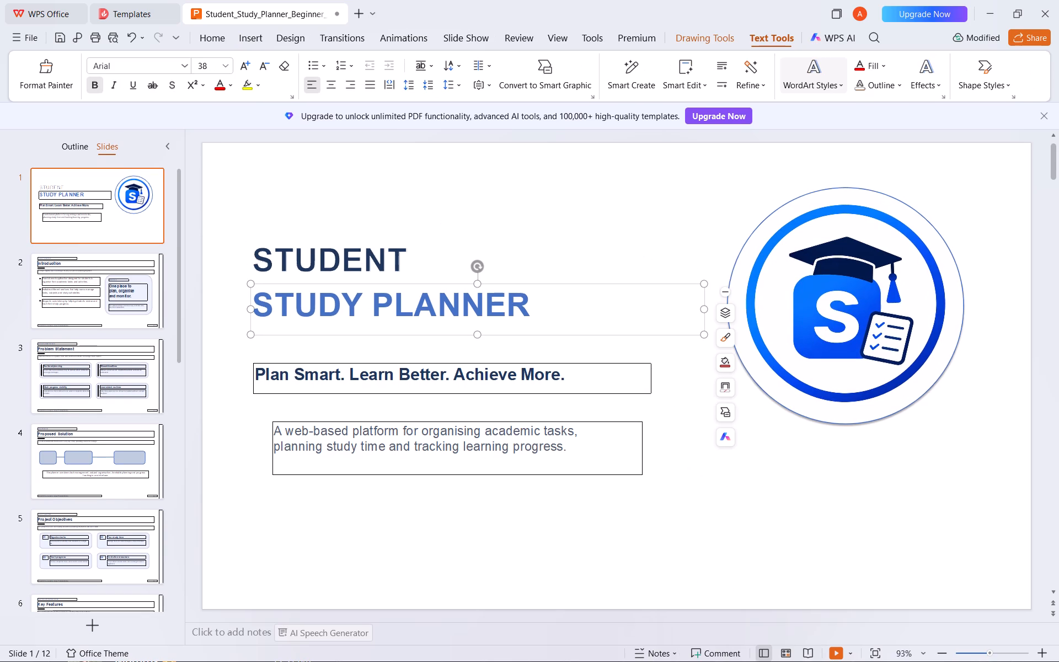
left_click(718, 384)
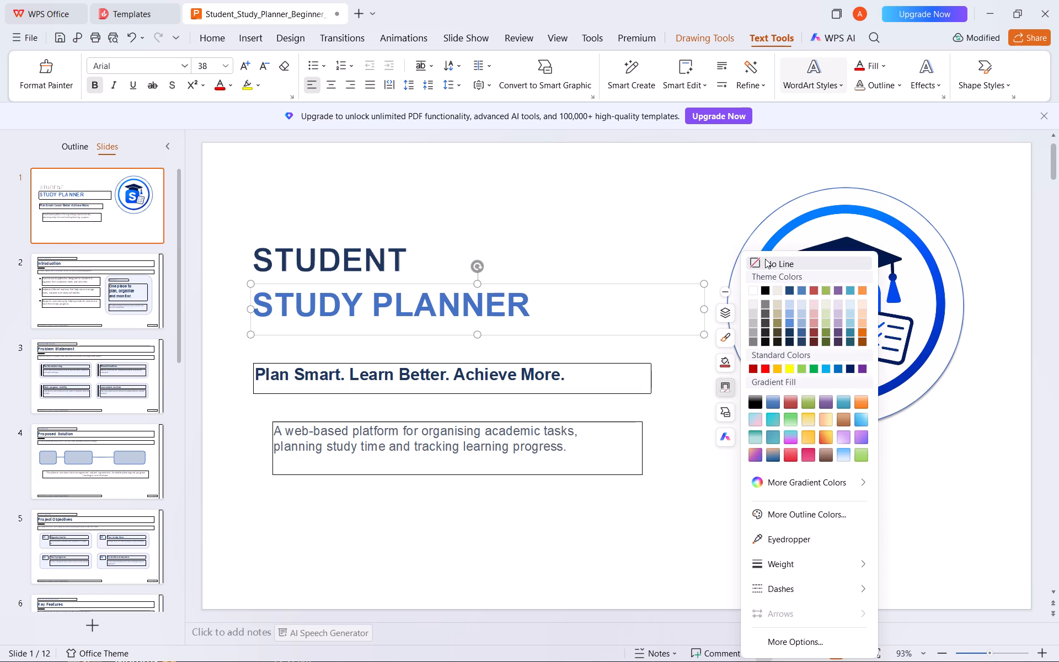
left_click(760, 266)
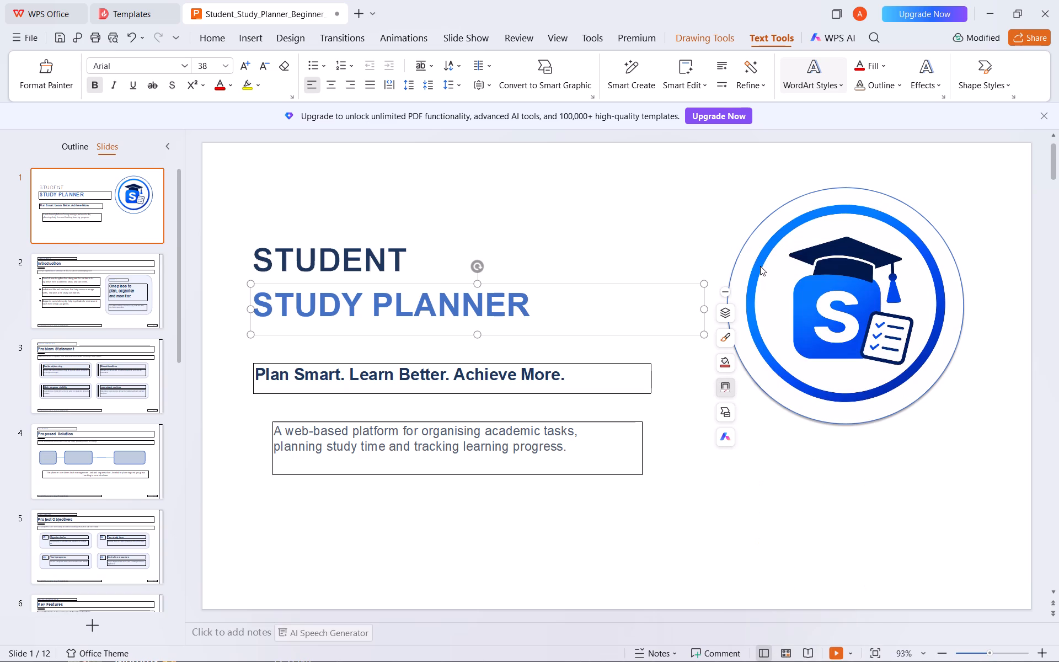
Set the shape outline of the "Plan Smart. Learn Better. Achieve More." text box to No Line.
left_click(657, 373)
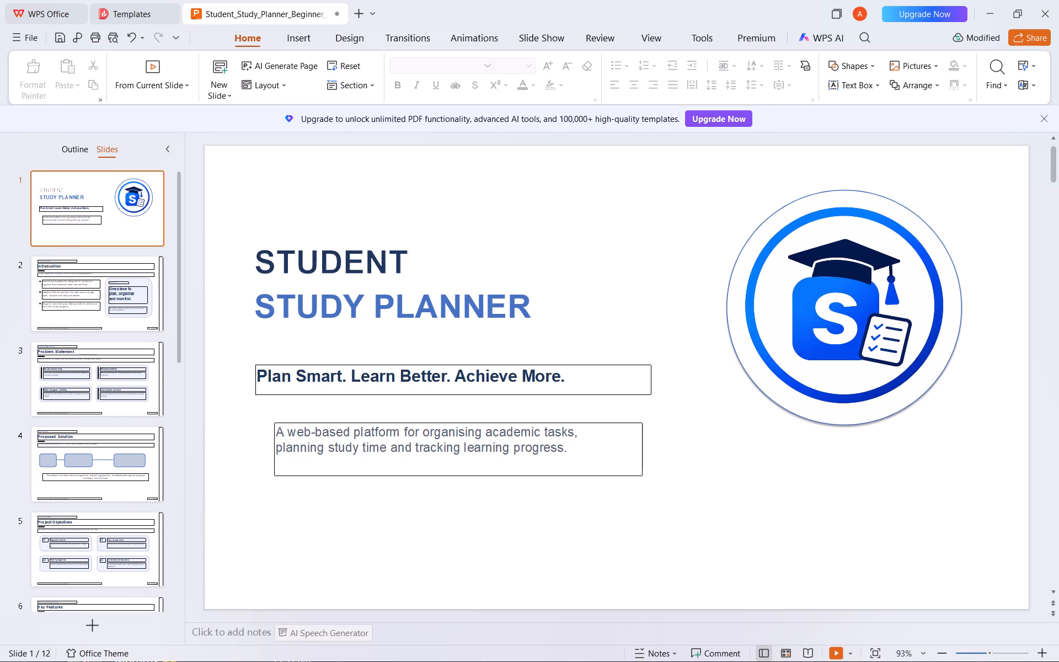
left_click(639, 375)
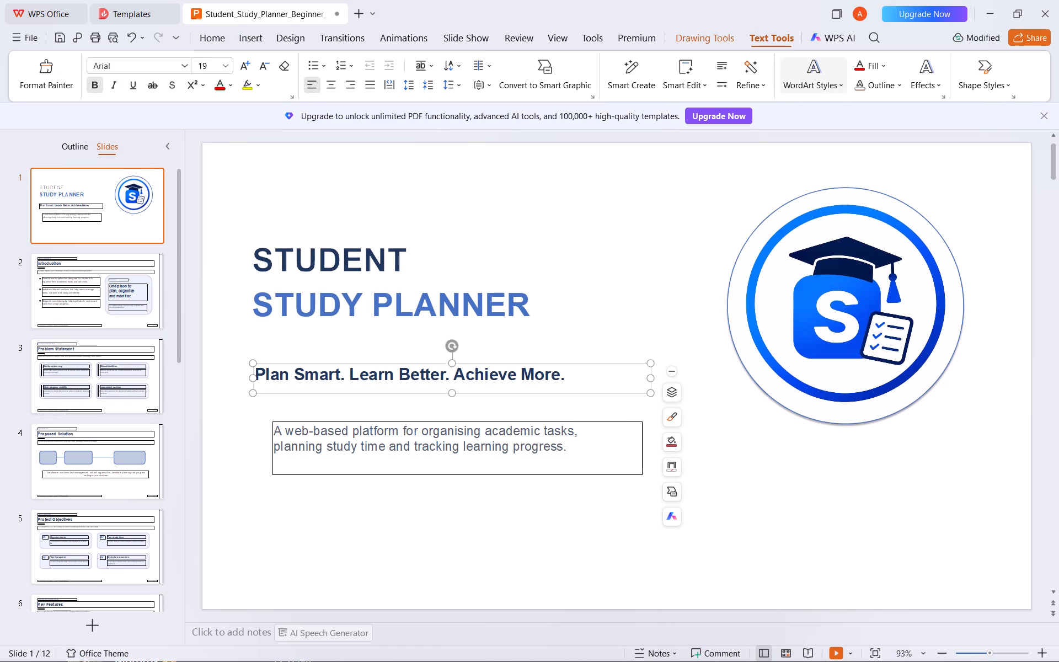
left_click(669, 463)
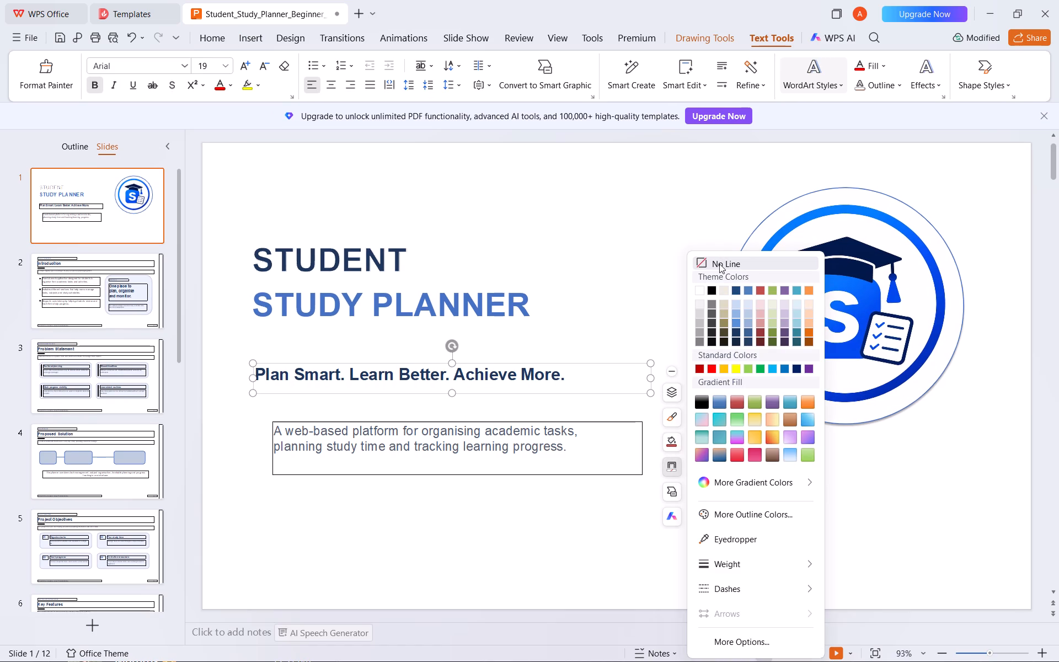
left_click(719, 264)
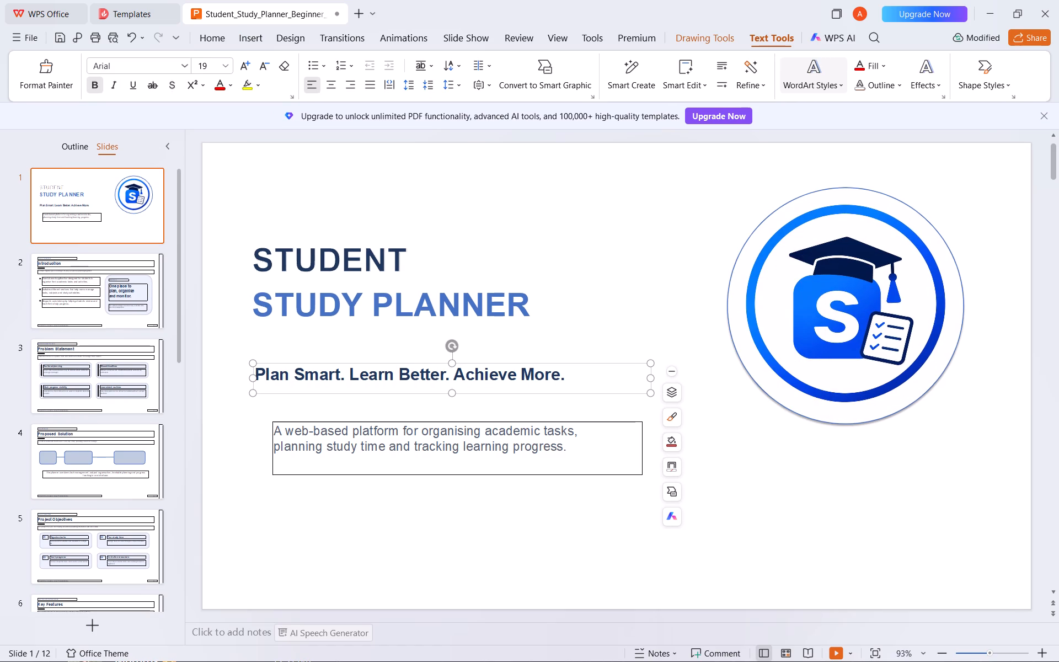
Set the shape outline of the "A web-based platform for organising academic tasks" description text box to No Line.
left_click(630, 421)
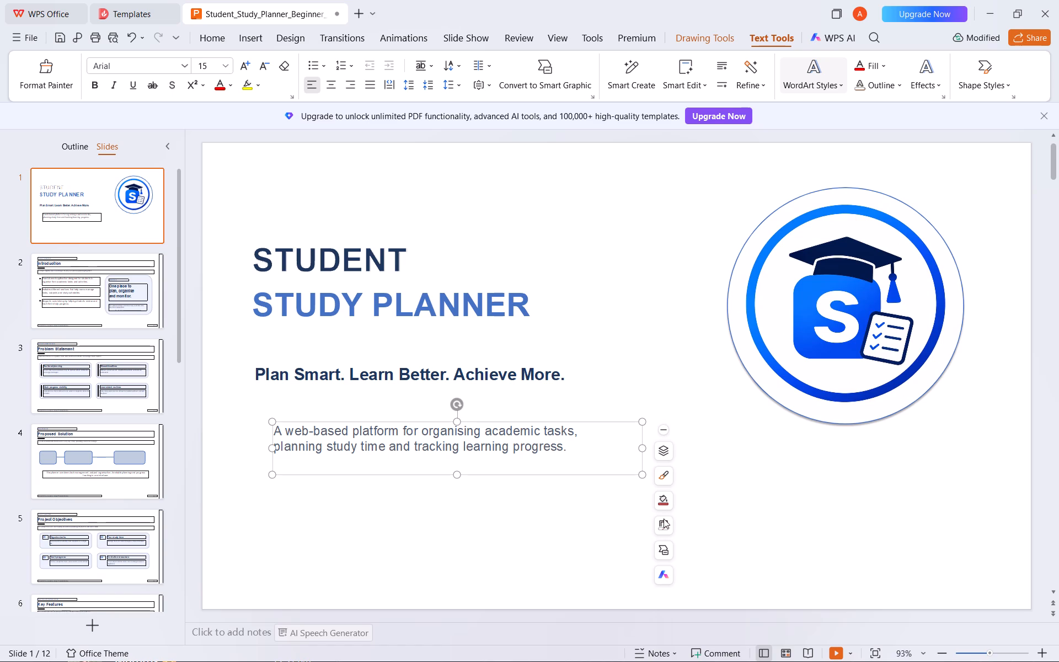
left_click(661, 520)
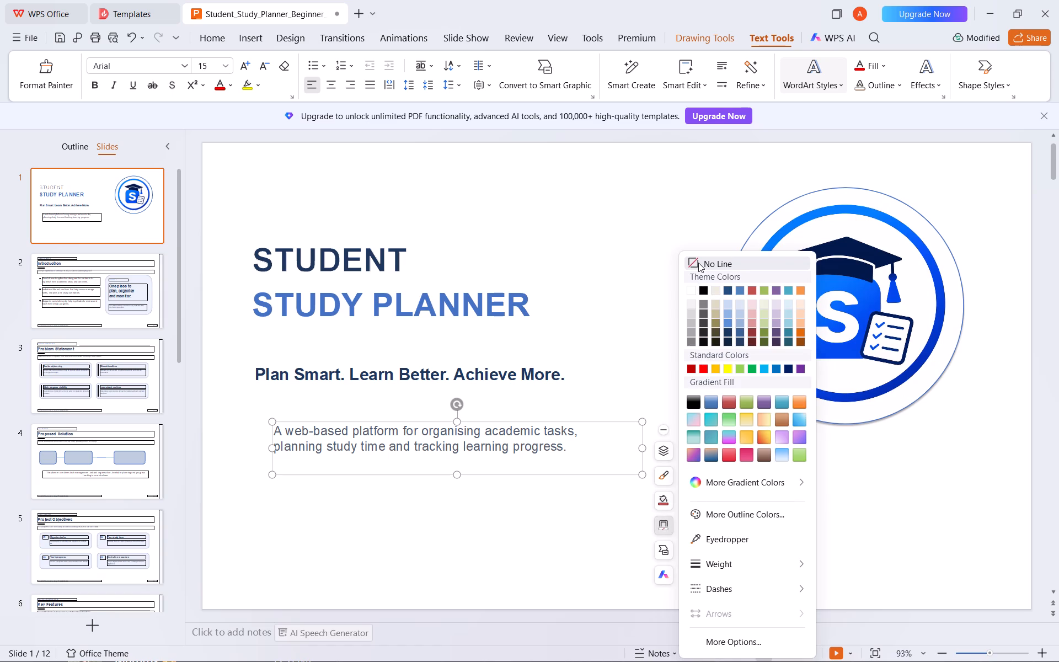
left_click(698, 263)
left_click(656, 226)
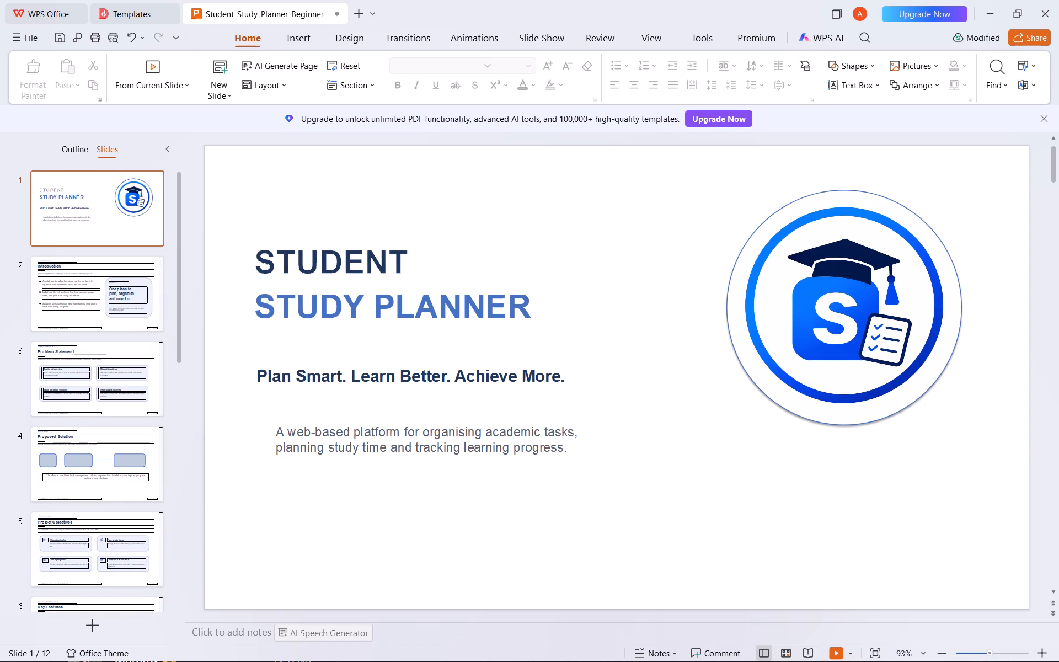
Move the "STUDENT" text box slightly upward to widen the gap above "STUDY PLANNER" on slide 1.
right_click_drag(260, 255, 275, 225)
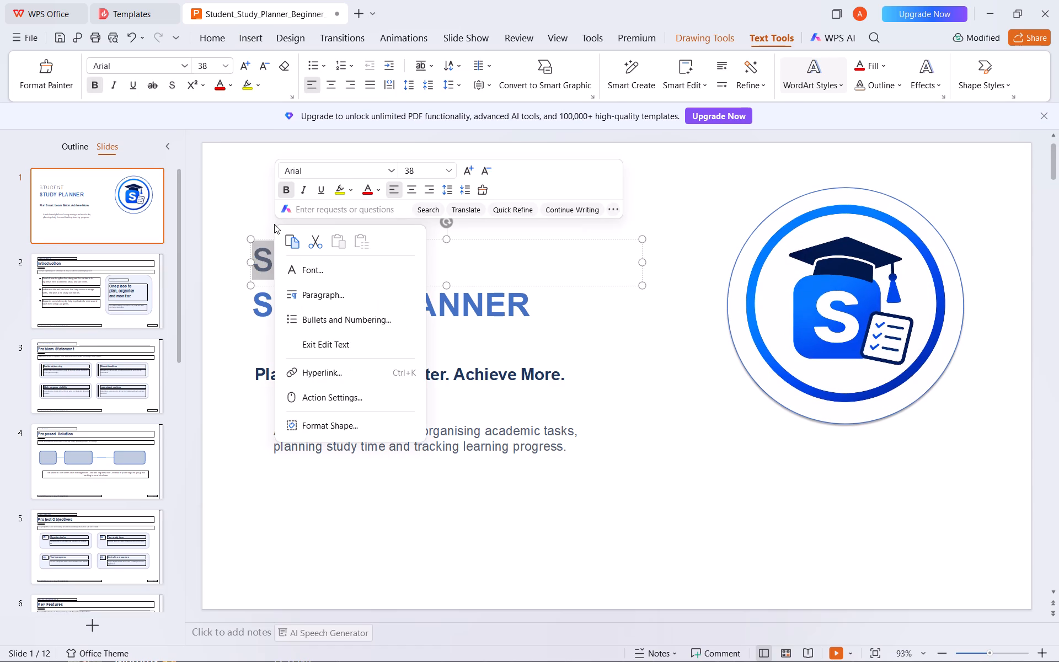
left_click(251, 214)
left_click(366, 265)
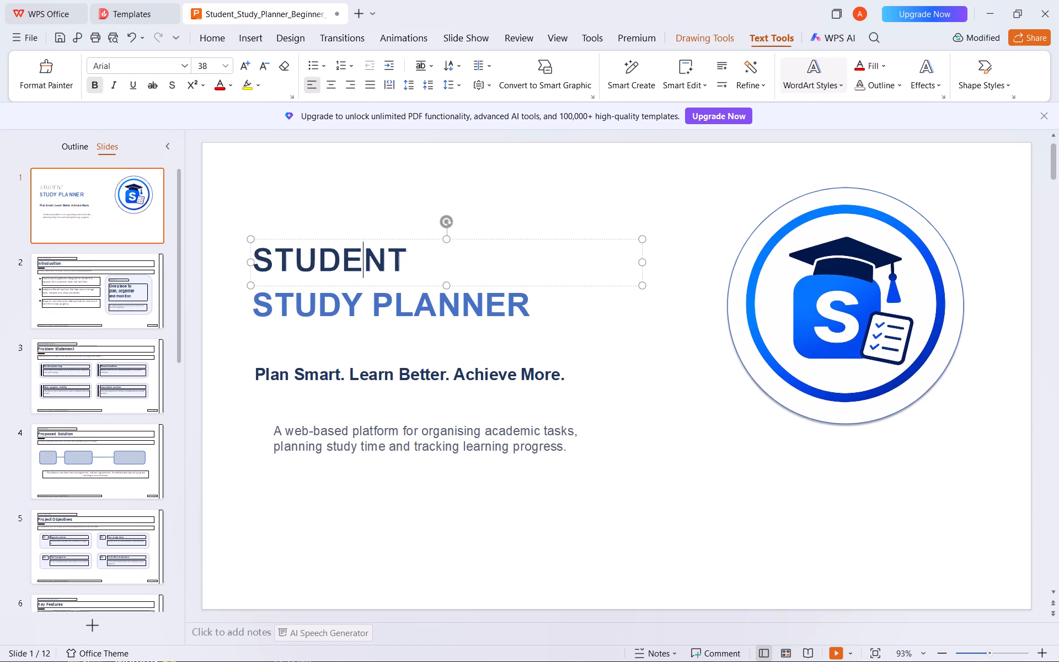
left_click_drag(469, 237, 473, 223)
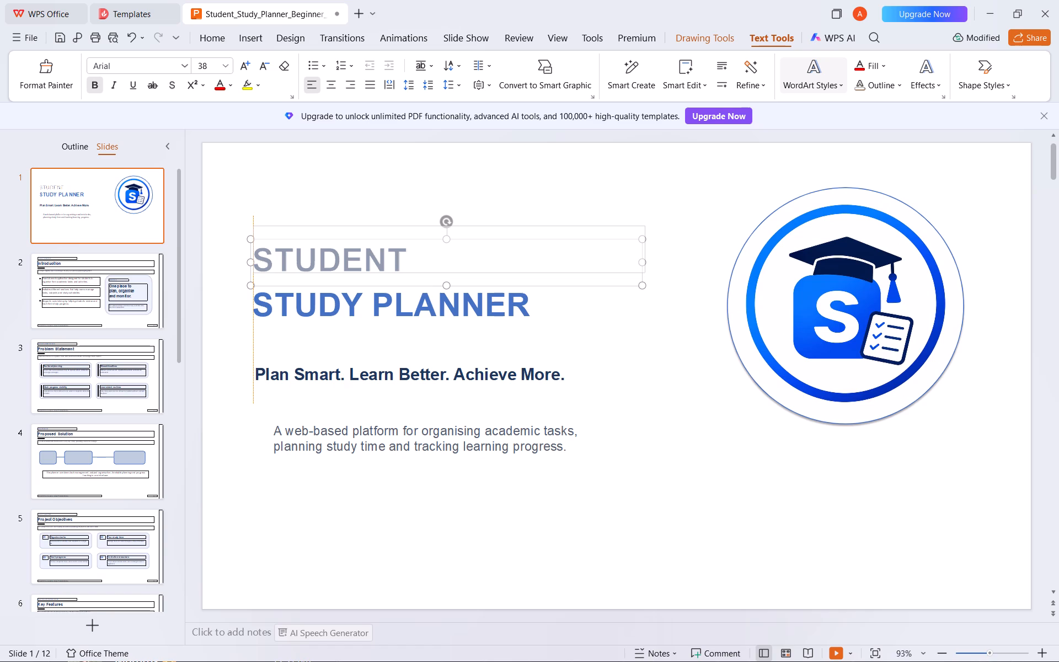
left_click_drag(473, 223, 473, 220)
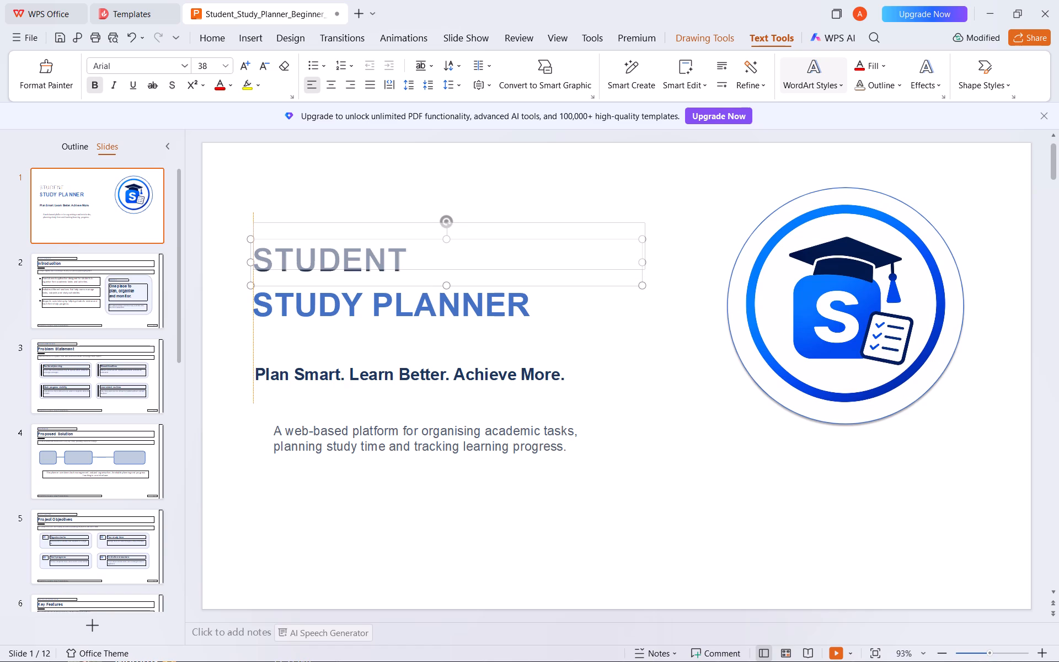
left_click(529, 169)
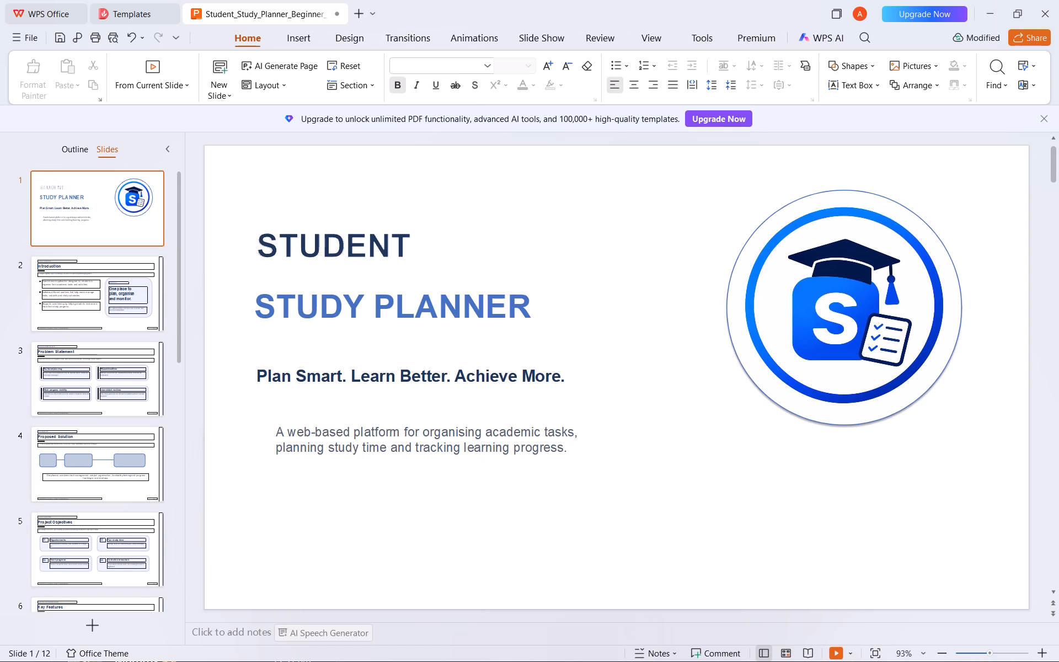
Move the "STUDY PLANNER" text box up on slide 1 so it sits directly beneath "STUDENT" with left edges aligned.
left_click(443, 313)
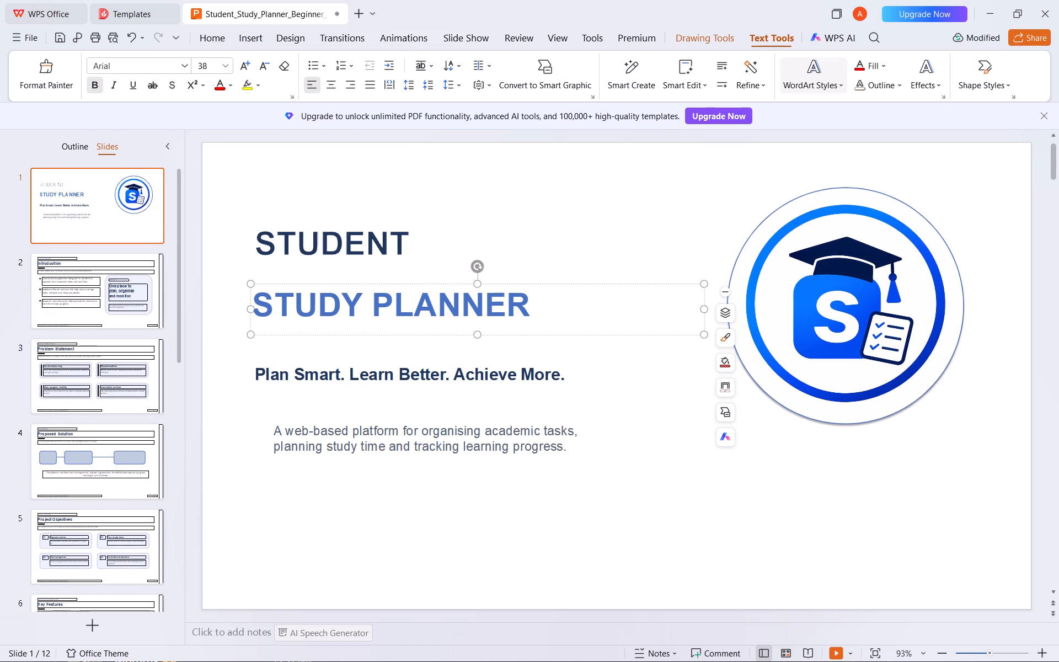
left_click_drag(456, 285, 457, 278)
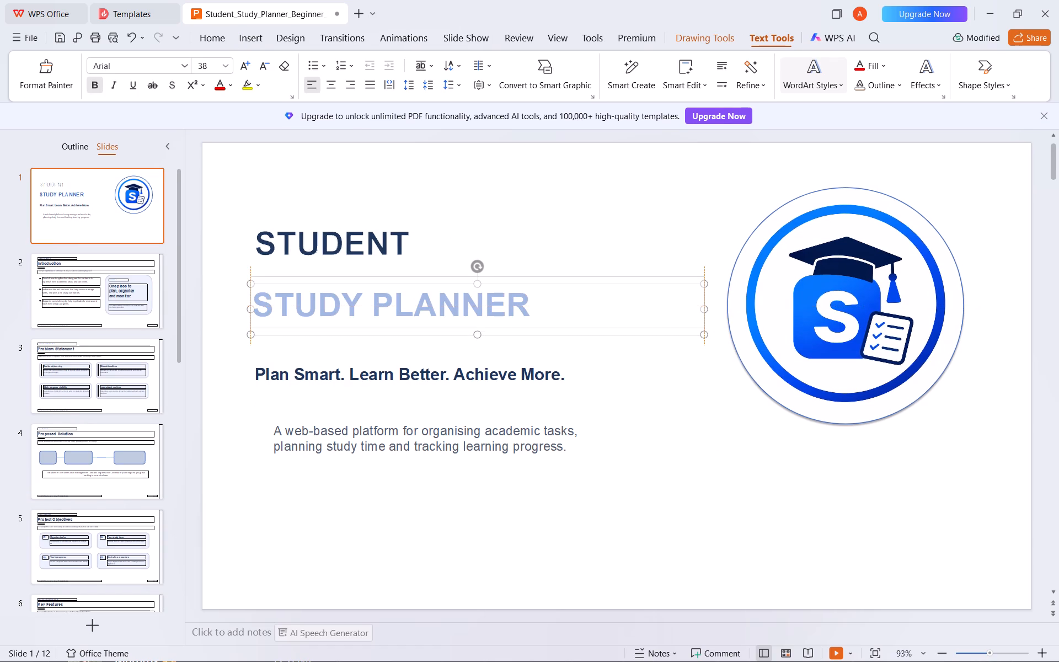
left_click_drag(457, 278, 459, 274)
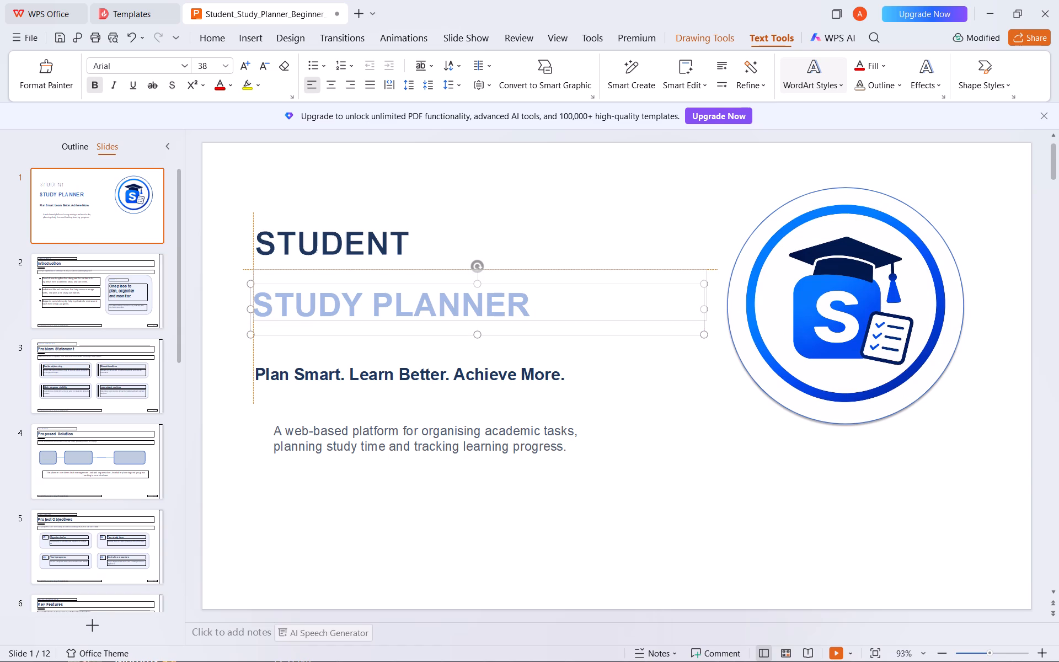
left_click_drag(459, 274, 462, 273)
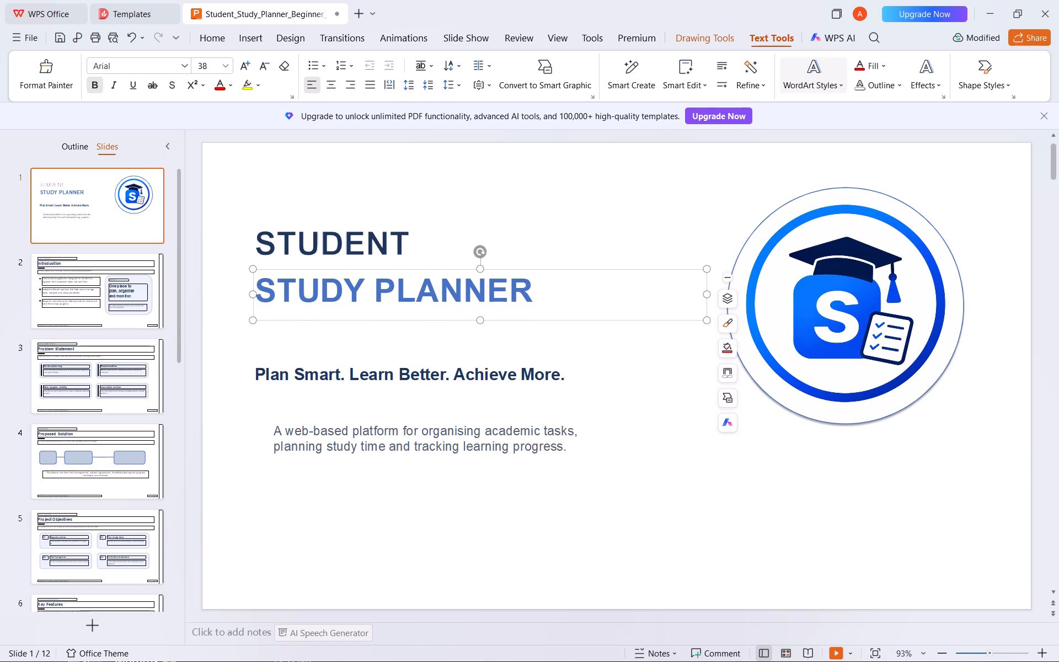
left_click(515, 196)
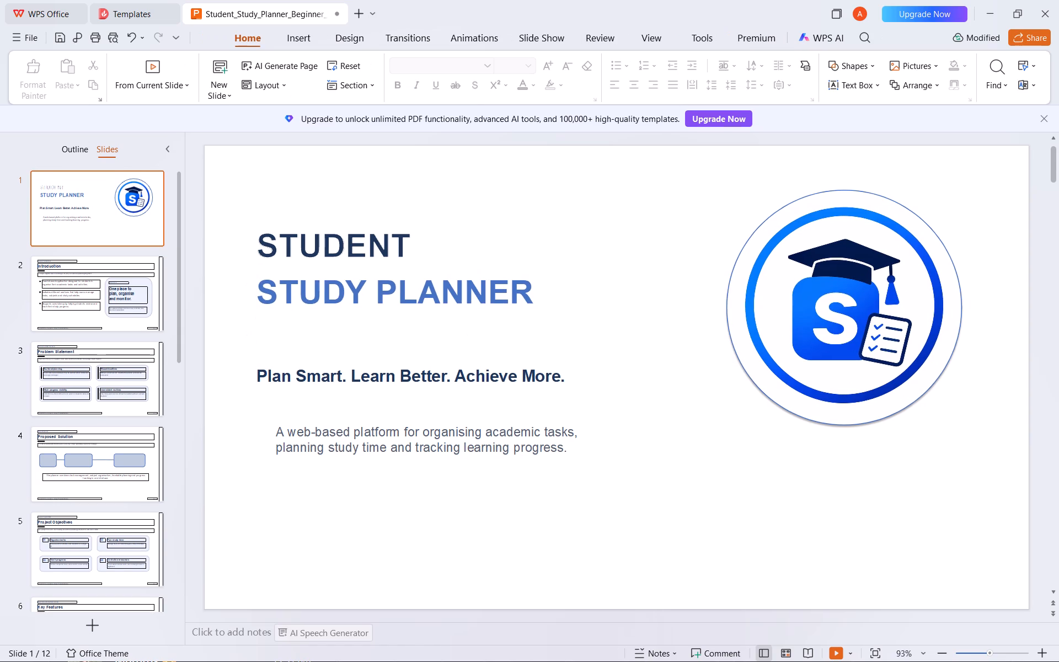
Move the "Plan Smart. Learn Better. Achieve More." text box slightly upward, closer to "STUDY PLANNER".
left_click(472, 378)
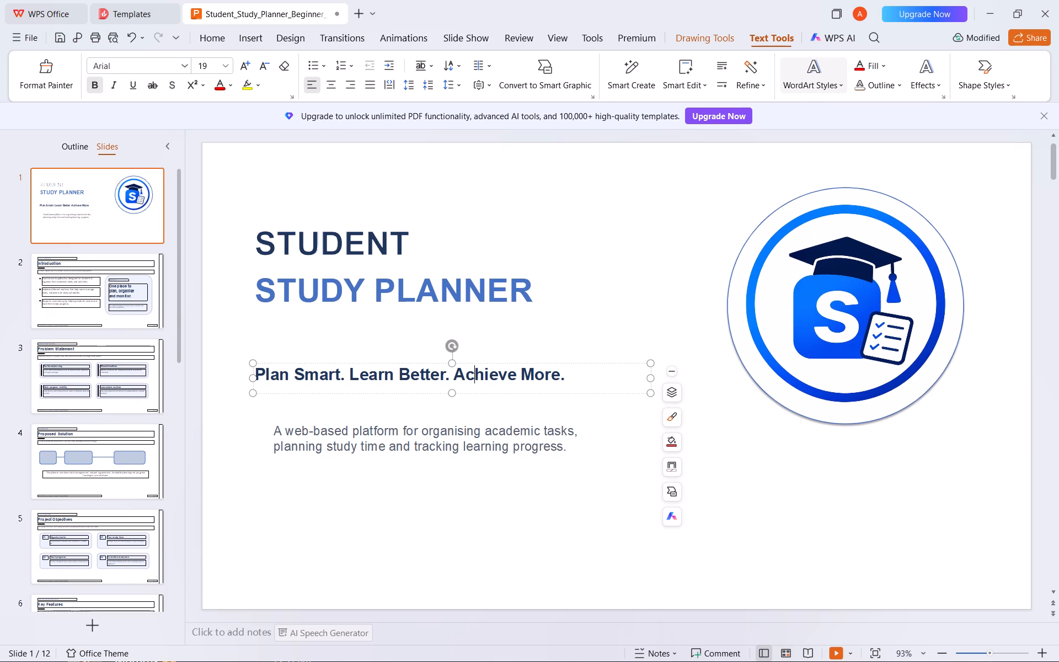
left_click_drag(471, 362, 475, 351)
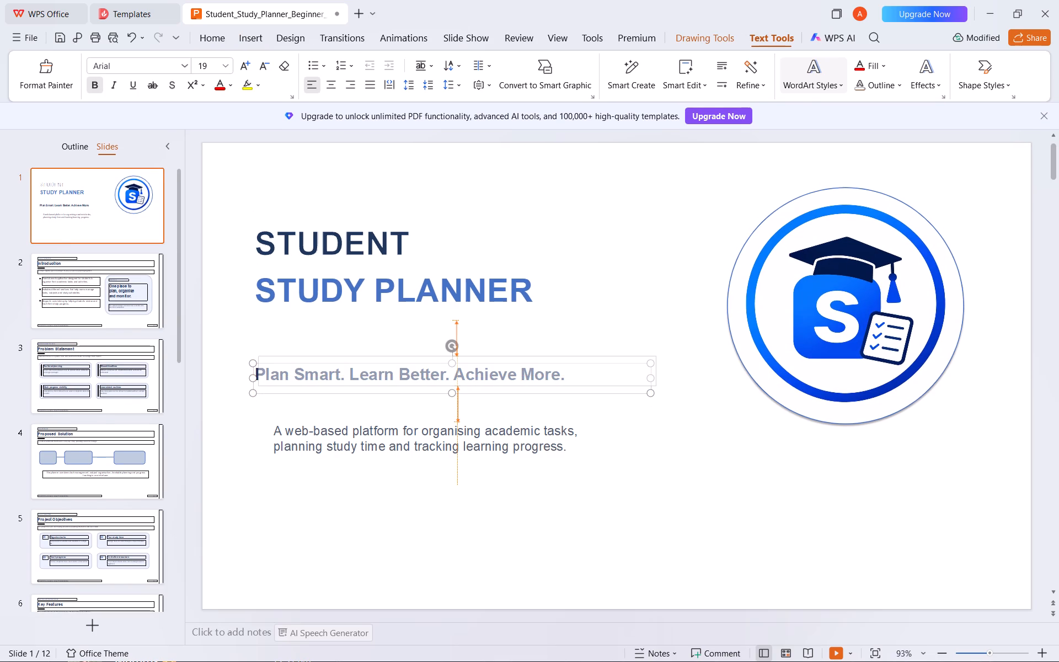
left_click_drag(475, 351, 476, 343)
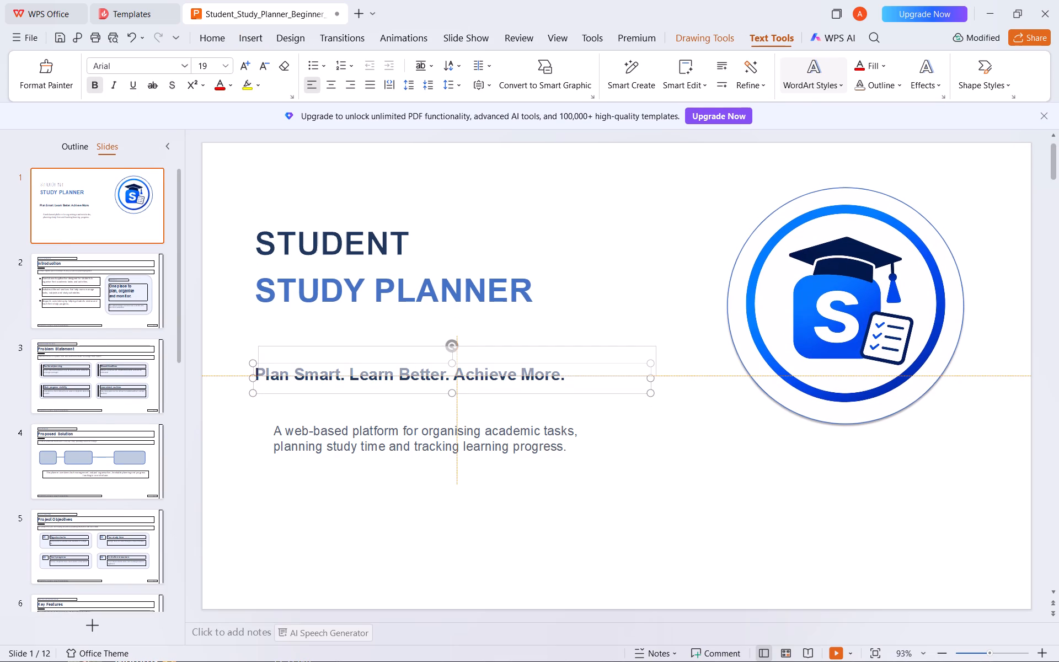
left_click_drag(476, 343, 475, 343)
left_click(637, 183)
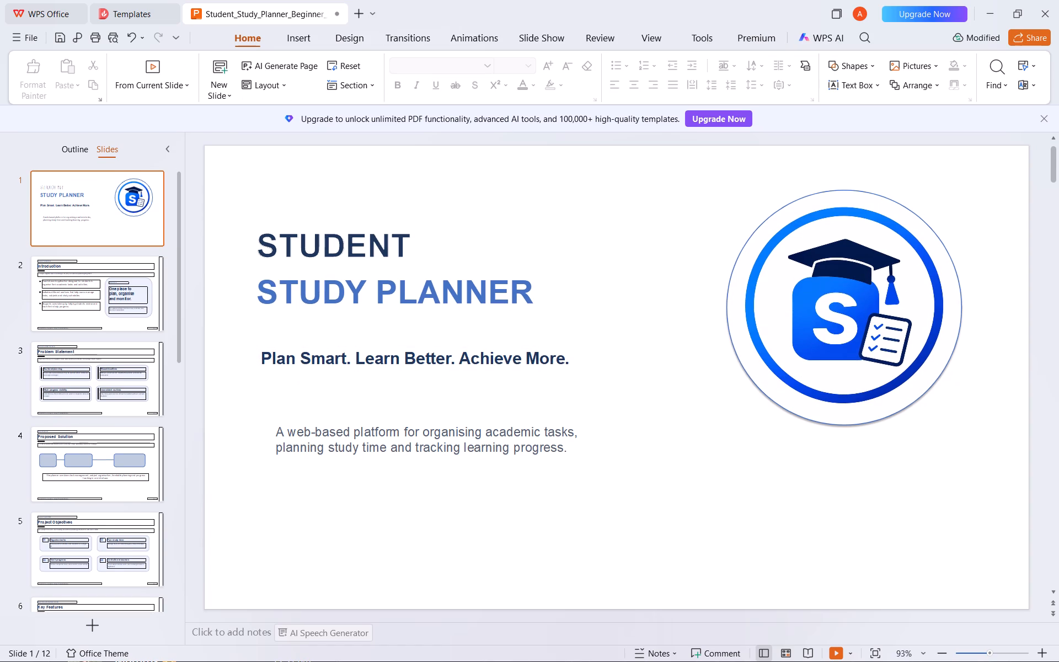
Set the outline weight of the "A web-based platform for organising academic tasks" description text box to 1.5 pt.
left_click(301, 442)
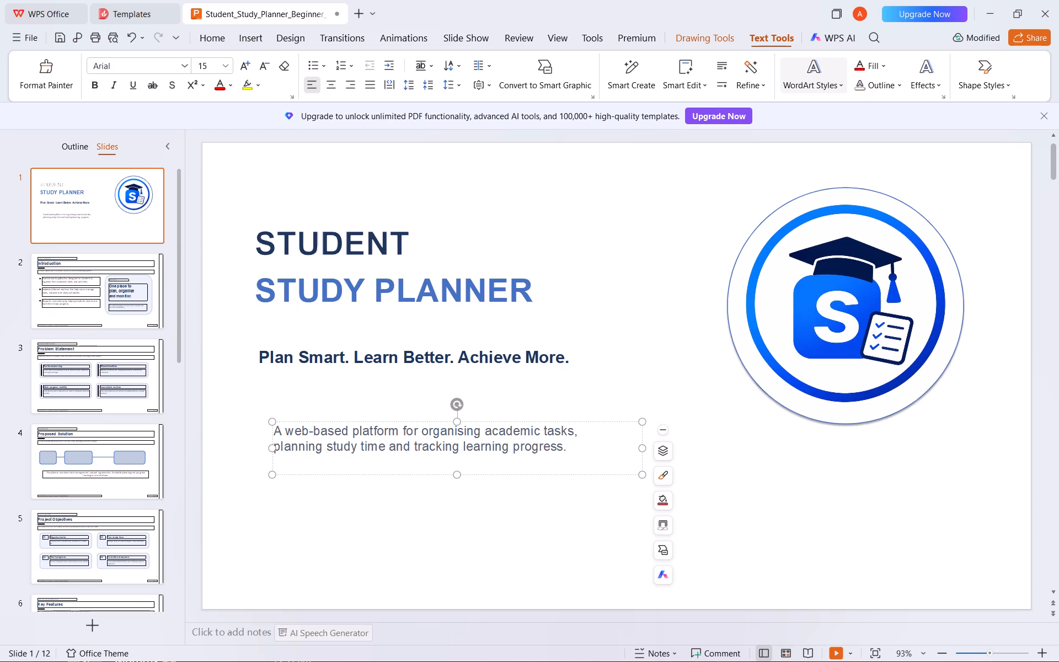
left_click(666, 530)
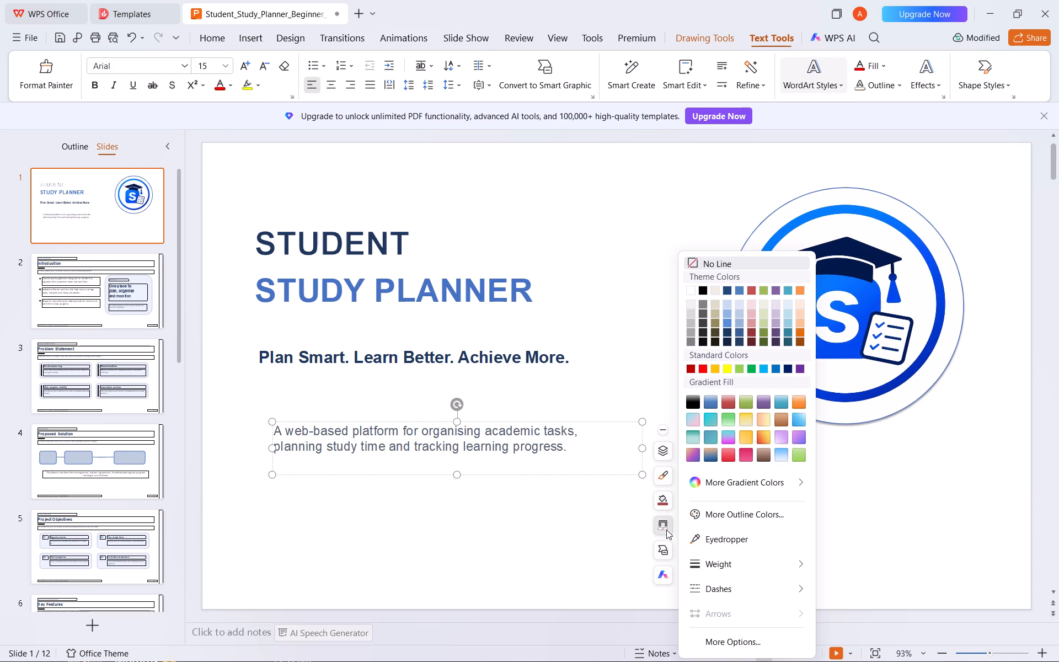
left_click(716, 570)
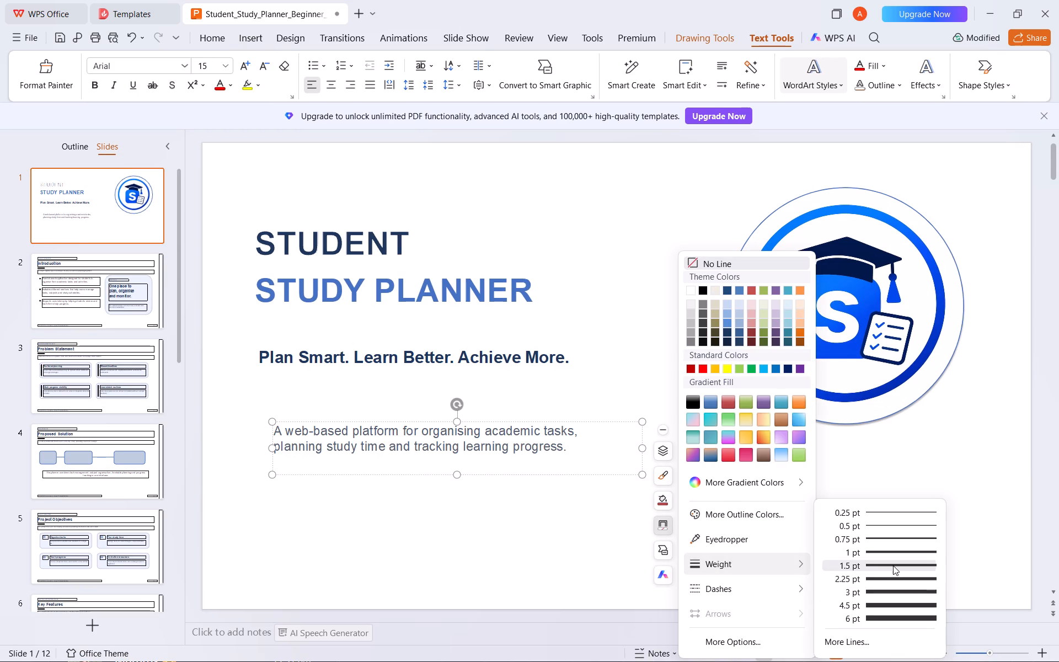
left_click(893, 565)
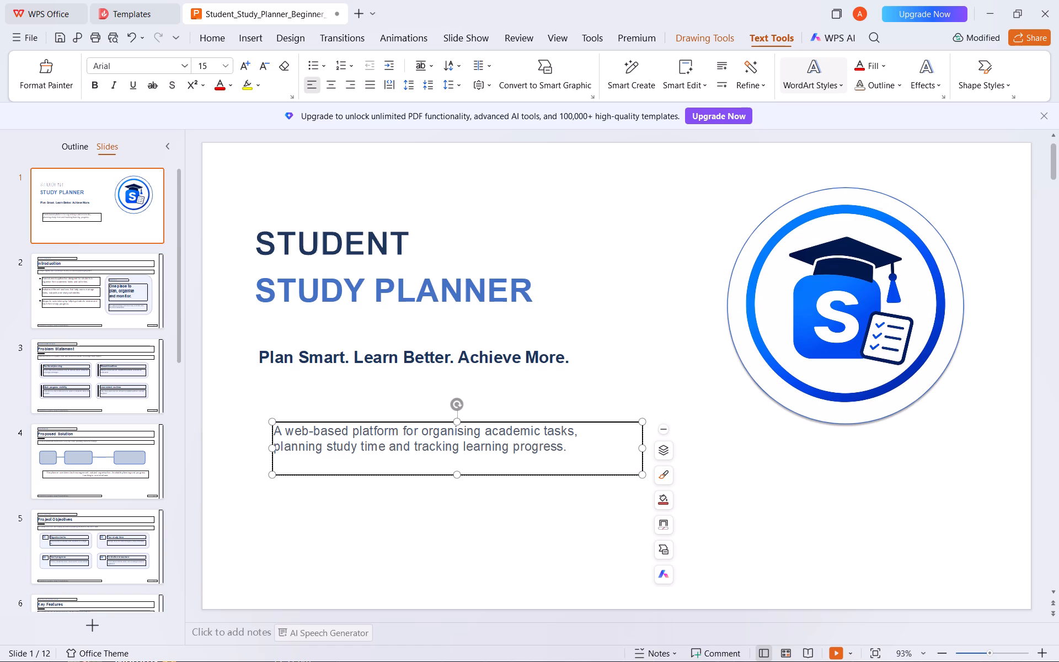
left_click(736, 482)
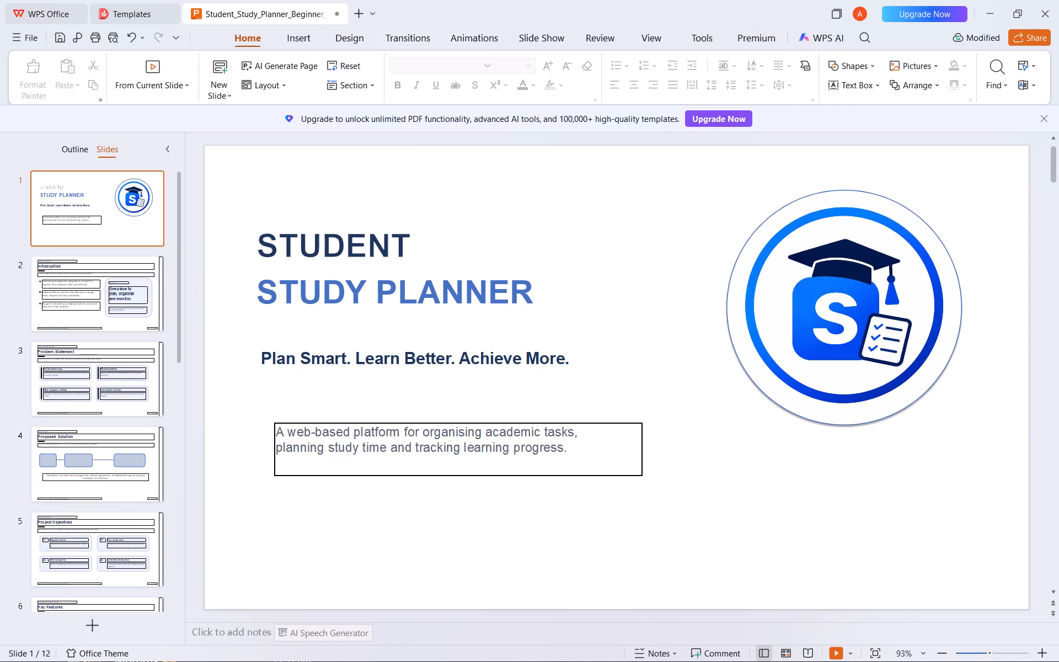
Center-align the text in the "A web-based platform" description box.
left_click(276, 431)
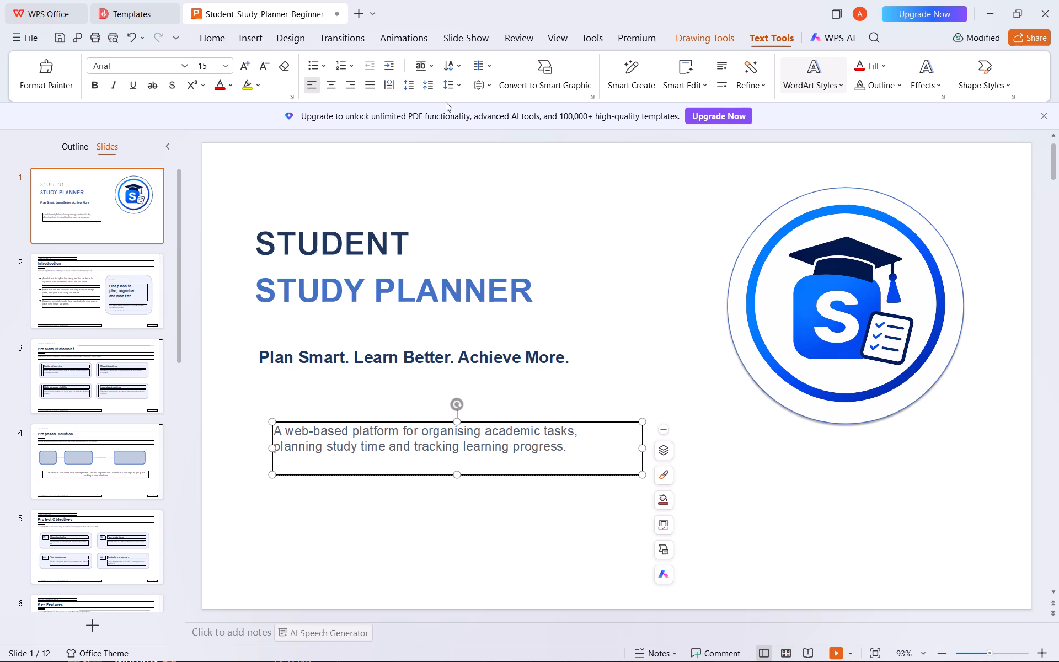
left_click(337, 82)
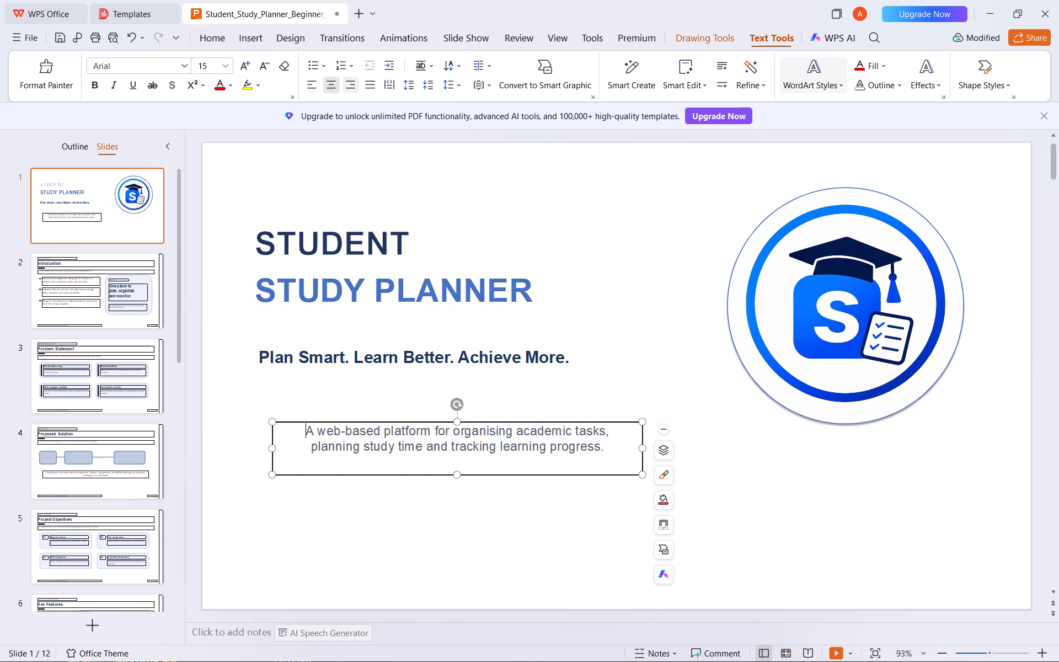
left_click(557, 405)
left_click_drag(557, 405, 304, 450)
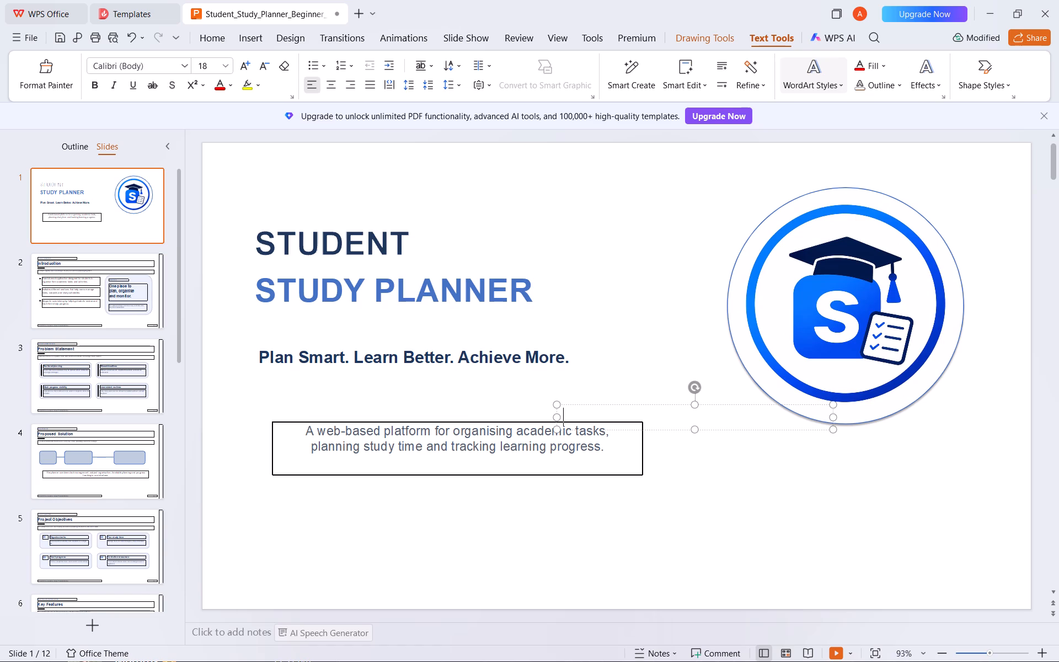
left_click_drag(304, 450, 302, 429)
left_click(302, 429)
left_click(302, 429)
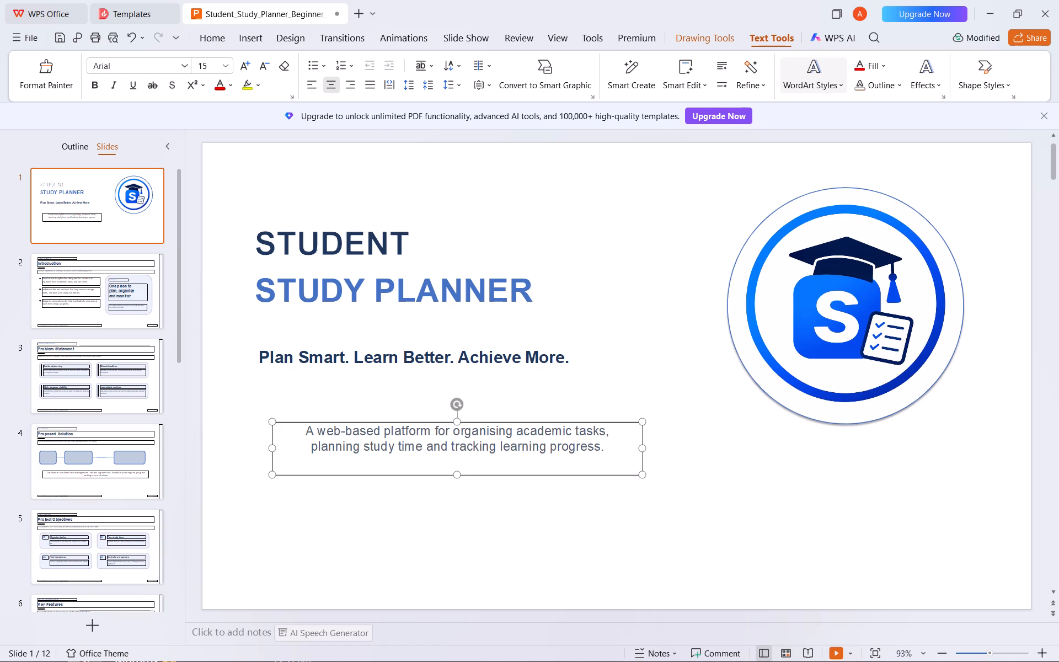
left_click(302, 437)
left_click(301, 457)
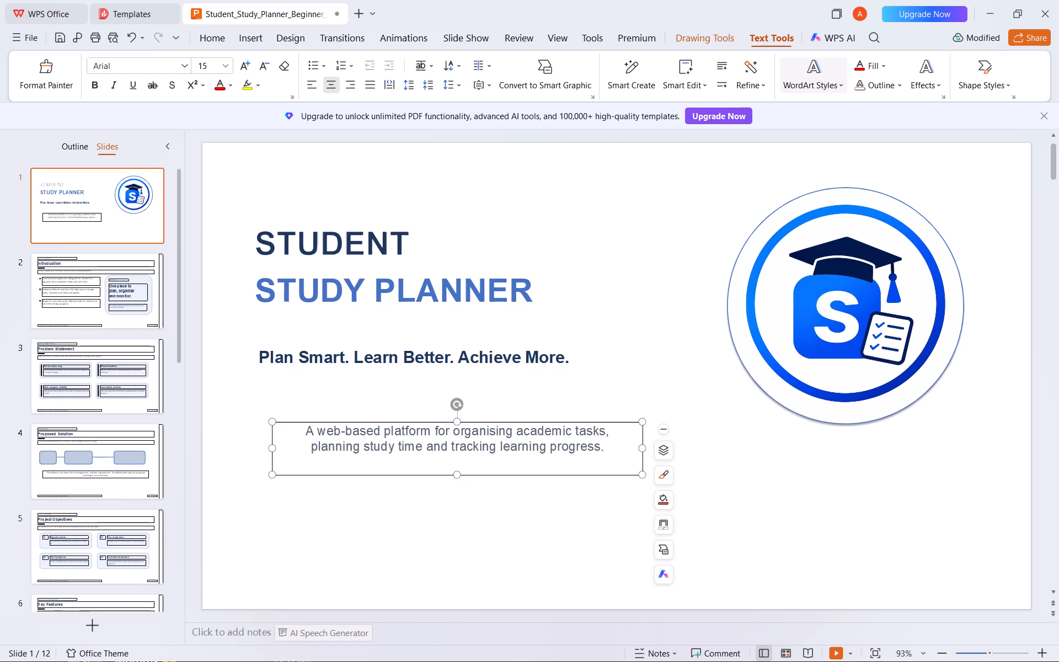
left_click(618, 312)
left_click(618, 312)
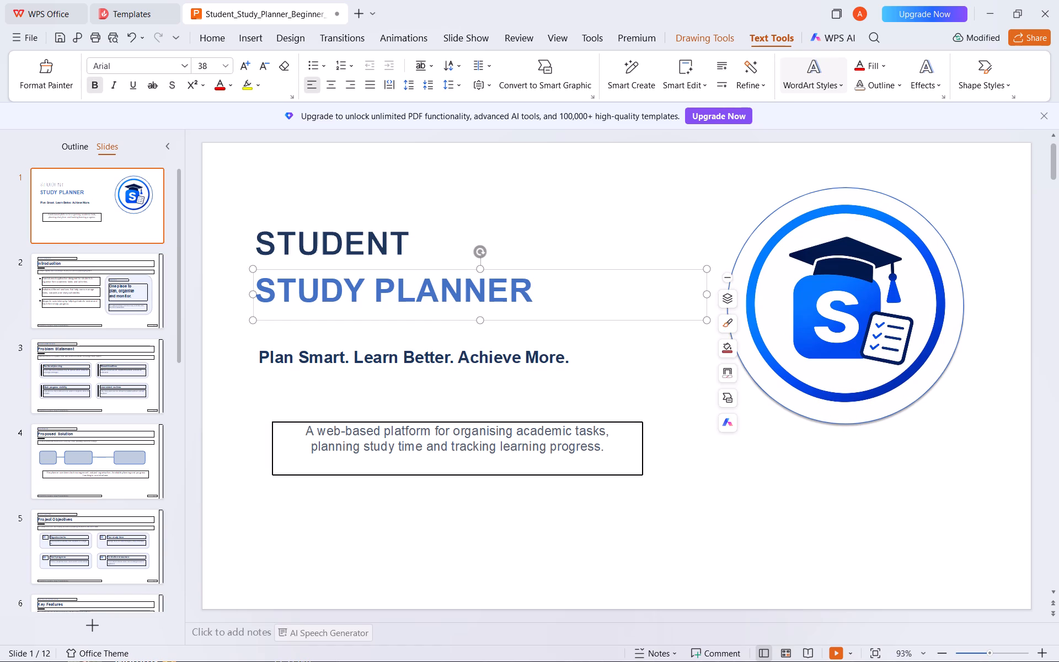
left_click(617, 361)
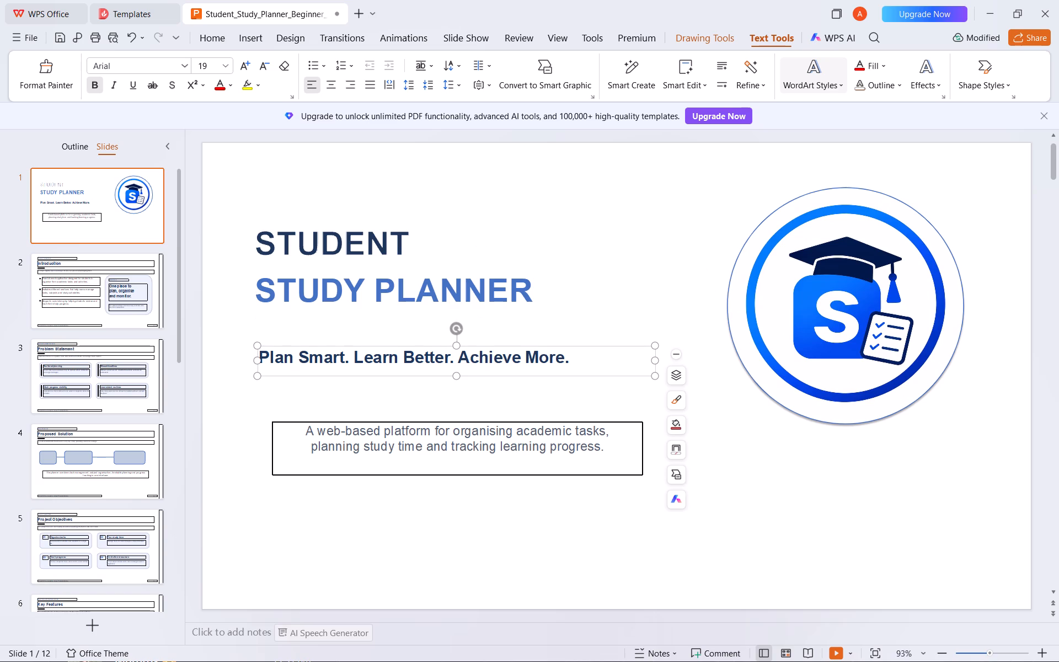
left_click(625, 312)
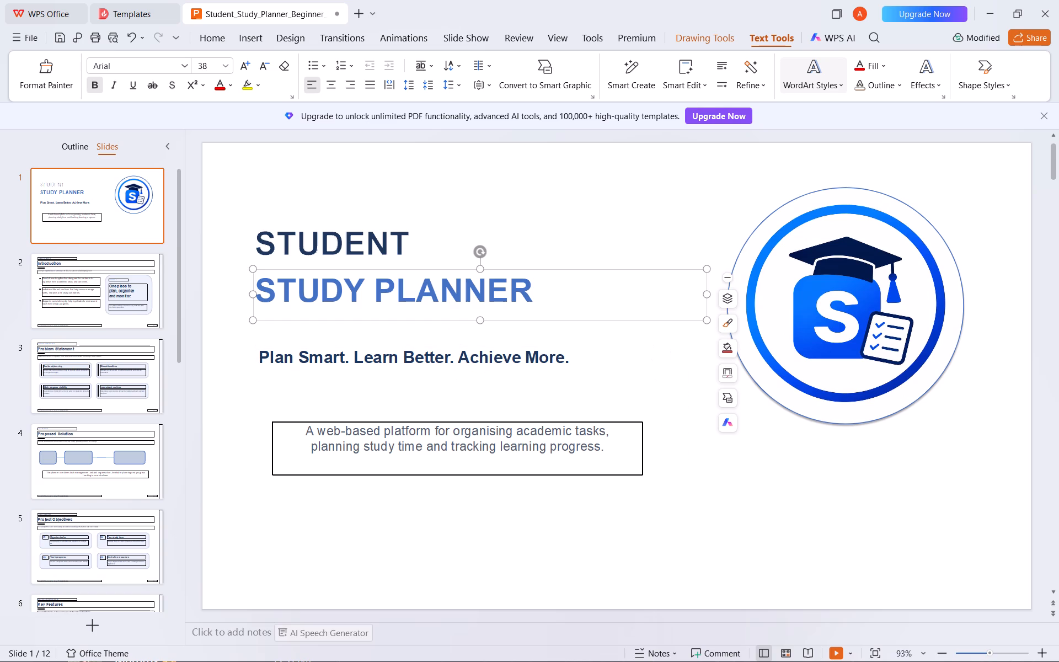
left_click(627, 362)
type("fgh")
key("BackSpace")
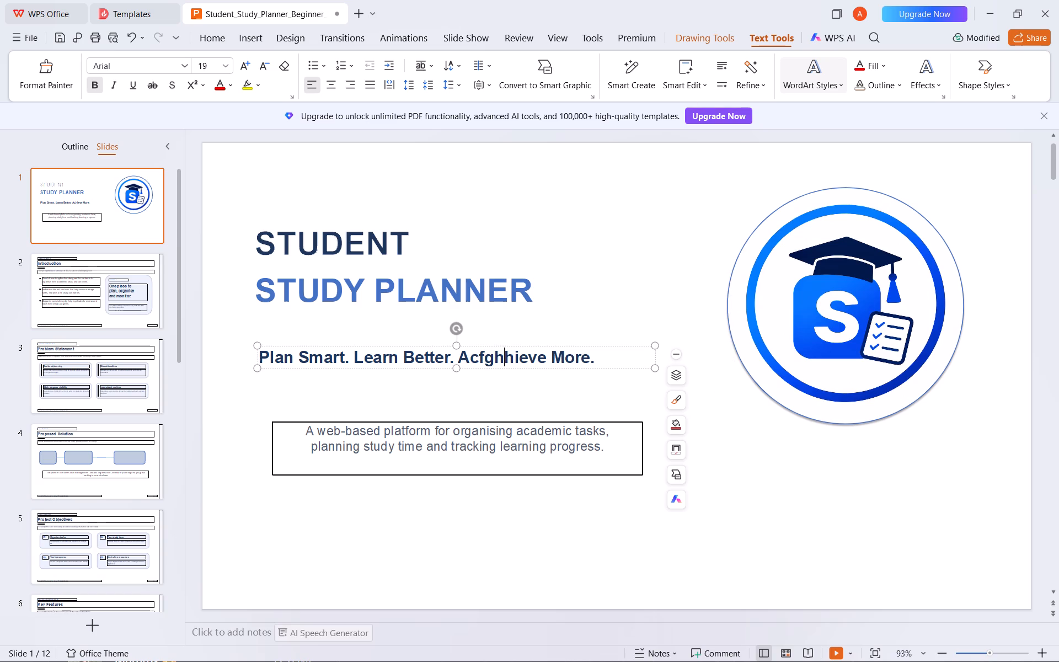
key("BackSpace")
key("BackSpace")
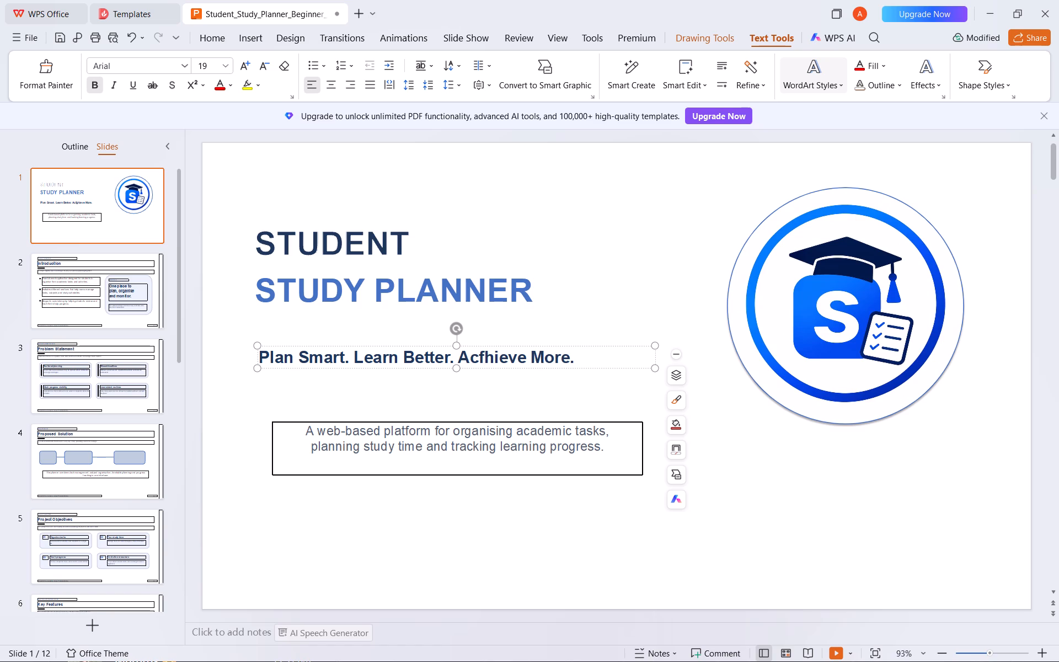
Add one blank line above and one below the text in the "A web-based platform" description box to balance it vertically.
left_click(466, 447)
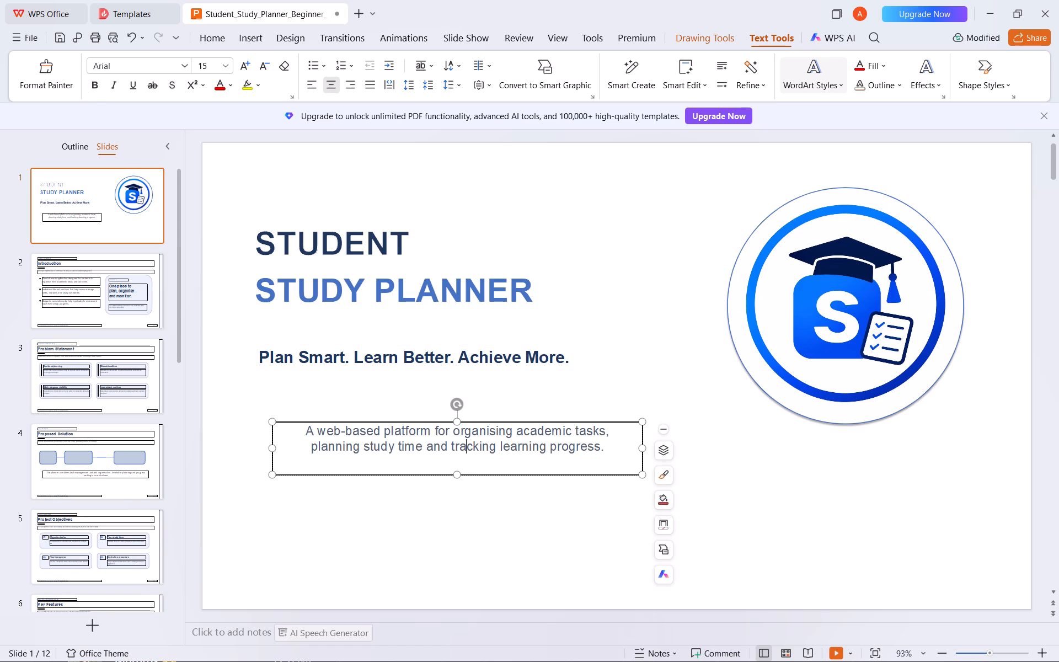
left_click(302, 431)
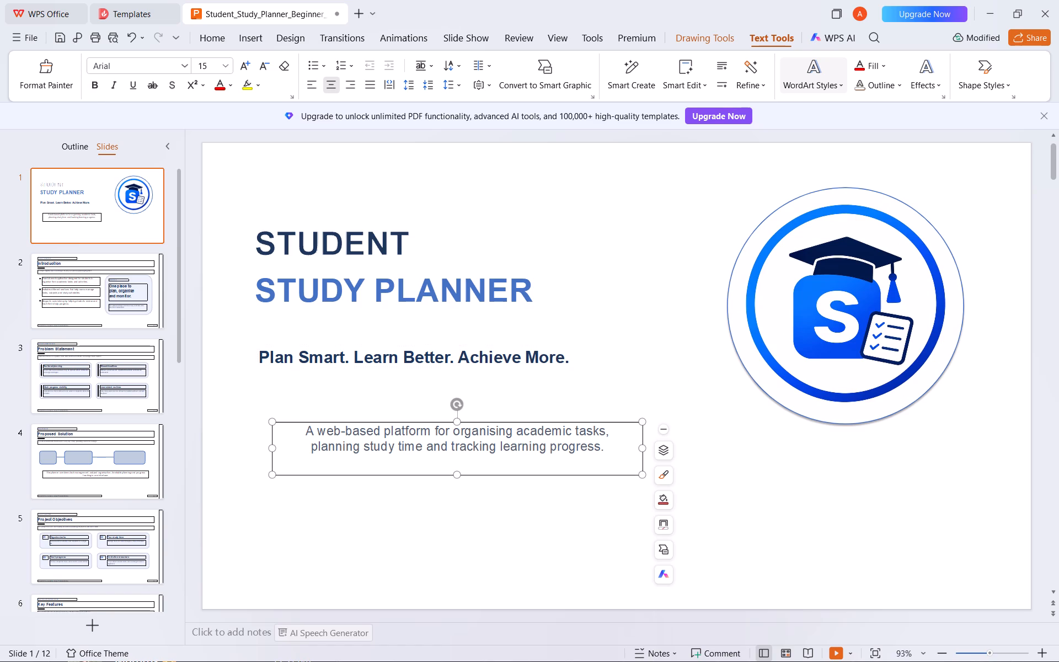
left_click(307, 432)
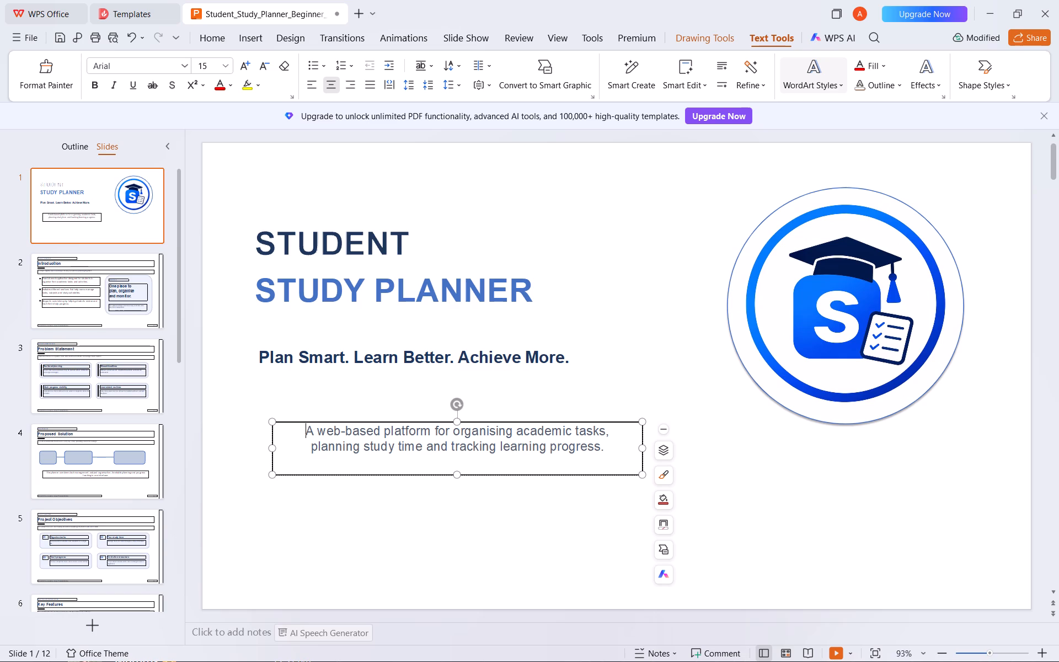
key("Return")
key("Return")
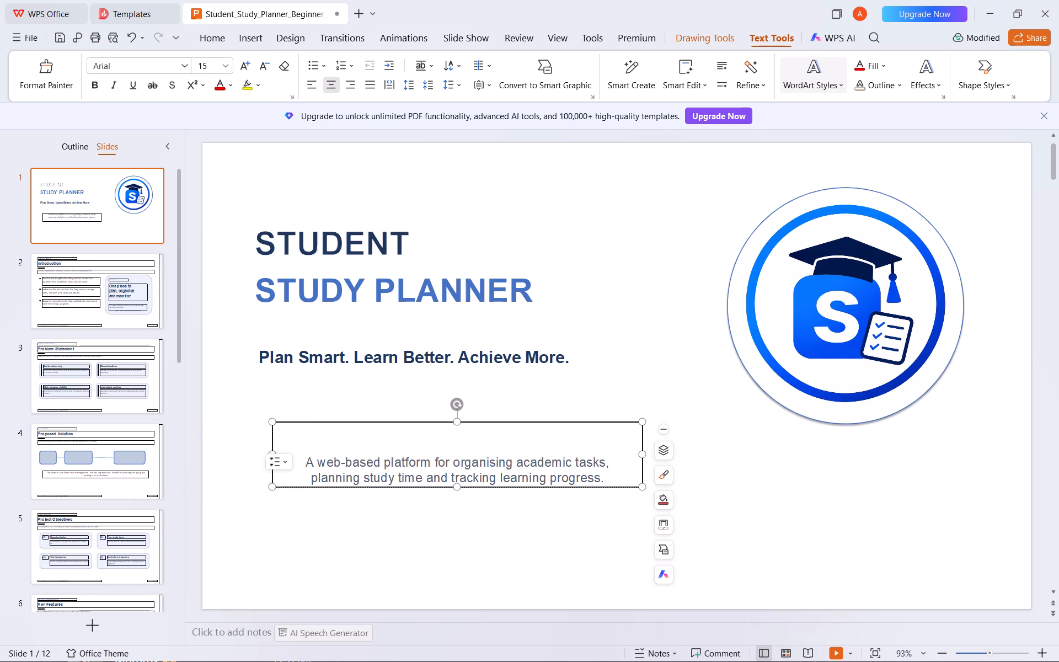
key("BackSpace")
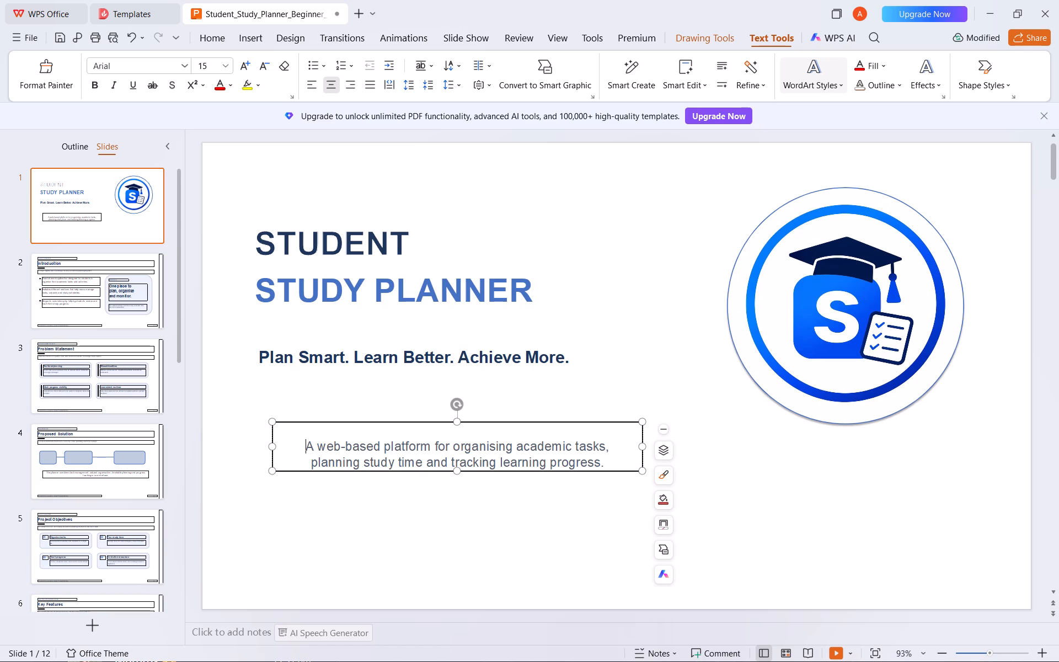
left_click(608, 465)
key("Return")
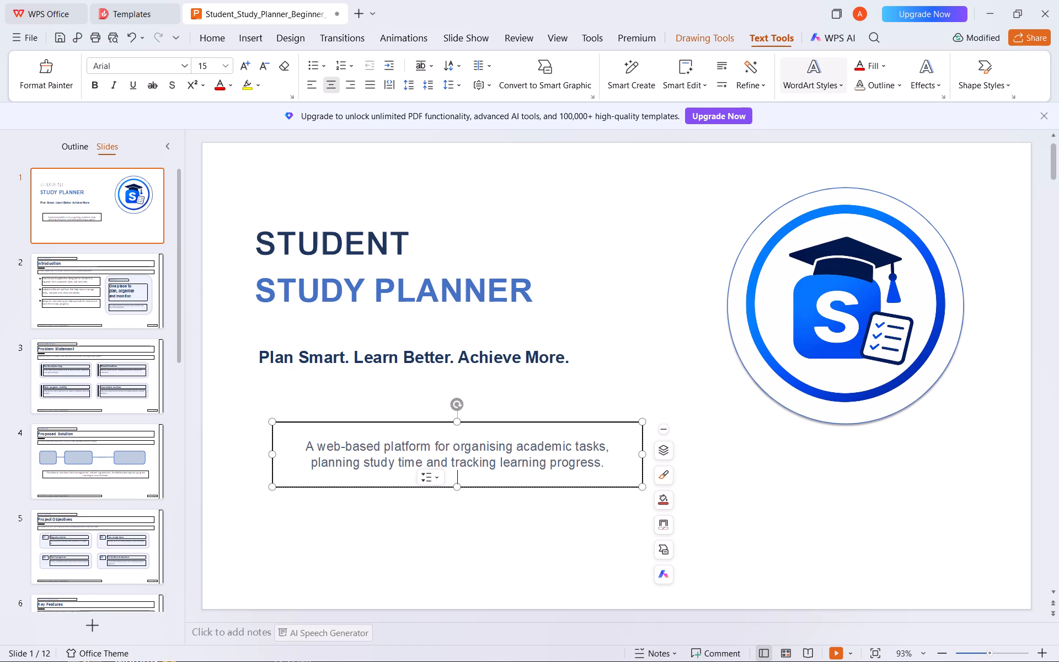
left_click(778, 496)
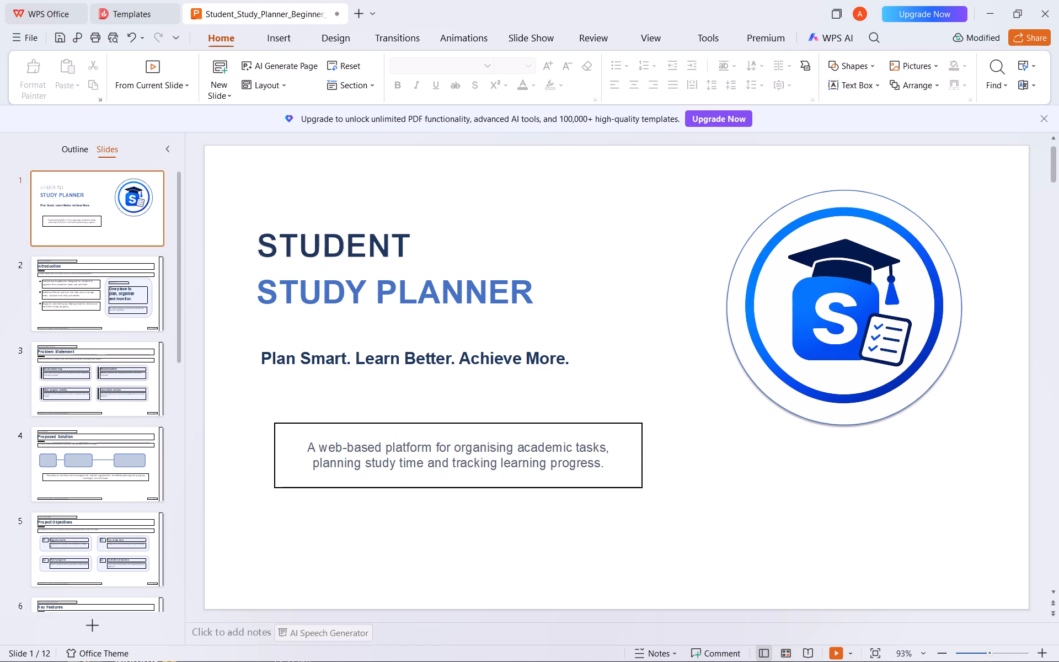
Narrow the outlined description box by moving its right edge inward, closer to the centered text.
left_click(641, 481)
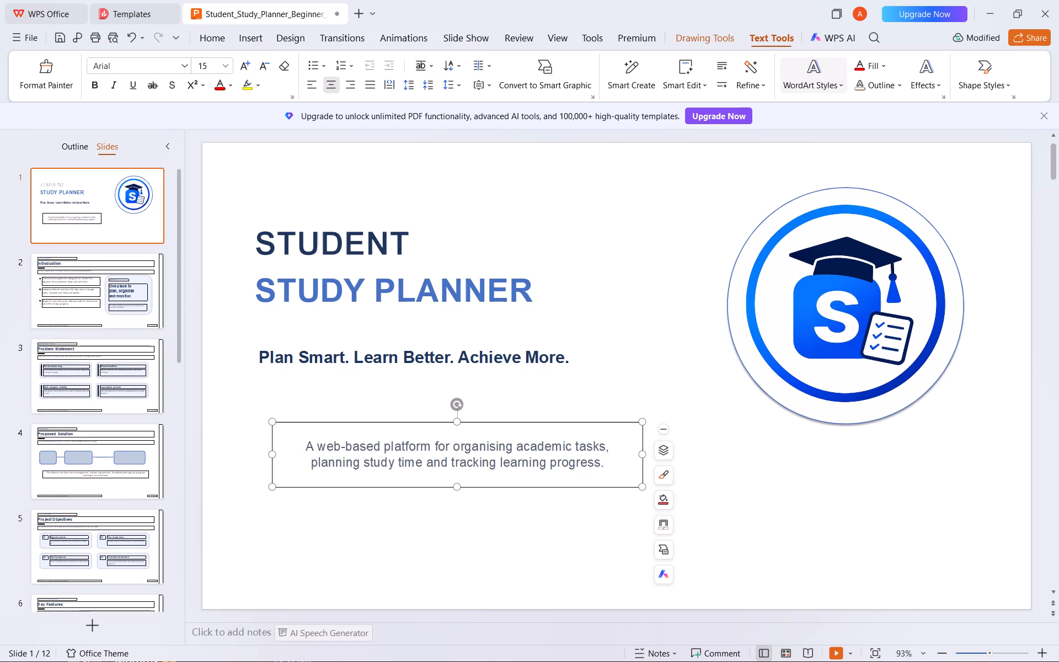
right_click_drag(641, 456, 625, 454)
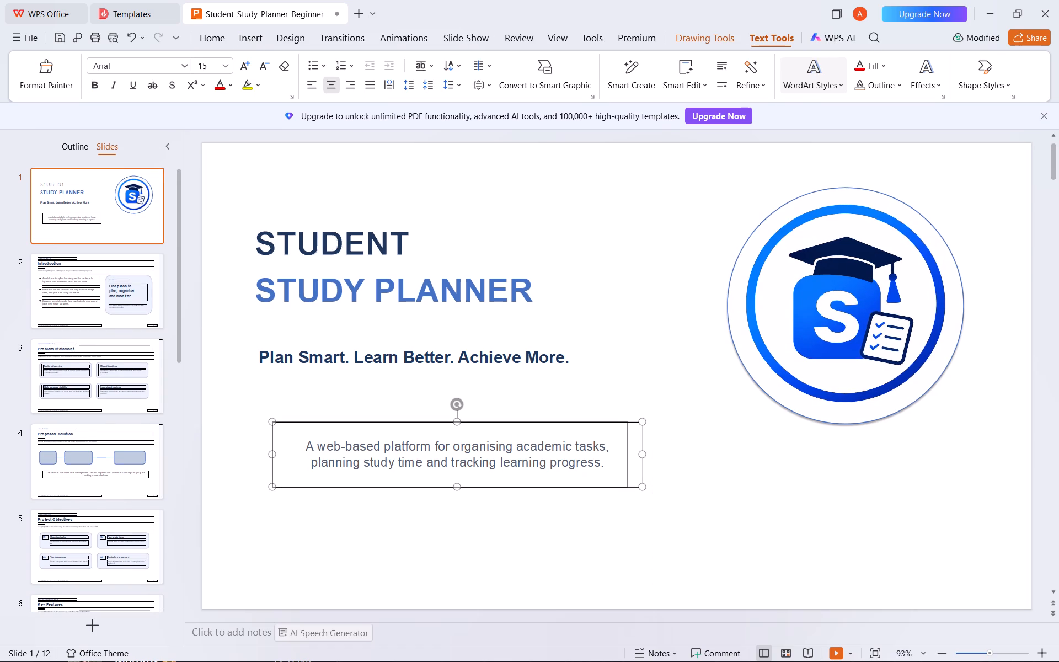
right_click_drag(625, 454, 619, 456)
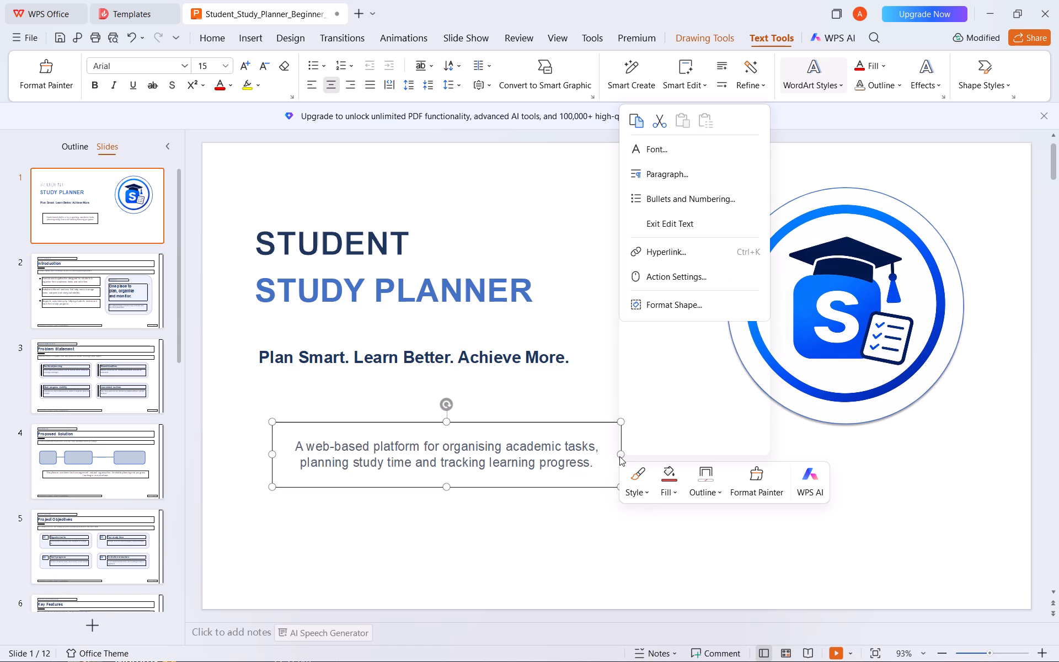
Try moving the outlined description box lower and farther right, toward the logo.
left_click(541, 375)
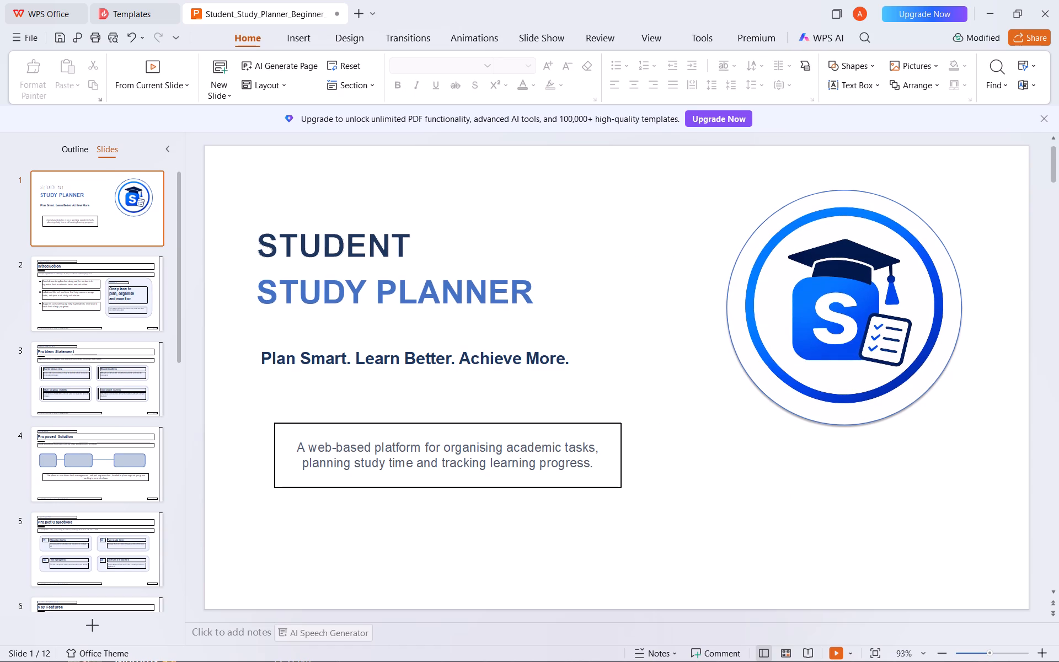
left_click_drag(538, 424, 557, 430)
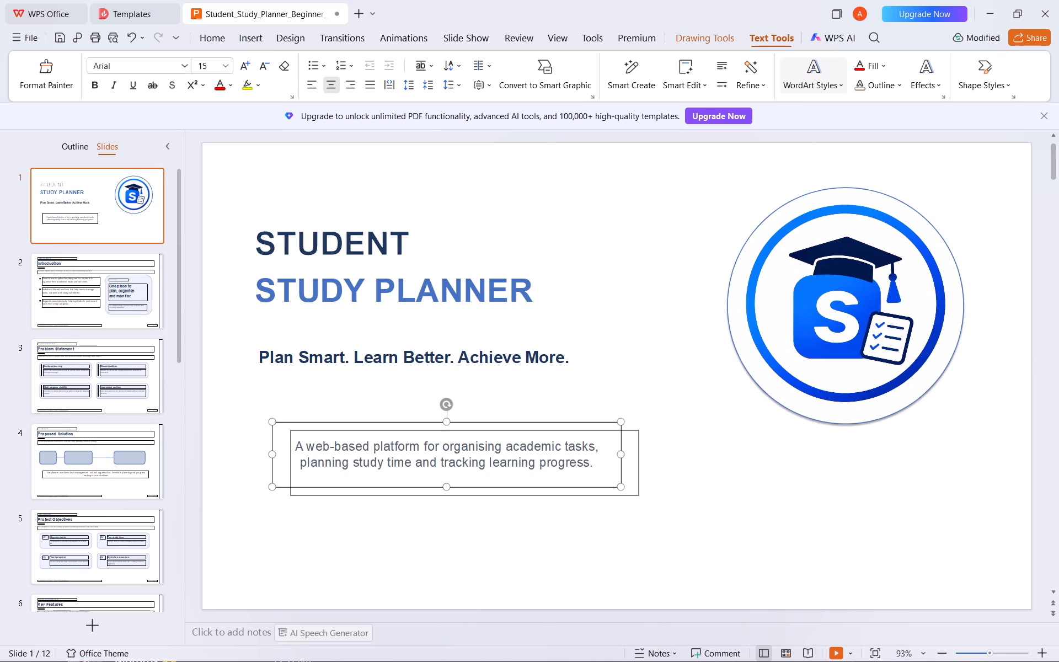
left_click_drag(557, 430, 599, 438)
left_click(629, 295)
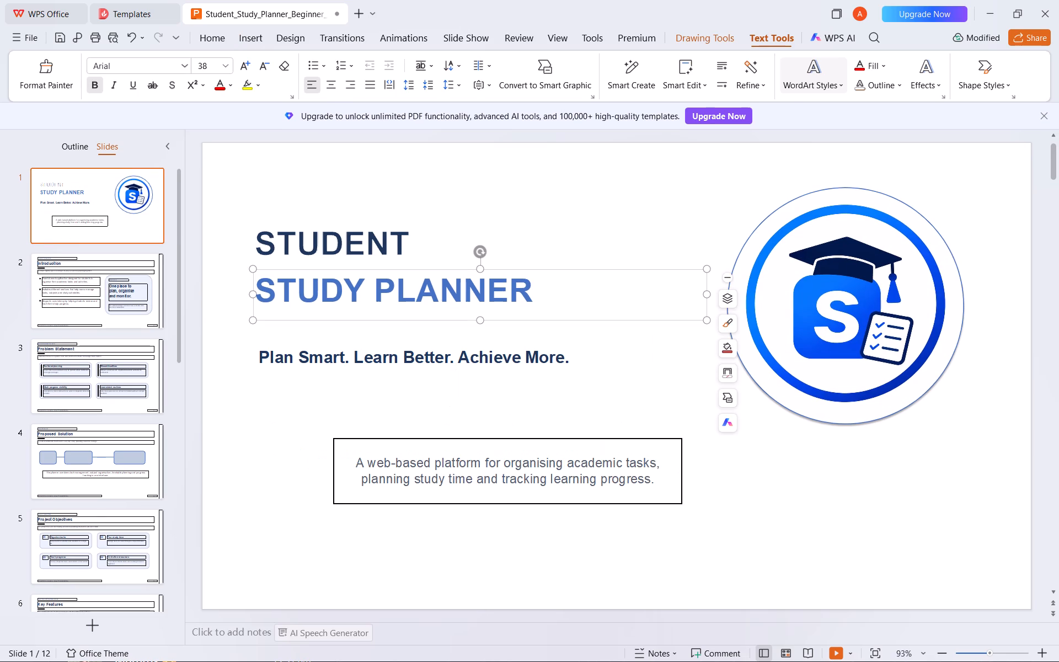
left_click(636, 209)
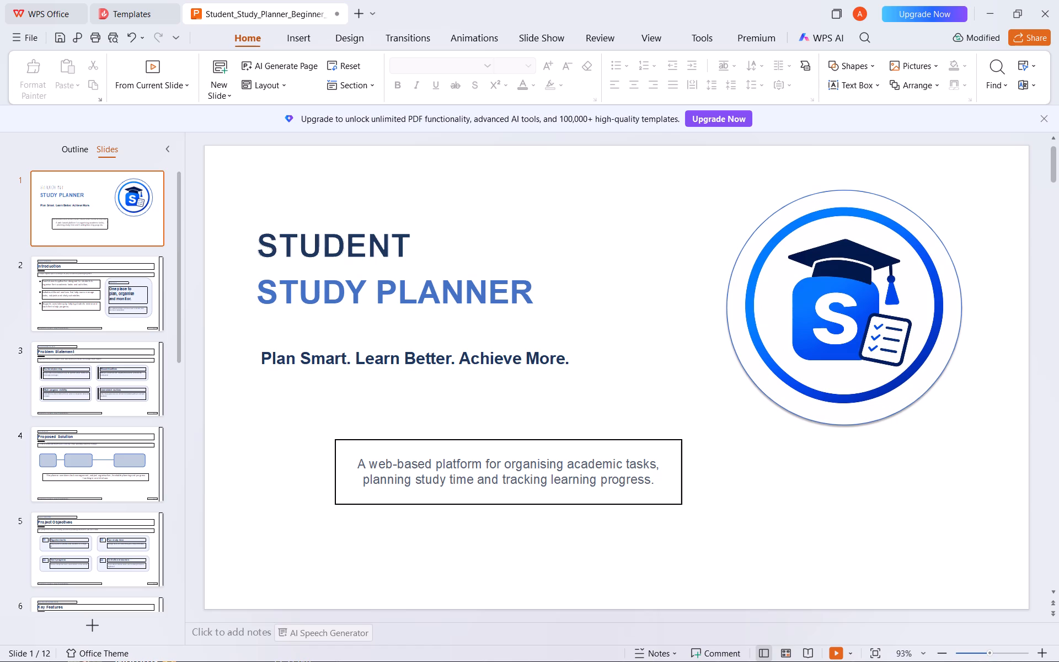
Move the outlined description box back beneath the "Plan Smart. Learn Better. Achieve More." tagline, roughly aligning their left edges.
left_click(414, 445)
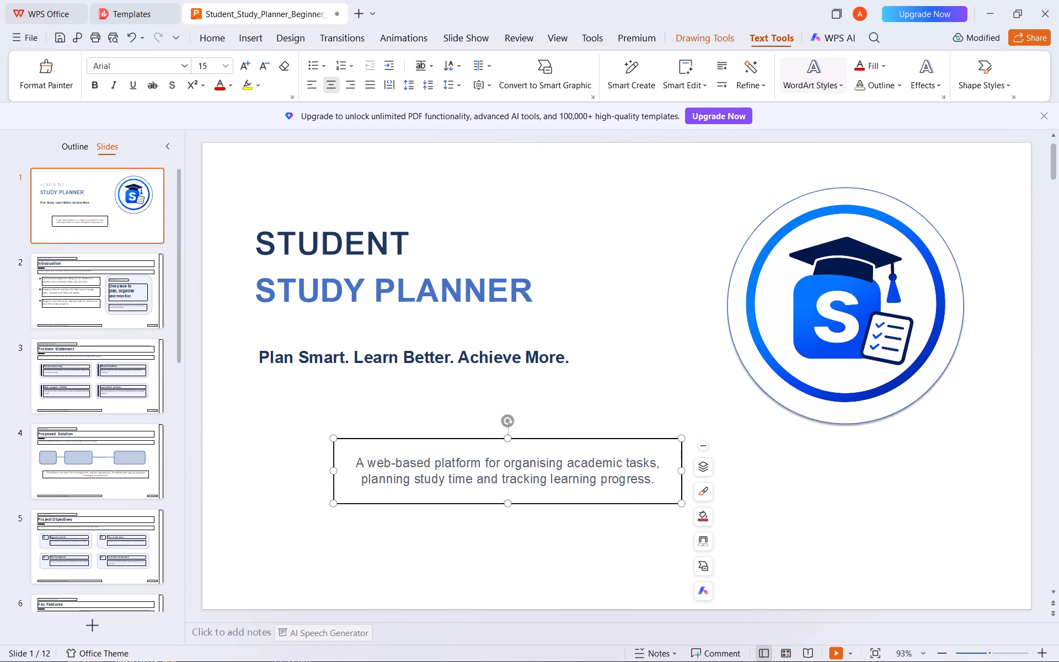
left_click_drag(414, 436, 361, 427)
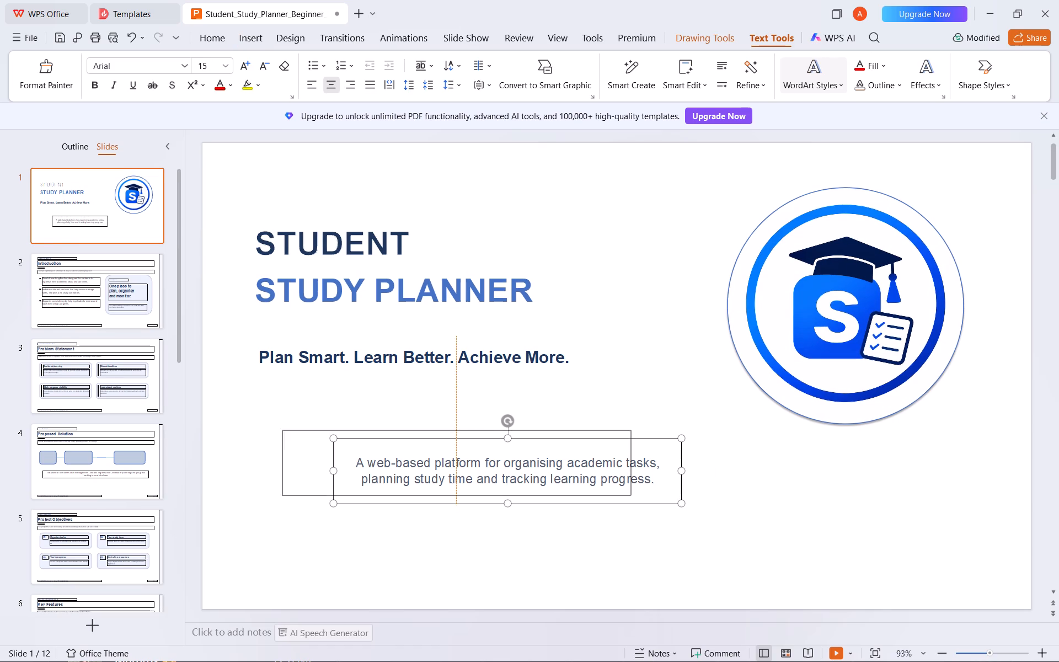
left_click_drag(361, 427, 342, 425)
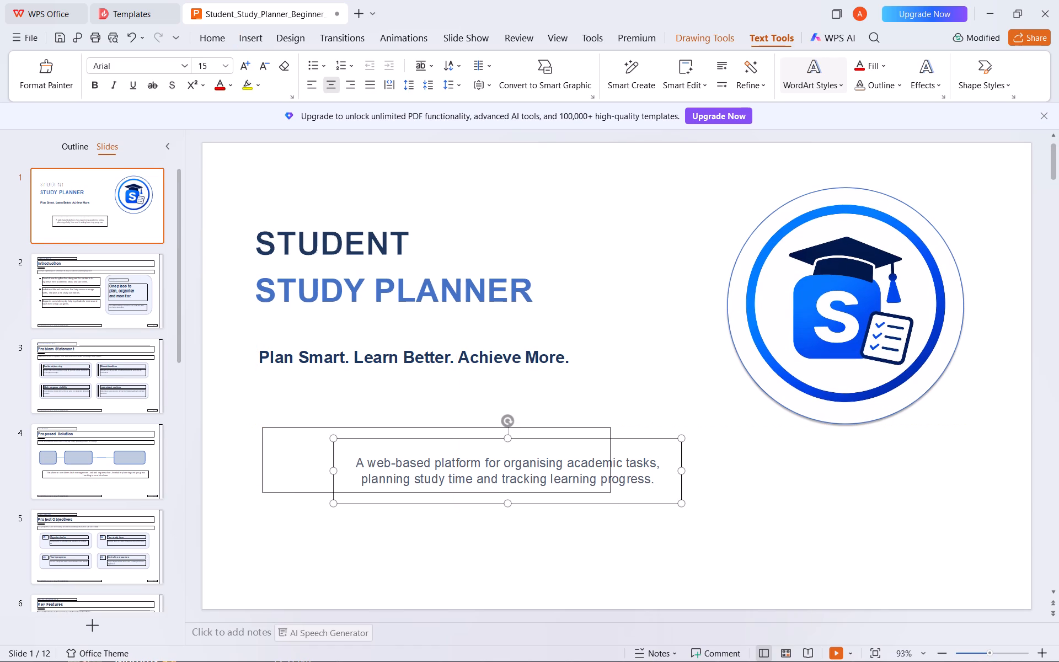
left_click_drag(342, 425, 341, 424)
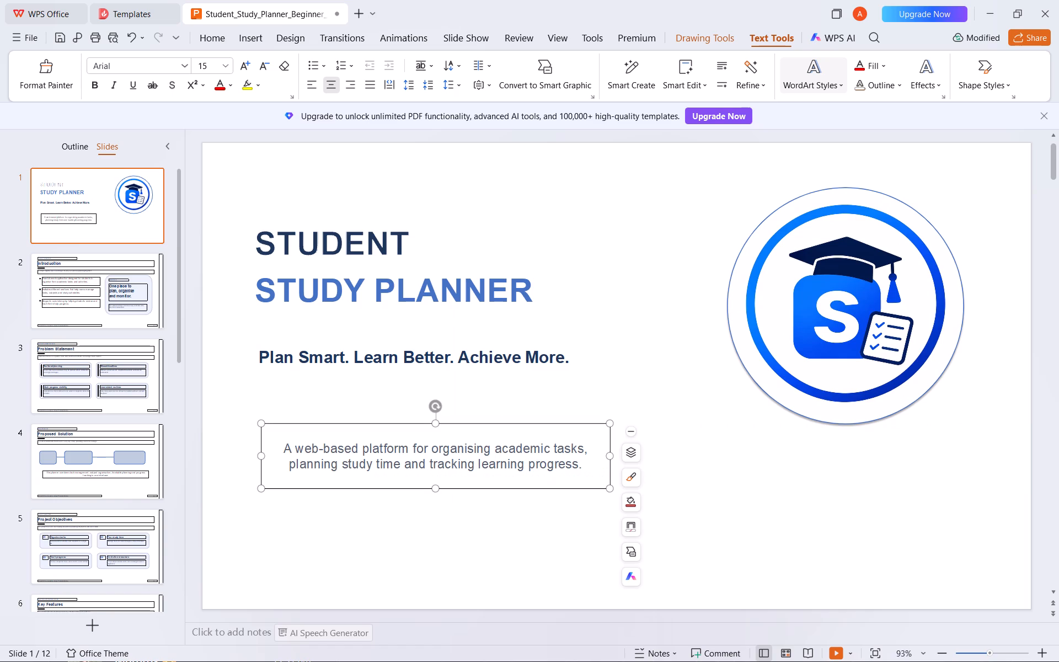
left_click(582, 213)
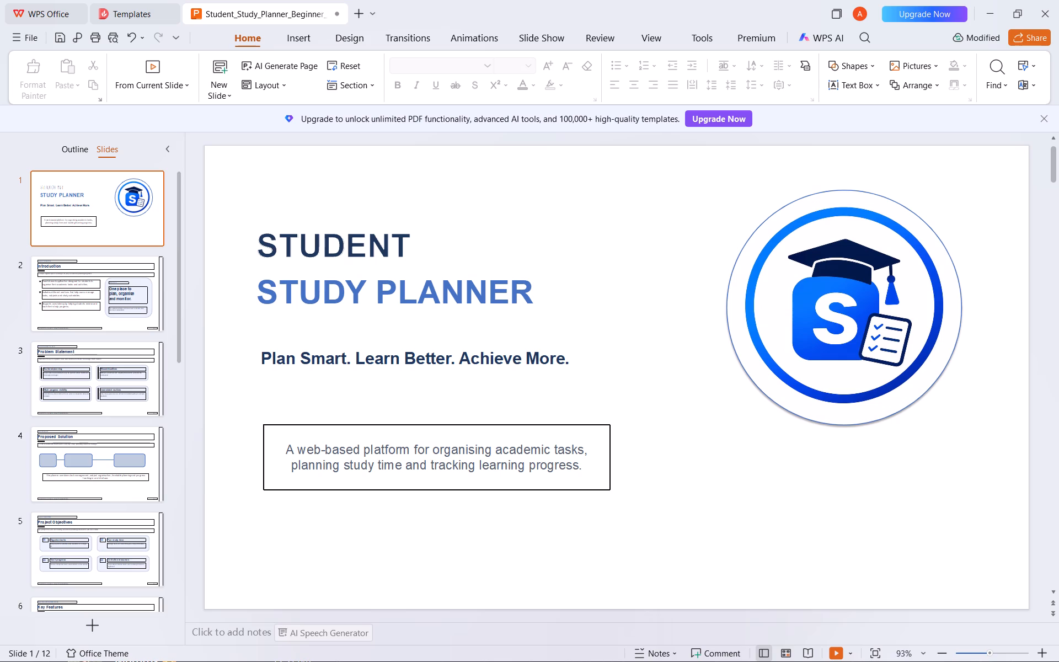
Add a text box below the circular logo and enter "Presented by - " in it.
left_click(741, 499)
left_click(741, 499)
left_click(741, 499)
double_click(717, 465)
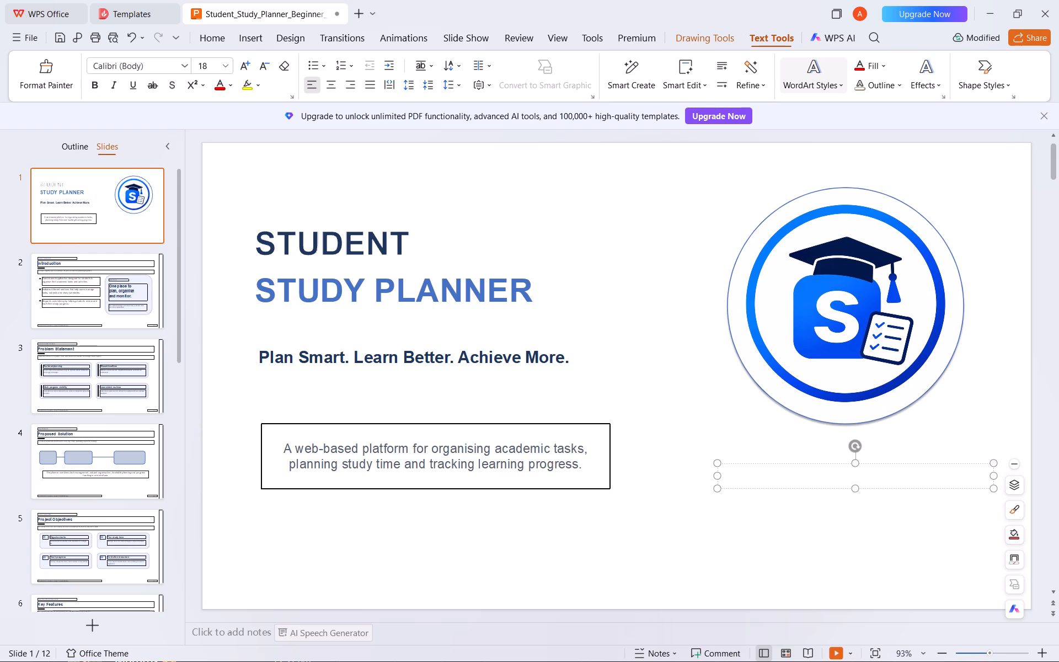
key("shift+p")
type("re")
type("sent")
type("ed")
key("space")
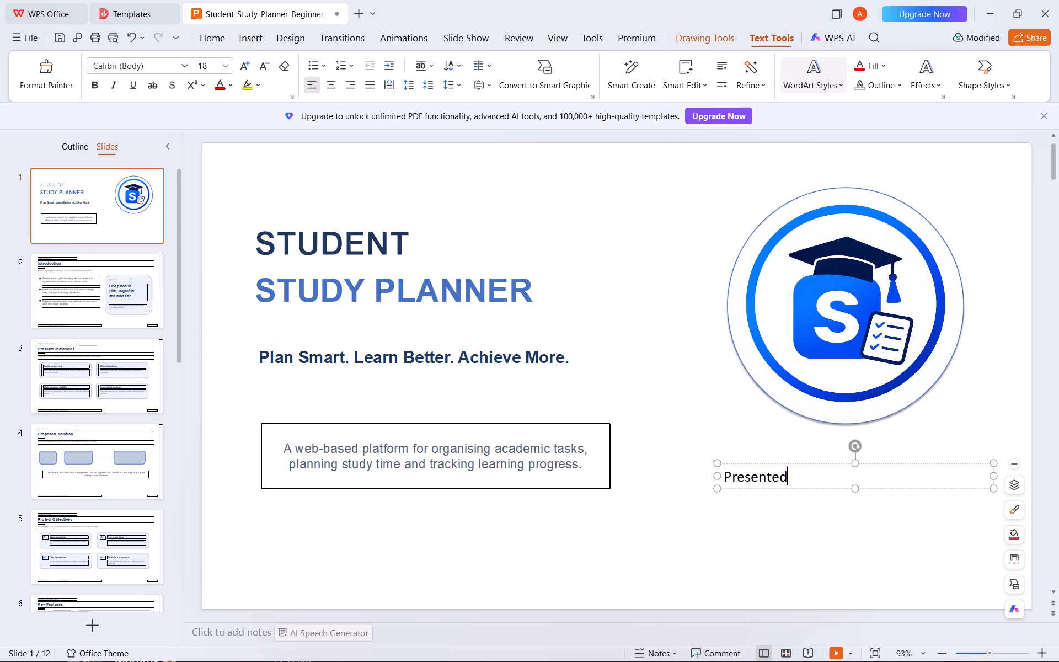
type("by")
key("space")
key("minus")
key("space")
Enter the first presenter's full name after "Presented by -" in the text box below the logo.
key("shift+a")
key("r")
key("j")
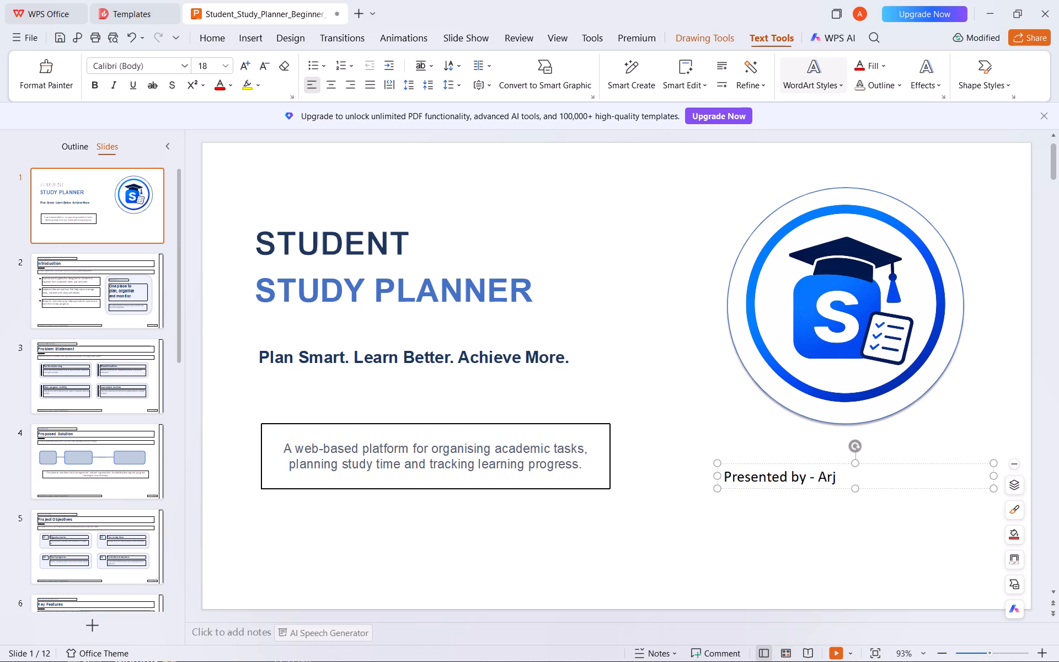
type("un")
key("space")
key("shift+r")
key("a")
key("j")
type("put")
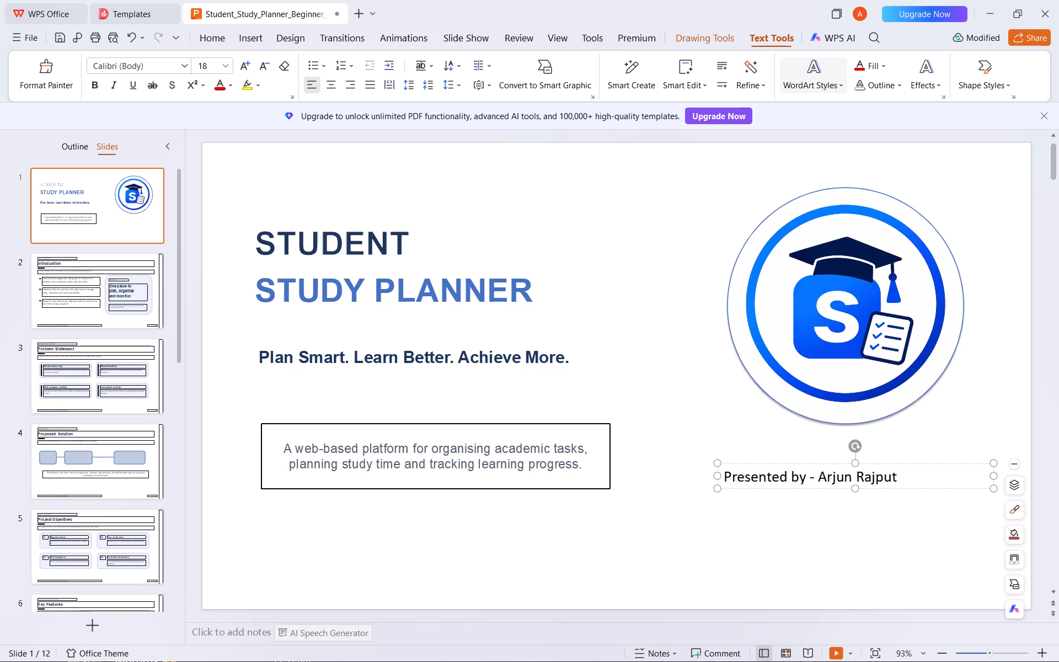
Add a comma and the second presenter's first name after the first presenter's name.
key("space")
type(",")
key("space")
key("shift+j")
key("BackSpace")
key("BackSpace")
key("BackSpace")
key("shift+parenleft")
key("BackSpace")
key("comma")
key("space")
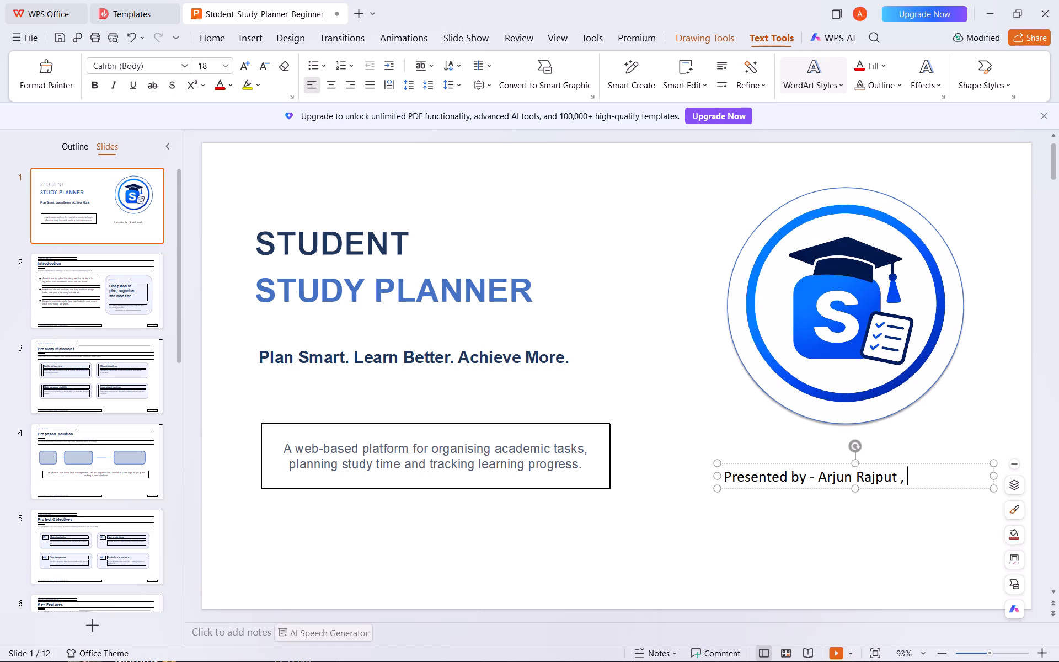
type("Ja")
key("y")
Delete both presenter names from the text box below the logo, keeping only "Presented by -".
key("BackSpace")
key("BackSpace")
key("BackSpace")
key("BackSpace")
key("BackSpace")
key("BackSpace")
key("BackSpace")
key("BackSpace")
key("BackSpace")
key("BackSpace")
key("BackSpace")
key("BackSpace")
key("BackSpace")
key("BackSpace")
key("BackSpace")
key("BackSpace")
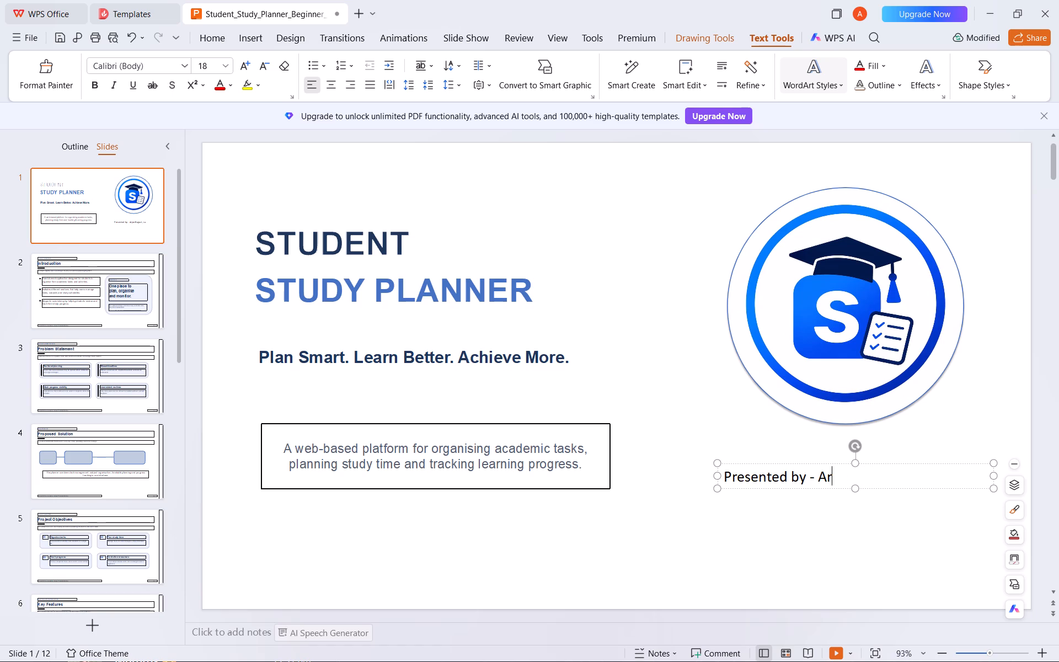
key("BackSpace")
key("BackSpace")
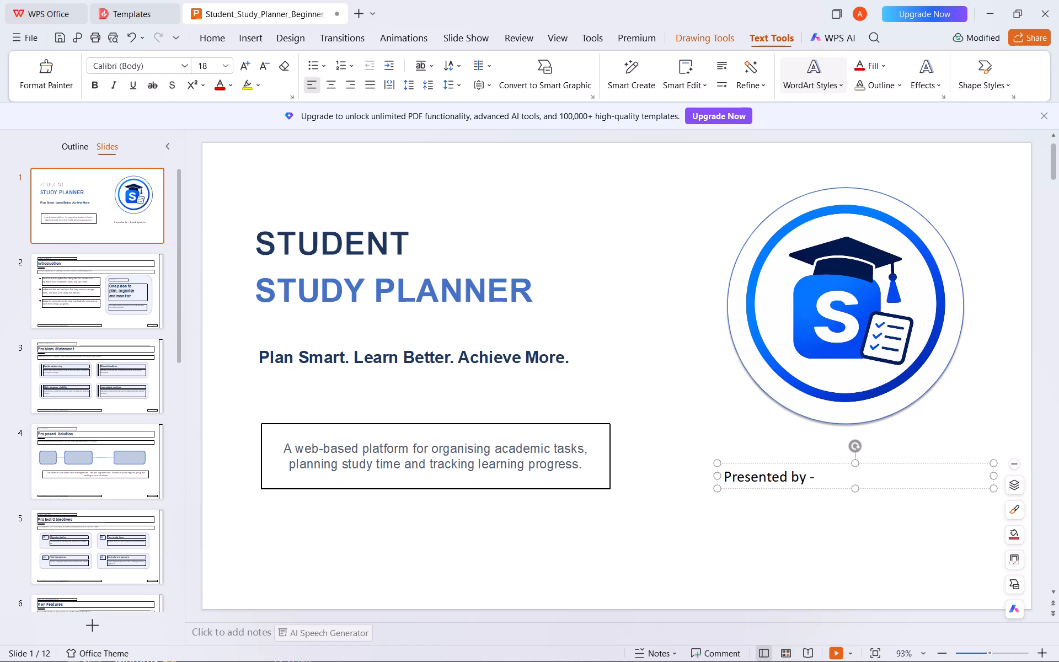
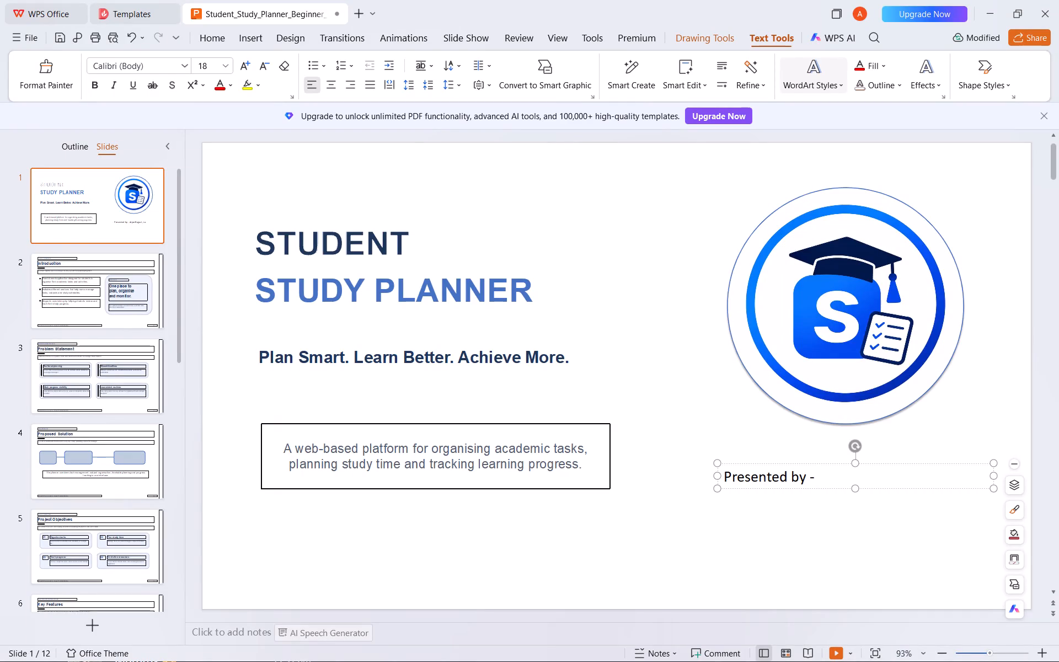
Go to slide 2, the Introduction slide, leaving the title slide.
left_click(96, 304)
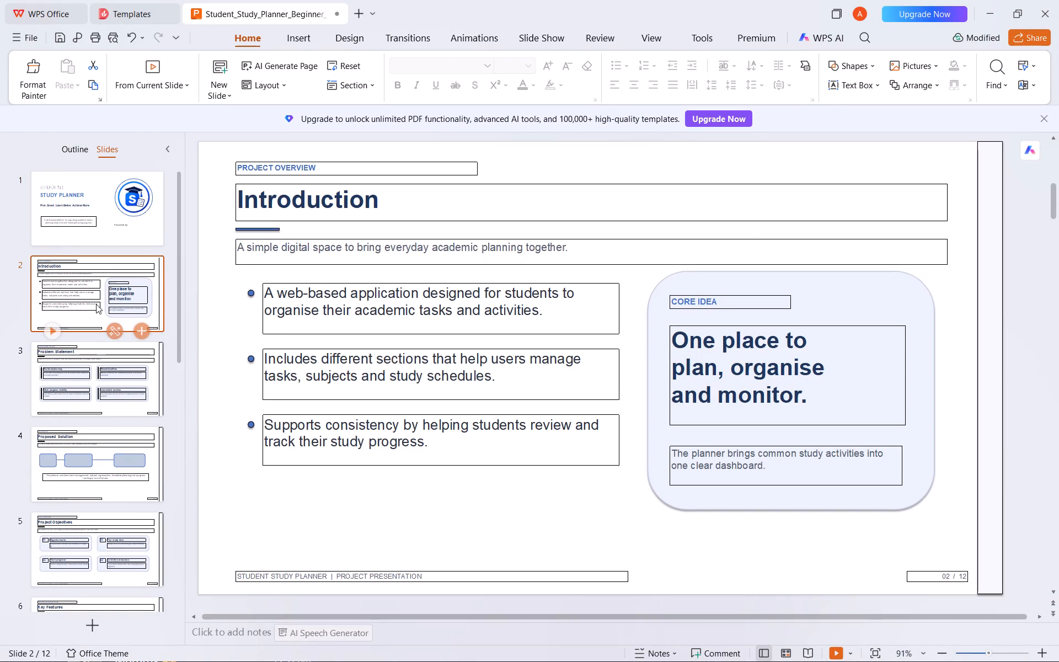
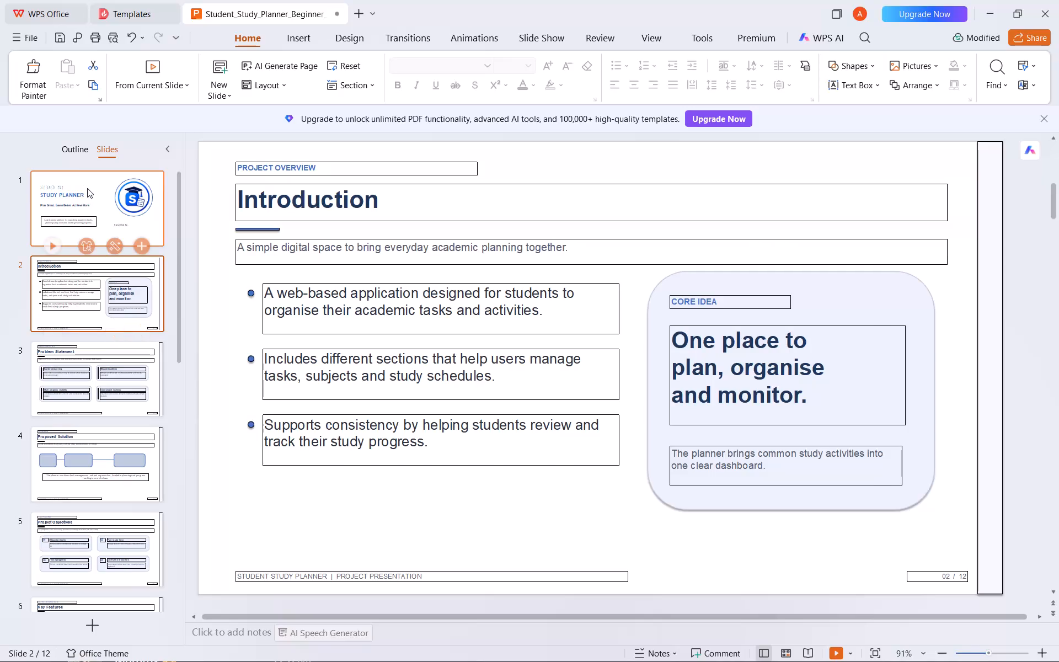
Return to slide 1, the title slide.
left_click(87, 188)
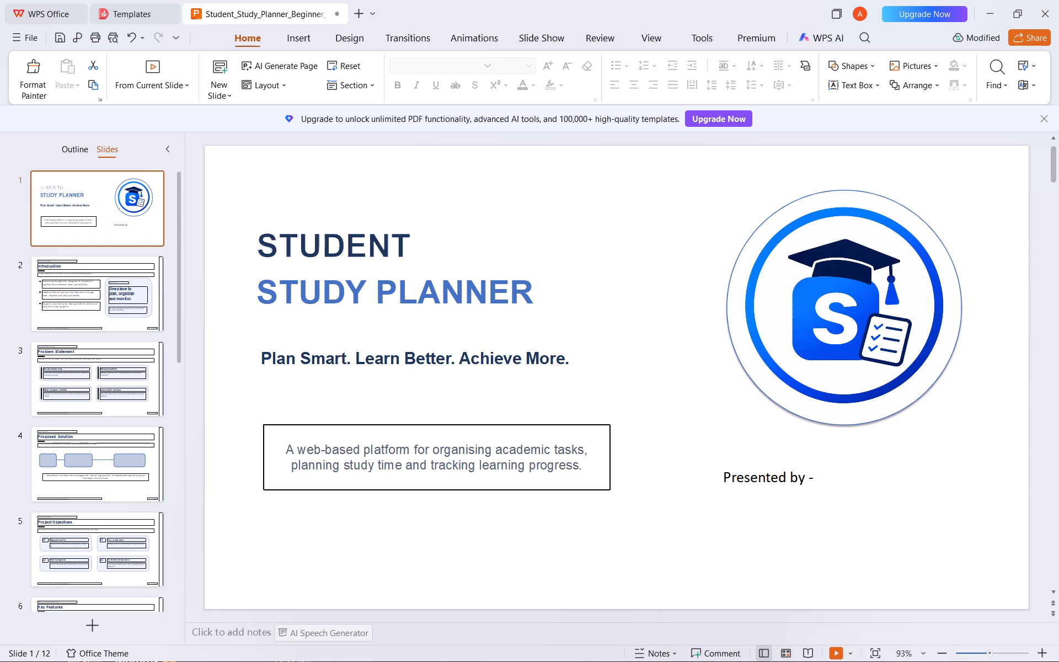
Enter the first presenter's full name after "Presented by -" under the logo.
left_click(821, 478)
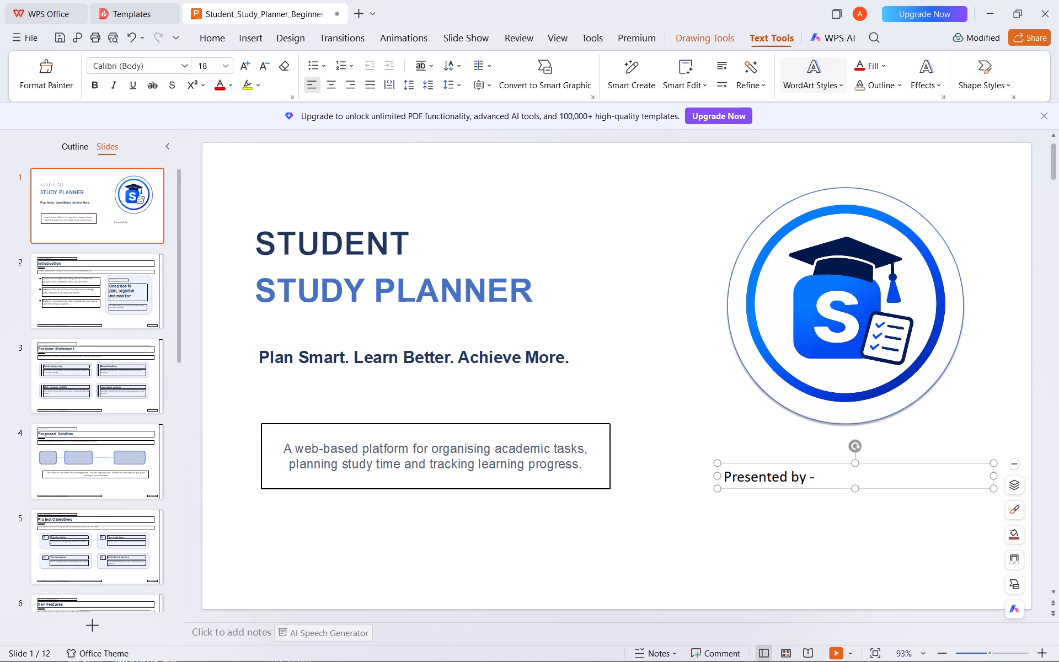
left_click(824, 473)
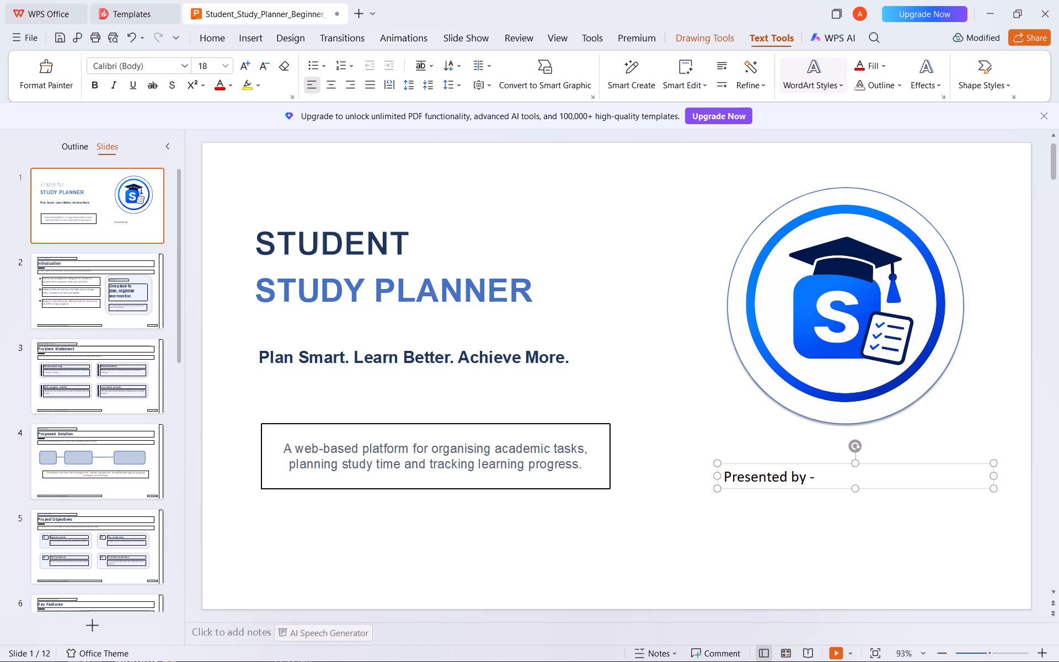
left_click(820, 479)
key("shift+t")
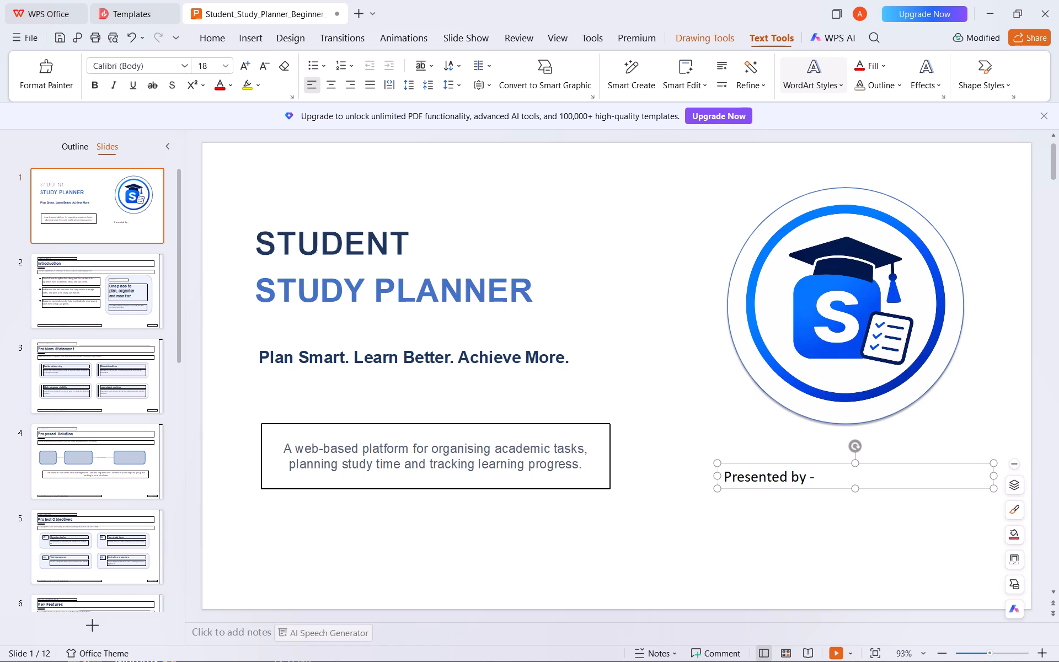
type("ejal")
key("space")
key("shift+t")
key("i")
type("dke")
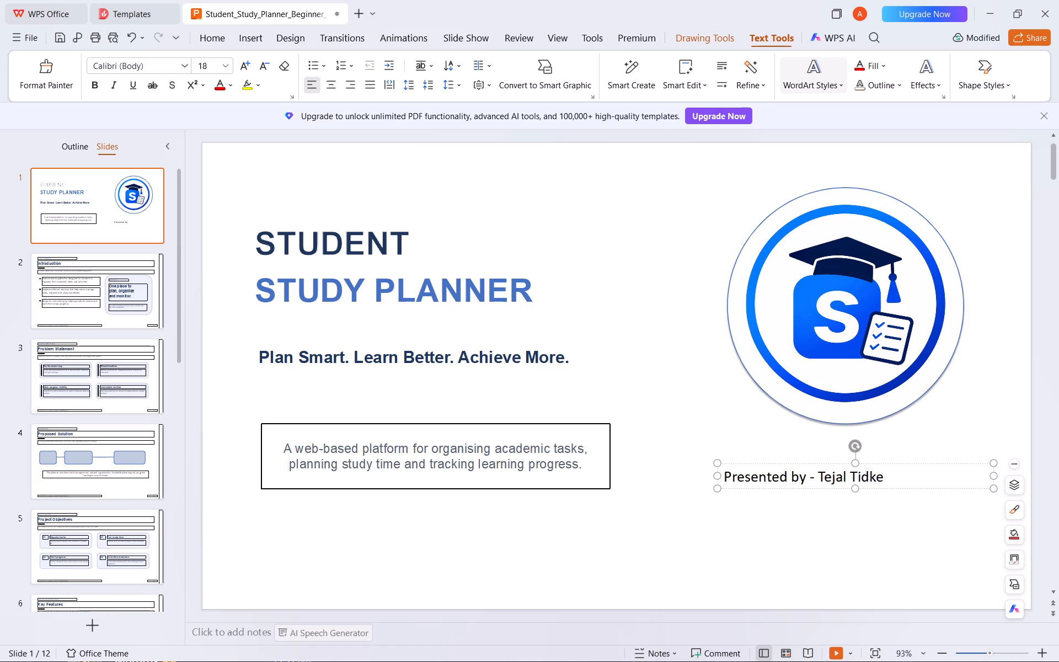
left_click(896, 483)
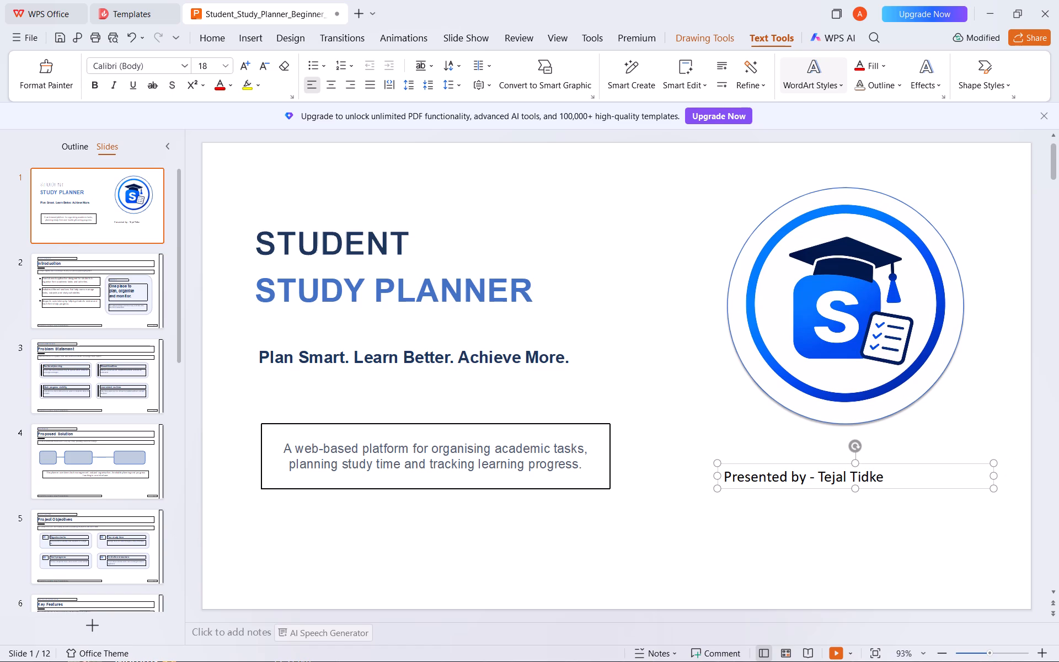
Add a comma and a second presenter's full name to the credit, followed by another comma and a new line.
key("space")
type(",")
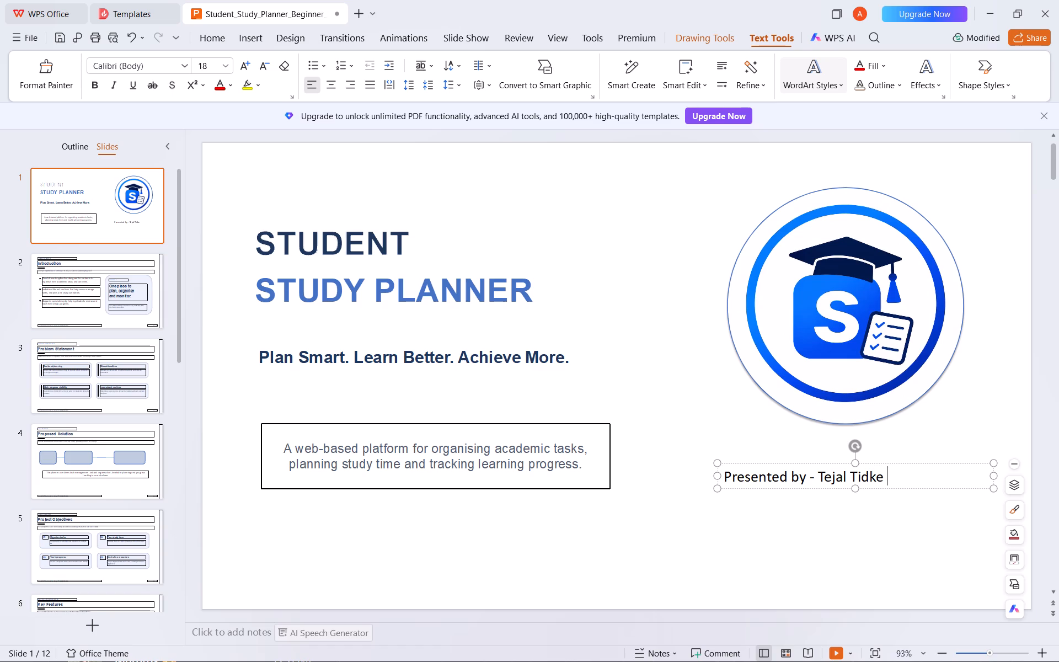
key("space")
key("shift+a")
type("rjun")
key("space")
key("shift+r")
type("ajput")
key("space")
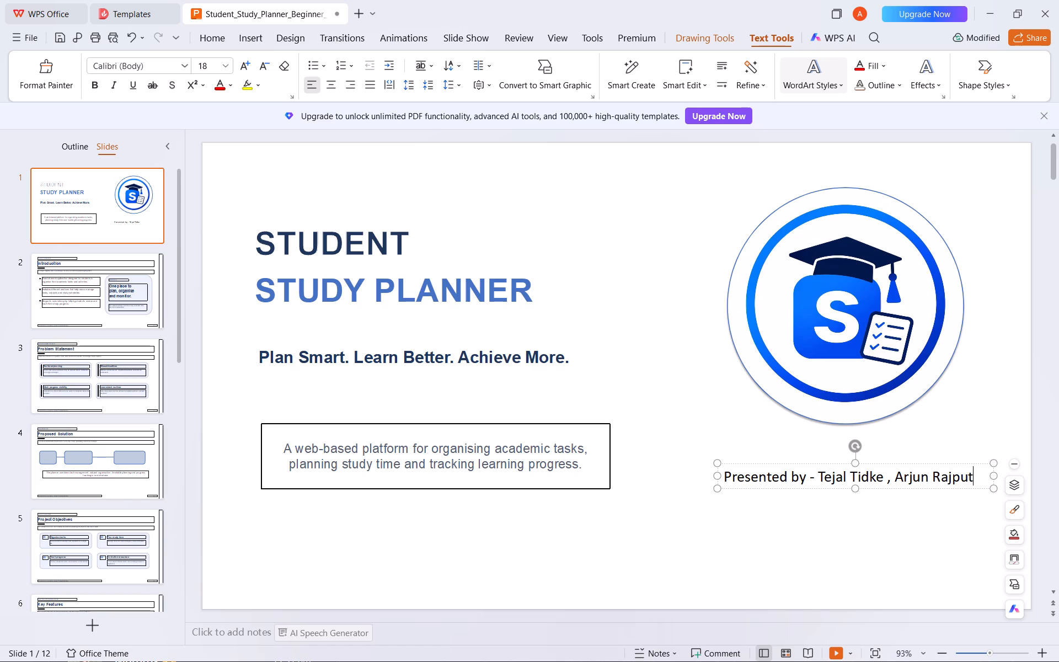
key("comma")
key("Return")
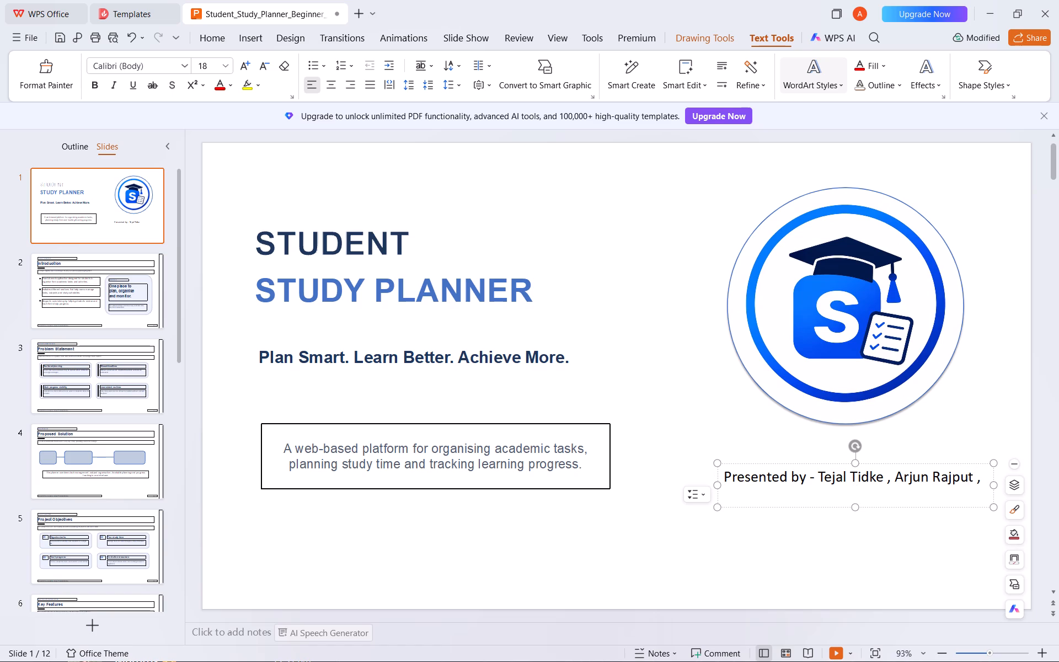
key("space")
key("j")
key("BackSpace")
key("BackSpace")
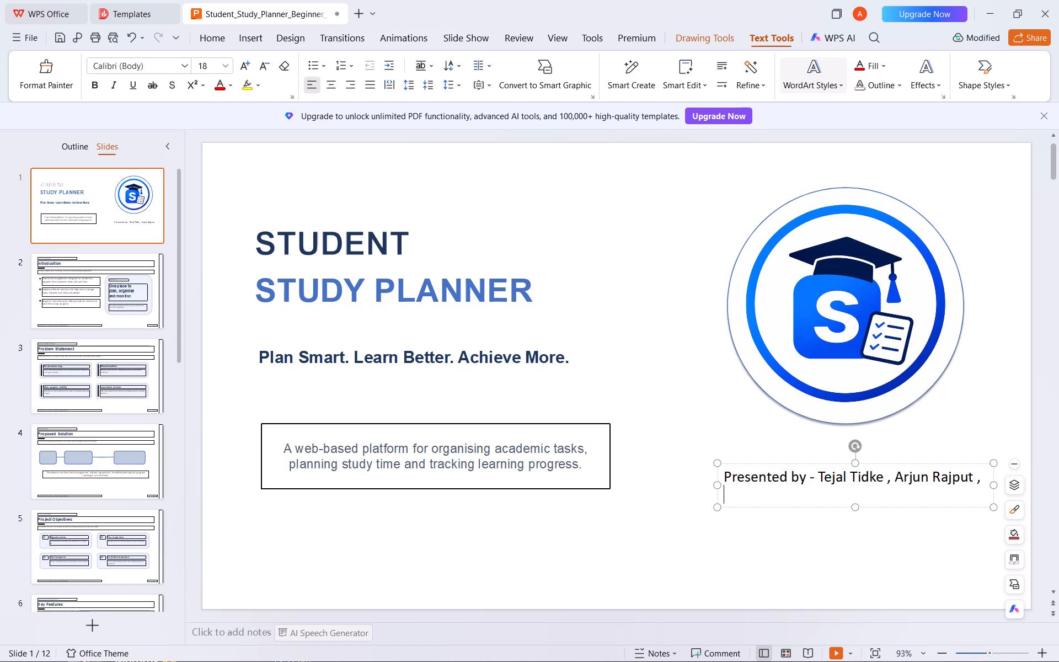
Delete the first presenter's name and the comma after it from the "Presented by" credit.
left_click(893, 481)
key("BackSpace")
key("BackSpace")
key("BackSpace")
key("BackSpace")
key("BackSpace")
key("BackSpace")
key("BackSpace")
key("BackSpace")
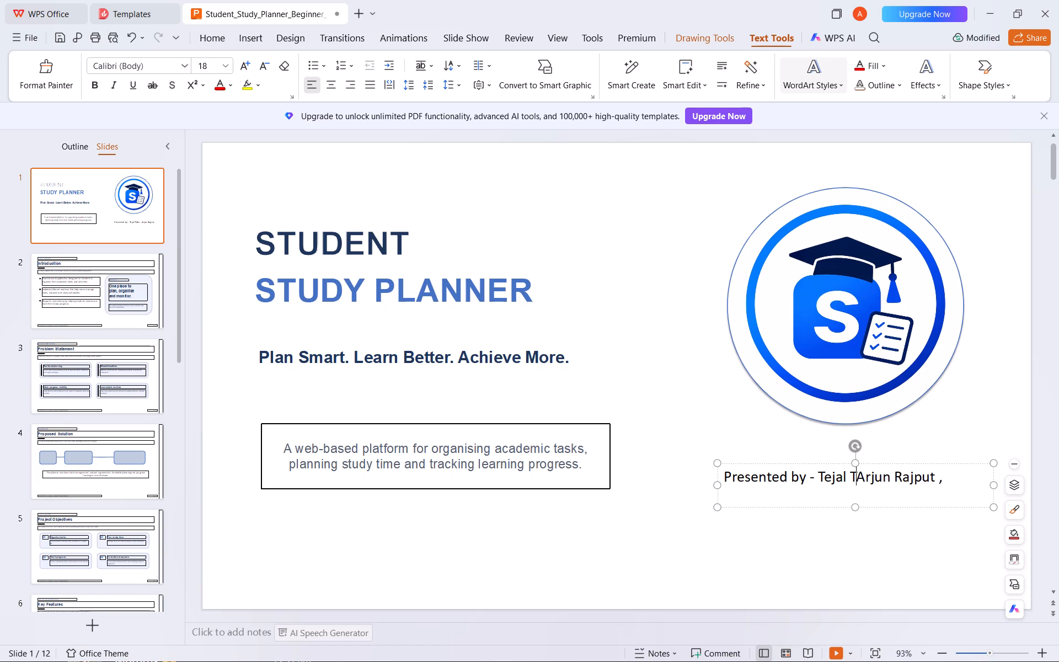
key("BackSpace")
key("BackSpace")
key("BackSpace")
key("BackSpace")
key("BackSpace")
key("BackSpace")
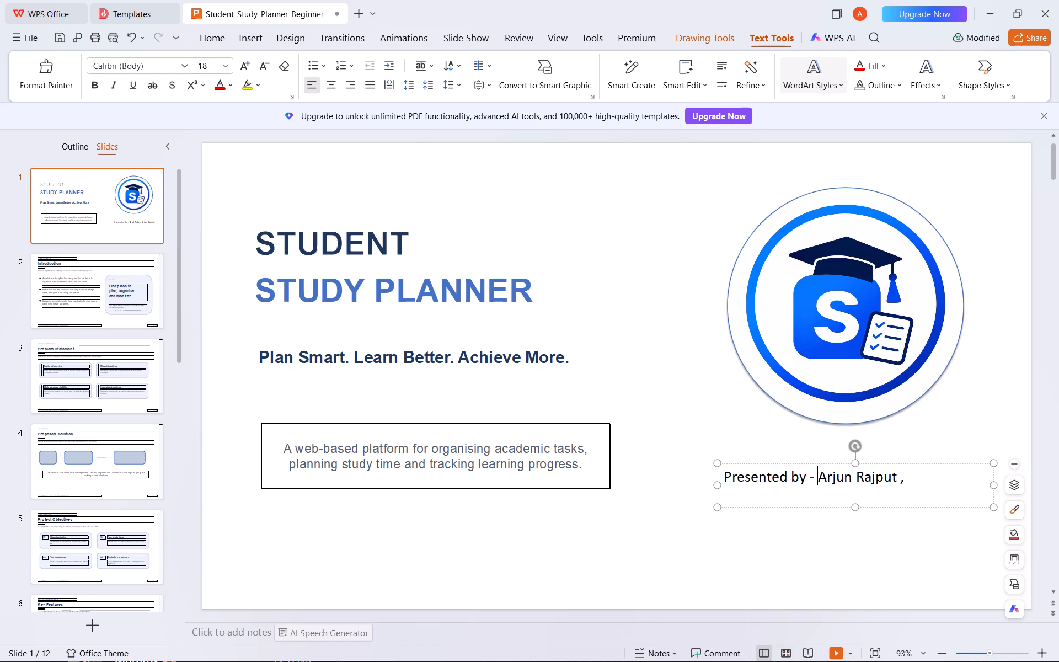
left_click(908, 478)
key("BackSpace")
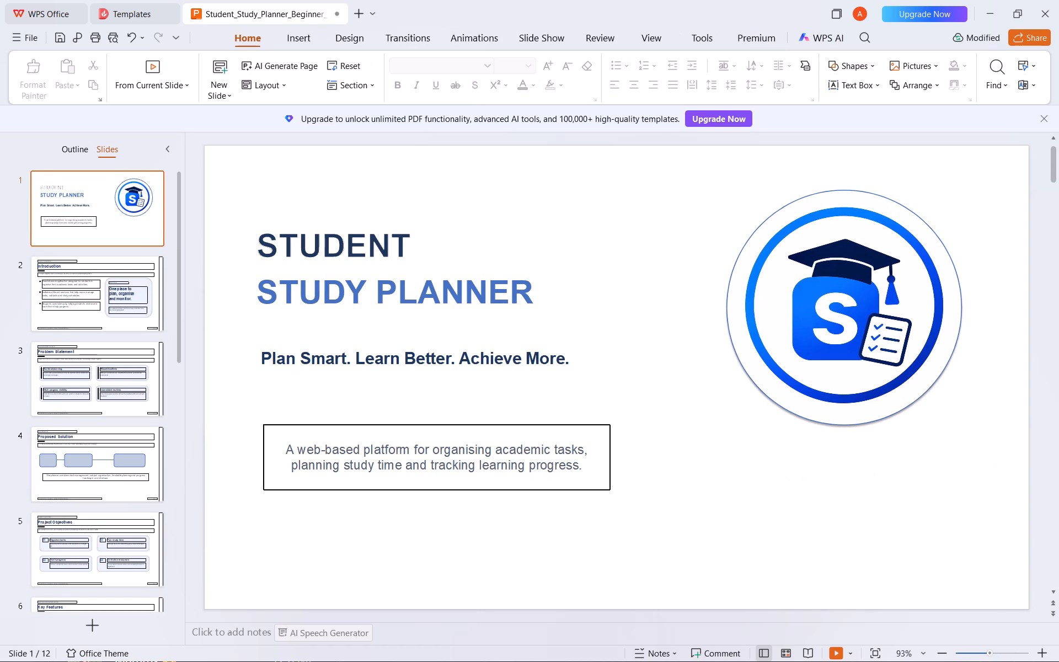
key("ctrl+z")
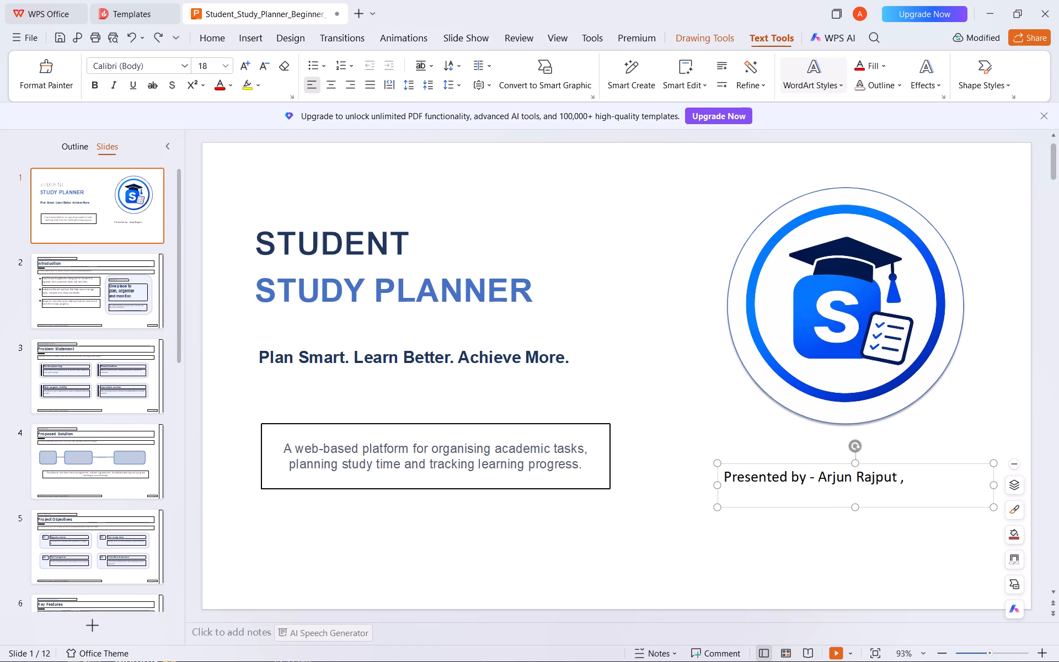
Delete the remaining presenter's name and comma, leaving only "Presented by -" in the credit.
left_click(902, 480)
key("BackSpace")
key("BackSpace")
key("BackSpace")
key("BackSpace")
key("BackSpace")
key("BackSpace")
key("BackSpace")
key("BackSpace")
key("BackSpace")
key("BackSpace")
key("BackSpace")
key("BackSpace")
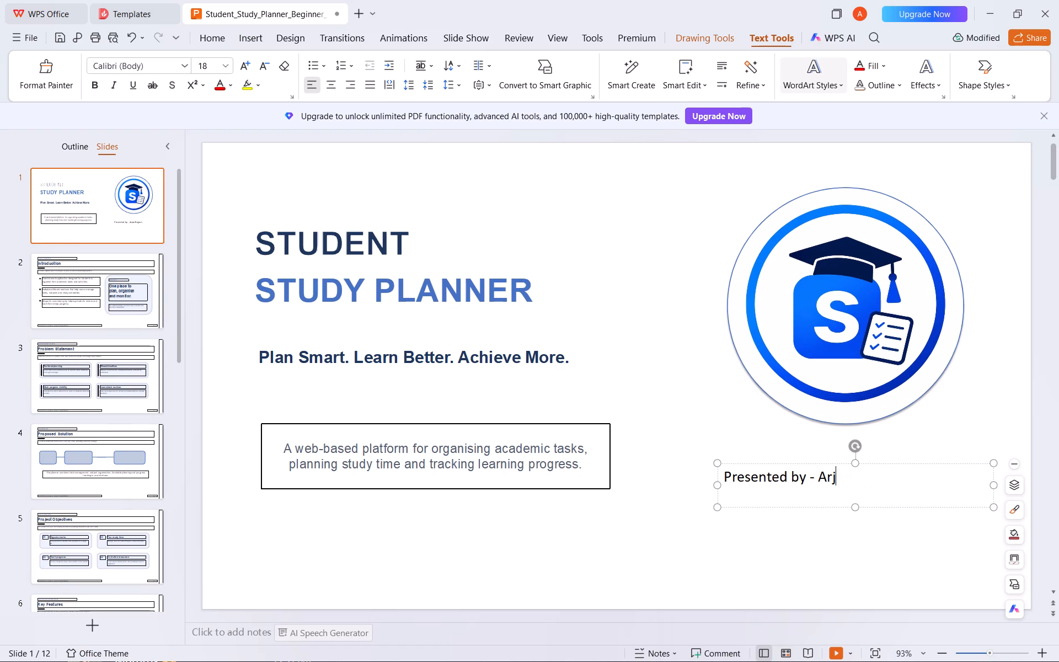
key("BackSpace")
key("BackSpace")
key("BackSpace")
Enter a different presenter's full name after "Presented by -", with no comma following it.
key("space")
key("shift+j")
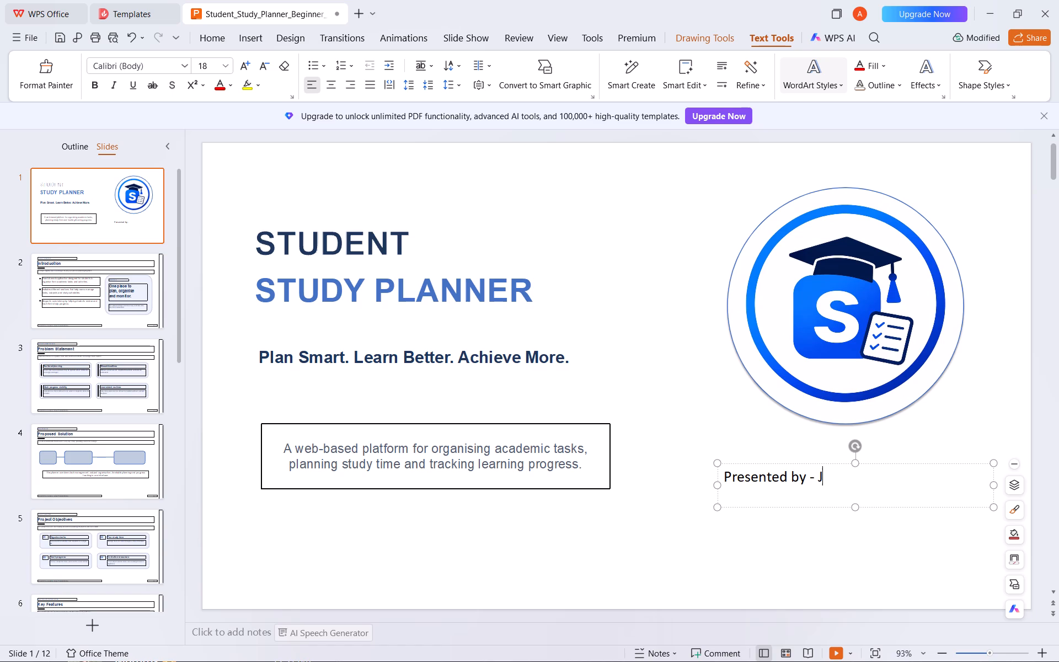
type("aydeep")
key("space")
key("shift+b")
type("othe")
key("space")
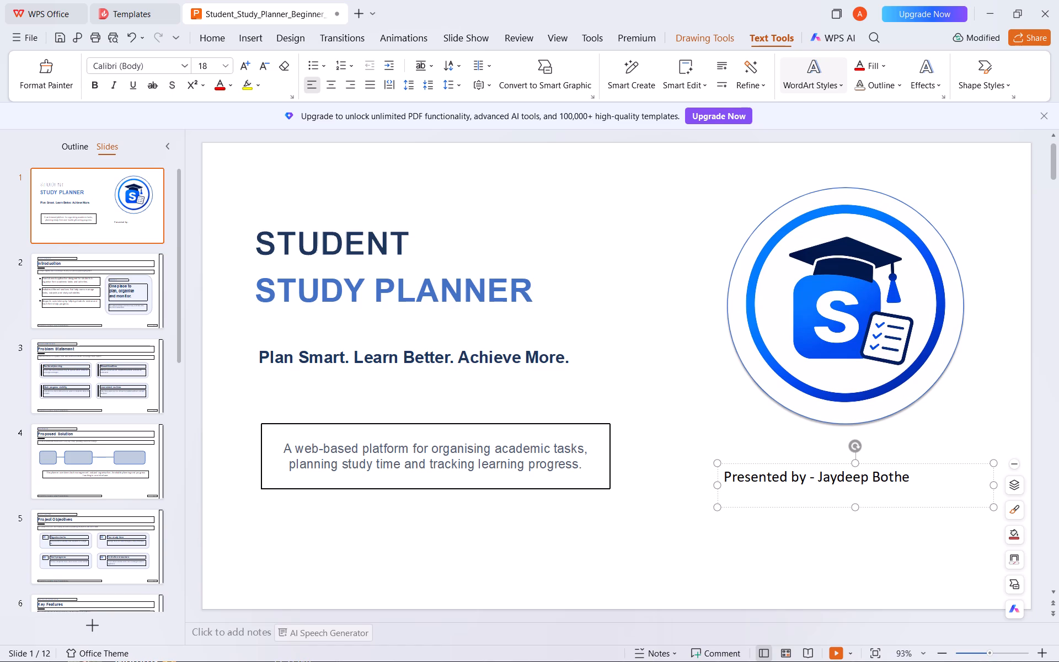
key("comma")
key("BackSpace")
Insert an extra space between the hyphen and the presenter's name in the credit.
left_click(815, 476)
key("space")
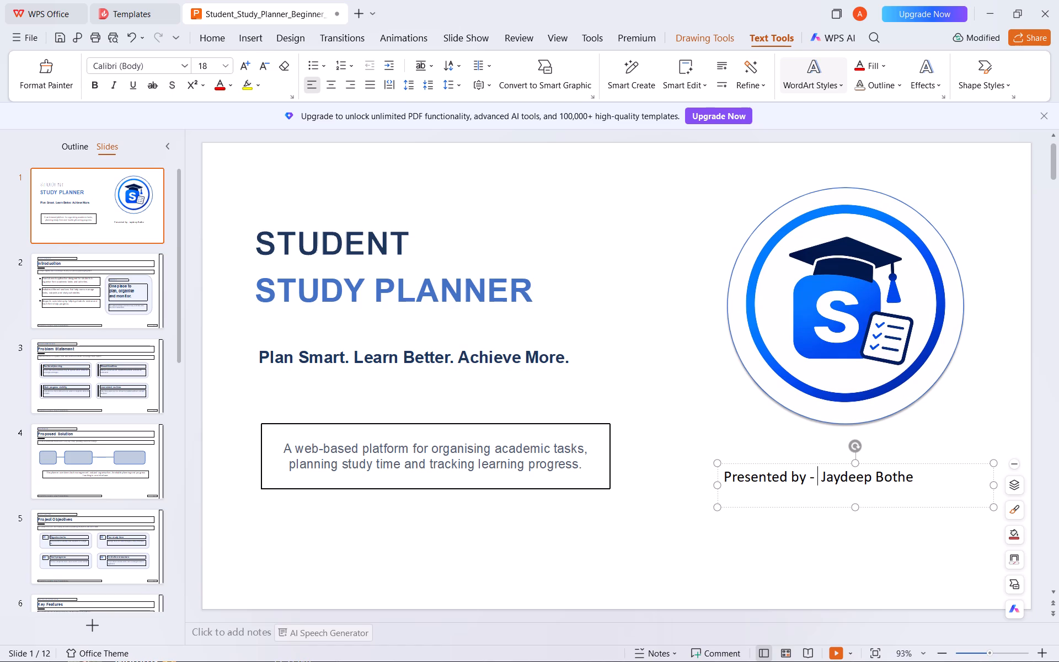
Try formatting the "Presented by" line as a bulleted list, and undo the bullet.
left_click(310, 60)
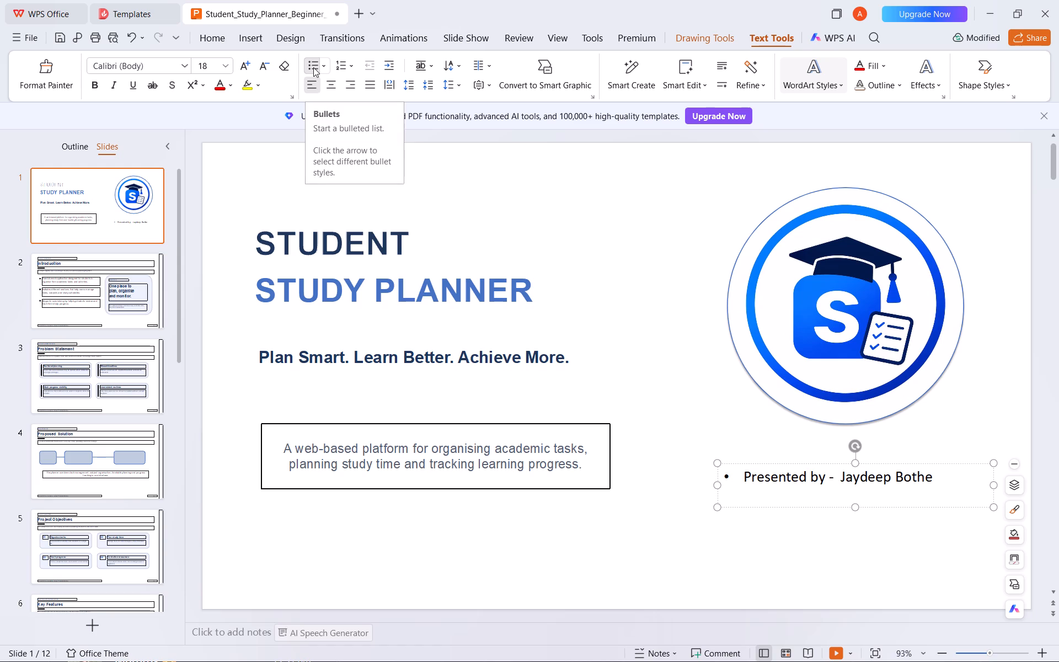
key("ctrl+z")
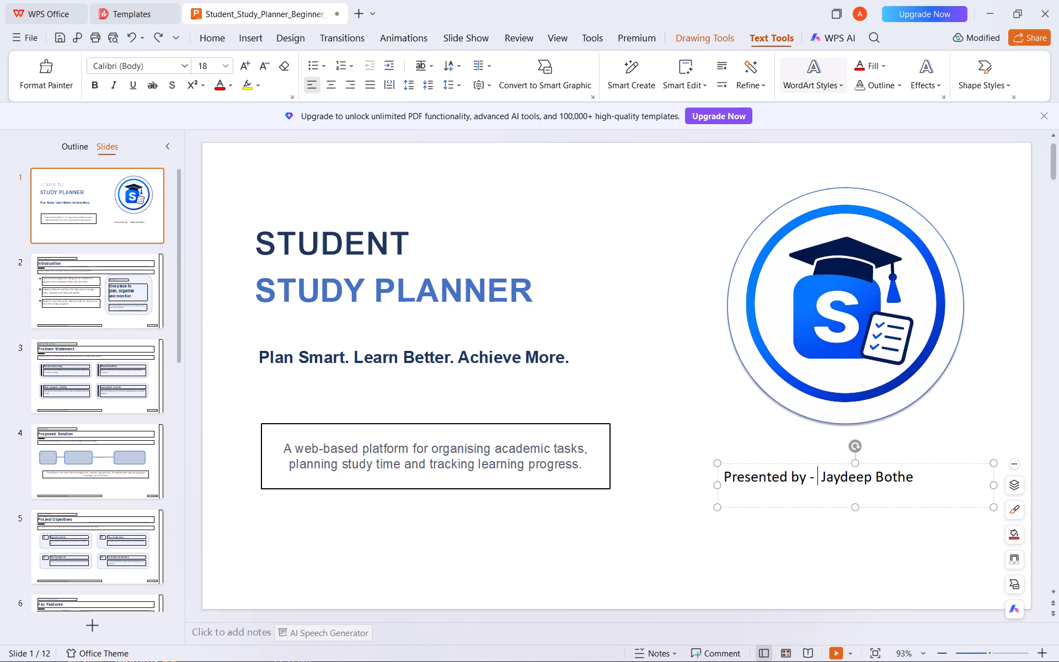
Delete the presenter's name from the title slide's credit line, leaving only "Presented by -".
left_click(914, 480)
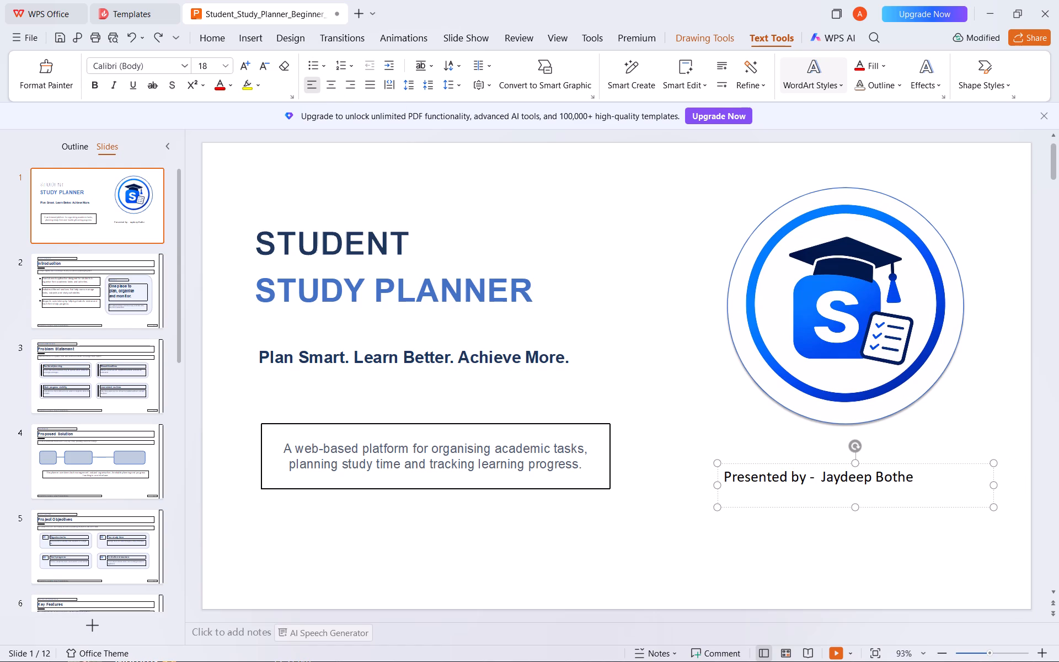
key("BackSpace")
key("BackSpace")
key("BackSpace")
key("BackSpace")
key("BackSpace")
key("BackSpace")
key("BackSpace")
key("BackSpace")
key("BackSpace")
key("BackSpace")
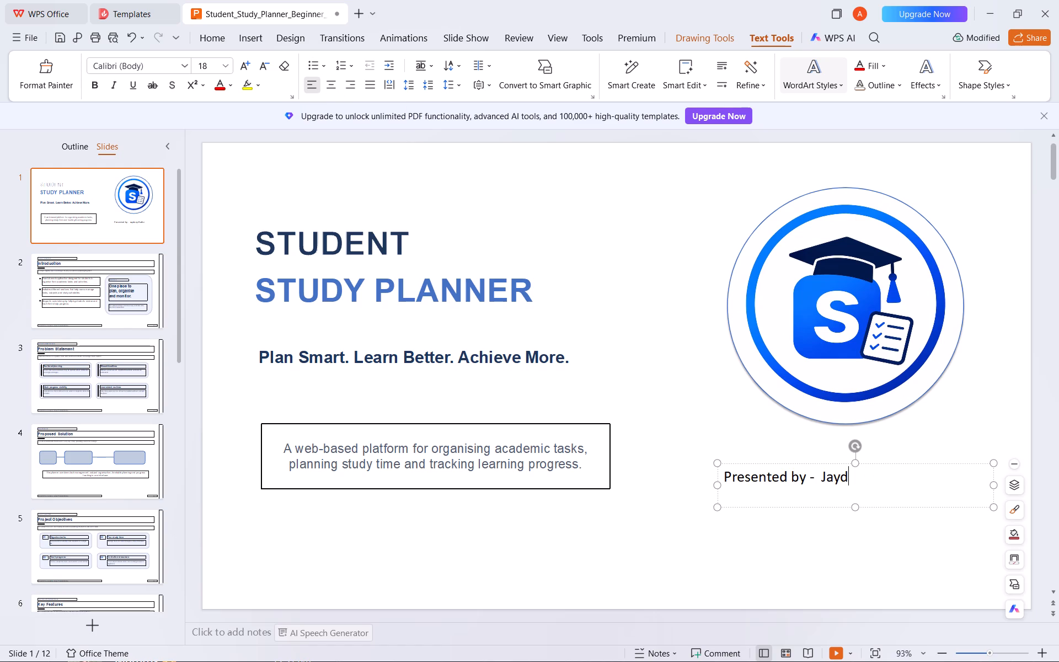
key("BackSpace")
key("BackSpace")
key("BackSpace")
key("BackSpace")
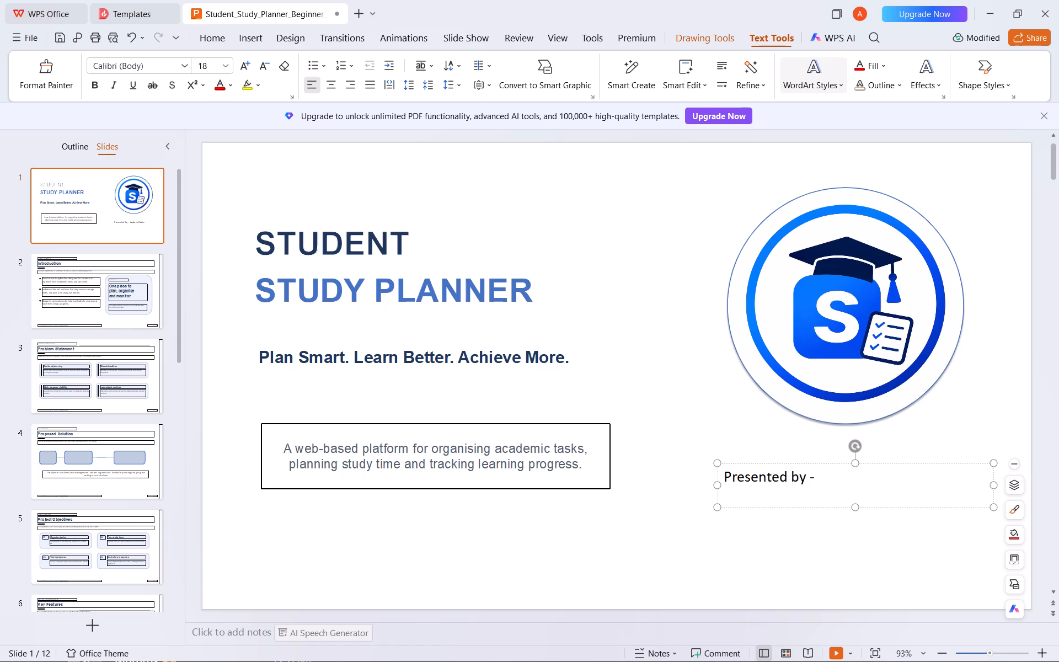
Narrow the "Presented by -" text box so it ends just after the hyphen, keeping the text on one line.
left_click(857, 595)
left_click(863, 481)
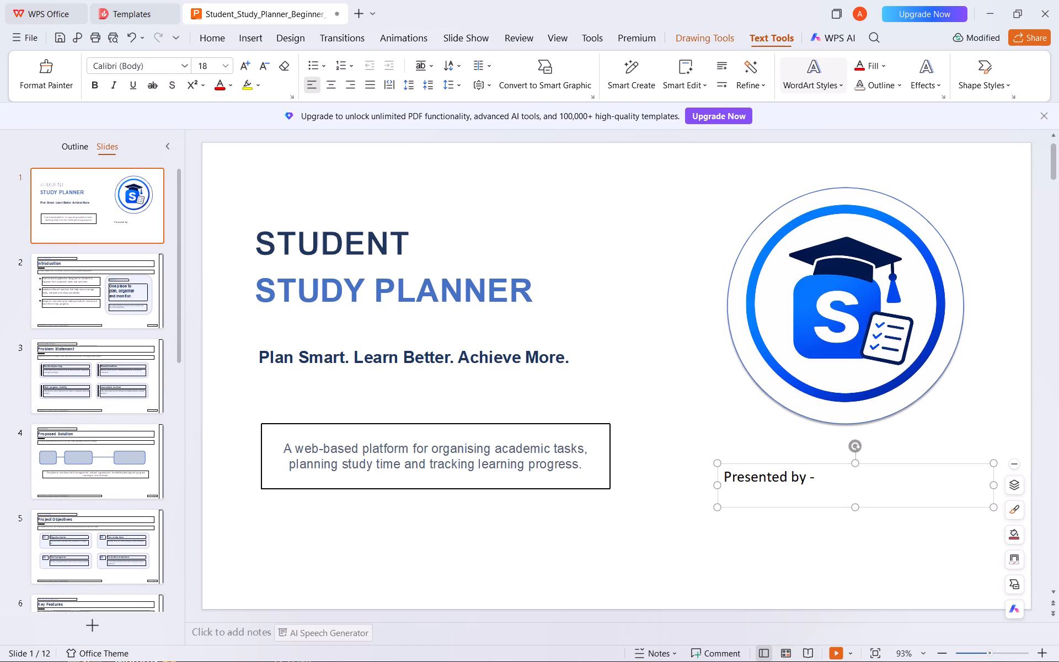
right_click_drag(995, 485, 818, 487)
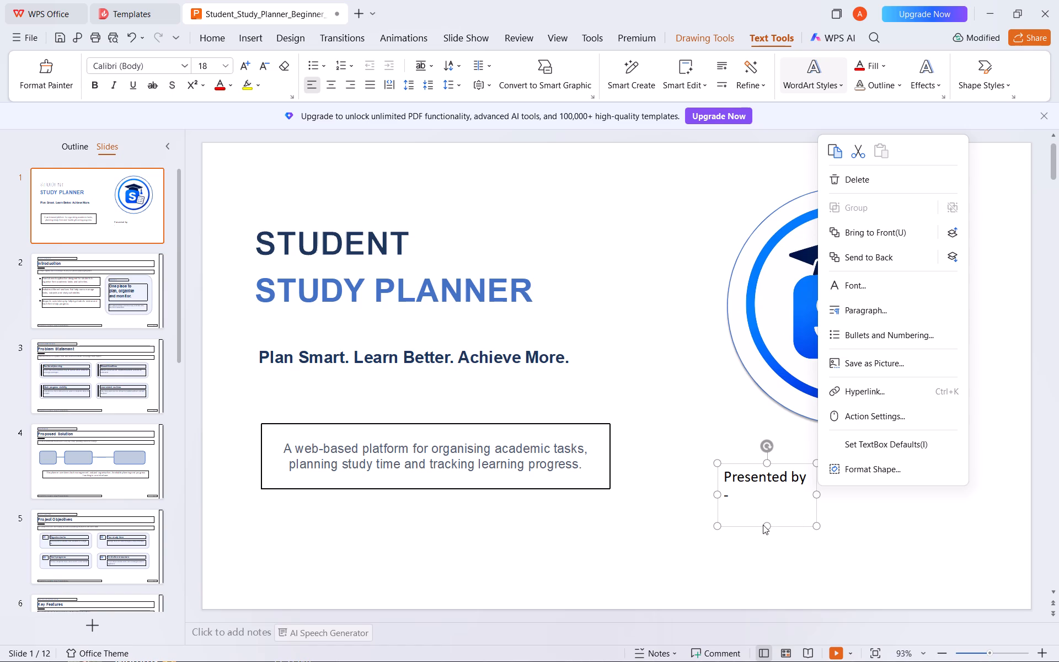
right_click(813, 494)
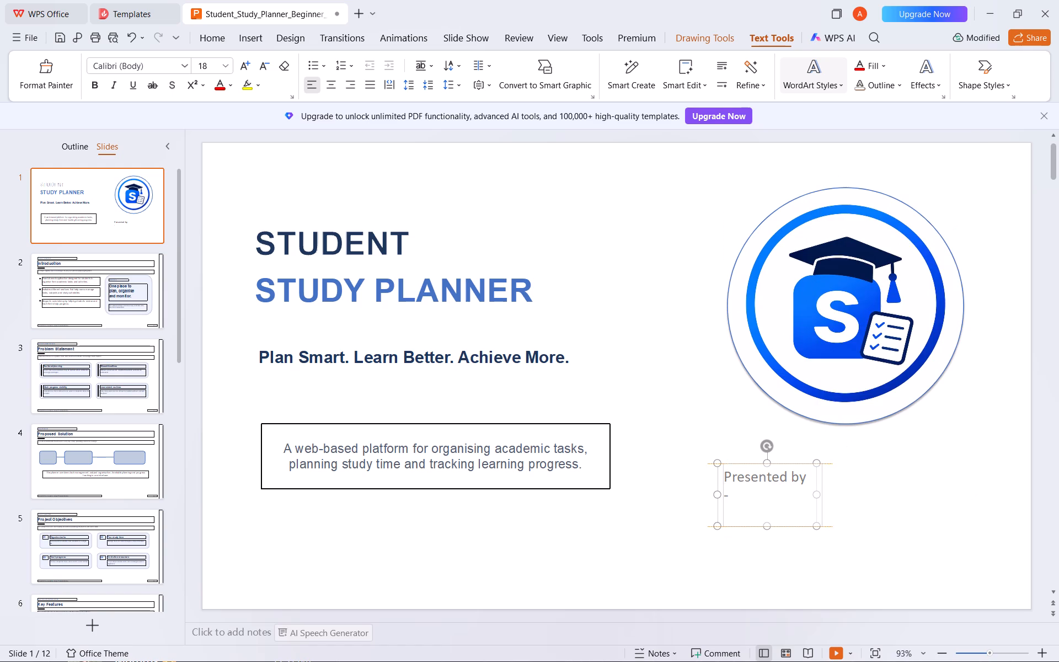
left_click(697, 404)
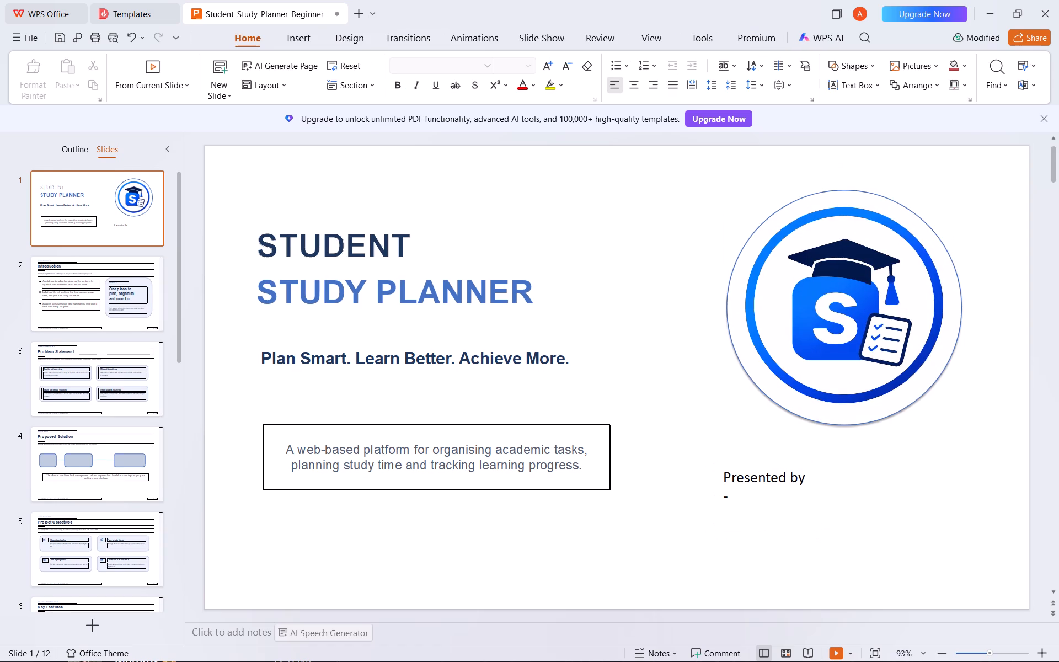
left_click(781, 483)
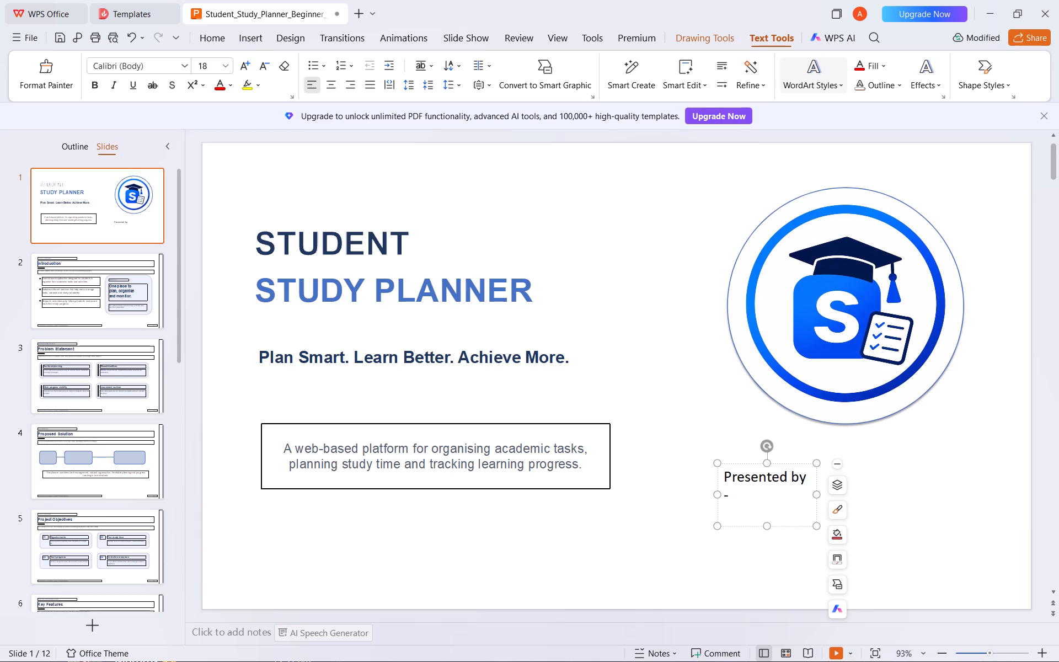
right_click_drag(816, 493, 821, 492)
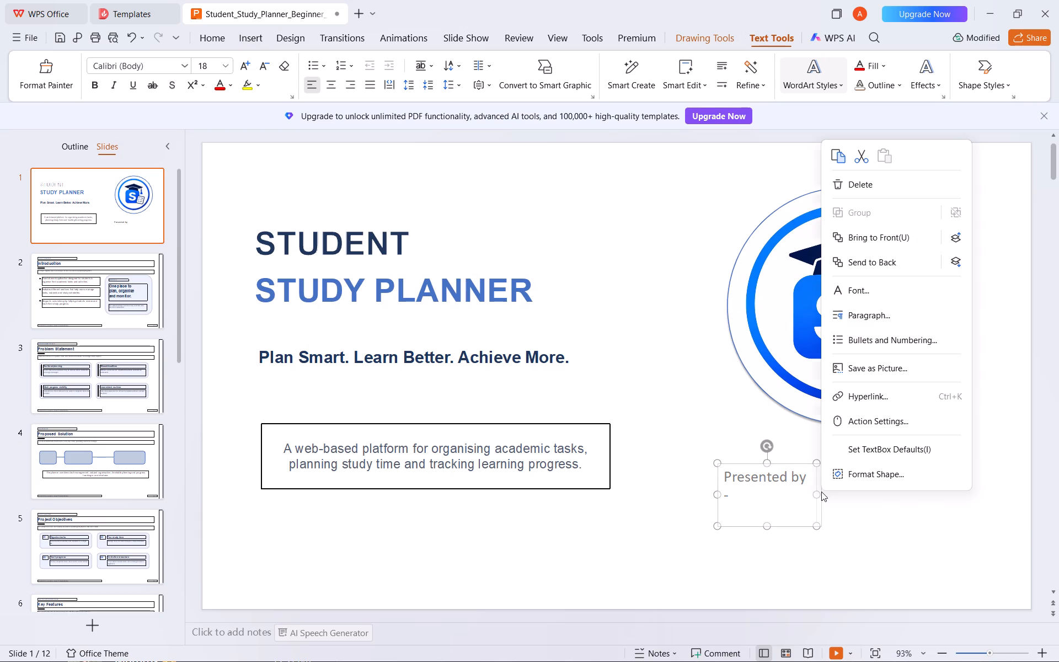
left_click(698, 530)
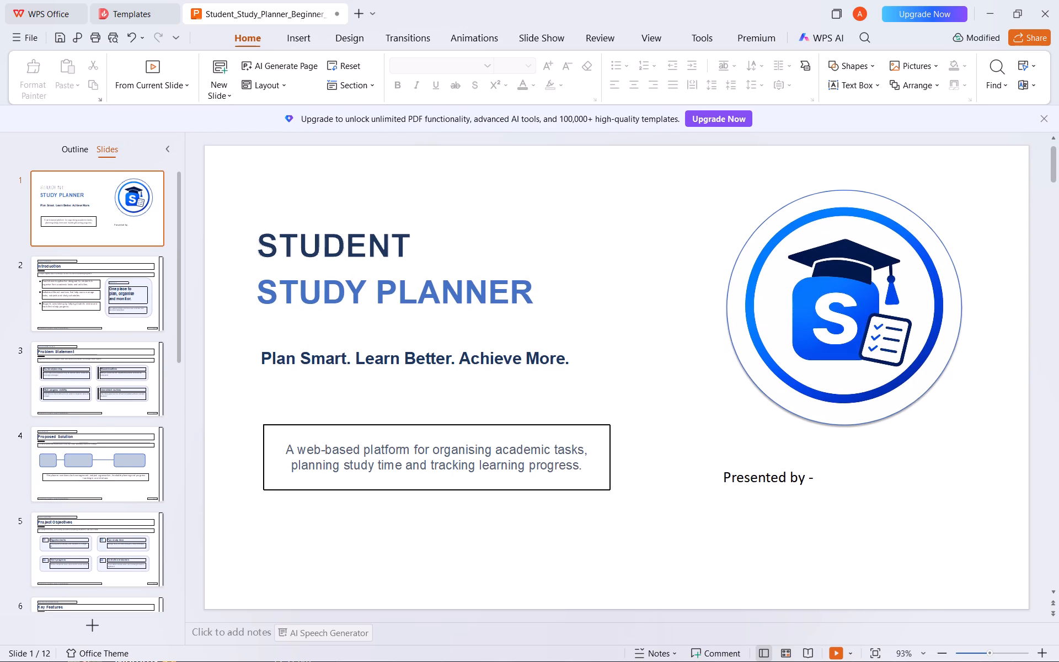
Add an empty text box directly after "Presented by -" and narrow it to fit within the slide's edge.
double_click(963, 554)
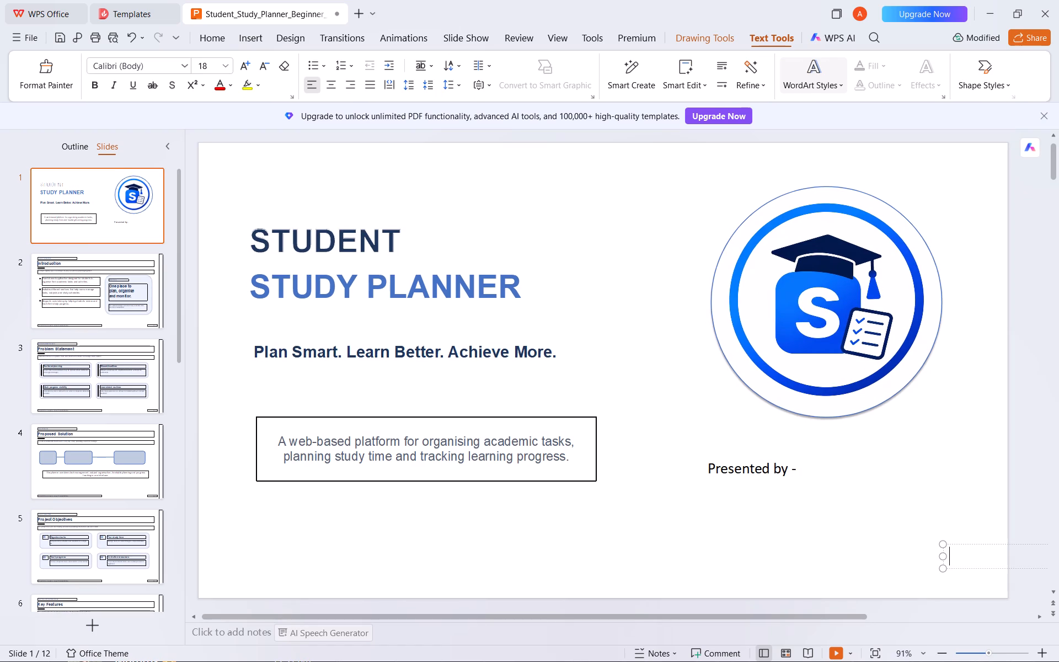
double_click(891, 475)
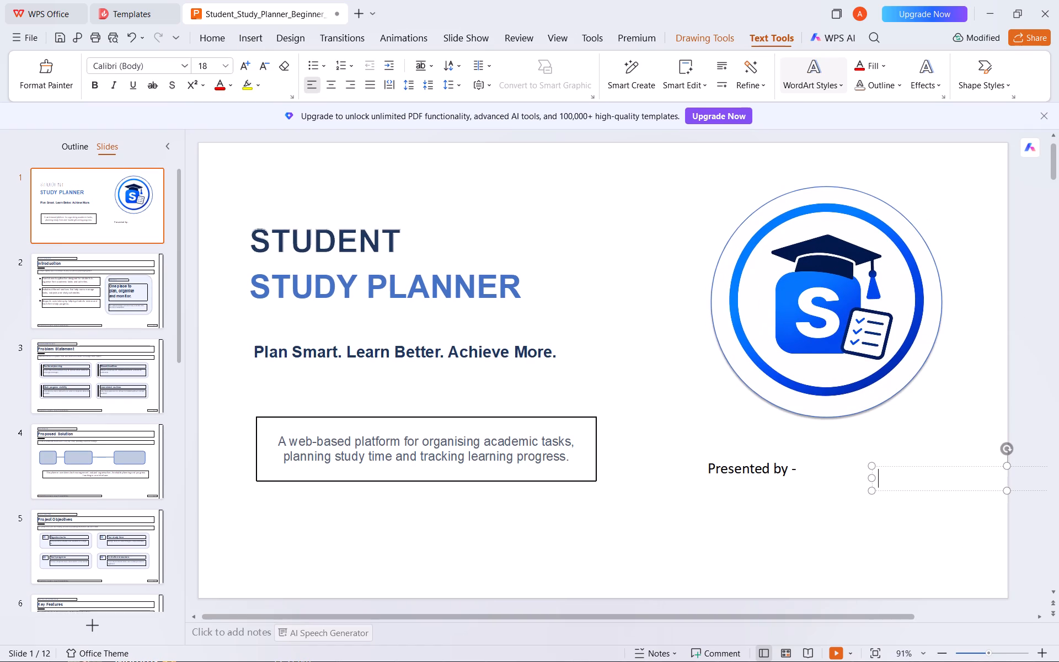
double_click(826, 463)
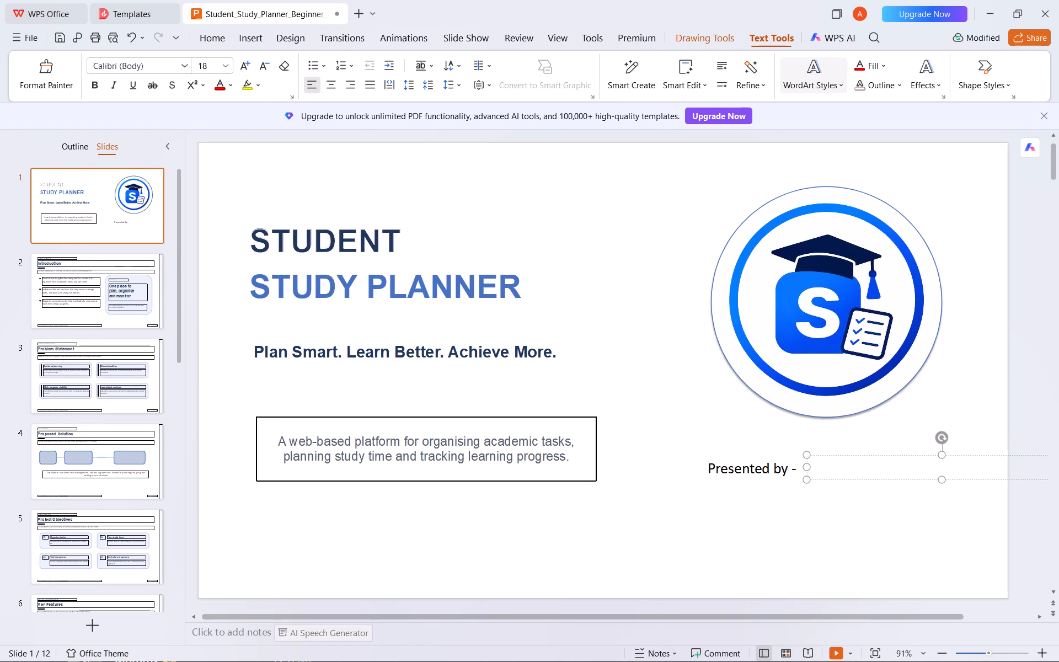
scroll(908, 477, "left", 6)
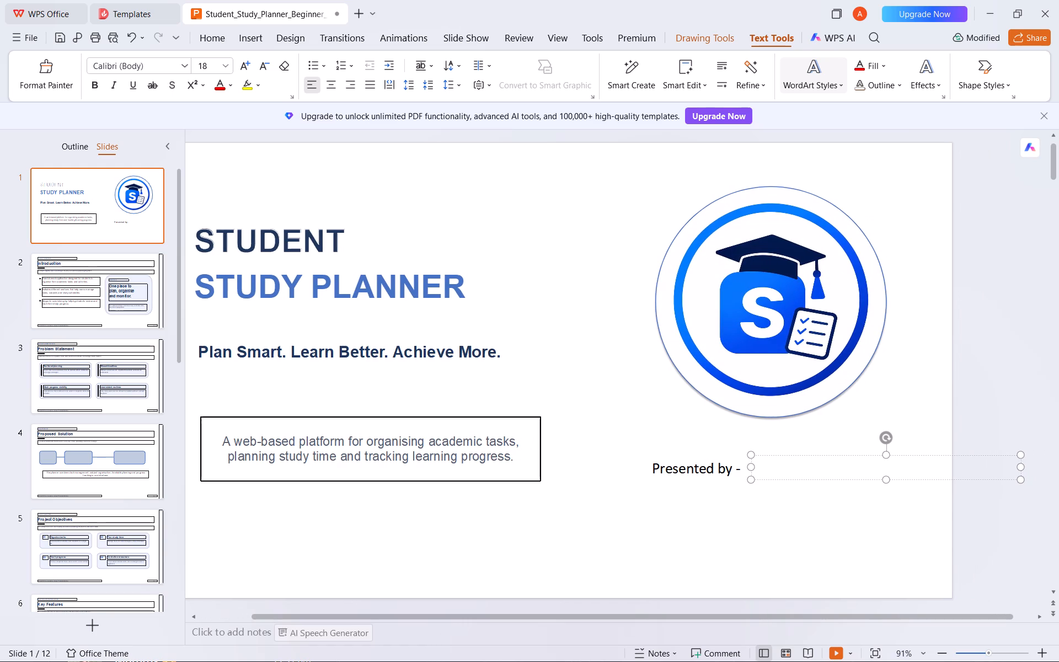
left_click_drag(1019, 468, 916, 478)
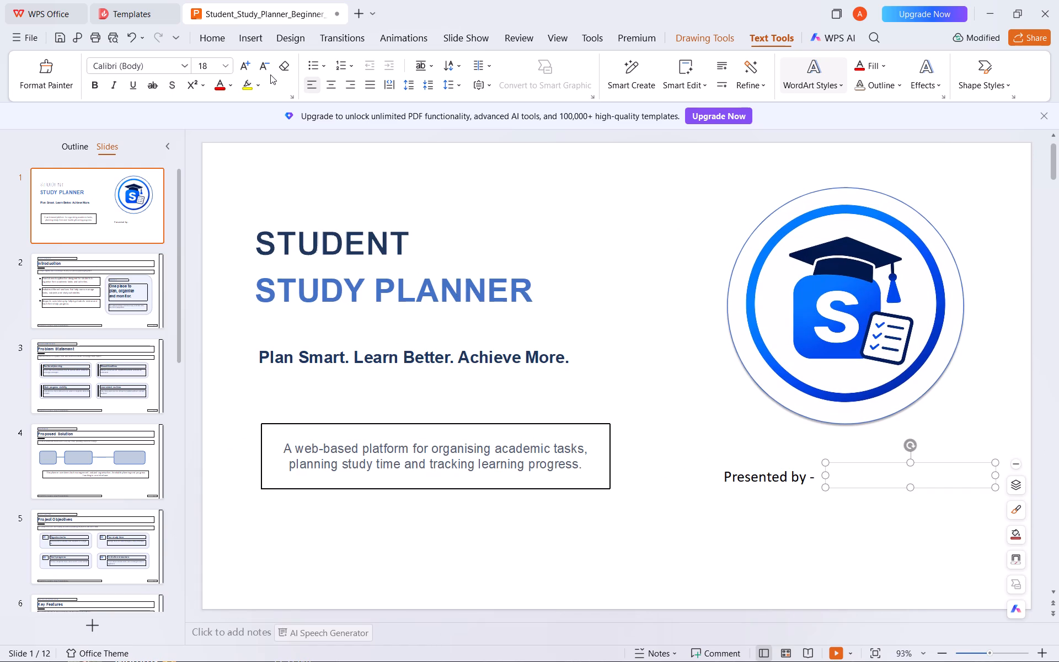
Format the new text box as a bulleted list and enter the first presenter's full name as its first item.
left_click(310, 66)
left_click(847, 474)
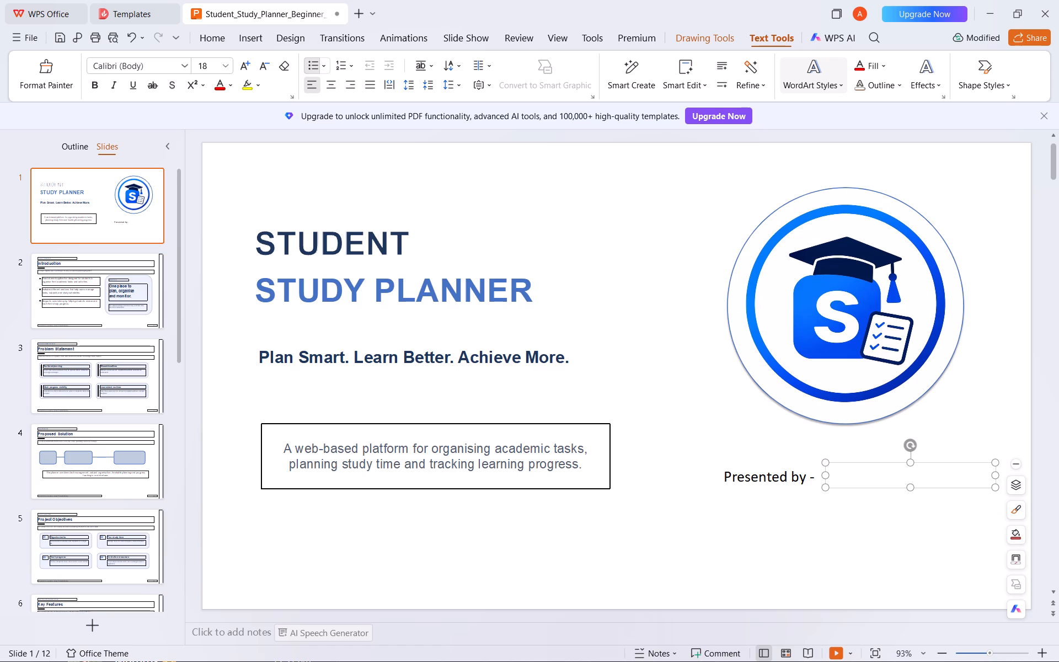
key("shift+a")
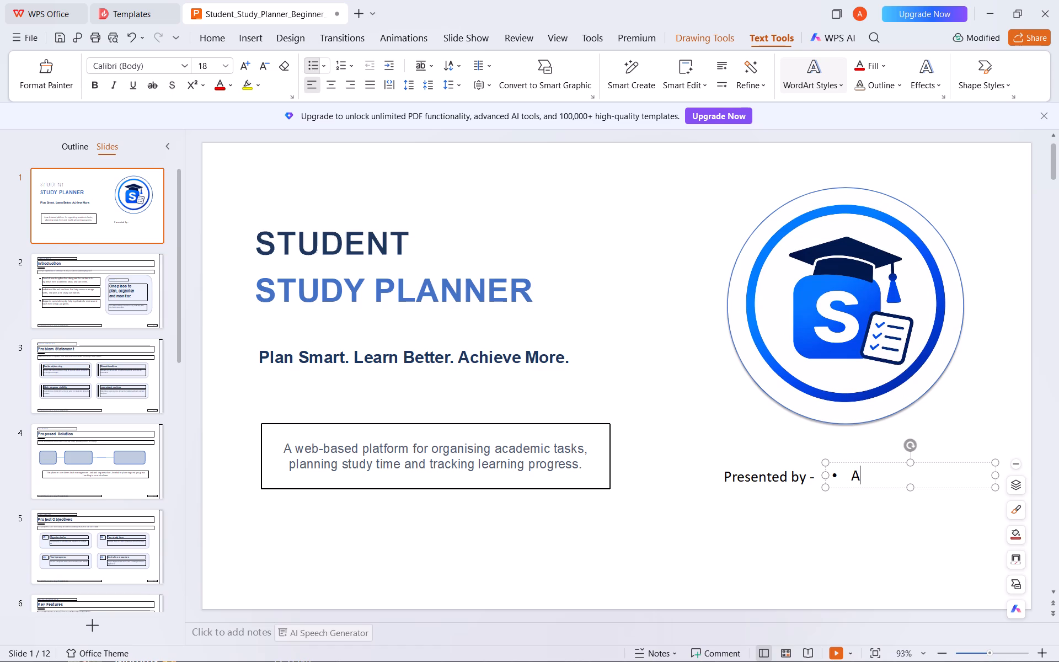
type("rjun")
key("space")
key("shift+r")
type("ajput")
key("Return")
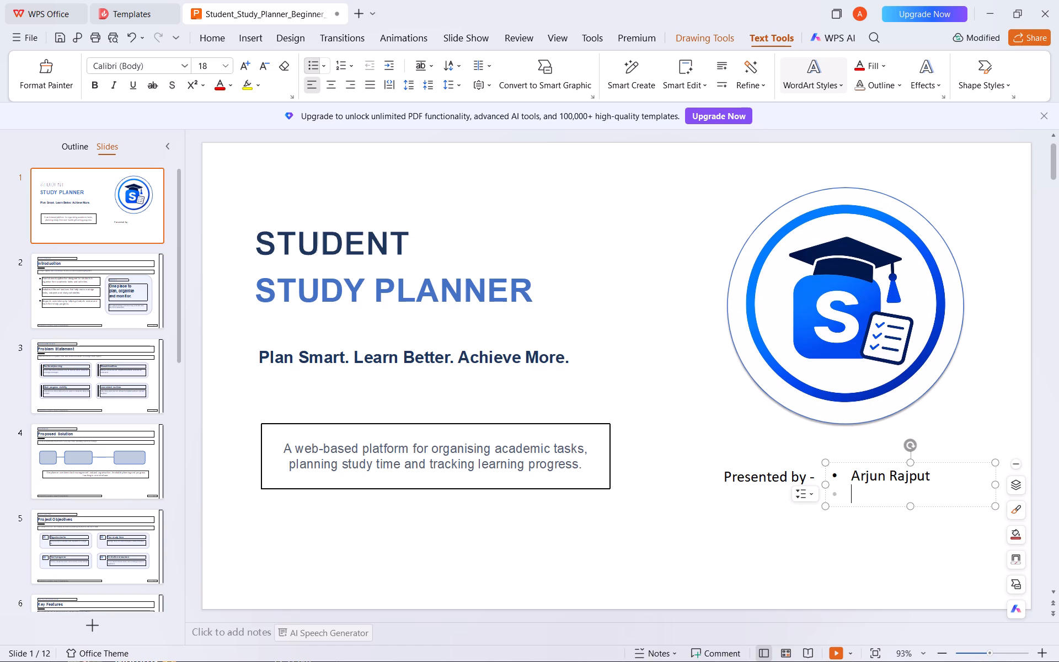
Enter the second presenter's full name as the second bullet in the presenter list.
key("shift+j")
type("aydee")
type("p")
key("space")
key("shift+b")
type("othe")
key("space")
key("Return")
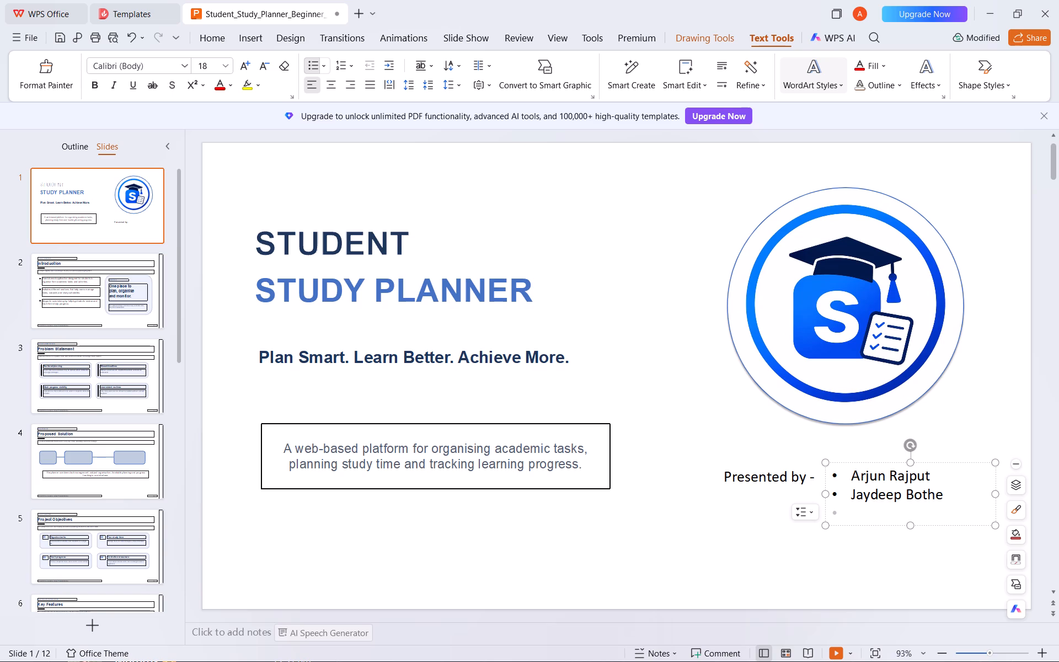
Enter the third presenter's full name as the third bullet in the presenter list.
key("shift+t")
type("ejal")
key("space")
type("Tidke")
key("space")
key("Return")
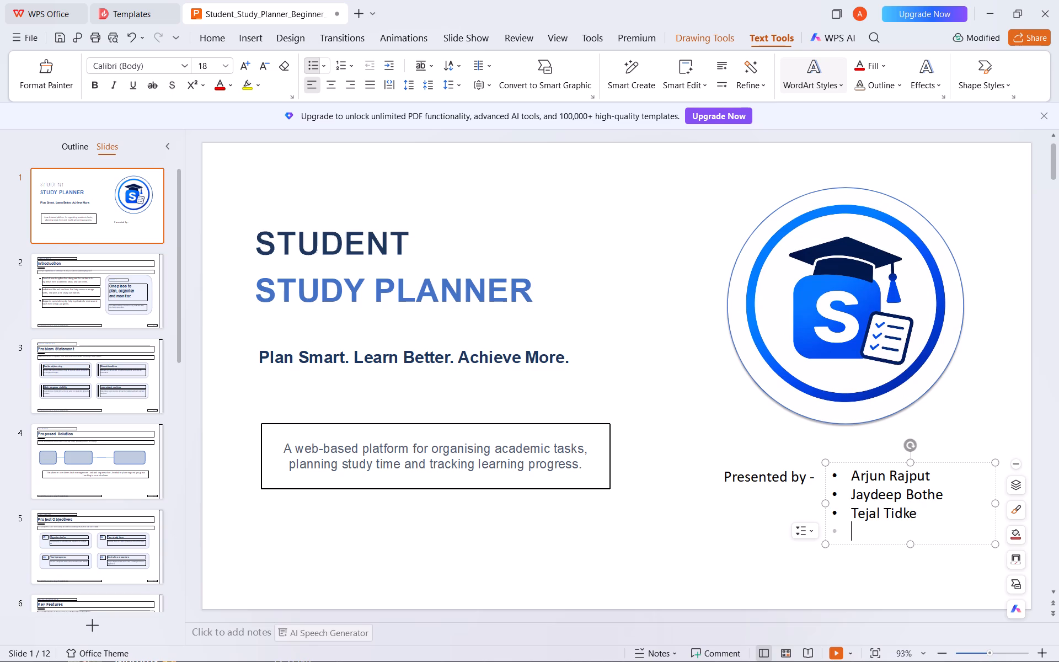
Enter the fourth presenter's full name as the last bullet and leave the presenter list.
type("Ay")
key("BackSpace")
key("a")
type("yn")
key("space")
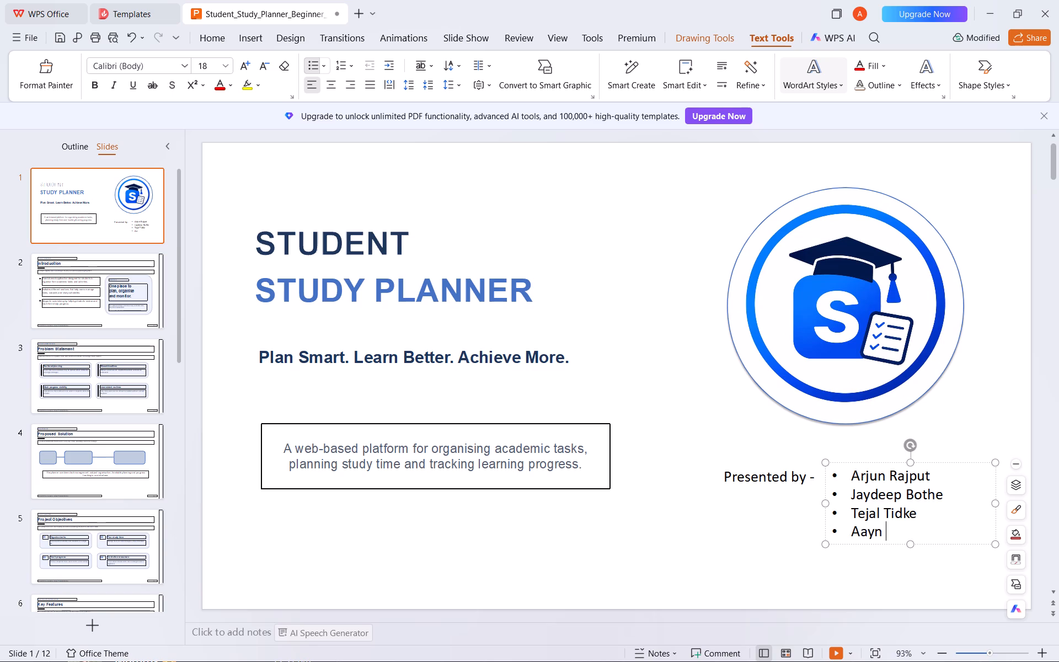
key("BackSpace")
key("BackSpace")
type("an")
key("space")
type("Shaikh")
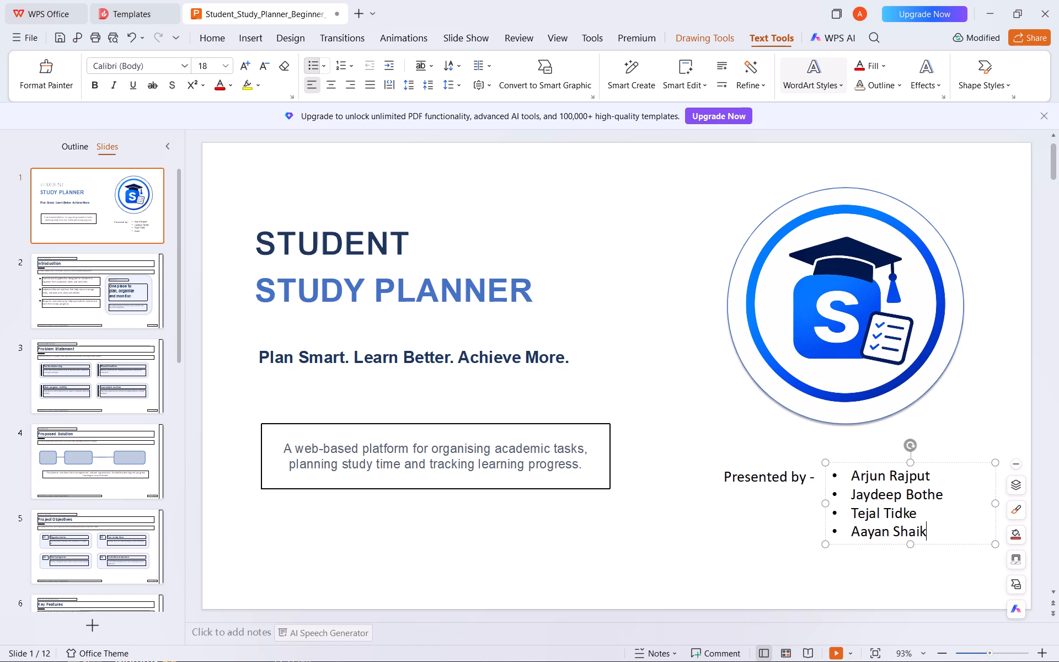
left_click(752, 571)
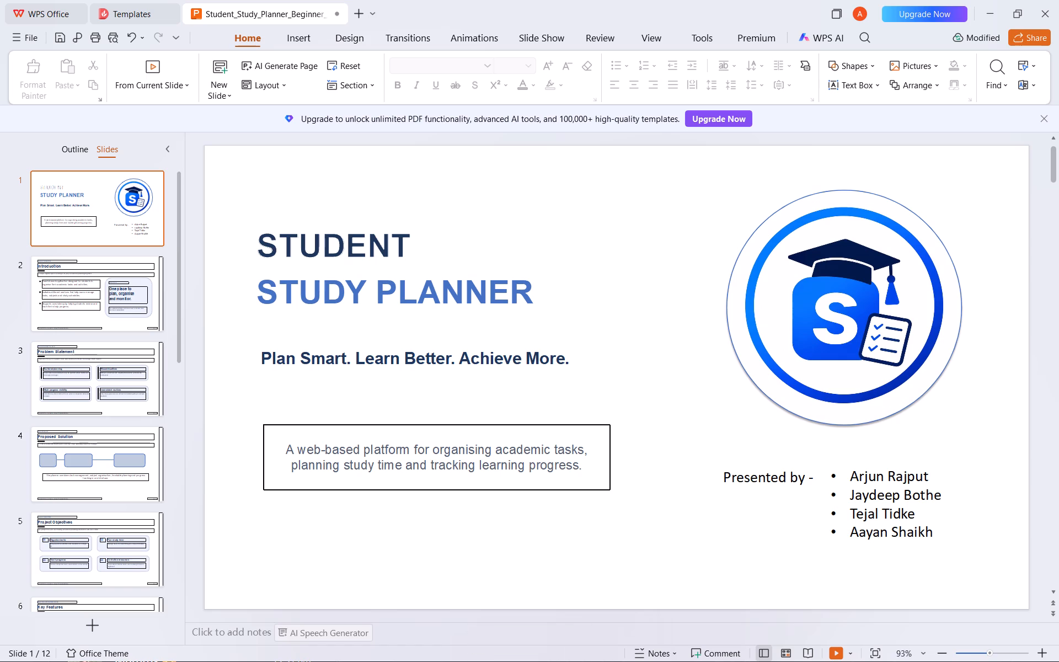
Delete the "PROJECT OVERVIEW" label above the heading on the Introduction slide.
left_click(112, 306)
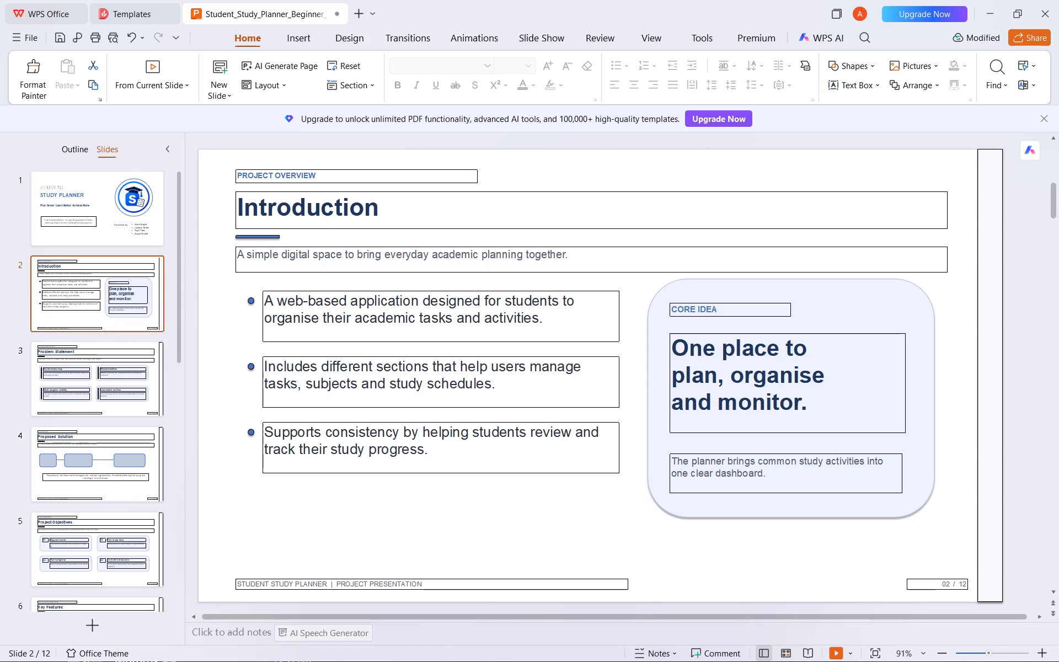
left_click(384, 168)
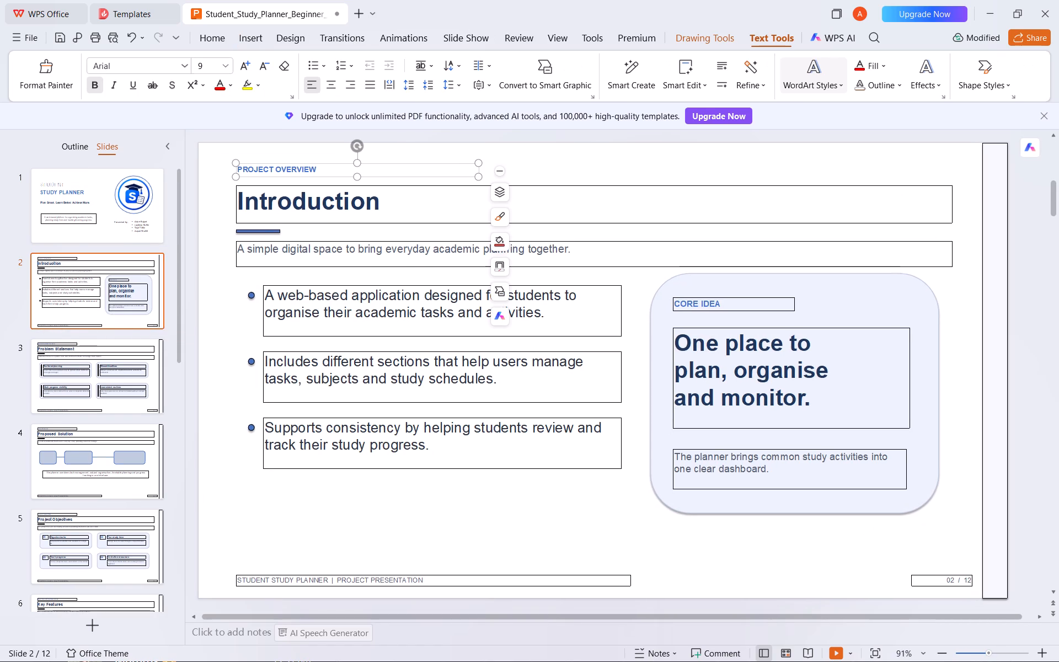
key("Delete")
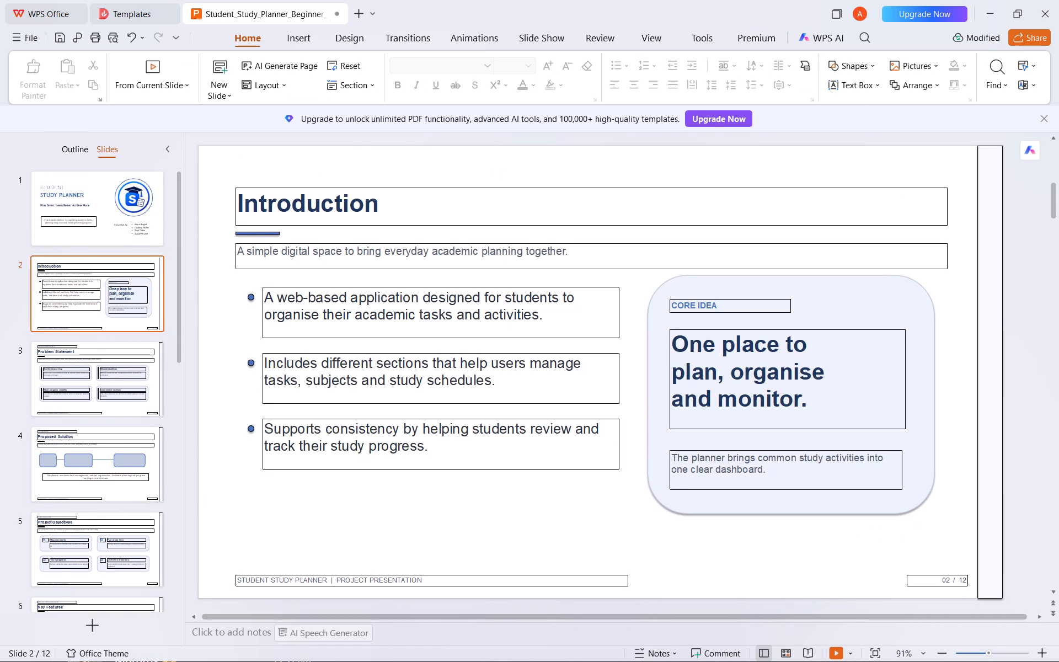
Remove the outline from the "Introduction" heading box by setting it to No Line.
left_click(421, 186)
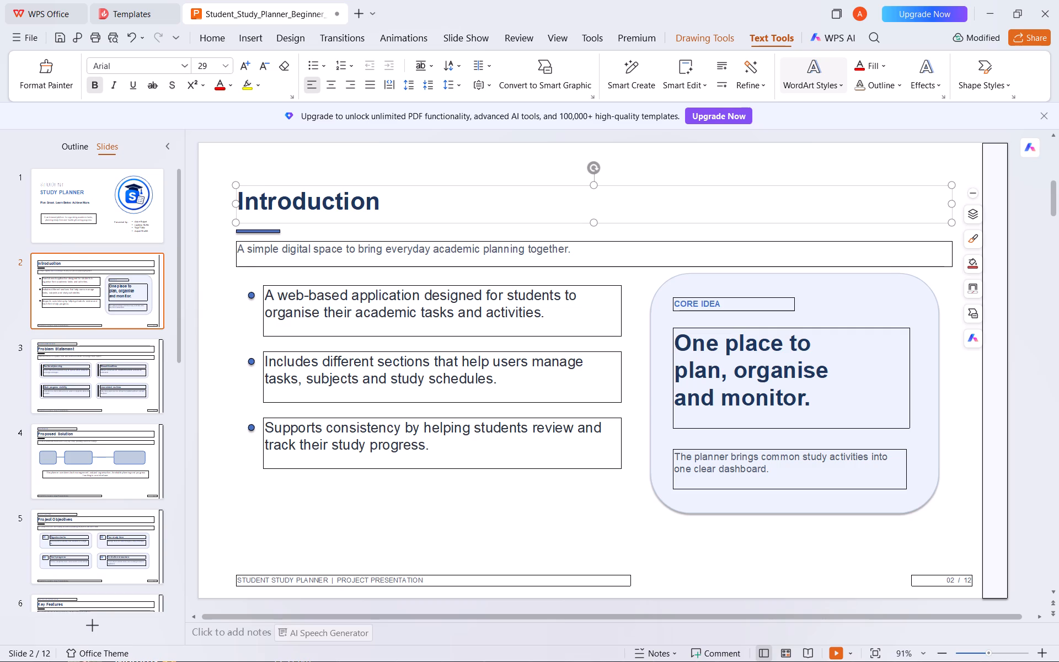
left_click(973, 293)
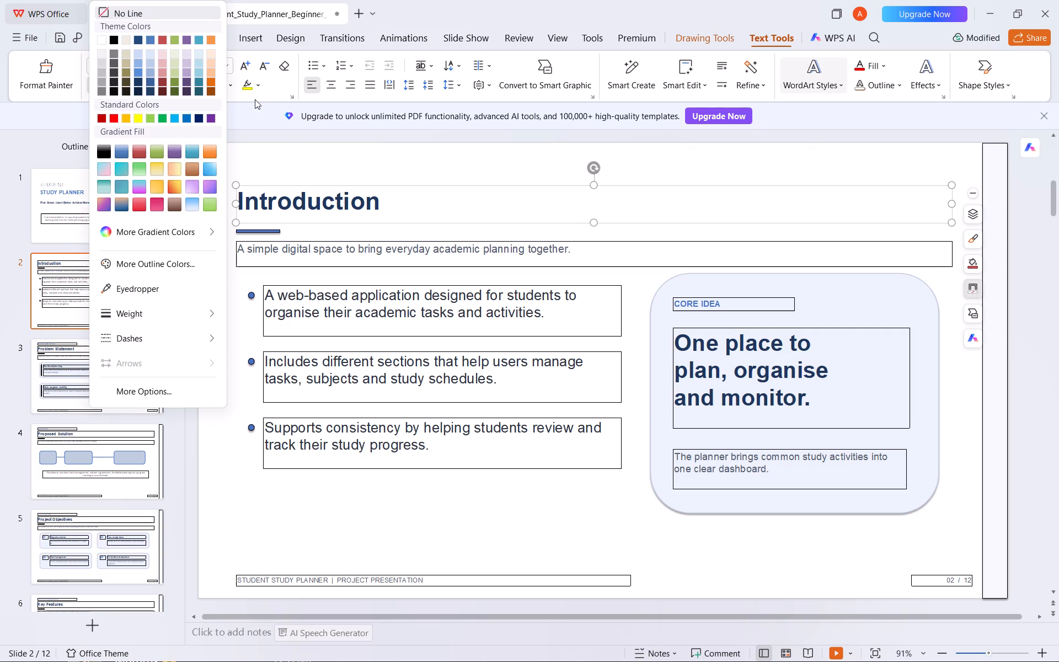
left_click(170, 11)
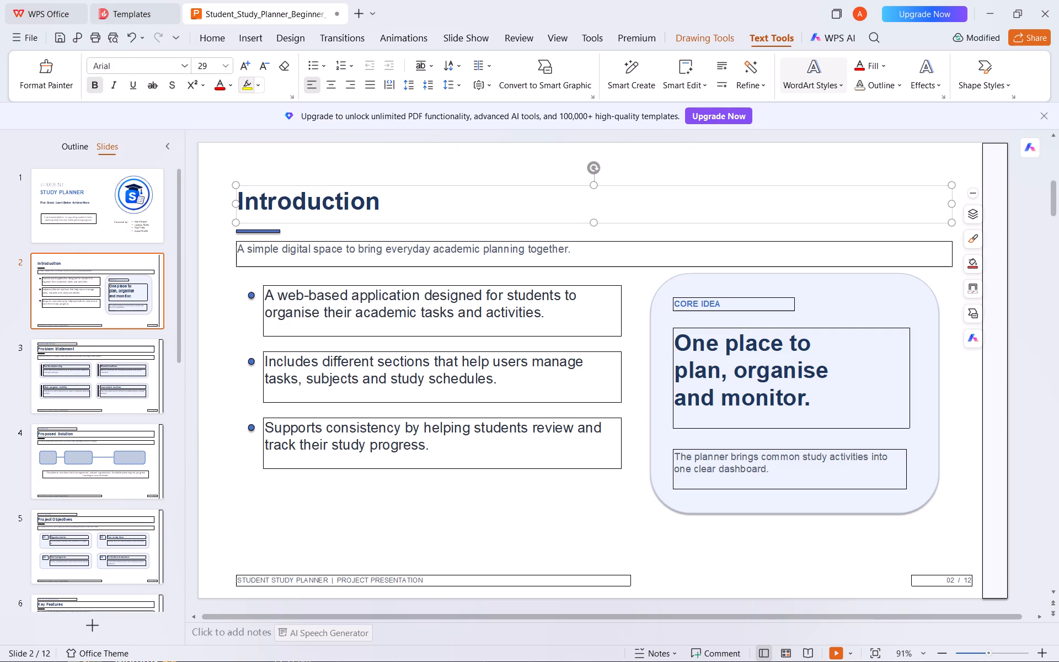
left_click(337, 145)
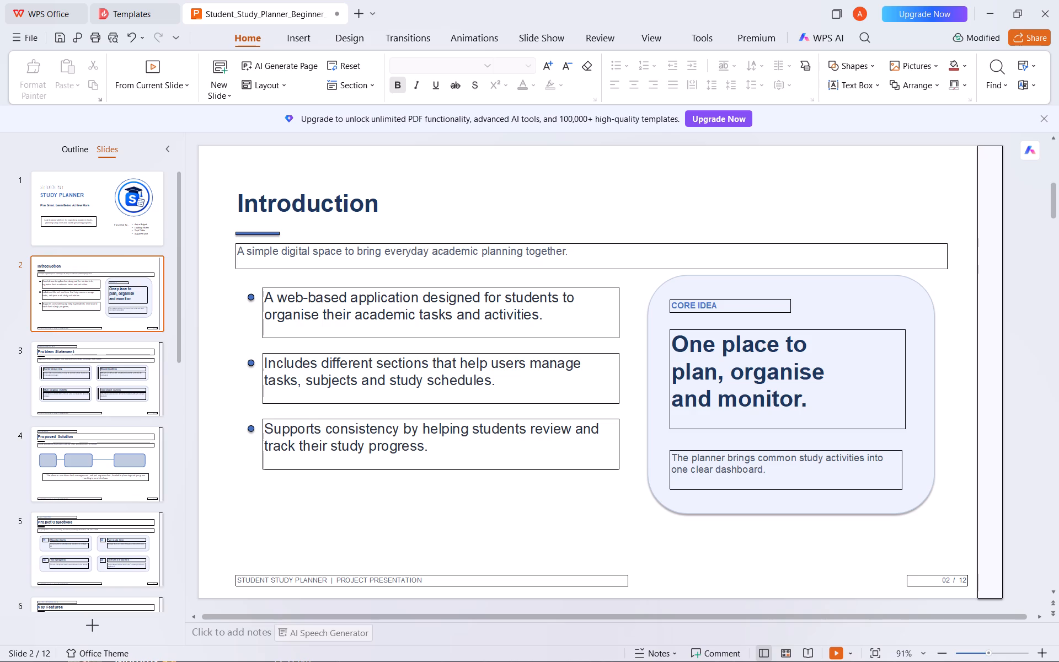
Delete the short accent bar and the subtitle text box beneath the "Introduction" heading on slide 2.
left_click(94, 197)
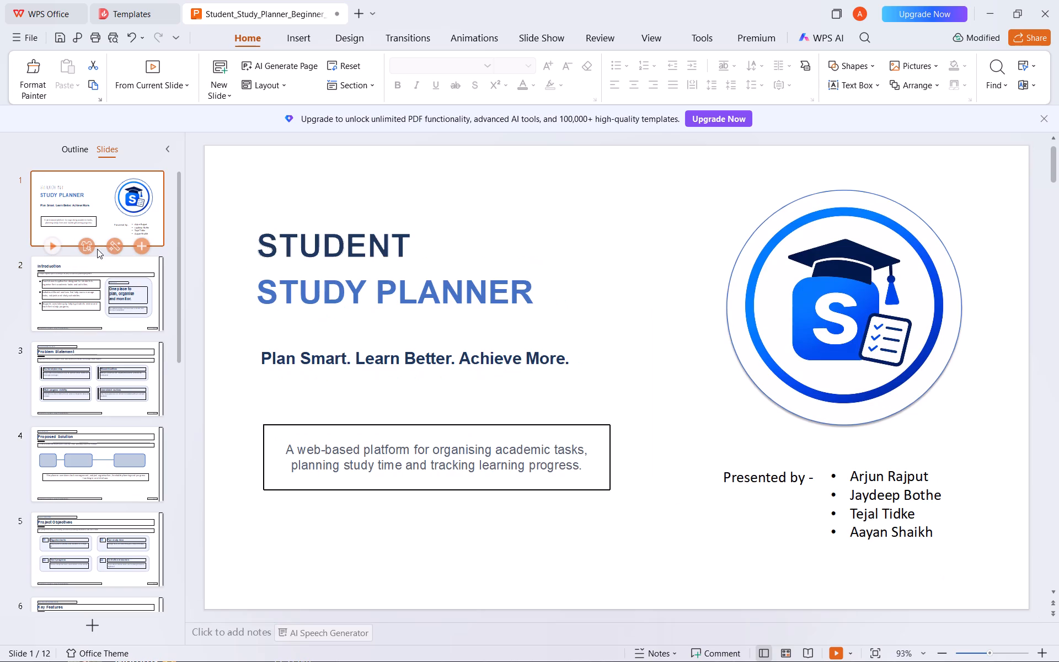
left_click(92, 262)
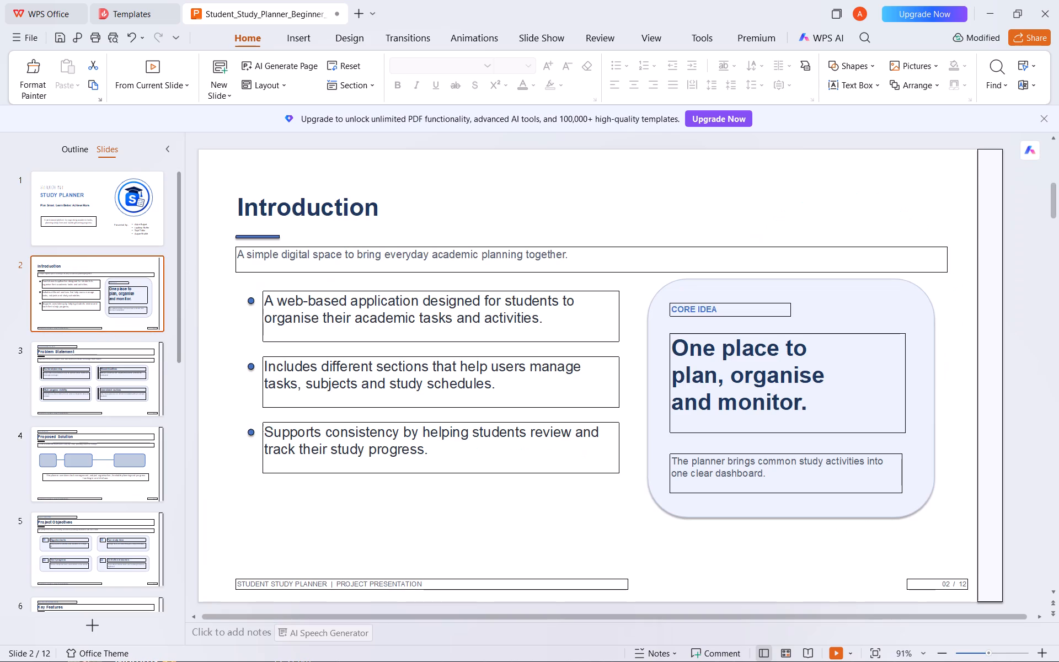
left_click(259, 241)
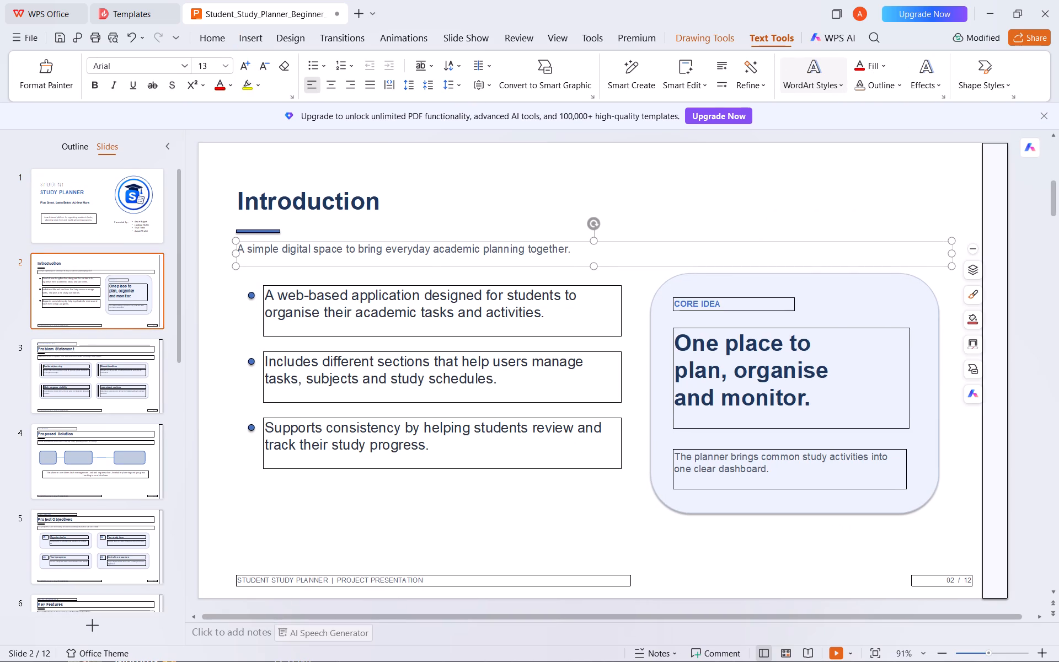
left_click(259, 233)
key("Delete")
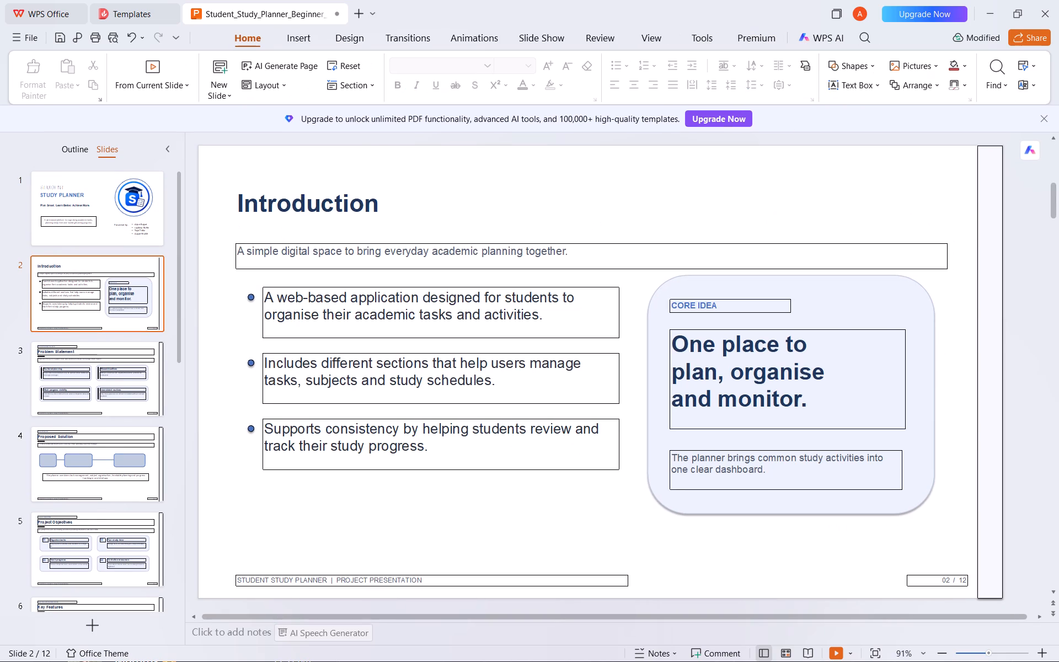
left_click(568, 253)
key("Delete")
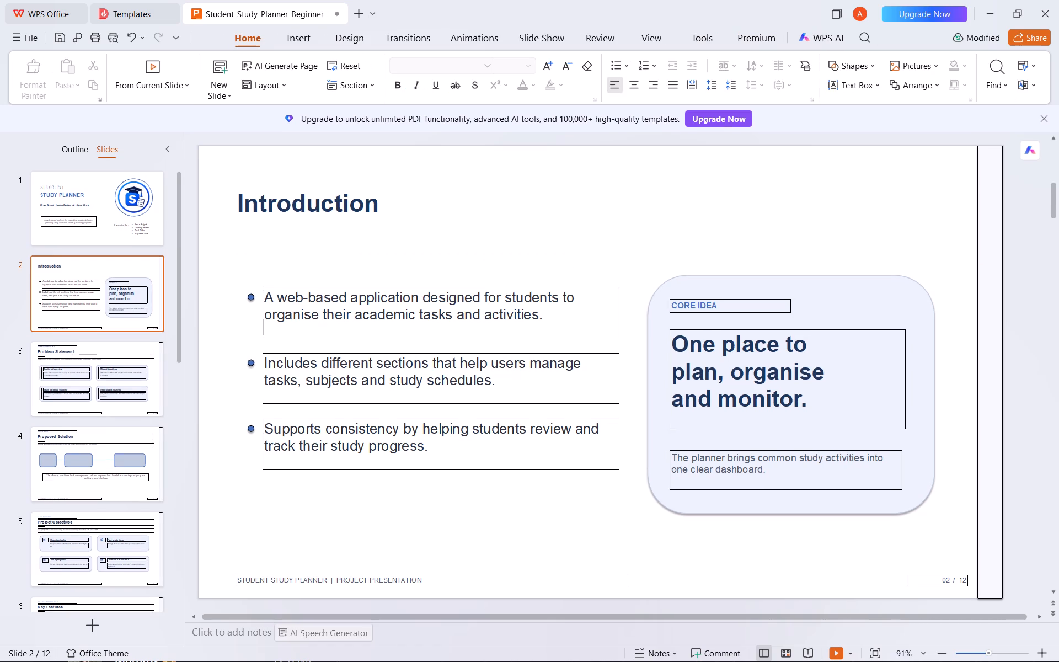
Set the outlines of the three bullet-point text boxes on the Introduction slide to No Line.
left_click(593, 290)
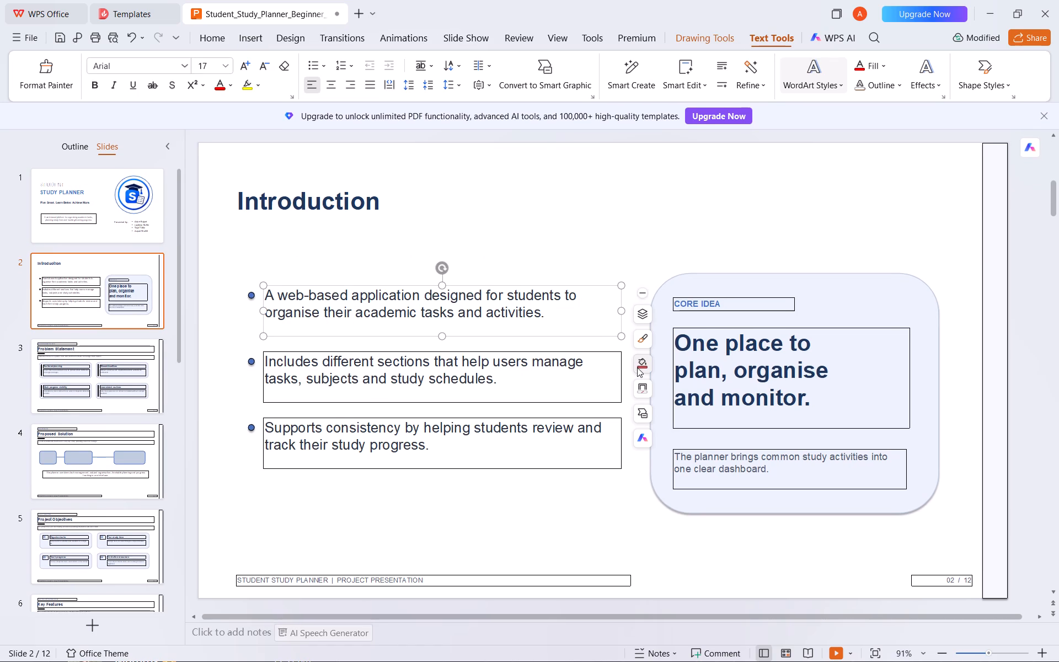
left_click(639, 387)
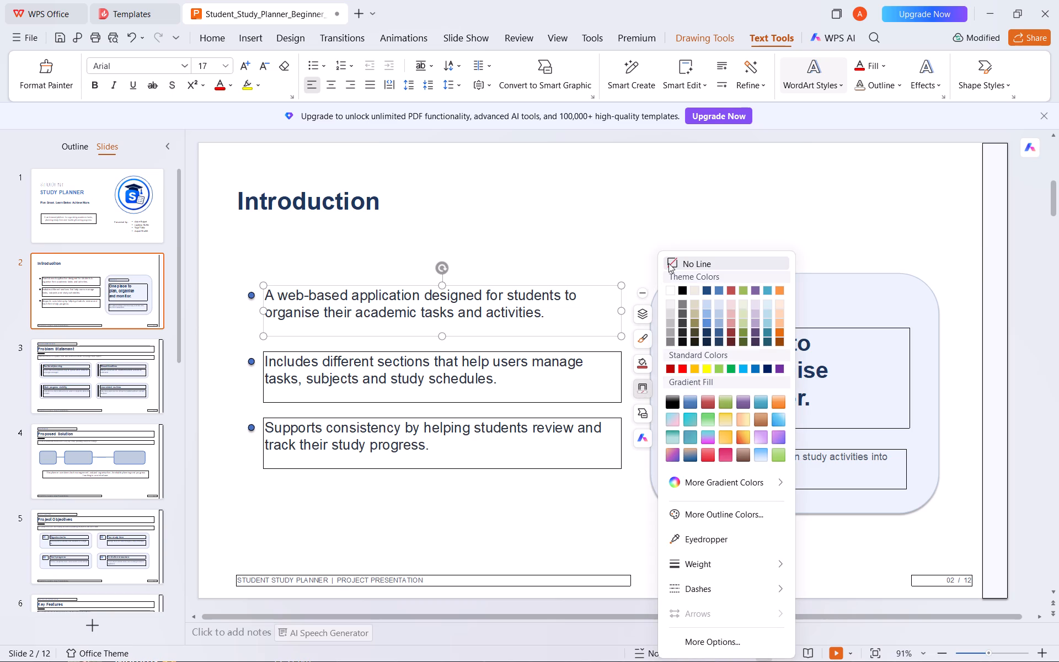
left_click(670, 262)
left_click(618, 352)
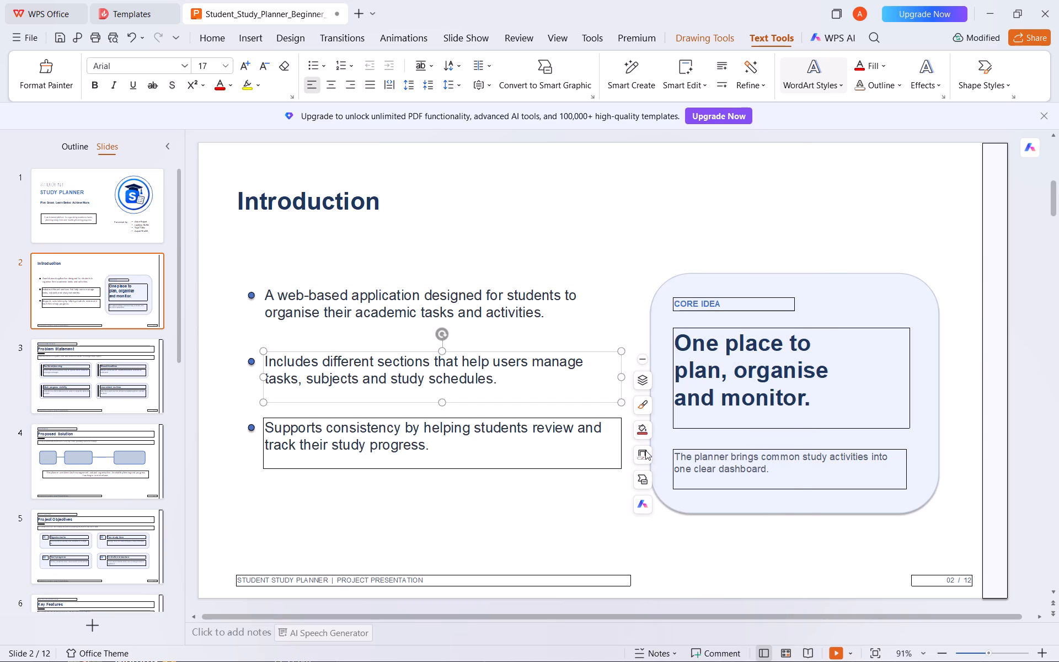
left_click(645, 450)
left_click(684, 268)
left_click(617, 420)
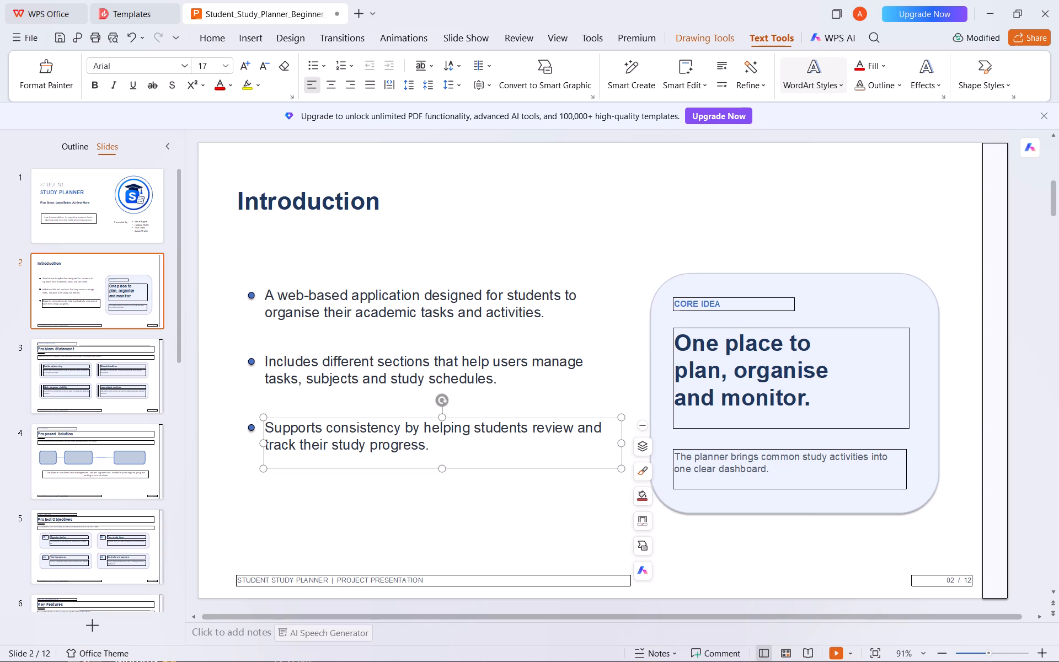
left_click(644, 522)
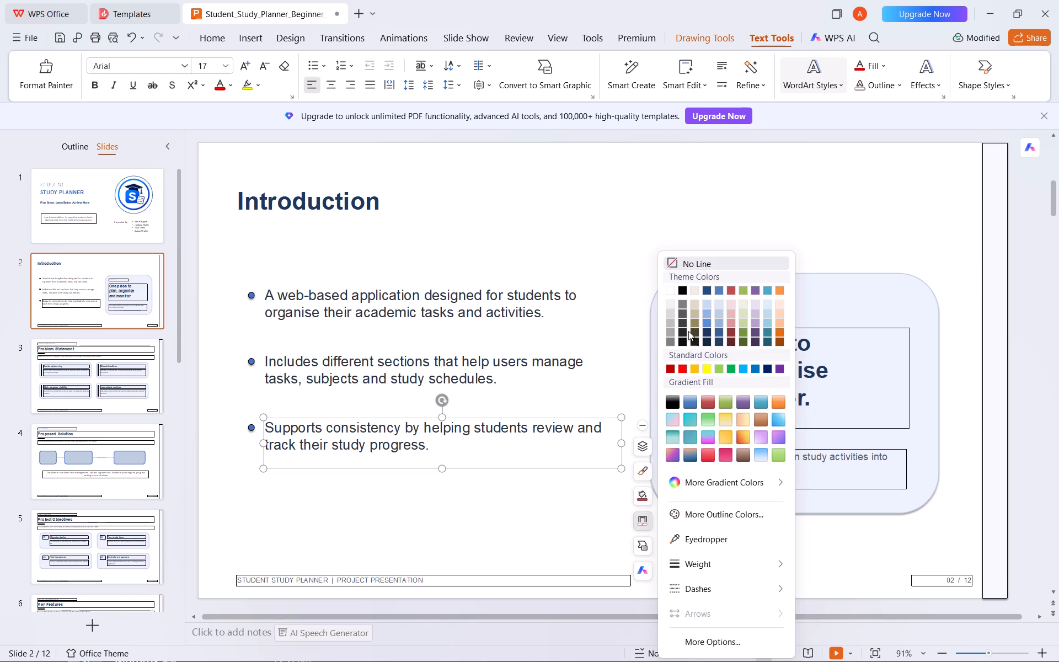
left_click(676, 261)
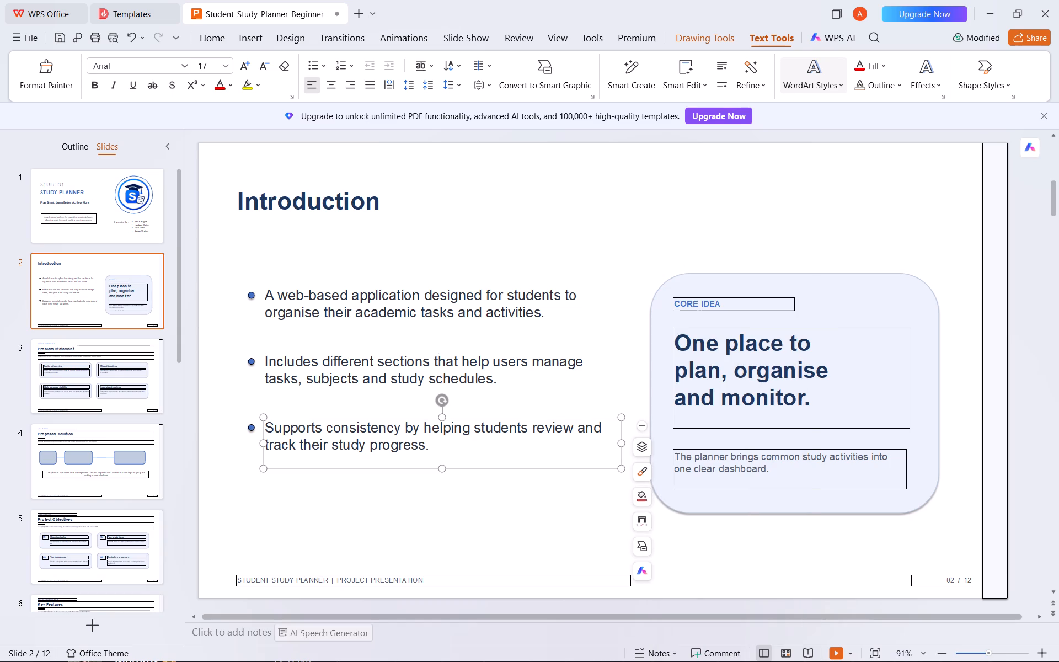
left_click(593, 212)
left_click(538, 176)
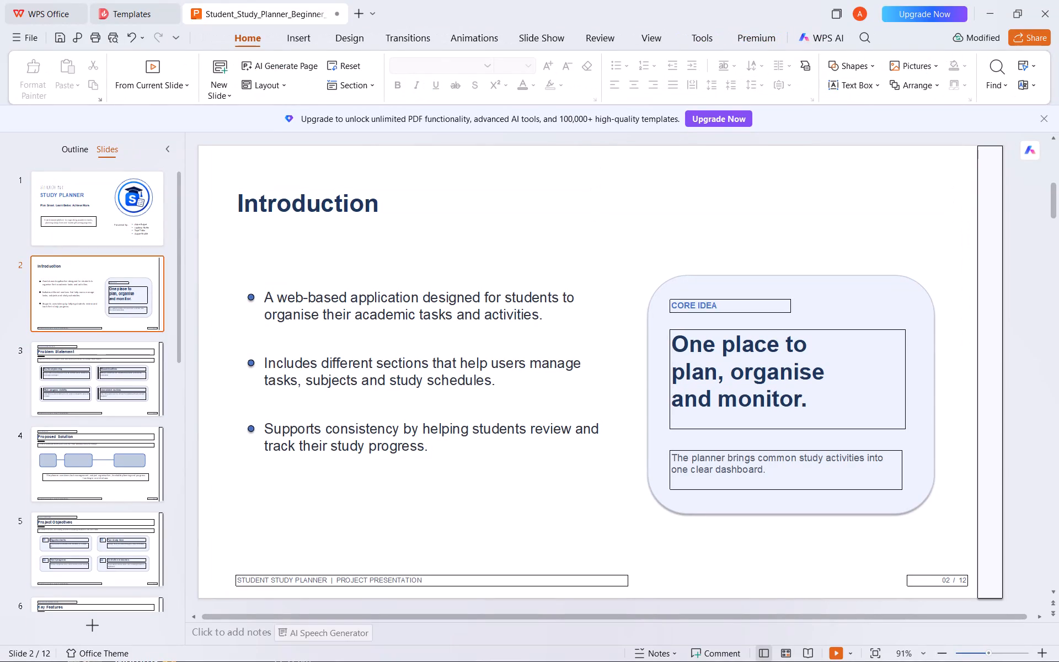
Delete the "STUDENT STUDY PLANNER | PROJECT PRESENTATION" footer and the "02 / 12" page number box from the Introduction slide.
left_click(522, 575)
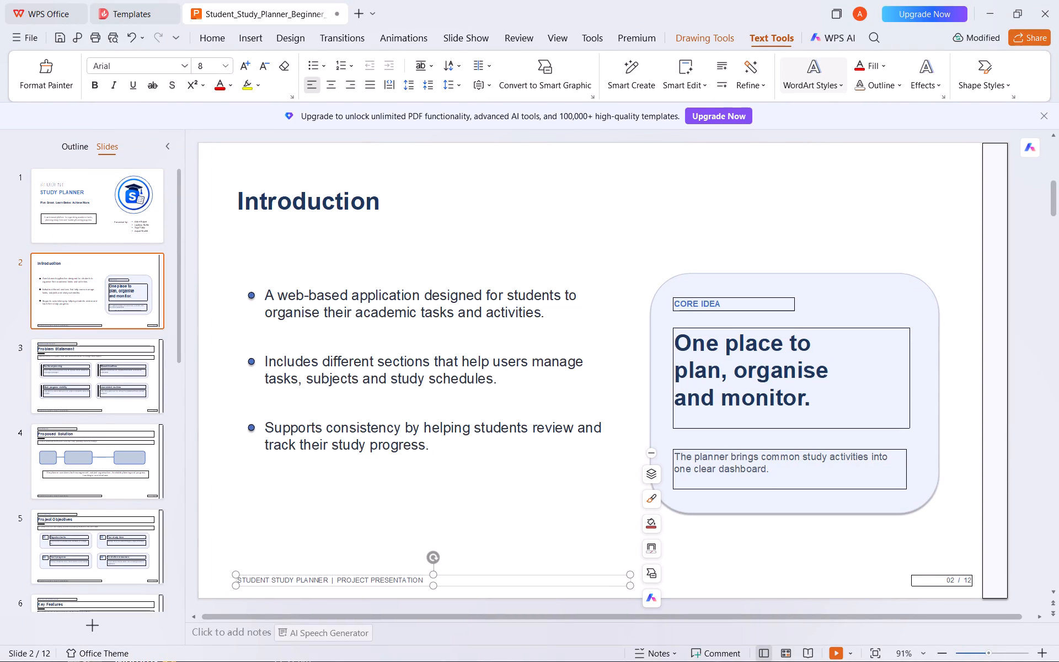
key("Delete")
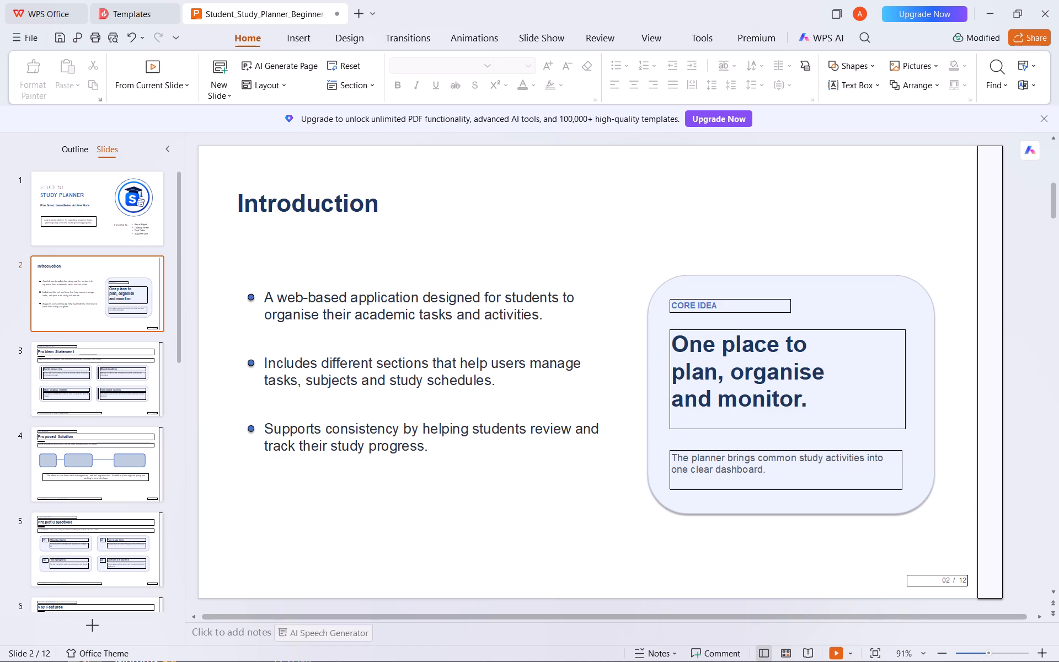
left_click(937, 572)
key("Delete")
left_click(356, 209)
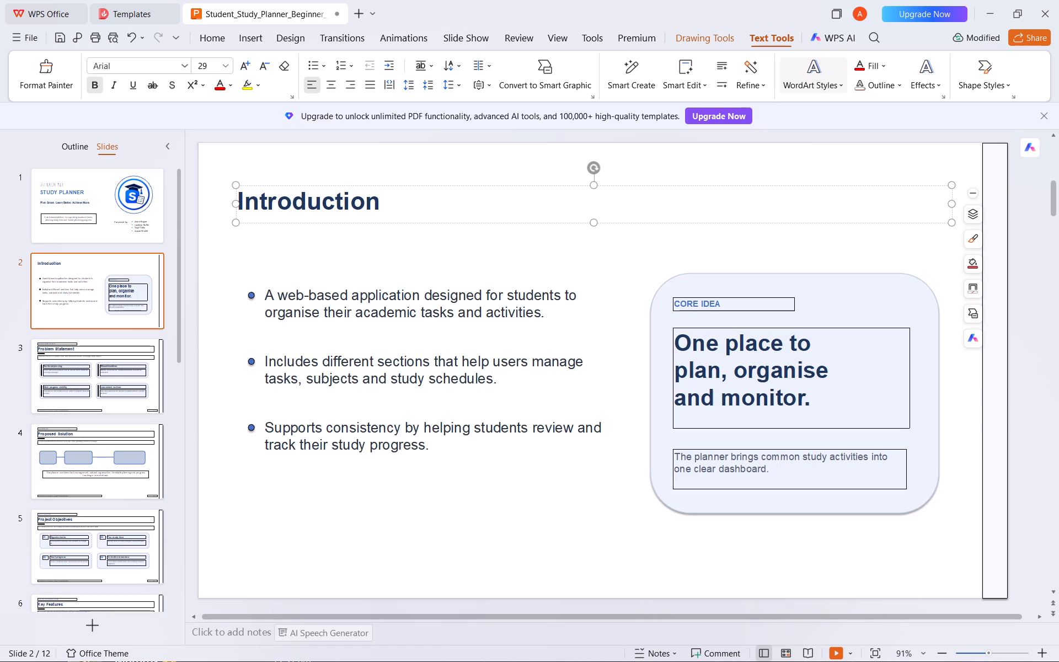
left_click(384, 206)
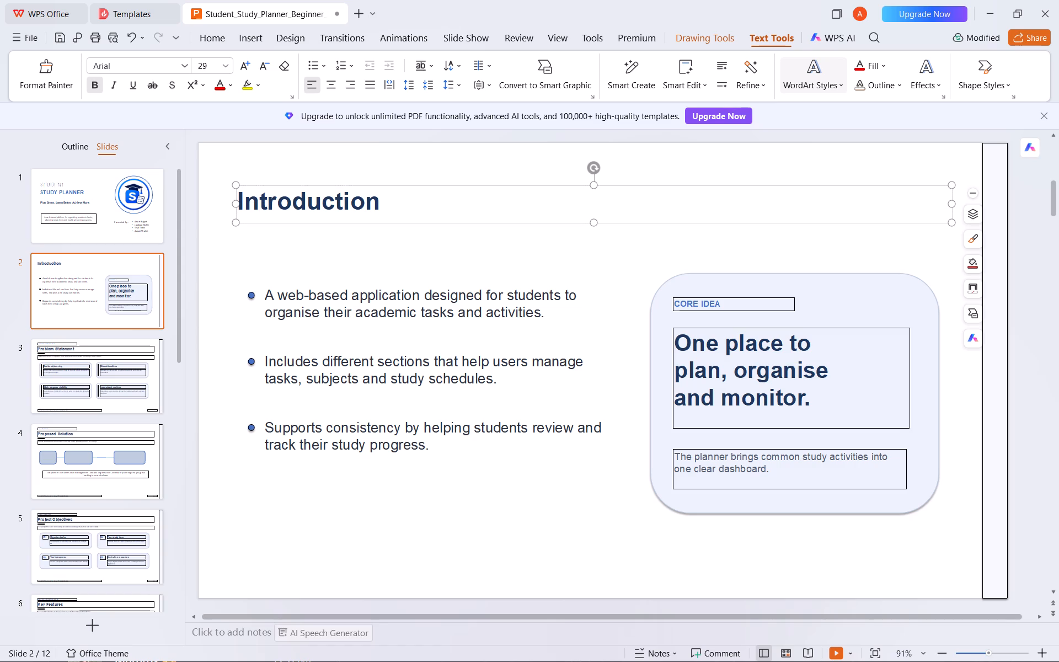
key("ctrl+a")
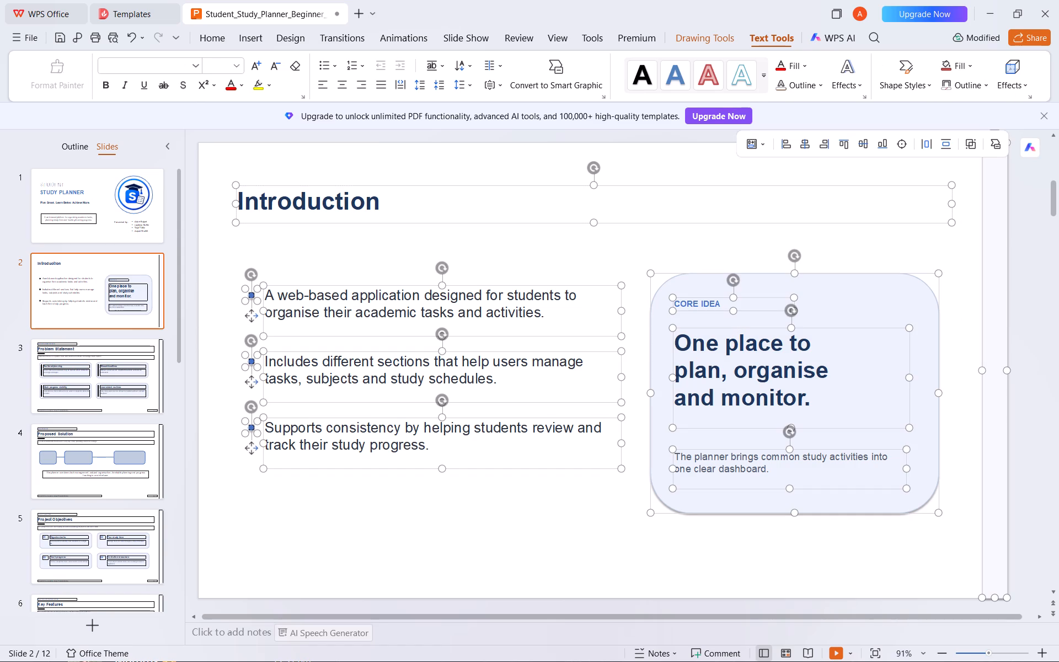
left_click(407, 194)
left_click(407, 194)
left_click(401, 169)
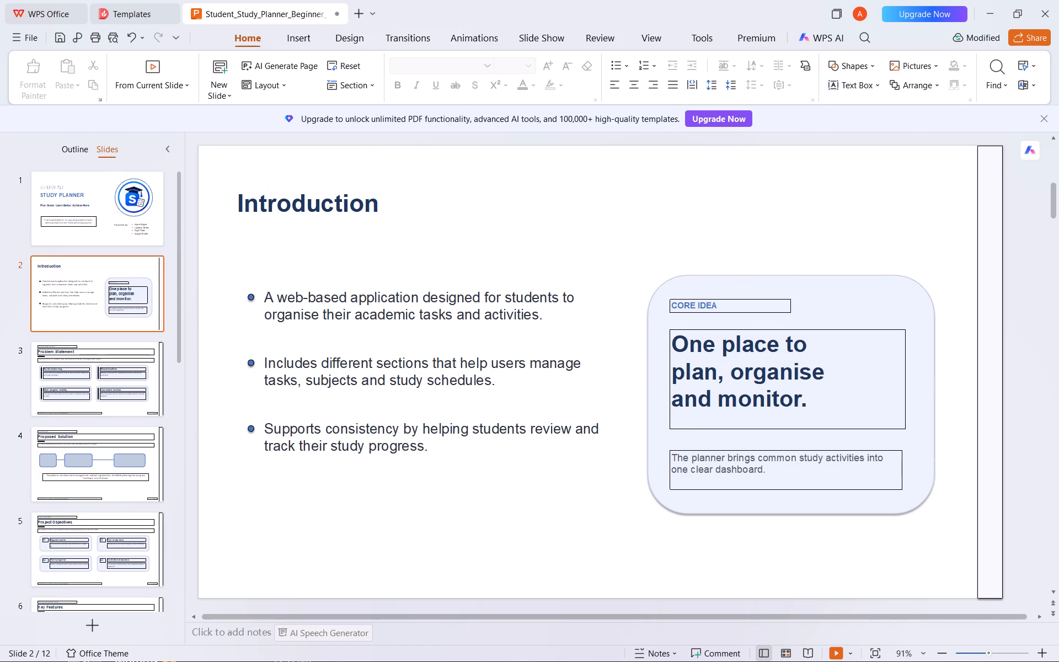
Set the font size of the whole "Introduction" heading text to 32.
left_click(378, 206)
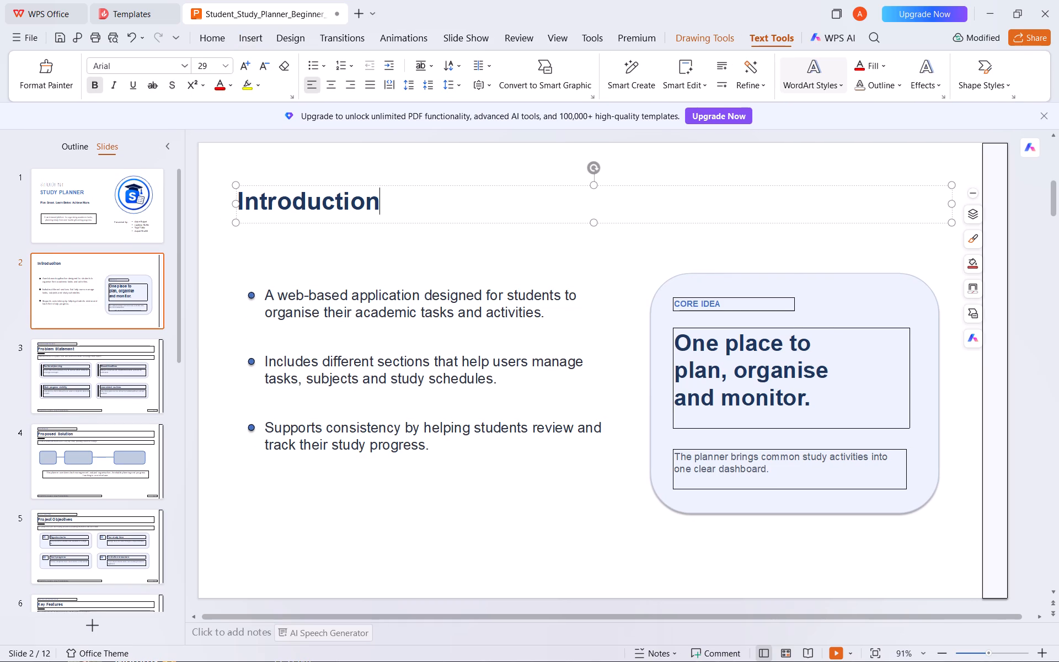
key("ctrl+a")
left_click(224, 66)
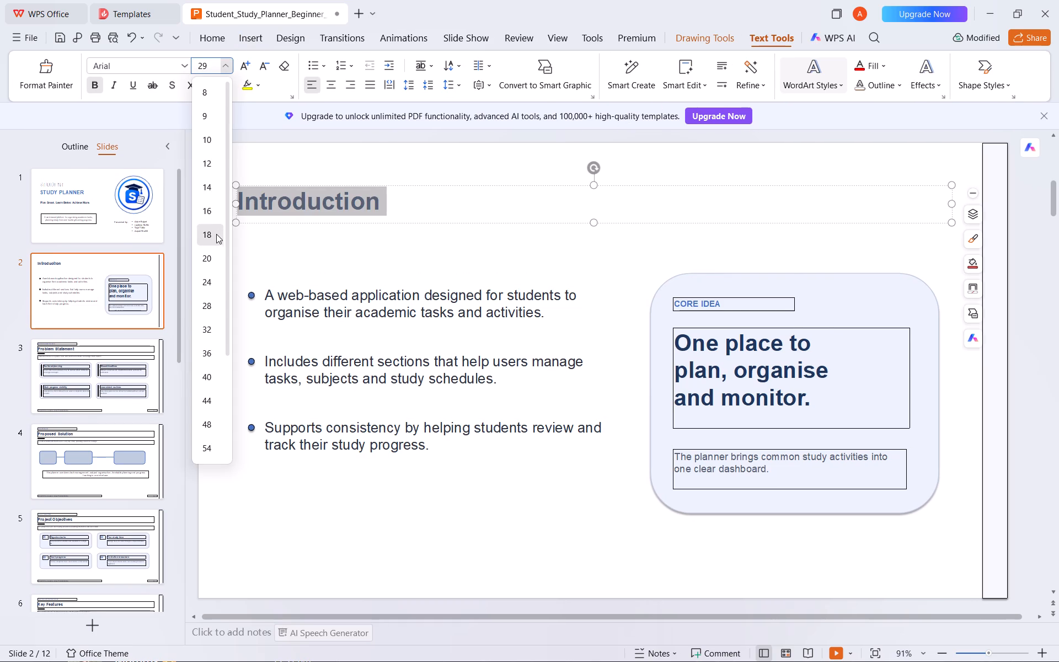
left_click(206, 322)
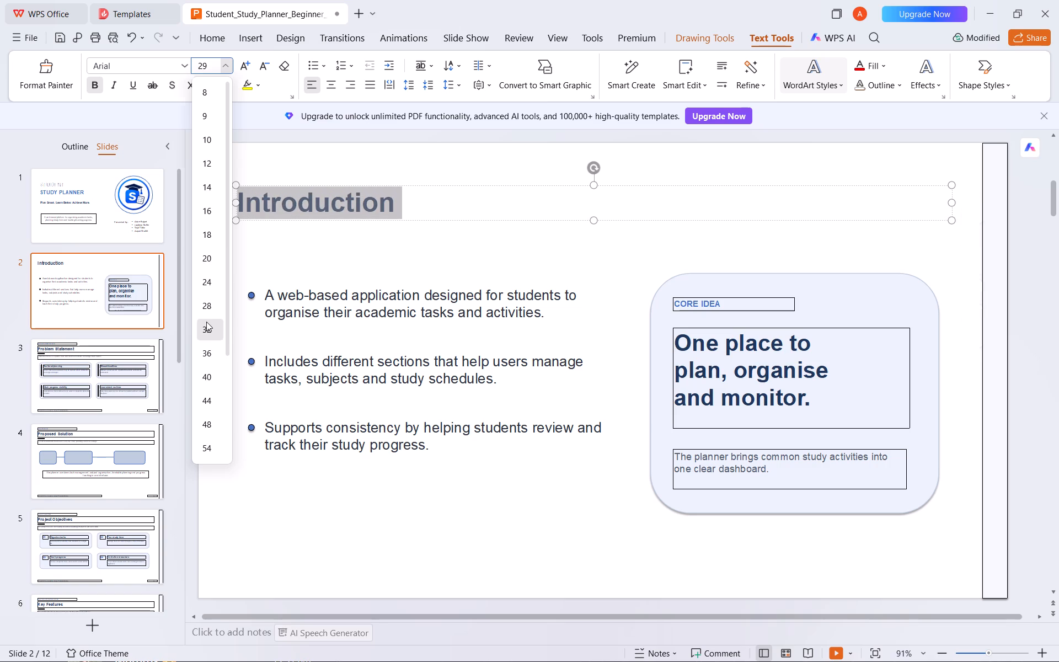
left_click(244, 258)
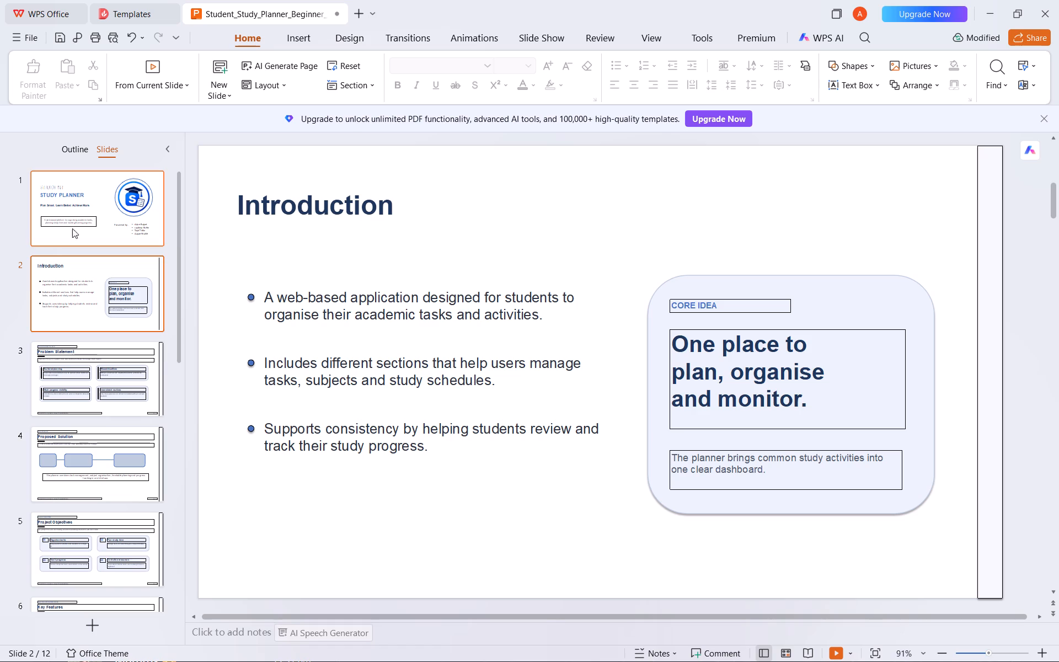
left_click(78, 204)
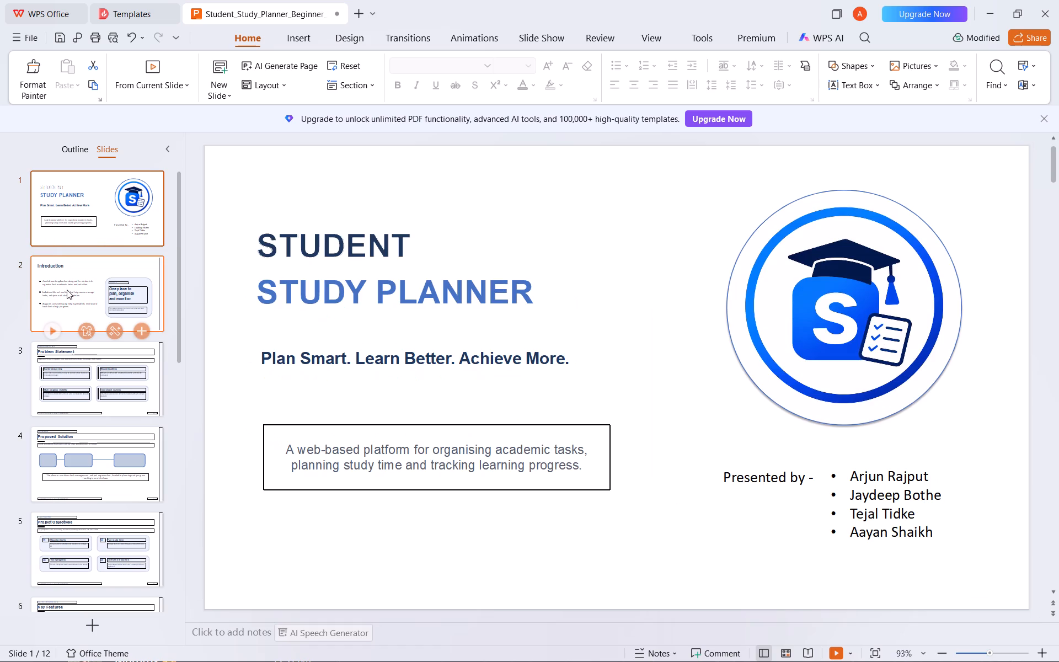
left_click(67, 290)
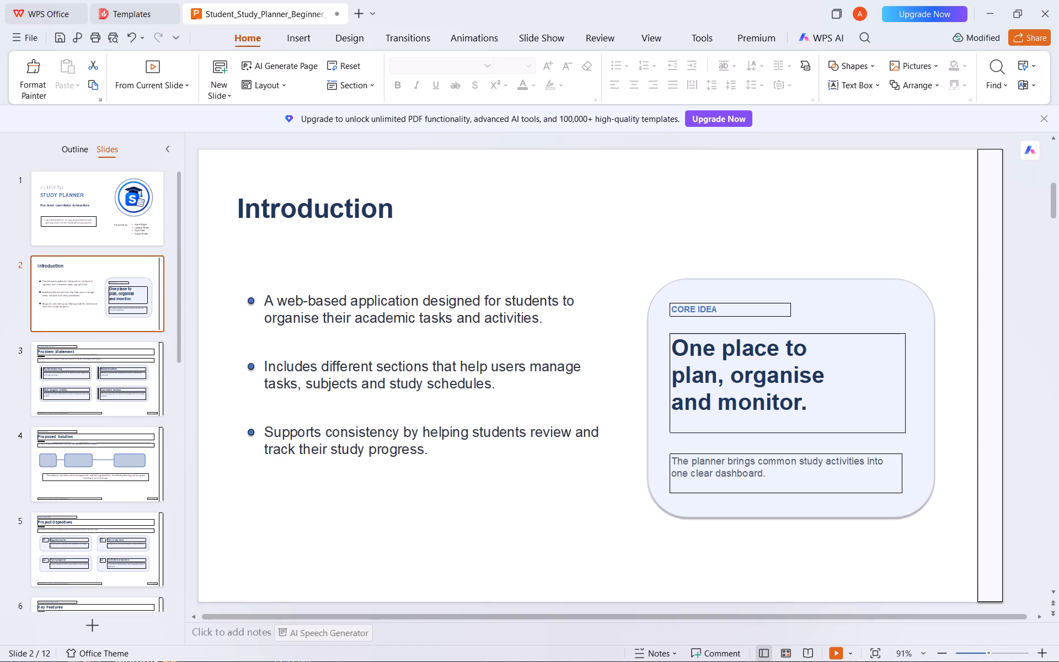
Narrow the "Introduction" heading box to just wider than its text and move it down to sit just above the bullets, left-aligned with the bullet markers.
left_click(288, 215)
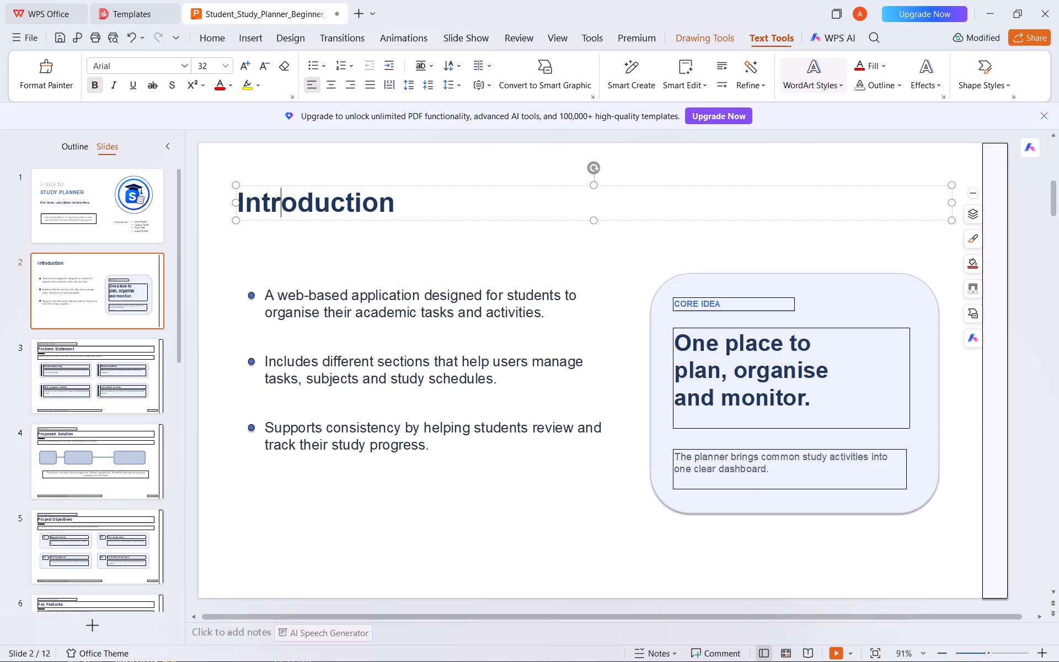
left_click_drag(951, 204, 911, 200)
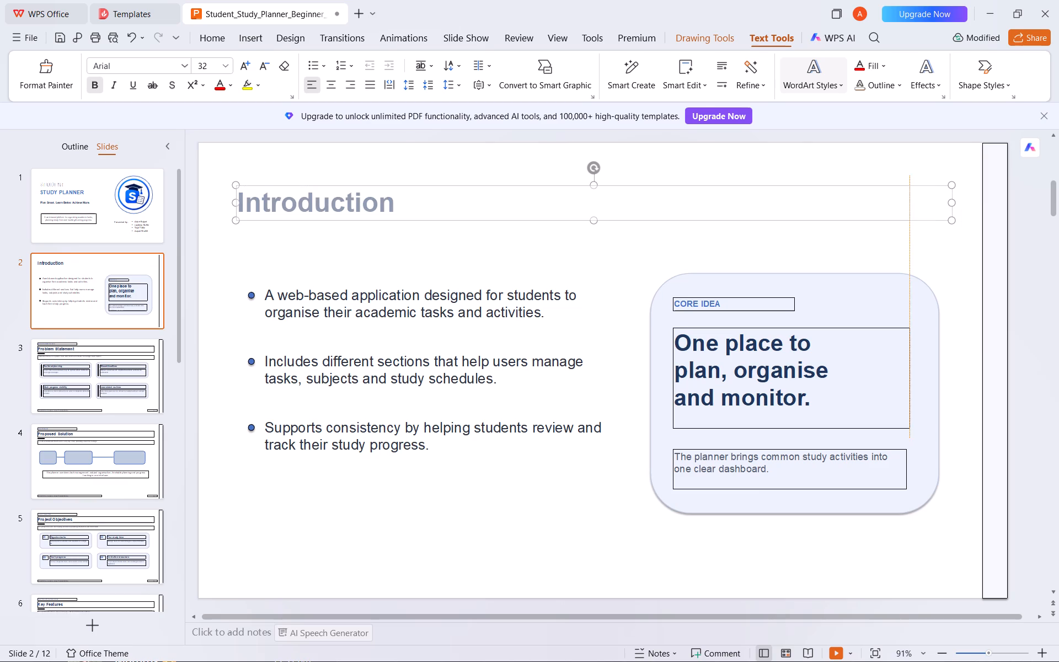
left_click_drag(911, 200, 570, 240)
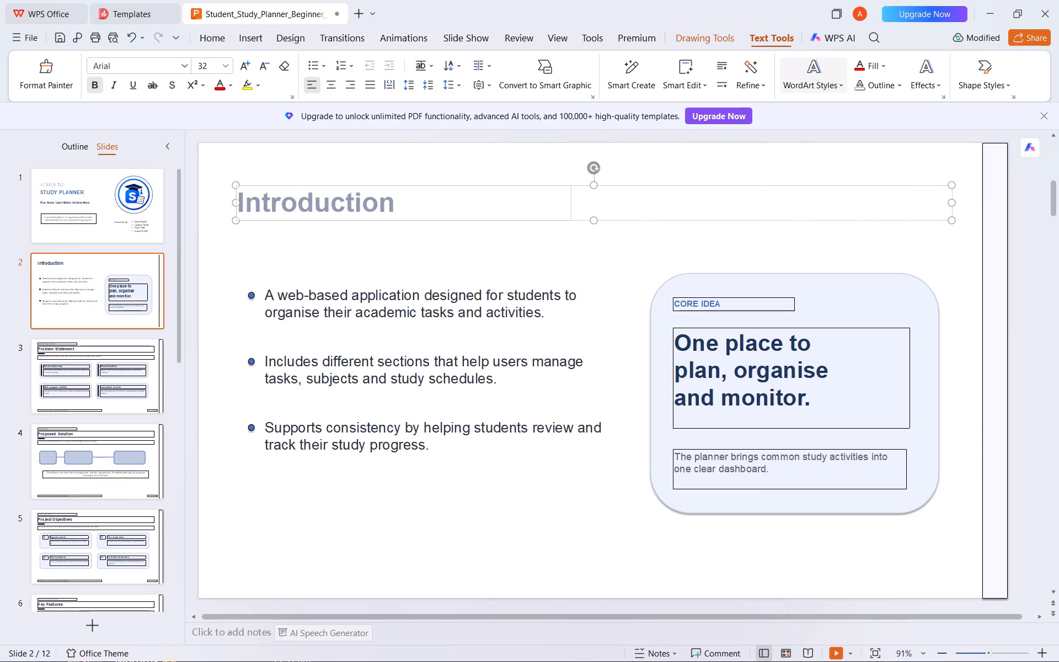
left_click_drag(570, 240, 428, 211)
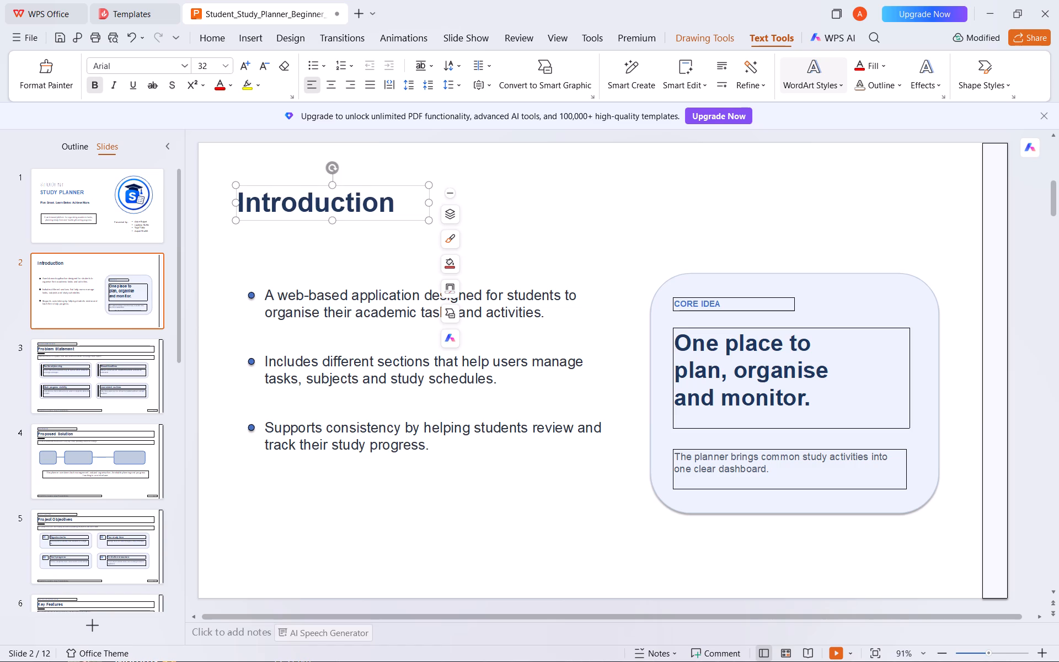
left_click_drag(403, 209, 416, 244)
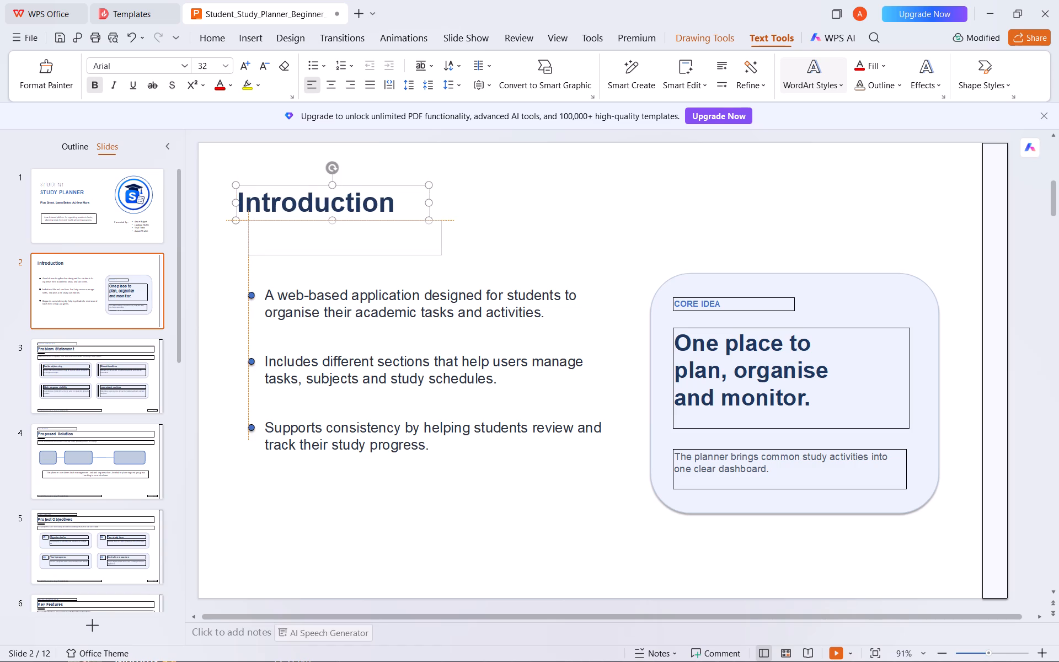
left_click_drag(416, 244, 415, 244)
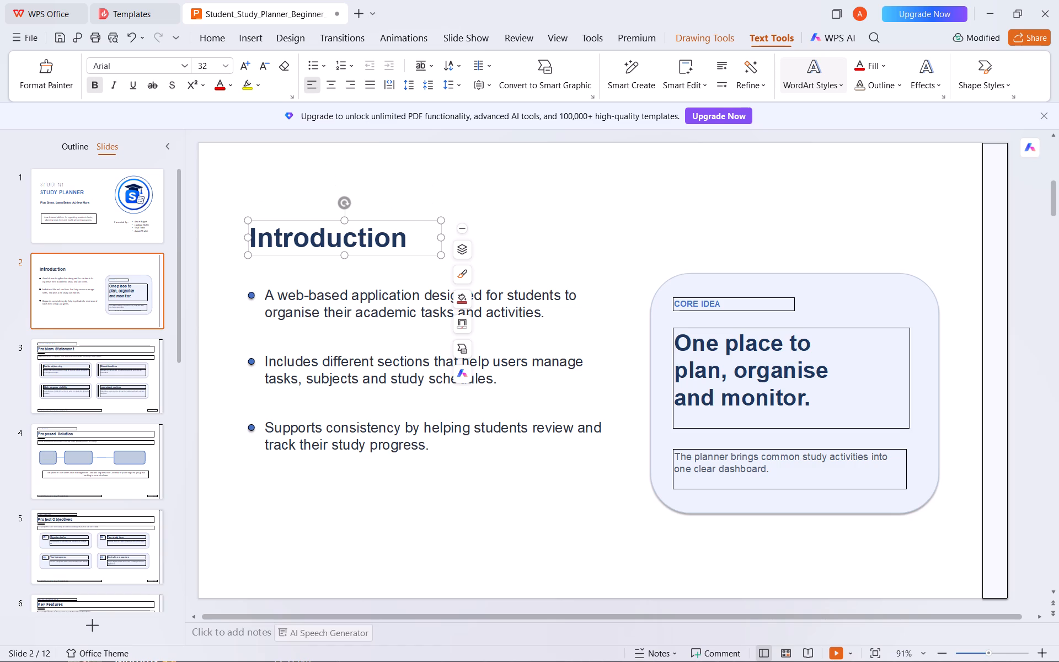
left_click(462, 162)
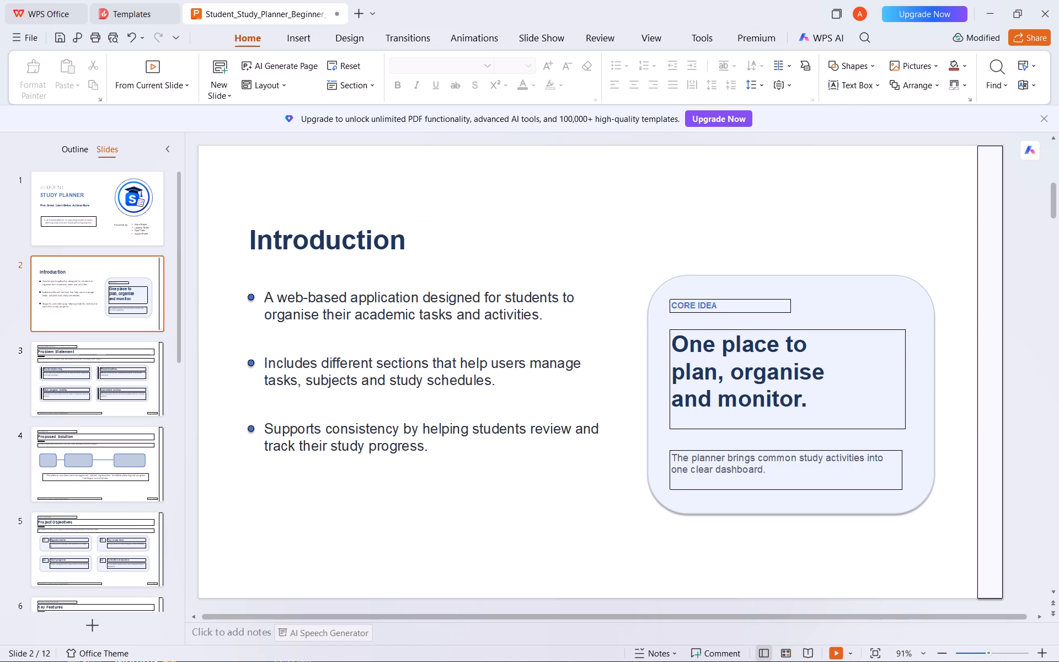
Append a space and a colon to the heading so it reads "Introduction :".
left_click(413, 243)
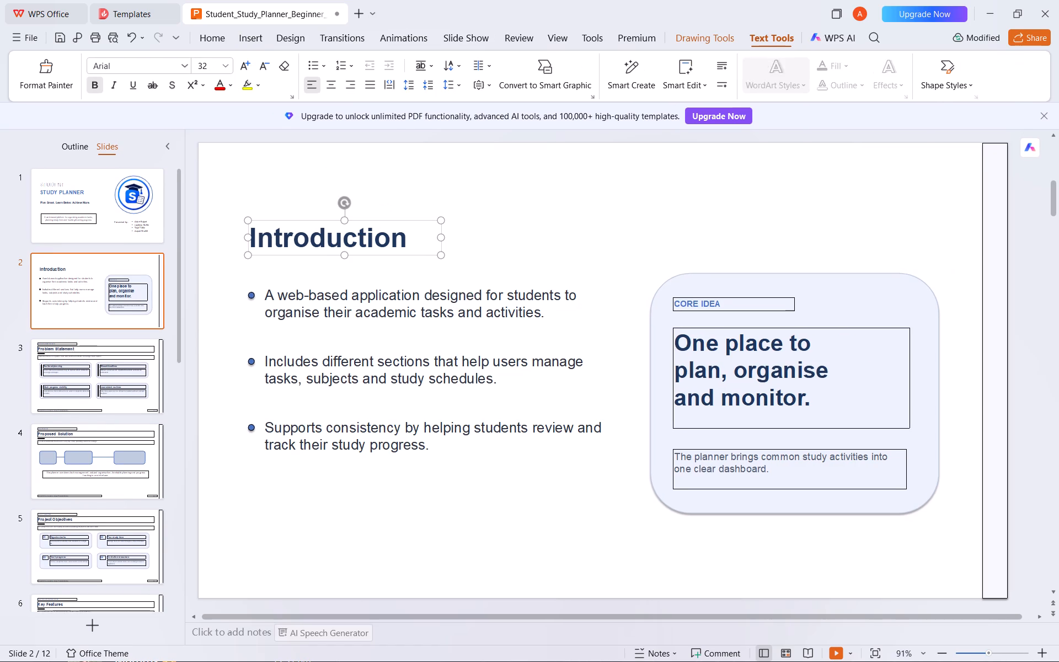
left_click(413, 243)
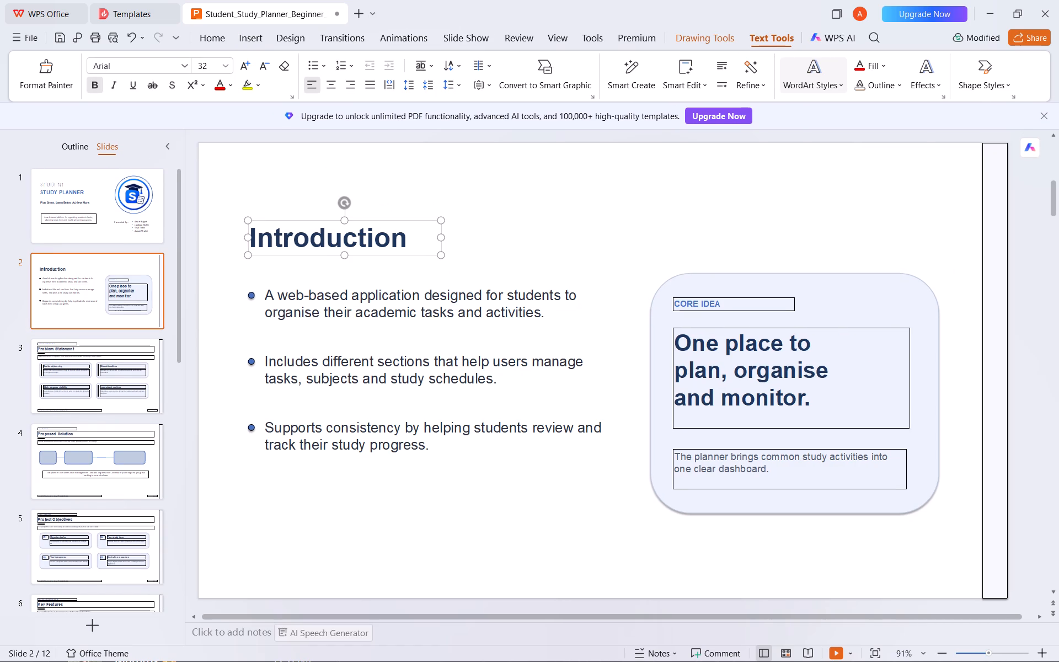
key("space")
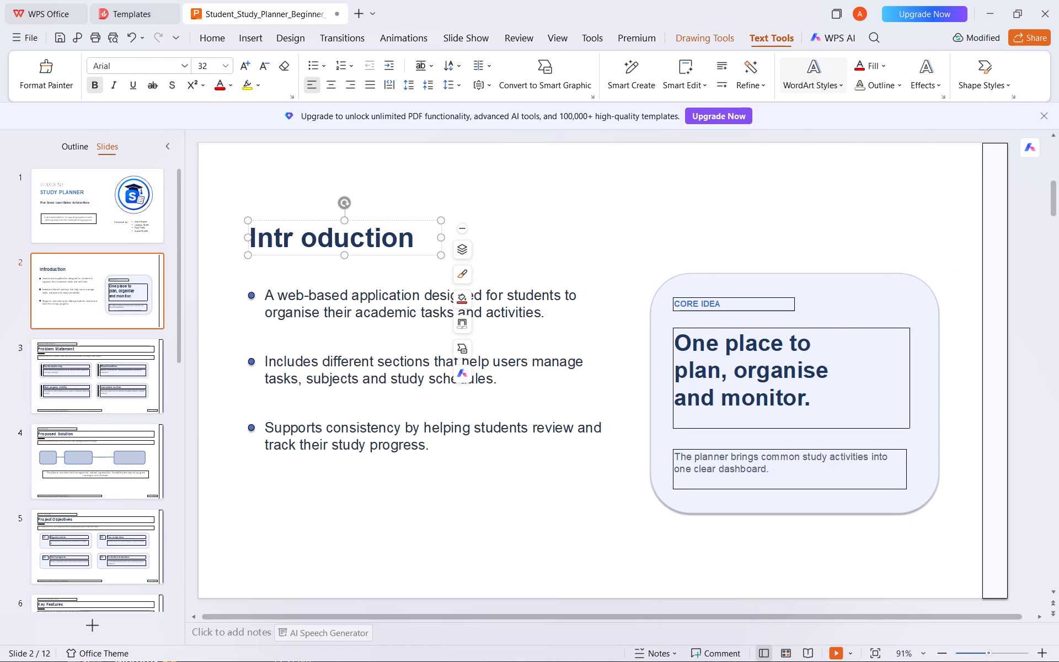
key("BackSpace")
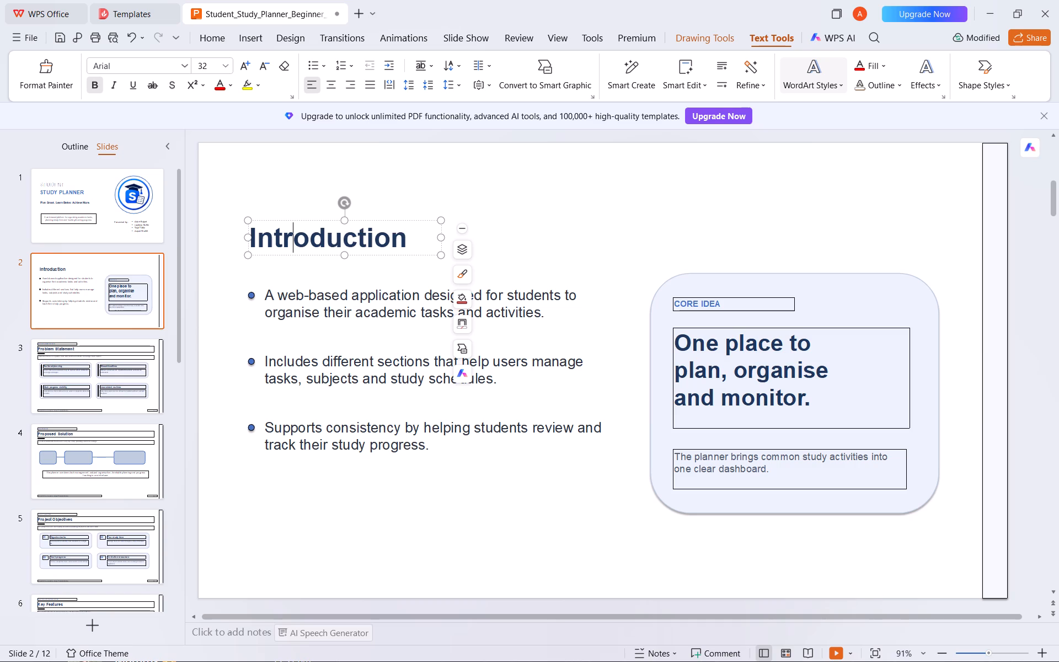
left_click(405, 239)
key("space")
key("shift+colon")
left_click(536, 205)
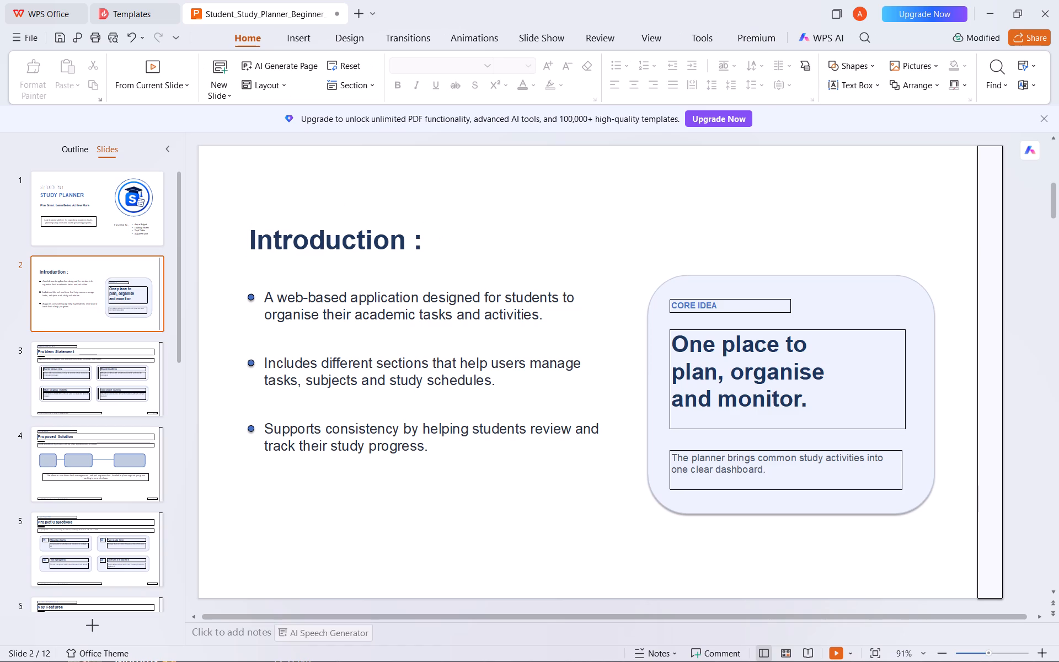
Set the outlines of the three text boxes inside the rounded "CORE IDEA" card to No Line.
left_click(774, 300)
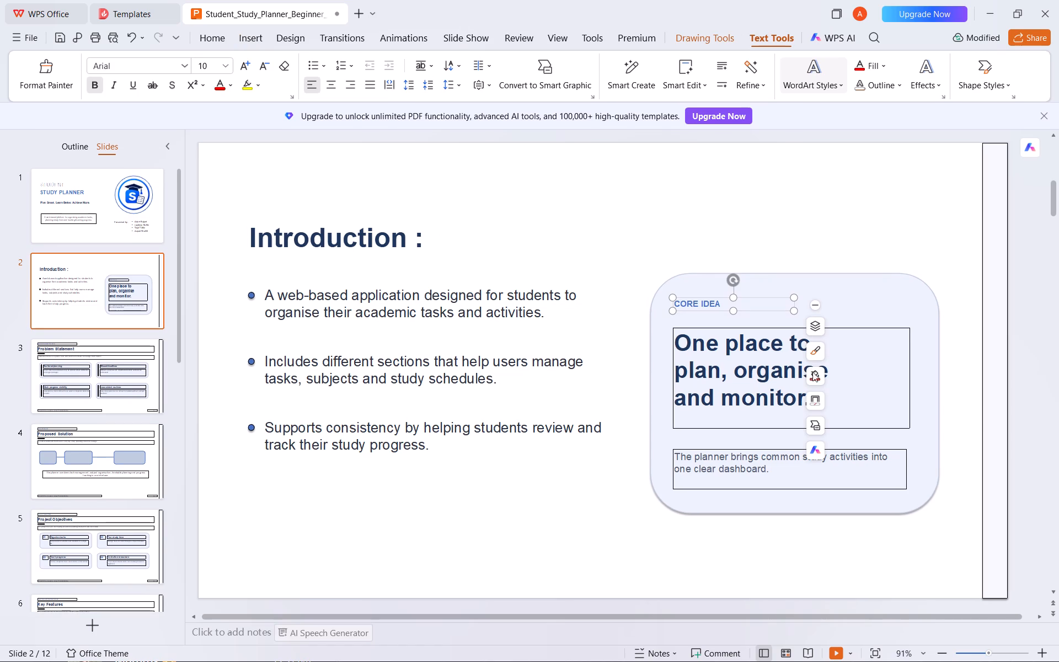
left_click(817, 409)
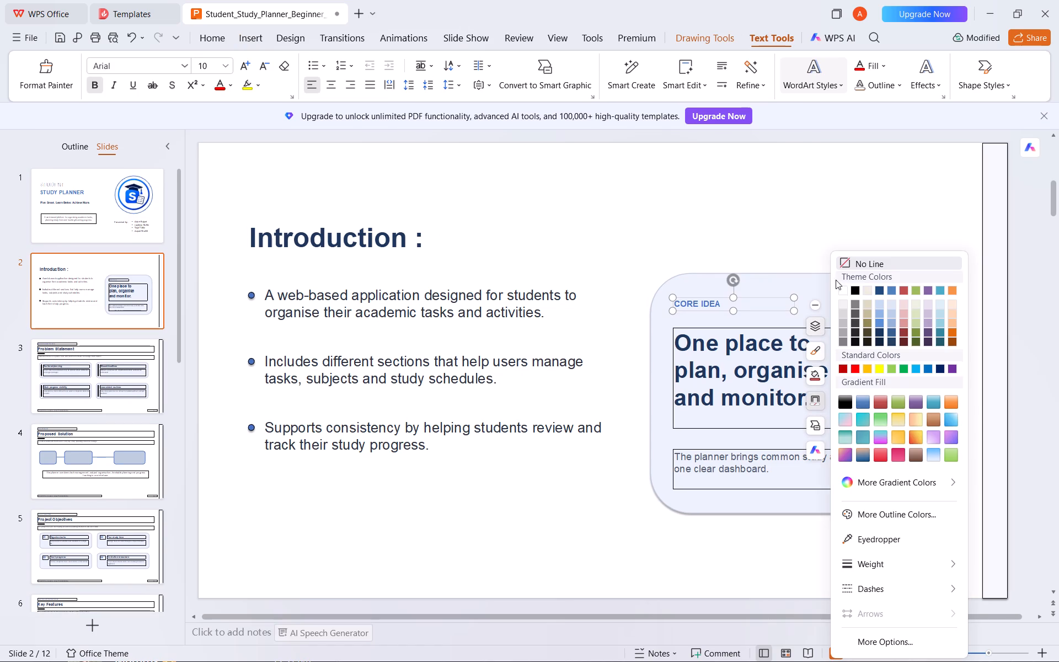
left_click(842, 266)
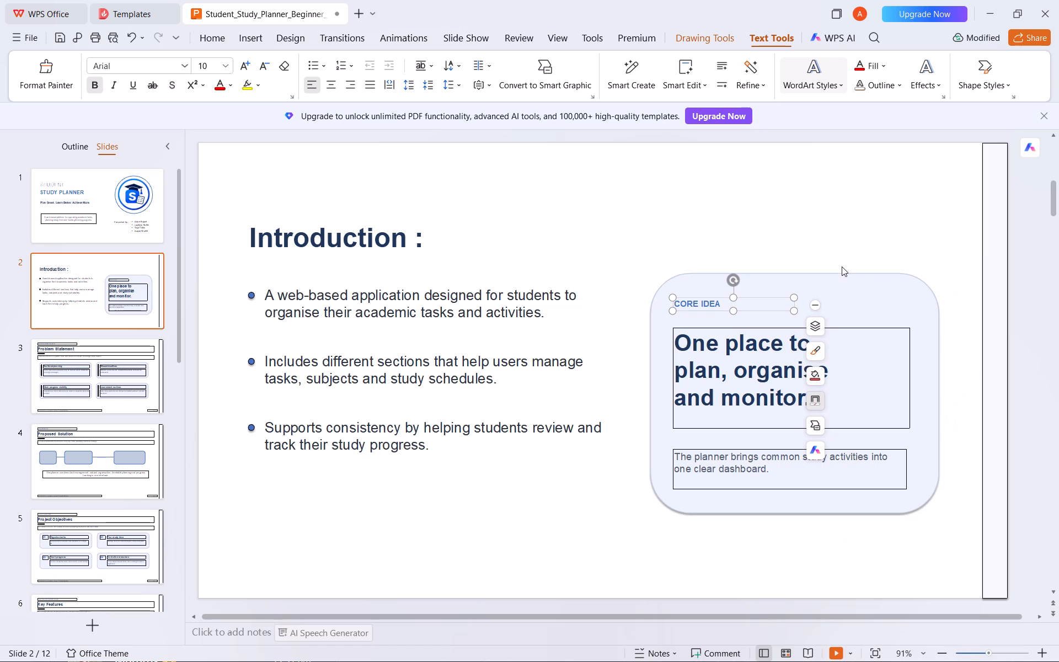
left_click(838, 218)
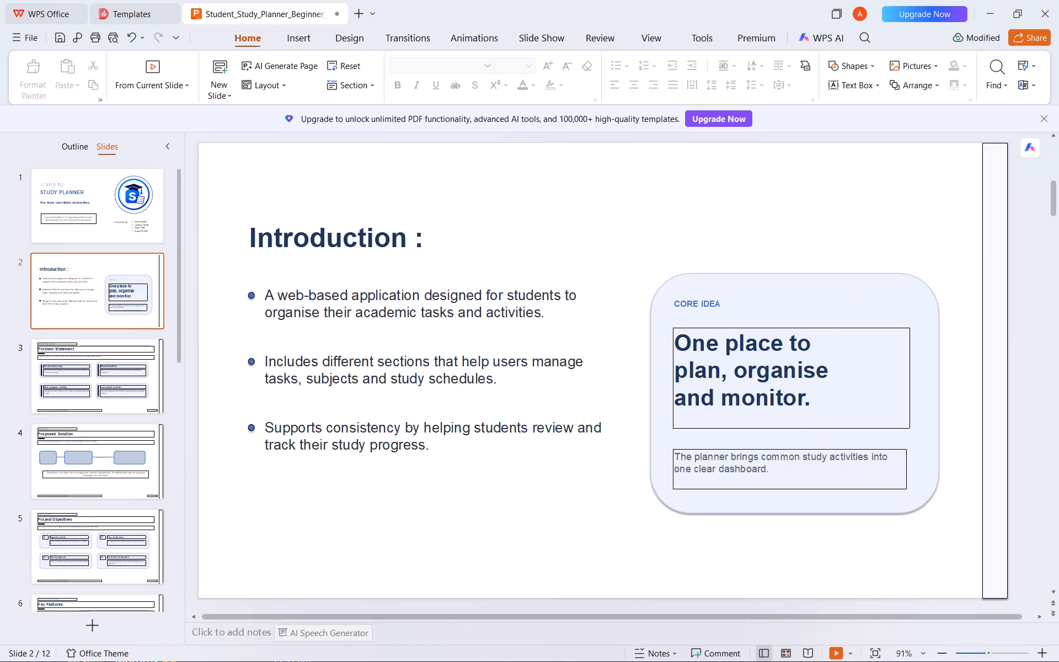
left_click(837, 333)
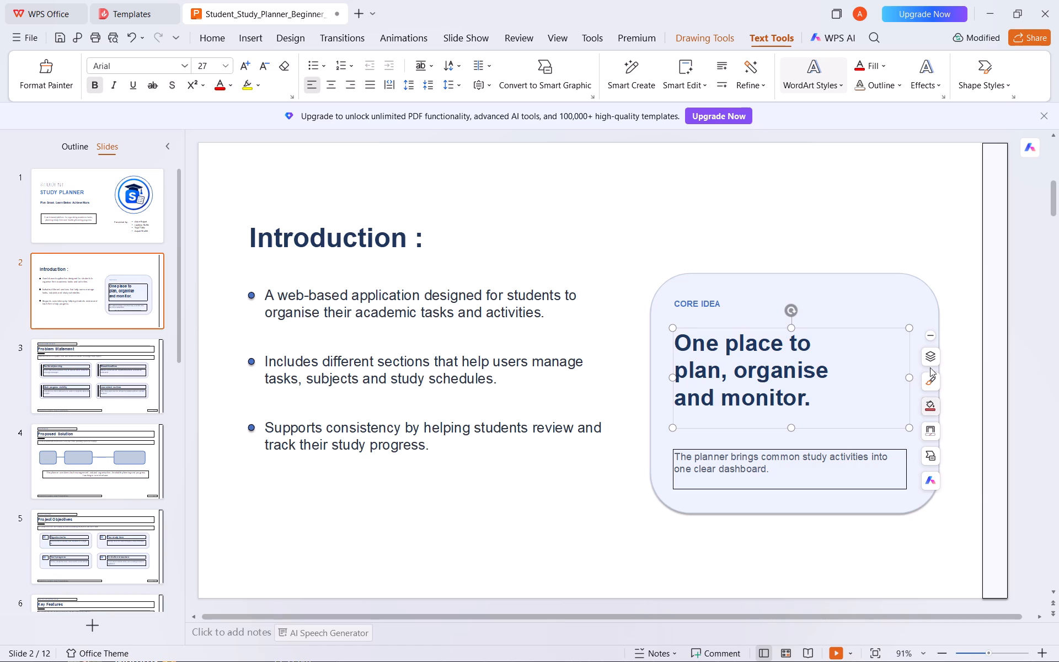
left_click(929, 358)
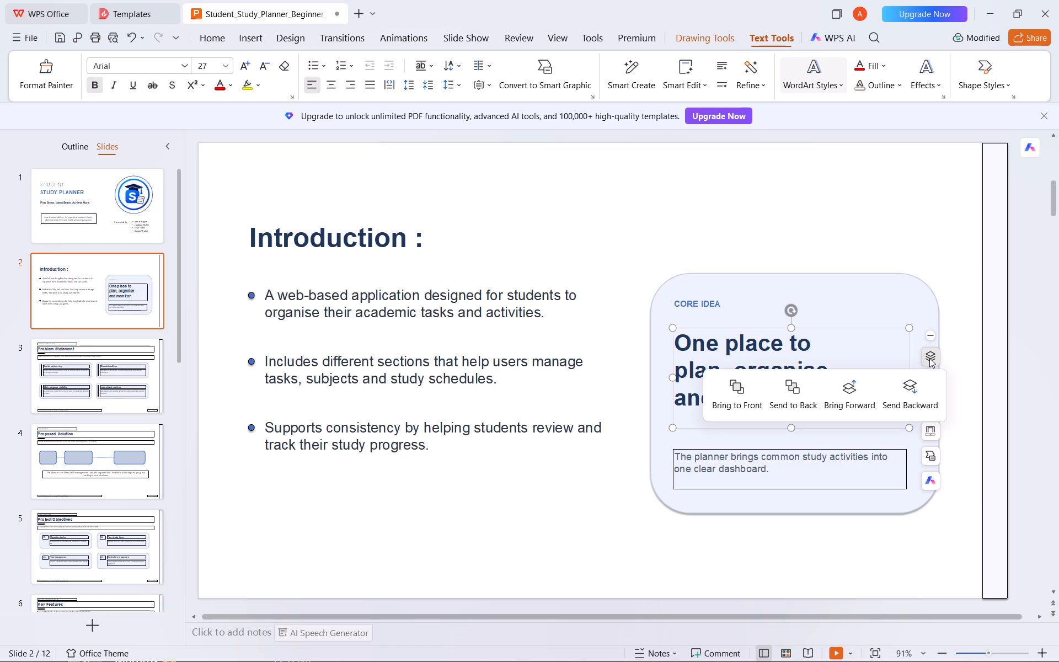
left_click(837, 274)
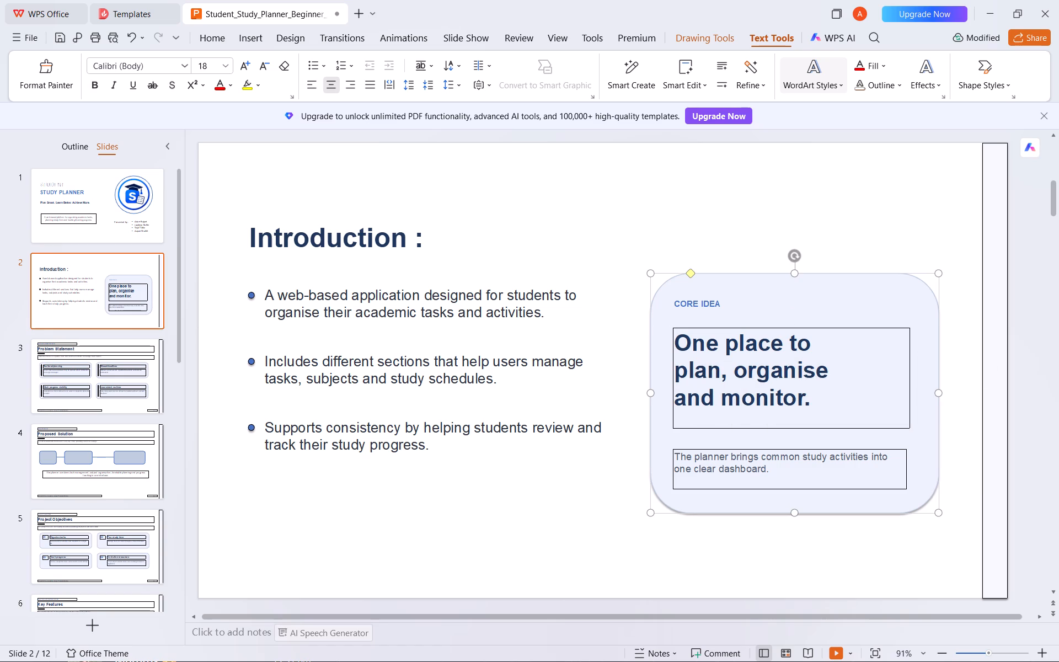
left_click(844, 328)
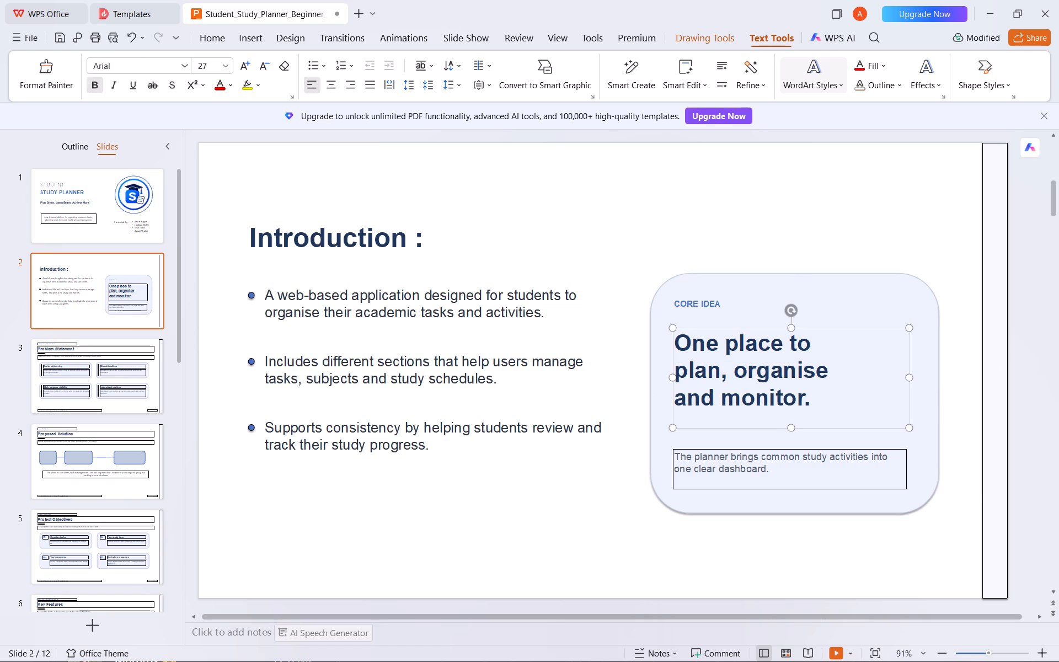
left_click(931, 430)
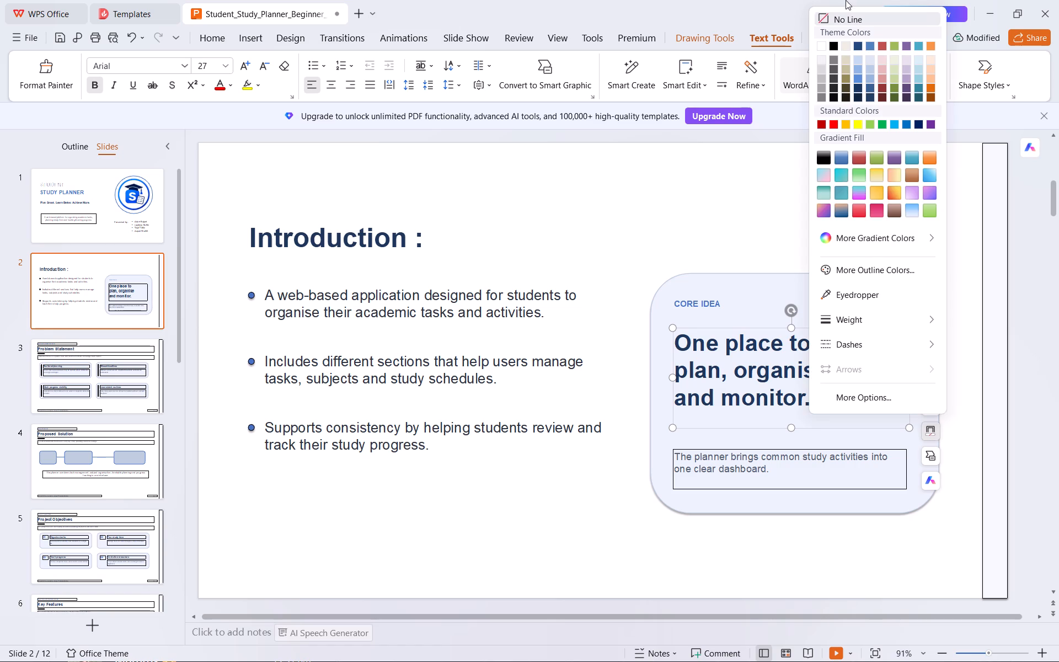
left_click(848, 23)
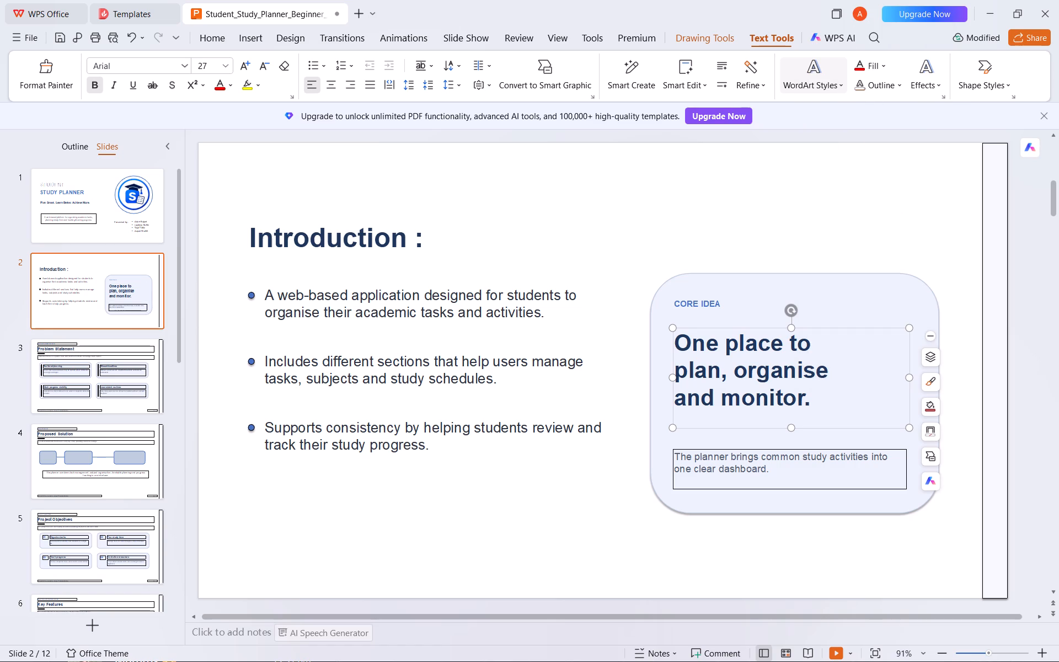
left_click(902, 451)
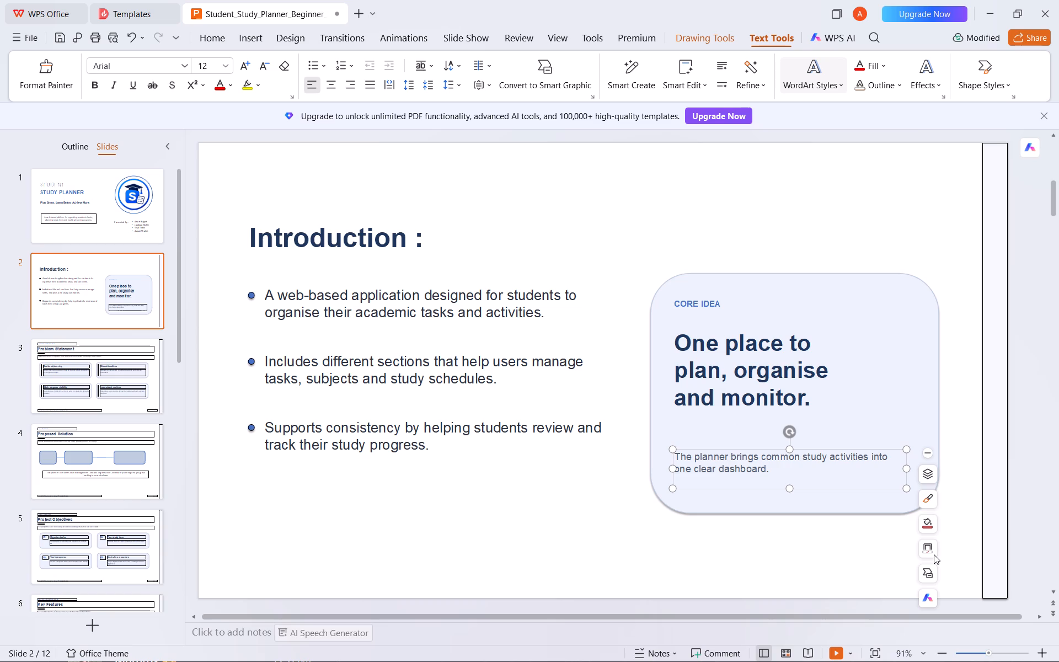
left_click(934, 554)
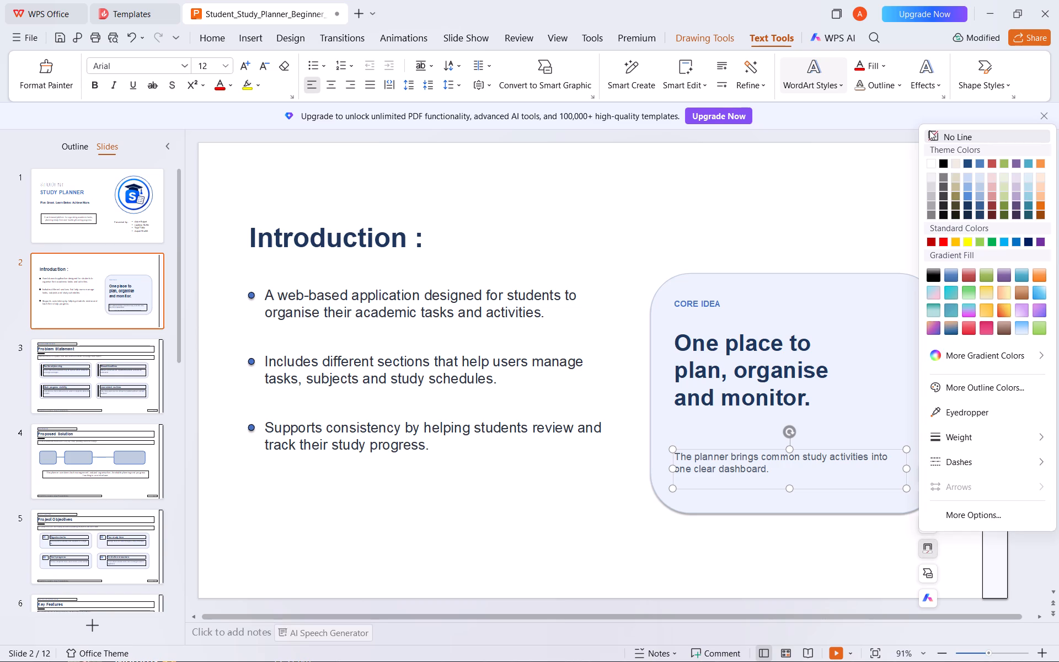
left_click(929, 132)
left_click(864, 151)
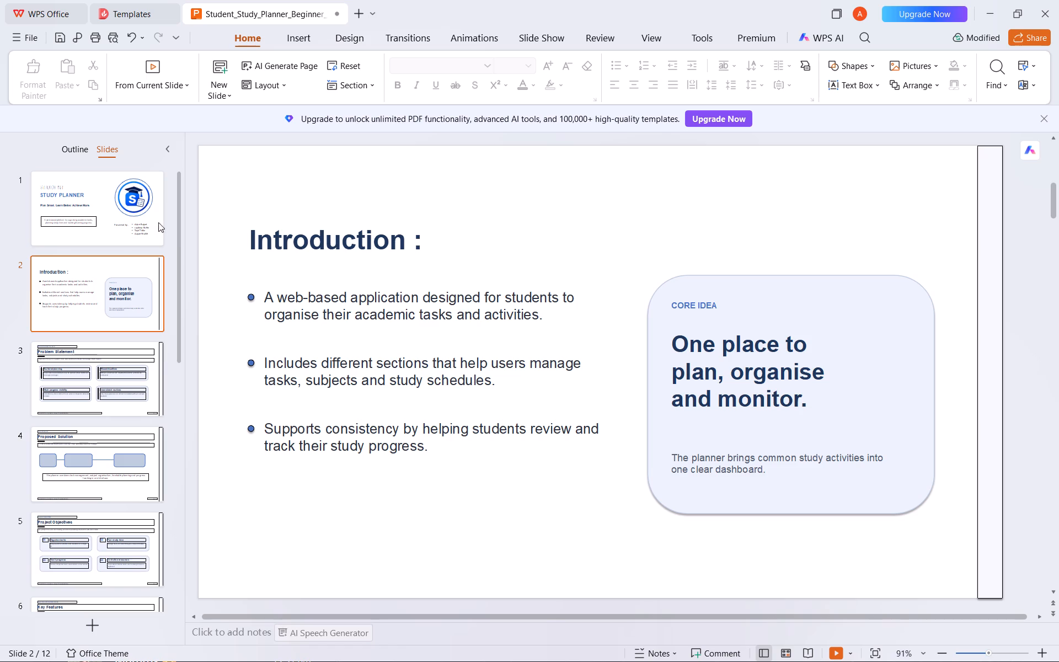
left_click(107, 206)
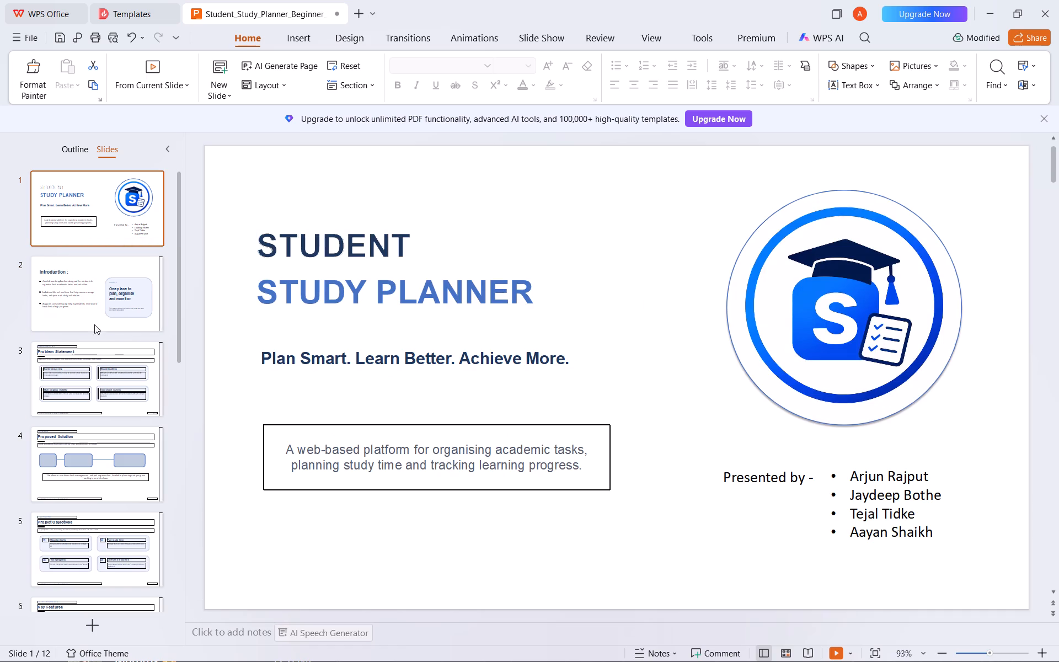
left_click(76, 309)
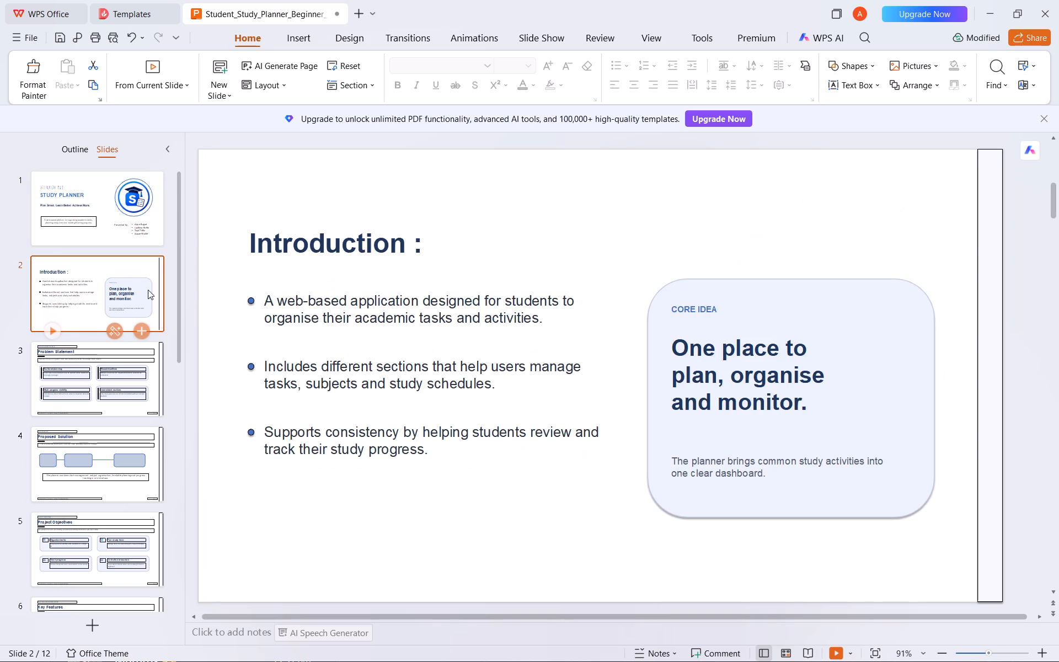
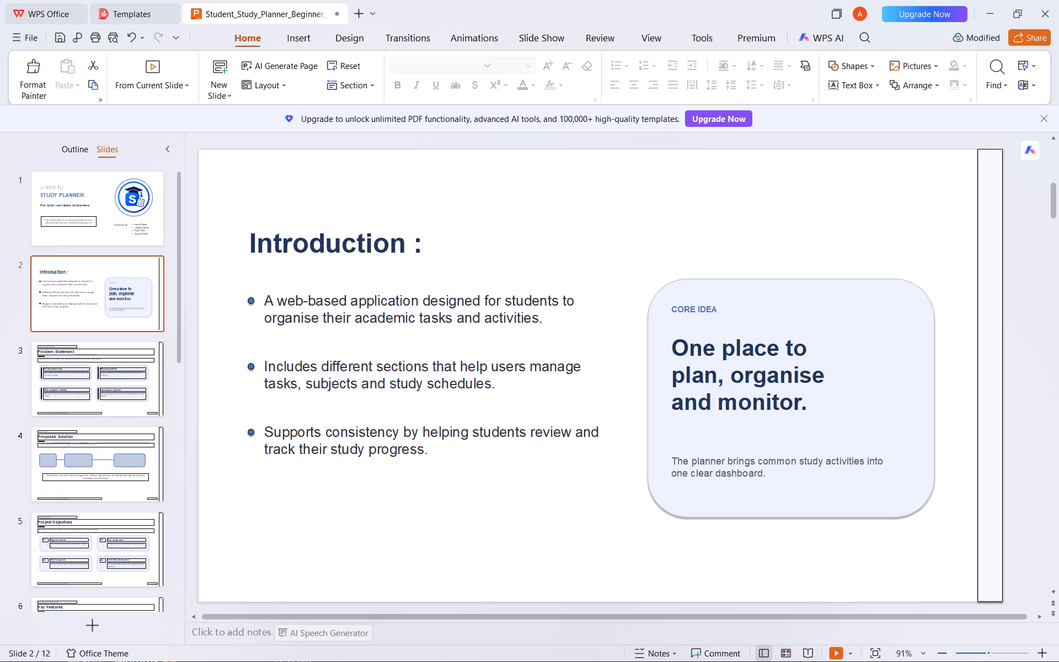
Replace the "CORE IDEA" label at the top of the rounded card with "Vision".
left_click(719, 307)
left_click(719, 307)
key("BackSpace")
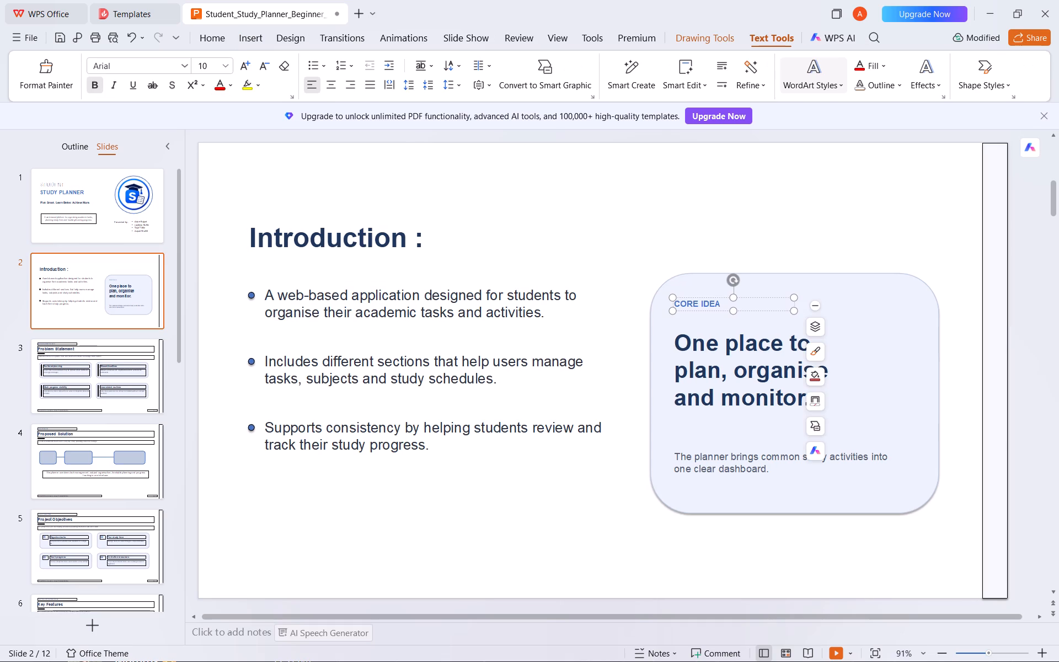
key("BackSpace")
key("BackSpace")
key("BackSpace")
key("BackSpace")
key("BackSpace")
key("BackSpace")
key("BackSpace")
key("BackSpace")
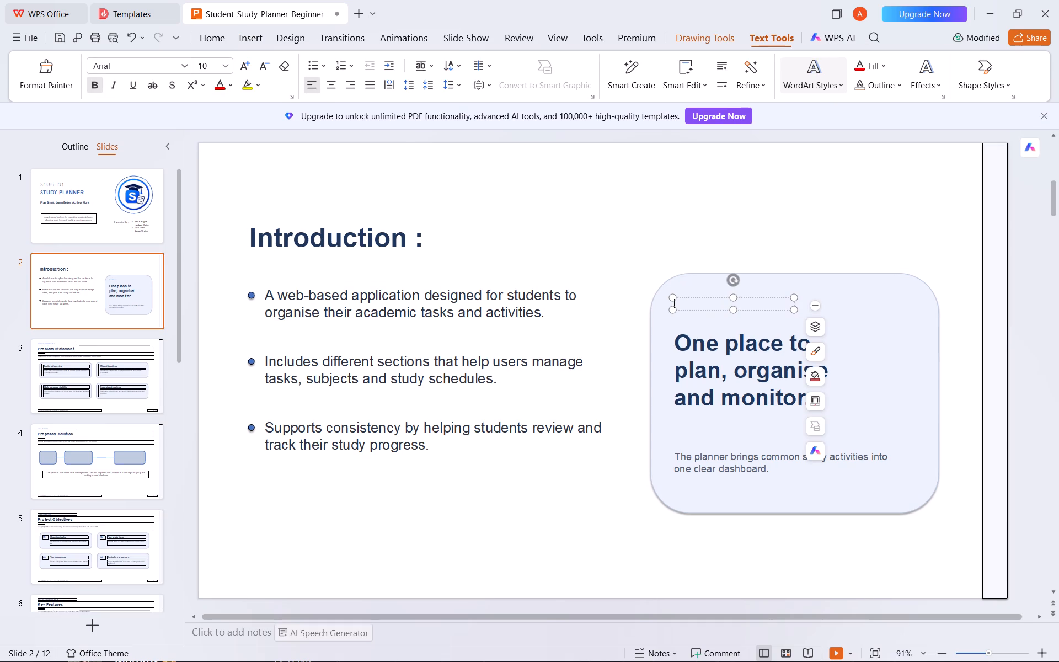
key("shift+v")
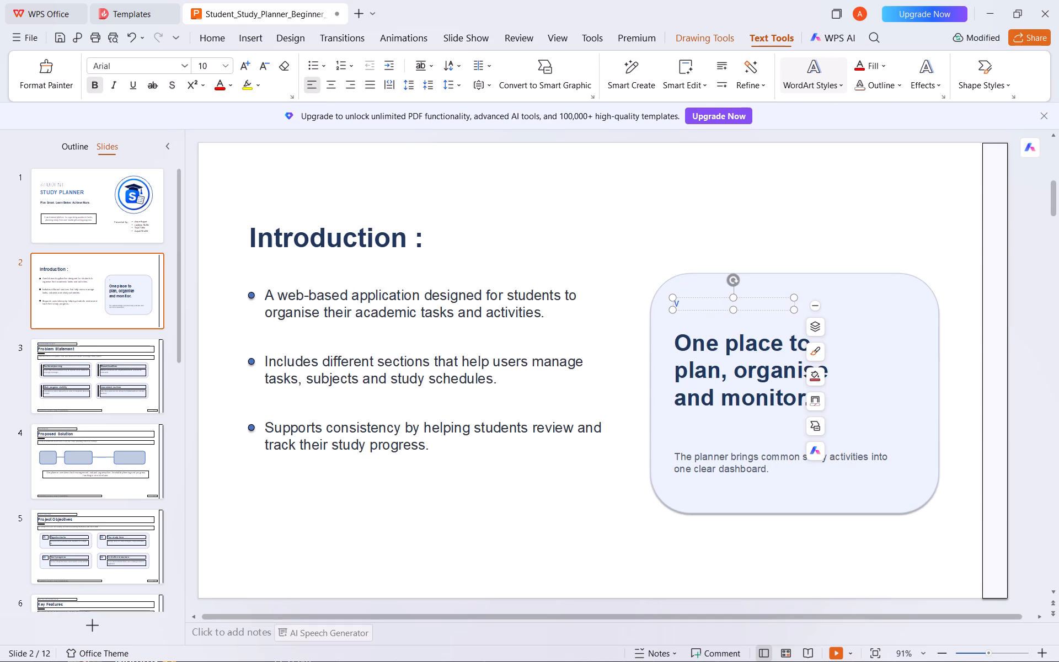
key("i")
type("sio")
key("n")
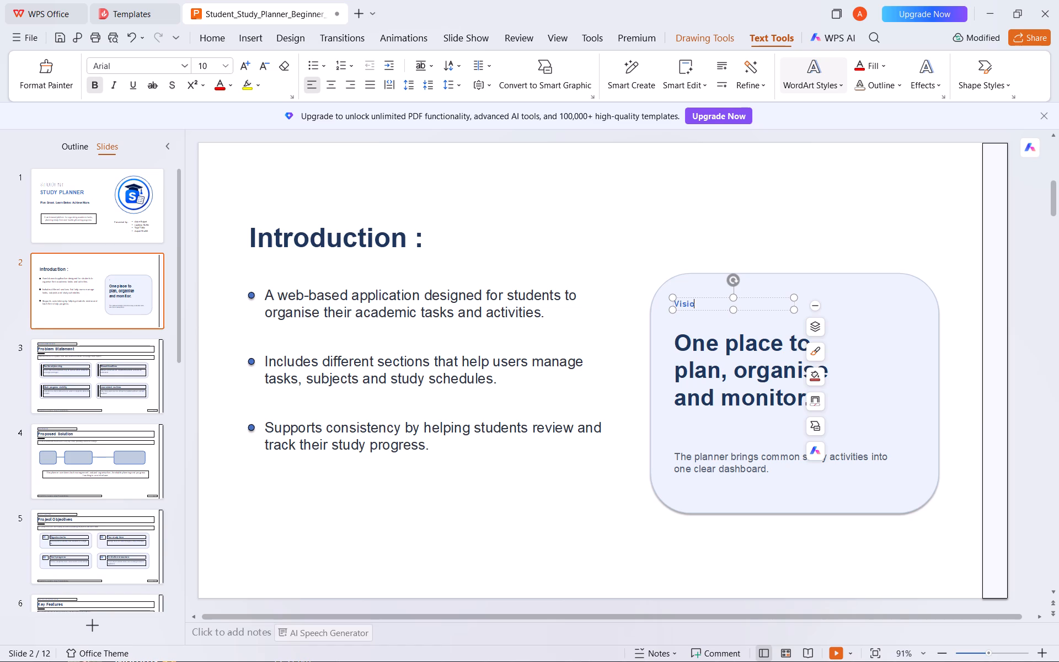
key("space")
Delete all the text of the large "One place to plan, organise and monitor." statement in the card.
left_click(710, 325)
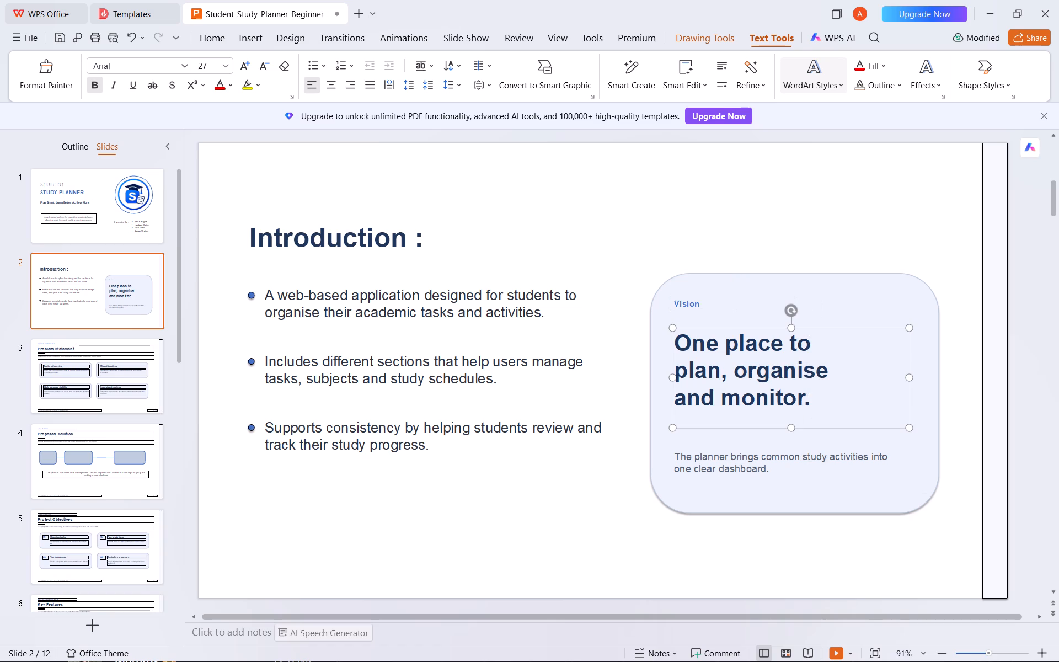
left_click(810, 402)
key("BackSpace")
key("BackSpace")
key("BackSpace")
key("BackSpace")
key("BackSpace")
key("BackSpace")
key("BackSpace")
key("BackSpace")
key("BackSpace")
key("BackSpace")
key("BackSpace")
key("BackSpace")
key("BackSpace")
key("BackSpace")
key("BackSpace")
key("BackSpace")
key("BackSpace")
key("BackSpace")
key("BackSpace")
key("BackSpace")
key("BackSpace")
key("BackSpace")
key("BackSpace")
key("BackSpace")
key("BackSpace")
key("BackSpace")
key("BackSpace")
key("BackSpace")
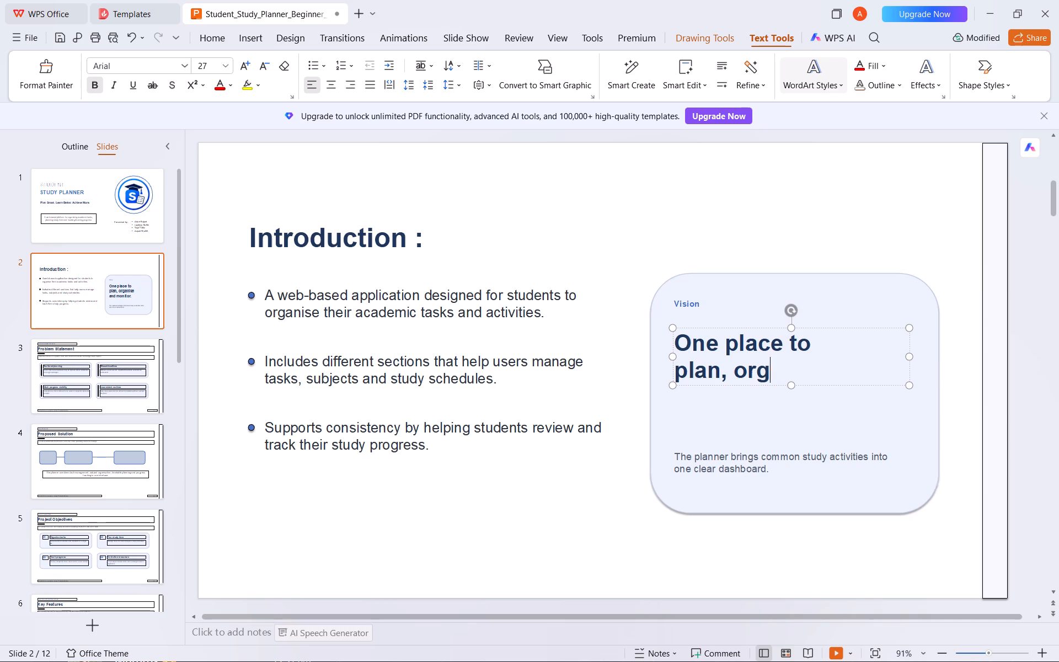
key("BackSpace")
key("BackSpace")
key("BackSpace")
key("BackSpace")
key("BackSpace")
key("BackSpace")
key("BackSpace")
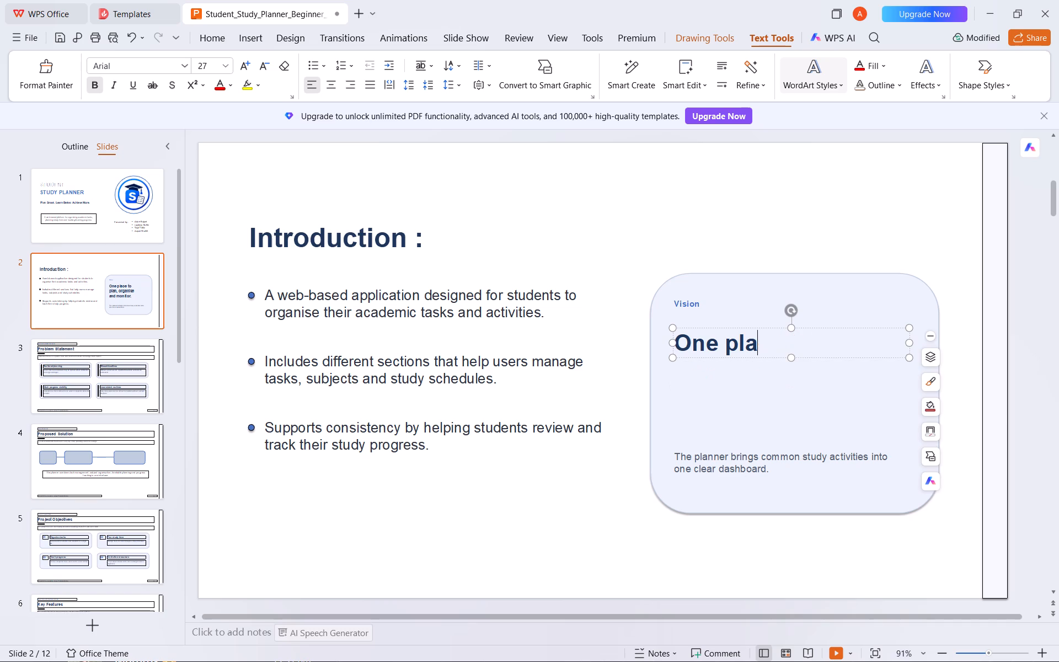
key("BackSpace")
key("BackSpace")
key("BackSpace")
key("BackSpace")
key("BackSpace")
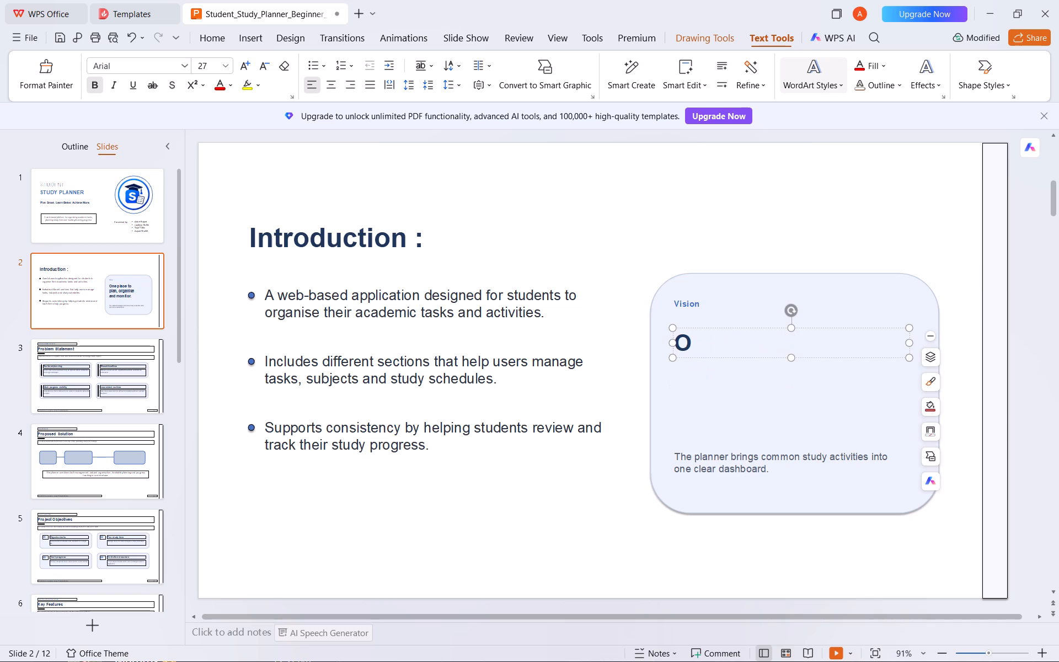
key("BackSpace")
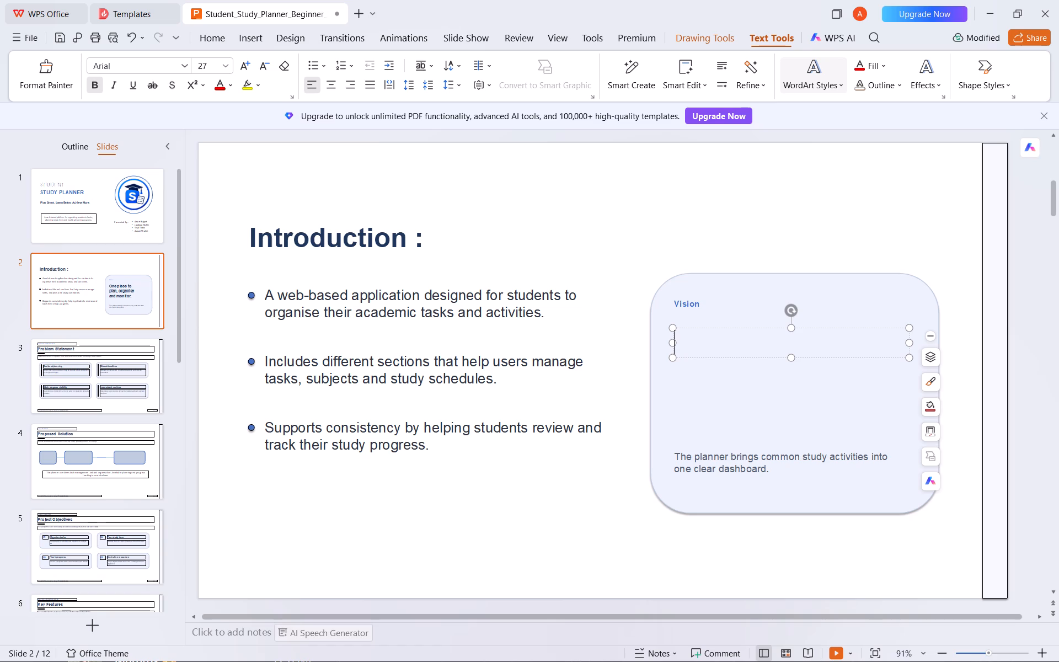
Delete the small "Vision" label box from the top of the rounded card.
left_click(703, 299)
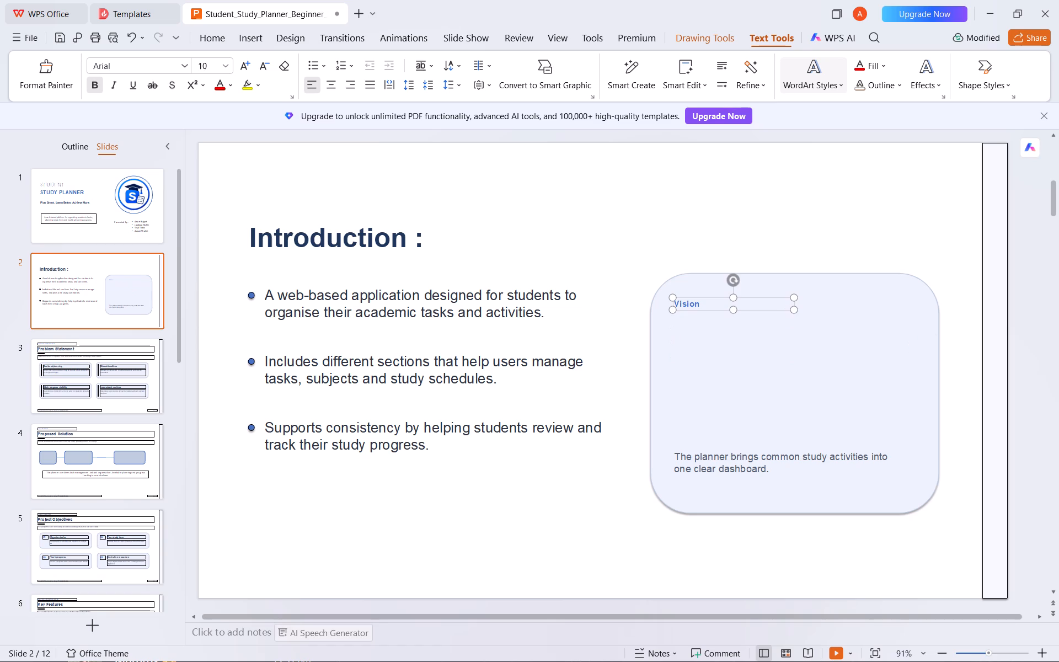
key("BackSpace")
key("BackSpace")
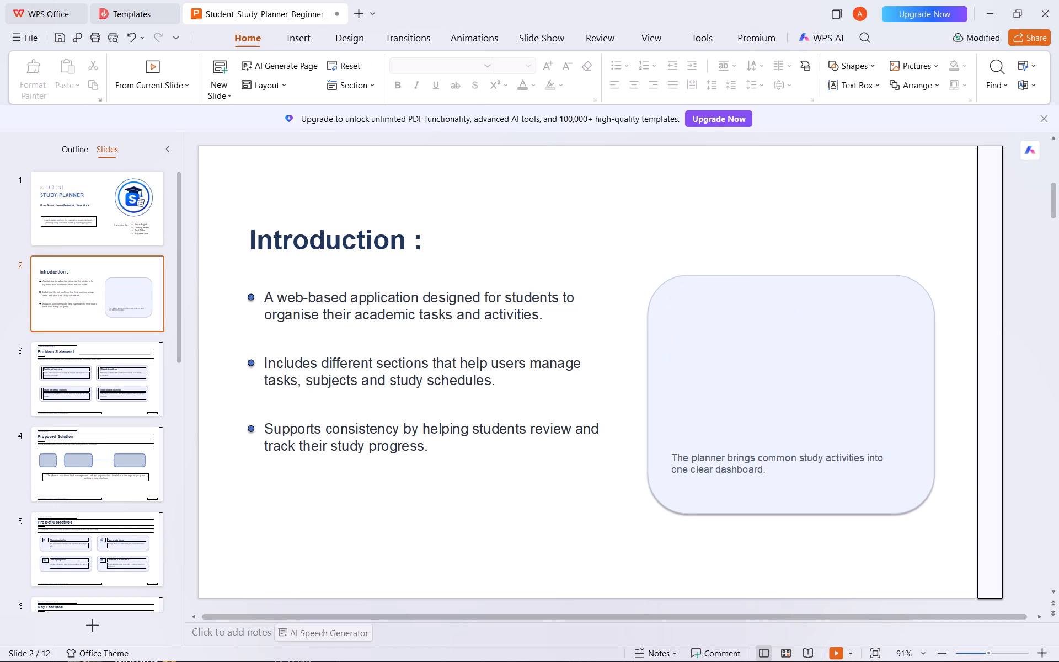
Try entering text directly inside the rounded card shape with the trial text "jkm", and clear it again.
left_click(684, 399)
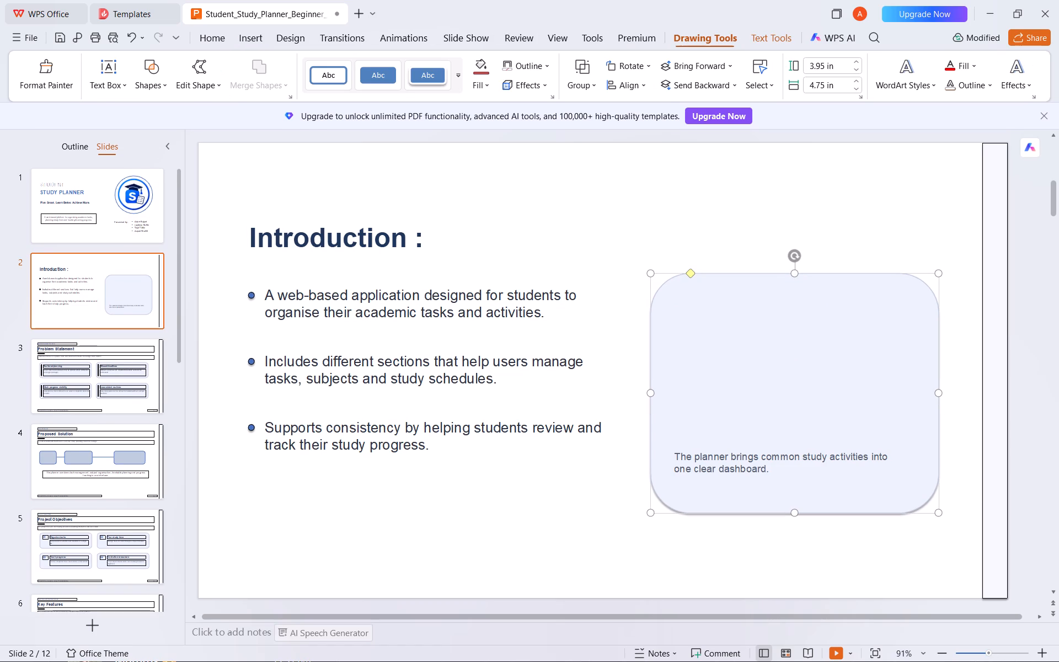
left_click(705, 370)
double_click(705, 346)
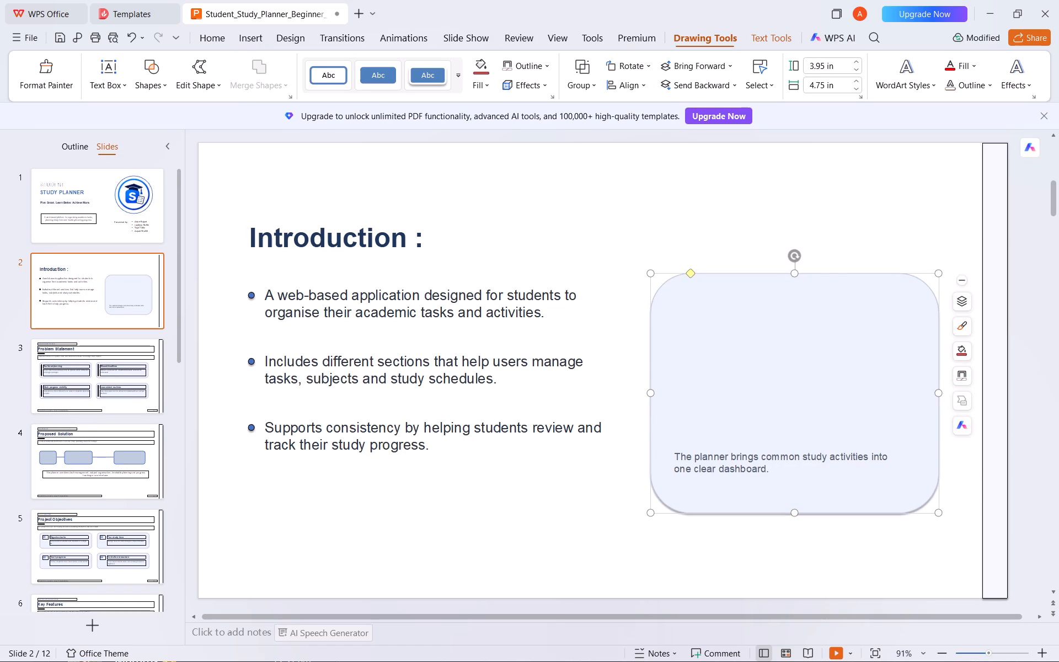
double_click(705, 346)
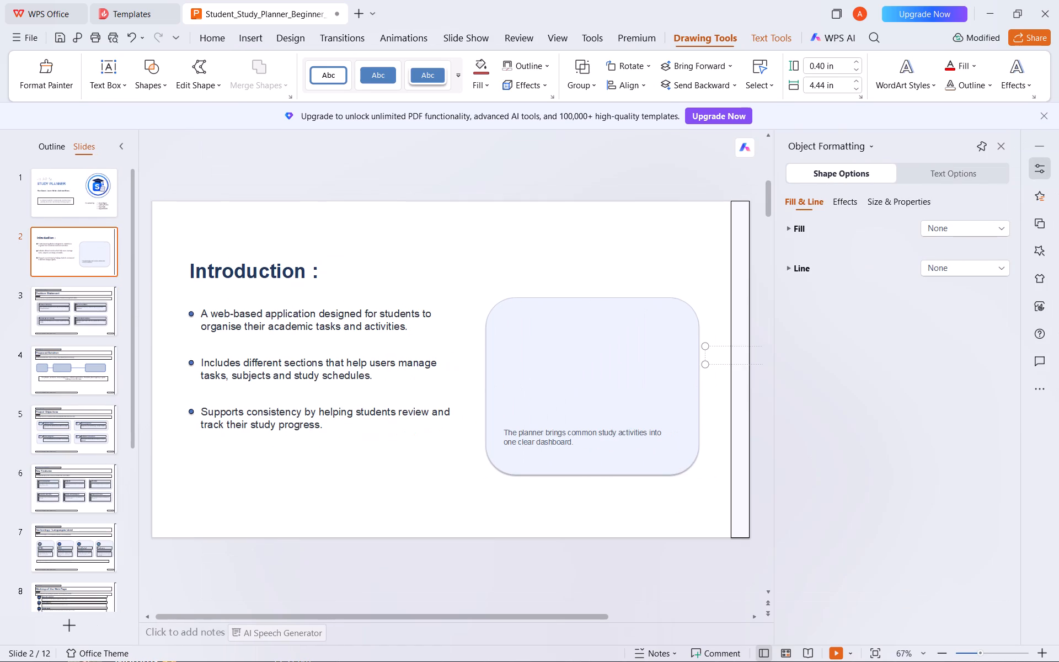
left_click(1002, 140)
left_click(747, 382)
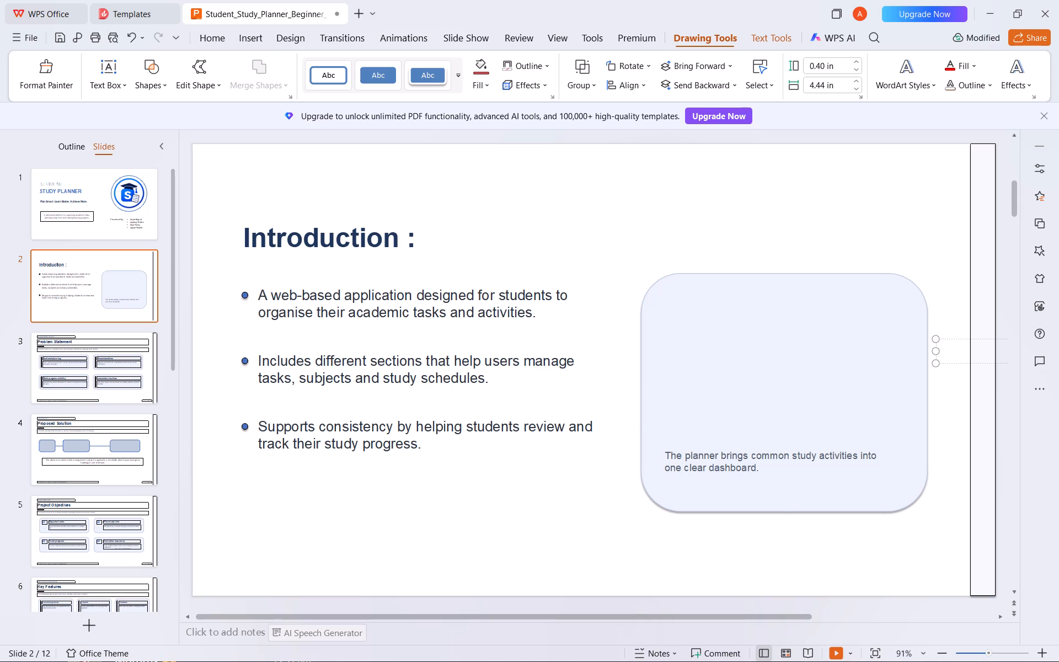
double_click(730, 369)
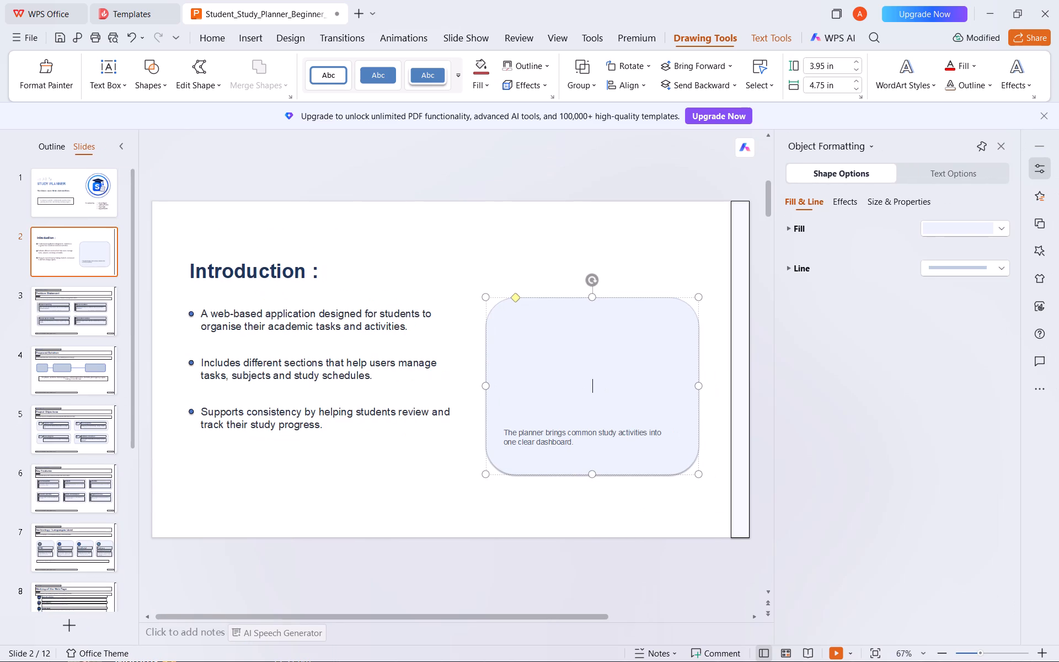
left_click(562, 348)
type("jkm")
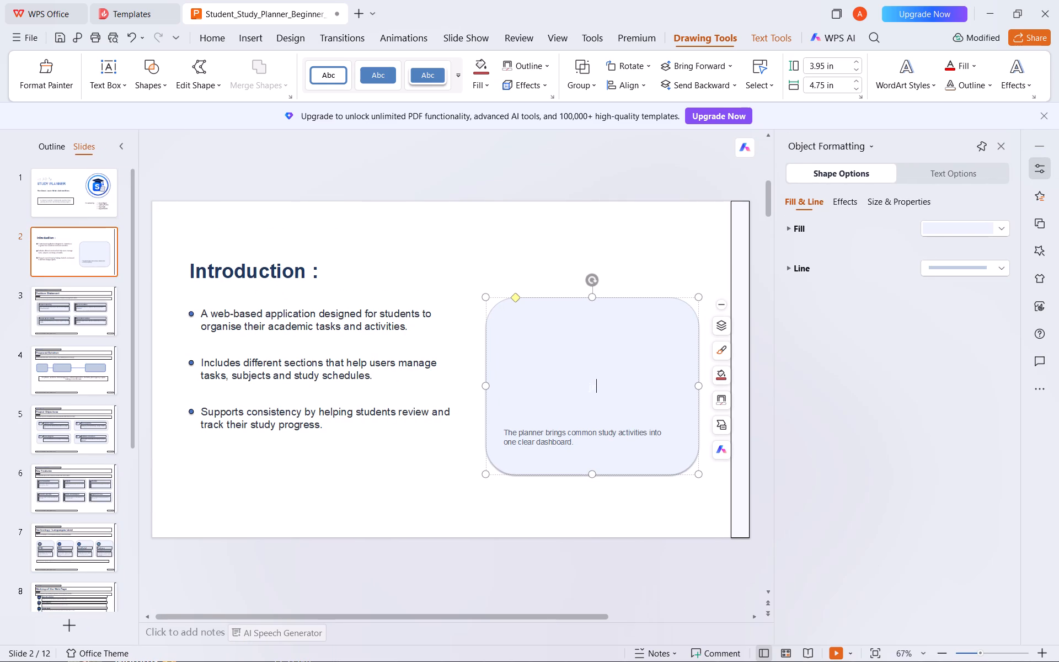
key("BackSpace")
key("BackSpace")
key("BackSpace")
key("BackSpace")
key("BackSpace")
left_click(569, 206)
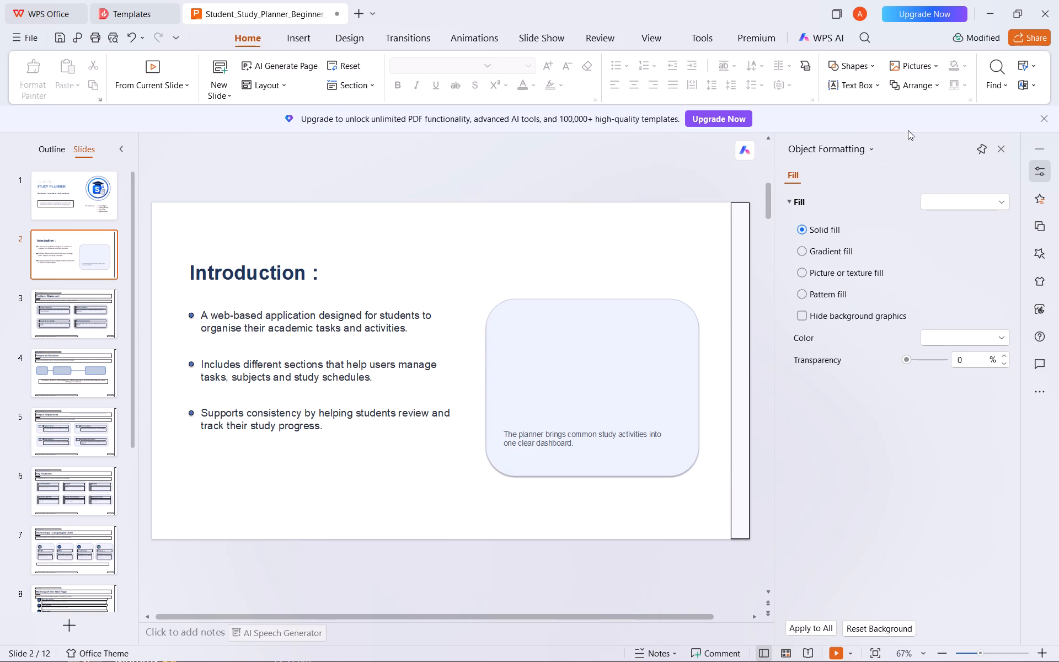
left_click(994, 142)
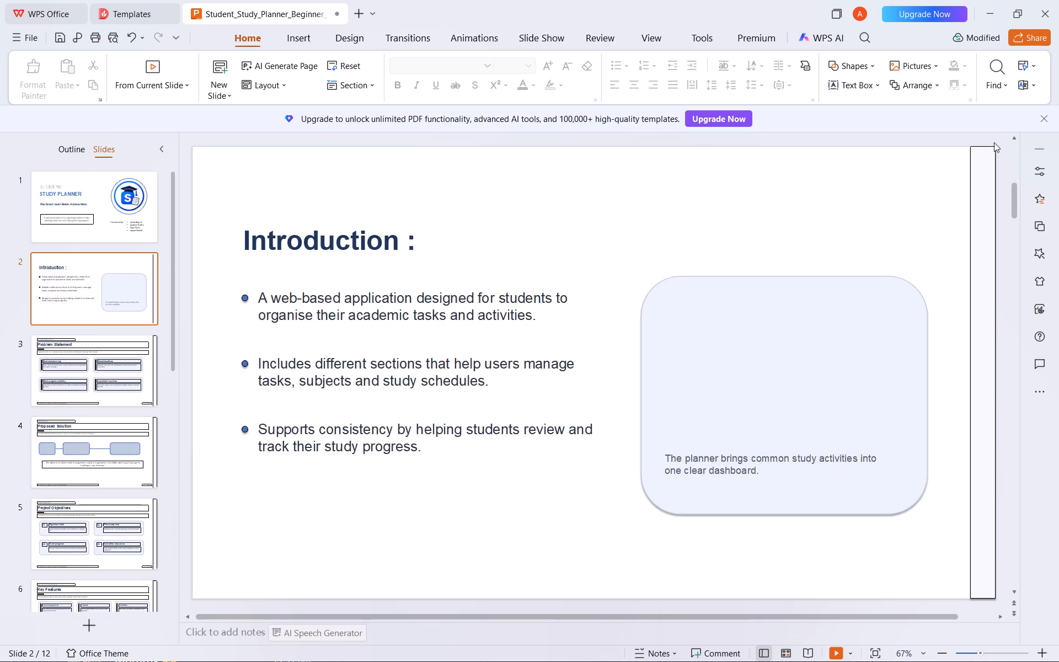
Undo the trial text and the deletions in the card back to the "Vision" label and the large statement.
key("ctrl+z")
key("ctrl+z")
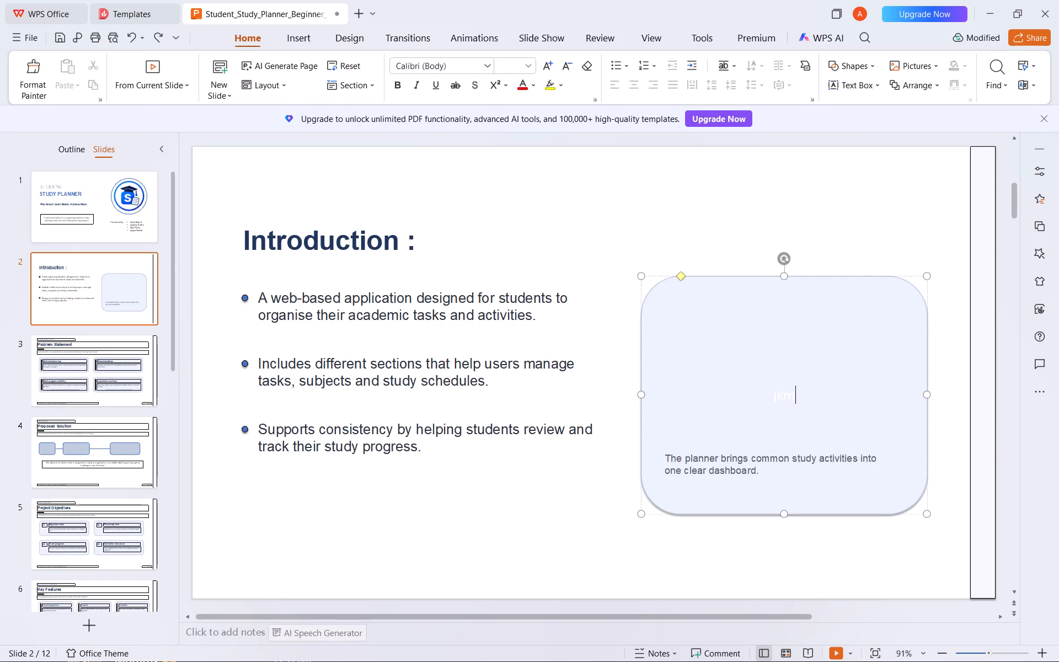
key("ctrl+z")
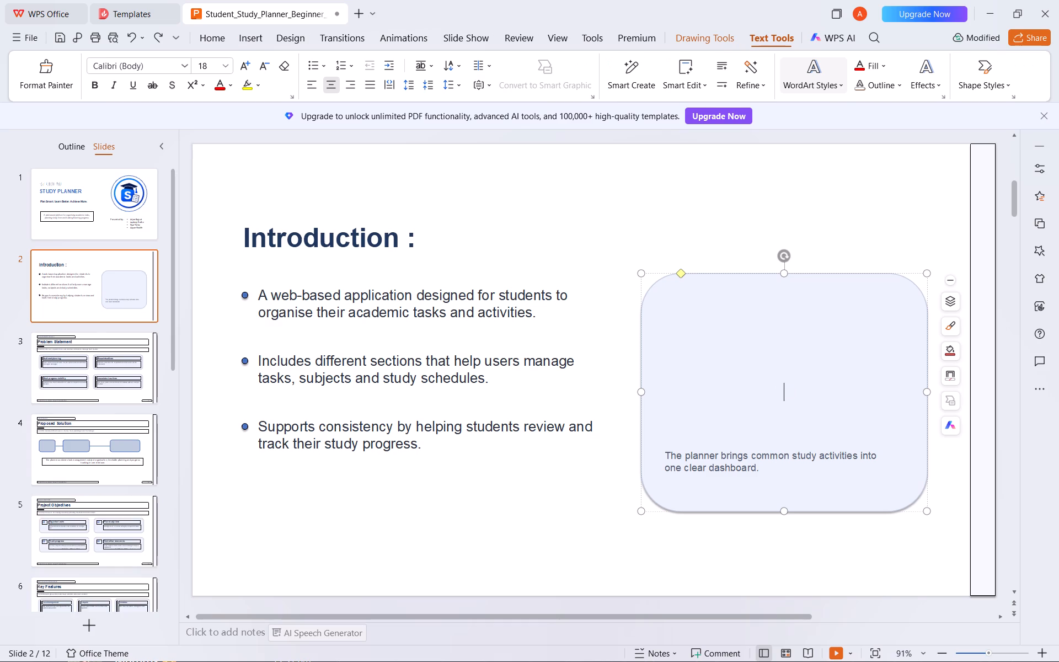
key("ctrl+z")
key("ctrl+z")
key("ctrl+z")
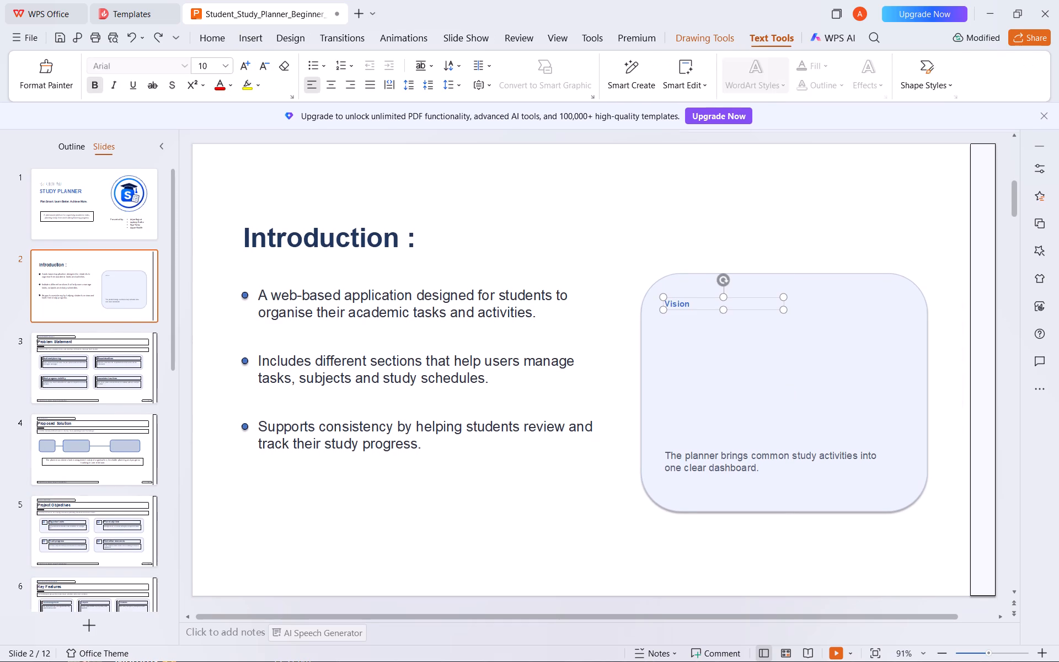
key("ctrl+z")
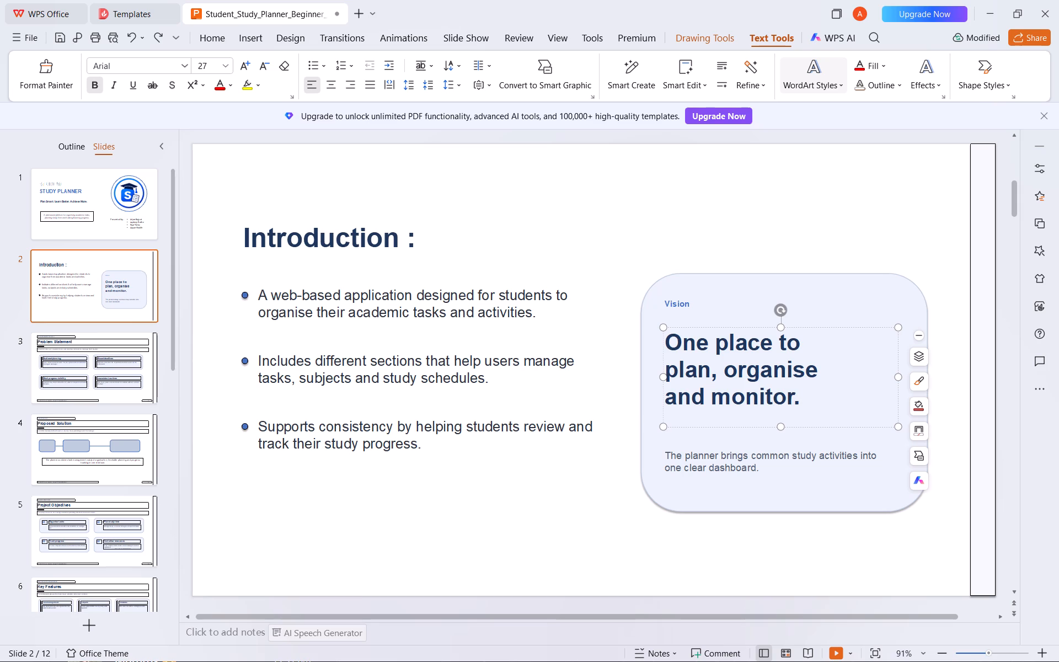
Replace the small "Vision" label in the rounded card with "Purpose of Planner".
left_click(687, 305)
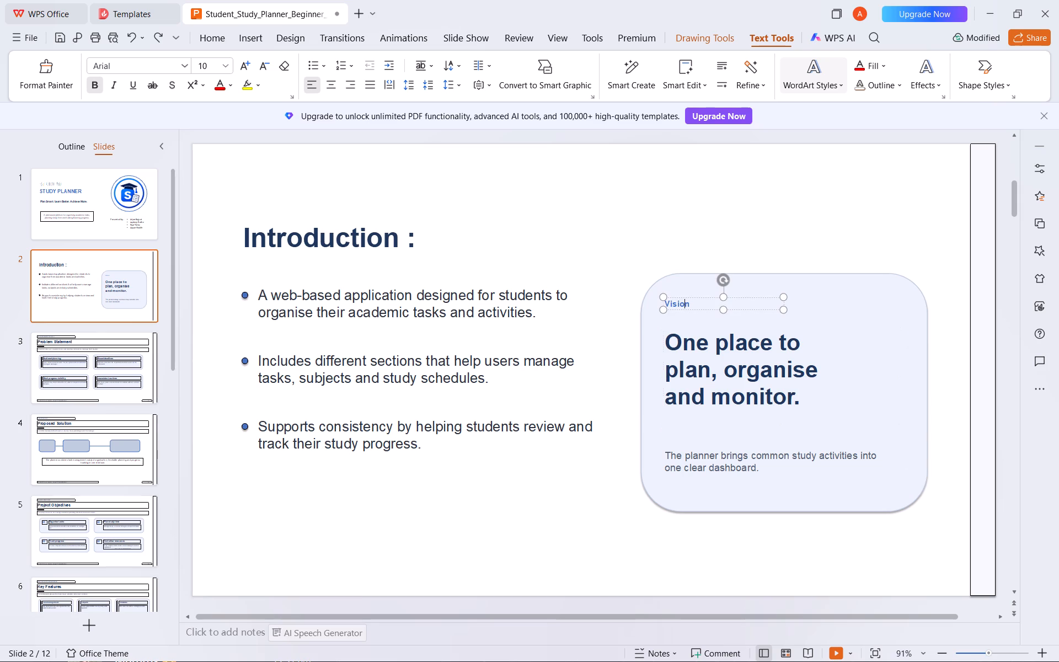
left_click(690, 303)
key("BackSpace")
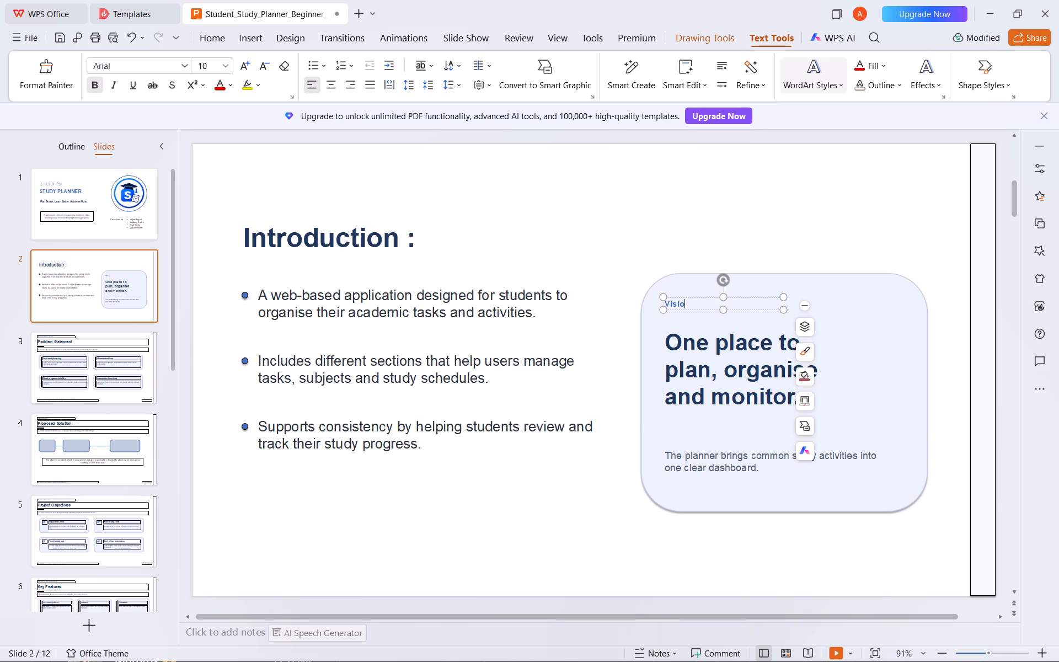
key("BackSpace")
key("BackSpace")
key("BackSpace")
key("BackSpace")
key("BackSpace")
key("shift+p")
key("u")
type("rpose")
key("space")
type("of")
key("space")
type("Pl")
type("anner")
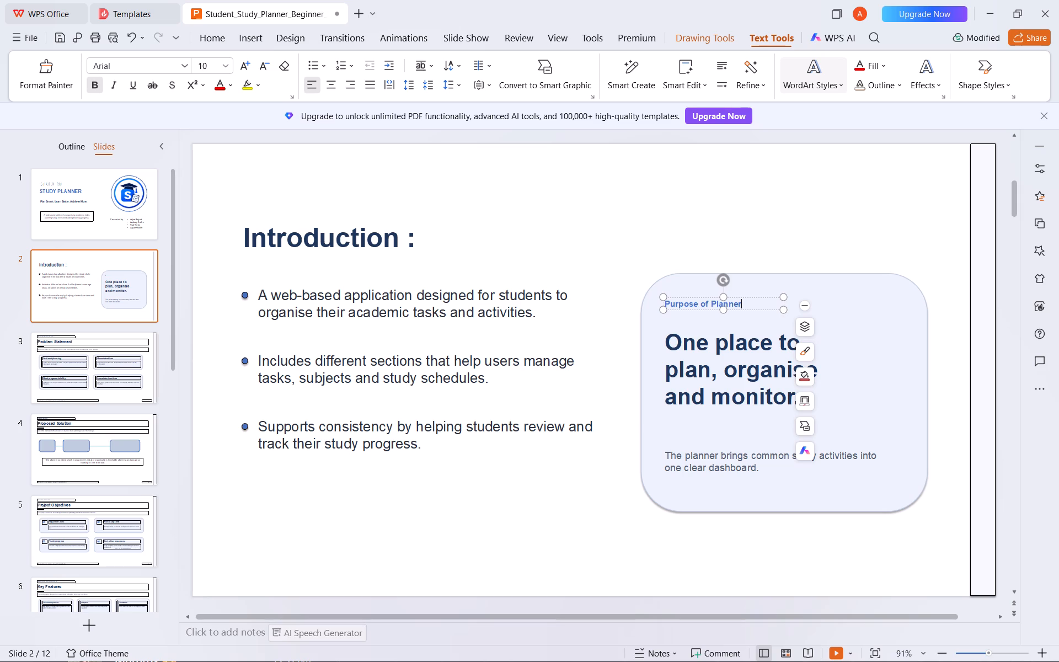
Add a space and a single hyphen after "Purpose of Planner" in the card's label.
left_click(746, 305)
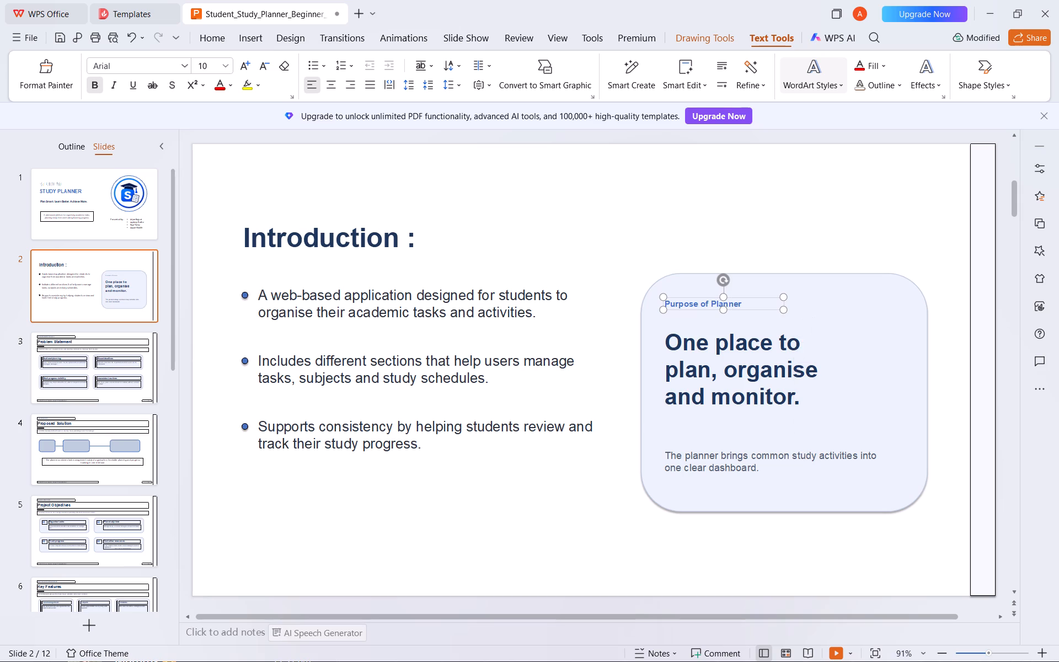
key("space")
key("minus")
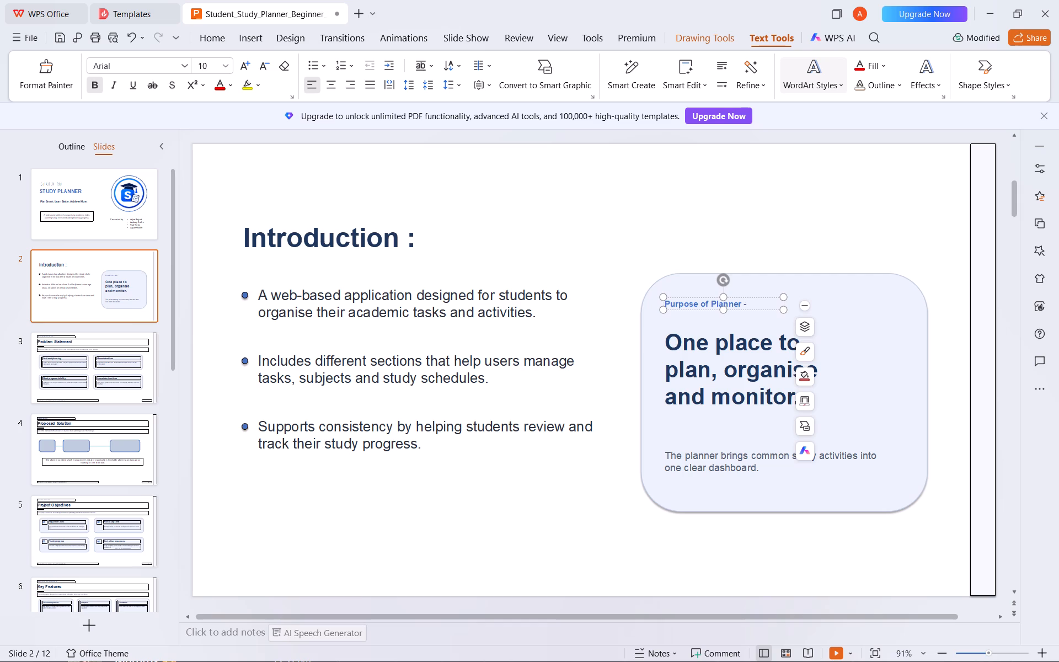
key("minus")
key("BackSpace")
Clear all the text of the large "One place to plan, organise and monitor." statement, keeping its text box.
left_click(761, 353)
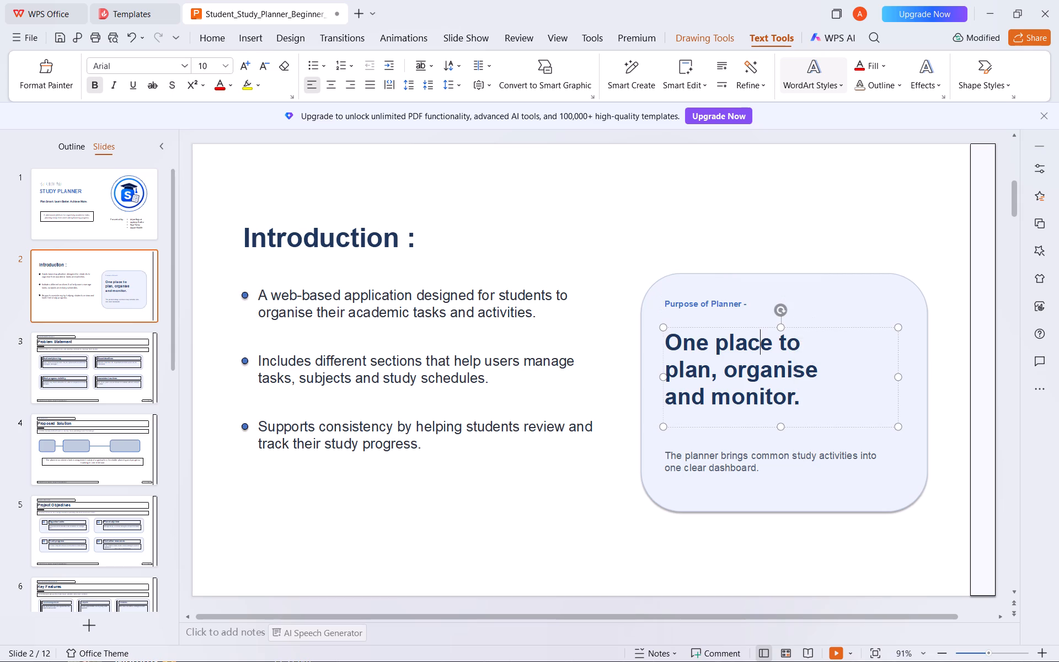
left_click(807, 400)
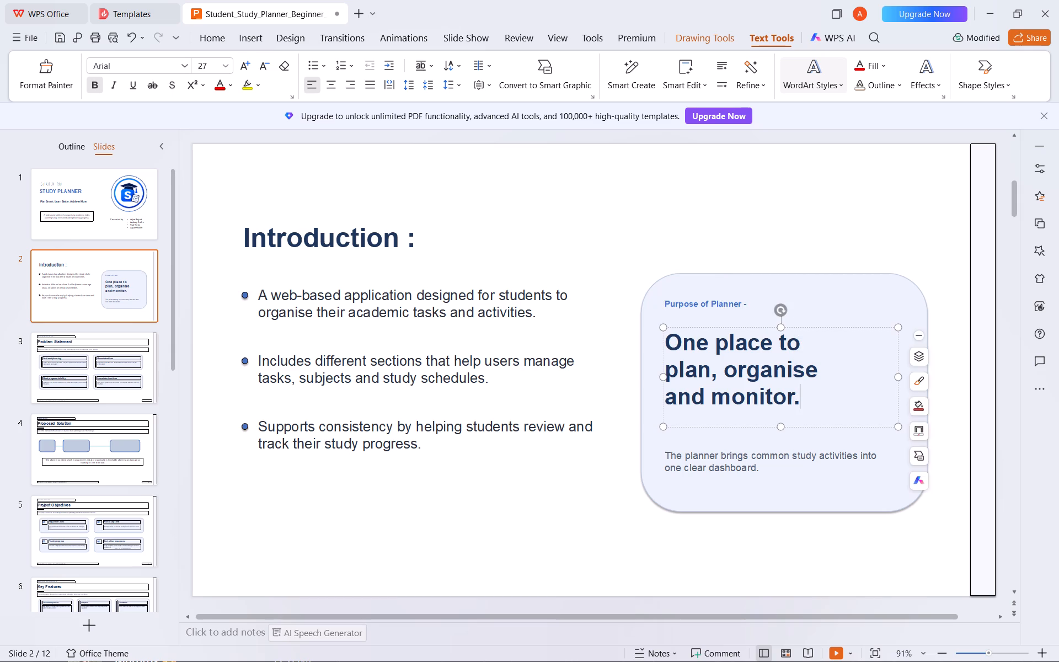
key("BackSpace")
key("BackSpace")
key("BackSpace")
key("BackSpace")
key("BackSpace")
key("BackSpace")
key("BackSpace")
key("BackSpace")
key("BackSpace")
key("BackSpace")
key("BackSpace")
key("BackSpace")
key("BackSpace")
key("BackSpace")
key("BackSpace")
key("BackSpace")
key("BackSpace")
key("BackSpace")
key("BackSpace")
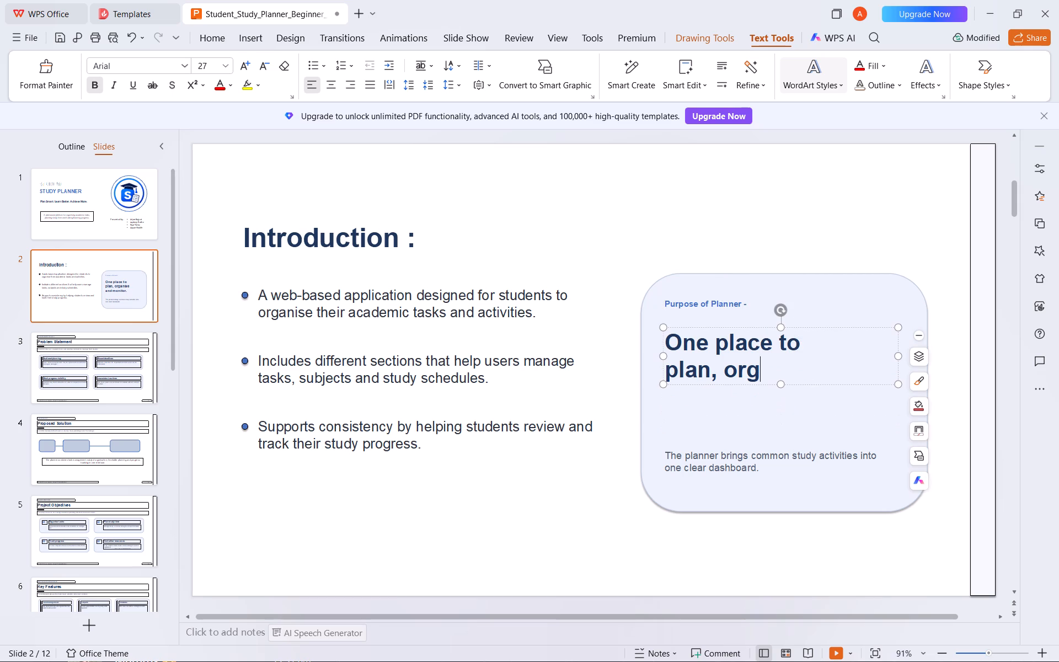
key("BackSpace")
key("BackSpace")
key("BackSpace")
key("BackSpace")
key("BackSpace")
key("BackSpace")
key("BackSpace")
key("BackSpace")
key("BackSpace")
key("BackSpace")
key("BackSpace")
key("BackSpace")
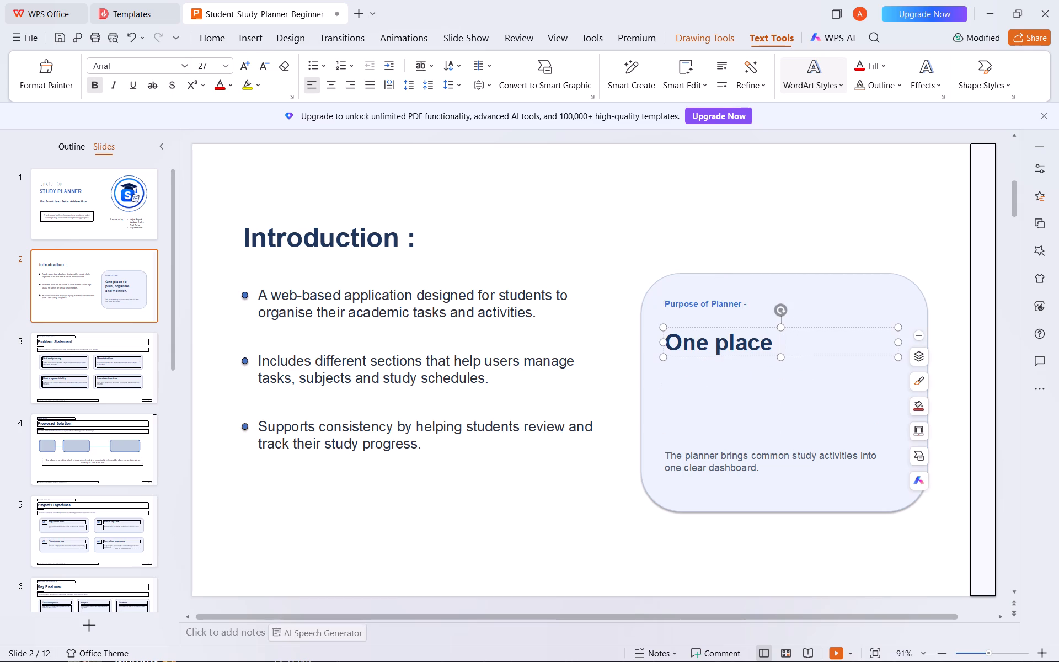
key("BackSpace")
key("BackSpace")
key("BackSpace")
key("BackSpace")
key("BackSpace")
key("BackSpace")
key("BackSpace")
key("BackSpace")
key("BackSpace")
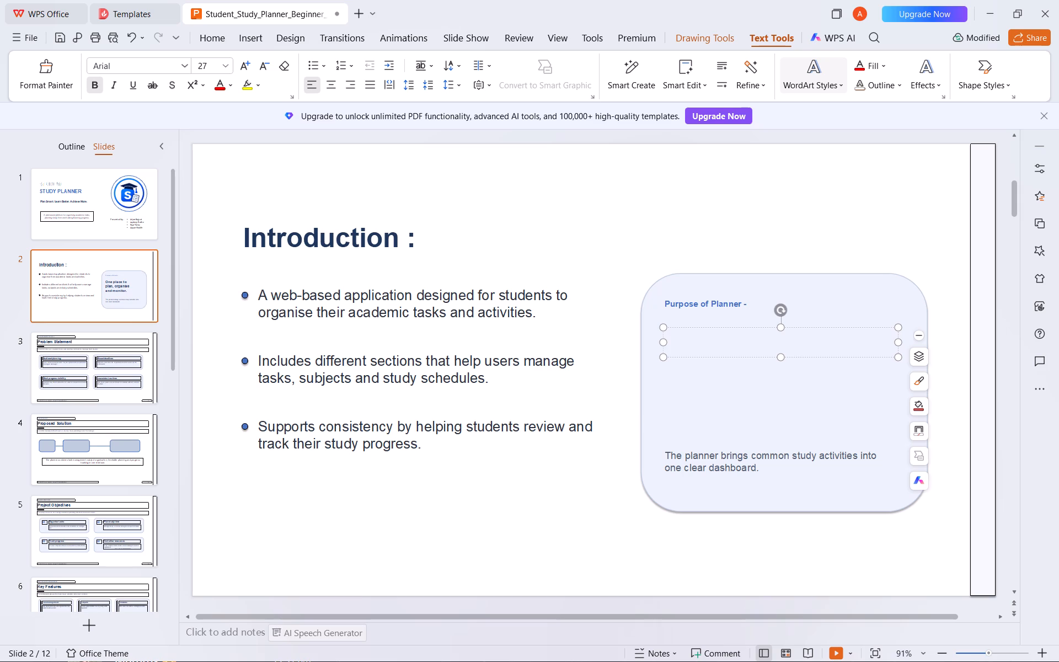
Enter "To make student life organised" in the emptied large statement box of the card.
type("To")
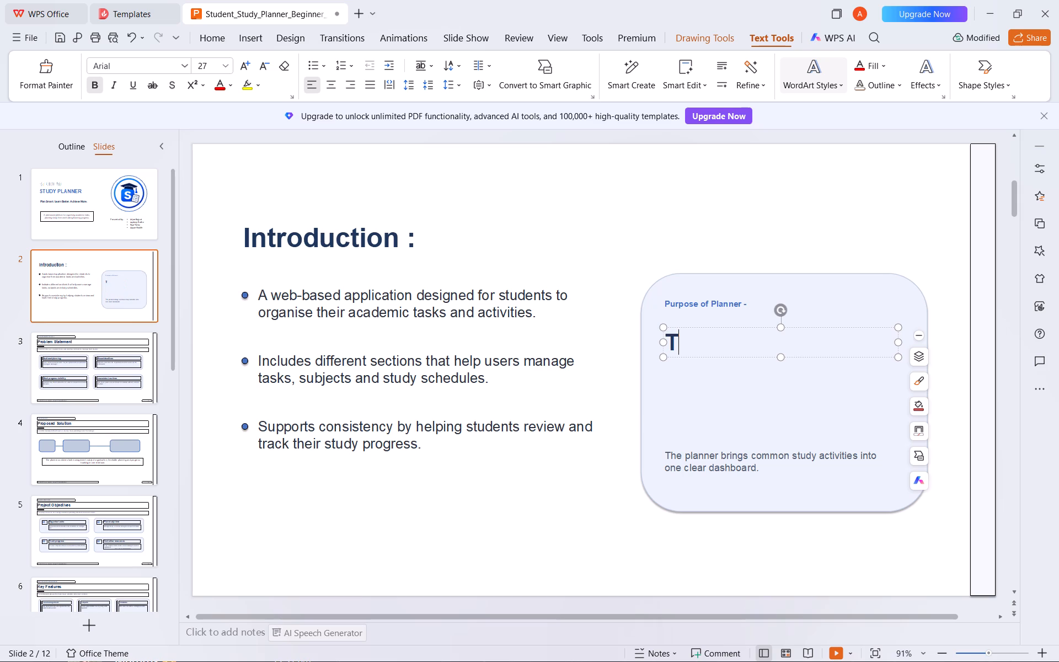
key("space")
type("make")
key("space")
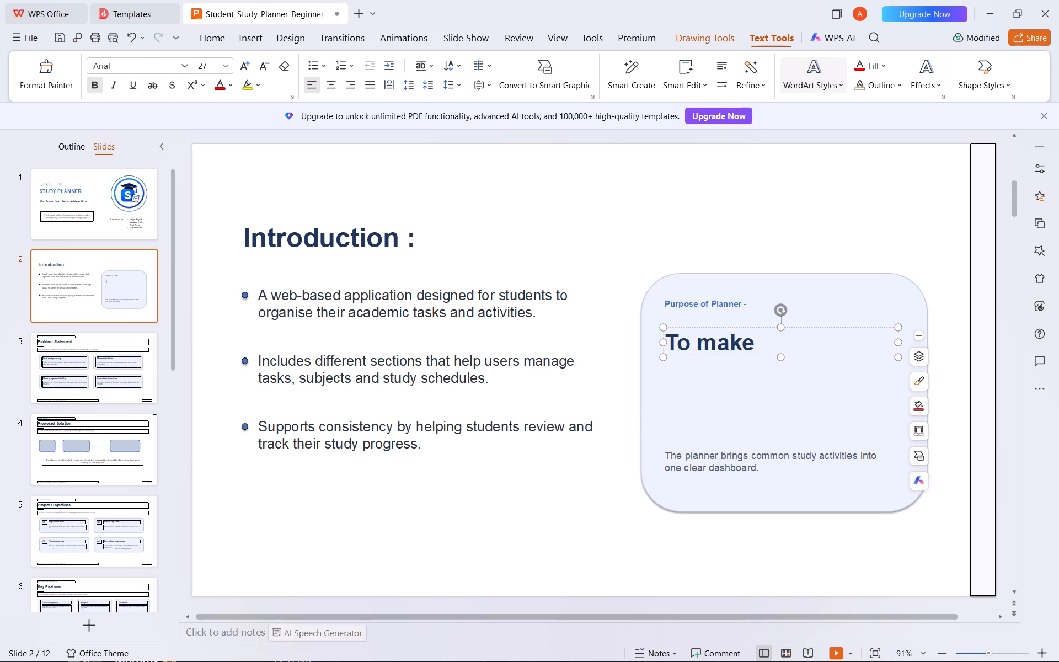
type("student lifr")
key("space")
key("BackSpace")
key("BackSpace")
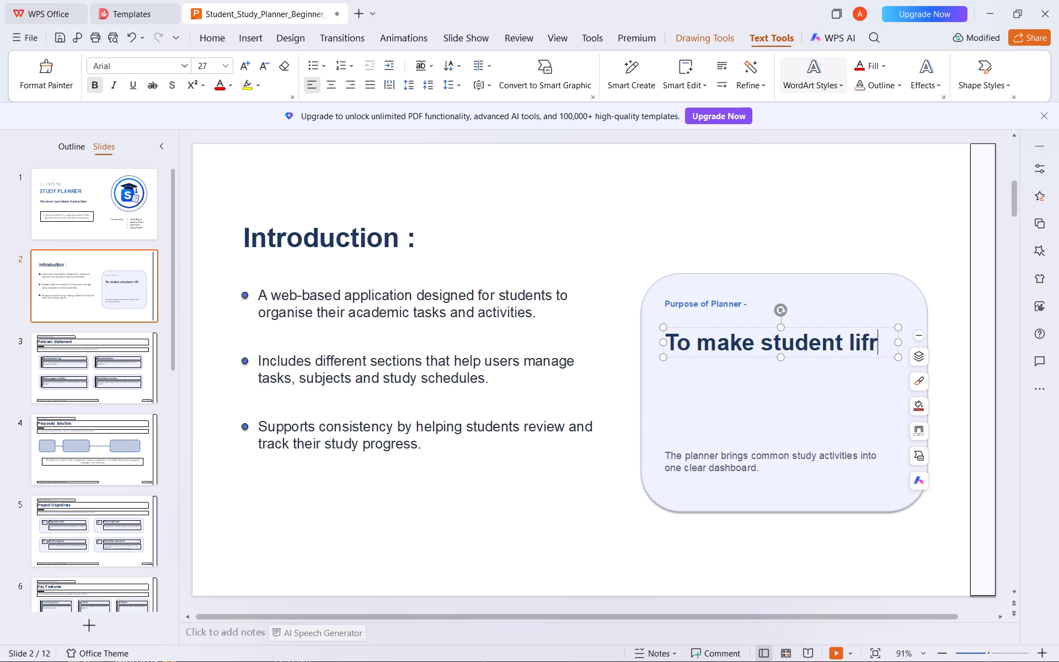
type("e")
key("space")
type("org")
type("ani")
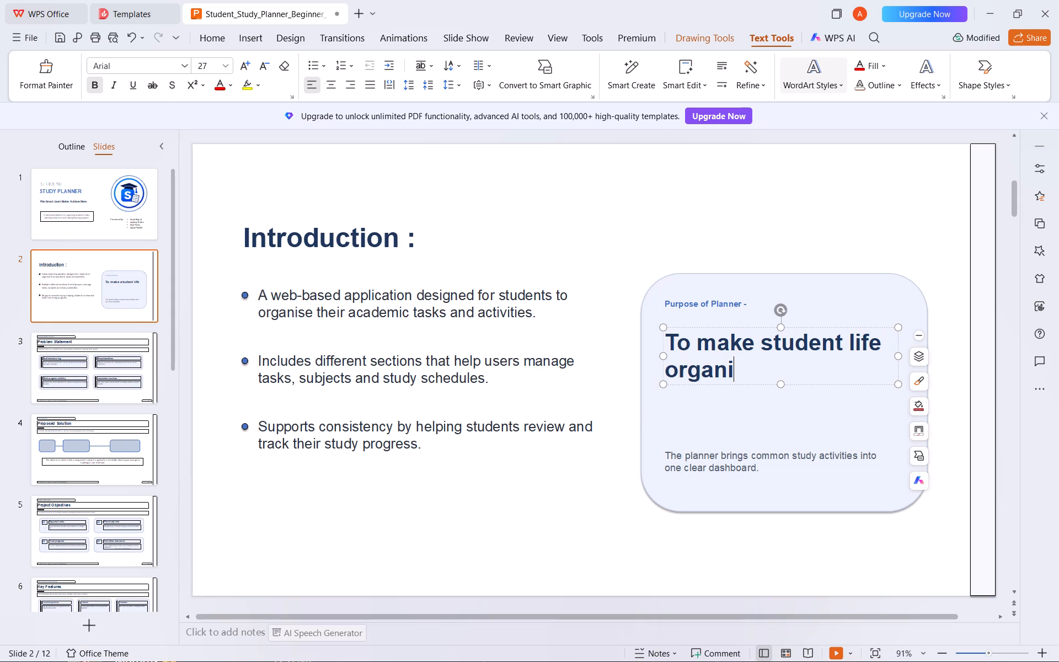
type("sed")
key("space")
Reword the large statement to "To make student's day organised .", replacing "life" with "day" and adding the closing period.
left_click(880, 347)
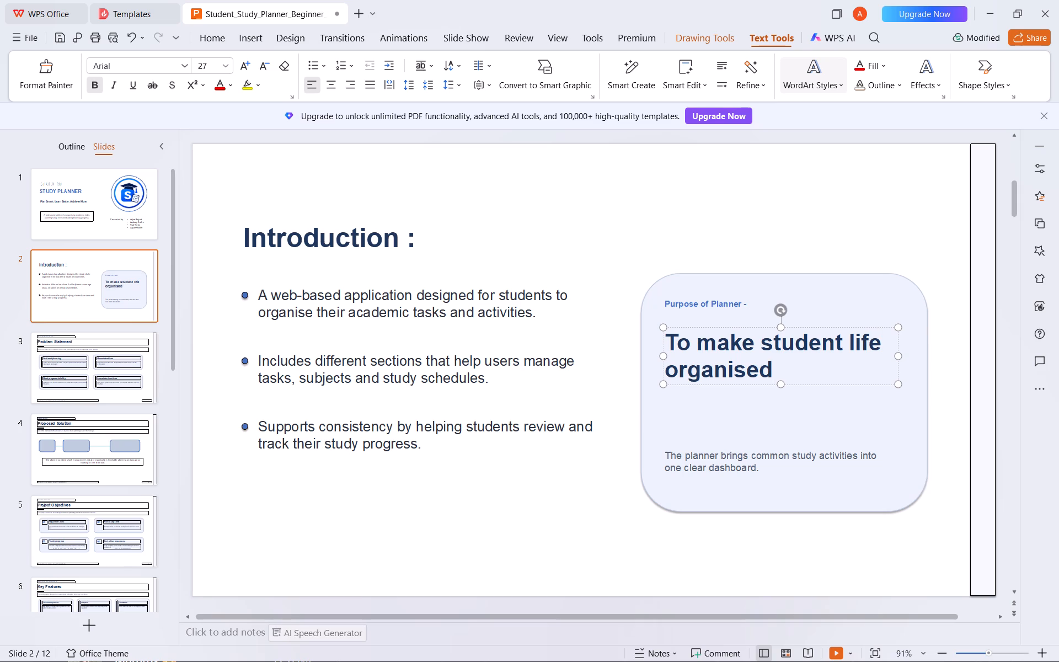
key("BackSpace")
key("BackSpace")
key("BackSpace")
key("BackSpace")
key("BackSpace")
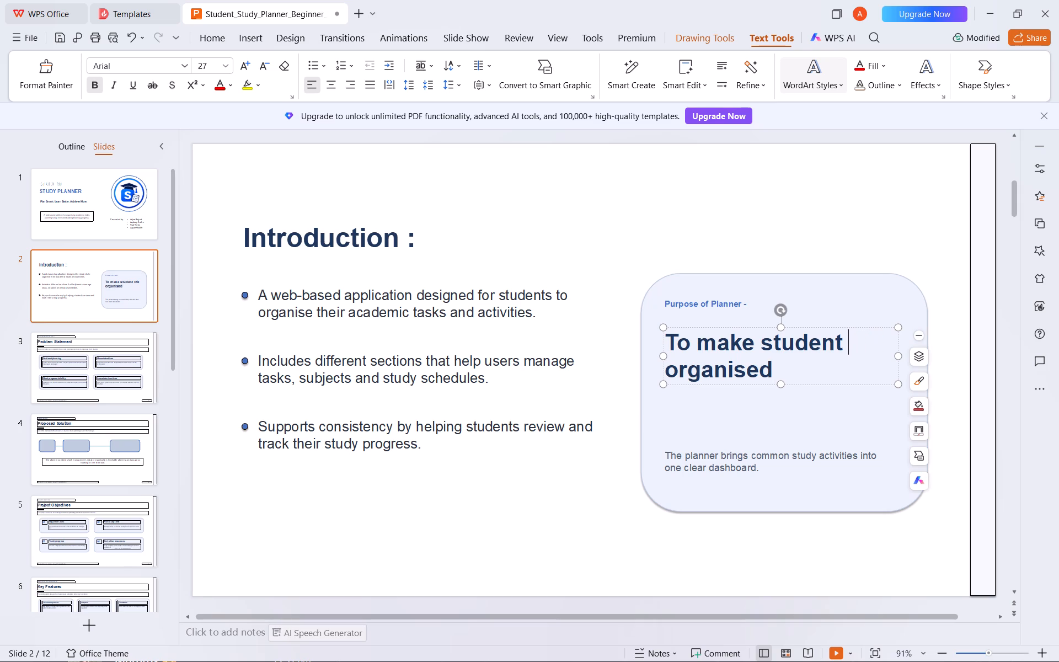
key("apostrophe")
type("s")
key("space")
type("day")
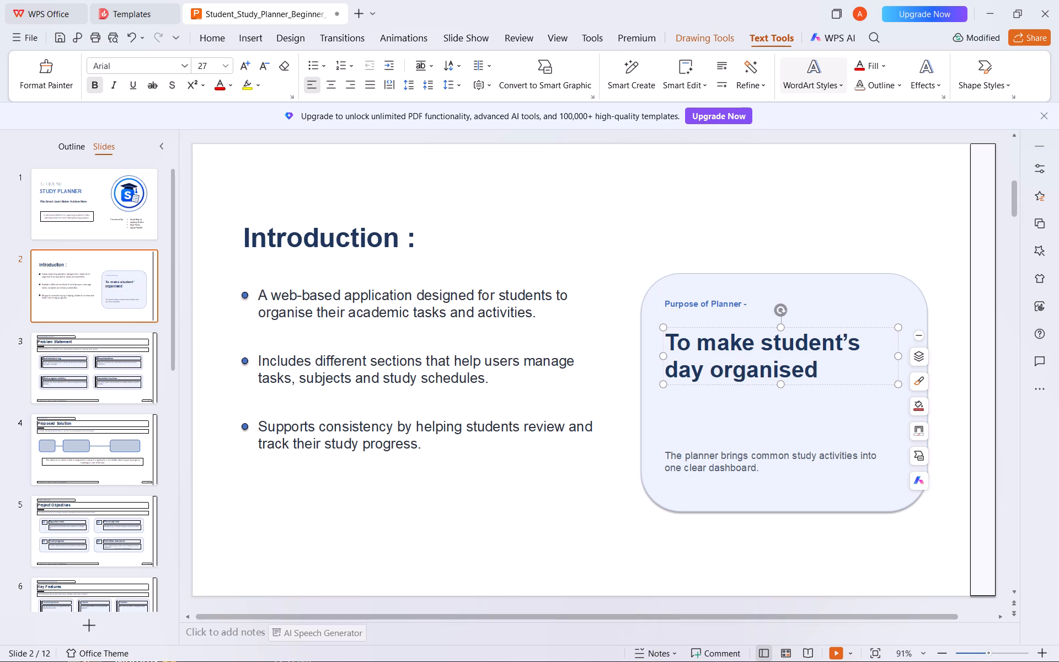
left_click(834, 364)
key("period")
Narrow the large statement's text box slightly by pulling its lower corner inward, keeping the text on two lines.
right_click_drag(897, 383, 887, 392)
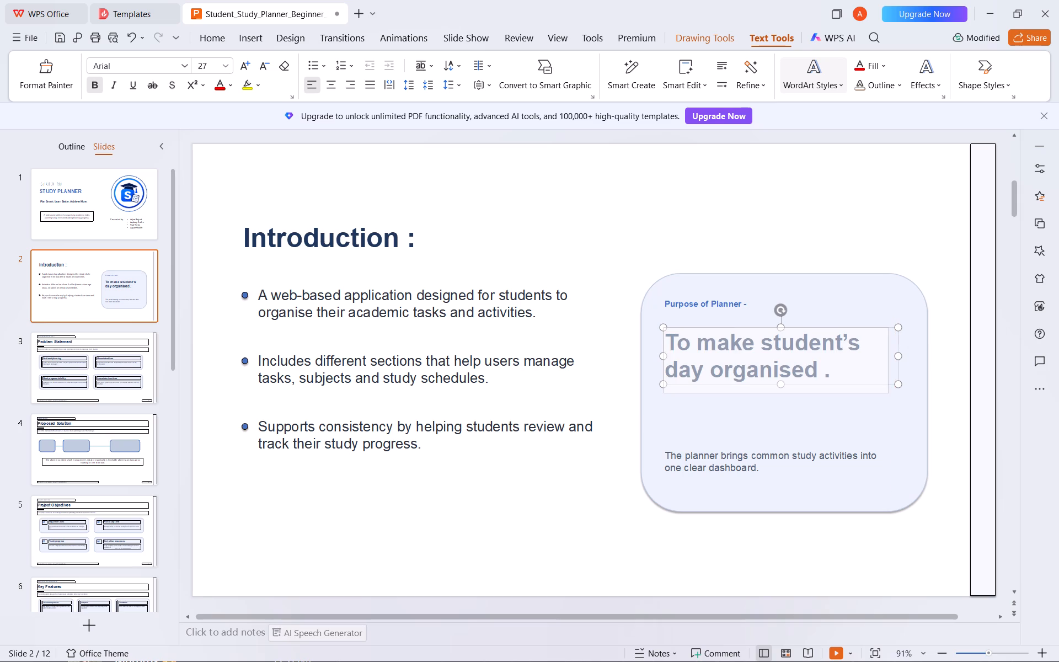
right_click_drag(887, 392, 871, 431)
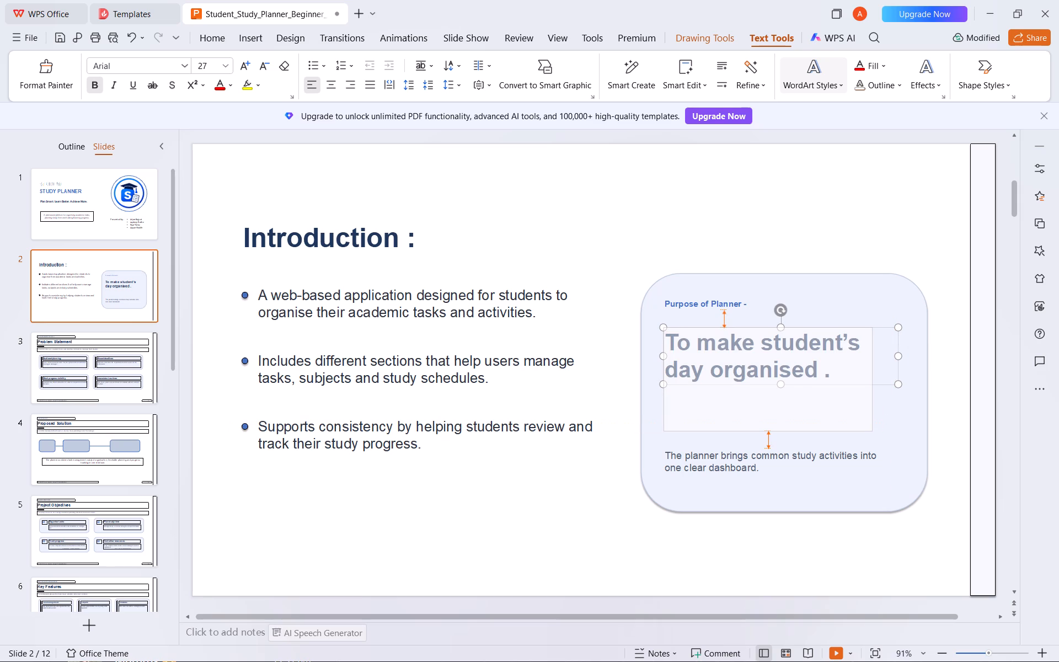
right_click_drag(871, 431, 869, 428)
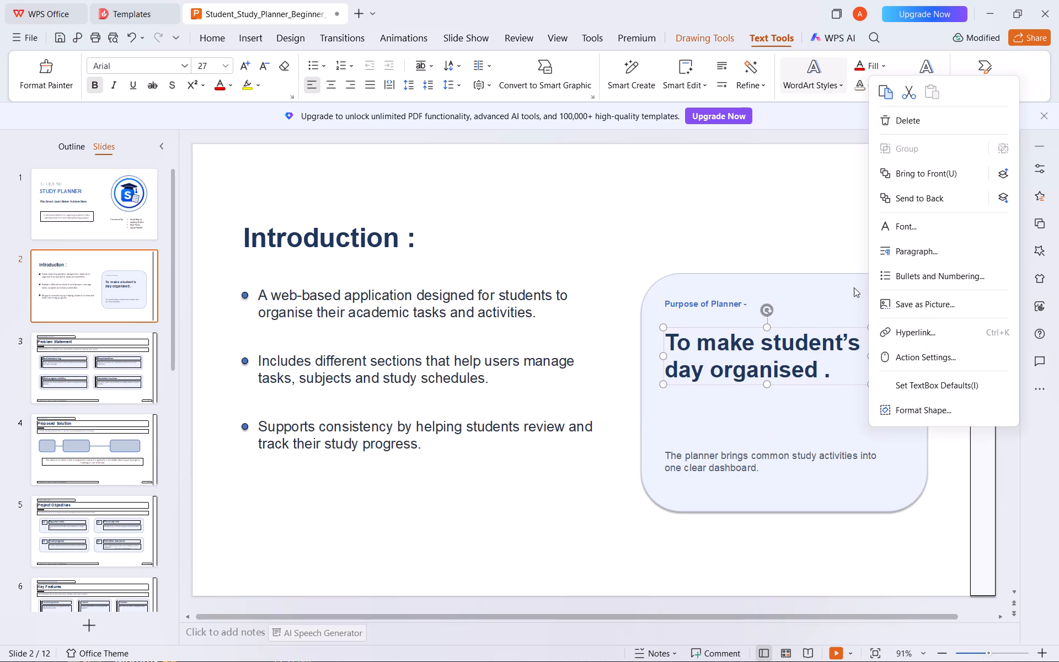
Shorten the rounded card from its bottom edge to about 2.67 in high, ending just above the small planner description.
left_click(854, 287)
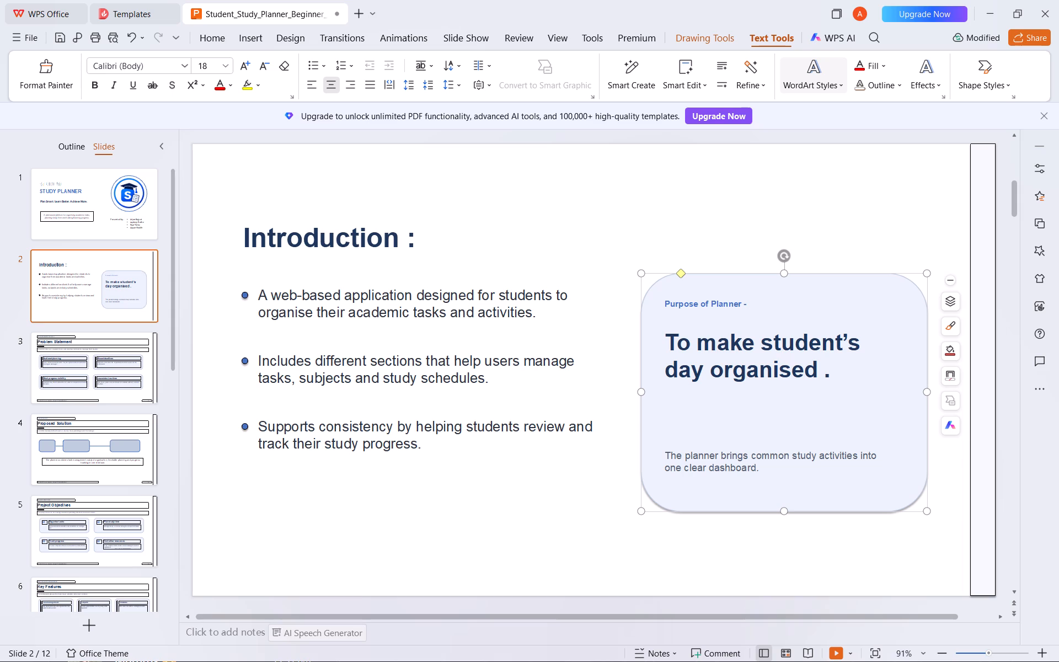
right_click_drag(785, 510, 783, 479)
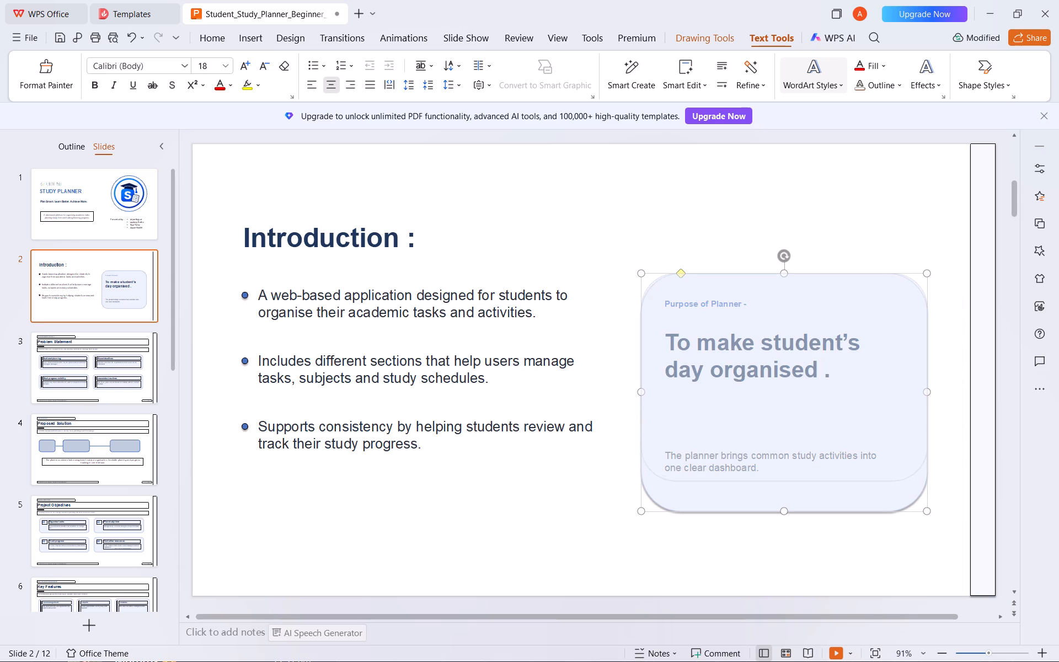
right_click_drag(783, 479, 780, 433)
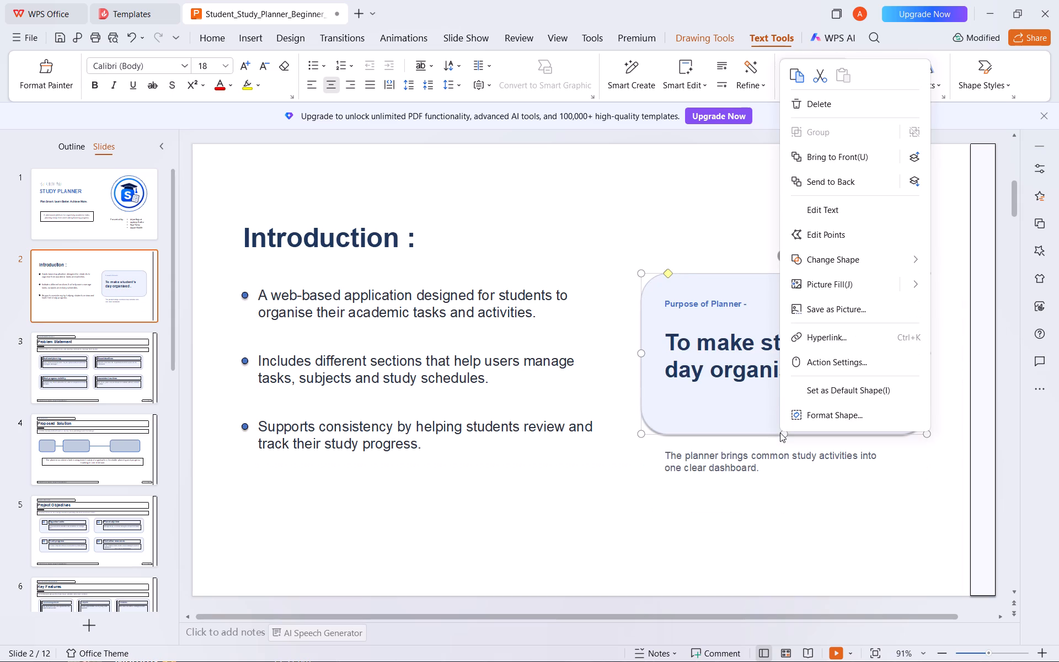
left_click(728, 506)
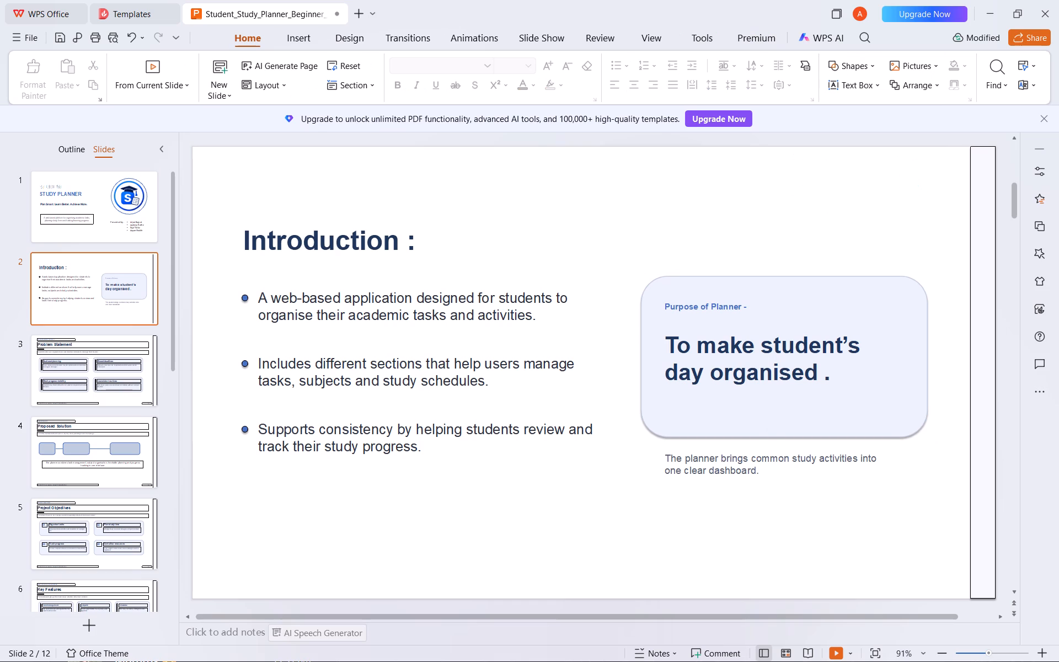
Clear all the text of the small description "The planner brings common study activities into one clear dashboard." below the card.
left_click(683, 465)
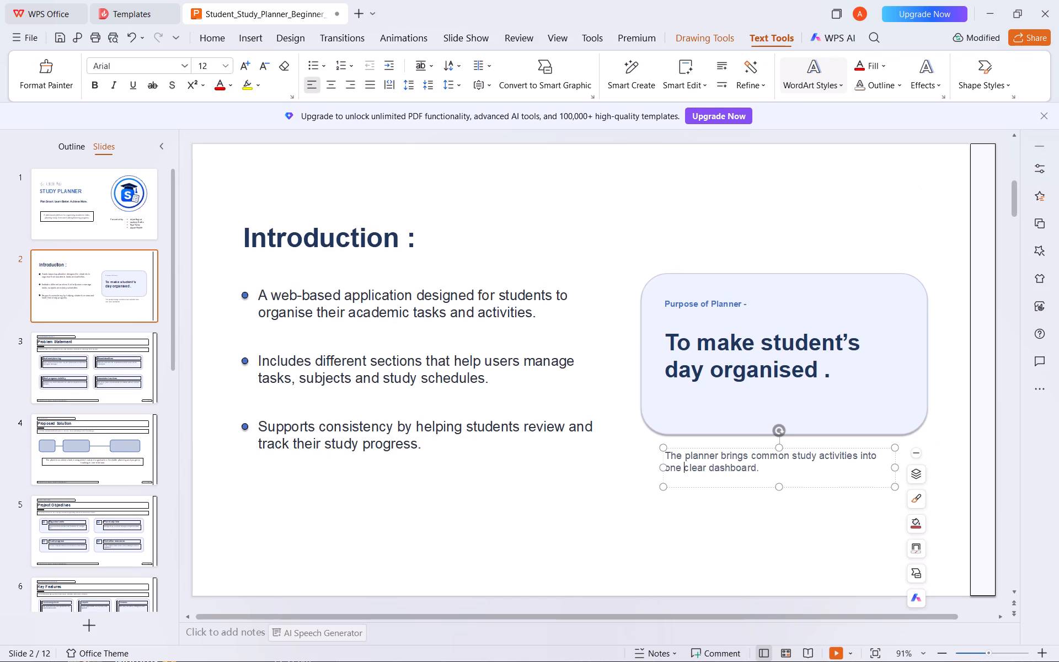
key("Delete")
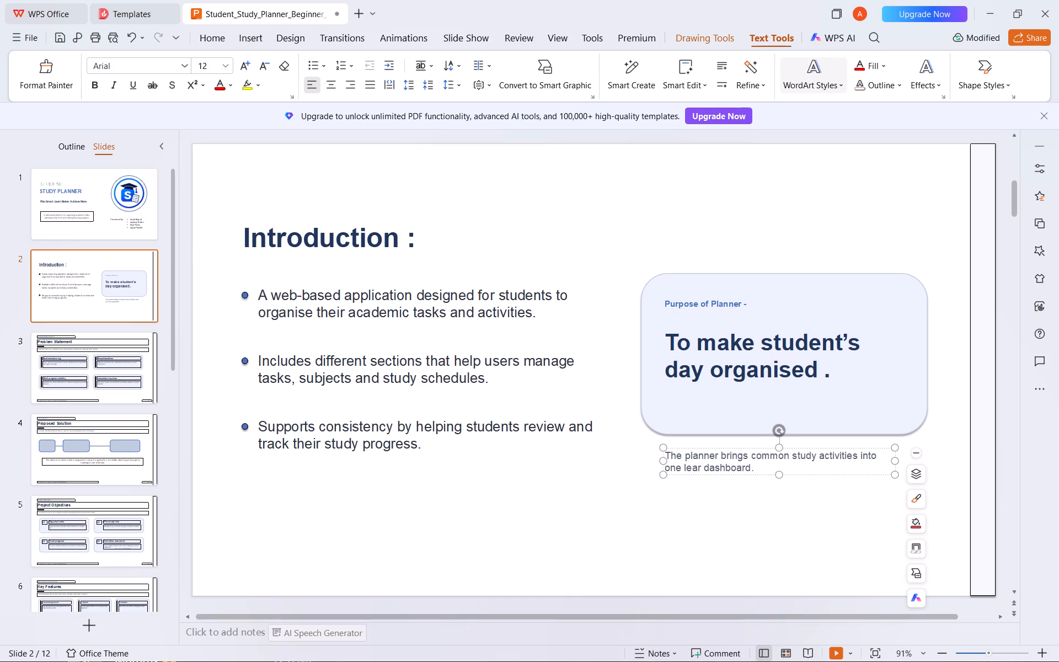
left_click(732, 448)
key("Insert")
key("Insert")
key("ctrl+a")
key("Delete")
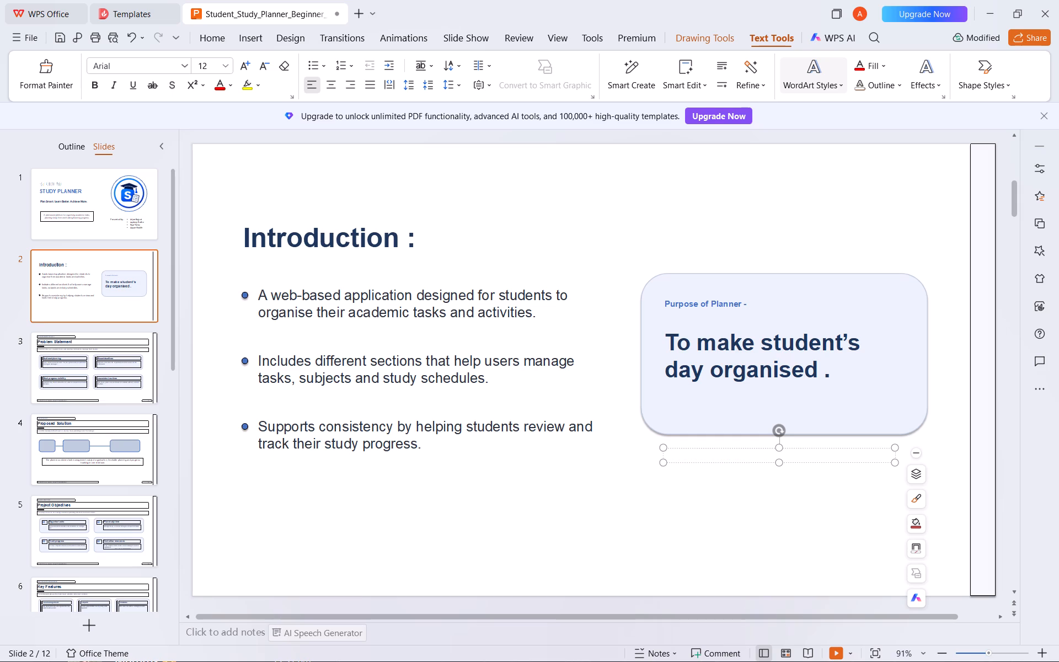
left_click(657, 516)
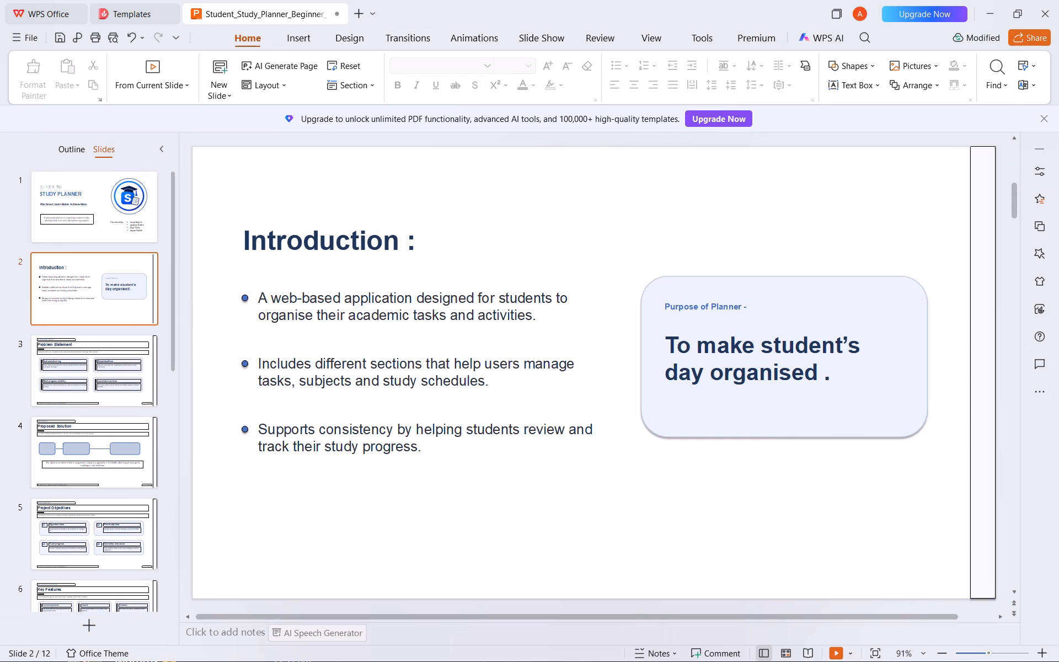
Move the rounded card slightly down, leaving its heading and statement texts in place.
left_click(724, 441)
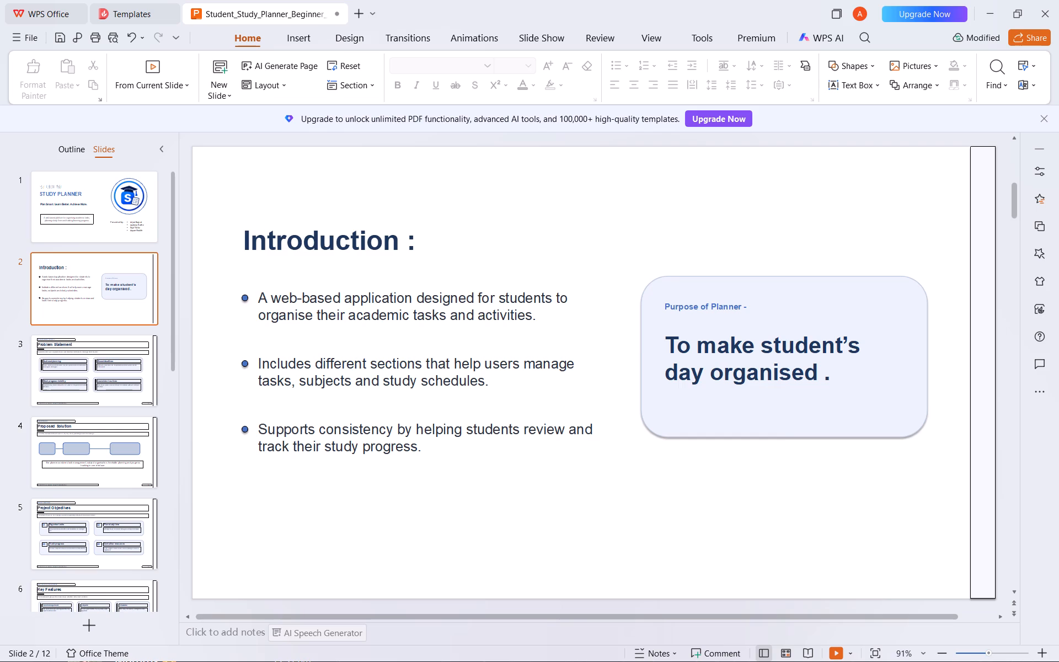
left_click_drag(724, 438, 730, 465)
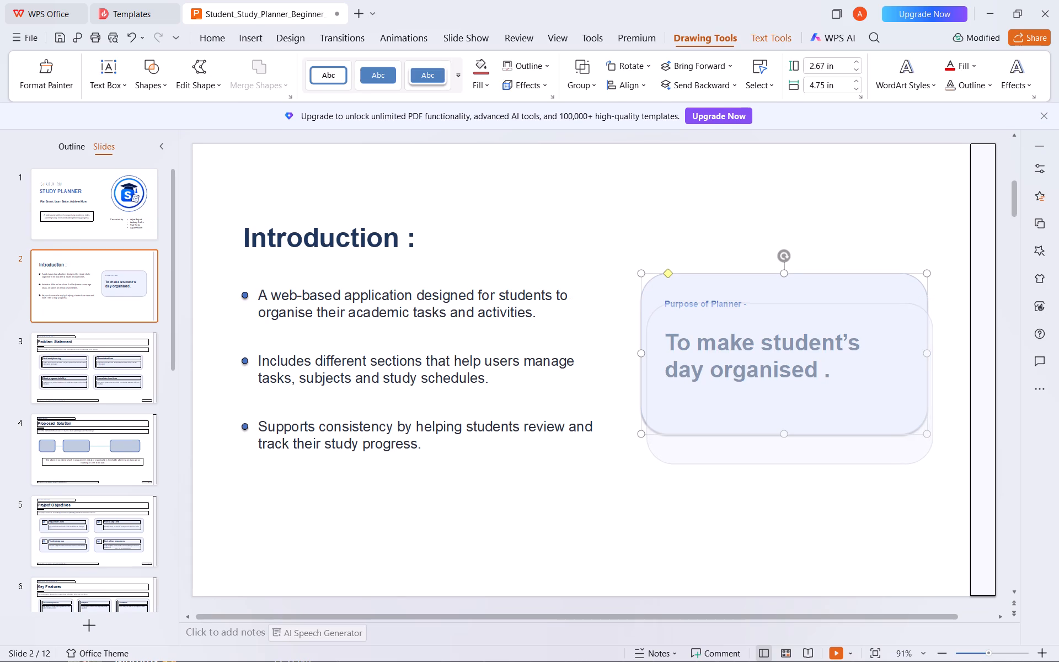
left_click_drag(730, 465, 727, 455)
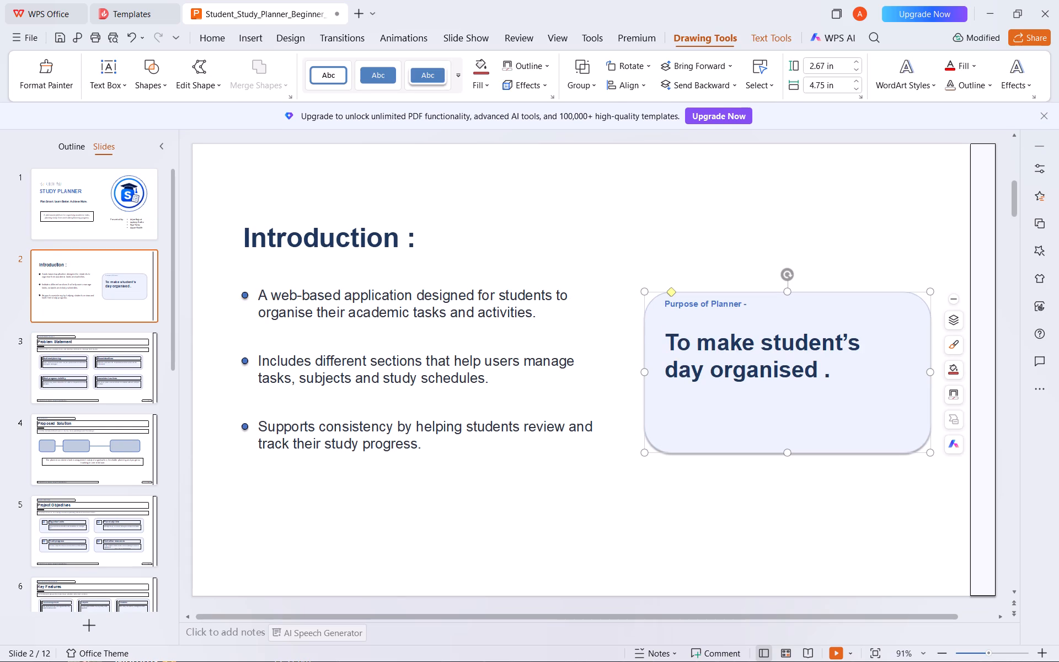
Extend the rounded card upward from its top edge to a height of about 2.93 in.
left_click_drag(785, 292, 785, 280)
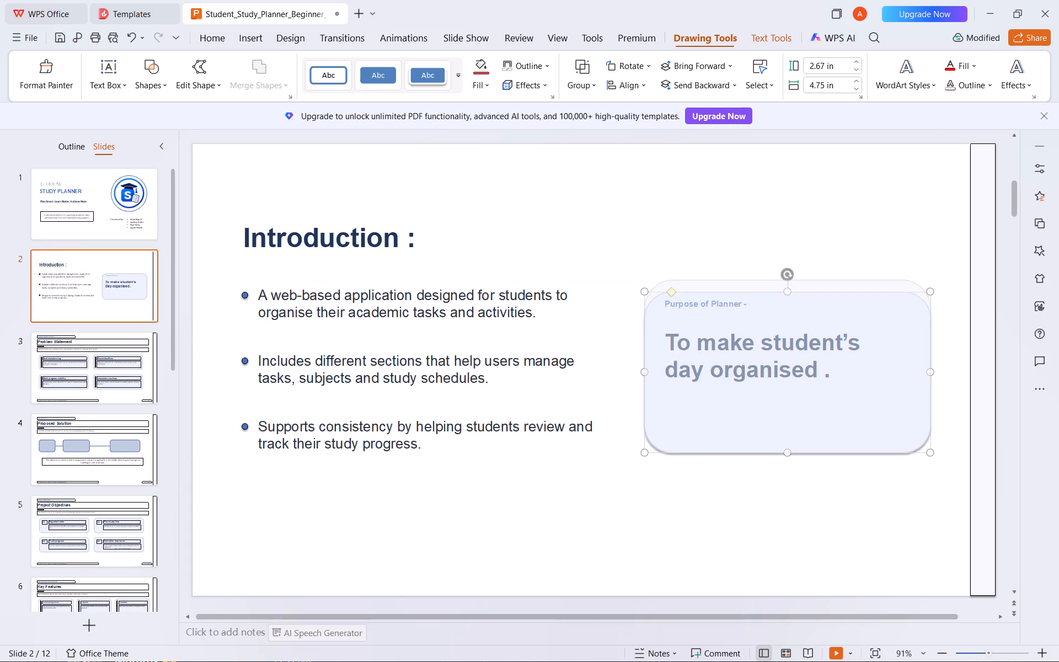
left_click_drag(785, 280, 785, 276)
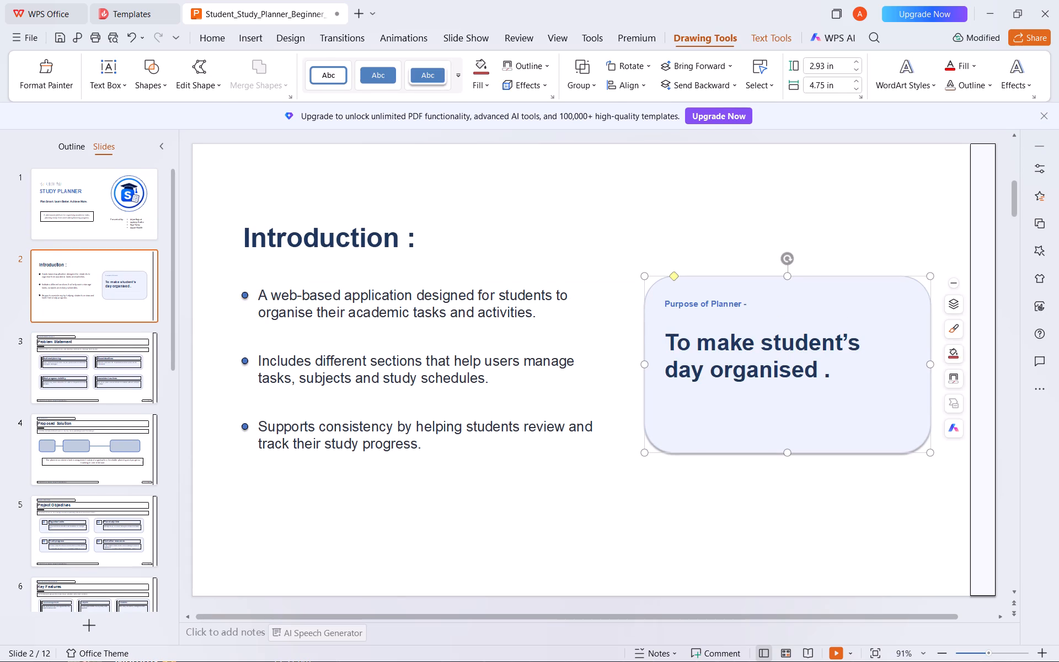
left_click(772, 194)
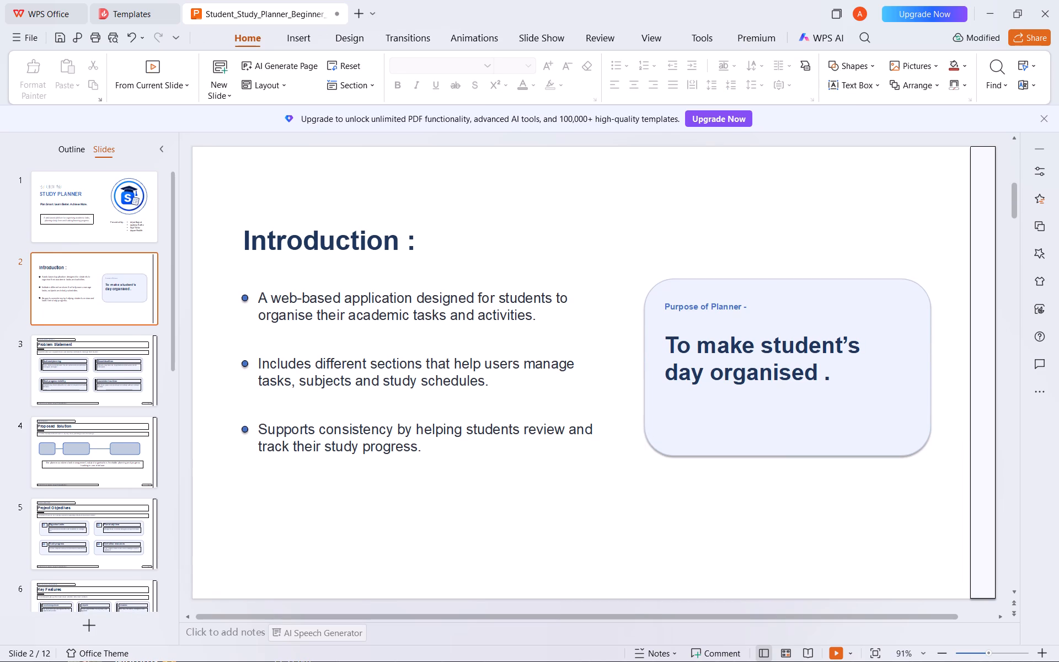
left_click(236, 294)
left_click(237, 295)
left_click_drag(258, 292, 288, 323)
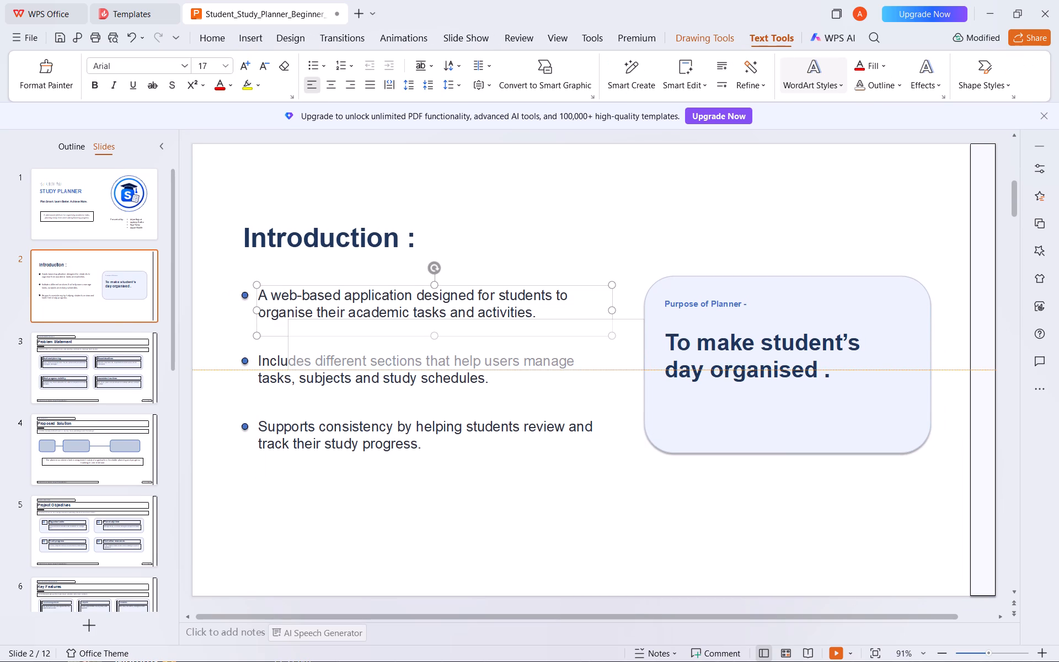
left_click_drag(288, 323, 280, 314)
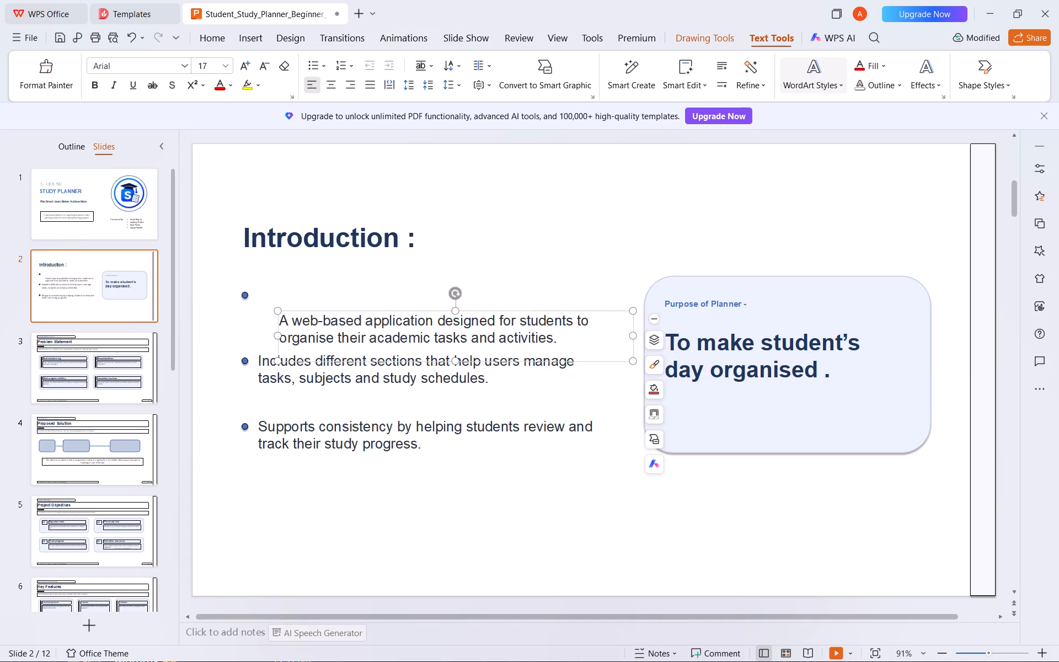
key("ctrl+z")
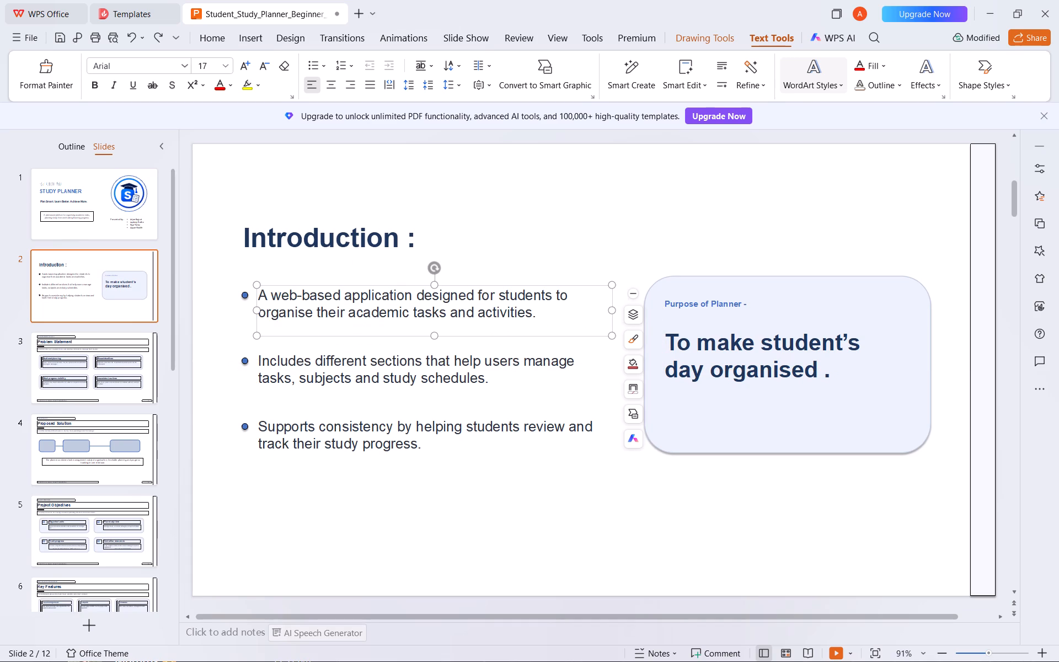
Set the font size of the first bullet's text, "A web-based application designed for students…", to 20.
left_click(259, 295)
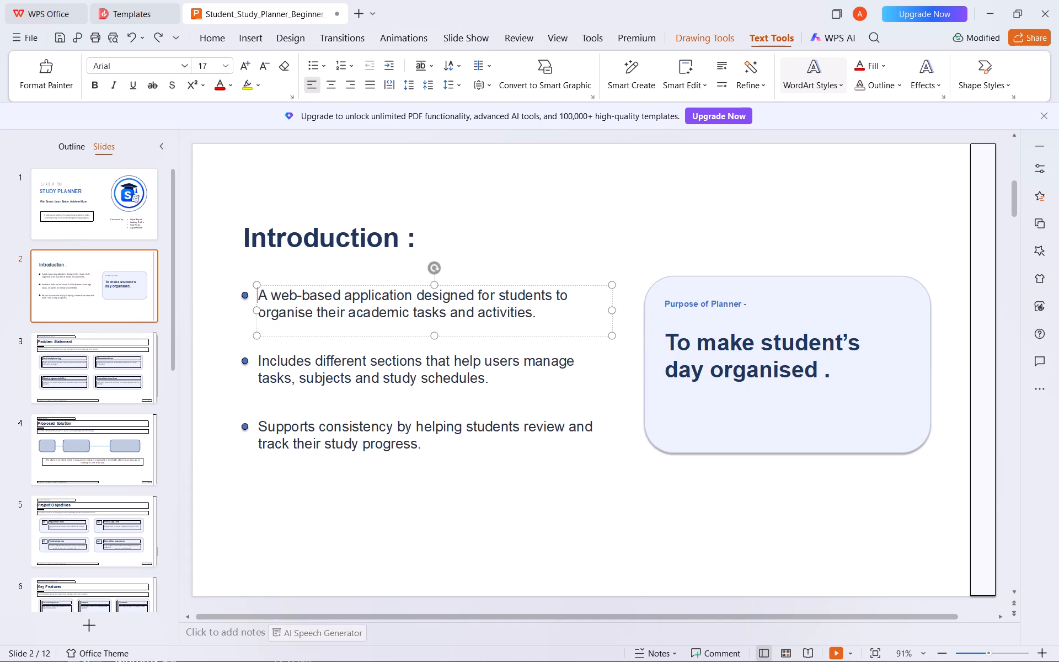
left_click_drag(259, 295, 354, 408)
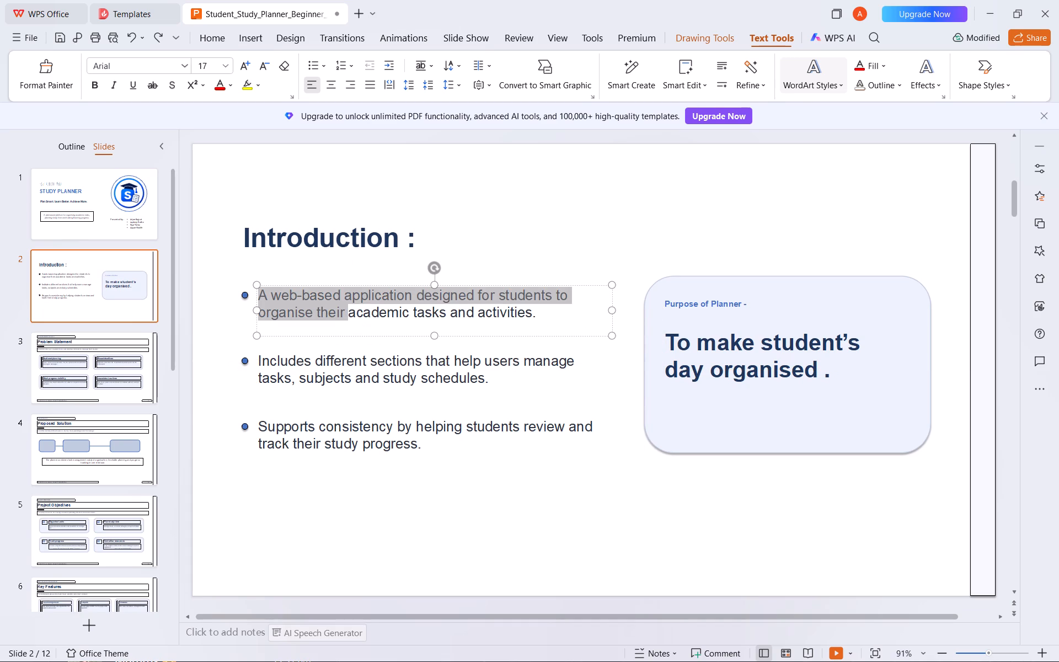
left_click_drag(354, 408, 544, 519)
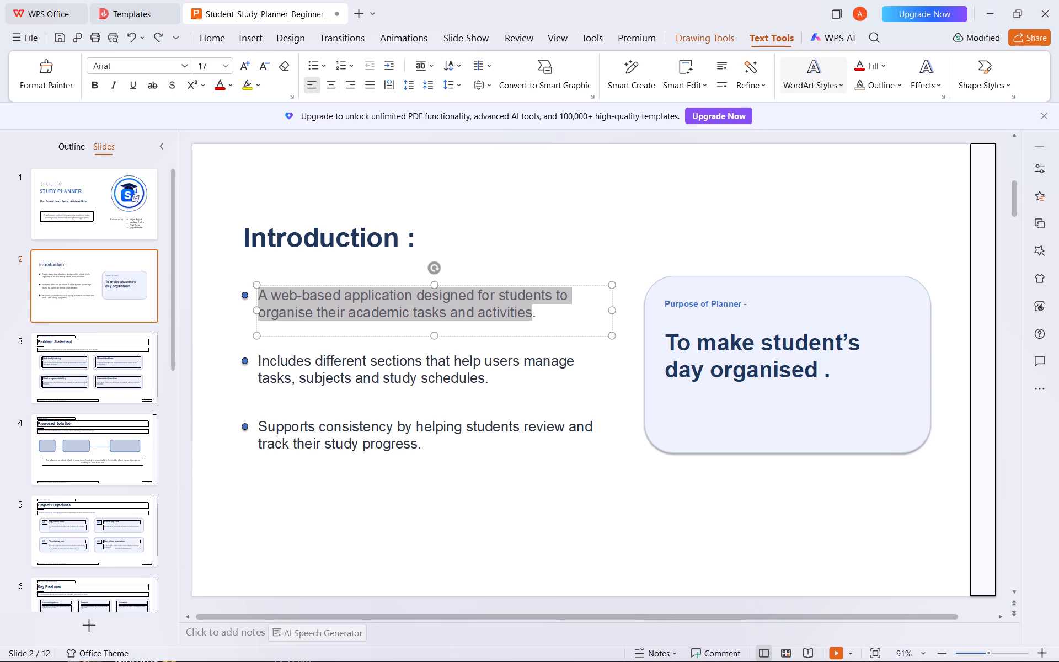
left_click_drag(544, 519, 545, 517)
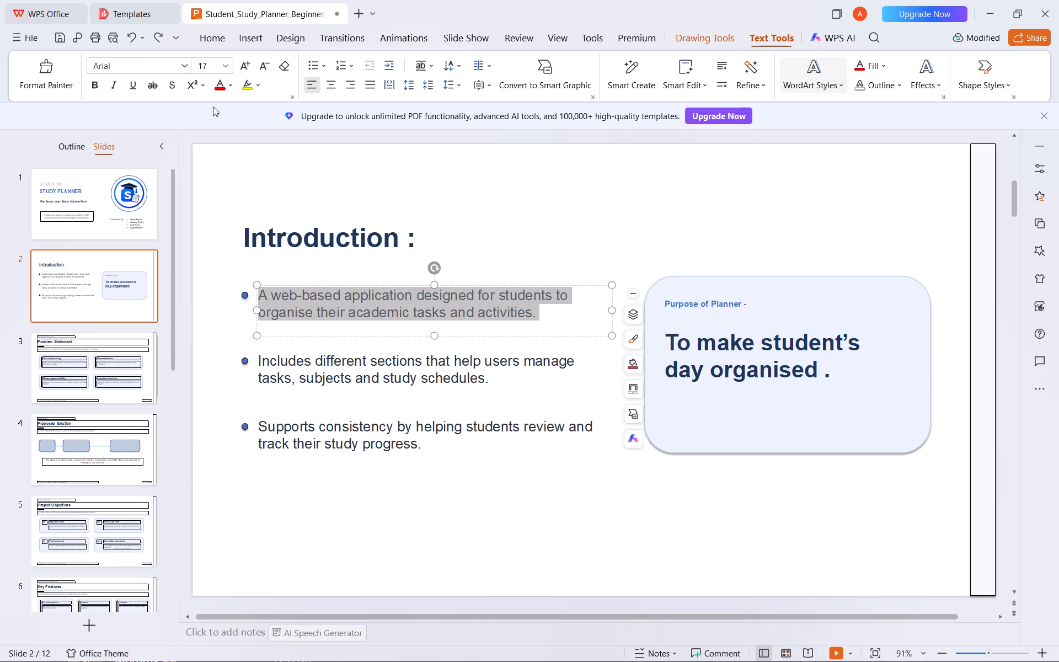
left_click(222, 68)
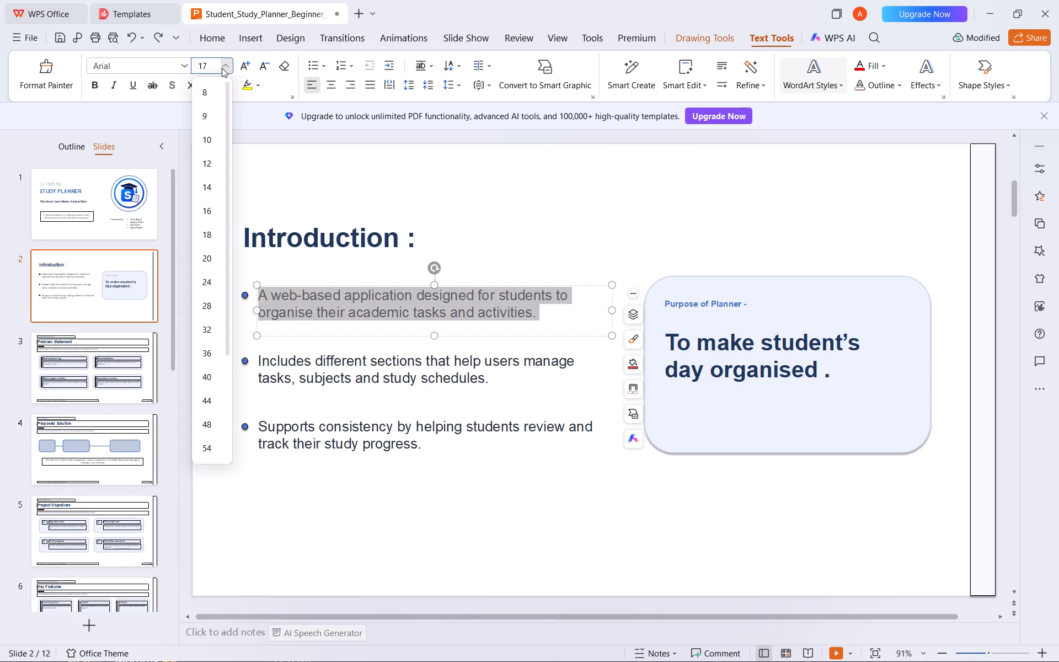
left_click(201, 254)
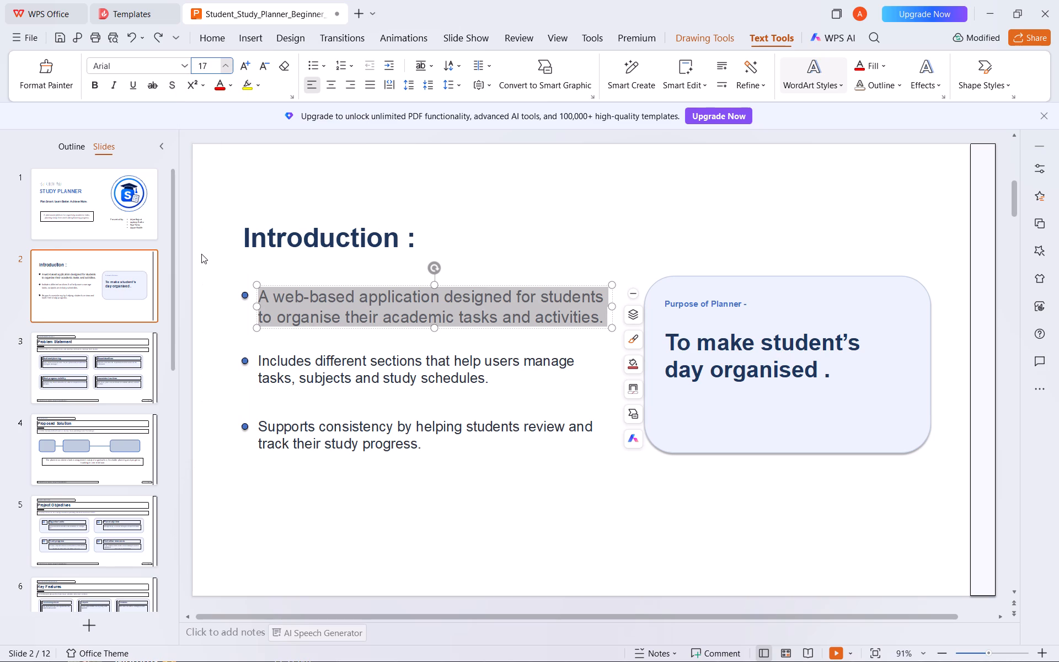
left_click(212, 307)
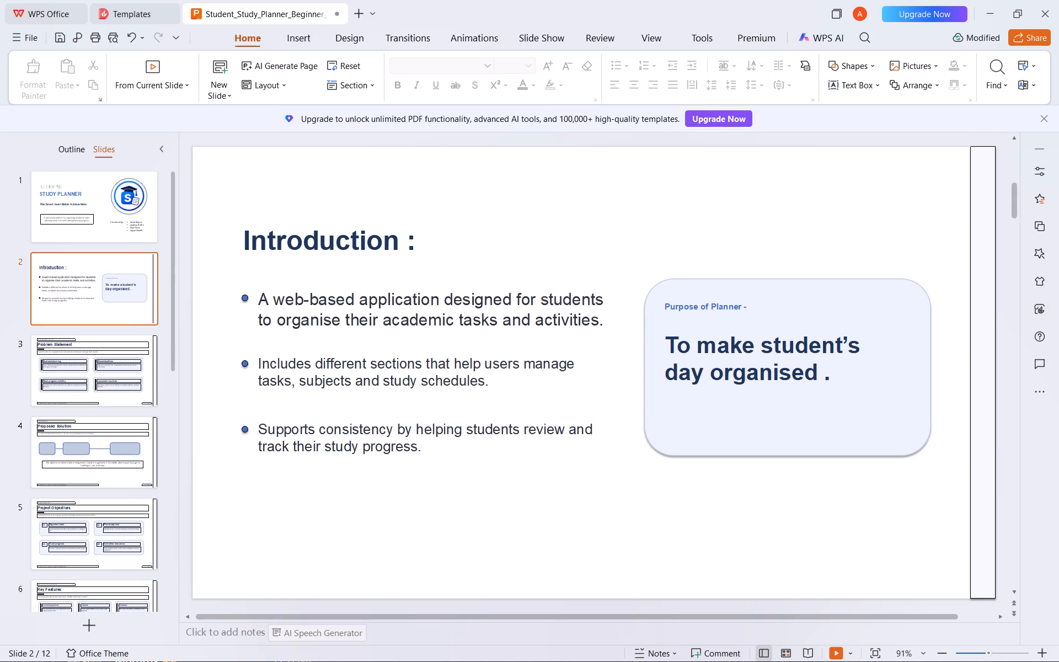
Set the font size of the second bullet's text, "Includes different sections that help users…", to 20.
left_click(259, 361)
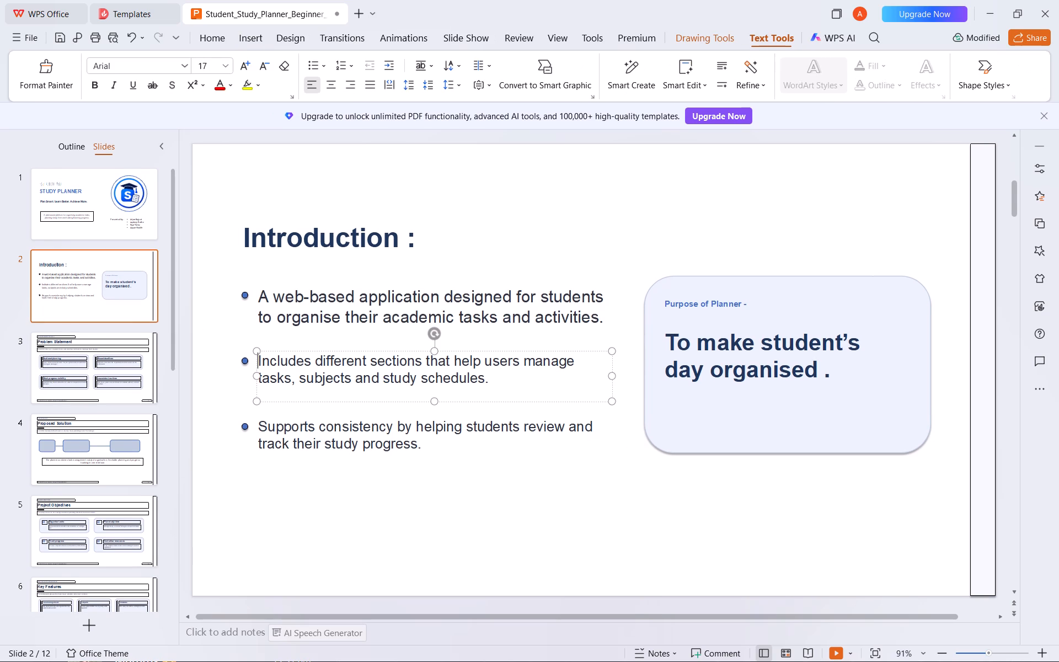
key("ctrl+a")
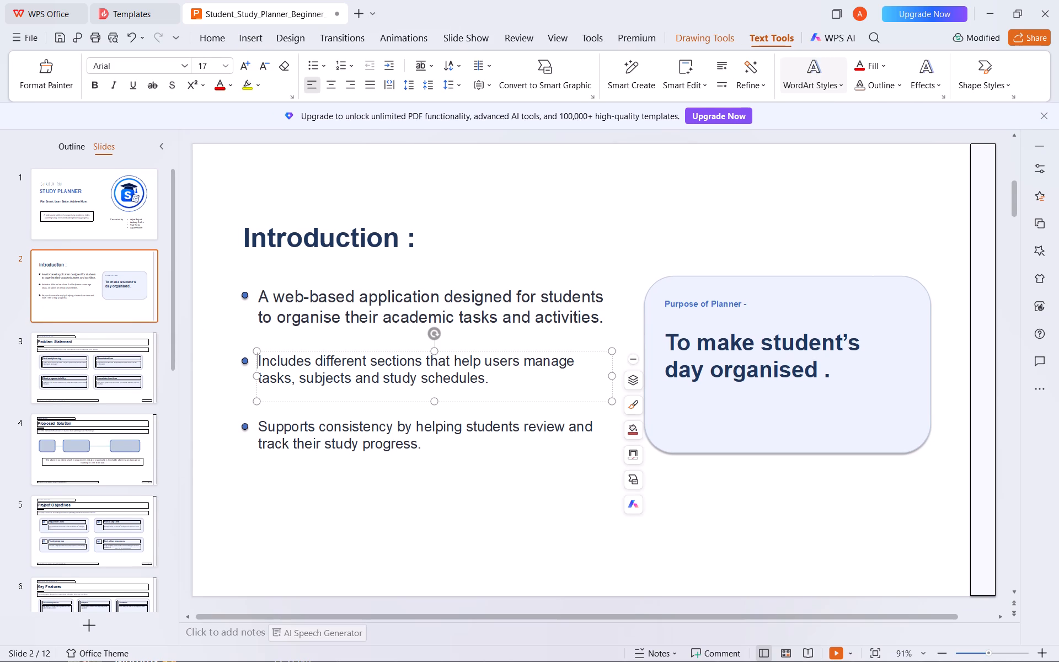
left_click(221, 70)
left_click(220, 258)
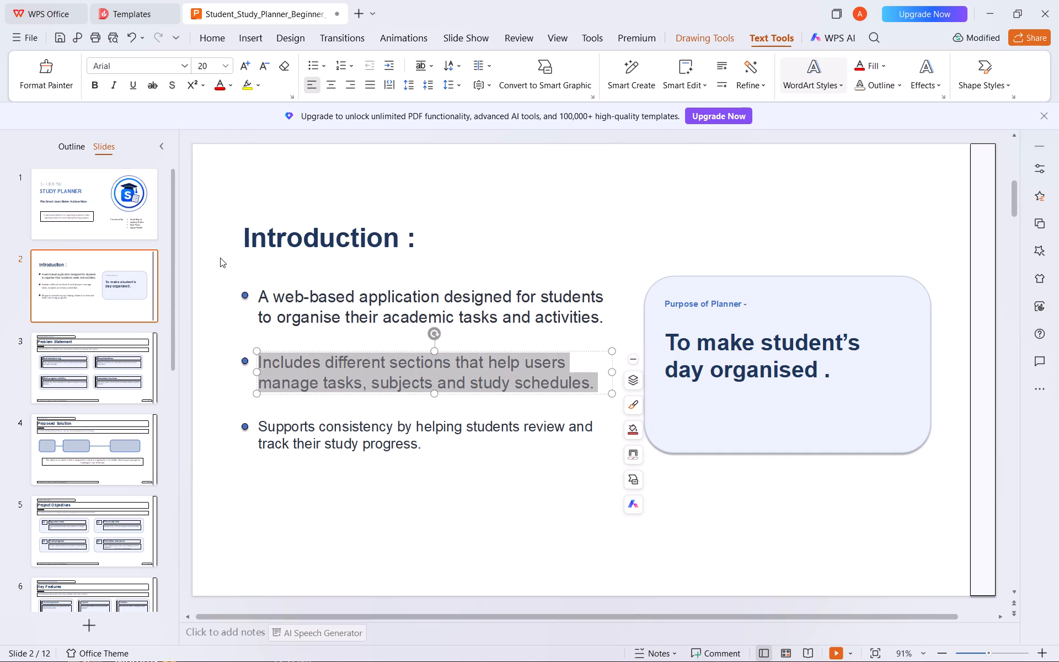
left_click(288, 499)
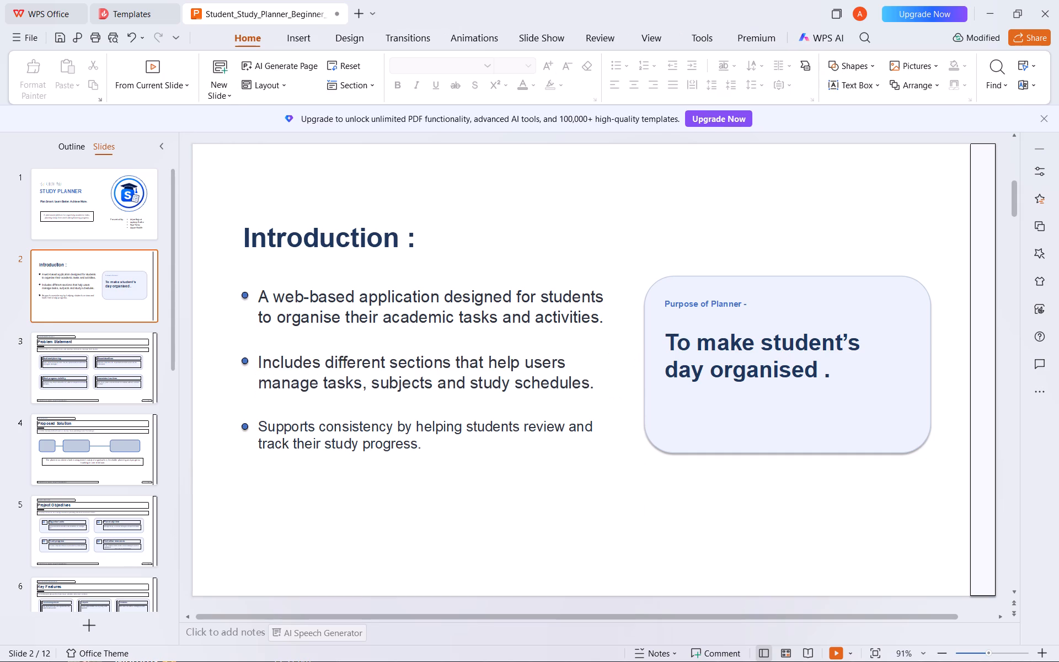
Set the font size of the third bullet's text, "Supports consistency by helping students…", to 20.
left_click(261, 429)
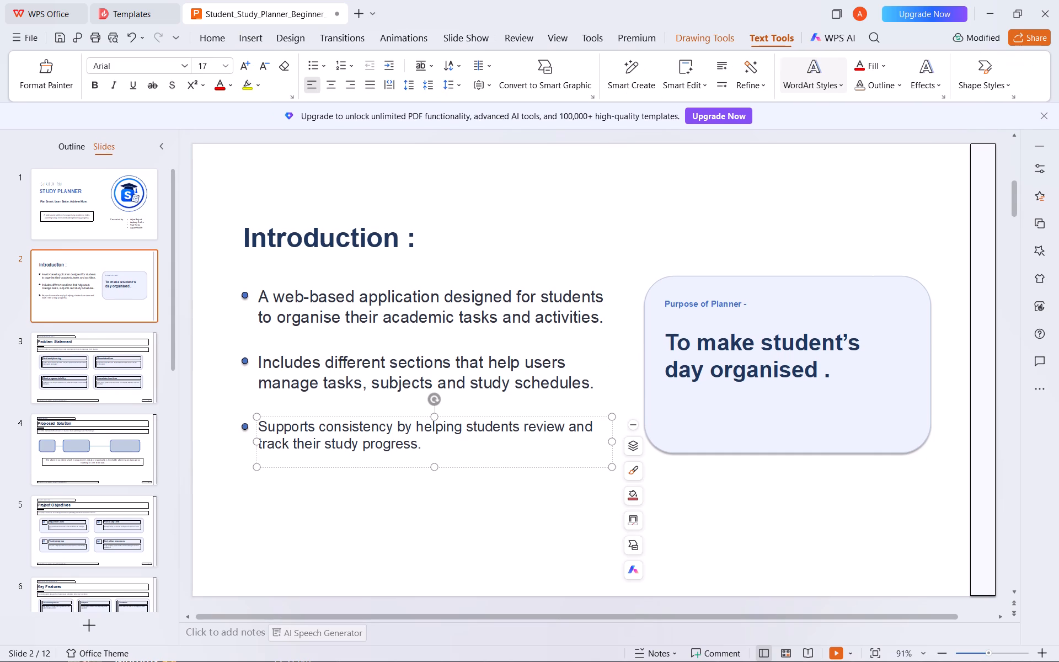
key("ctrl+a")
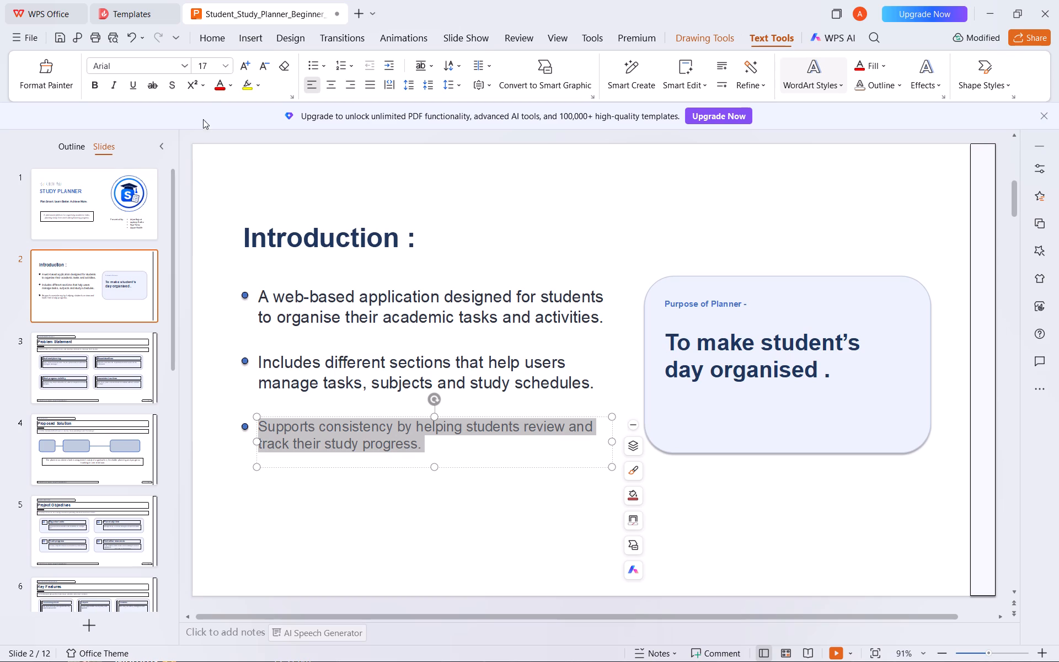
left_click(217, 67)
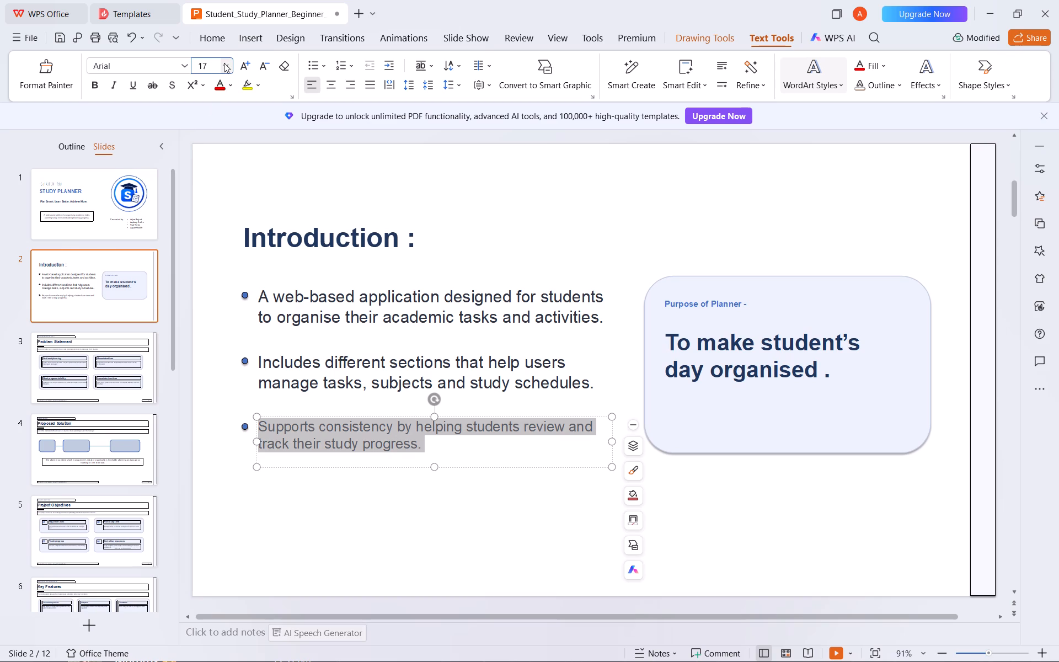
left_click(224, 63)
left_click(212, 258)
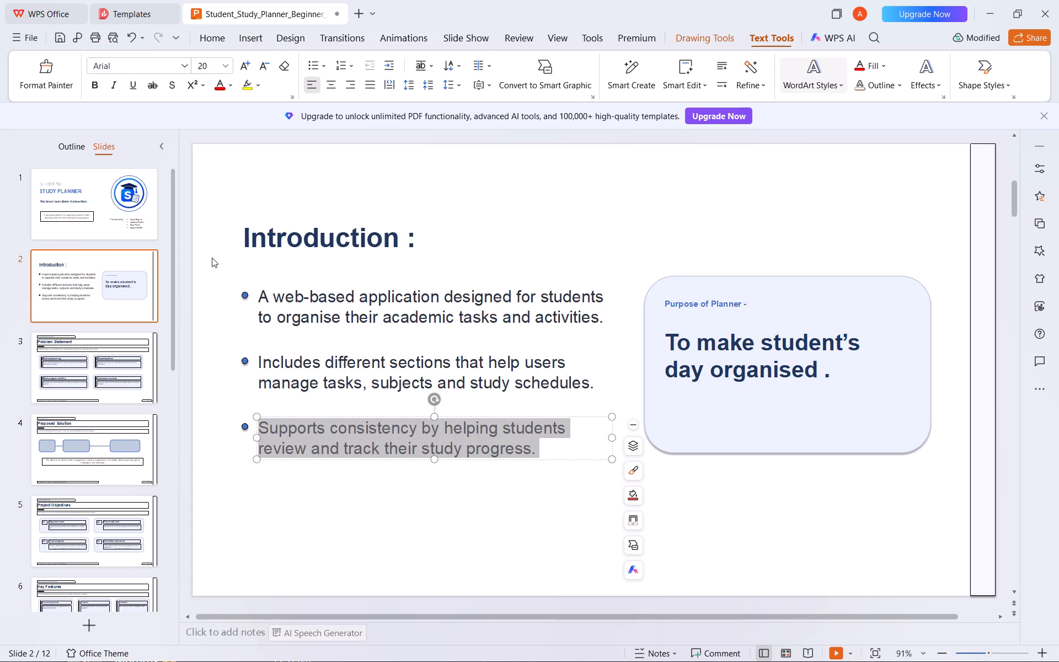
left_click(279, 502)
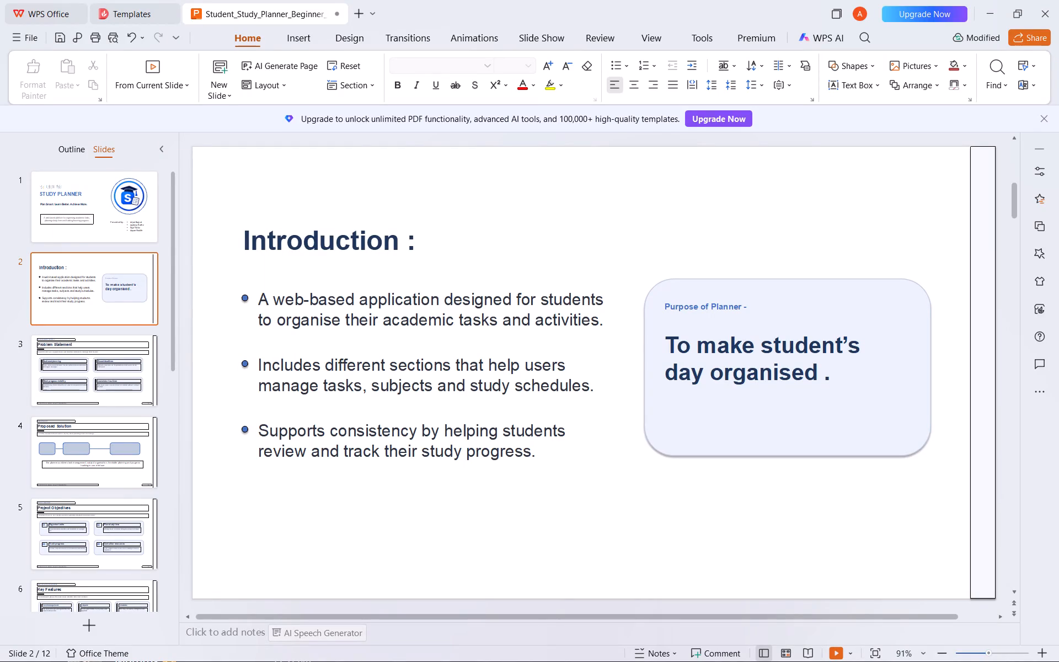
Set the "Introduction :" heading's font size to 36 and widen its text box so the heading fits on one line.
left_click(246, 237)
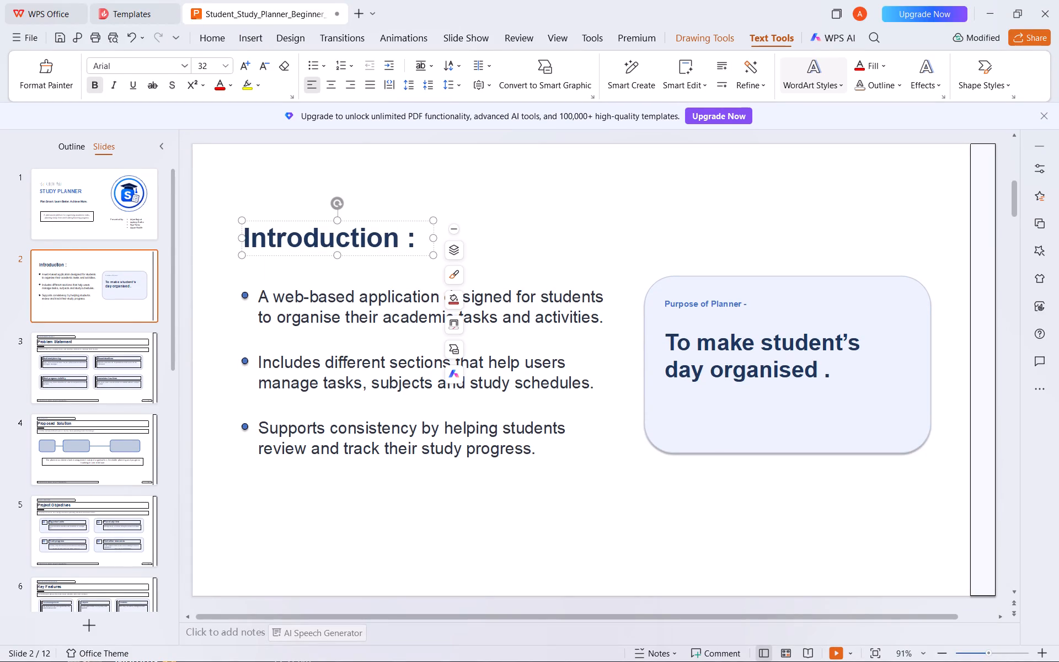
key("ctrl+a")
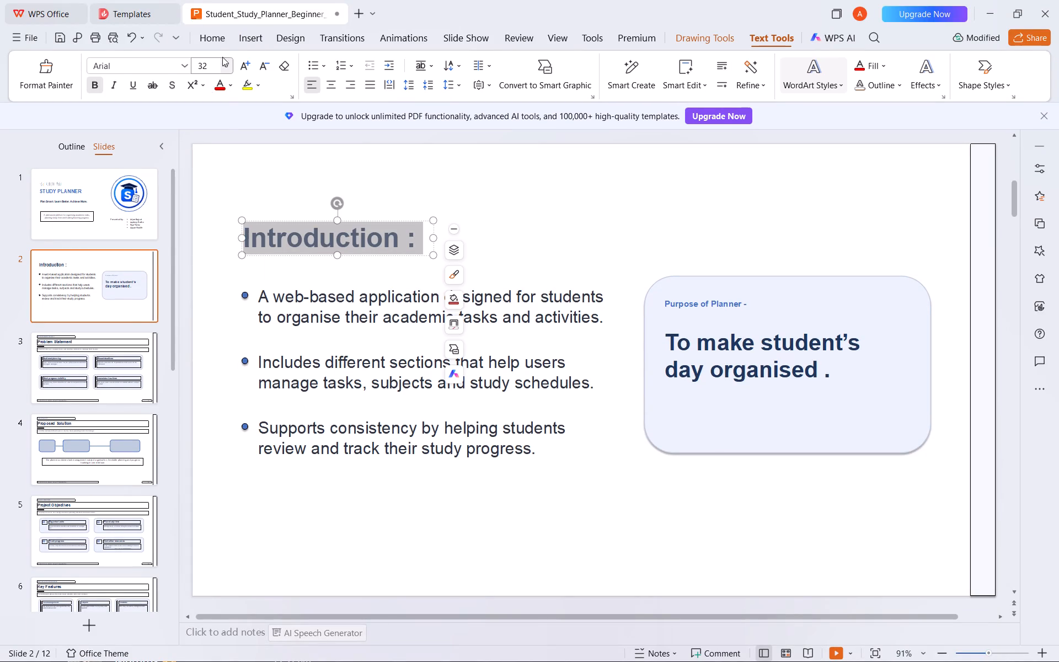
left_click(223, 63)
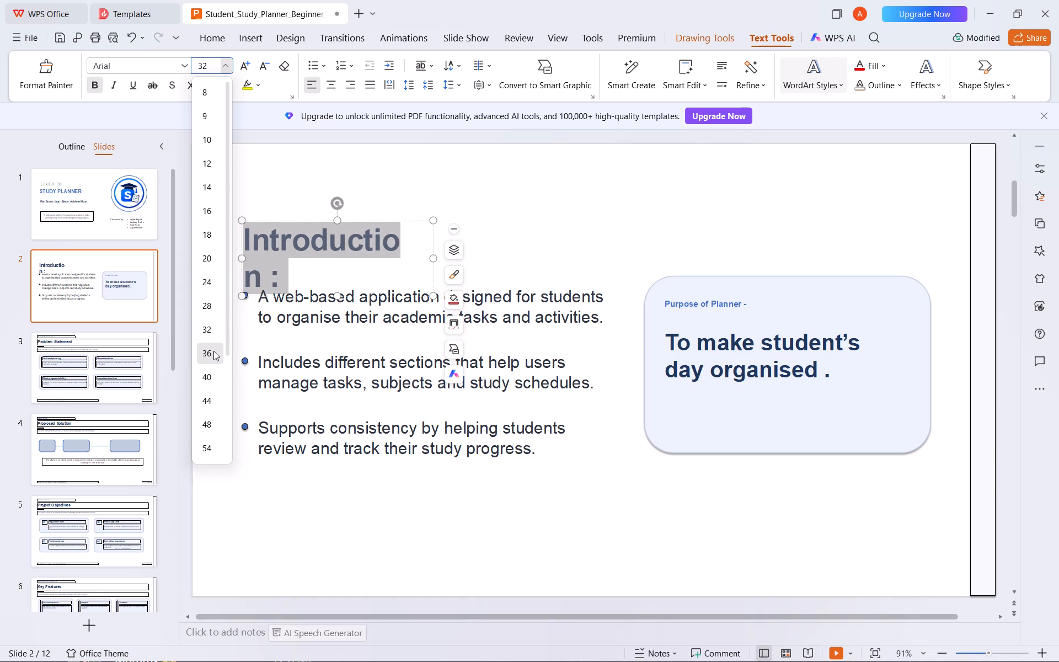
left_click(213, 351)
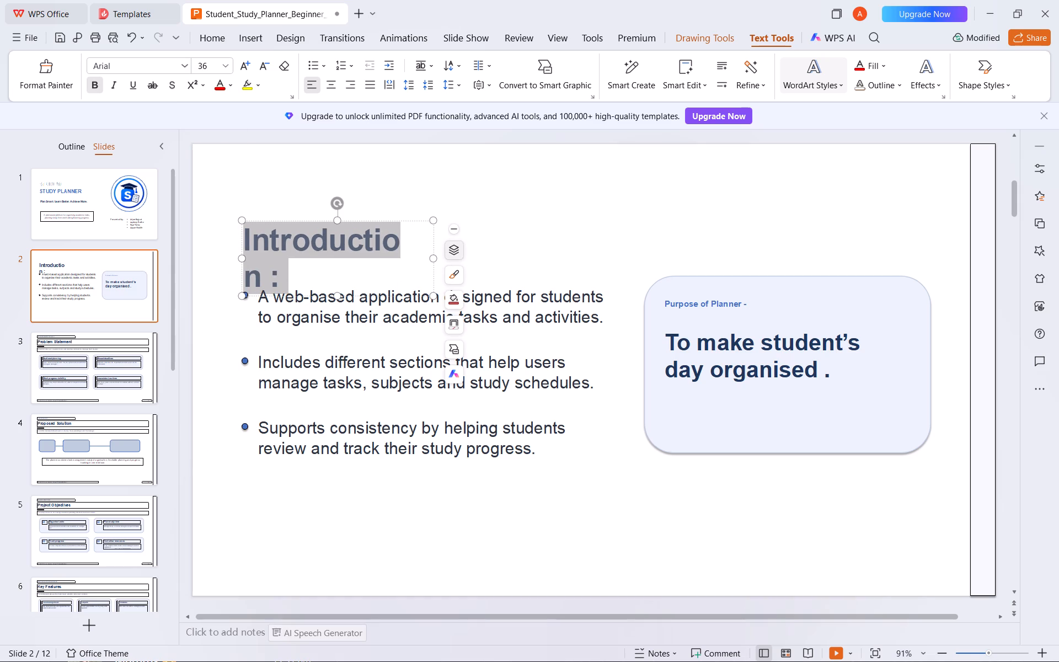
left_click_drag(433, 259, 475, 247)
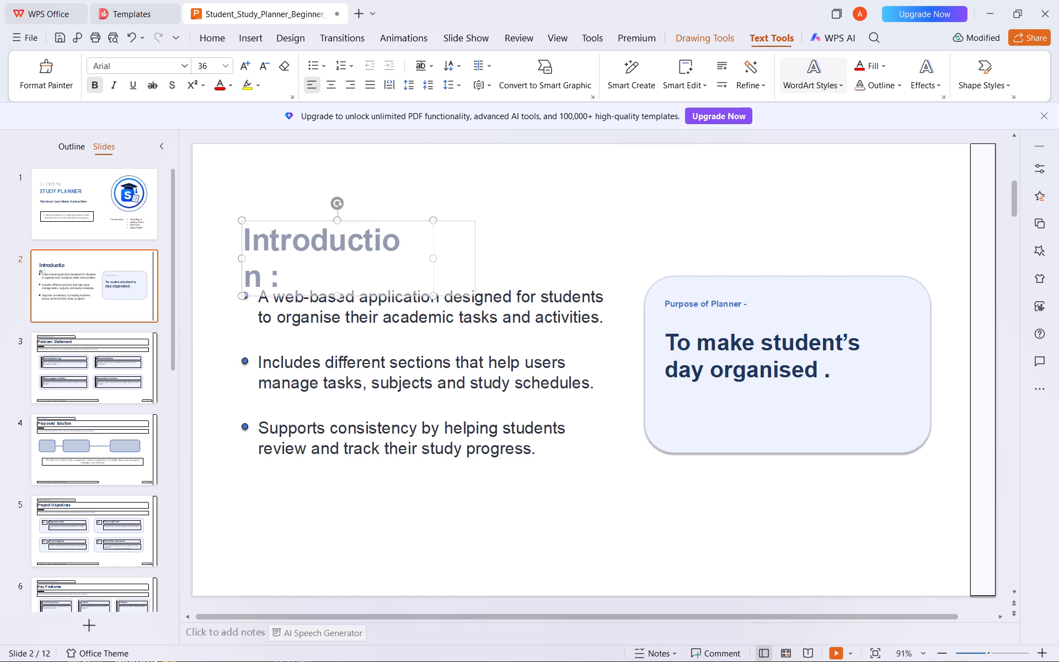
left_click_drag(475, 247, 485, 245)
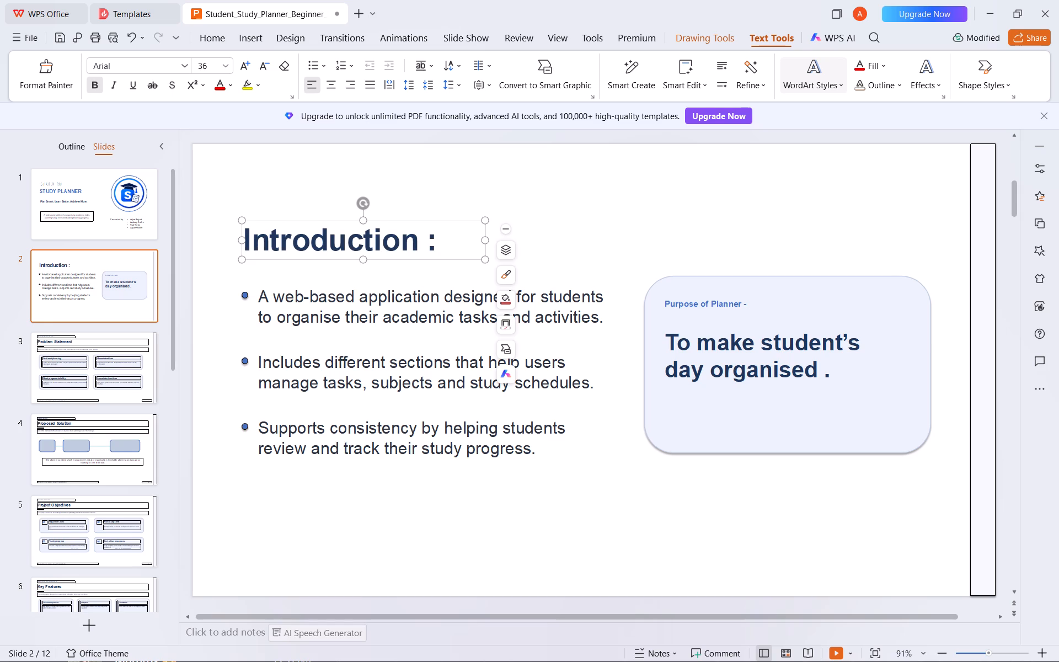
left_click(501, 146)
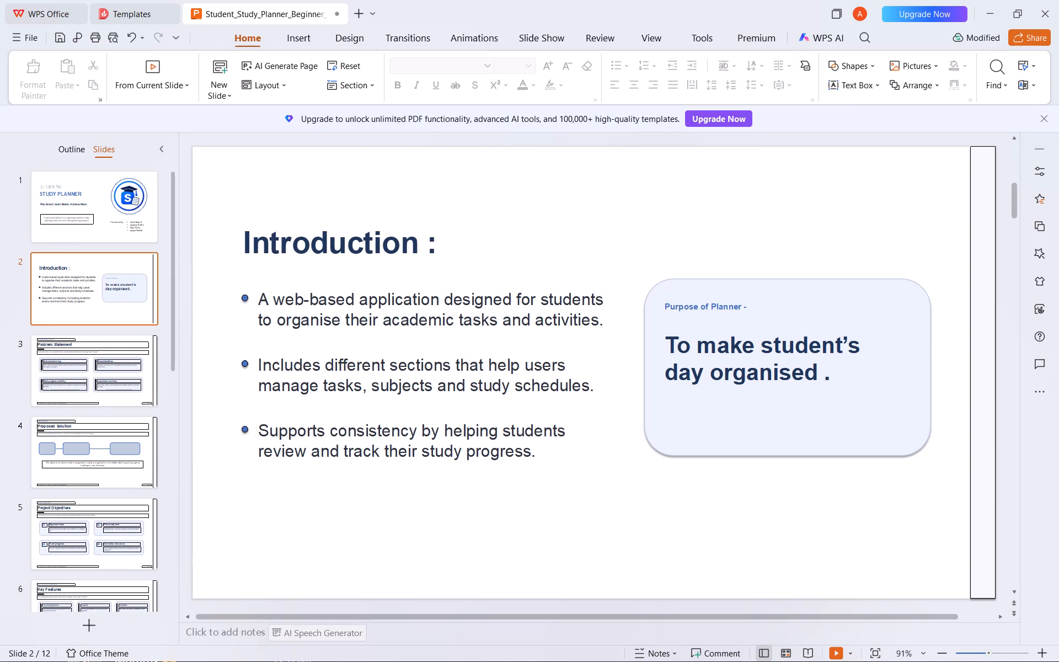
left_click(622, 495)
Delete the "UNDERSTANDING THE NEED" label above the title on slide 3, Problem Statement.
left_click(88, 185)
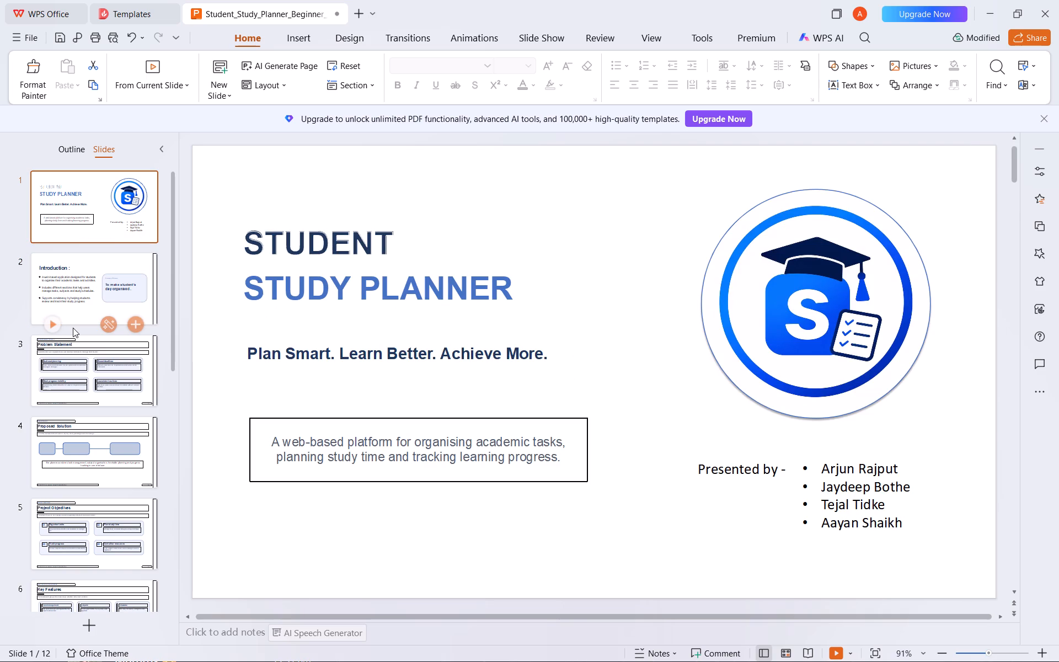
left_click(75, 303)
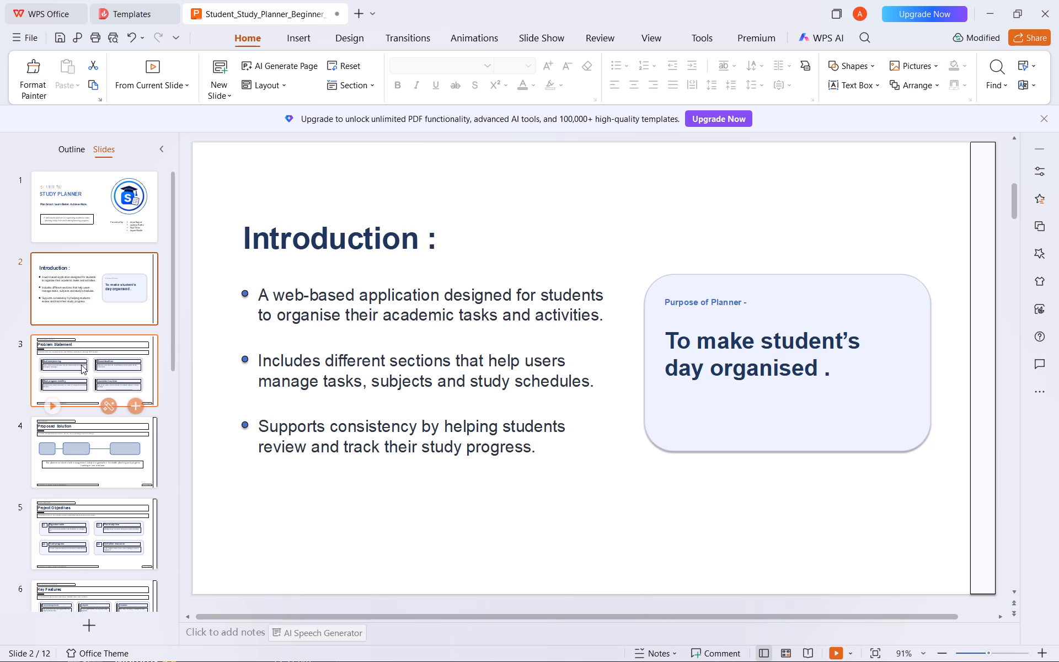
left_click(81, 365)
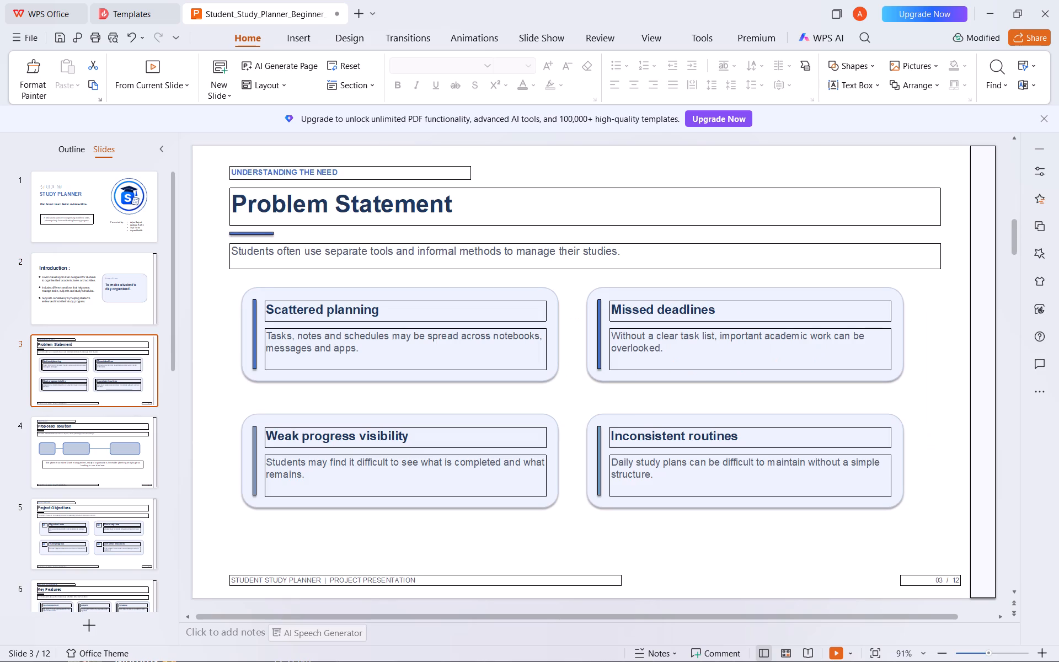
left_click(399, 164)
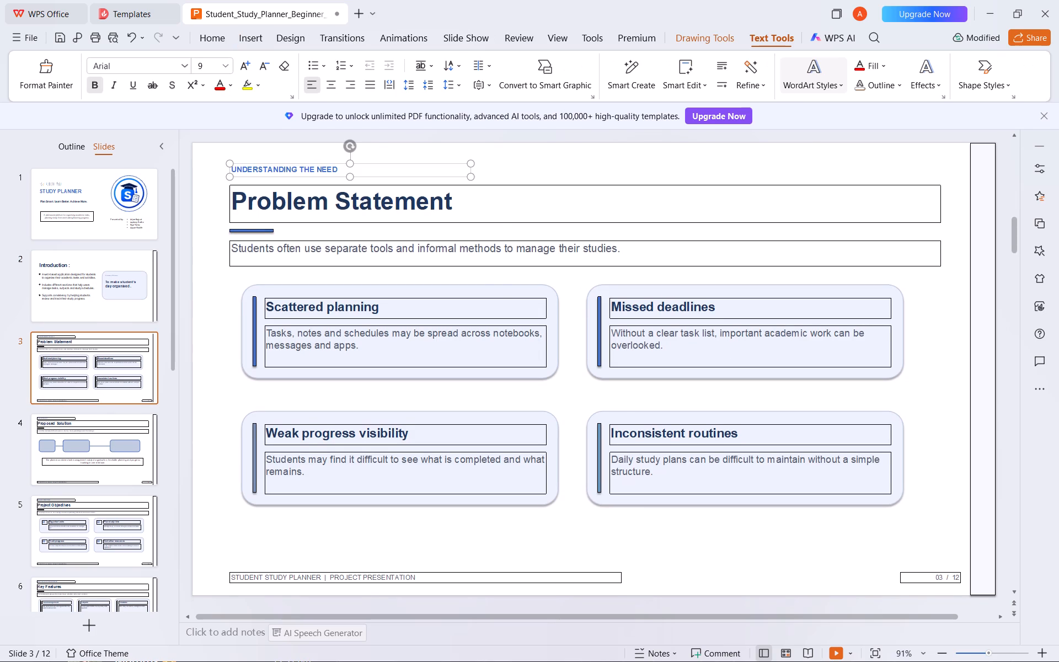
key("Delete")
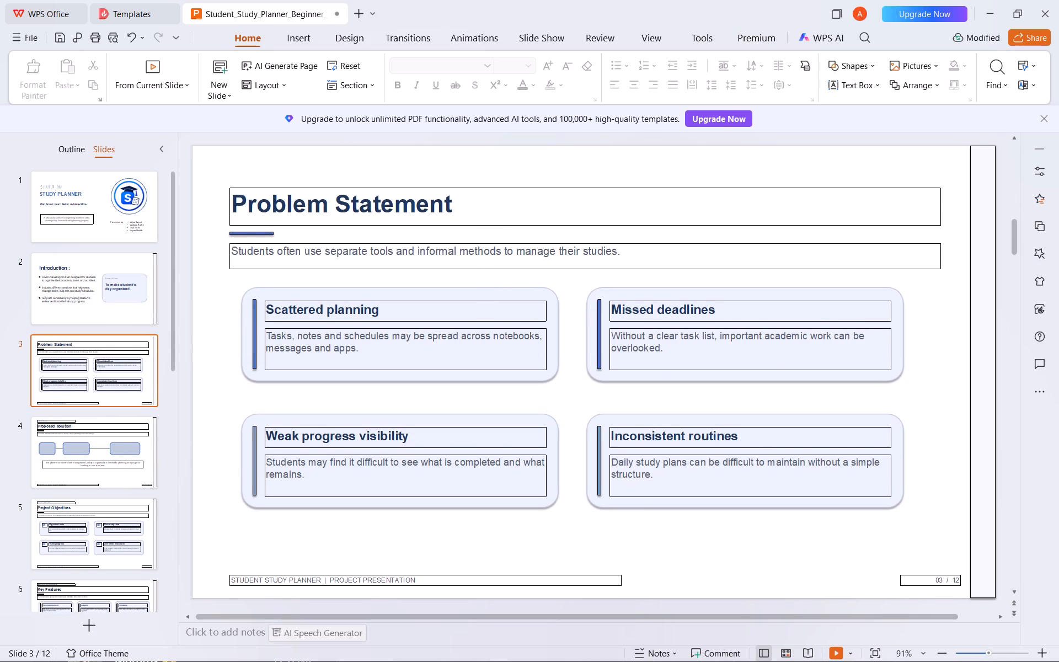
Set the outline of the "Problem Statement" title box to No Line.
left_click(456, 187)
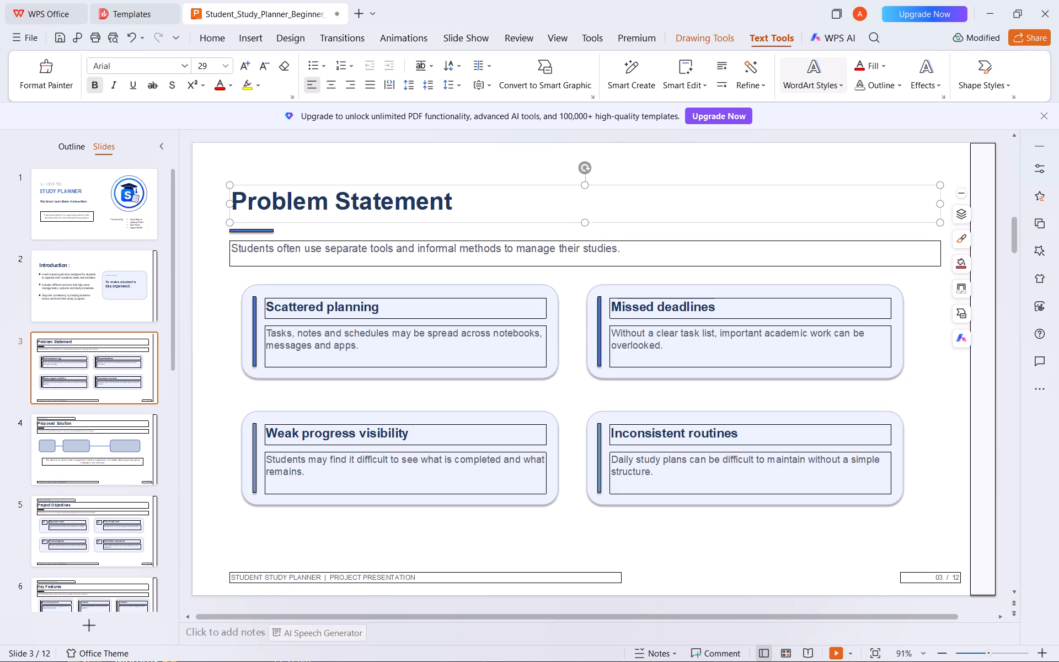
left_click(552, 181)
left_click(550, 193)
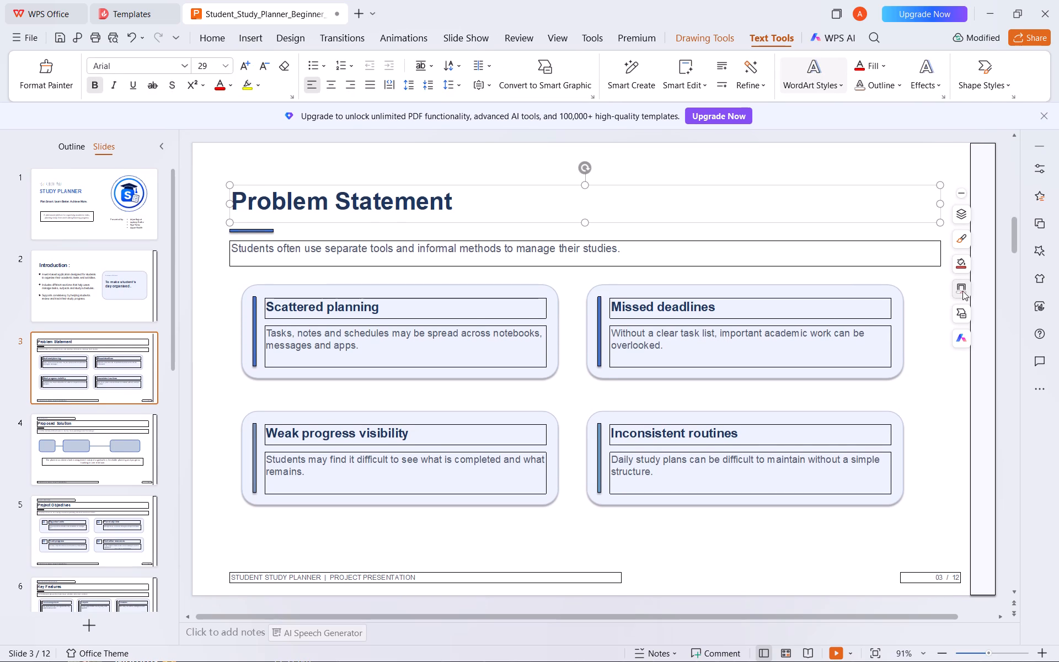
left_click(962, 291)
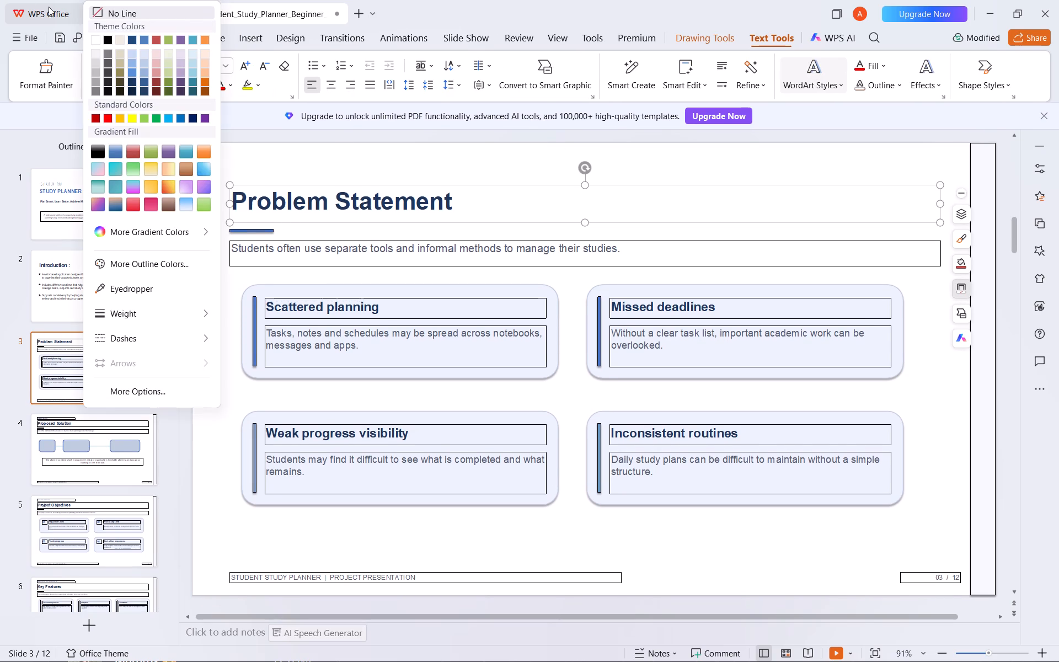
left_click(97, 14)
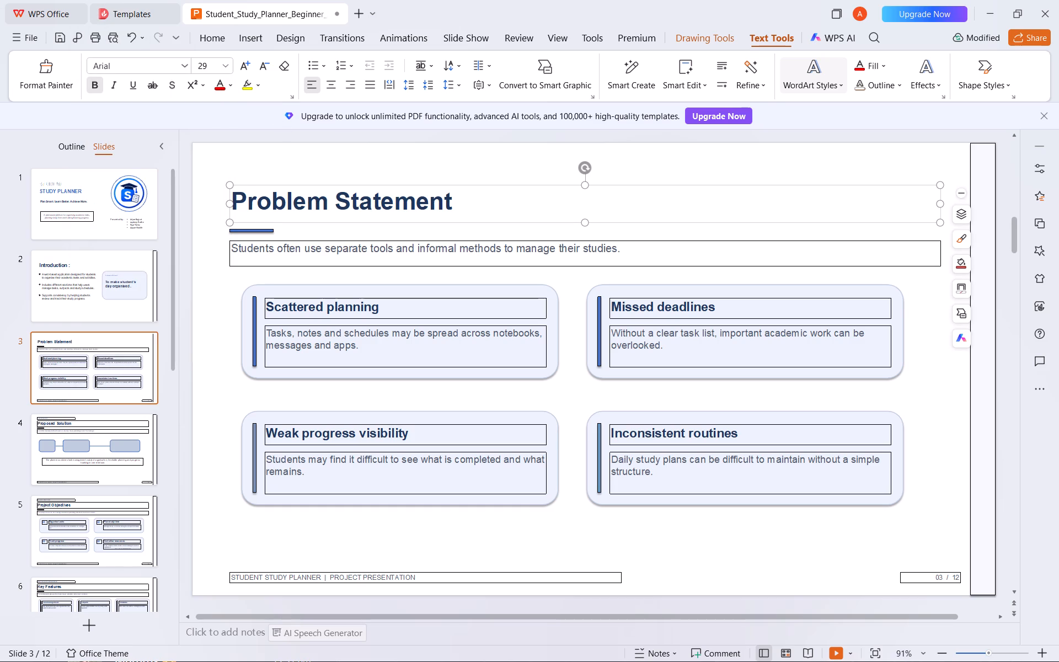
Delete the short blue accent bar and the "Students often use separate tools…" subtitle box below the Problem Statement title.
left_click(255, 233)
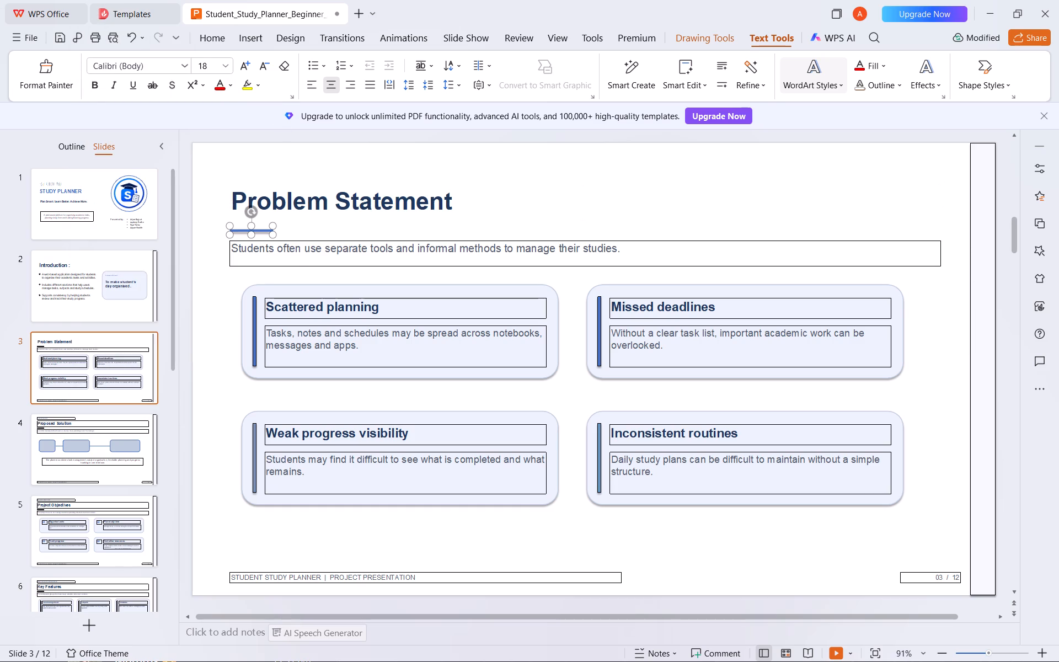
key("Delete")
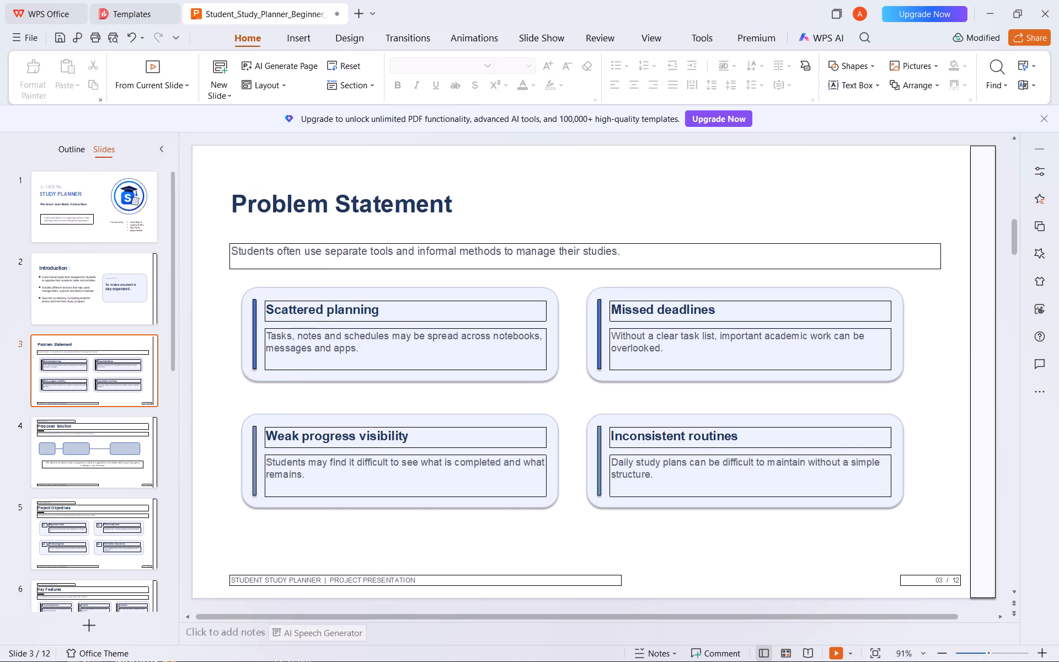
left_click(275, 255)
left_click(275, 255)
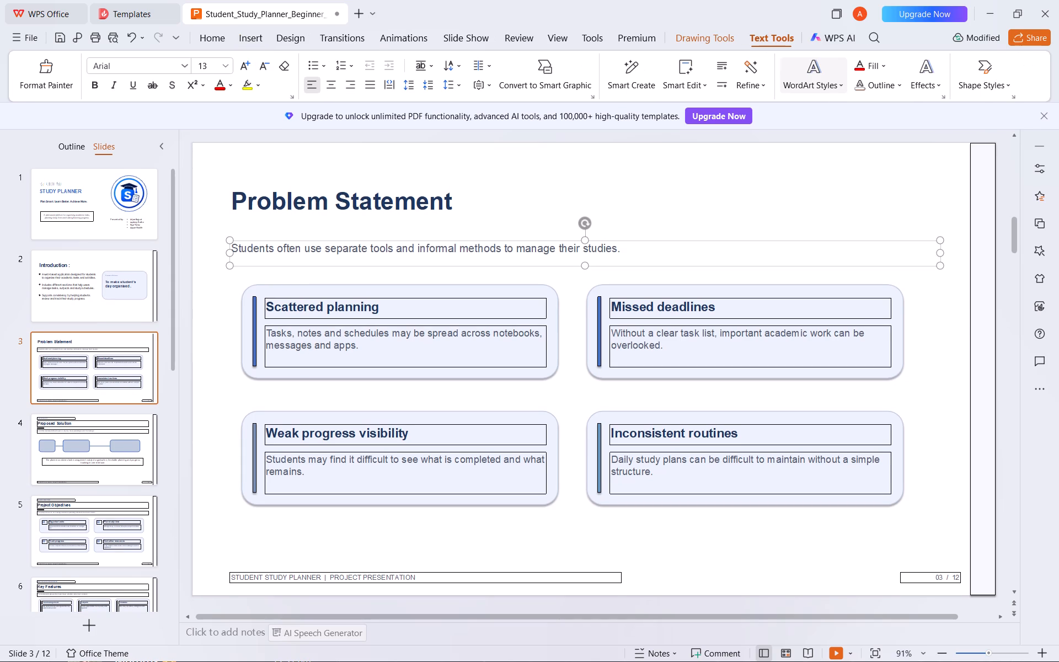
key("Delete")
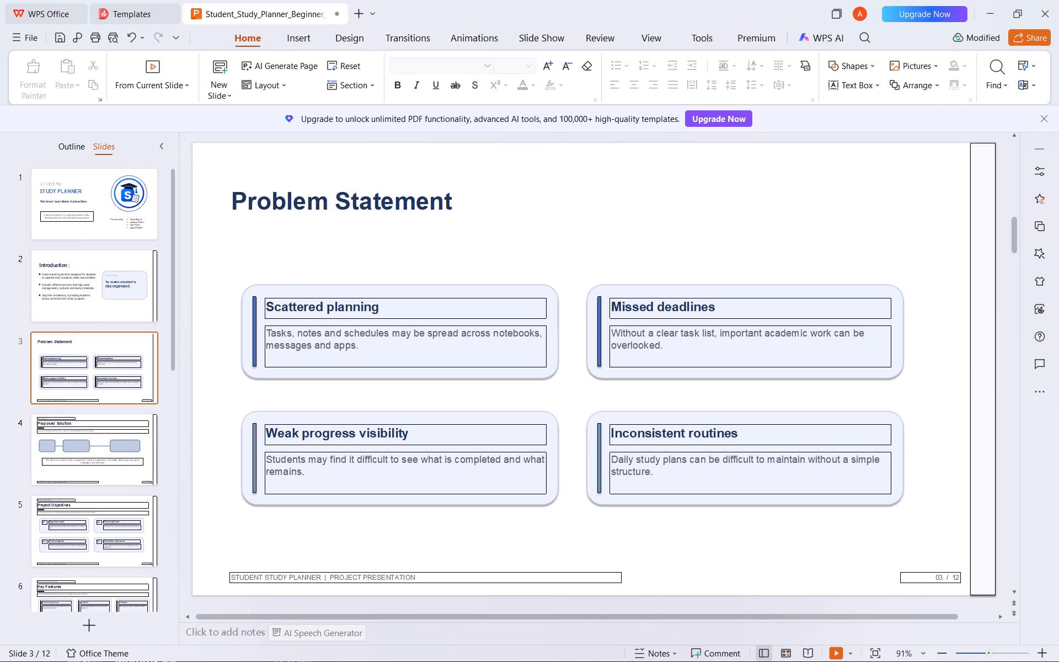
Delete the four rounded card backgrounds behind Scattered planning, Missed deadlines, Weak progress visibility and Inconsistent routines, keeping their text.
left_click(335, 286)
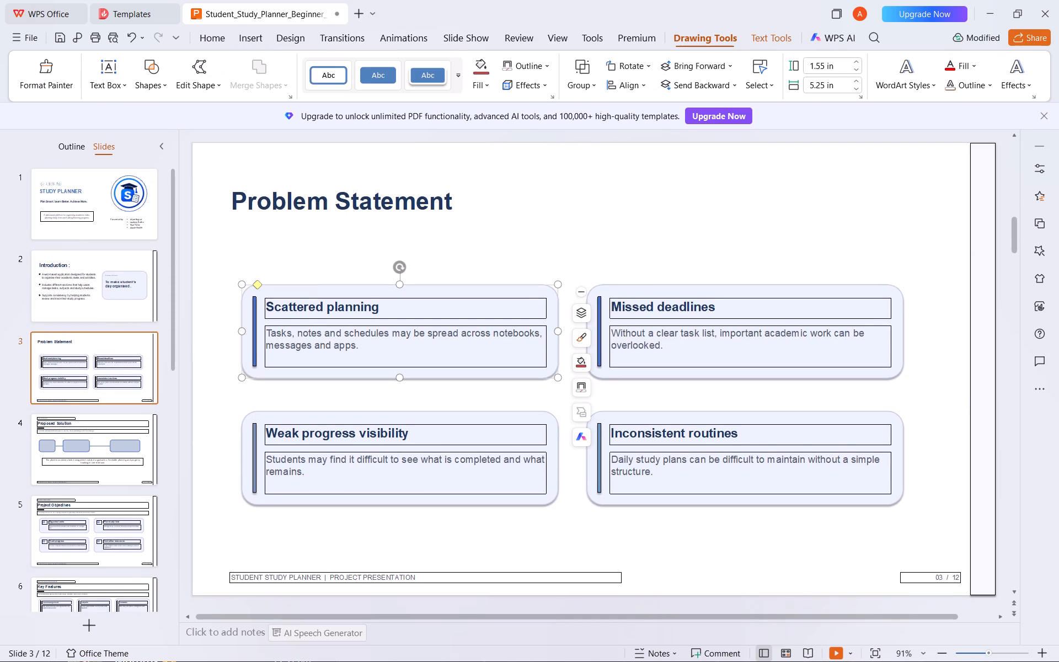
key("Delete")
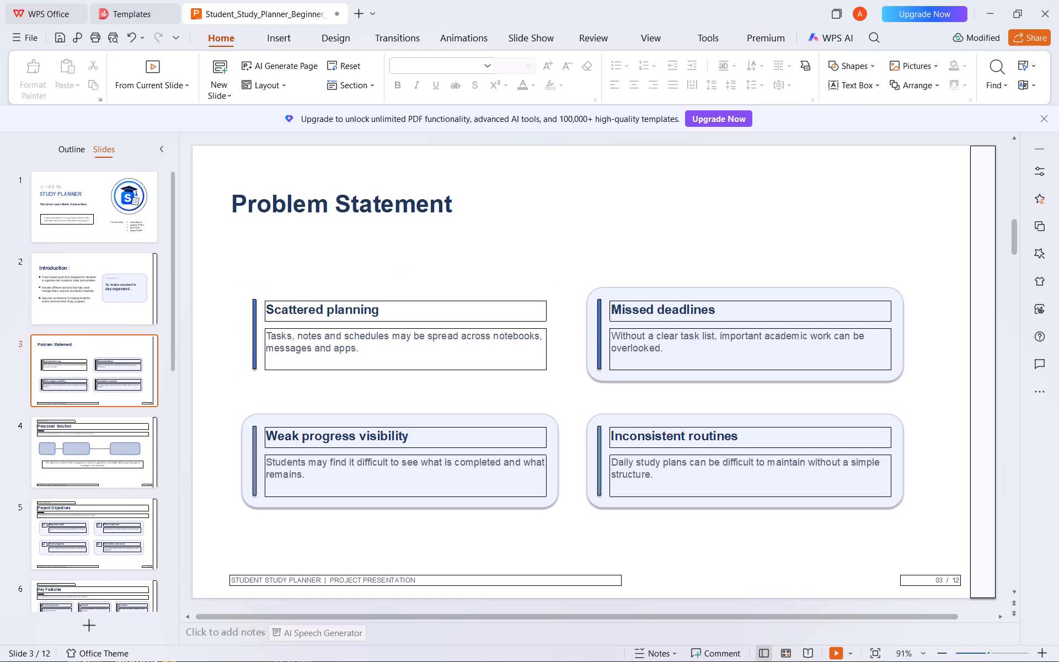
left_click(589, 292)
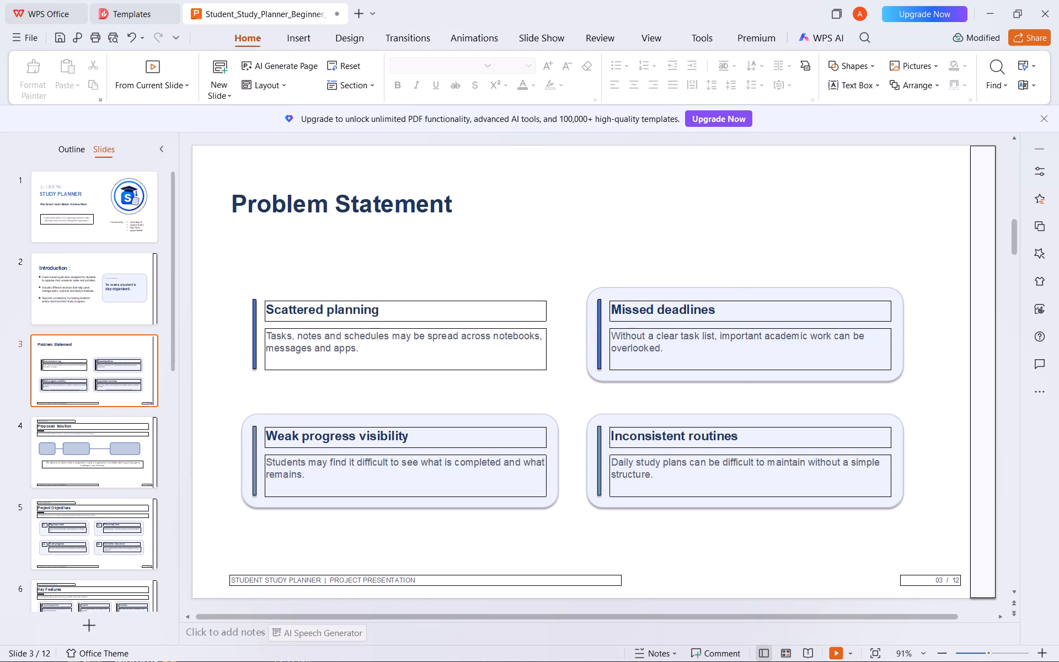
key("Delete")
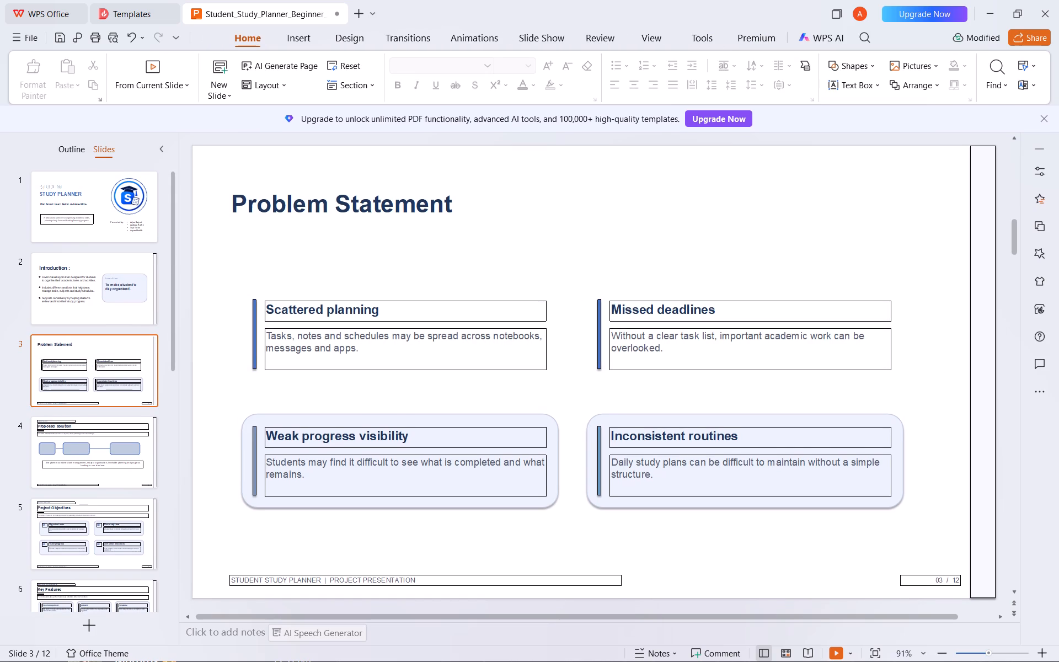
left_click(547, 413)
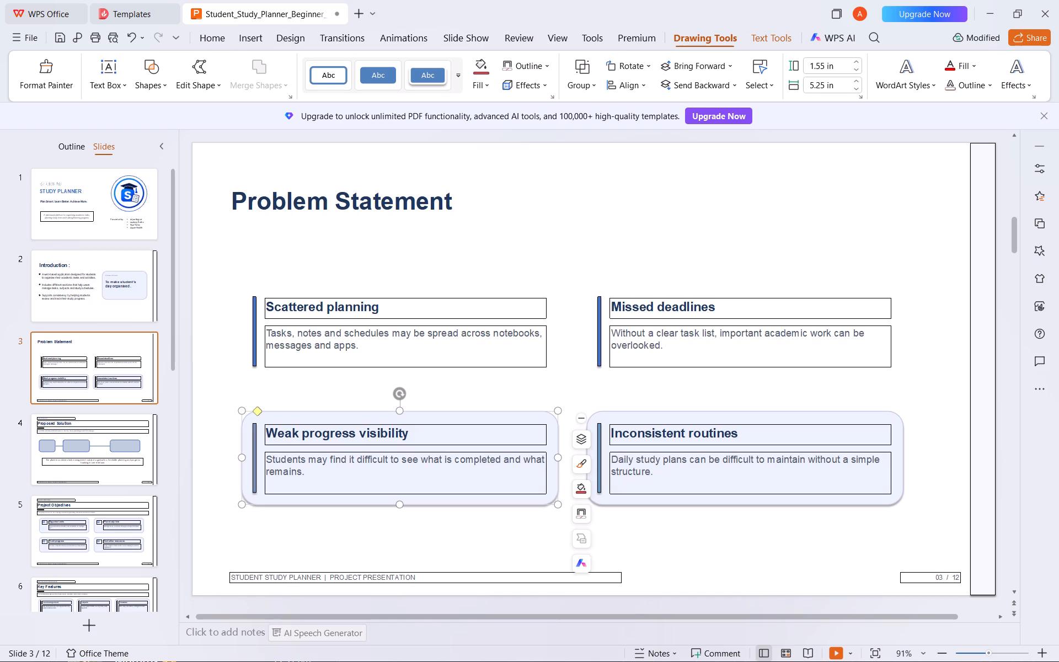
key("Delete")
left_click(593, 418)
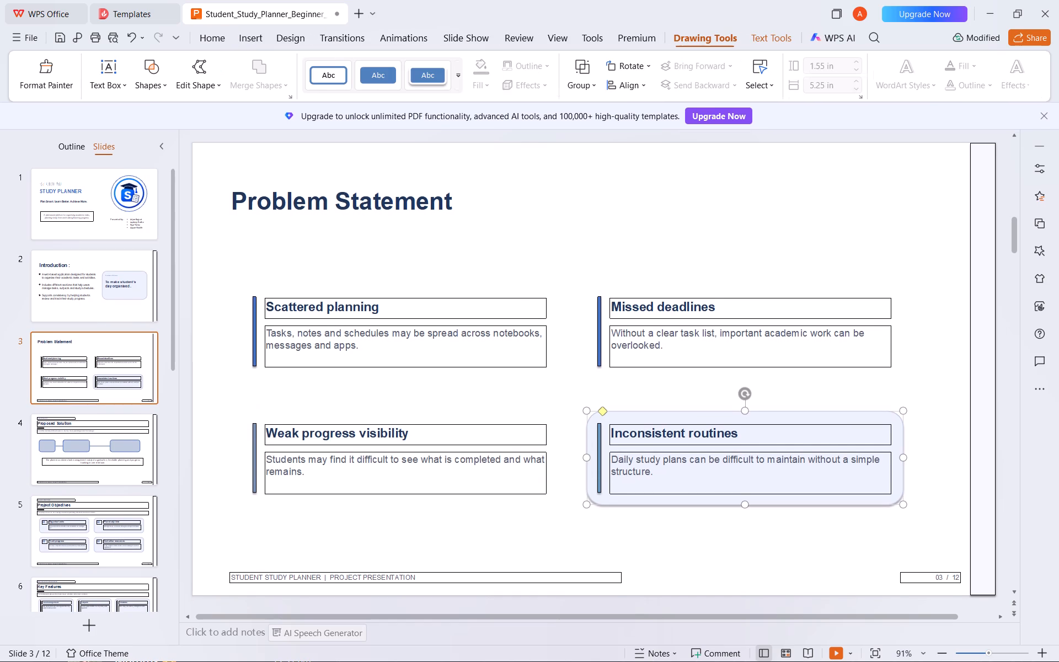
key("Delete")
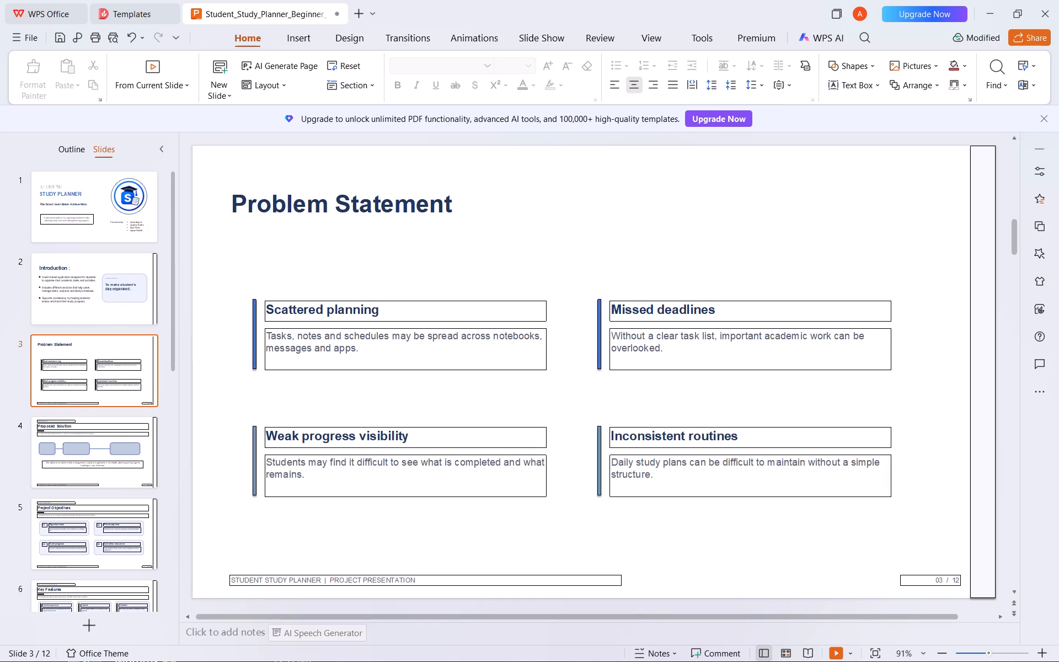
Set the outlines of the "Scattered planning" heading box and its description box to No Line.
left_click(565, 289)
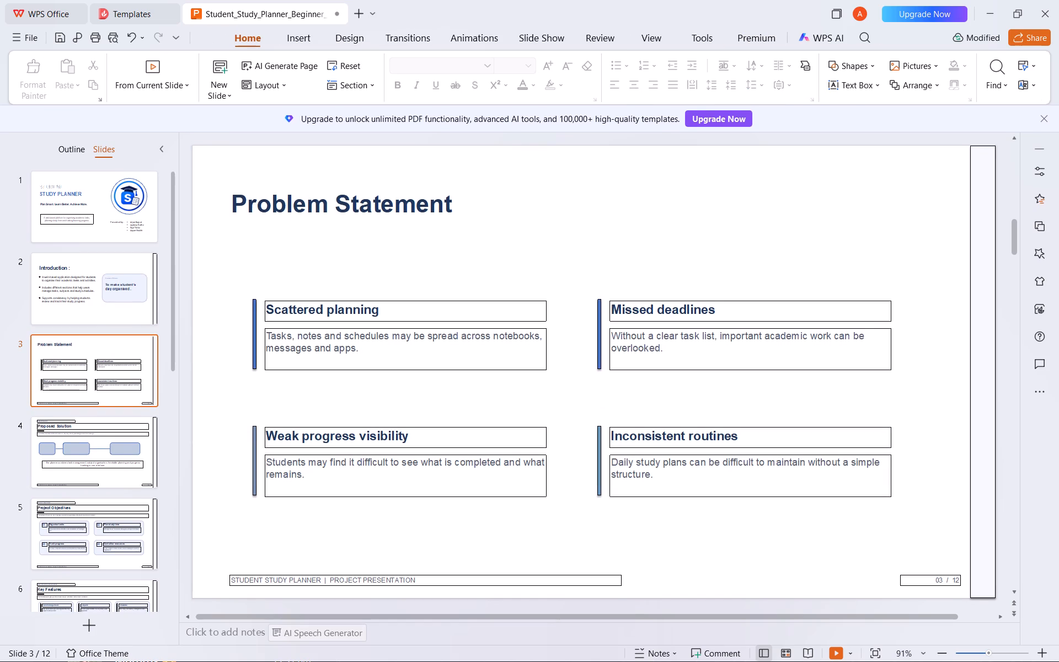
left_click(537, 302)
left_click(537, 302)
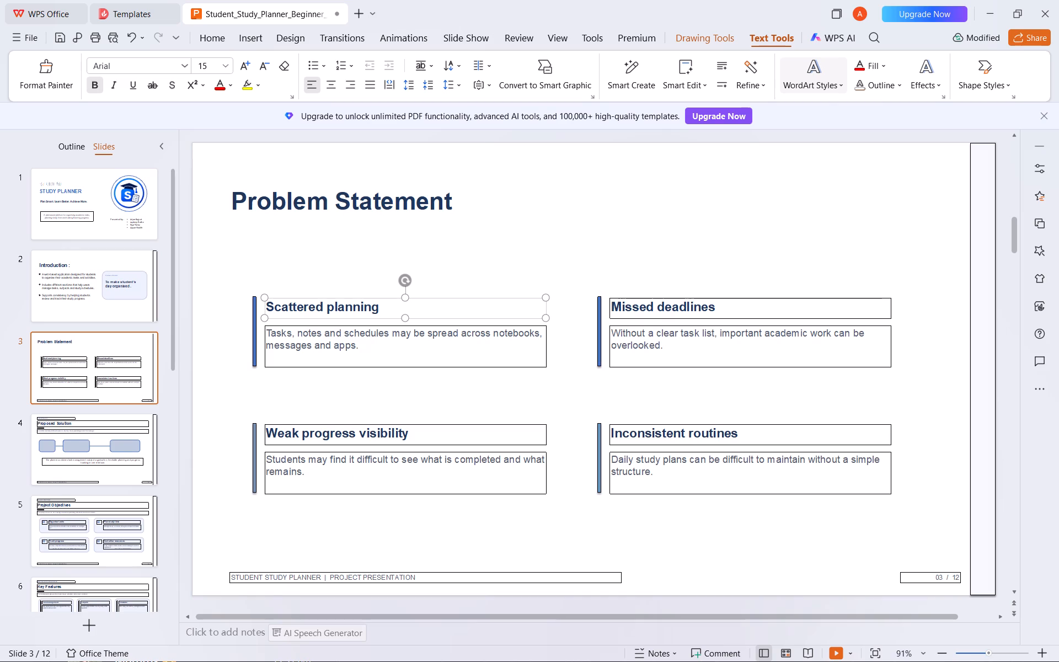
left_click(569, 396)
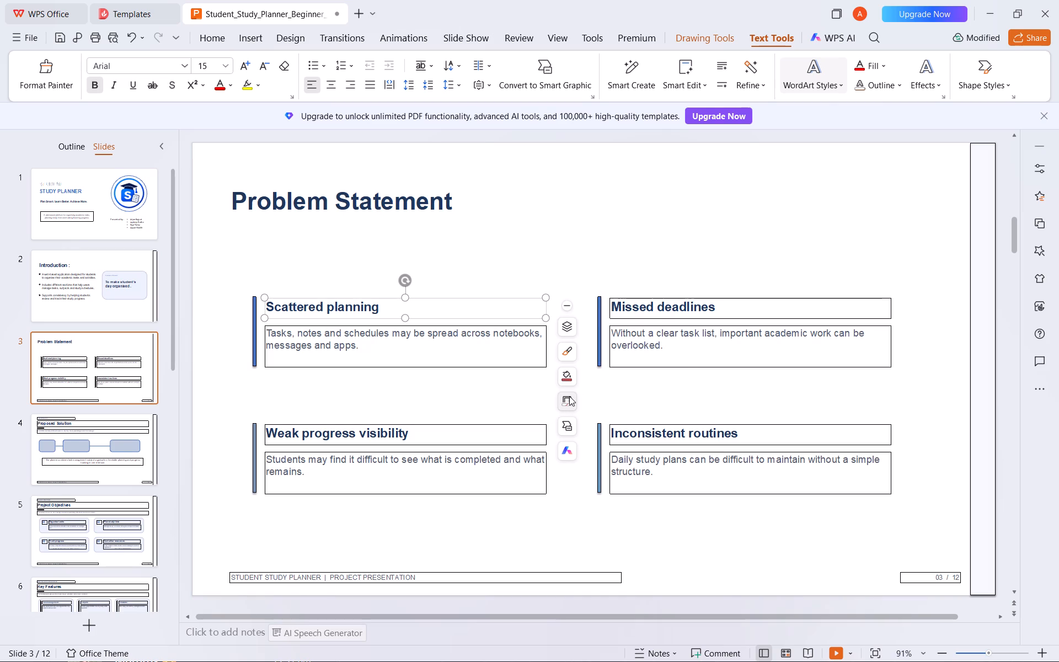
left_click(606, 259)
left_click(544, 328)
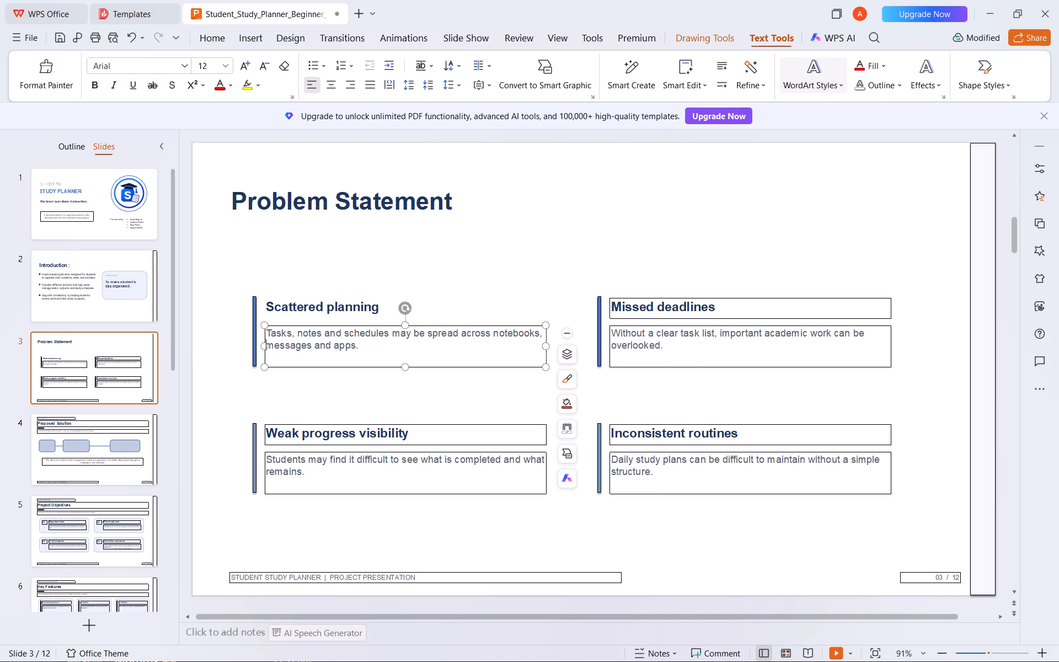
left_click(559, 425)
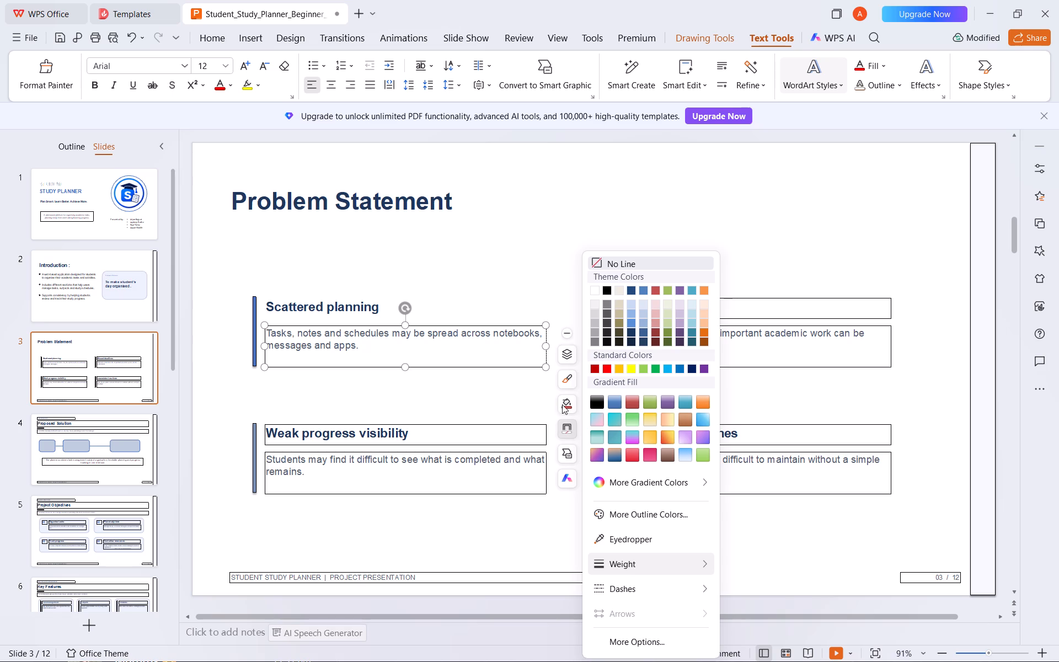
left_click(597, 265)
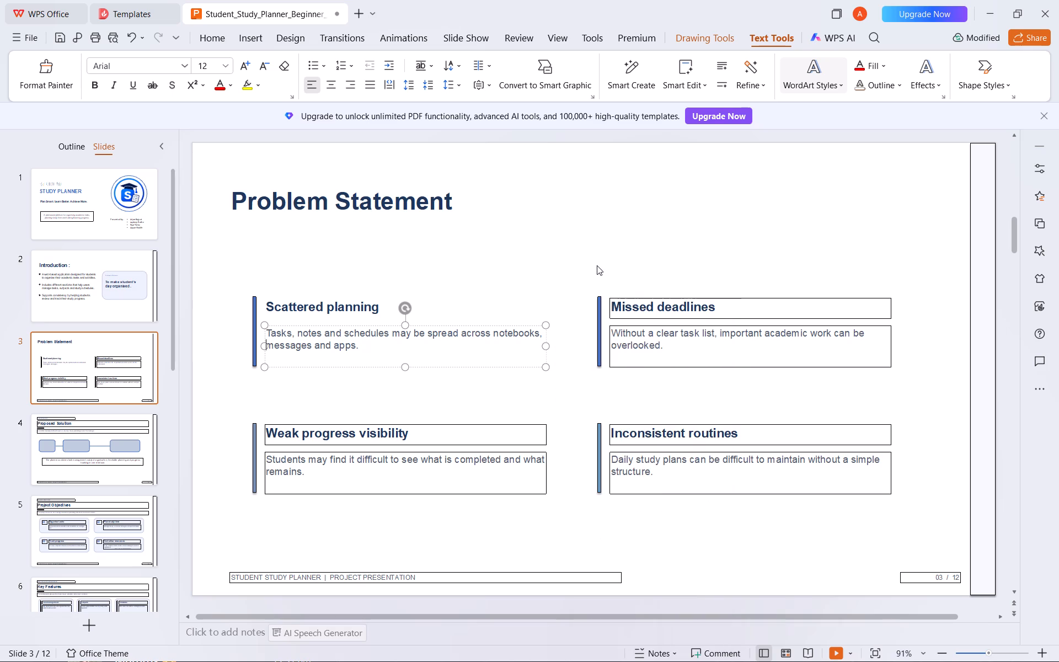
Set the outlines of the "Missed deadlines" heading box and its description box to No Line.
left_click(633, 296)
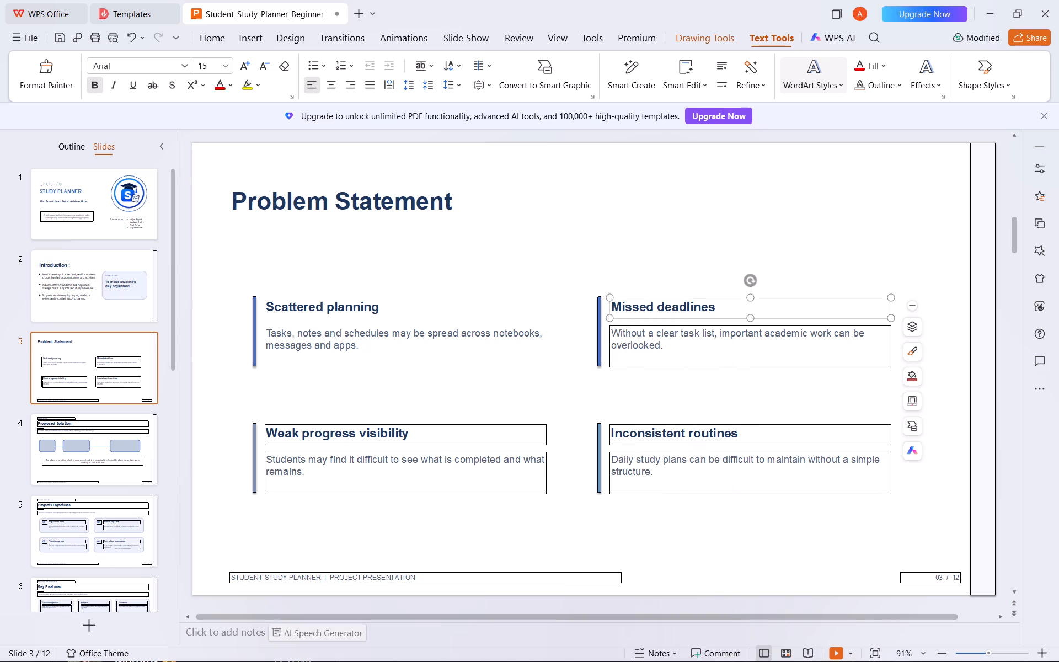
left_click(913, 403)
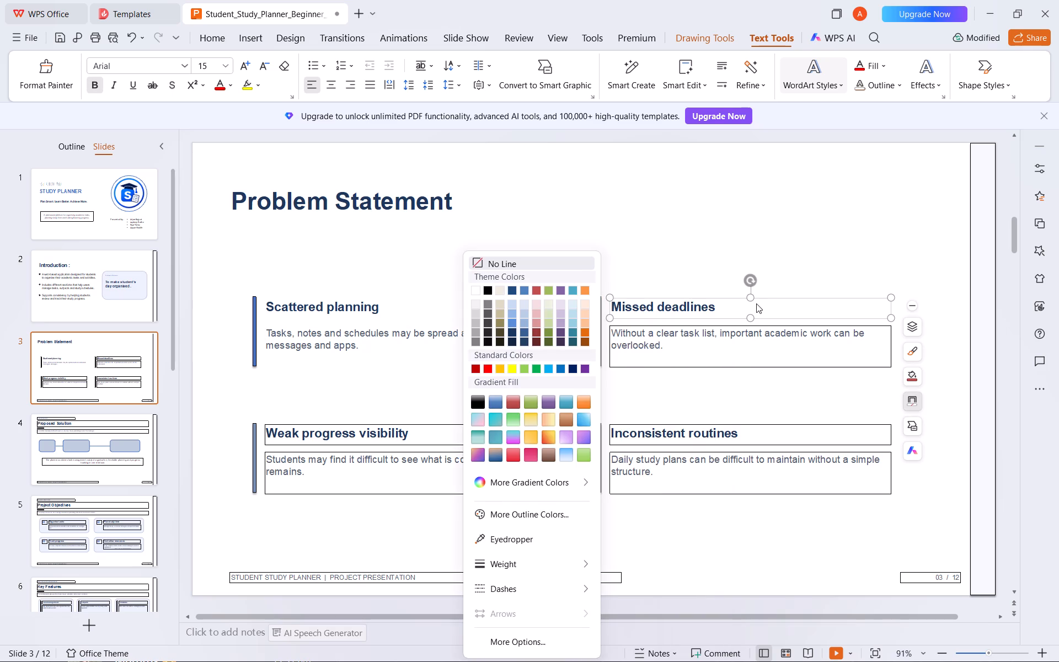
left_click(569, 259)
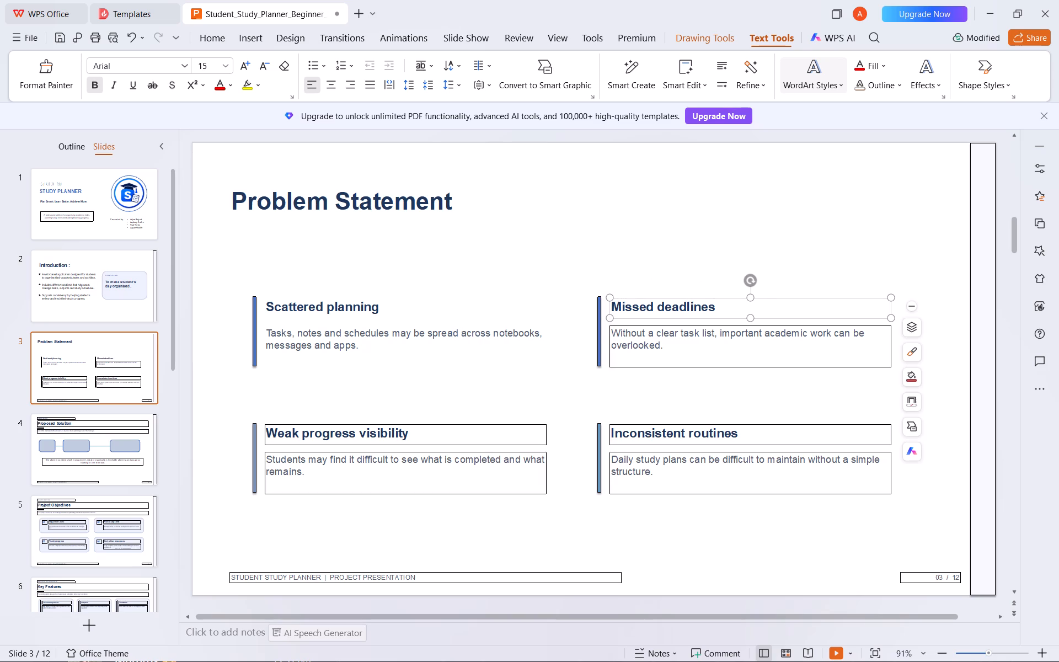
left_click(643, 324)
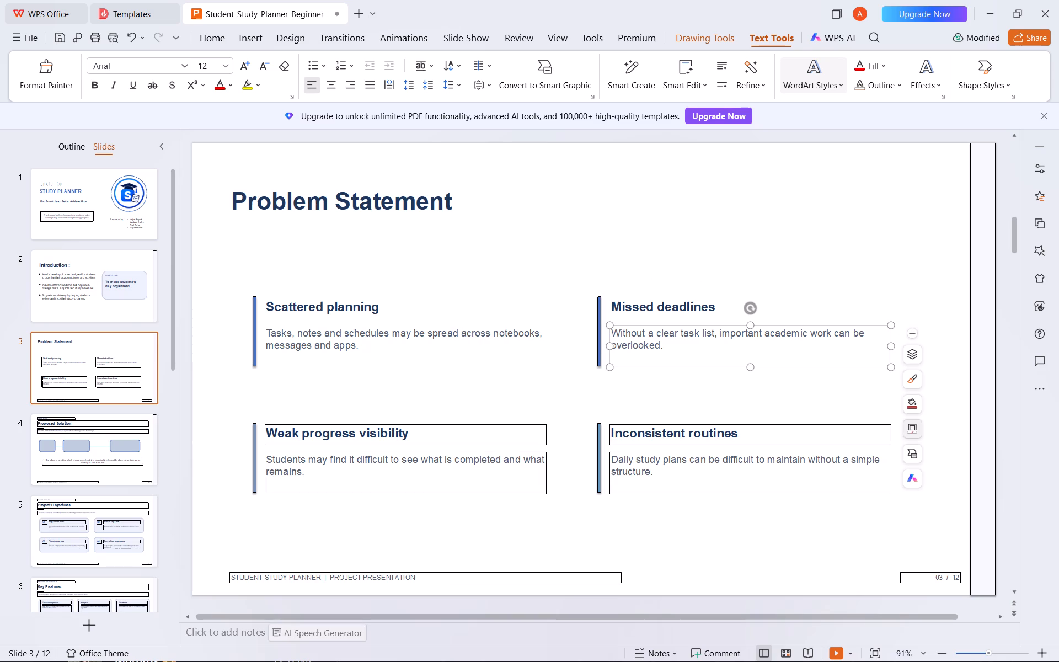
left_click(905, 426)
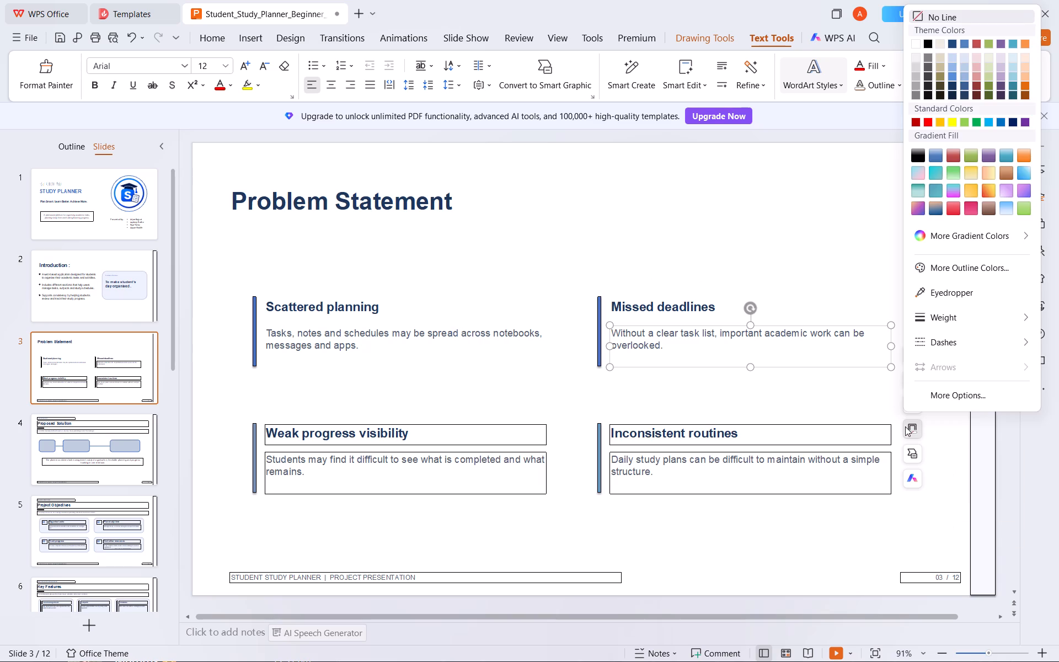
left_click(953, 14)
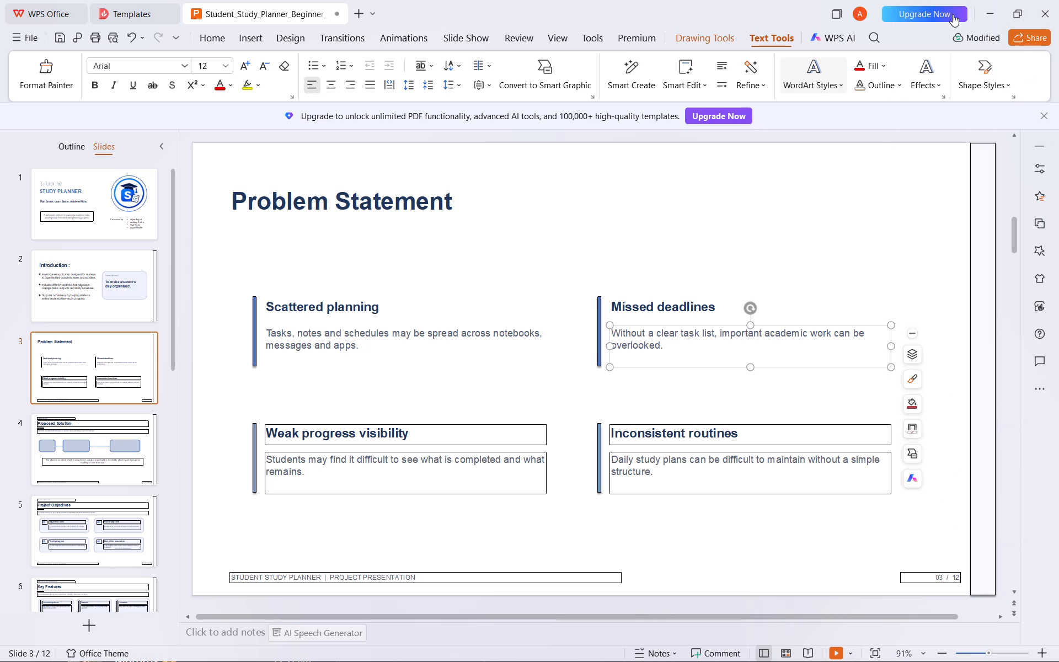
Set the outlines of the "Weak progress visibility" heading box and its description box to No Line.
left_click(527, 423)
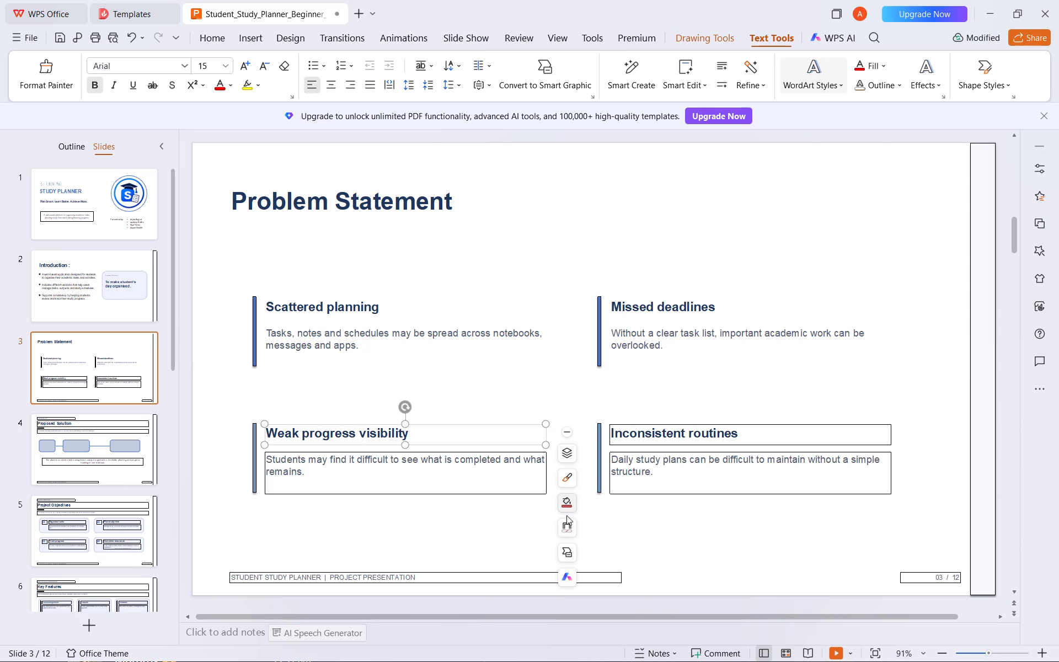
left_click(566, 525)
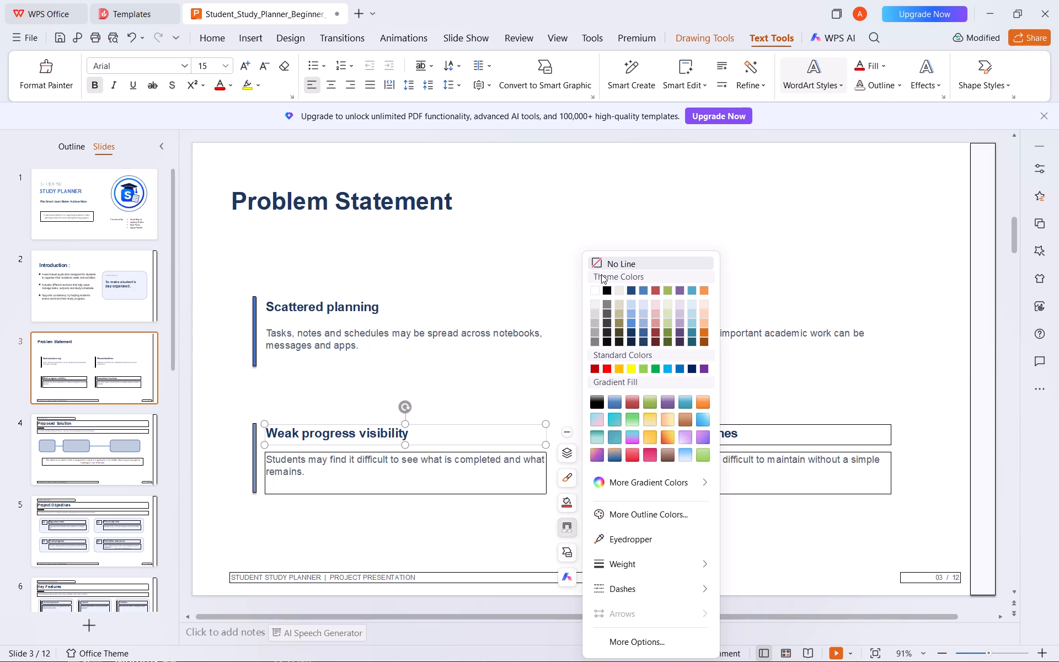
left_click(598, 264)
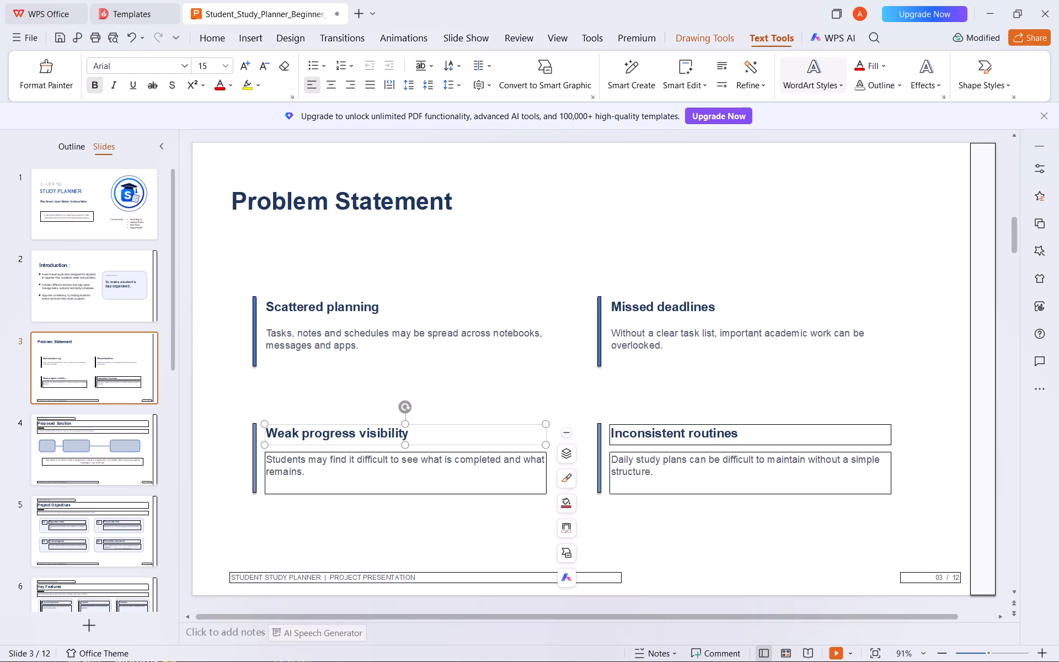
left_click(535, 452)
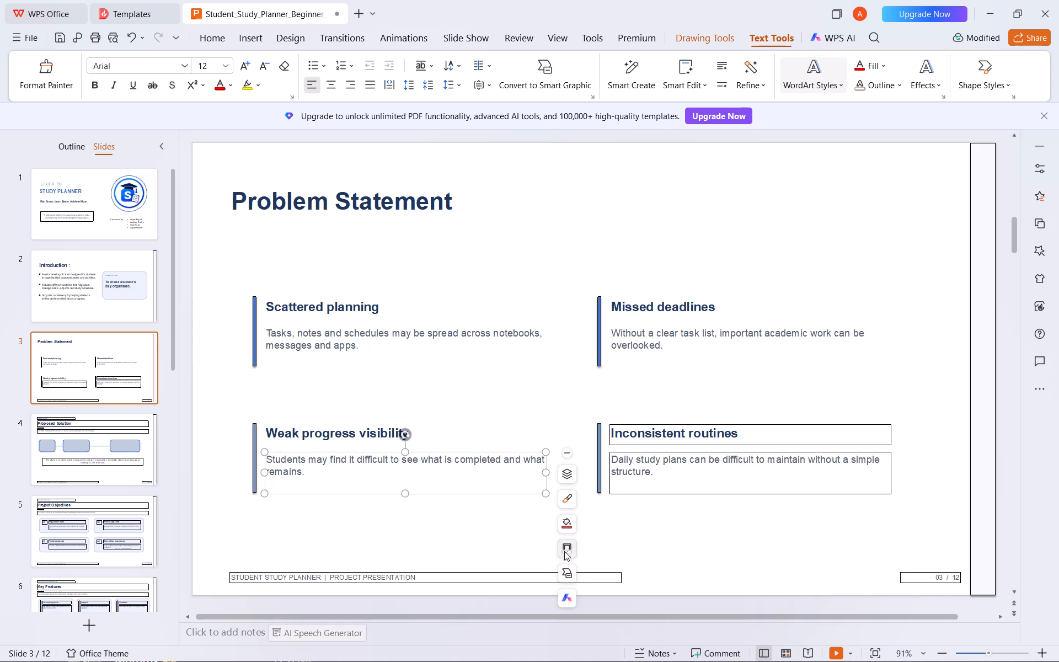
left_click(564, 551)
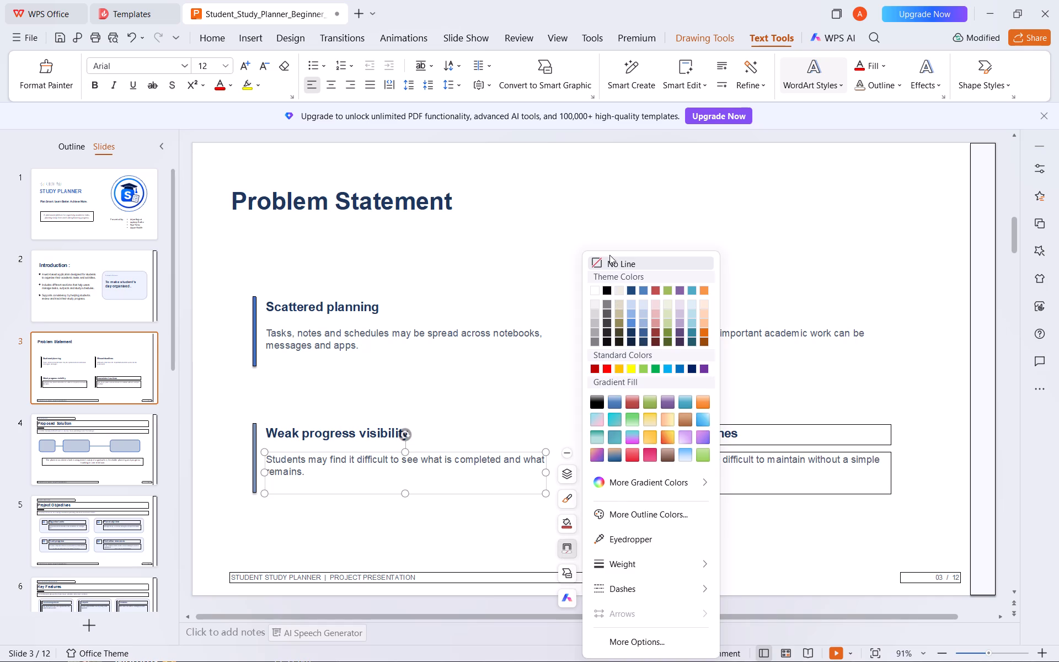
left_click(609, 257)
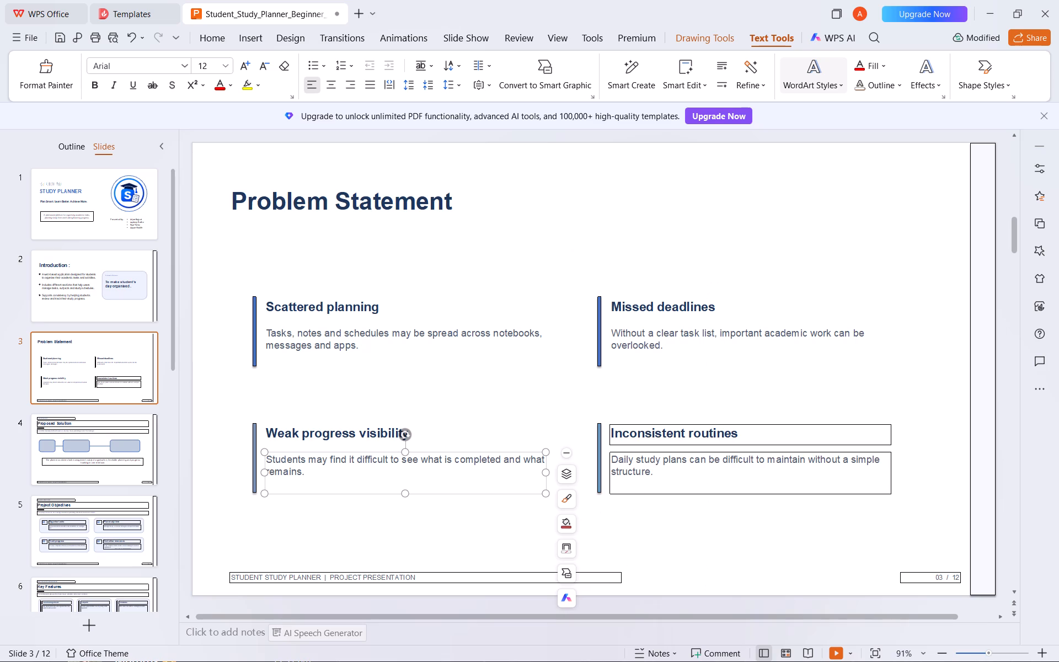
Set the outlines of the "Inconsistent routines" heading box and its description box to No Line.
left_click(742, 425)
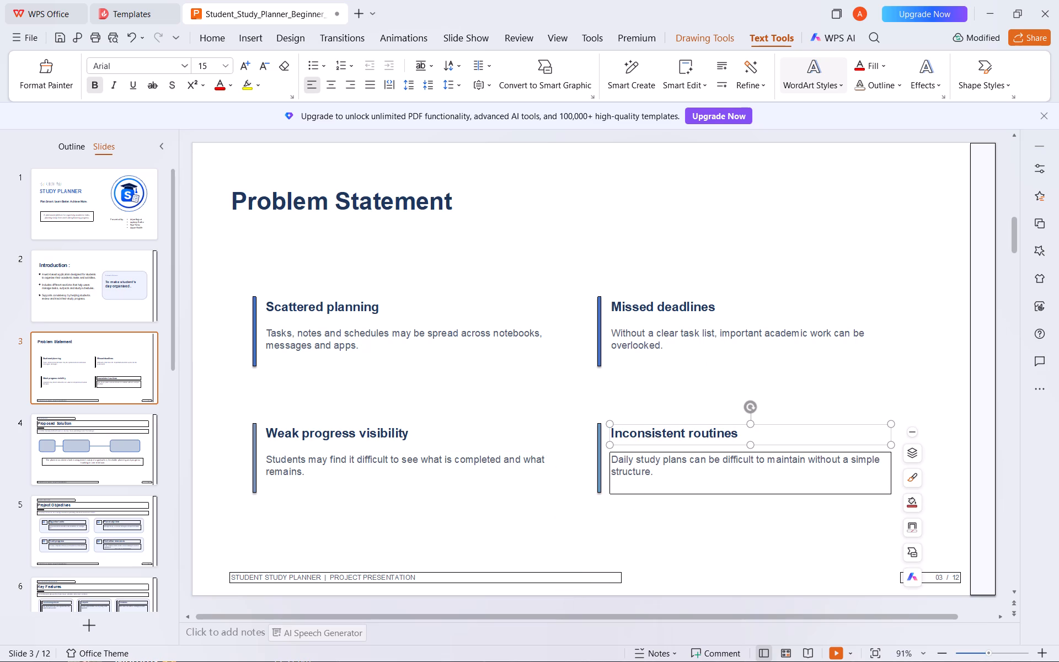
left_click(914, 522)
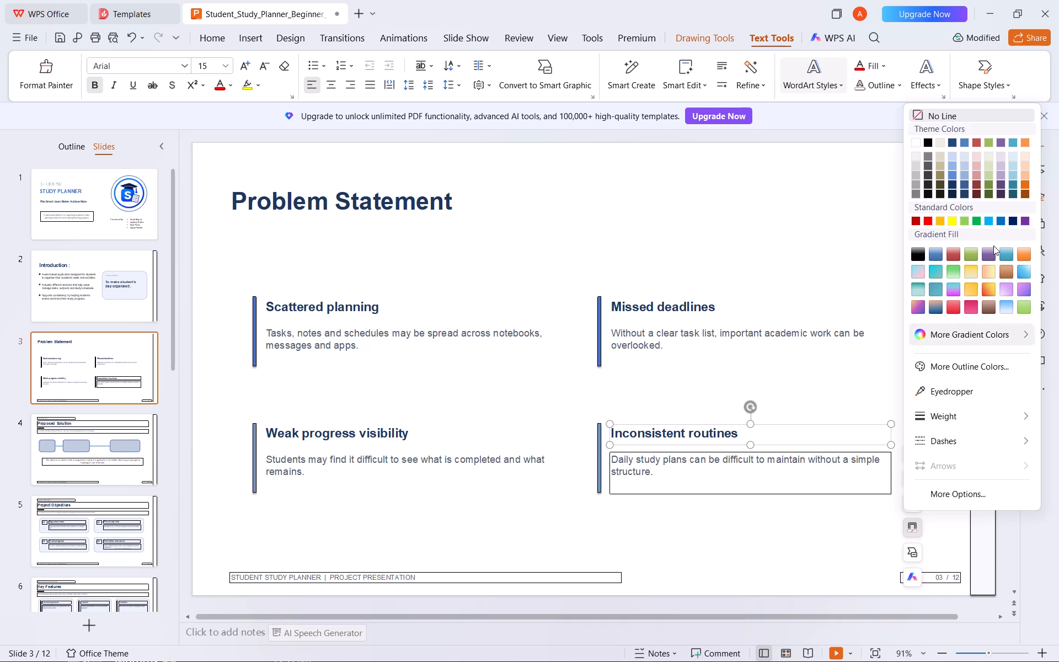
left_click(938, 116)
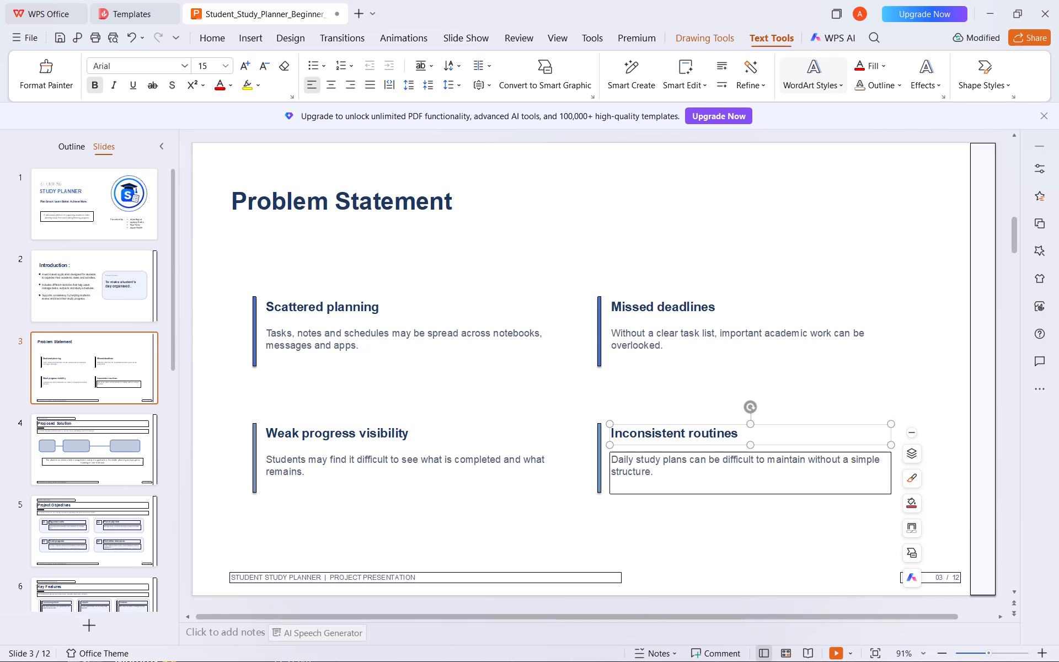
left_click(885, 453)
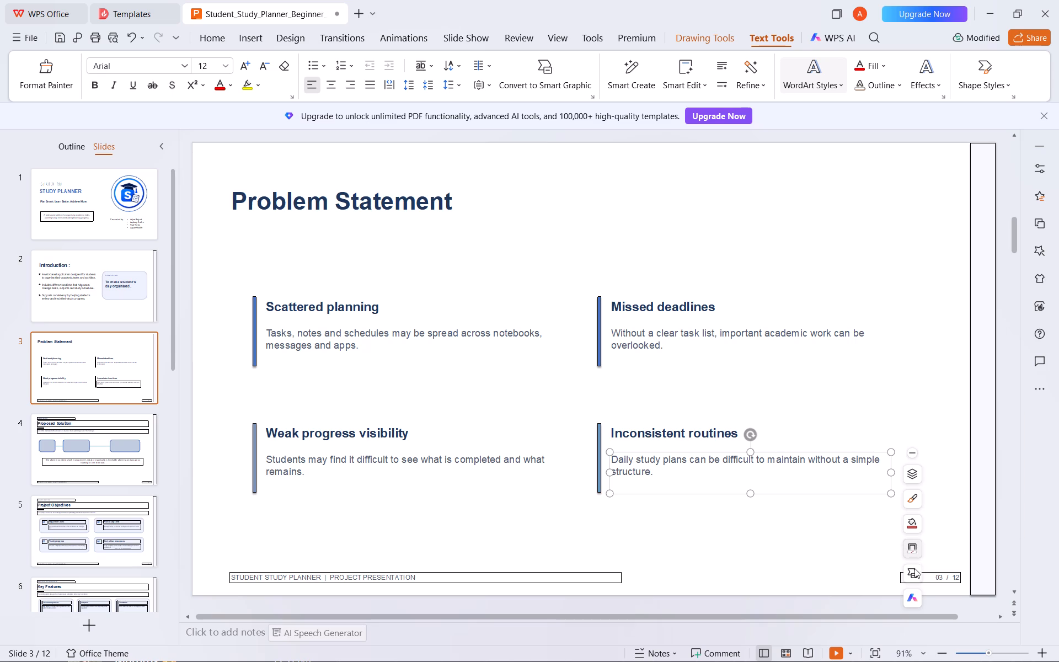
left_click(911, 547)
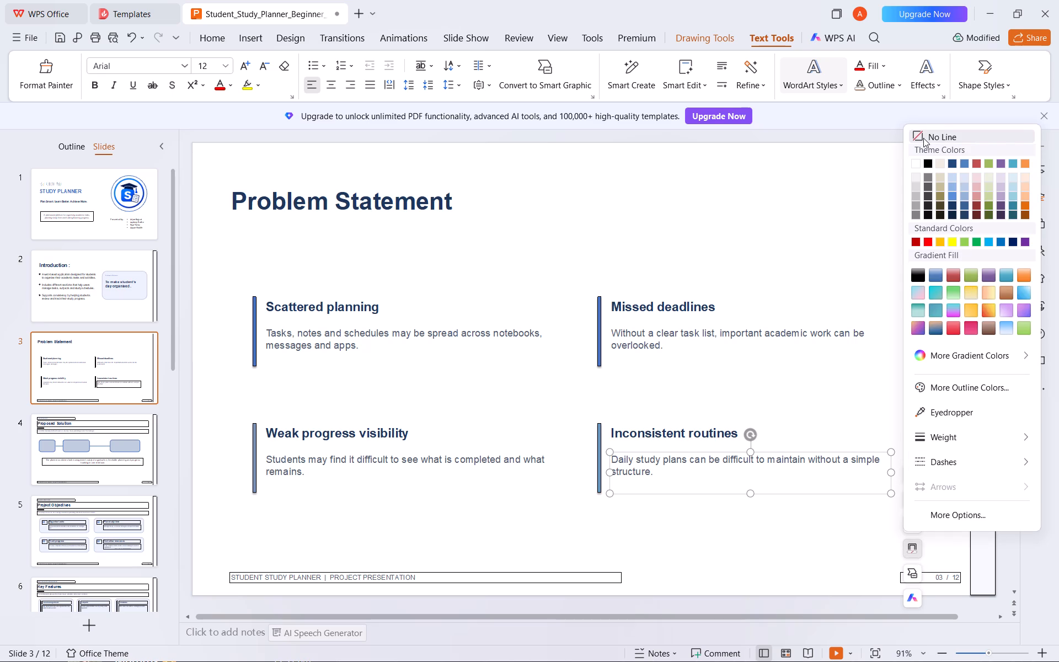
left_click(920, 135)
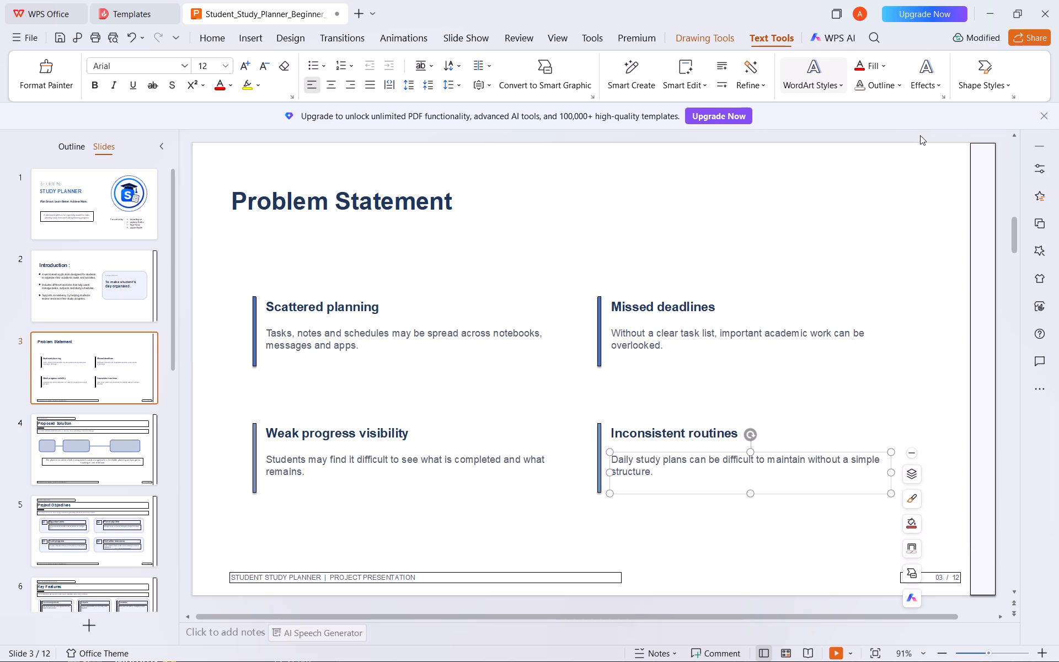
left_click(868, 211)
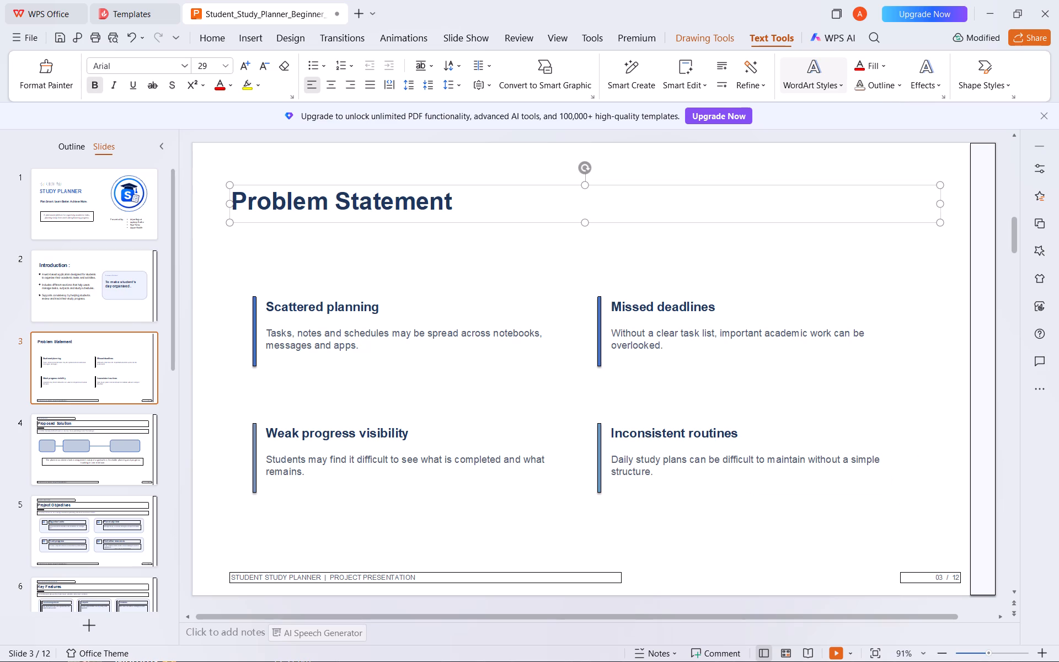
left_click(872, 274)
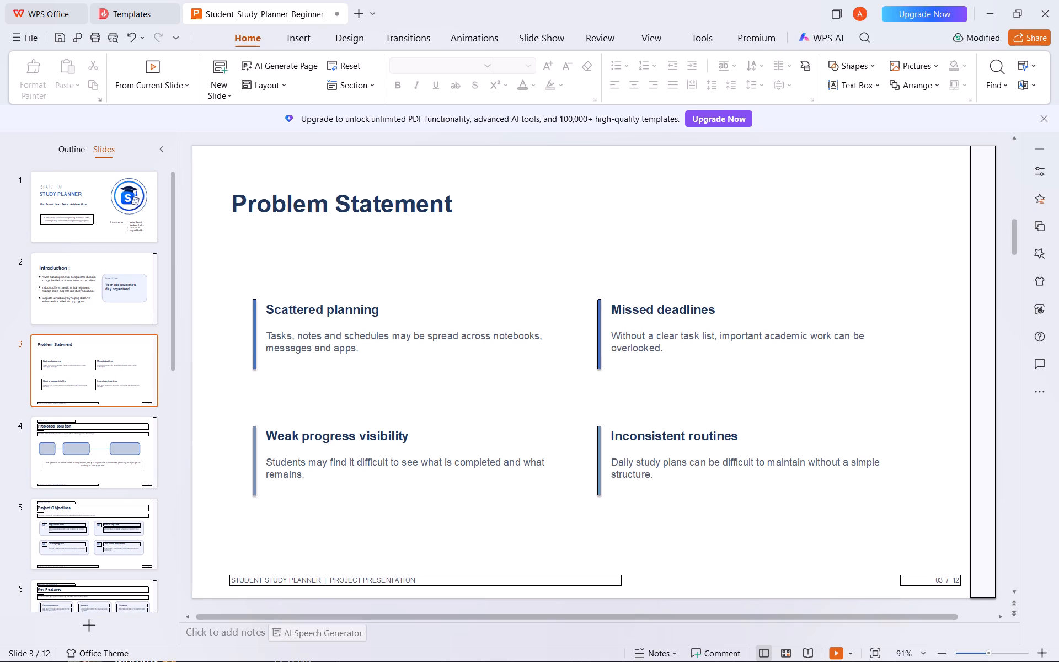
Delete the four vertical blue accent bars beside Scattered planning, Weak progress visibility, Inconsistent routines and Missed deadlines.
left_click(256, 319)
key("Delete")
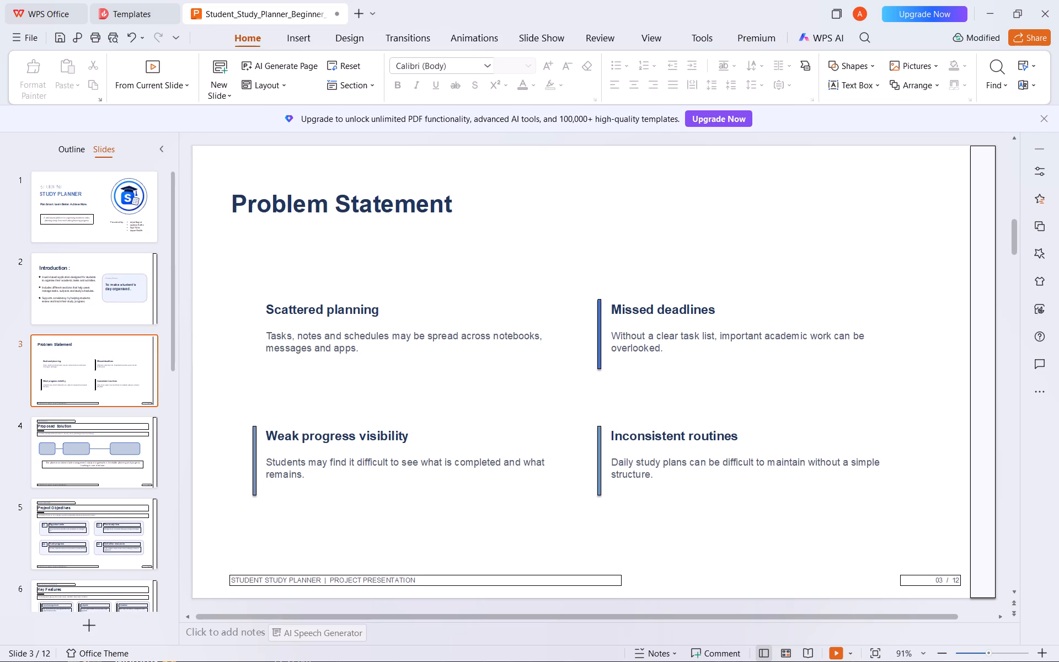
left_click(248, 453)
left_click(252, 453)
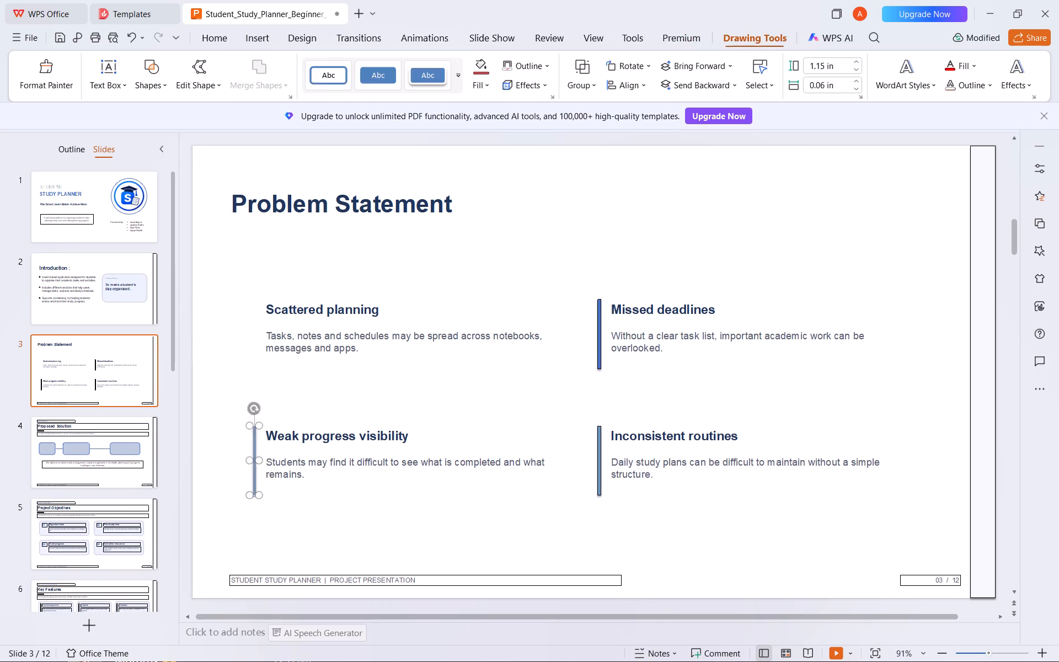
key("Delete")
left_click(598, 465)
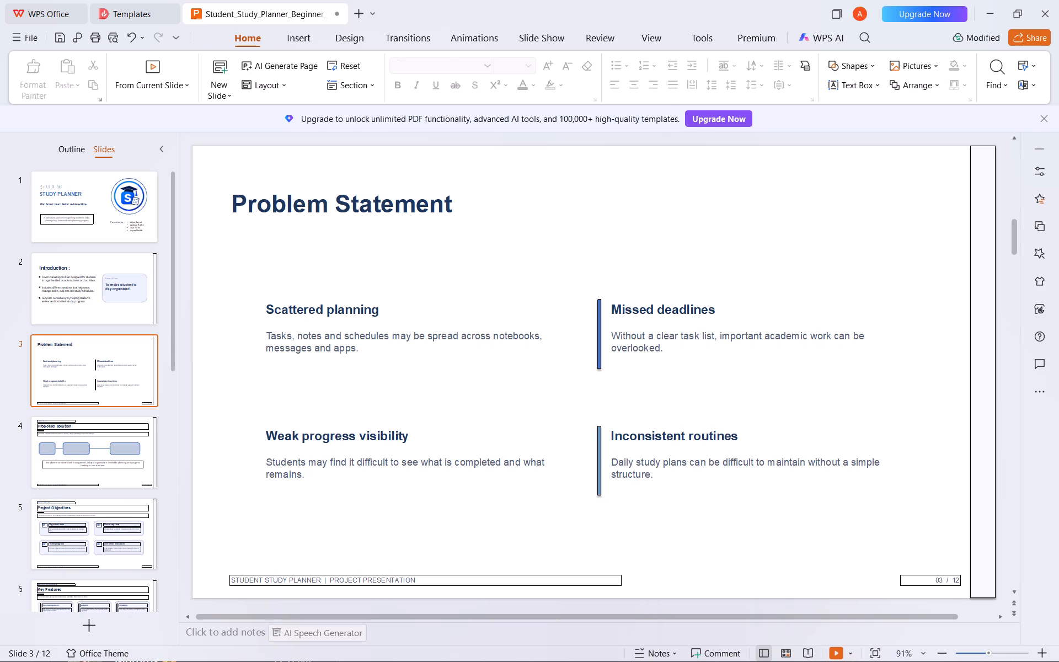
key("Delete")
key("Delete")
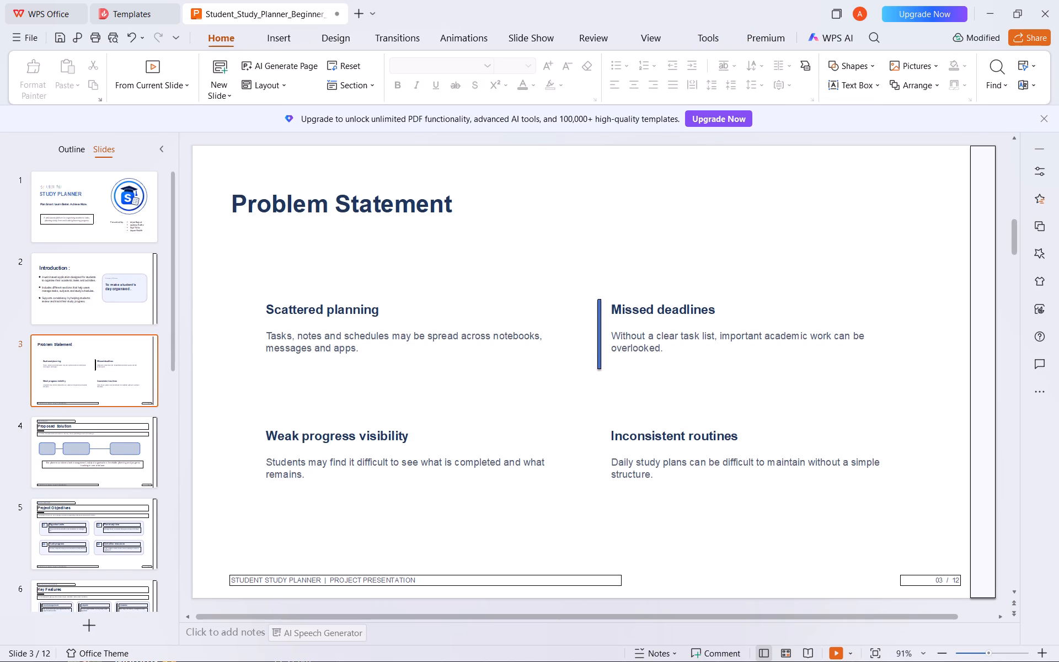
left_click(597, 328)
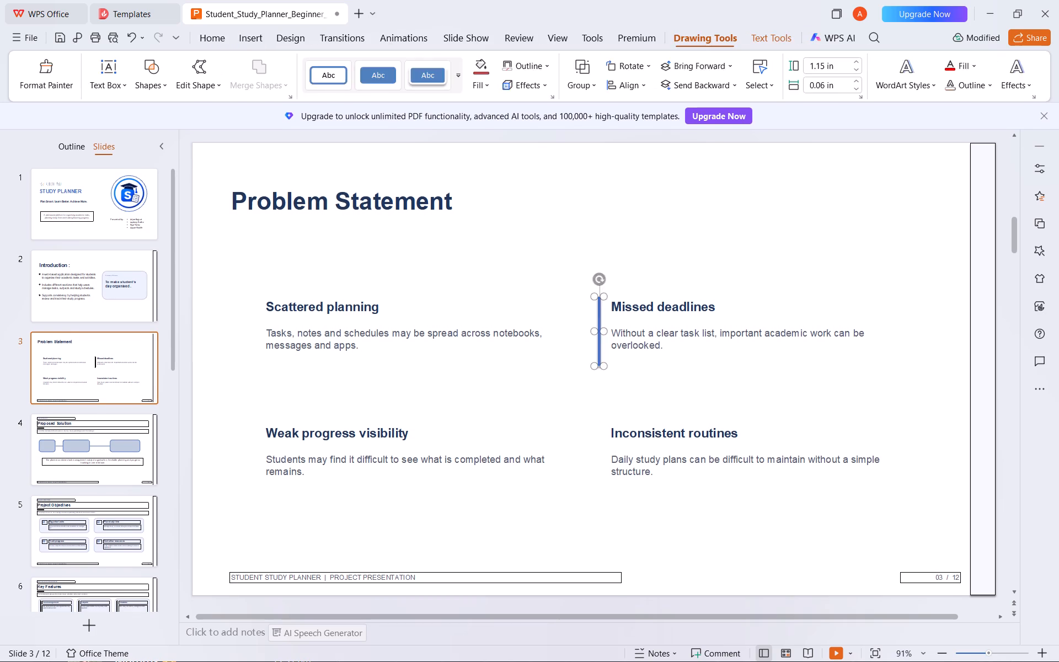
key("Delete")
left_click(700, 179)
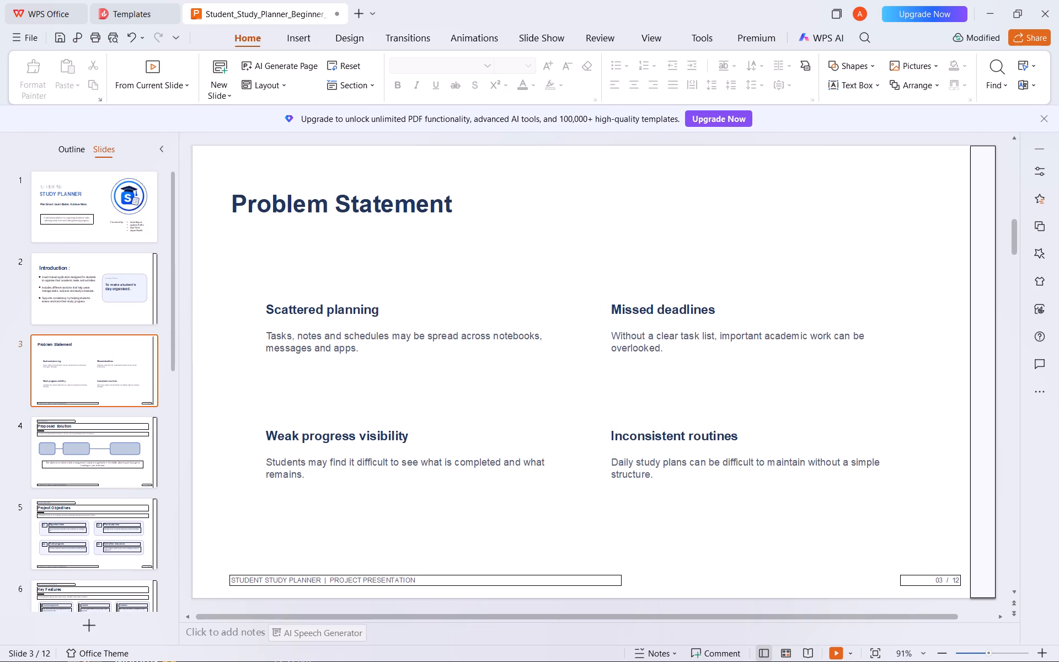
Set the font size of the "Problem Statement" title to 40.
left_click(234, 207)
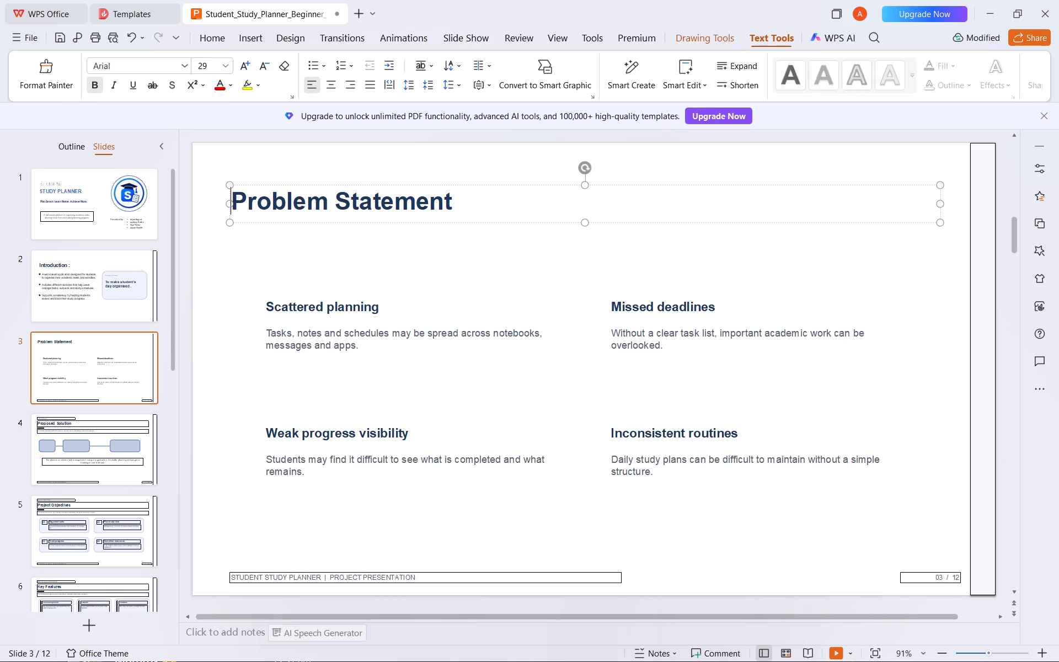
key("ctrl+a")
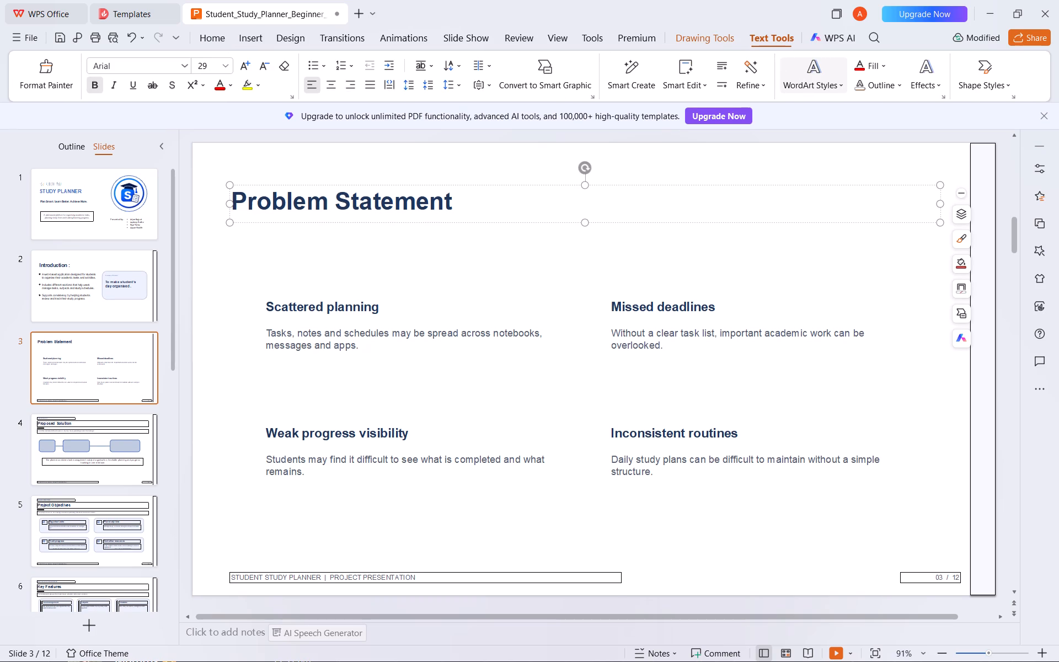
left_click(231, 66)
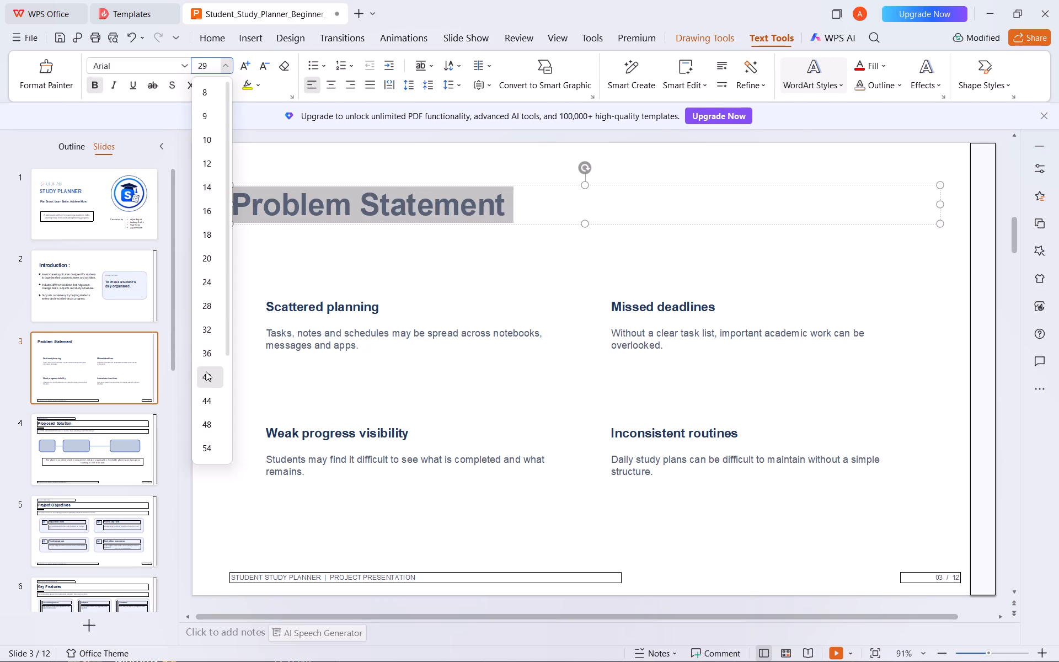
left_click(205, 371)
left_click(209, 338)
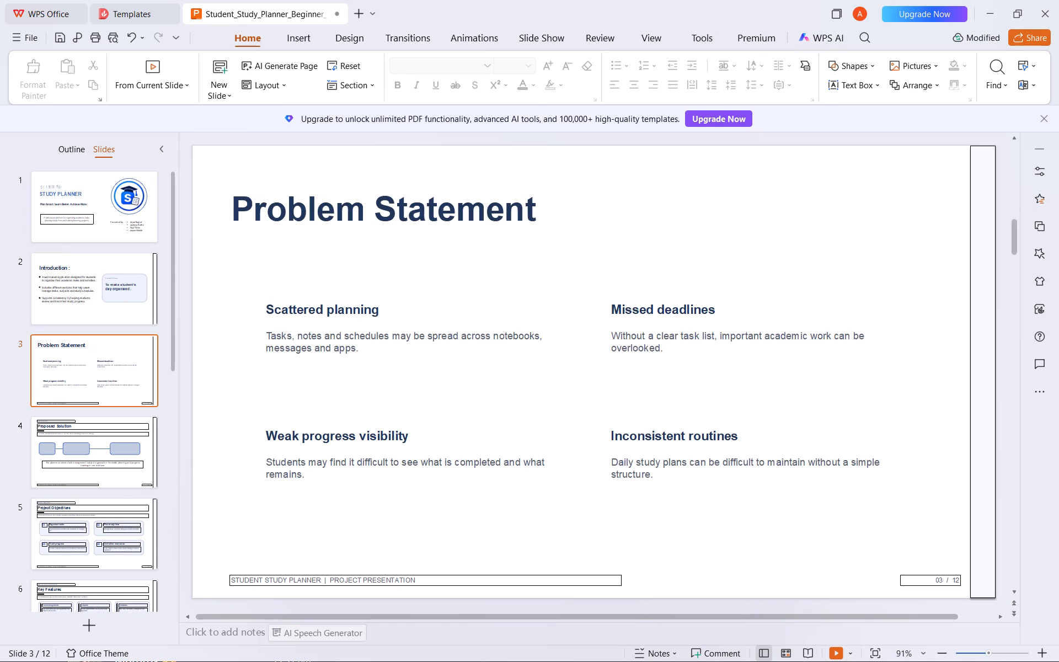
Set the font size of the "Scattered planning" and "Missed deadlines" headings to 20.
left_click(266, 304)
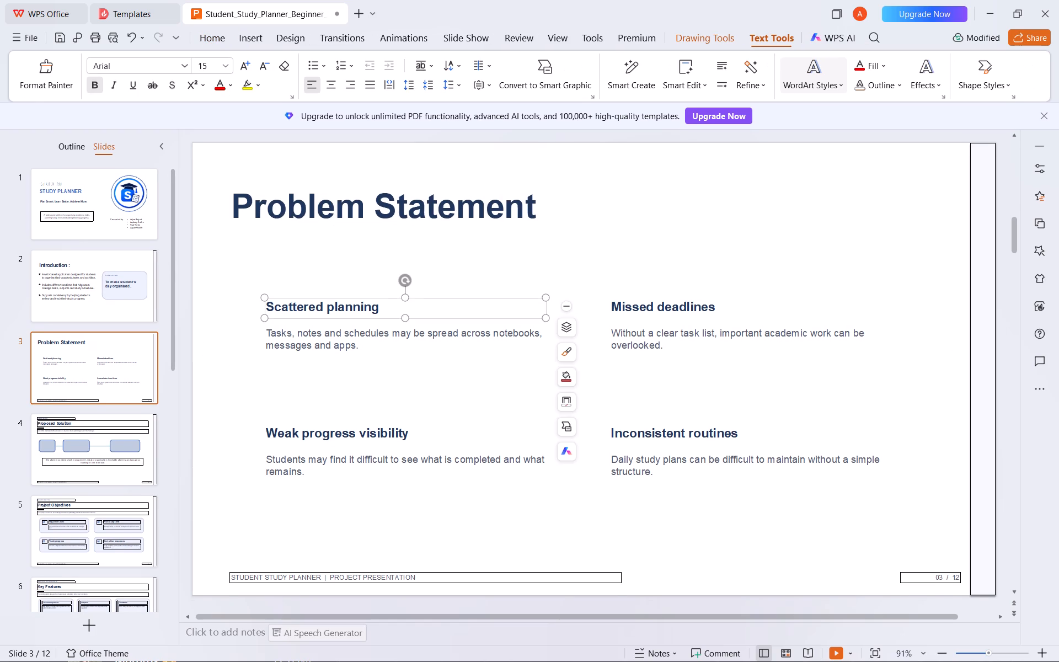
key("ctrl+a")
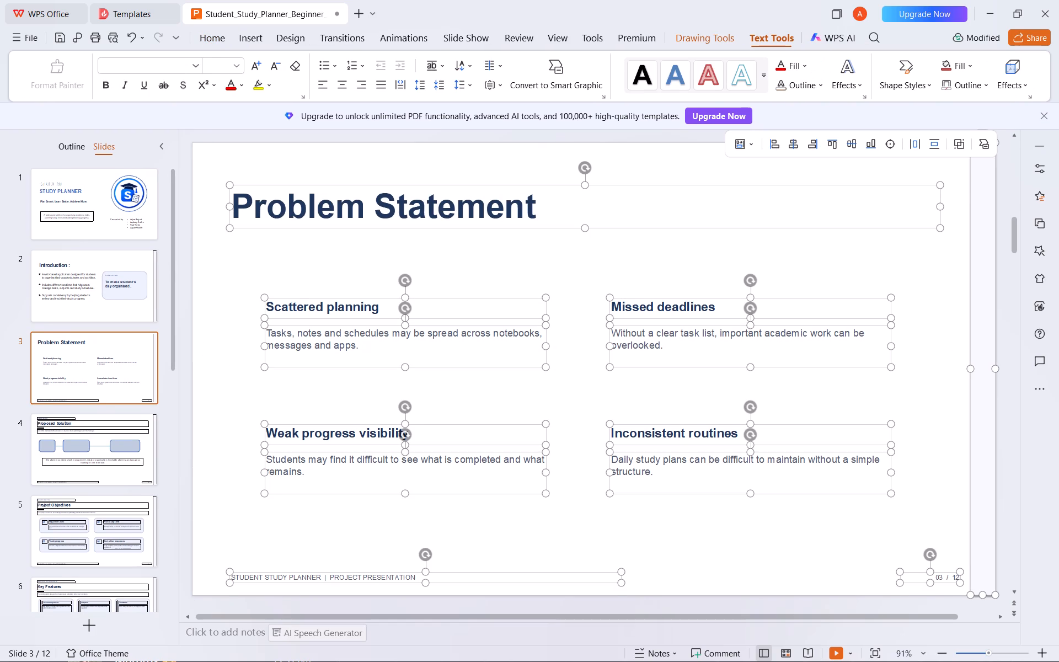
left_click(276, 305)
key("ctrl+a")
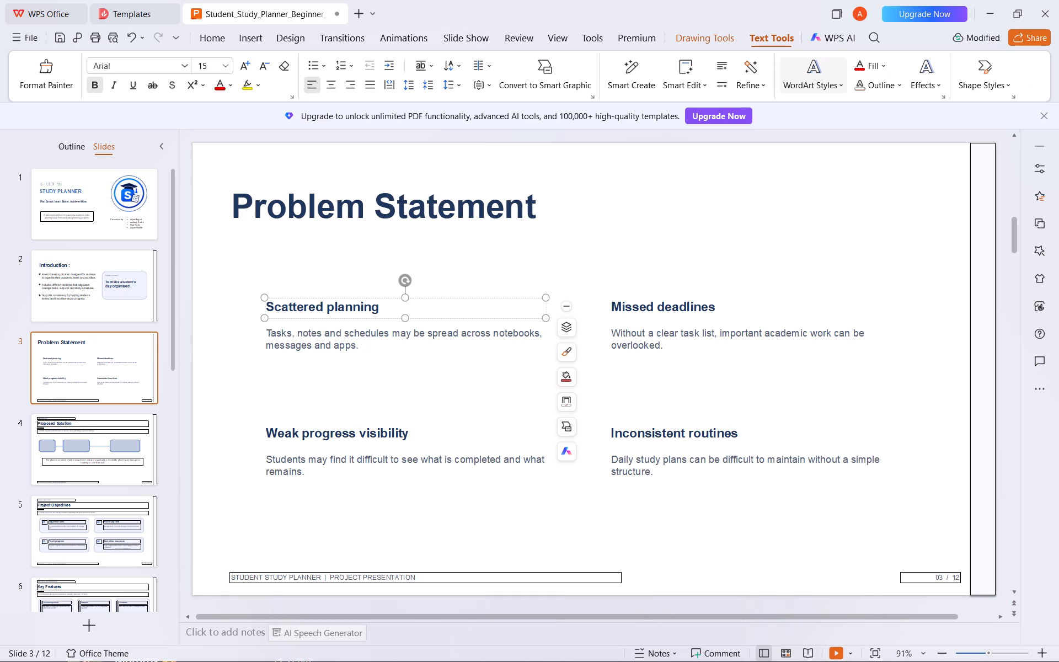
left_click(221, 60)
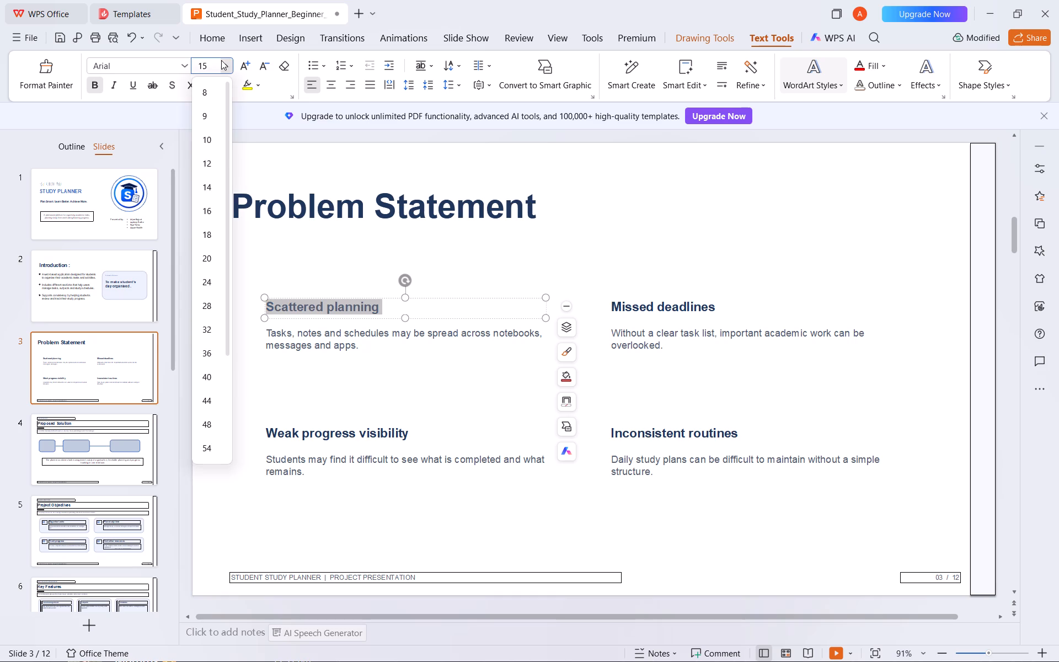
left_click(213, 258)
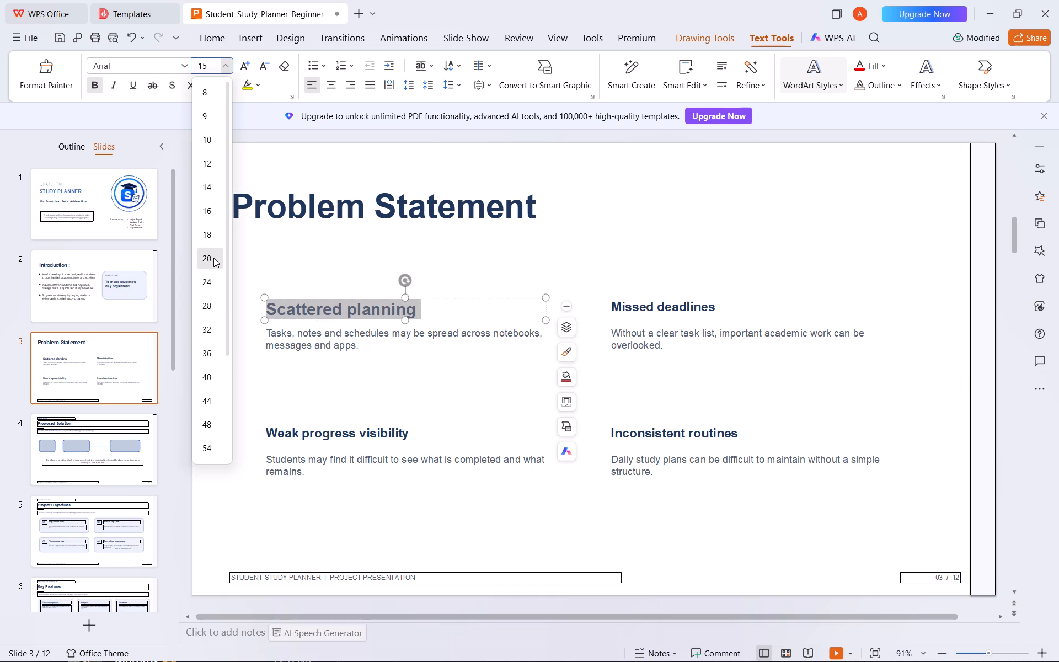
left_click(255, 255)
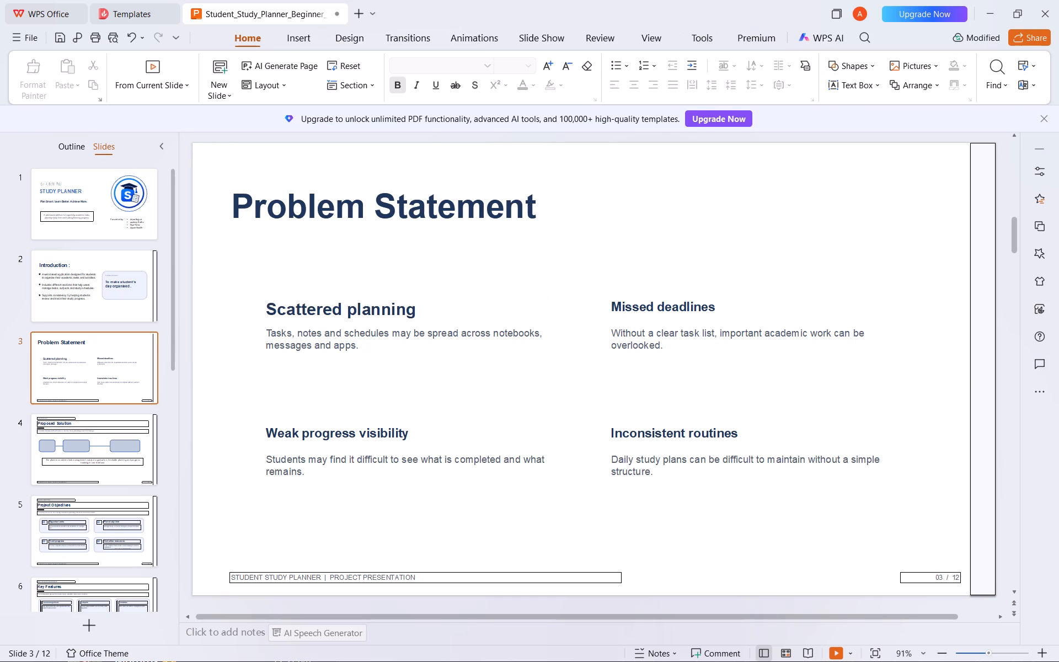
left_click(627, 305)
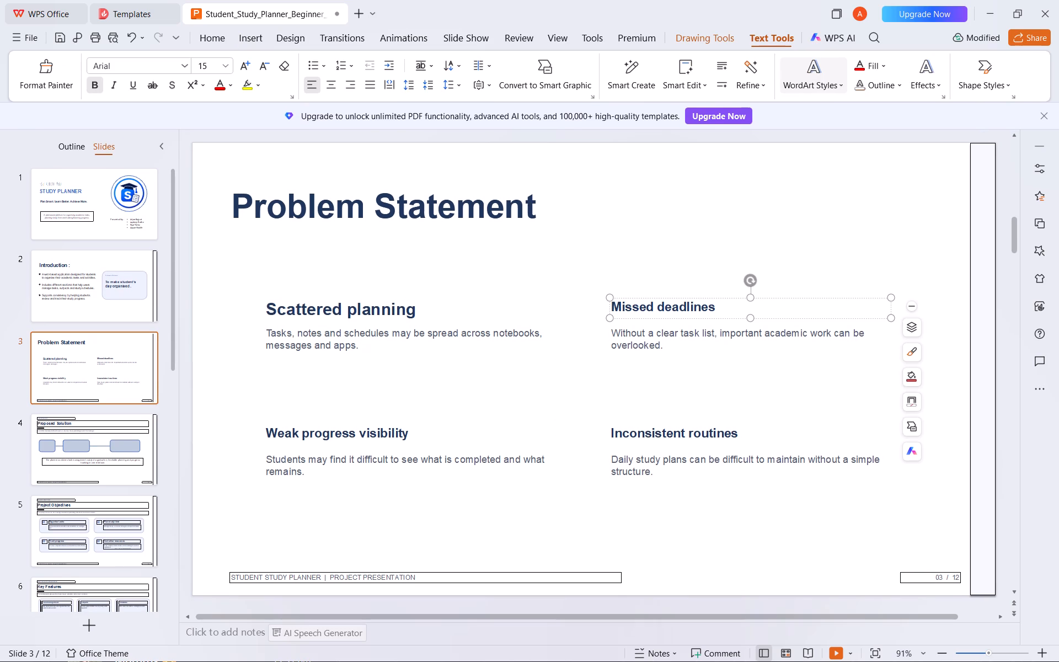
key("ctrl+a")
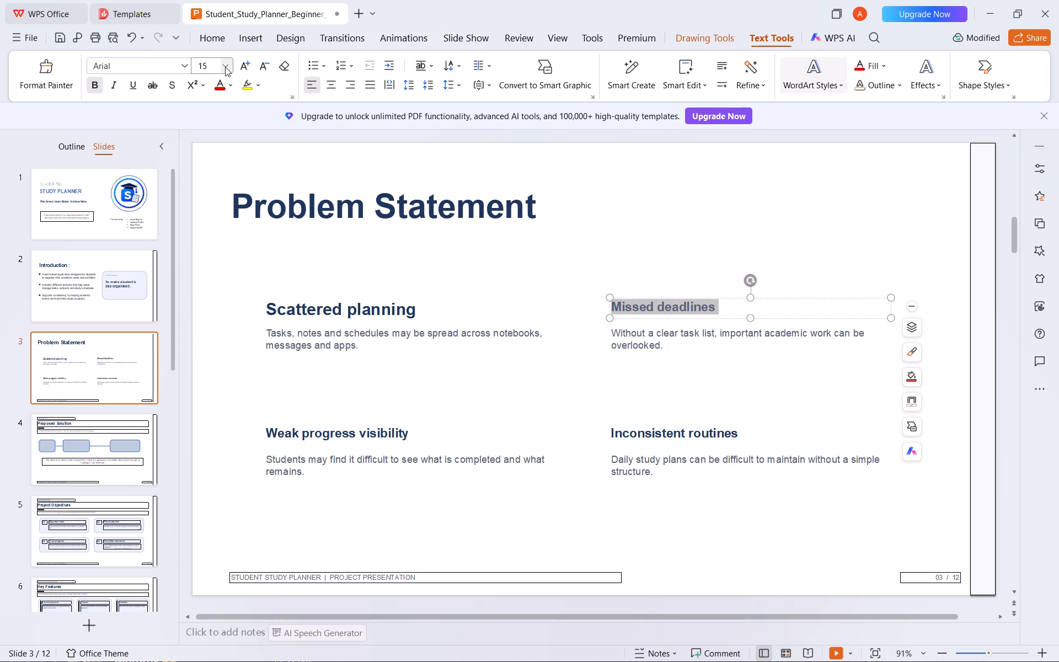
left_click(226, 67)
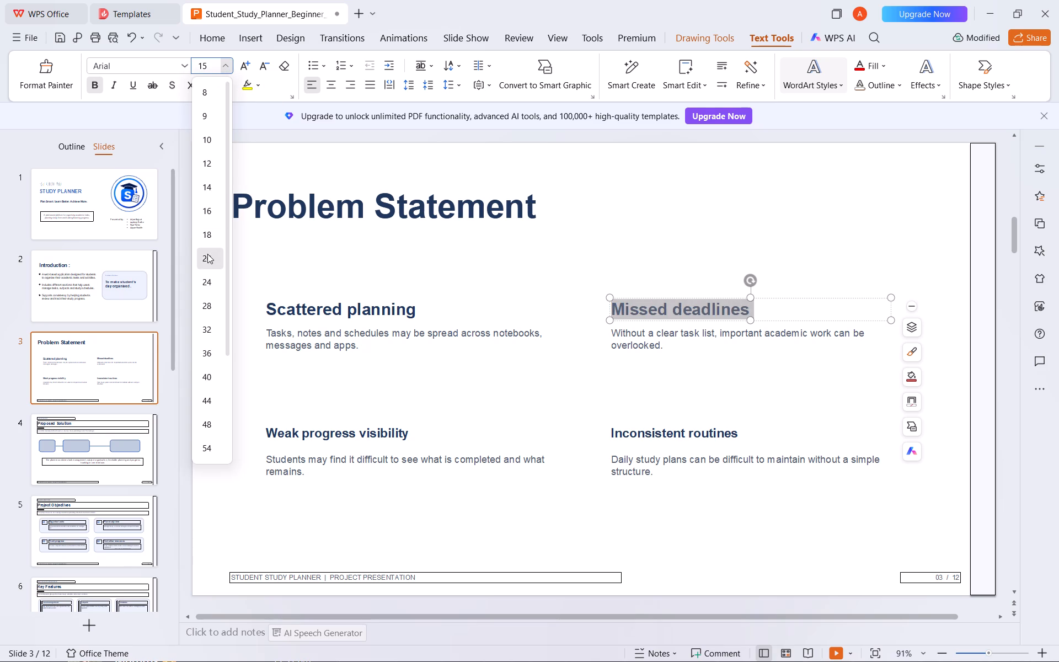
left_click(208, 256)
left_click(384, 263)
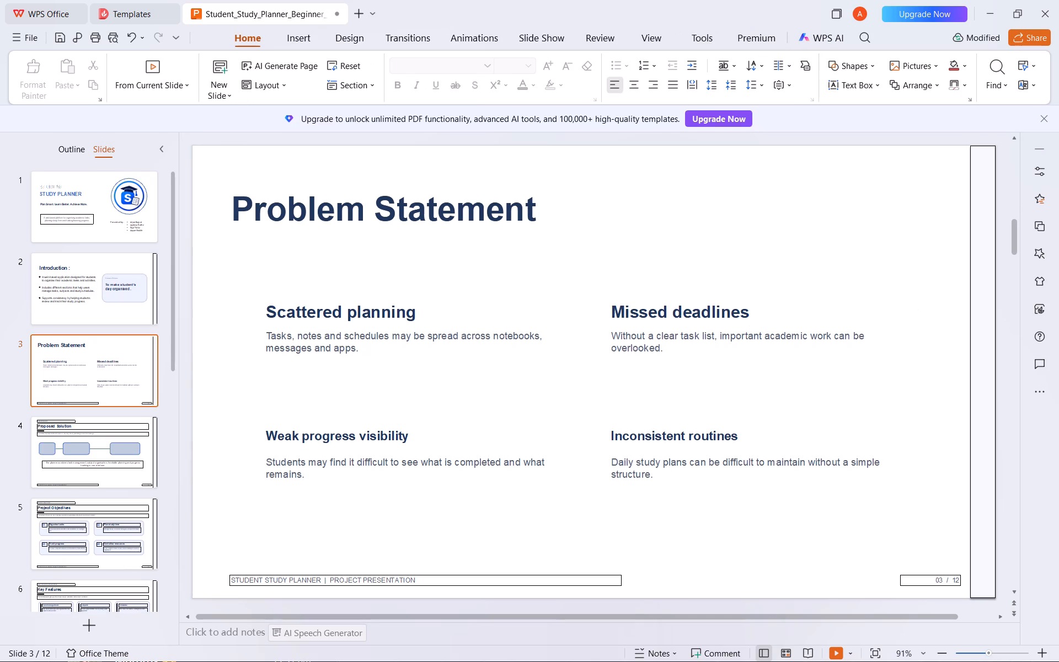
Set the font size of the "Weak progress visibility" and "Inconsistent routines" headings to 20.
left_click(347, 435)
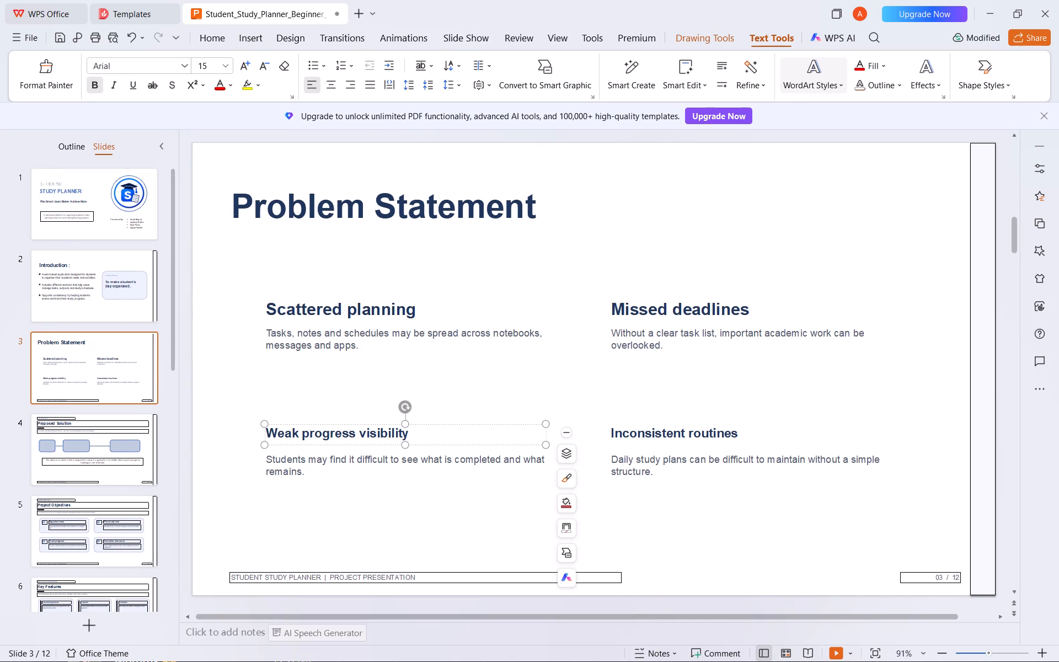
key("ctrl+a")
left_click(222, 67)
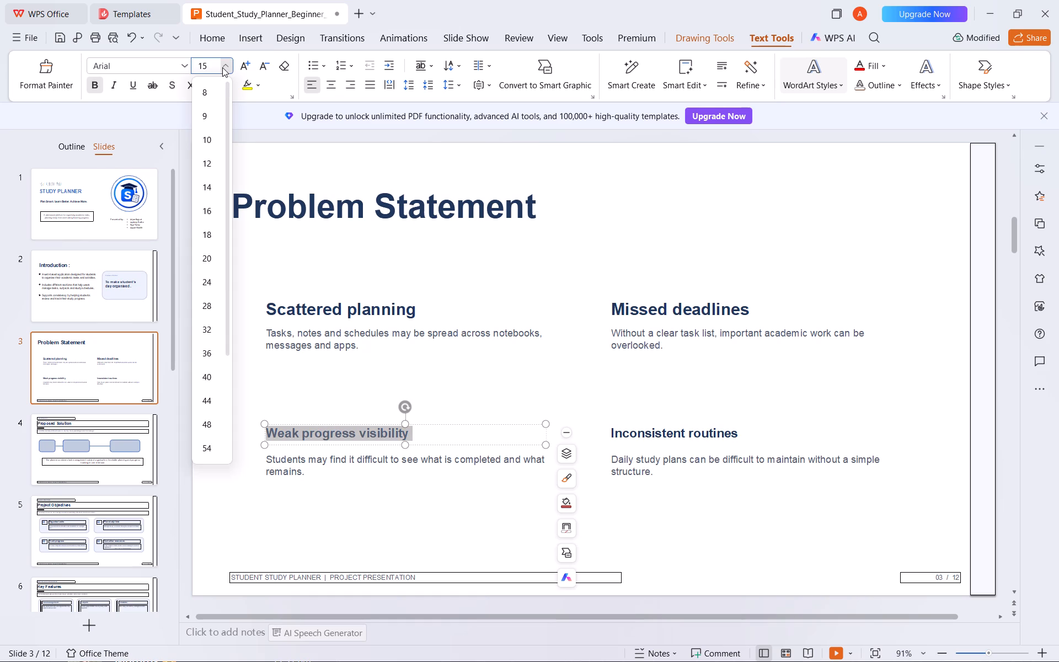
left_click(211, 255)
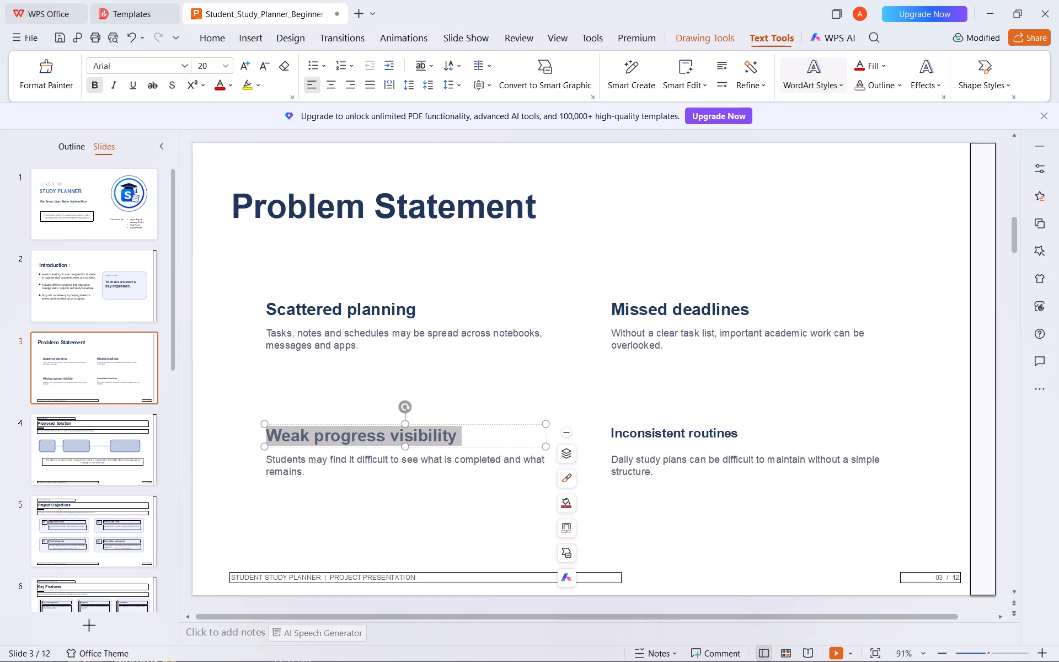
left_click(623, 436)
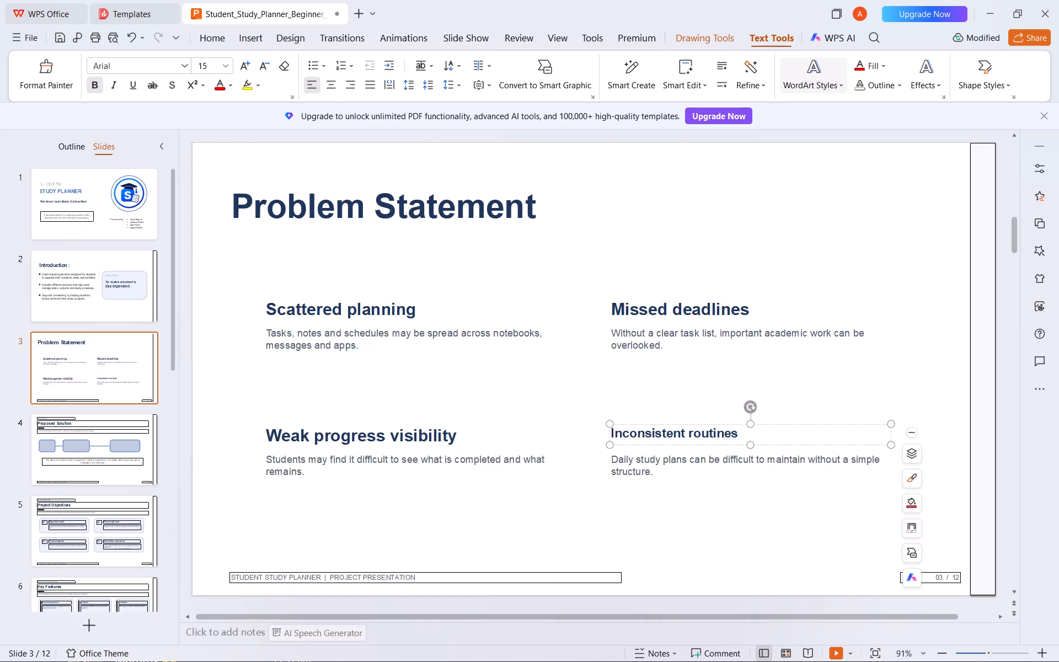
key("ctrl+a")
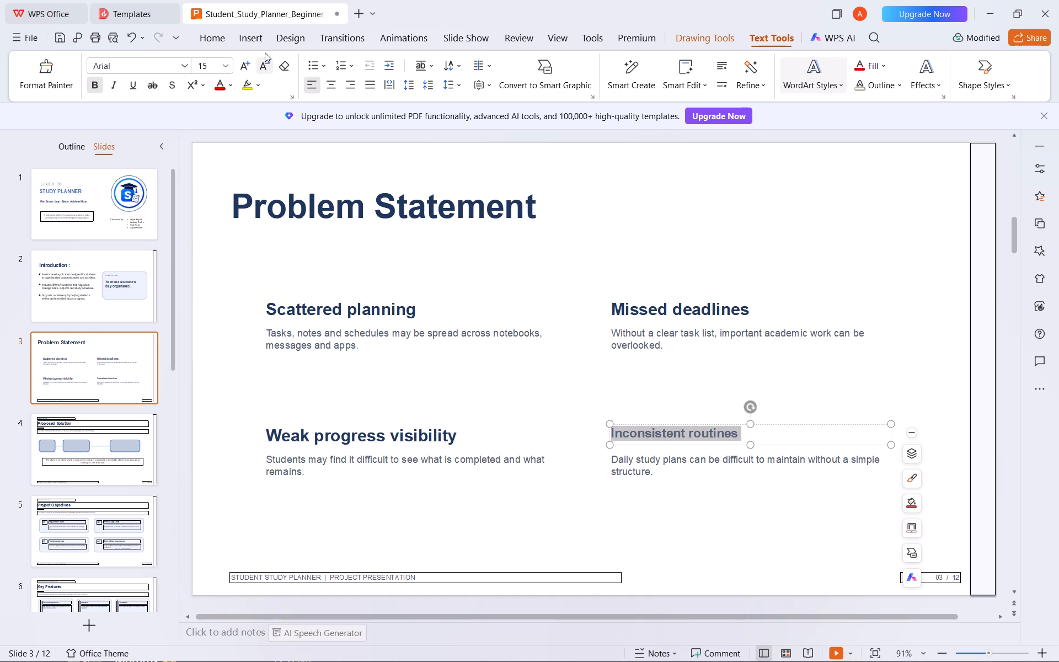
left_click(226, 68)
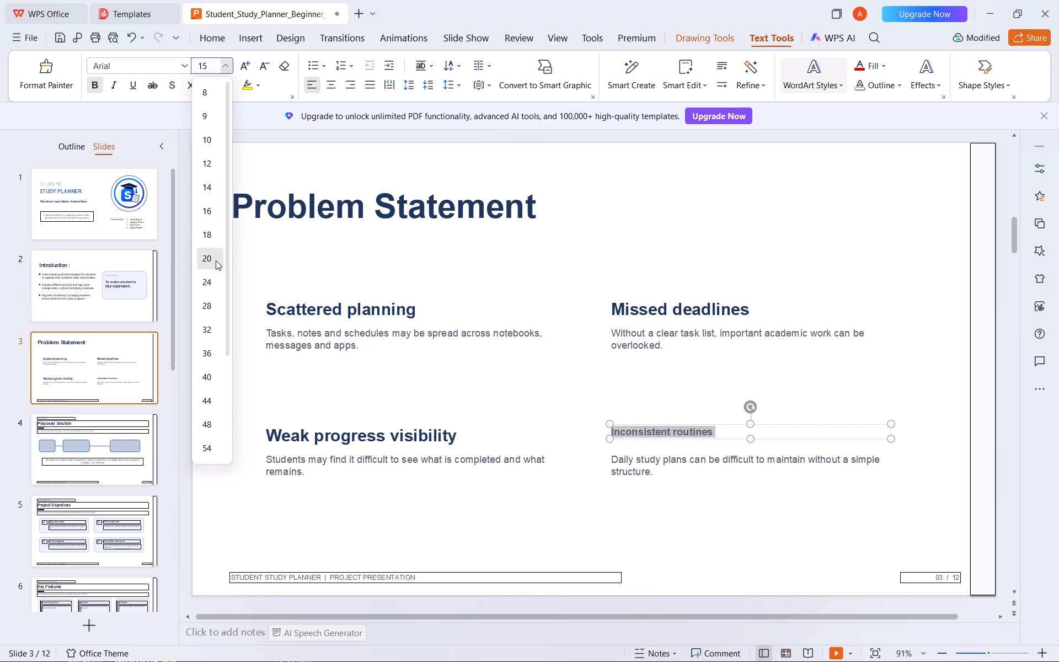
left_click(215, 260)
left_click(689, 180)
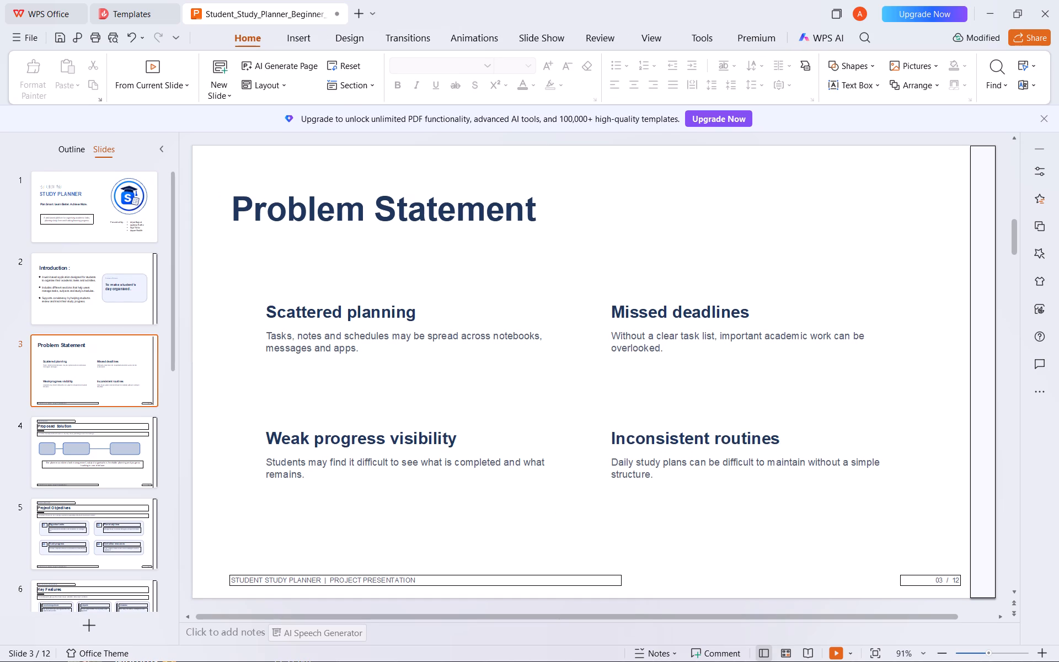
Set the font size of the whole description under "Scattered planning" to 16.
left_click(535, 332)
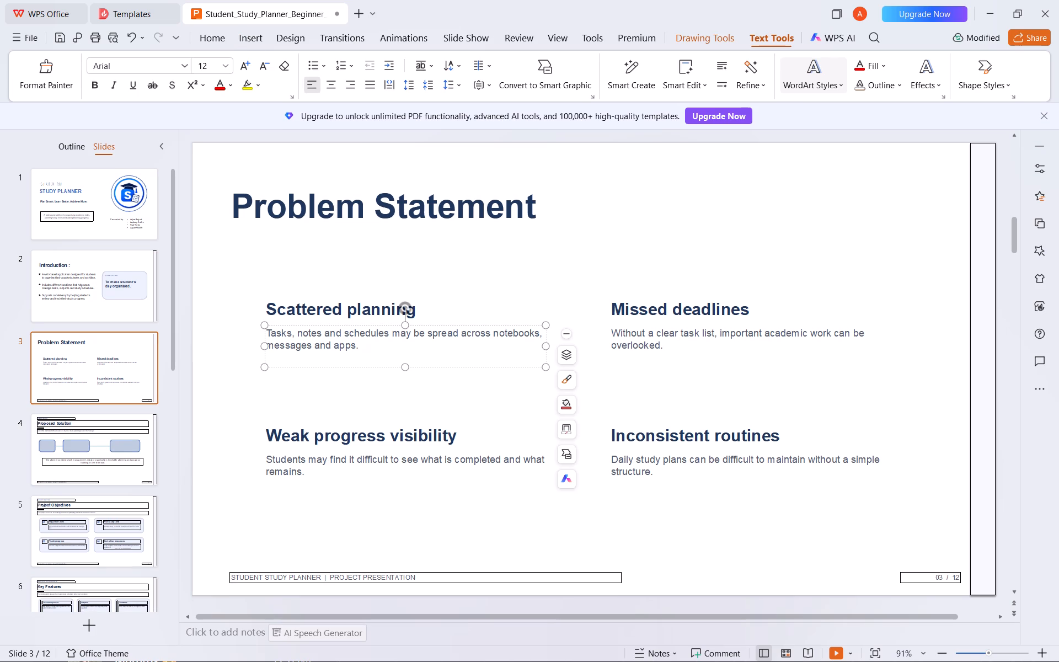
left_click(280, 332)
key("ctrl+a")
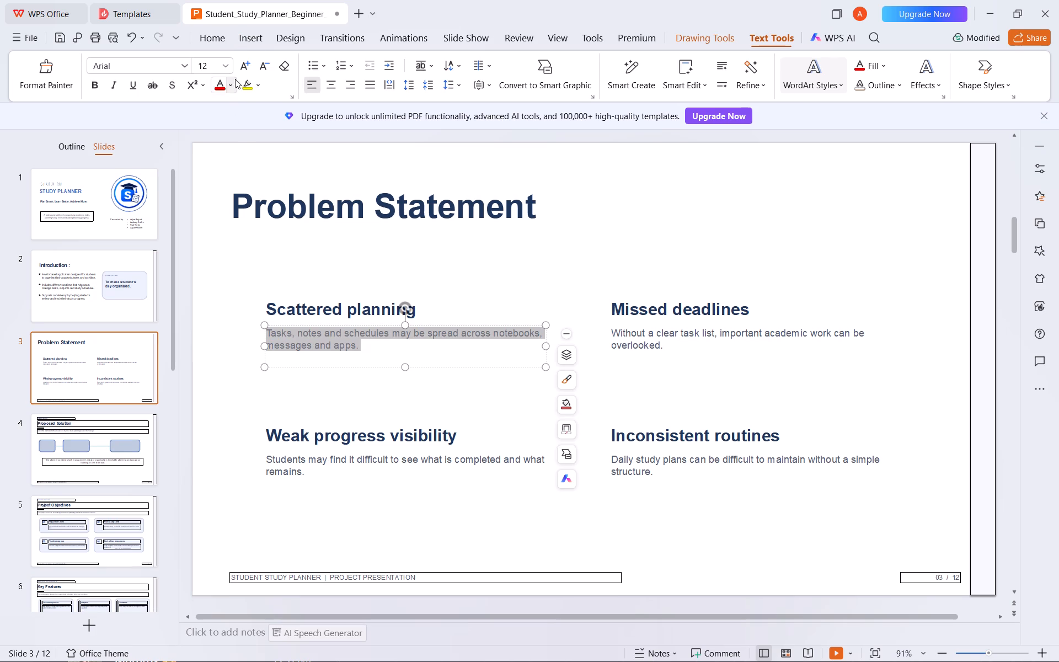
left_click(227, 68)
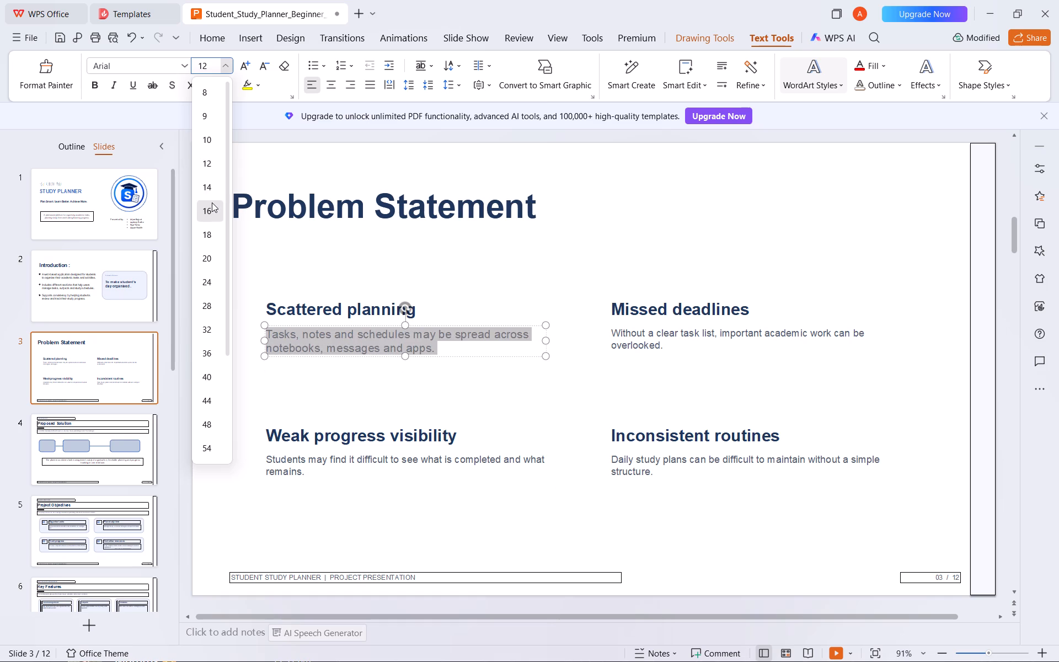
left_click(212, 204)
left_click(426, 279)
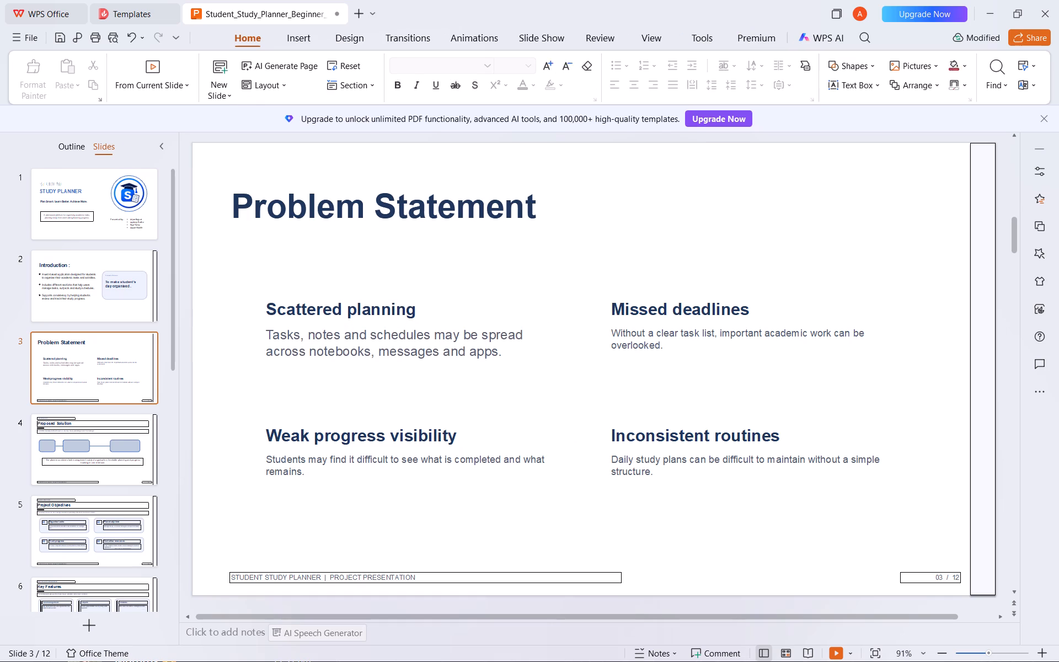
Set the font size of the word "Without" in the description under "Missed deadlines" to 16.
left_click(628, 338)
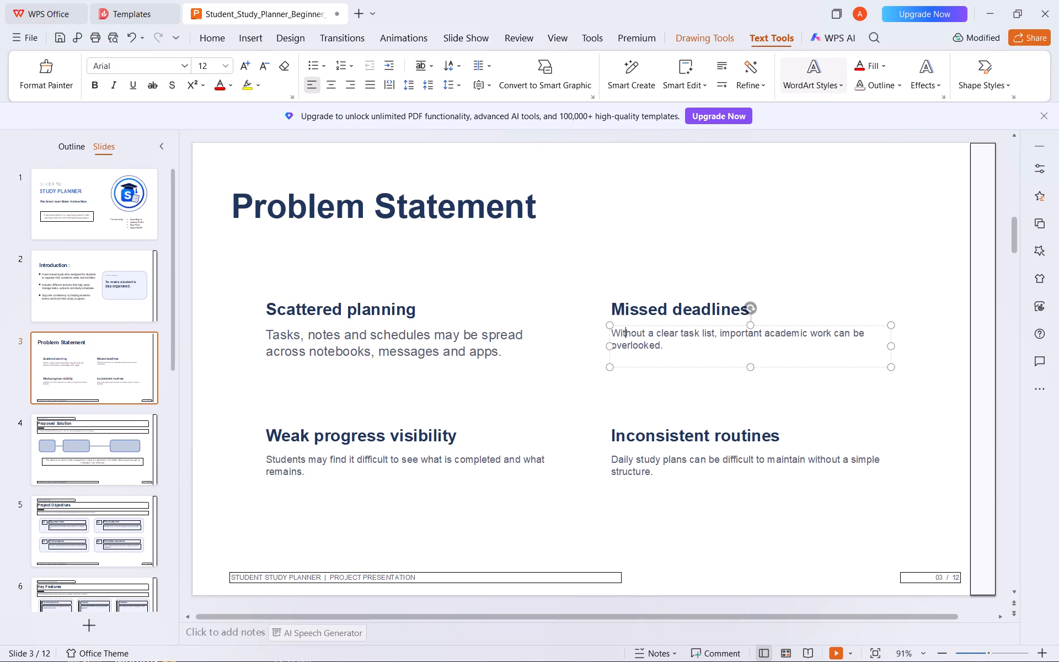
left_click(227, 63)
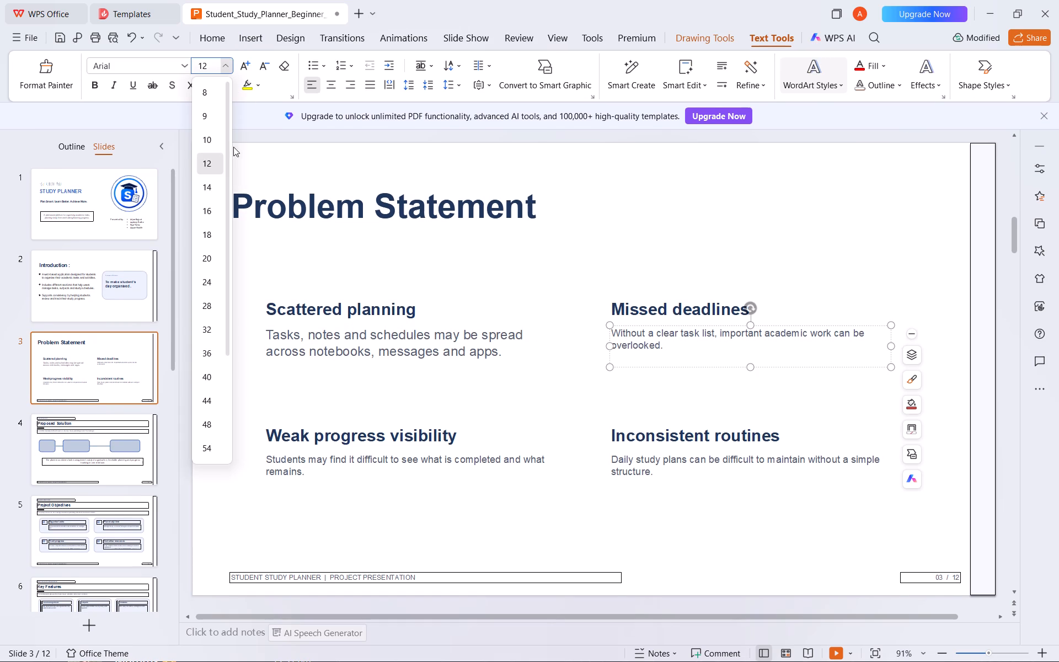
left_click(209, 212)
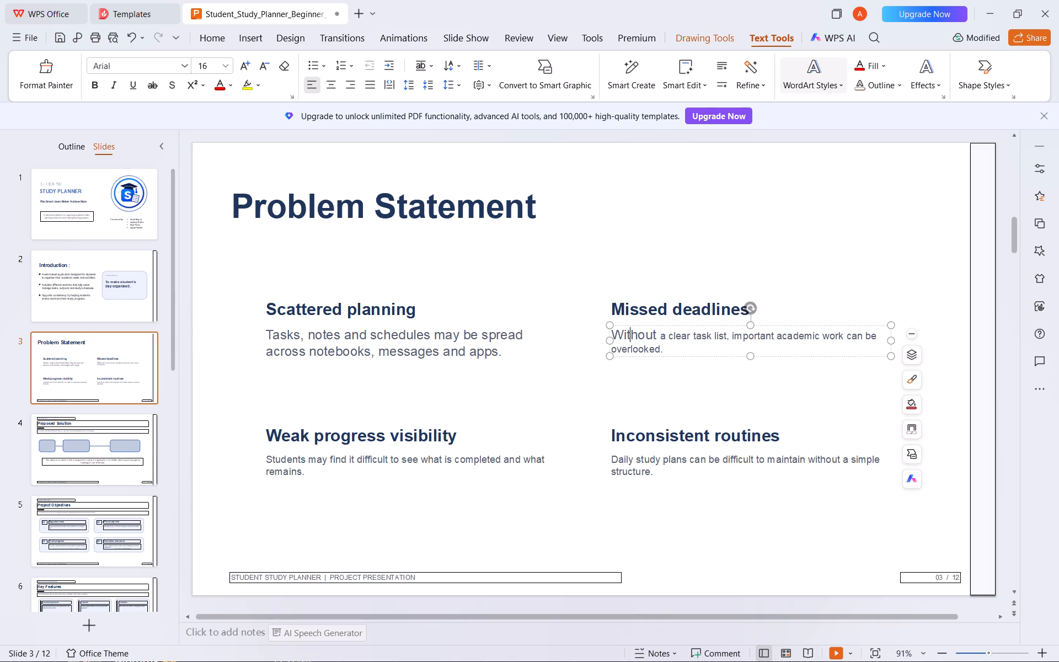
Set the font size of the descriptions under "Weak progress visibility" and "Inconsistent routines" to 16.
left_click(331, 461)
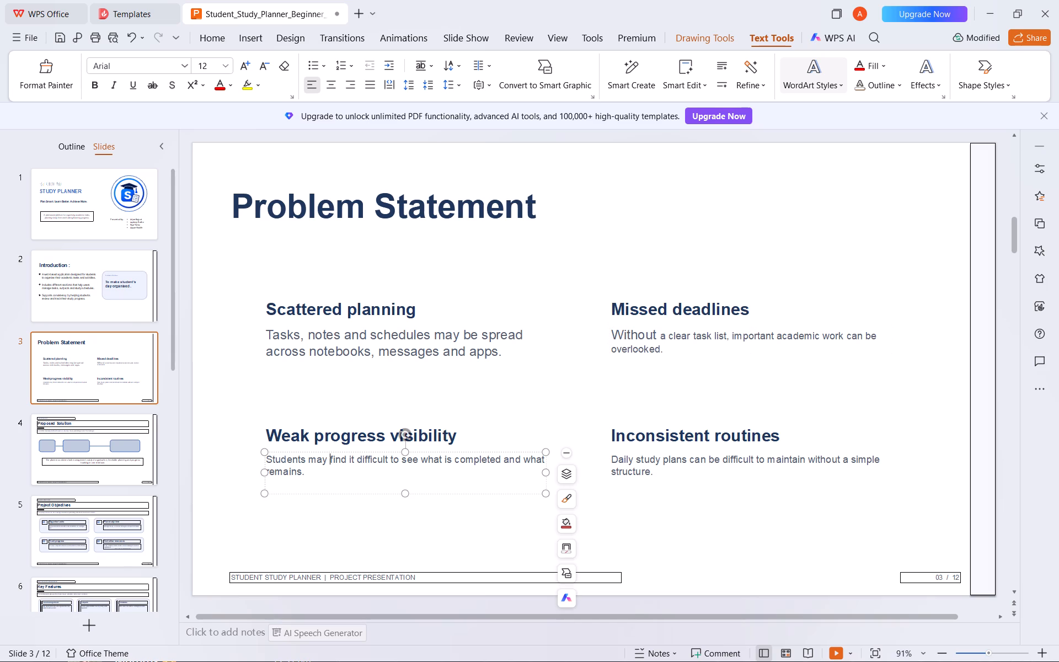
key("ctrl+a")
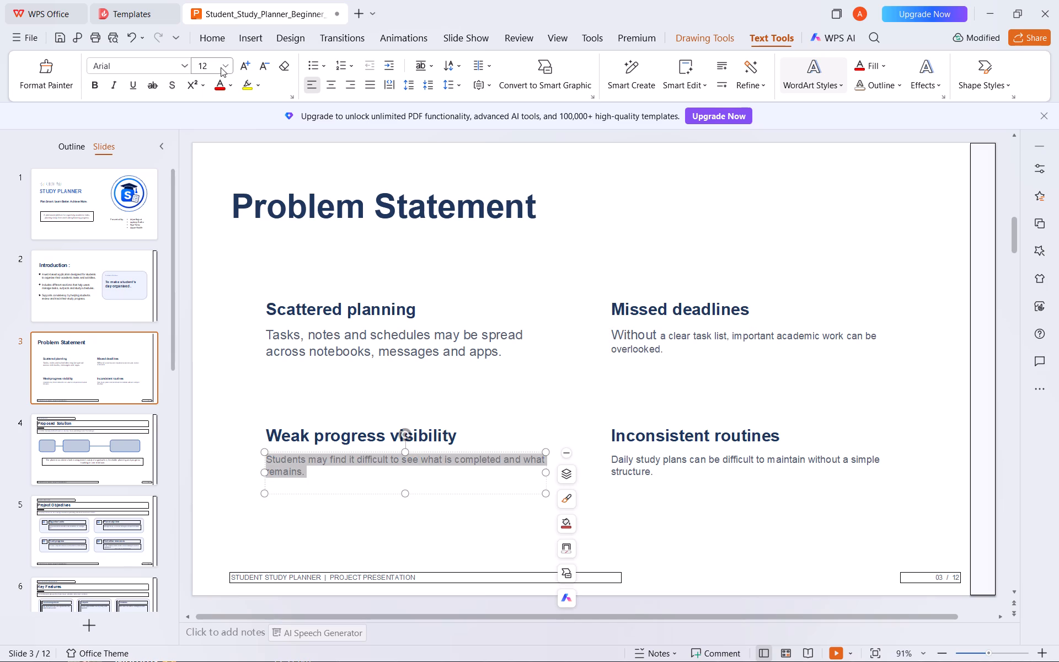
left_click(222, 67)
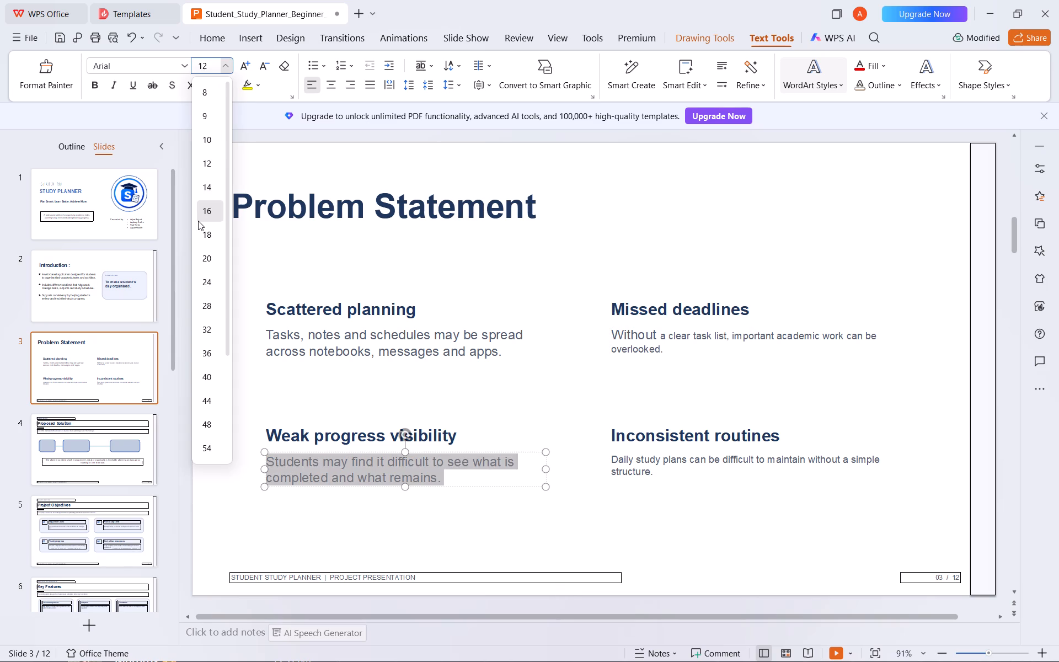
left_click(198, 221)
left_click(619, 458)
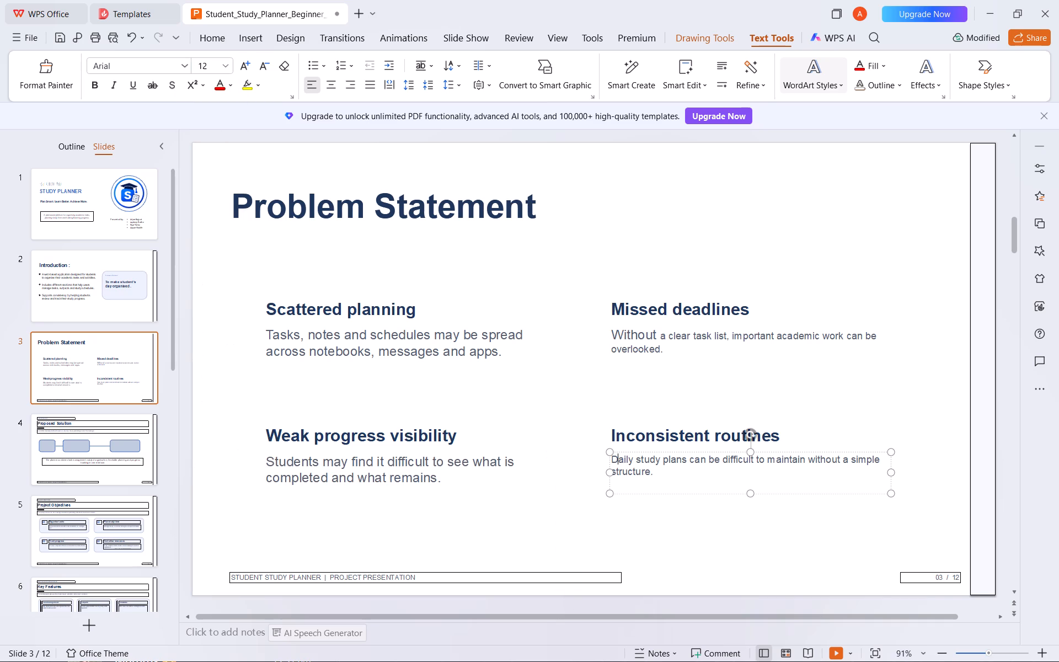
left_click(619, 458)
key("ctrl+a")
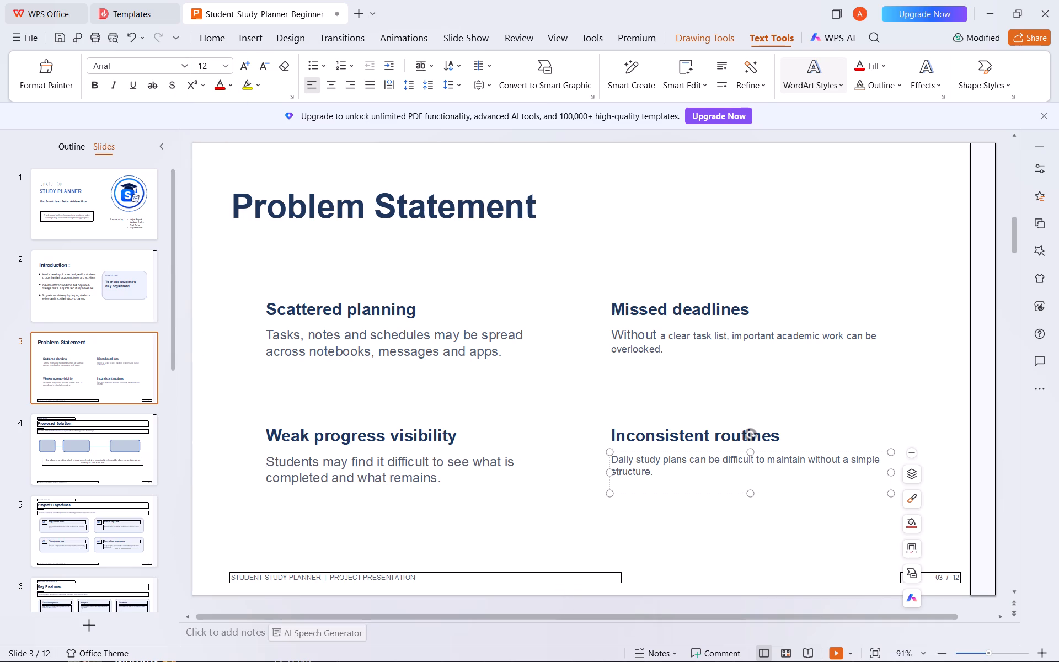
left_click(223, 65)
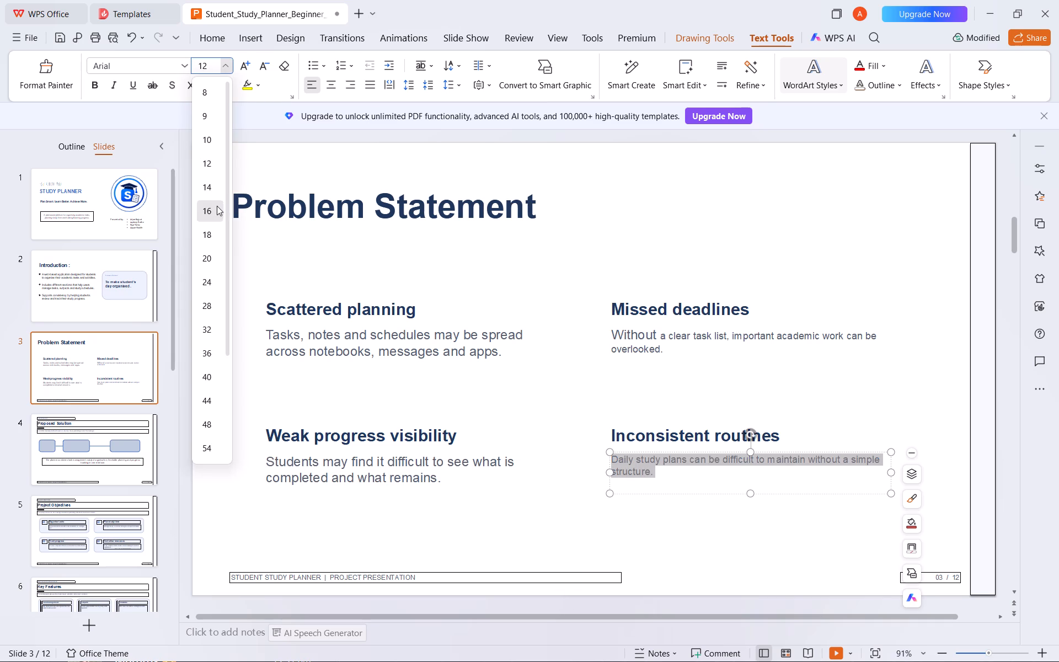
left_click(216, 207)
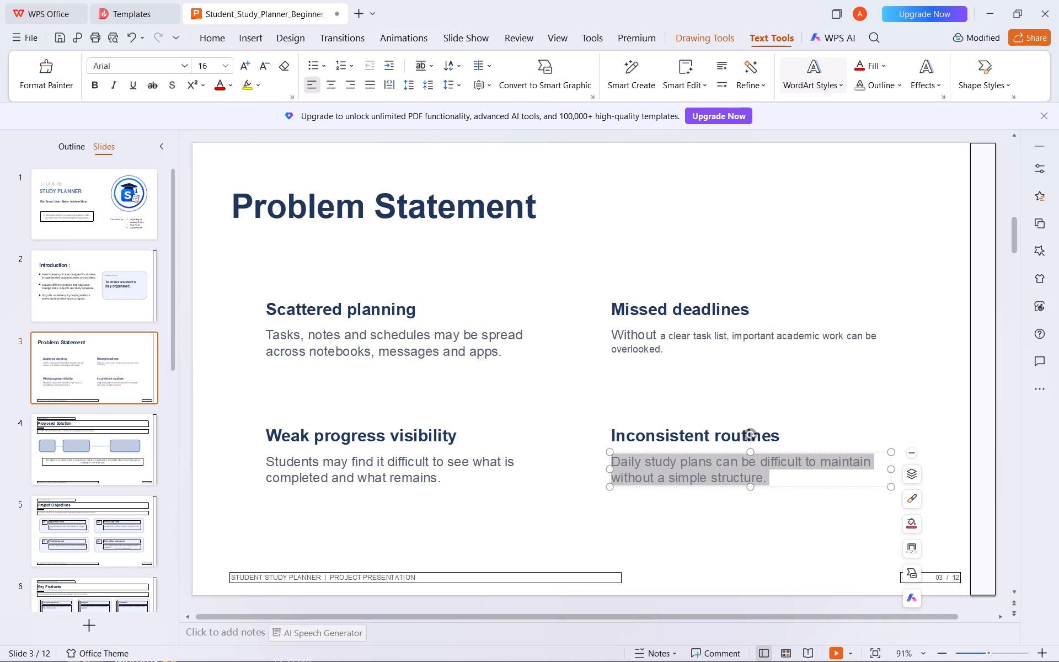
left_click(641, 191)
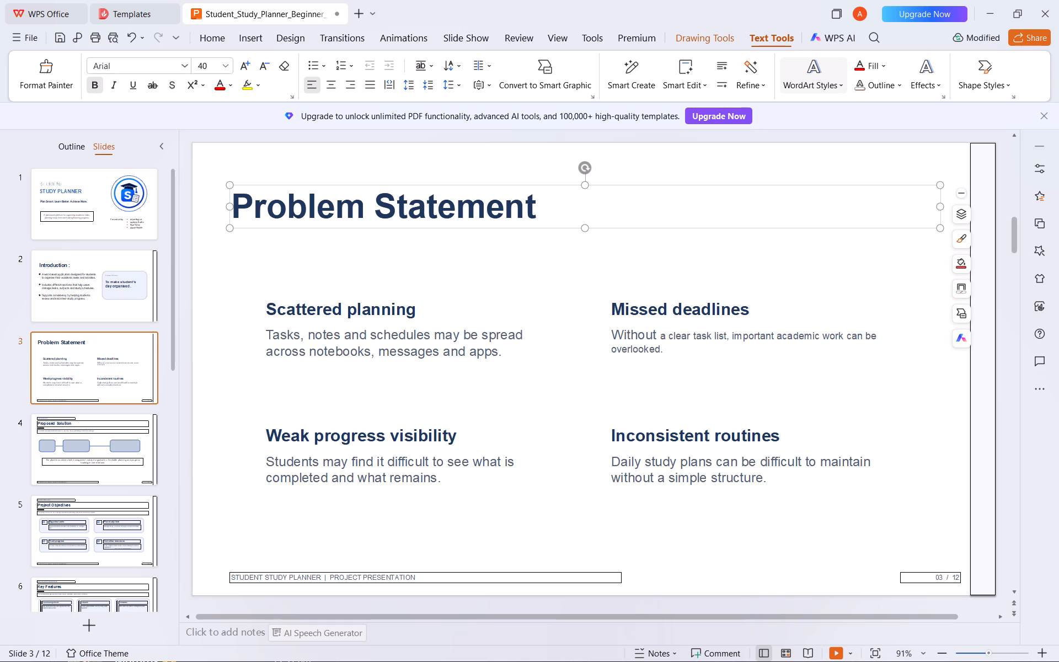
Delete the "03 / 12" page number box from the Problem Statement slide's footer.
left_click(924, 575)
key("Delete")
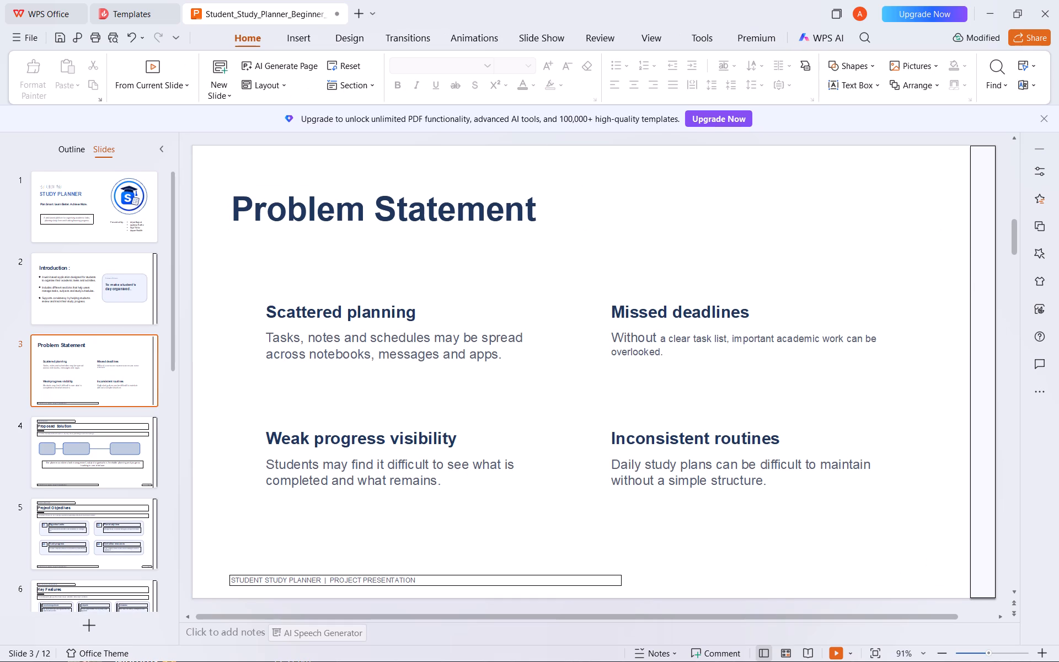
Delete the "STUDENT STUDY PLANNER | PROJECT PRESENTATION" footer box from the Problem Statement slide.
left_click(603, 579)
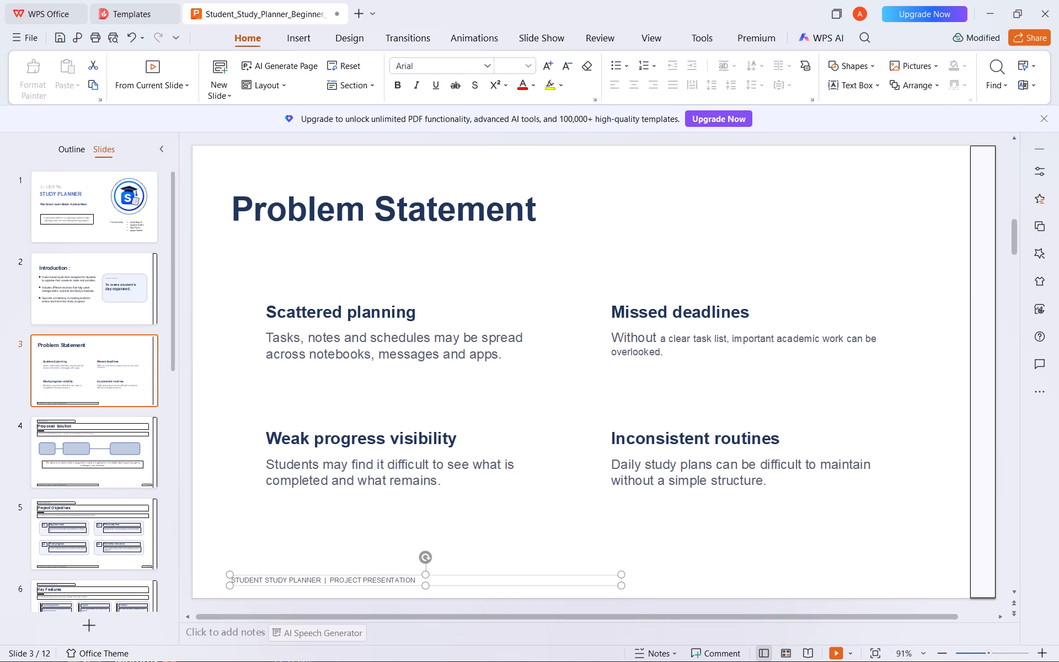
key("Delete")
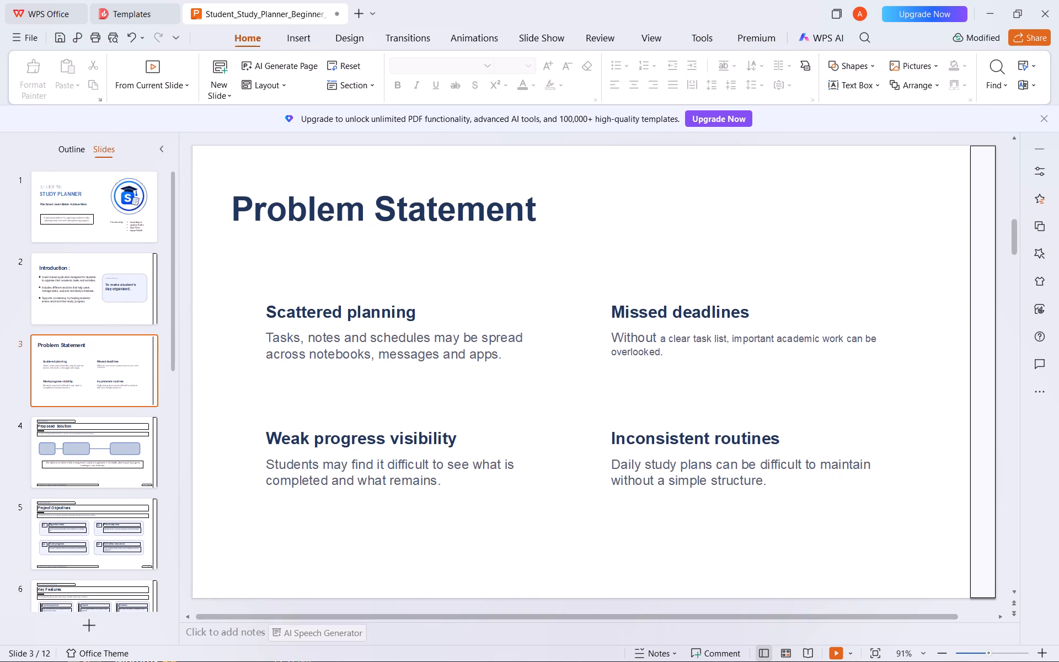
Append a space and a colon to the slide title so it reads "Problem Statement :".
left_click(563, 210)
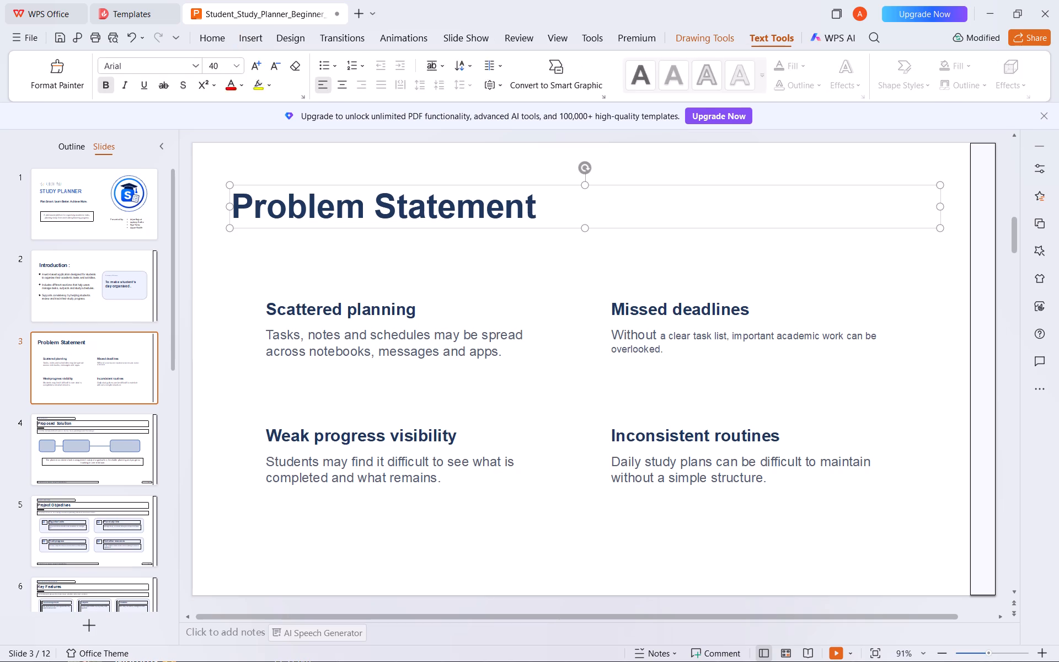
left_click(546, 204)
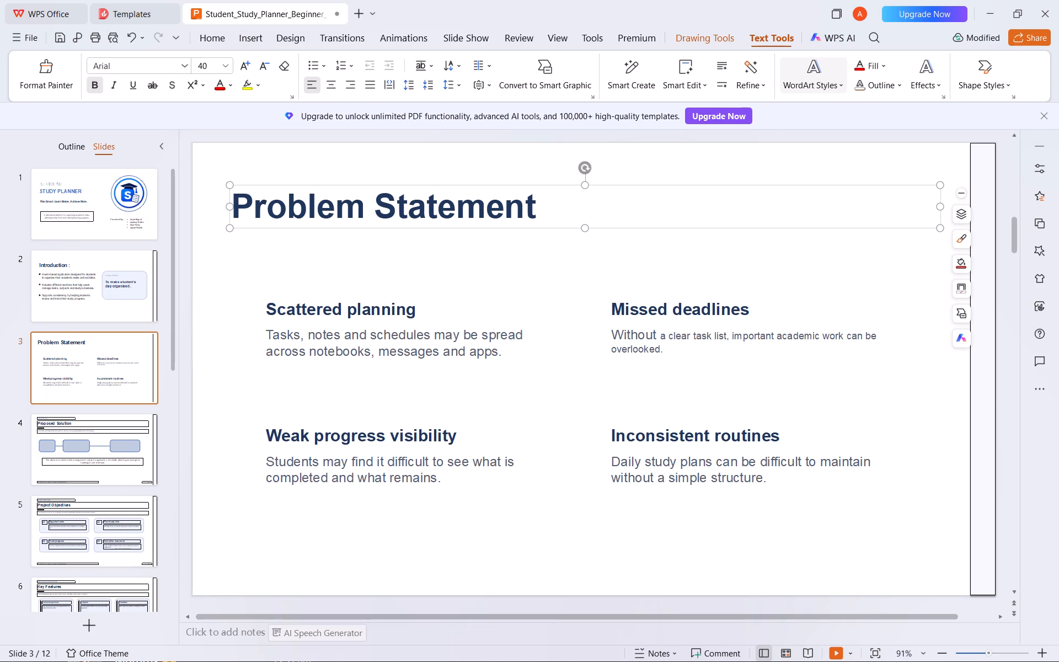
left_click(535, 207)
key("space")
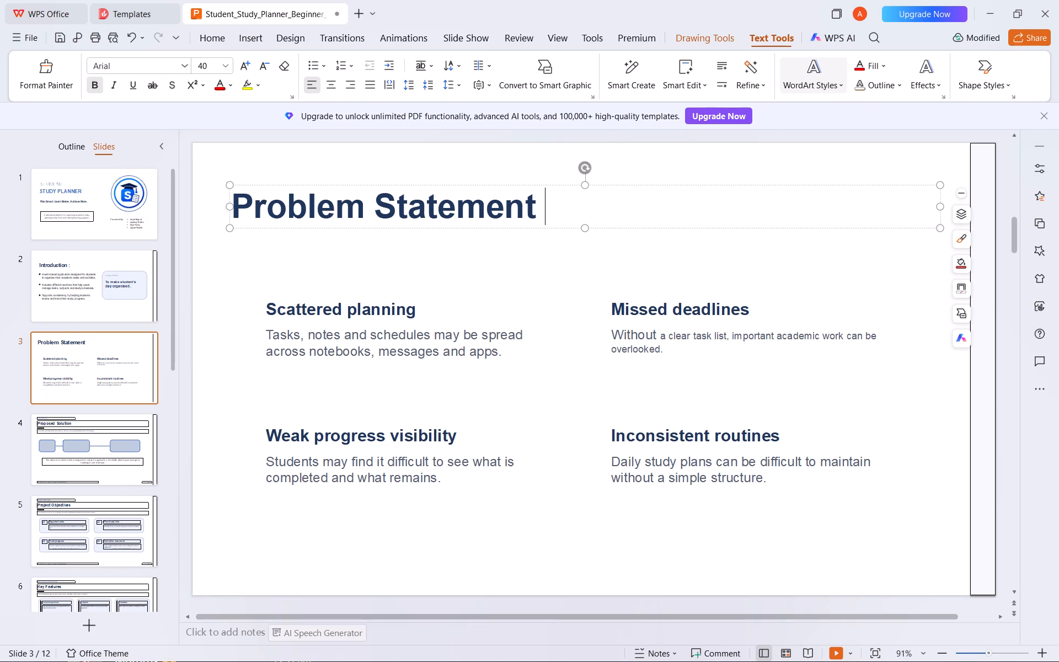
key("shift+colon")
left_click(901, 554)
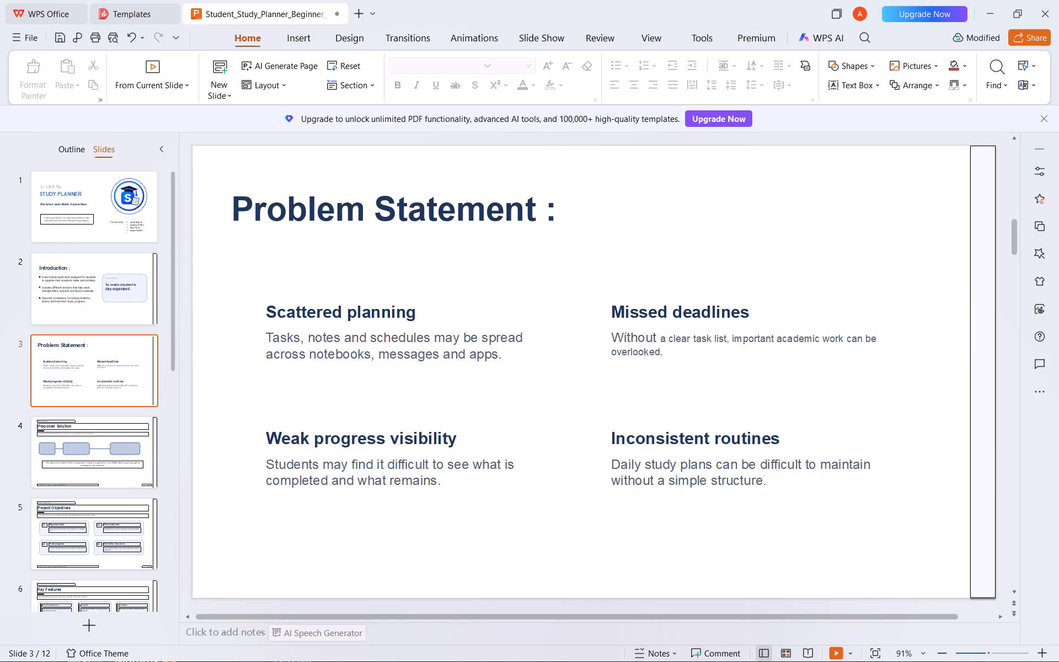
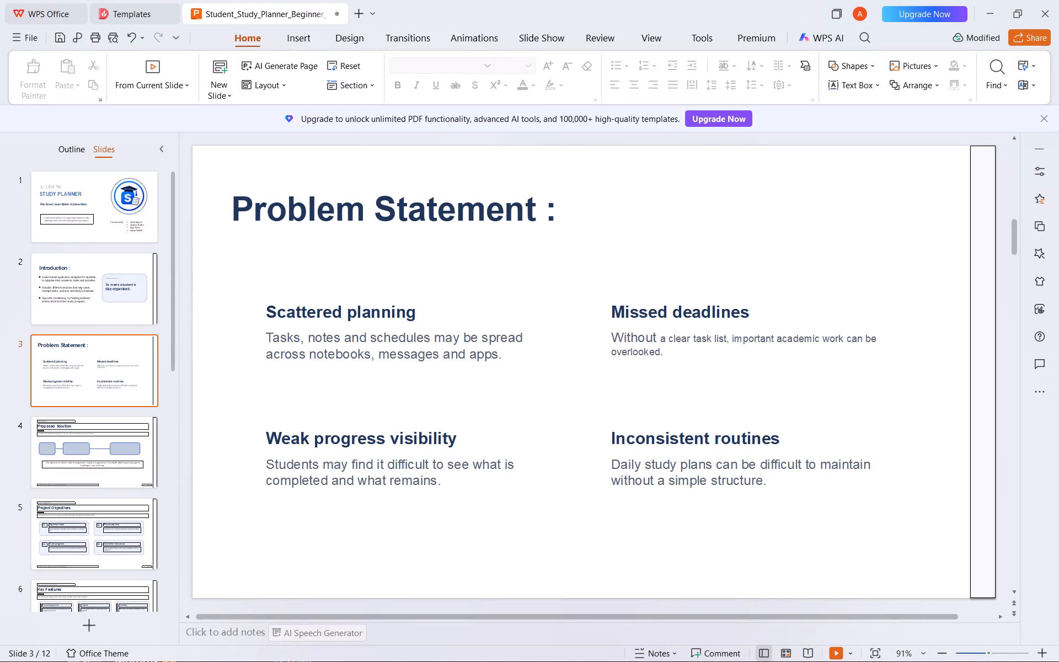
Review the title, Introduction and Problem Statement slides for consistent layout and formatting.
left_click(341, 310)
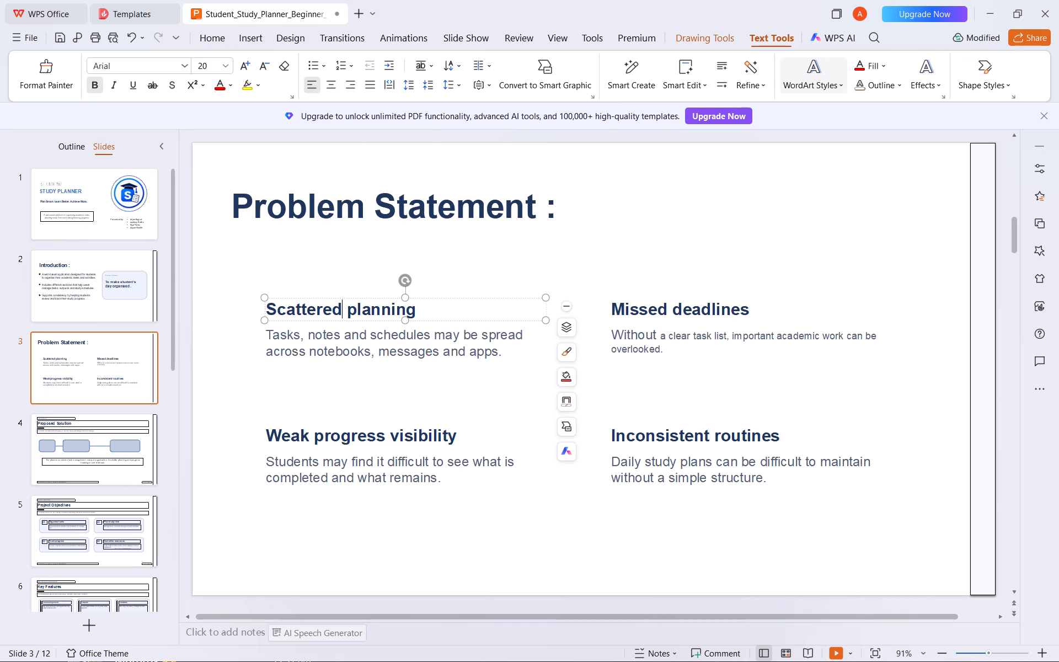
left_click(585, 549)
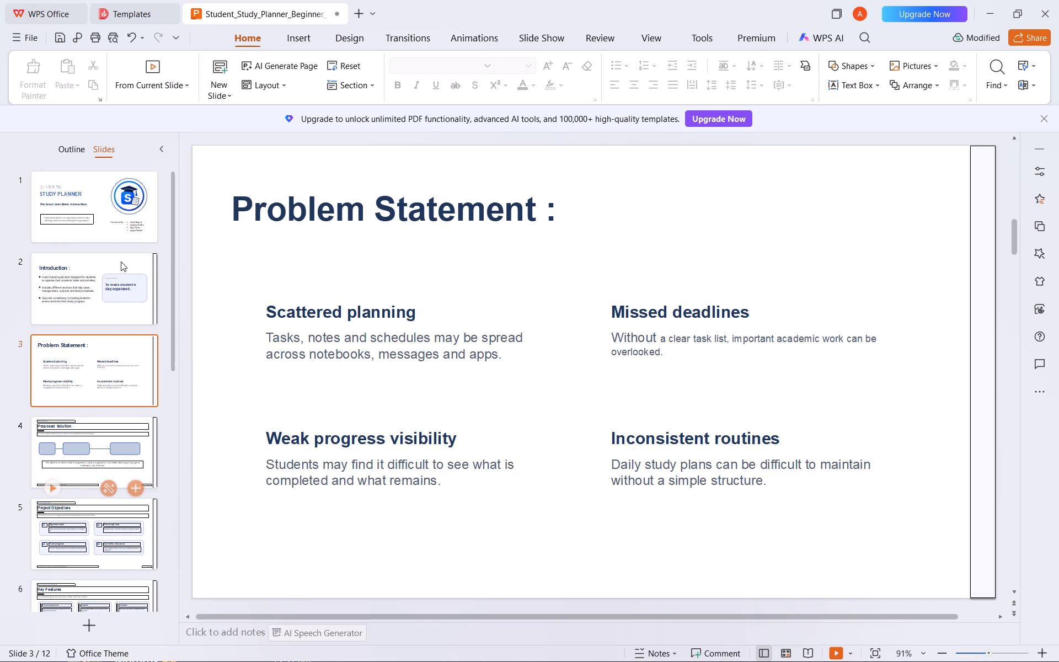
left_click(94, 185)
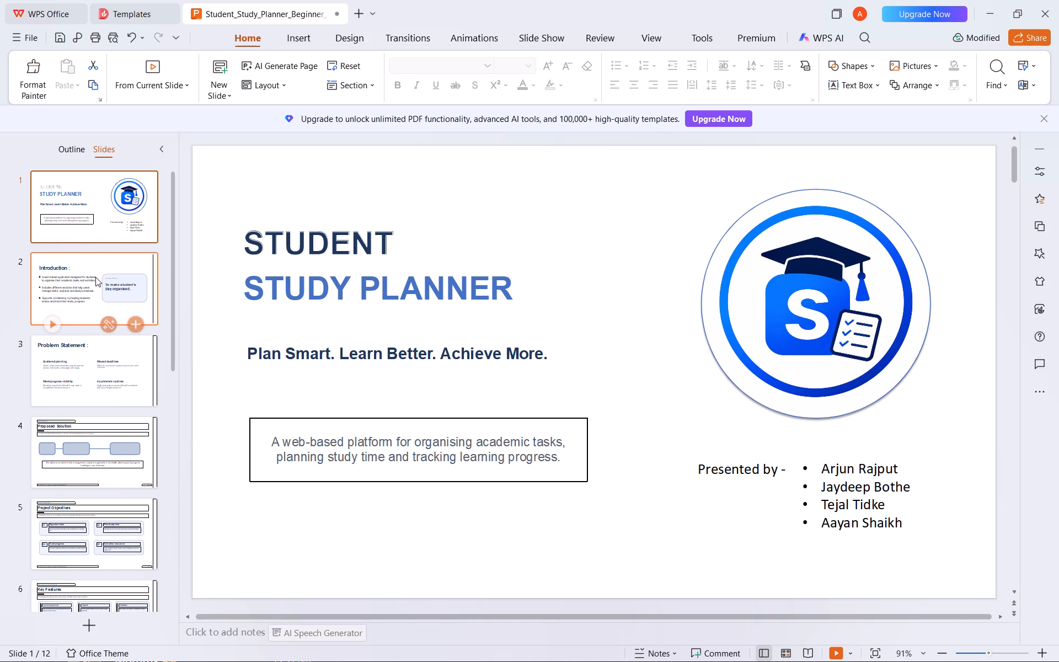
left_click(83, 353)
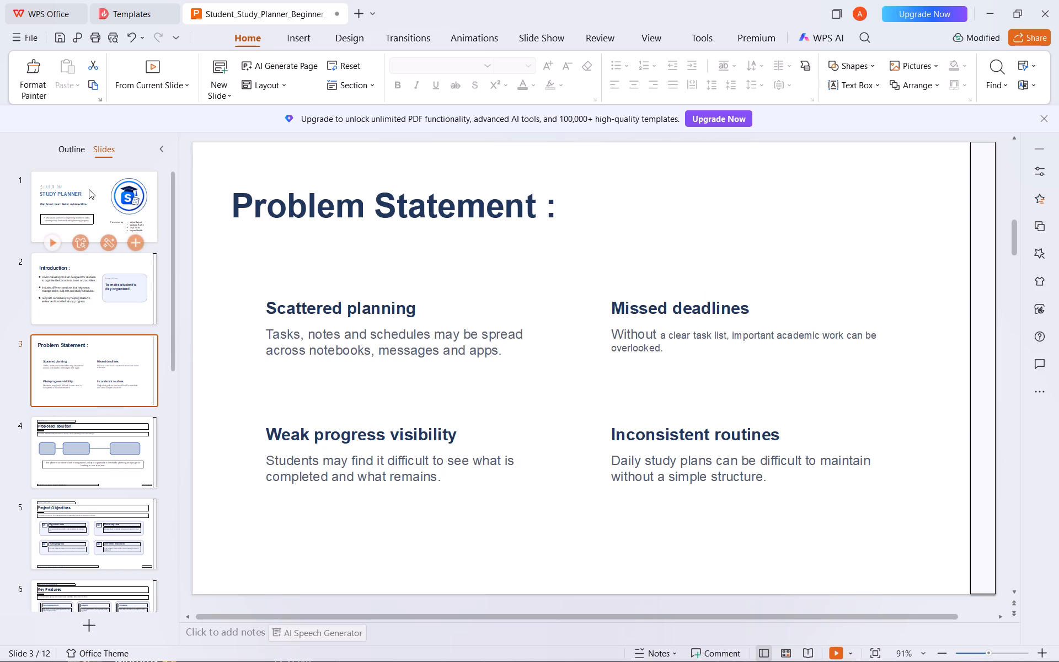
left_click(89, 190)
left_click(82, 316)
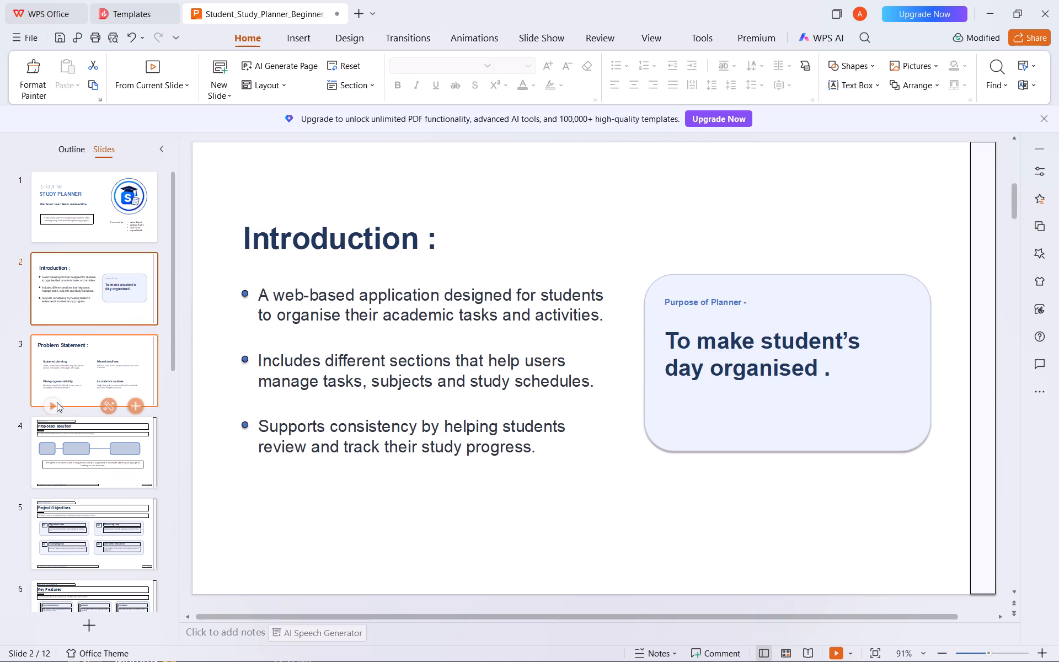
left_click(82, 394)
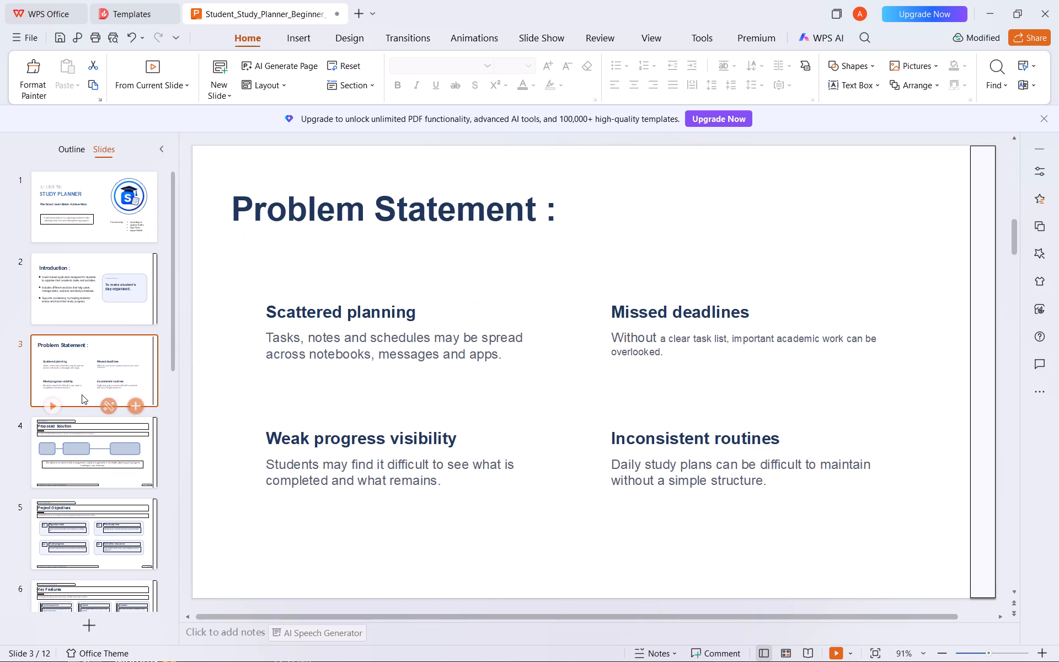
left_click(82, 394)
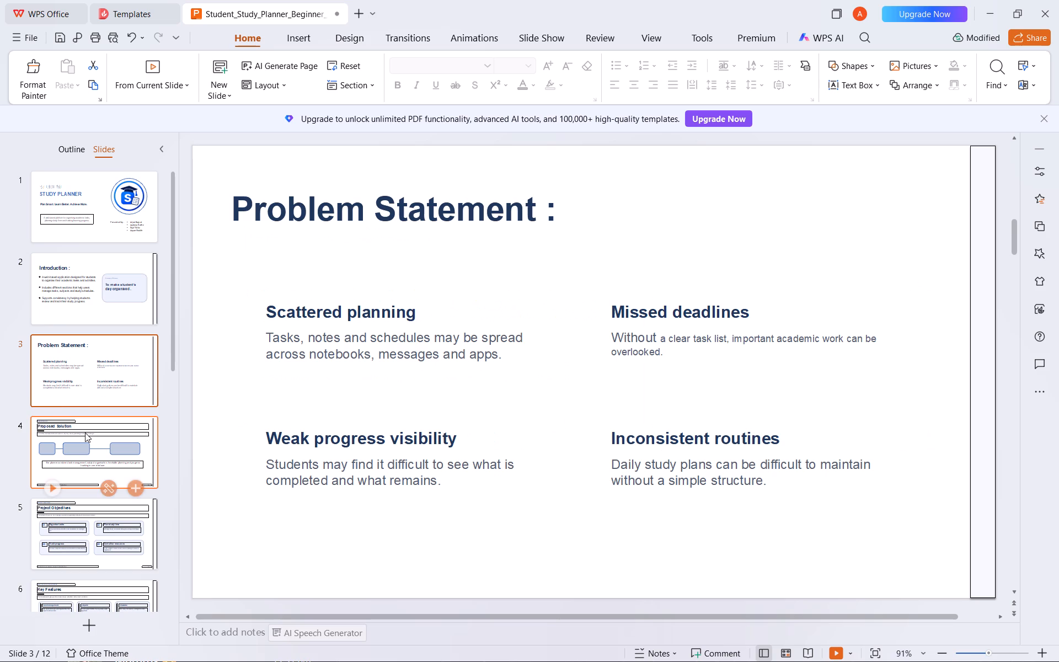
Clear the "OUR APPROACH" text from the box above the title on the Proposed Solution slide.
left_click(85, 433)
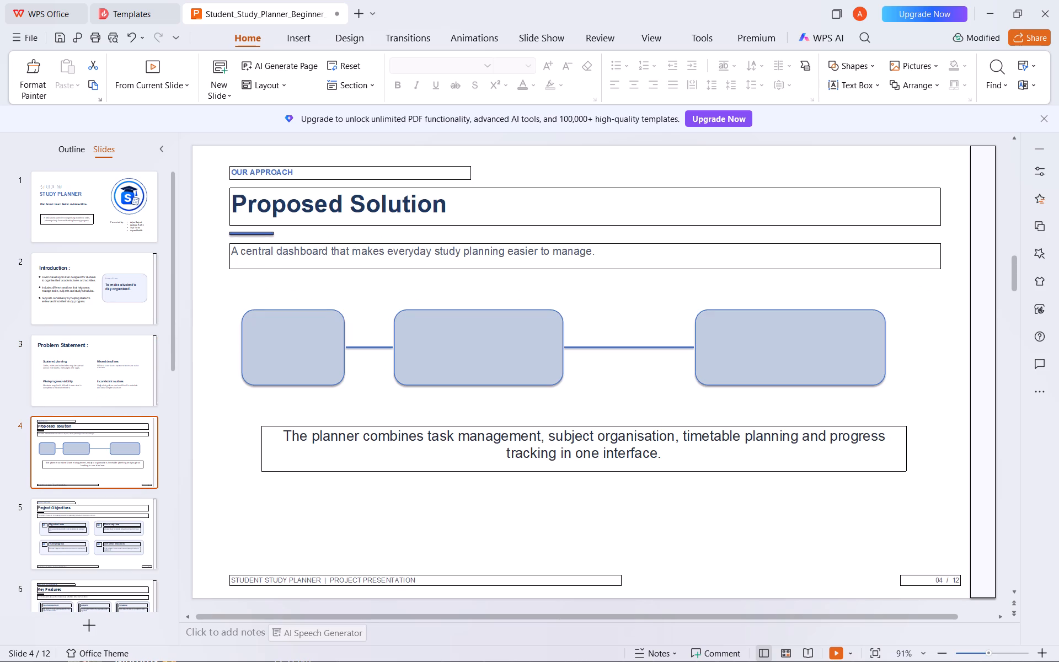
left_click(321, 178)
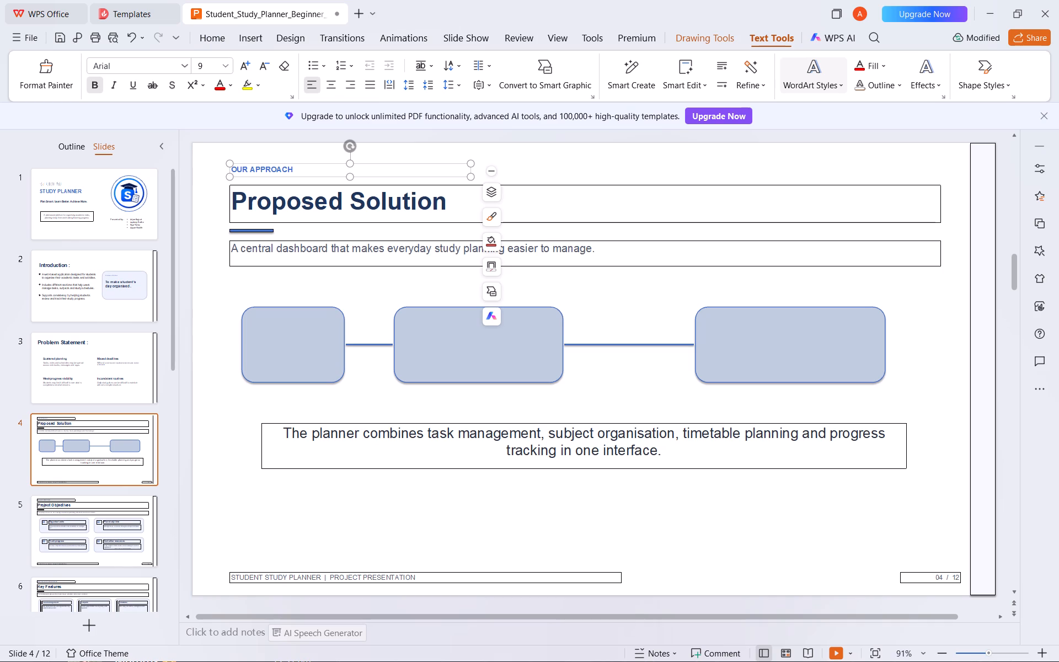
left_click(281, 170)
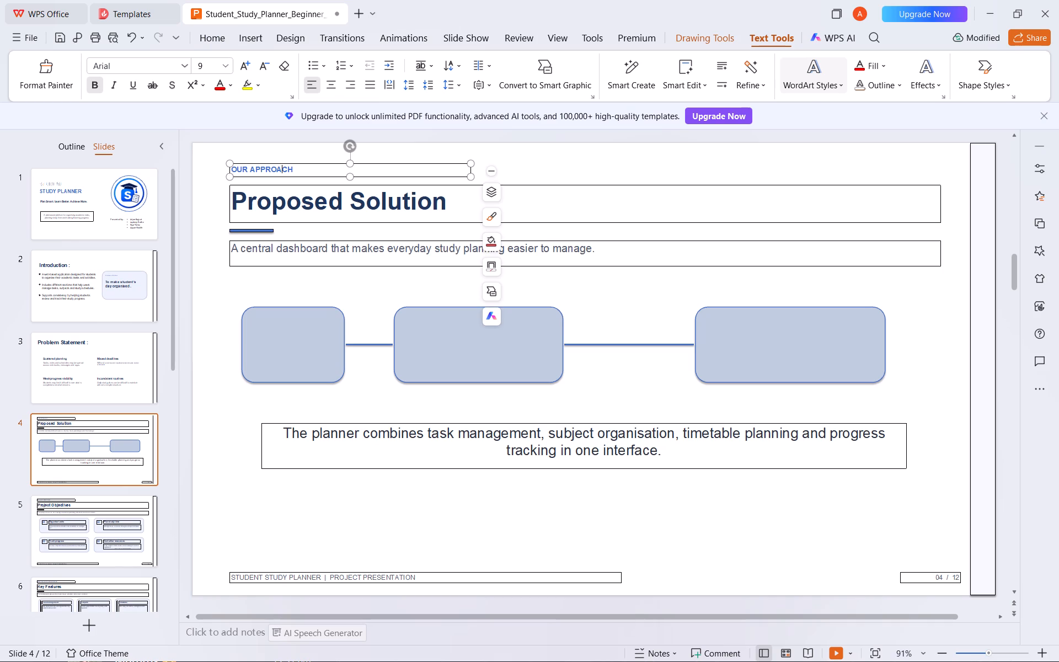
key("ctrl+a")
key("ctrl+c")
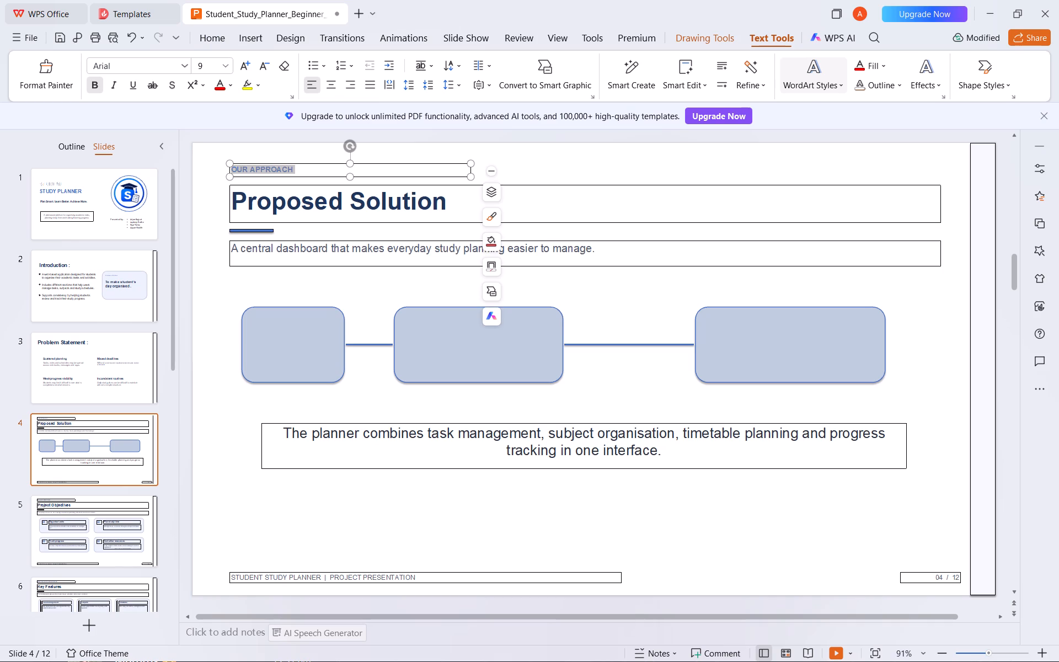
key("Delete")
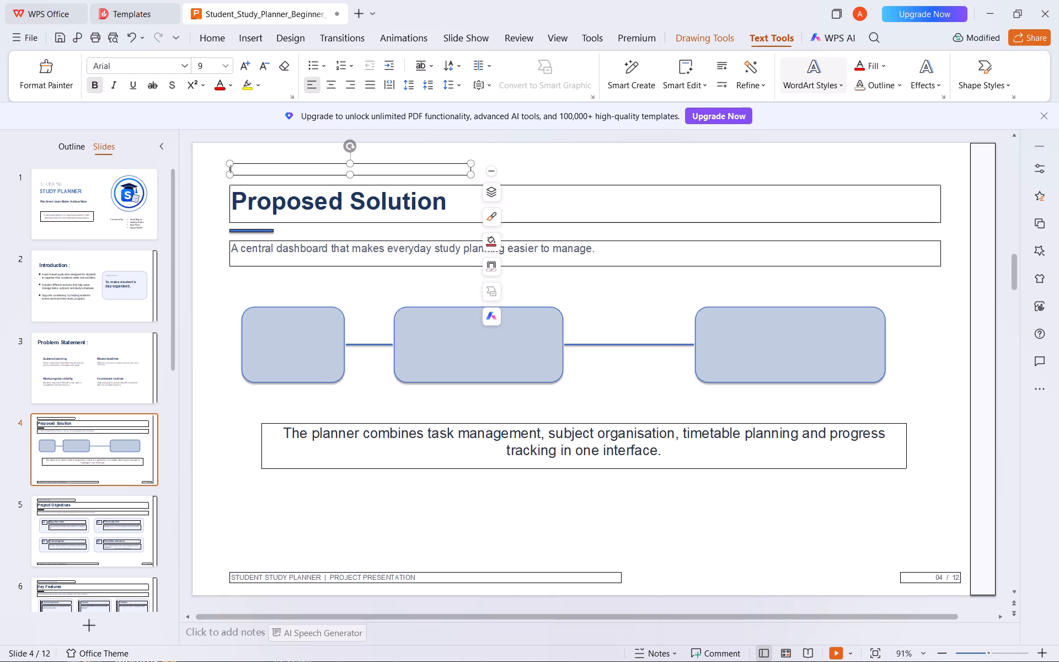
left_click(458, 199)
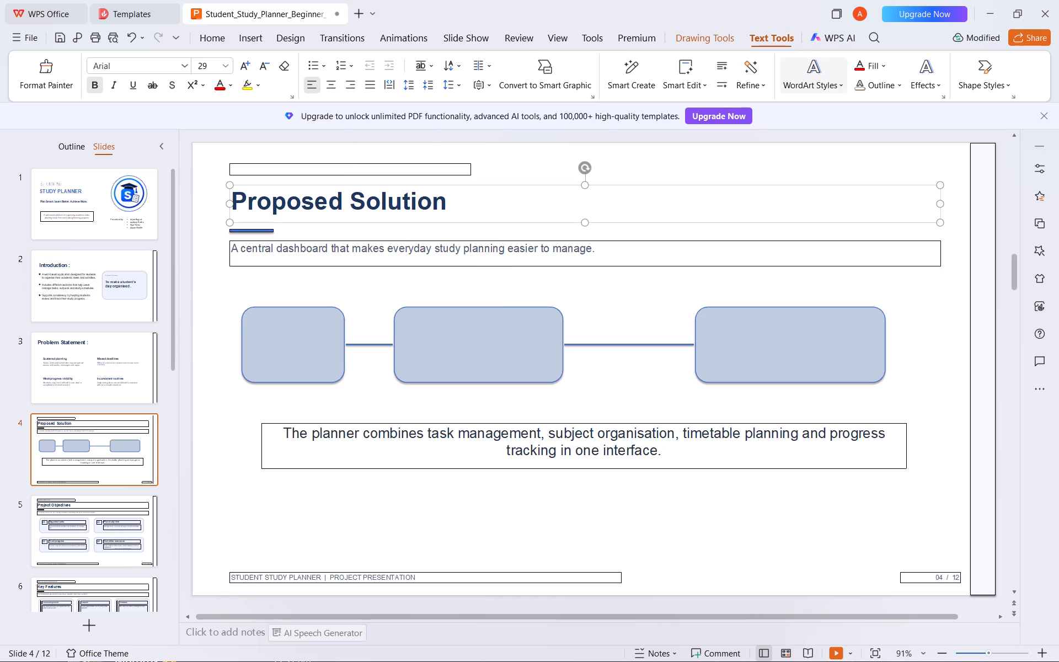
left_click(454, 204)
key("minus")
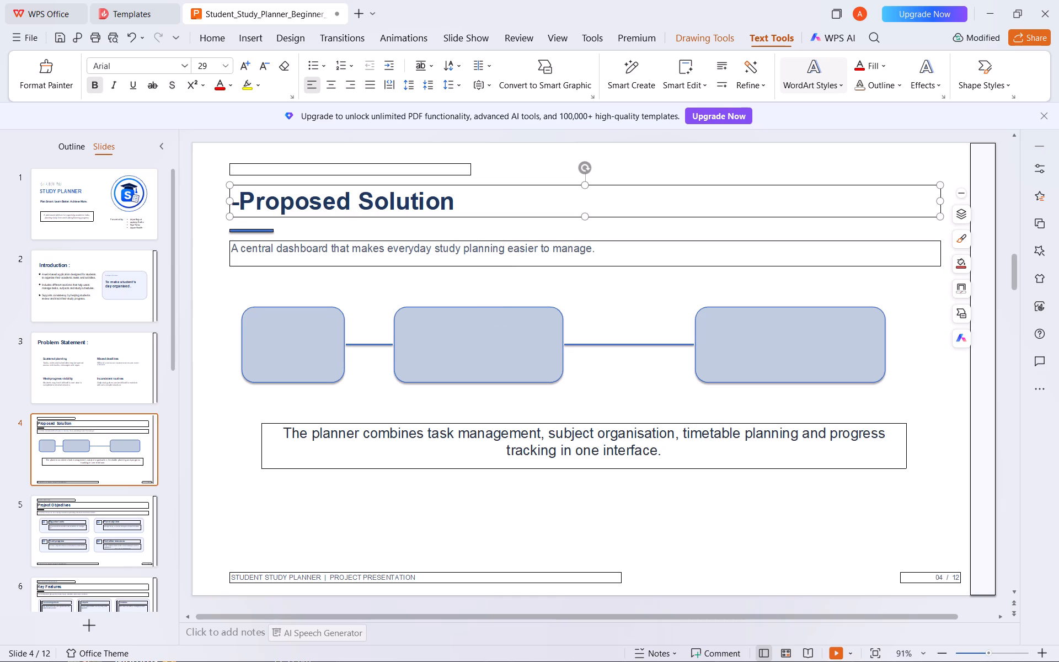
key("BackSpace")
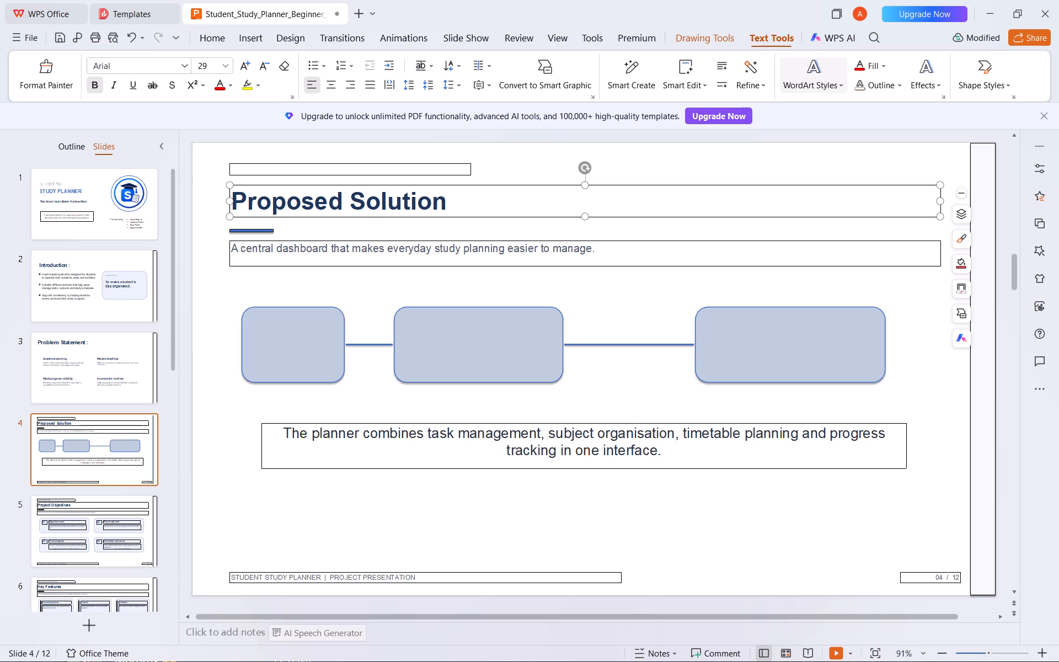
Narrow the "Proposed Solution" title box so that it ends just past its text.
left_click(454, 204)
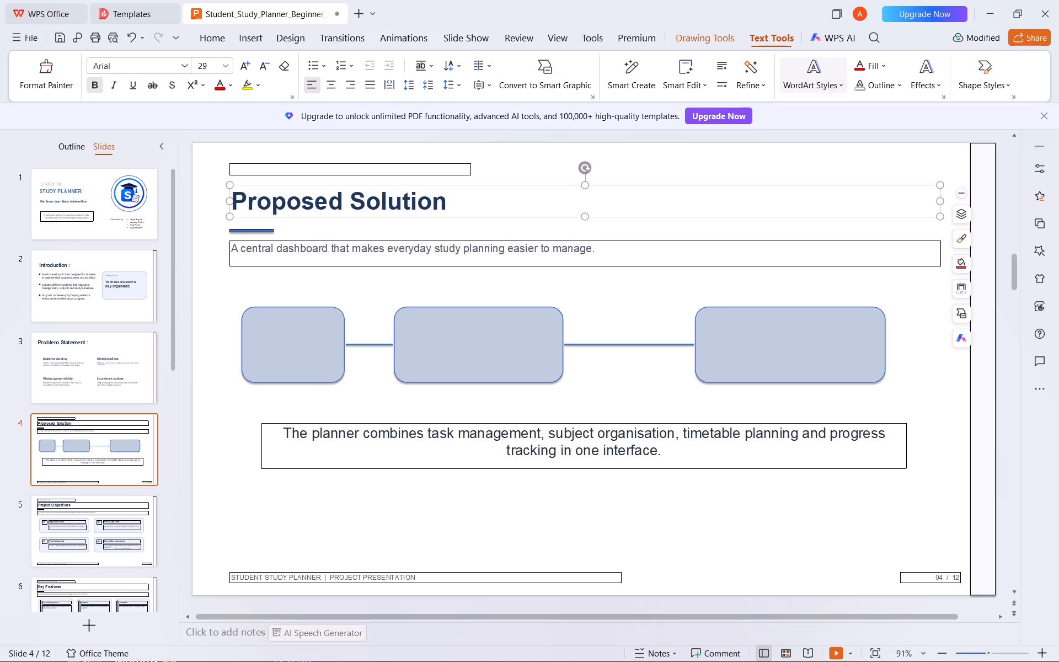
left_click(448, 205)
right_click_drag(943, 202, 688, 199)
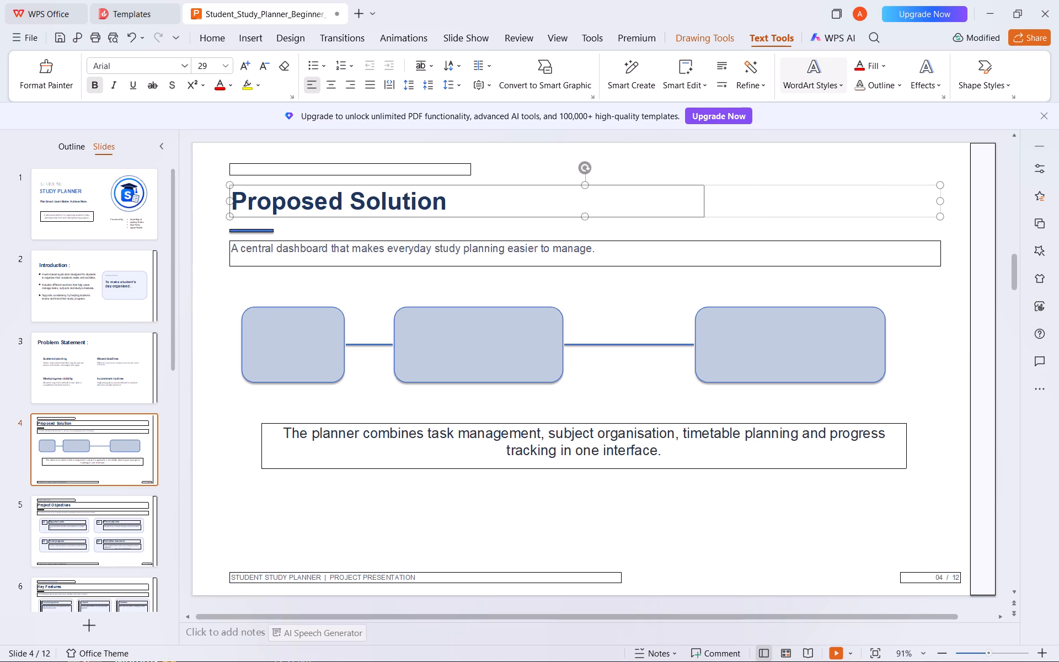
right_click_drag(688, 199, 464, 191)
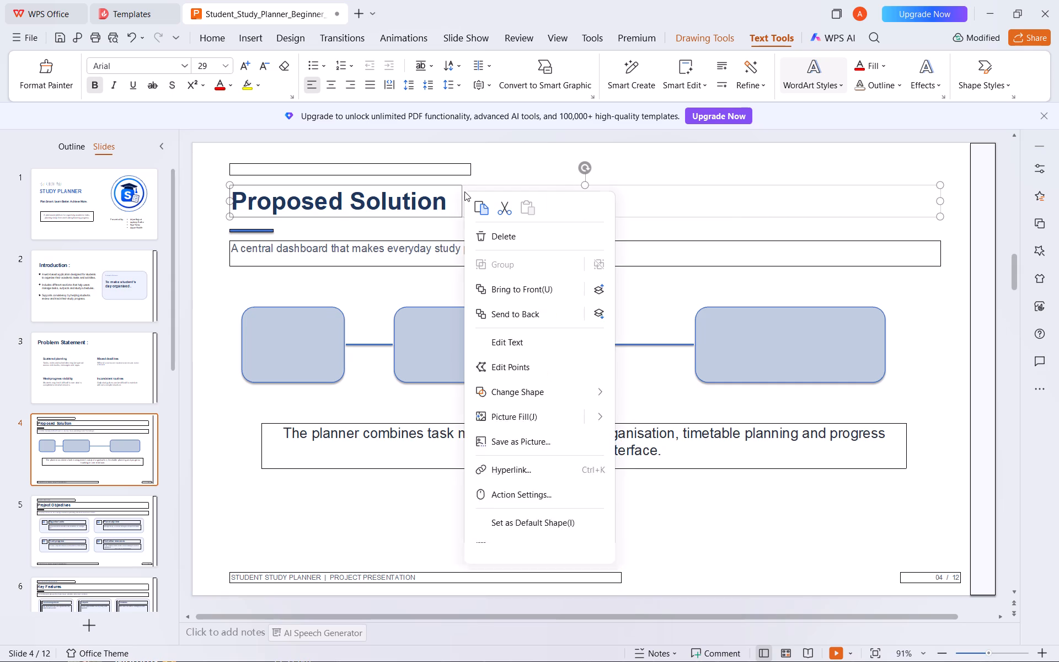
Delete the empty text box above the "Proposed Solution" title.
left_click_drag(710, 165, 463, 172)
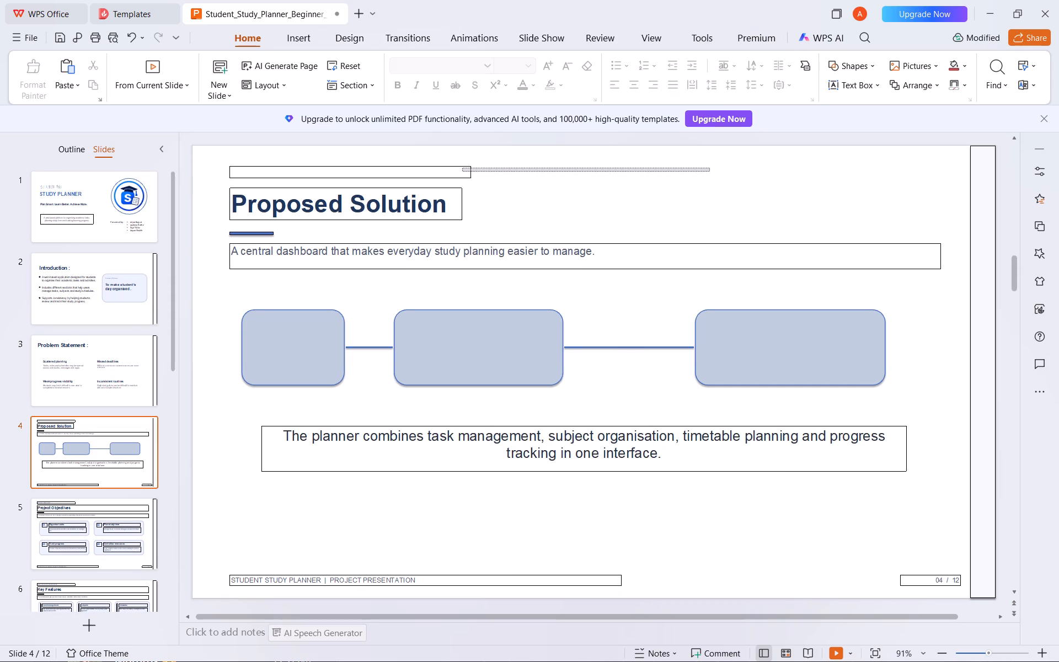
left_click_drag(463, 172, 464, 172)
left_click(464, 172)
key("Delete")
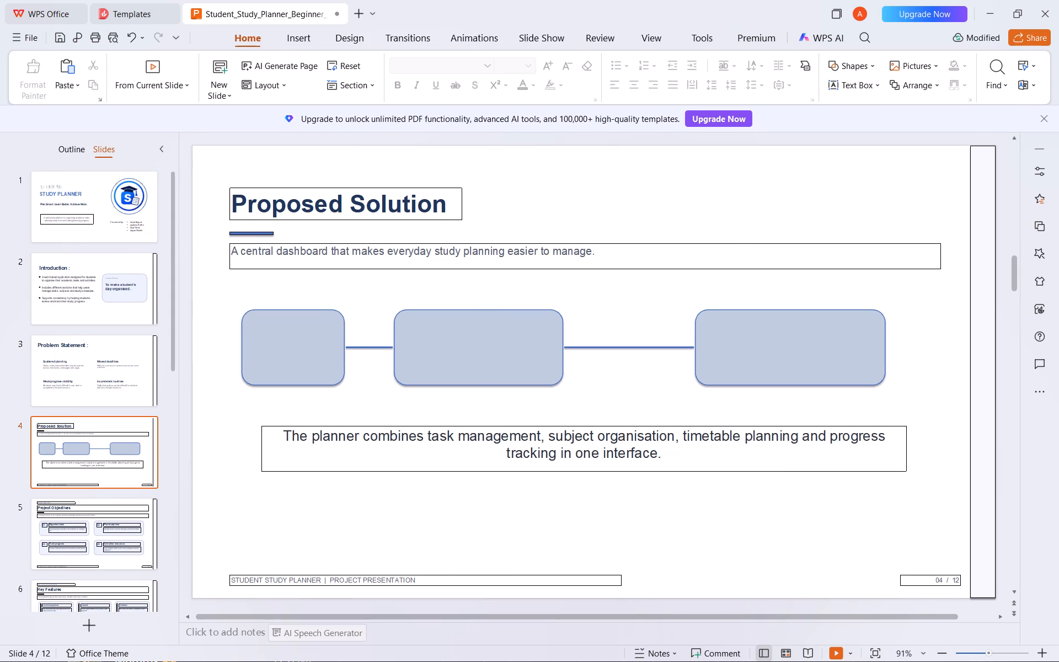
Set the outline of the "Proposed Solution" title box to No Line.
left_click(464, 210)
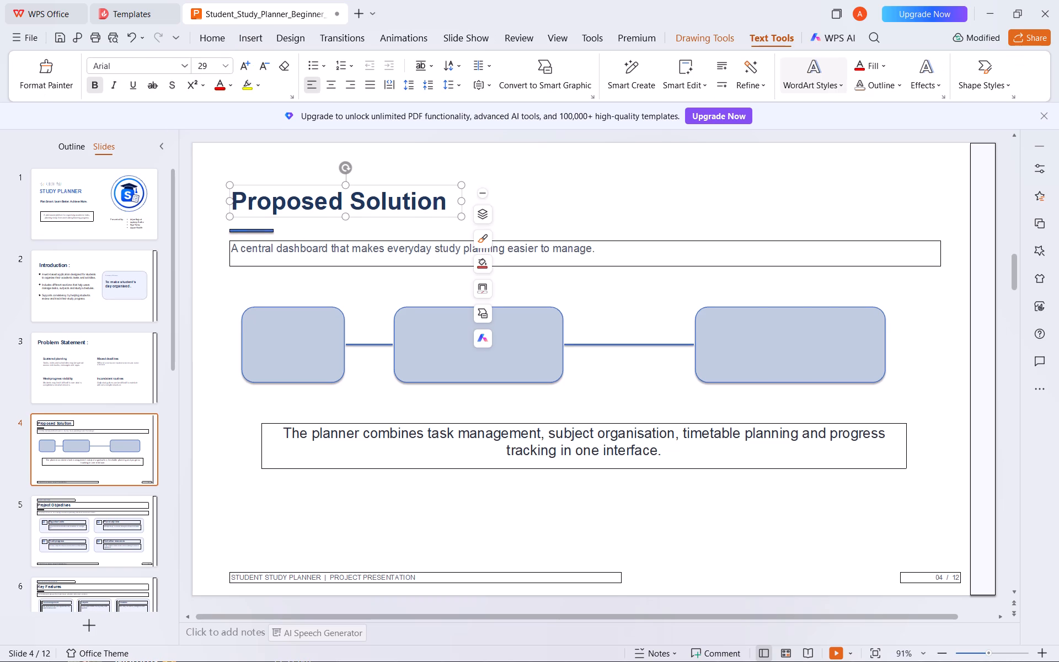
left_click(486, 290)
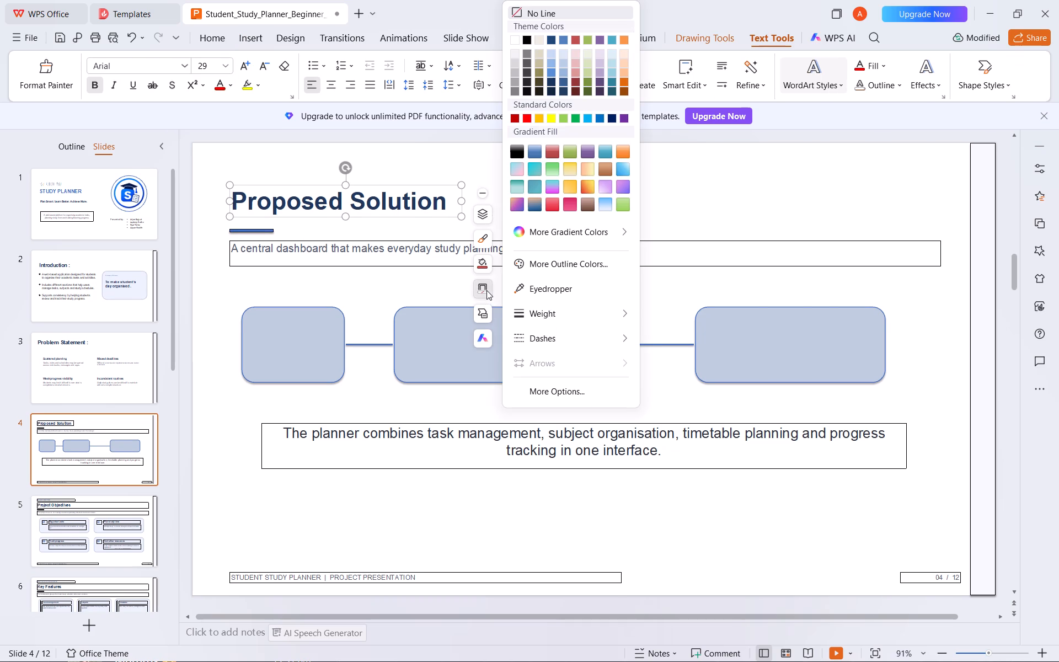
left_click(517, 10)
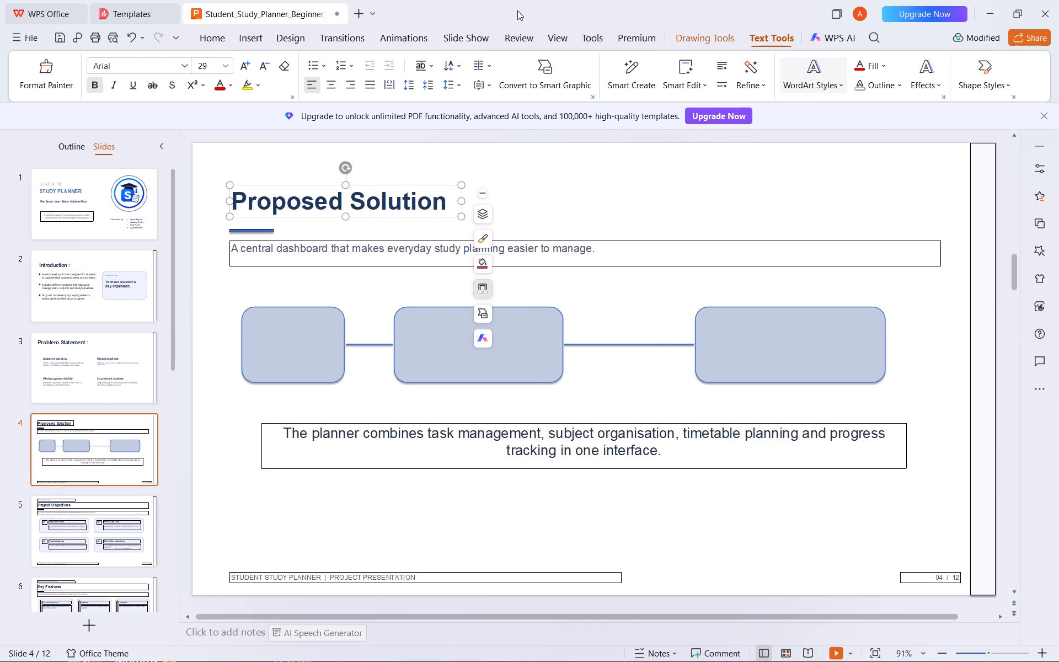
left_click(544, 162)
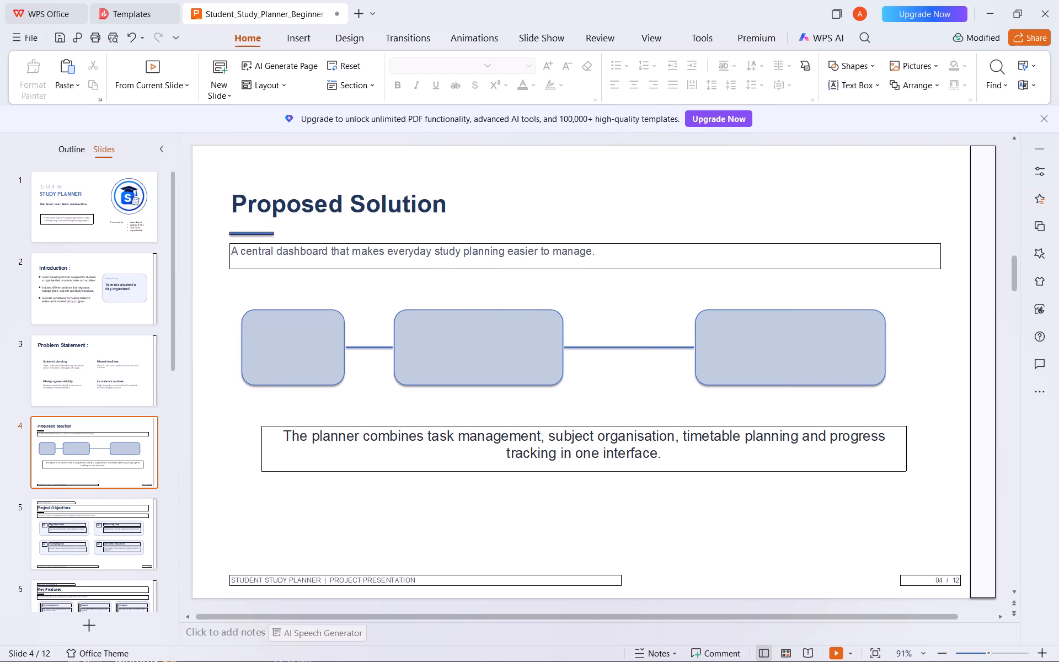
Delete the short blue accent bar beneath the "Proposed Solution" title.
left_click(257, 233)
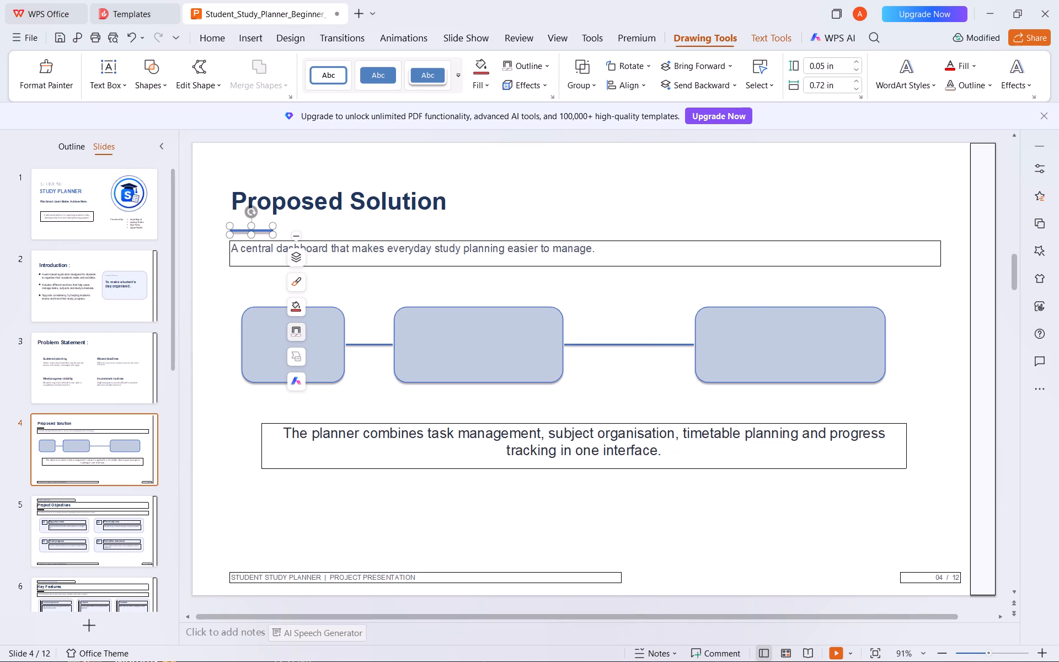
key("Delete")
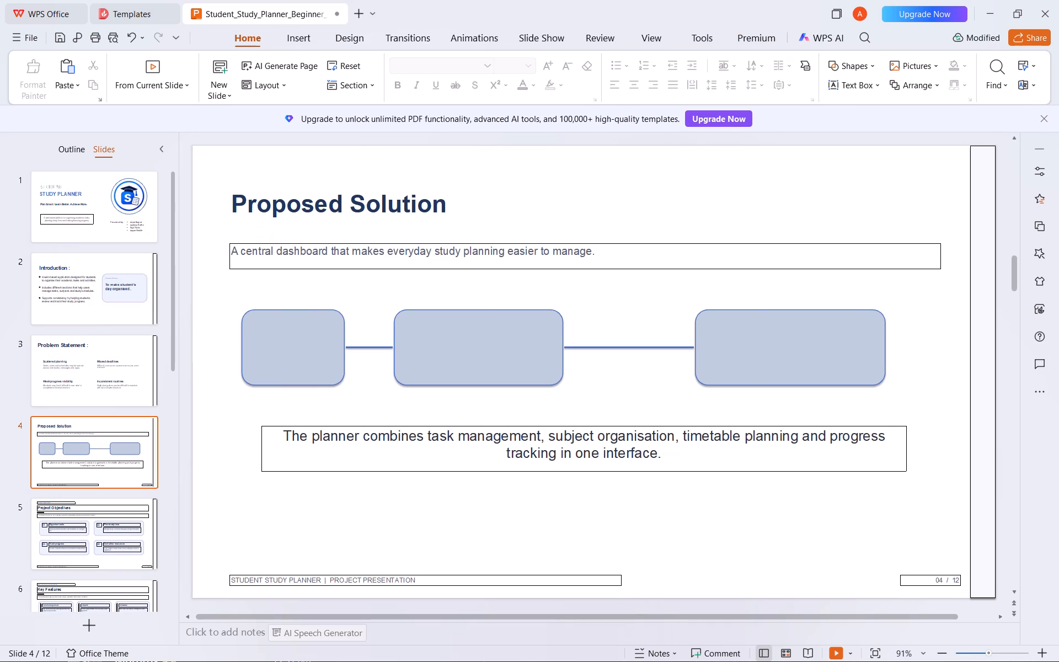
Delete the subtitle box "A central dashboard that makes everyday study planning easier to manage." from the Proposed Solution slide.
left_click(395, 265)
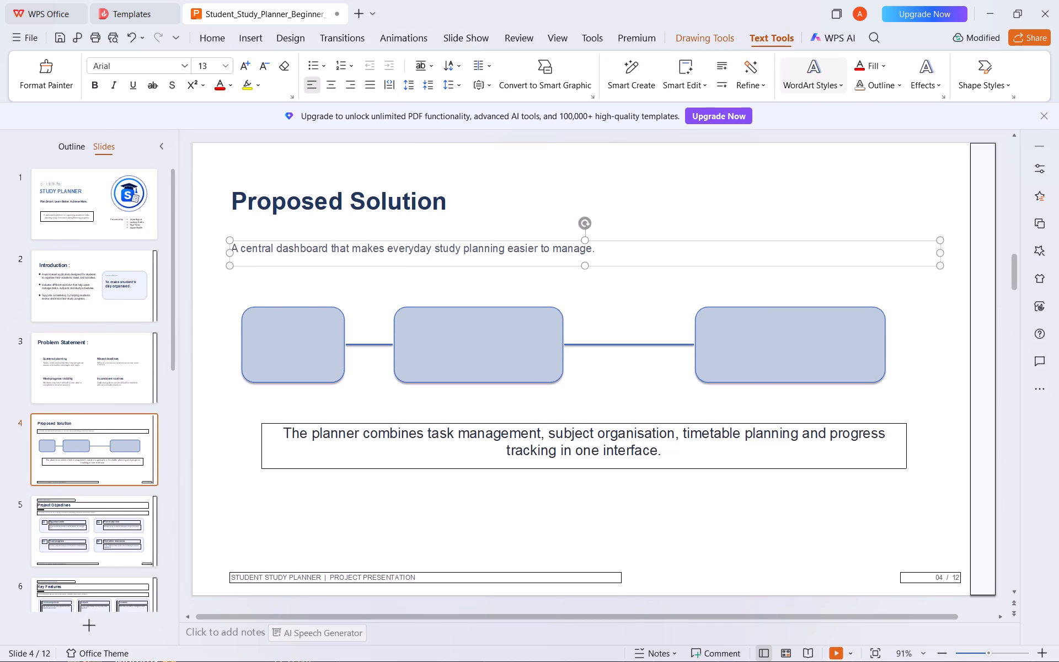
key("Delete")
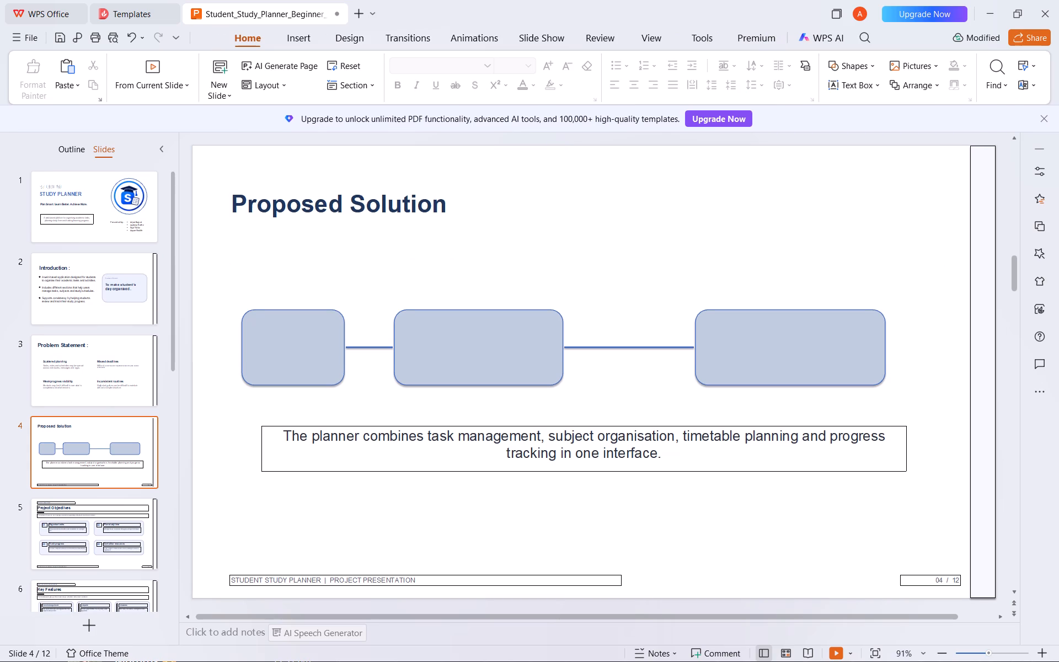
Set the outline of the "The planner combines task management..." text box on the Proposed Solution slide to No Line.
left_click(488, 471)
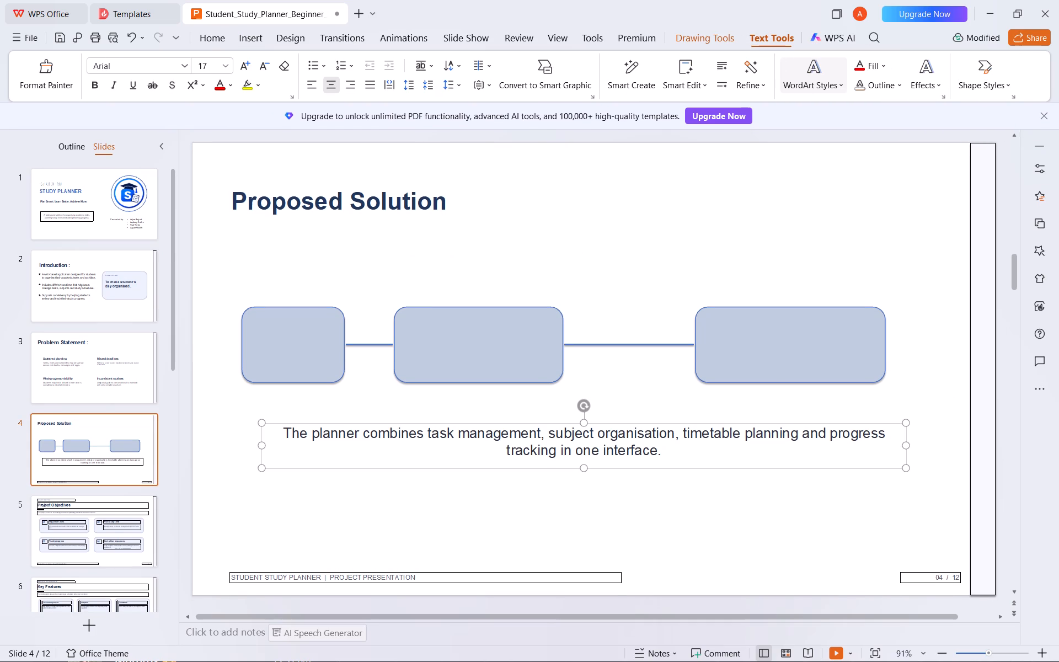
left_click(926, 526)
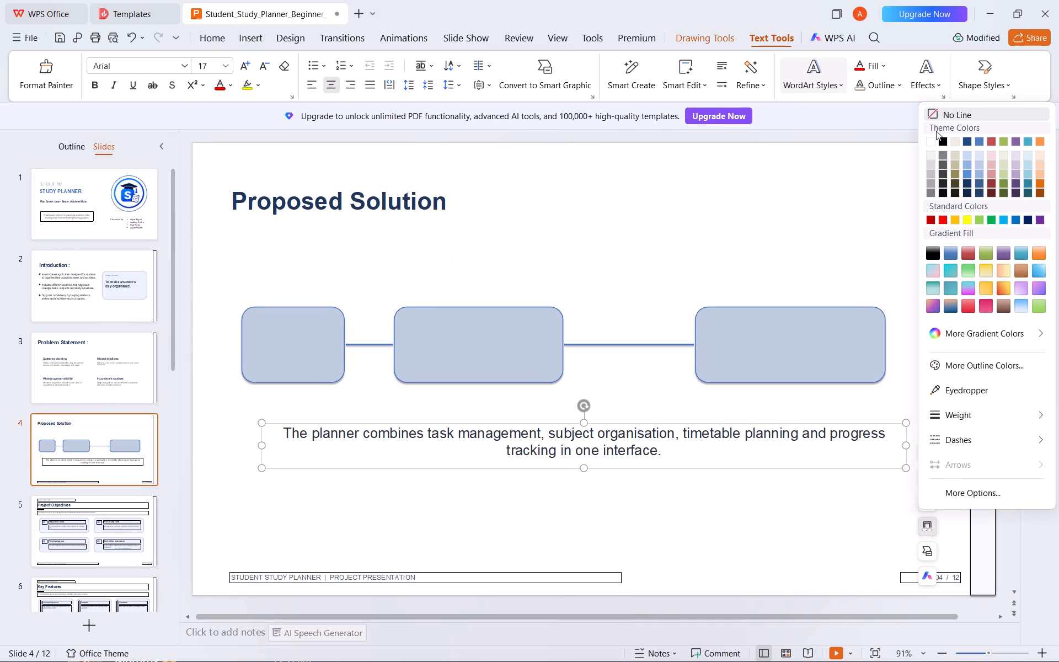
left_click(932, 107)
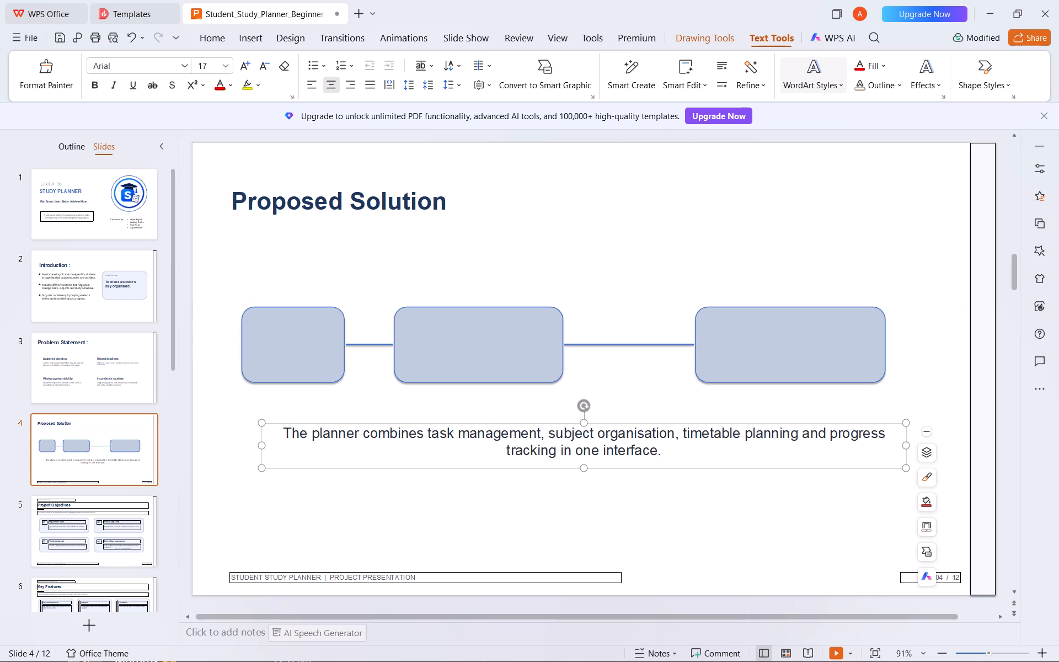
Delete the tall outlined vertical strip along the edge of the Introduction slide and of the Problem Statement slide.
left_click(119, 253)
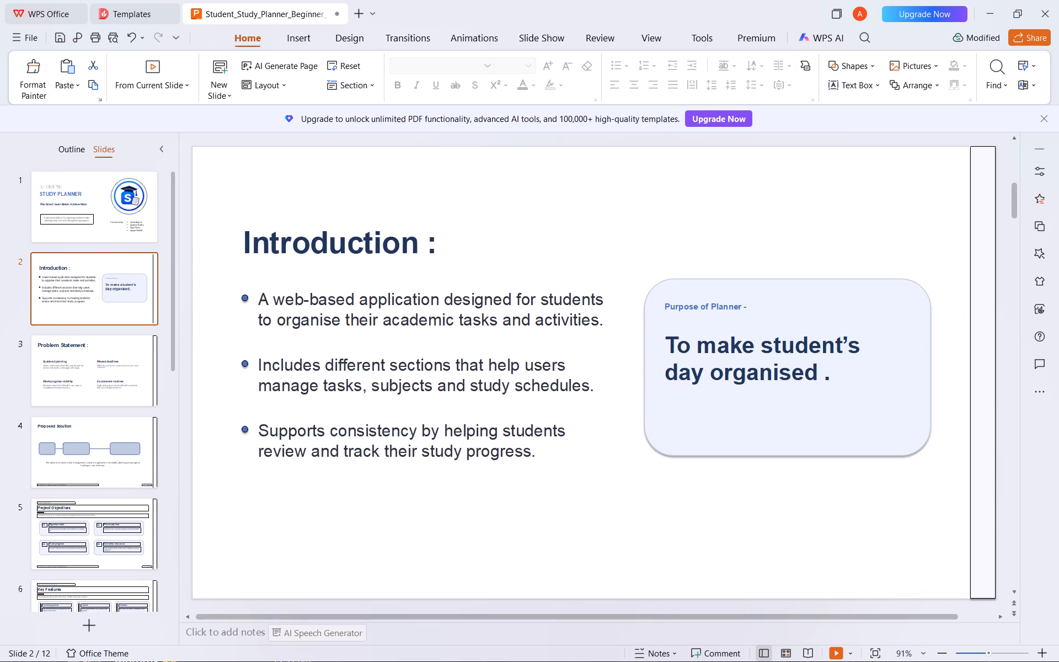
left_click(983, 223)
key("Delete")
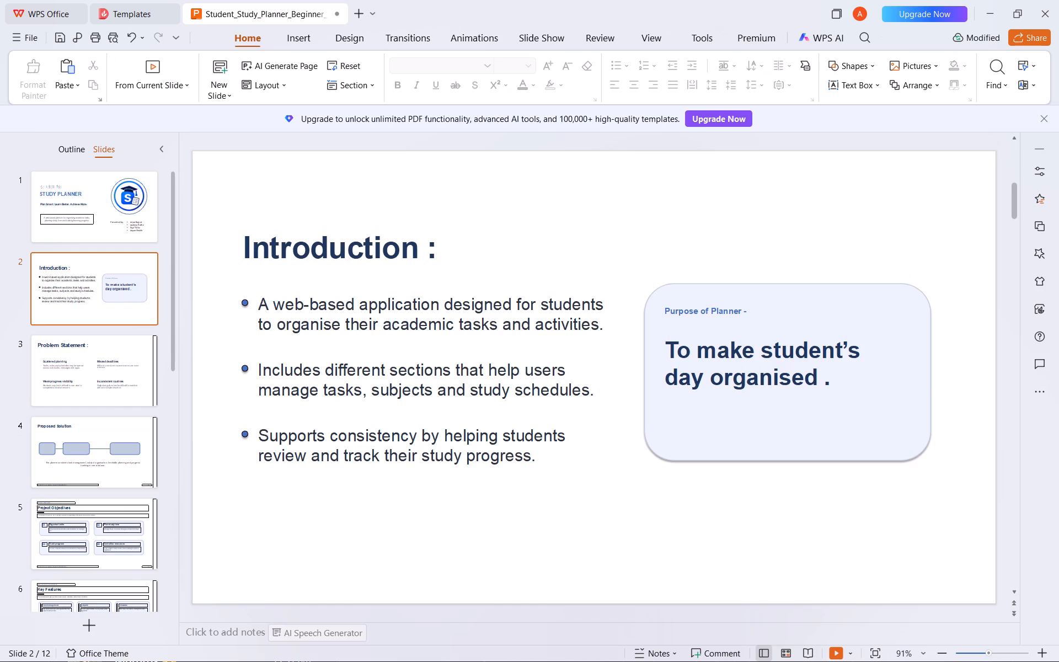
left_click(142, 373)
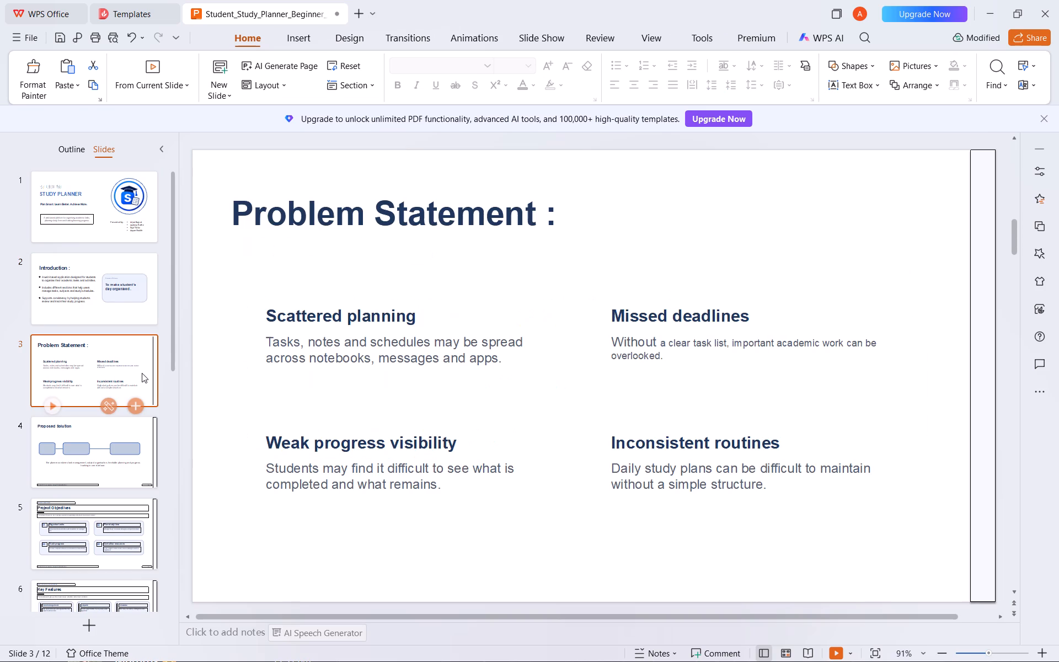
left_click(973, 358)
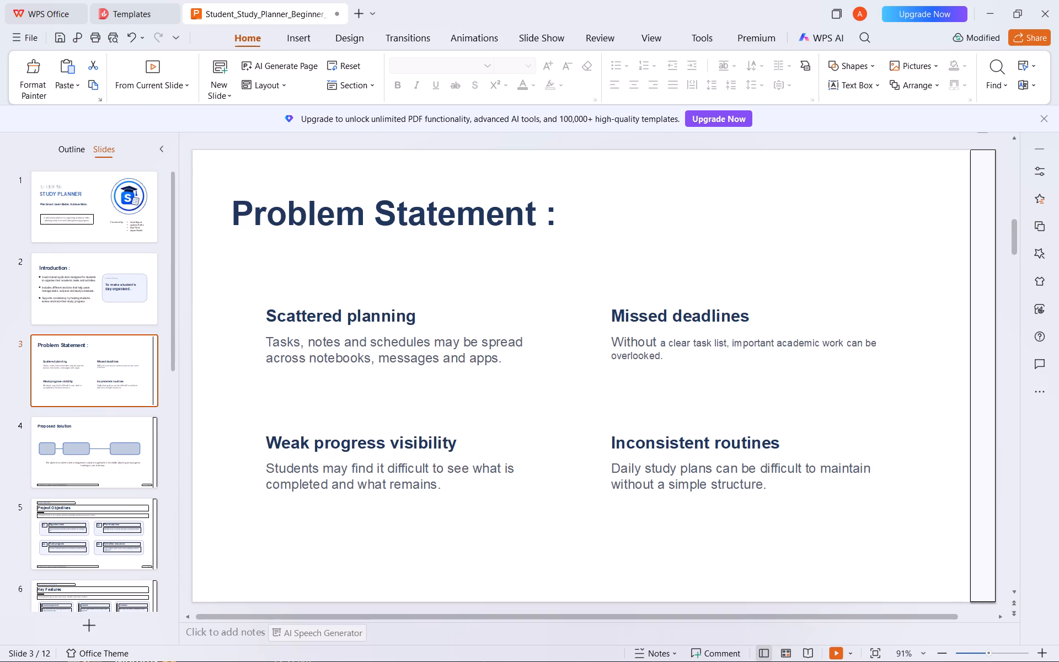
key("Delete")
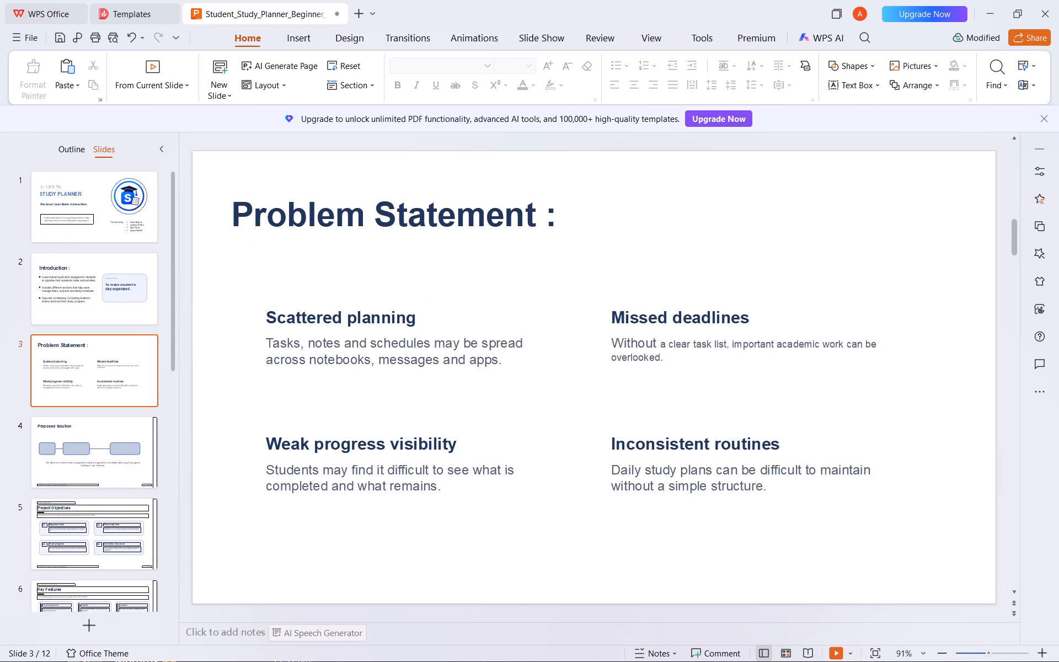
Delete the "STUDENT STUDY PLANNER | PROJECT PRESENTATION" footer box and the "04 / 12" page number box from the Proposed Solution slide.
left_click(133, 421)
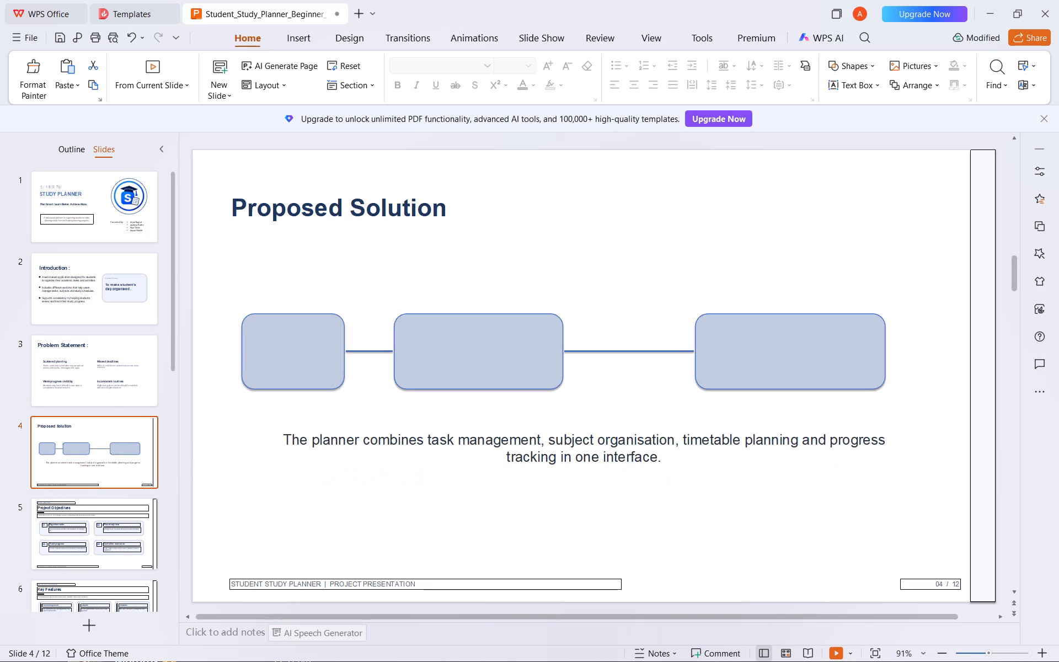
left_click(426, 585)
key("Delete")
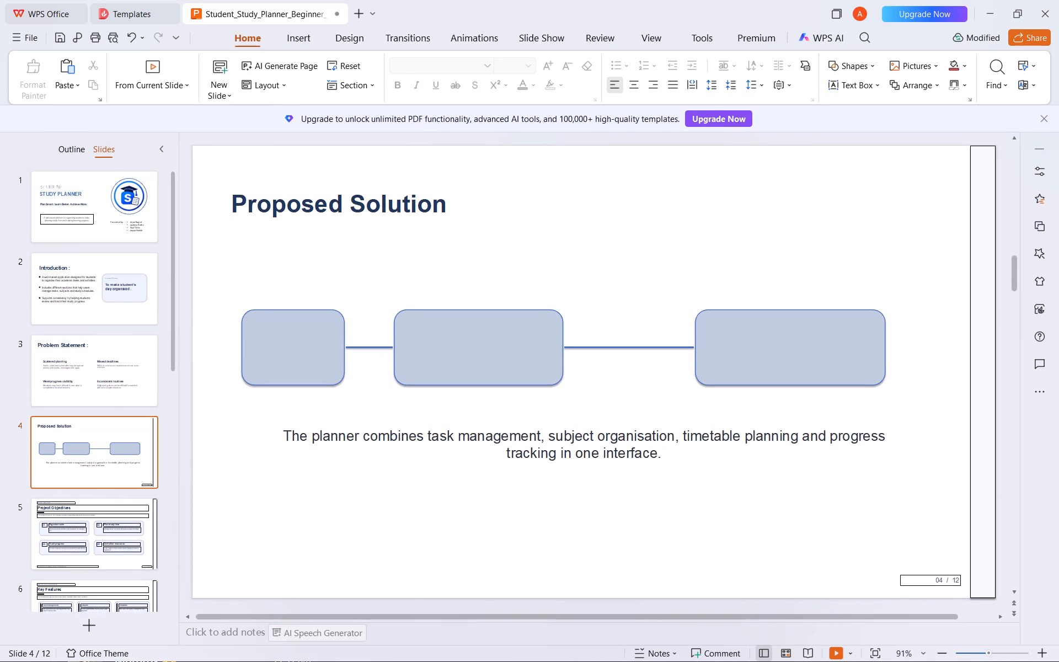
key("Delete")
left_click(922, 576)
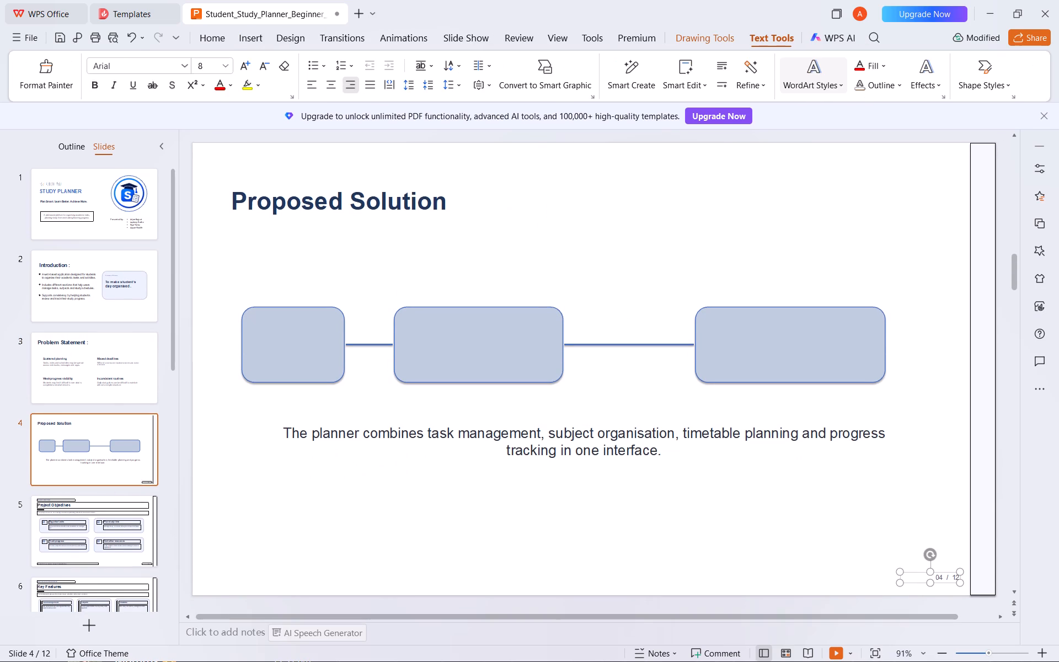
key("Delete")
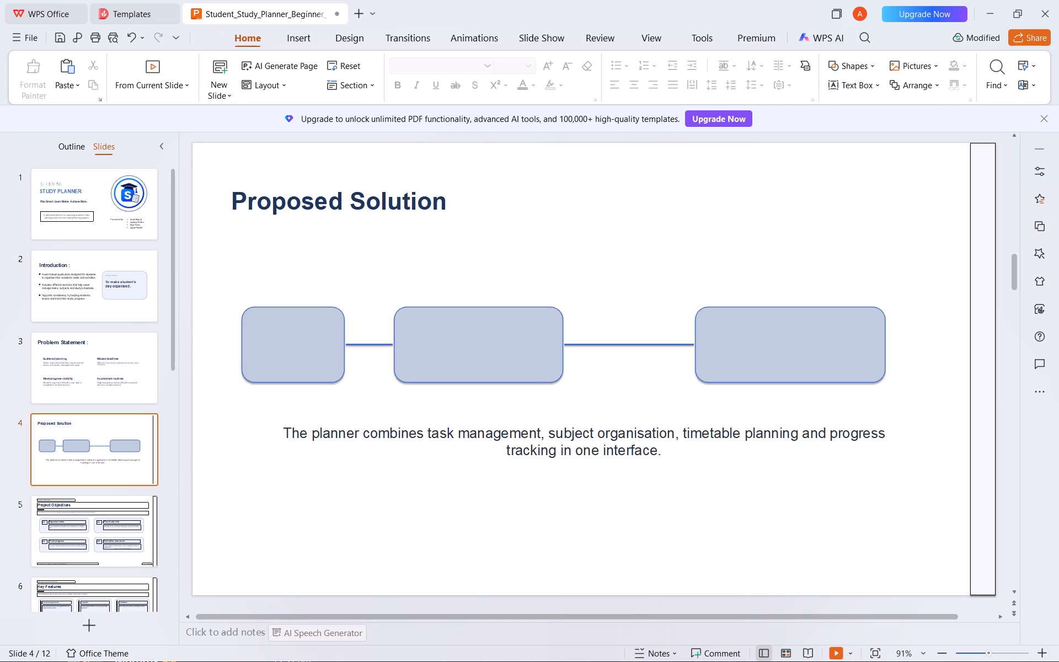
Add a text box beside the "Proposed Solution" title and paste the copied "OUR APPROACH" label into it.
left_click(469, 205)
double_click(478, 205)
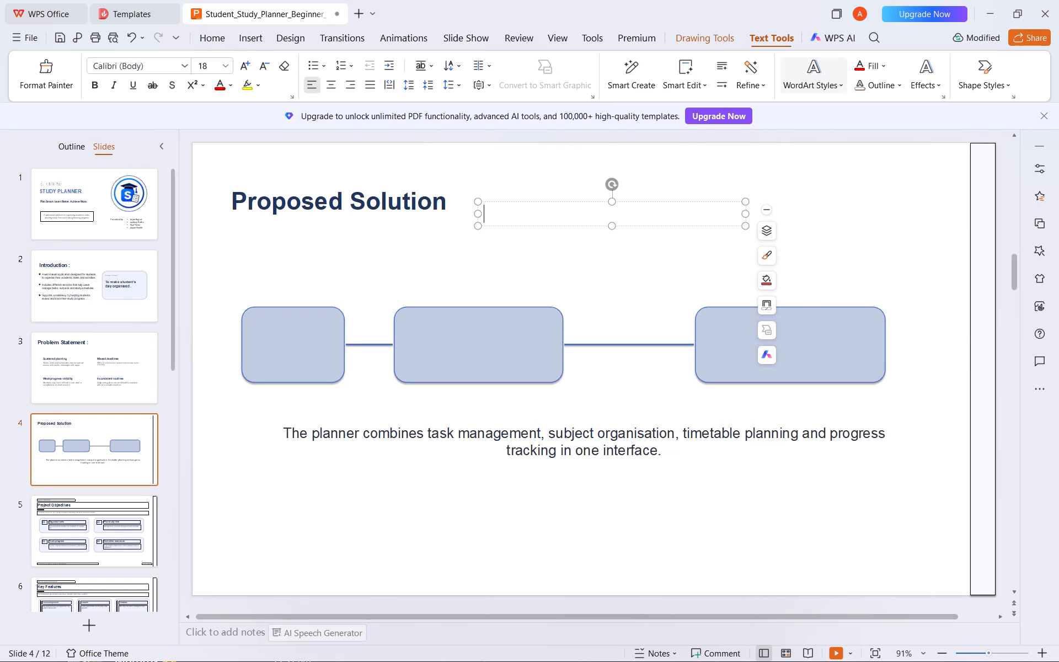
key("ctrl+v")
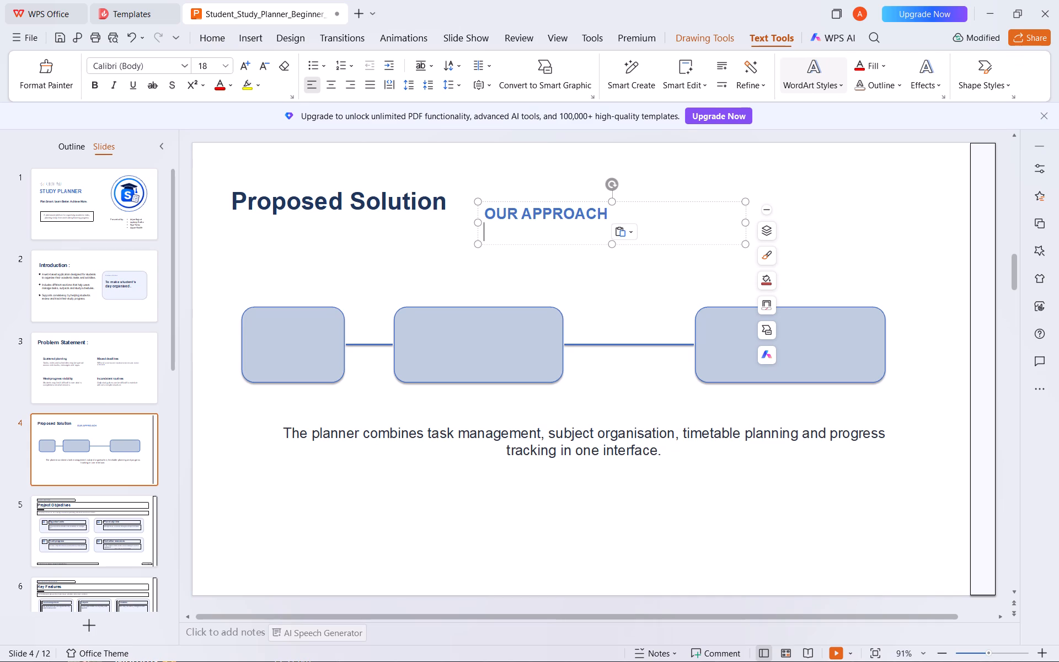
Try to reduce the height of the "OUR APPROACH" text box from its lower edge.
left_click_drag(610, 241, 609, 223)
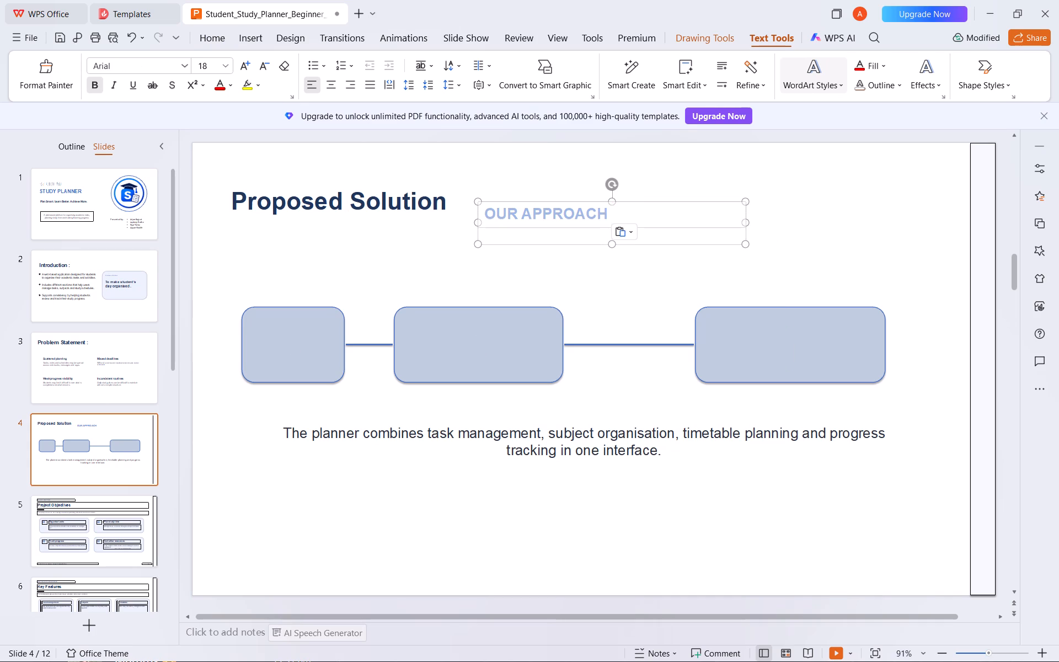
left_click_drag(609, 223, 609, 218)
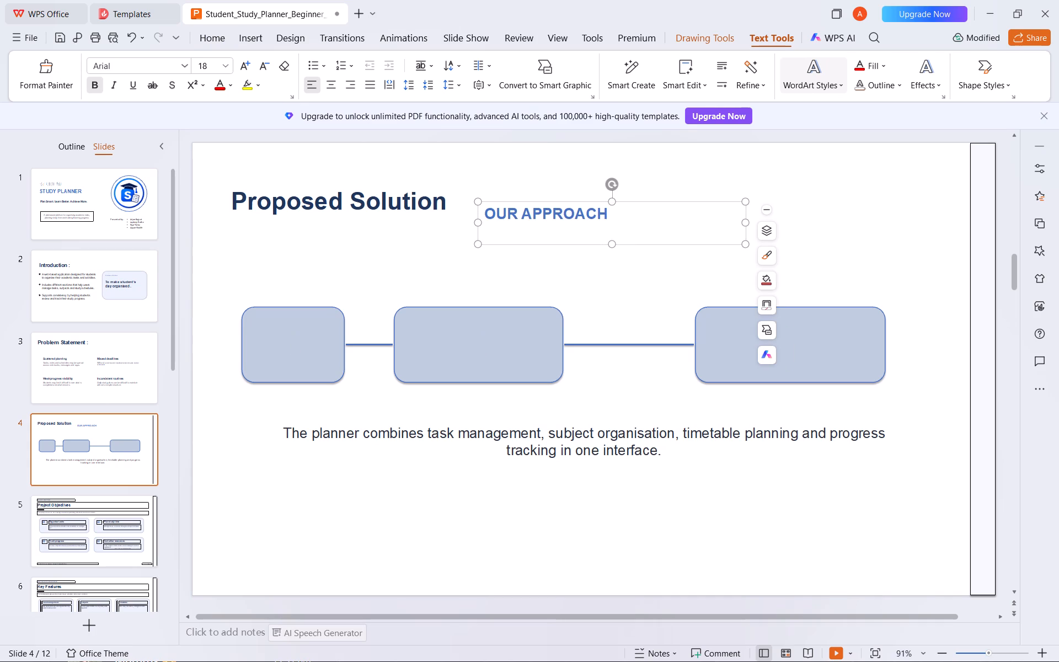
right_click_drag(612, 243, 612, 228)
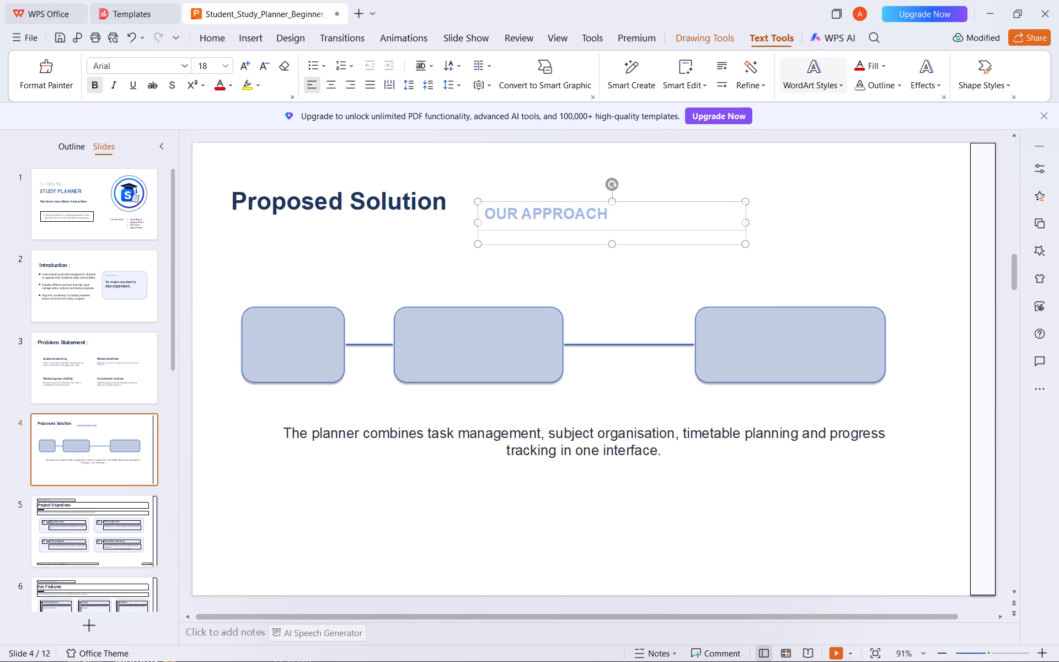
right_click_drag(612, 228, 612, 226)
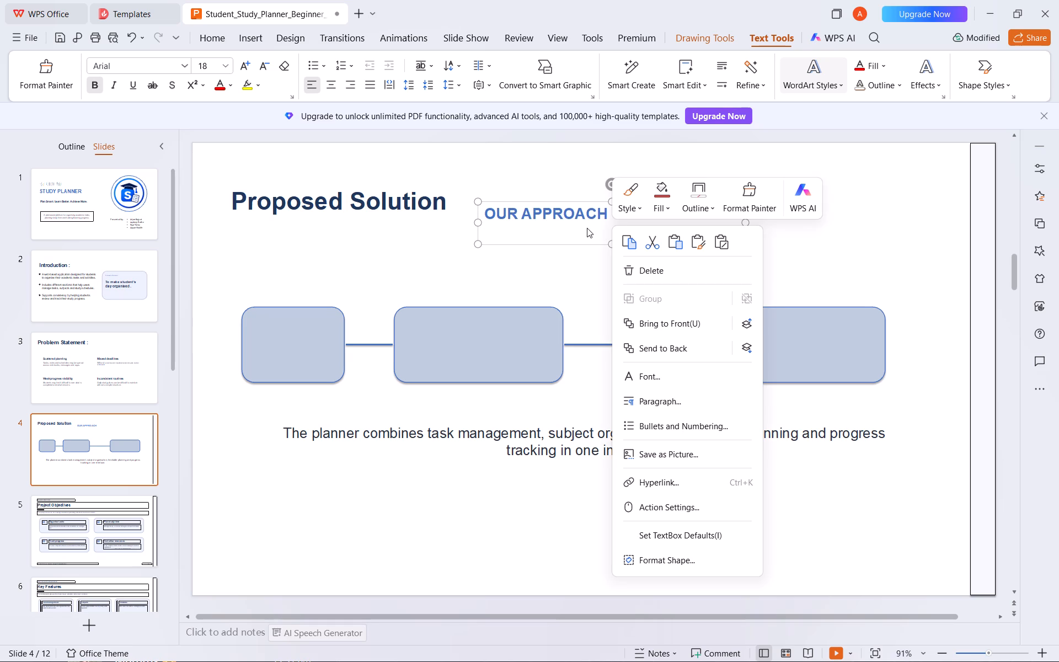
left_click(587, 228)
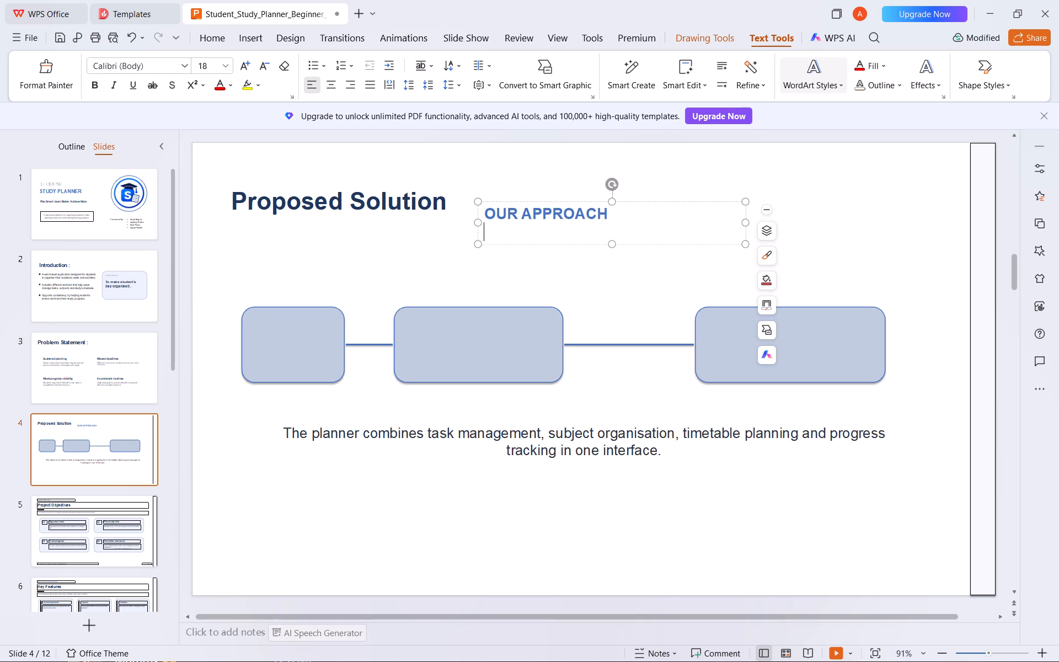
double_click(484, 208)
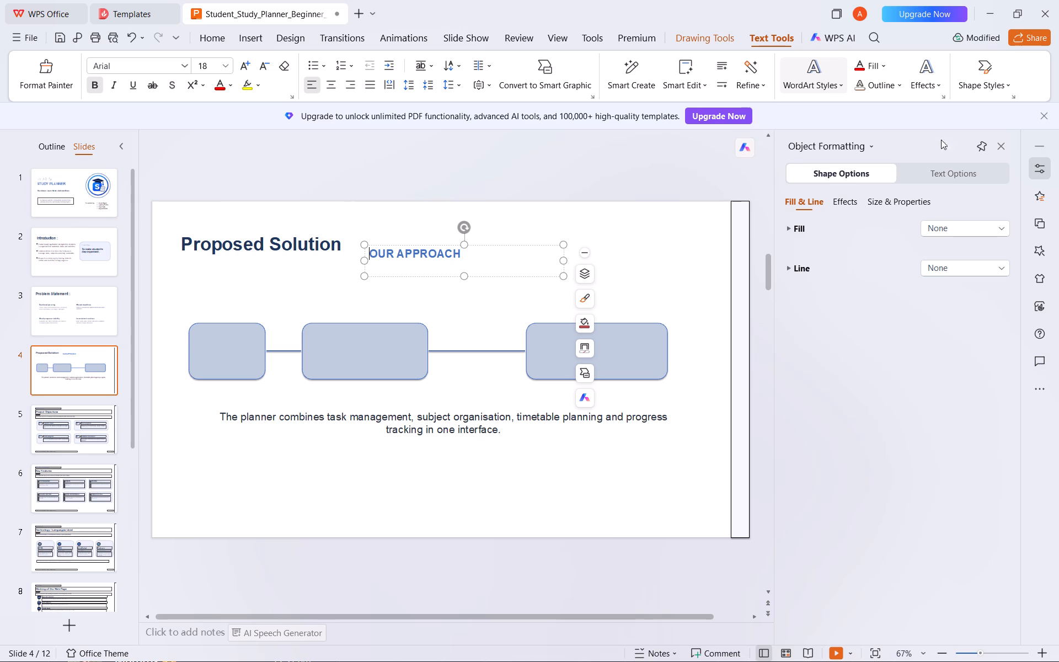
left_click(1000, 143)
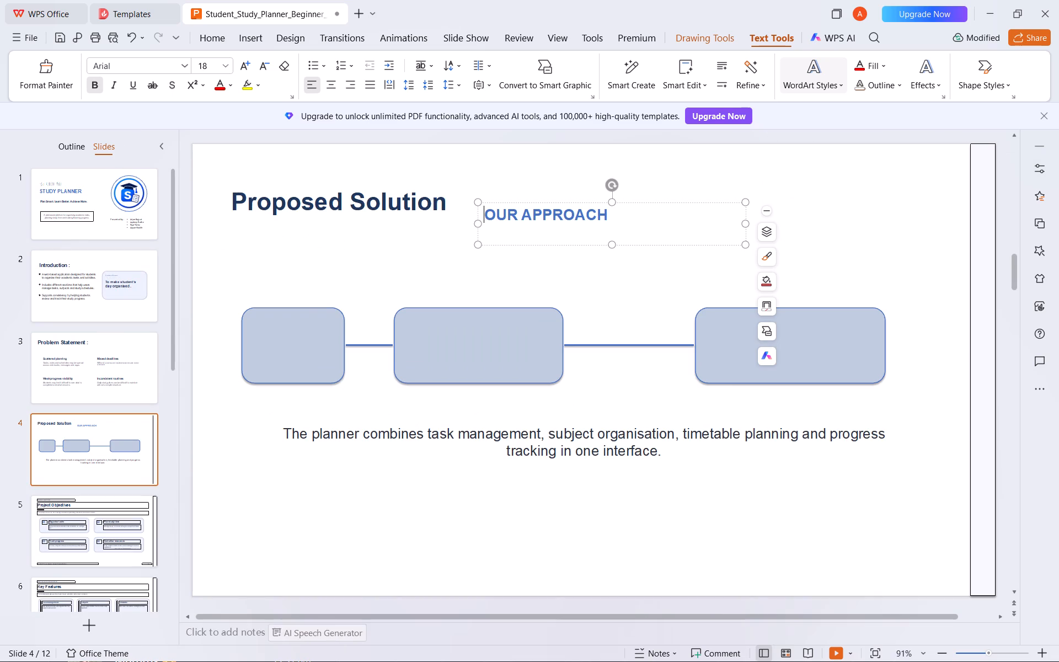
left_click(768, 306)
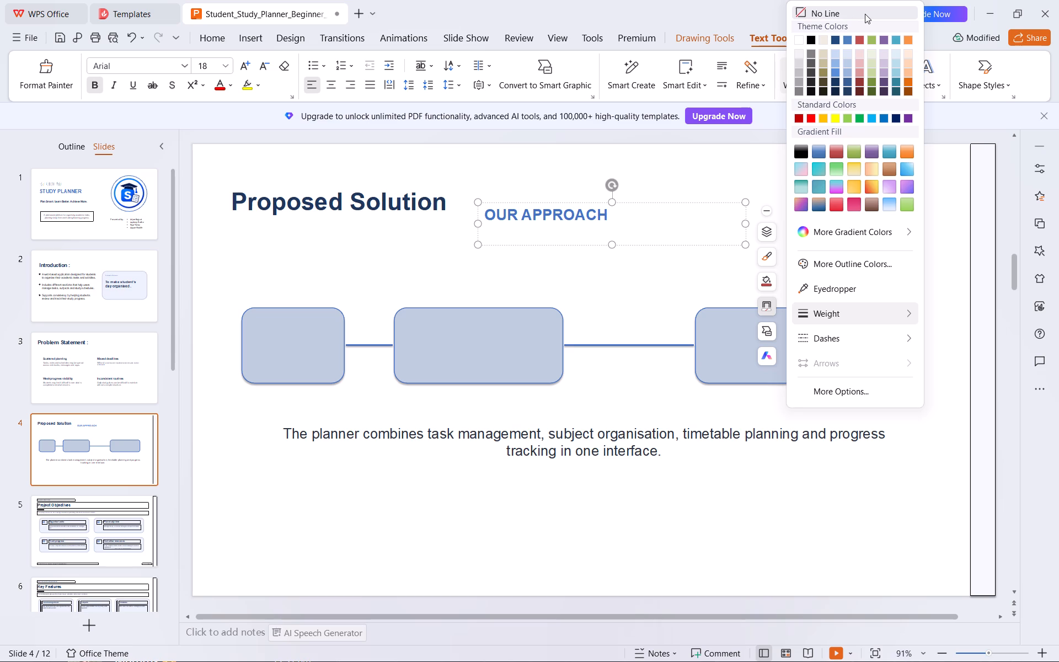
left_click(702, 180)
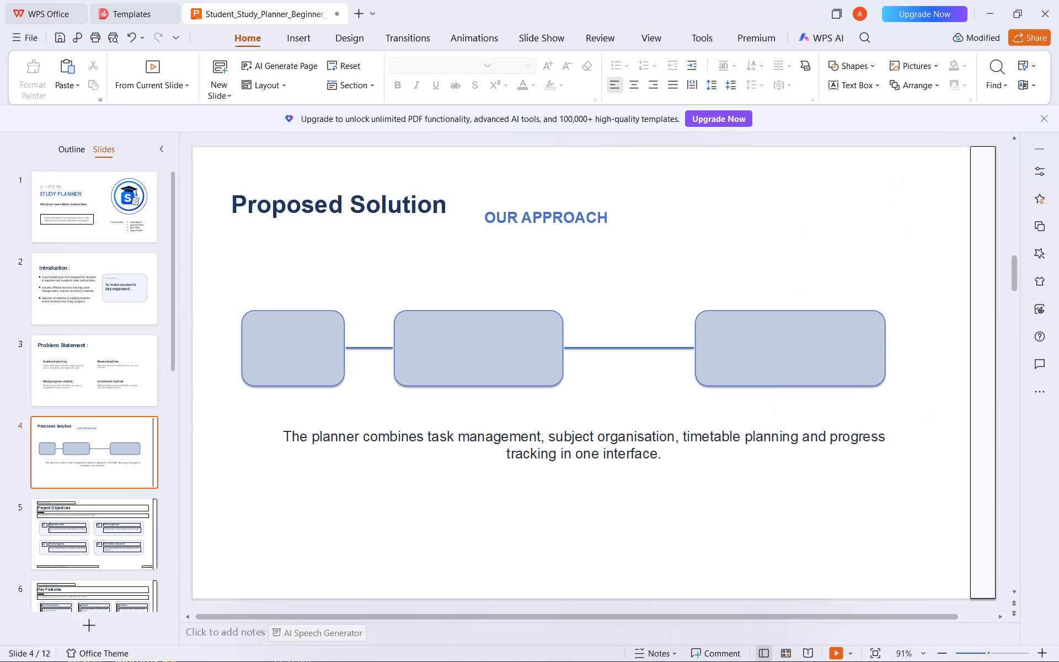
Enclose the label beside the title in parentheses so it reads "(OUR APPROACH)".
left_click(484, 217)
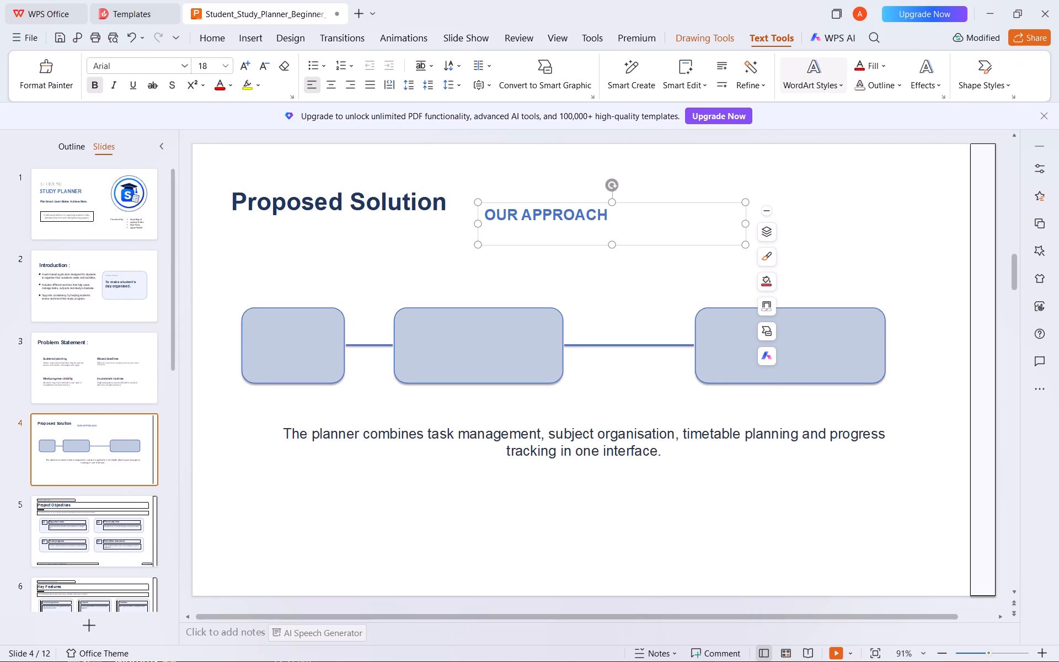
key("shift+parenleft")
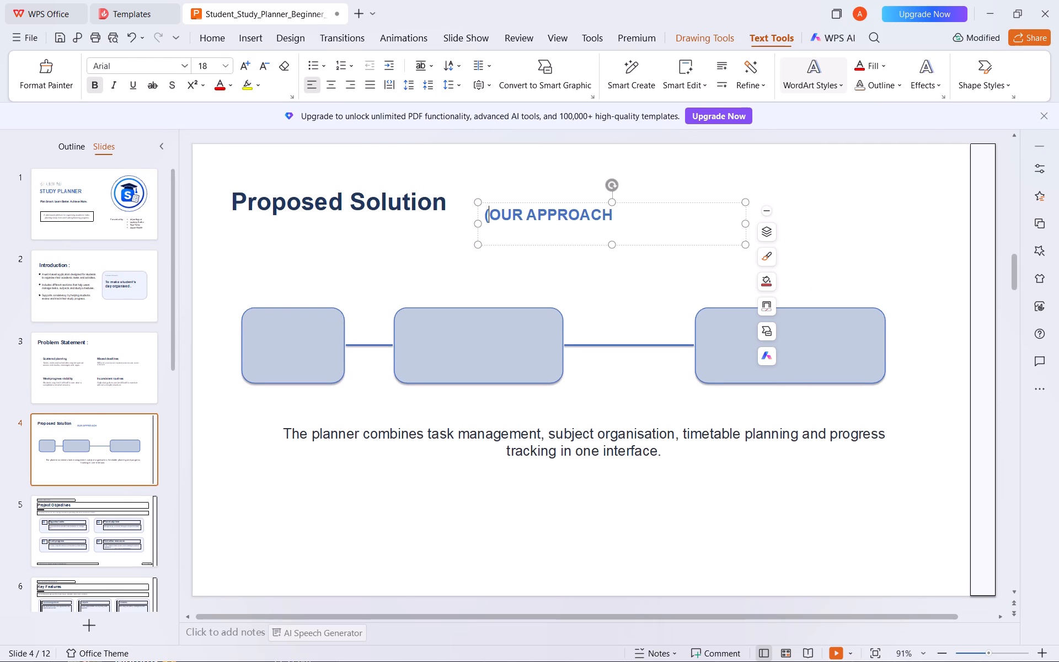
left_click(613, 211)
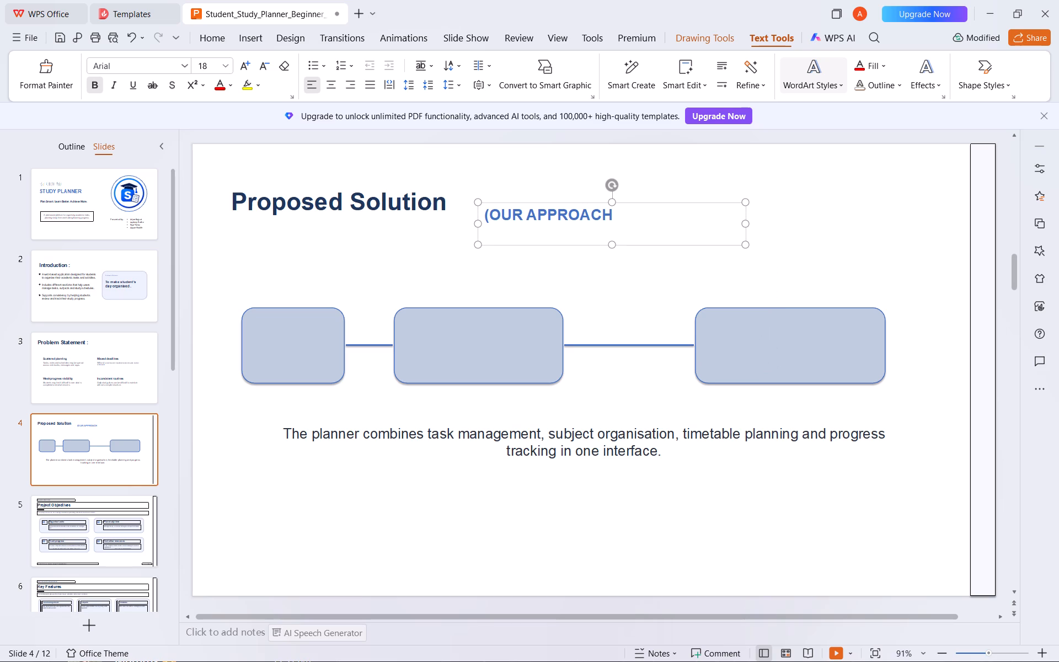
key("shift+parenright")
key("BackSpace")
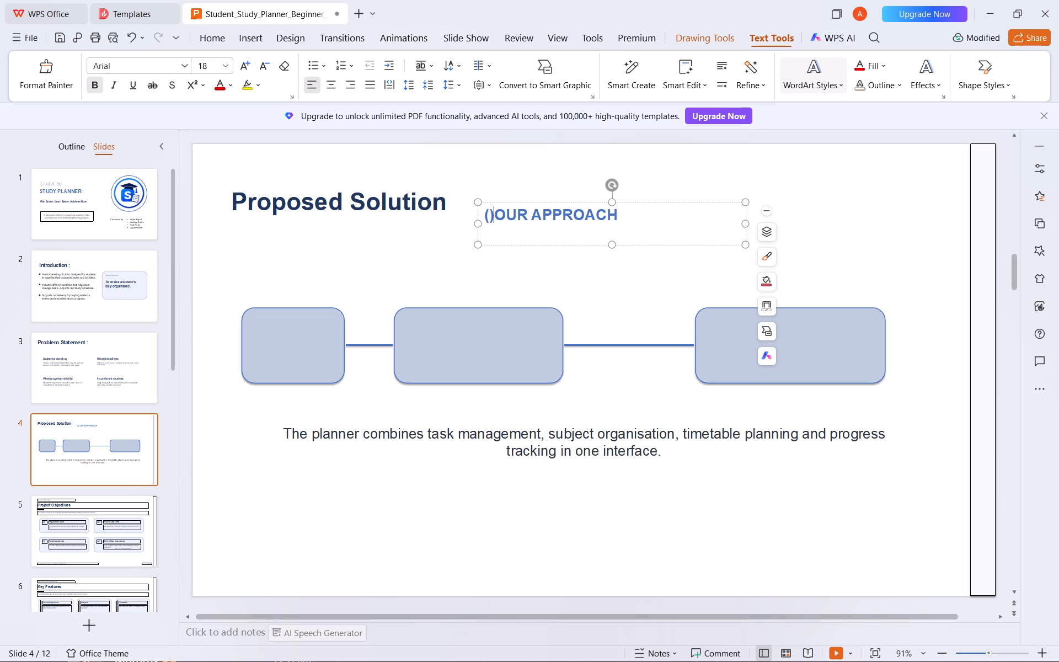
left_click(613, 211)
left_click(616, 221)
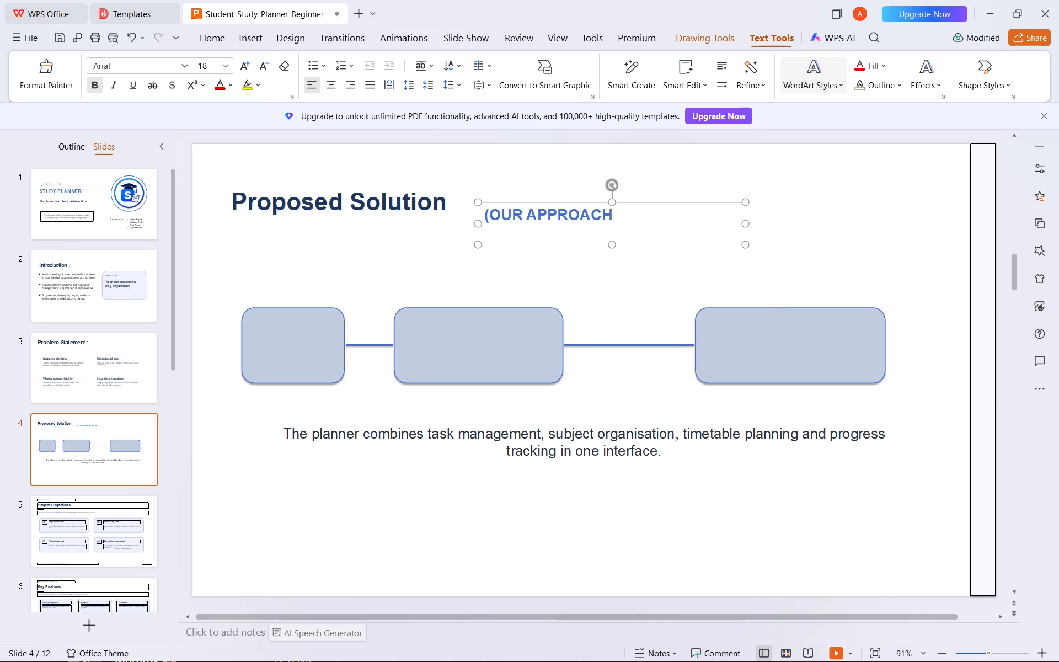
left_click(616, 216)
left_click(607, 215)
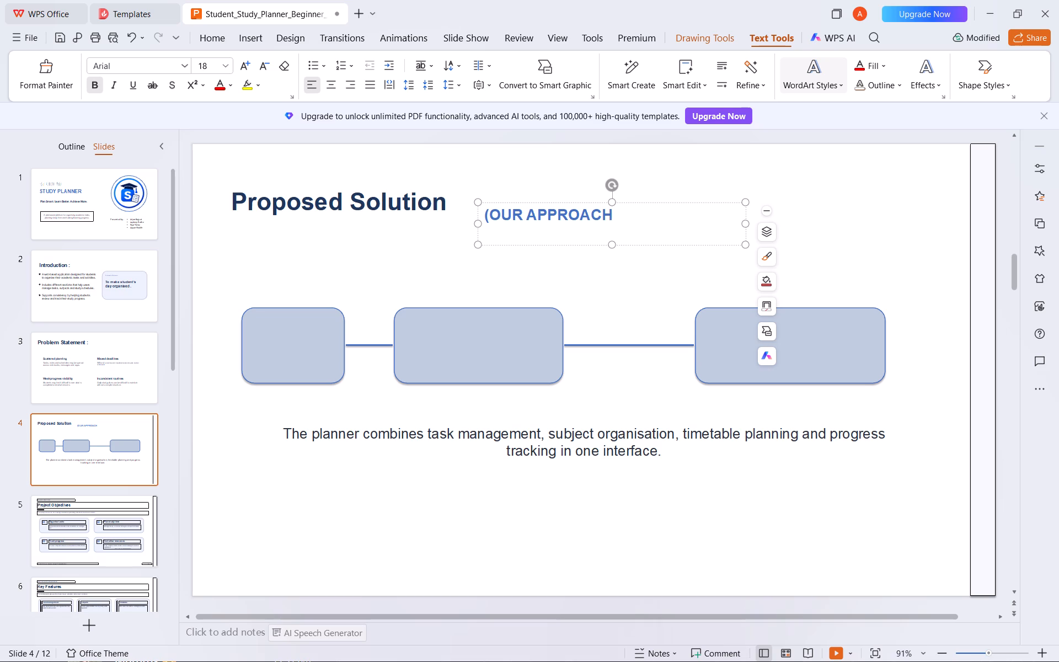
key("shift+parenright")
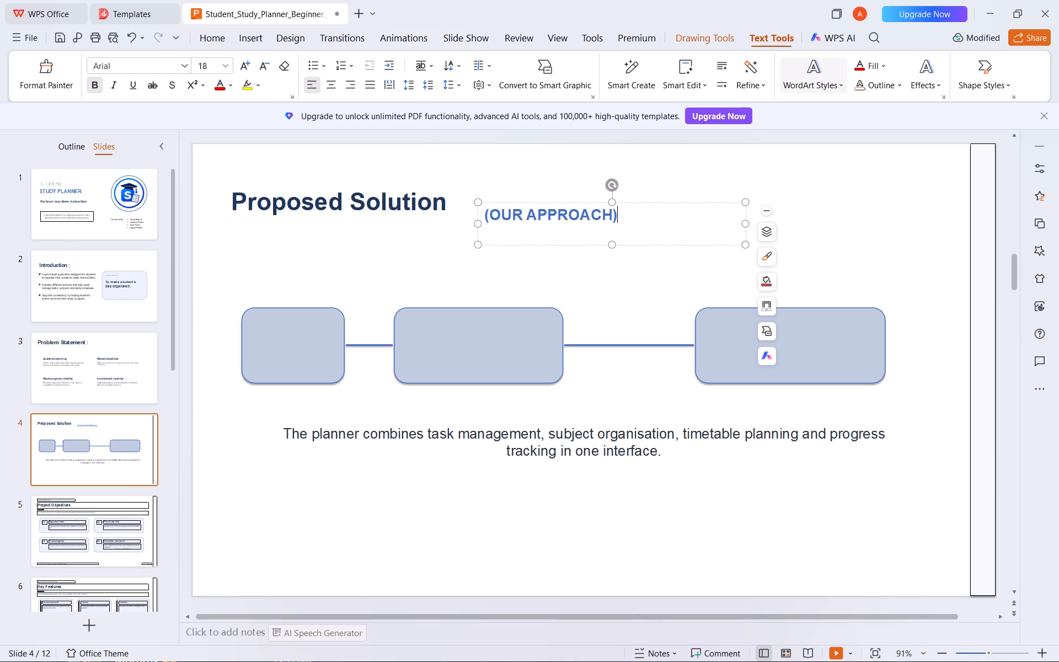
Move the "(OUR APPROACH)" text box directly after the "Proposed Solution" title, level with the title text.
left_click(609, 236)
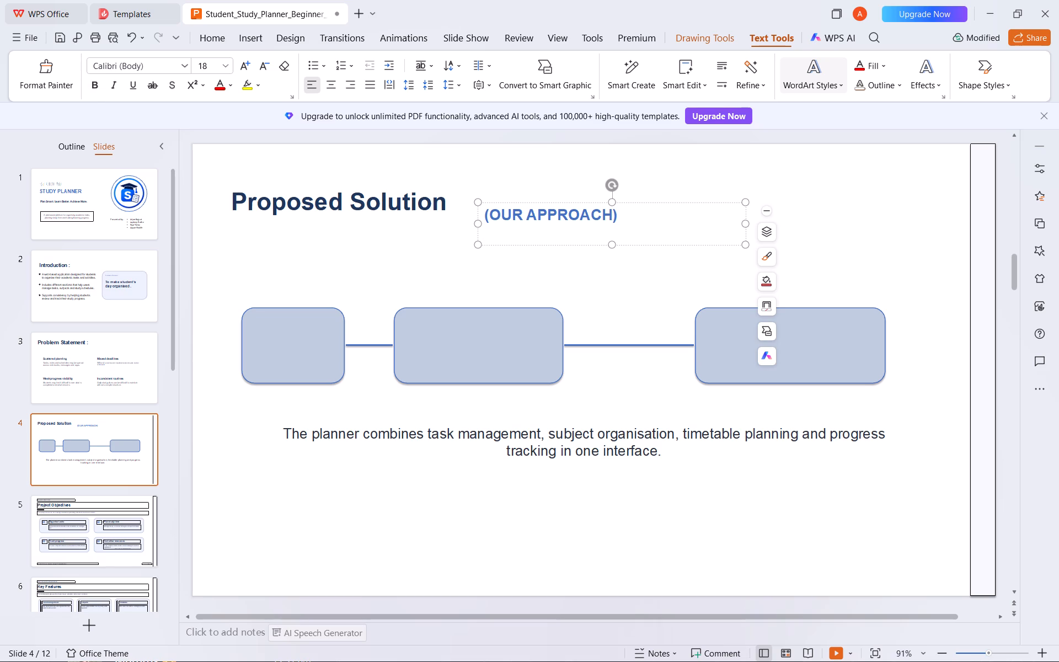
right_click_drag(641, 204, 622, 195)
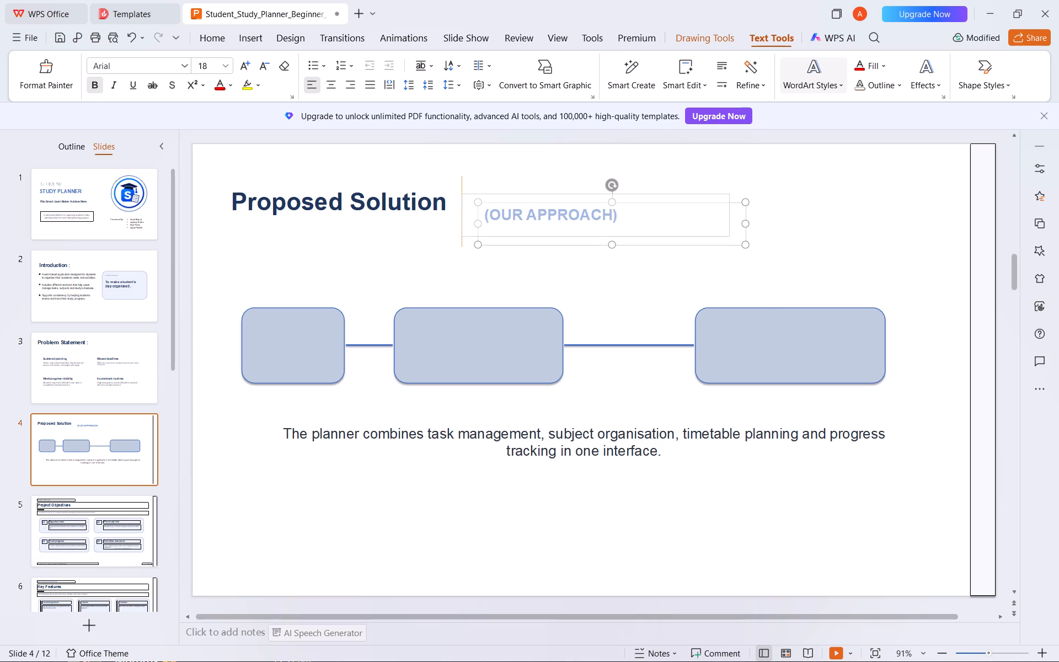
right_click_drag(622, 195, 602, 188)
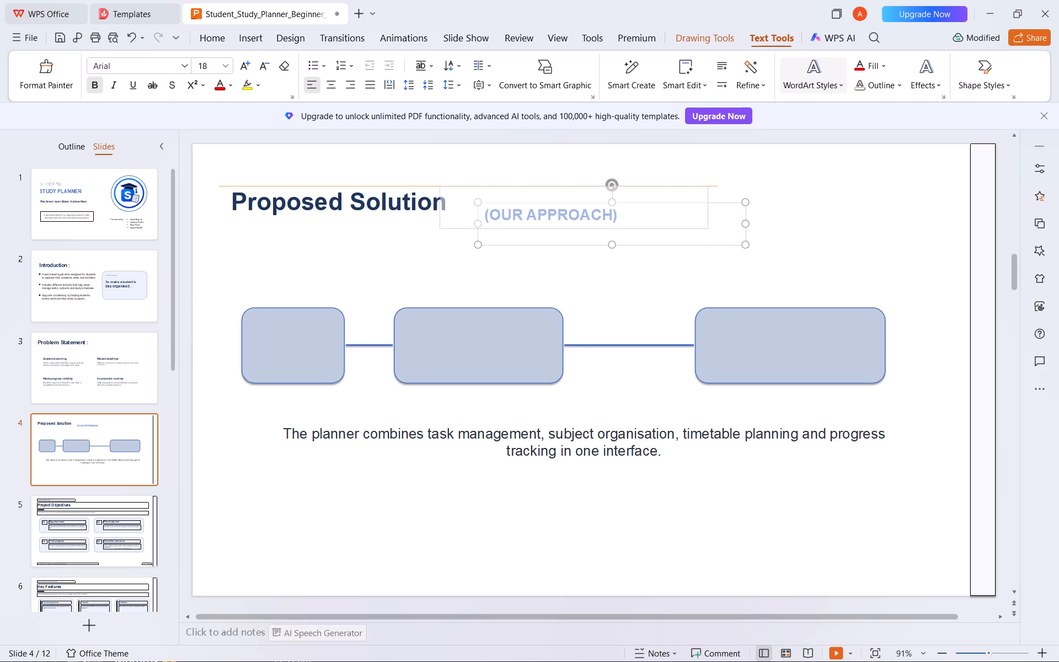
right_click_drag(602, 188, 605, 188)
right_click_drag(605, 188, 608, 188)
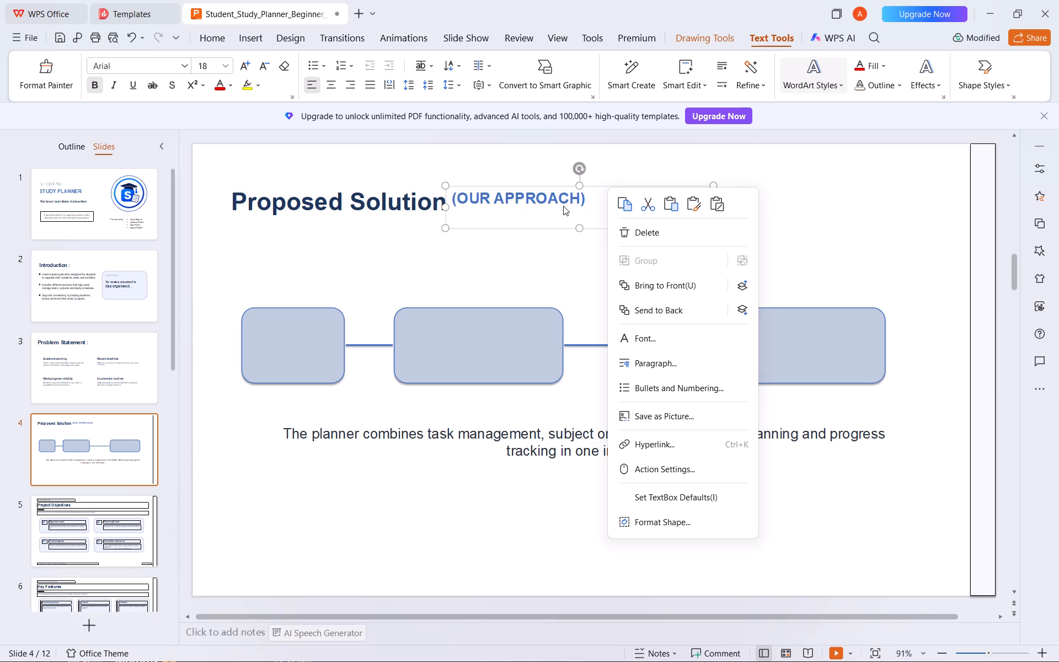
left_click(563, 208)
left_click_drag(563, 208, 623, 195)
left_click(623, 195)
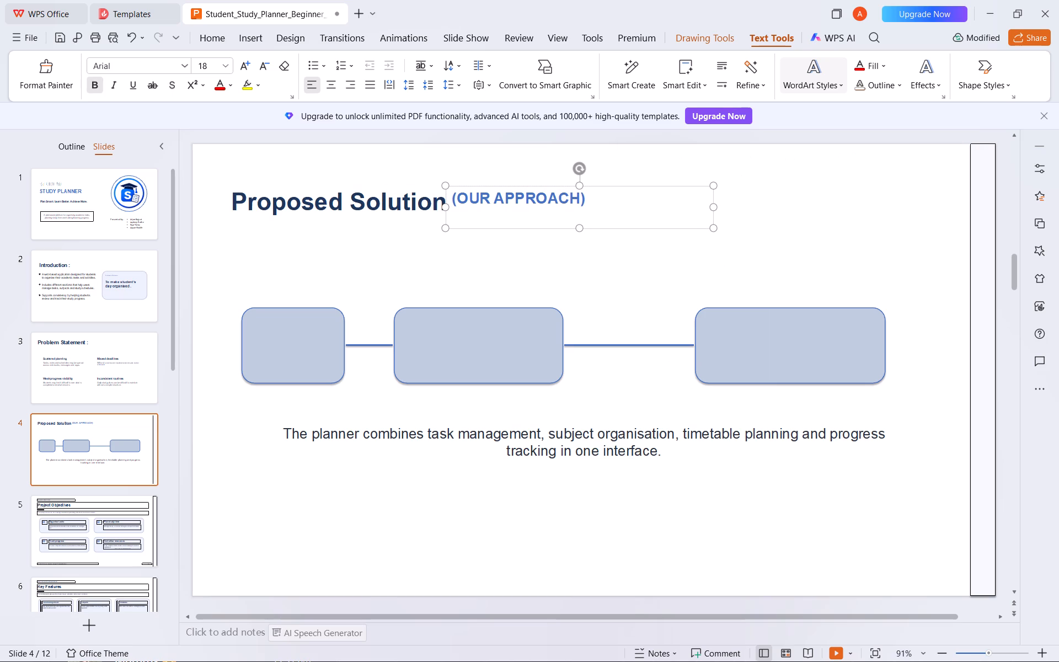
left_click_drag(622, 186, 623, 194)
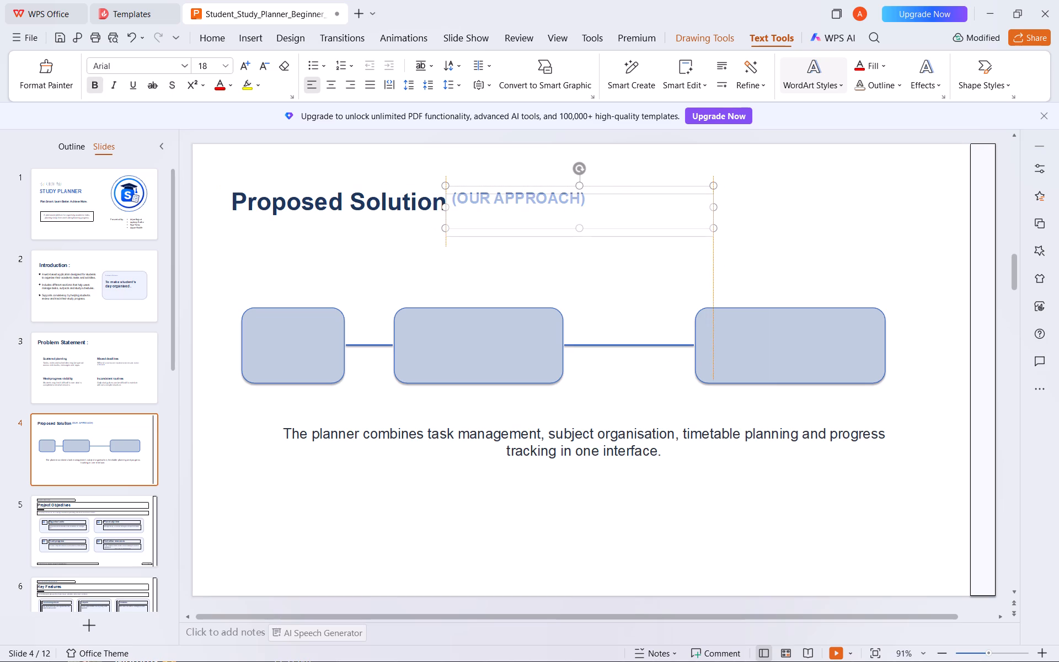
left_click_drag(623, 194, 627, 190)
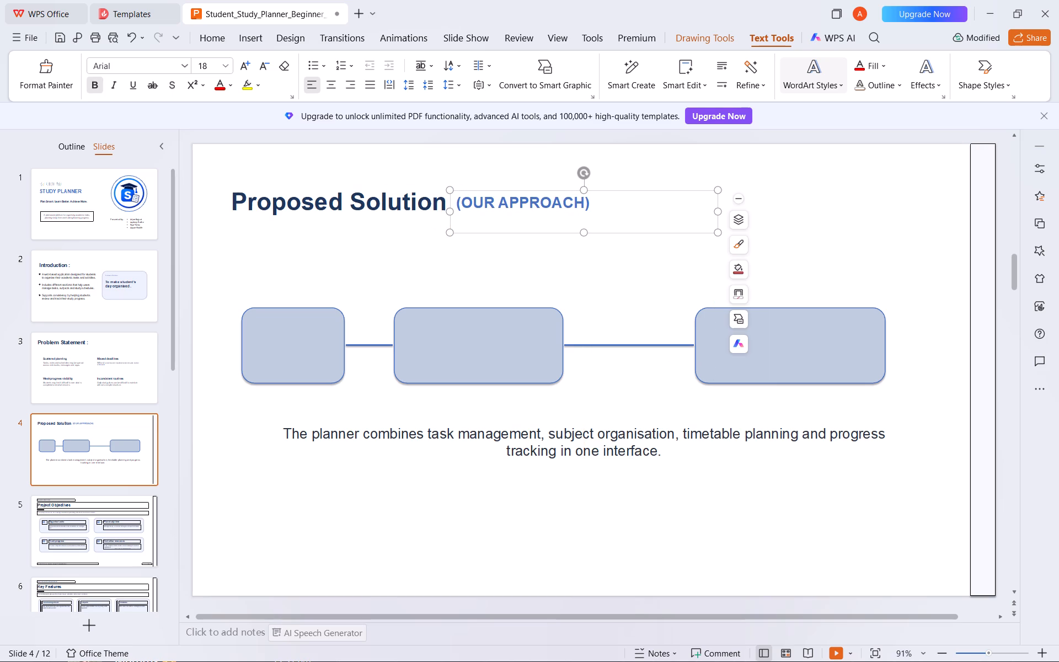
Set the font size of the "Proposed Solution" title text to 36.
left_click(680, 167)
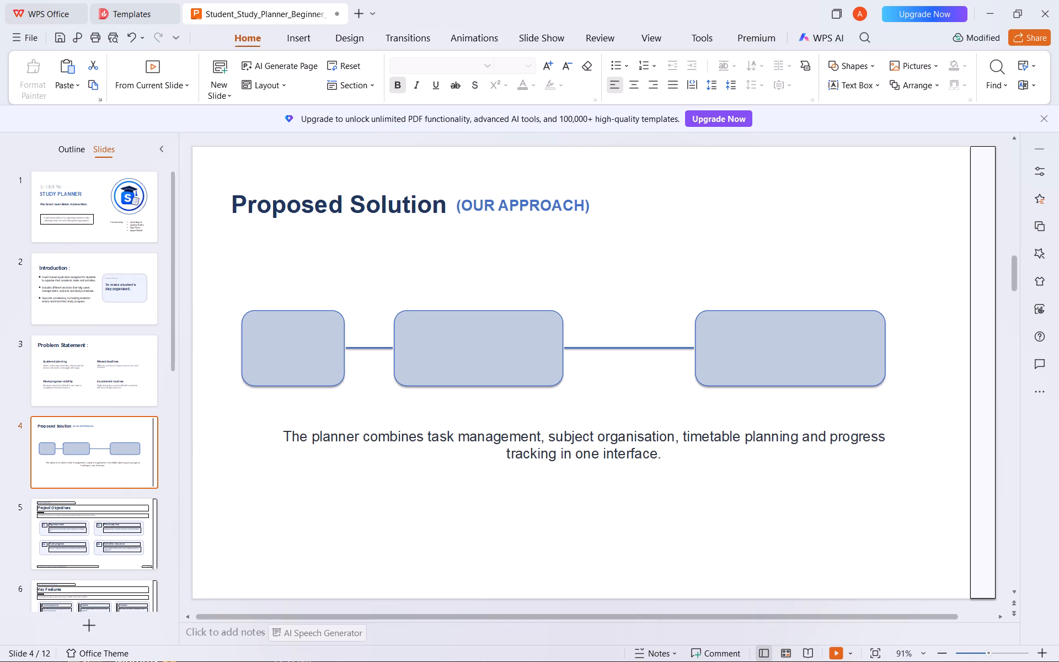
left_click(280, 202)
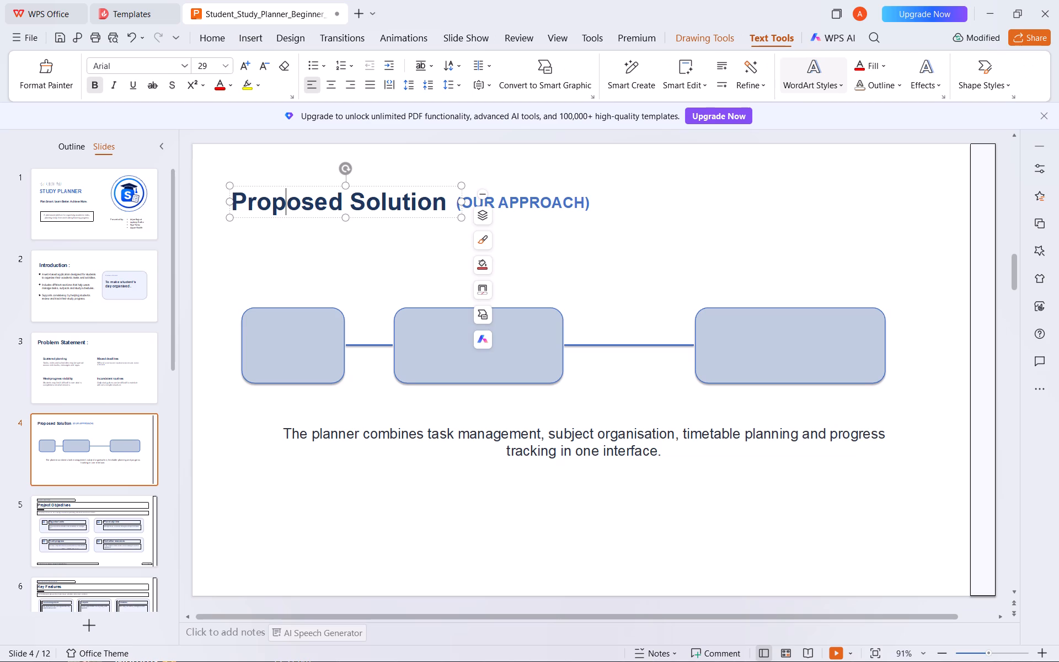
key("ctrl+a")
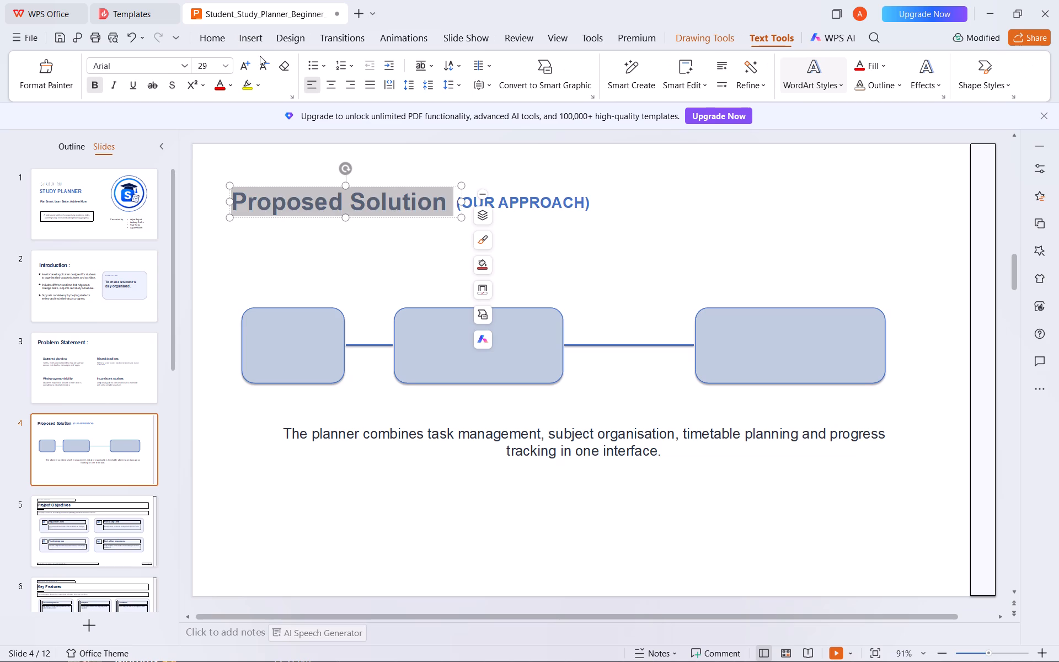
left_click(228, 66)
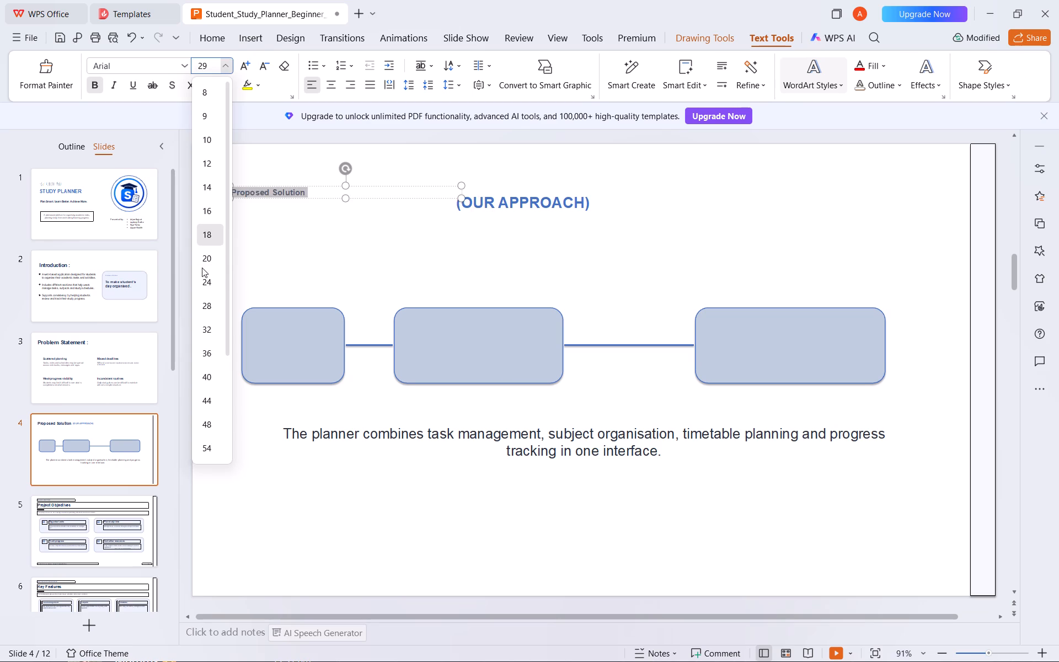
left_click(213, 353)
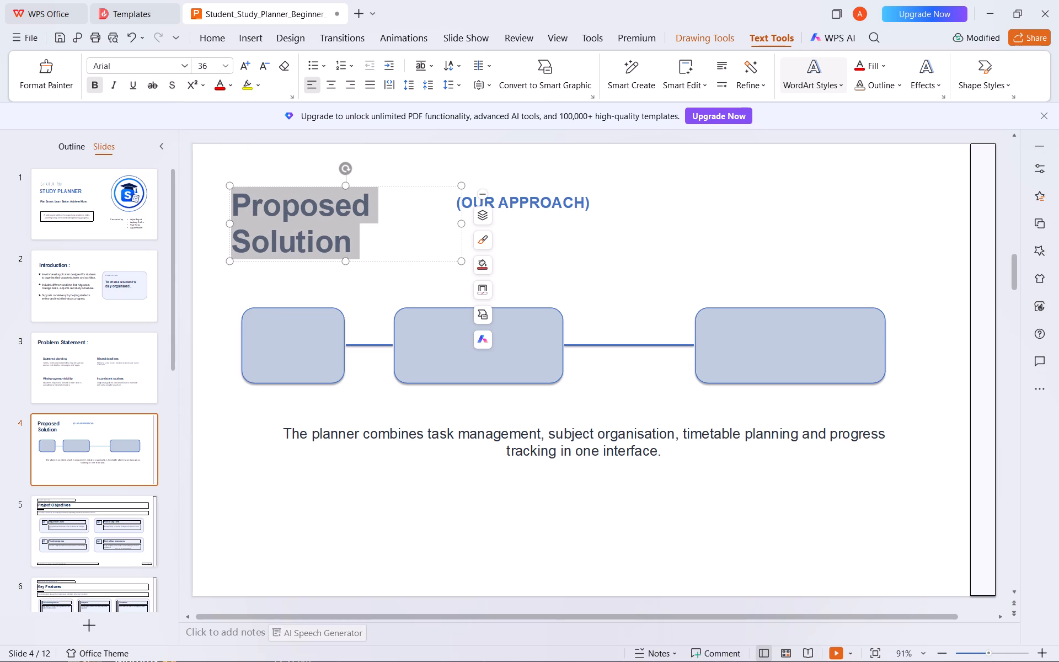
Move the "(OUR APPROACH)" label clear of the title and resize the "Proposed Solution" text box to fit its text on one line.
left_click(529, 193)
left_click_drag(529, 193, 693, 209)
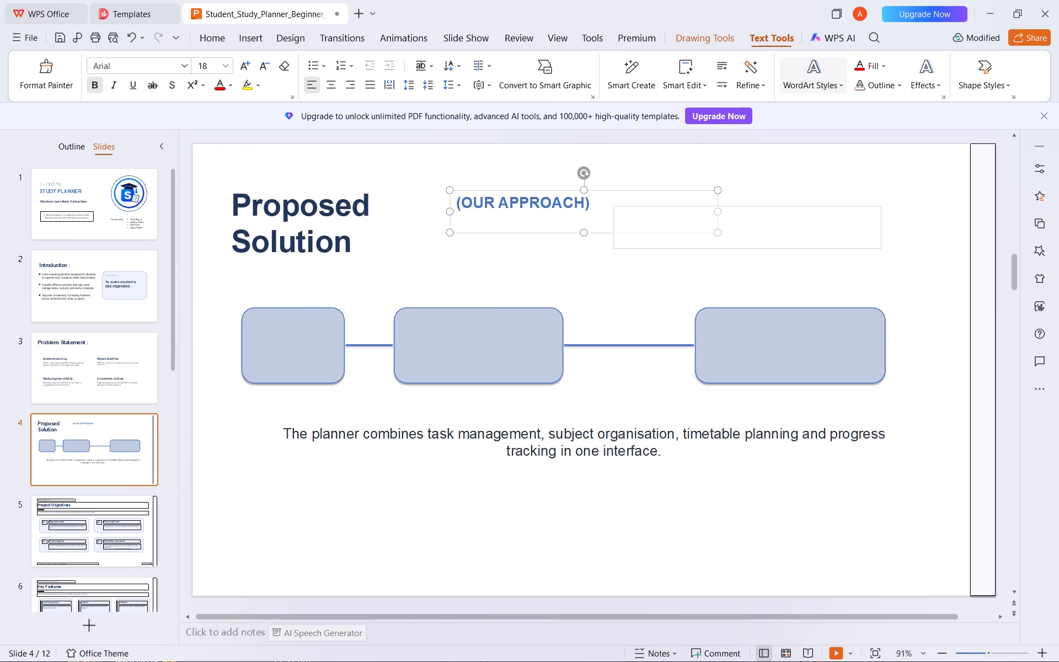
left_click_drag(693, 209, 782, 191)
left_click(399, 226)
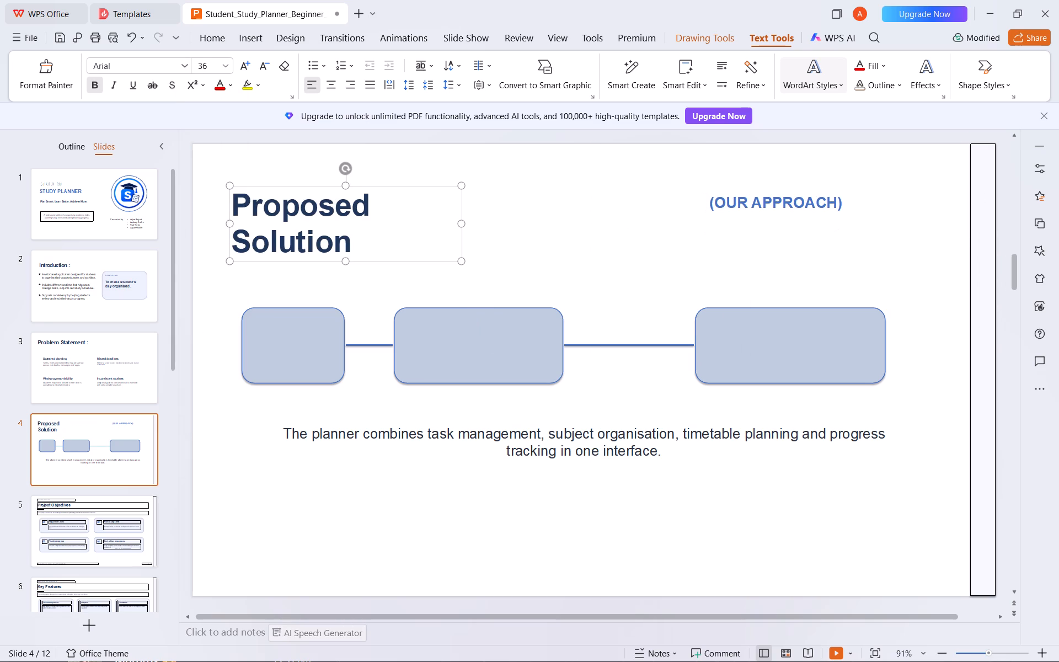
right_click_drag(458, 225, 516, 205)
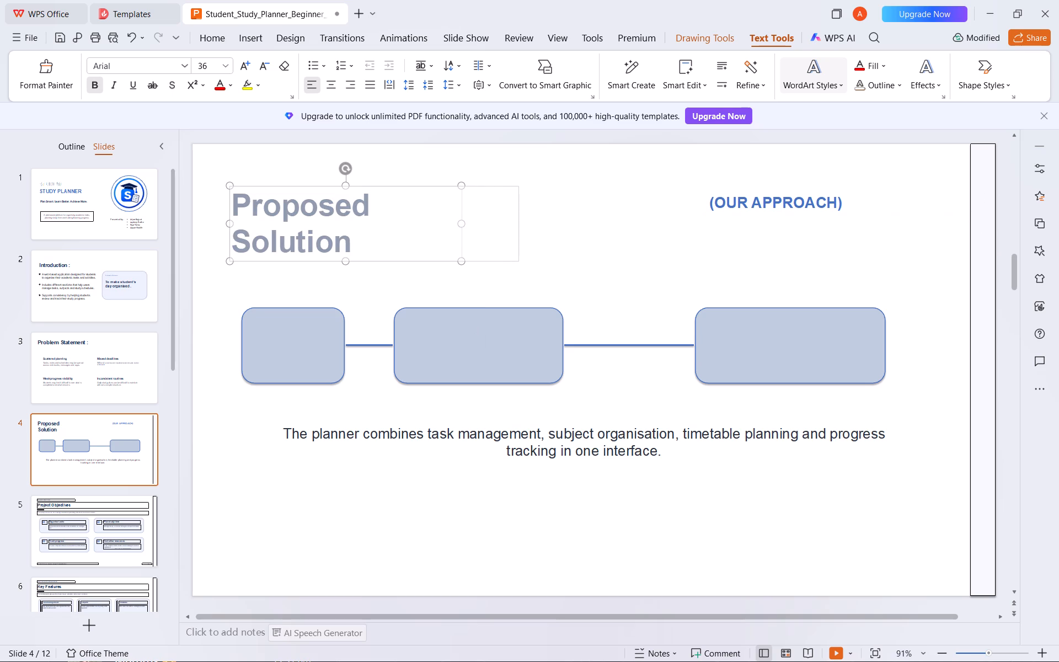
right_click_drag(516, 205, 562, 202)
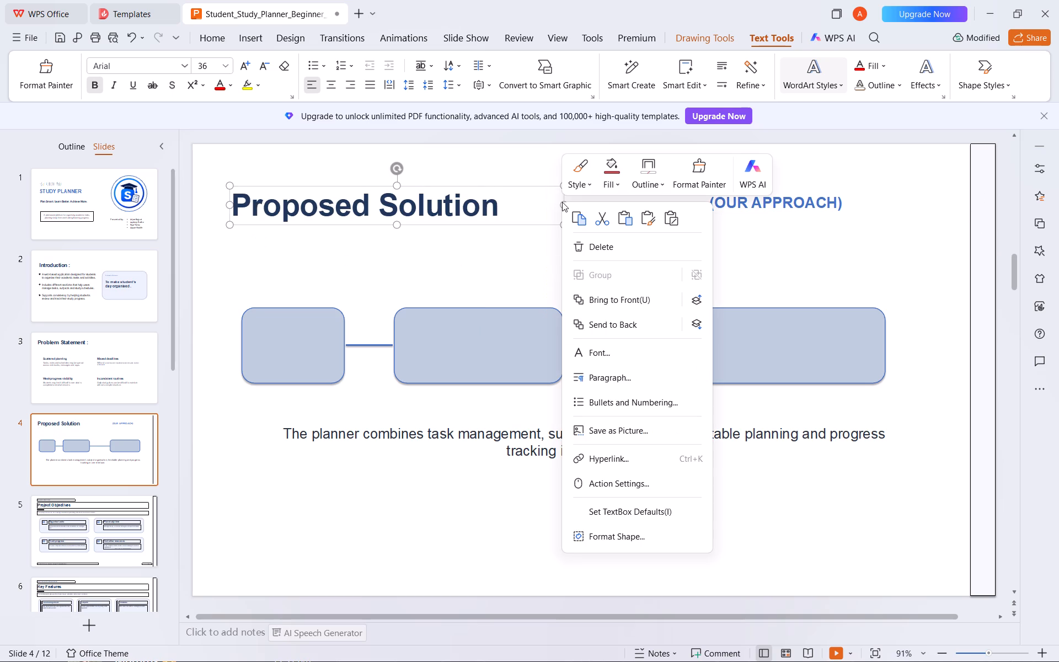
left_click_drag(562, 202, 527, 202)
left_click(557, 201)
left_click_drag(563, 203, 521, 204)
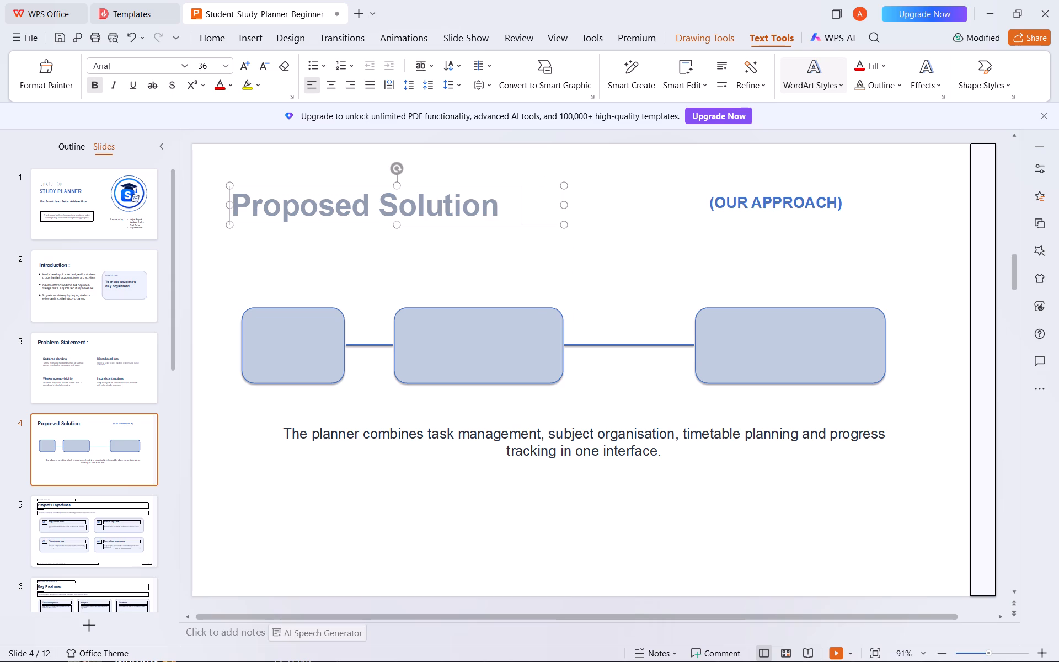
left_click(593, 234)
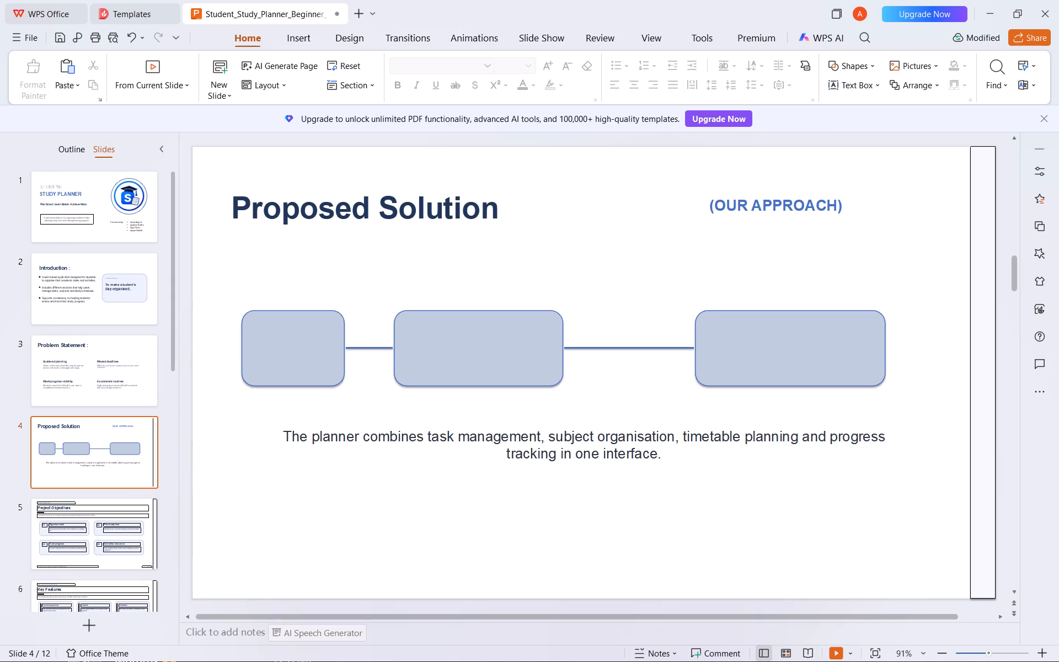
Move the "(OUR APPROACH)" label back beside the enlarged "Proposed Solution" title, vertically level with the title text.
left_click(711, 206)
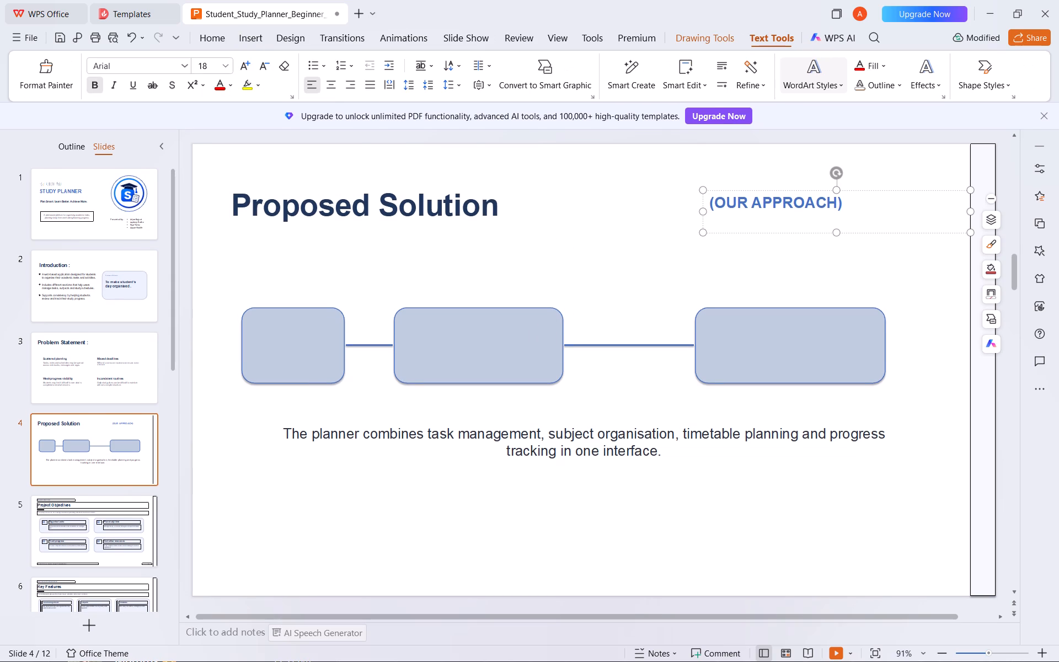
left_click_drag(711, 193, 563, 189)
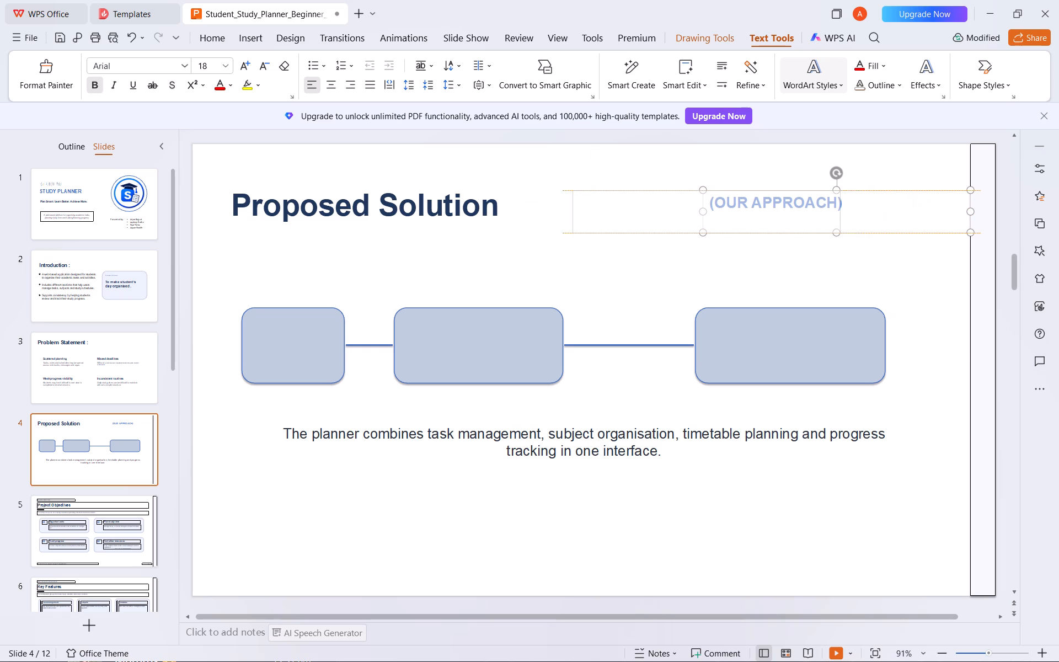
left_click_drag(563, 189, 549, 189)
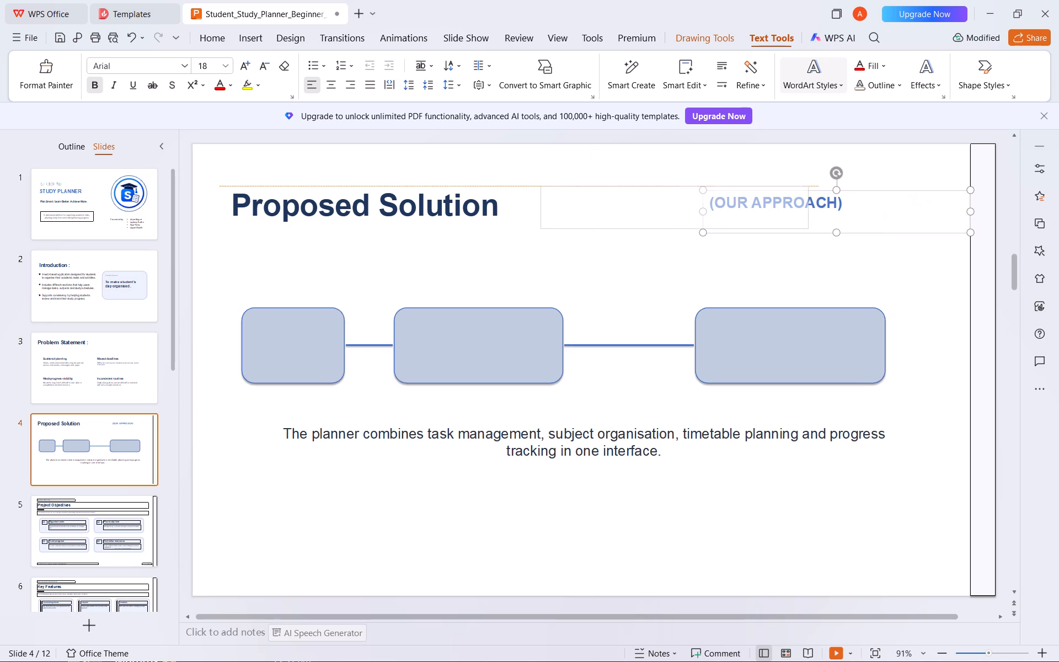
right_click(549, 189)
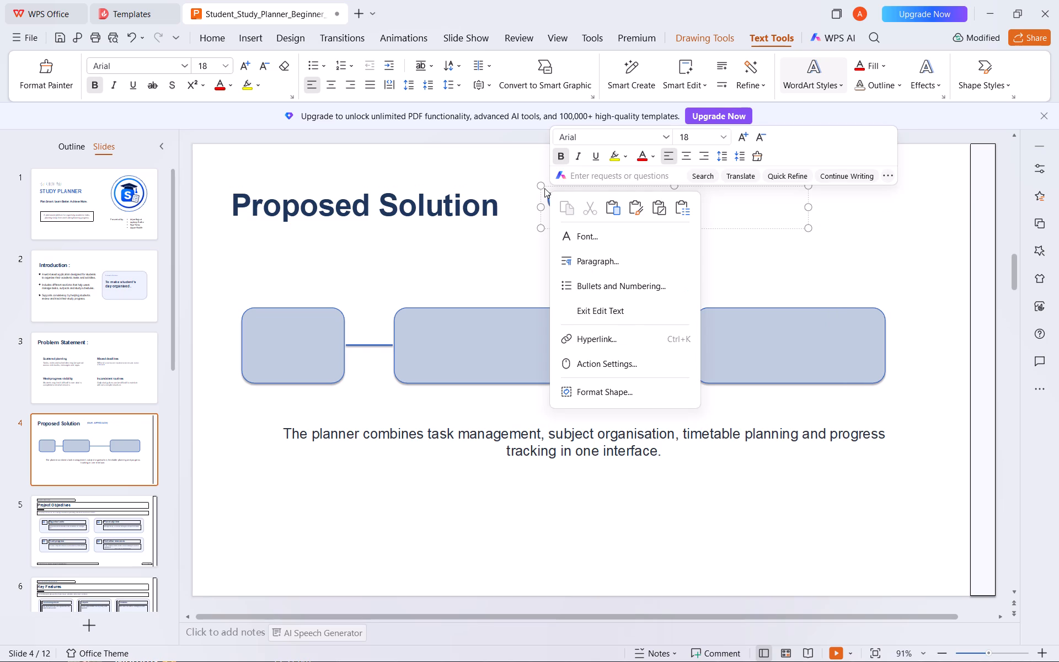
left_click(544, 188)
left_click_drag(554, 186, 558, 193)
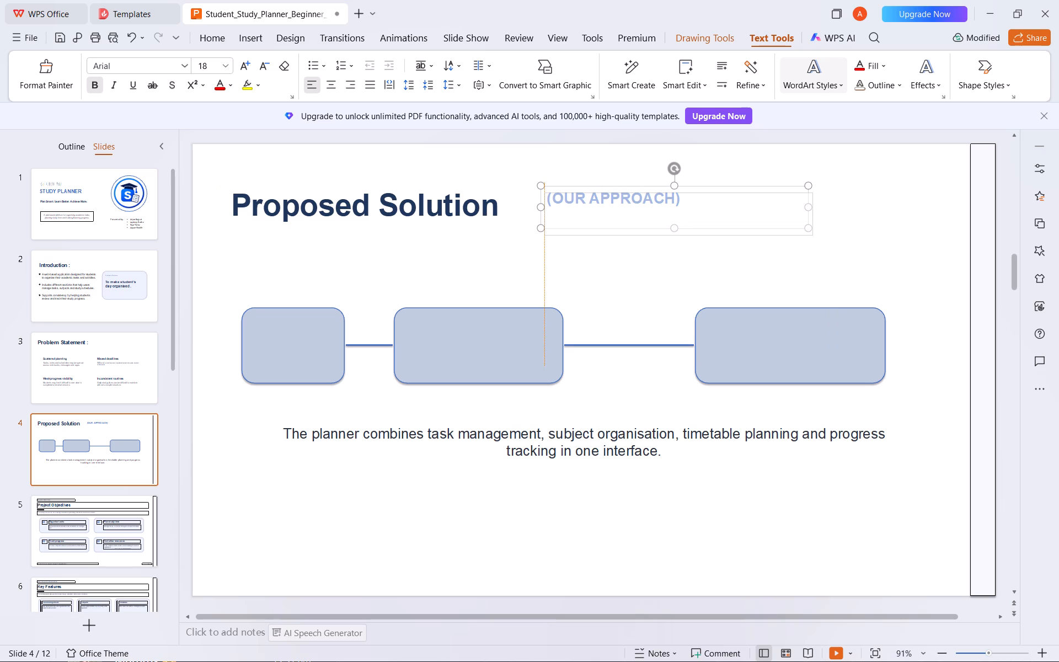
left_click_drag(558, 193, 558, 192)
left_click(584, 275)
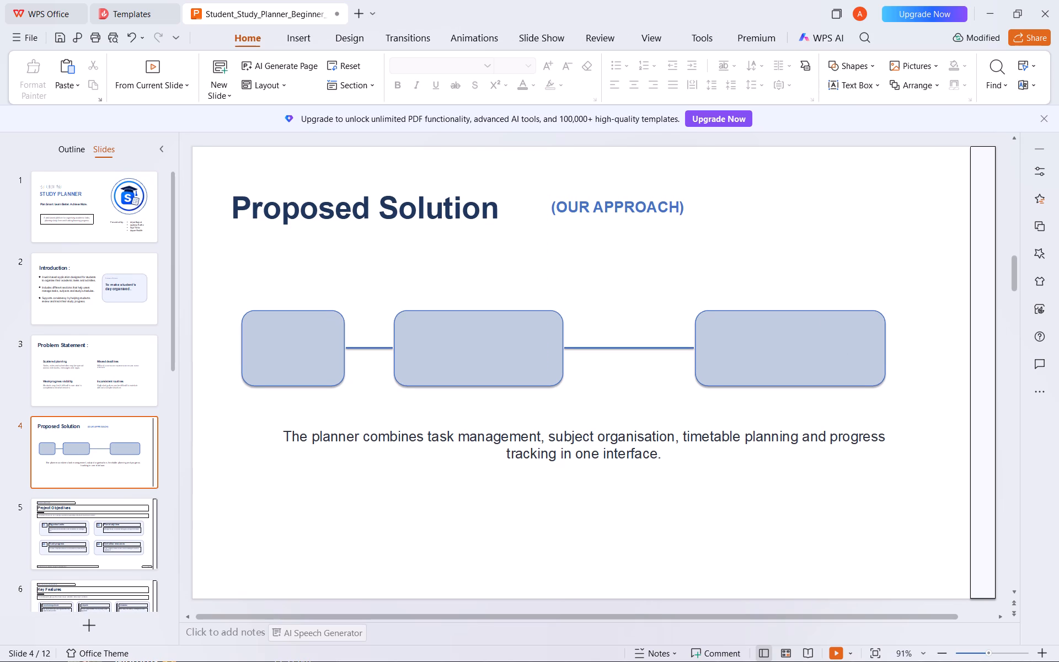
Narrow the "(OUR APPROACH)" text box to just fit its label on a single line.
left_click(555, 205)
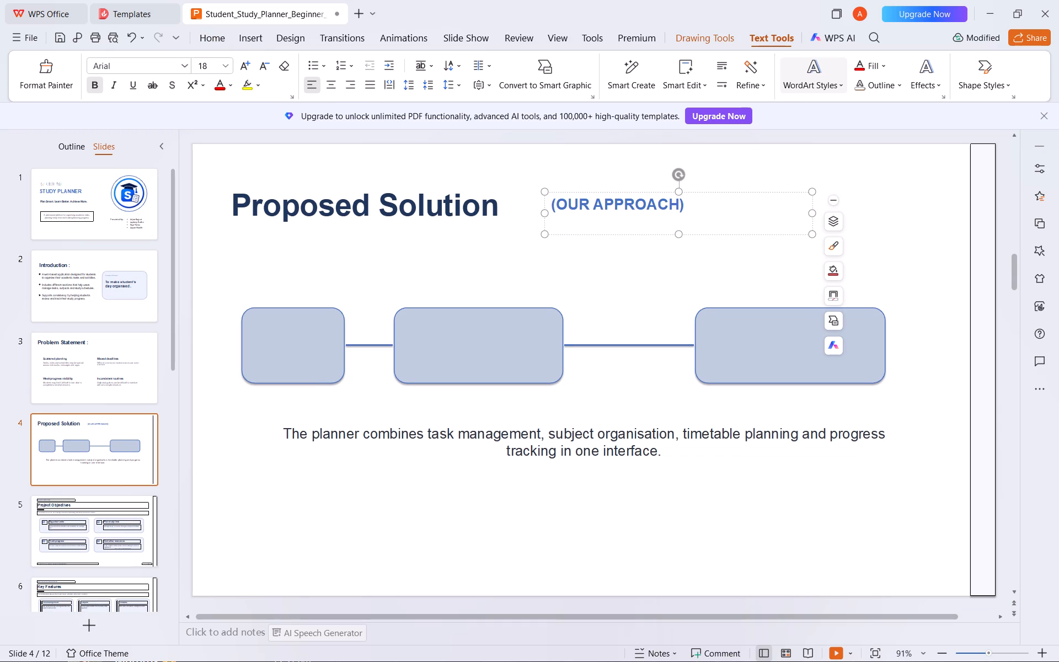
left_click_drag(810, 234, 775, 228)
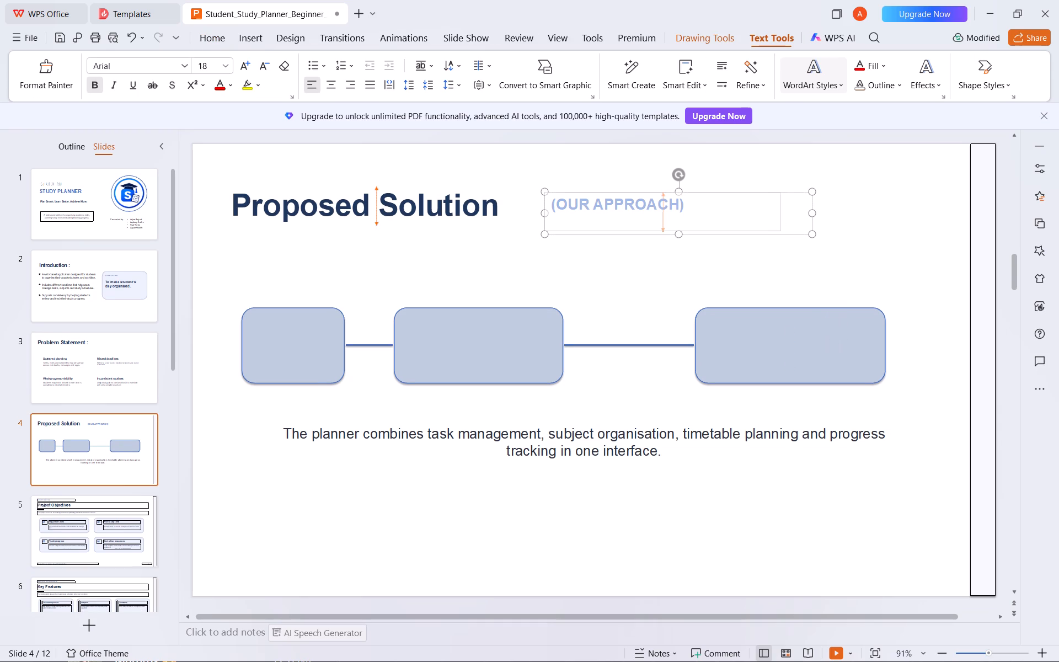
left_click_drag(775, 228, 728, 217)
left_click_drag(728, 217, 726, 219)
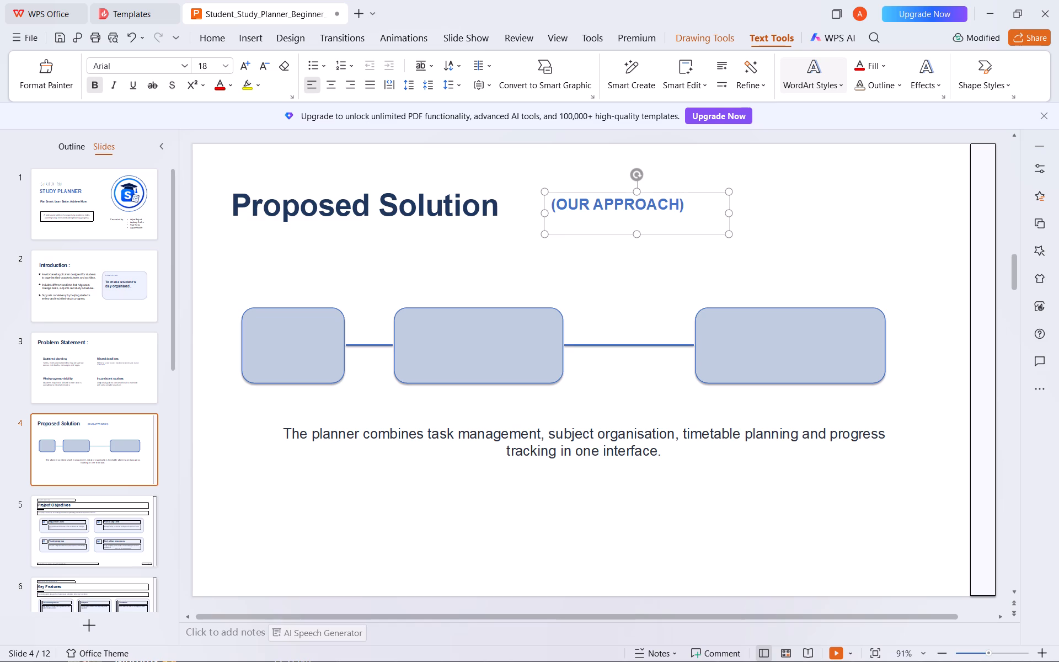
right_click_drag(728, 233, 686, 236)
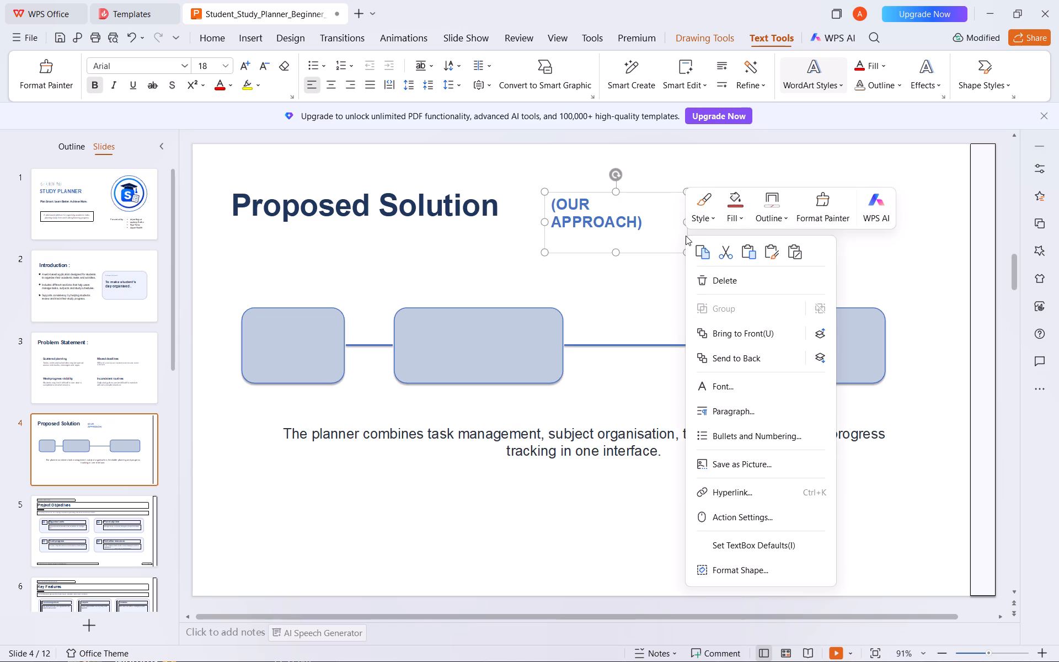
left_click(673, 258)
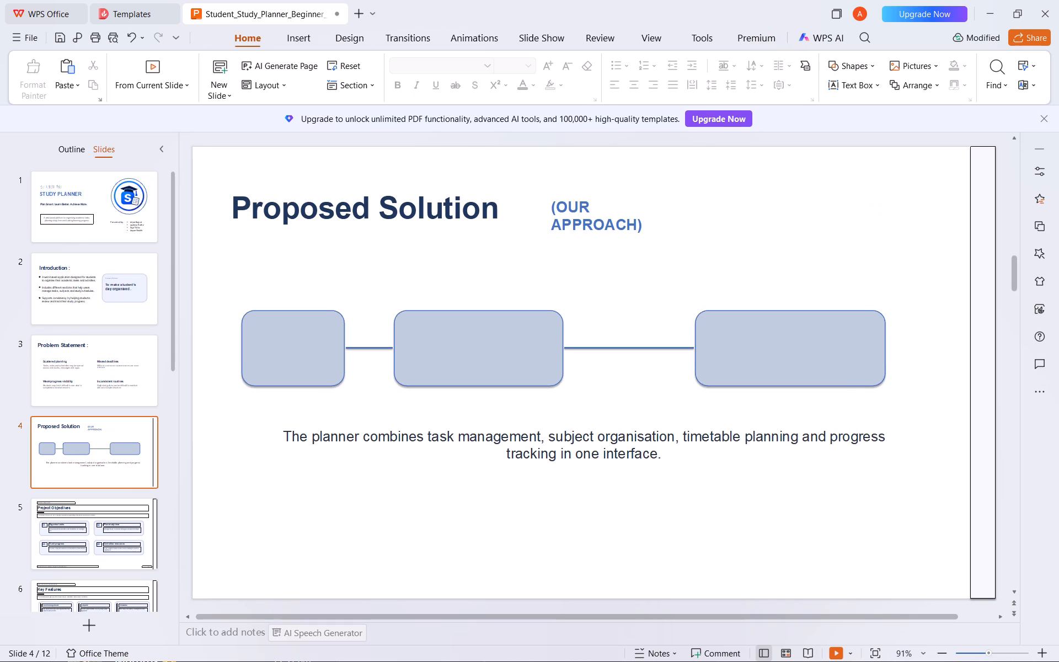
left_click(638, 223)
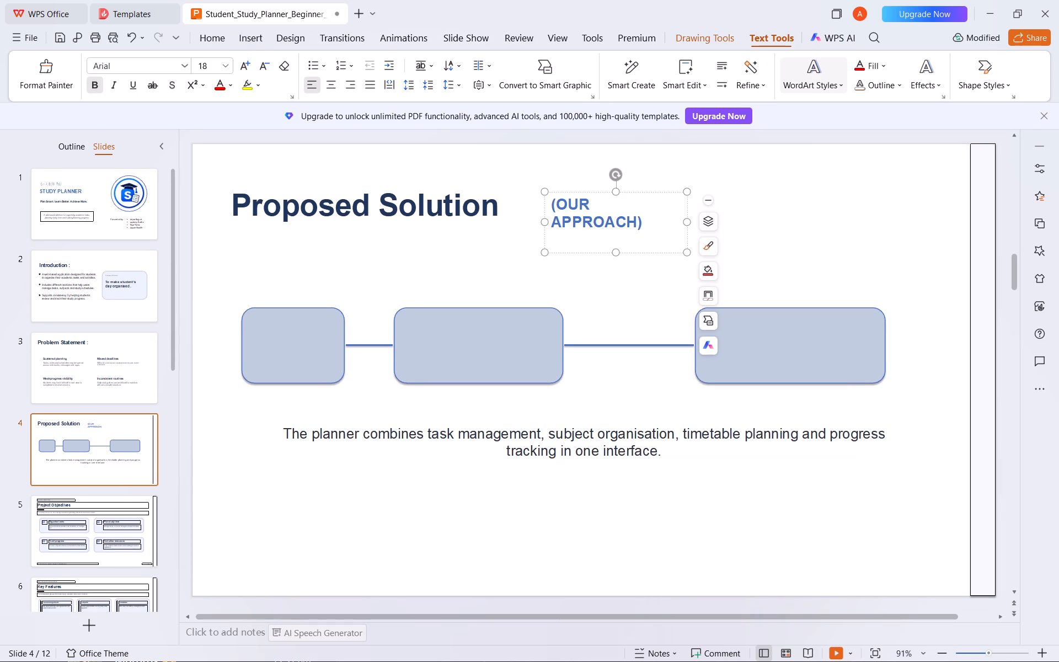
right_click_drag(684, 249, 691, 249)
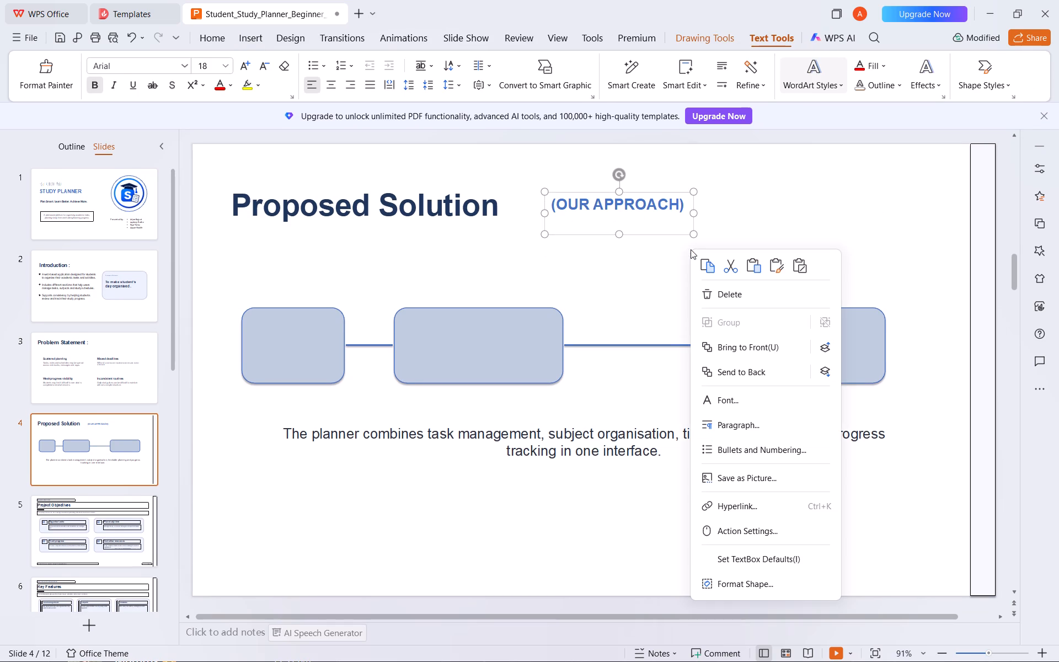
left_click(646, 260)
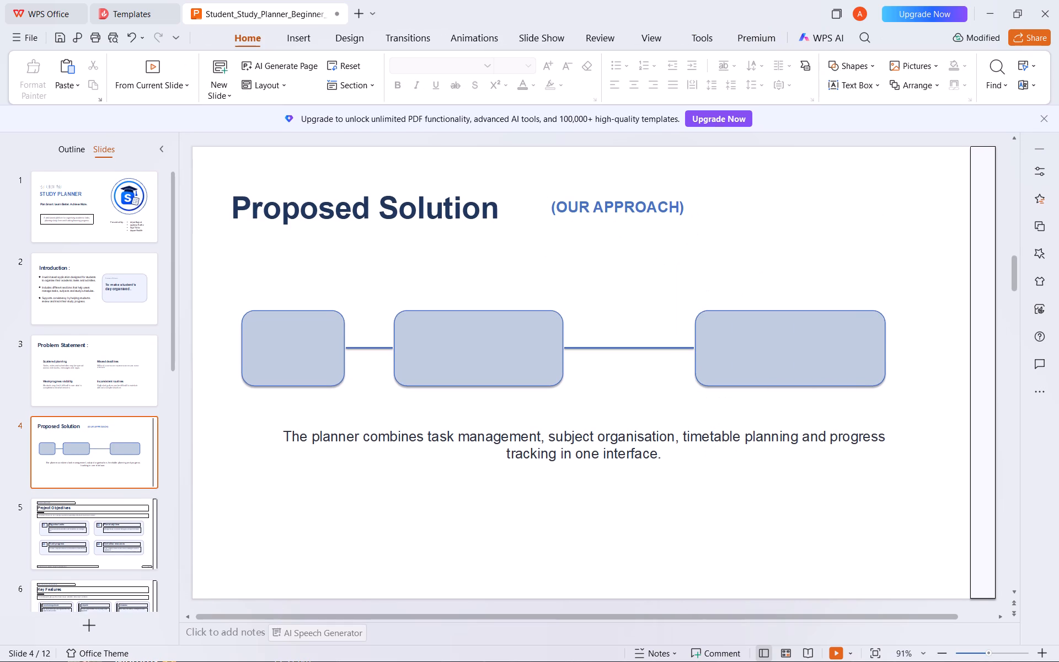
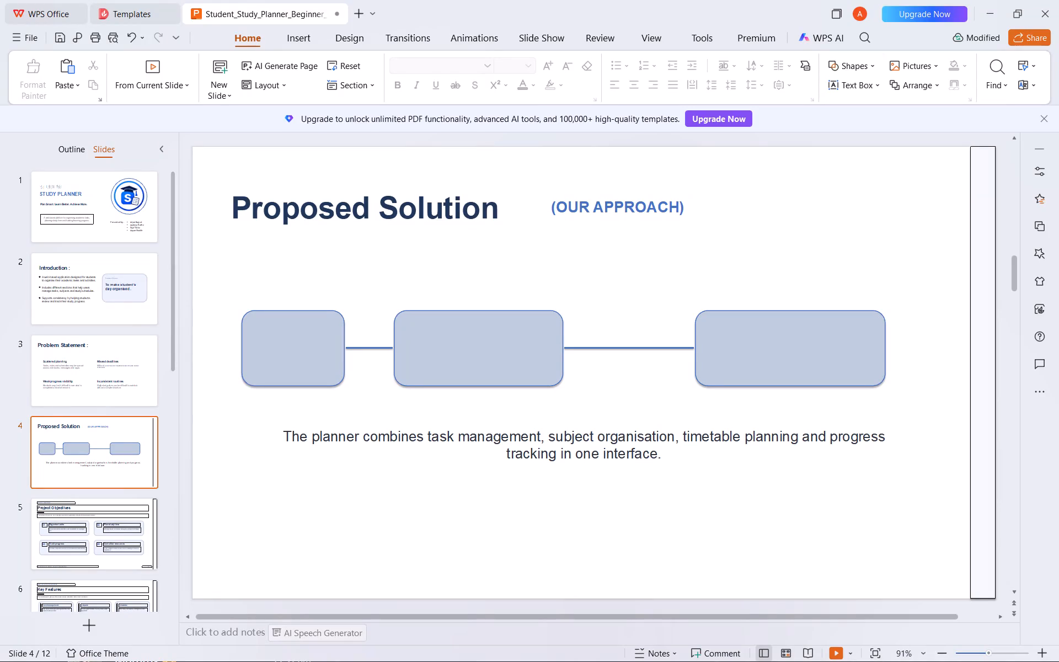
Move the "(OUR APPROACH)" label directly beneath the "Proposed Solution" title, with its text left-aligned to the title text.
left_click(545, 201)
right_click_drag(545, 200, 261, 242)
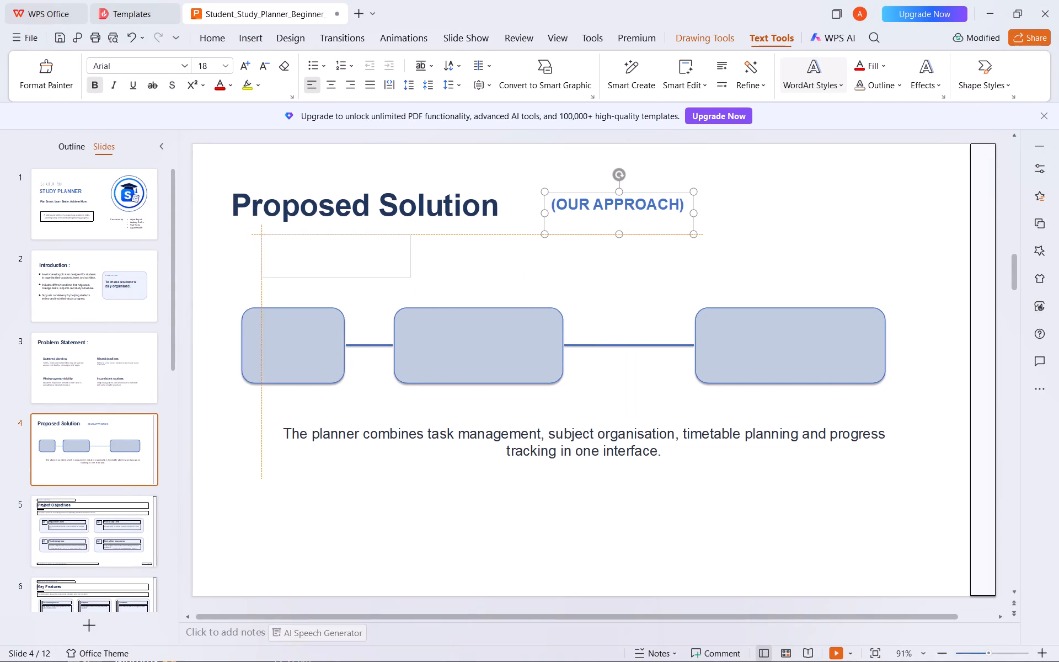
right_click_drag(261, 242, 237, 241)
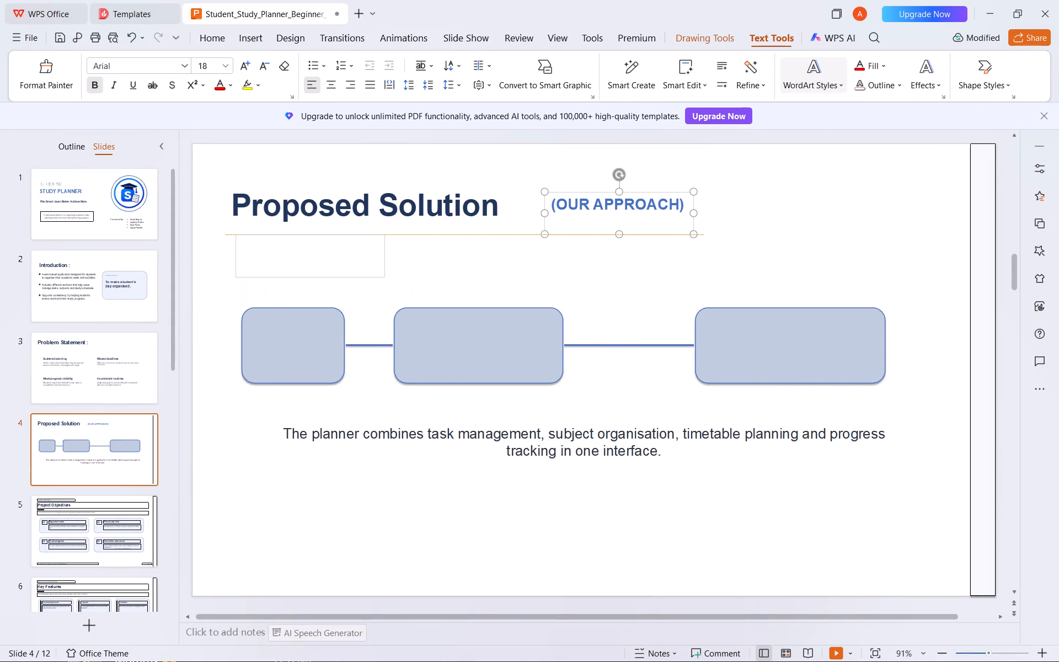
right_click_drag(237, 241, 235, 237)
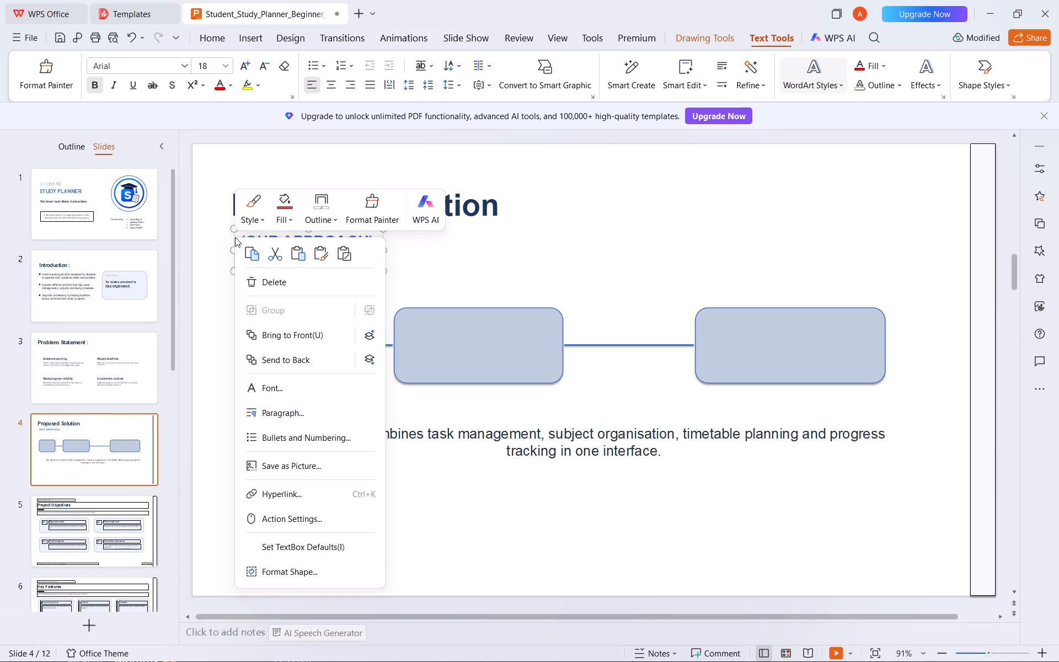
left_click(564, 183)
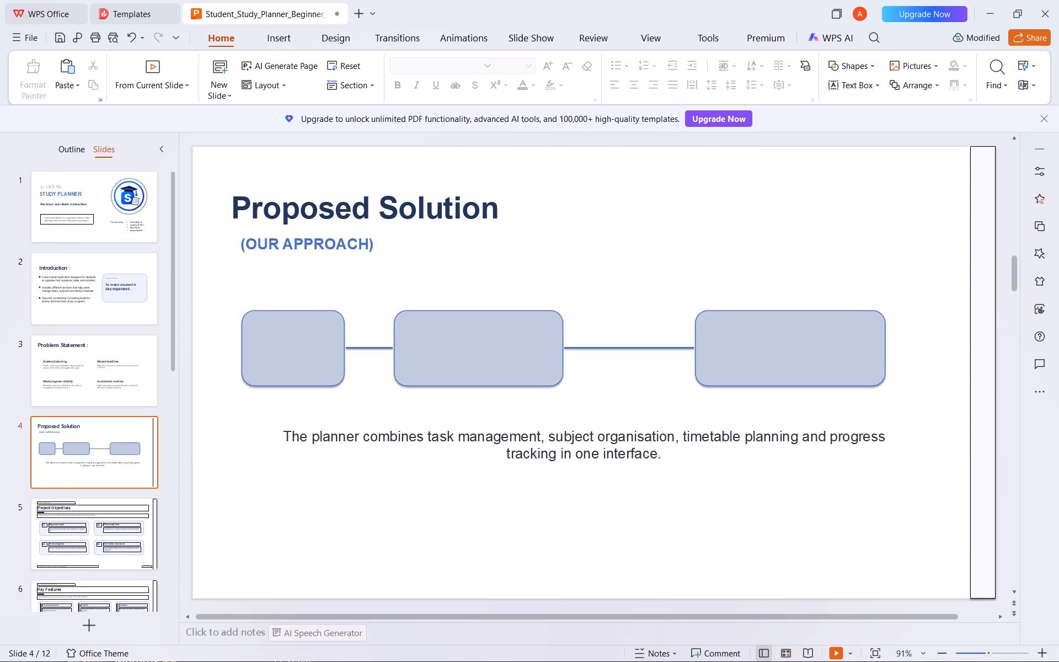
left_click(239, 243)
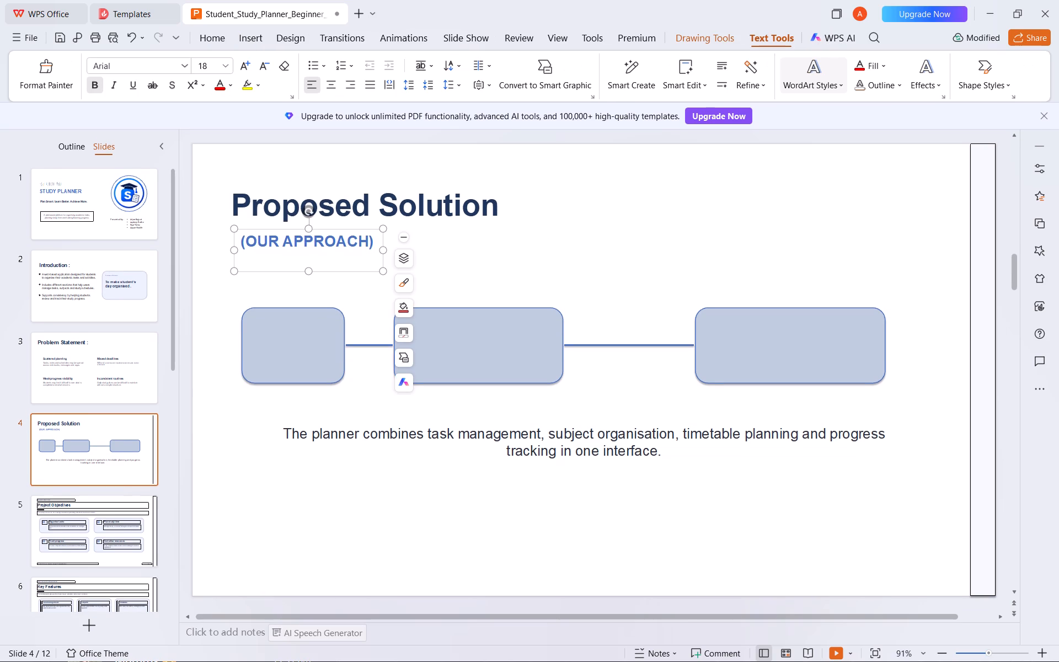
right_click_drag(233, 238, 228, 238)
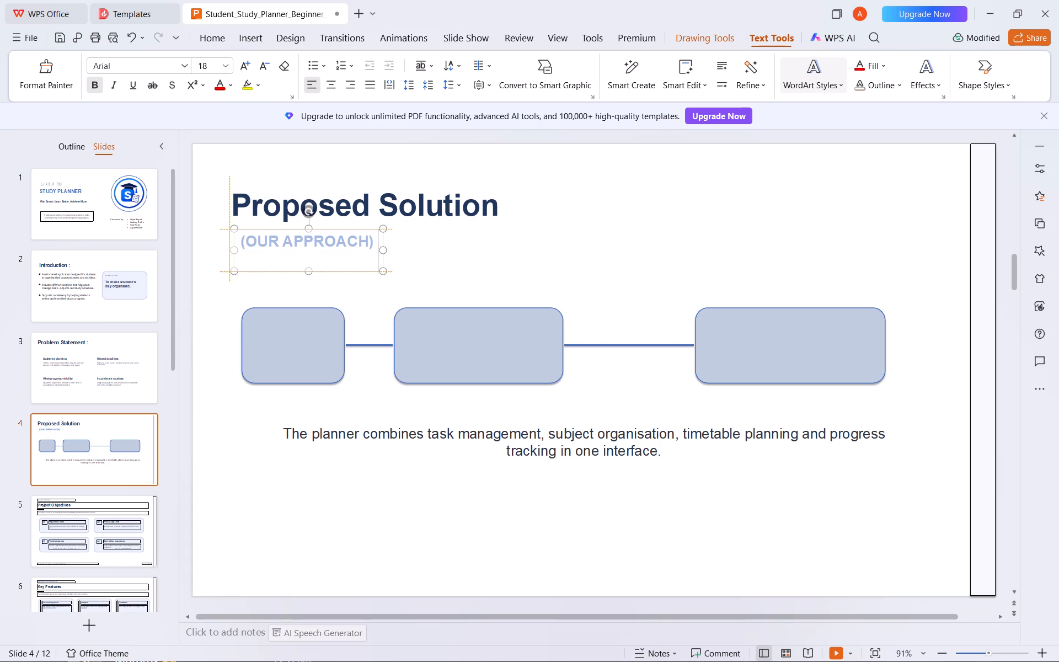
right_click_drag(228, 238, 226, 237)
right_click_drag(226, 237, 224, 238)
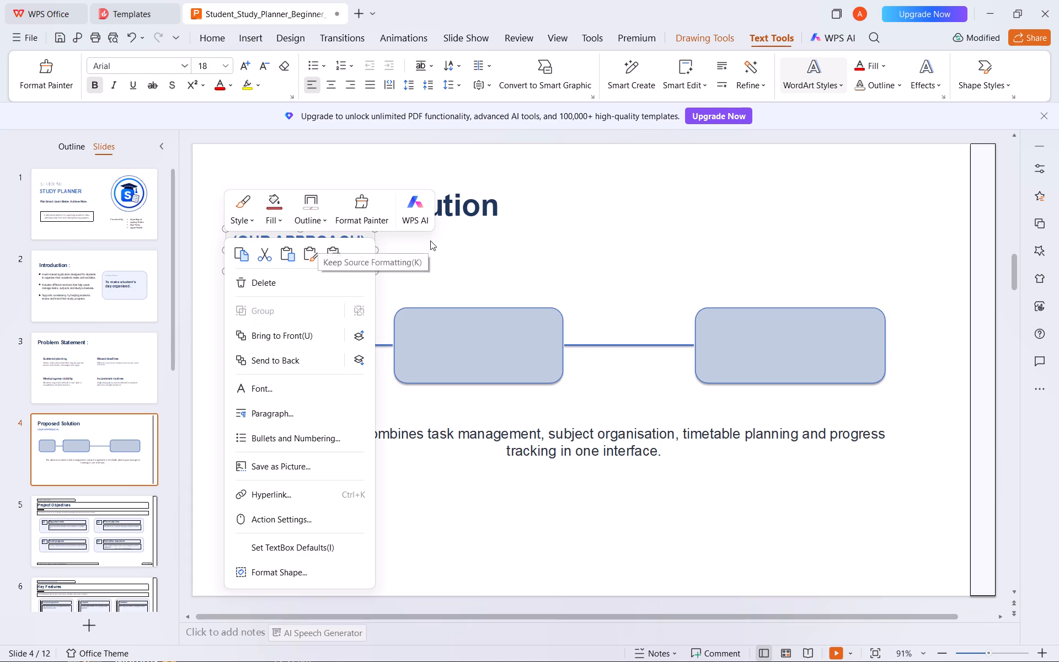
left_click(485, 239)
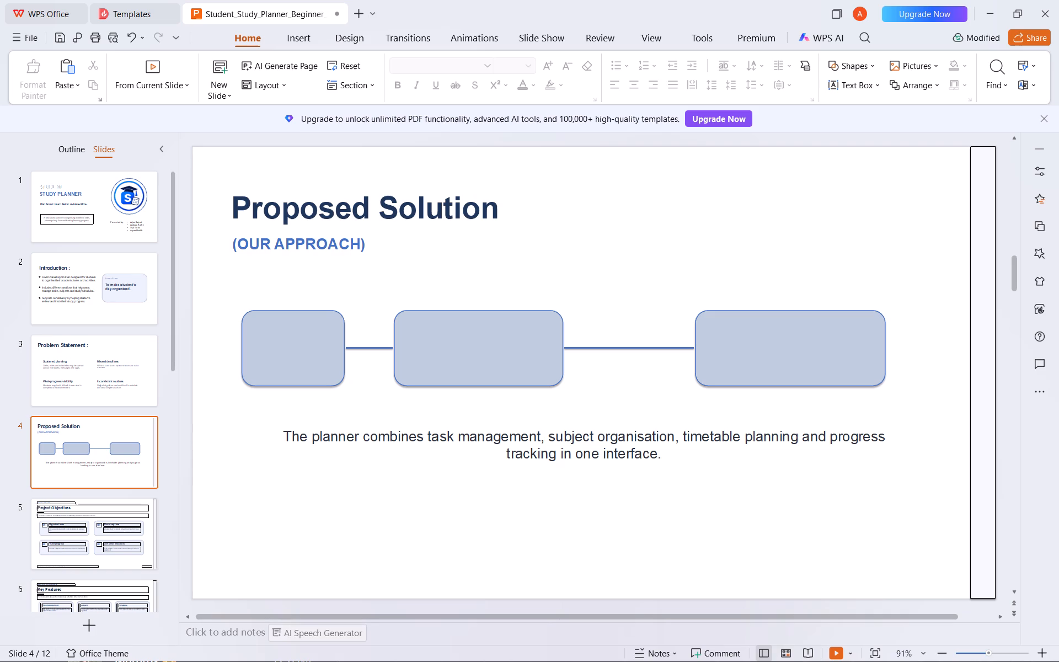
Delete the three rounded boxes and the two connector lines between them from the Proposed Solution slide.
left_click(732, 351)
key("Delete")
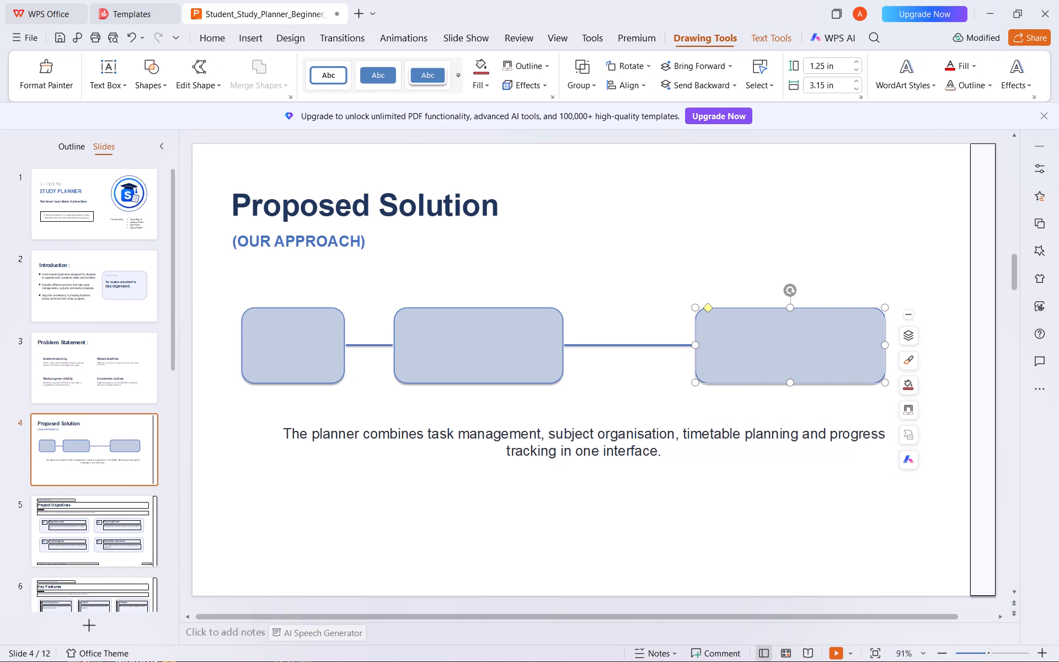
left_click(673, 350)
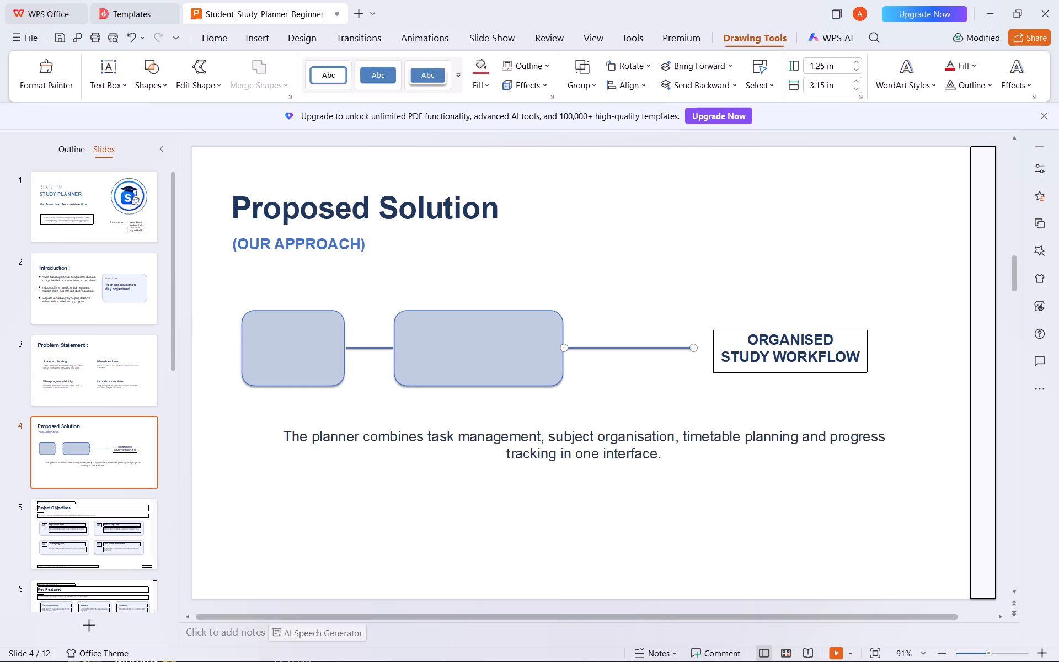
key("Delete")
left_click(541, 346)
key("Delete")
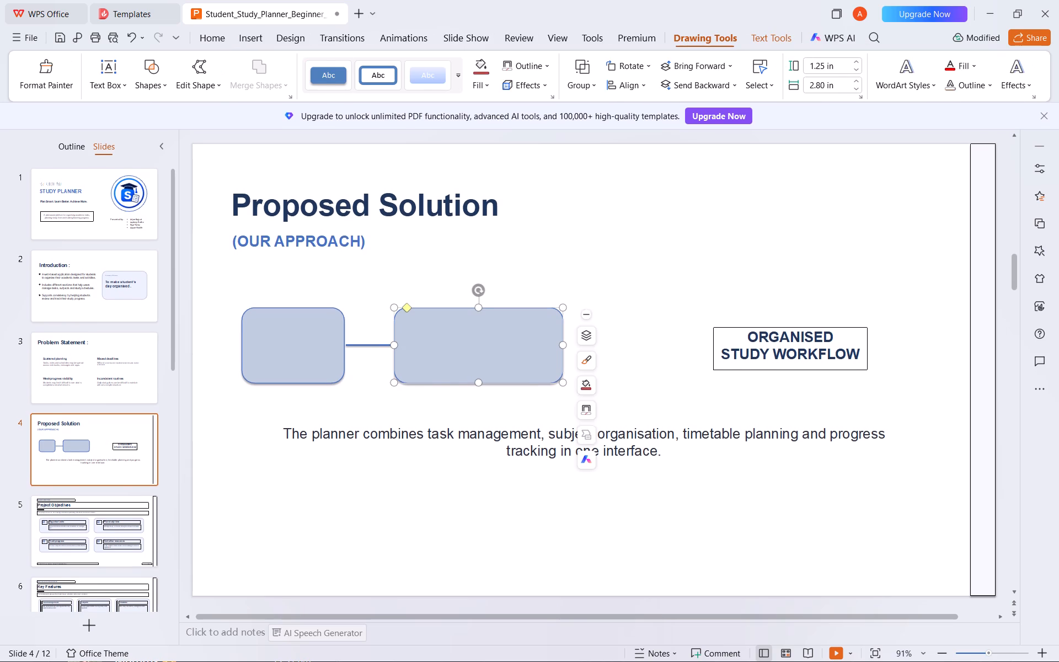
key("Delete")
left_click(322, 332)
key("Delete")
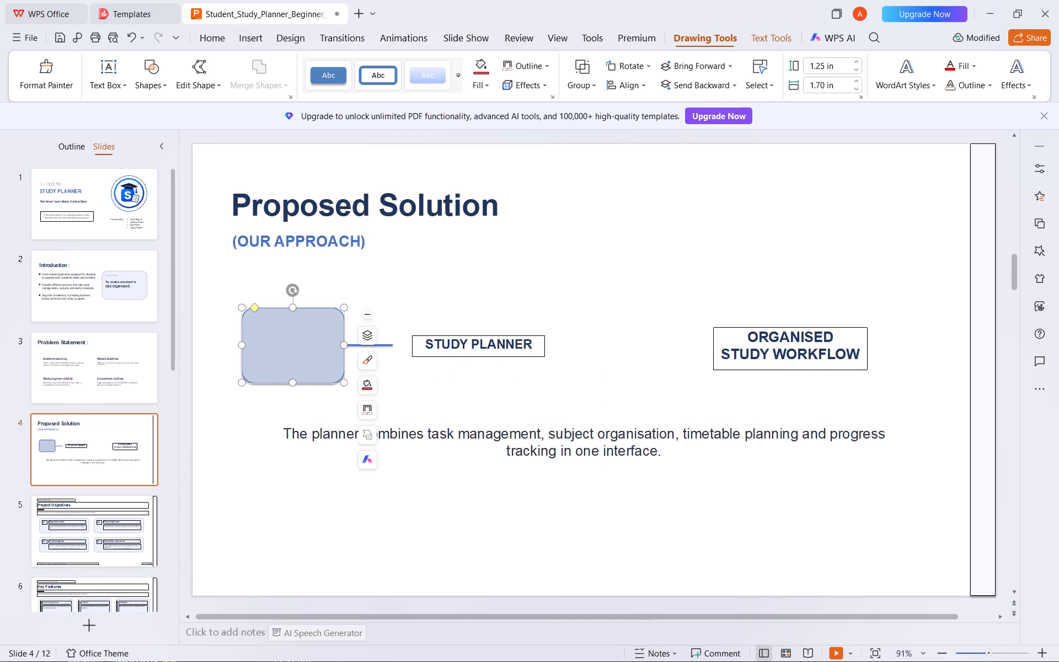
key("Delete")
left_click(356, 346)
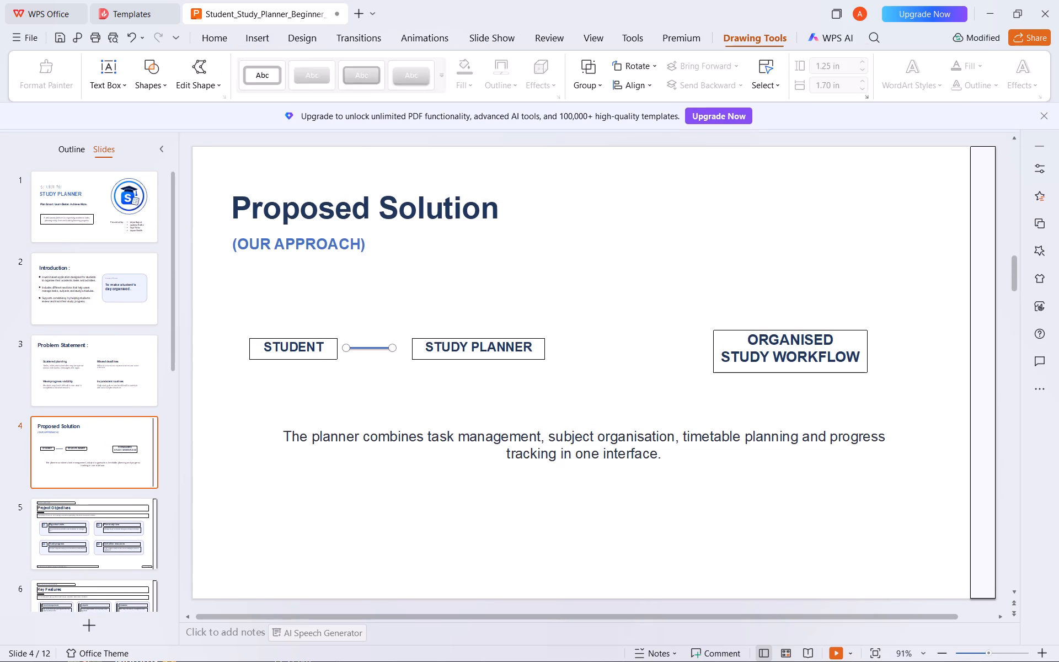
key("Delete")
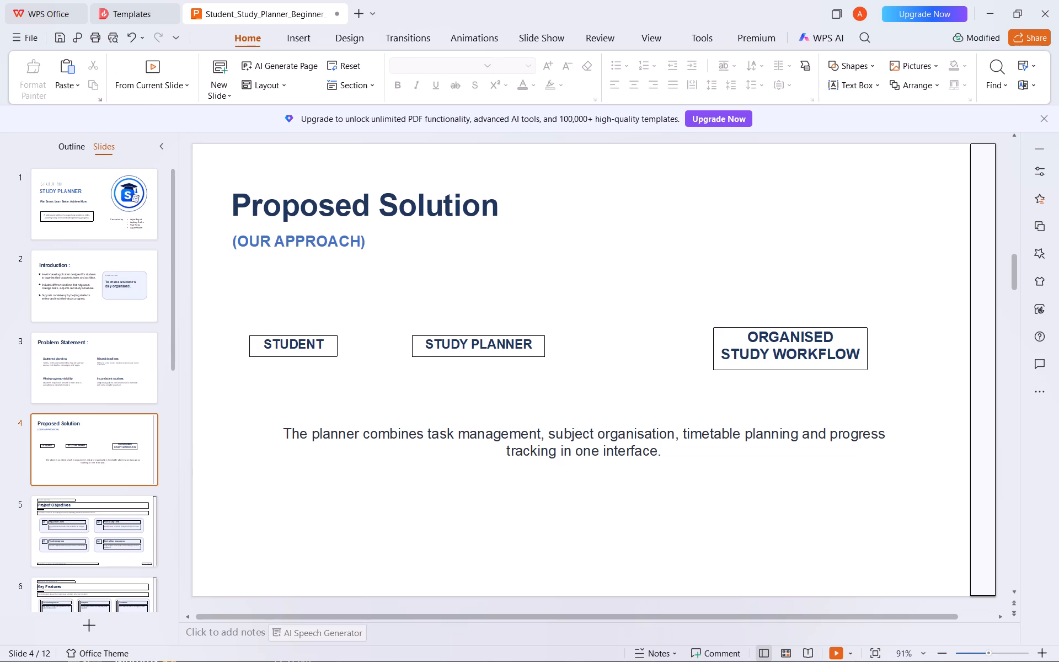
Delete the "STUDENT", "STUDY PLANNER" and "ORGANISED STUDY WORKFLOW" text boxes from the Proposed Solution slide.
left_click(333, 348)
key("Delete")
key("Delete")
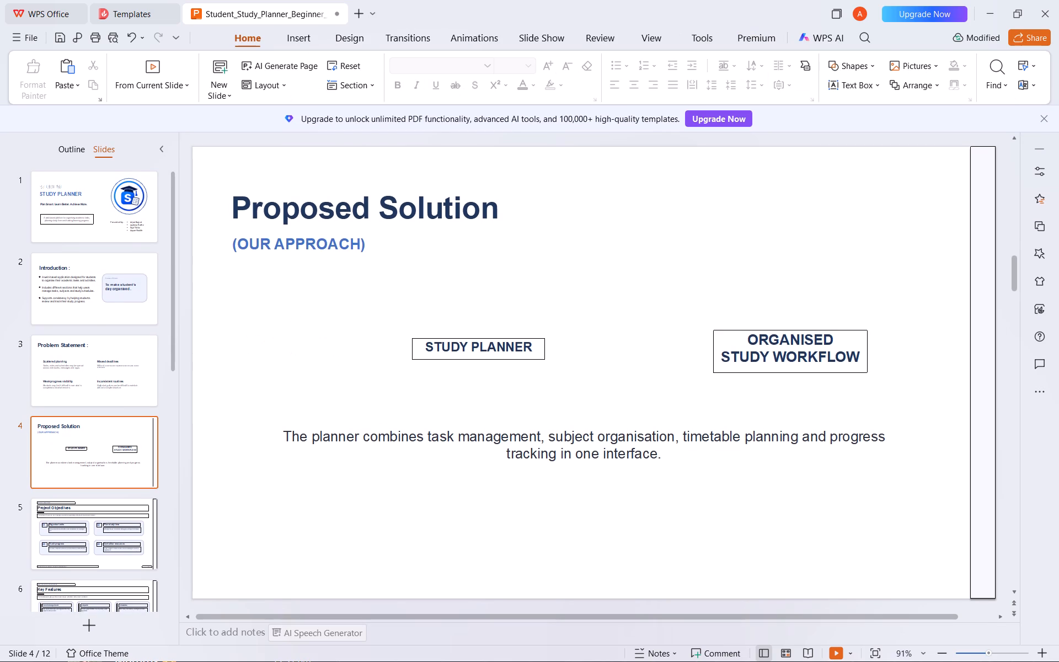
left_click(456, 335)
key("Delete")
key("Delete")
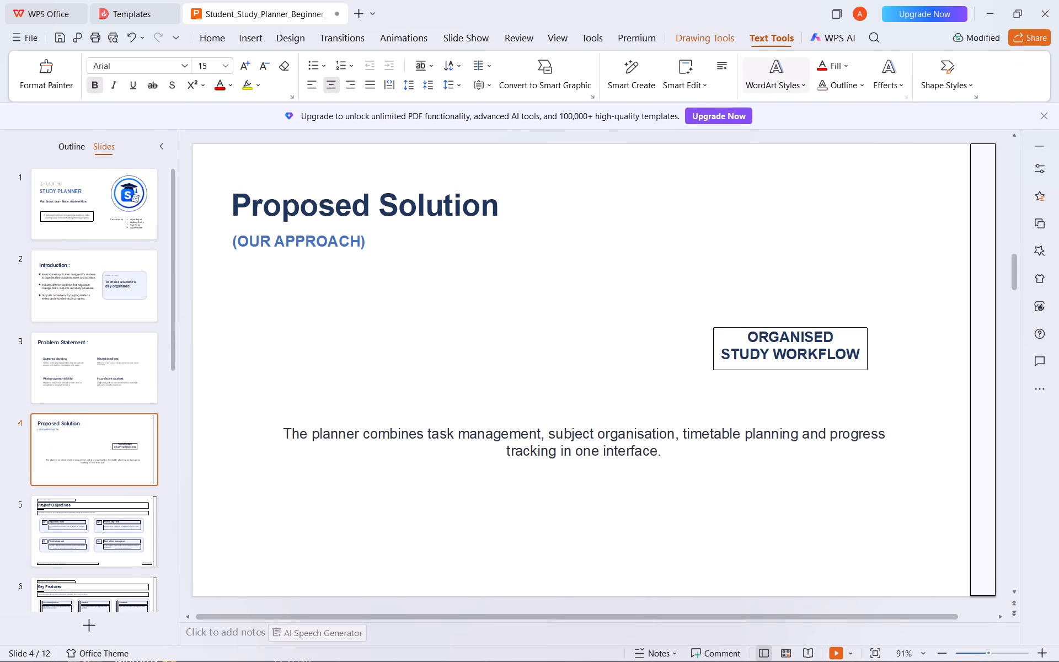
left_click(711, 332)
key("Delete")
key("Delete")
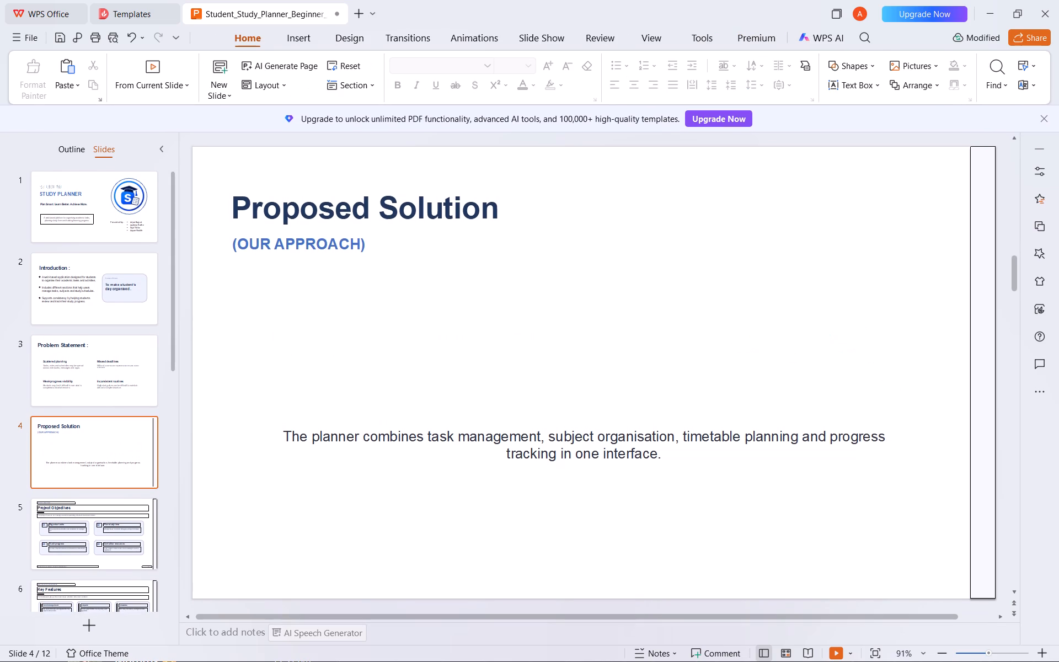
Clear all of the description text beginning "The planner combines task management" from the Proposed Solution slide.
left_click(708, 434)
key("Delete")
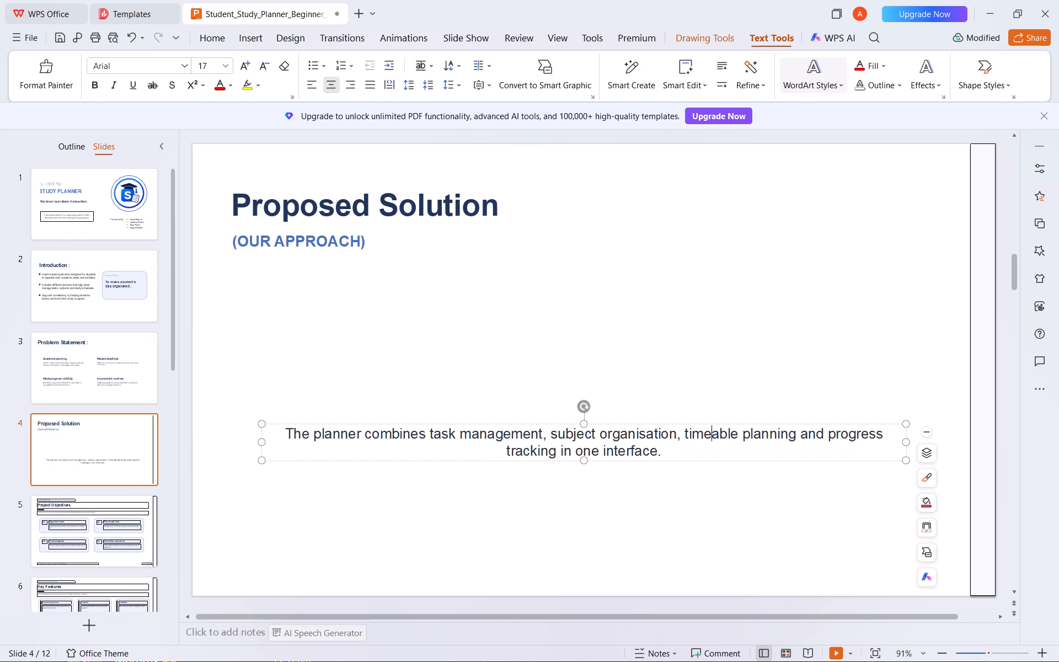
key("ctrl+a")
key("Delete")
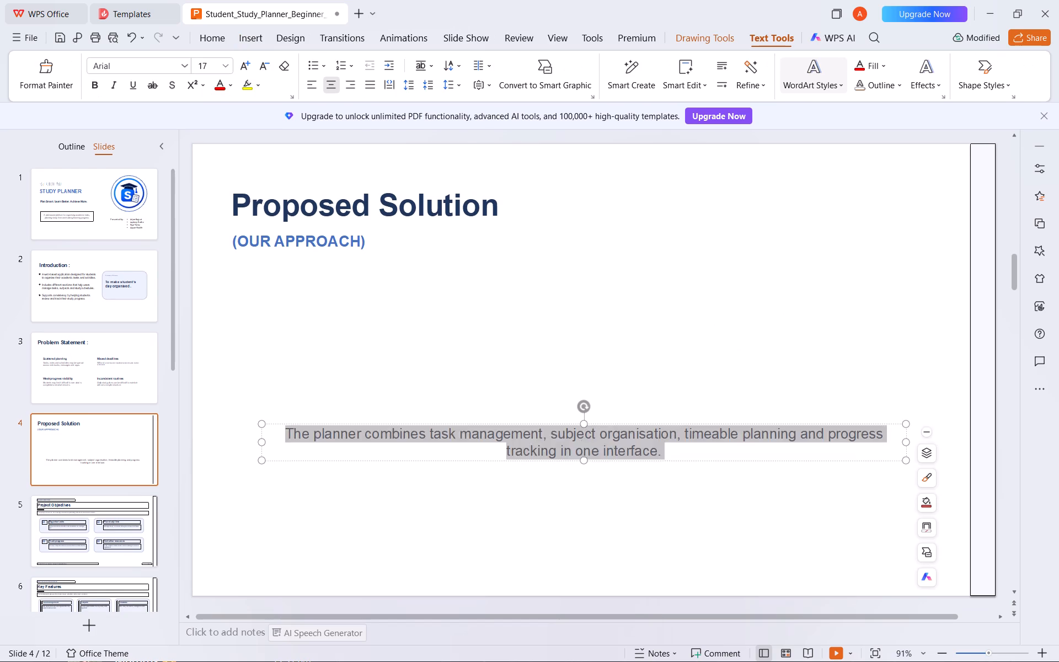
left_click(707, 371)
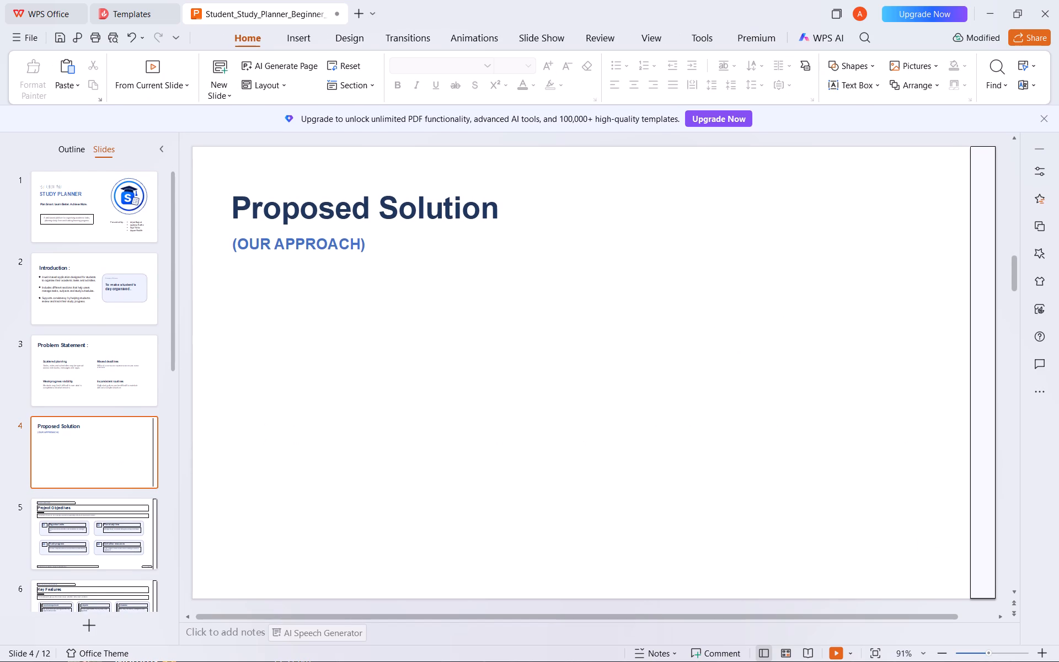
left_click(517, 476)
left_click(527, 446)
Delete the tall outlined side strip along the right edge of the Proposed Solution slide.
left_click(969, 350)
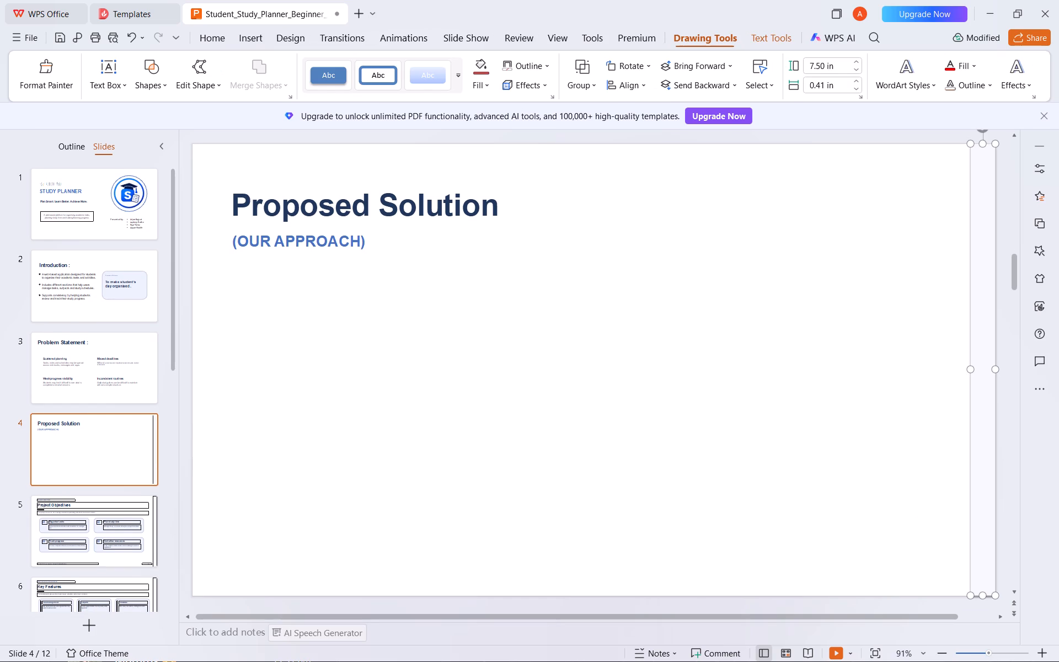
key("Delete")
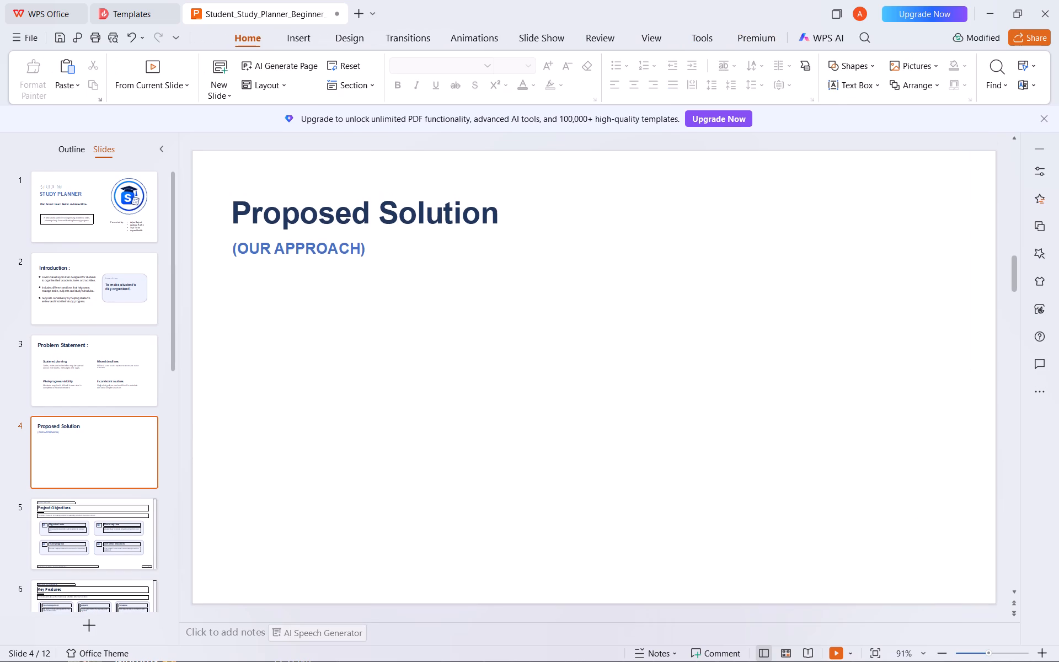
Add a space and a colon to the end of the title so it reads "Proposed Solution :".
left_click(504, 226)
left_click(500, 212)
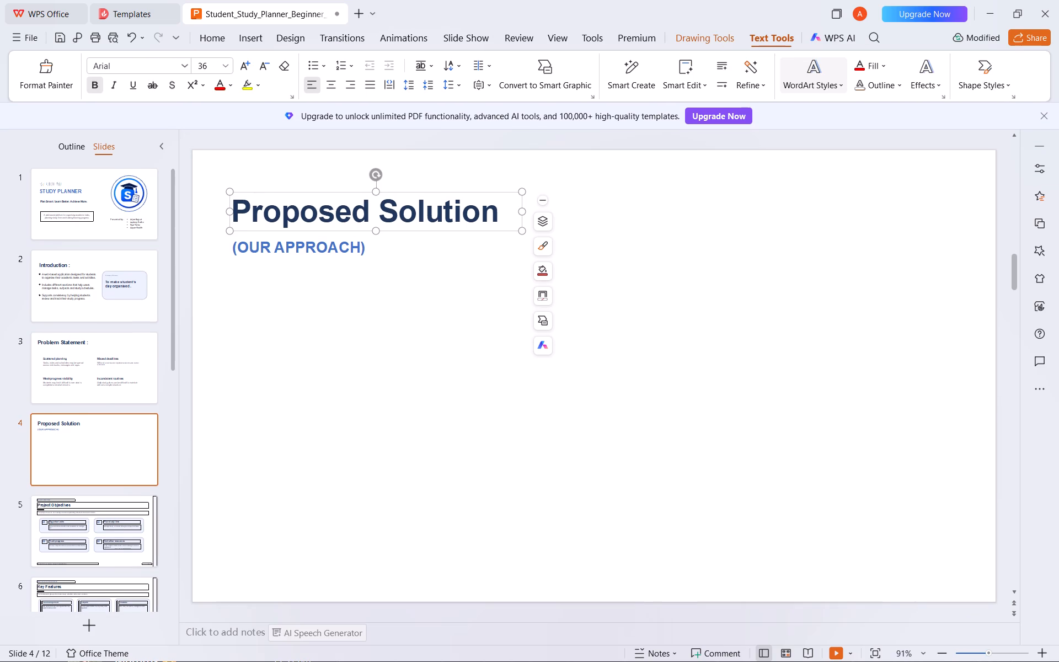
left_click(494, 214)
key("space")
key("shift+colon")
left_click(714, 245)
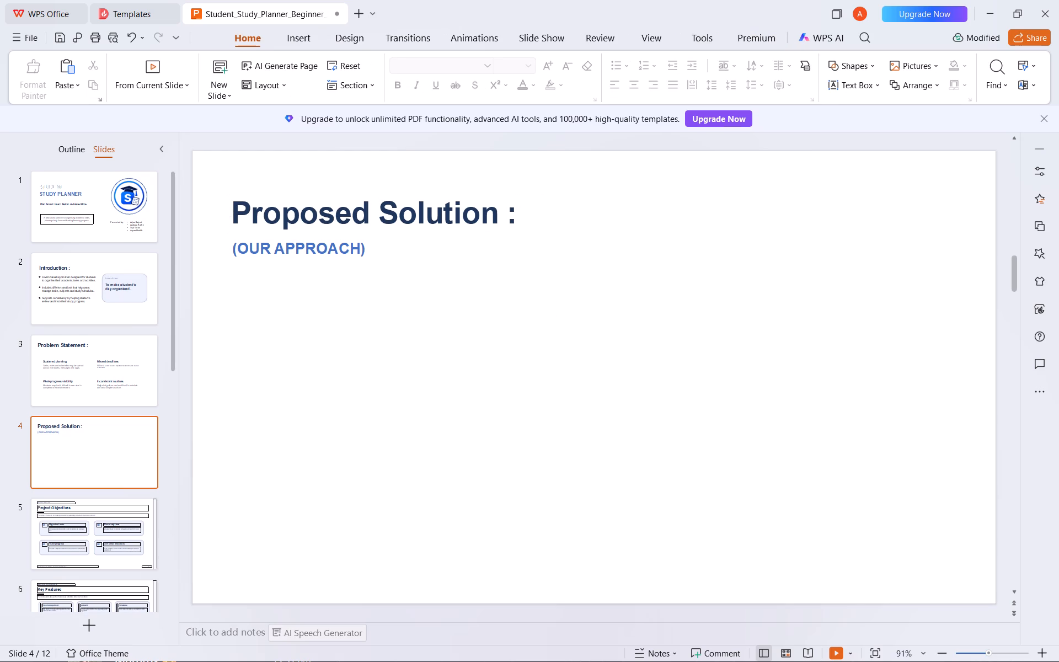
Open slide 5, Project Objectives, for editing.
left_click(84, 381)
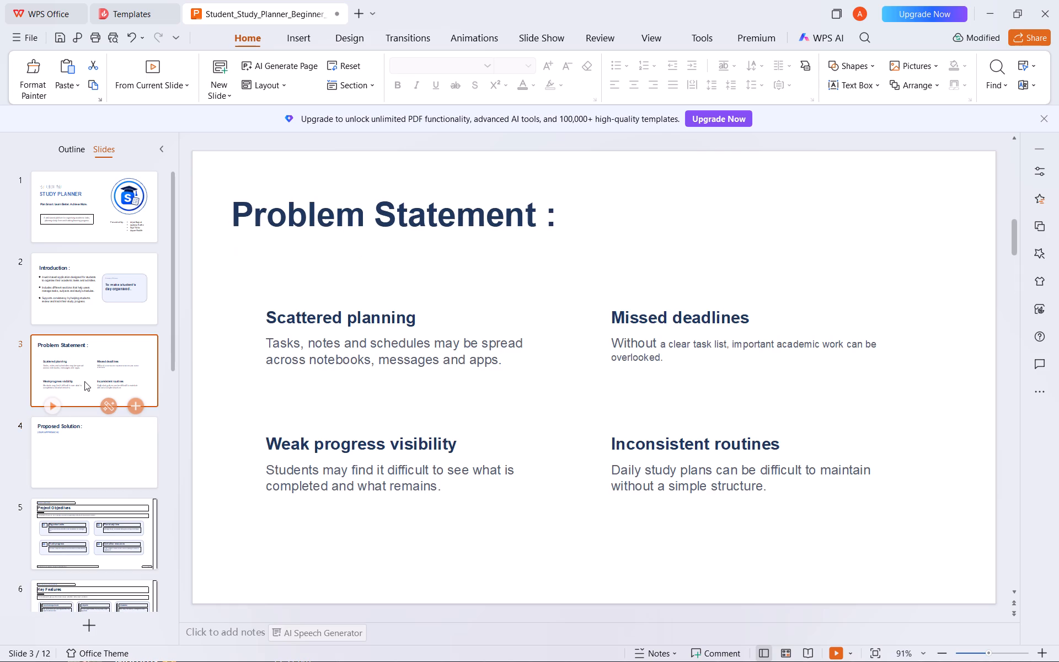
left_click(76, 528)
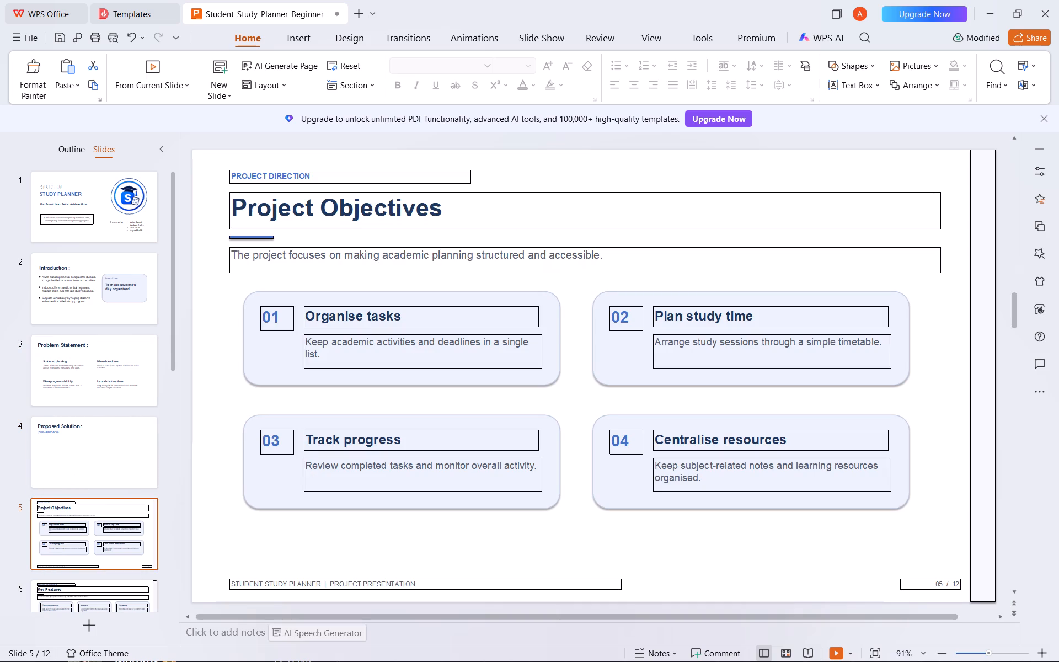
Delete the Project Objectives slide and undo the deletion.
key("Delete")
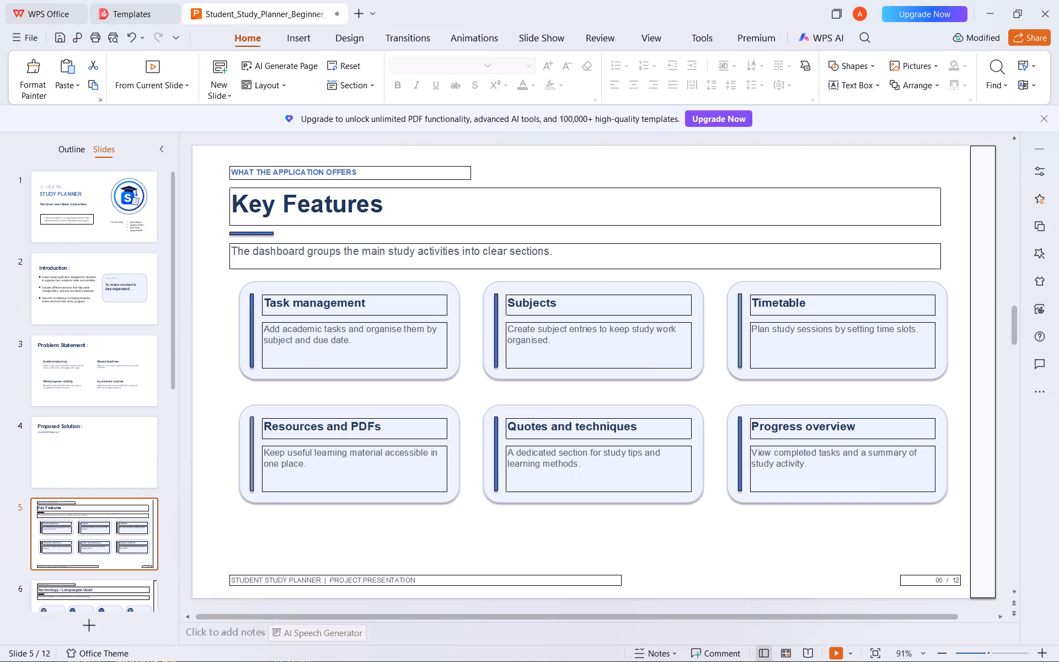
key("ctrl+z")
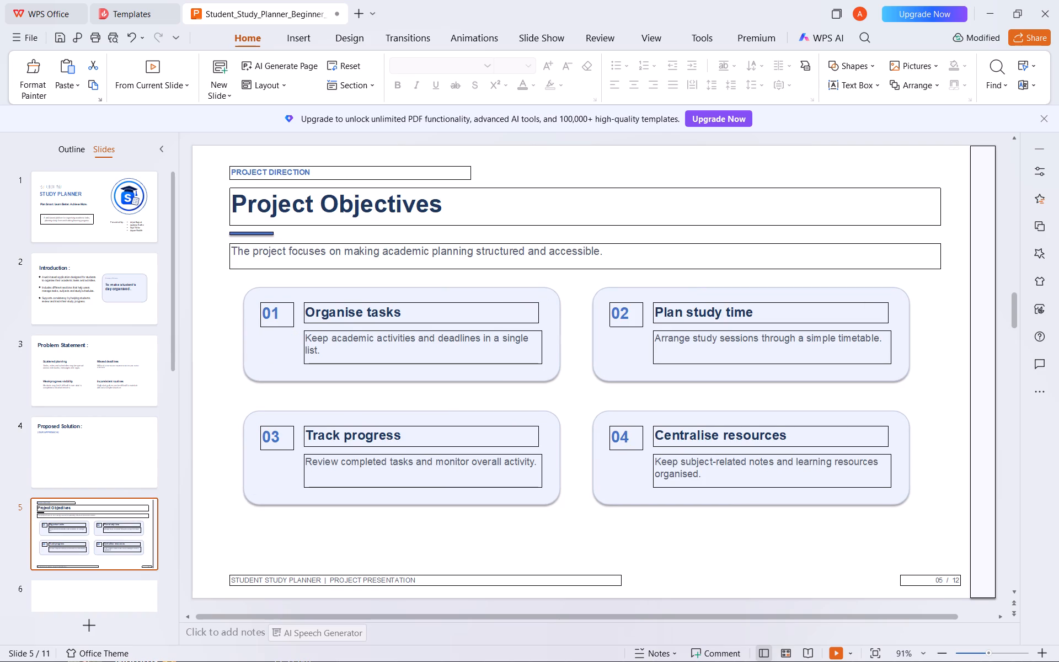
Delete the "PROJECT DIRECTION" label above the title and the short blue accent bar beneath it.
left_click(350, 173)
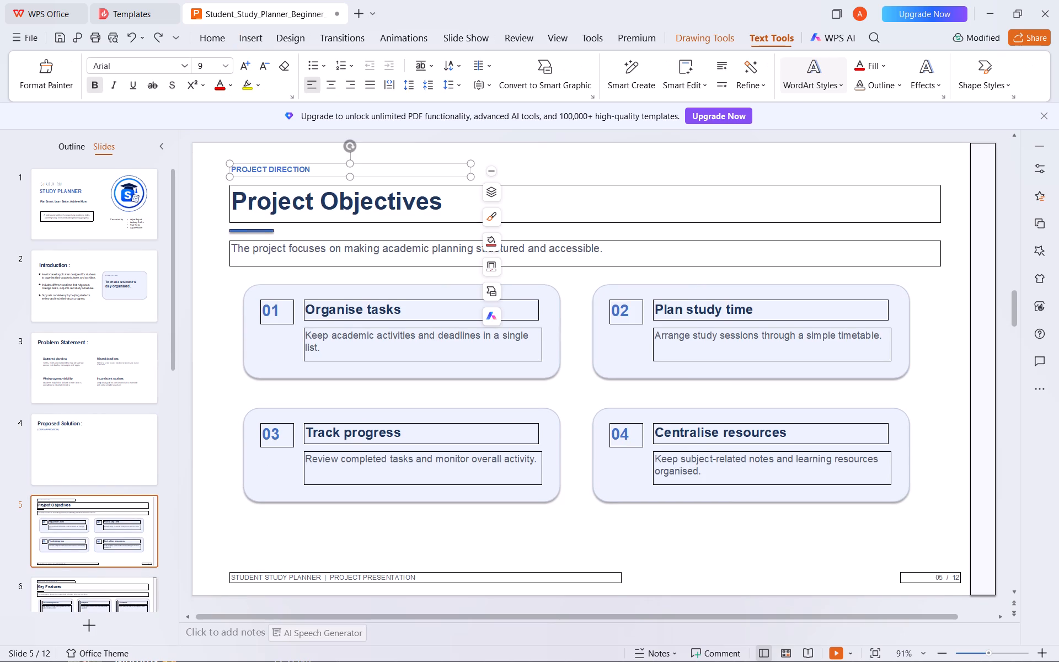
key("Delete")
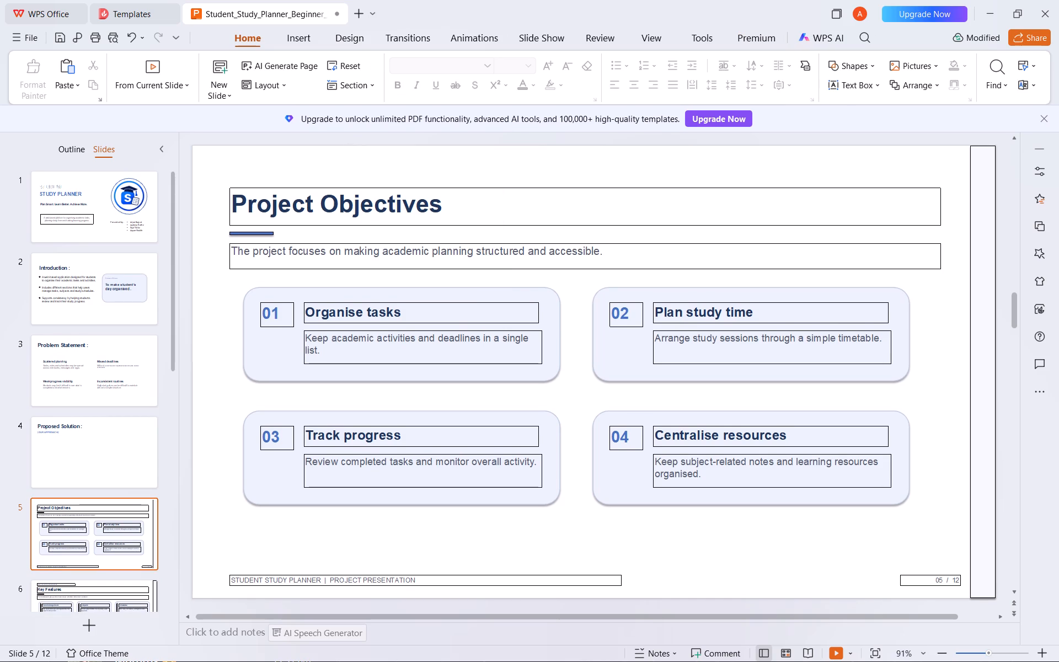
left_click(266, 237)
key("Delete")
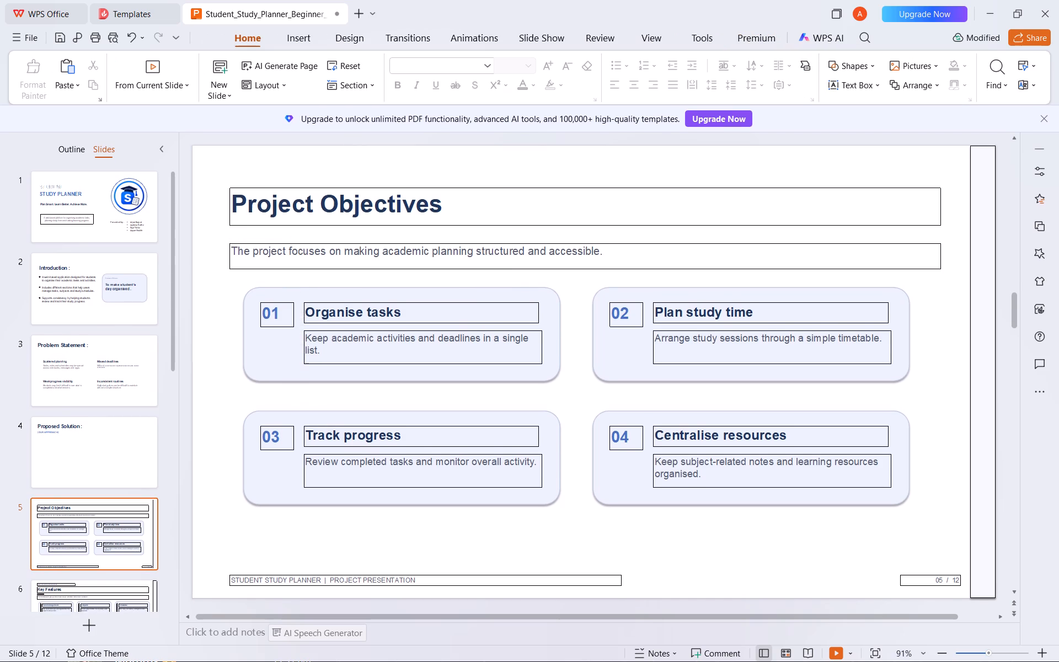
Remove the outline from the Project Objectives title box.
left_click(449, 225)
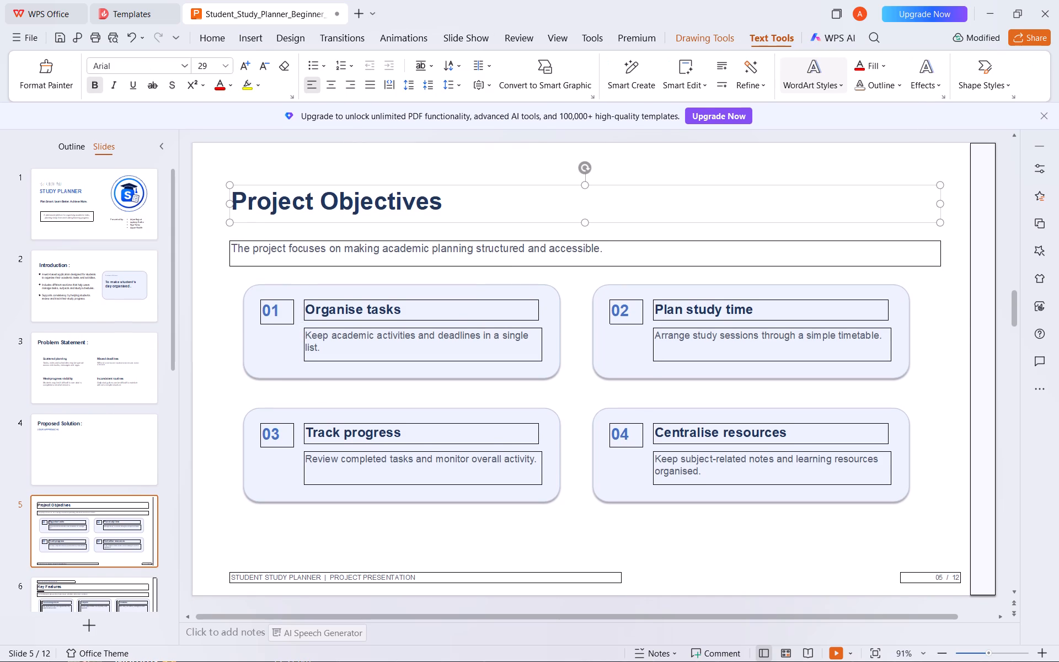
left_click(957, 293)
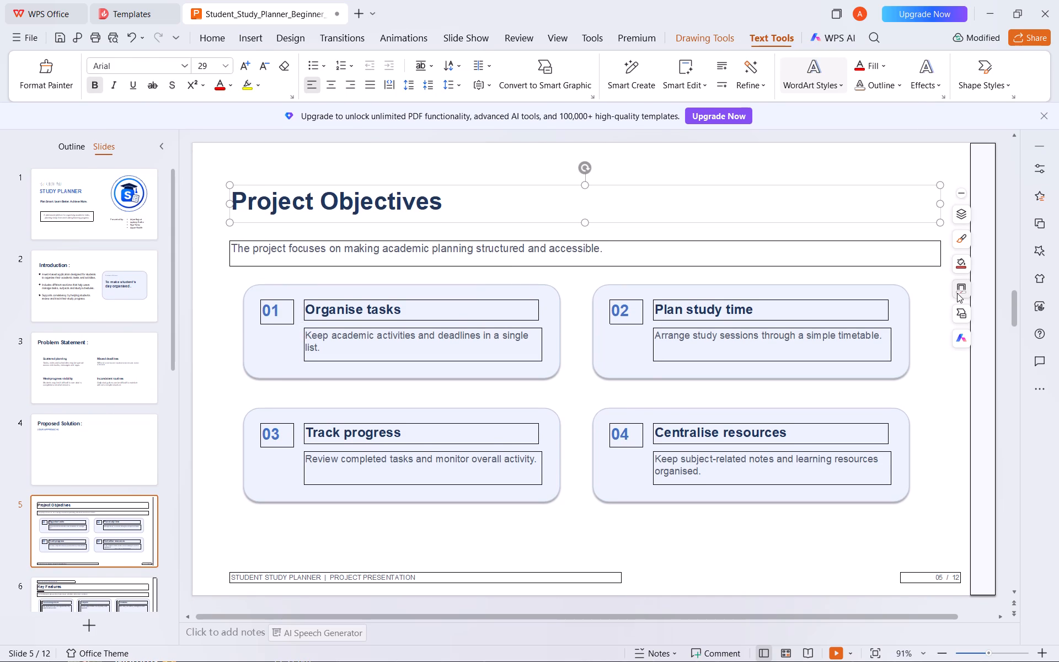
left_click(133, 13)
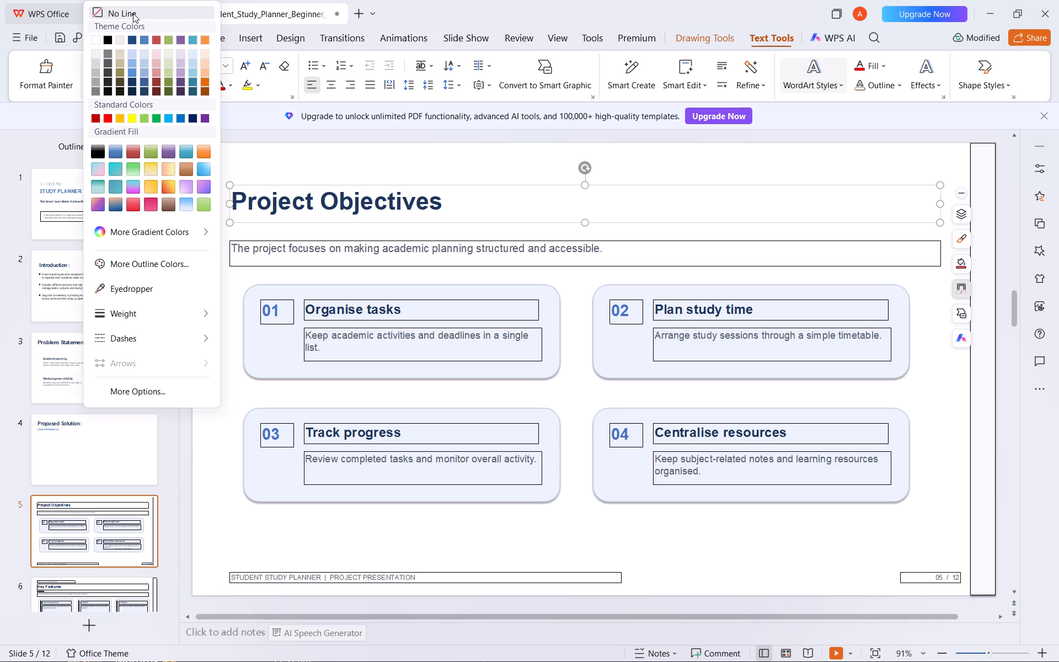
left_click(378, 162)
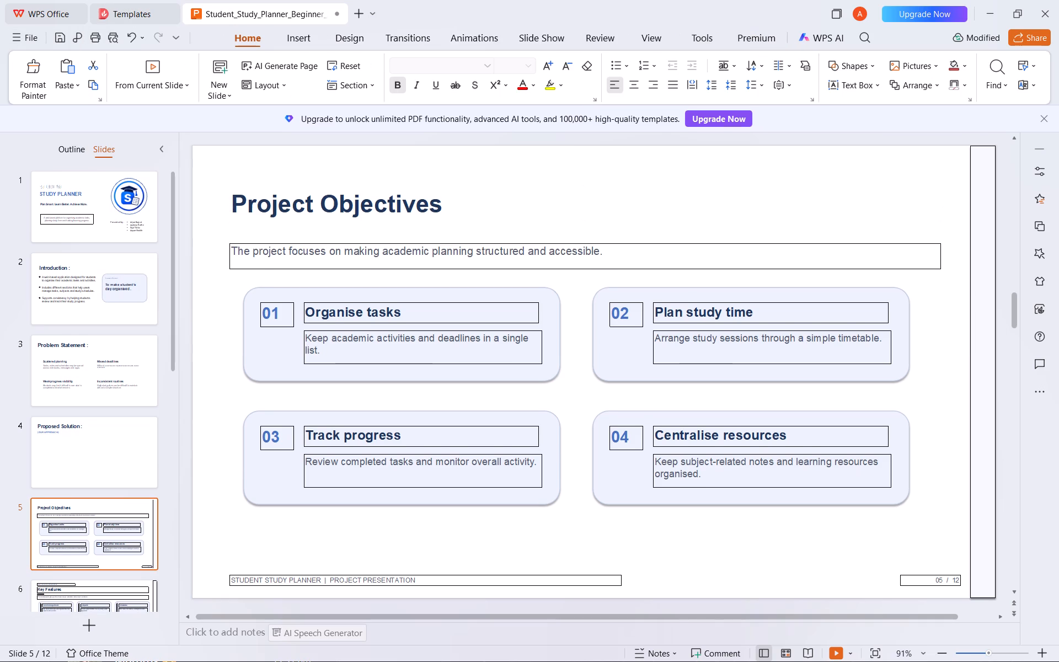
Set the font size of the whole Project Objectives title text to 36.
left_click(358, 213)
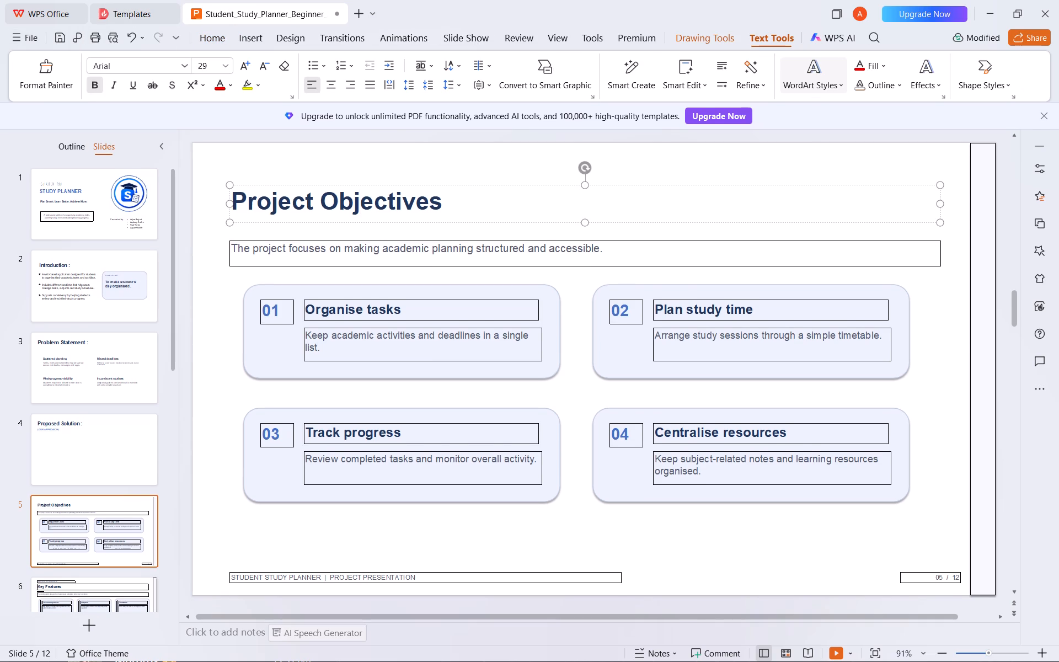
key("ctrl+a")
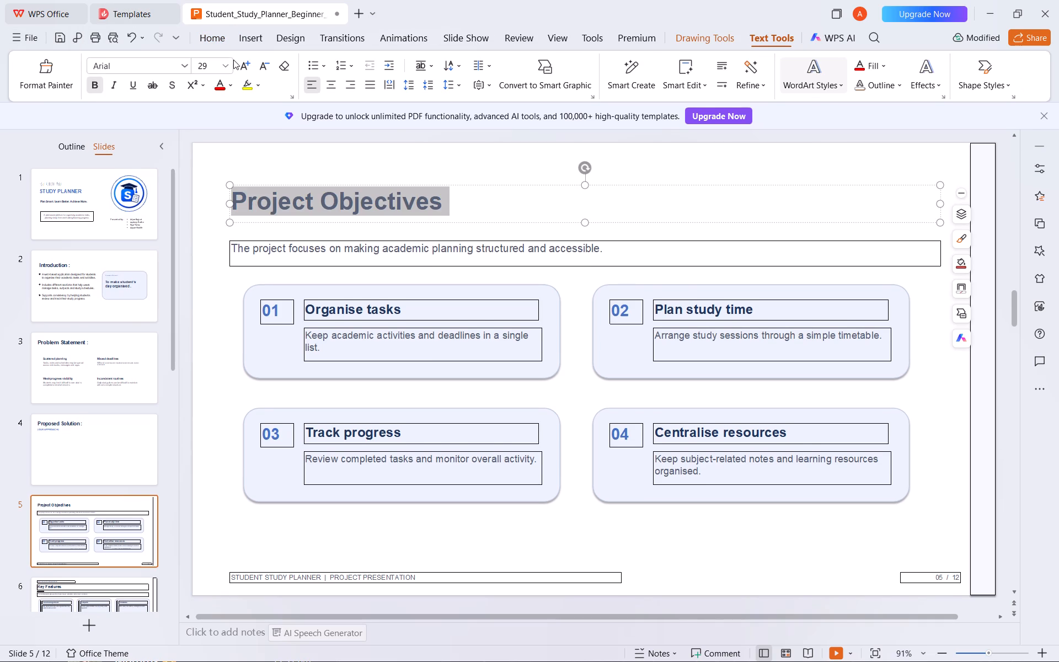
left_click(230, 63)
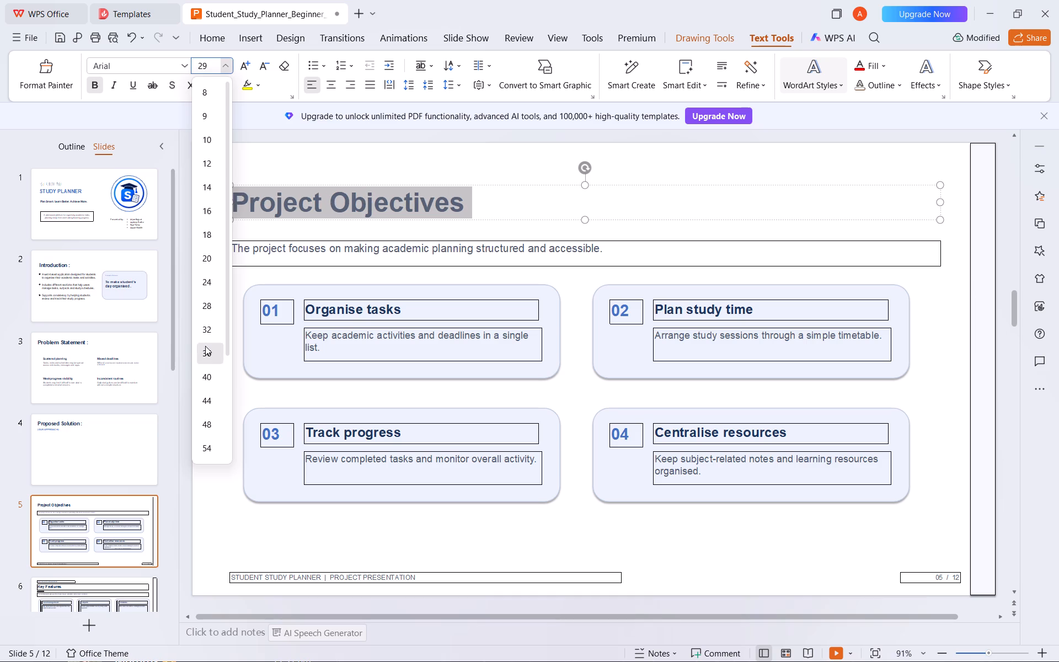
left_click(205, 346)
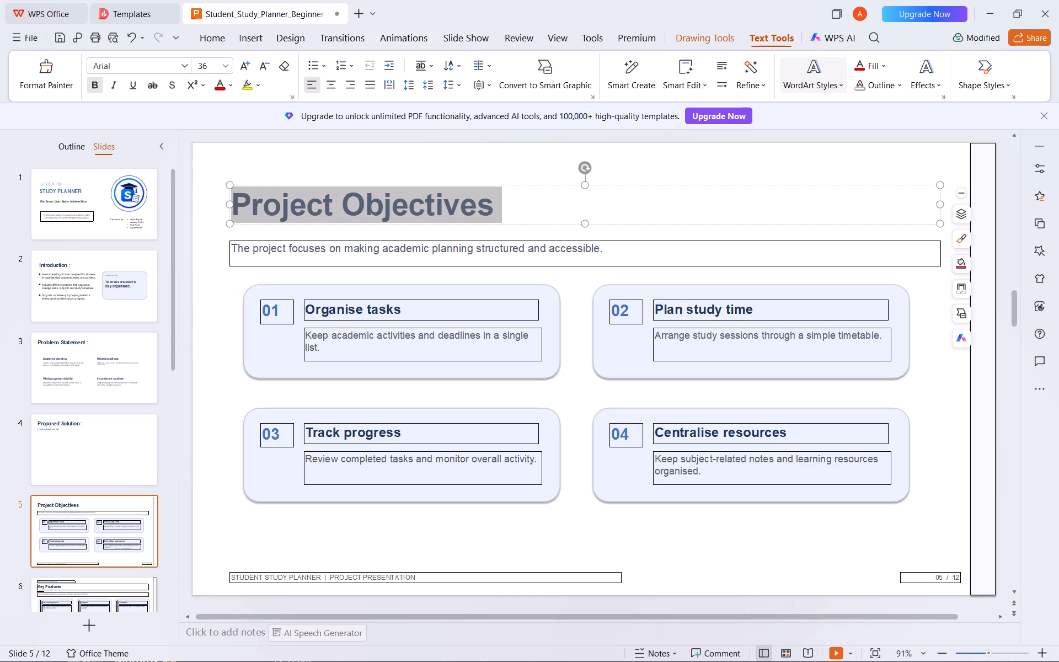
Add a space and a colon to the end of the title so it reads "Project Objectives :".
left_click(501, 212)
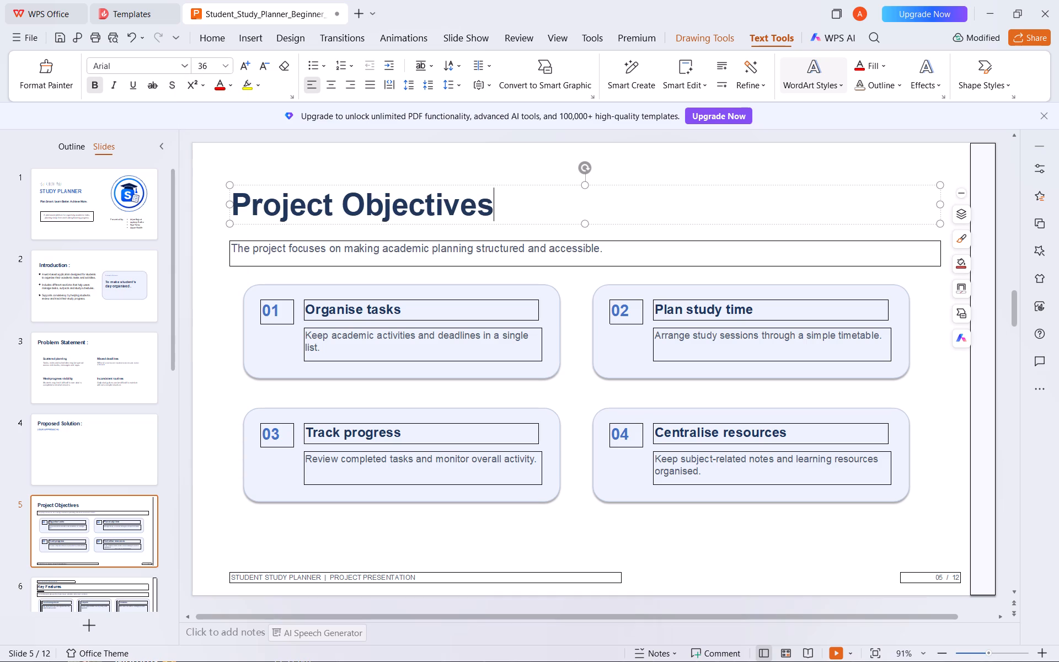
key("space")
key("ctrl+semicolon")
key("BackSpace")
key("ctrl+semicolon")
key("BackSpace")
key("semicolon")
key("BackSpace")
key("shift+colon")
Narrow the title text box from its right edge so it ends just past the colon.
left_click(934, 208)
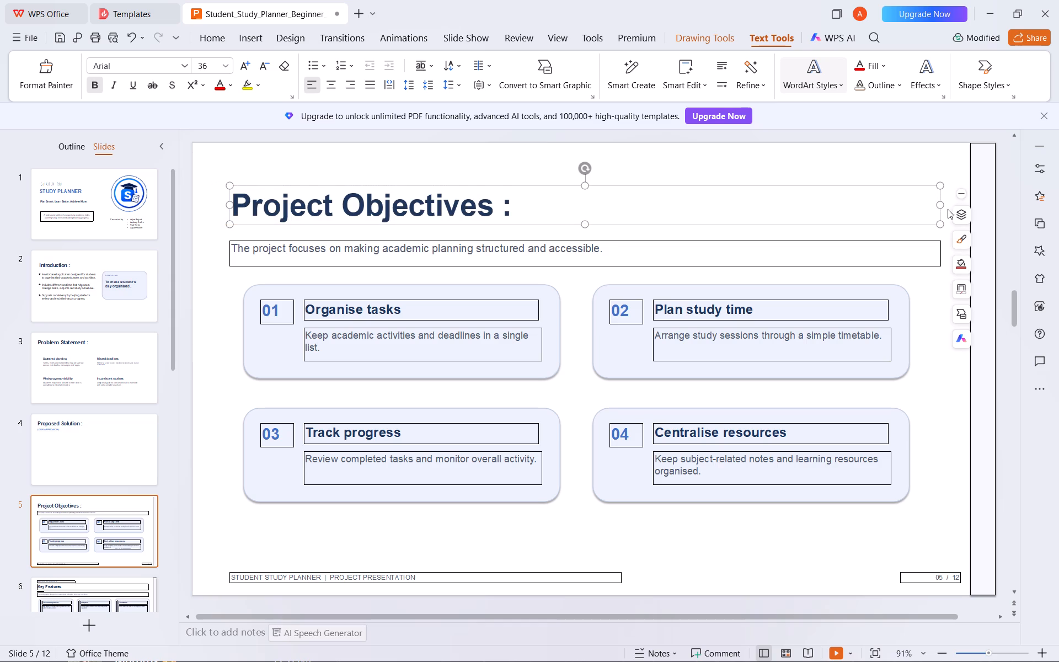
left_click_drag(942, 209, 708, 213)
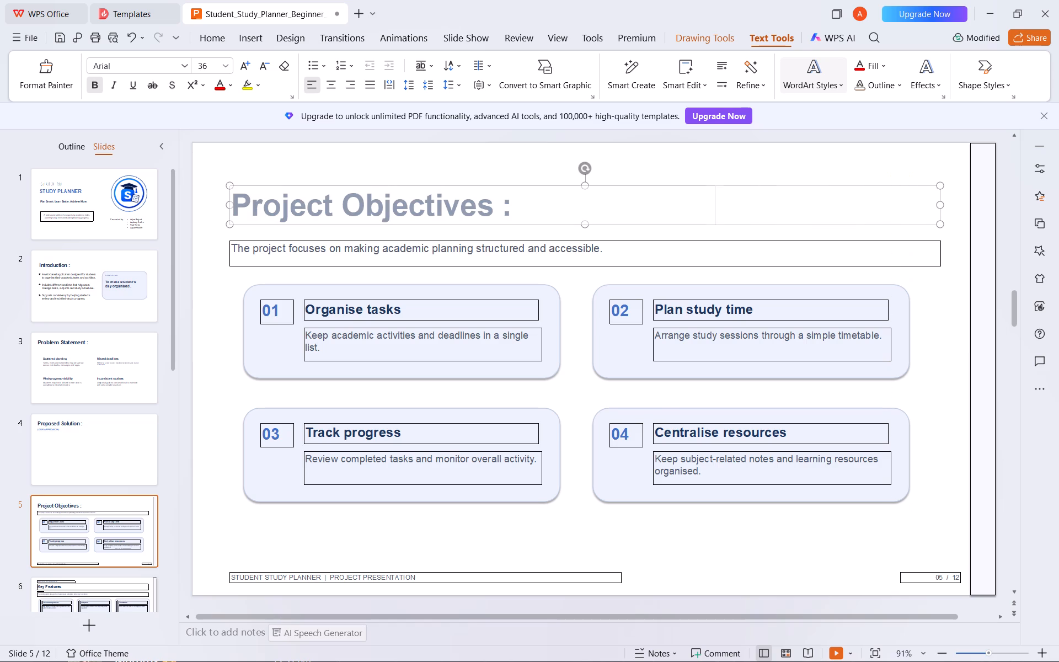
left_click_drag(708, 213, 541, 213)
left_click_drag(541, 213, 528, 214)
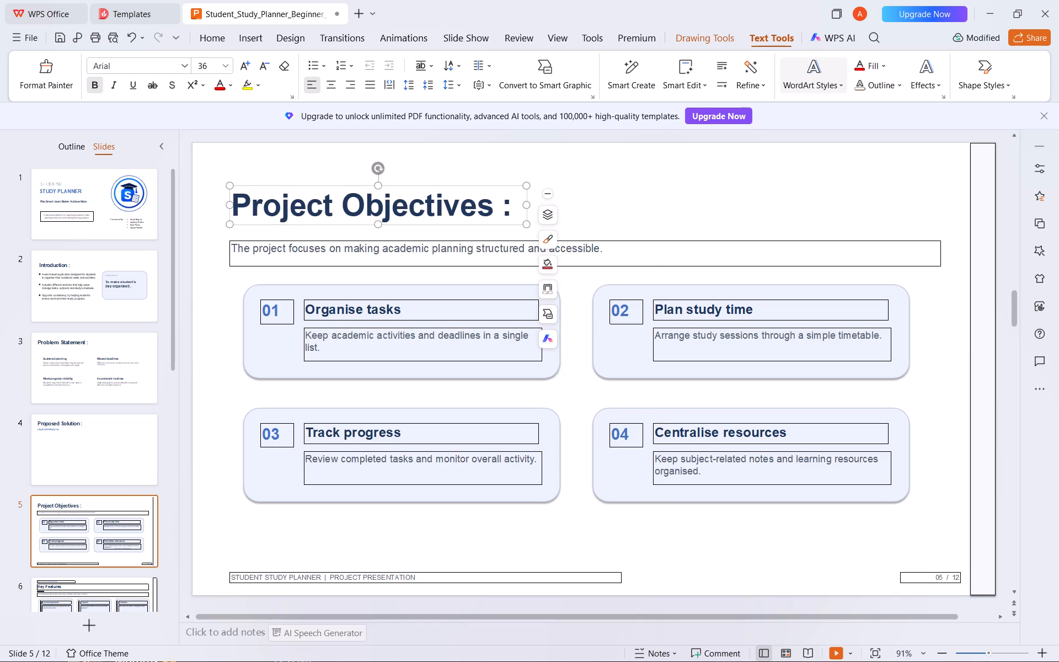
left_click(600, 175)
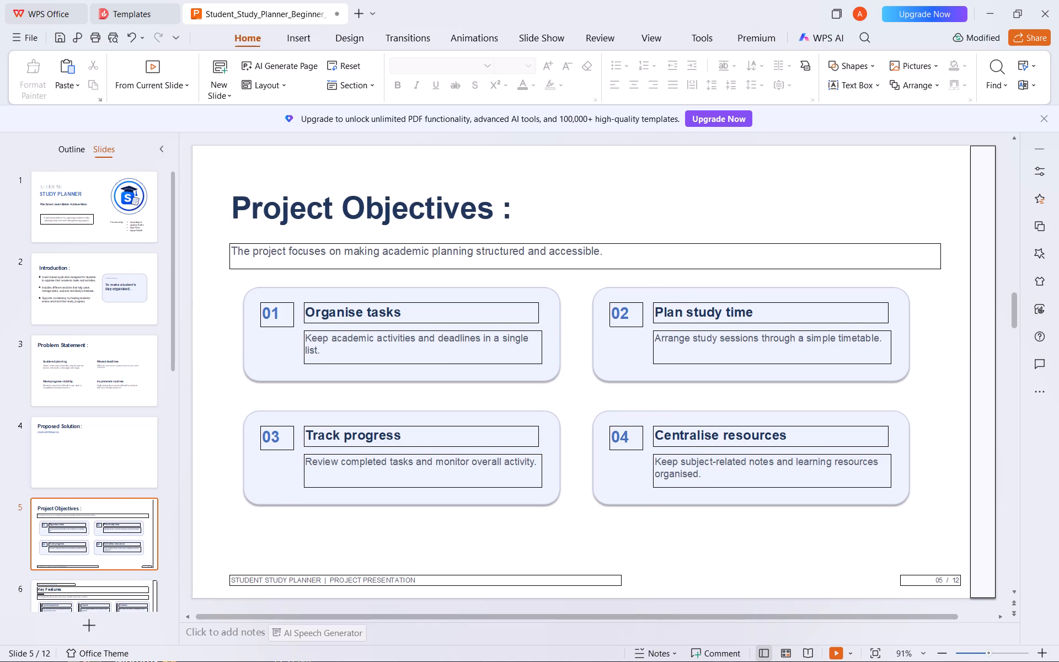
Remove the outline from the subtitle box beginning "The project focuses on making academic planning".
left_click(622, 245)
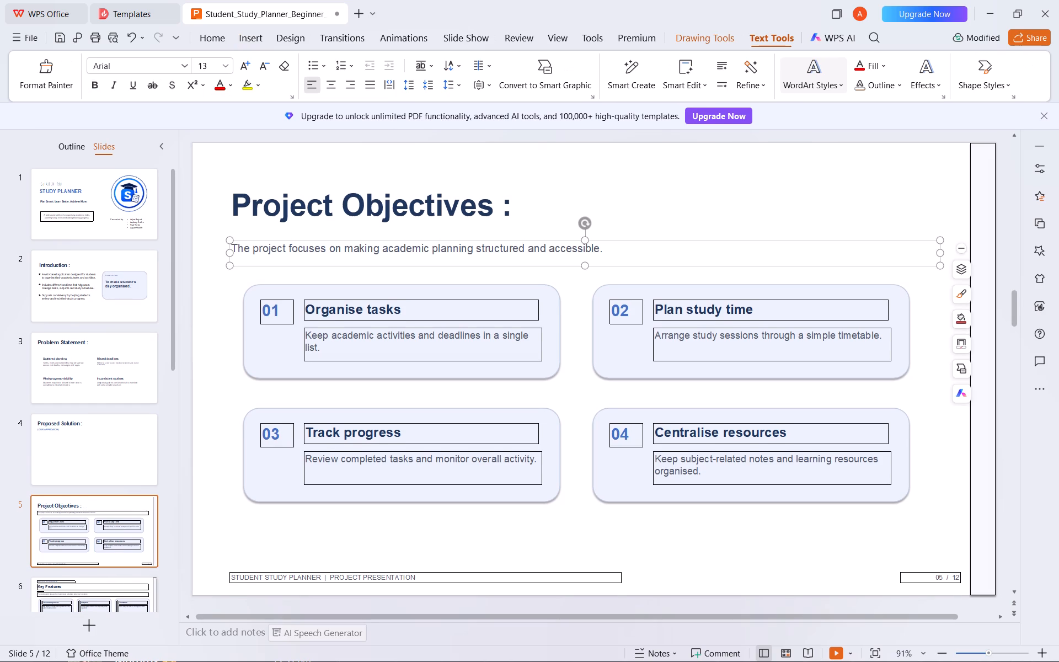
left_click(961, 349)
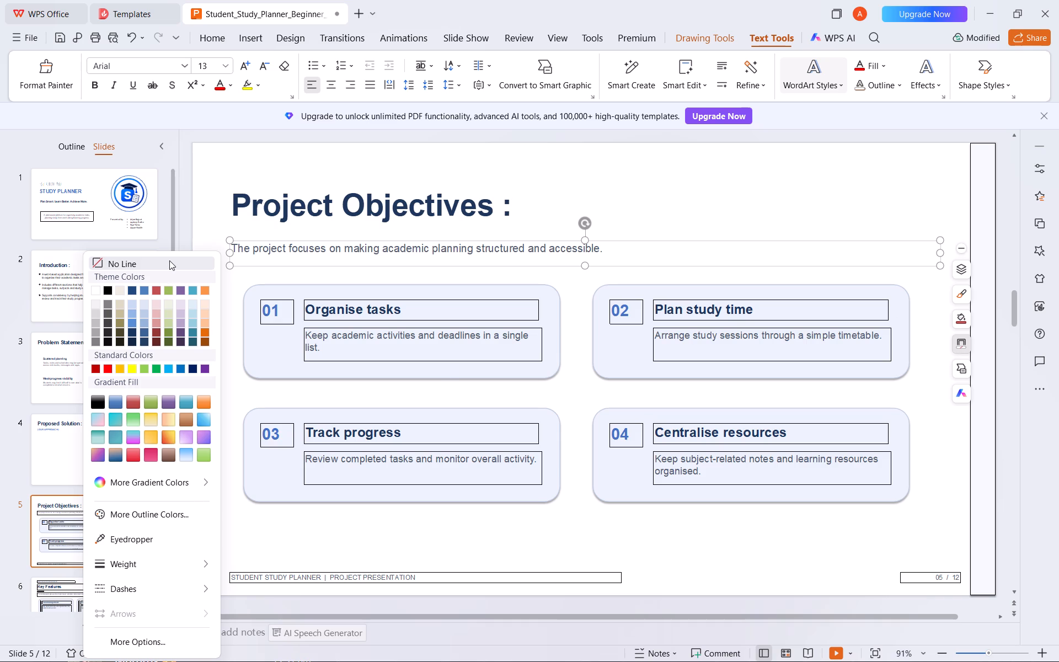
left_click(169, 260)
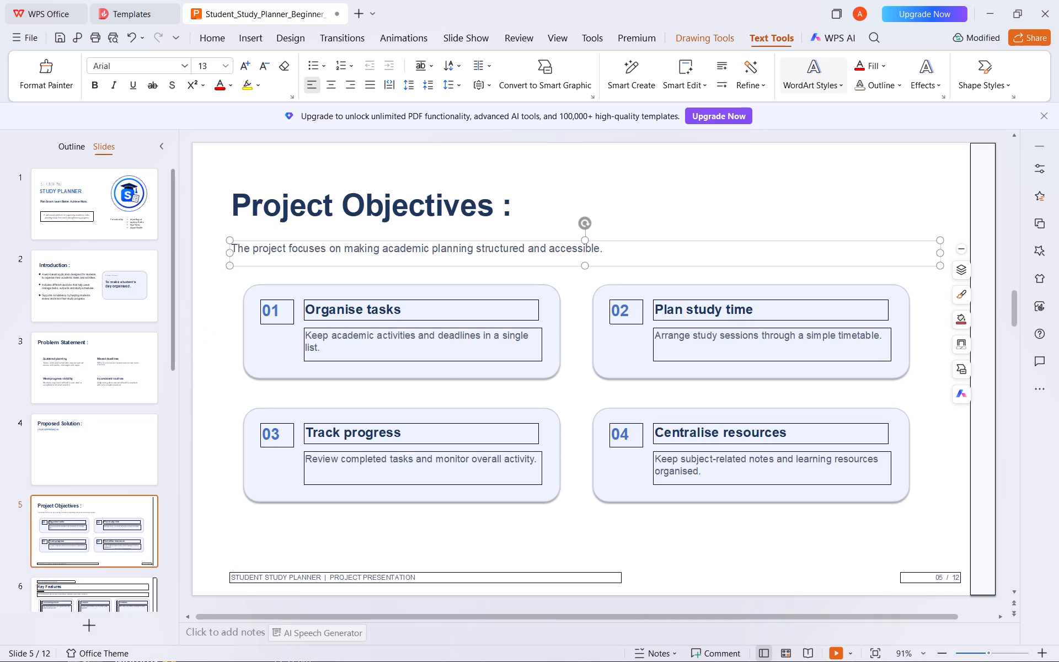
left_click(245, 149)
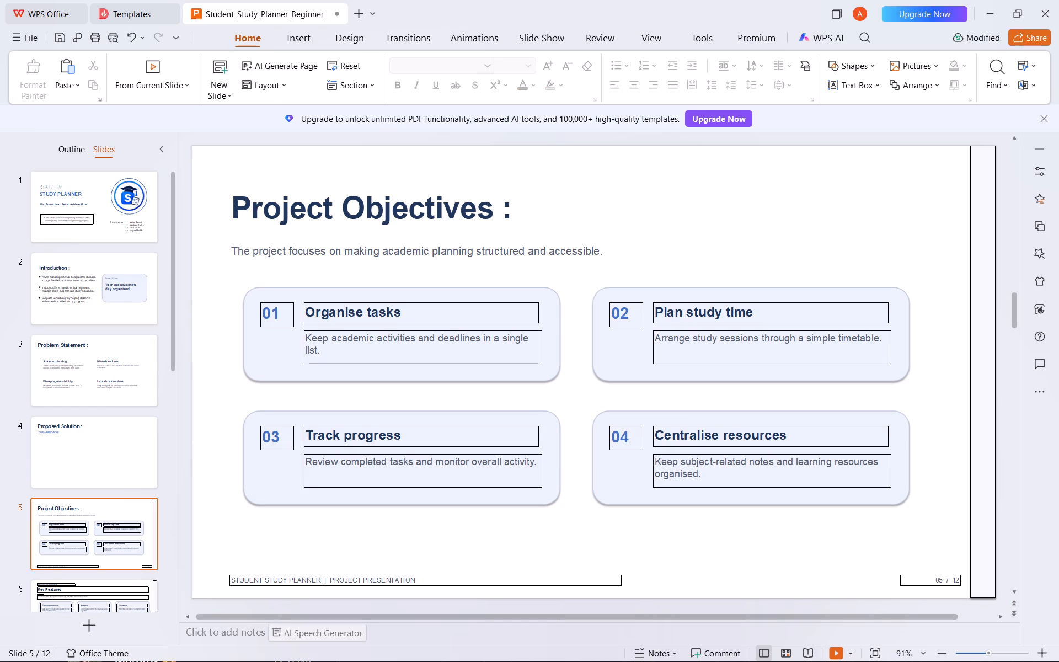
Remove the outlines from the 01, 02 and 03 number boxes on the objective cards.
left_click(291, 303)
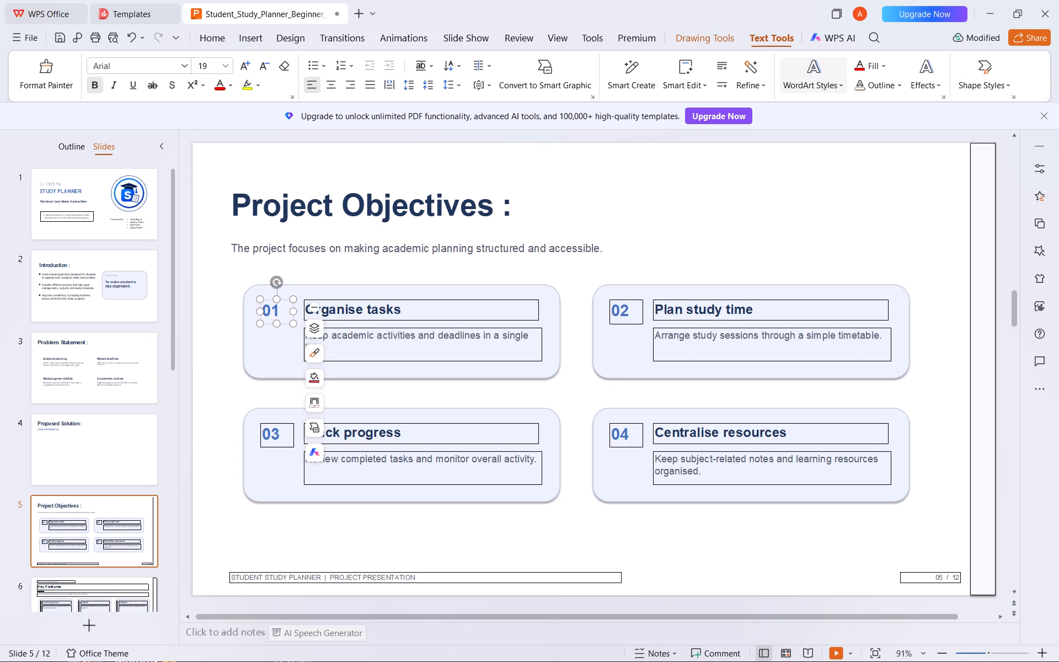
left_click(314, 403)
left_click(345, 265)
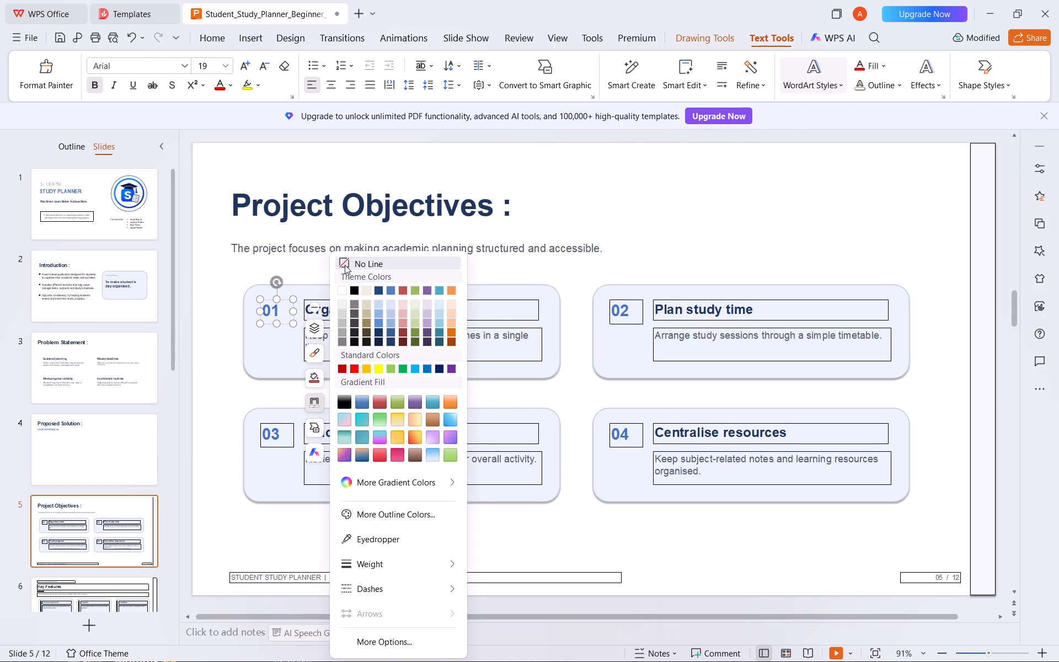
left_click(404, 266)
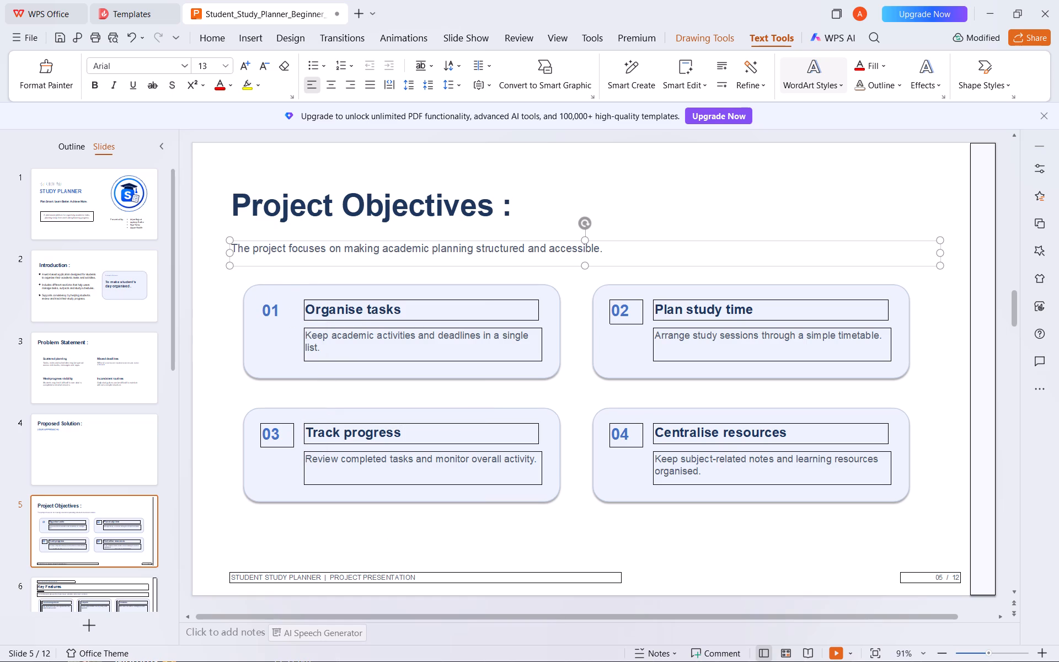
left_click(643, 313)
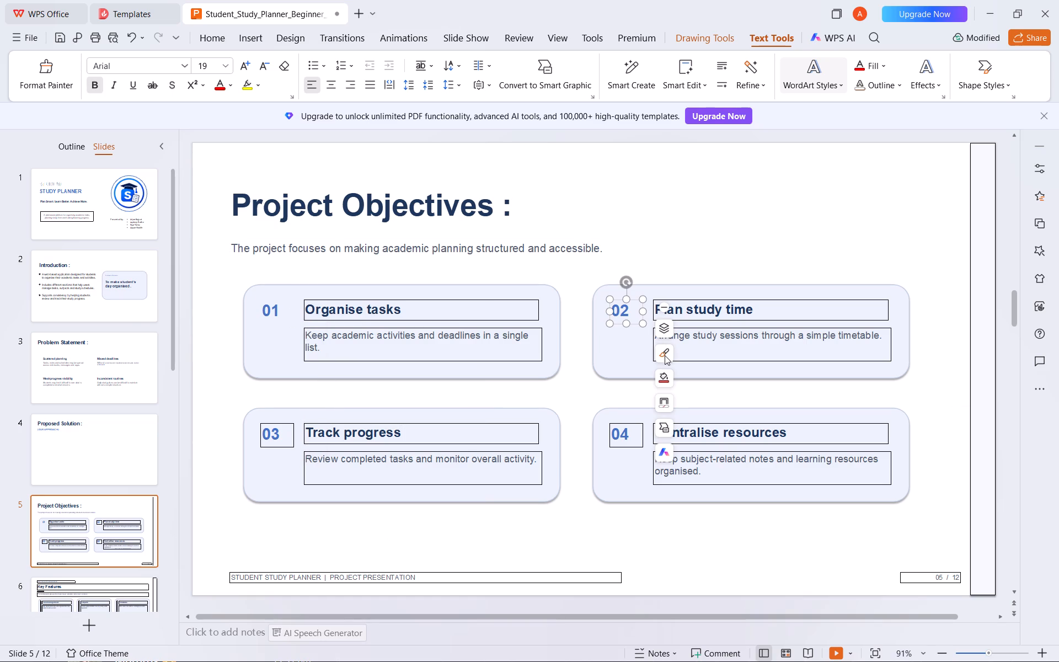
left_click(658, 396)
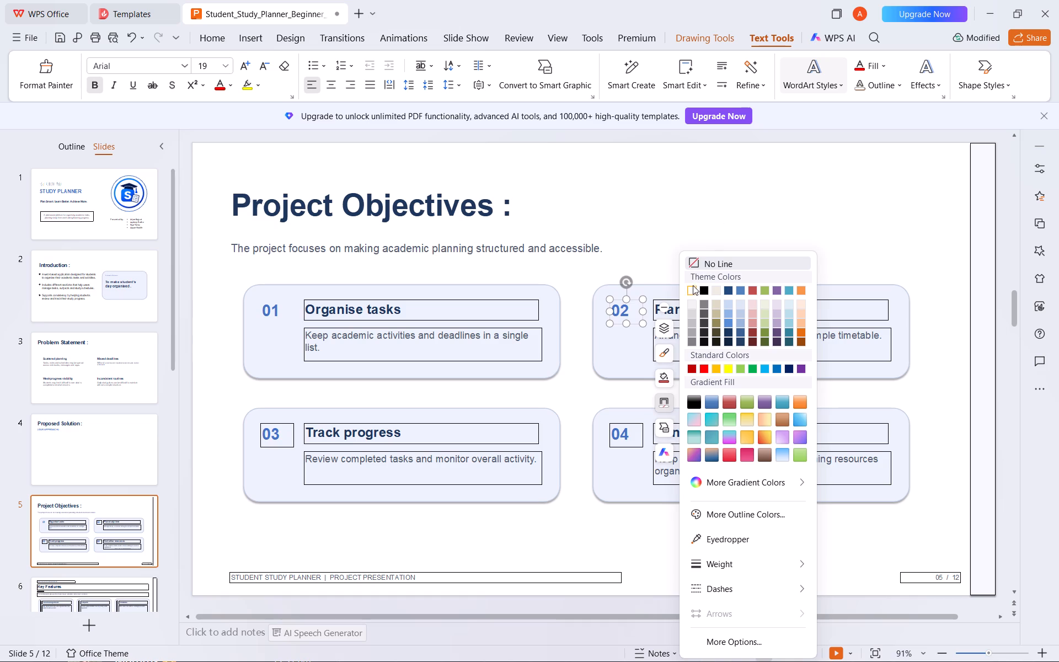
left_click(692, 263)
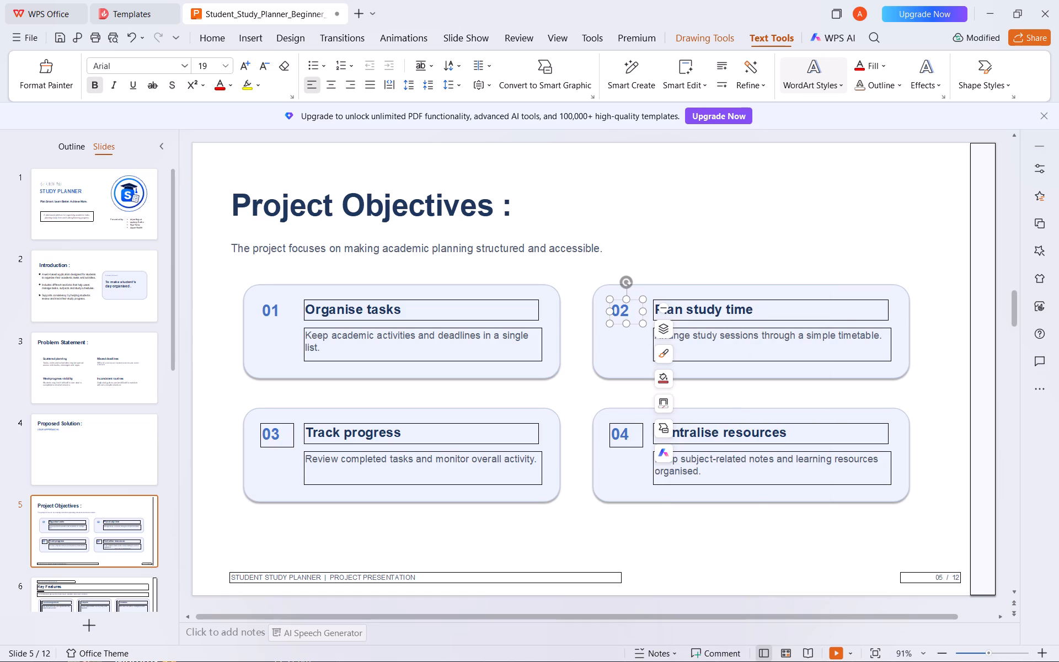
left_click(293, 426)
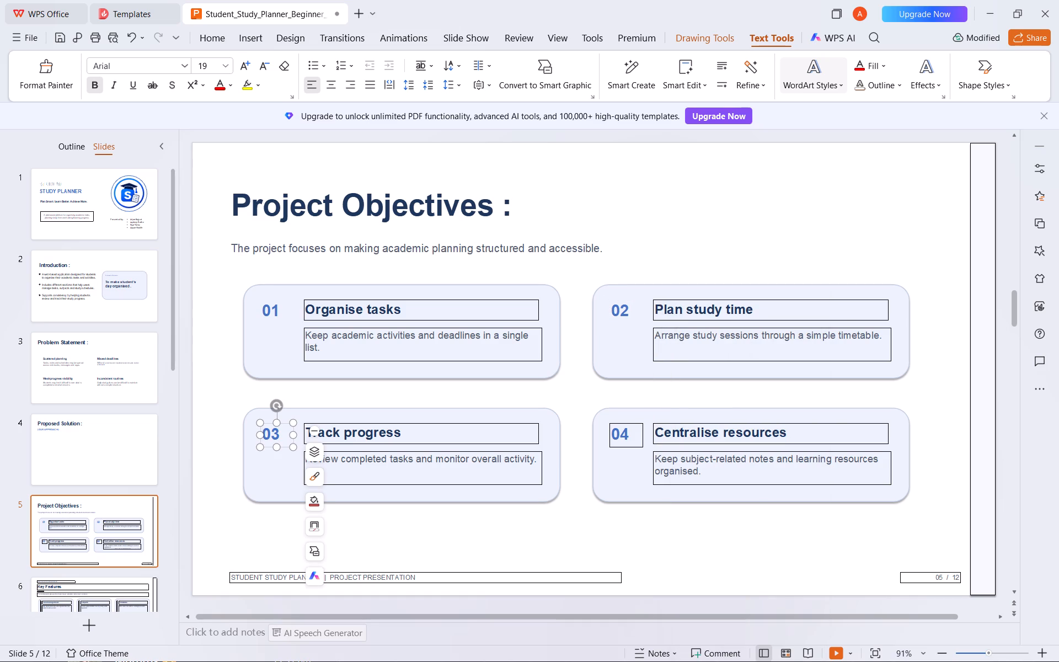
left_click(310, 527)
left_click(363, 264)
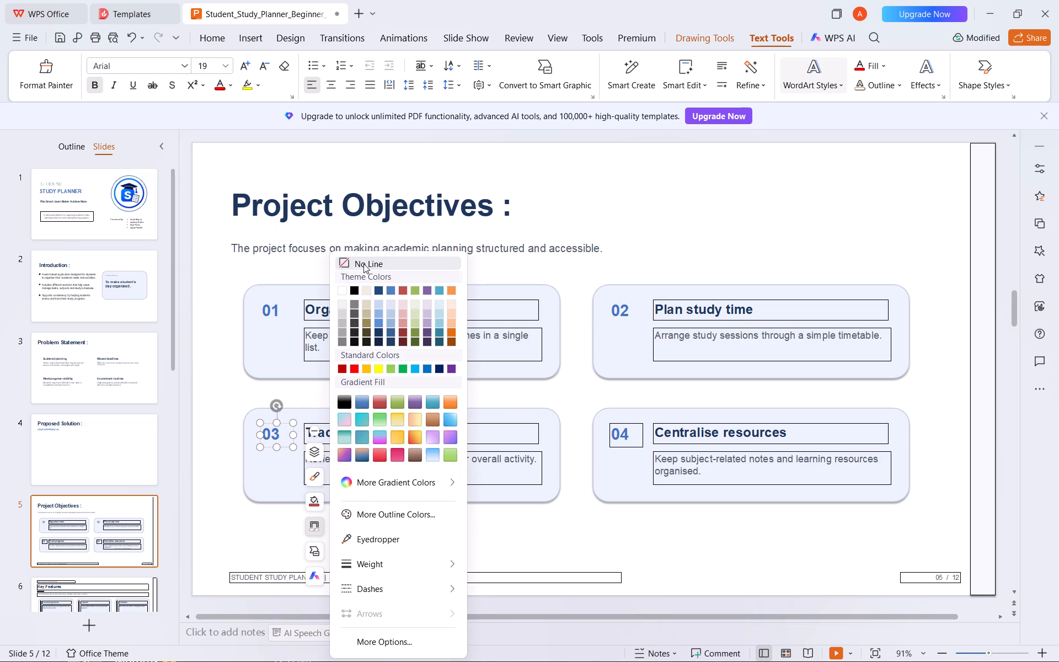
Remove the outline from the 04 number box on the Centralise resources card.
left_click(643, 433)
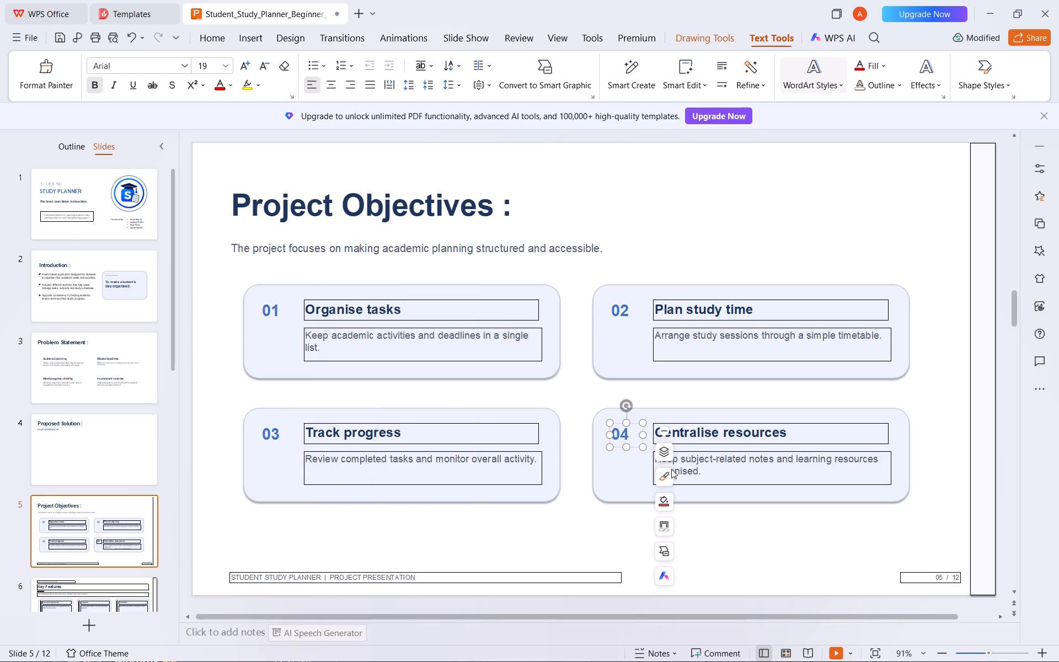
left_click(663, 527)
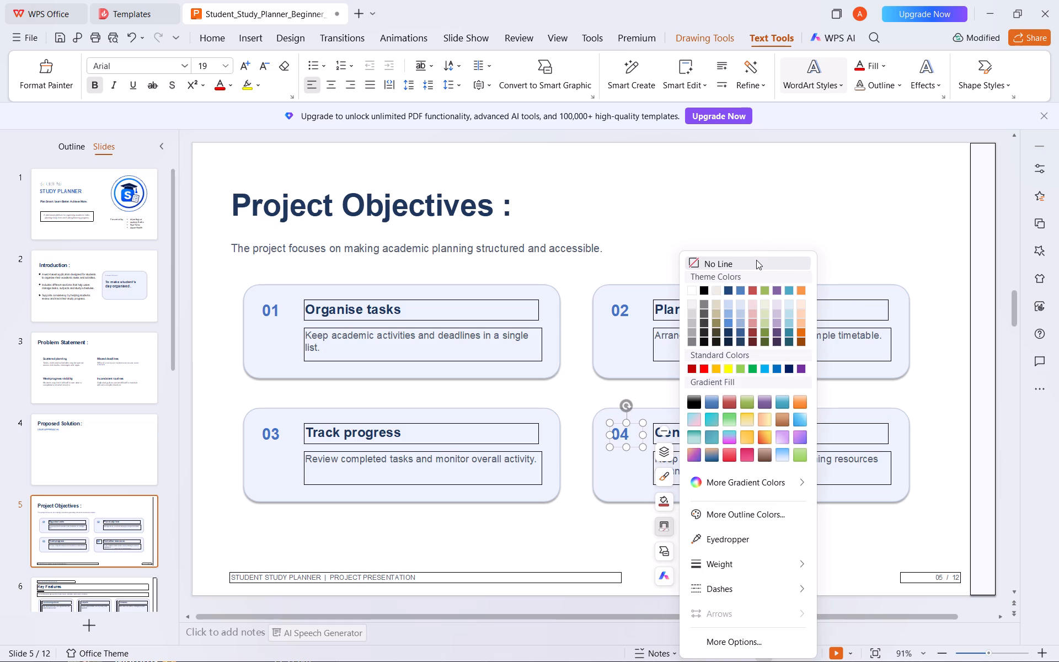
left_click(756, 260)
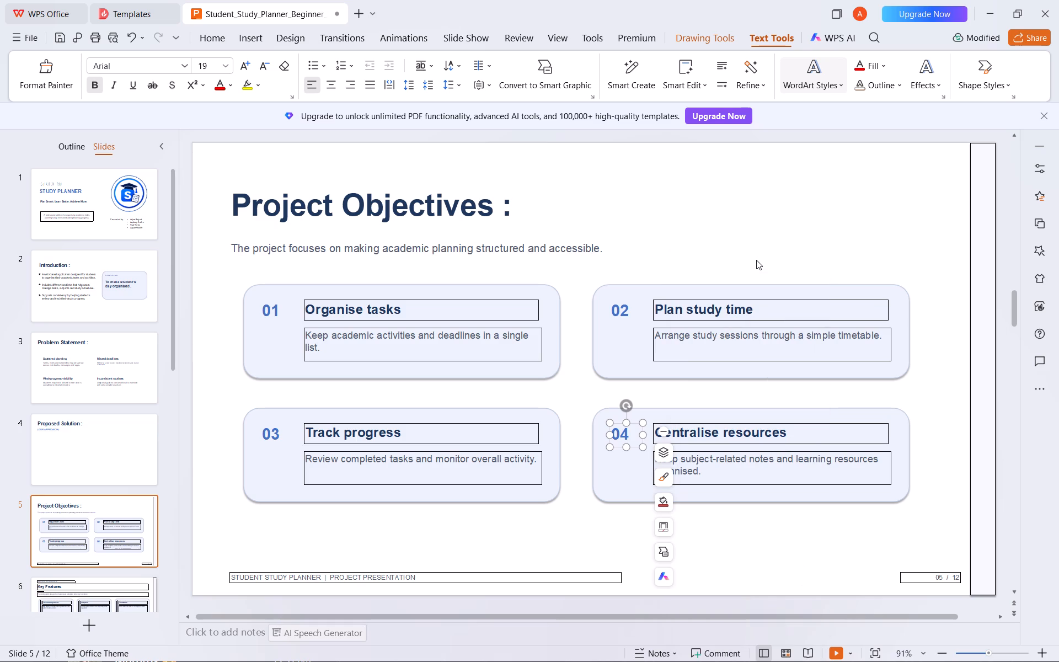
left_click(705, 220)
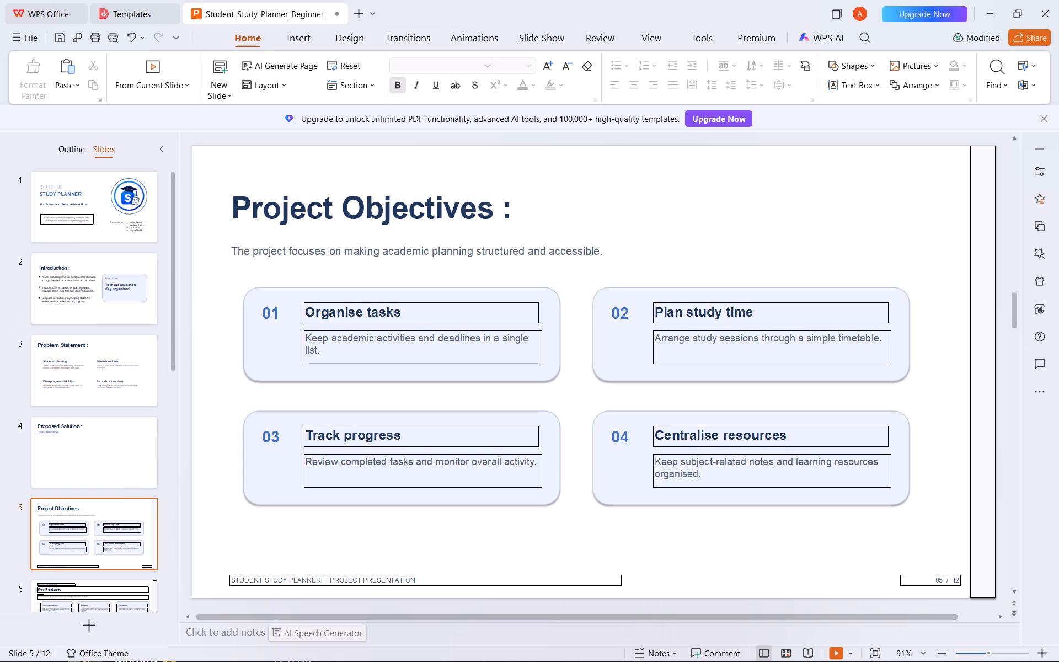
Remove the outlines from the heading and description boxes on the Organise tasks card.
left_click(535, 300)
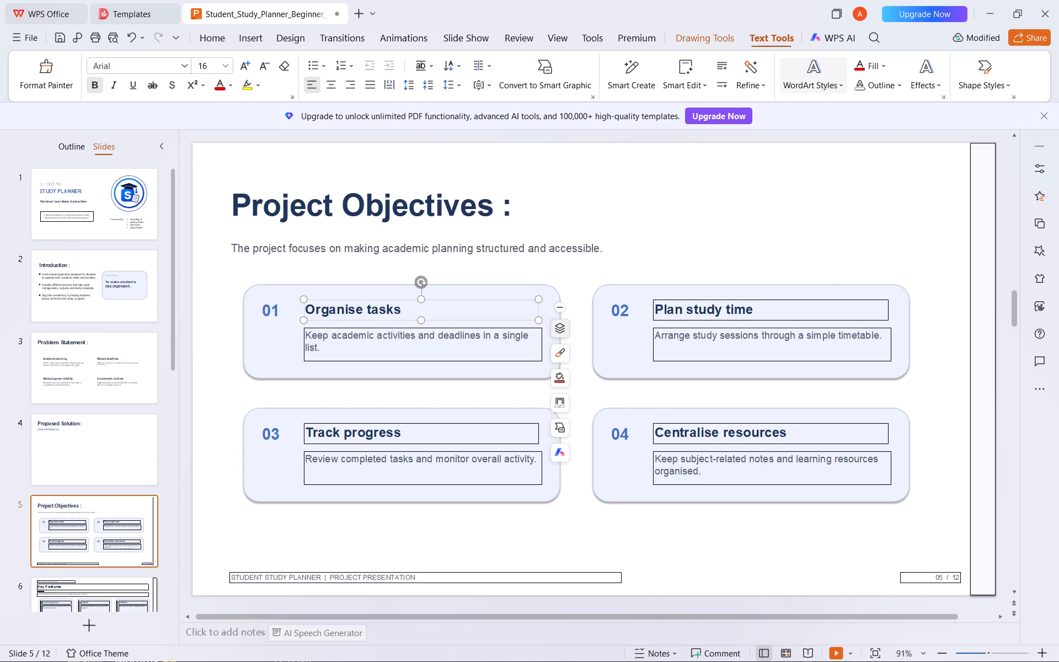
left_click(563, 409)
left_click(621, 261)
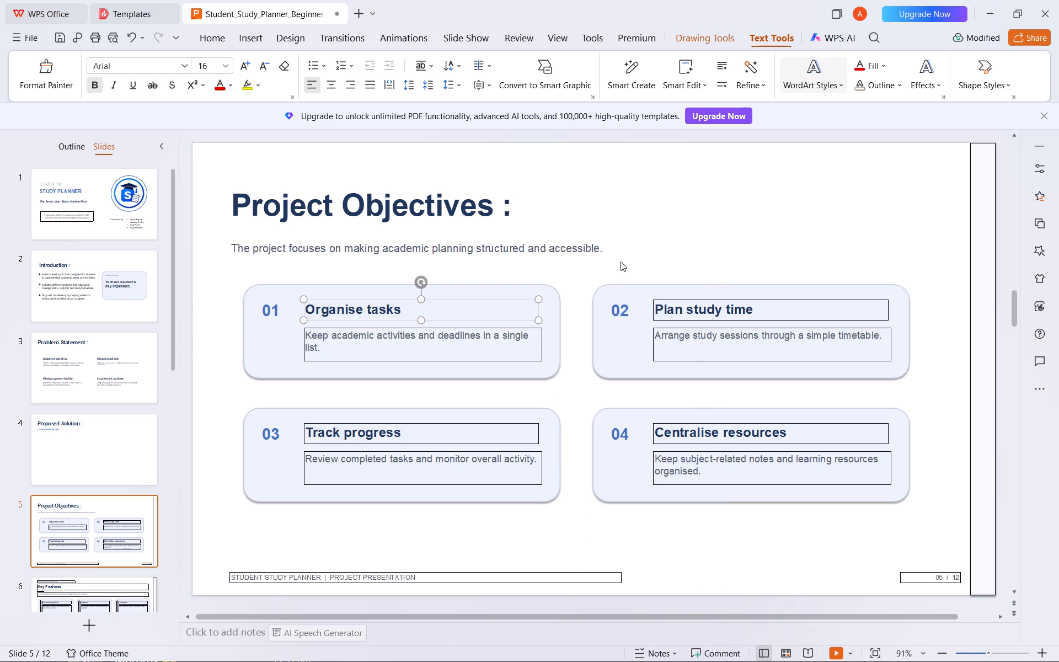
left_click(643, 237)
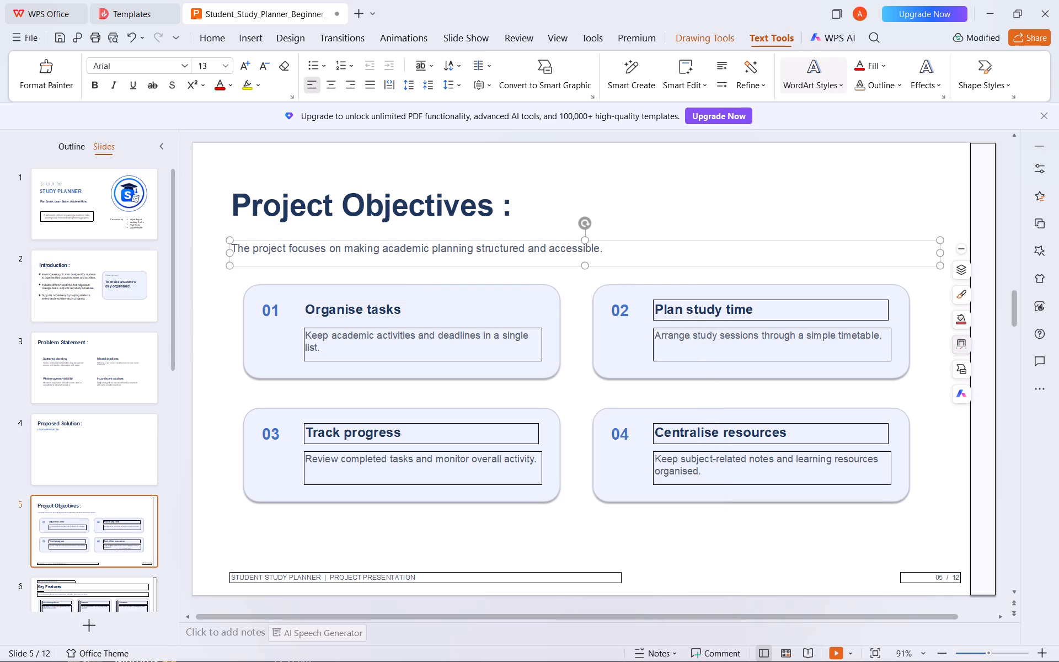
left_click(539, 357)
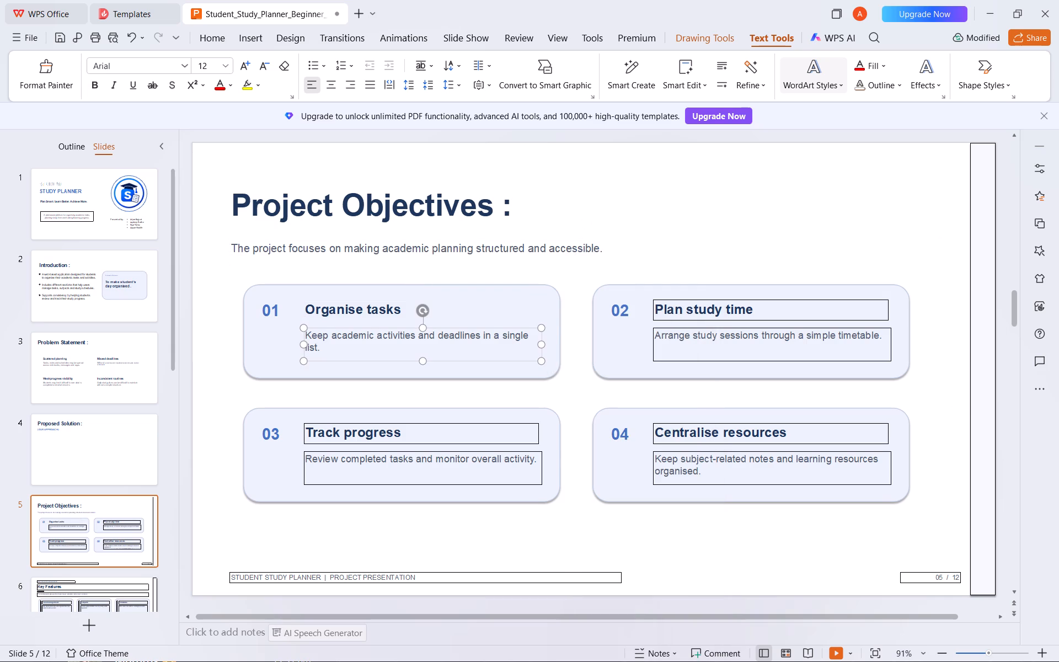
left_click(565, 430)
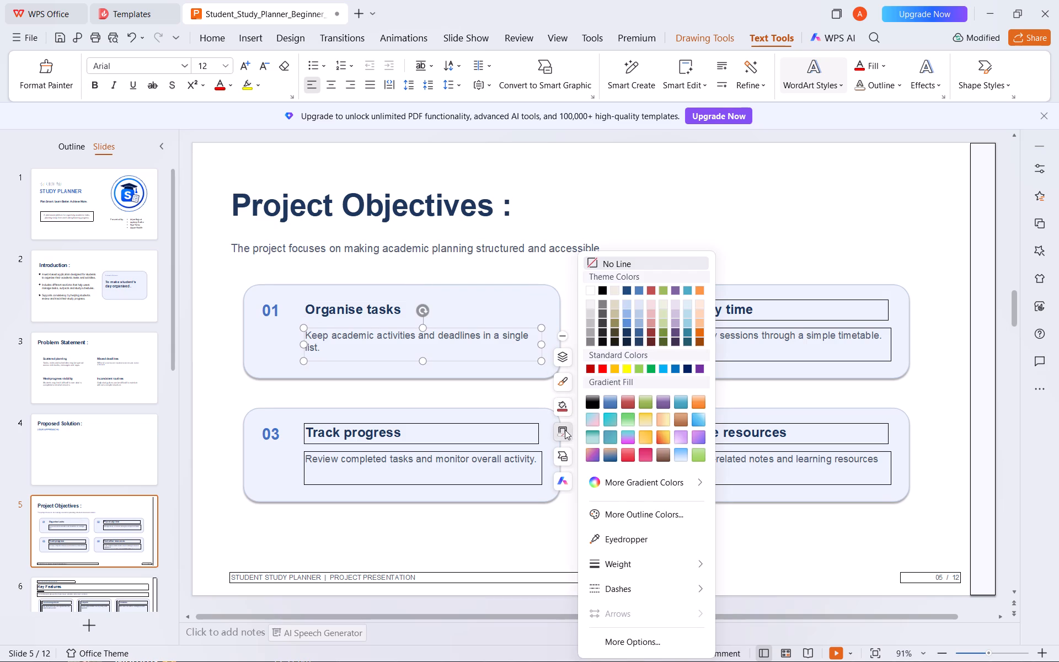
left_click(603, 261)
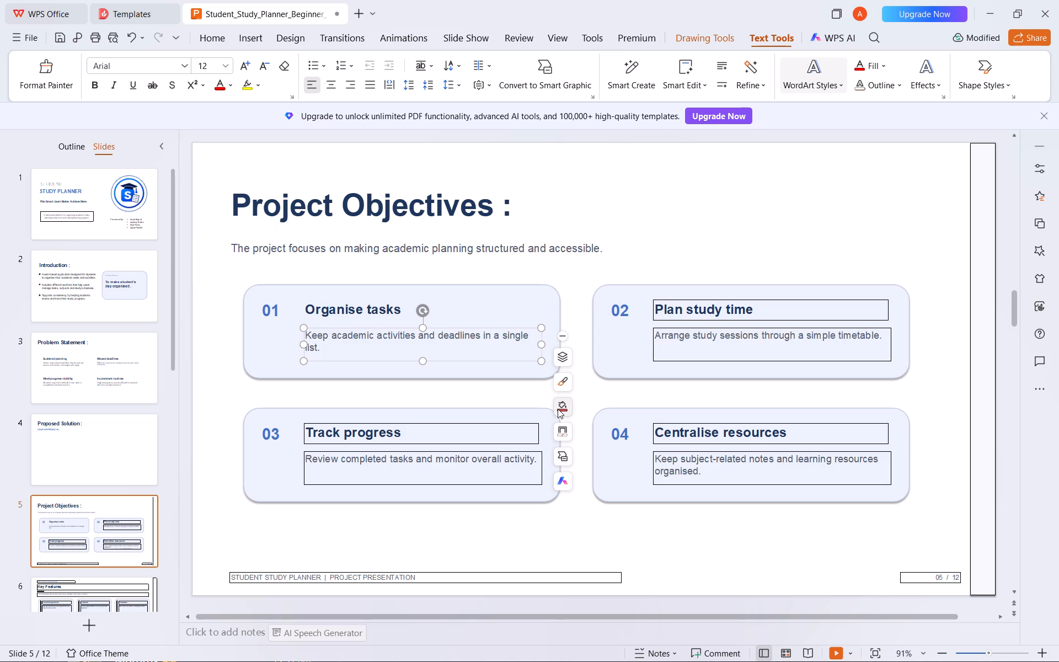
Remove the outlines from the heading and description boxes on the Track progress card.
left_click(533, 424)
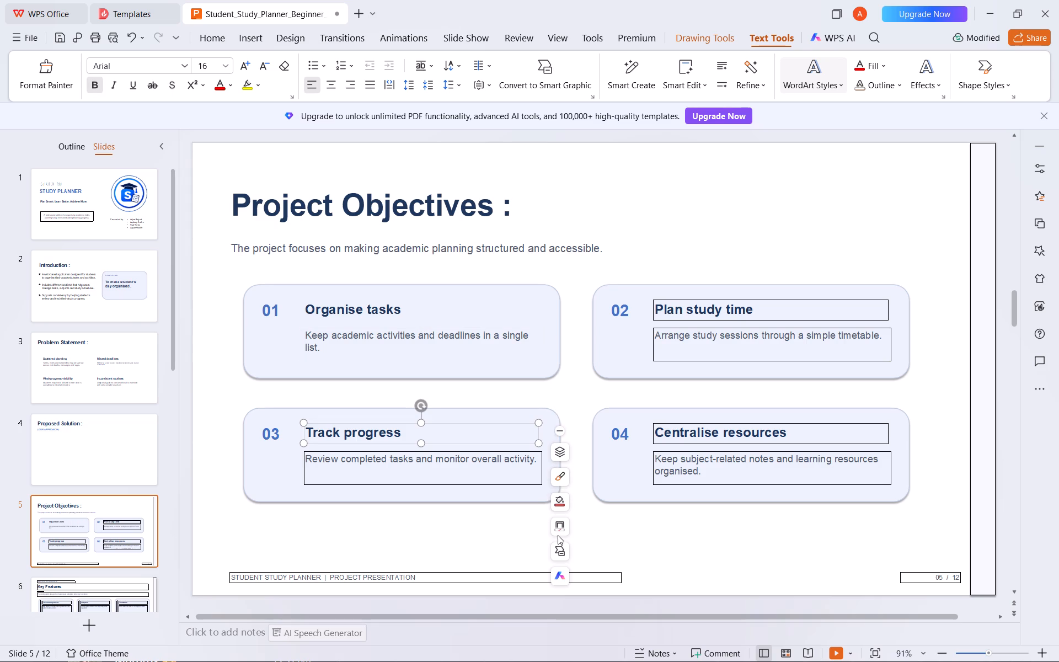
left_click(559, 525)
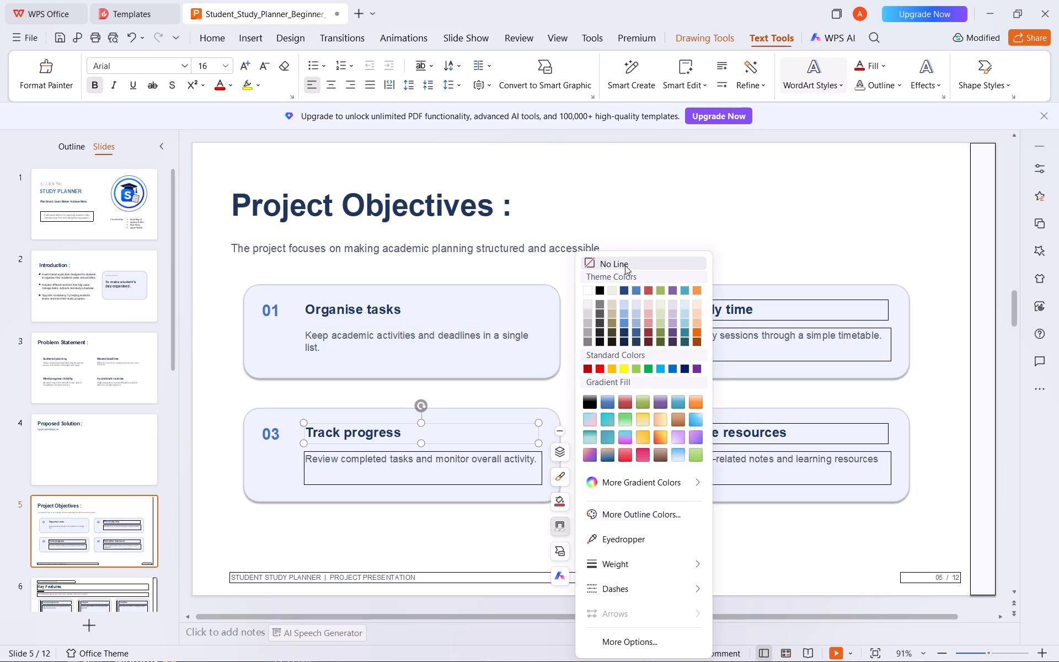
left_click(625, 265)
left_click(540, 453)
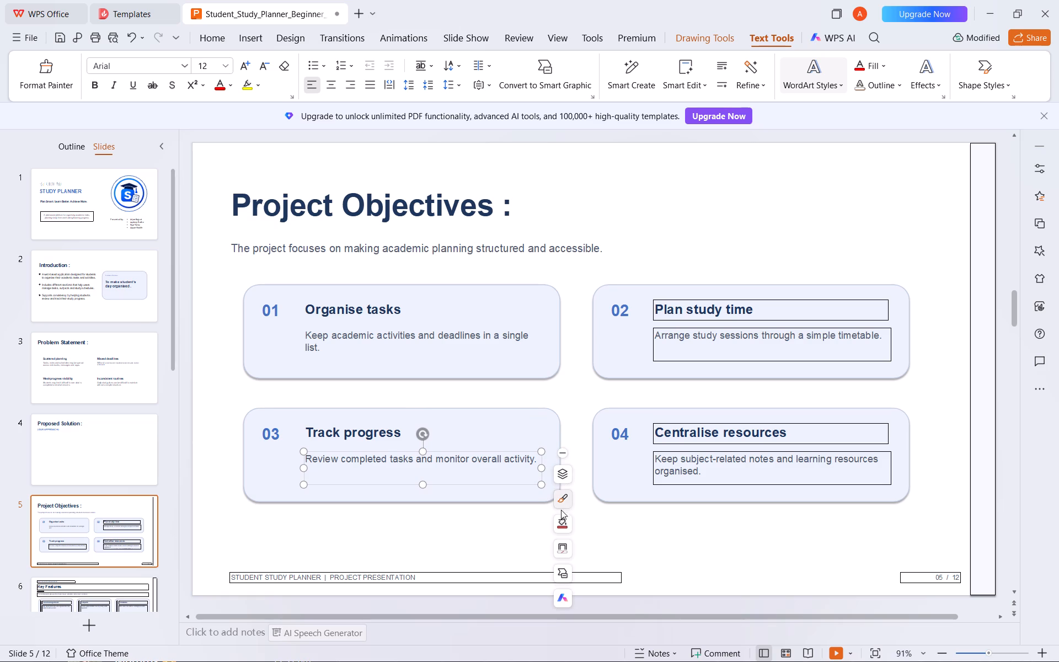
left_click(558, 542)
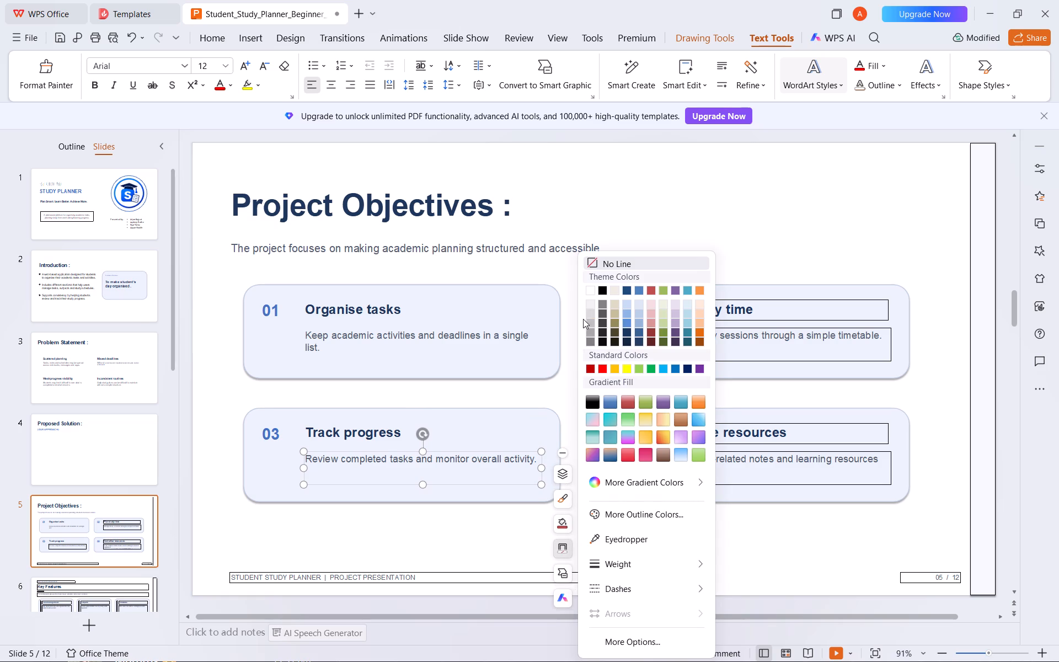
left_click(596, 260)
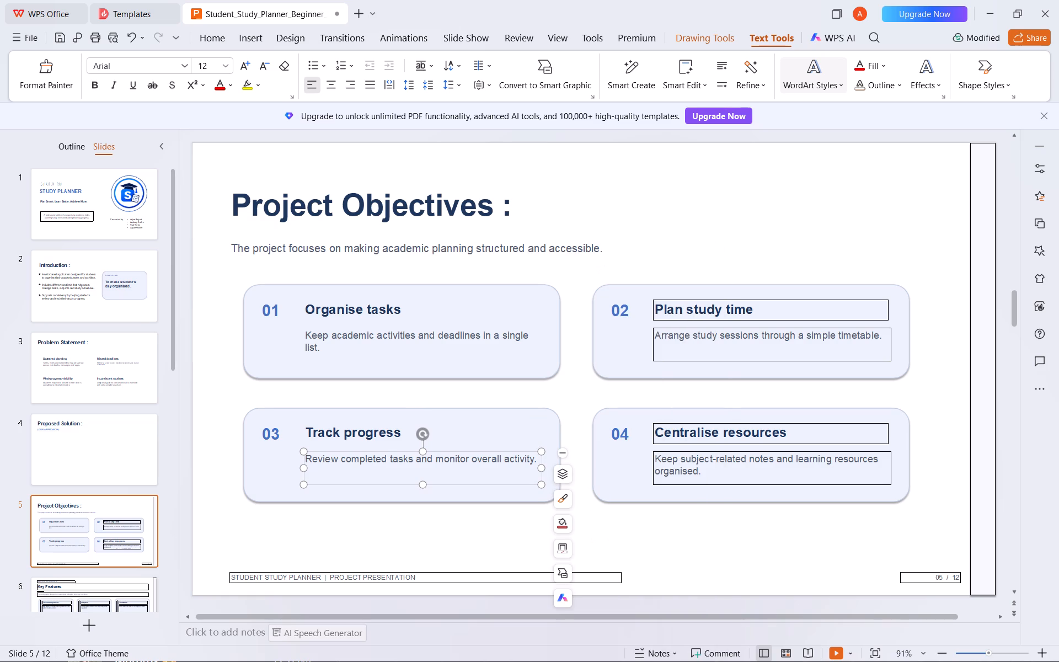
Remove the outlines from the heading and description boxes on the Plan study time card.
left_click(653, 302)
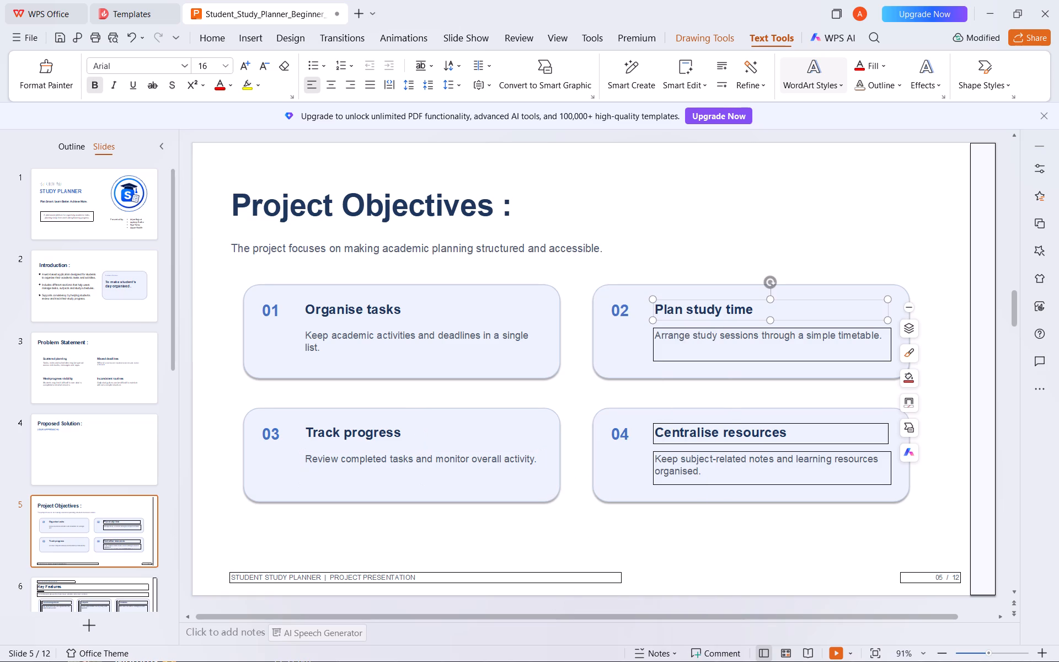
left_click(912, 401)
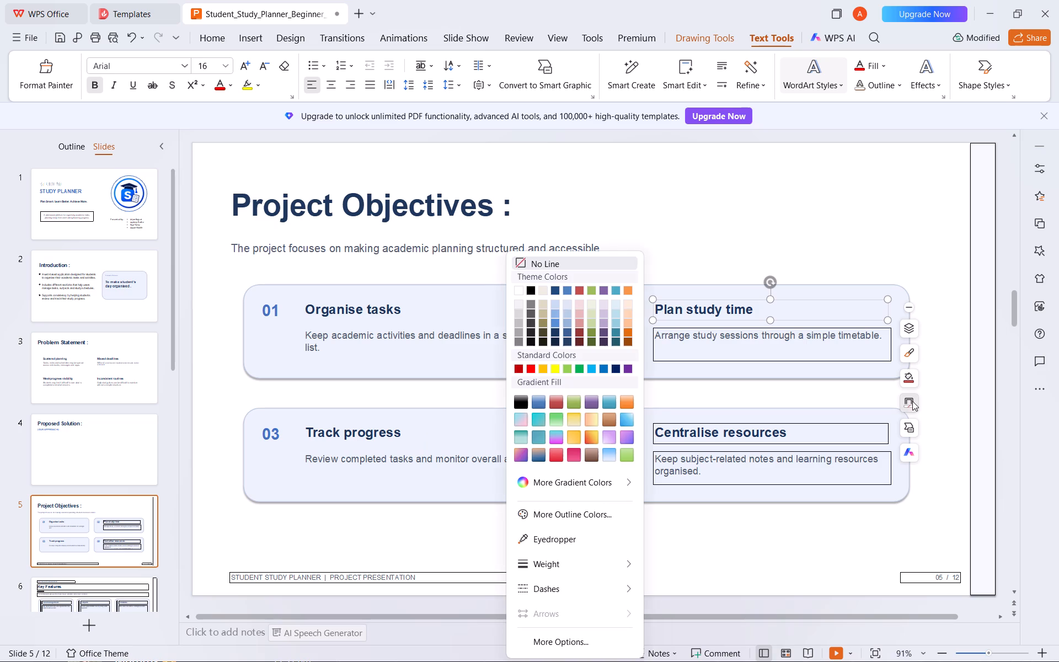
left_click(607, 259)
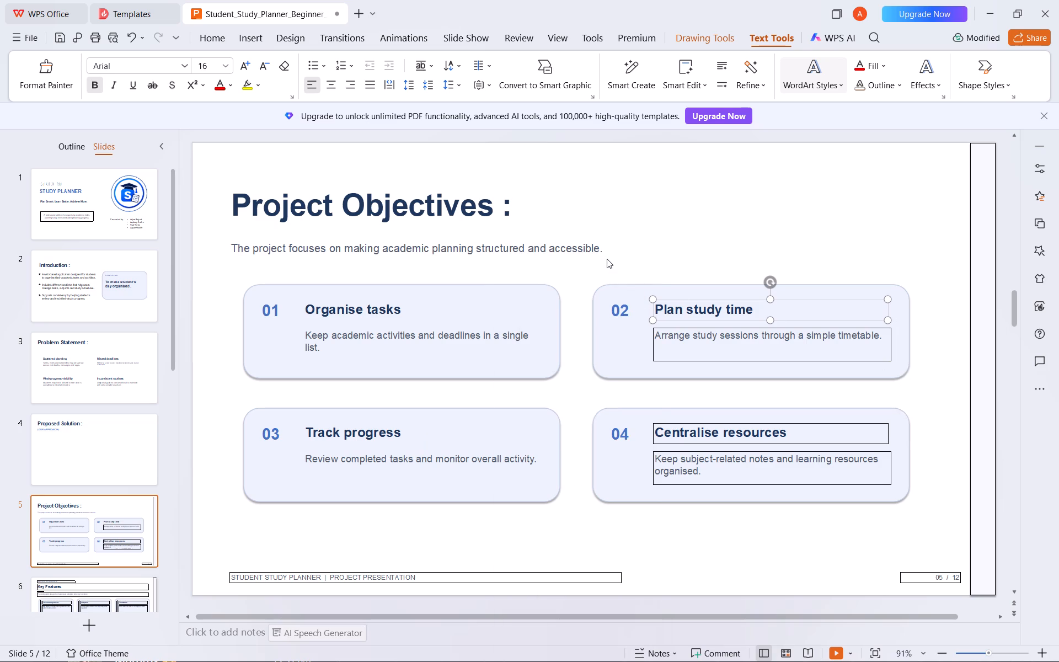
left_click(653, 334)
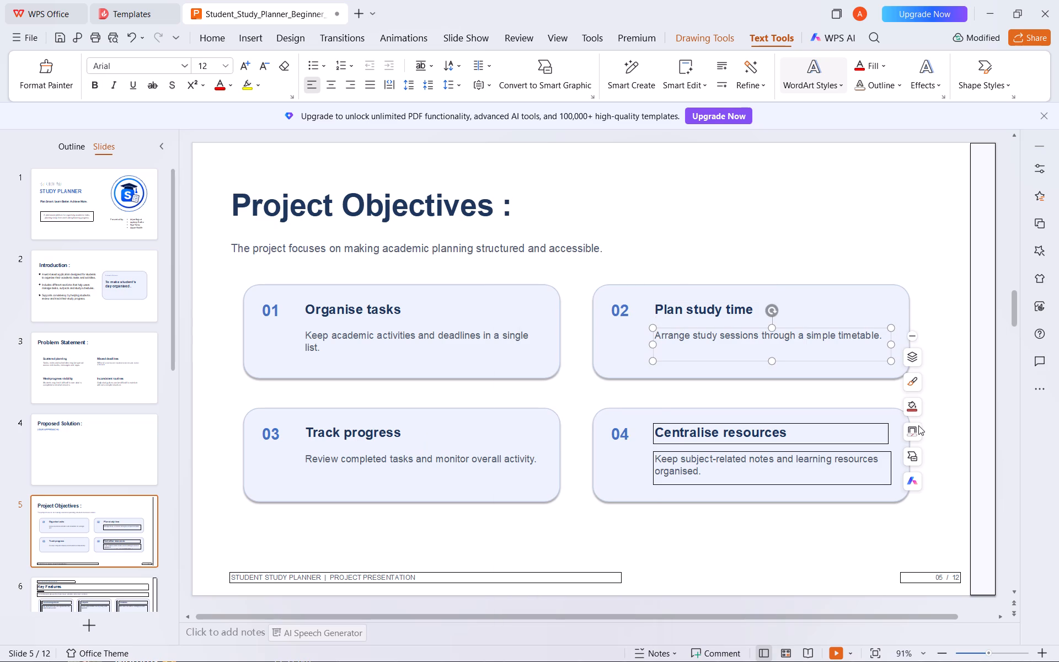
left_click(917, 425)
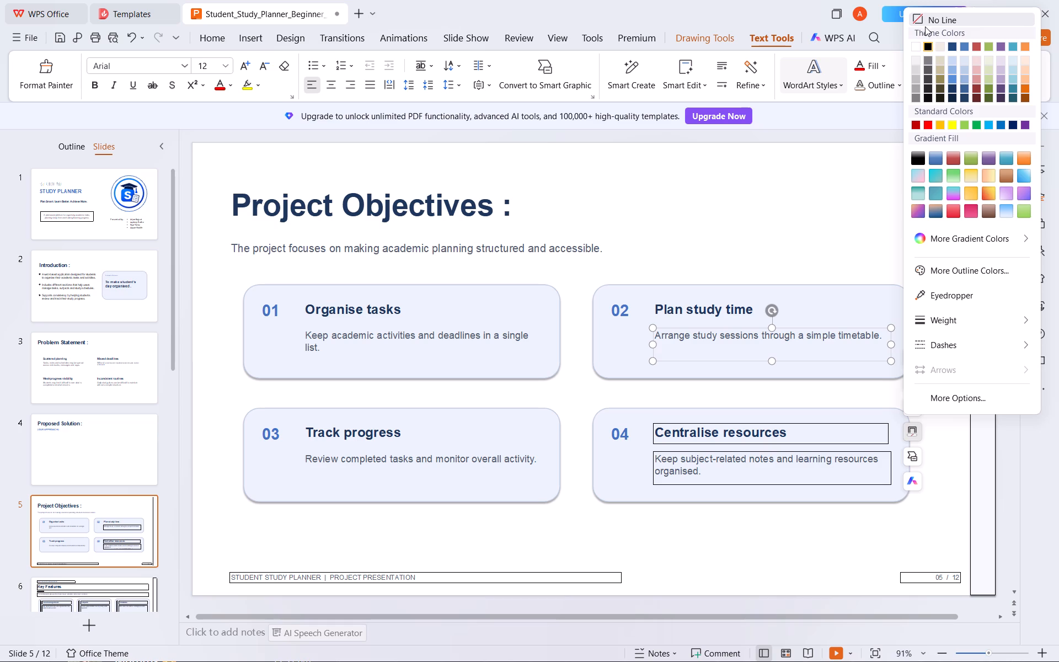
left_click(923, 18)
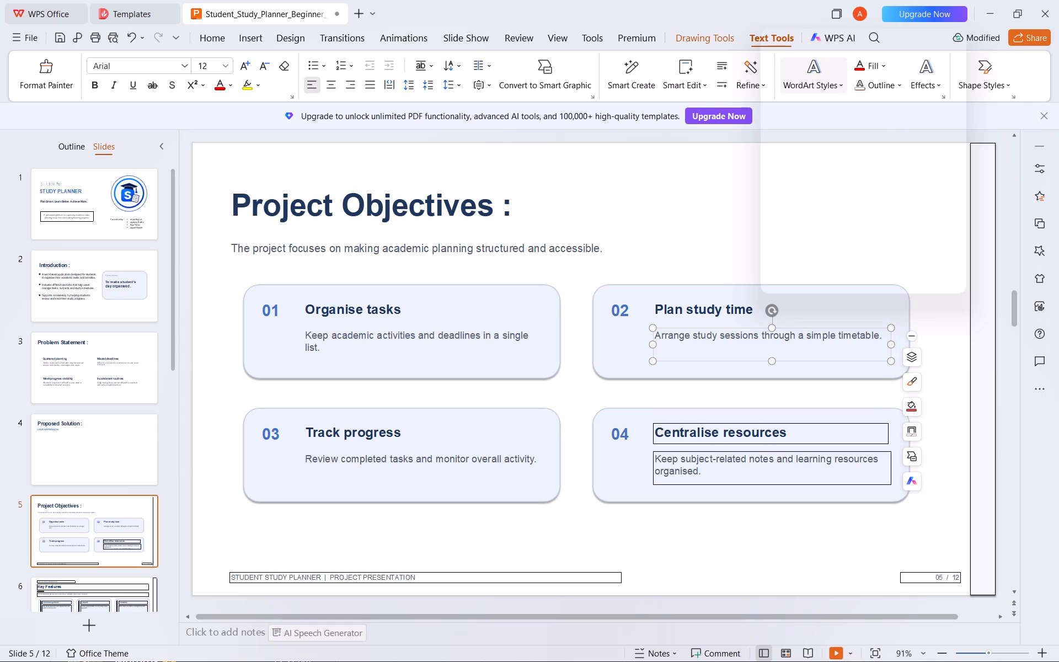
Remove the outlines from the heading and description boxes on the Centralise resources card.
left_click(814, 421)
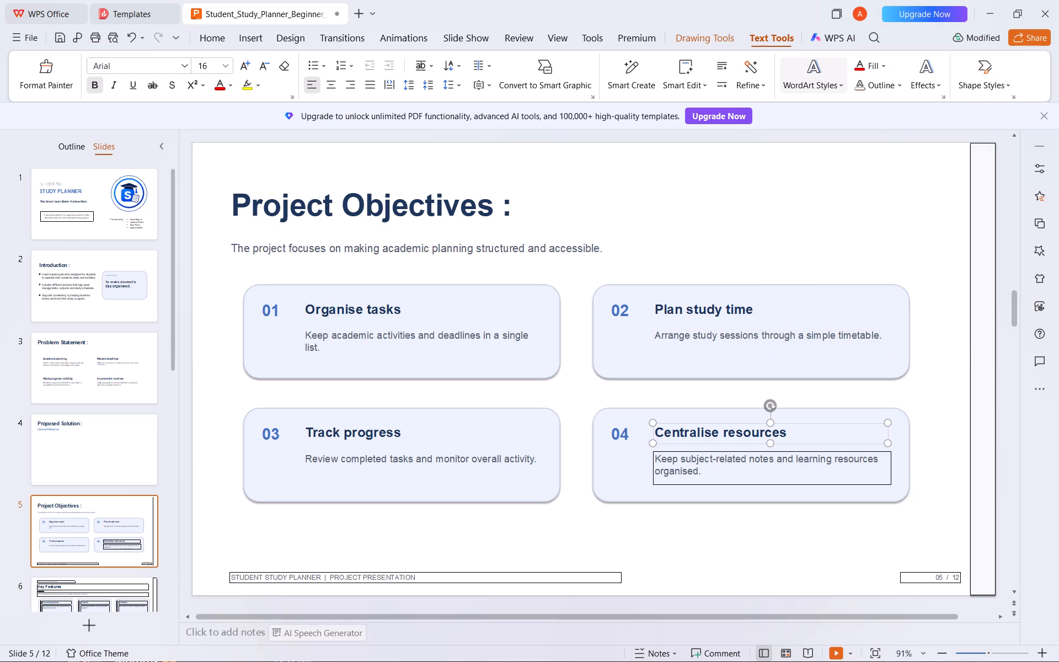
left_click(909, 525)
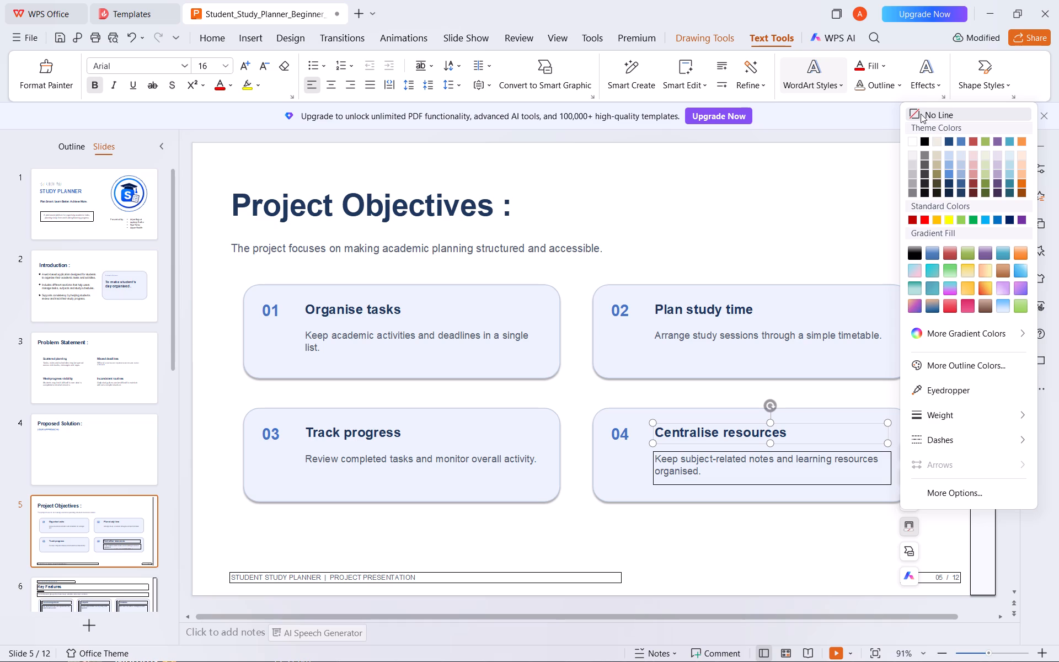
left_click(921, 114)
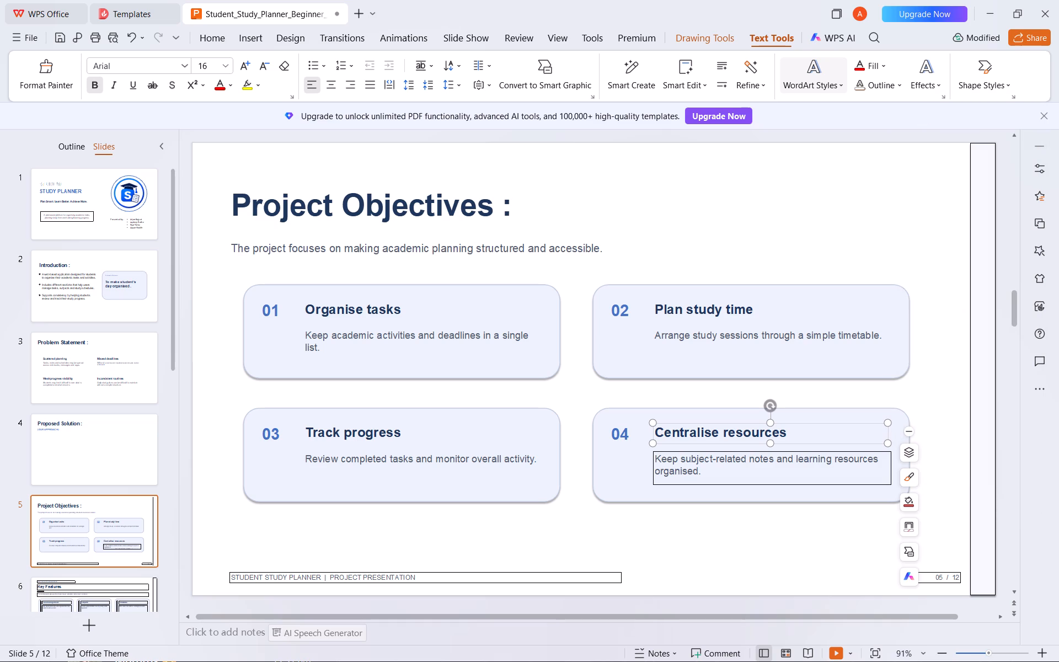
left_click(884, 455)
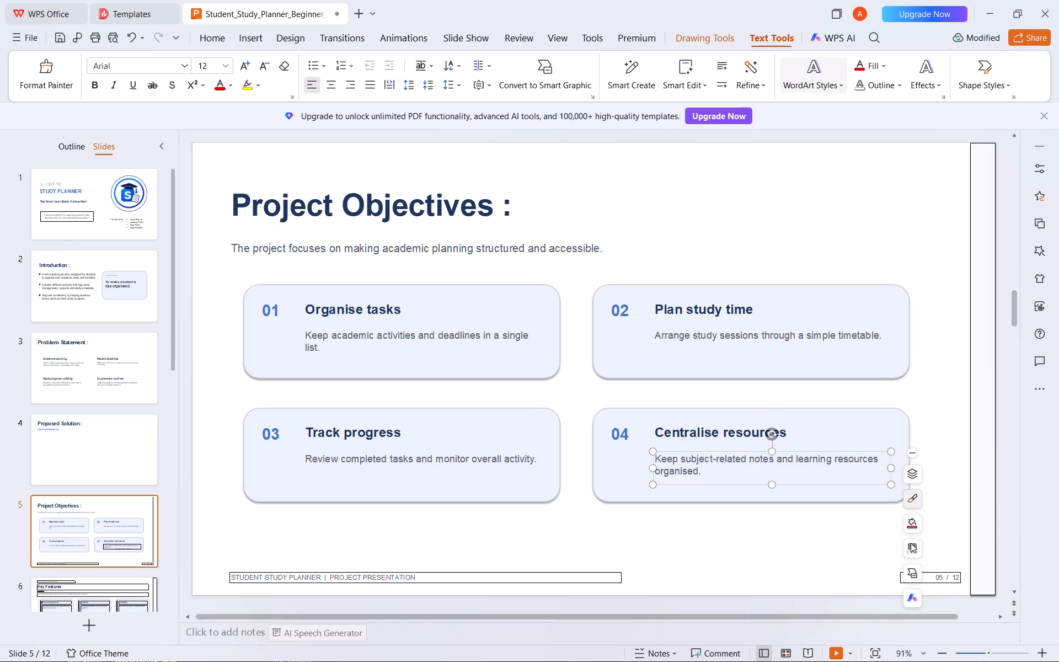
left_click(911, 543)
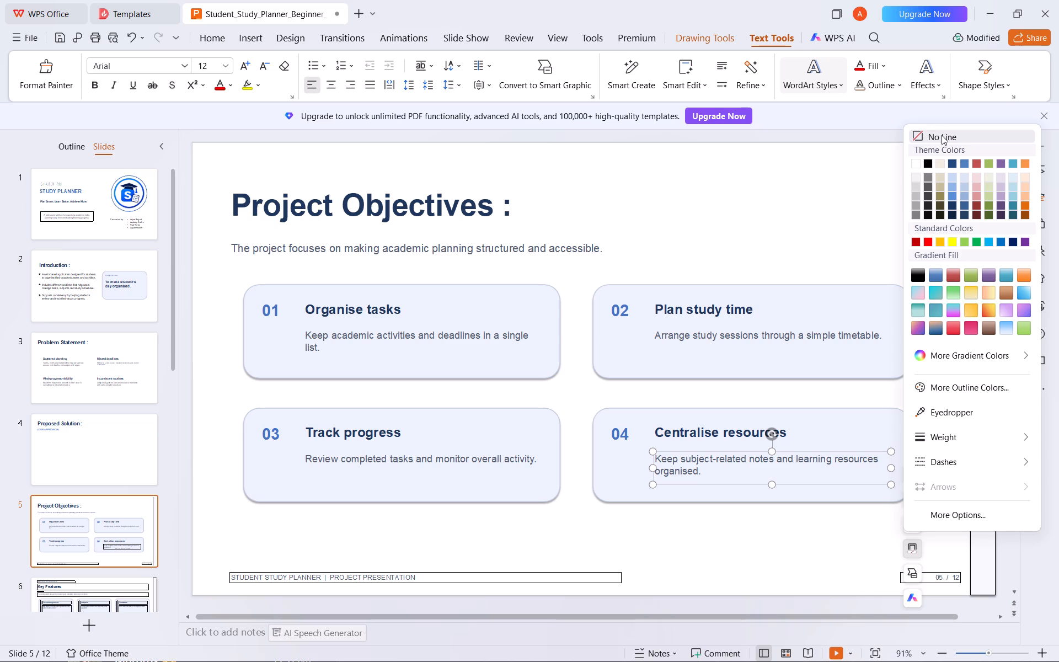
left_click(832, 213)
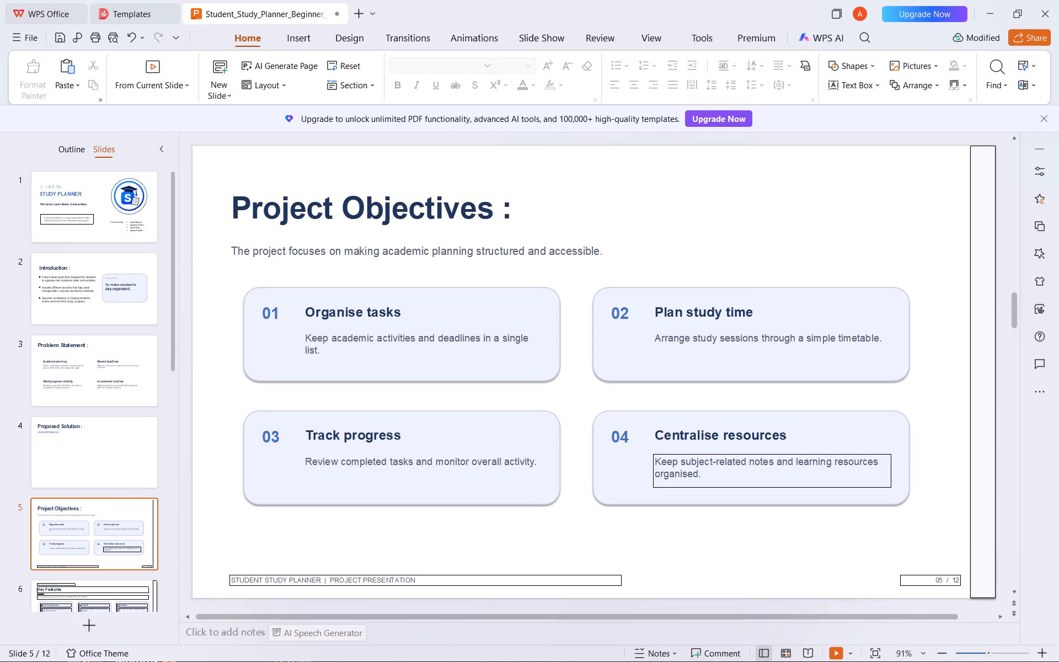
left_click(892, 463)
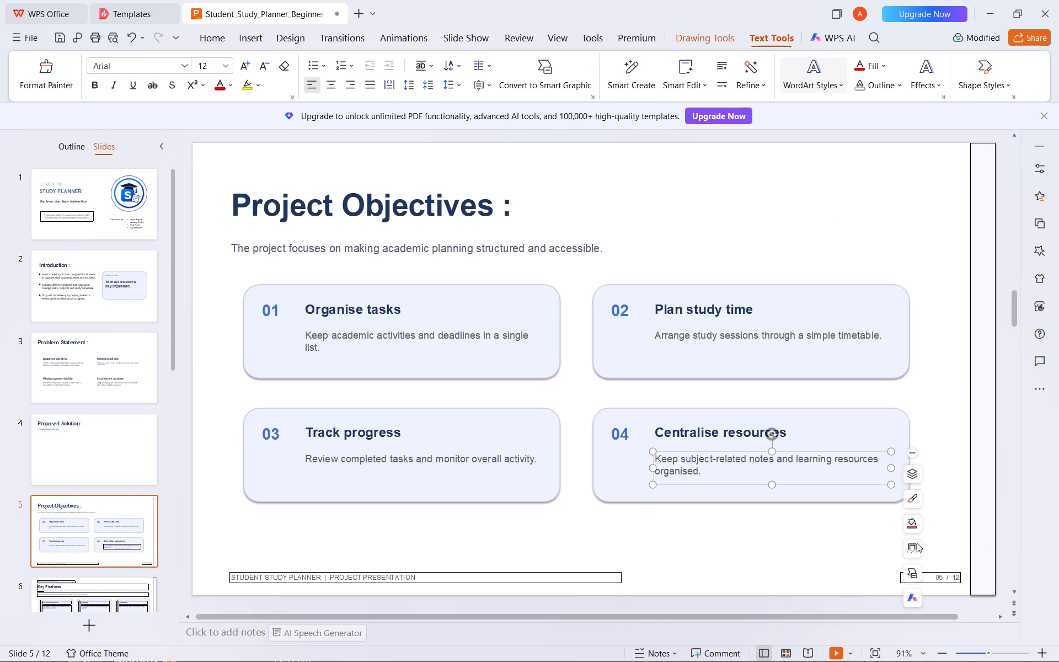
left_click(916, 542)
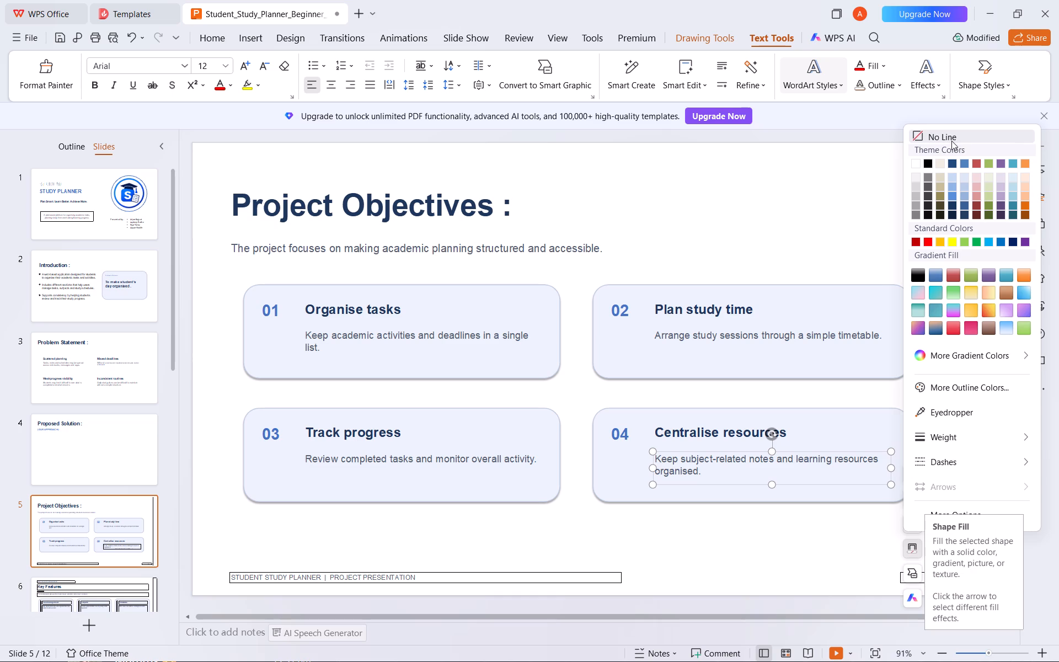
left_click(917, 134)
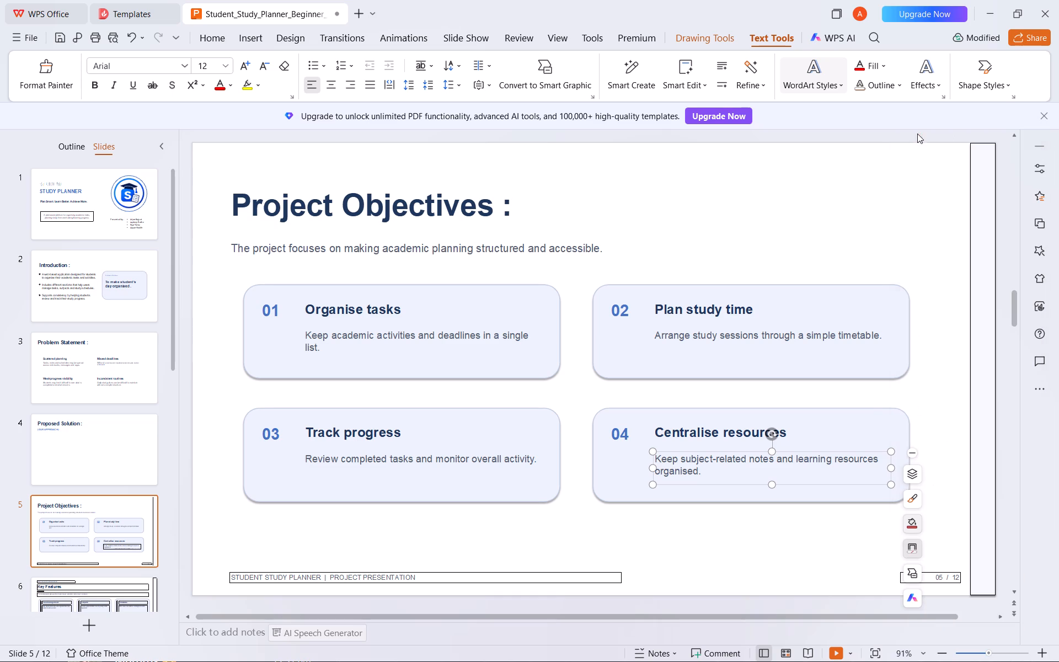
left_click(734, 190)
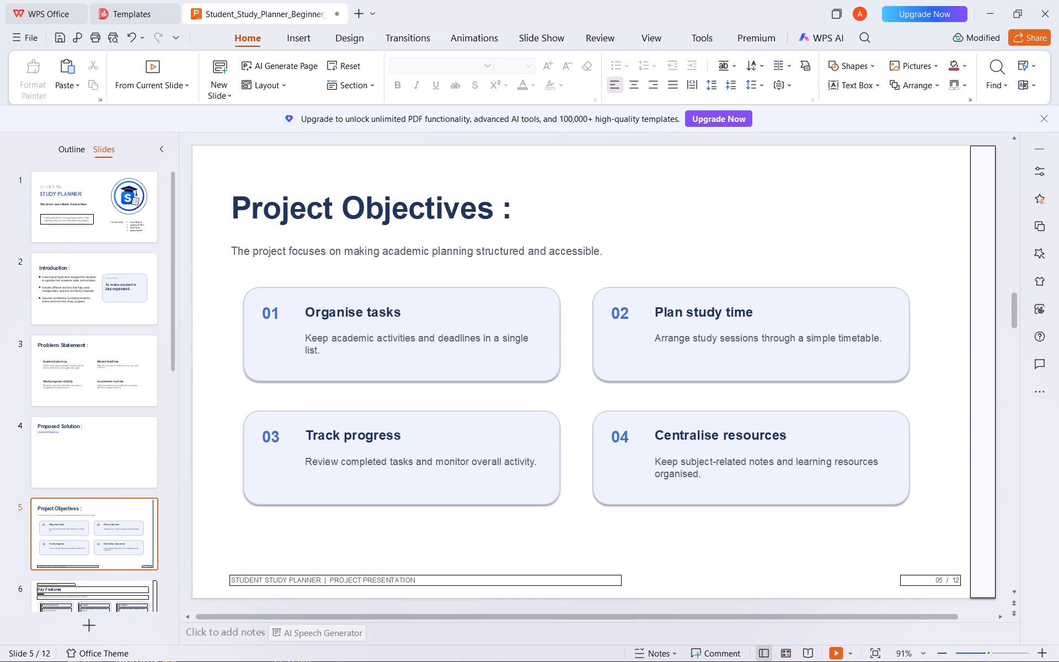
Delete the "05 / 12" page number box and the "STUDENT STUDY PLANNER | PROJECT PRESENTATION" footer box from the Project Objectives slide.
left_click(900, 575)
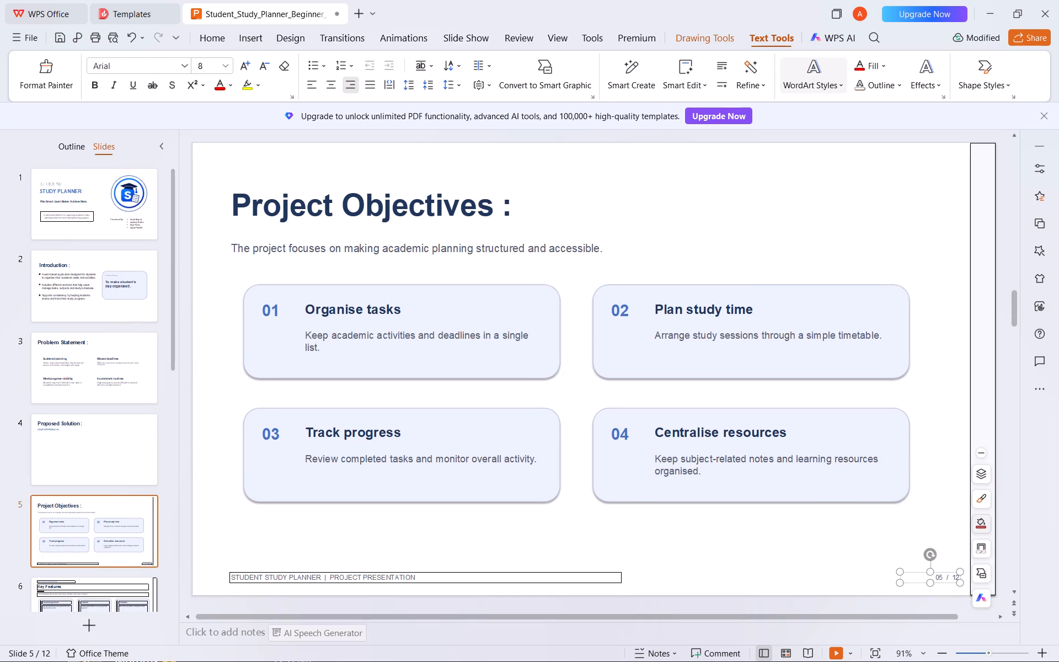
key("Delete")
left_click(620, 575)
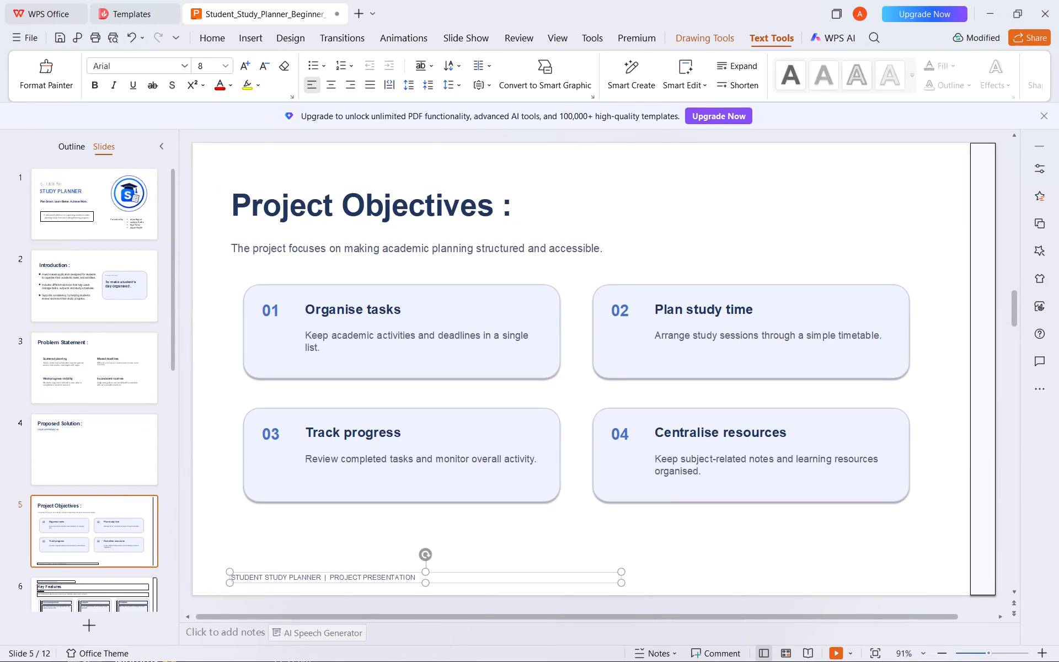
key("Delete")
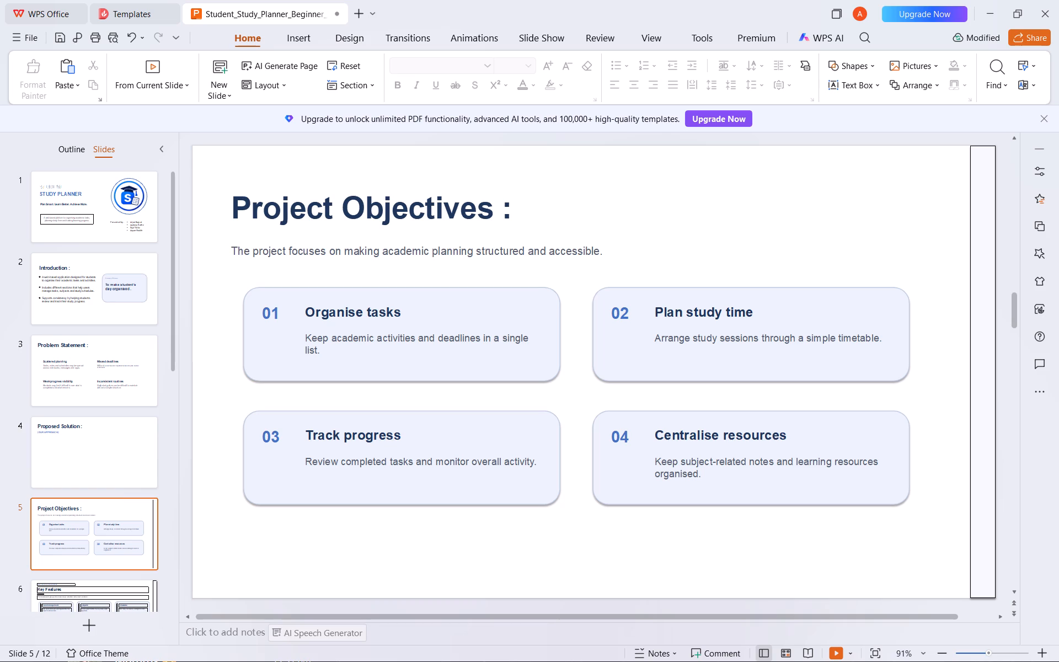
Change the fourth card's heading from "Centralise resources" to "Access resources" on the Project Objectives slide.
left_click(718, 435)
key("BackSpace")
key("BackSpace")
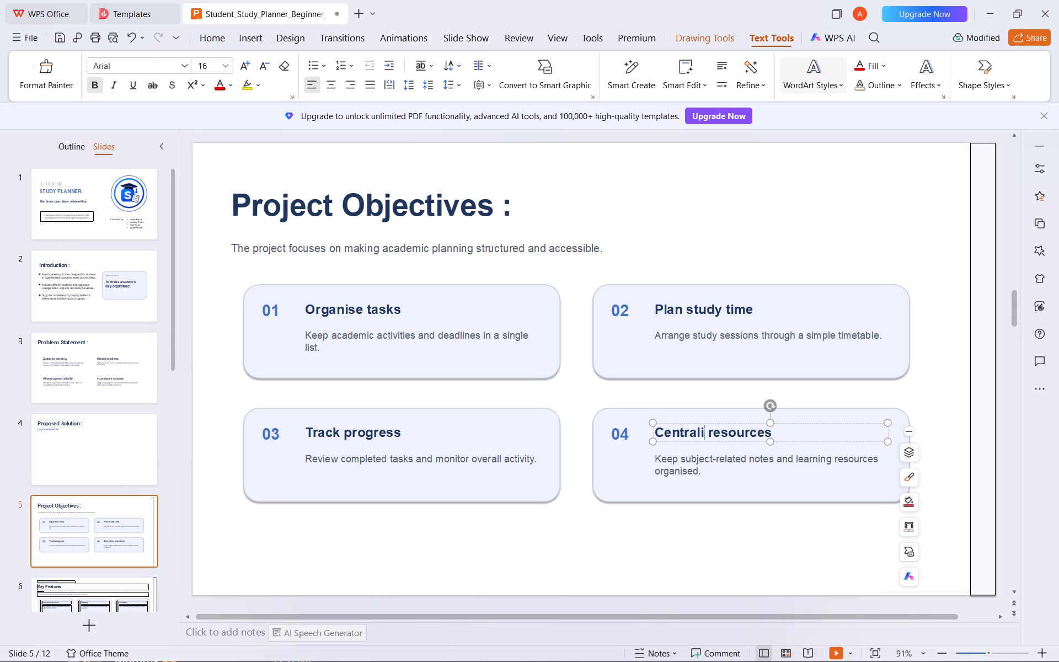
key("BackSpace")
key("BackSpace")
key("BackSpace")
key("BackSpace")
key("BackSpace")
key("BackSpace")
key("BackSpace")
key("BackSpace")
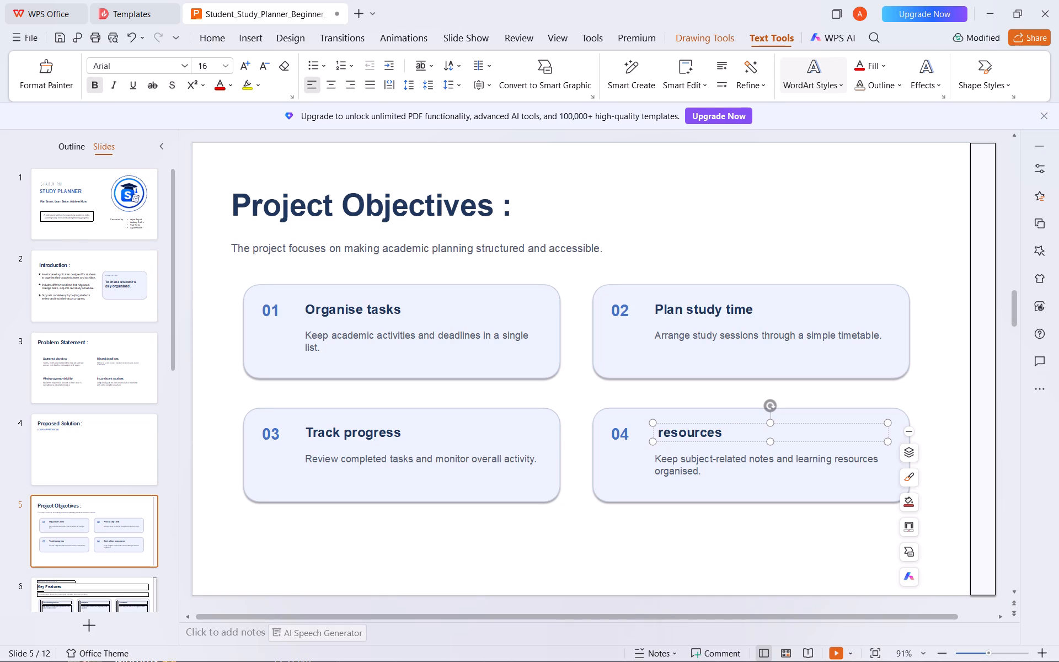
key("shift+a")
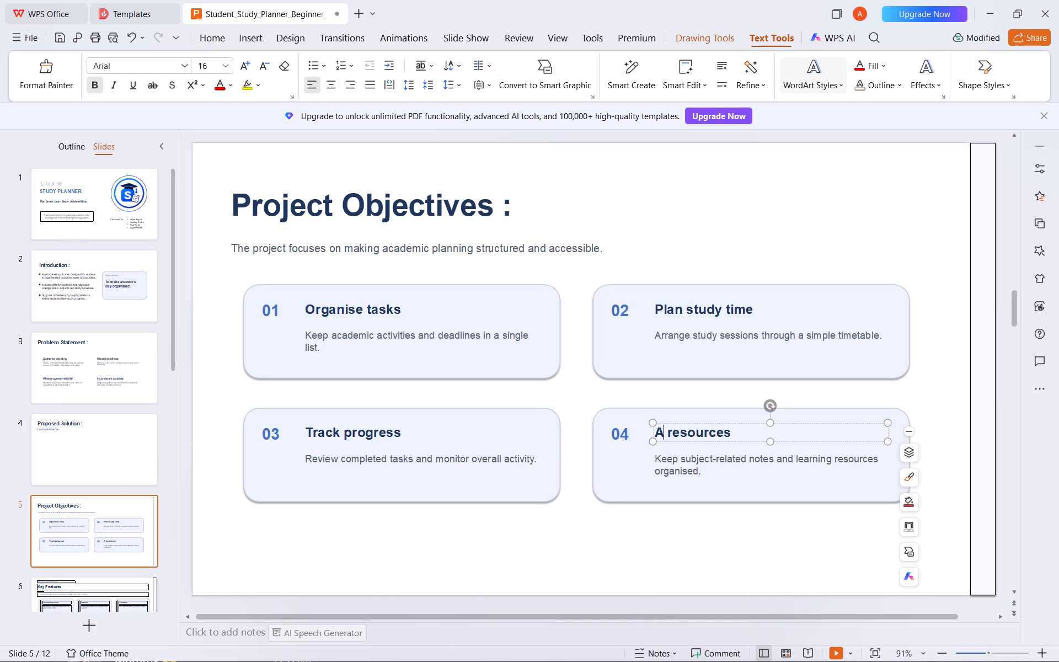
type("ccesss")
key("BackSpace")
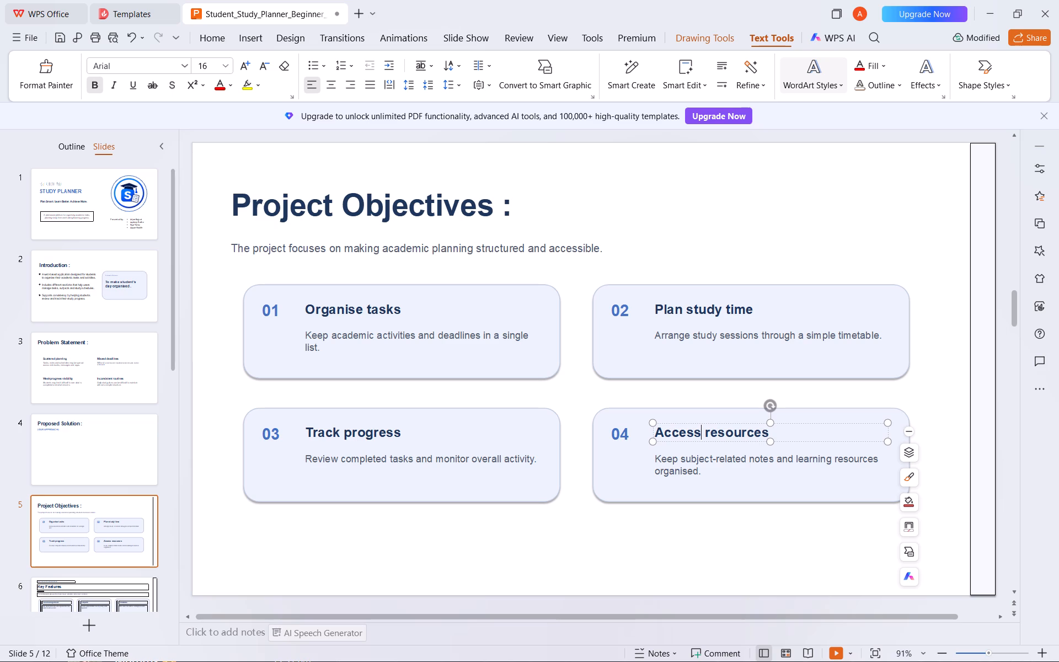
left_click(733, 539)
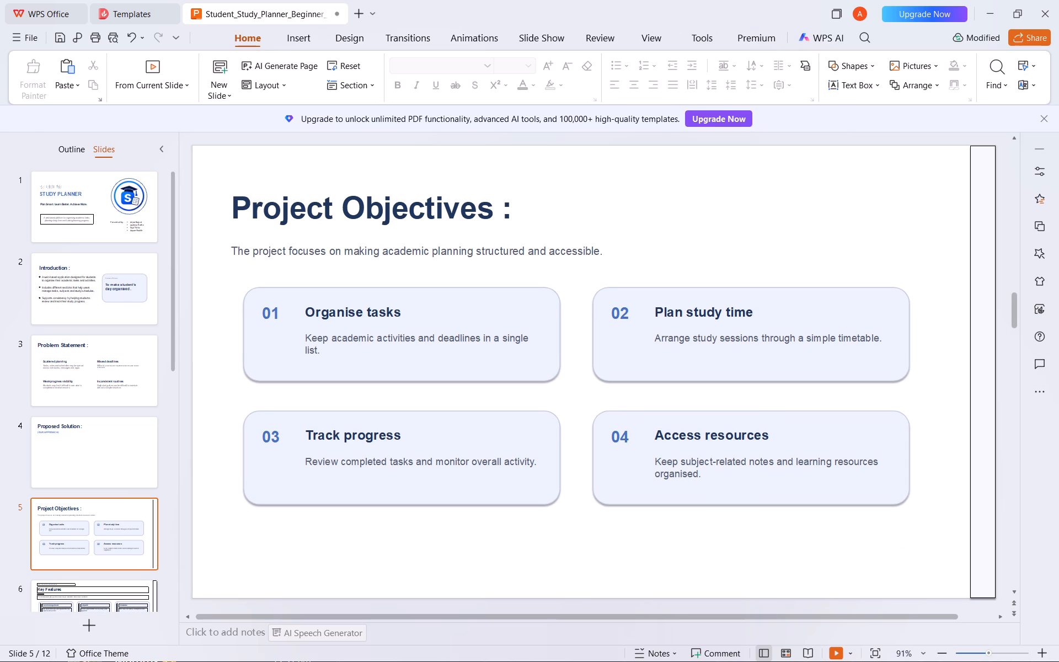
Remove the leading zeros from the four Project Objectives card numbers, leaving 1, 2, 3 and 4.
left_click(269, 437)
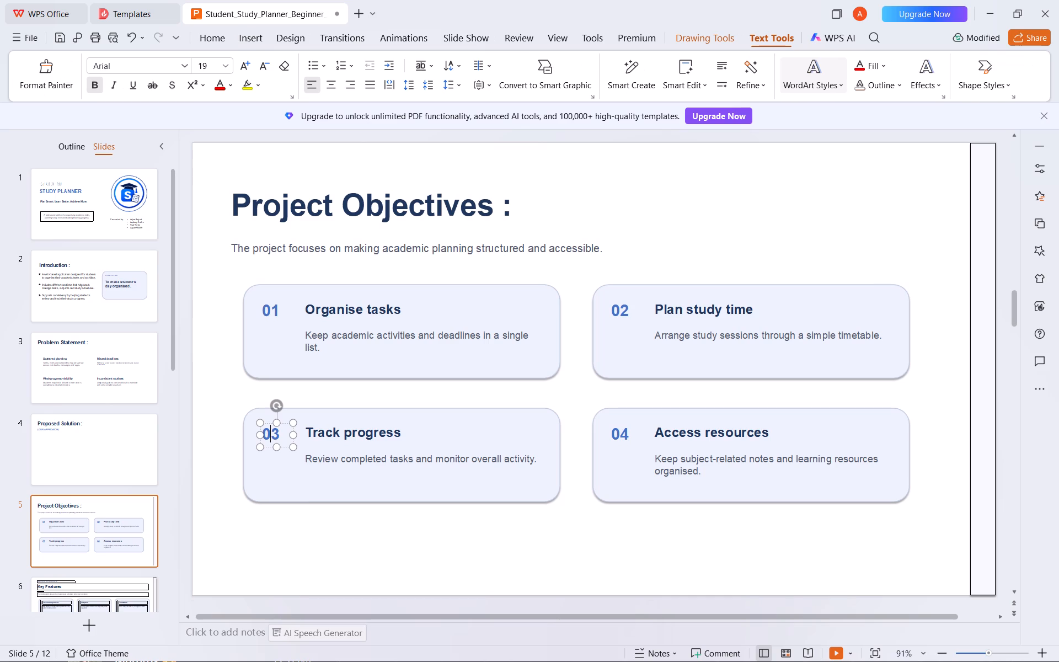
key("BackSpace")
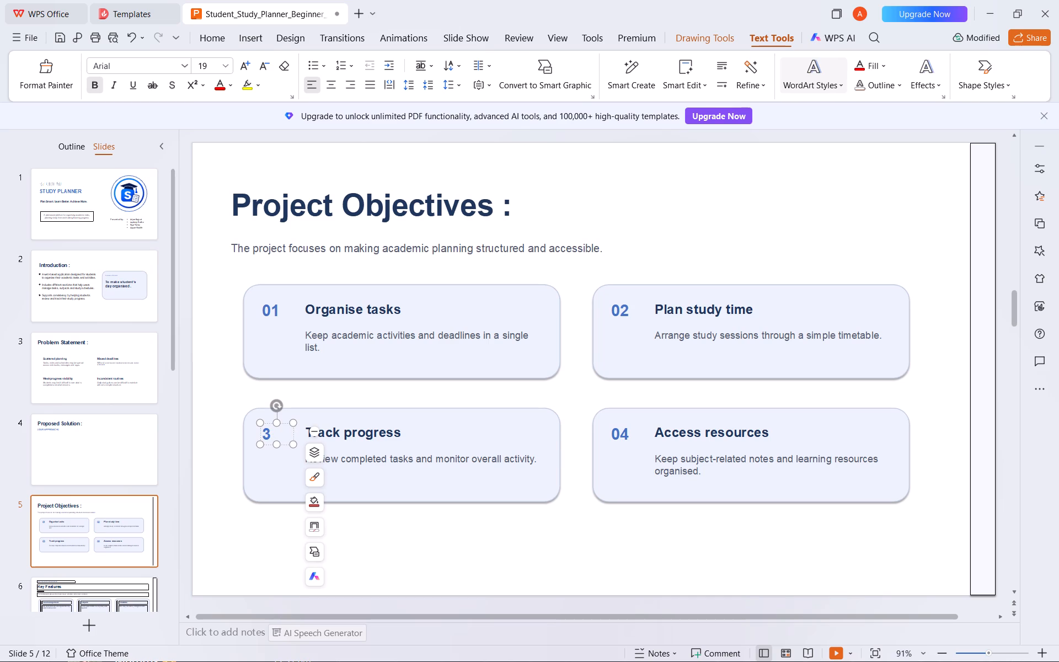
left_click(271, 306)
key("BackSpace")
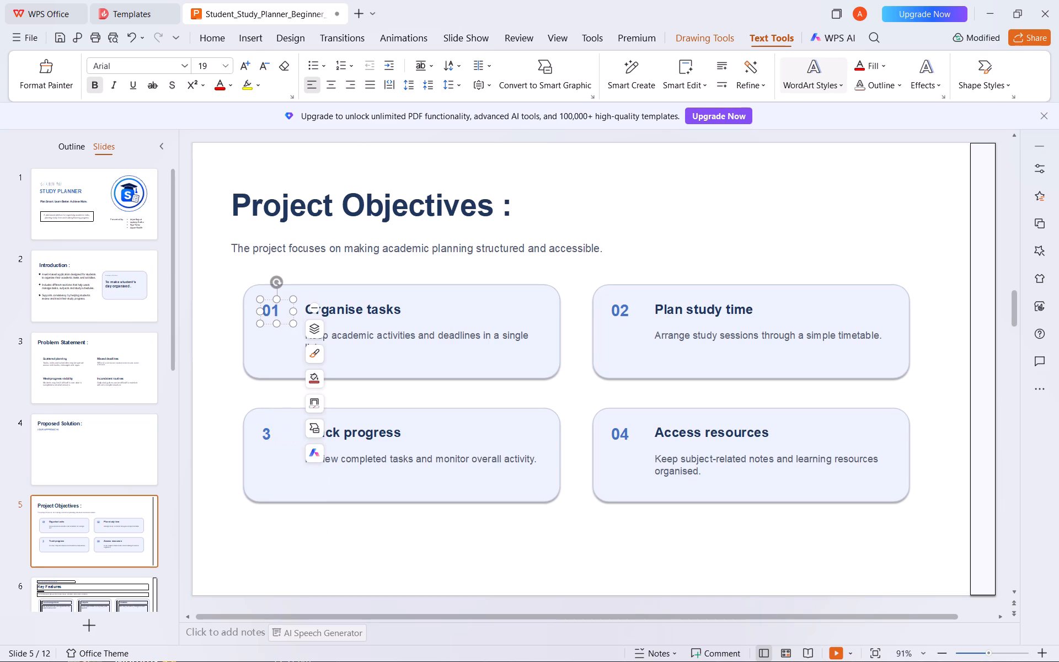
left_click(617, 309)
key("BackSpace")
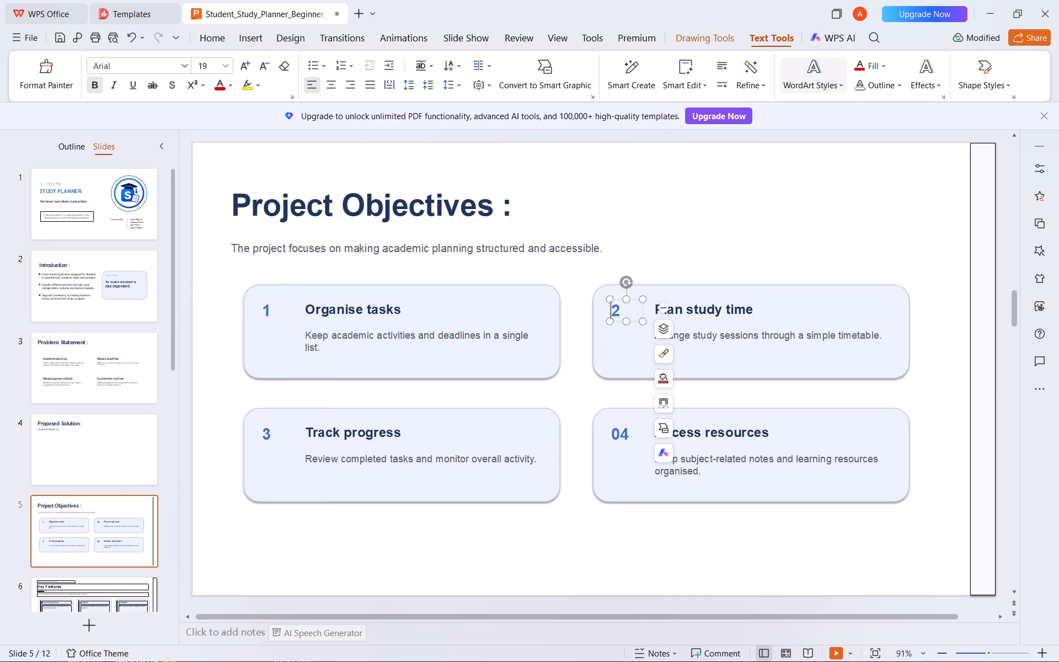
left_click(617, 433)
key("BackSpace")
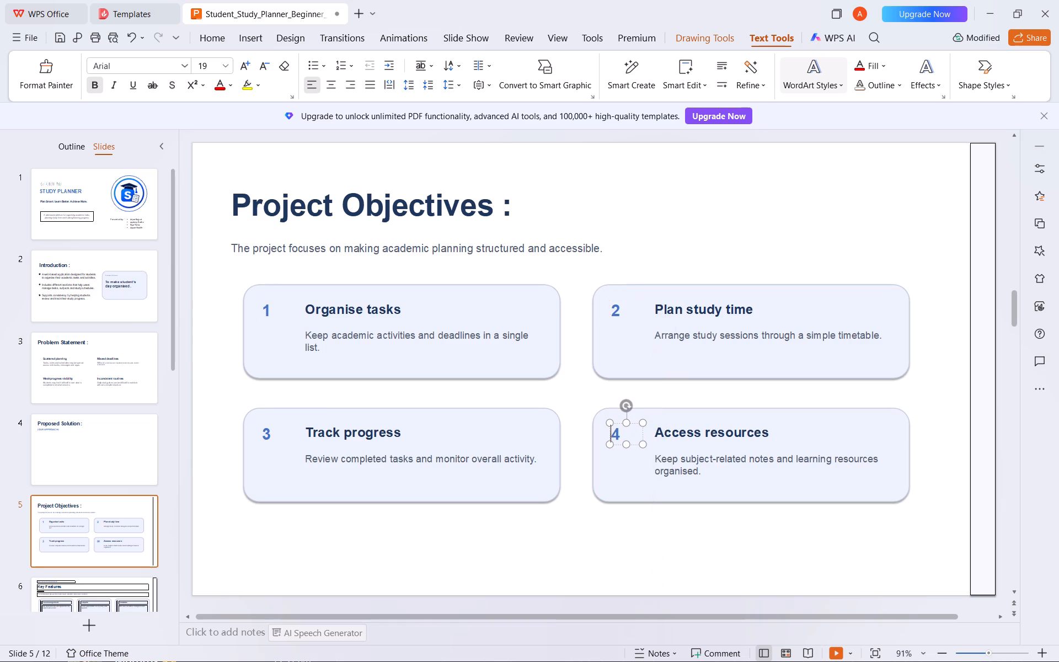
left_click(818, 559)
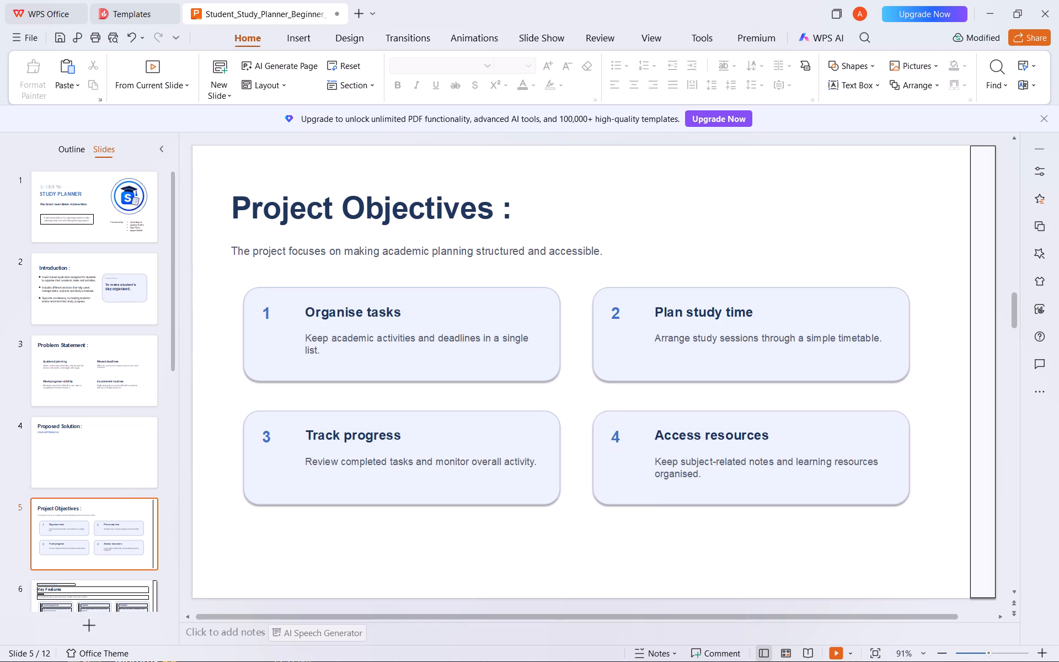
Review the title, Introduction, Problem Statement and Project Objectives slides for their content and layout.
left_click(103, 194)
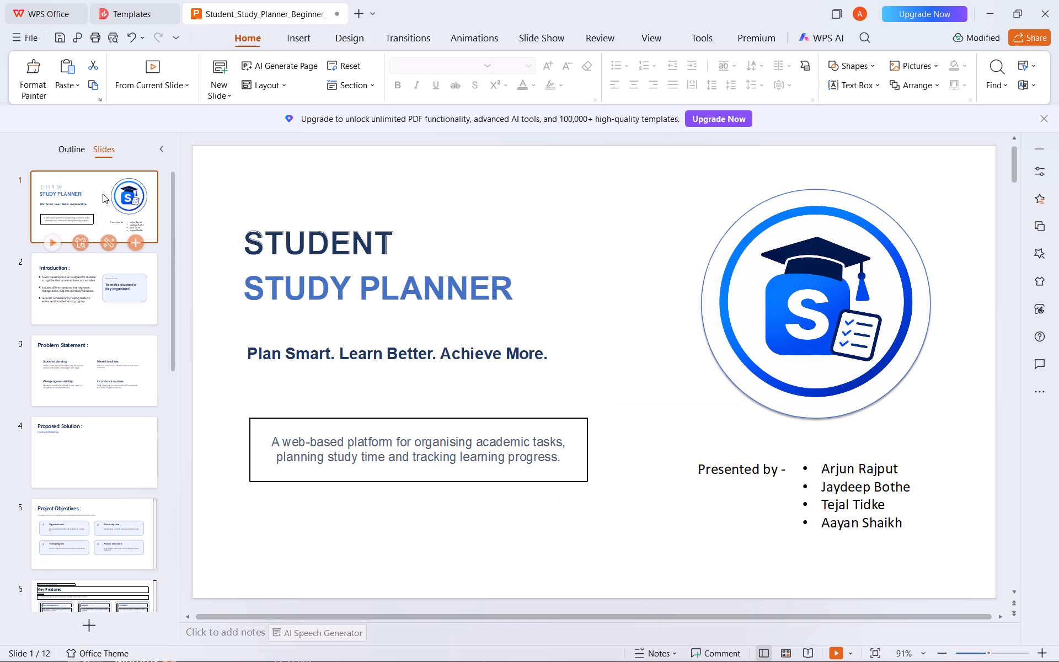
left_click(90, 307)
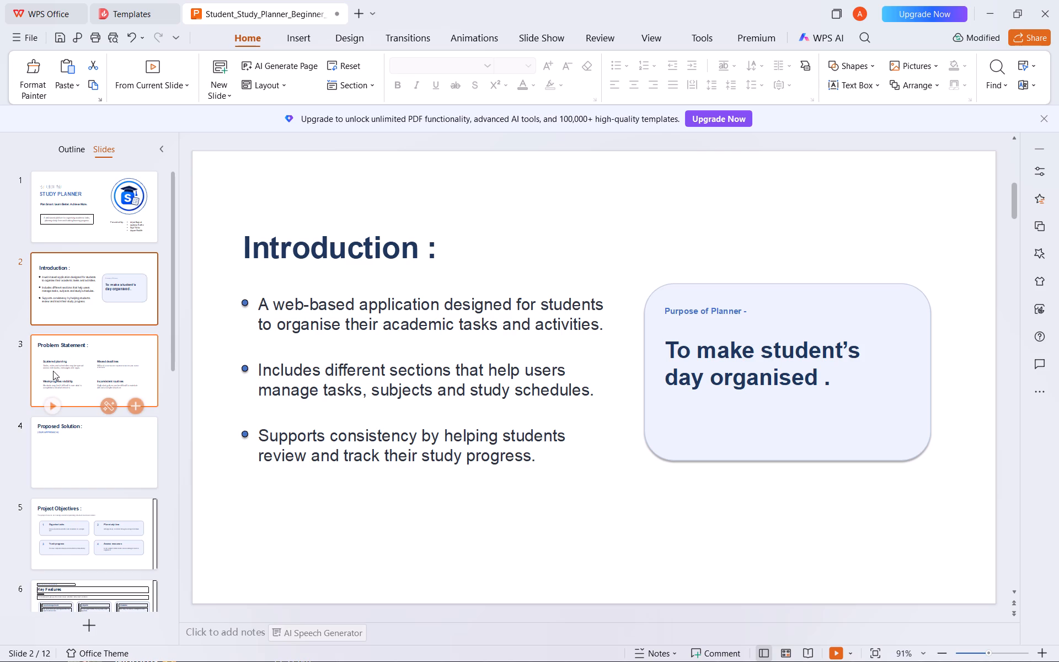
left_click(82, 372)
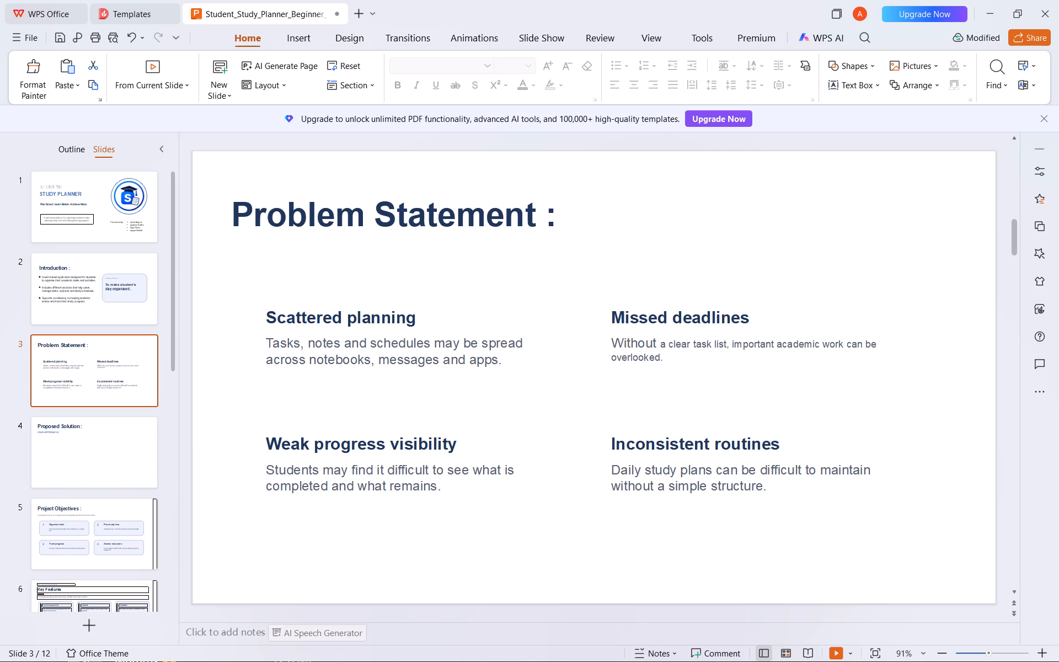
left_click(109, 453)
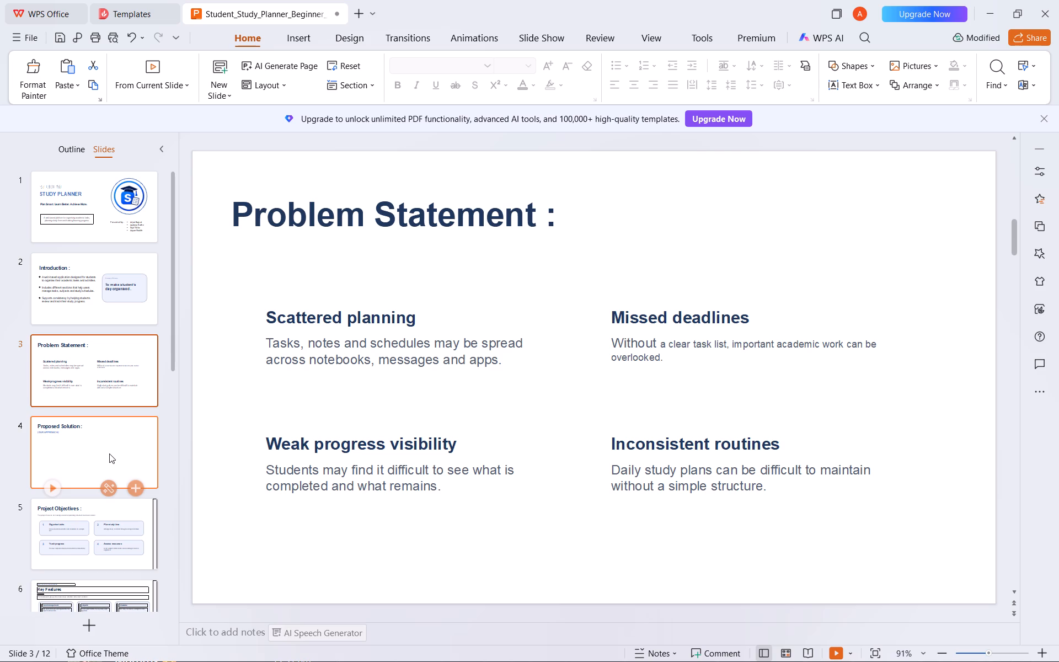
left_click(91, 559)
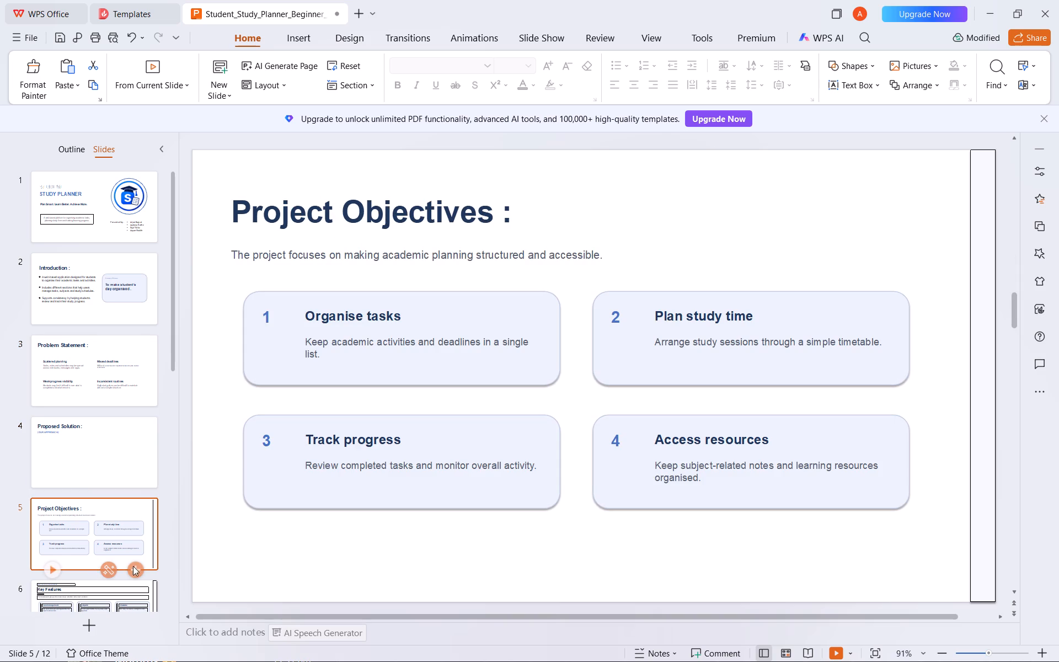
scroll(221, 579, "down", 1)
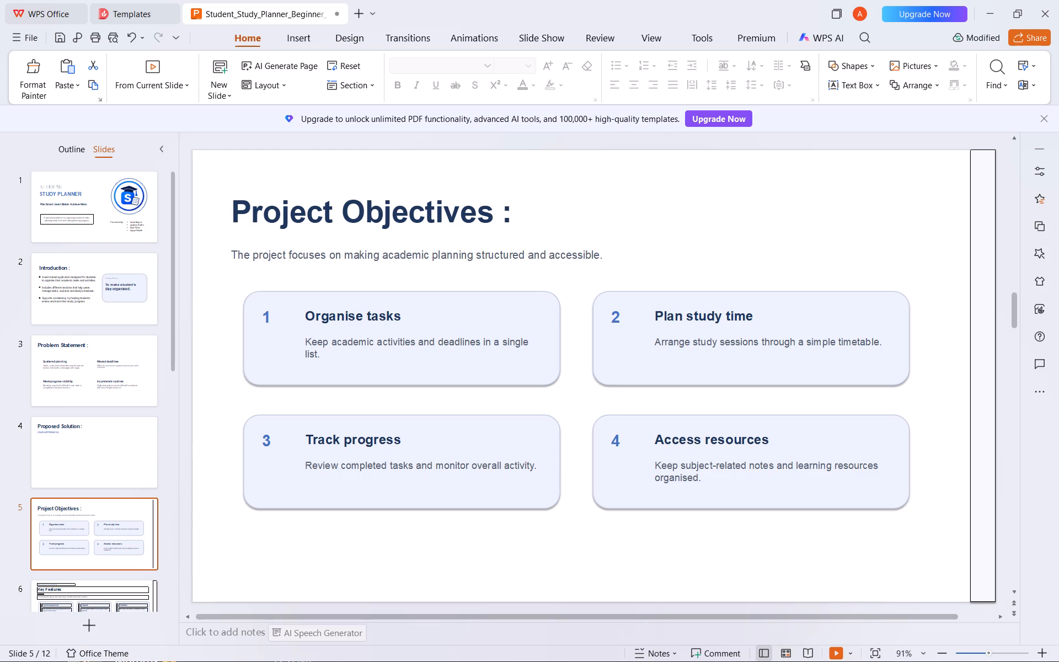
scroll(213, 537, "down", 1)
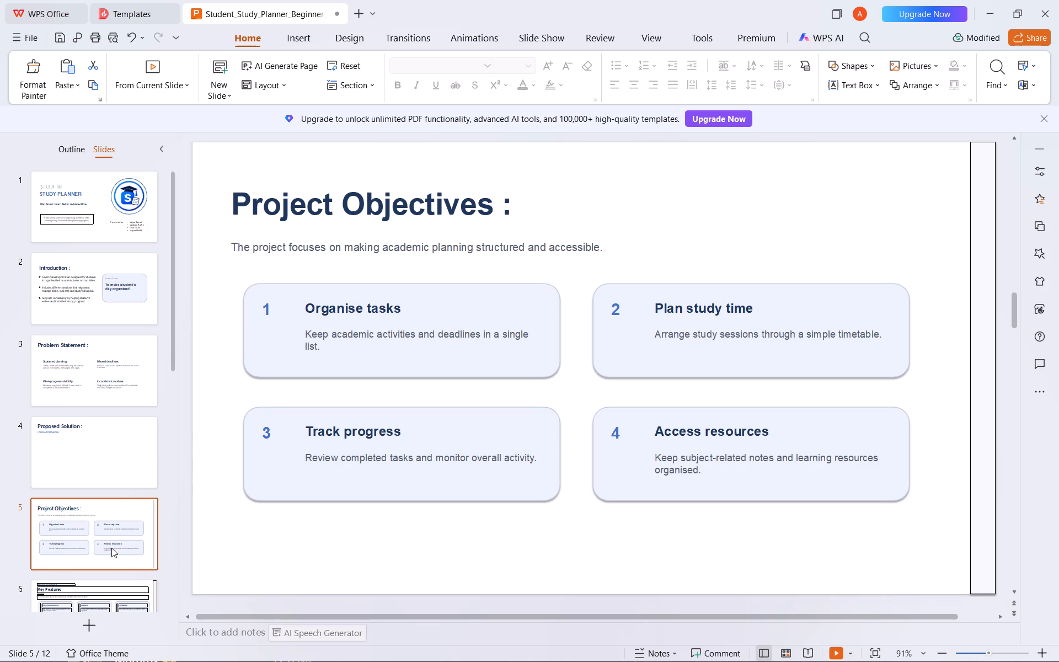
scroll(111, 548, "down", 1)
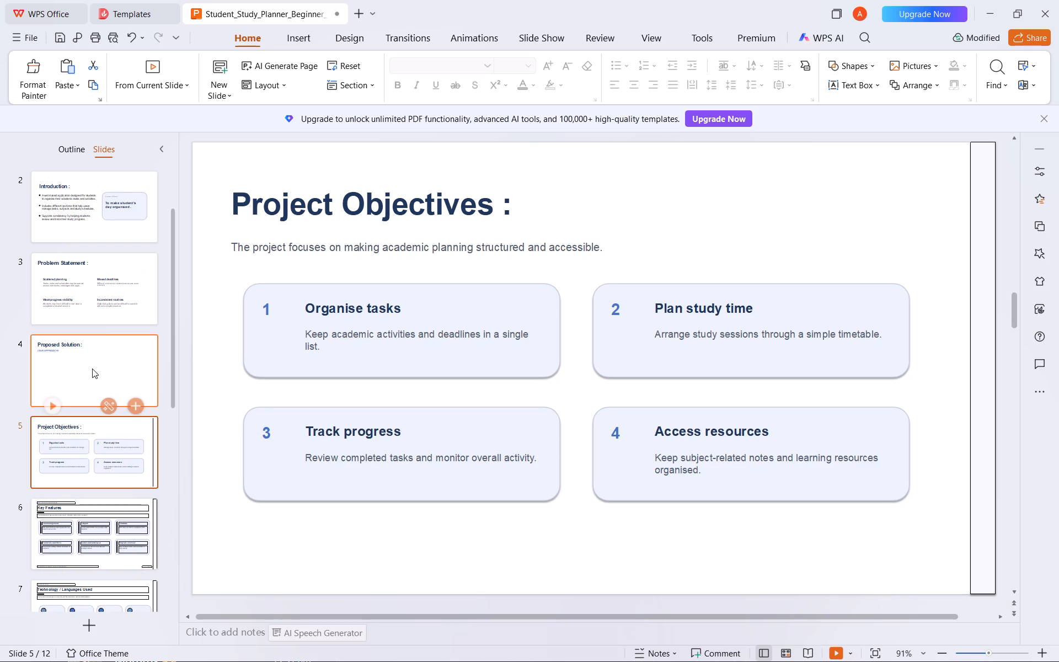
left_click(89, 296)
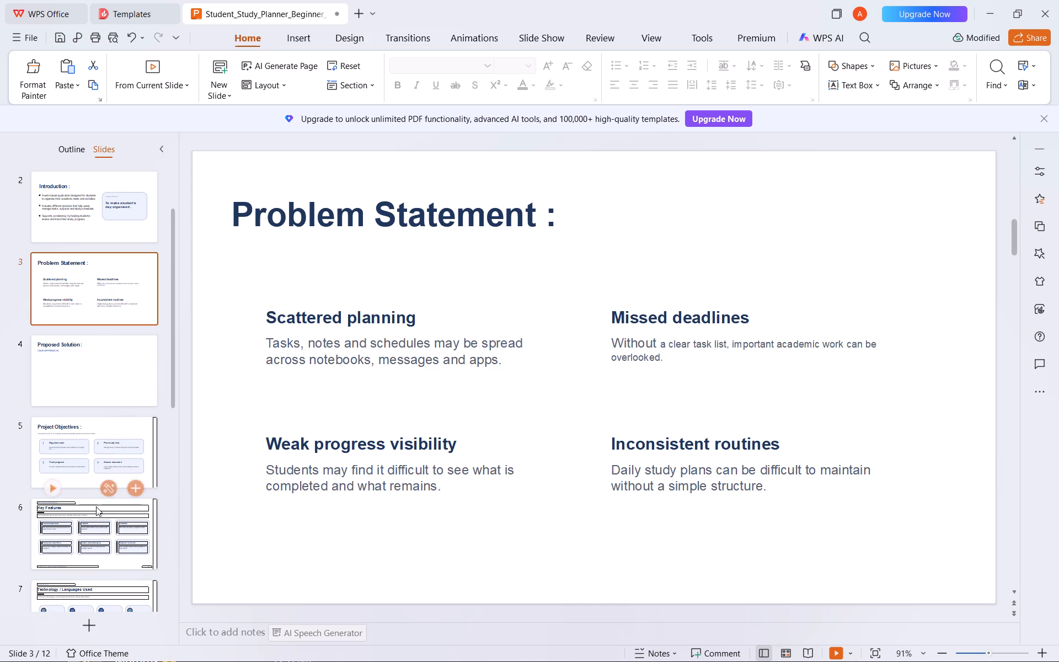
Delete the "WHAT THE APPLICATION OFFERS" label and the dashboard subtitle sentence from the Key Features slide.
left_click(101, 555)
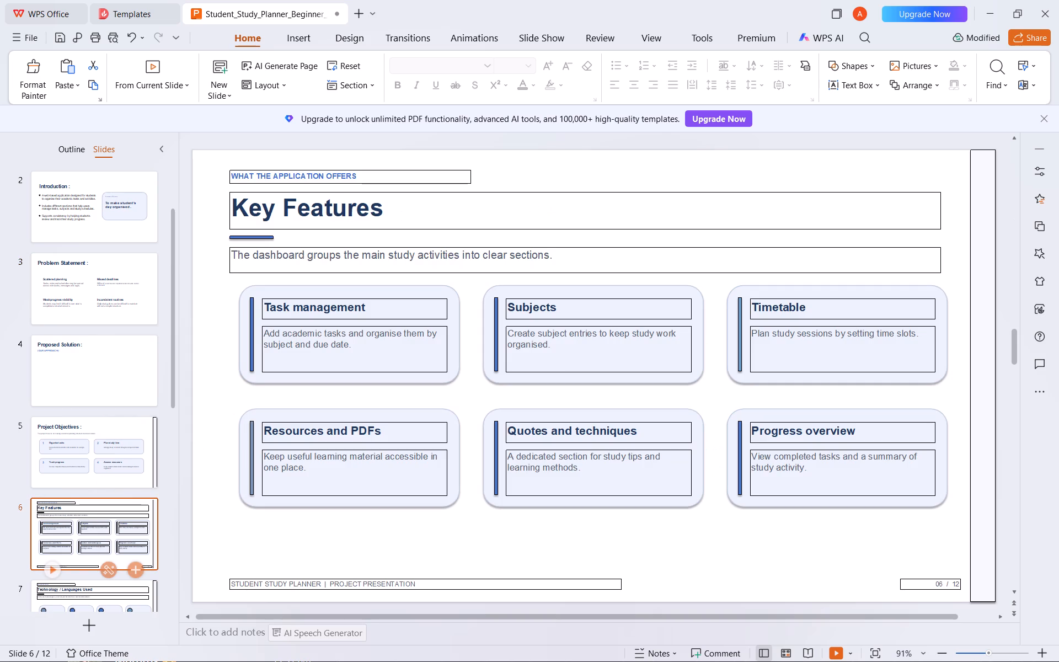
left_click(459, 178)
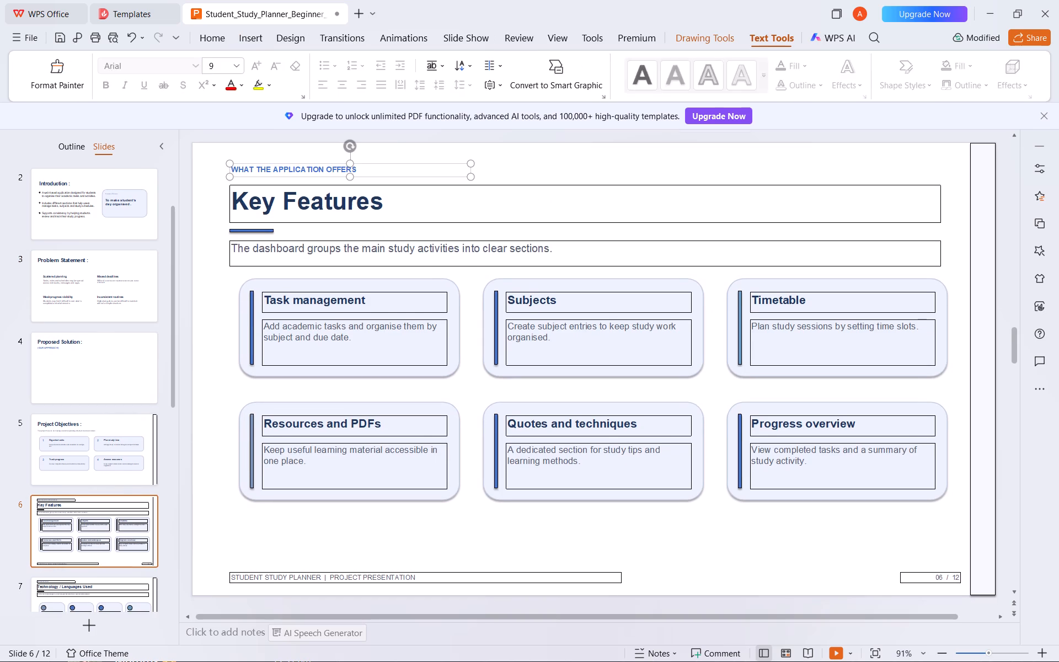
key("Delete")
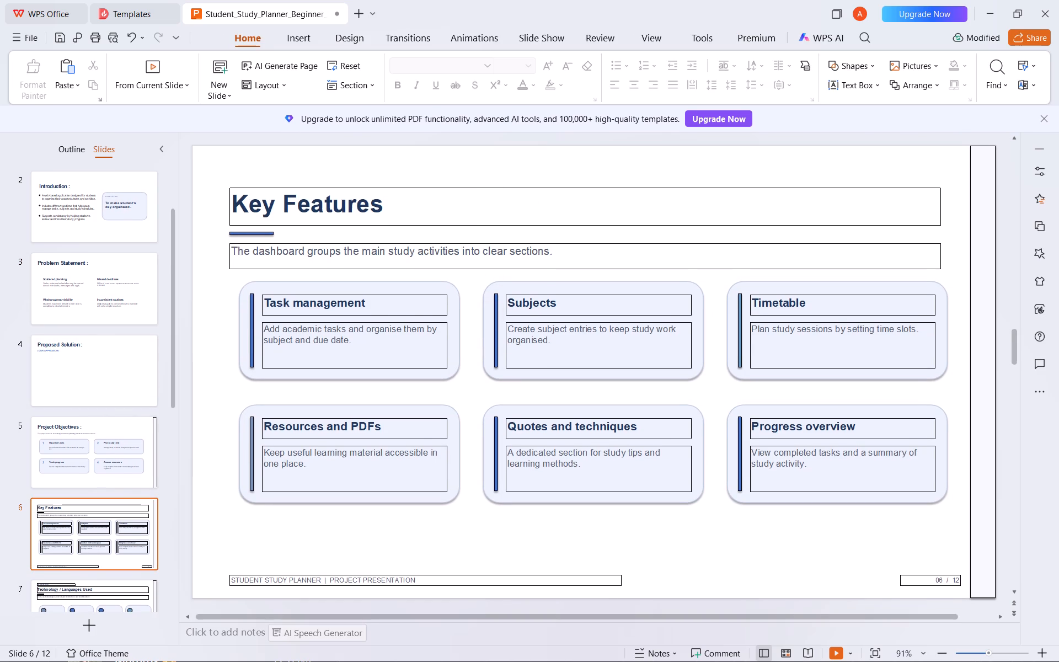
left_click(563, 253)
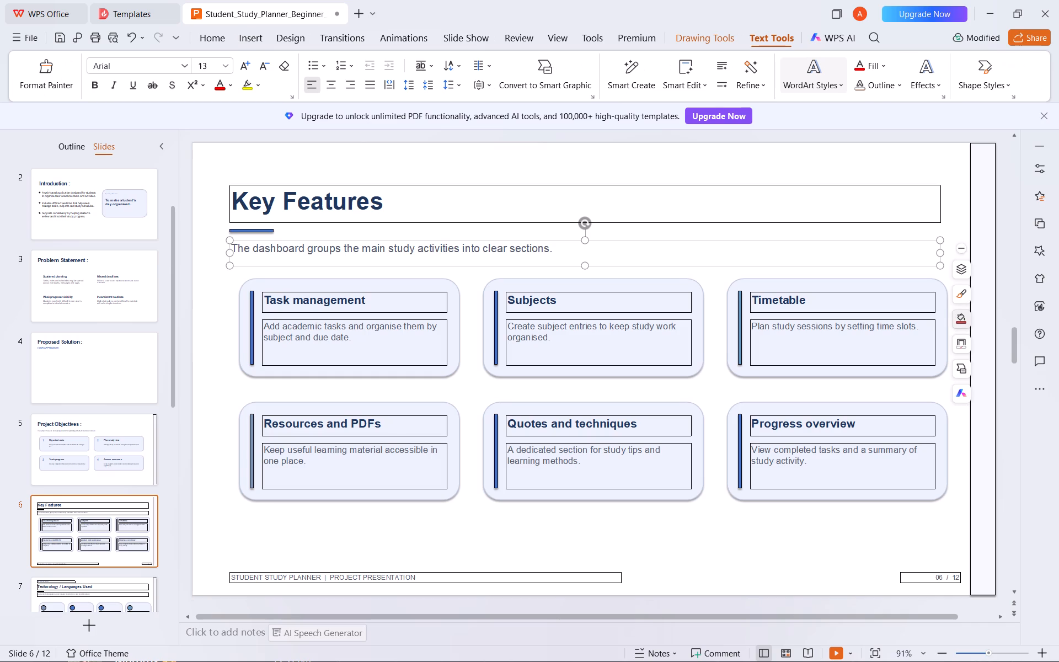
key("Delete")
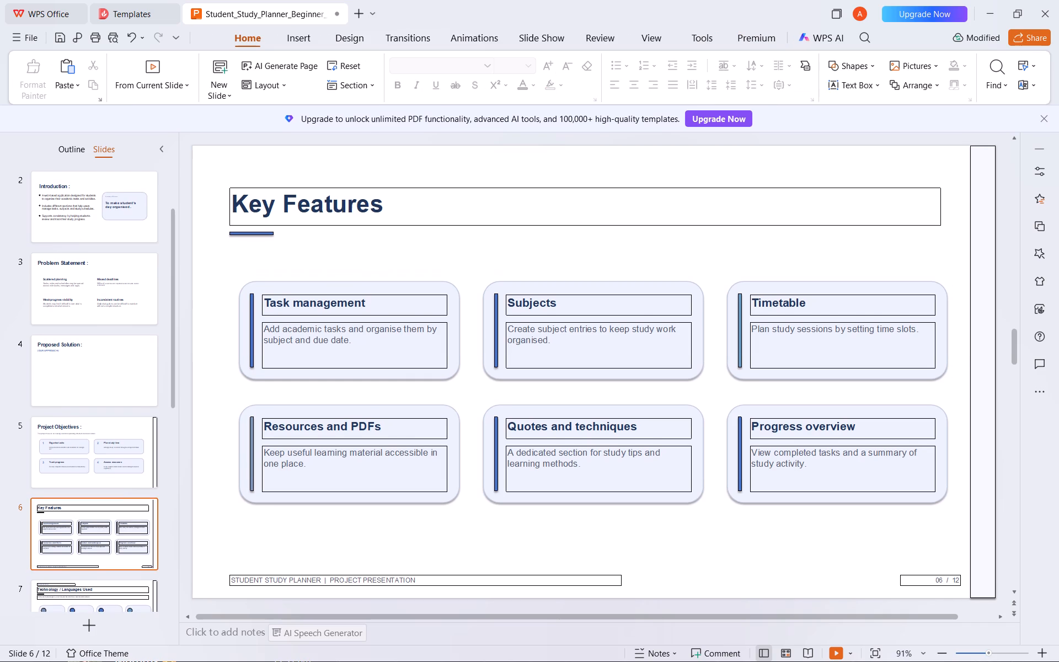
Remove the outline from the Key Features title box.
left_click(531, 188)
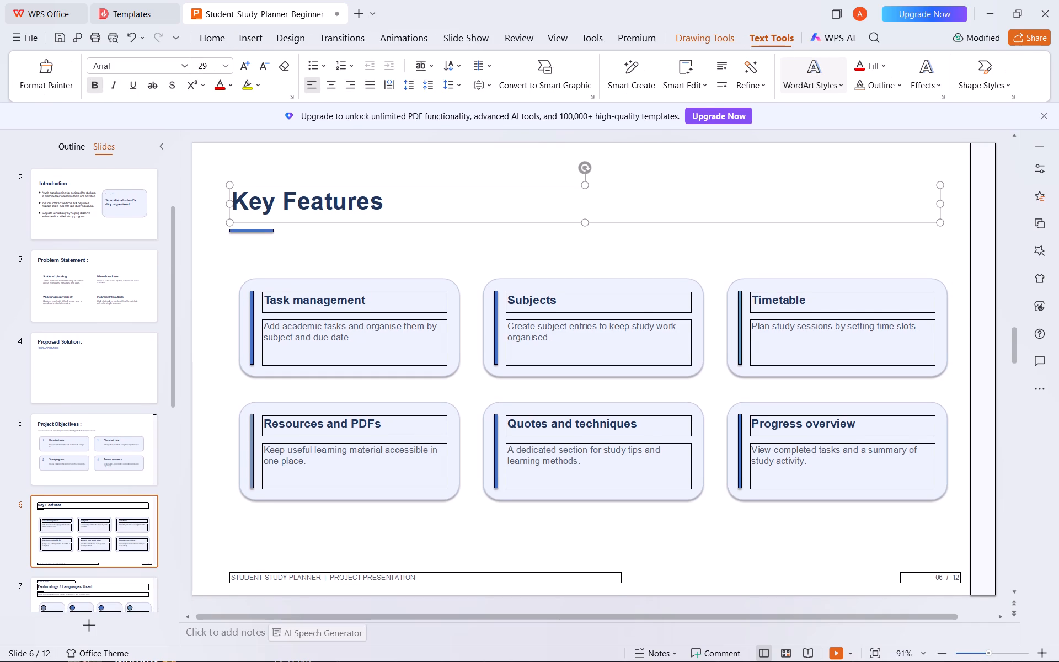
left_click(967, 286)
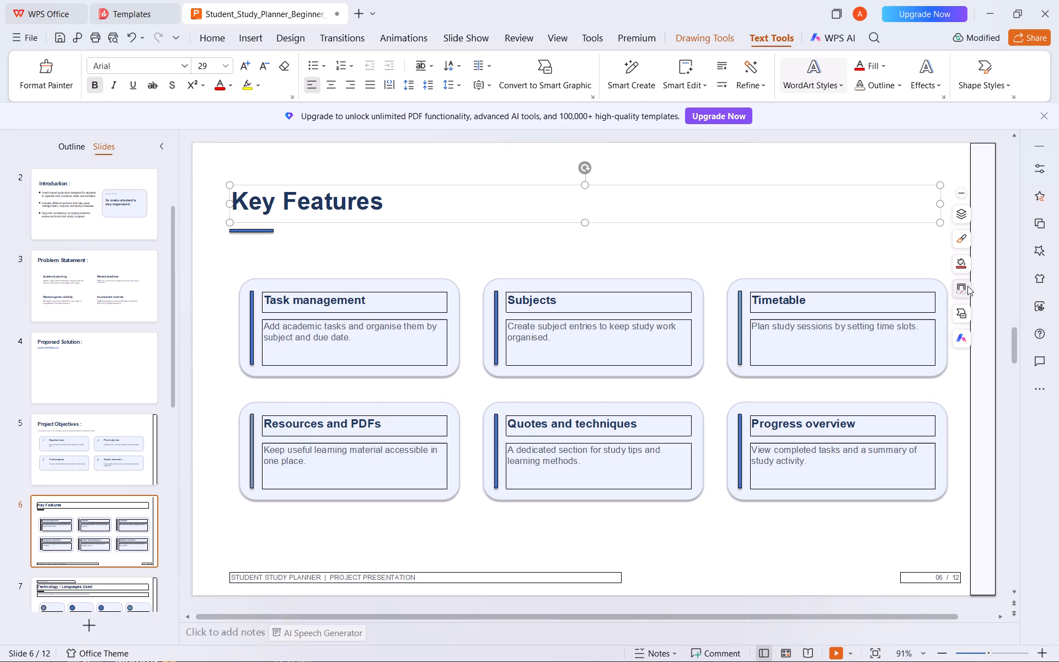
left_click(191, 10)
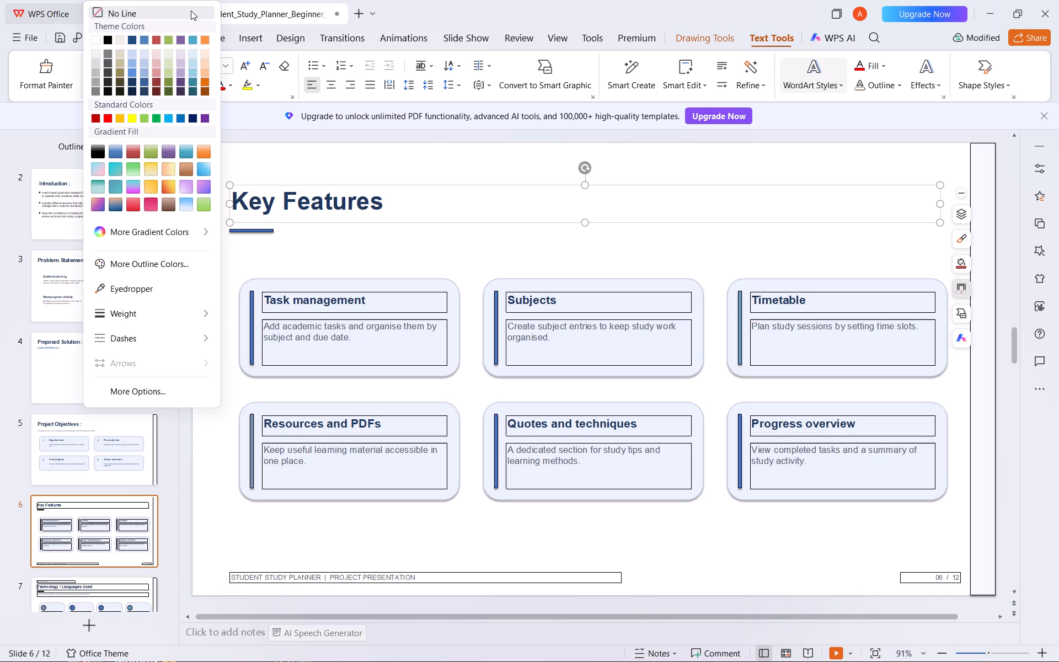
Delete the short blue accent bar beneath the Key Features title.
left_click_drag(354, 234, 268, 228)
left_click(268, 228)
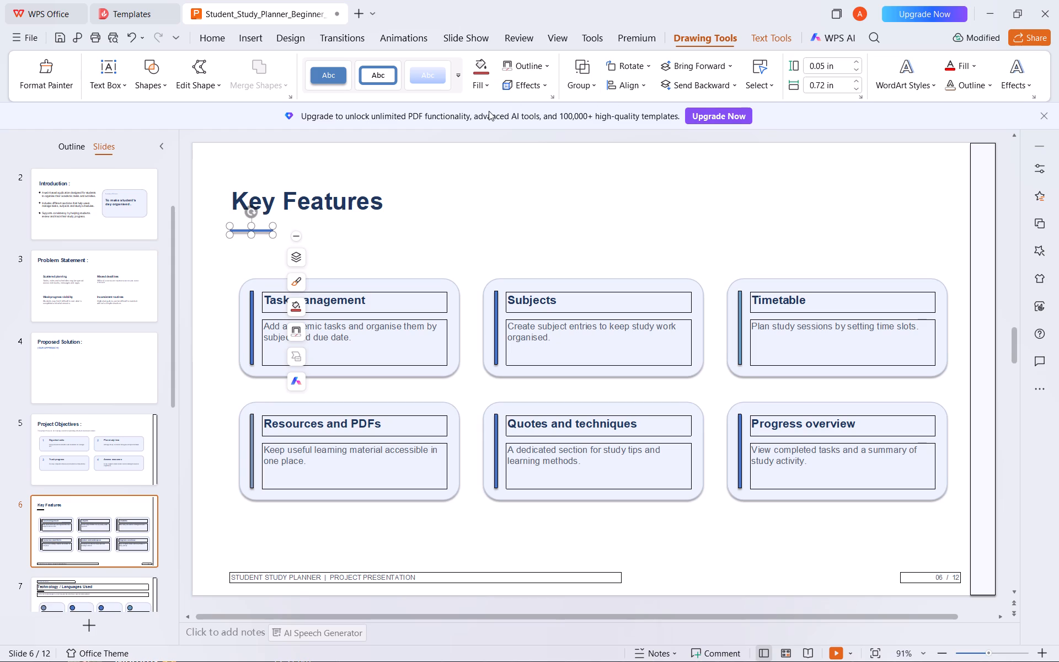
key("Delete")
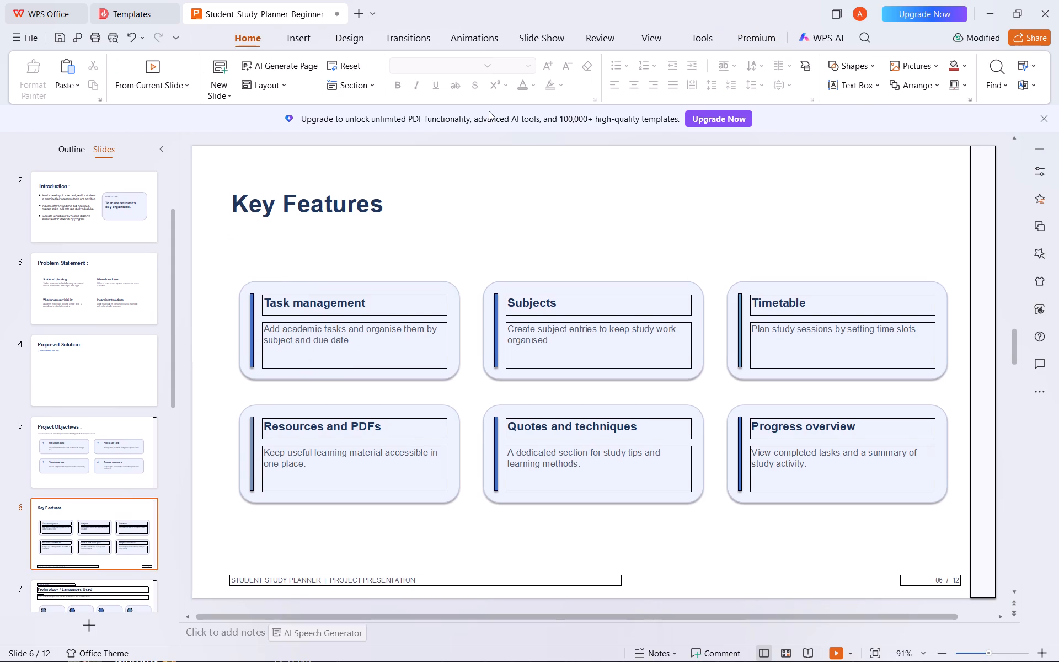
left_click_drag(489, 111, 550, 254)
left_click(550, 254)
Delete the "STUDENT STUDY PLANNER | PROJECT PRESENTATION" footer box and the "06 / 12" page number box from the Key Features slide.
left_click(603, 578)
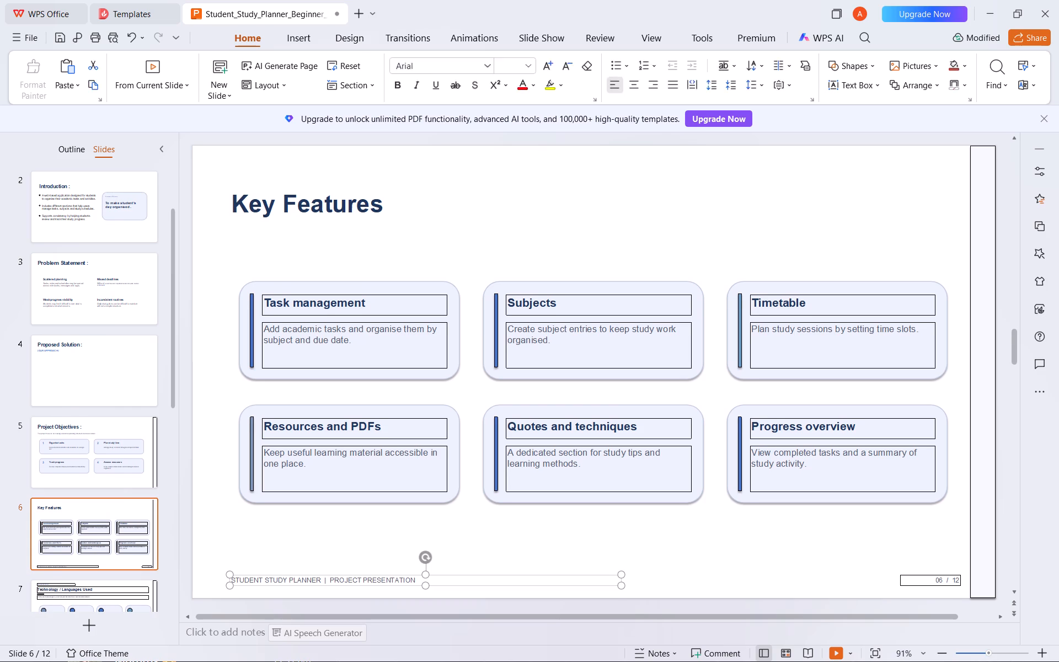
key("Delete")
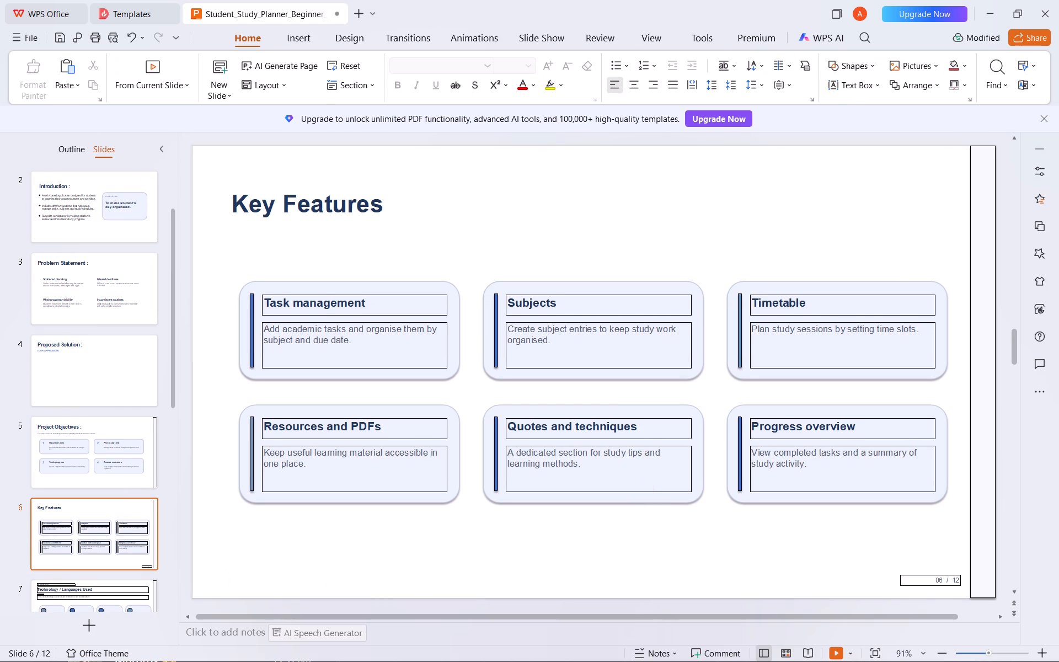
left_click(913, 586)
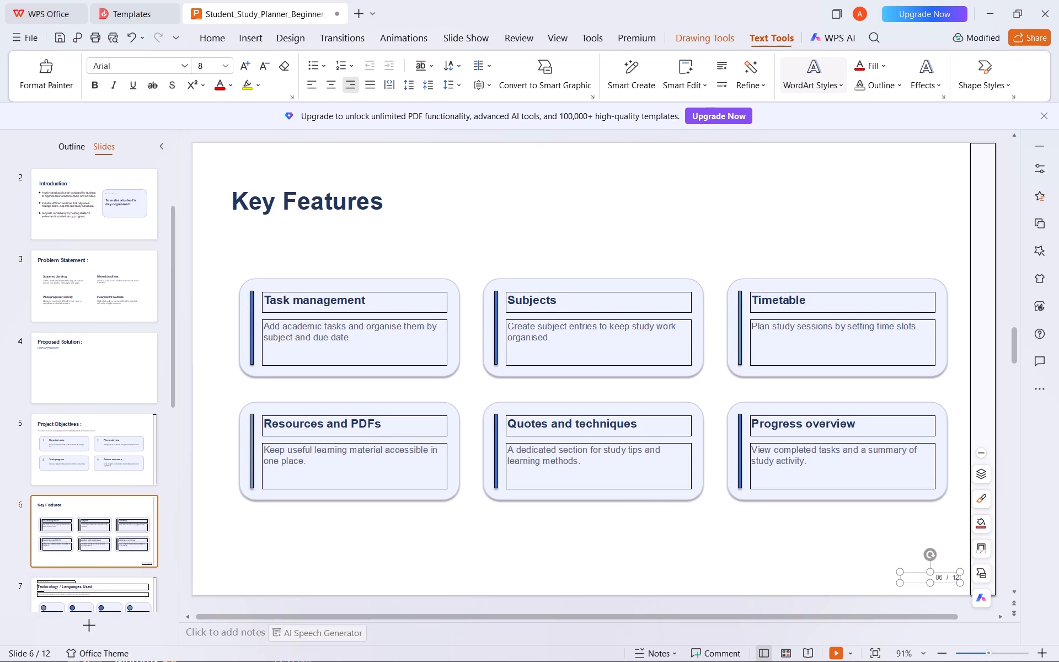
key("Delete")
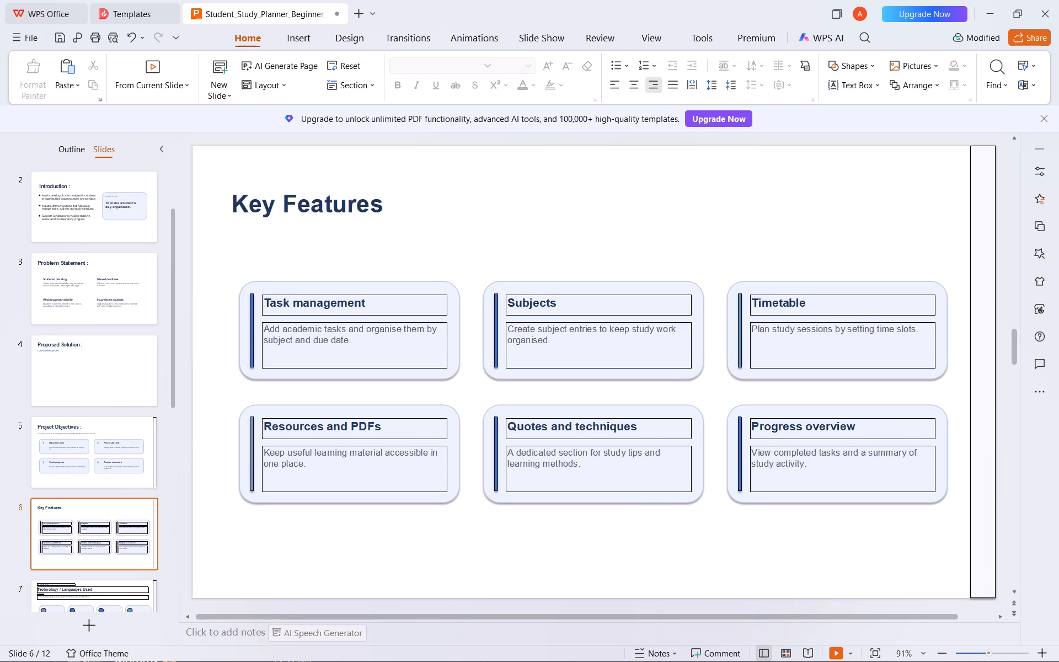
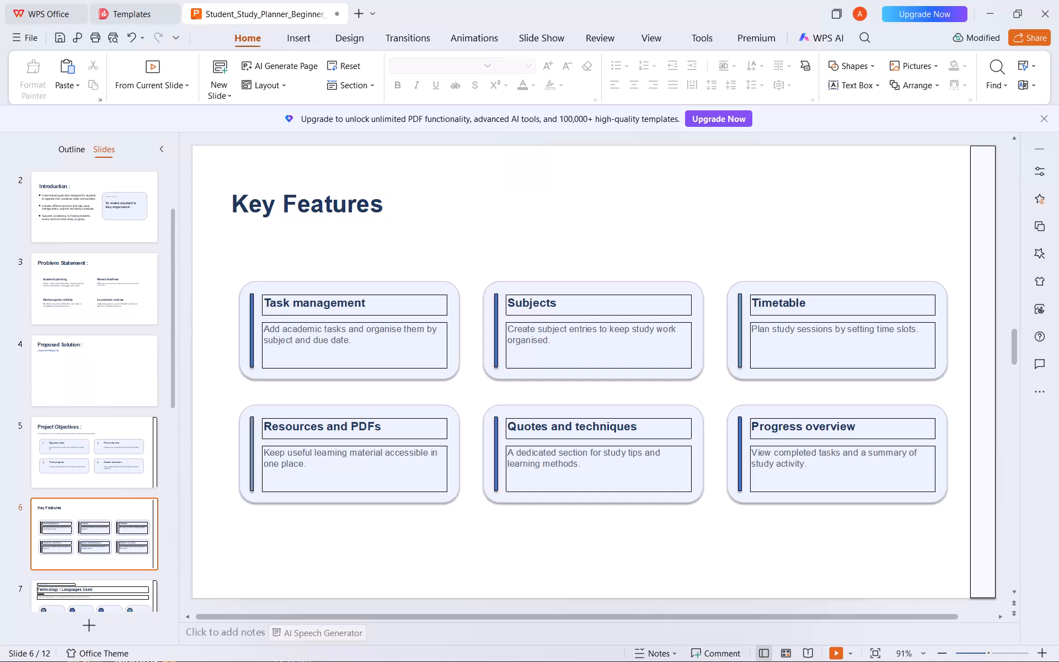
Remove the outlines from the Task management card's heading and description text boxes on the Key Features slide.
left_click(437, 296)
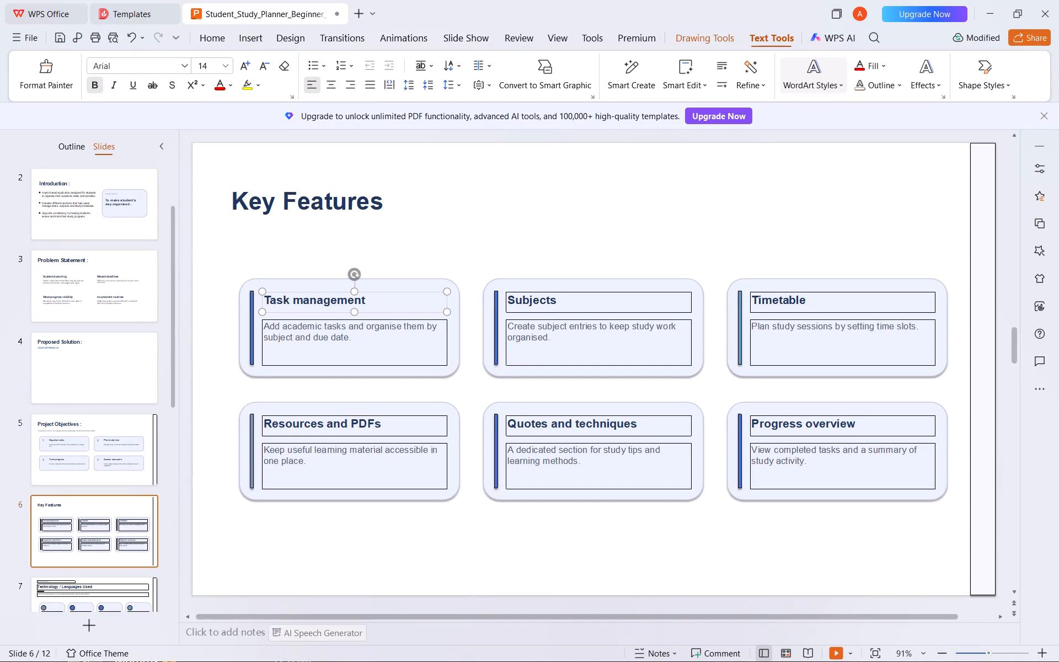
left_click(467, 399)
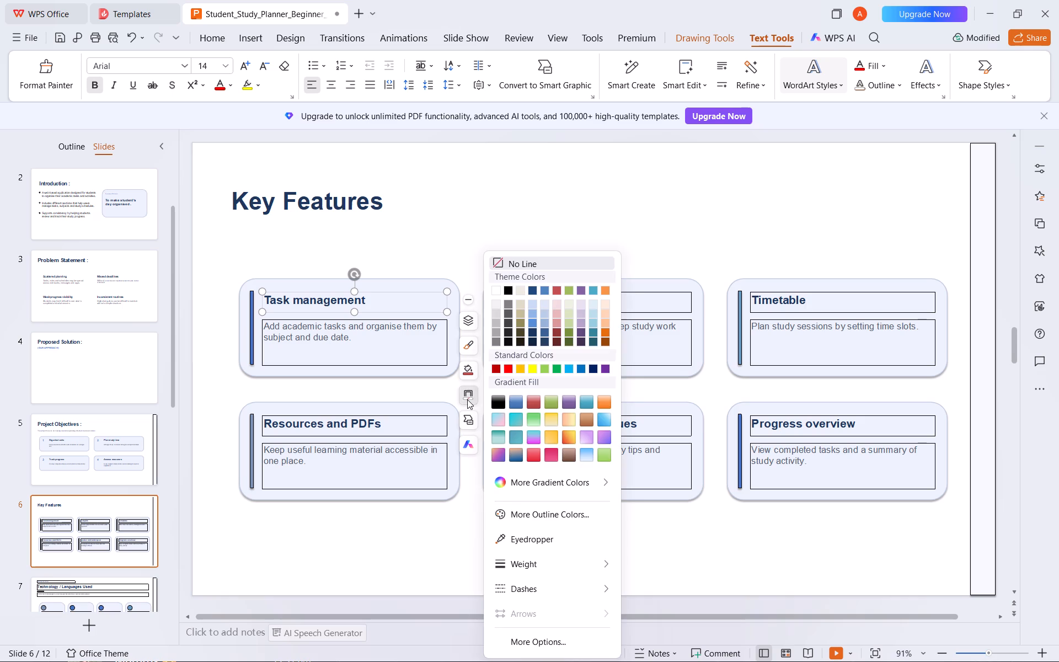
left_click(493, 263)
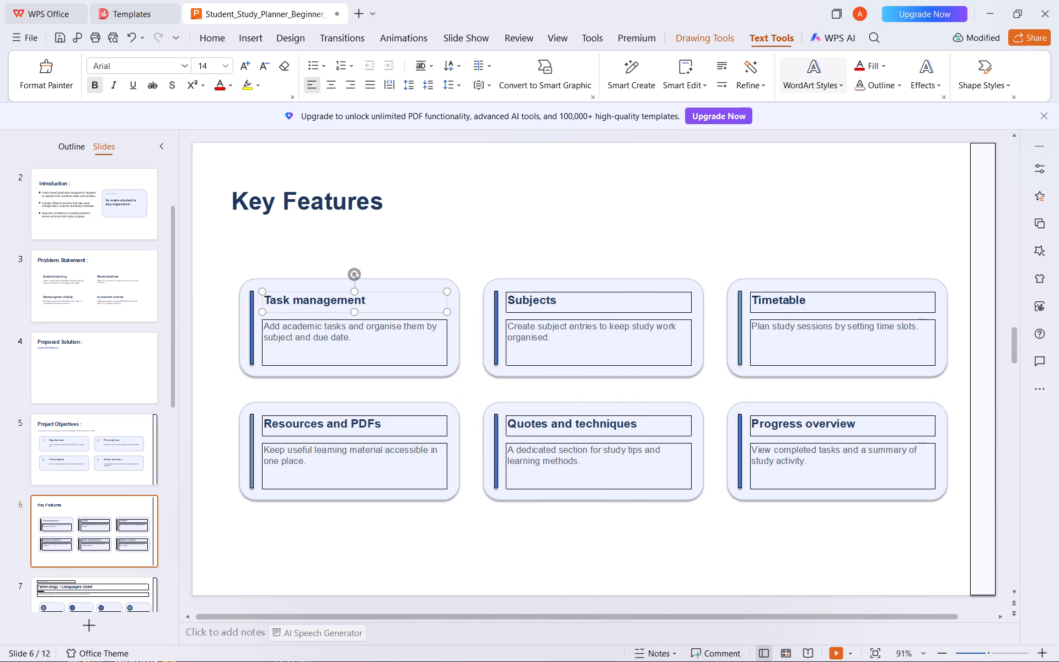
left_click(441, 321)
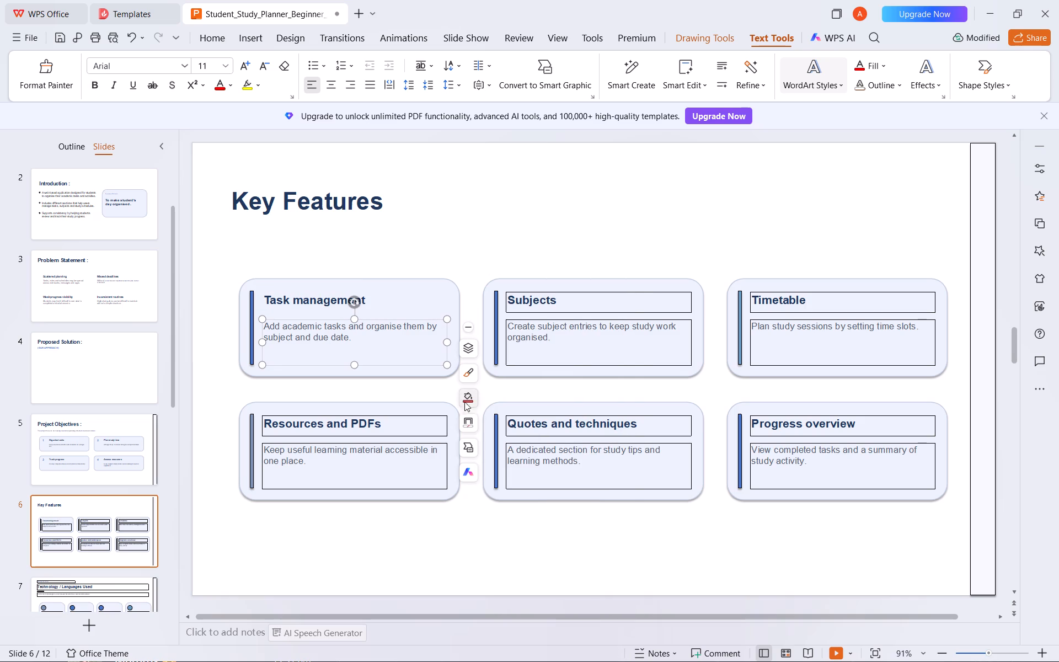
left_click(470, 419)
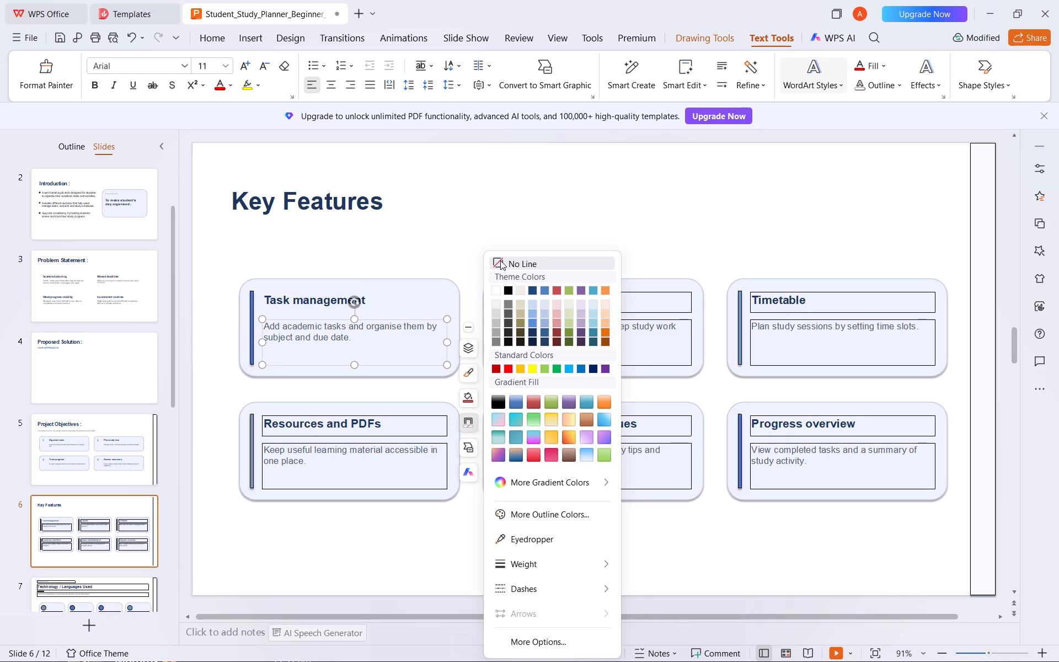
left_click(500, 261)
Remove the outlines from the heading and description text boxes of the Resources and PDFs card.
left_click(438, 414)
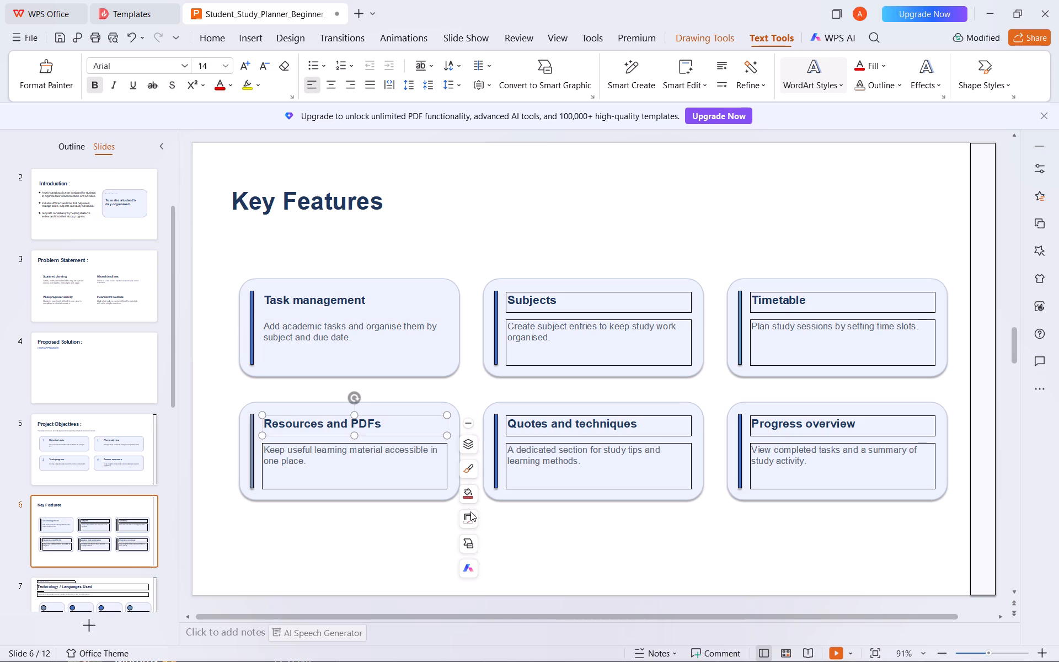
left_click(470, 511)
left_click(500, 261)
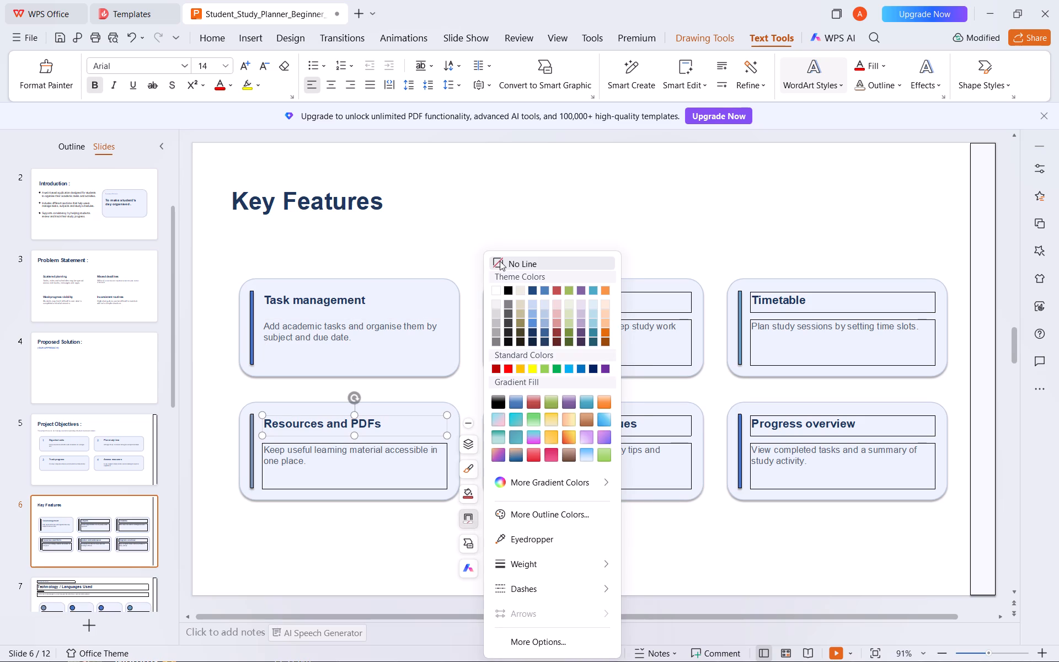
left_click(439, 442)
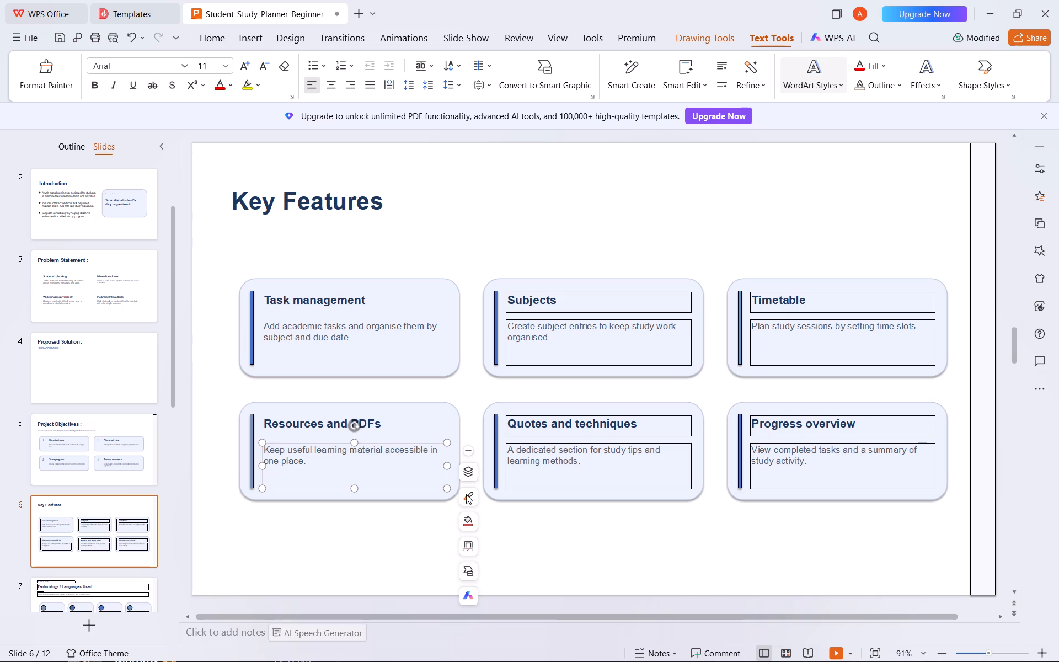
left_click(469, 542)
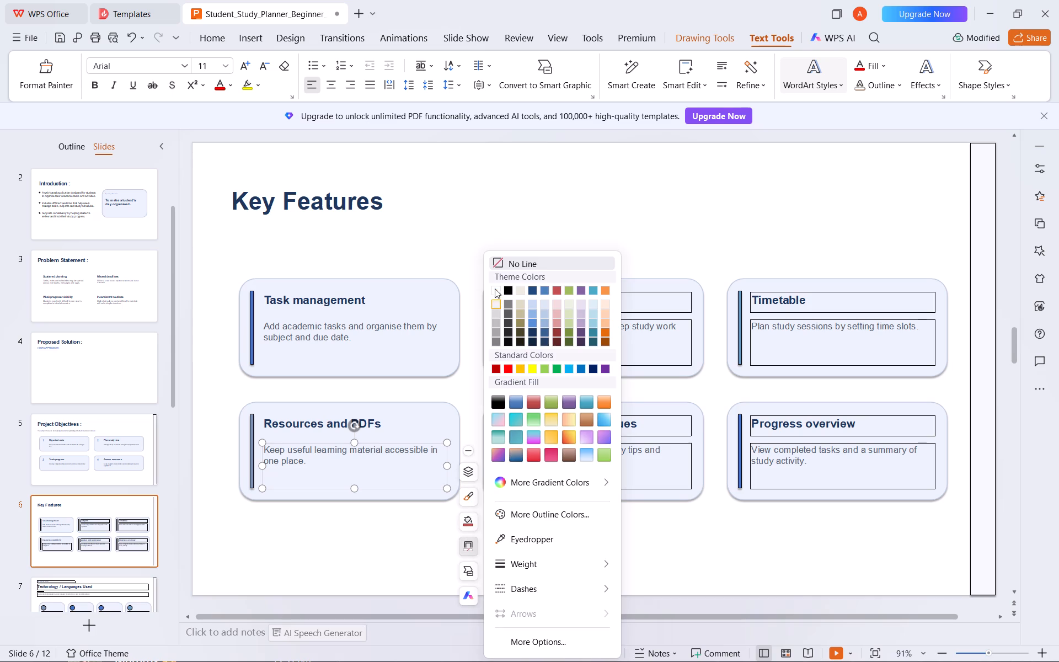
left_click(499, 266)
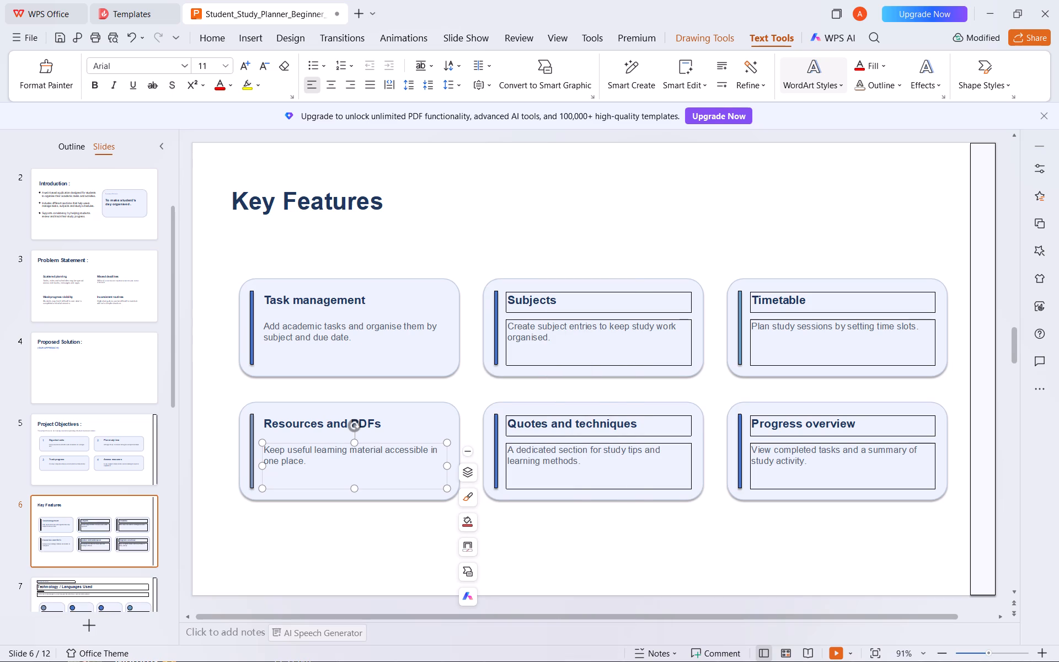
Remove the outlines from the heading and description text boxes of the Subjects card.
left_click(589, 290)
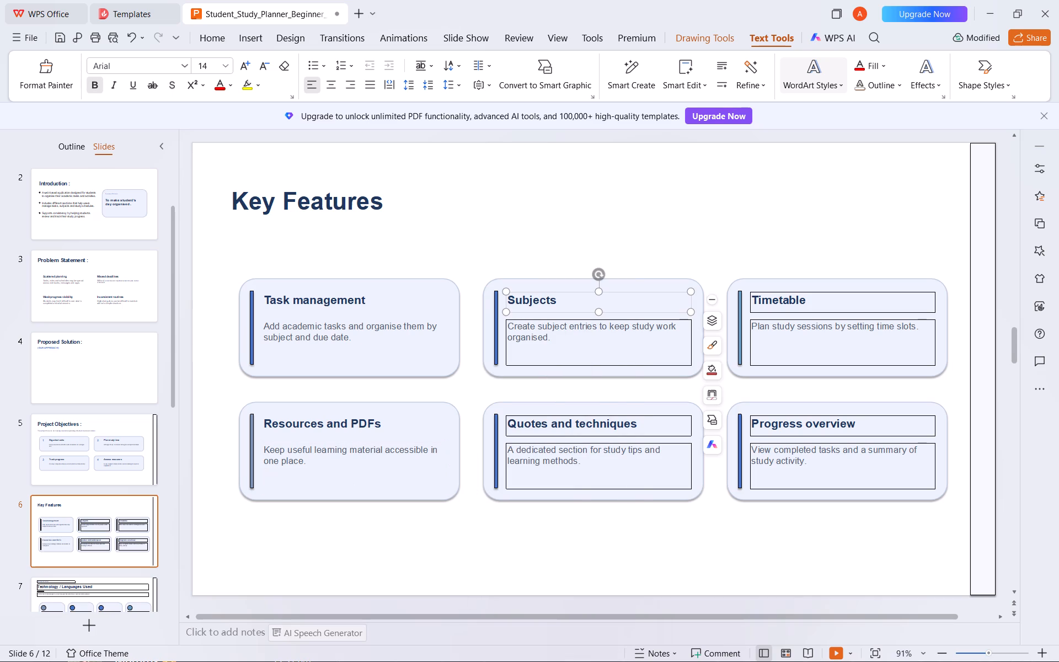
left_click(705, 389)
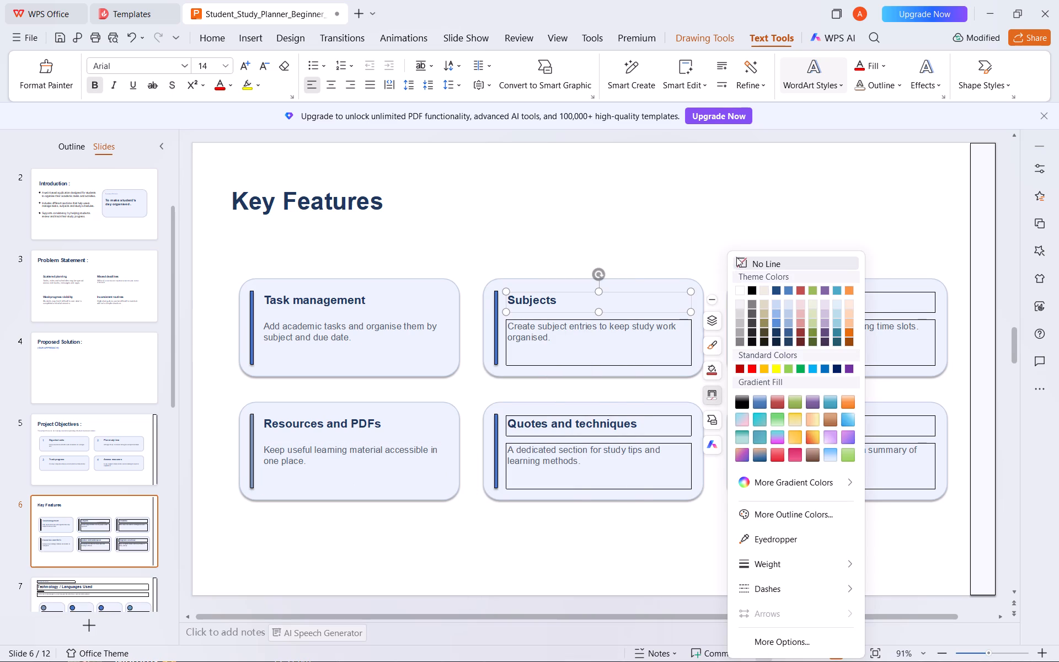
left_click(739, 262)
left_click(691, 321)
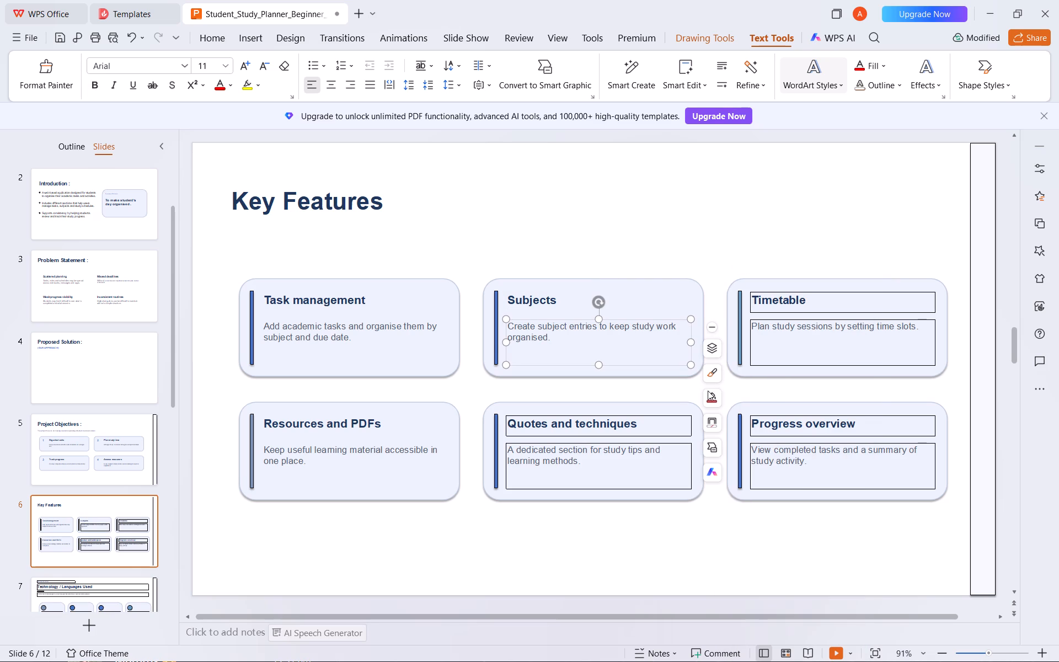
left_click(709, 415)
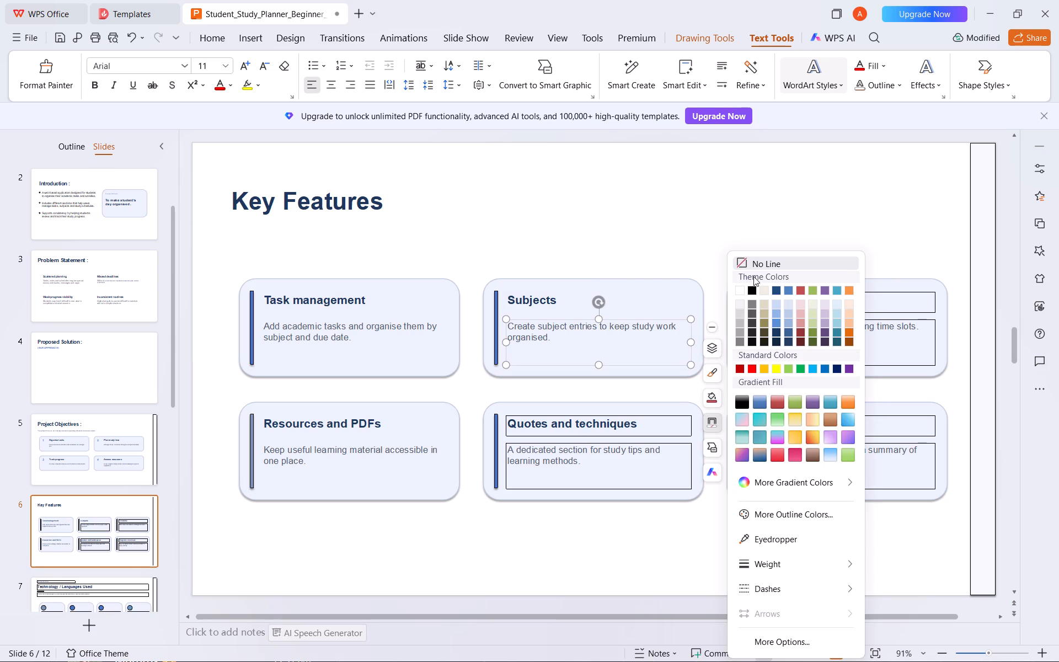
left_click(755, 264)
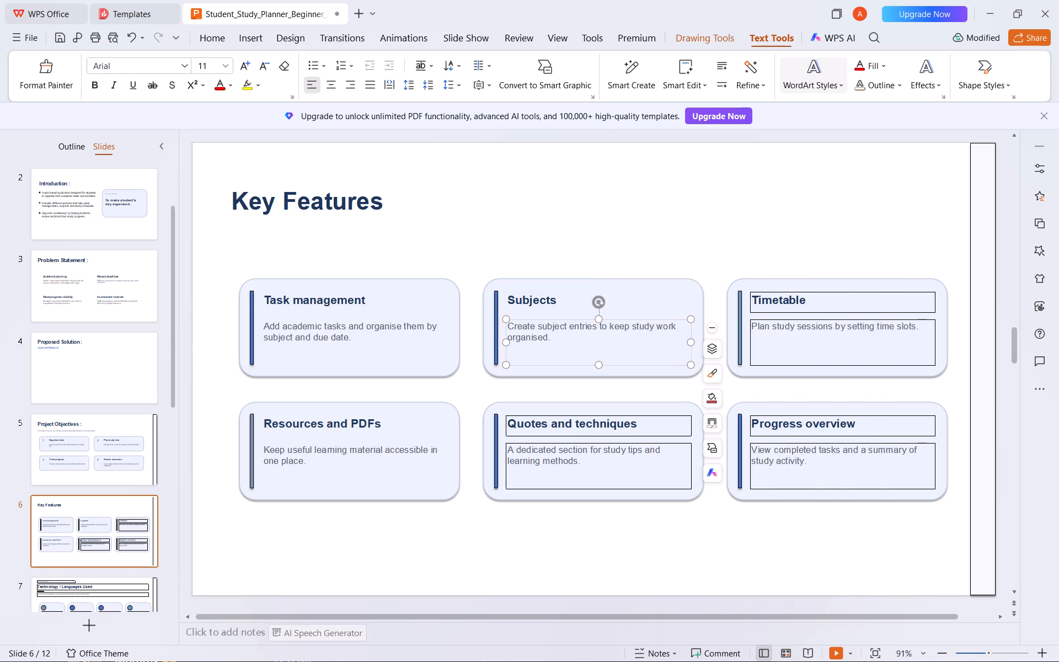
Remove the outlines from the heading and description text boxes of the Quotes and techniques card.
left_click(680, 417)
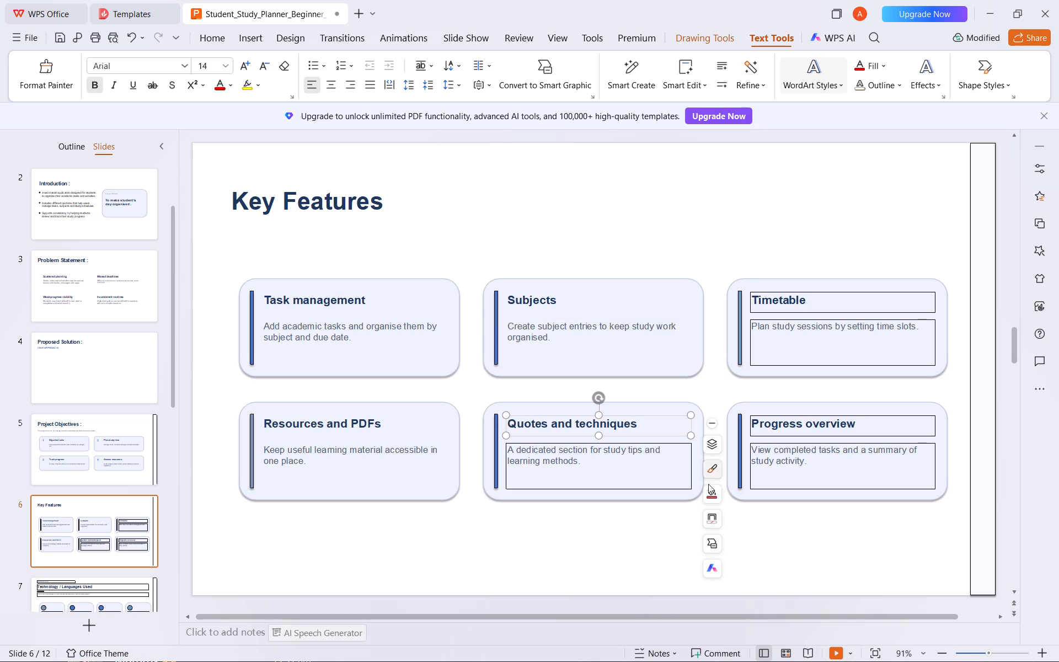
left_click(714, 515)
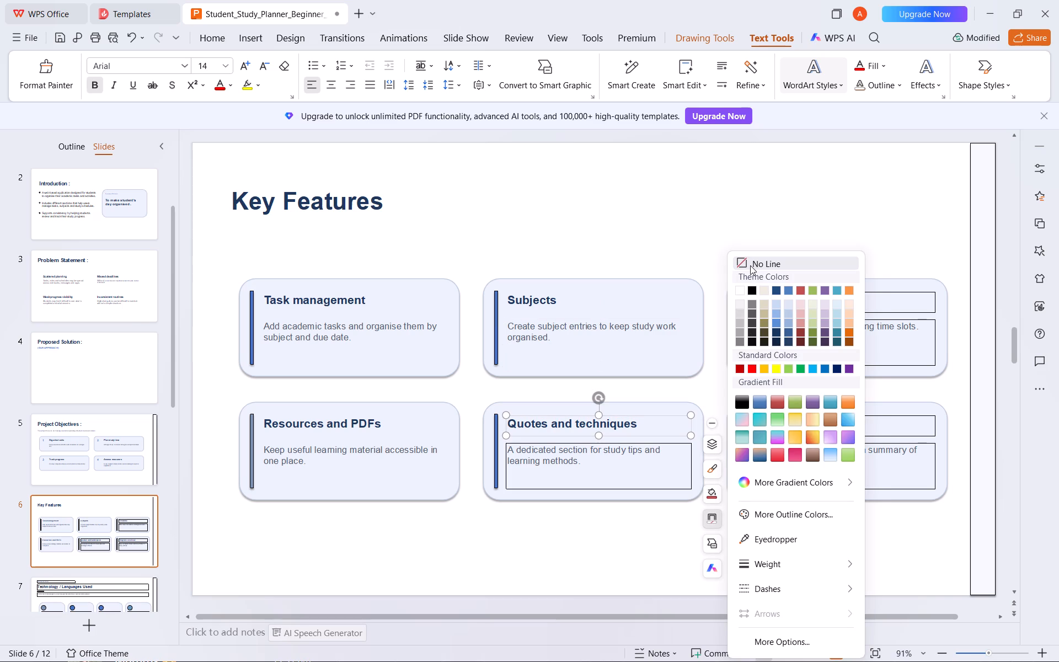
left_click(750, 266)
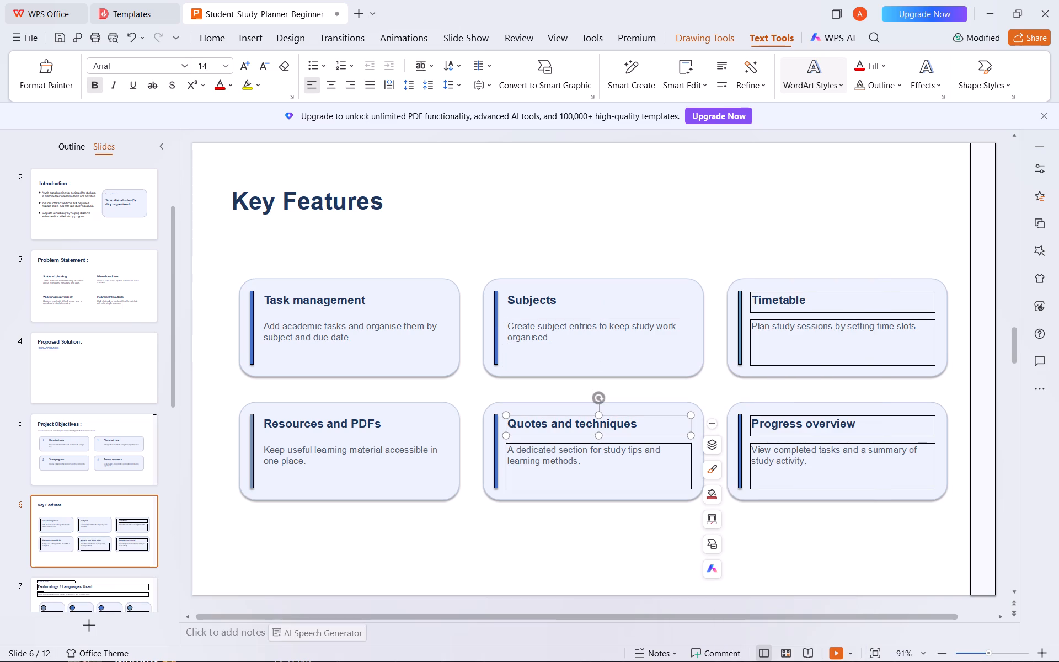
left_click(689, 442)
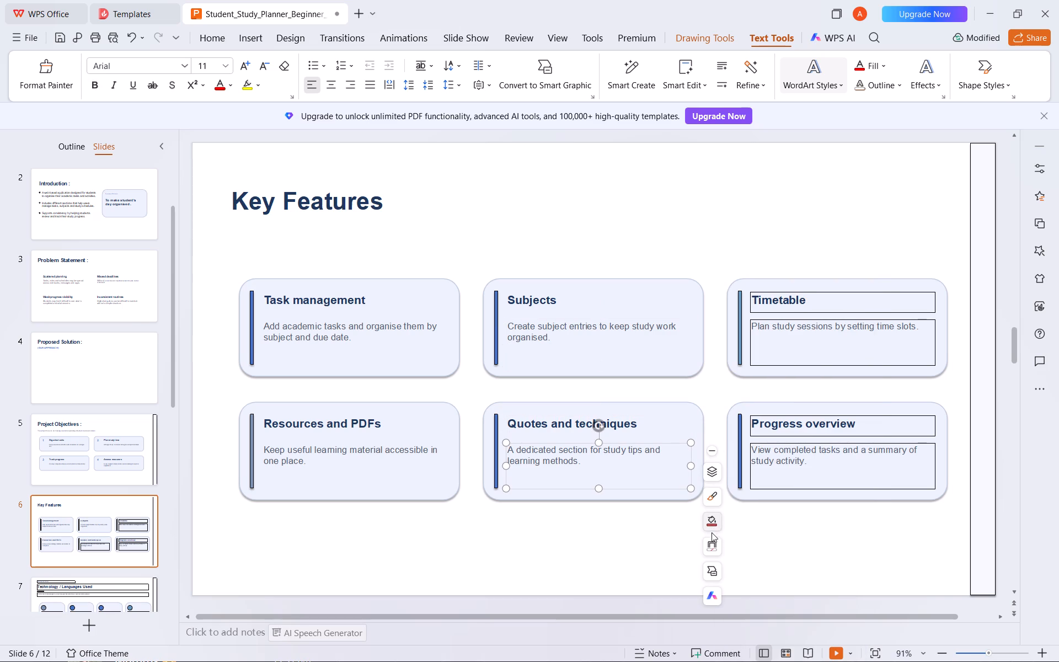
left_click(710, 537)
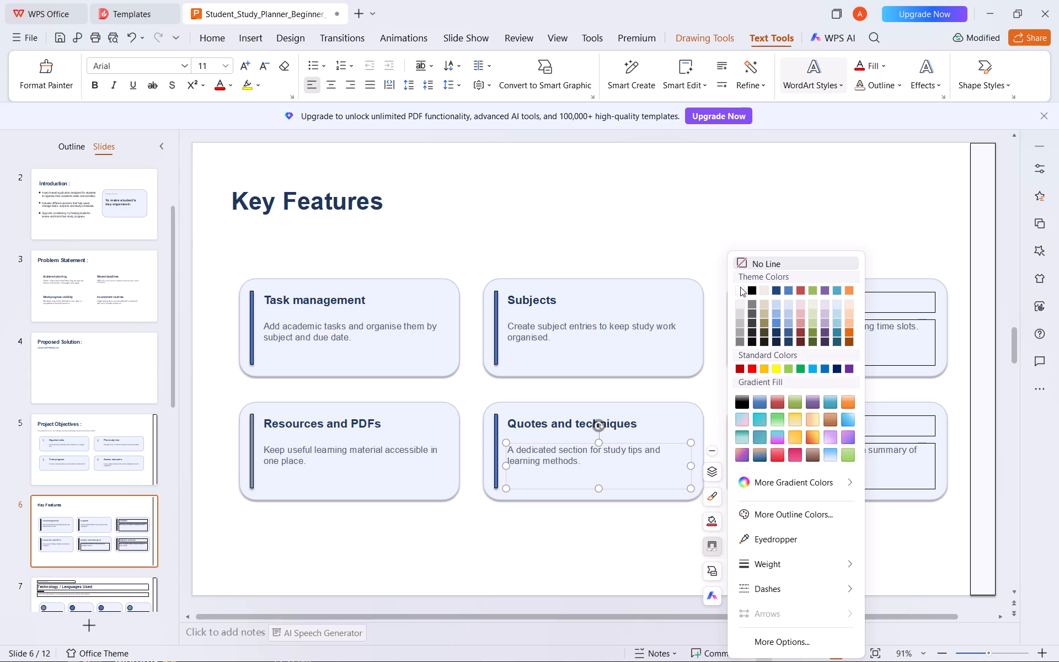
left_click(745, 258)
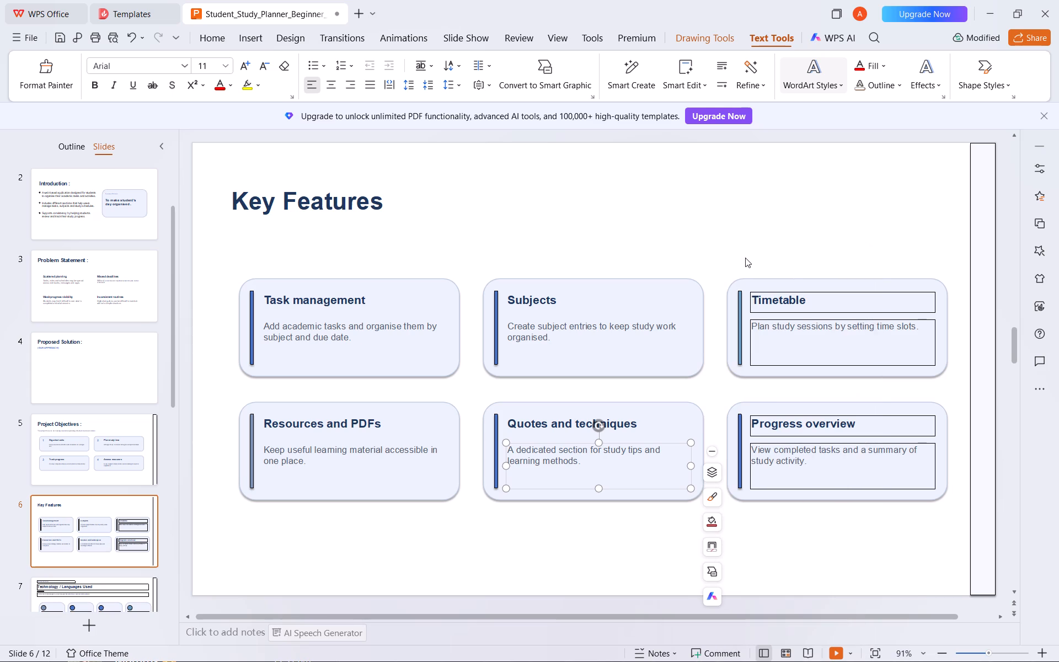
Remove the outlines from the heading and description text boxes of the Timetable card.
left_click(921, 292)
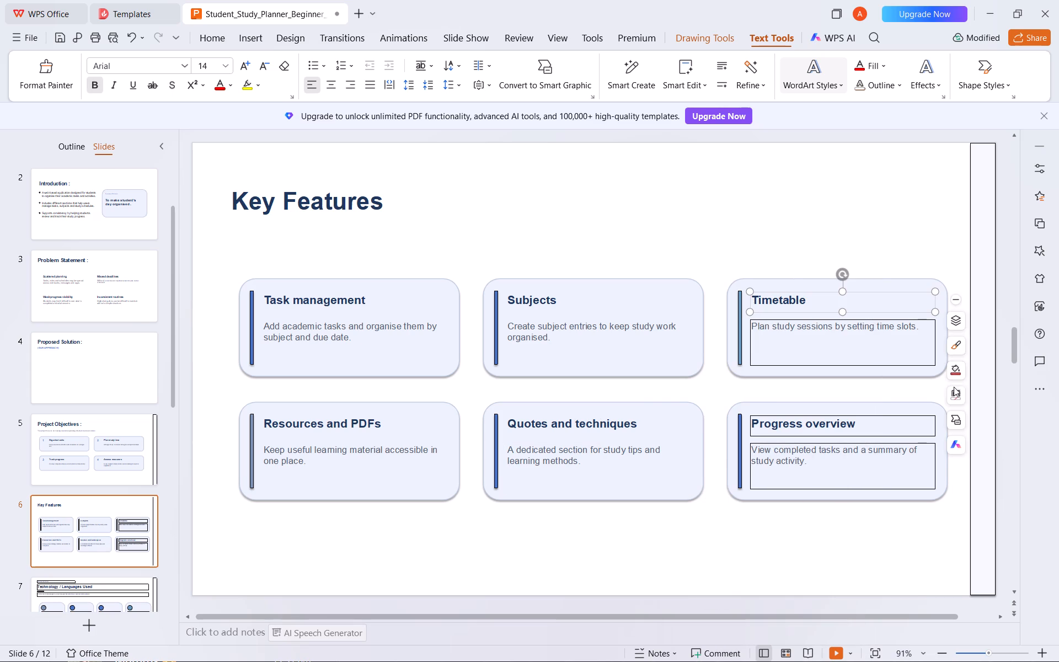
left_click(954, 386)
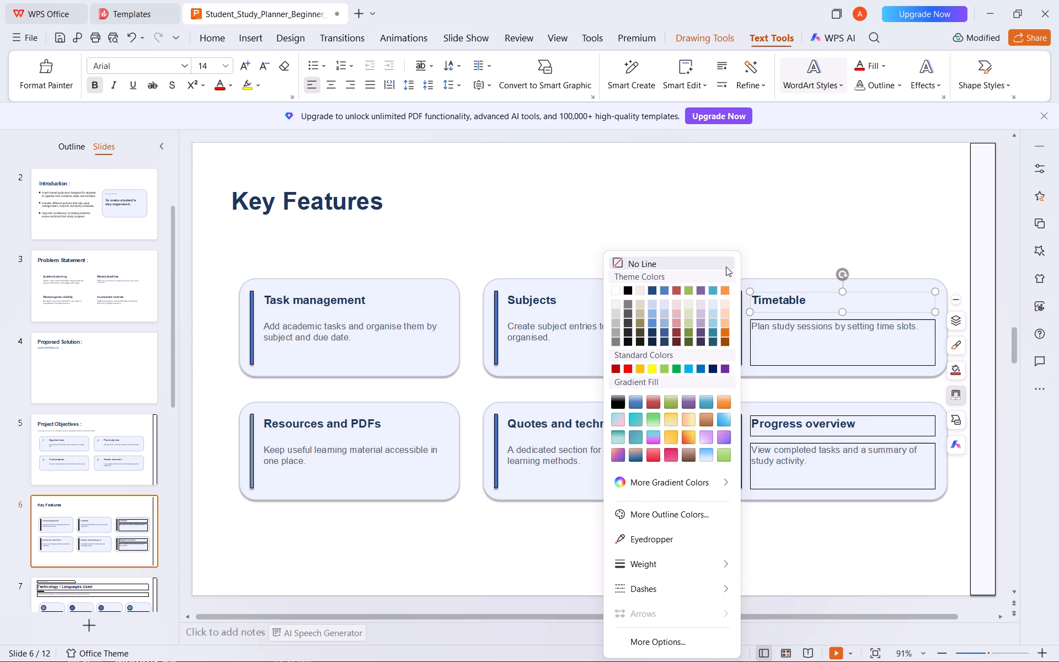
left_click(719, 264)
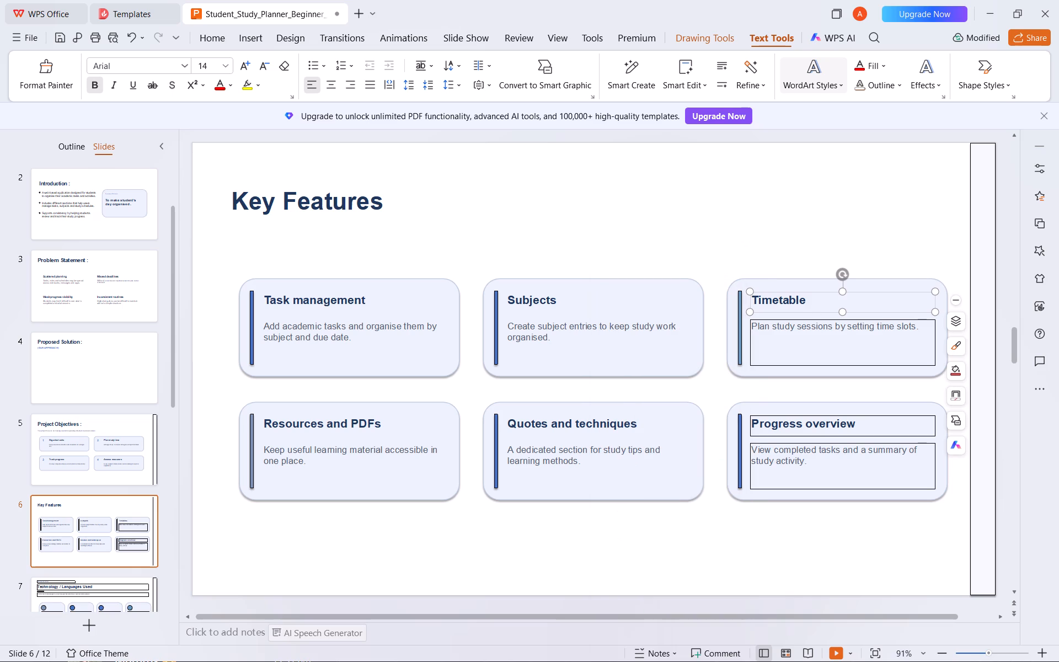
left_click(923, 323)
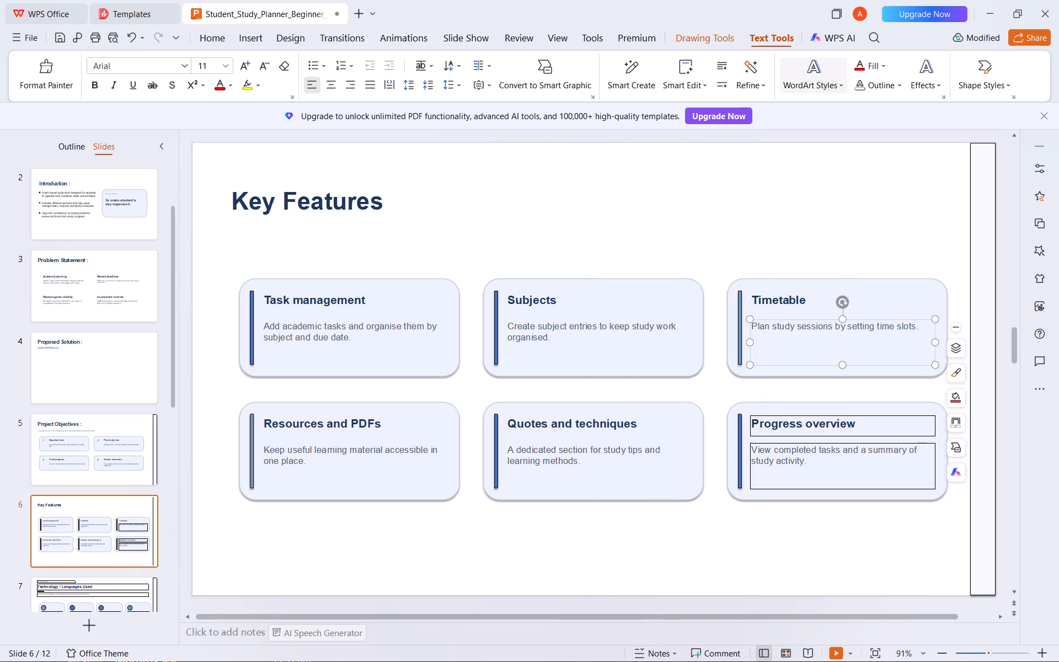
left_click(956, 419)
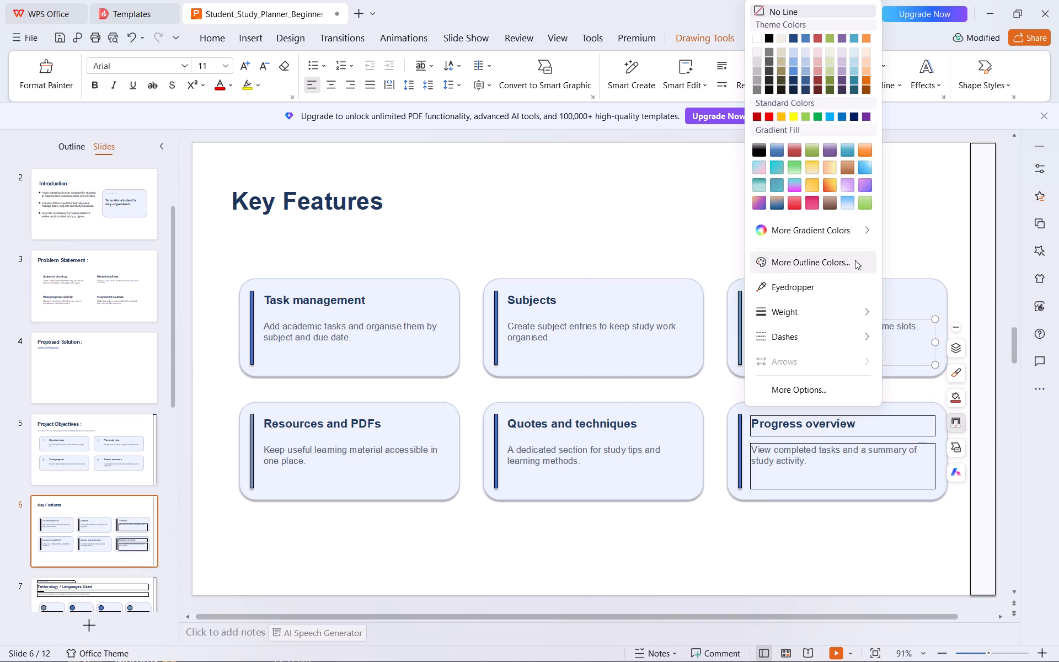
left_click(778, 4)
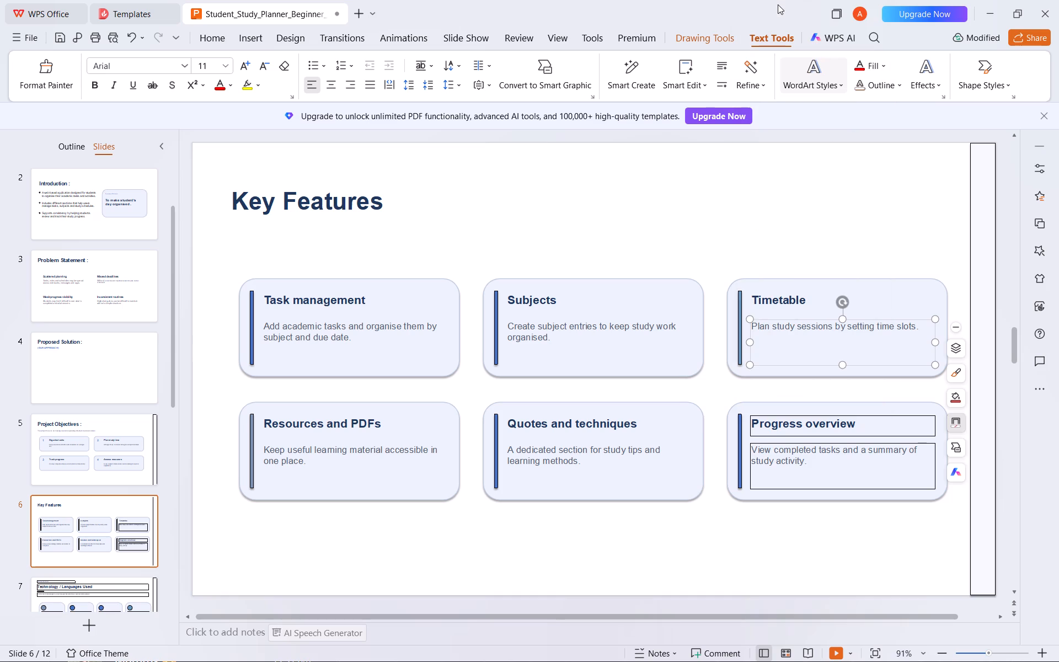
Remove the outlines from the heading and description text boxes of the Progress overview card.
left_click(907, 417)
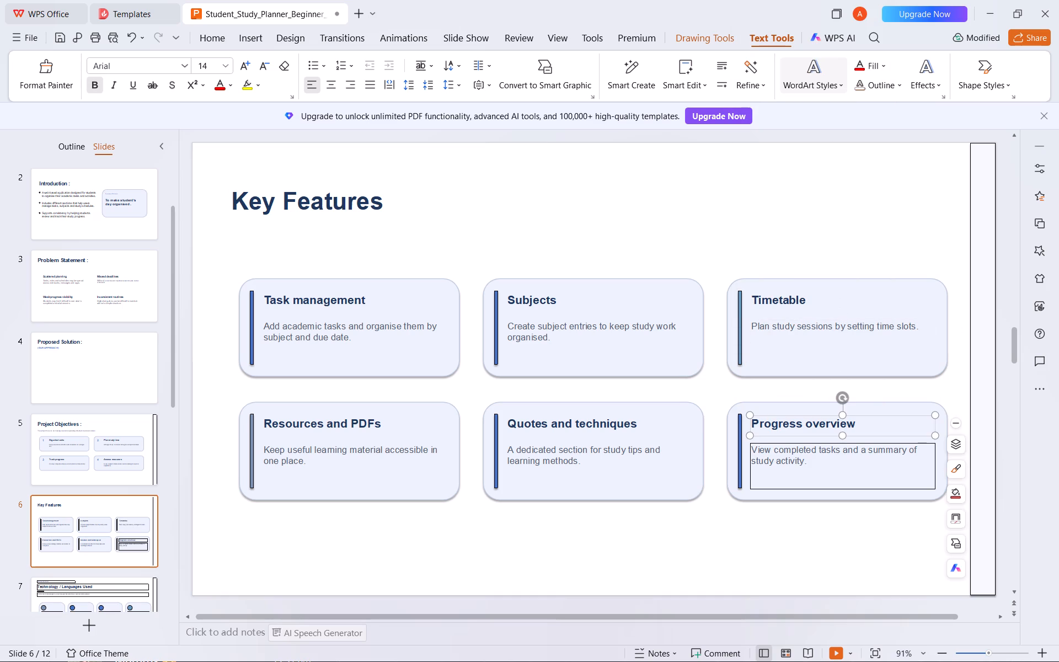
left_click(916, 441)
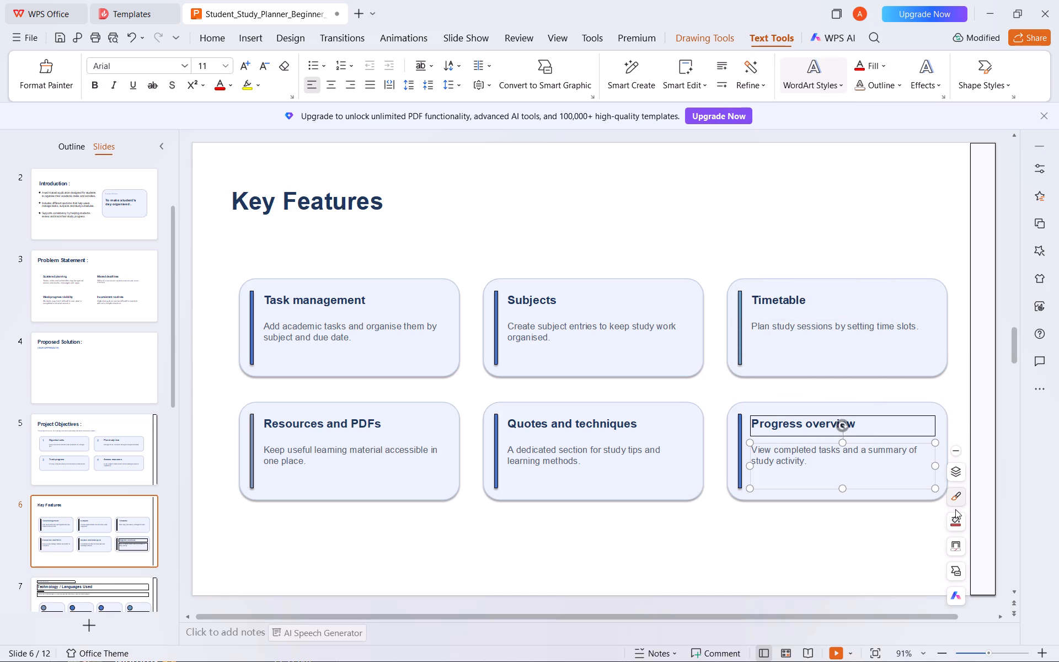
left_click_drag(954, 539, 956, 512)
left_click_drag(956, 512, 958, 546)
left_click(958, 546)
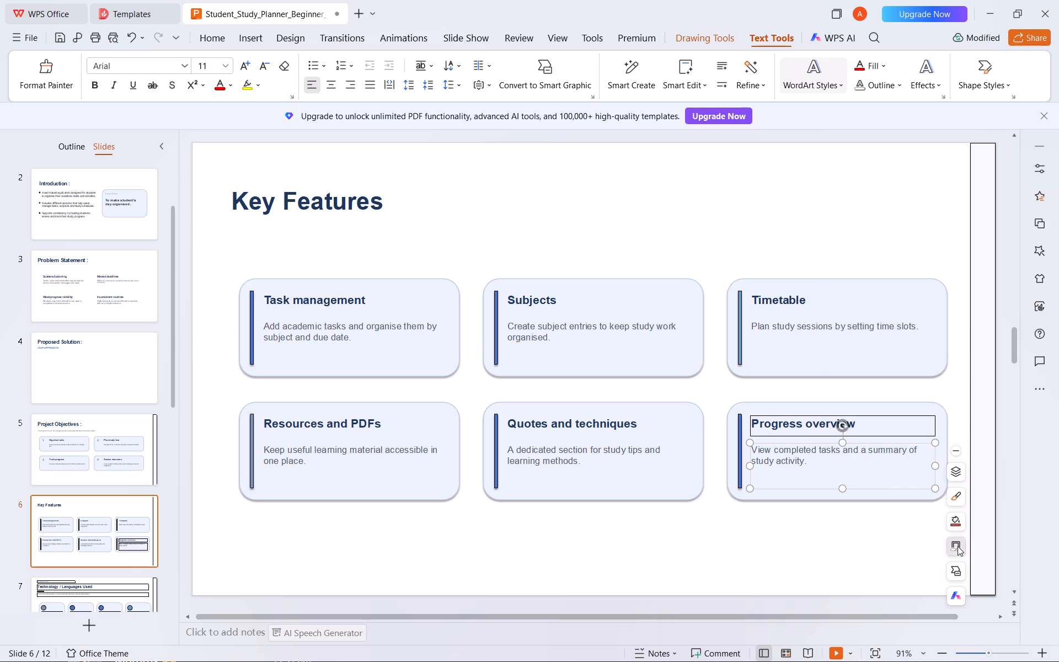
left_click(958, 546)
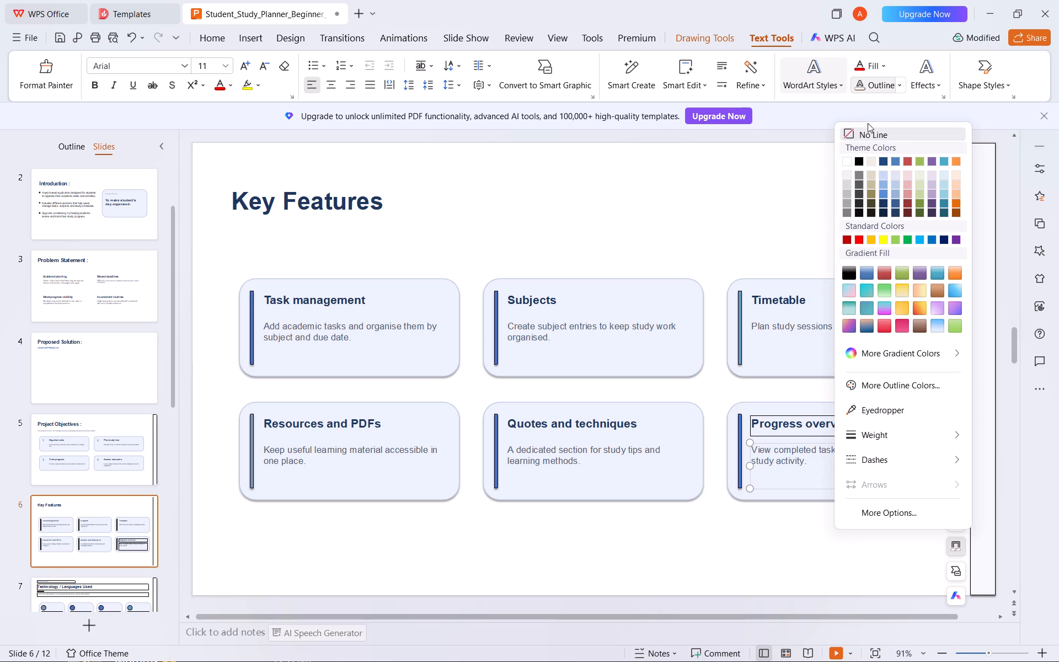
left_click(868, 132)
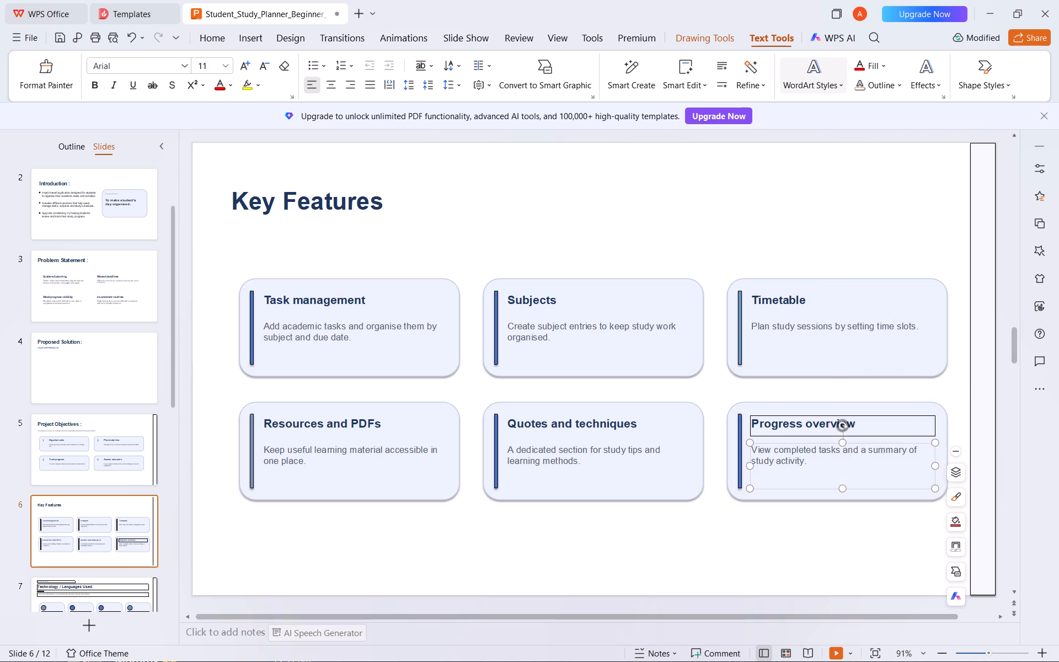
left_click(907, 416)
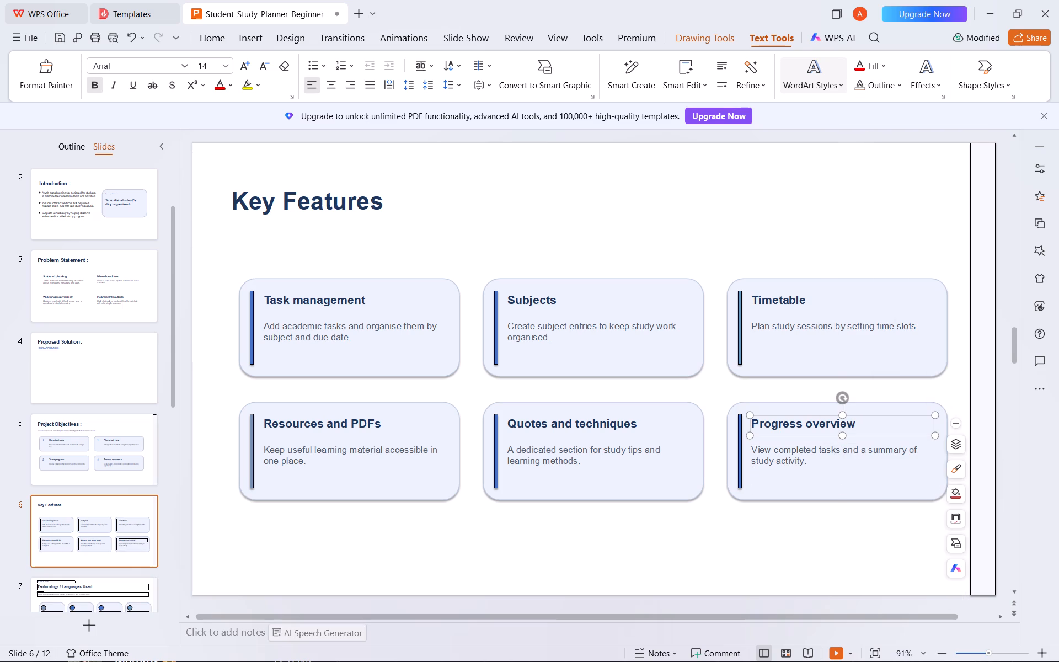
left_click(957, 521)
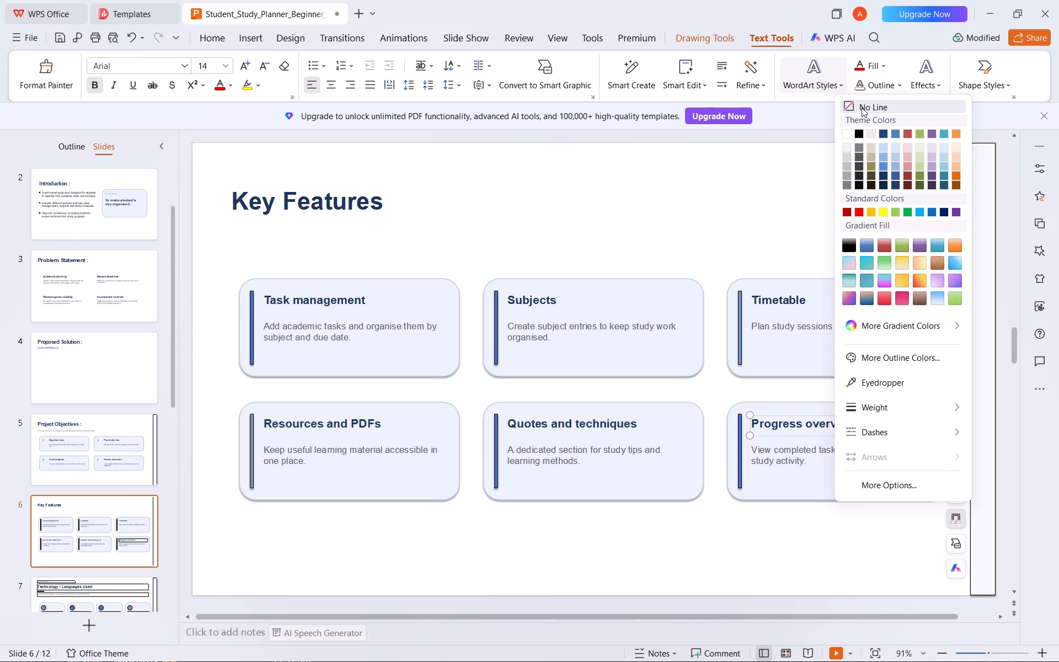
left_click(862, 108)
left_click(795, 206)
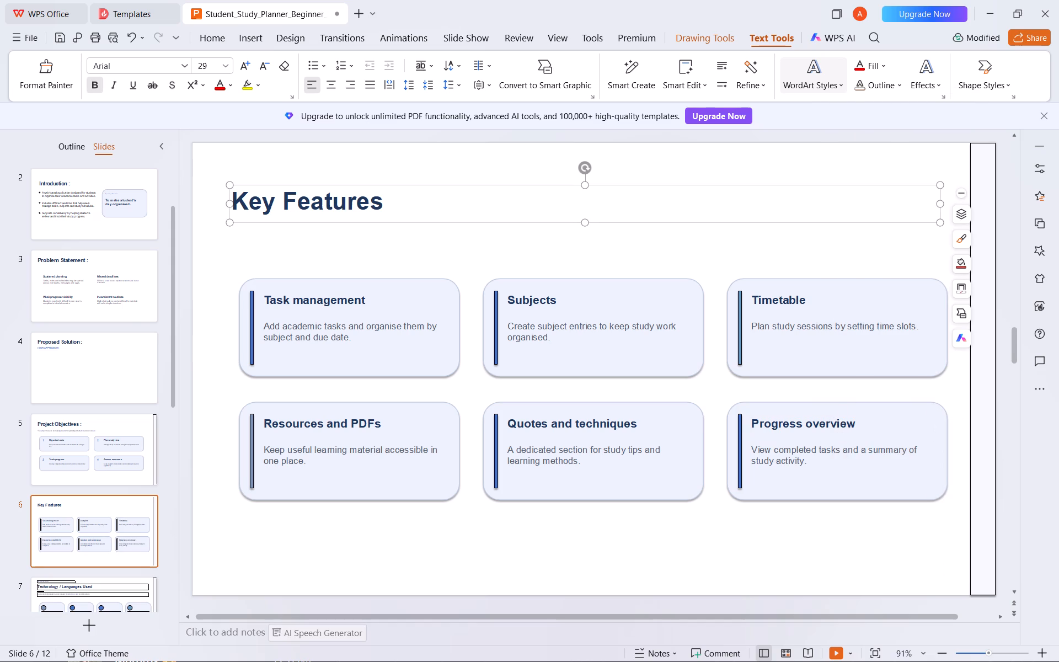
left_click(815, 160)
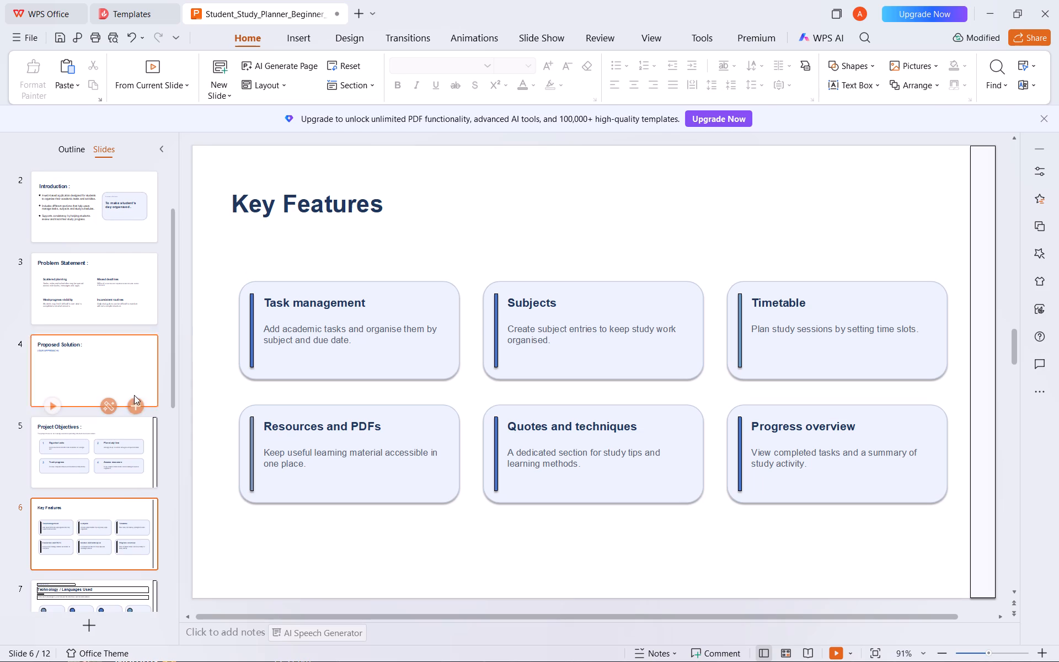
Check the titles on slides 4 and 5, and set the Key Features slide's title to font size 40.
left_click(119, 369)
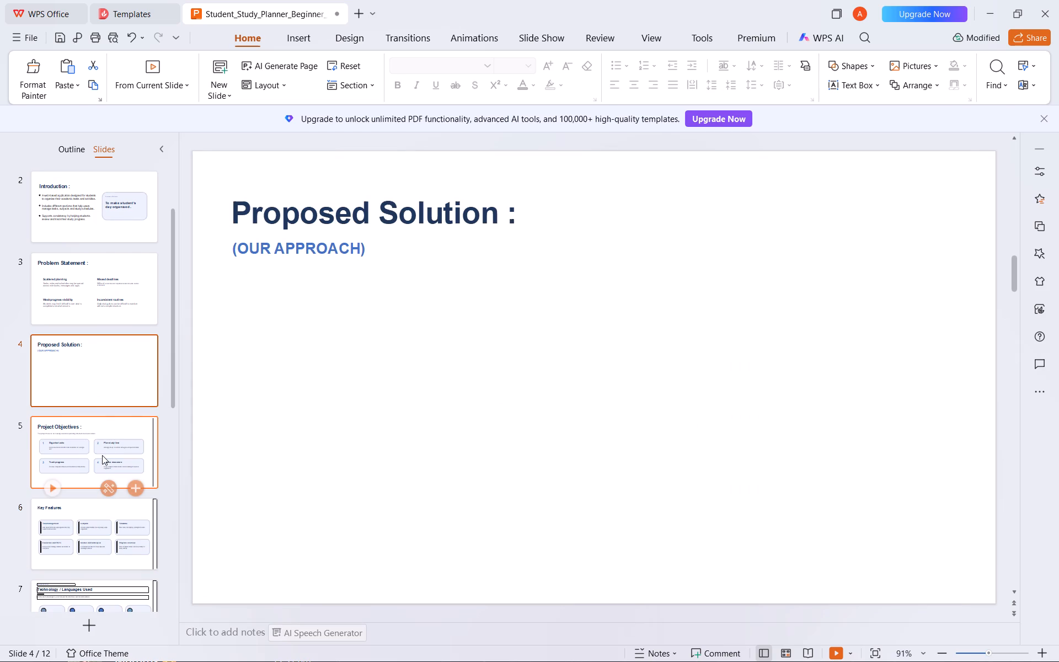
left_click(102, 455)
left_click(85, 522)
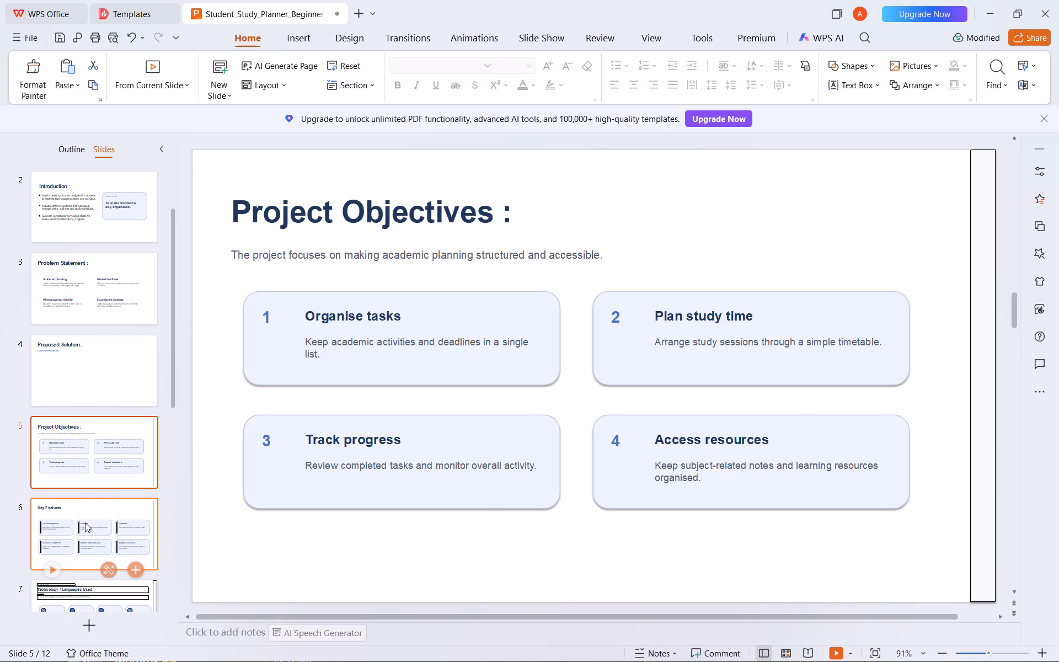
left_click(239, 207)
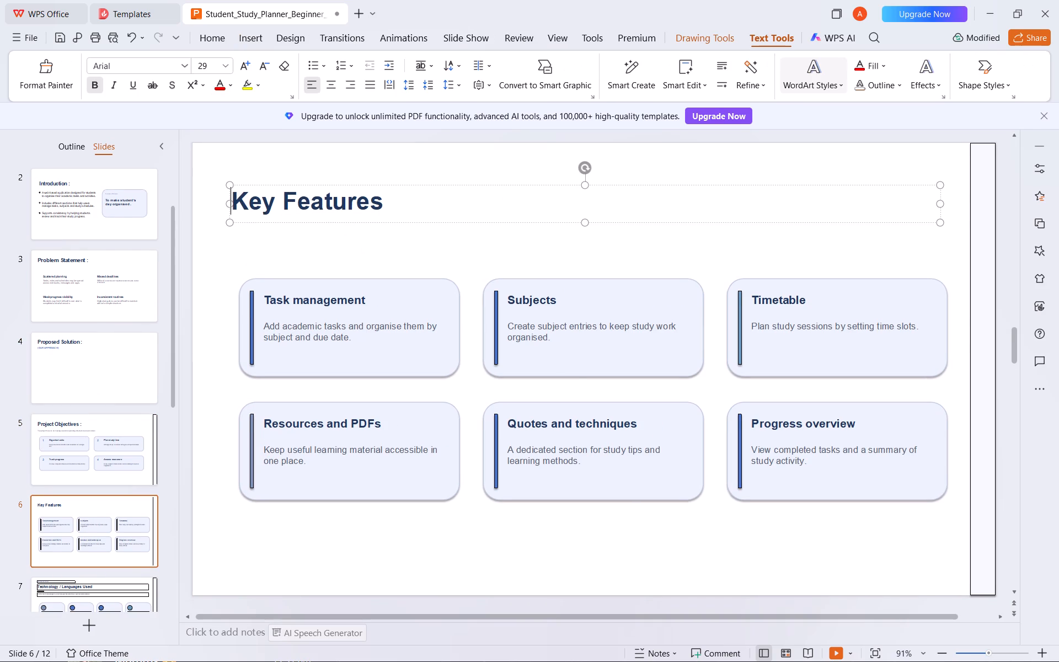
key("ctrl+a")
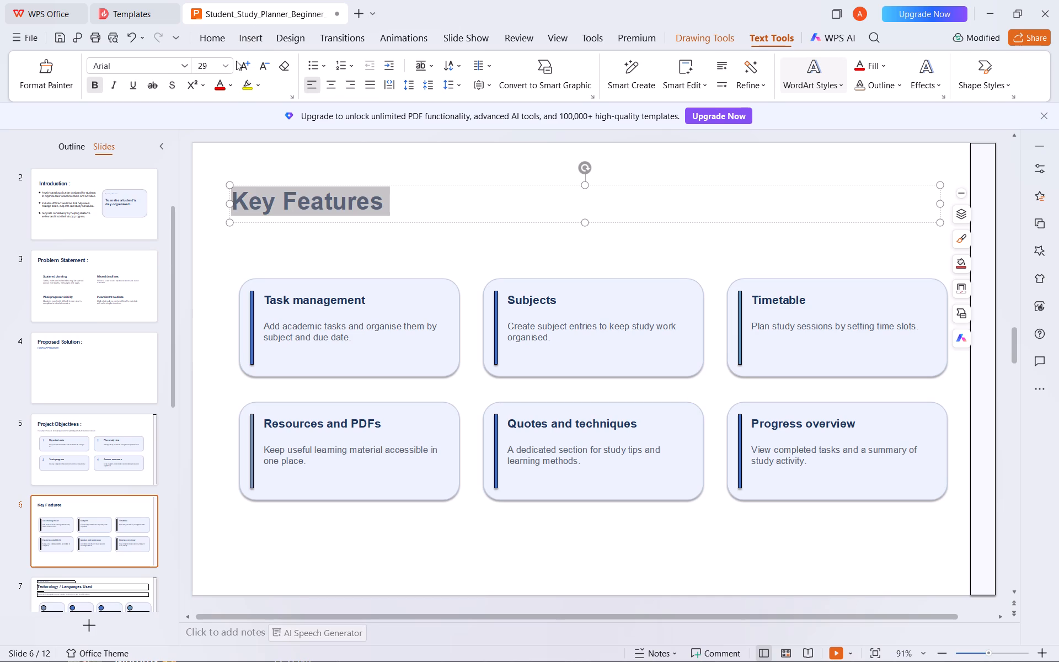
left_click(229, 62)
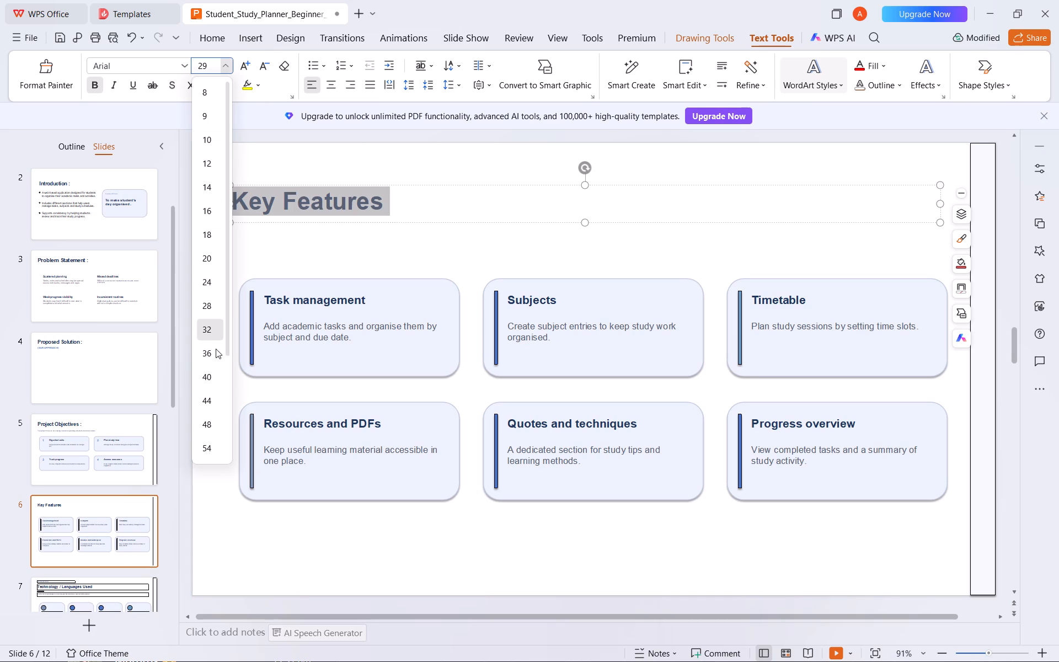
left_click(213, 371)
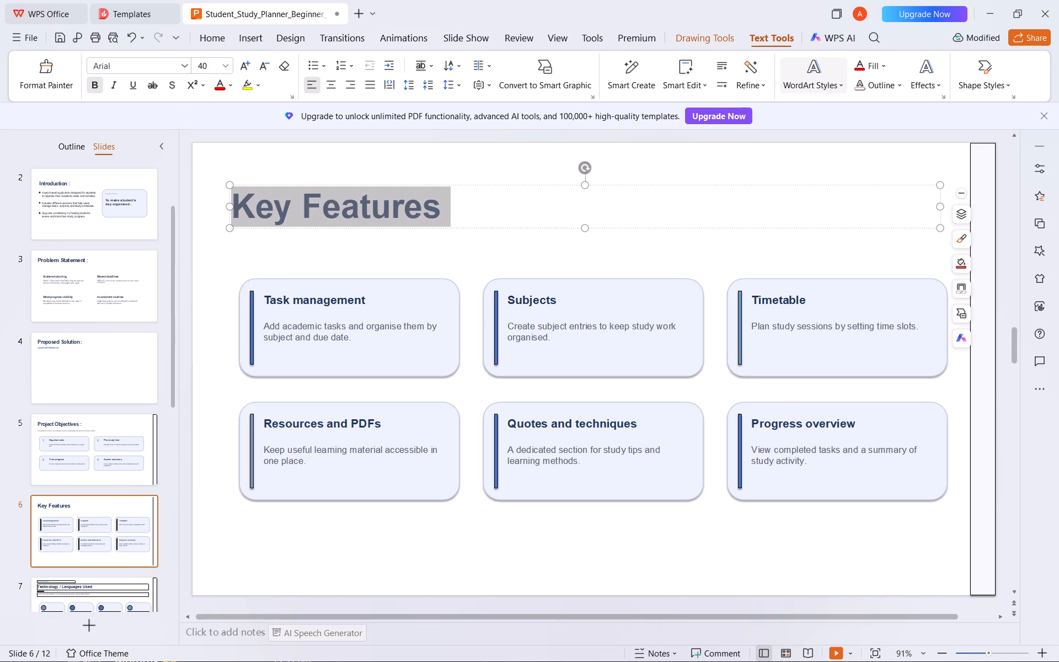
Add a space and a colon to the end of the slide title so it reads "Key Features :".
left_click(456, 198)
left_click(439, 216)
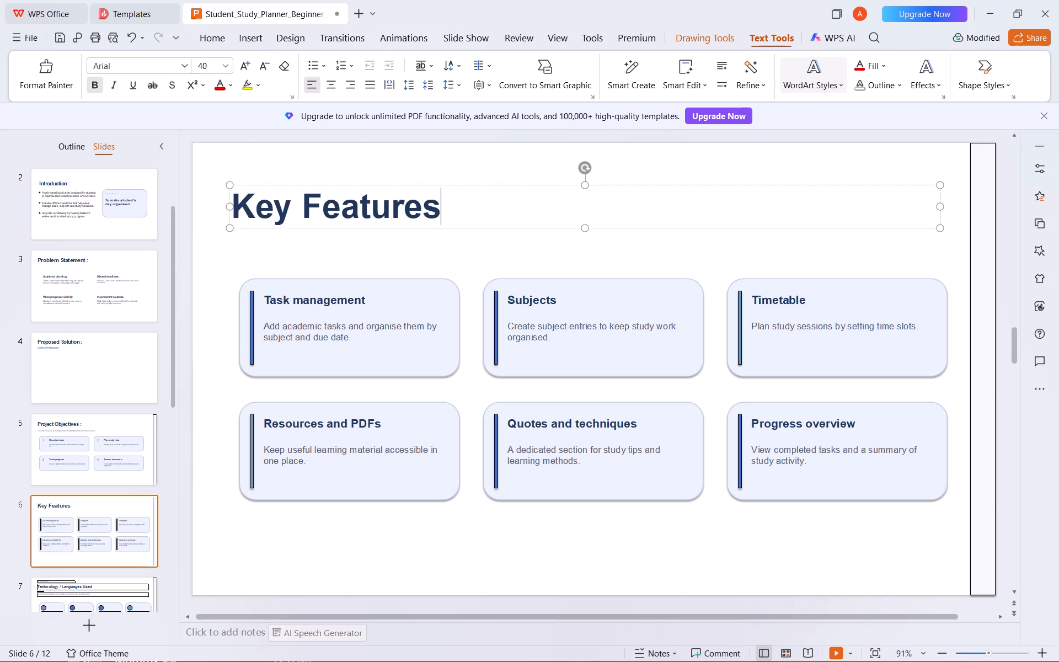
key("space")
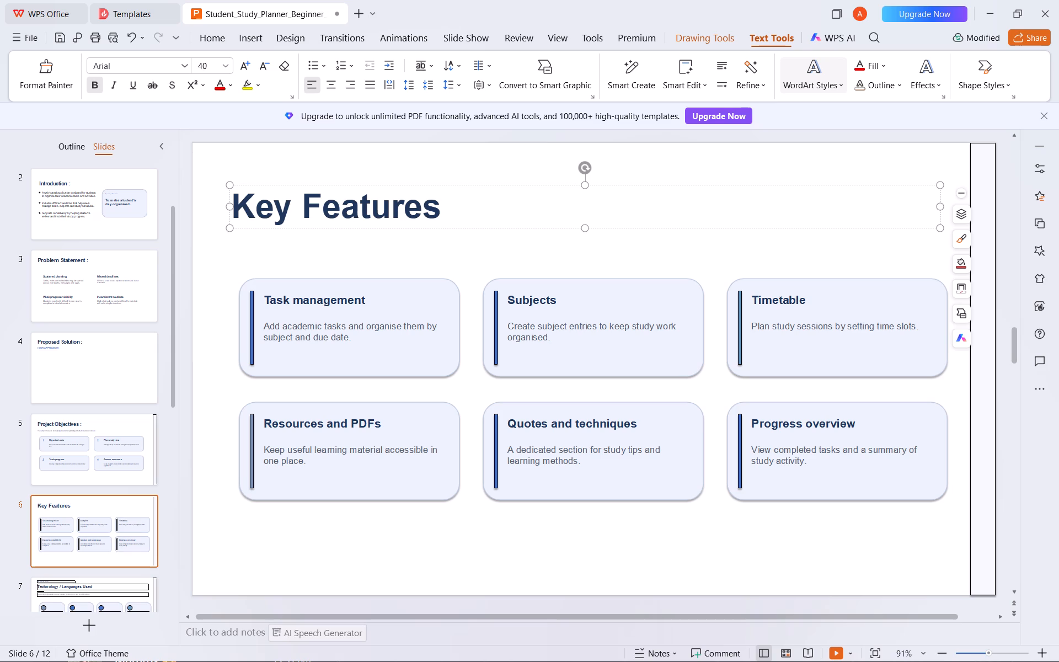
key("shift+colon")
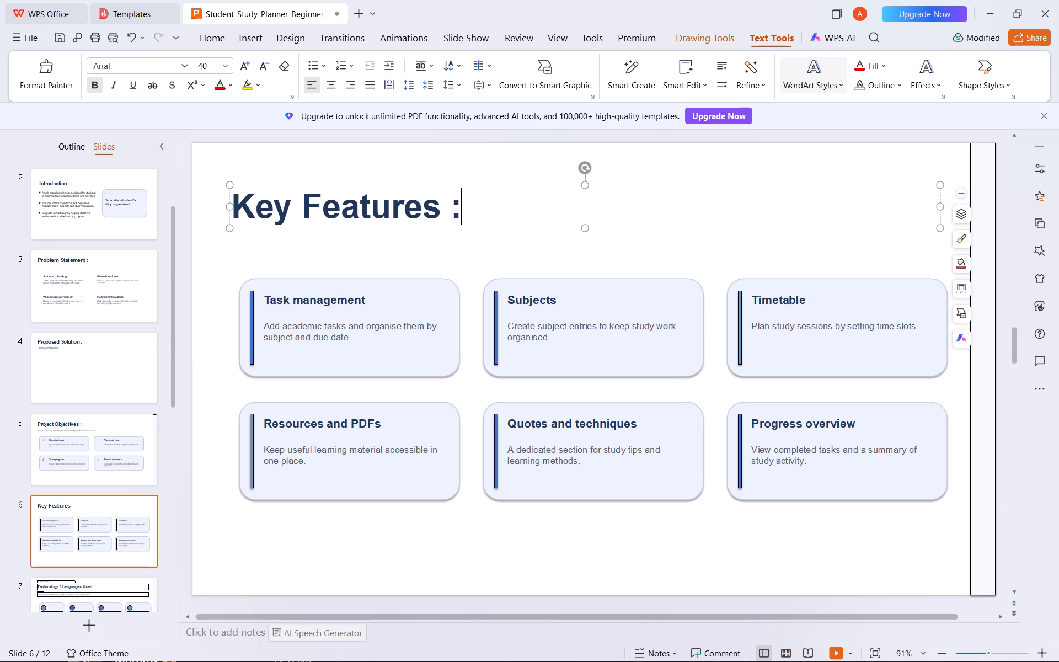
left_click(545, 241)
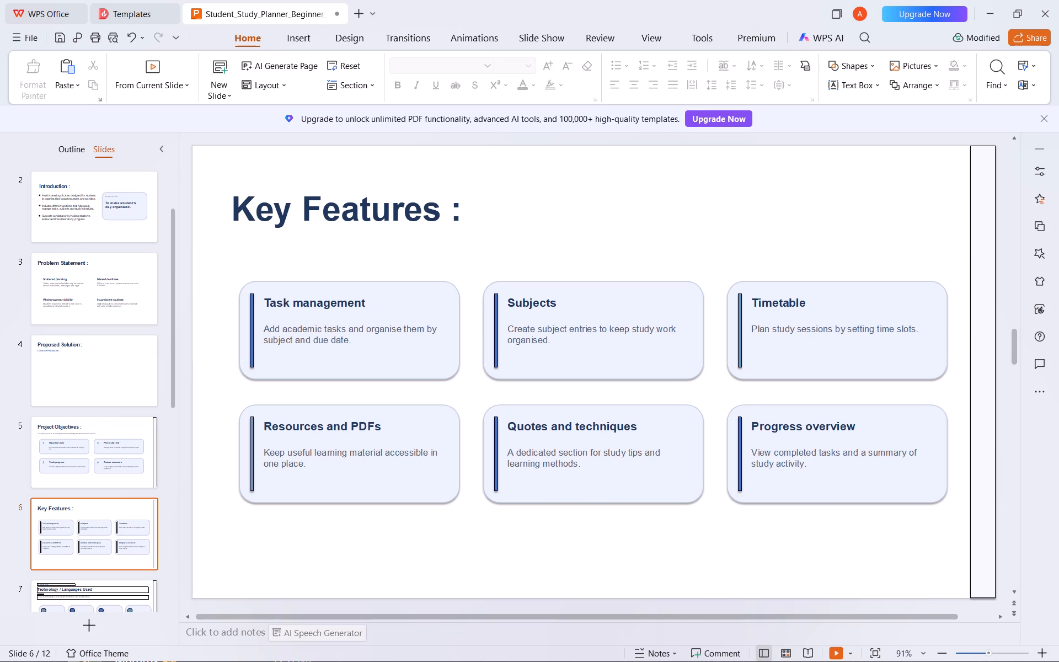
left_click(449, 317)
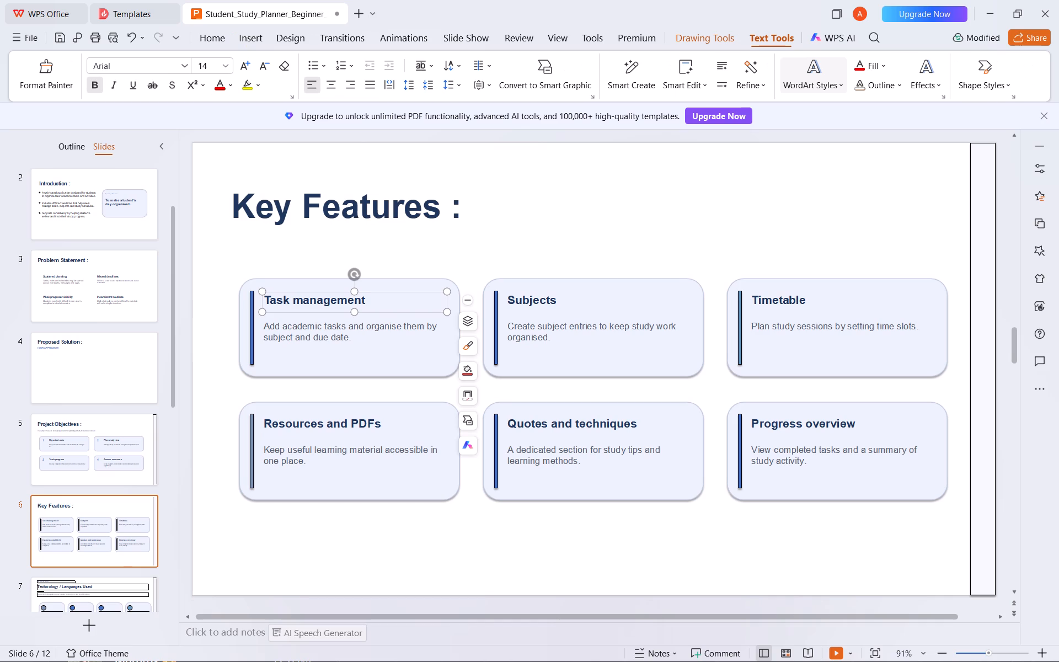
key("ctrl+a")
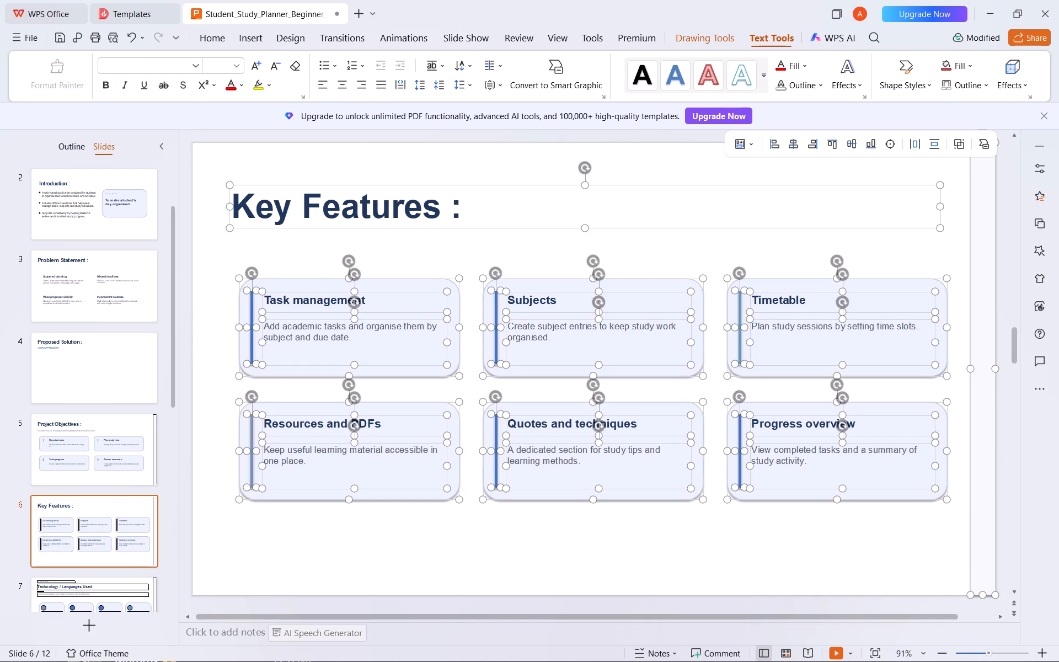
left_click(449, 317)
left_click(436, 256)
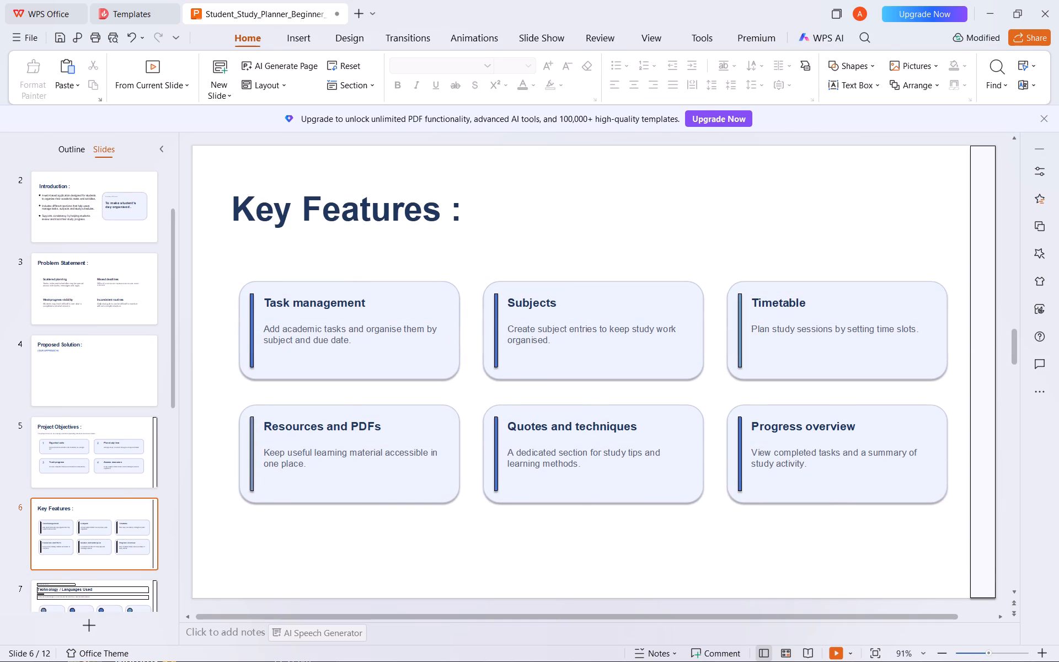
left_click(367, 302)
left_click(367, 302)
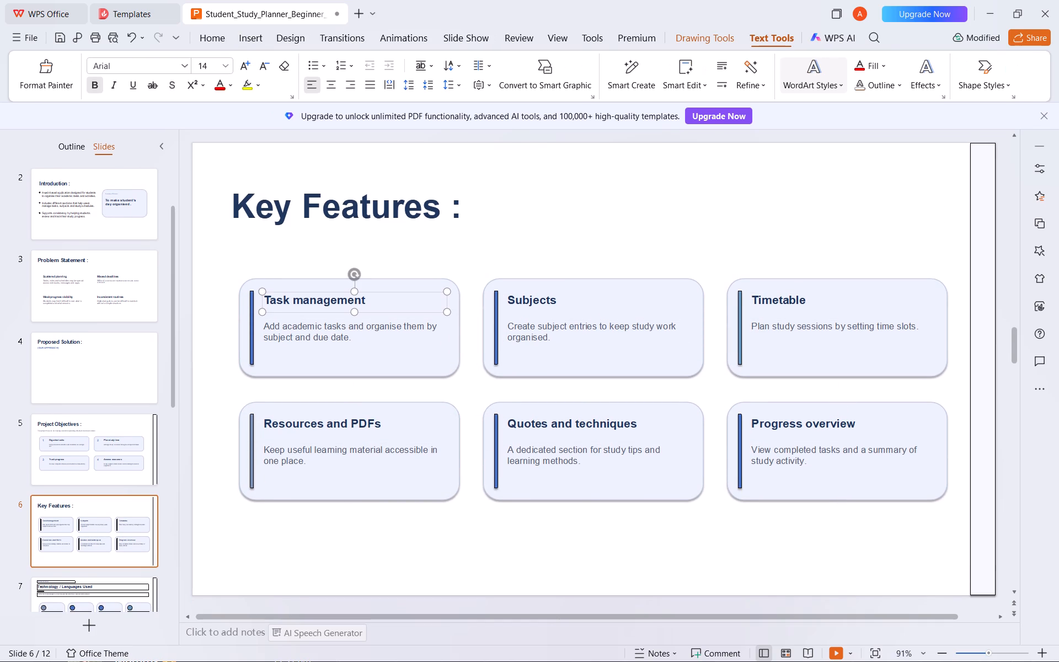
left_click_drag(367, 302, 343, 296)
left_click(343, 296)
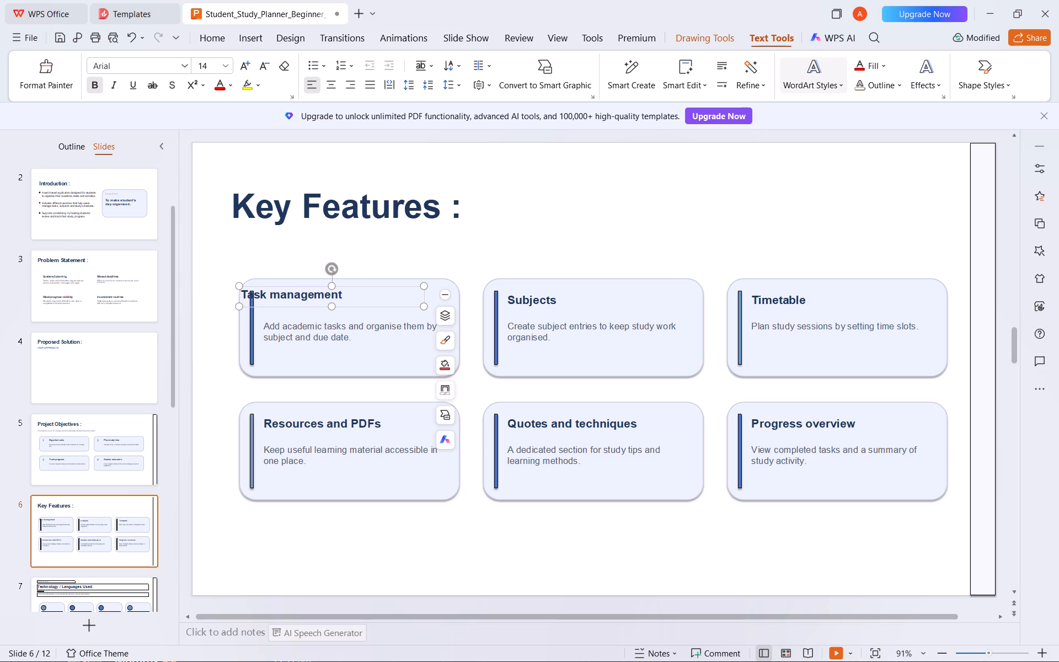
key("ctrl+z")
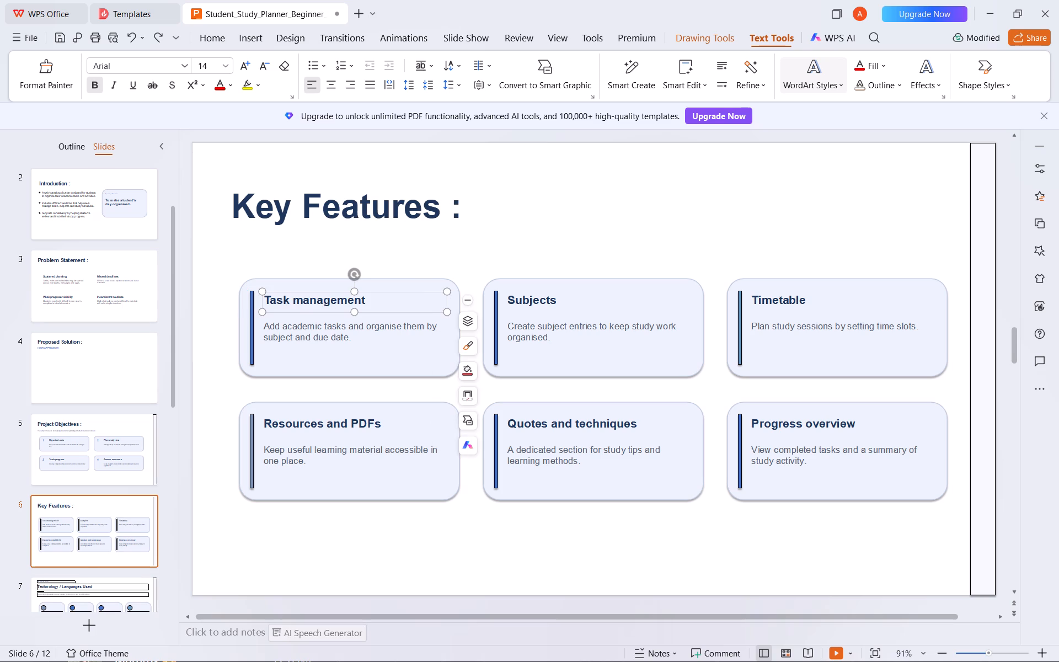
Set the Task management card's heading text to font size 18.
left_click(370, 301)
left_click(339, 301)
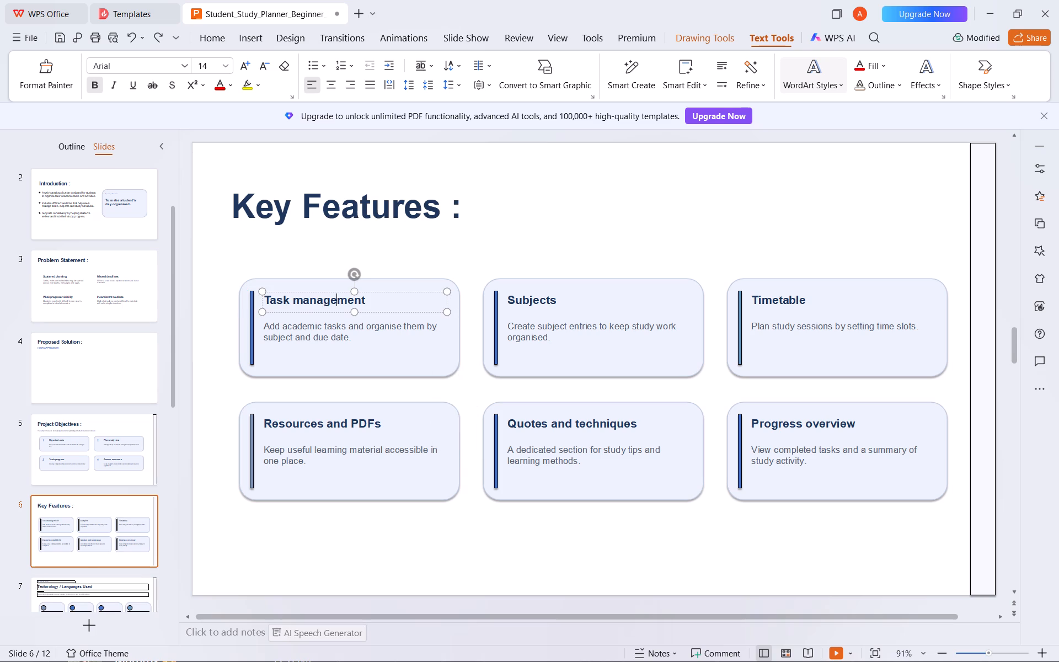
key("ctrl+a")
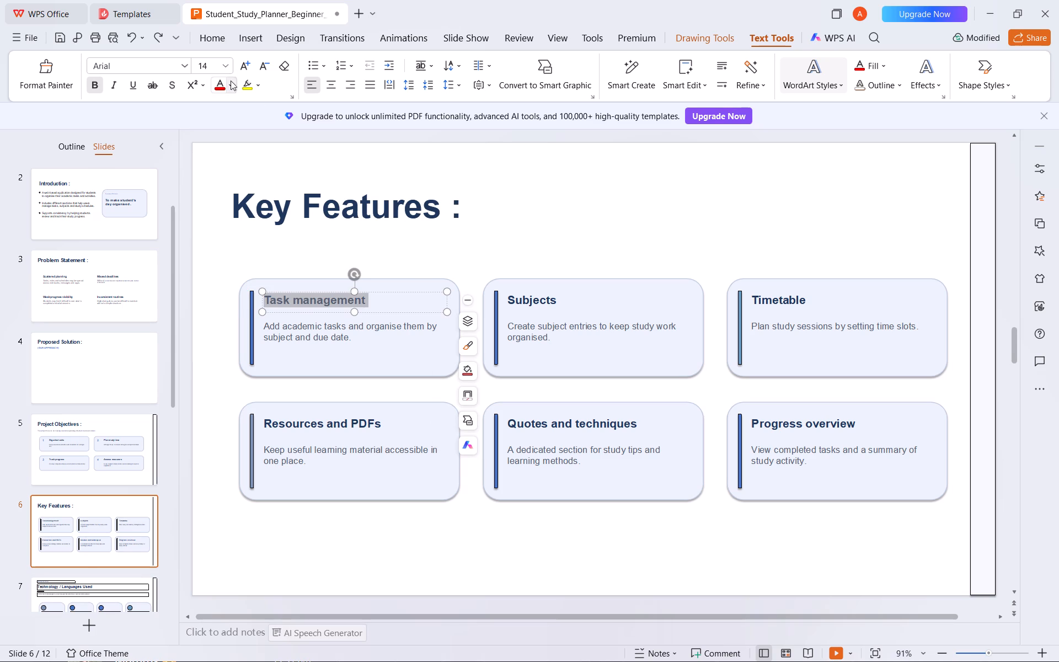
left_click(227, 67)
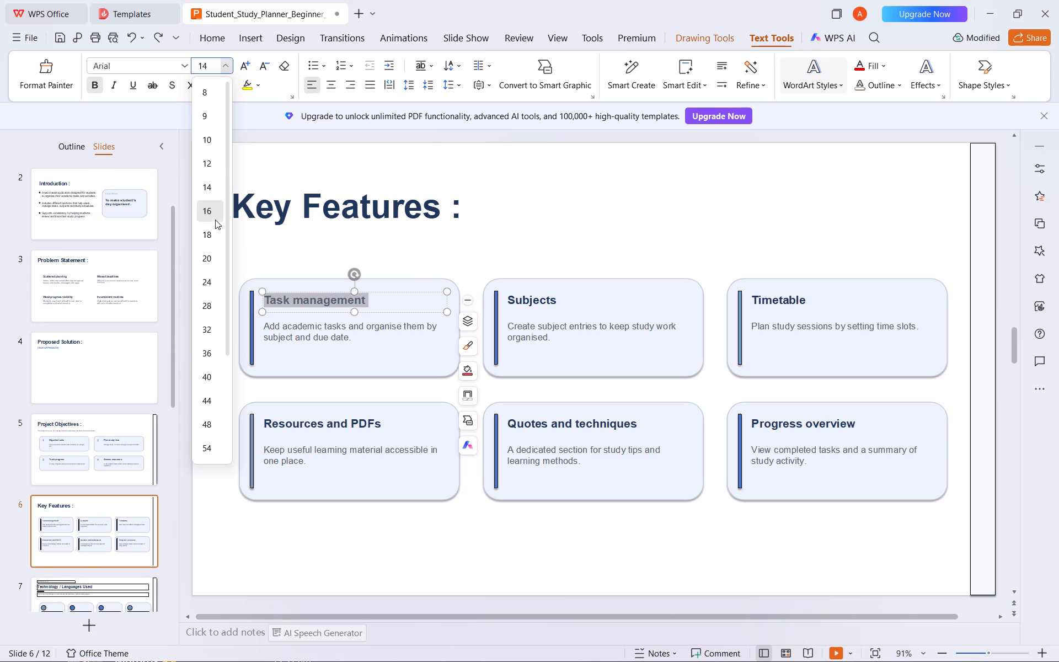
left_click(213, 226)
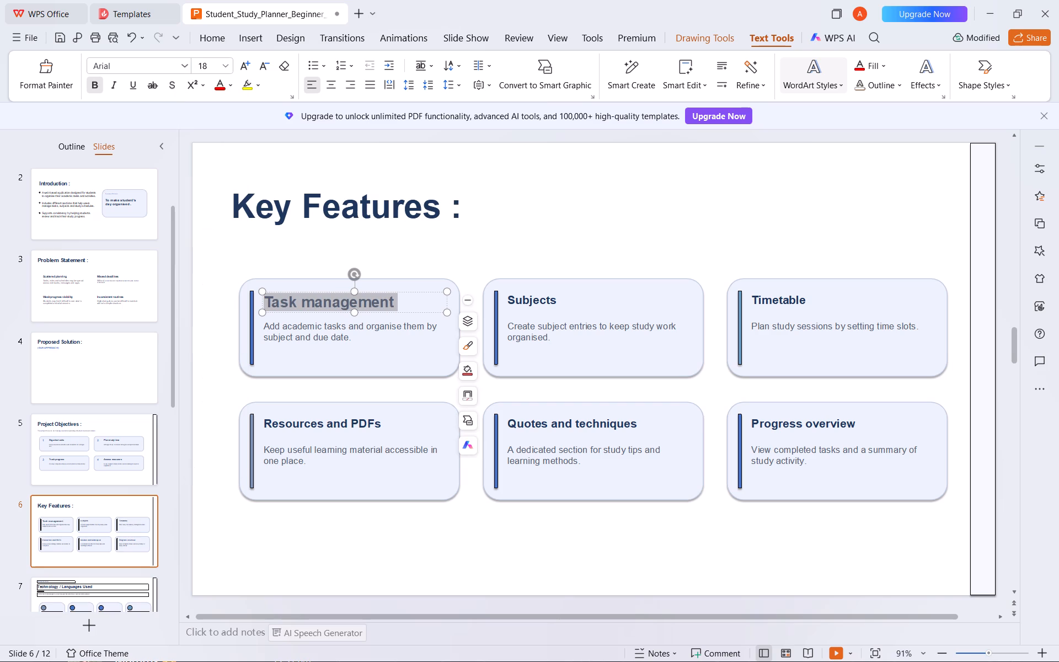
Set the Subjects card's heading text to font size 18.
left_click(530, 301)
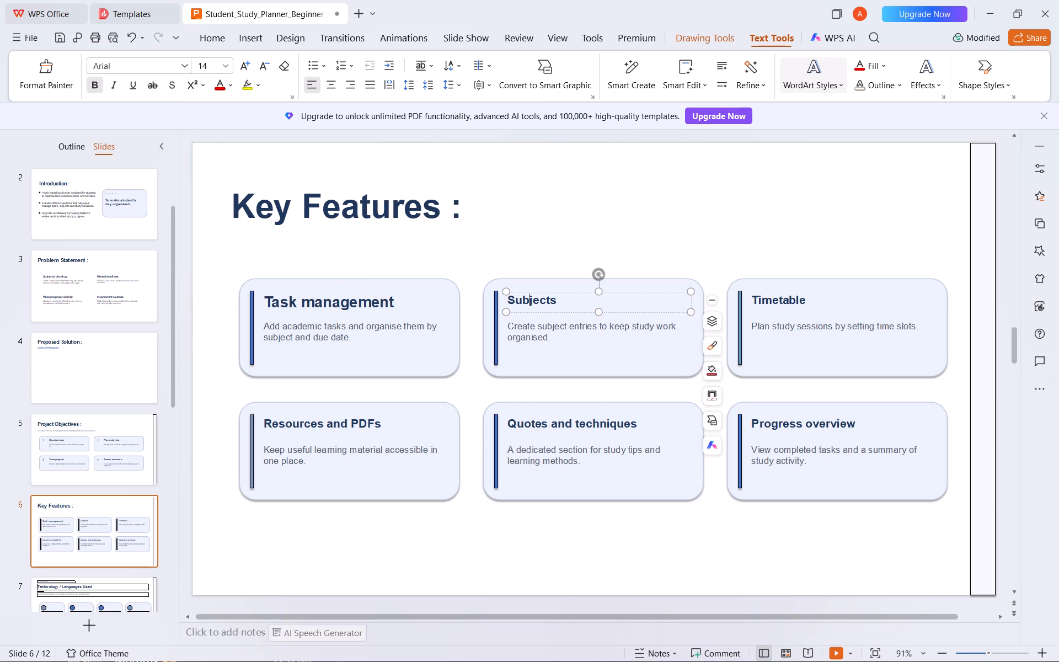
left_click(530, 301)
key("ctrl+a")
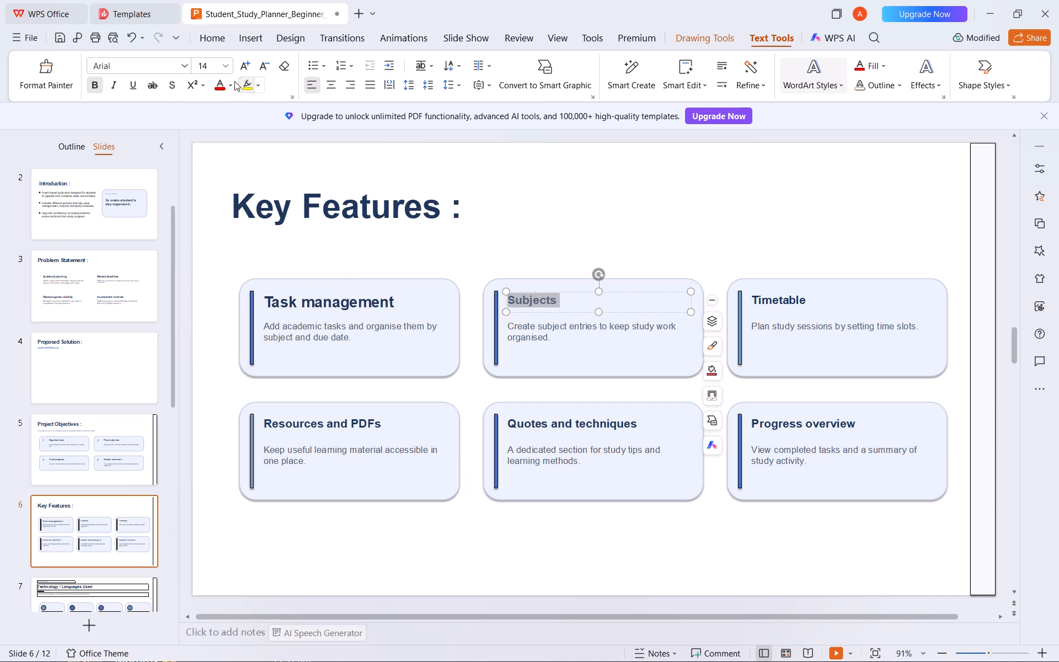
left_click(223, 64)
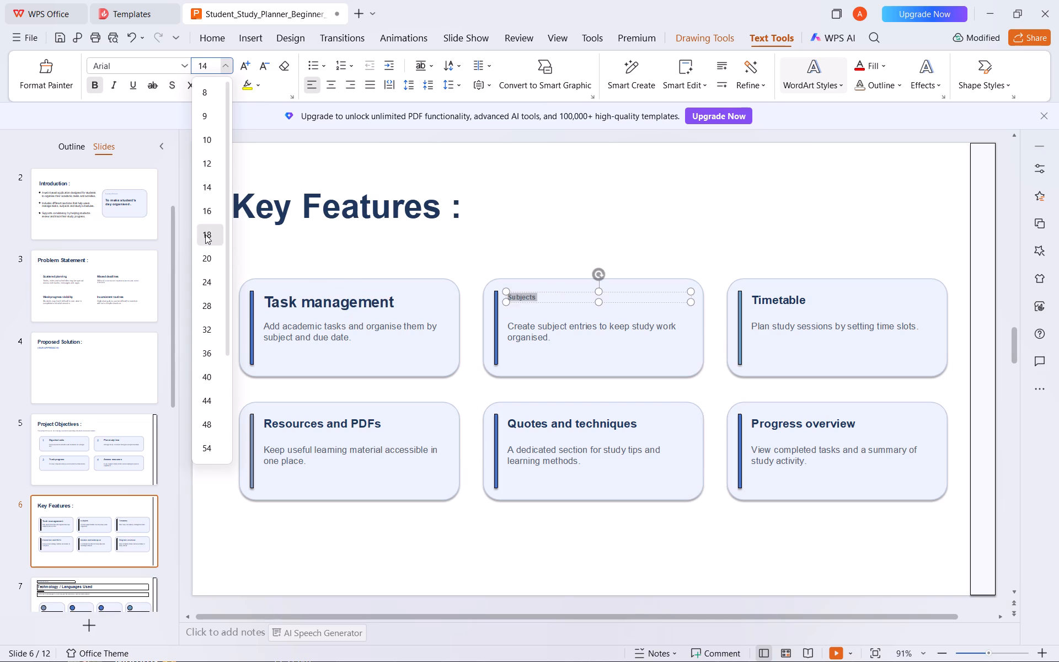
left_click(205, 234)
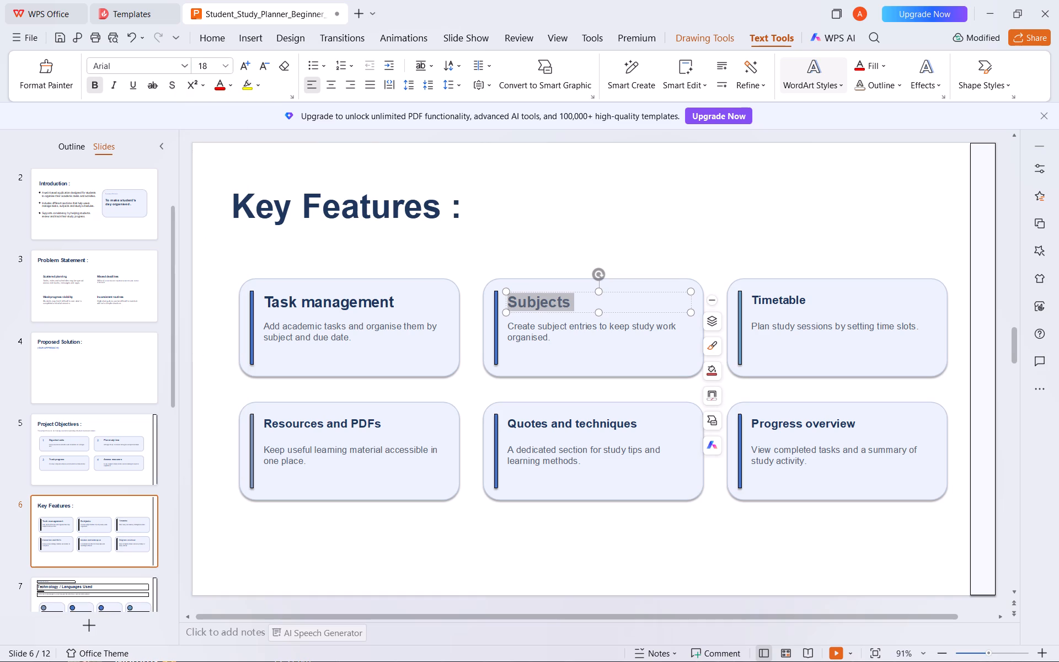
Set the Timetable card's heading text on the Key Features slide to font size 18.
left_click(793, 297)
left_click(793, 297)
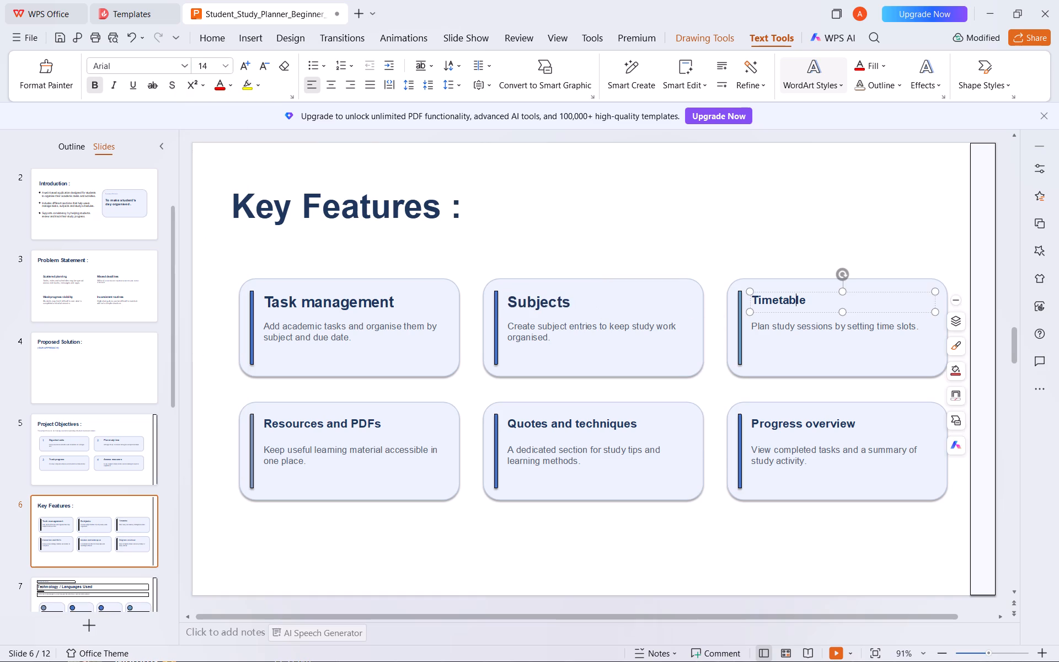
key("ctrl+a")
left_click(224, 65)
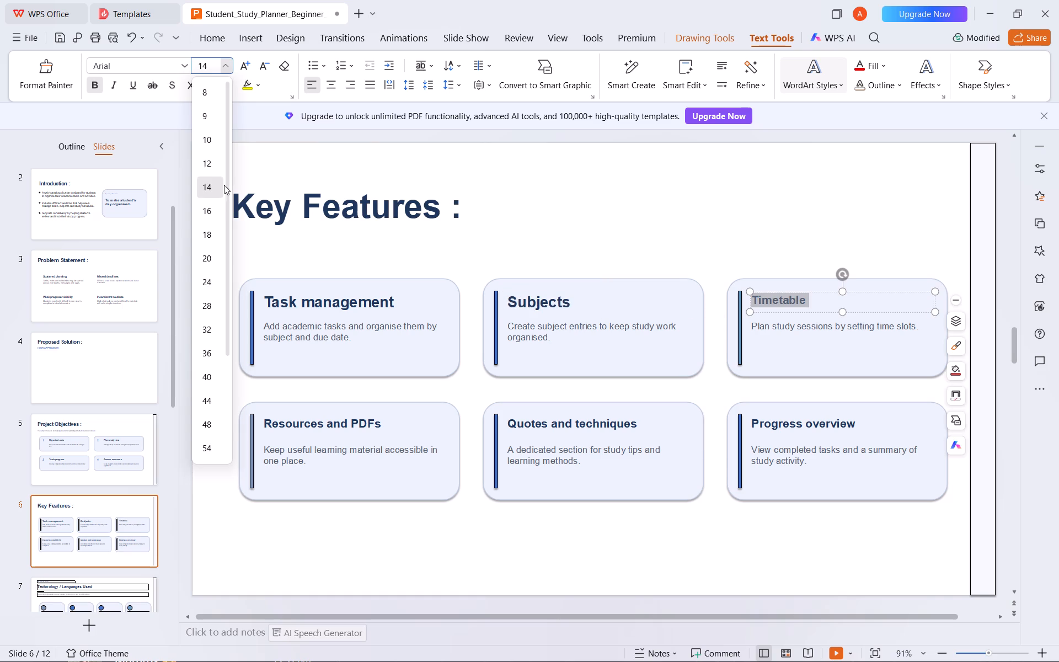
left_click(205, 239)
Set the Resources and PDFs card's heading text to font size 18.
left_click(295, 420)
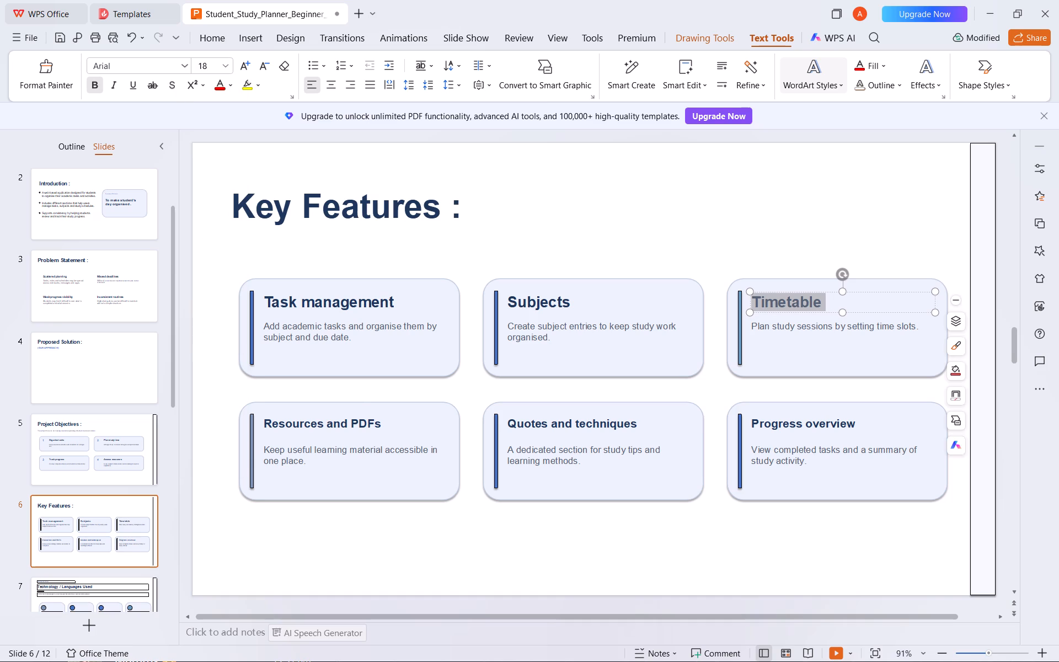
key("ctrl+a")
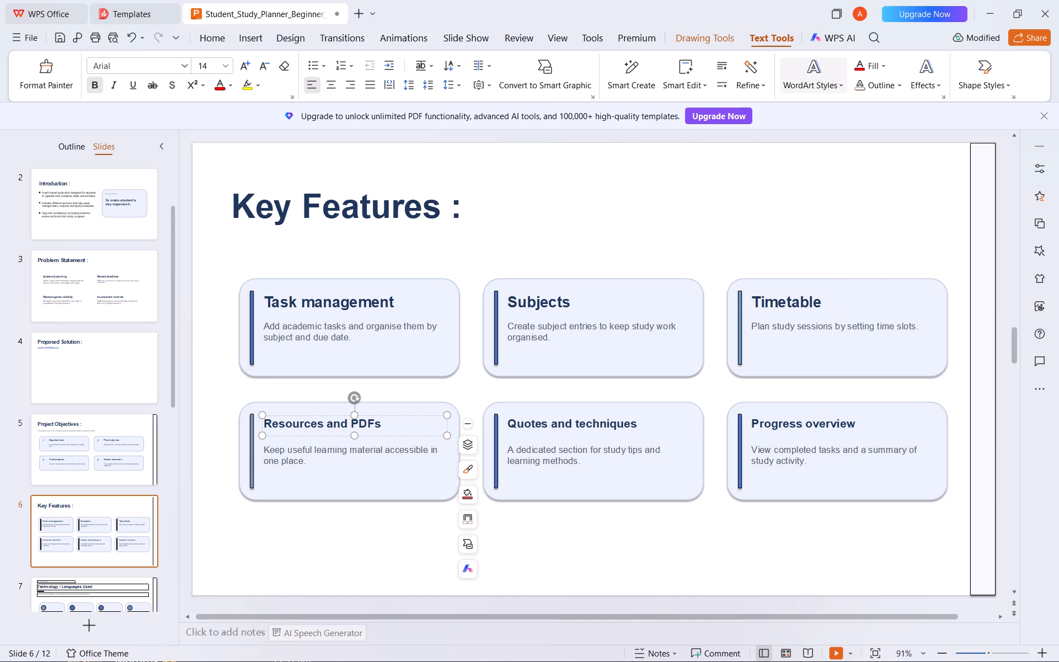
left_click(222, 64)
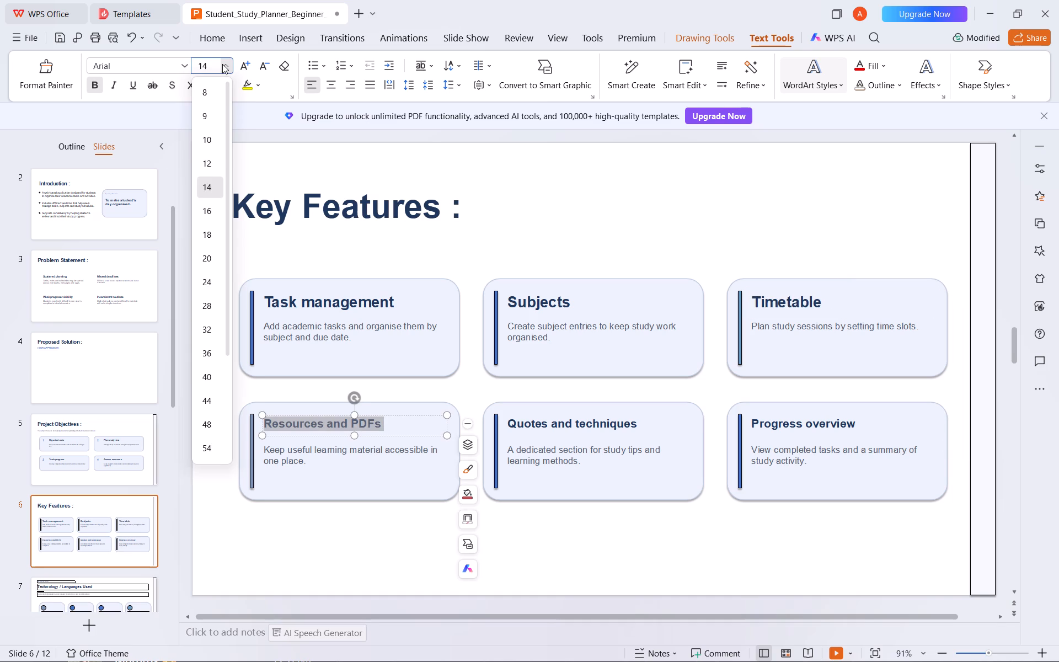
left_click(211, 232)
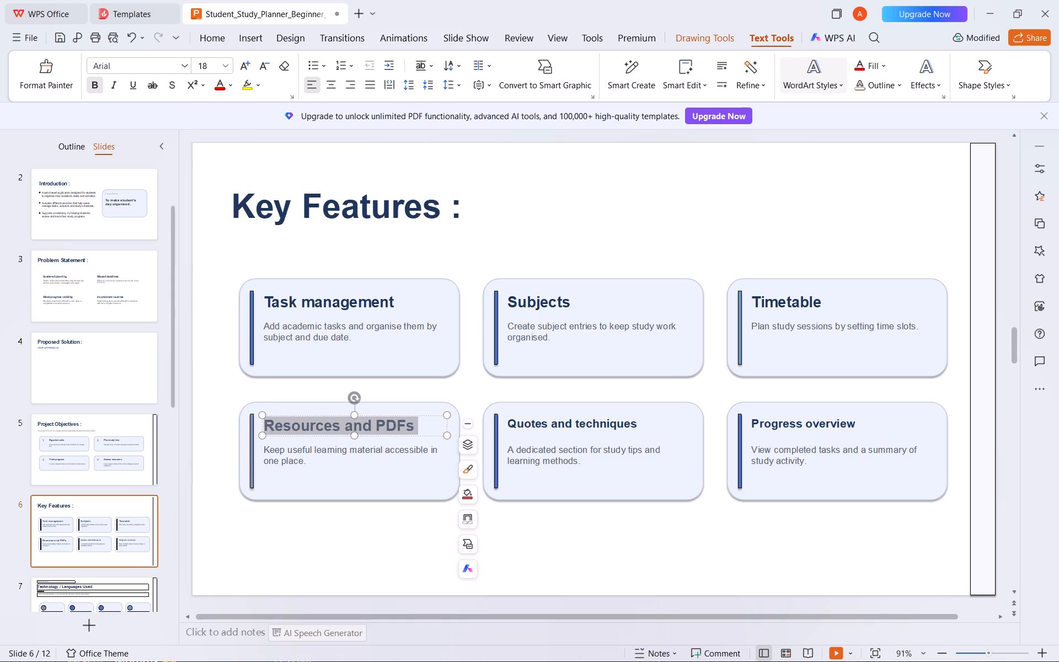
Set the Quotes and techniques card's heading text to font size 18.
left_click(551, 429)
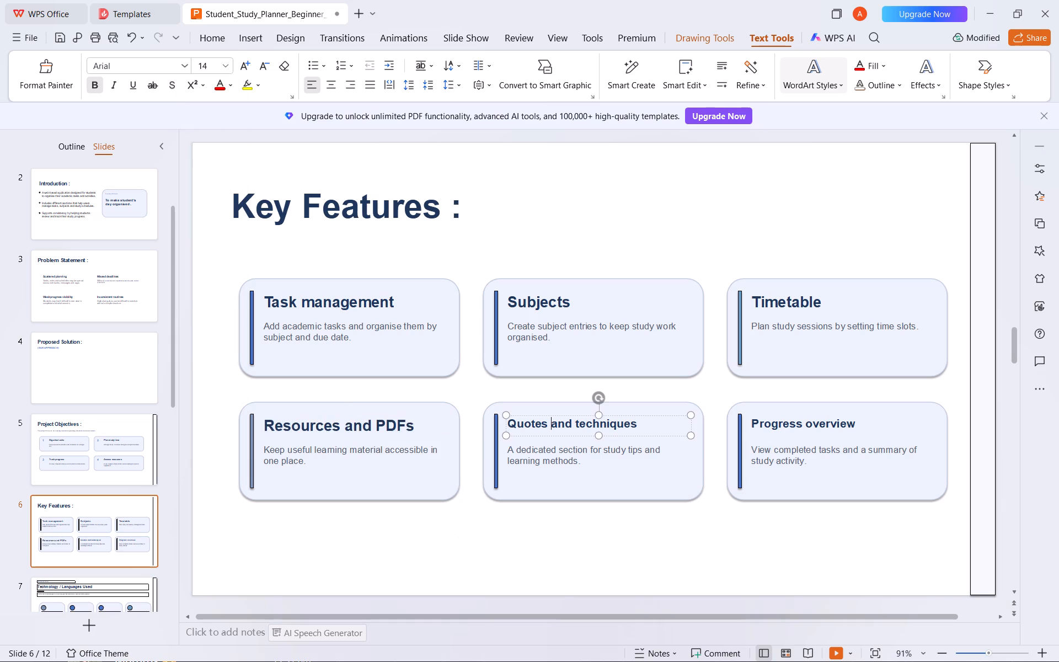
key("ctrl+a")
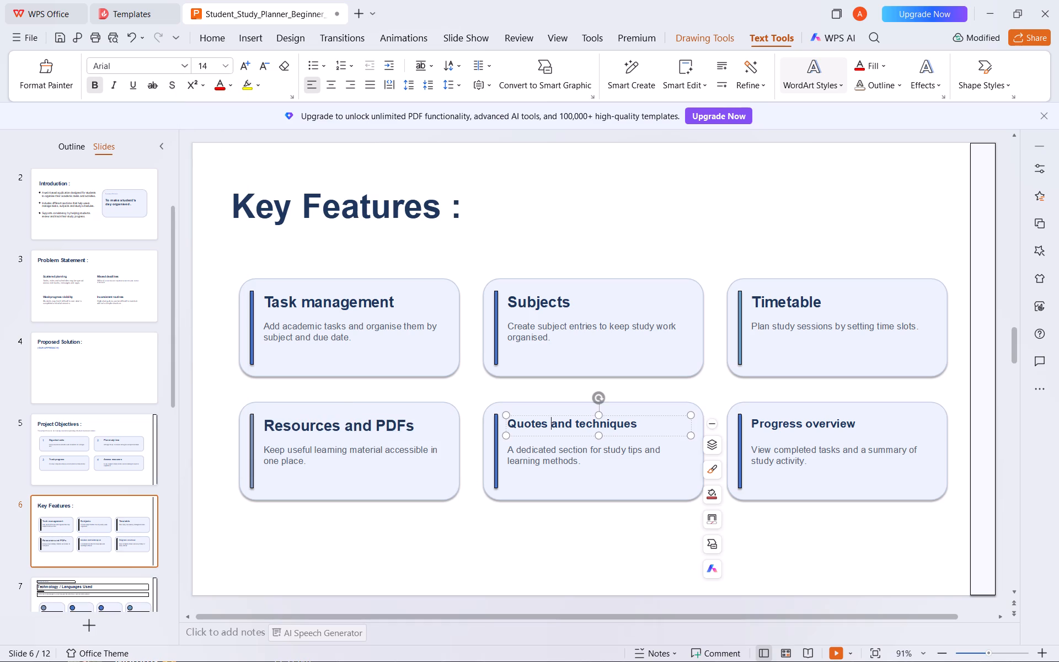
left_click(220, 66)
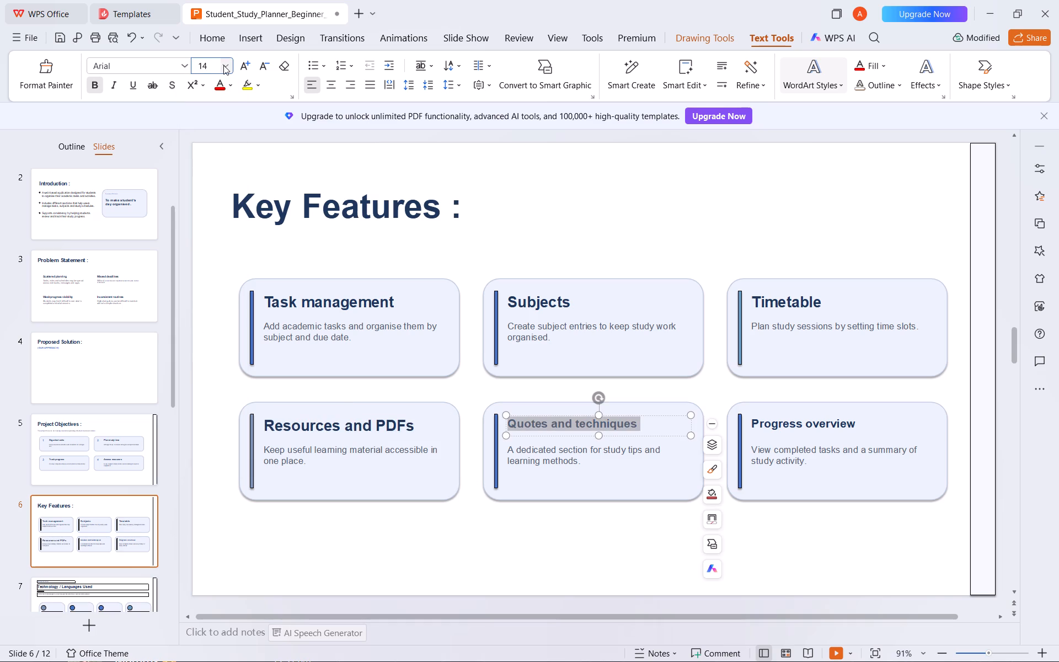
left_click(224, 65)
left_click(199, 226)
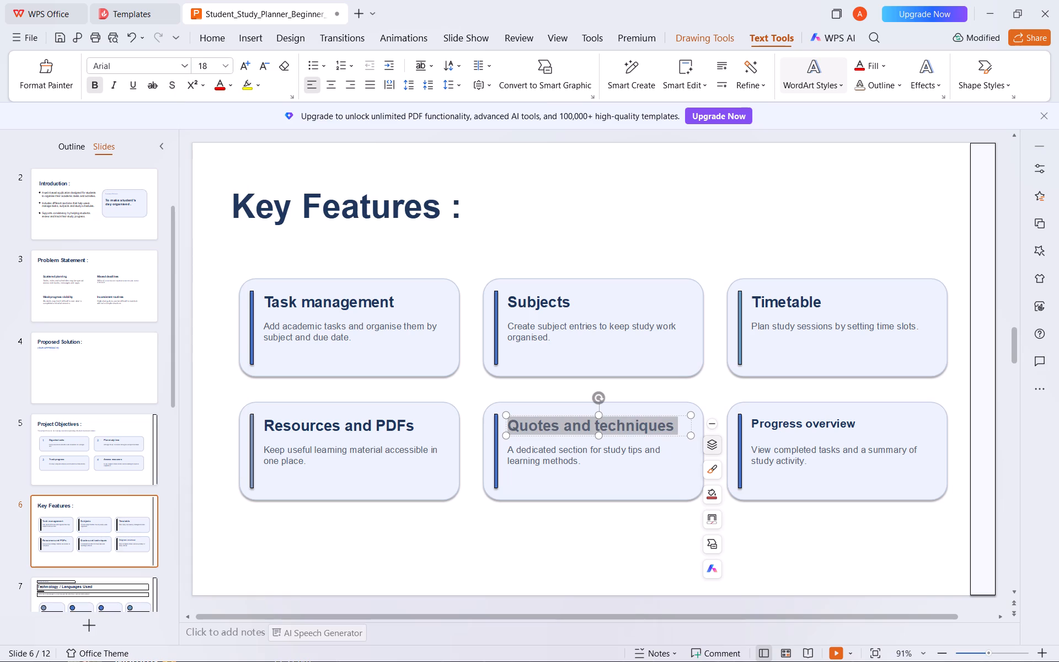
Set the Progress overview card's heading text to font size 18.
left_click(806, 421)
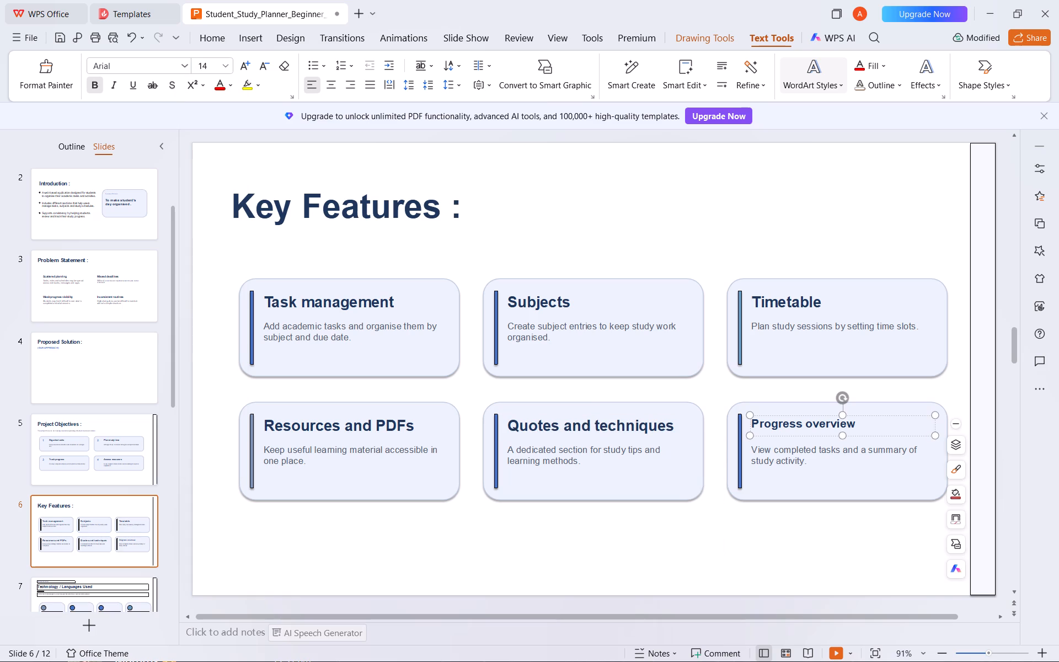
key("ctrl+a")
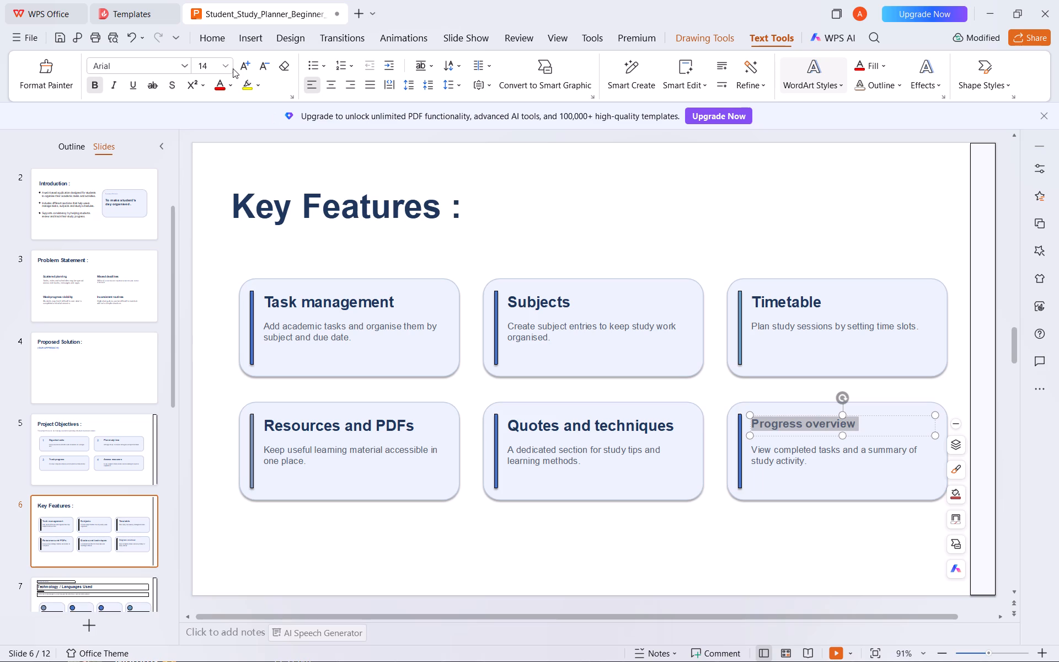
left_click(228, 65)
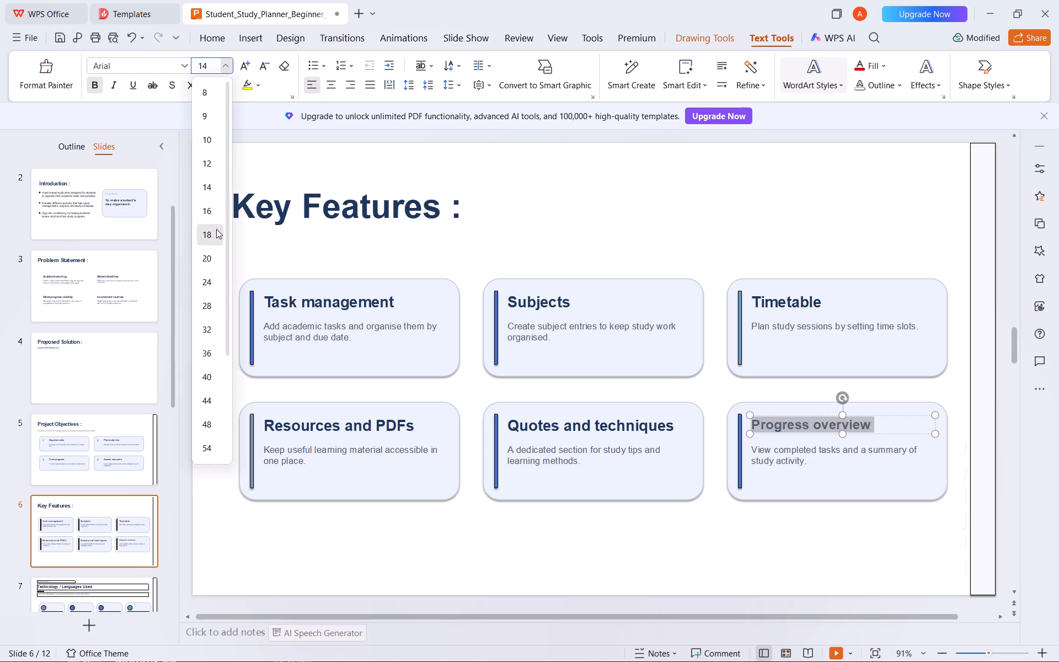
left_click(216, 229)
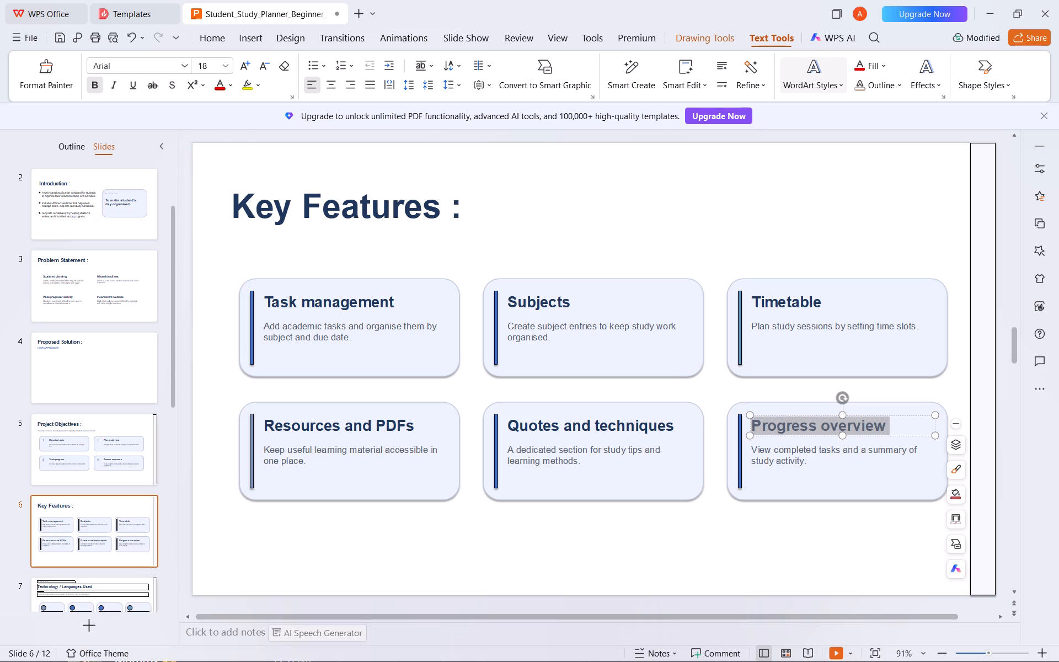
left_click(432, 174)
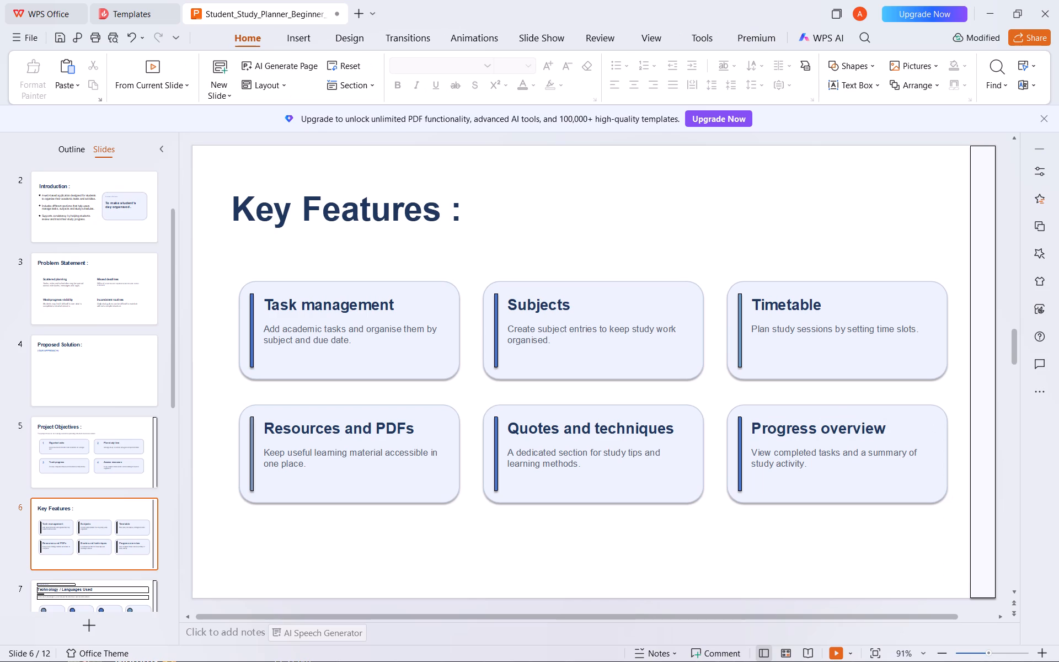
Set the description text in the Task management card to font size 16.
left_click(362, 336)
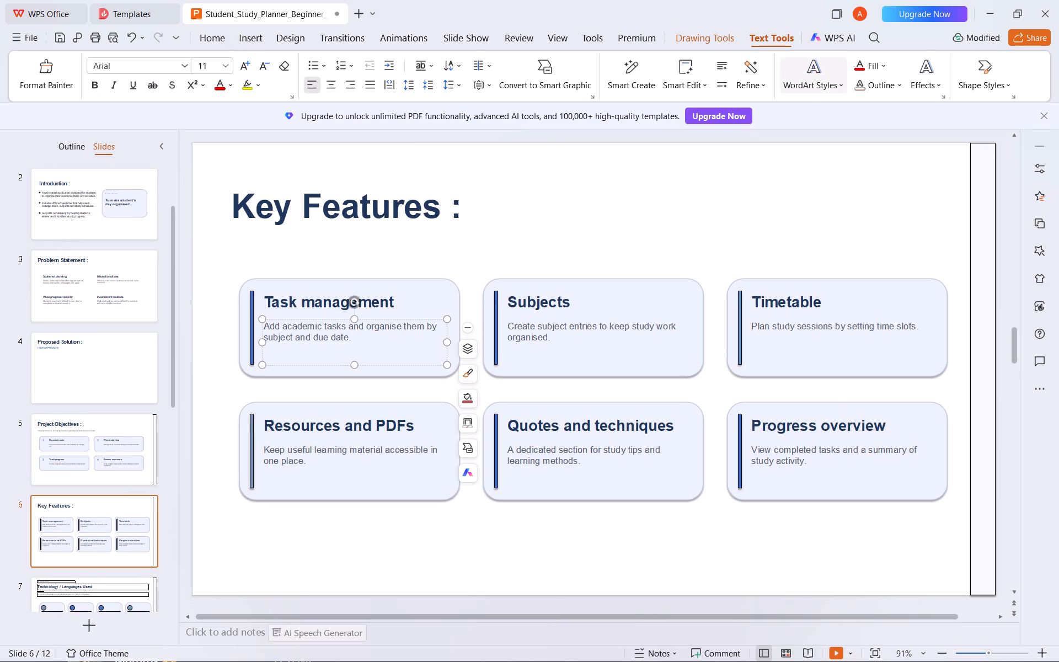
key("ctrl+a")
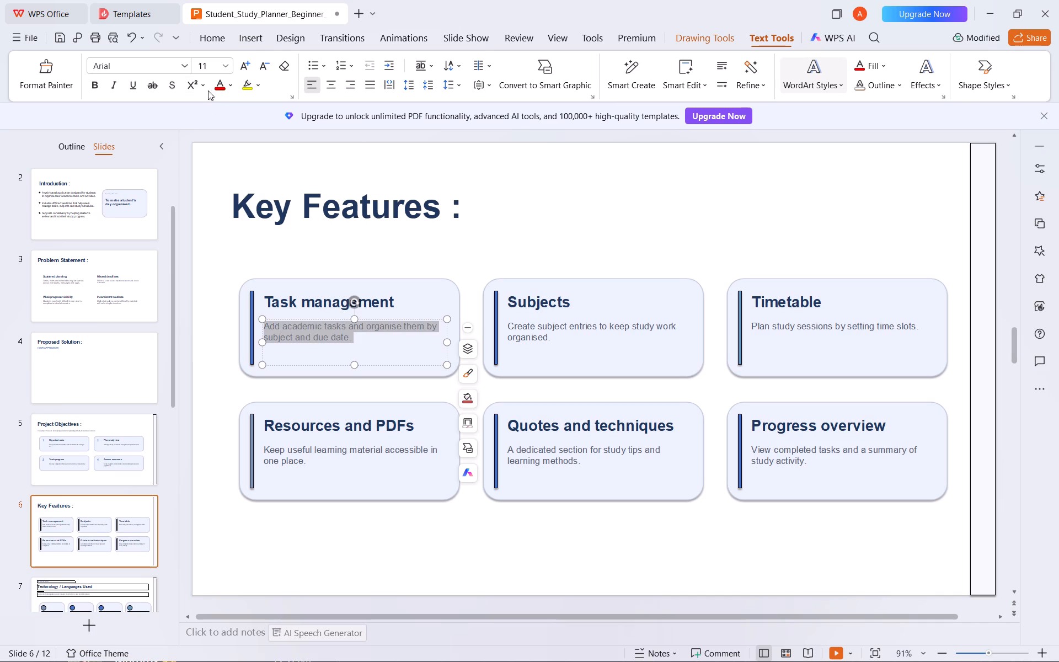
left_click(225, 66)
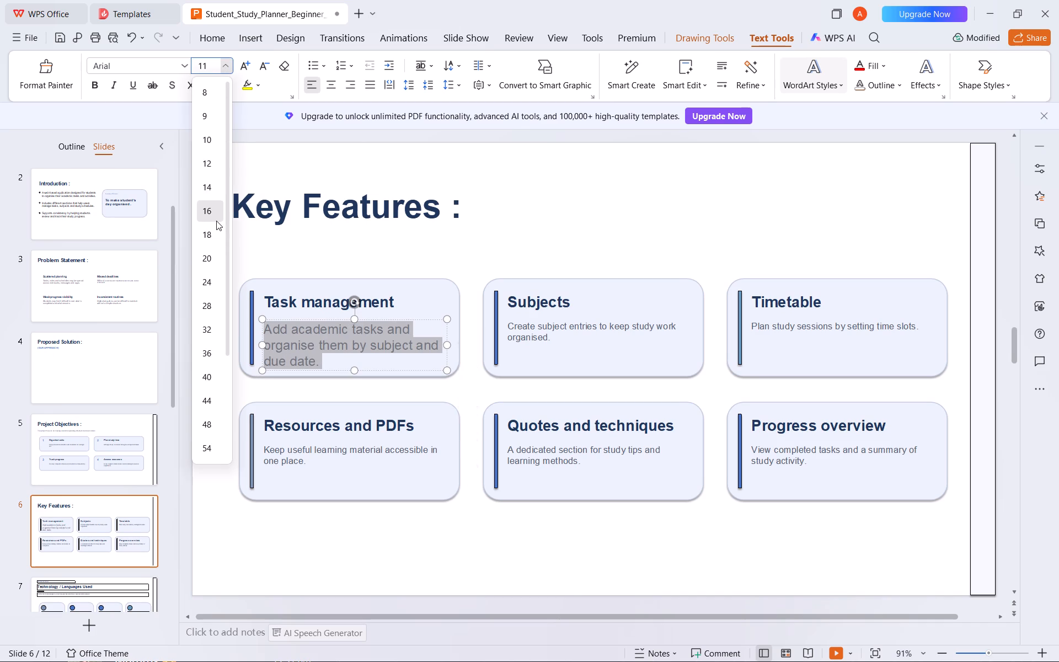
left_click(216, 221)
left_click(522, 250)
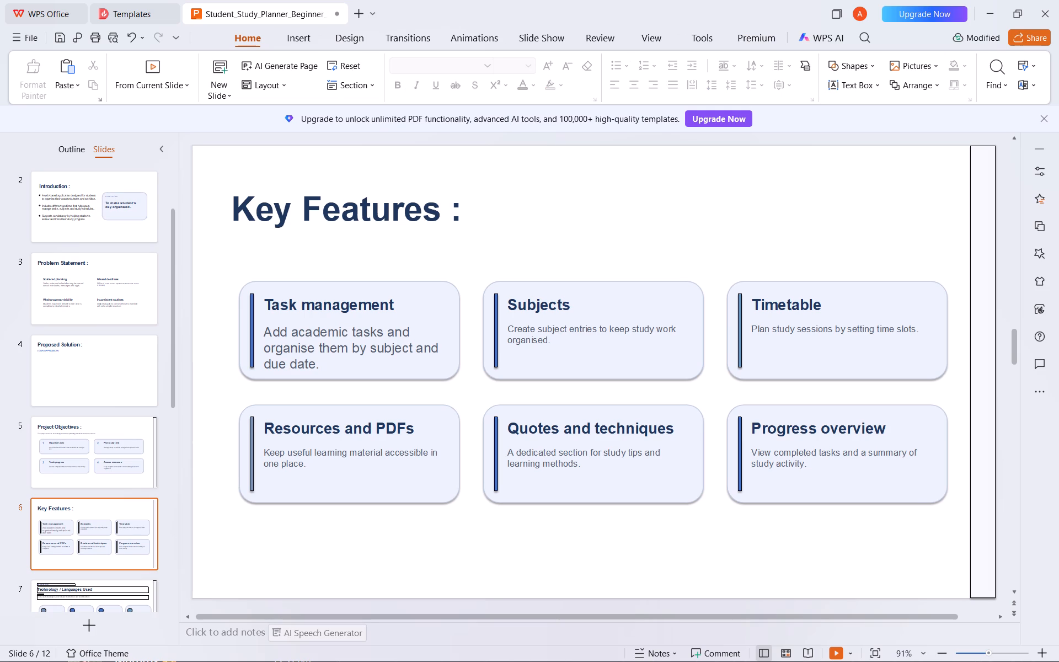
Set the description text in the Subjects card to font size 16.
left_click(534, 342)
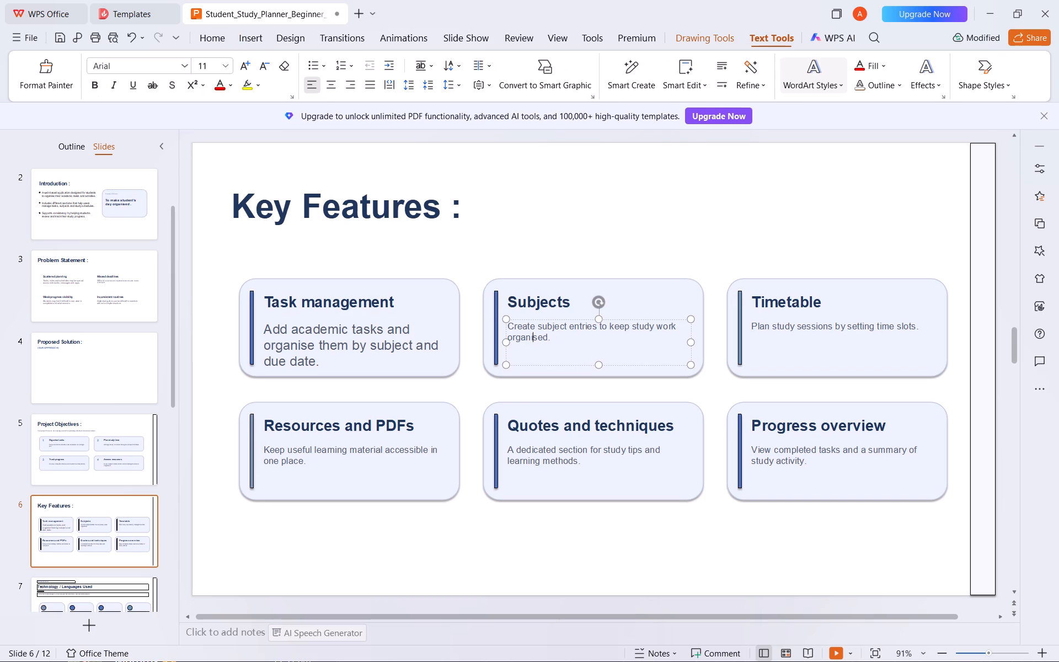
key("ctrl+a")
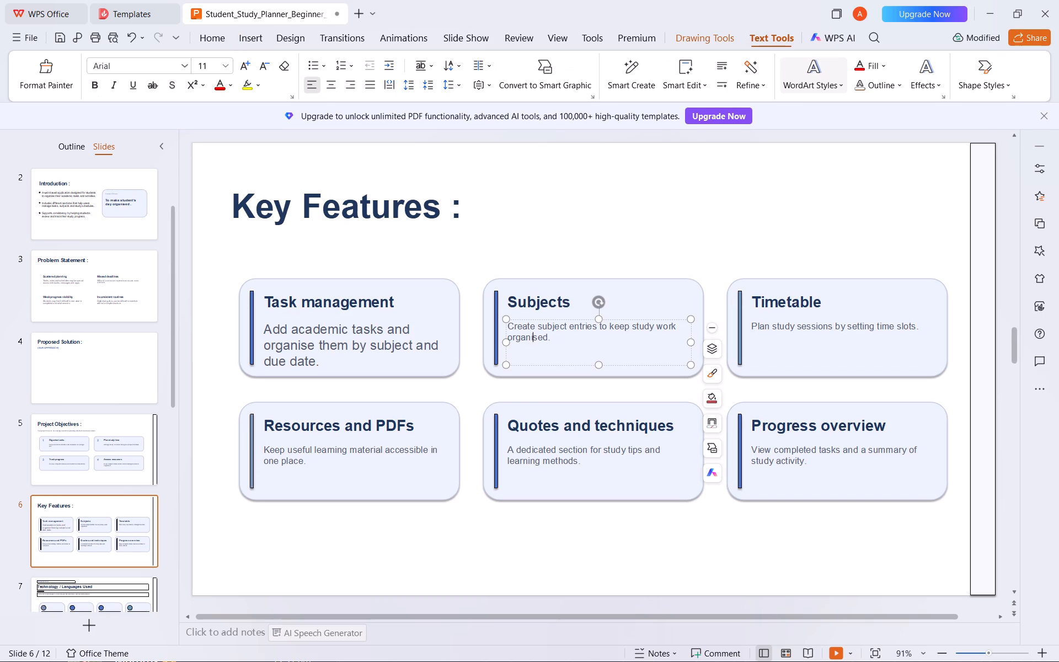
left_click(221, 65)
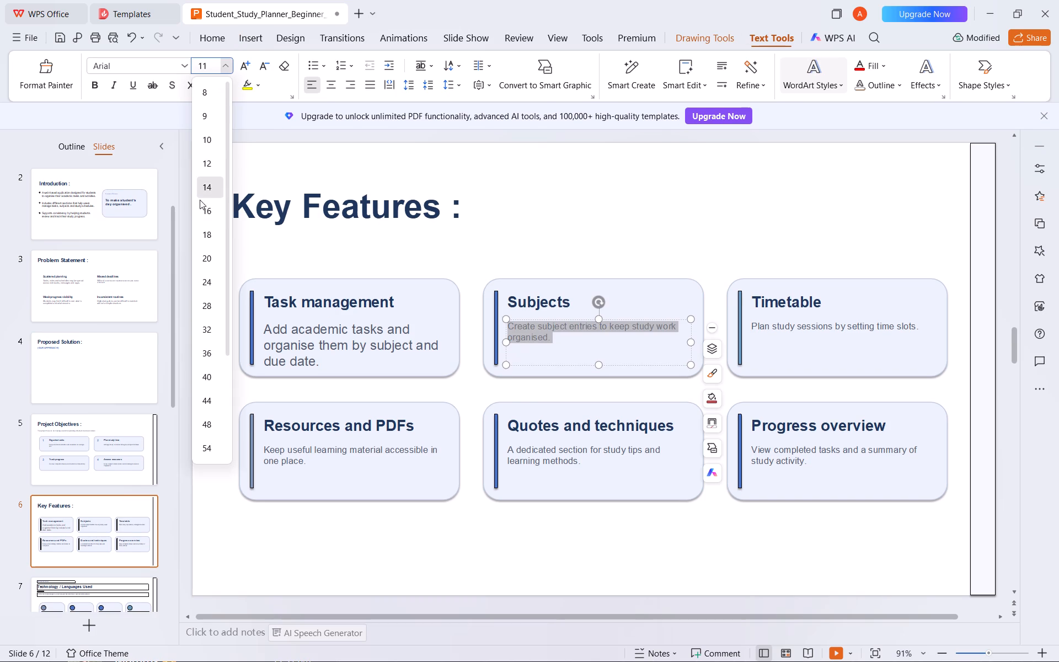
left_click(207, 208)
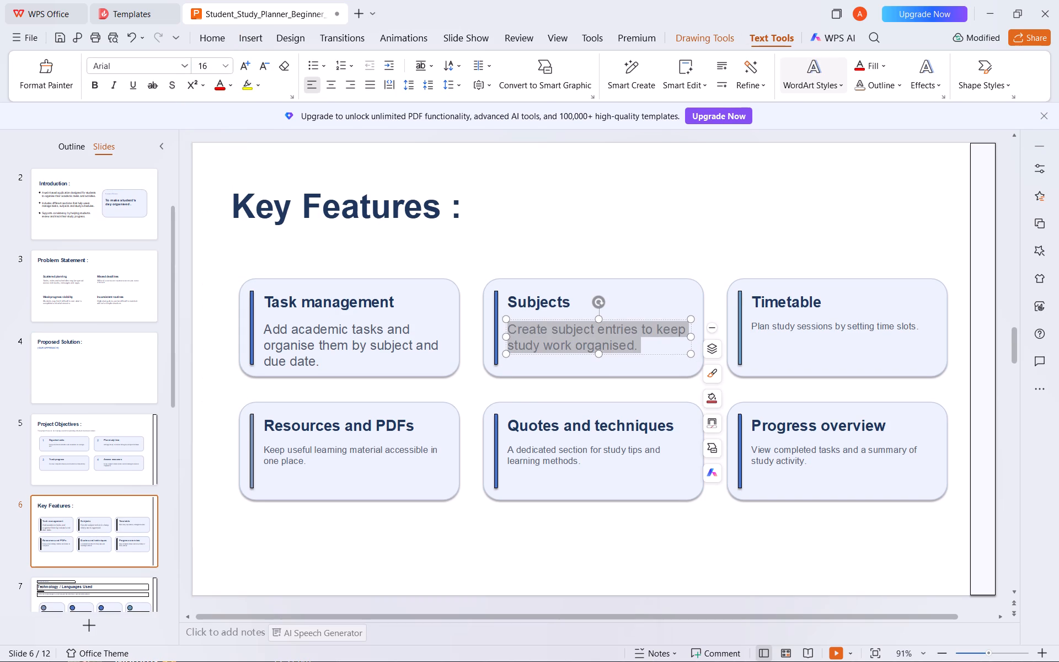
left_click(541, 214)
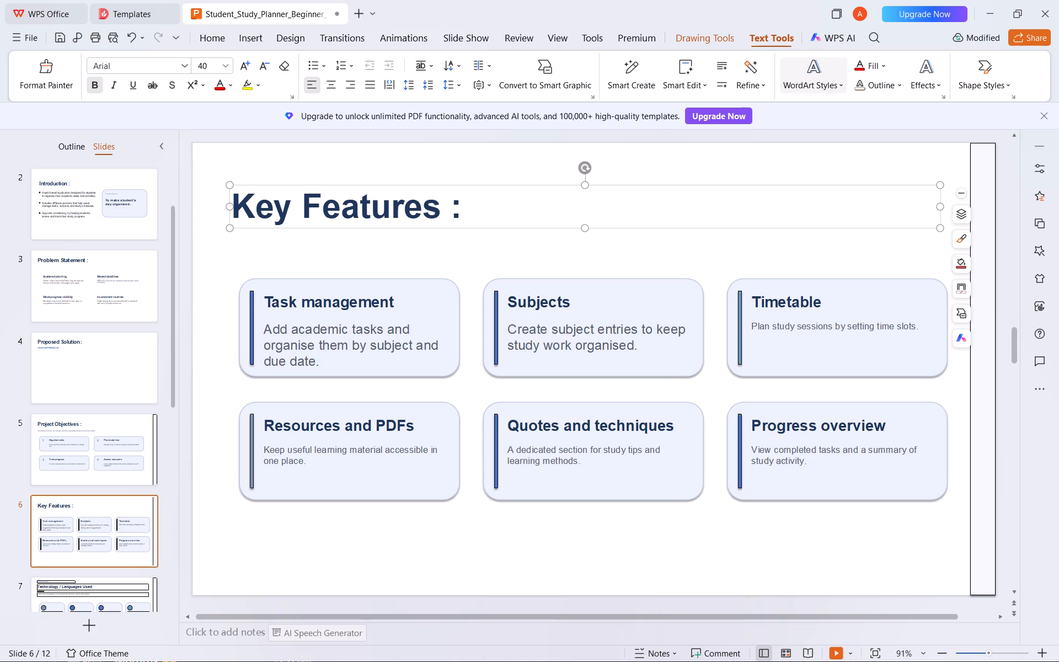
Set the whole description text in the Timetable card to font size 16.
left_click(764, 328)
left_click_drag(224, 60, 212, 210)
left_click(212, 210)
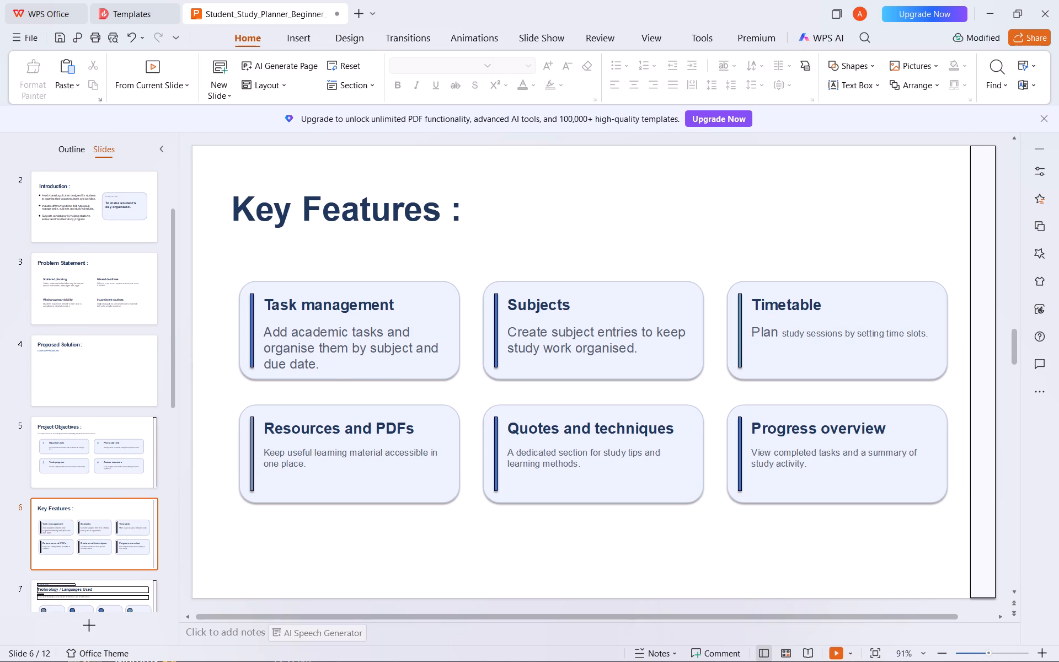
left_click(785, 336)
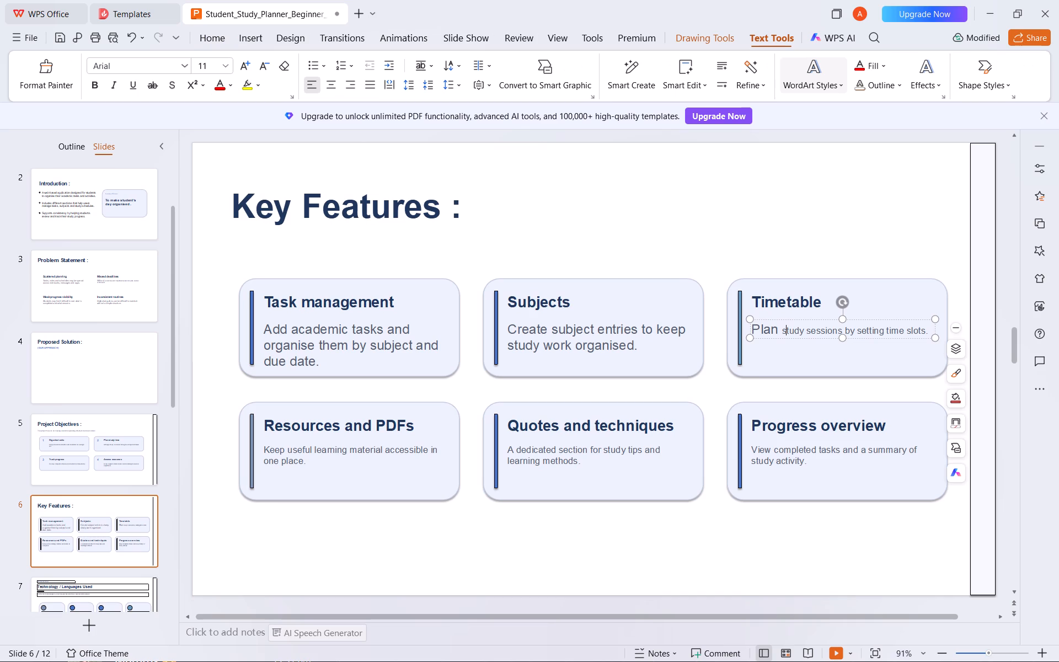
left_click(783, 333)
key("ctrl+a")
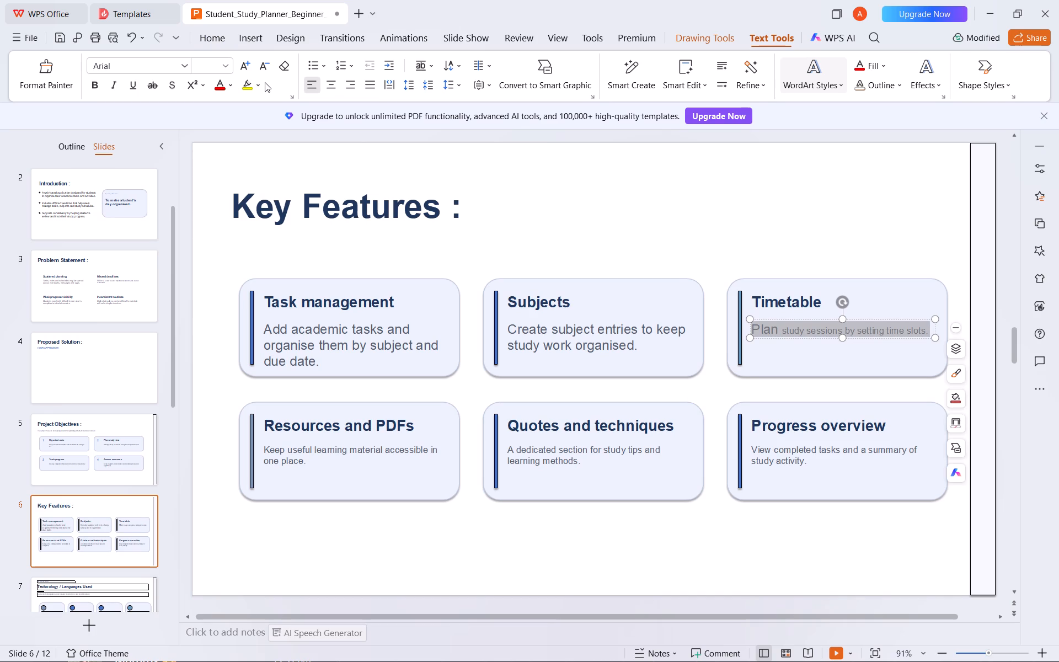
left_click(772, 327)
left_click(782, 330)
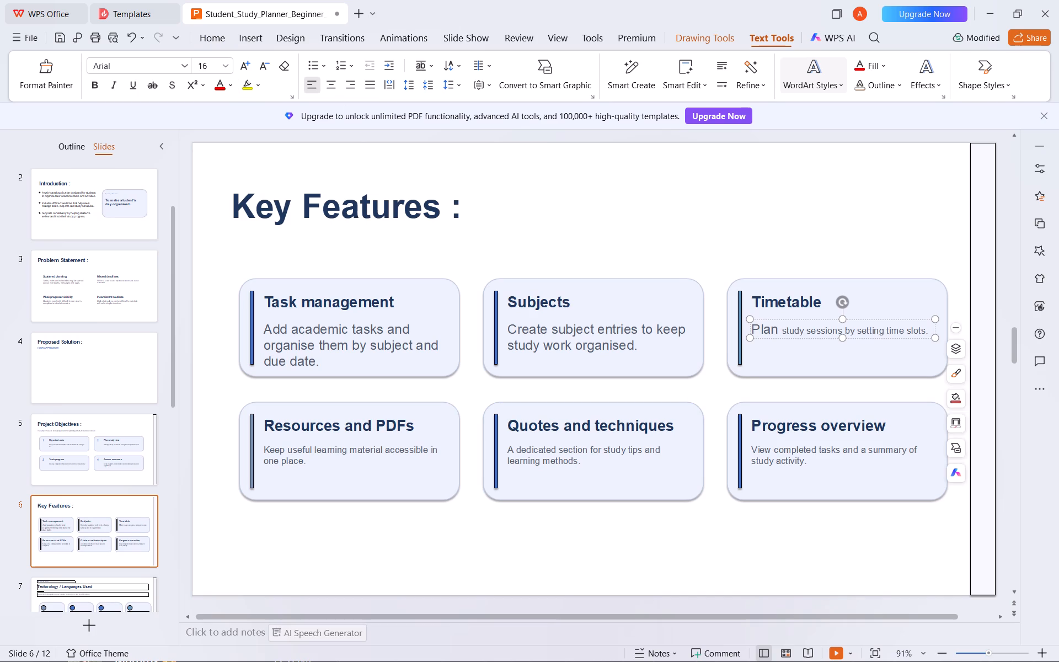
right_click_drag(782, 330, 810, 324)
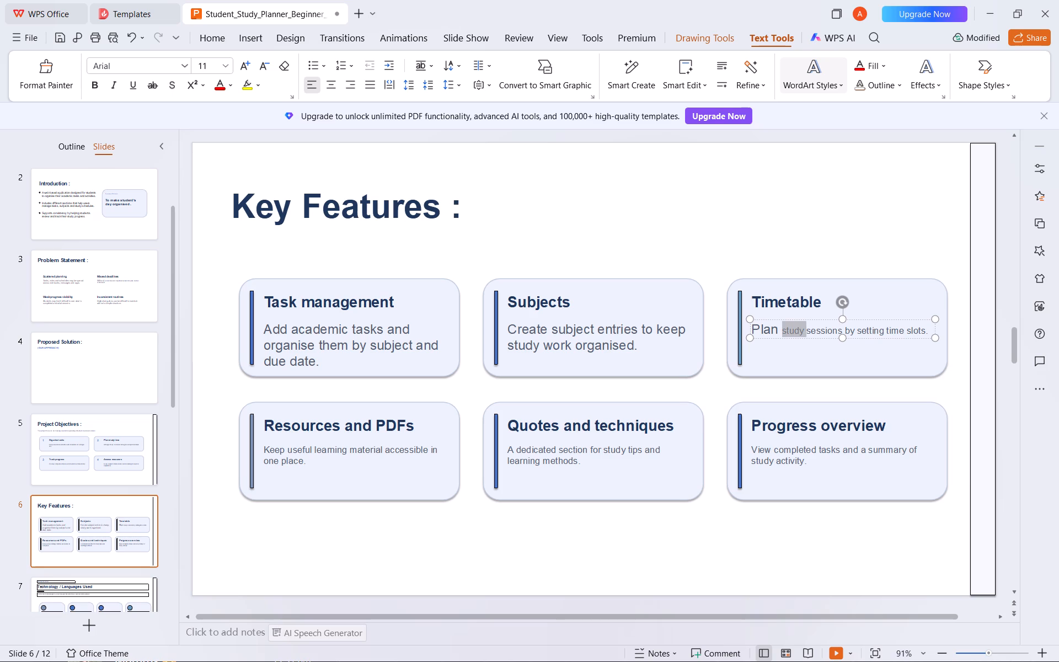
right_click_drag(810, 324, 934, 333)
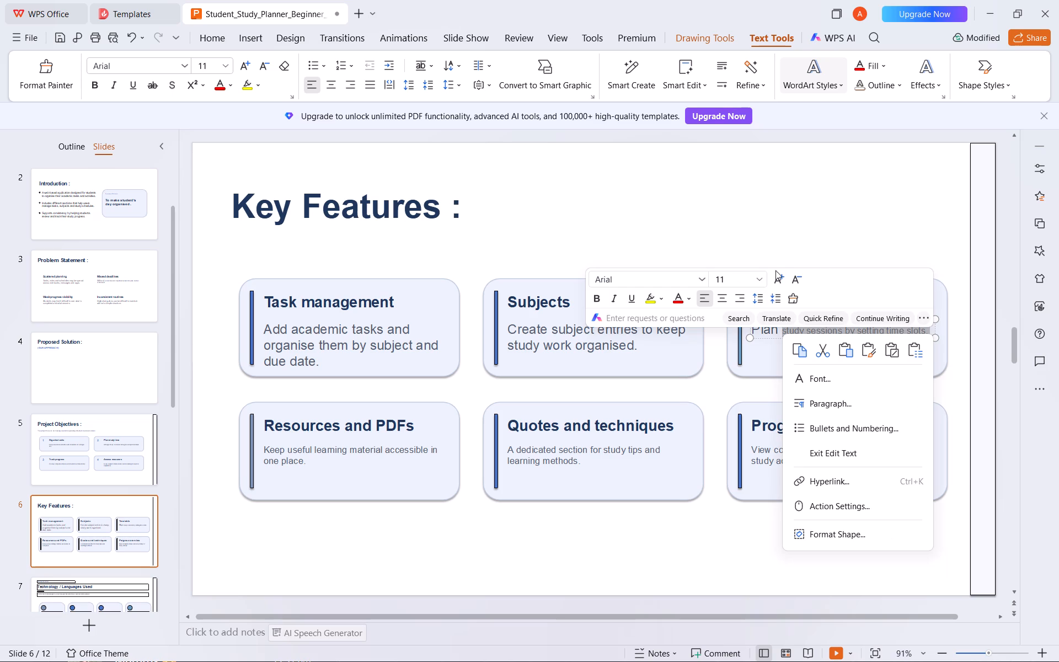
left_click(762, 276)
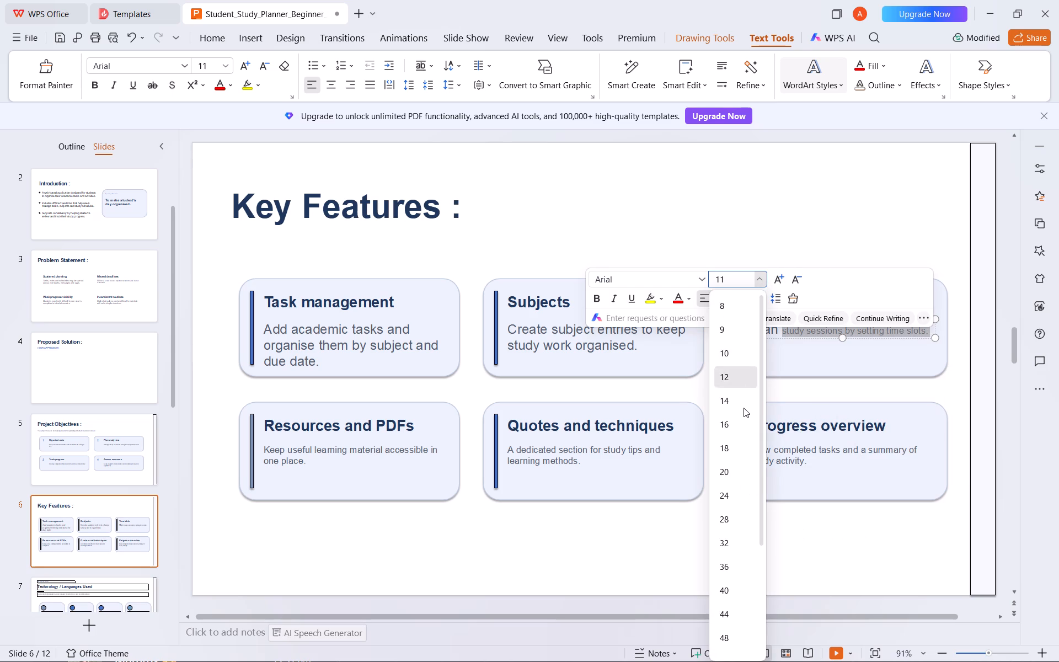
left_click(744, 414)
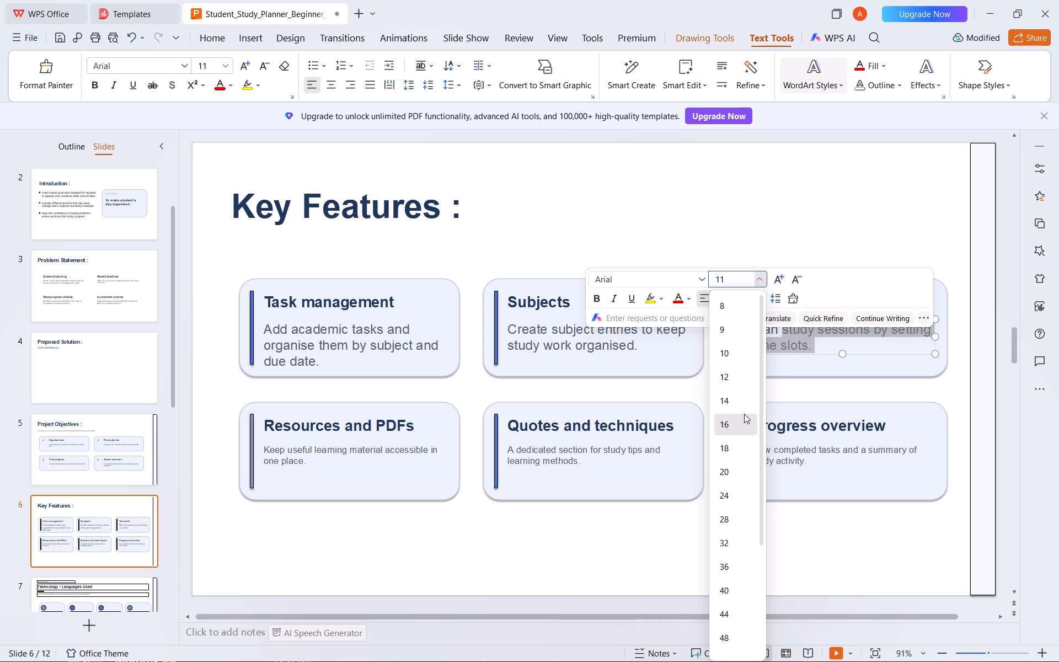
left_click(815, 244)
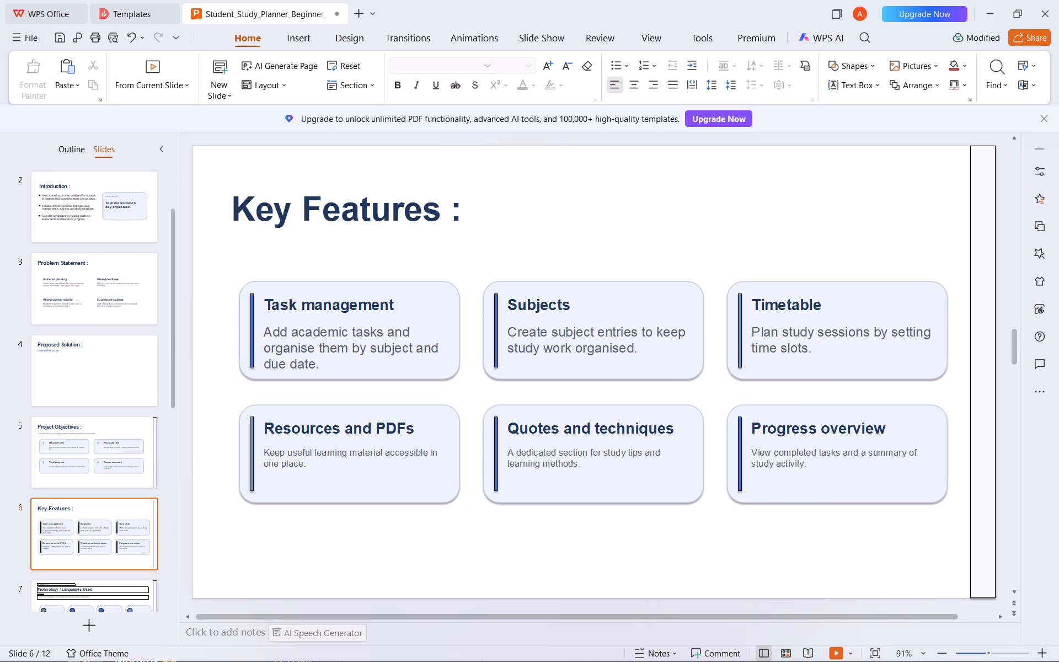
Set the whole description text in the Resources and PDFs card to font size 16.
left_click(365, 456)
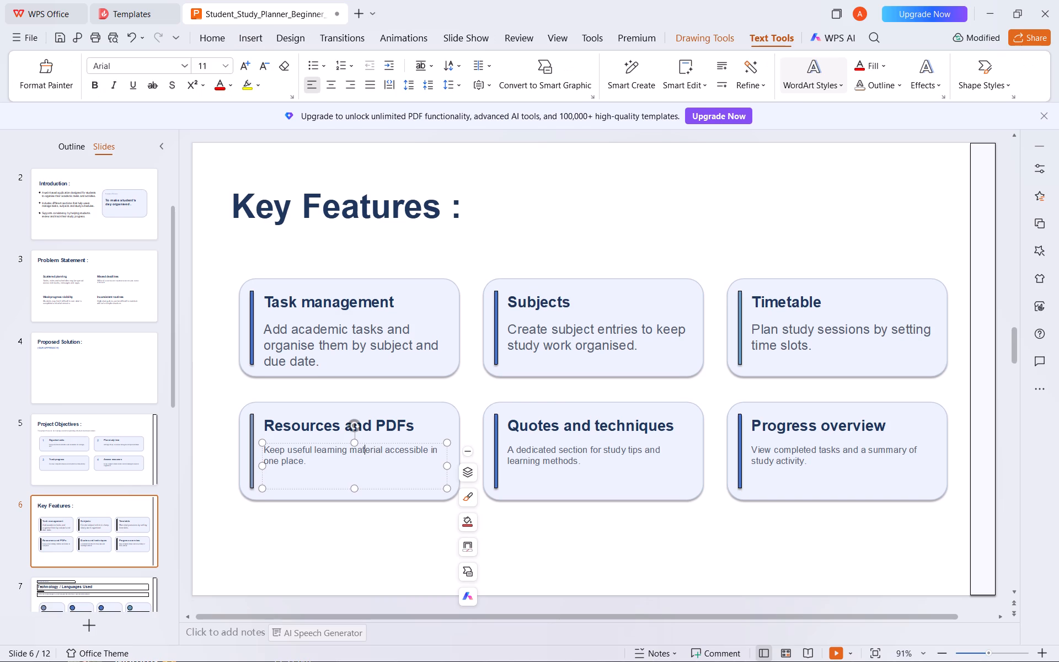
key("ctrl+a")
left_click(224, 67)
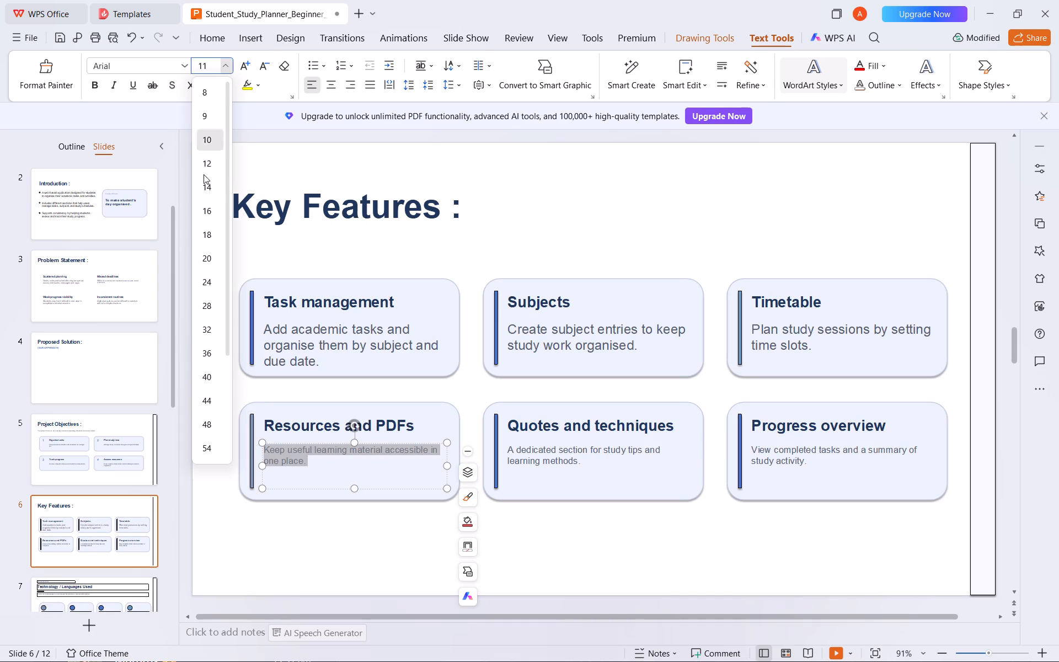
left_click(209, 205)
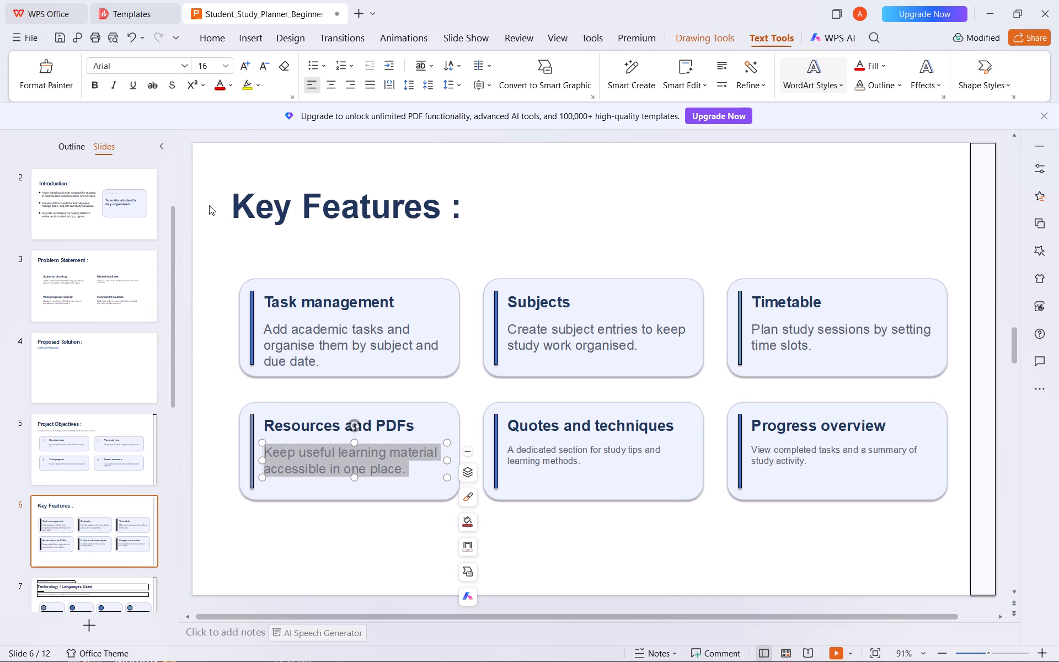
Set the whole description text in the Quotes and techniques card to font size 16.
left_click(554, 453)
left_click(554, 453)
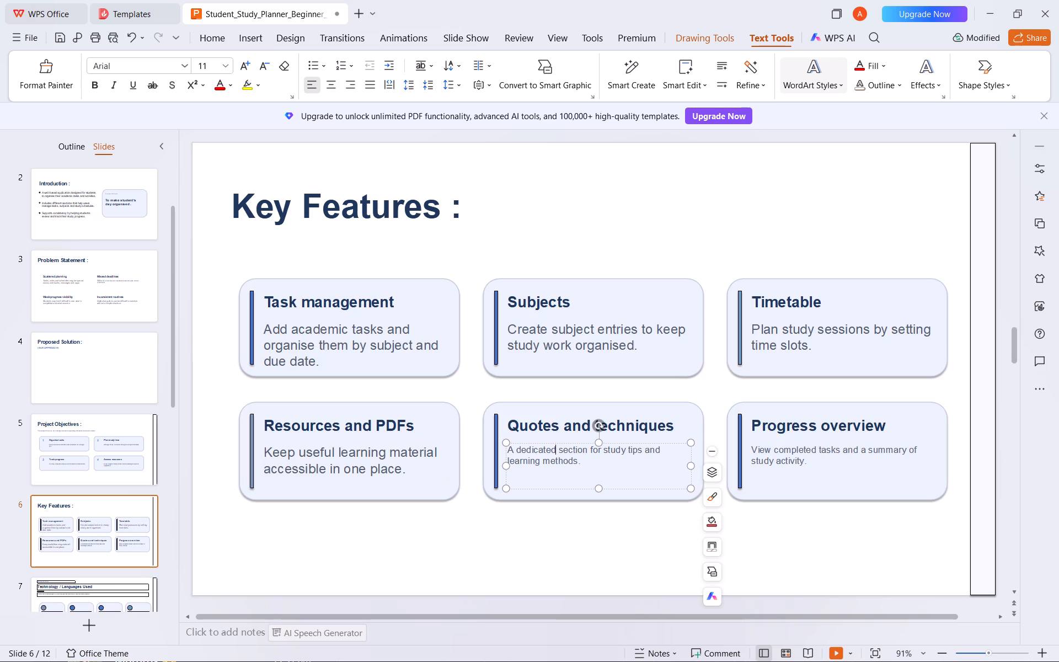
key("ctrl+a")
left_click(223, 63)
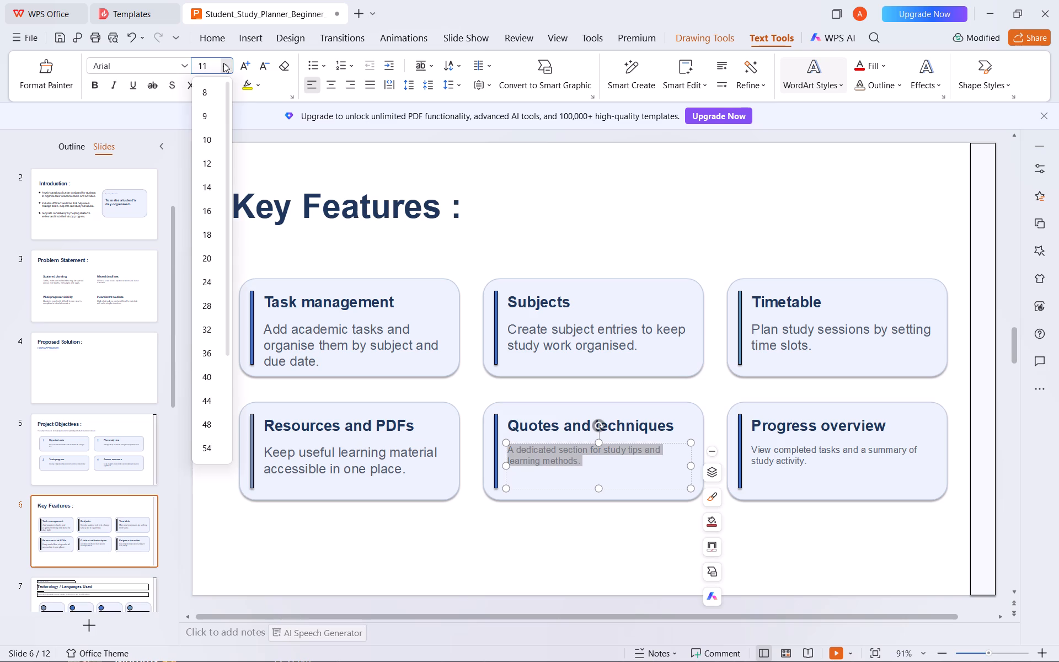
left_click(204, 213)
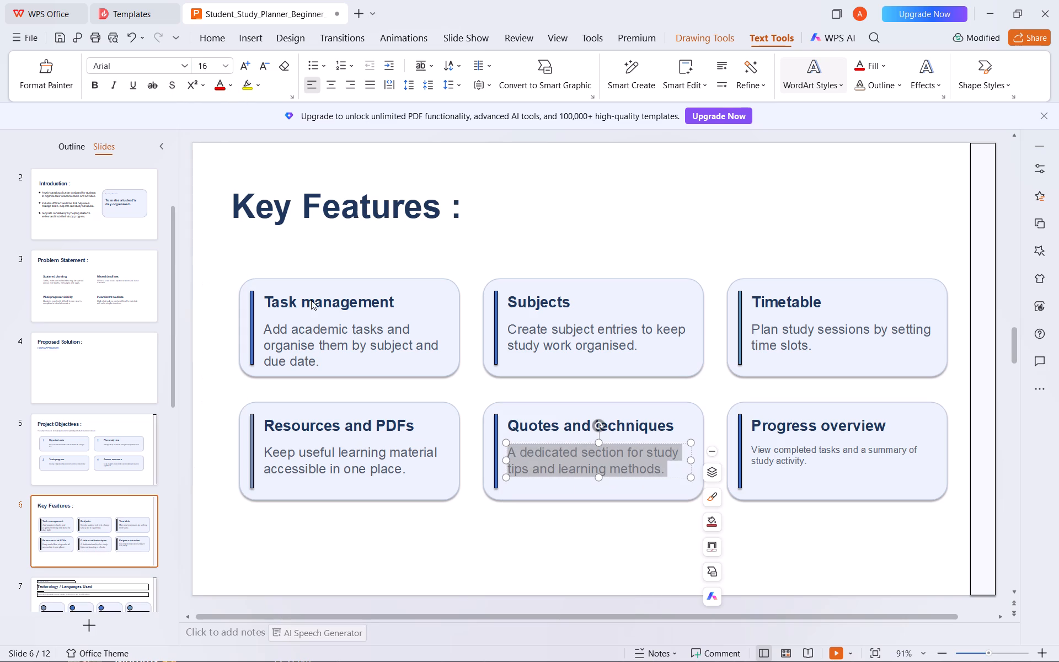
Set the whole description text in the Progress overview card to font size 16 and deselect it.
left_click(779, 468)
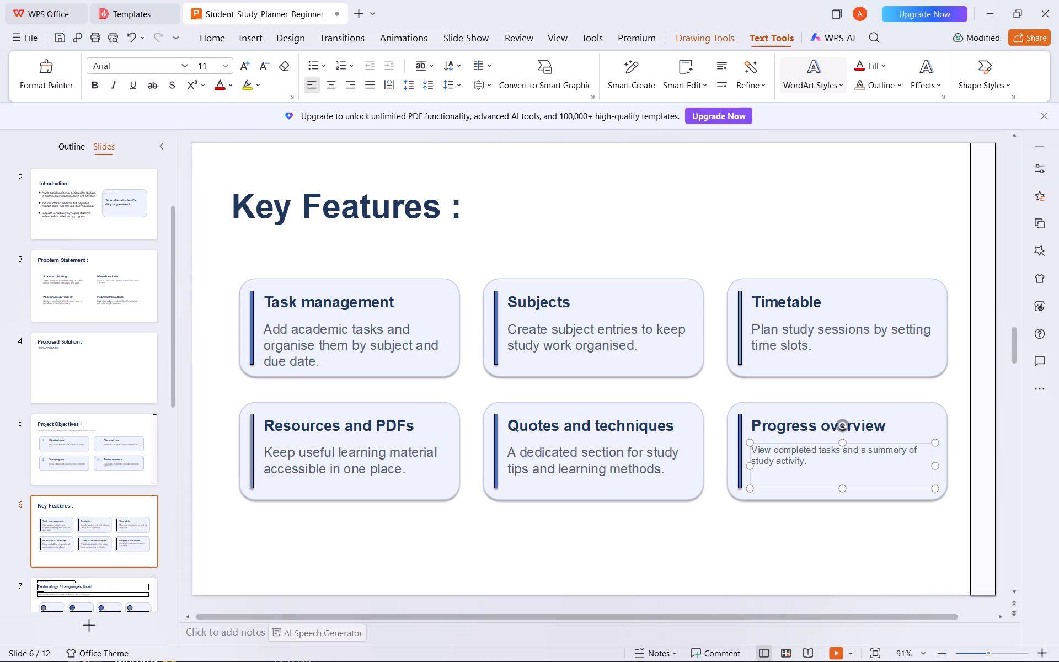
key("ctrl+a")
left_click(782, 452)
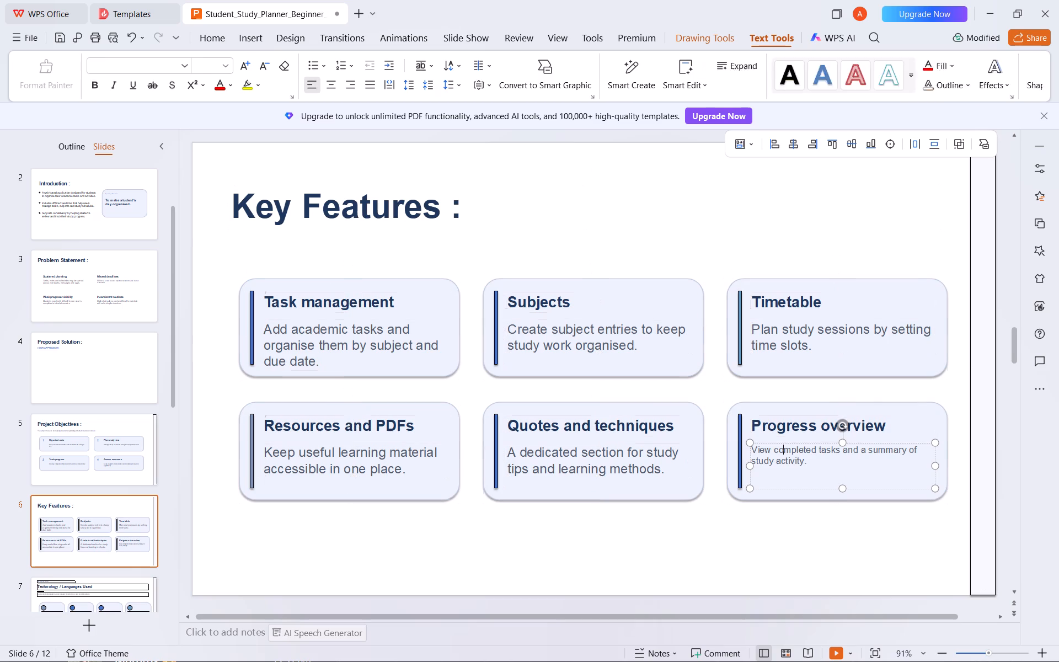
left_click(782, 452)
key("ctrl+a")
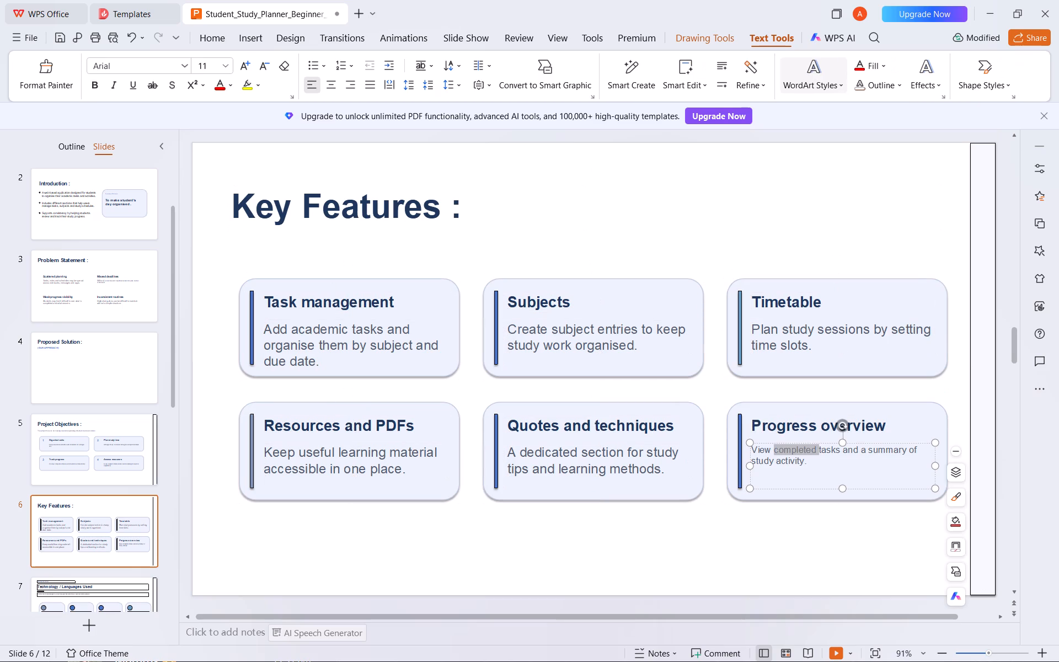
left_click(226, 65)
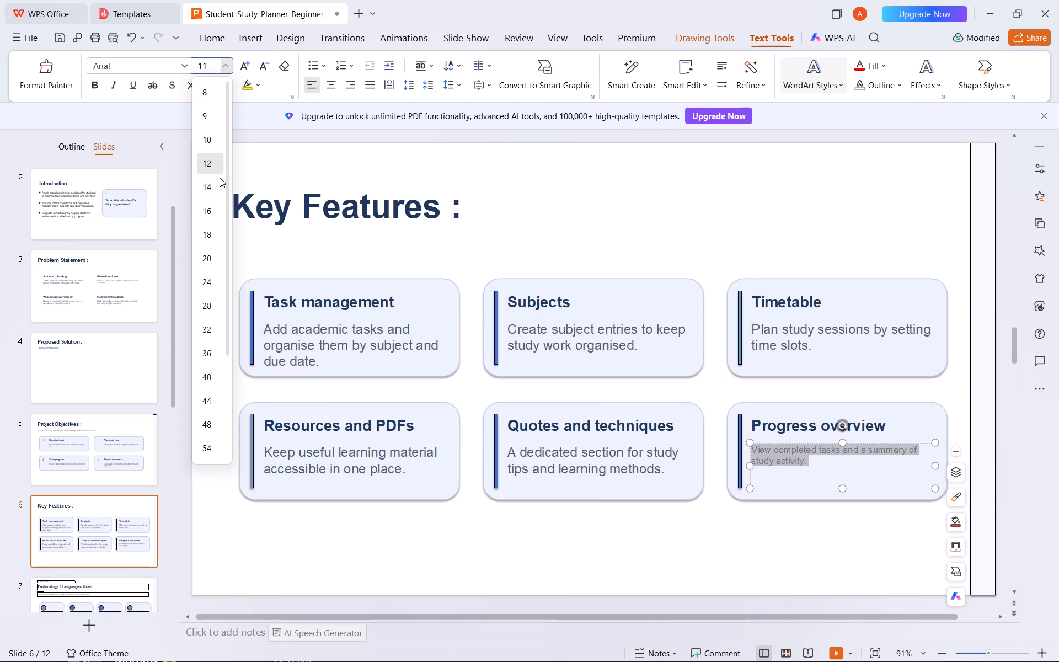
left_click(208, 202)
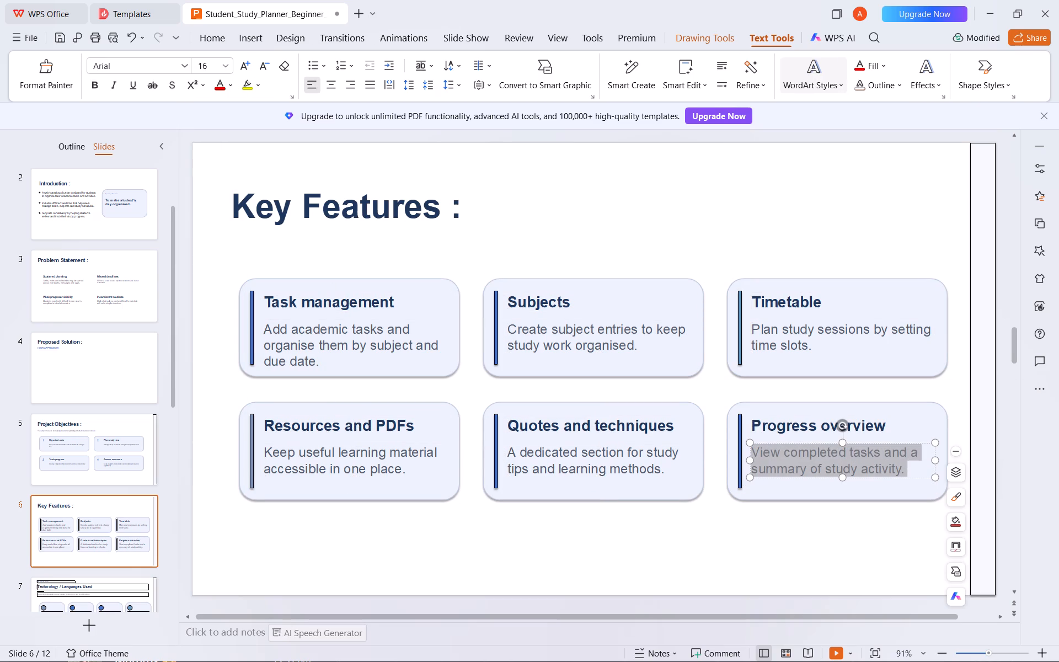
left_click(399, 167)
Look over the Technology / Languages Used slide and the neighbouring slides, going back to the title slide.
scroll(551, 560, "down", 1)
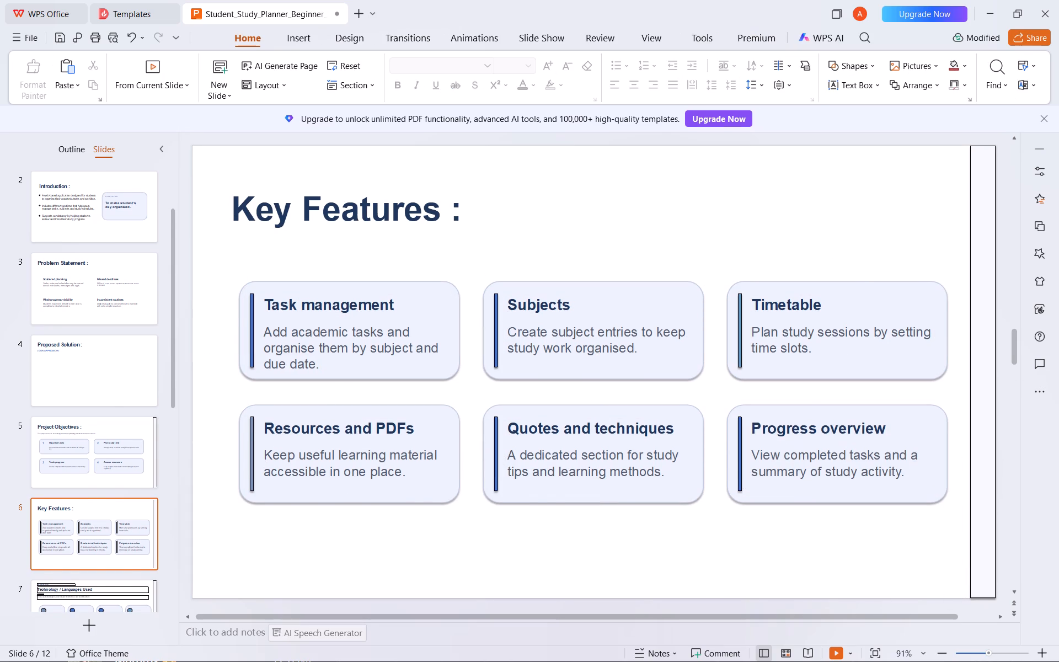
scroll(551, 560, "down", 1)
scroll(551, 560, "up", 1)
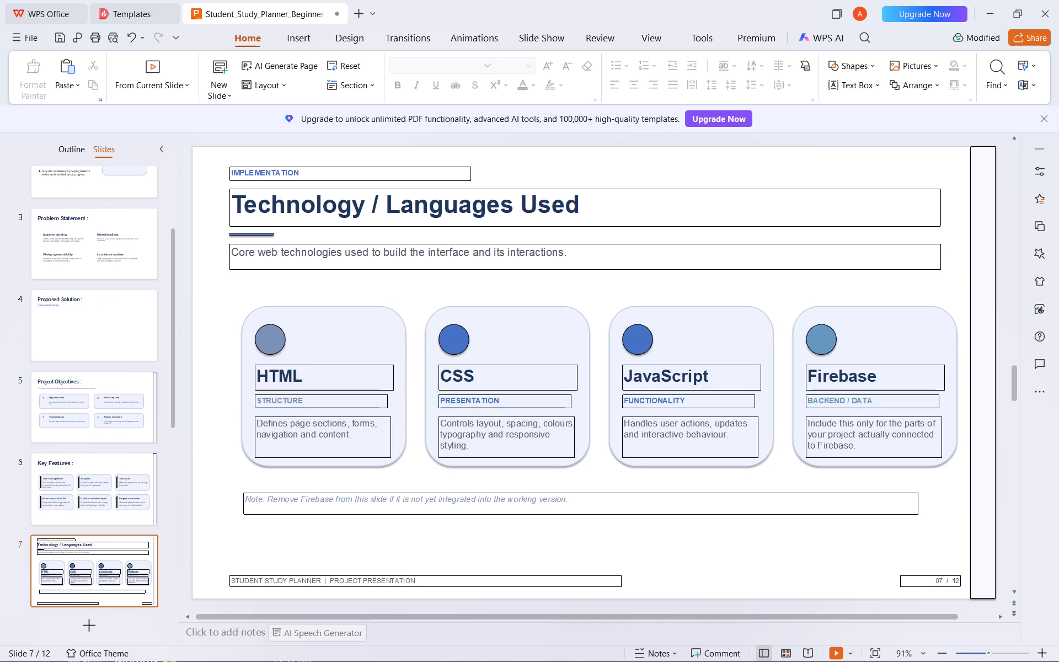
scroll(551, 560, "down", 14)
scroll(551, 560, "up", 20)
scroll(551, 560, "up", 17)
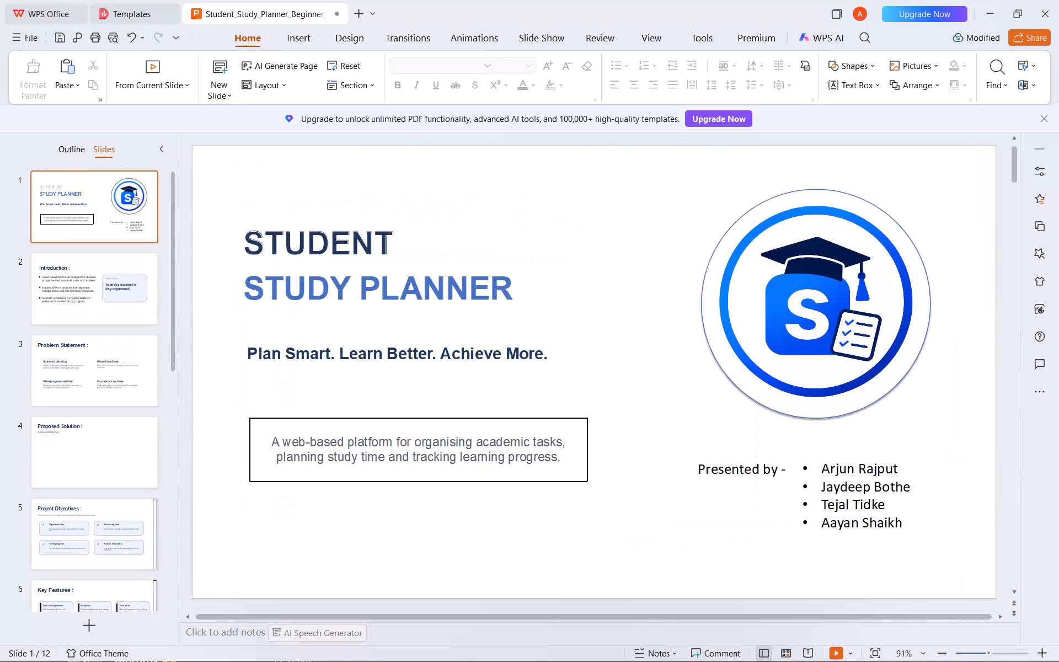
scroll(551, 560, "up", 12)
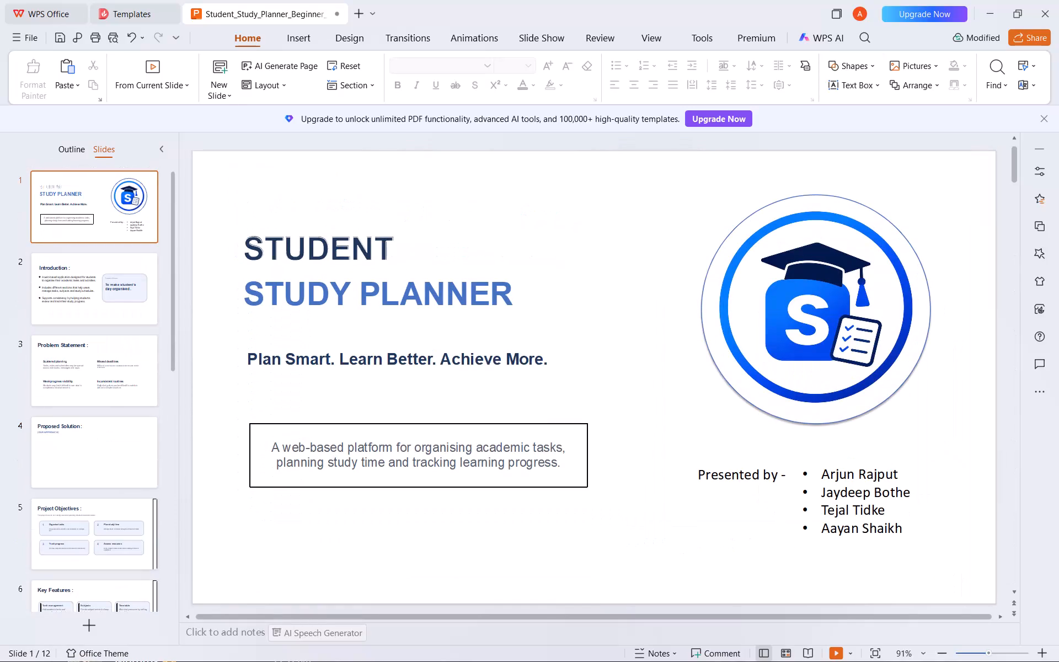
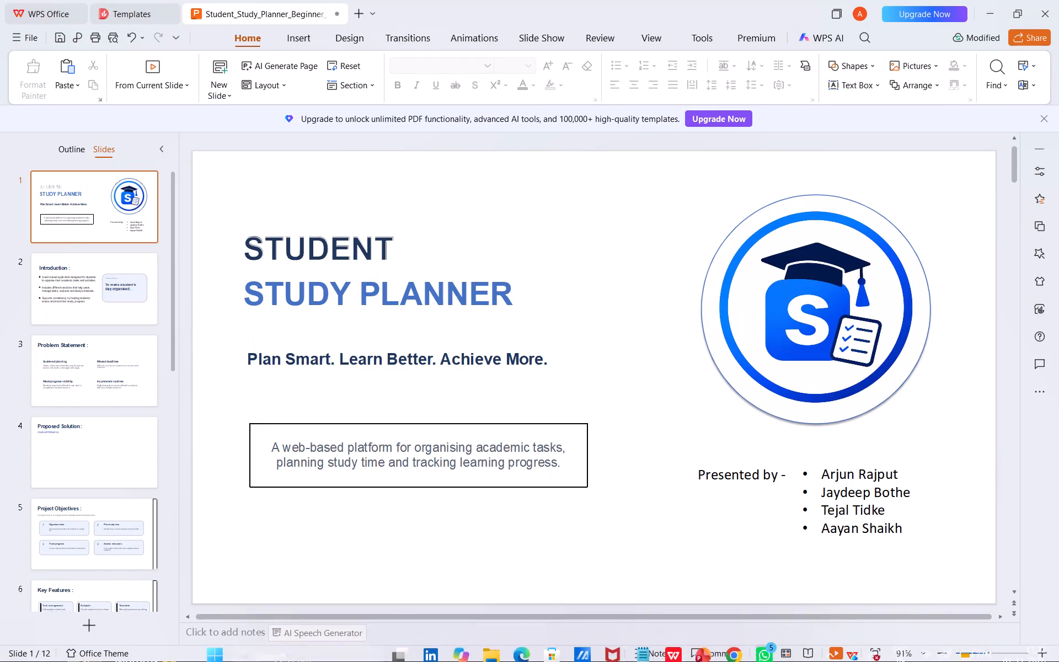
On slide 7, Technology / Languages Used, delete the small IMPLEMENTATION label above the title.
scroll(124, 556, "down", 1)
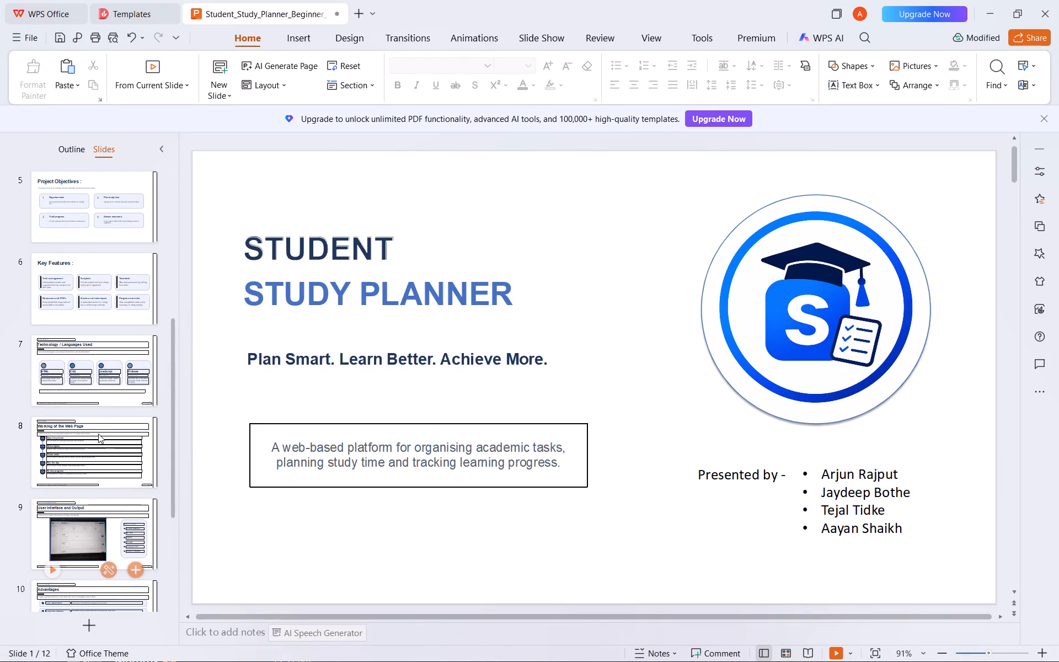
left_click(109, 262)
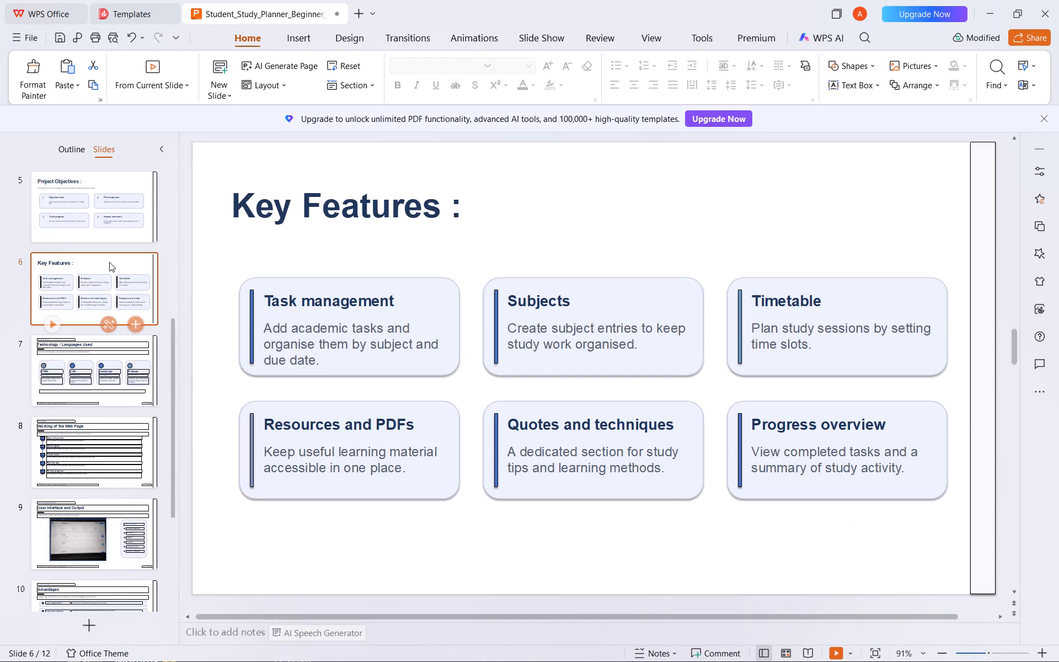
left_click(548, 200)
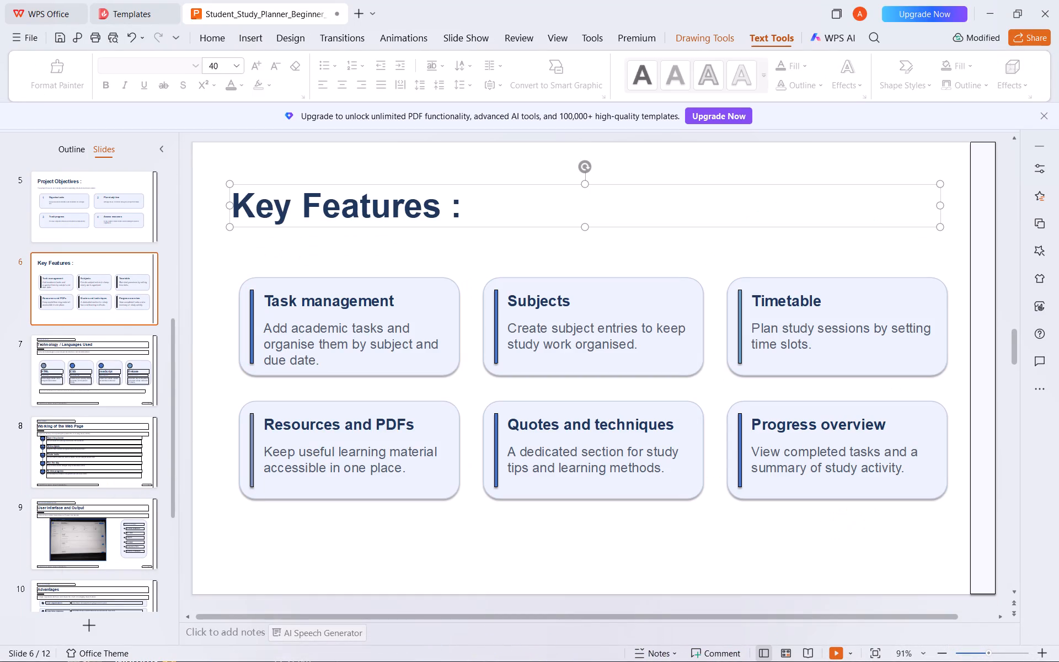
left_click(590, 261)
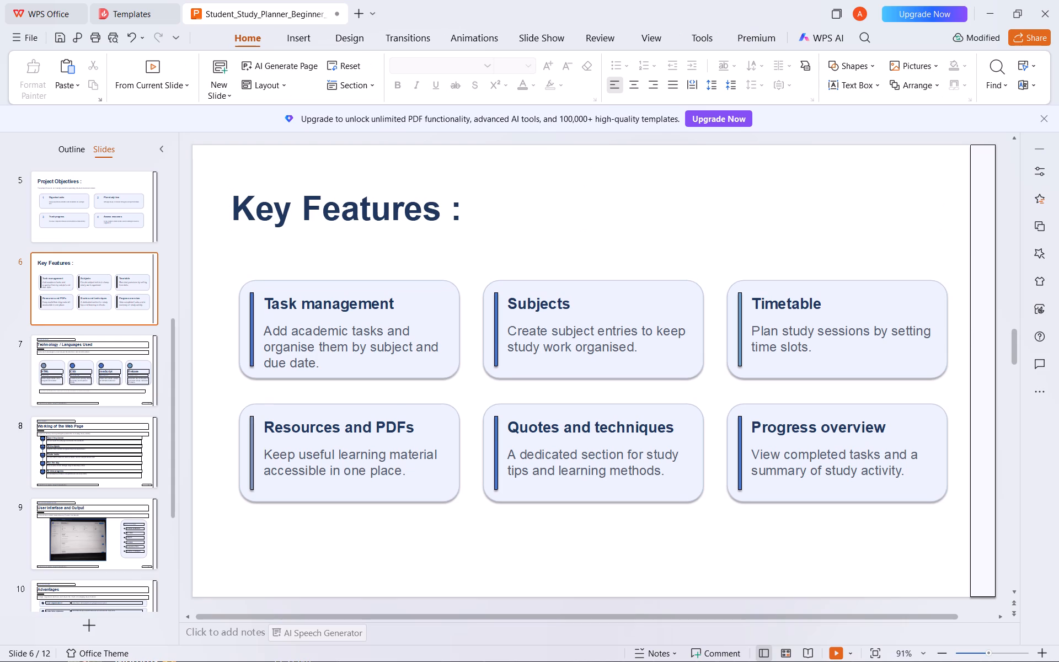
left_click(114, 343)
left_click(336, 170)
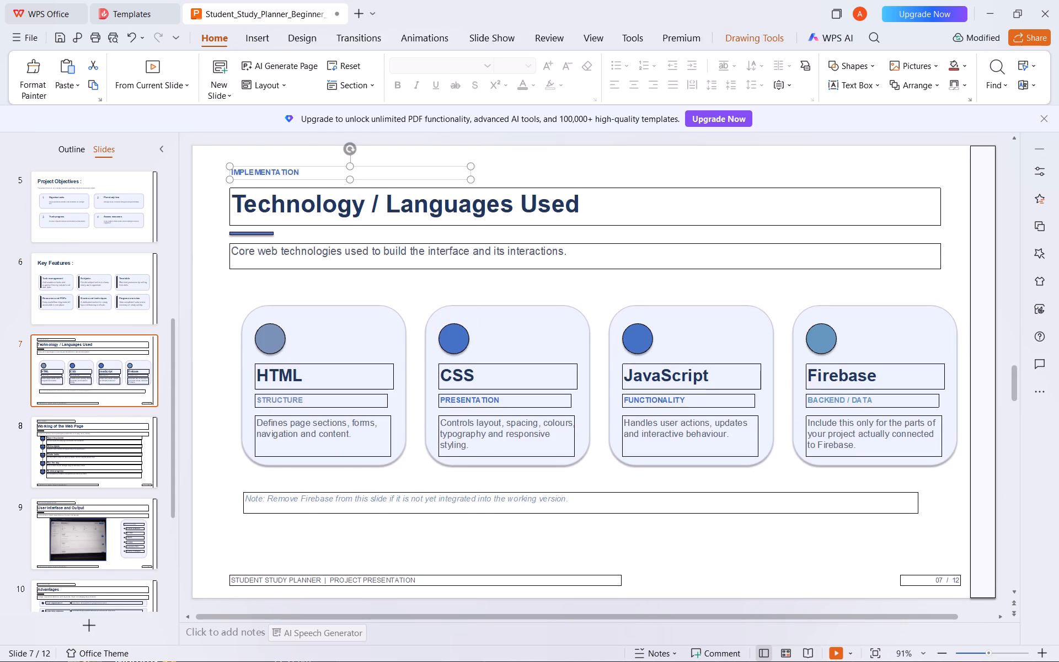
key("Delete")
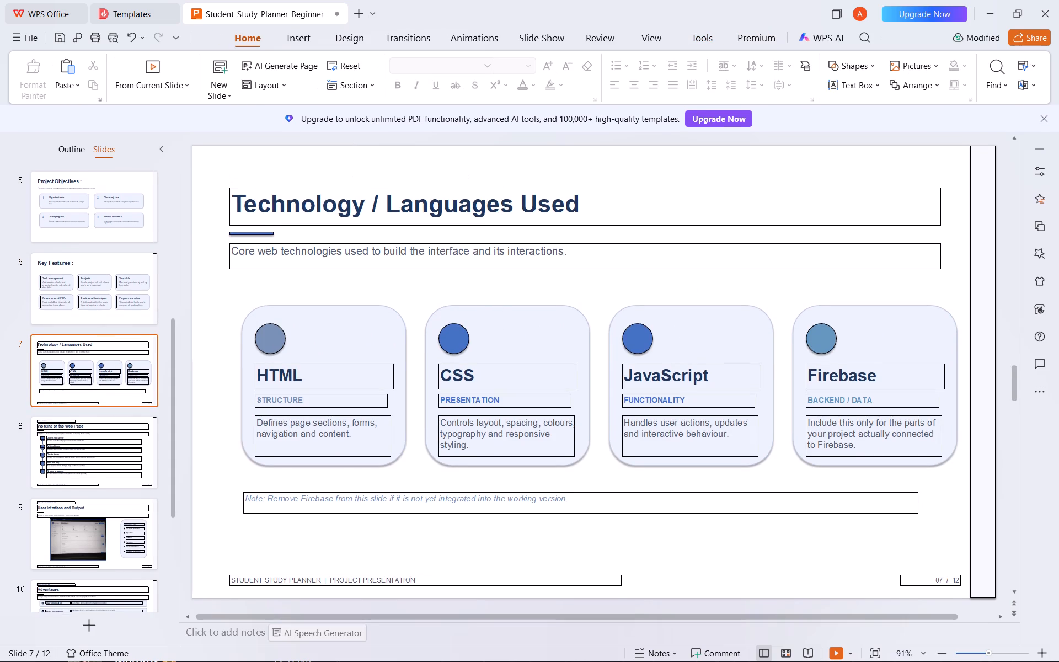
Remove the outline from the Technology / Languages Used title box by setting it to No Line.
left_click(608, 223)
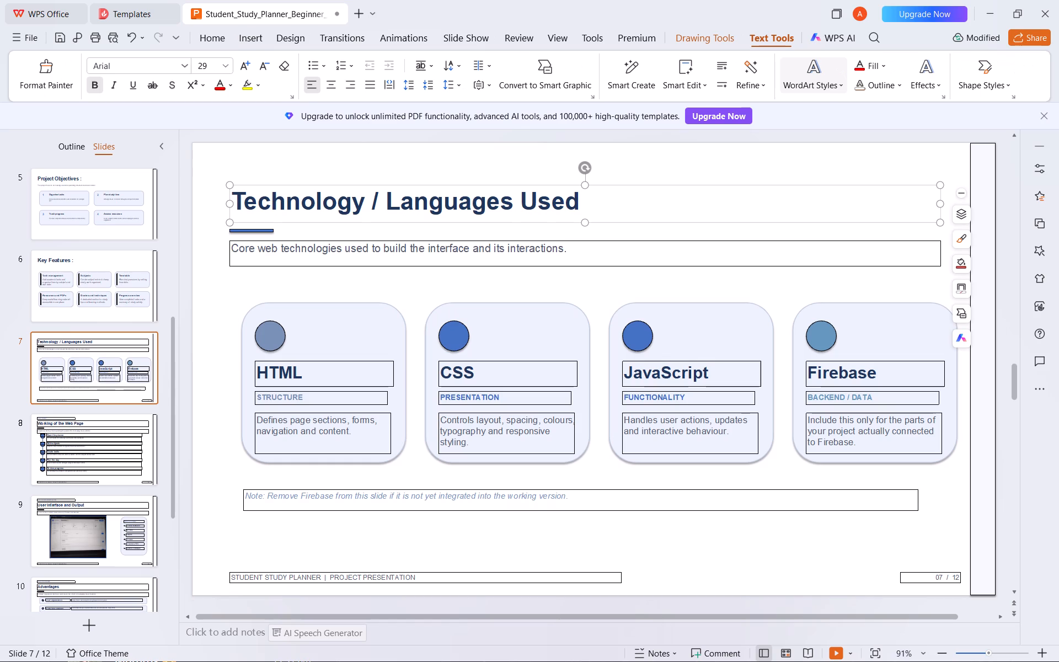
left_click(959, 295)
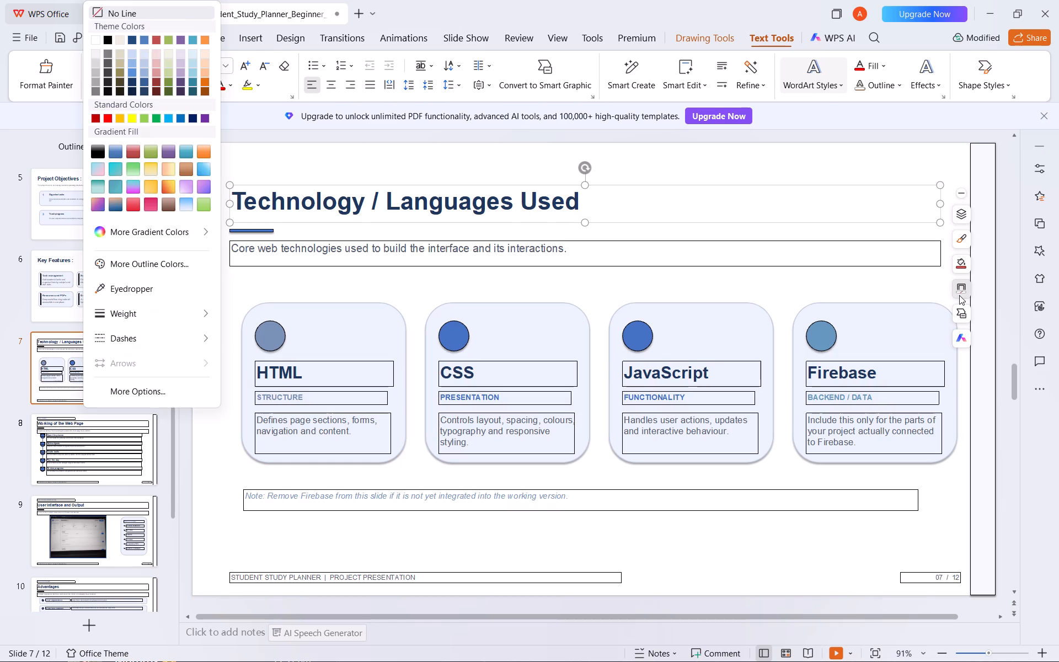
left_click(128, 10)
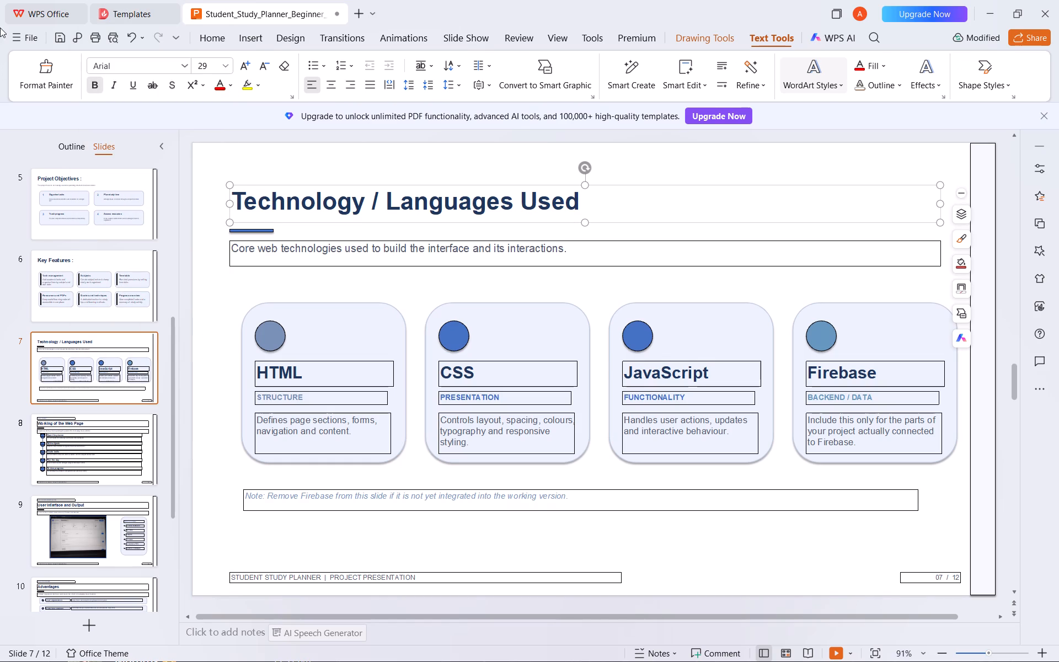
Delete the short accent bar under the title and the subtitle box about core web technologies.
left_click(259, 230)
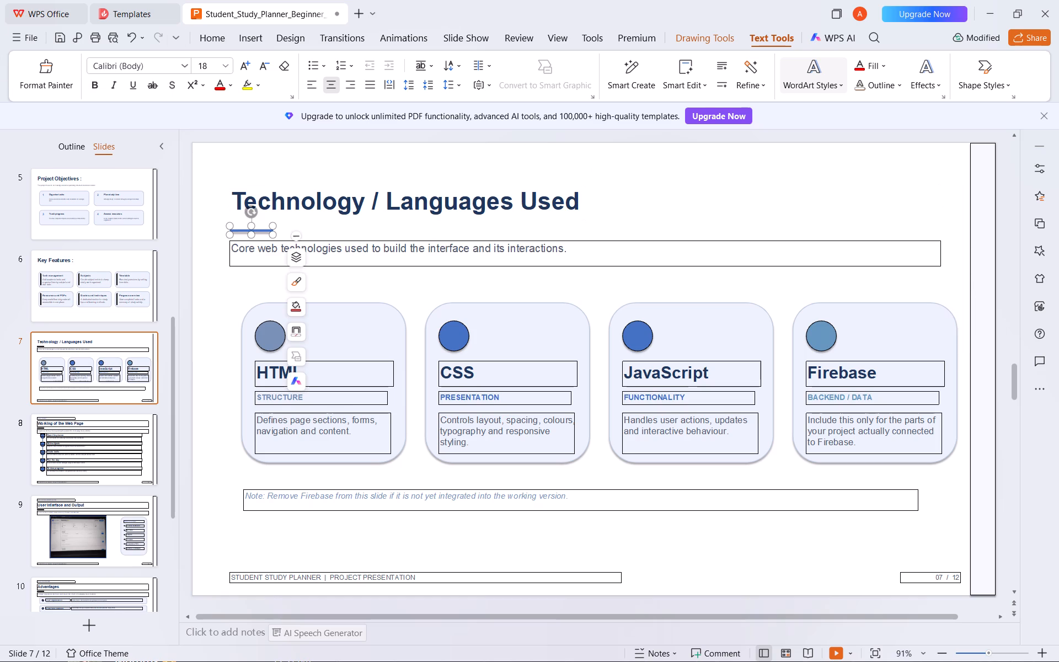
key("Delete")
left_click(396, 273)
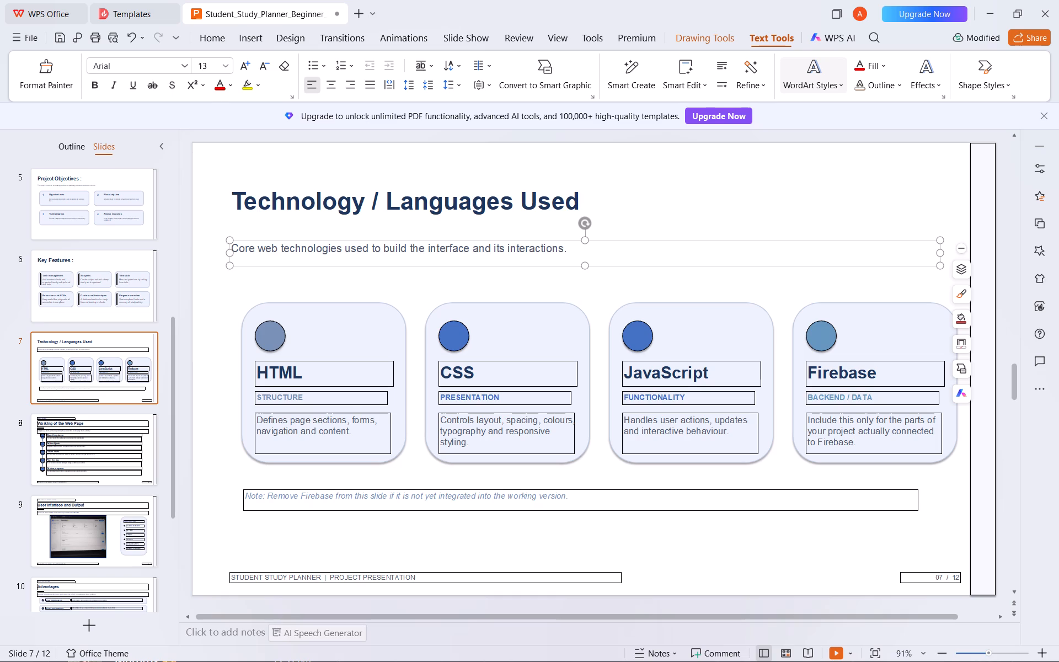
key("Delete")
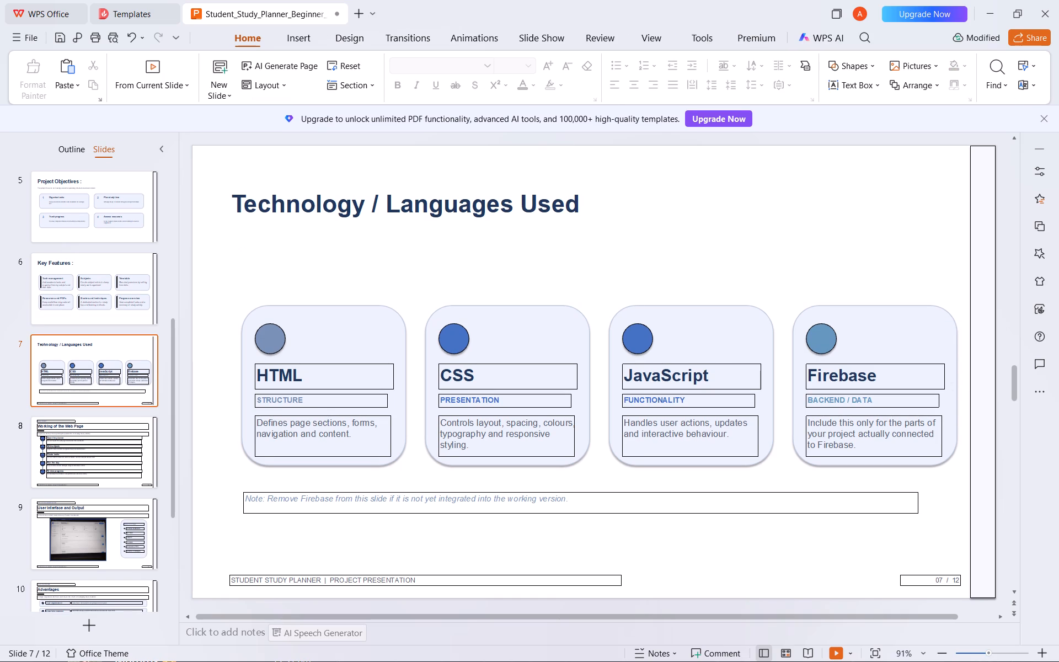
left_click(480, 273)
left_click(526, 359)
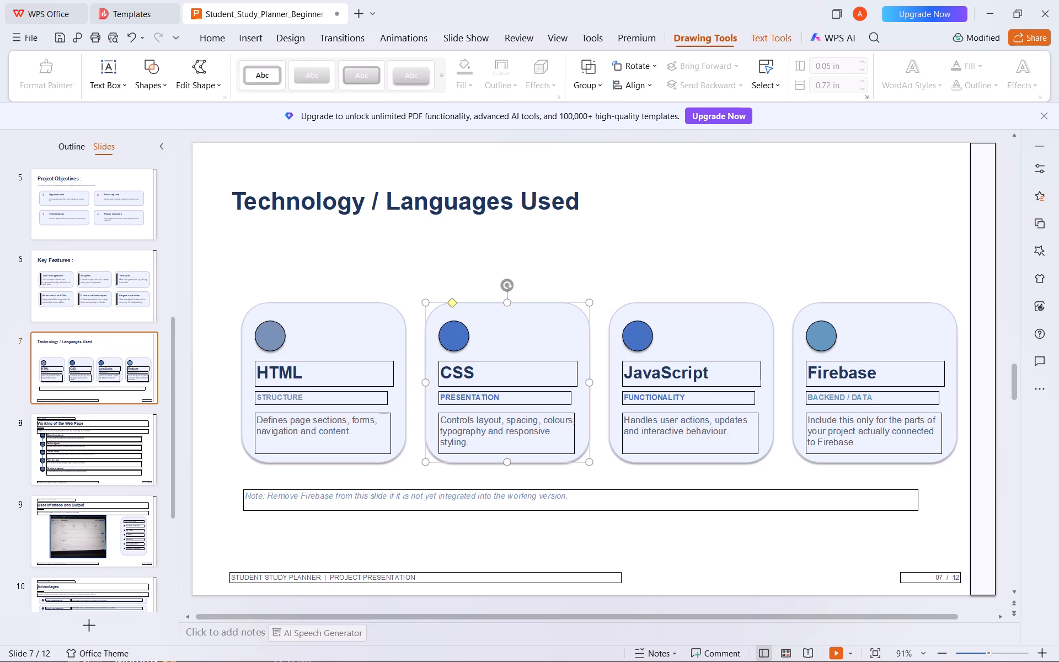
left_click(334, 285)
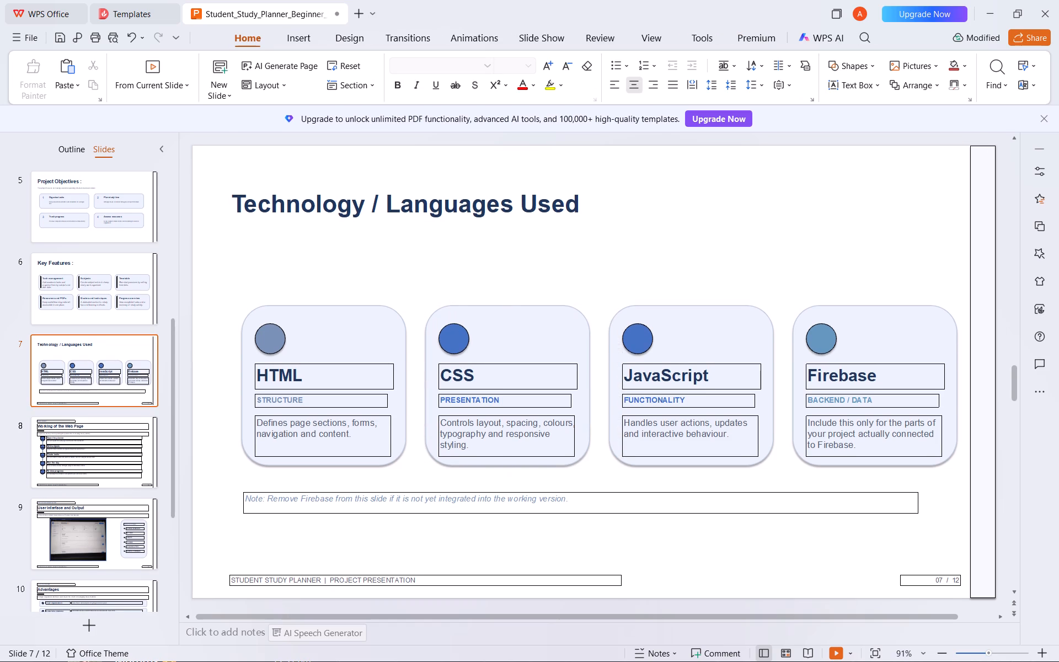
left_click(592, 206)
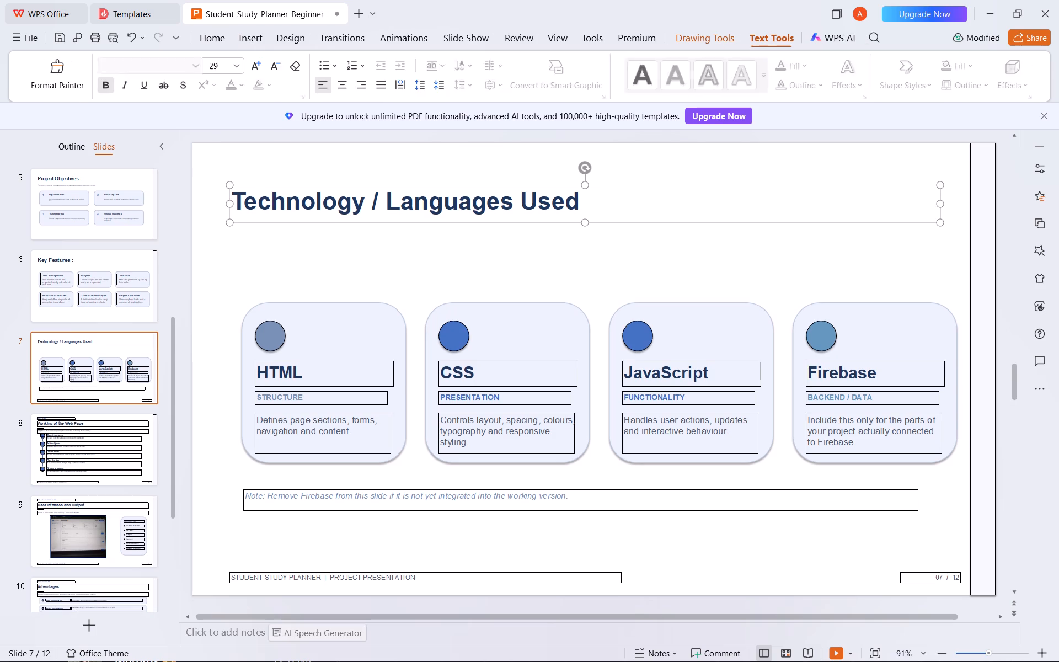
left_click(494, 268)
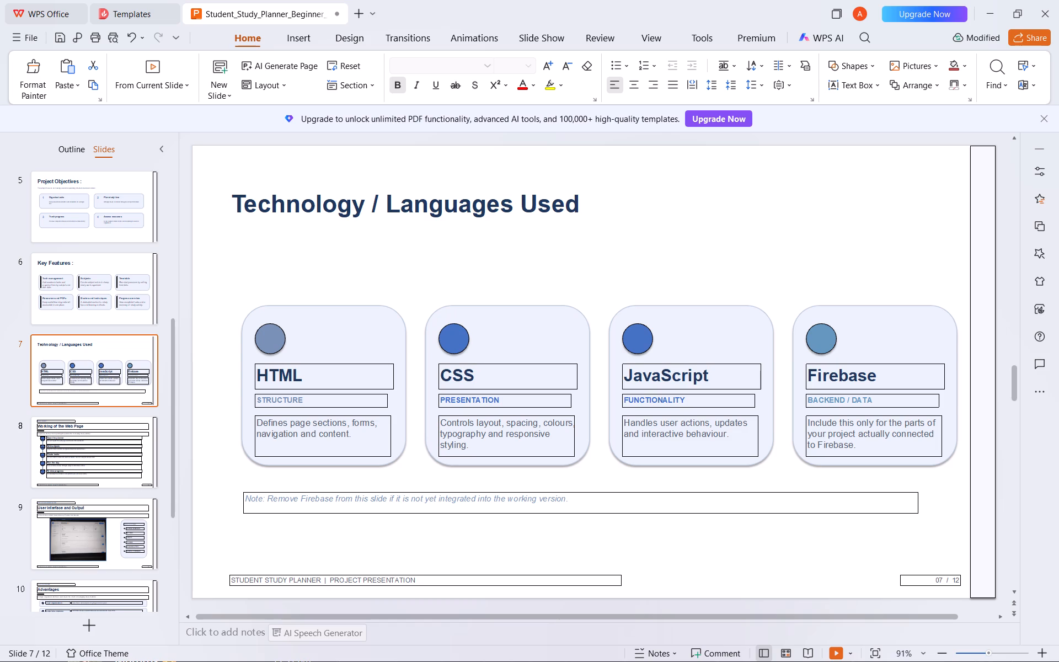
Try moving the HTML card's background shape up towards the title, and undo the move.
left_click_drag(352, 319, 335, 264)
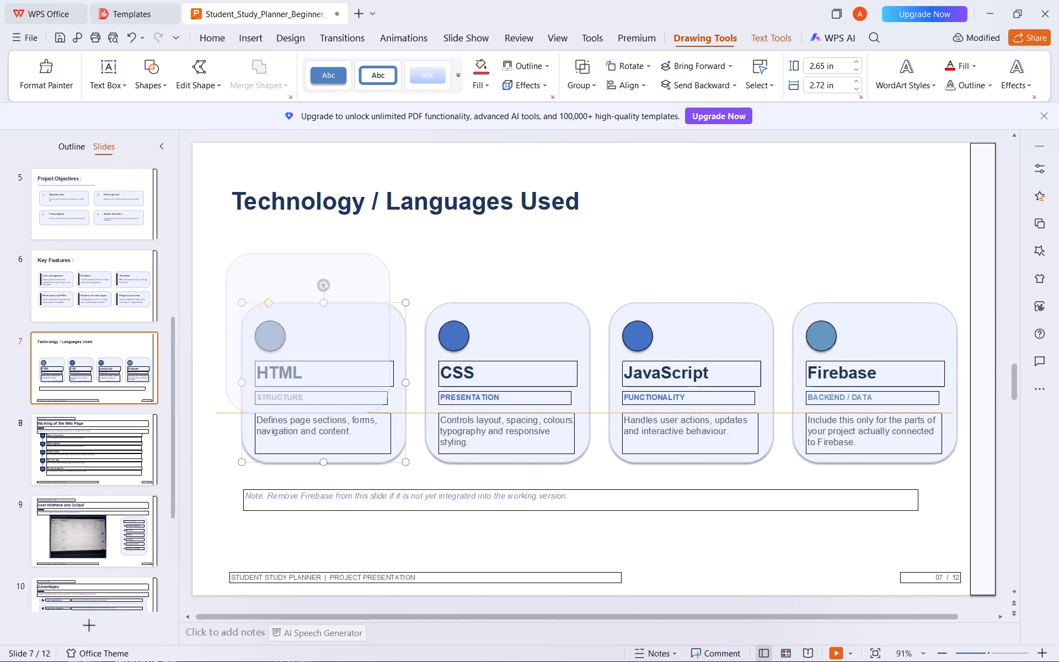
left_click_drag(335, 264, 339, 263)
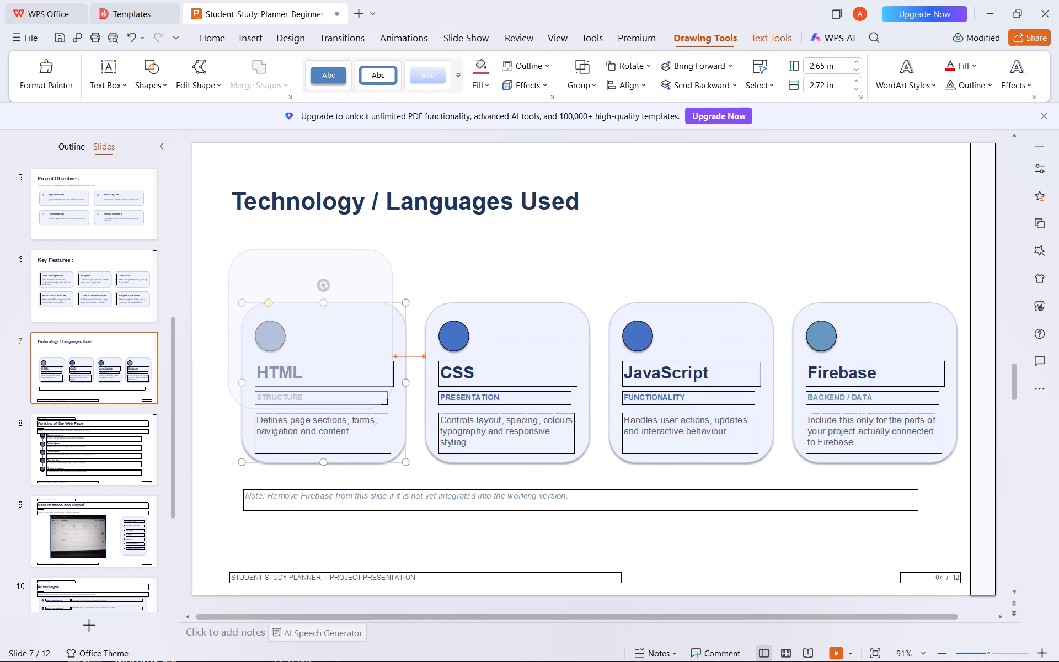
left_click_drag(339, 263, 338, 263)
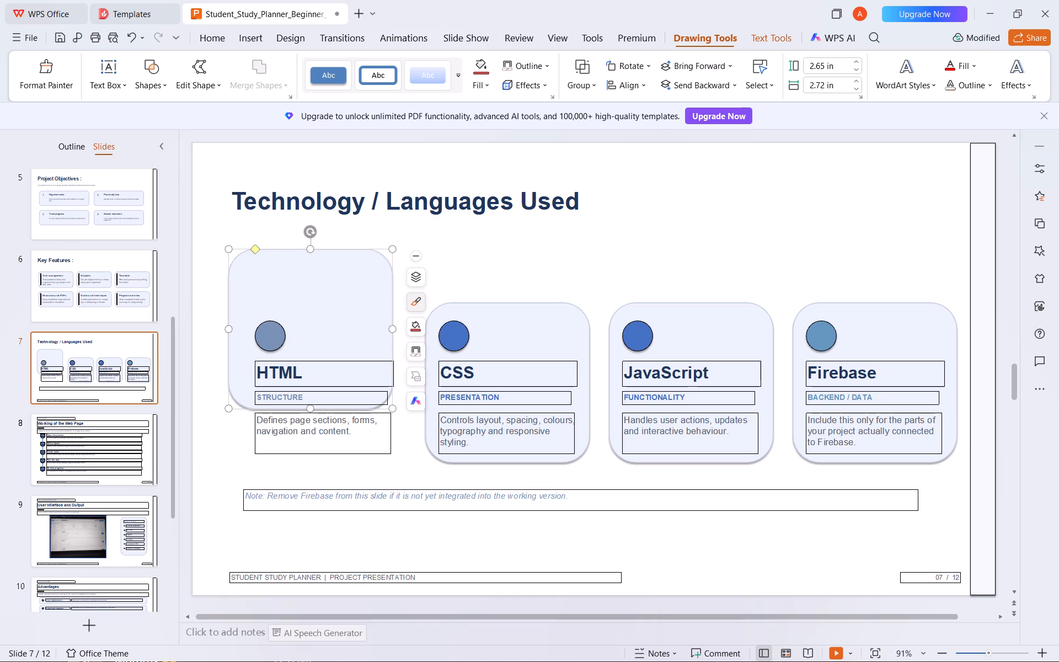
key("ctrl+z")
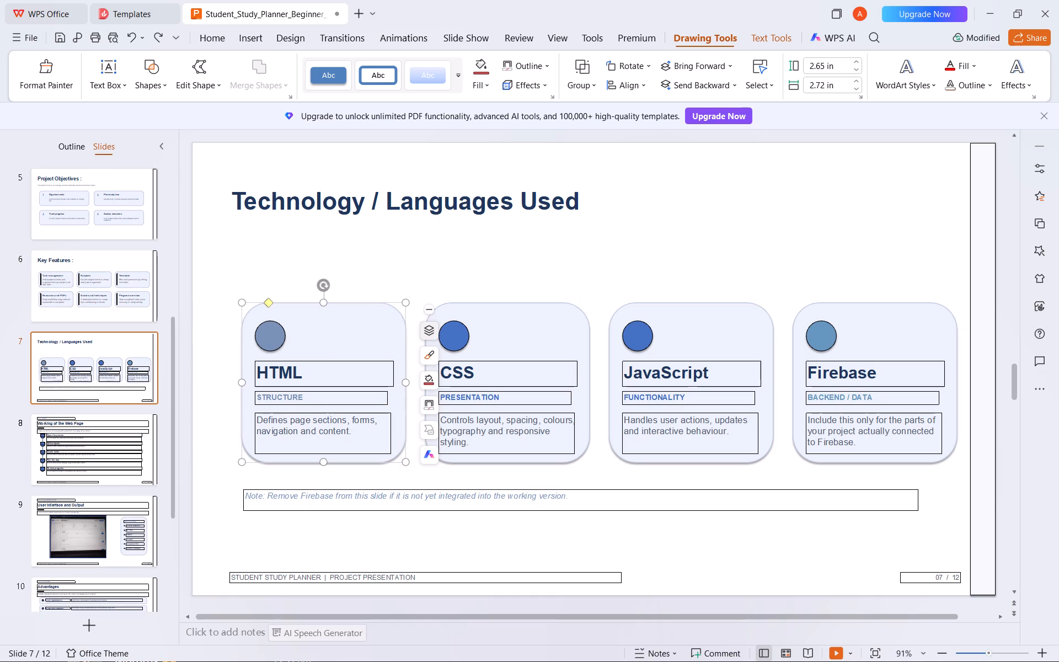
Remove the outline from the HTML heading box in the first card by setting it to No Line.
left_click(384, 361)
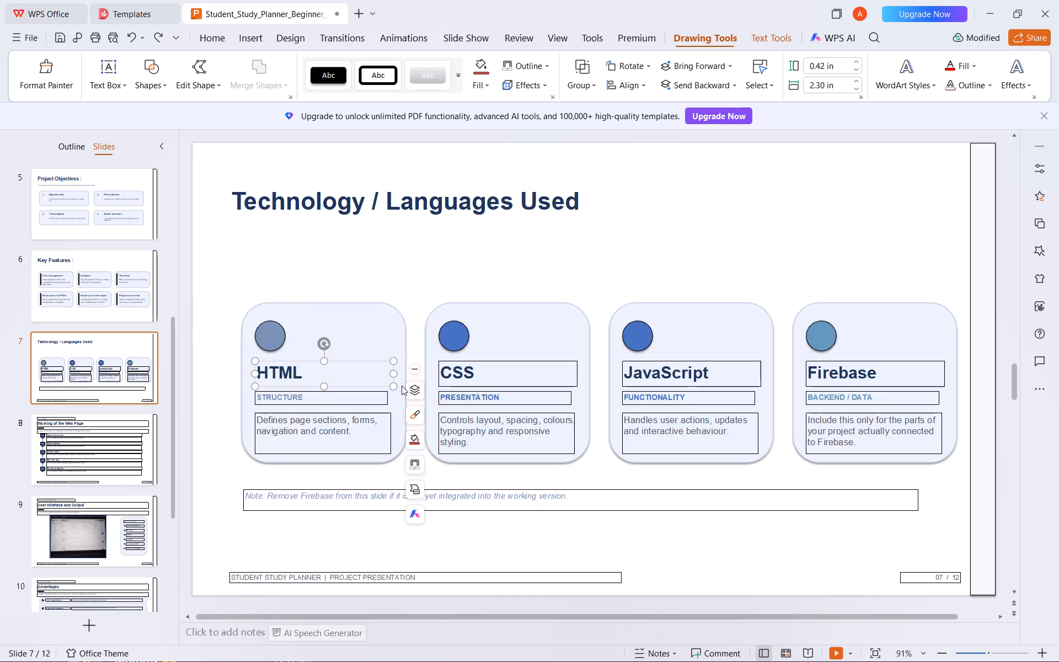
left_click(415, 459)
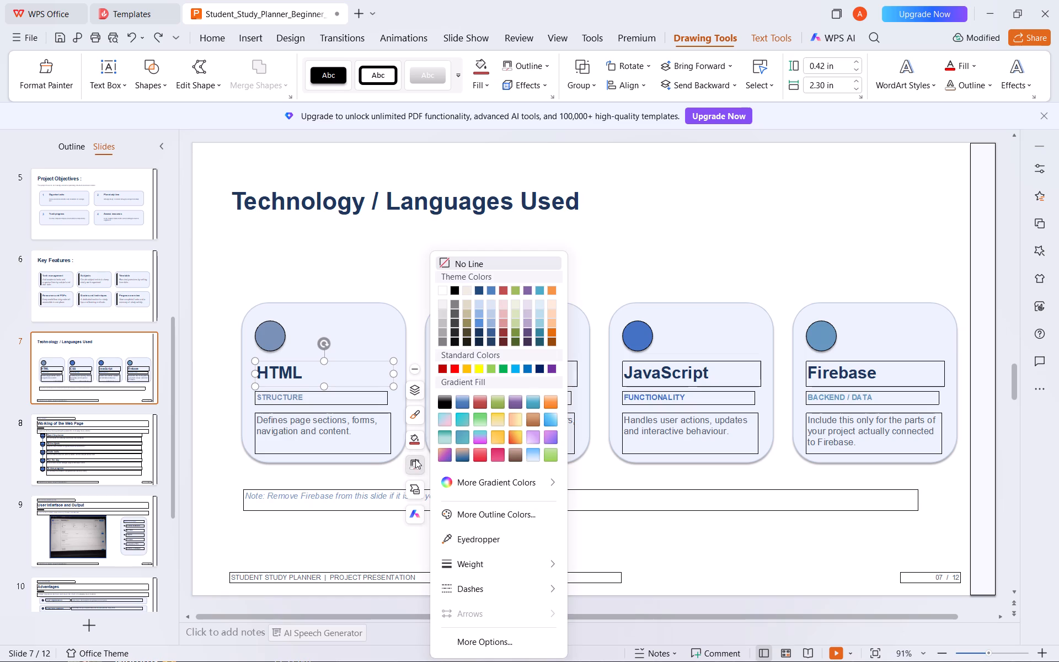
left_click(484, 265)
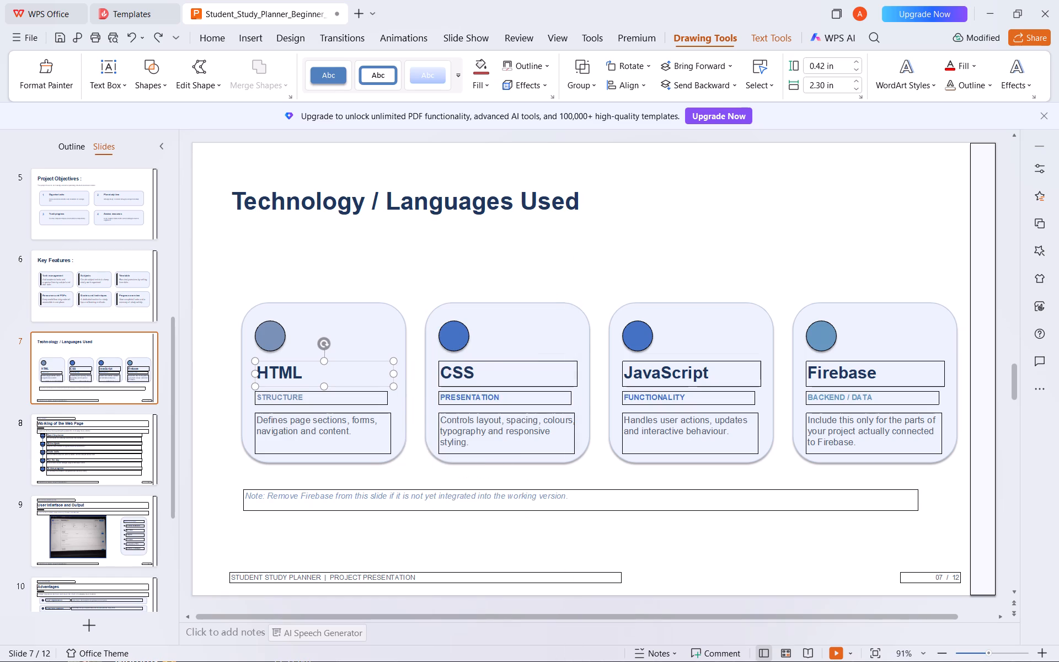
left_click(327, 384)
left_click(330, 375)
left_click(318, 401)
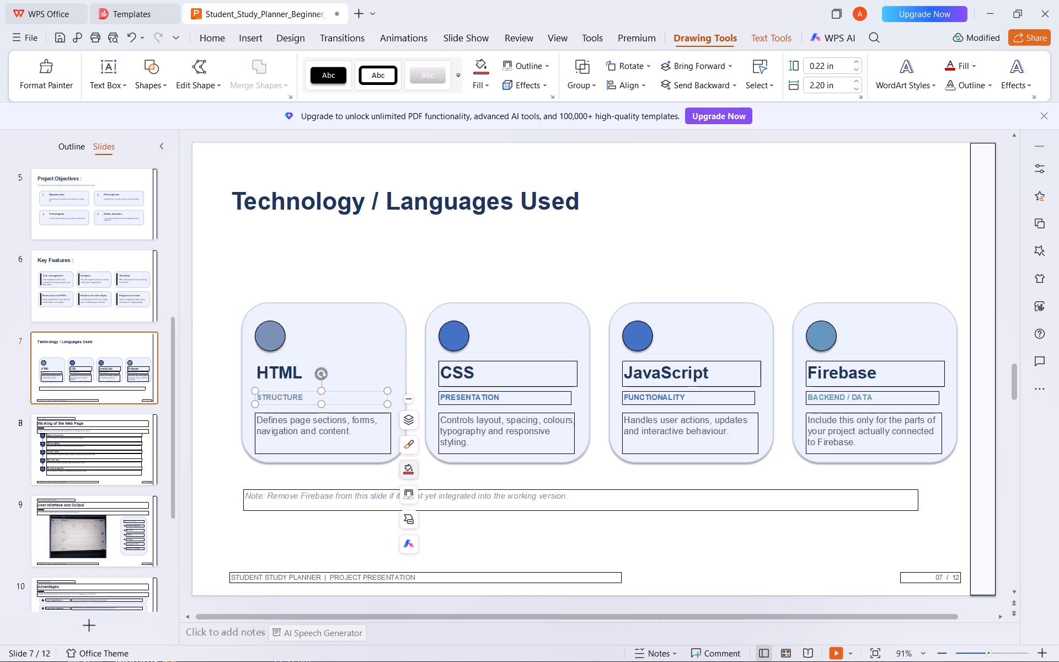
left_click(373, 285)
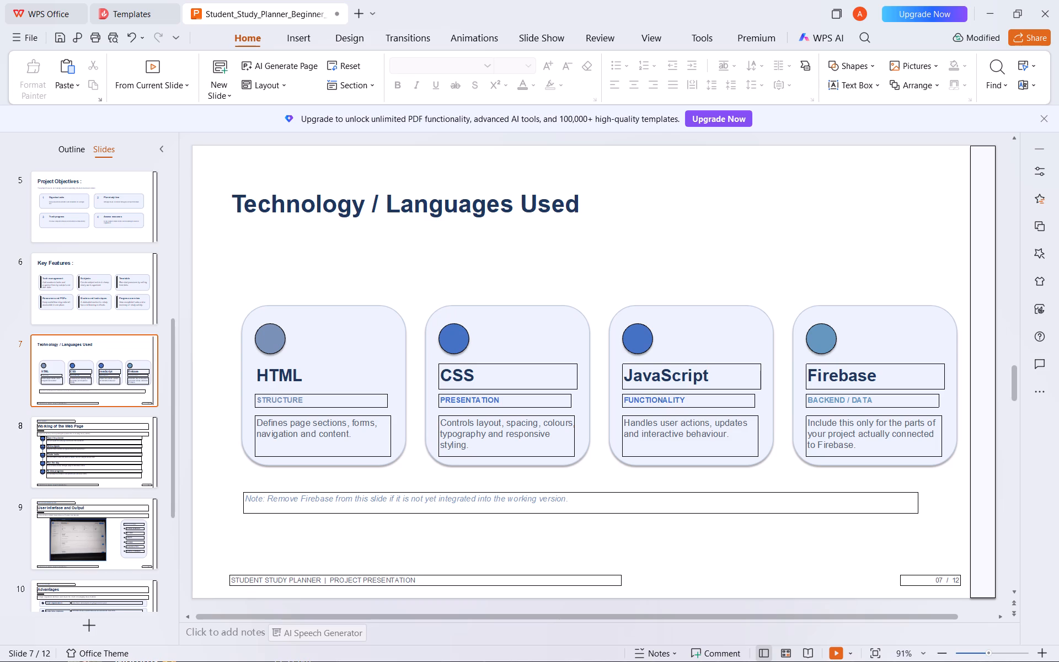
Delete the italic note below the cards about removing Firebase from the slide.
left_click(527, 498)
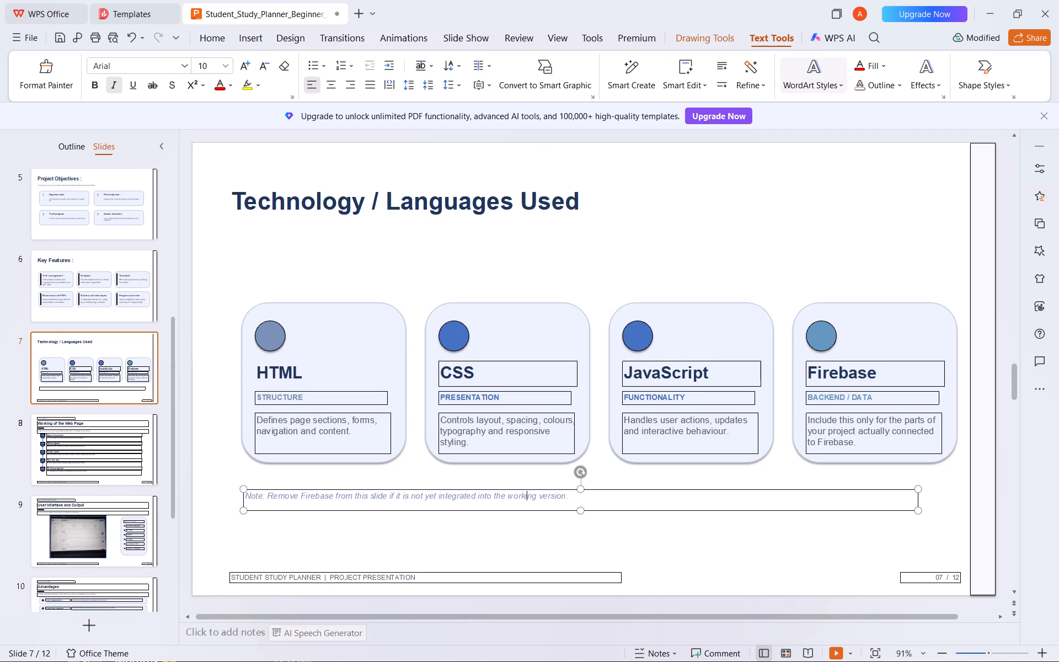
key("Delete")
key("Delete")
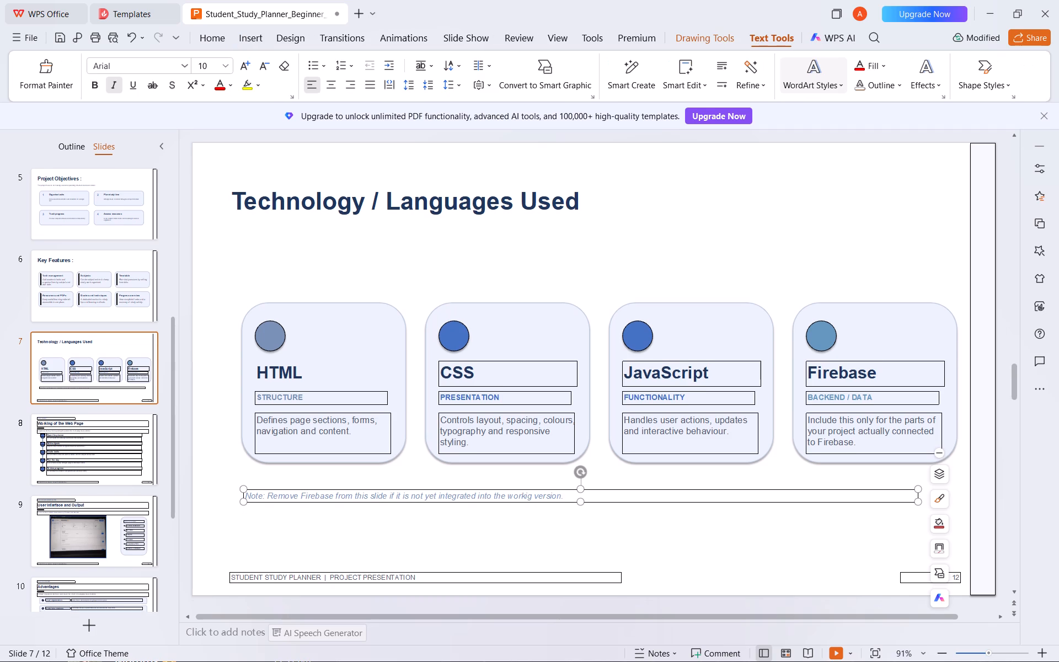
left_click(572, 490)
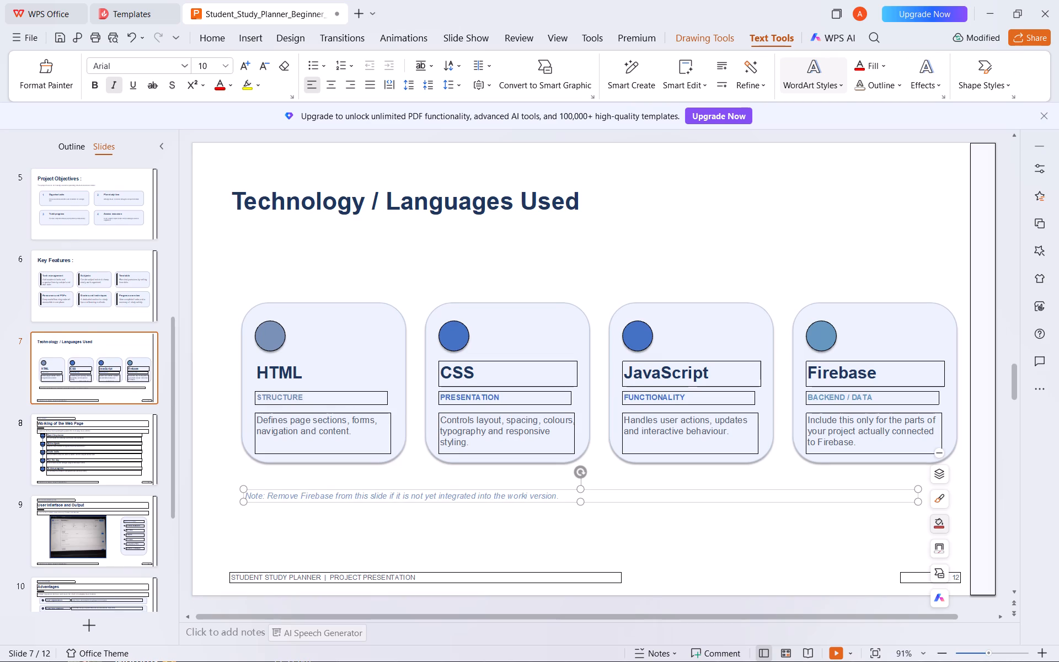
key("Delete")
Delete the STUDENT STUDY PLANNER | PROJECT PRESENTATION footer box and the 07 / 12 page number box from the slide.
left_click(600, 575)
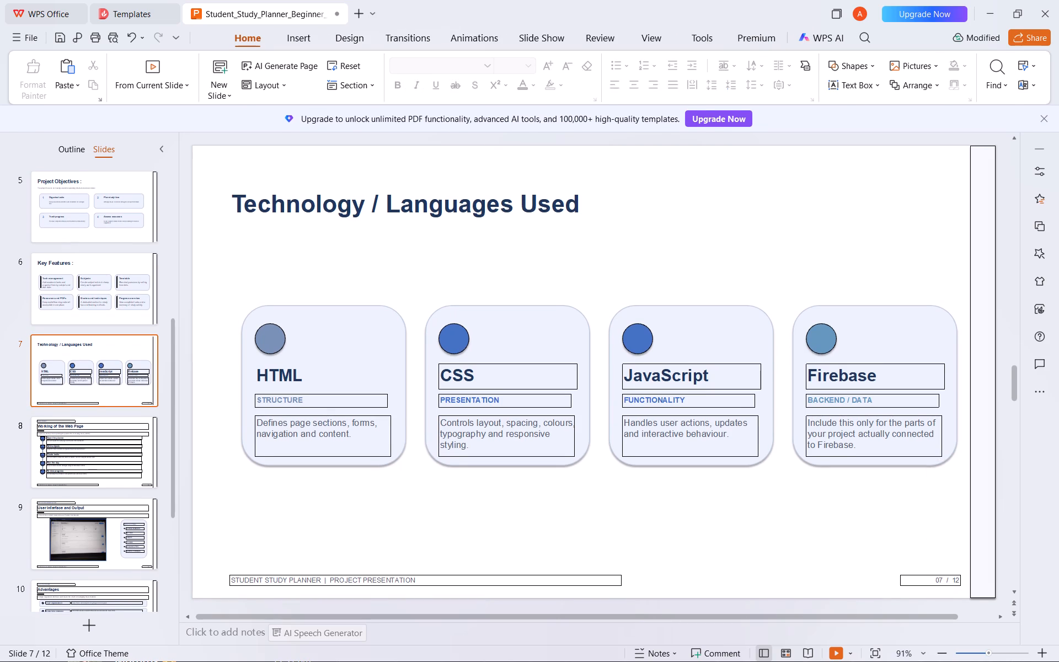
key("Delete")
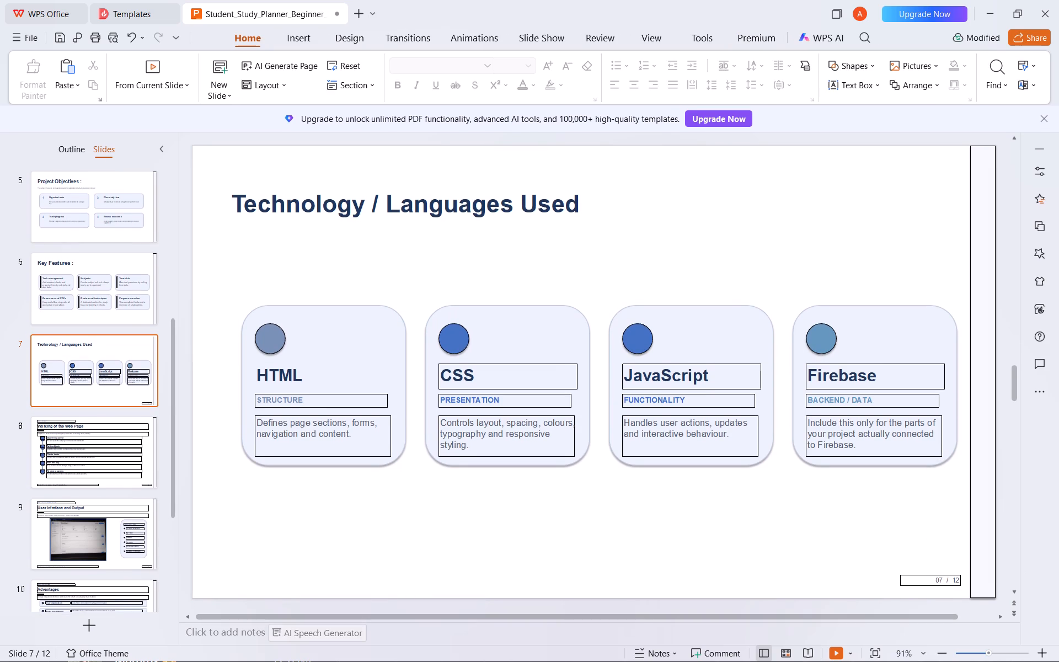
left_click(925, 576)
key("Delete")
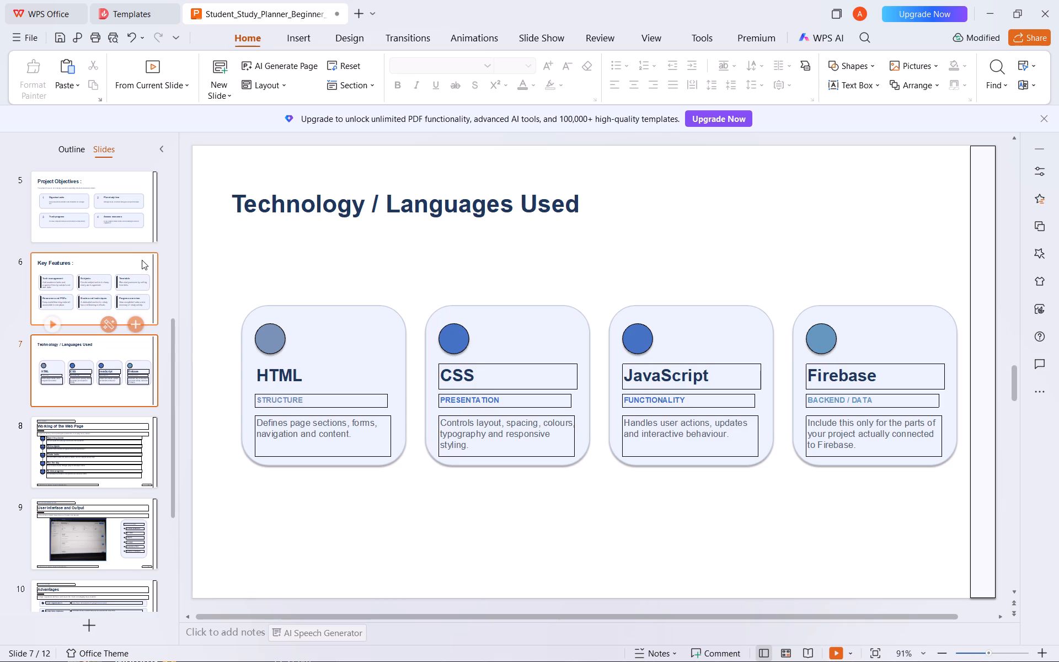
Delete the tall narrow rectangle along the side edge of the Project Objectives, Key Features and Technology / Languages Used slides.
scroll(142, 260, "up", 1)
left_click(149, 357)
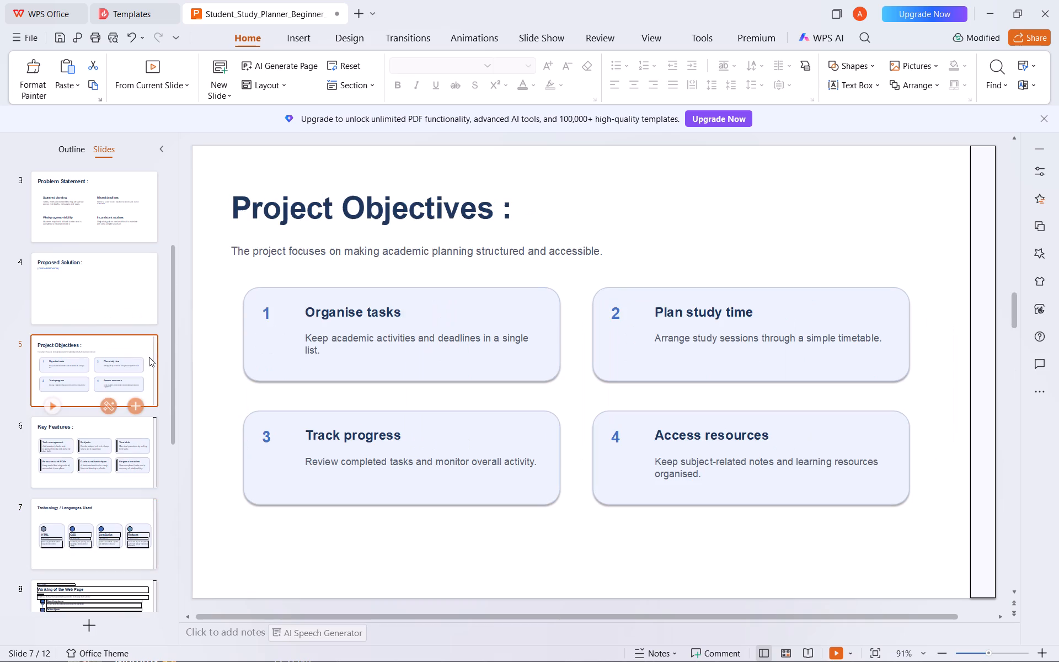
left_click(992, 328)
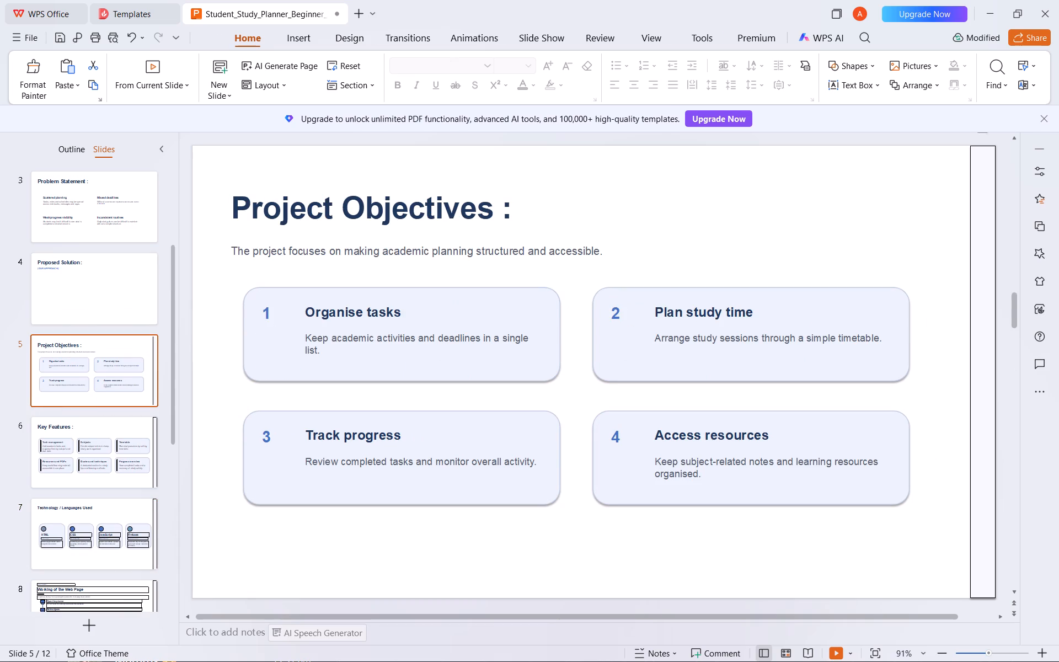
key("Delete")
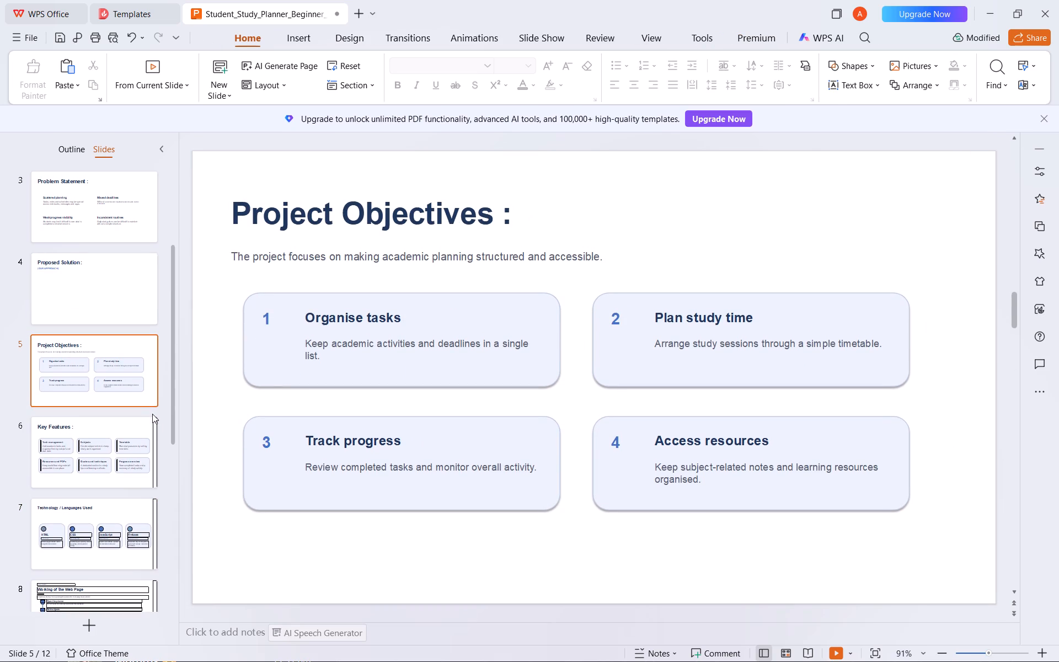
left_click(152, 421)
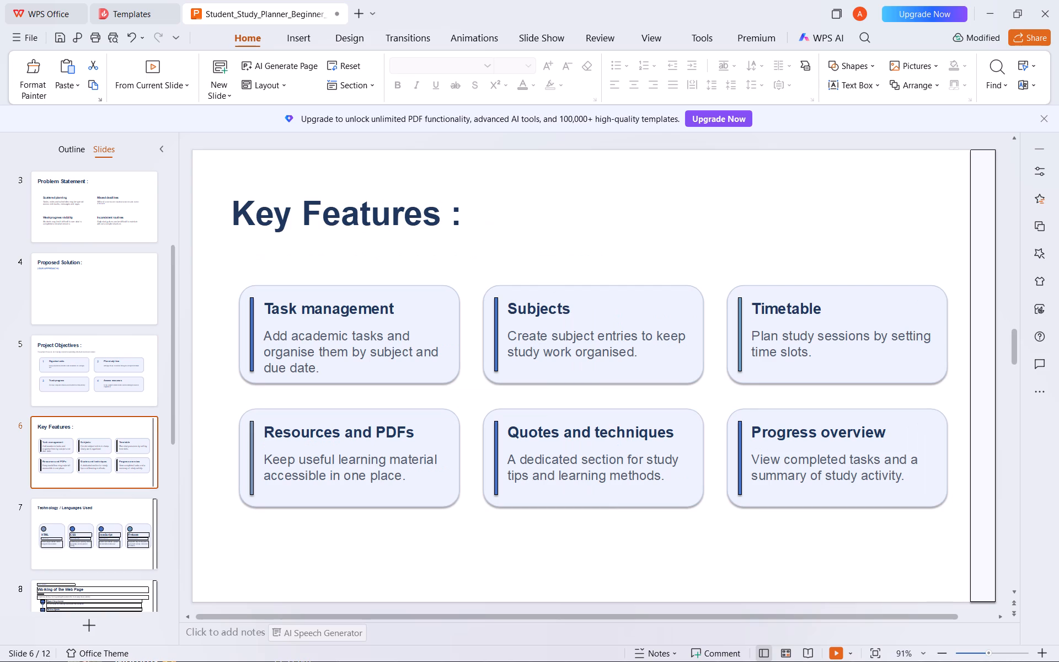
left_click(983, 230)
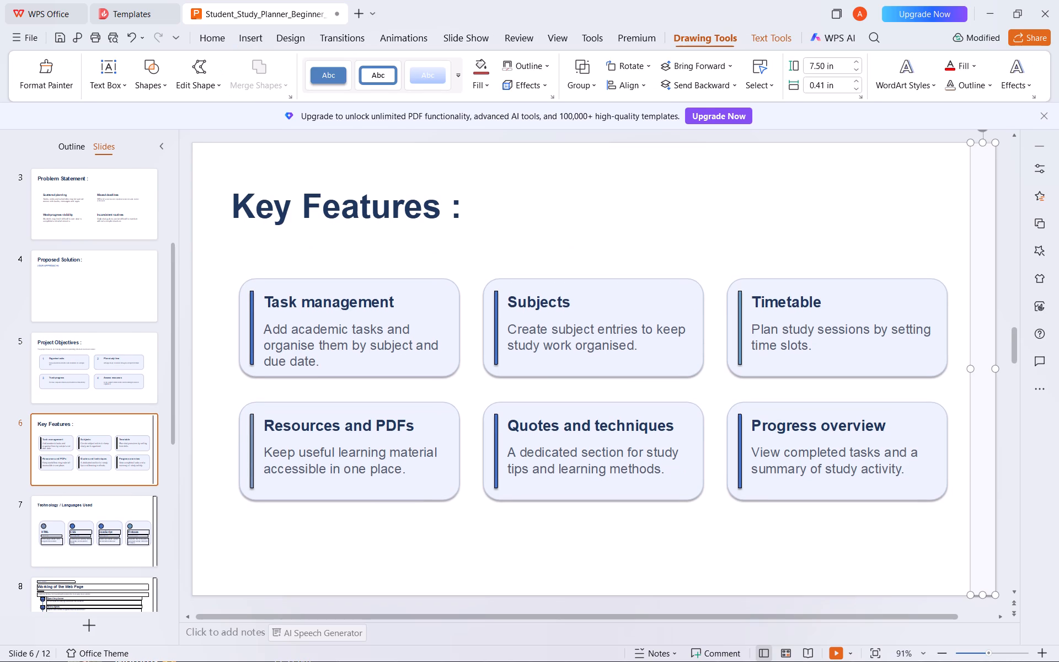
key("Delete")
scroll(827, 391, "down", 1)
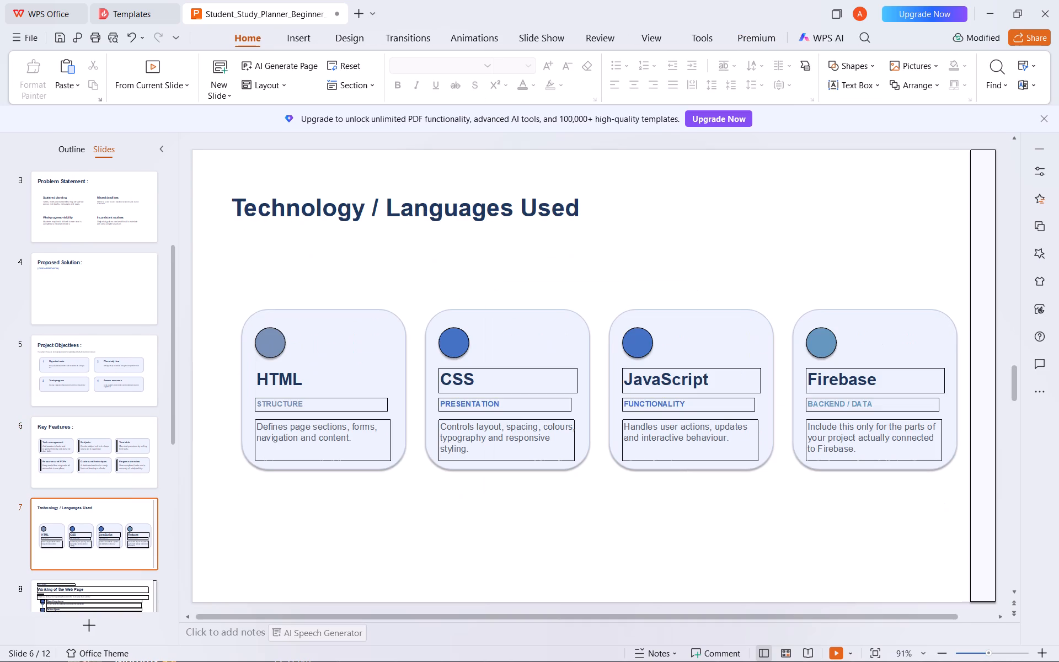
left_click(980, 342)
key("Delete")
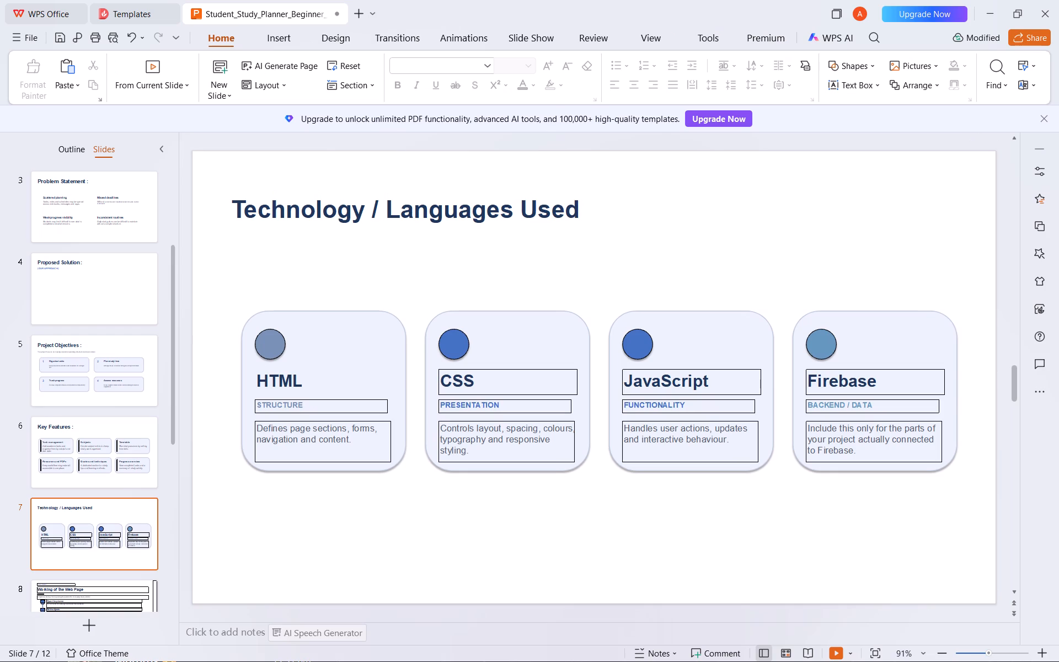
Remove the outlines from the STRUCTURE label and the description box in the HTML card by setting them to No Line.
left_click(368, 400)
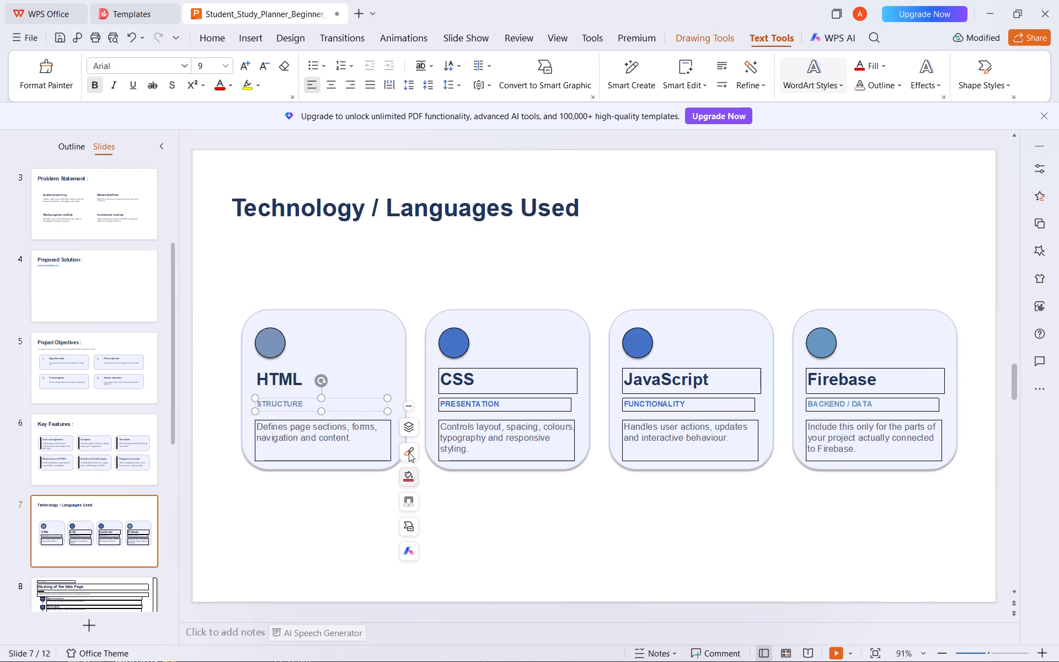
left_click(408, 501)
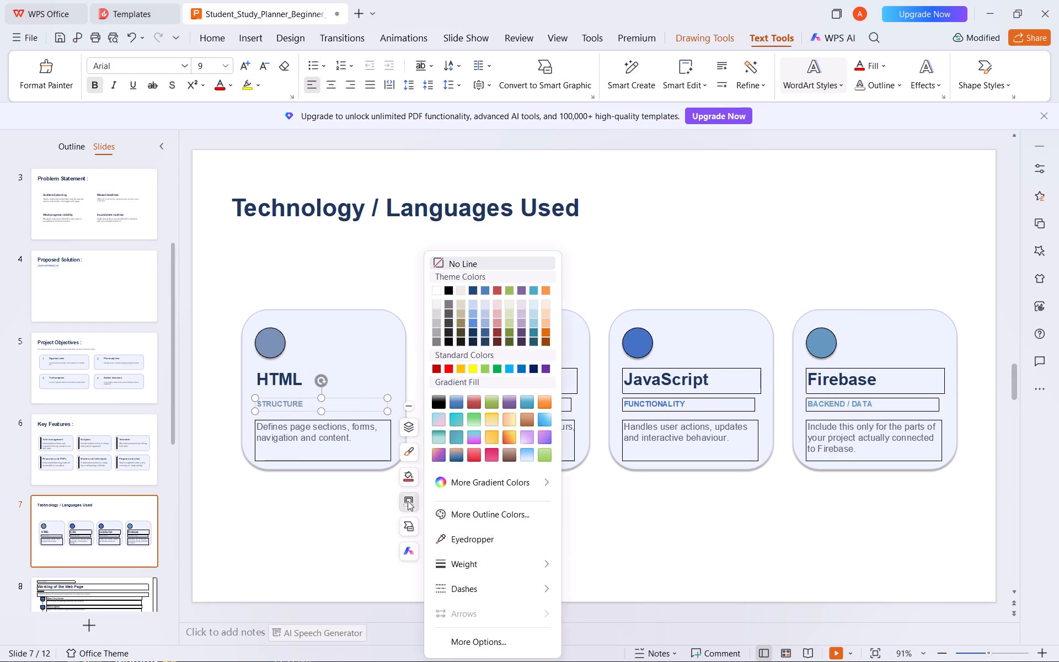
left_click(438, 265)
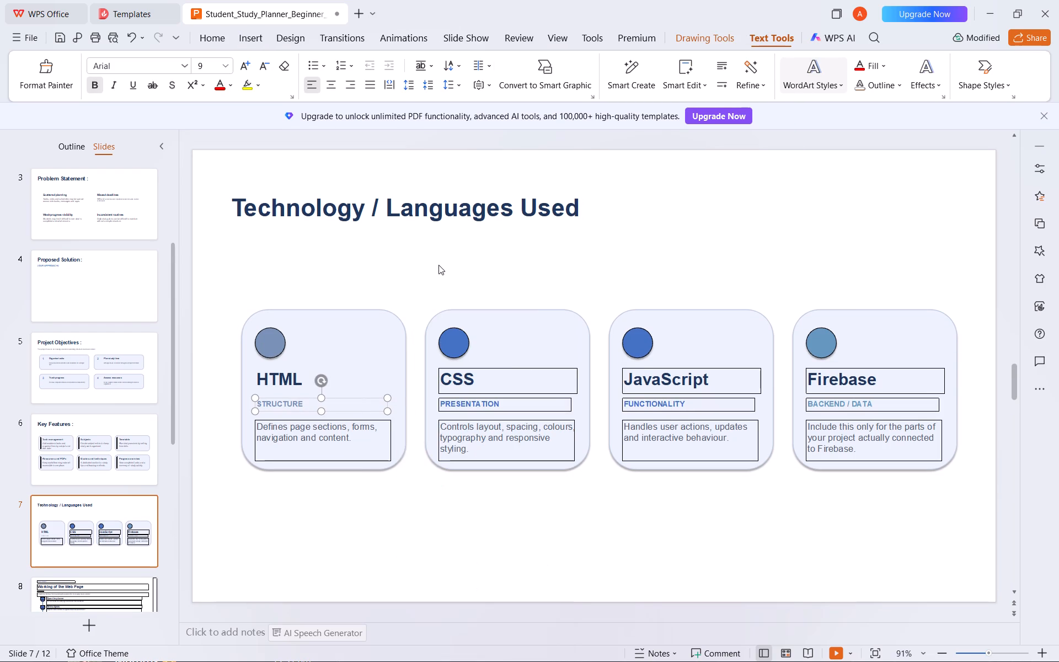
left_click(391, 439)
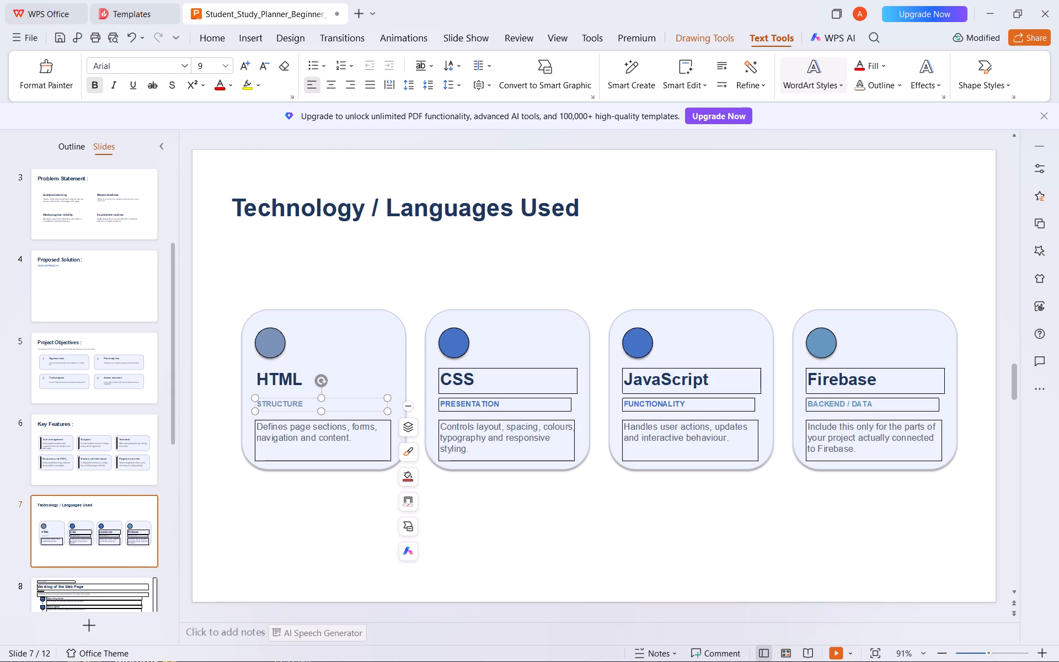
left_click(414, 519)
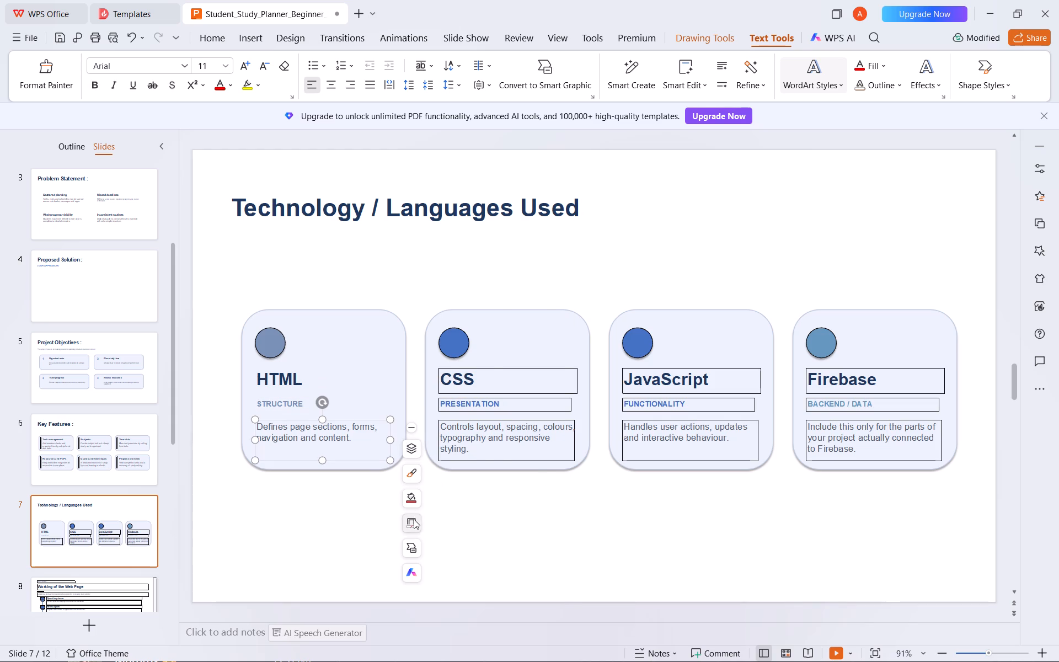
left_click(452, 259)
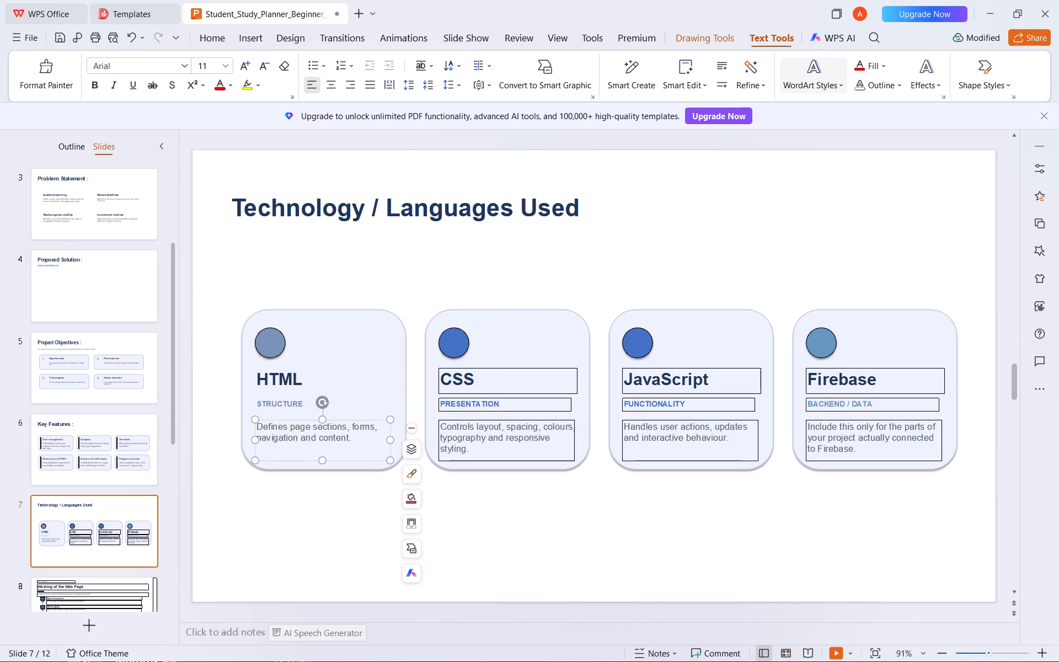
left_click(413, 253)
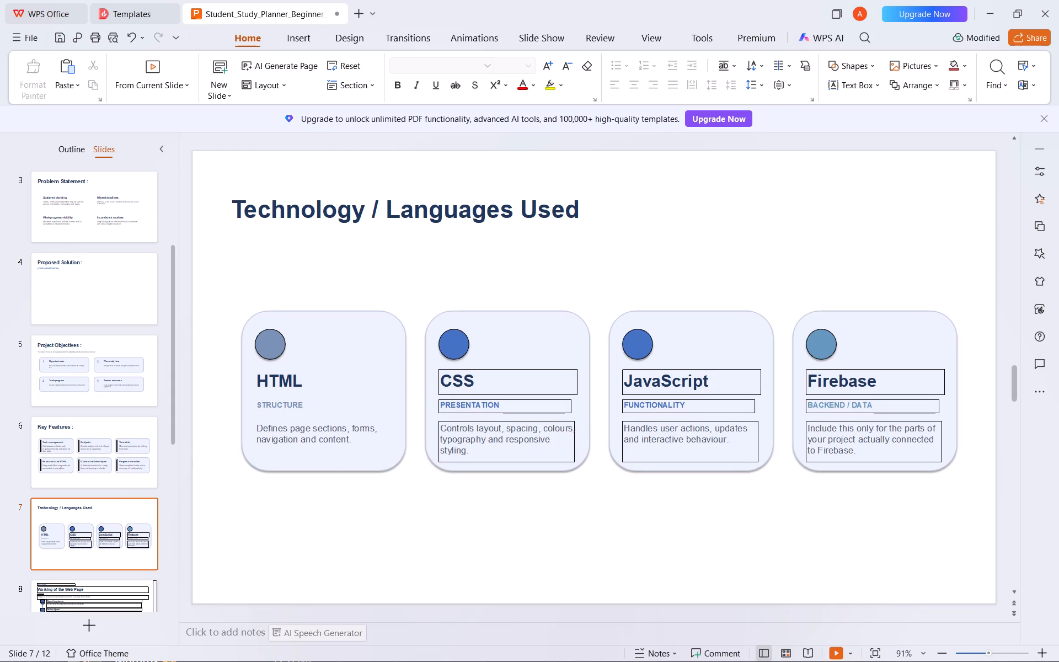
Set the CSS heading, PRESENTATION label and description boxes in the second card to No Line.
left_click(525, 370)
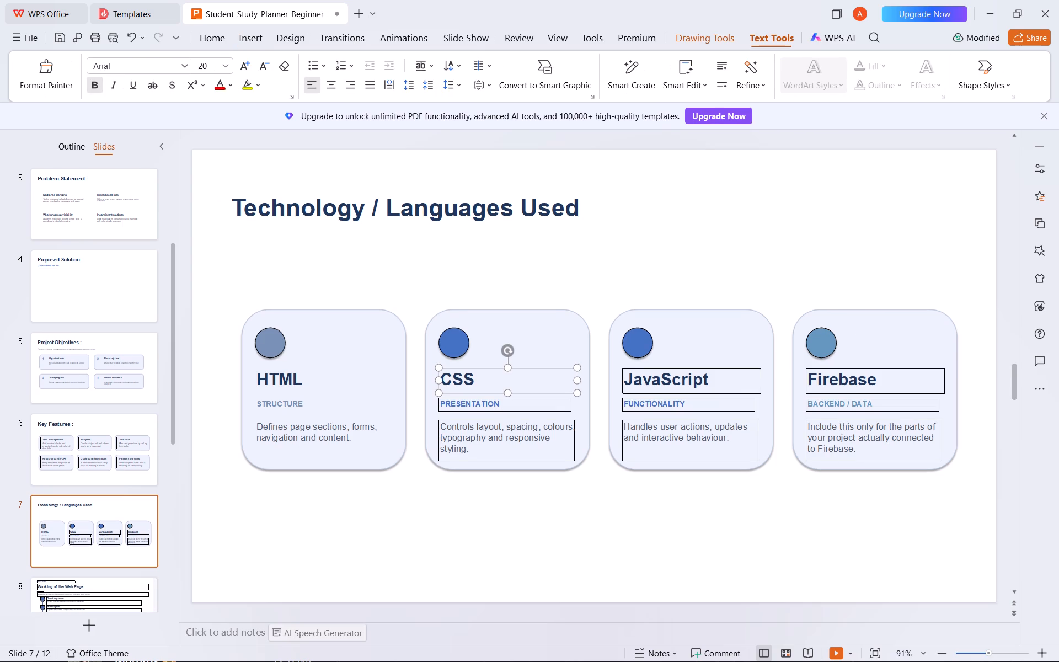
left_click(593, 466)
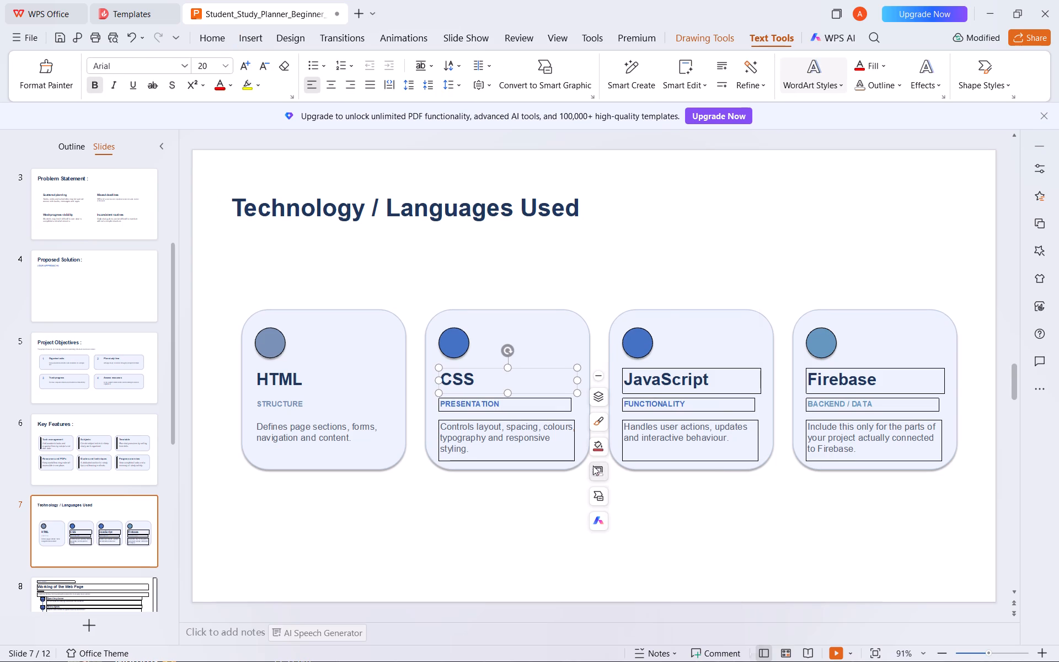
left_click(632, 259)
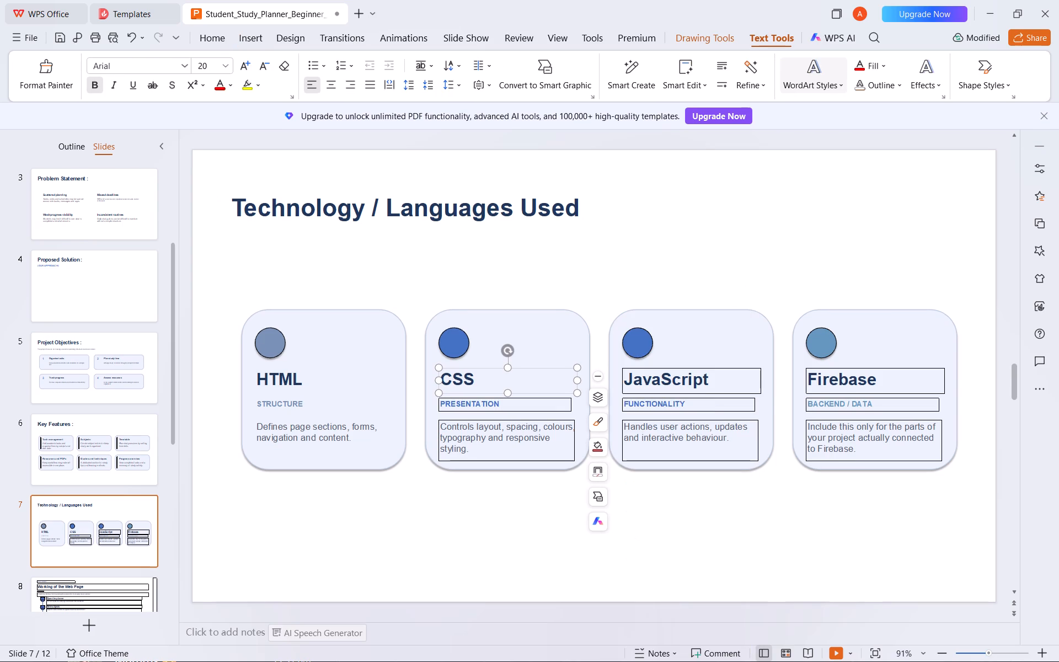
left_click(571, 407)
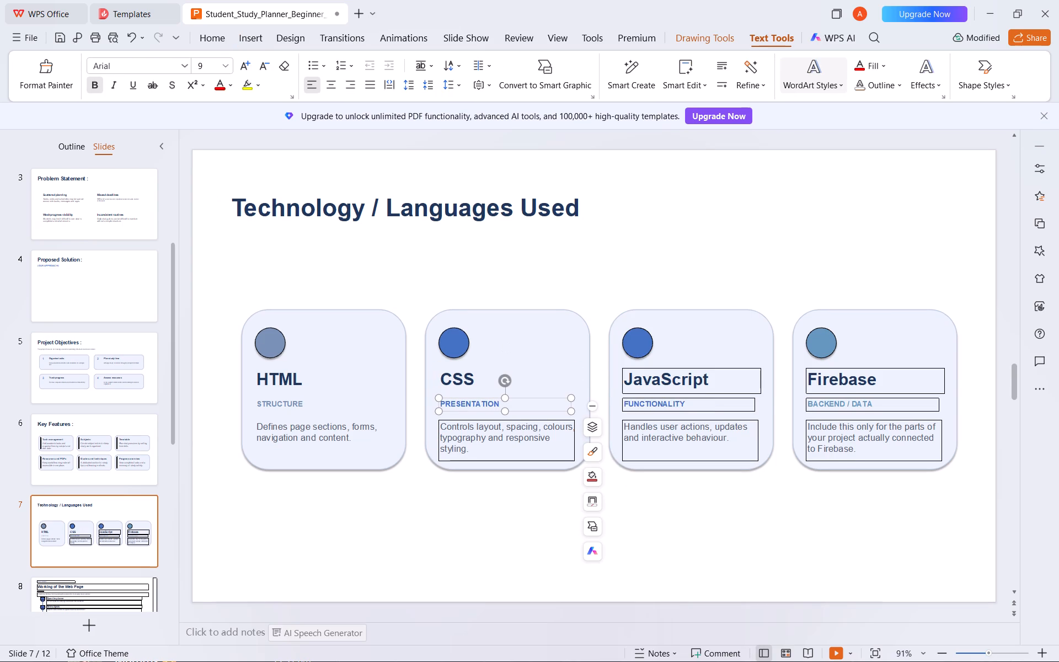
left_click(591, 494)
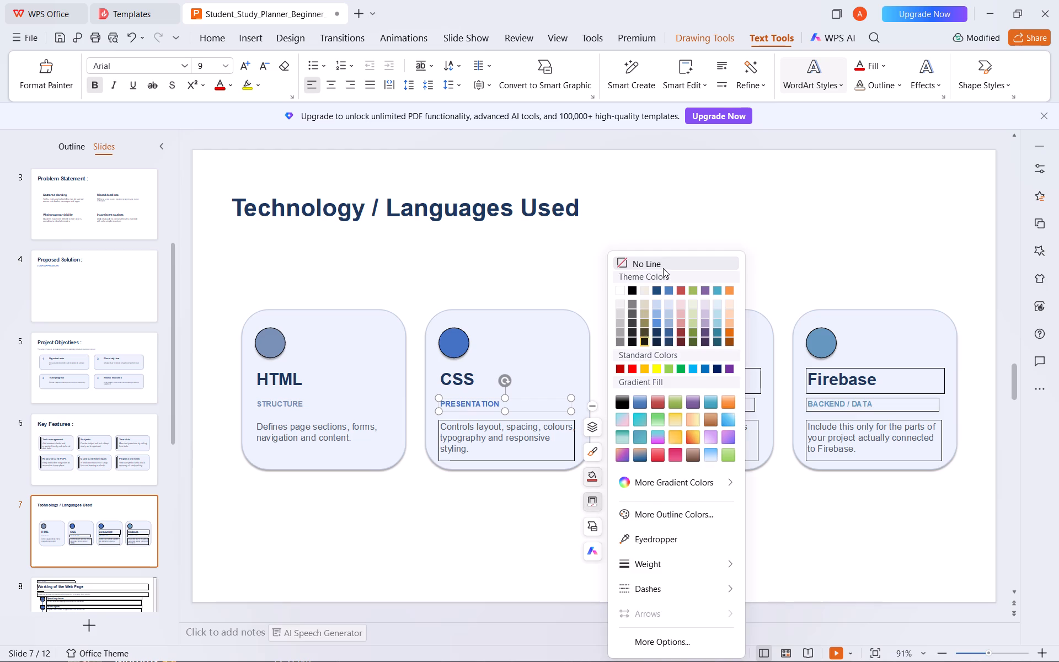
left_click(661, 261)
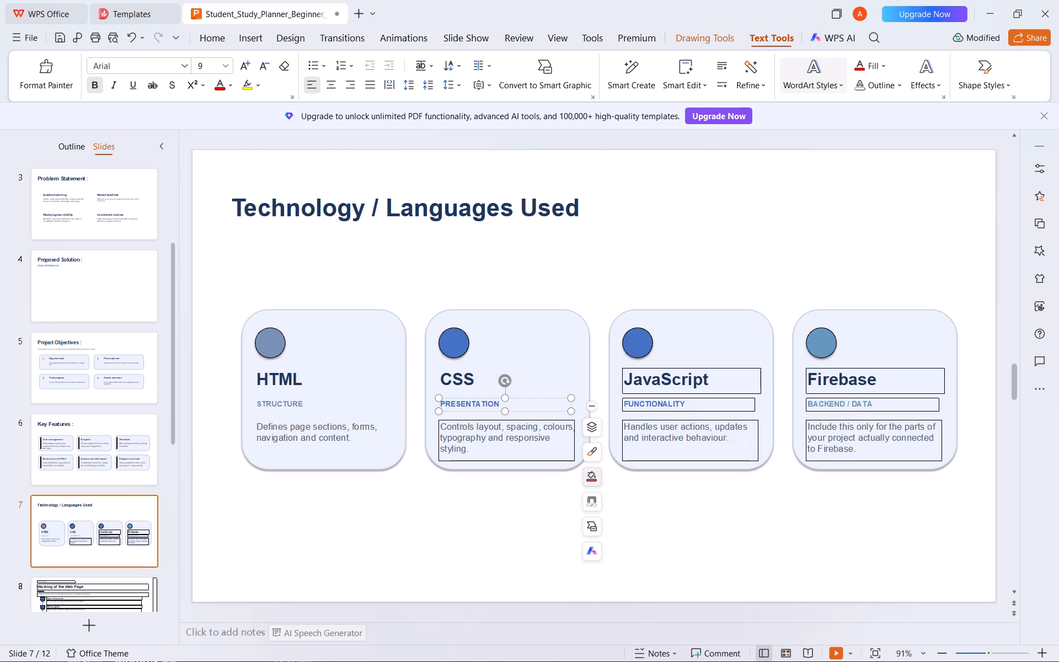
left_click(570, 420)
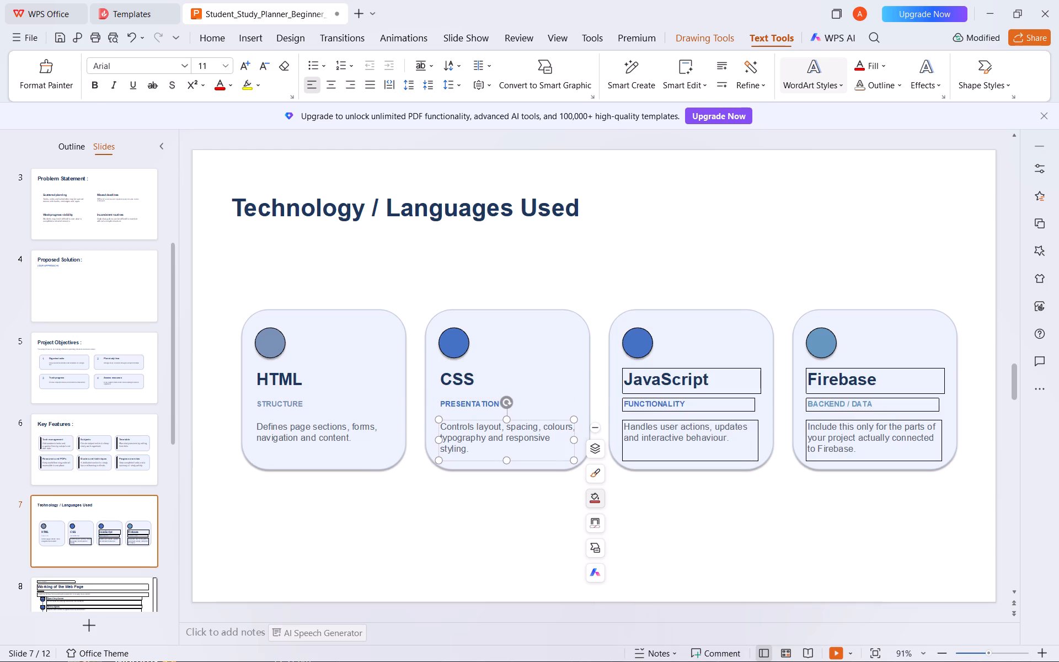
left_click(602, 516)
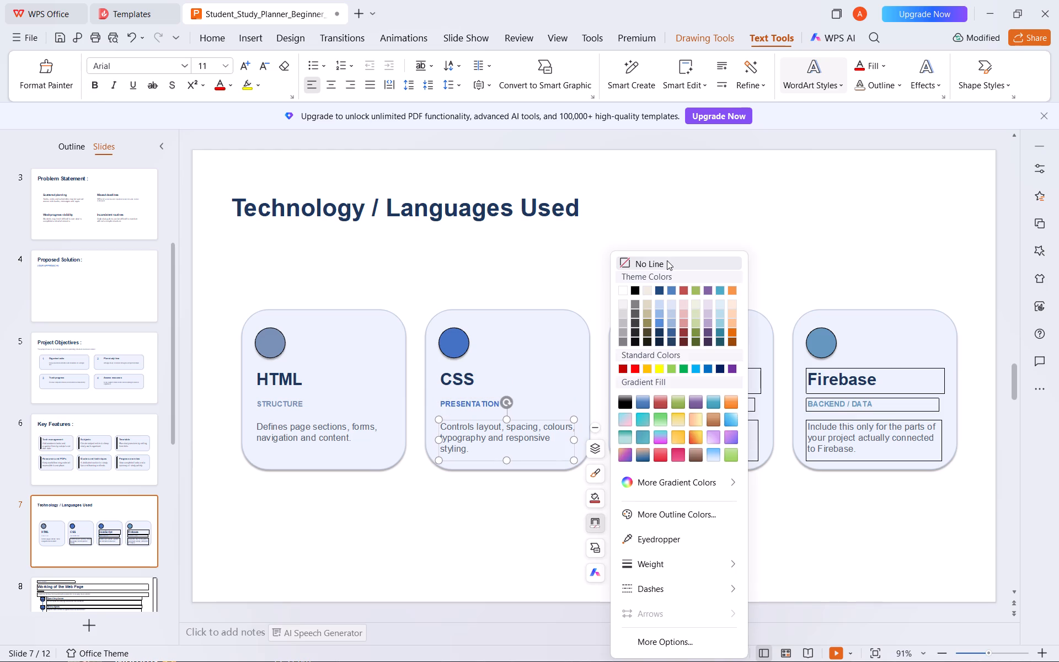
left_click(667, 260)
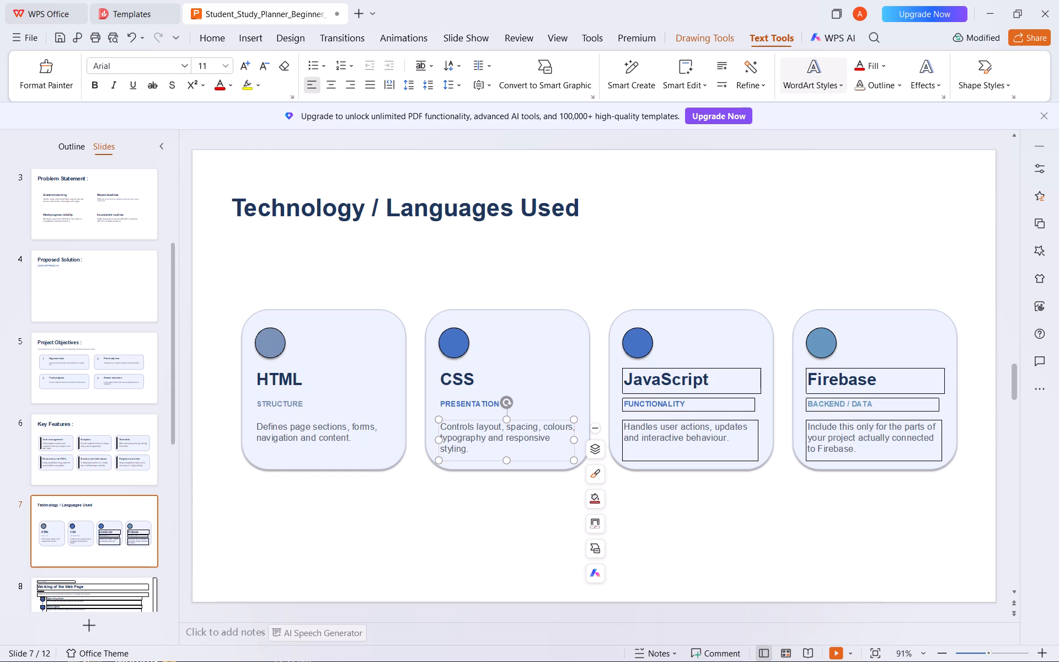
Set the JavaScript heading, FUNCTIONALITY label and description boxes in the third card to No Line.
left_click(724, 365)
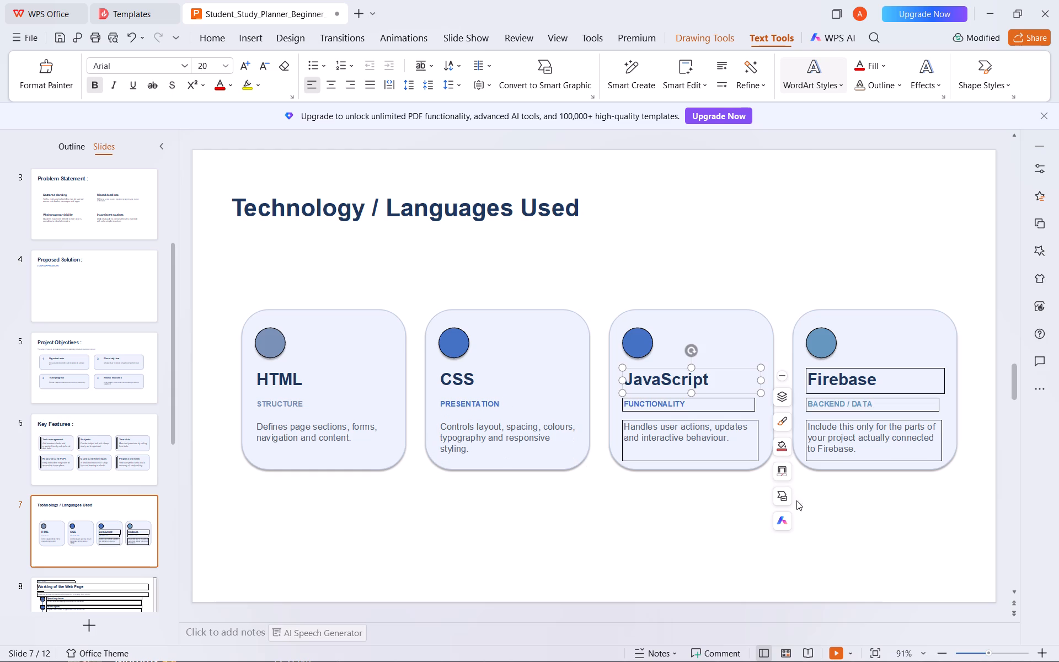
left_click(781, 467)
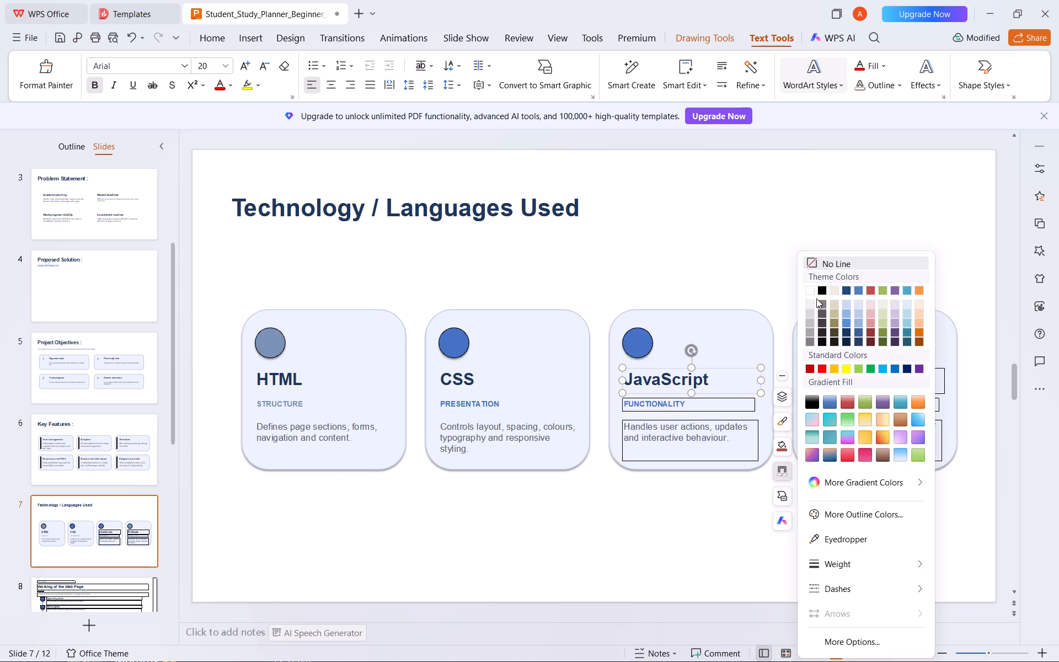
left_click(810, 263)
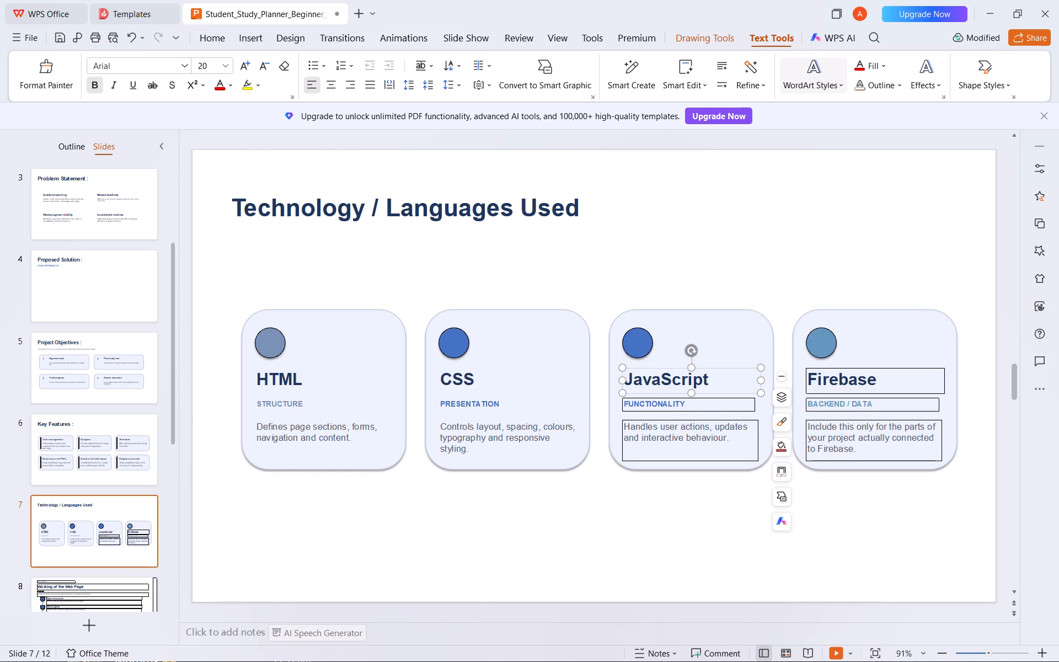
left_click(756, 401)
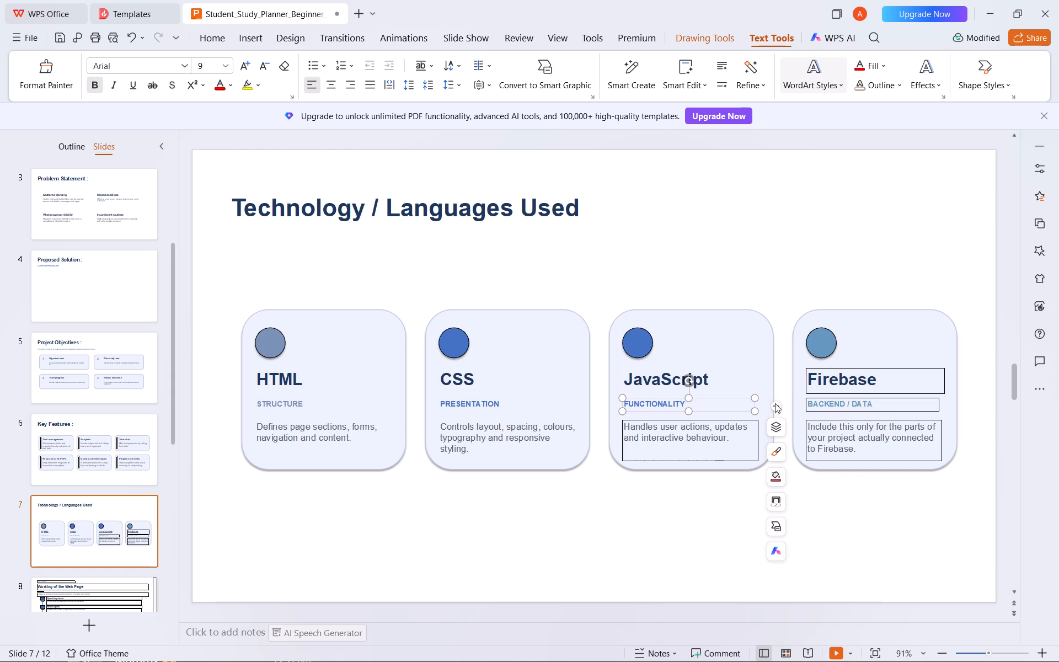
left_click(778, 495)
left_click(809, 257)
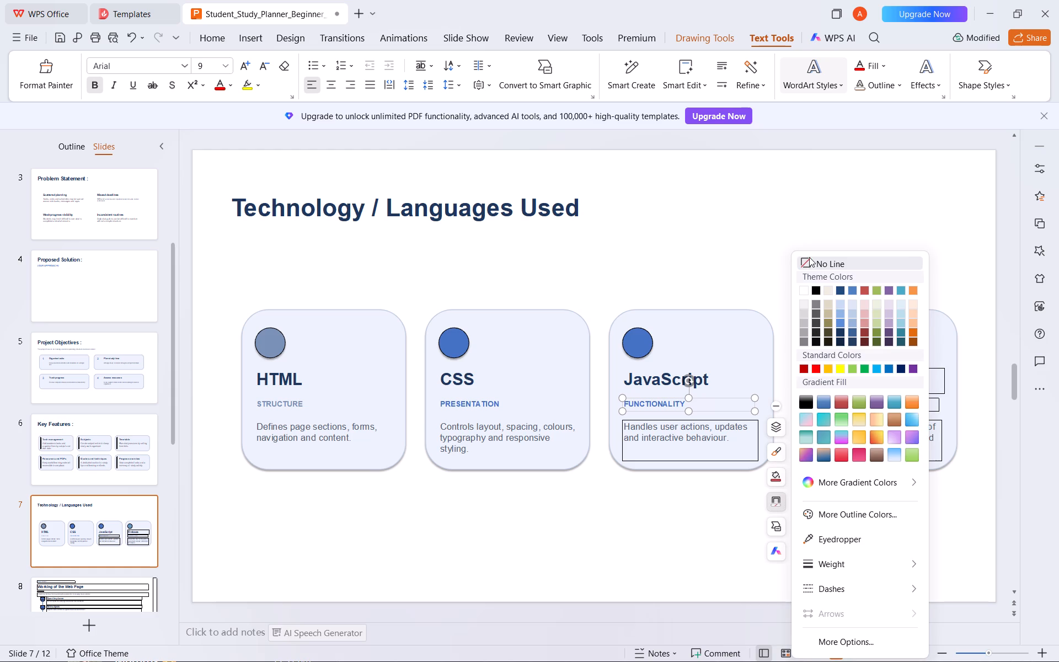
left_click(757, 447)
left_click(777, 516)
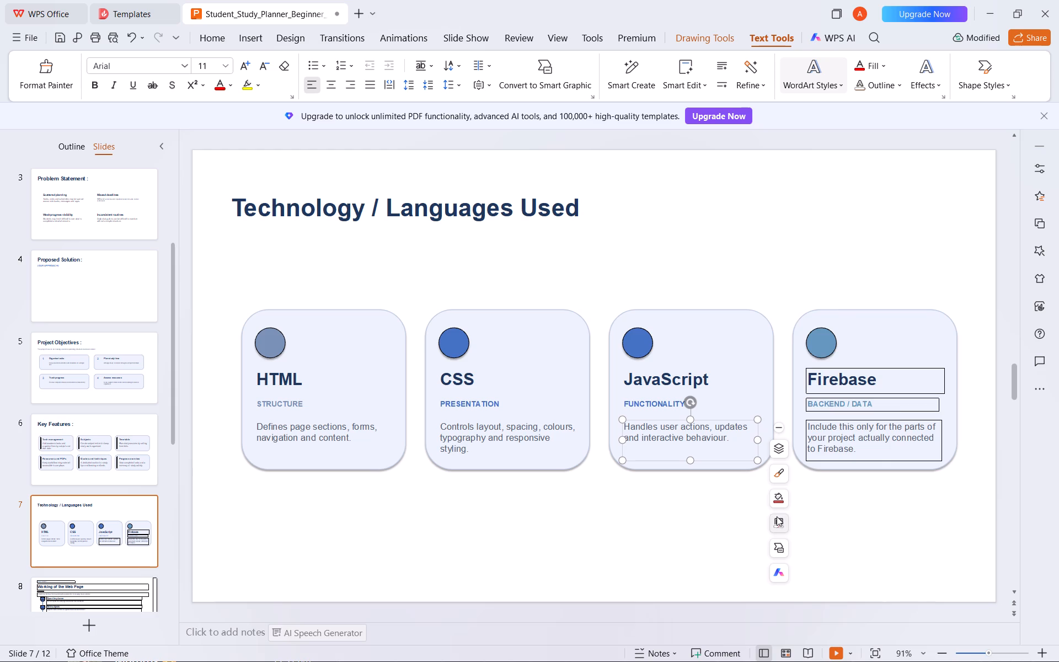
left_click(826, 263)
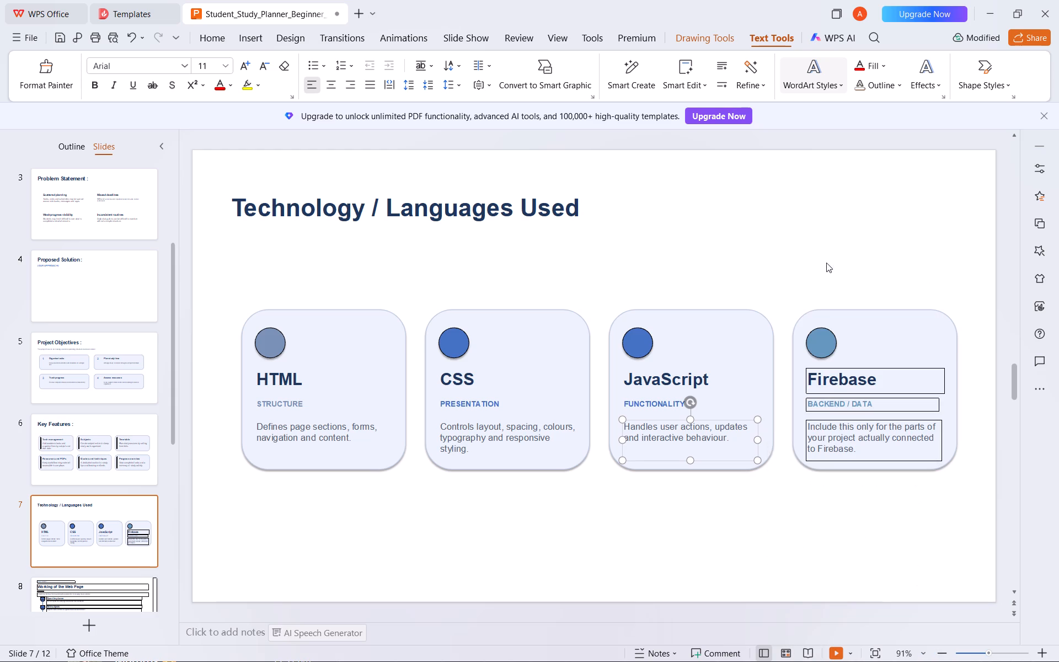
Set the outlines of the Firebase heading, BACKEND / DATA label and description box in the fourth card to No Line.
left_click(880, 370)
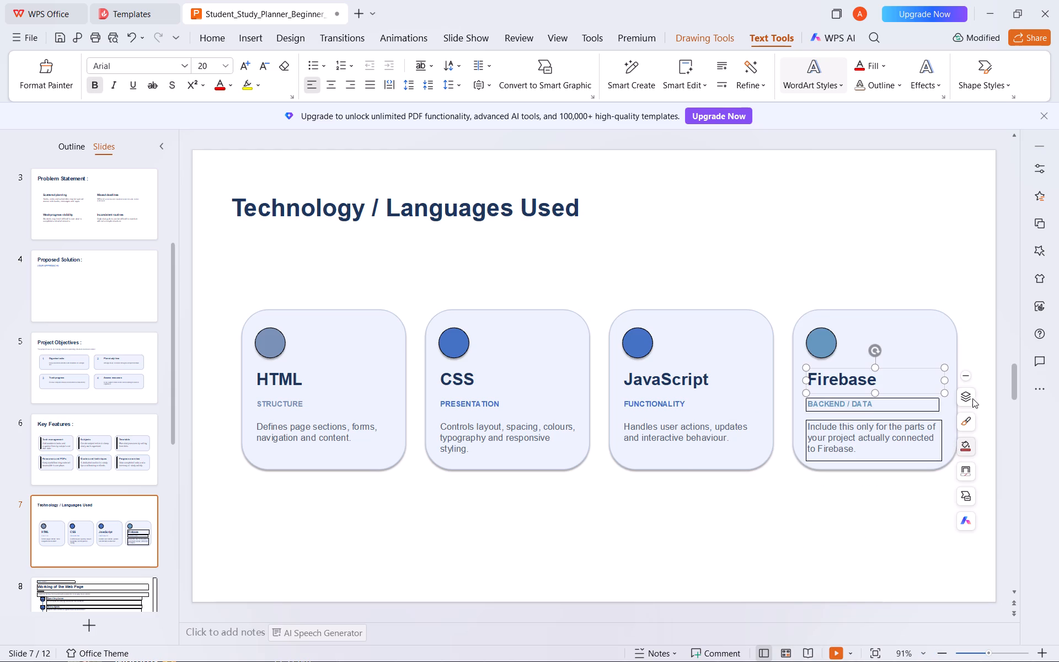
left_click(966, 467)
left_click(856, 60)
left_click(964, 468)
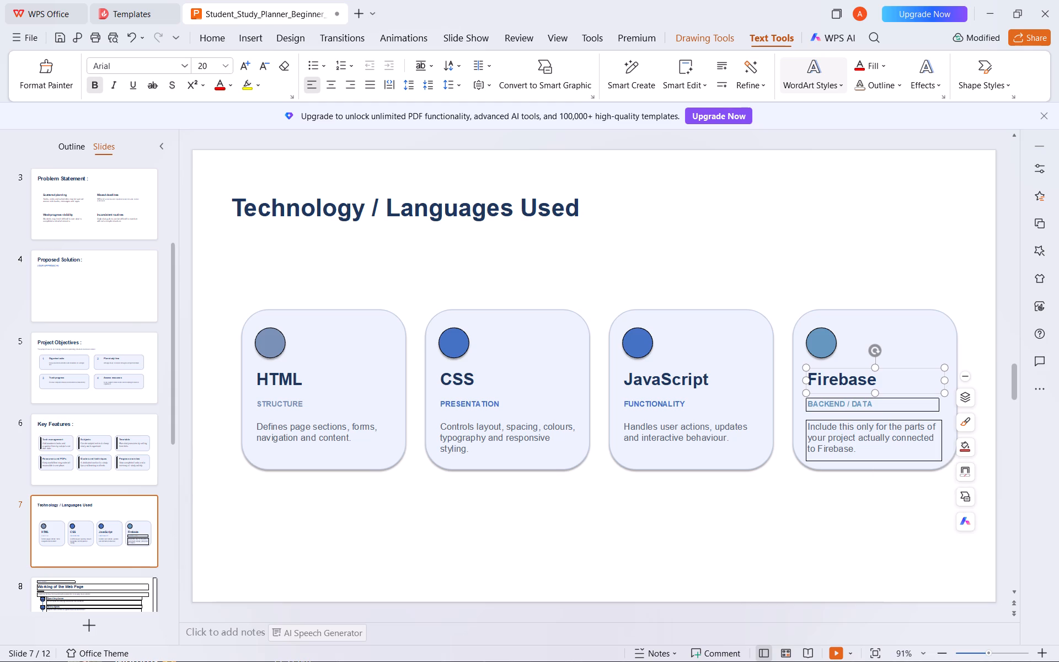
left_click(968, 468)
left_click(968, 468)
left_click(856, 52)
left_click(915, 396)
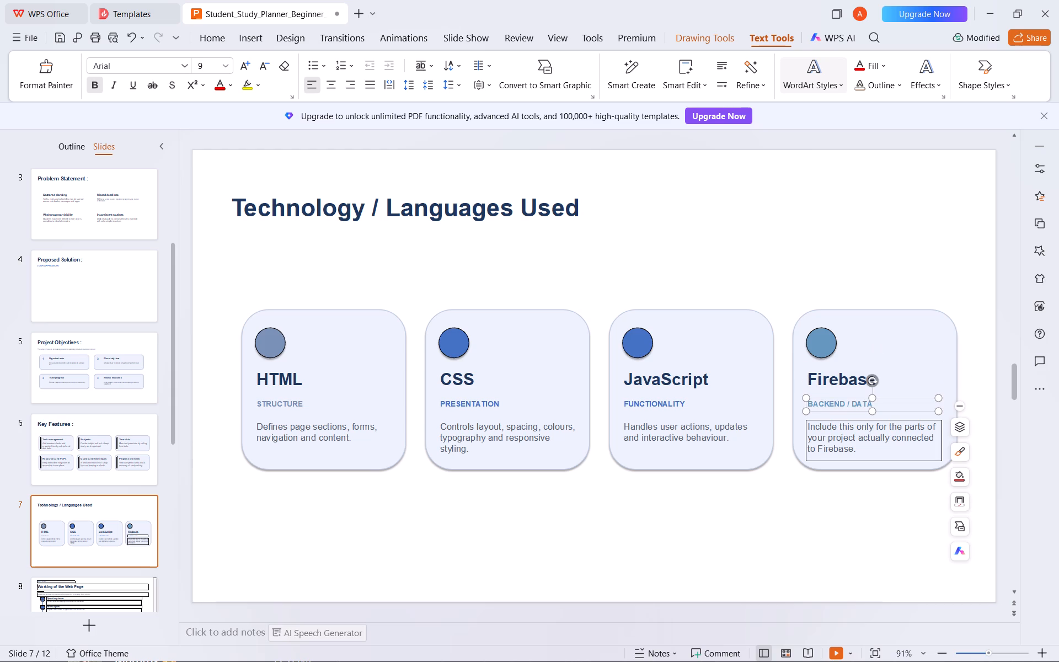
left_click(962, 500)
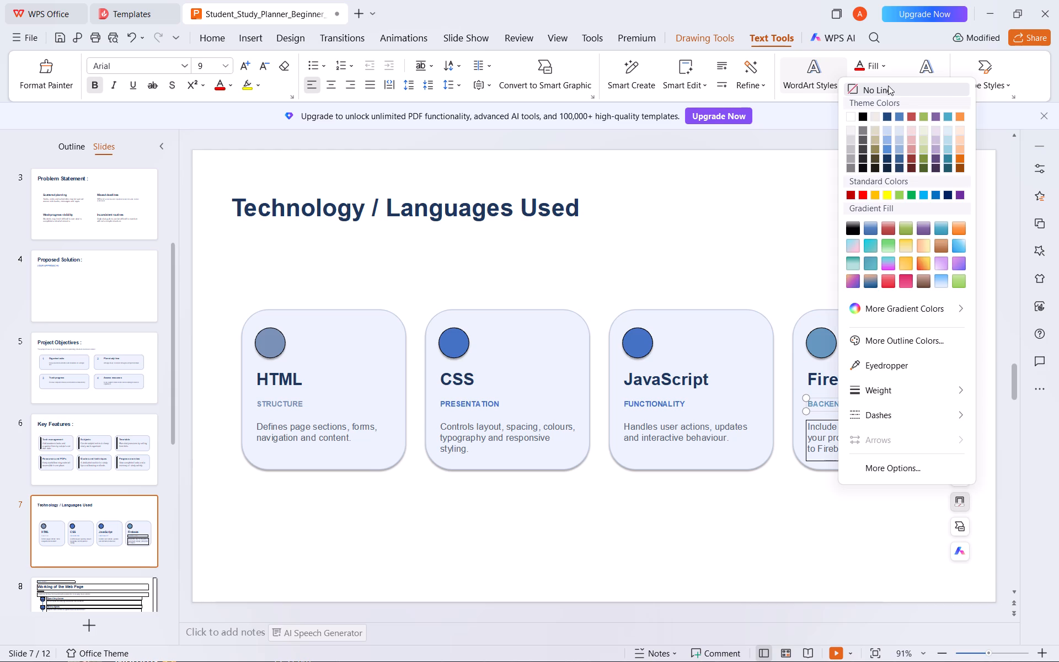
left_click(888, 86)
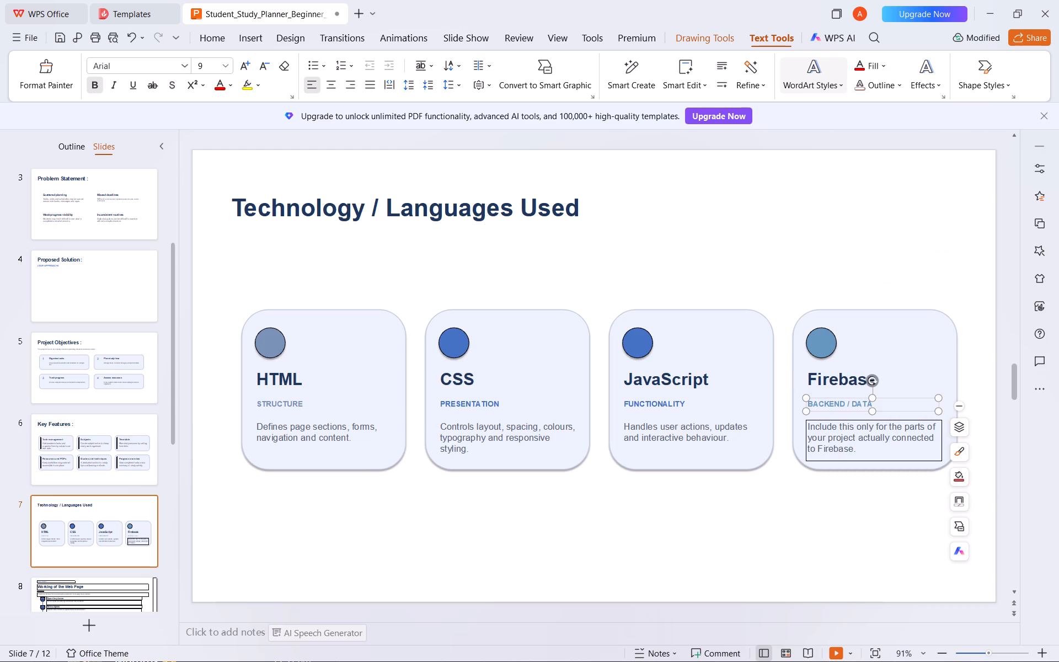
left_click(942, 419)
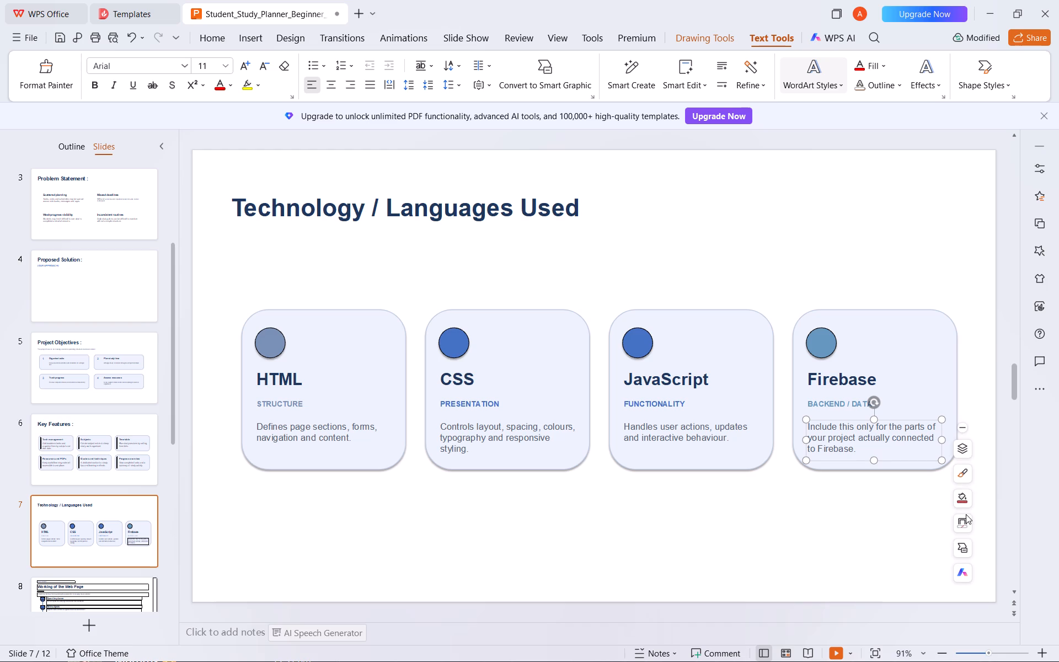
left_click(966, 516)
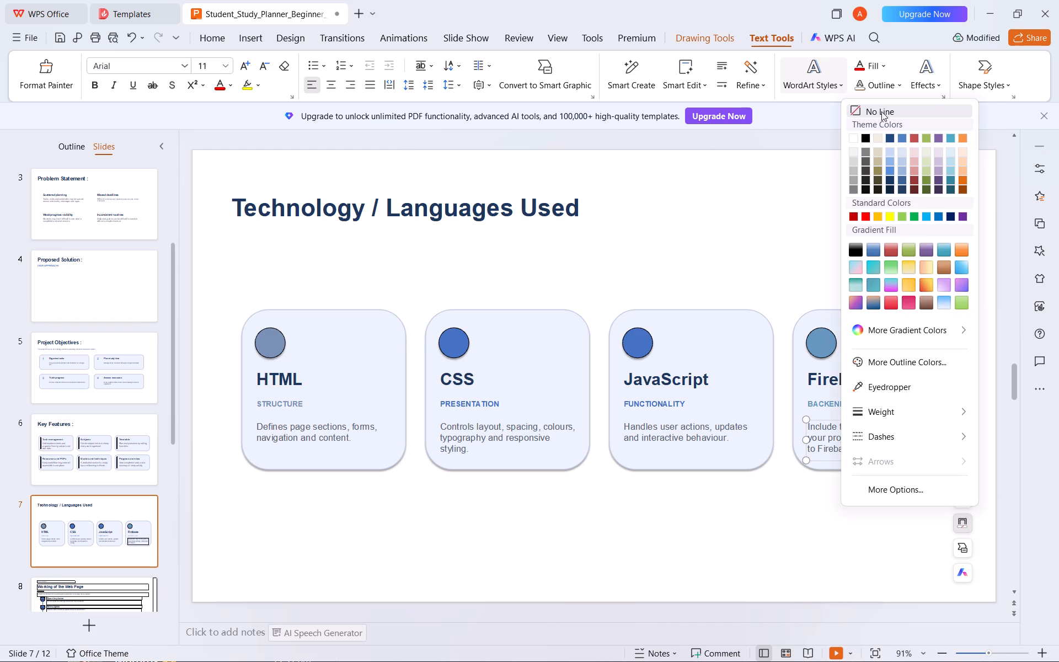
left_click(881, 111)
left_click(784, 254)
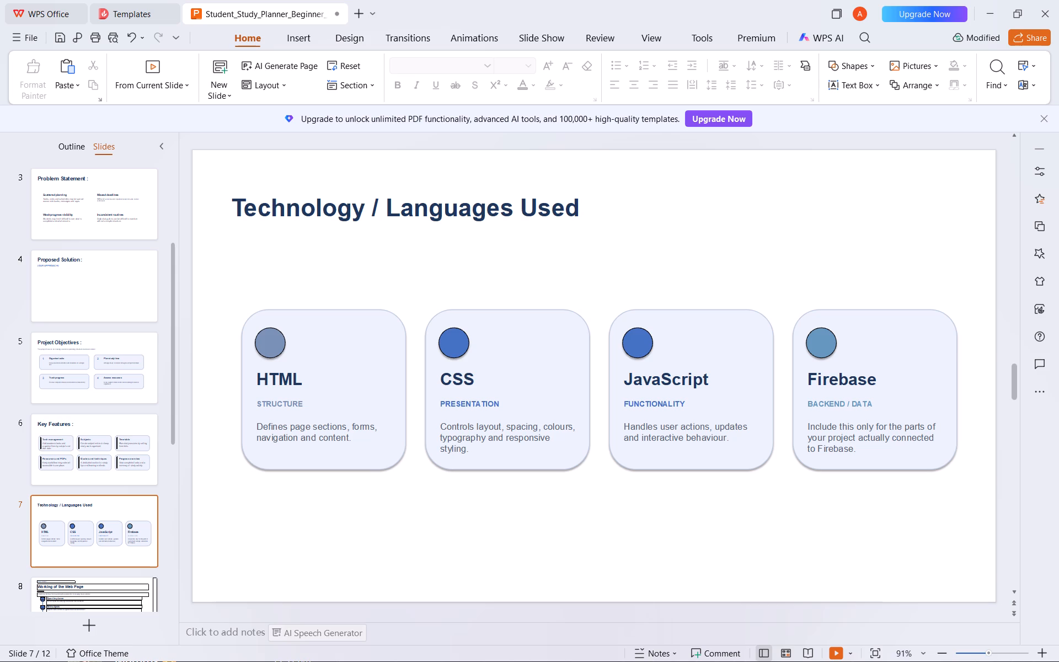
Move the HTML card's rounded rectangle straight up to just below the slide title, keeping it in line with its original column.
left_click(347, 371)
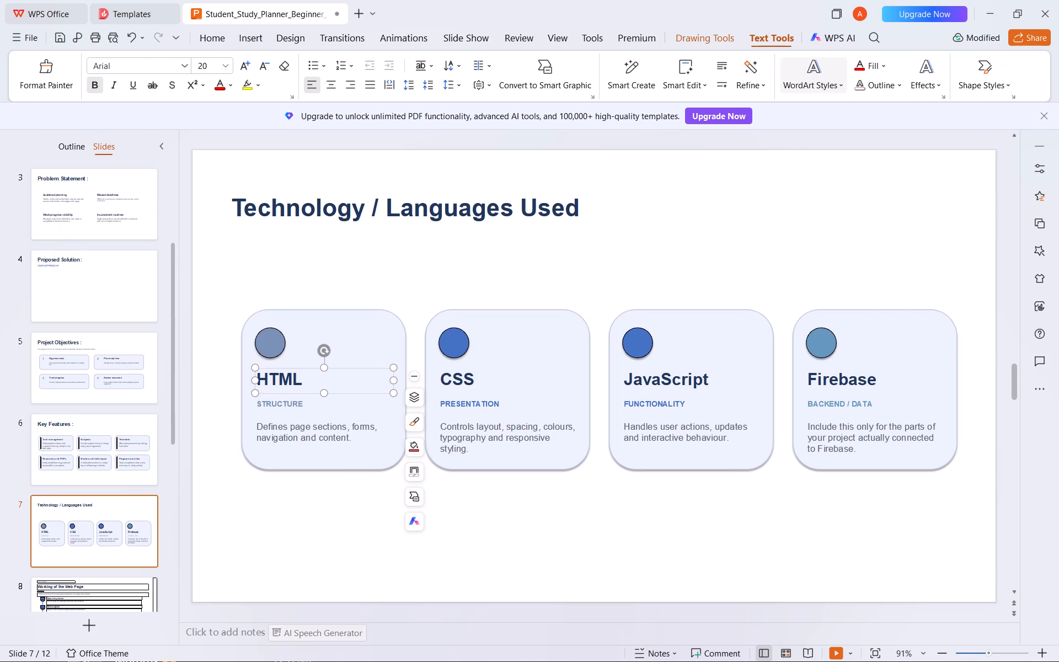
left_click(323, 312)
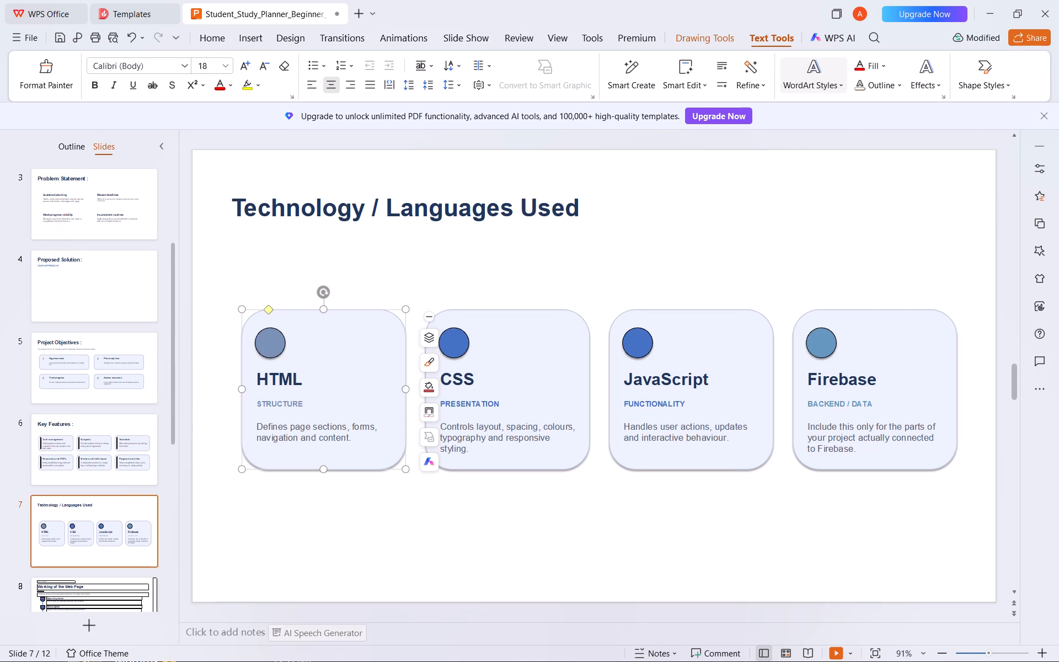
left_click(323, 312)
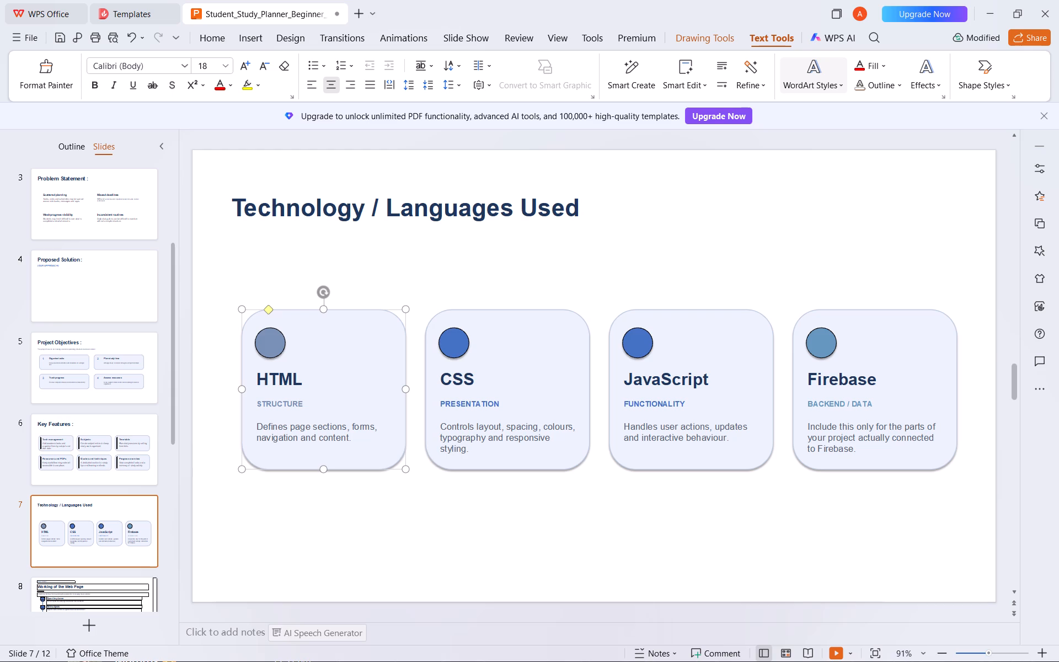
left_click_drag(252, 309, 233, 267)
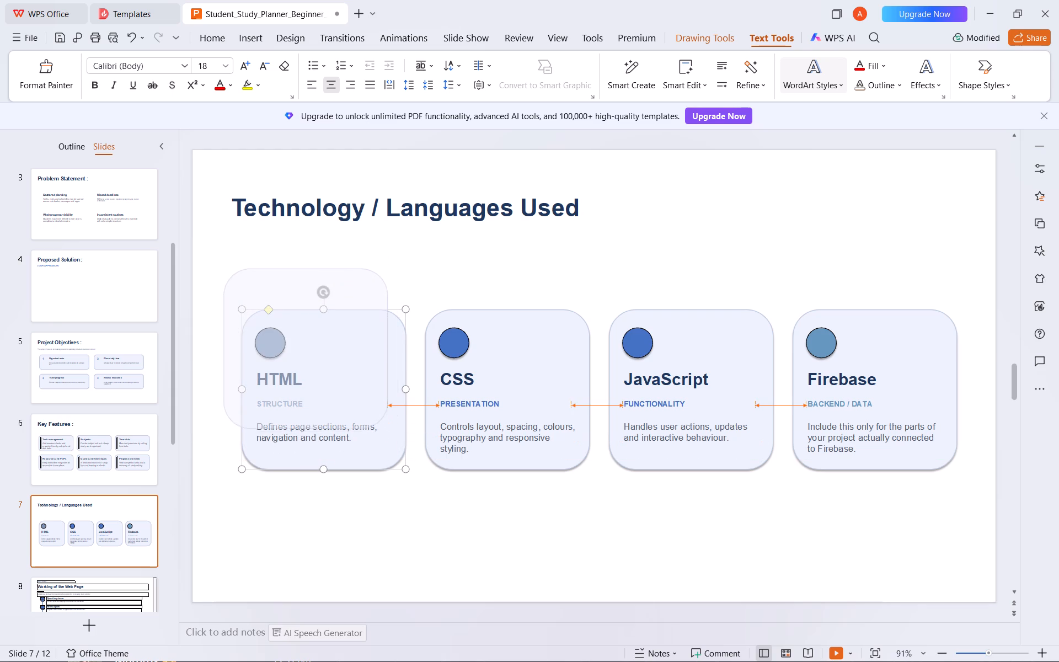
left_click_drag(233, 267, 242, 256)
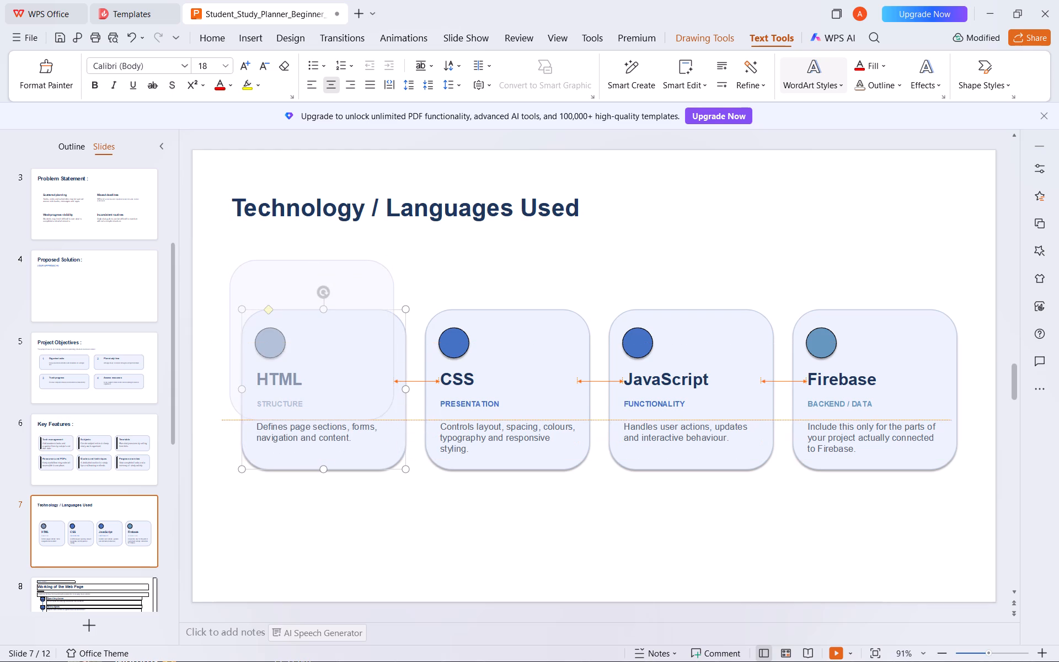
left_click_drag(242, 256, 243, 252)
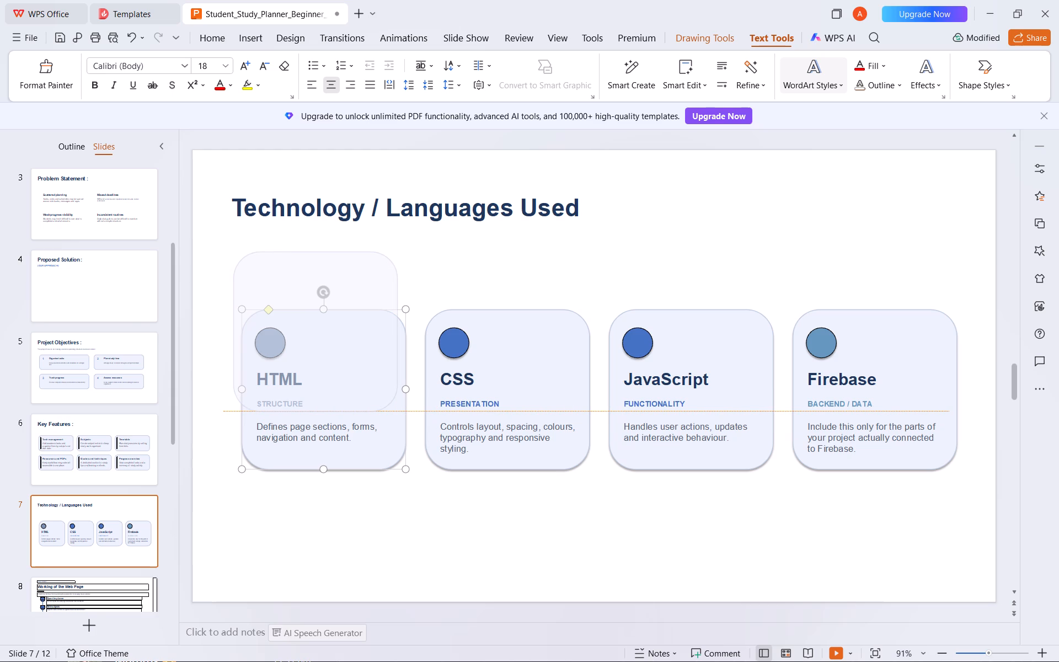
left_click_drag(243, 252, 251, 249)
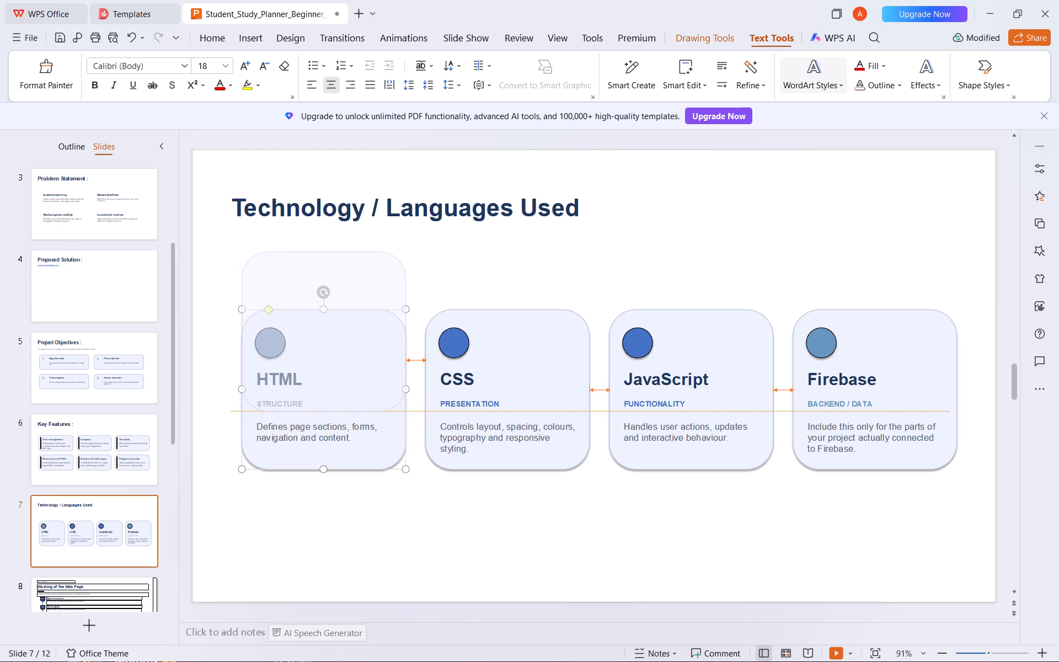
left_click_drag(251, 249, 250, 248)
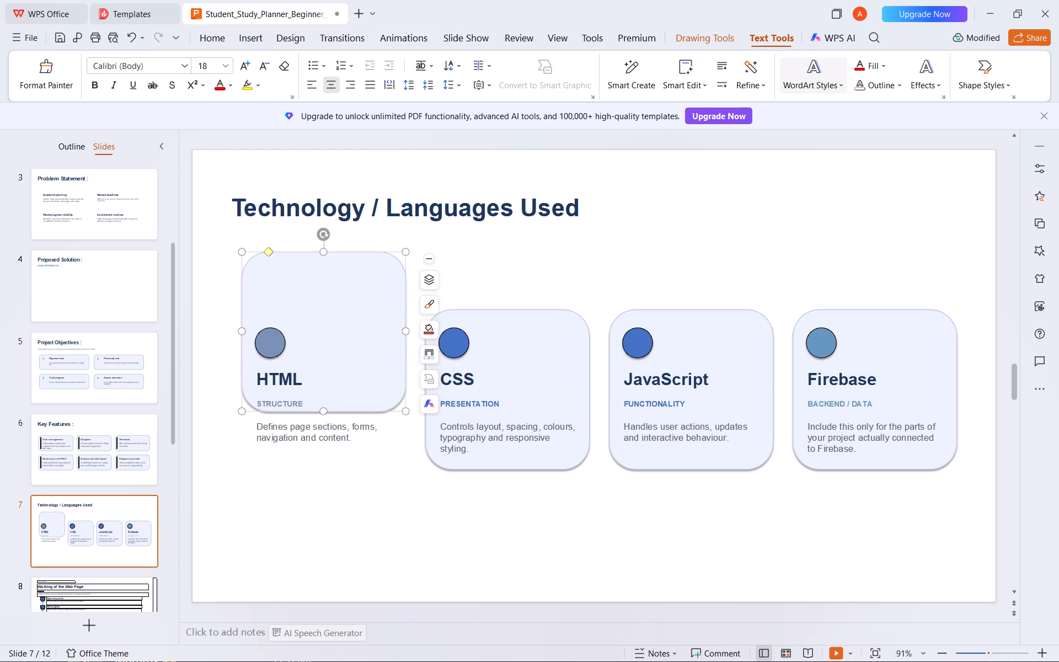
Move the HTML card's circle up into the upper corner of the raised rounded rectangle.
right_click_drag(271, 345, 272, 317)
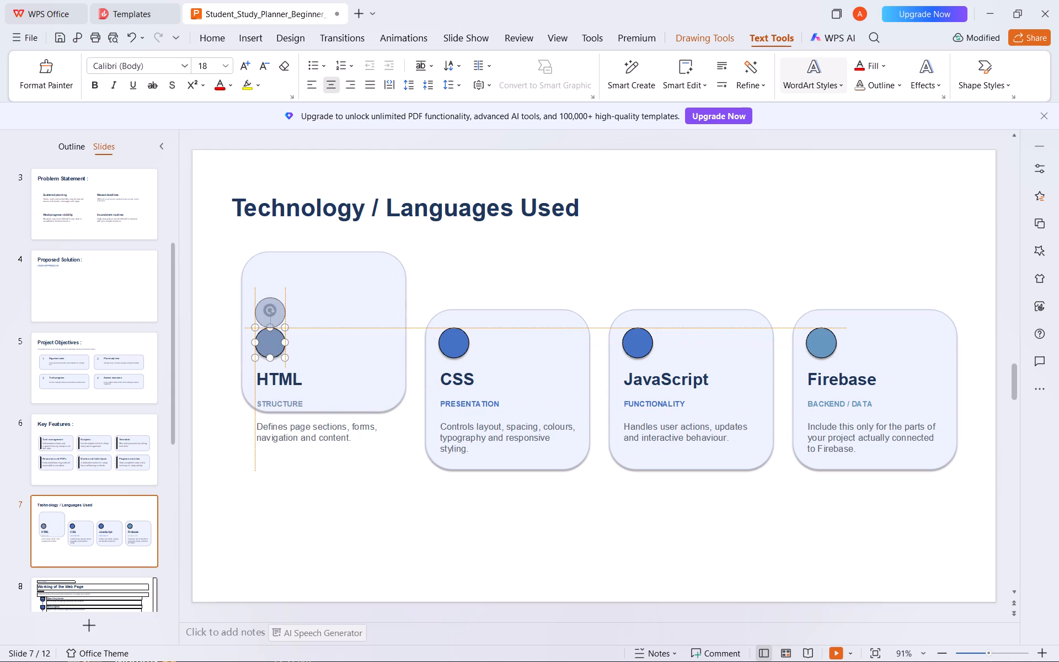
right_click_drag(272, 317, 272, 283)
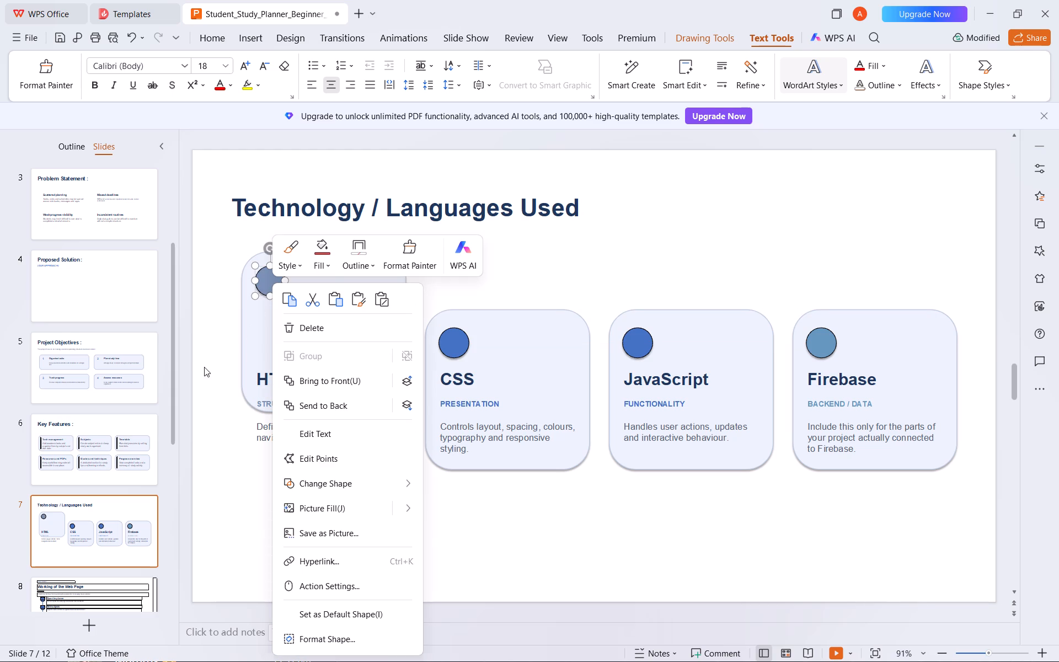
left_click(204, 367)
Narrow the HTML heading's text box to fit its text and move it up beside the circle near the raised card's top edge.
left_click(265, 385)
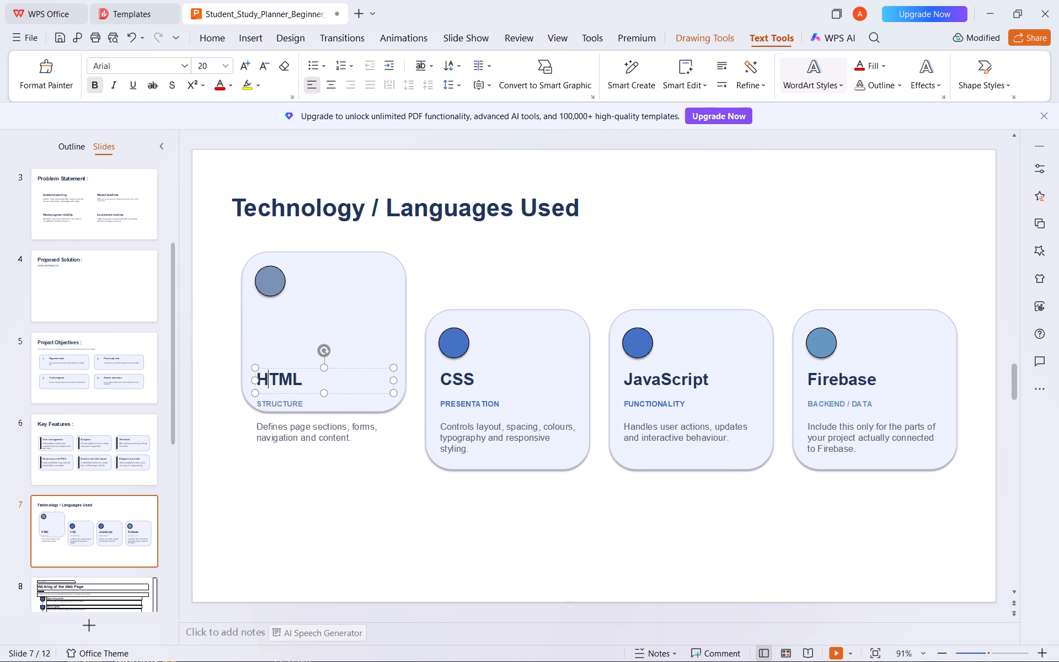
right_click_drag(392, 381, 316, 385)
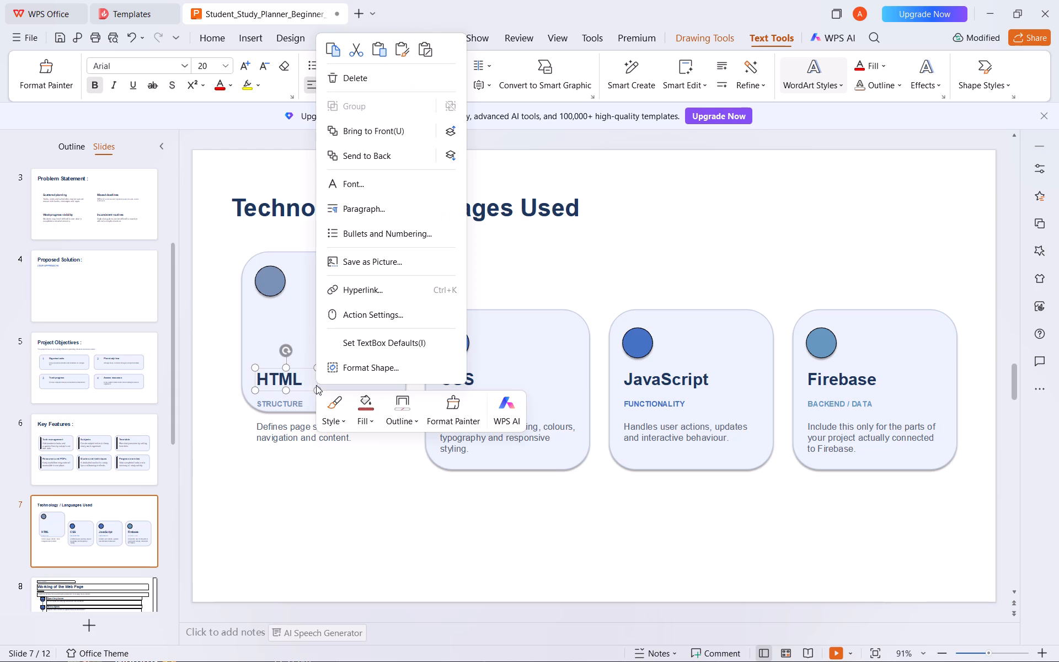
left_click(270, 365)
left_click_drag(270, 365, 314, 269)
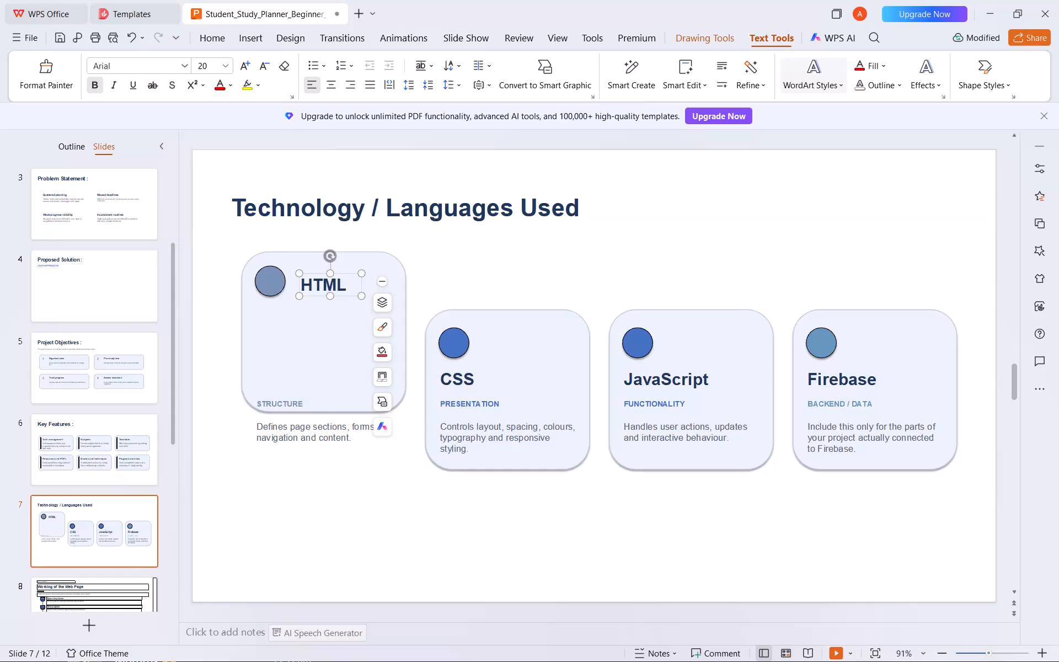
left_click(314, 269)
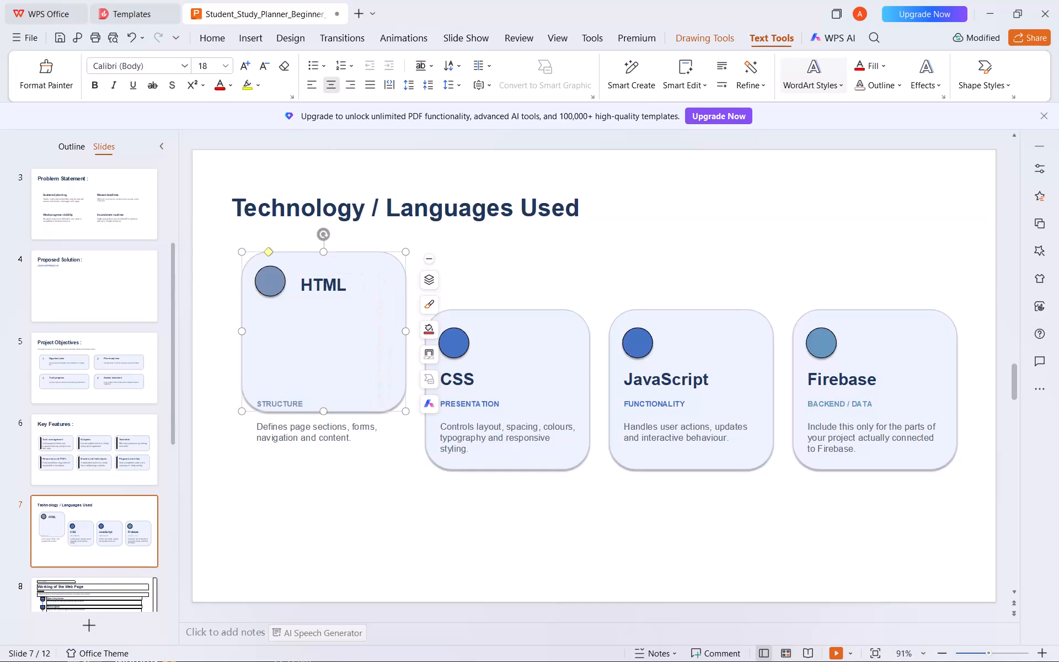
left_click(314, 279)
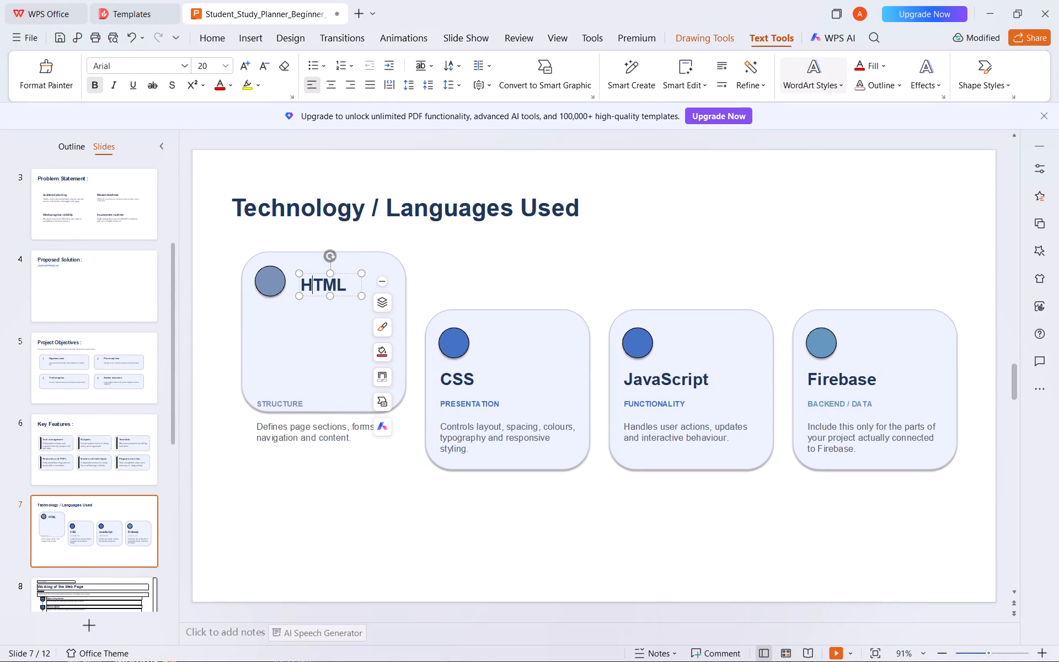
left_click_drag(313, 273, 309, 270)
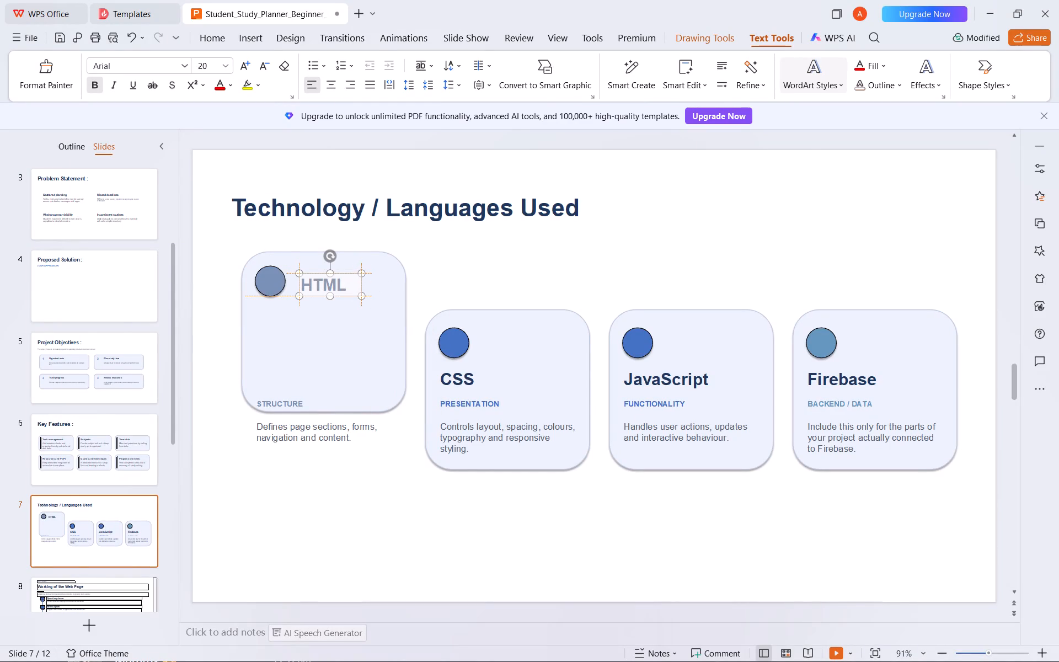
left_click_drag(309, 270, 312, 265)
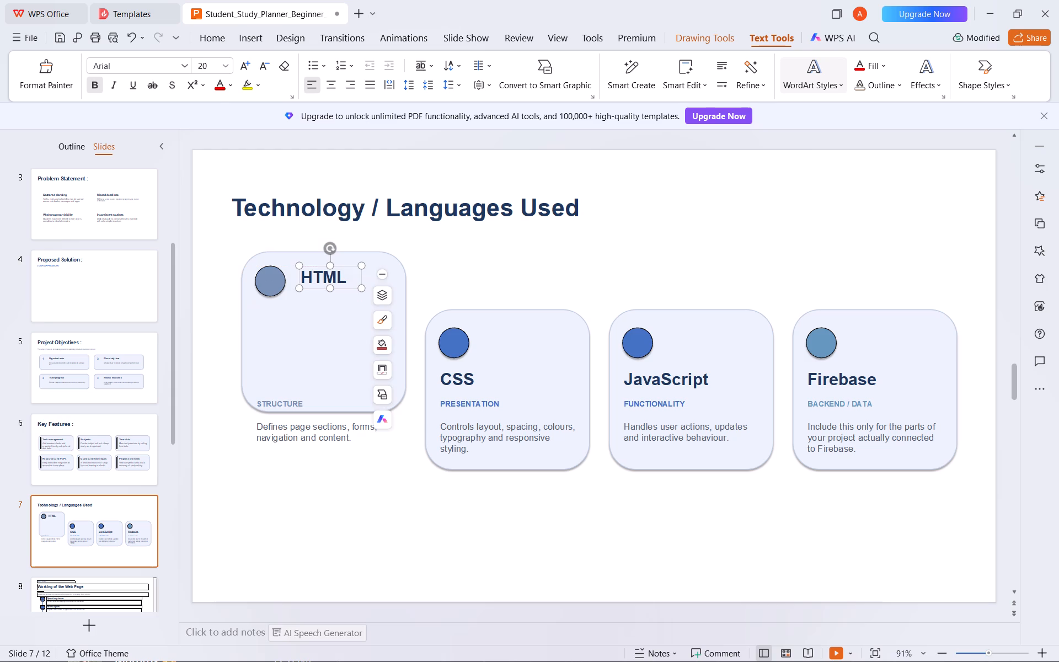
left_click(430, 250)
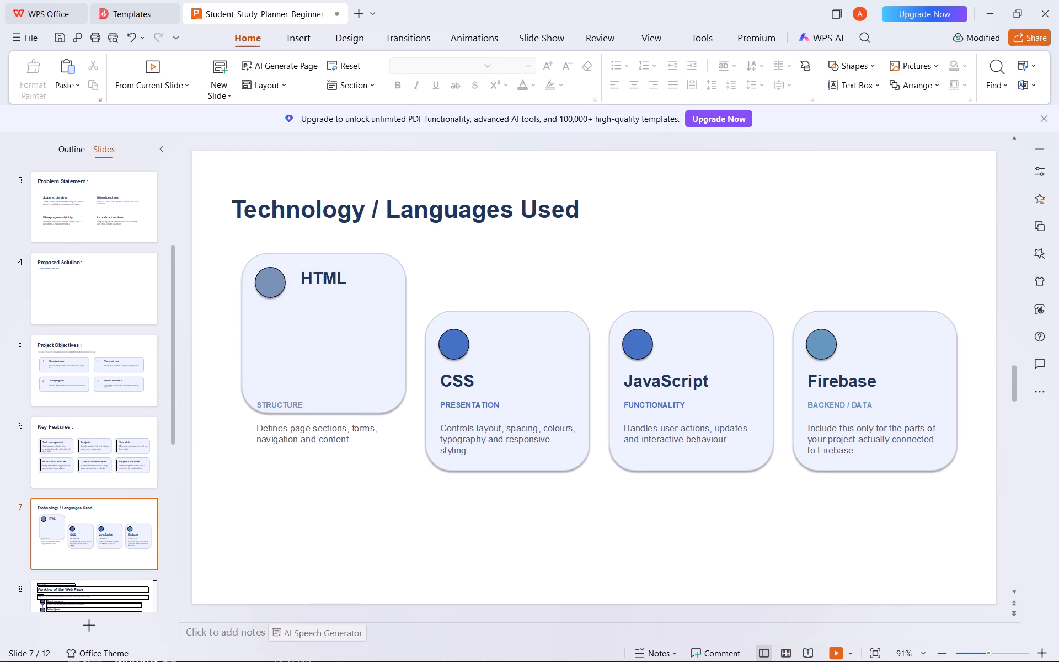
Delete the circle beside the HTML heading.
left_click(329, 281)
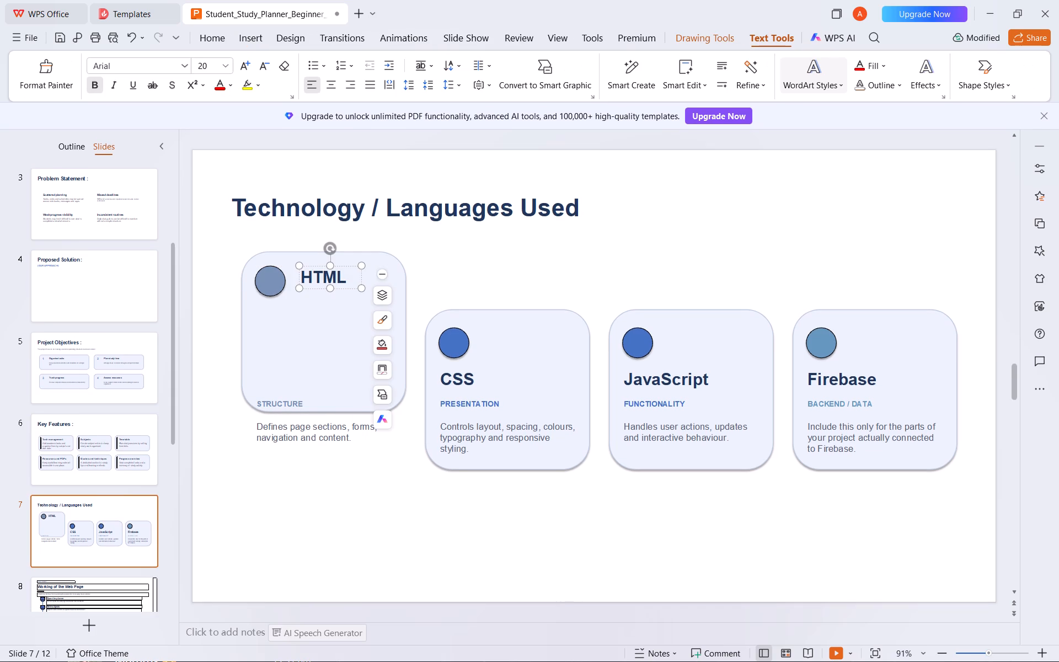
left_click(277, 286)
key("Delete")
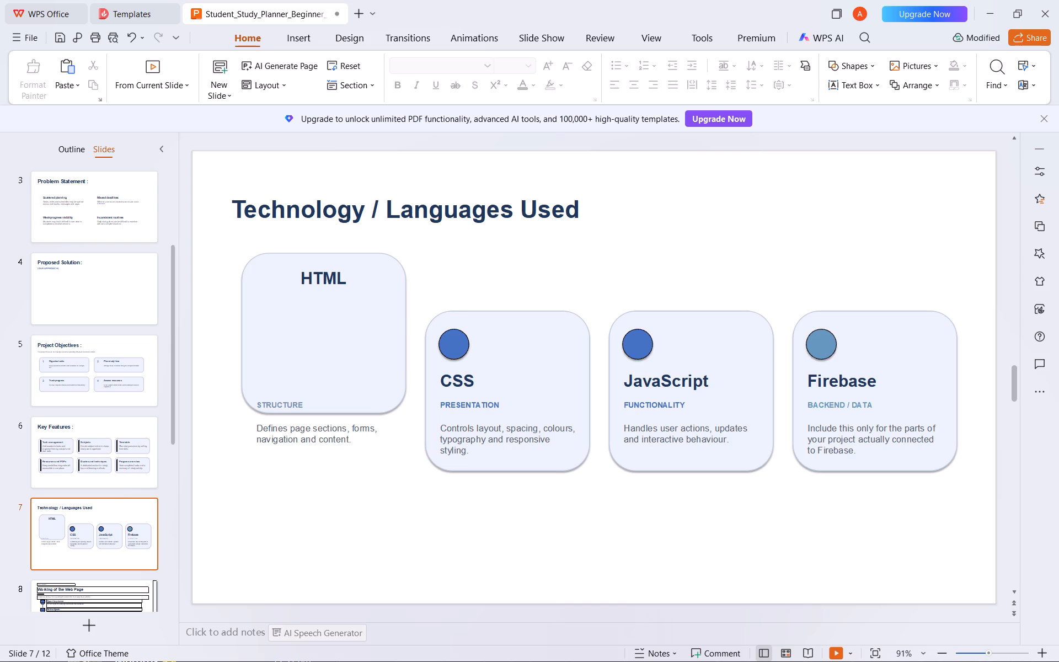
Move the STRUCTURE label straight up to just below the HTML heading inside the raised card.
left_click(285, 404)
left_click(285, 404)
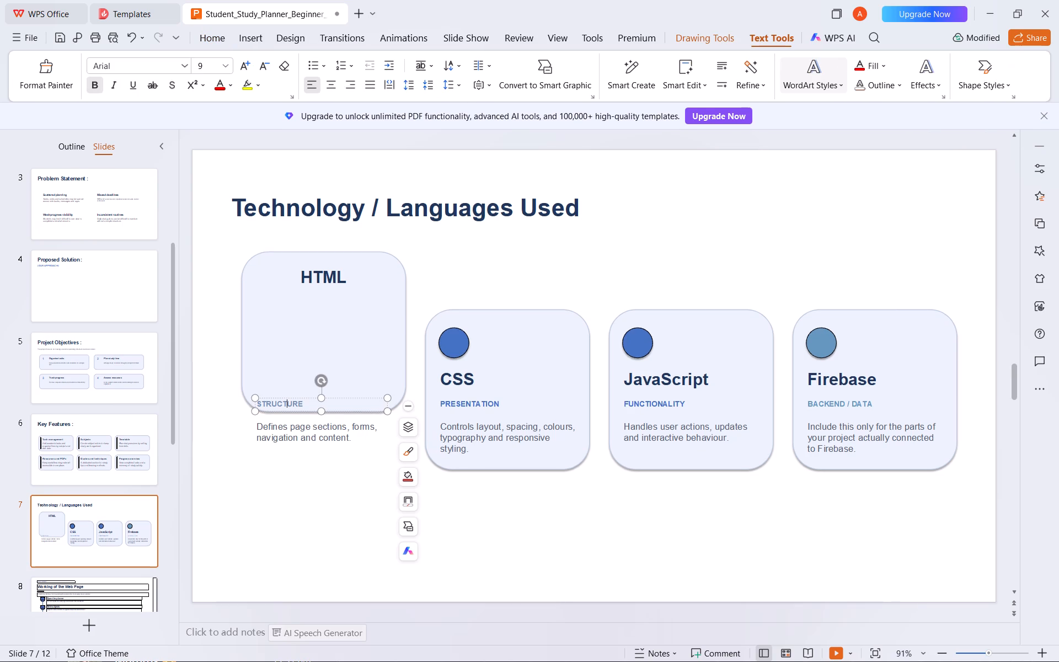
right_click_drag(282, 399, 281, 303)
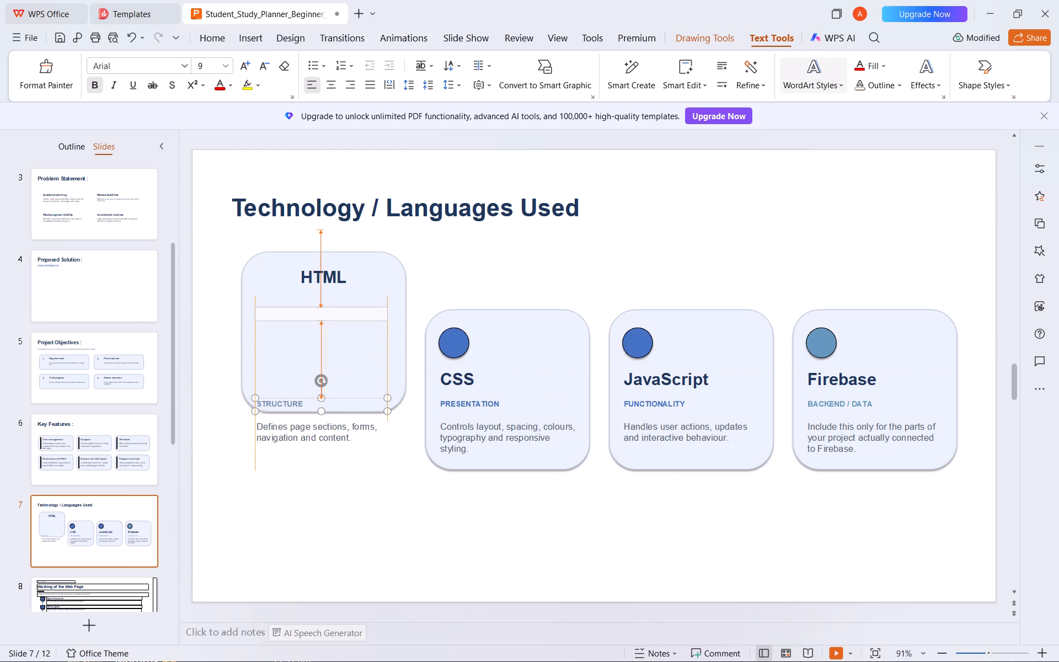
right_click_drag(281, 303, 281, 296)
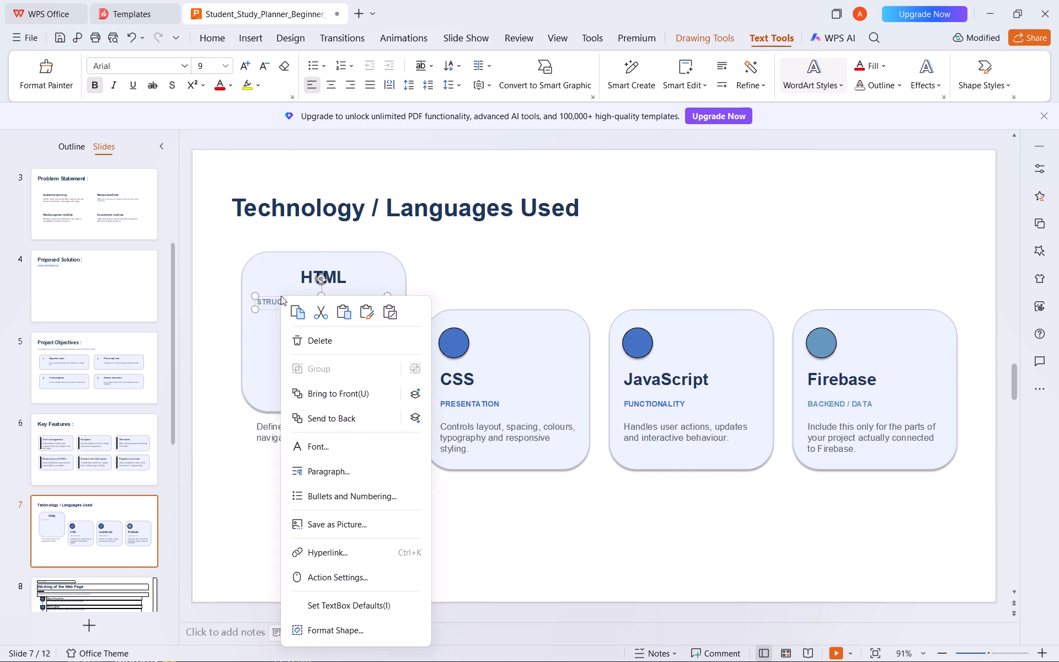
Move the HTML description text straight up inside the raised card, just below the STRUCTURE label.
left_click(401, 220)
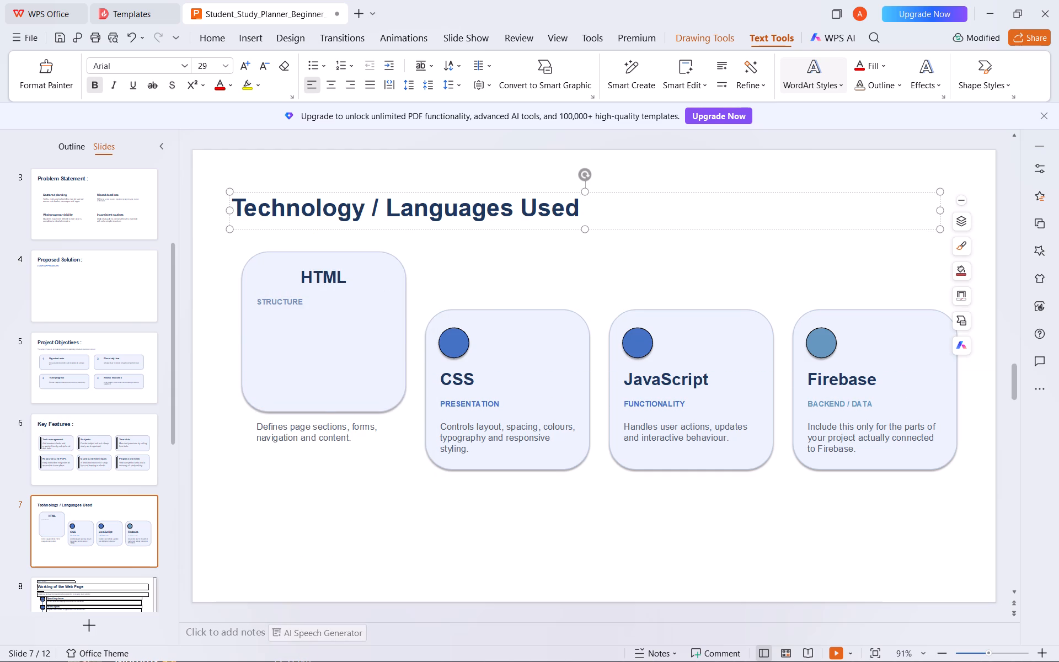
left_click(329, 429)
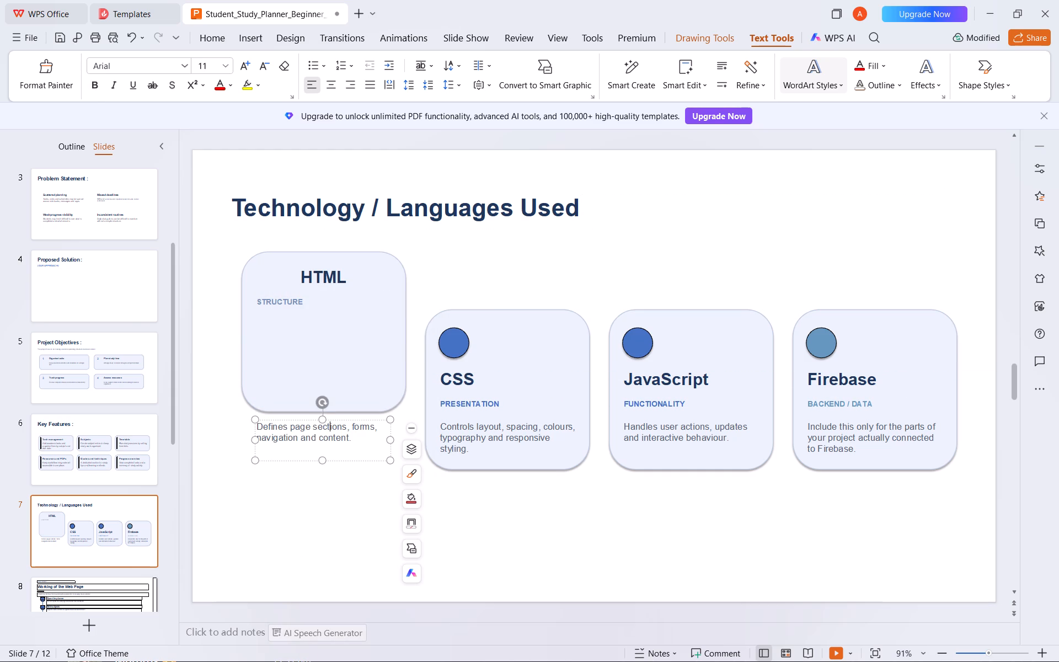
right_click_drag(330, 421, 334, 313)
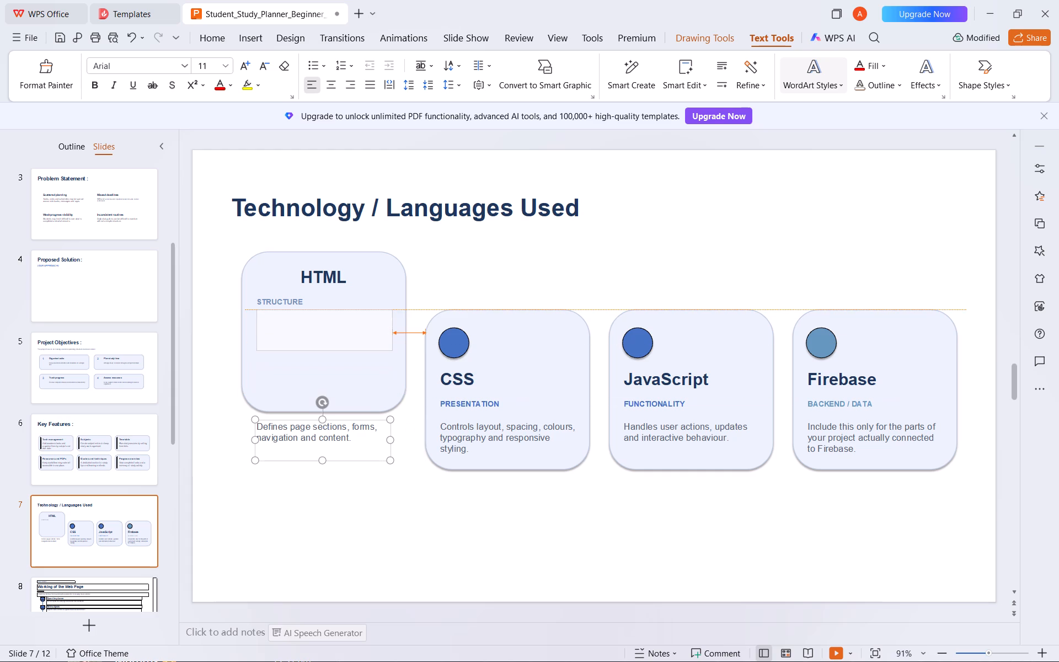
right_click_drag(334, 313, 330, 319)
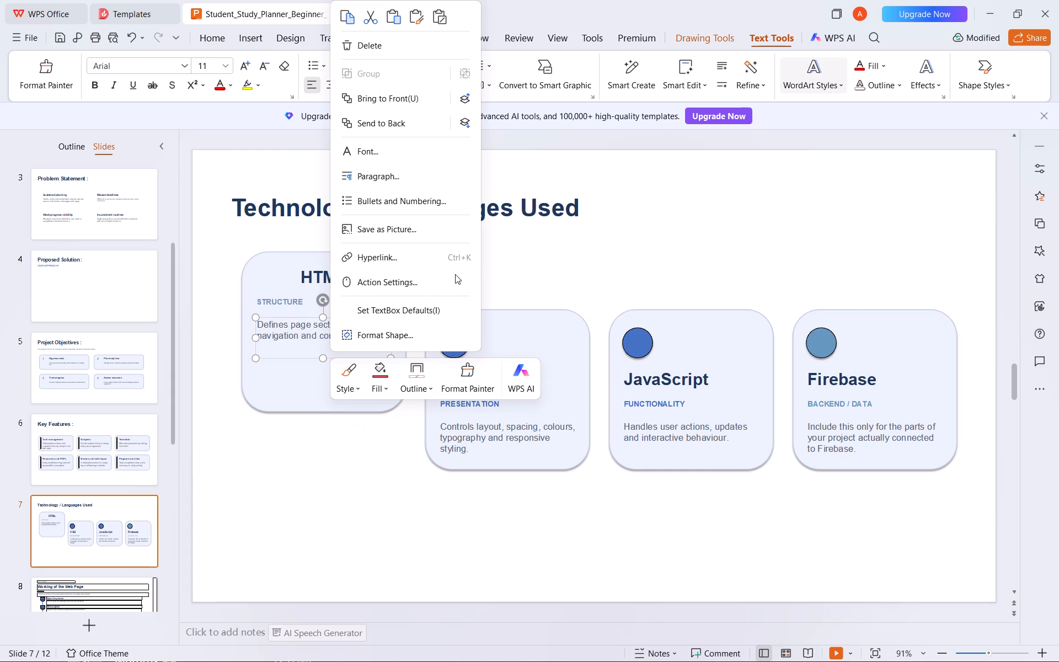
left_click(506, 266)
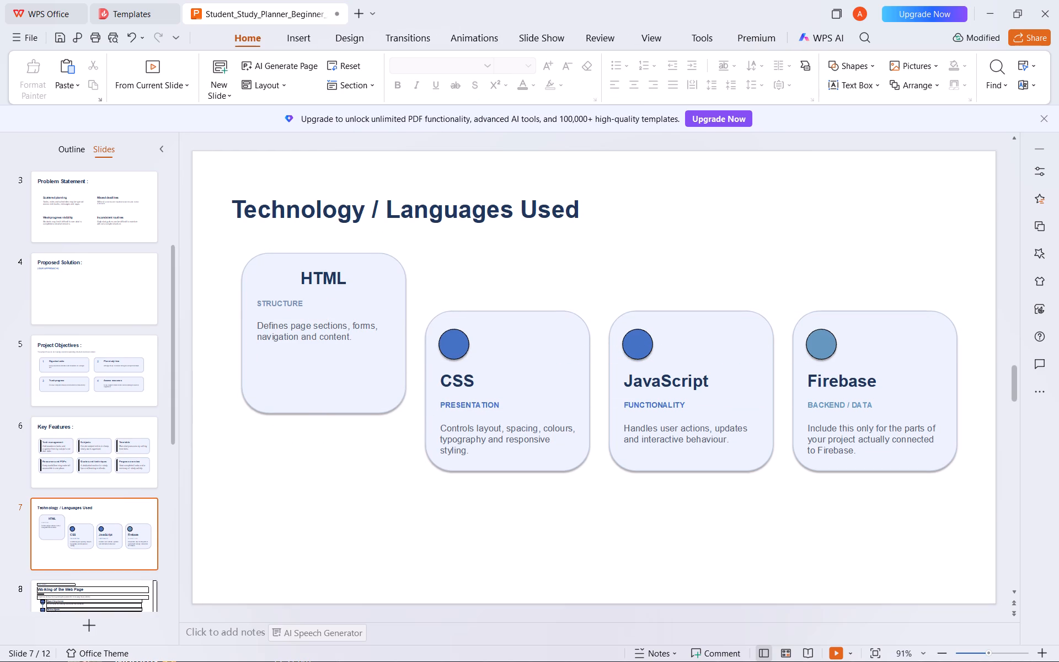
Shorten the HTML card's rounded rectangle by raising its bottom edge to just below the description text.
left_click(353, 413)
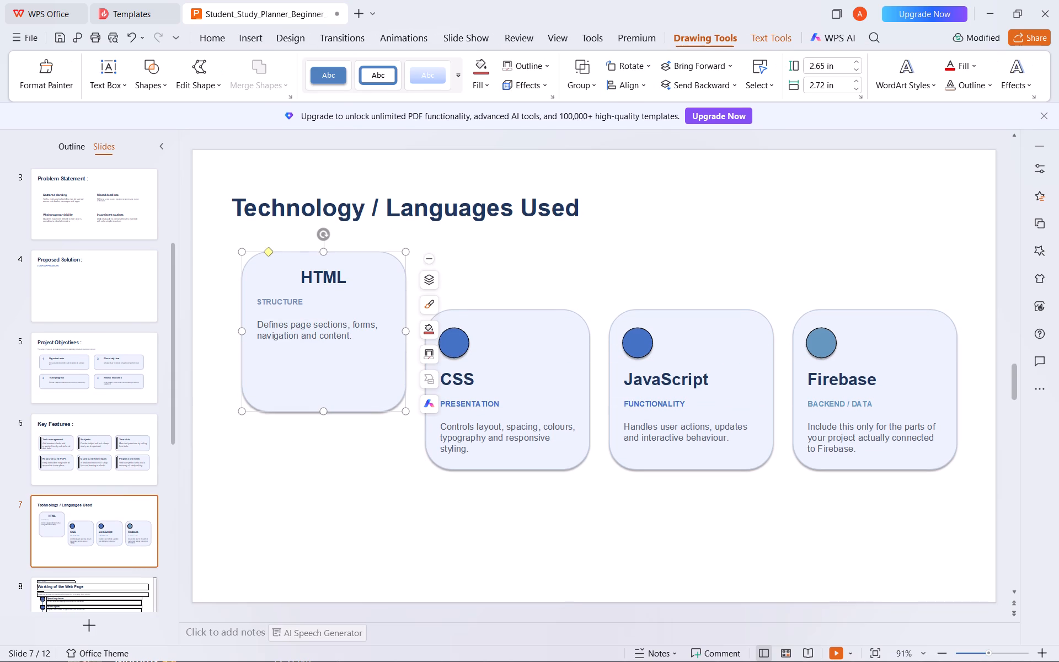
right_click_drag(324, 409, 323, 366)
left_click(529, 264)
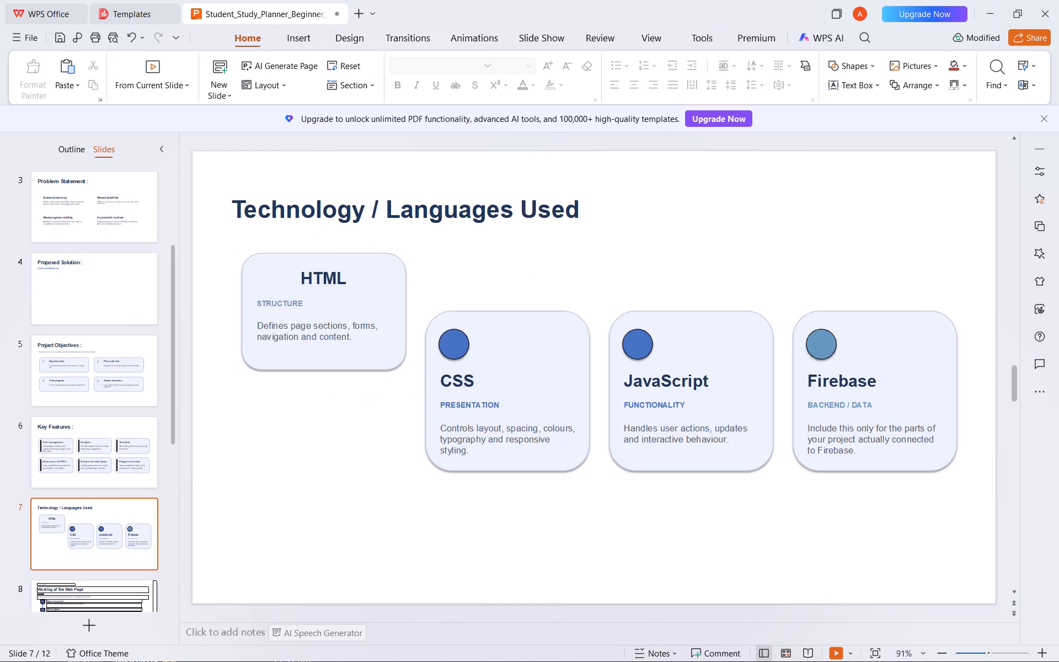
Delete the circles from the CSS, JavaScript and Firebase cards.
left_click(451, 345)
key("Delete")
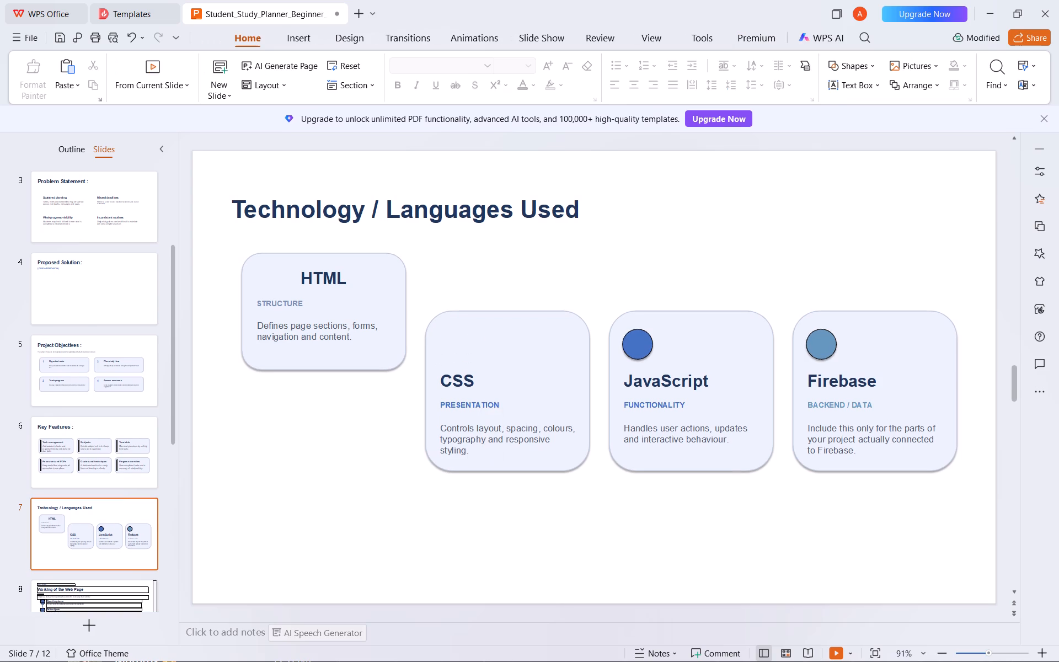
left_click(638, 342)
key("Delete")
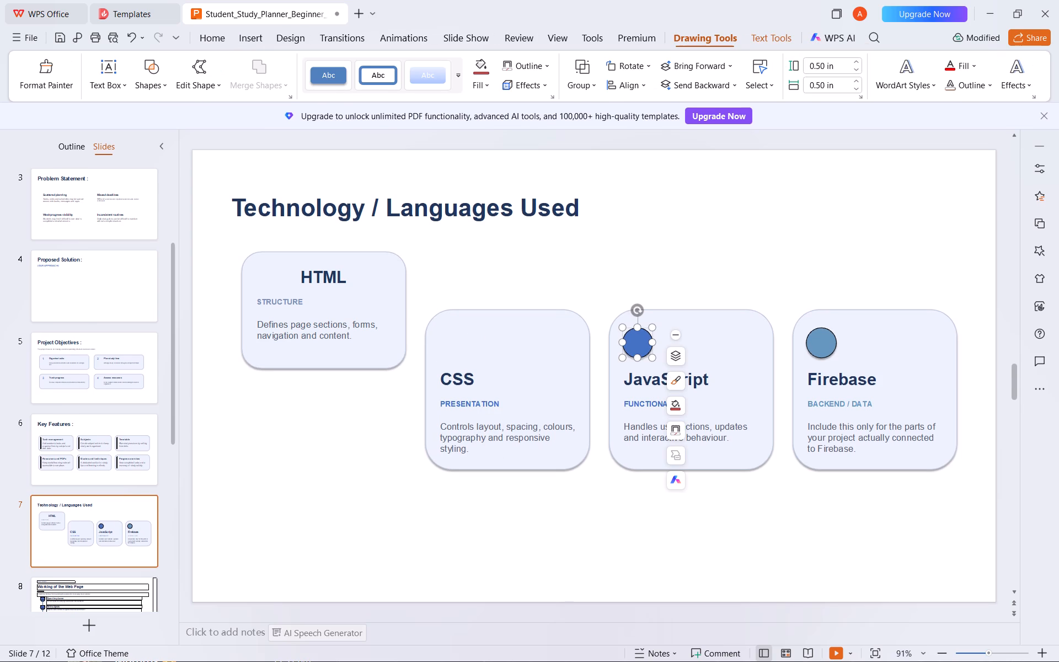
key("Delete")
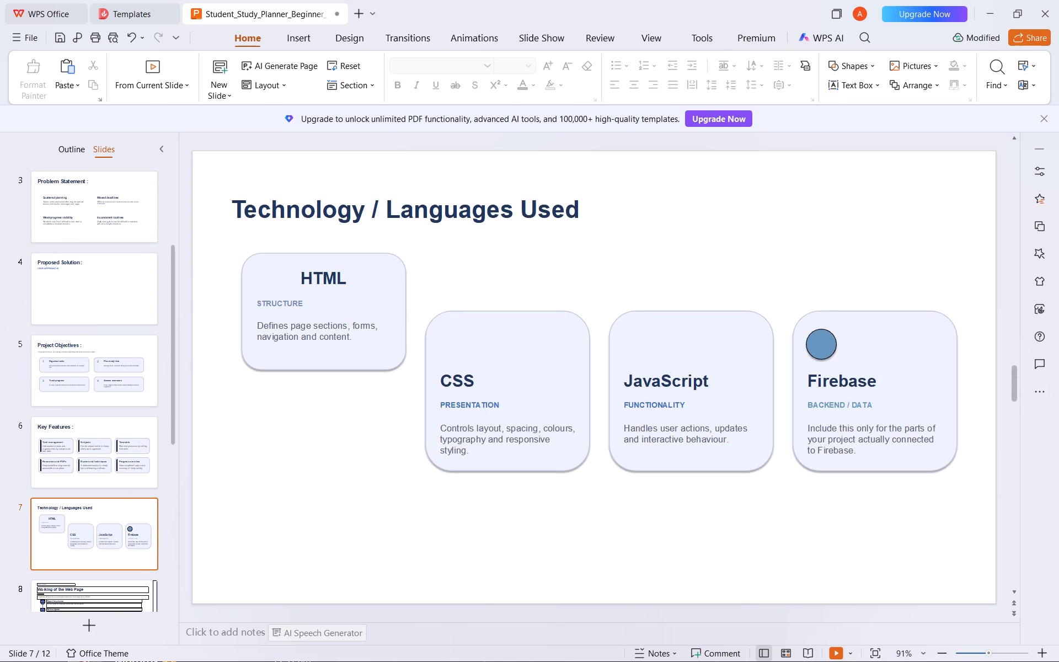
left_click(809, 337)
key("Delete")
key("Delete")
Move the CSS card's rounded rectangle straight up beside the HTML card, with its top edge slightly above the HTML card's.
left_click_drag(532, 312, 529, 250)
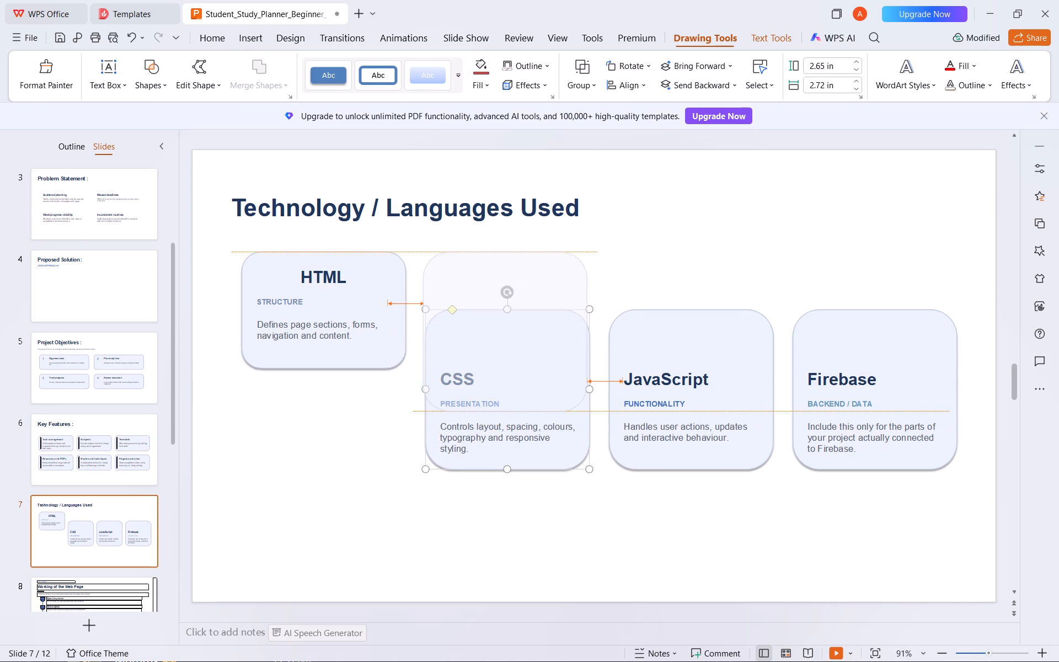
left_click_drag(529, 250, 528, 248)
left_click_drag(528, 248, 530, 247)
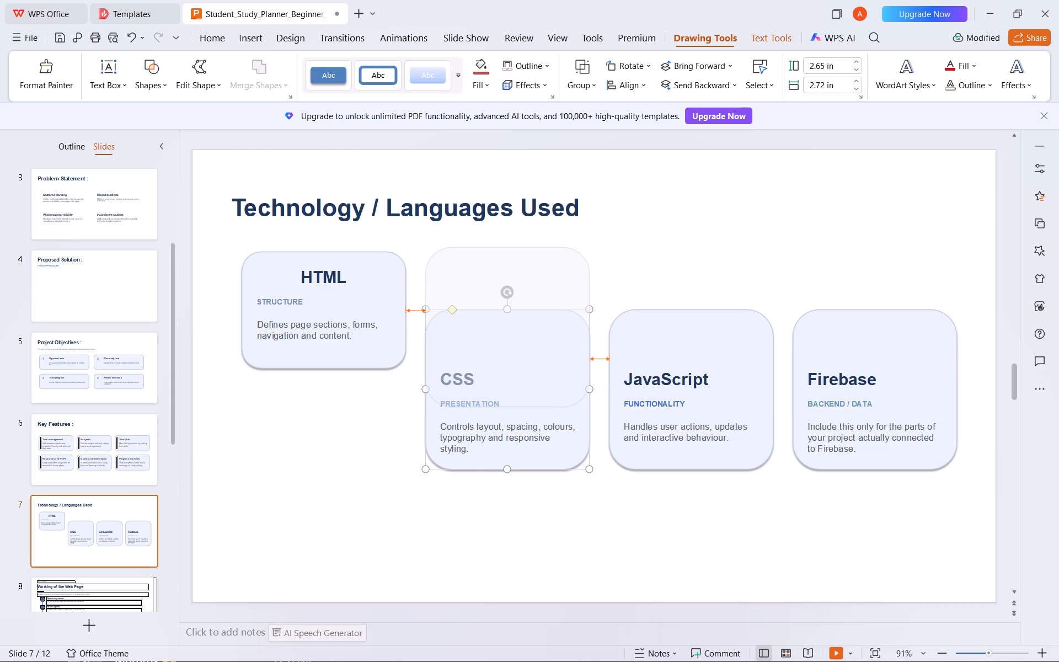
Move the JavaScript card's rounded rectangle straight up so its top edge aligns with the HTML card's.
left_click(681, 311)
left_click_drag(681, 311, 681, 254)
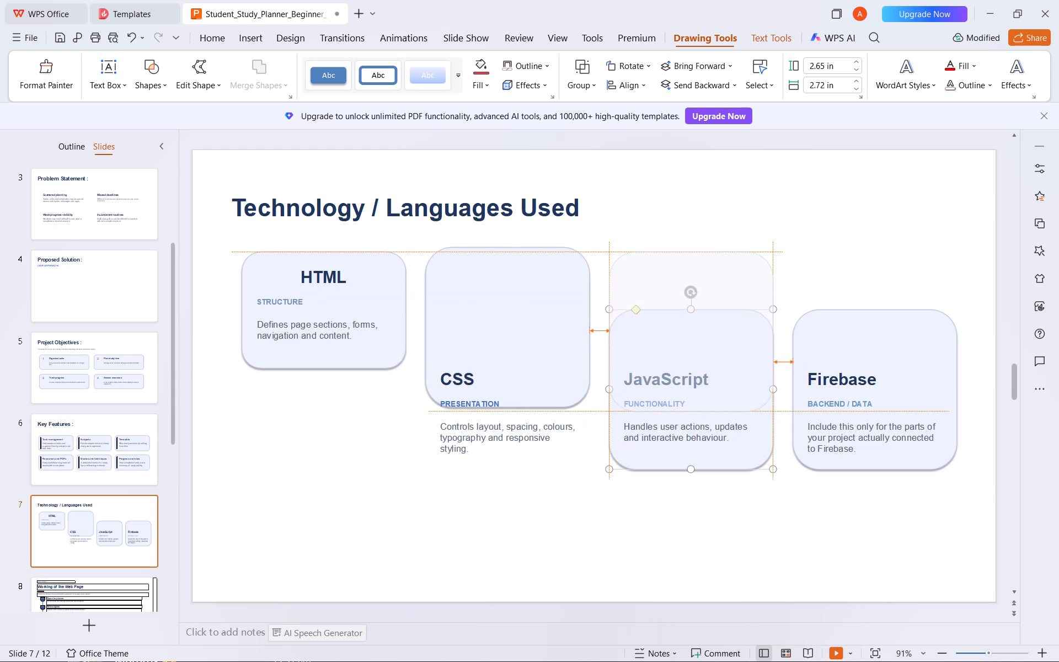
left_click_drag(681, 254, 681, 252)
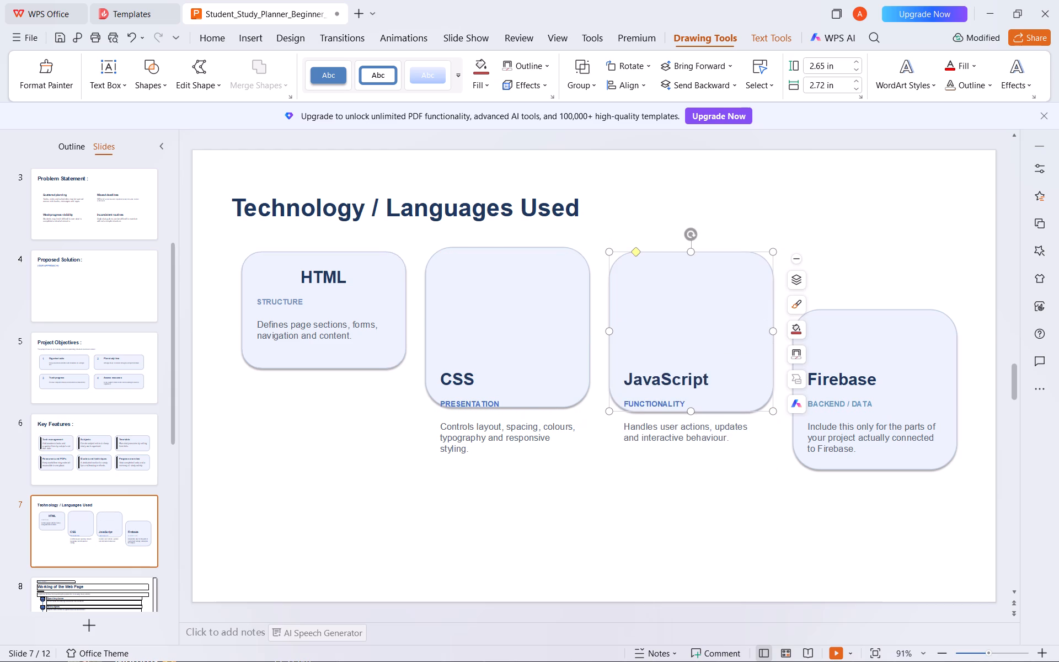
Nudge the CSS card's rounded rectangle down so its top edge aligns with the HTML and JavaScript cards.
left_click(542, 245)
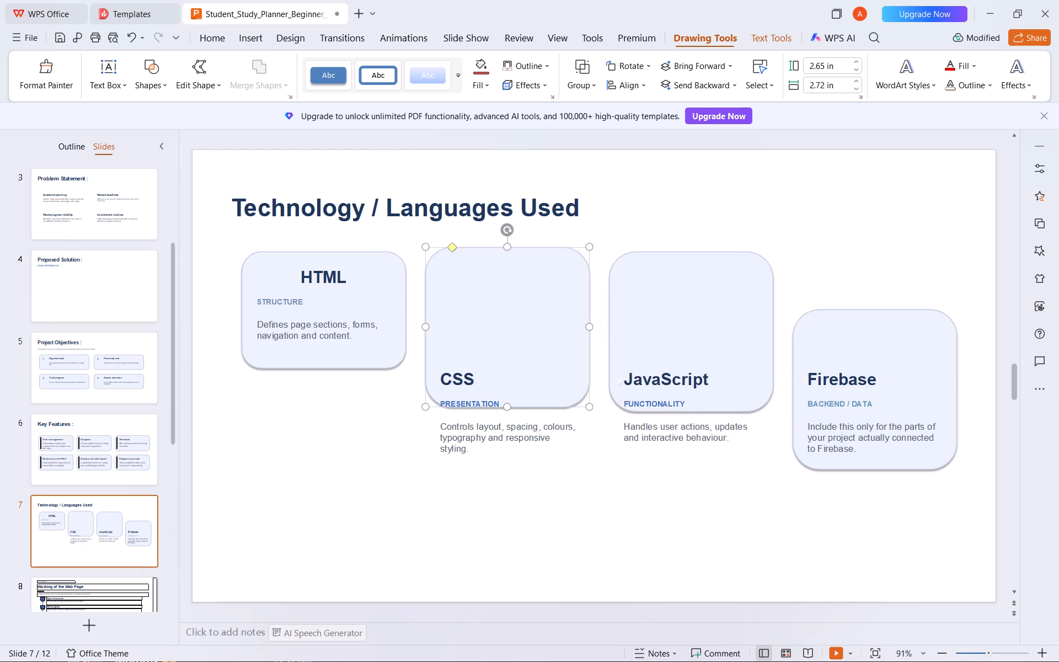
left_click(542, 245)
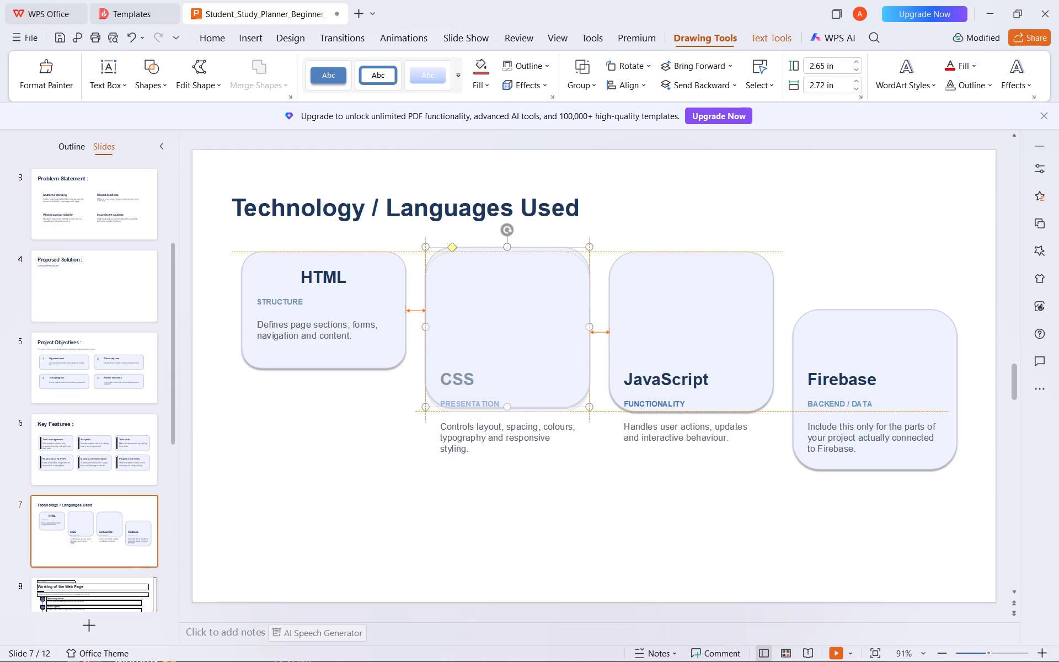
left_click(693, 204)
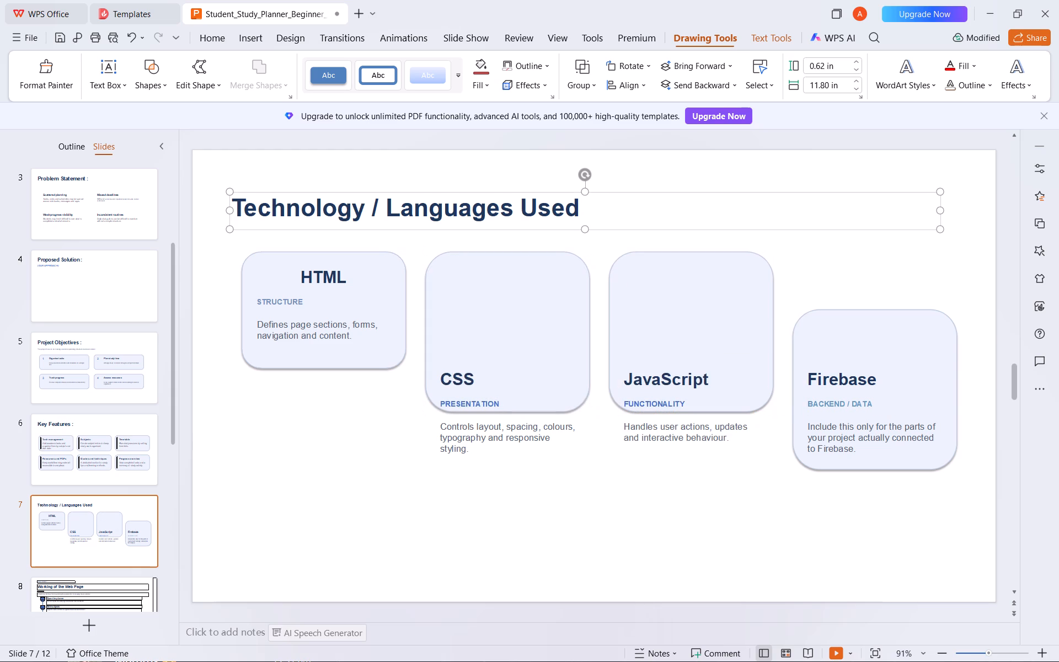
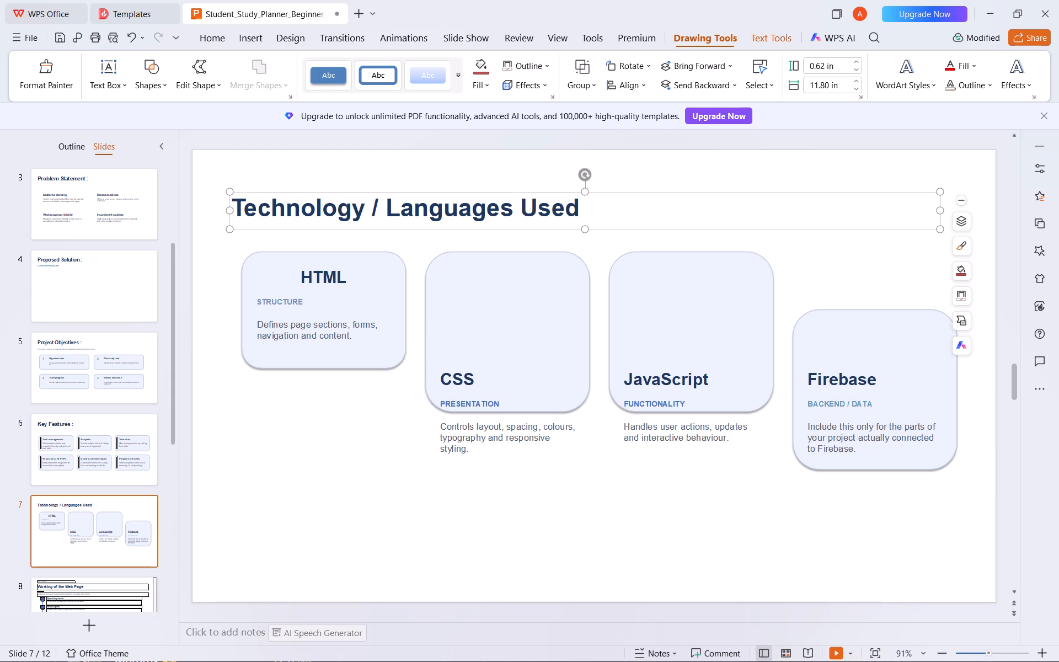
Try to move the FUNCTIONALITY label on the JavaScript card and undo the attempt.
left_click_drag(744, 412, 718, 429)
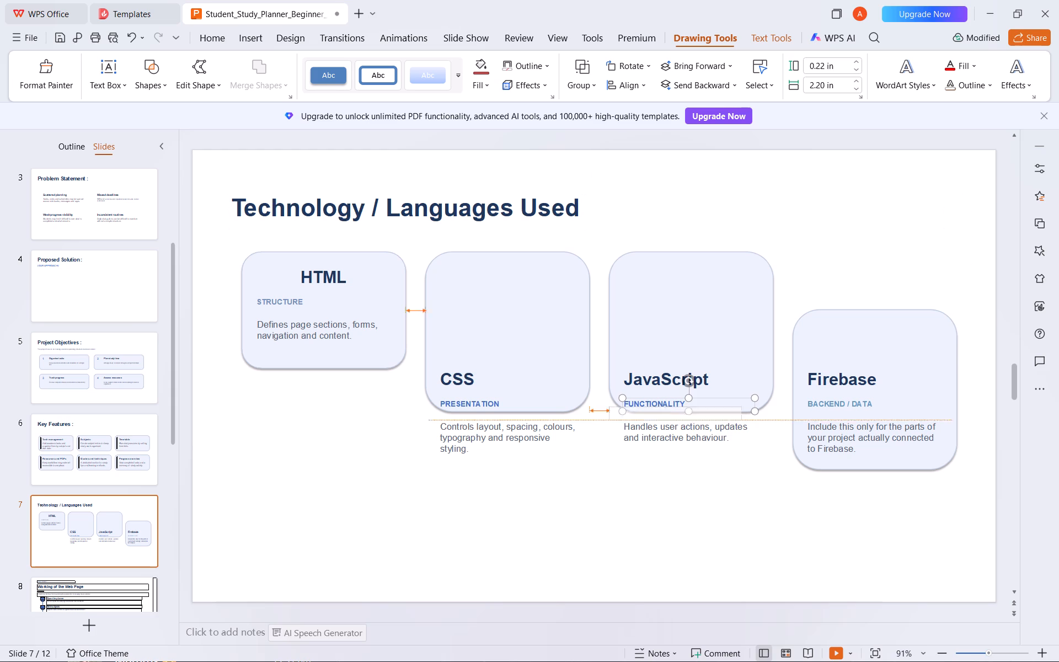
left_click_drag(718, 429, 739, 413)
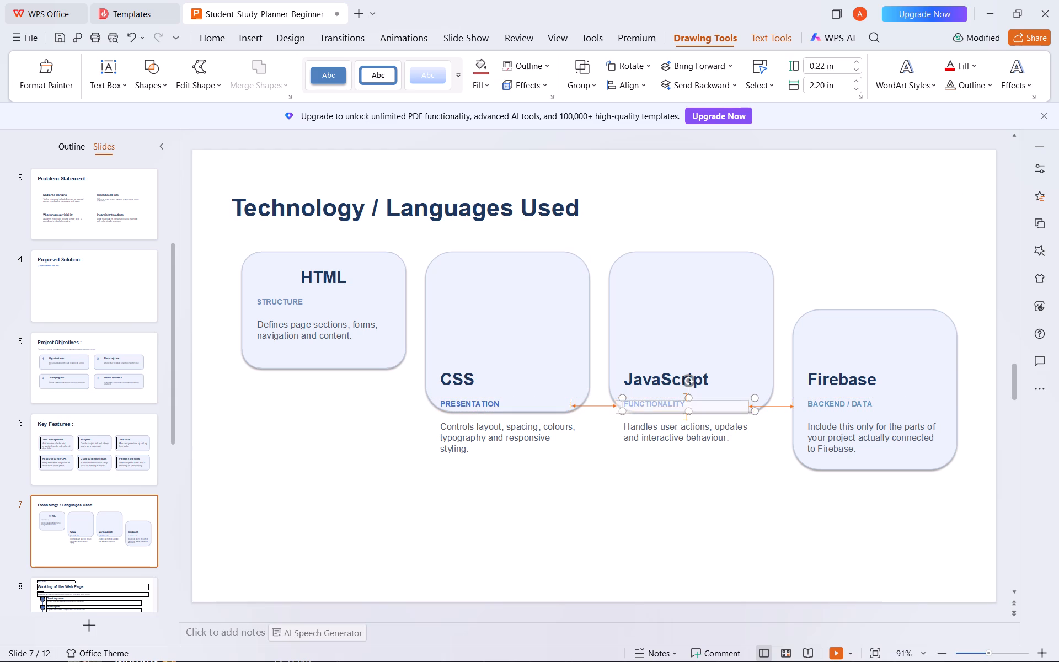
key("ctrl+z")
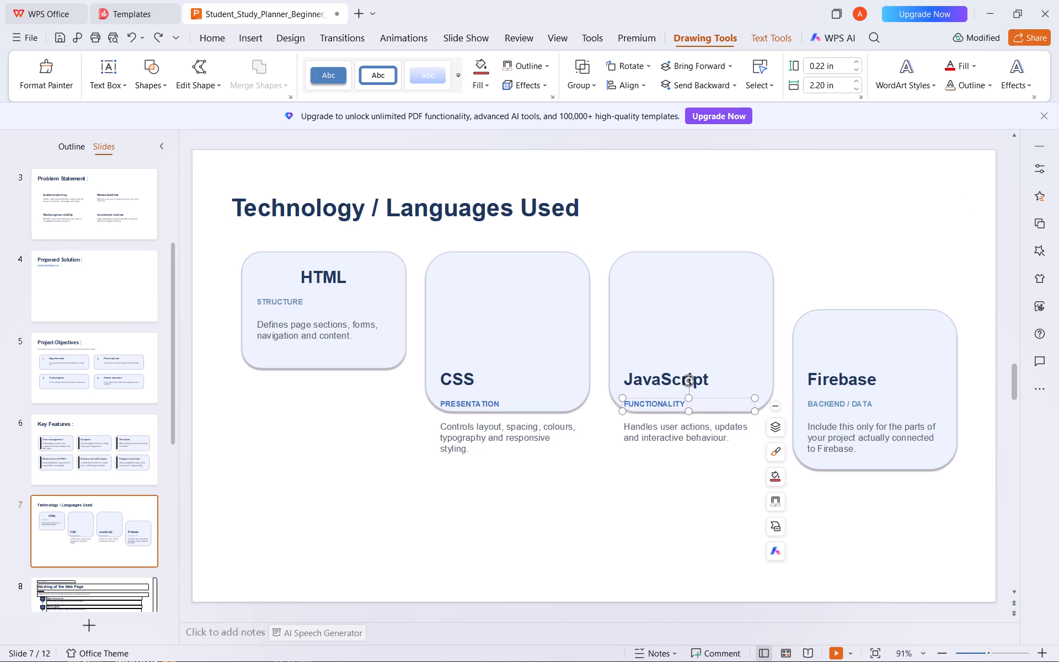
Undo the earlier card edits on the Technology / Languages Used slide back to four full-size aligned cards with their circles.
key("ctrl+z")
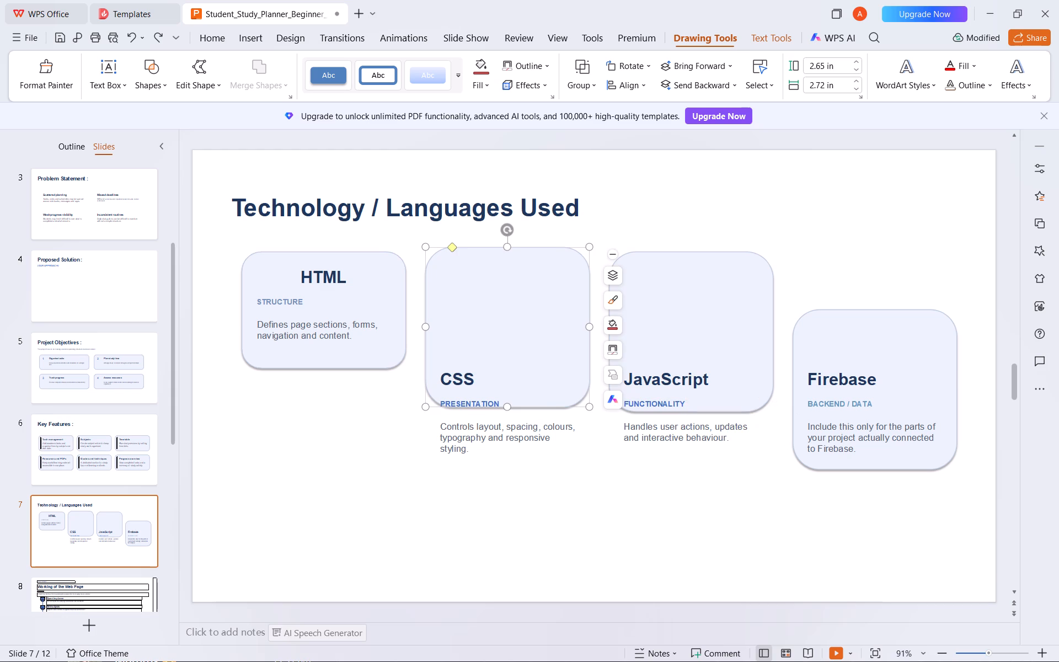
key("ctrl+z")
key("ctrl+z")
key("ctrl+z")
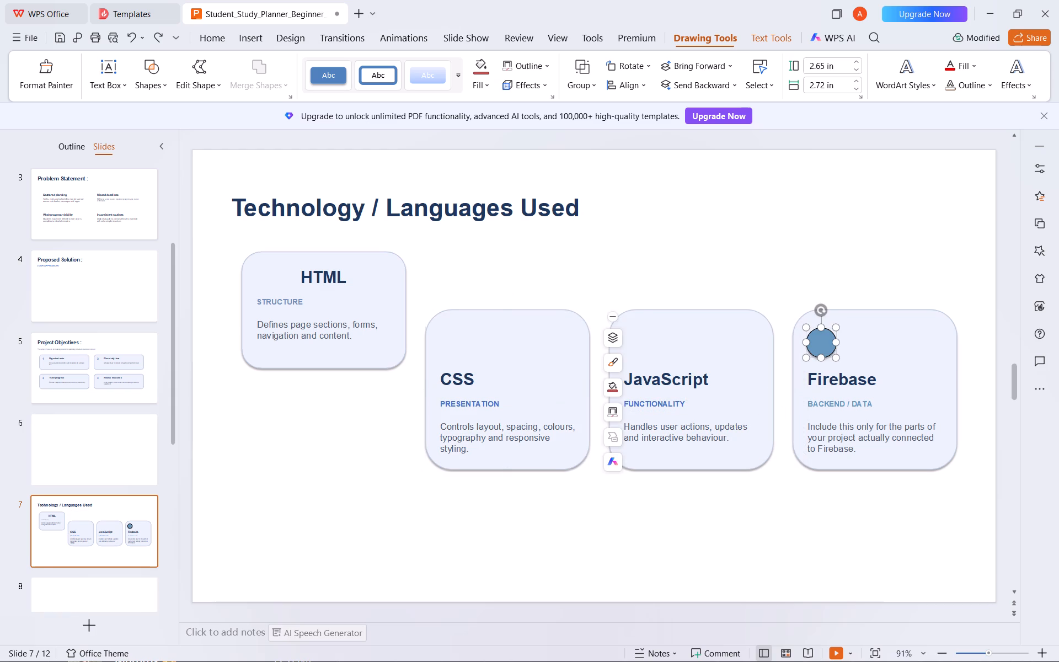
key("ctrl+z")
key("ctrl+z")
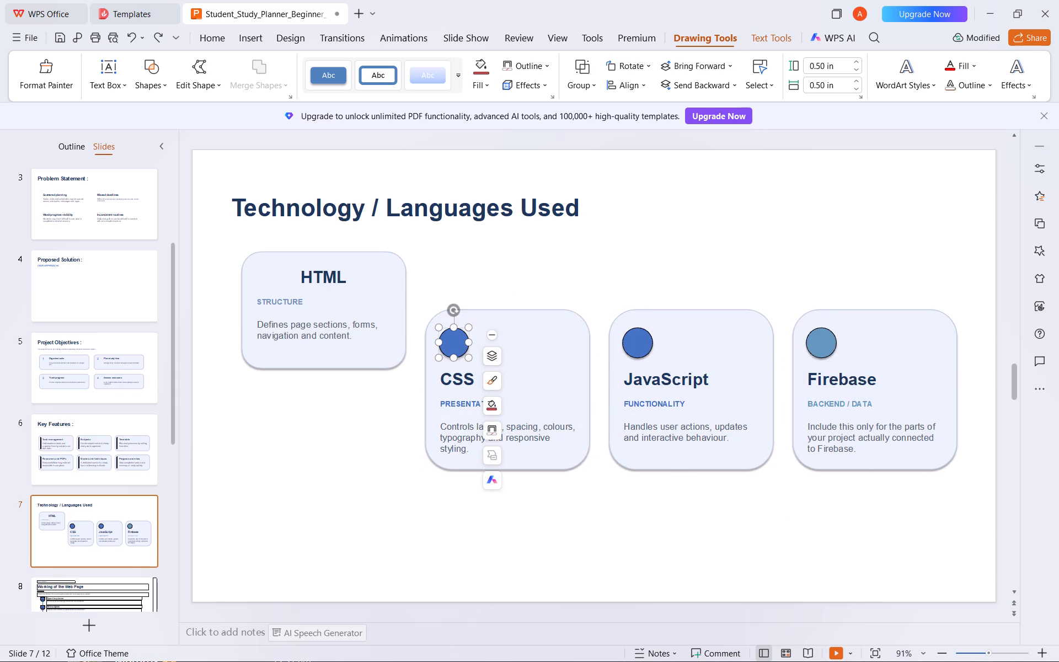
key("ctrl+z")
key("ctrl+z")
key("ctrl+z")
key("ctrl+z")
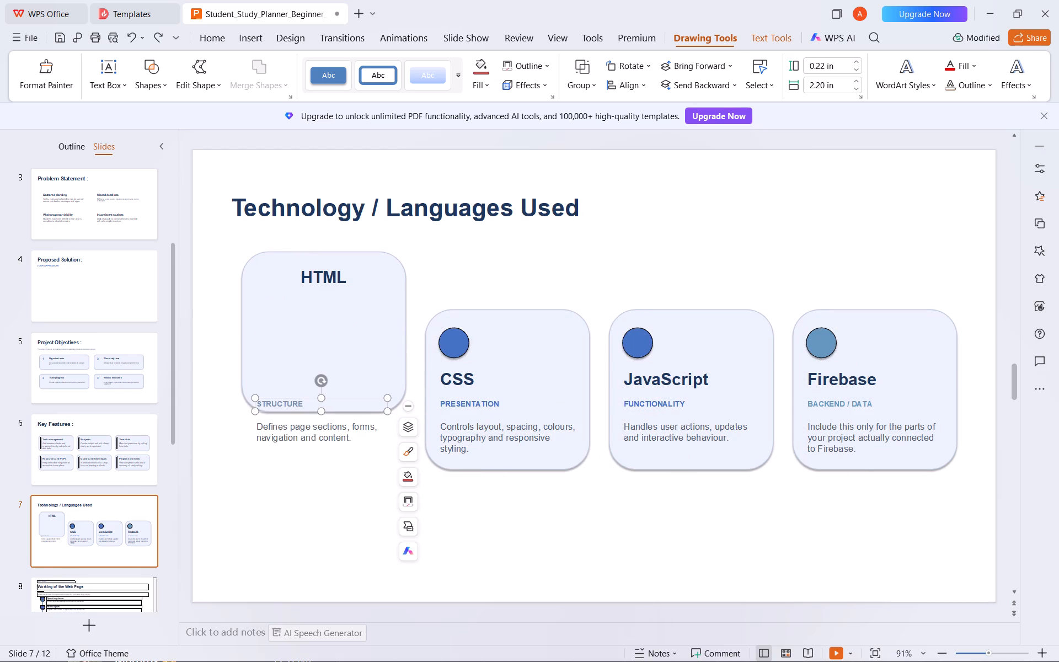
key("ctrl+z")
key("ctrl+z")
key("ctrl+z")
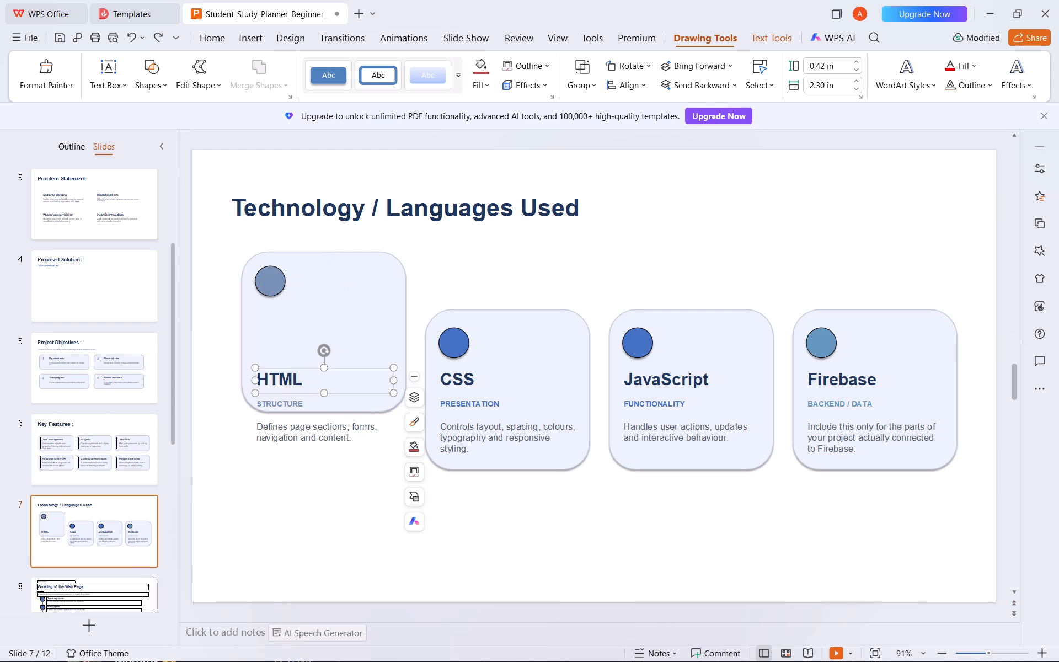
key("ctrl+z")
key("ctrl+z")
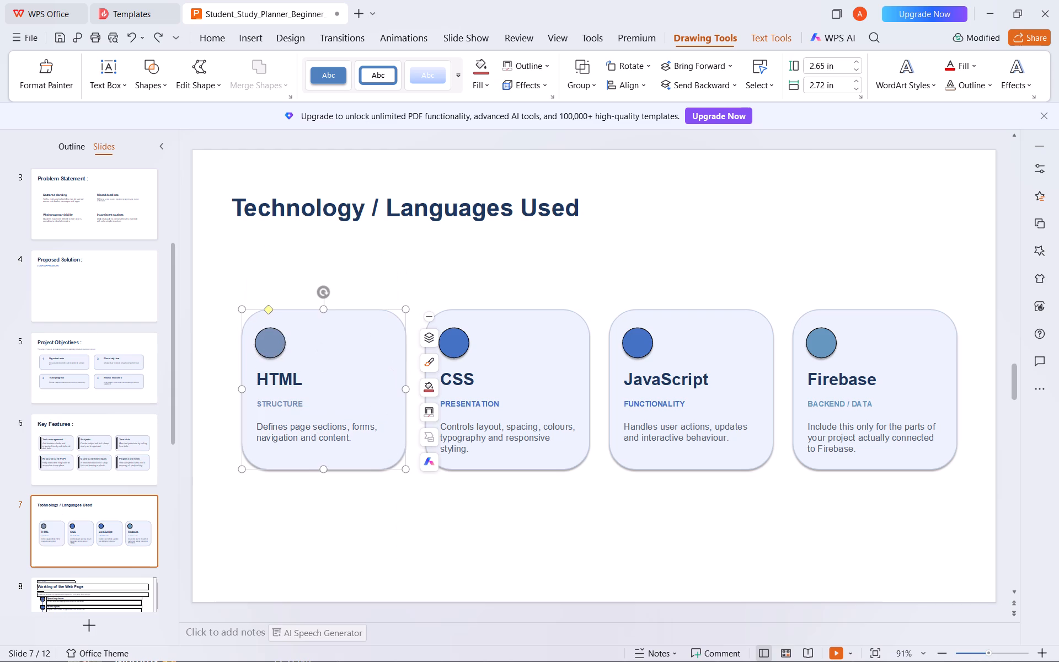
left_click(819, 239)
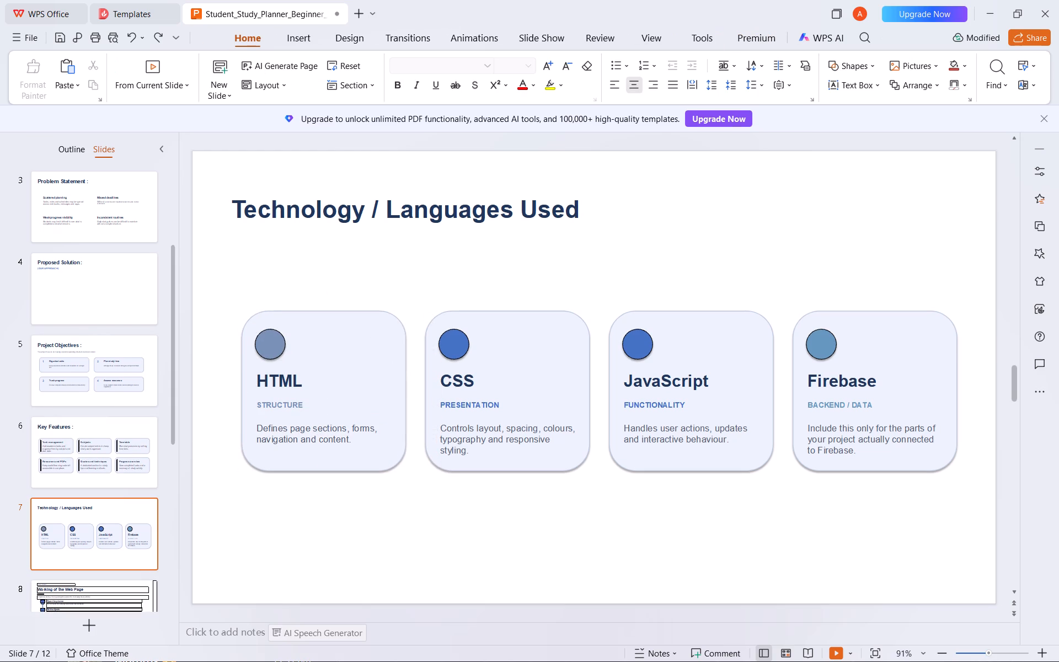
Set the font size of the "Technology / Languages Used" title to 40.
left_click(499, 215)
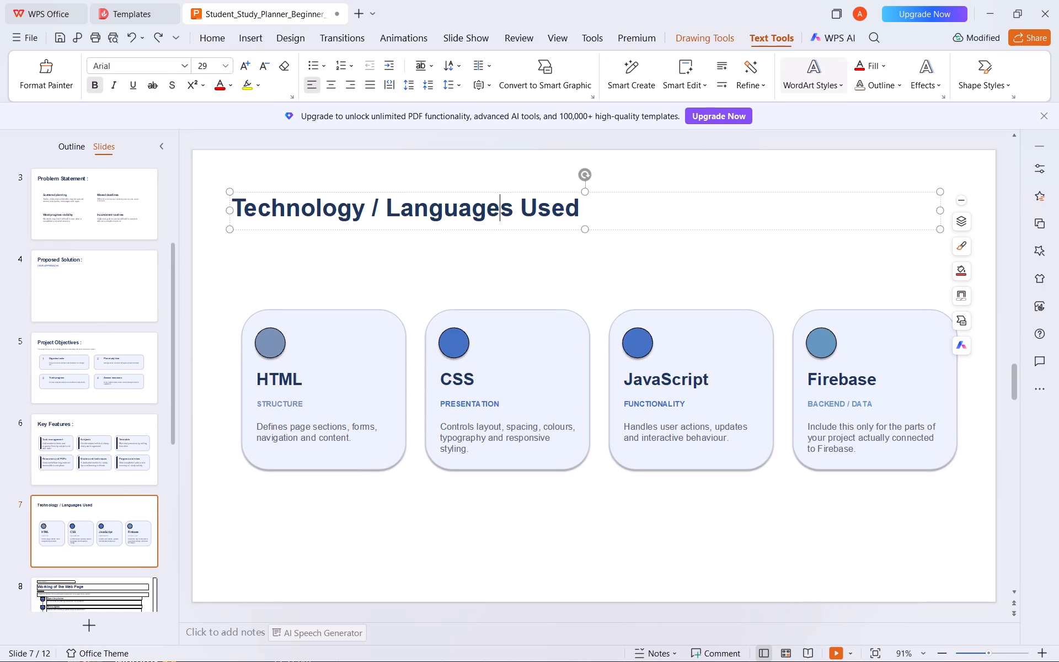
key("ctrl+a")
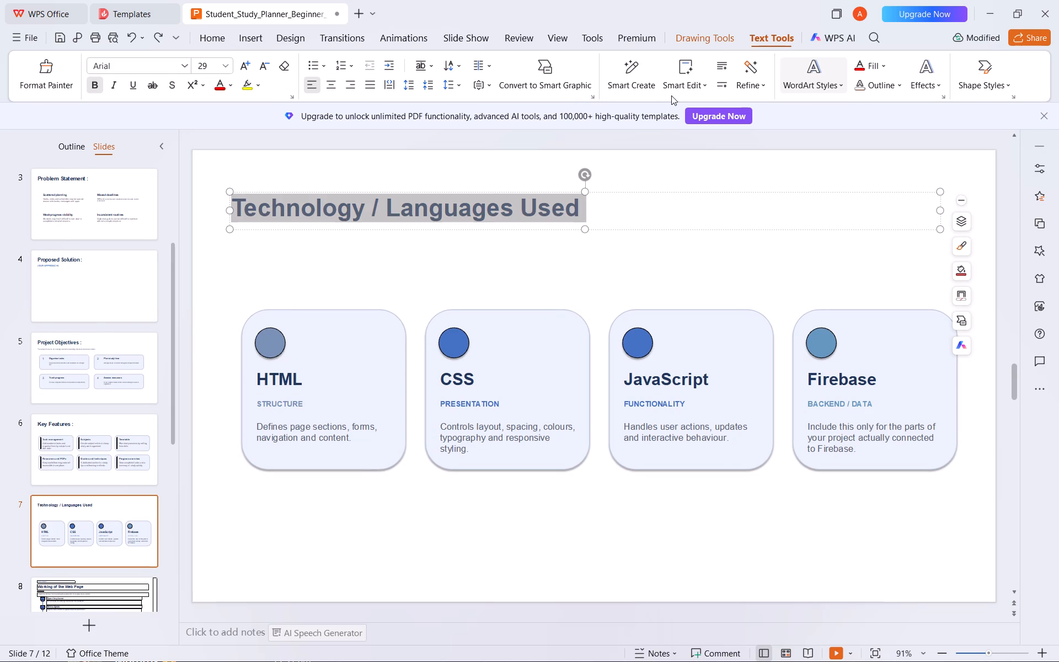
left_click(223, 61)
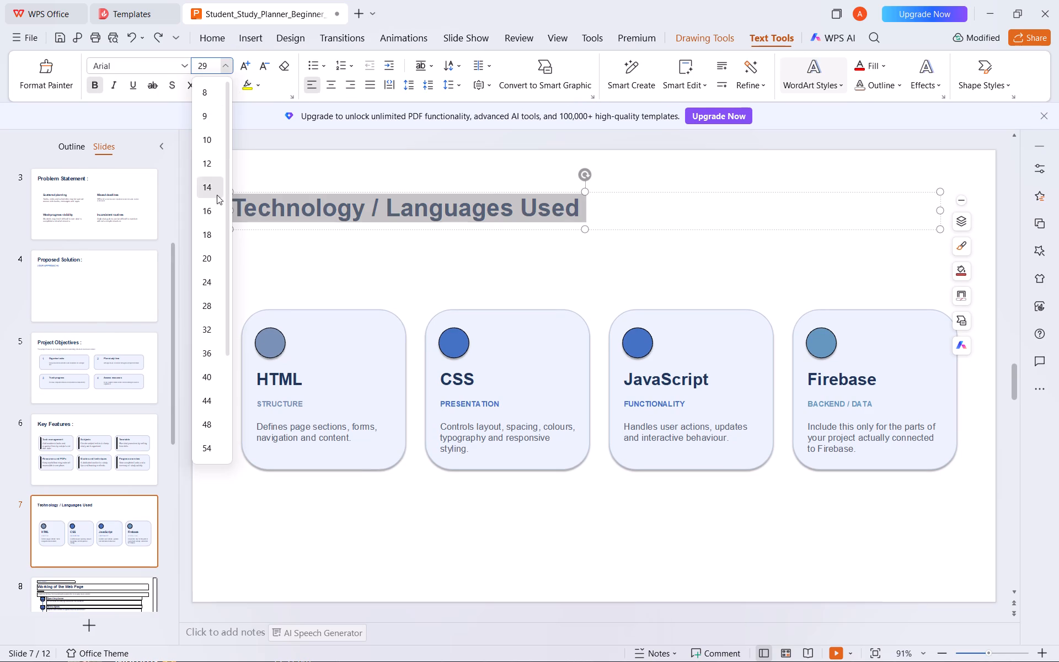
left_click(215, 370)
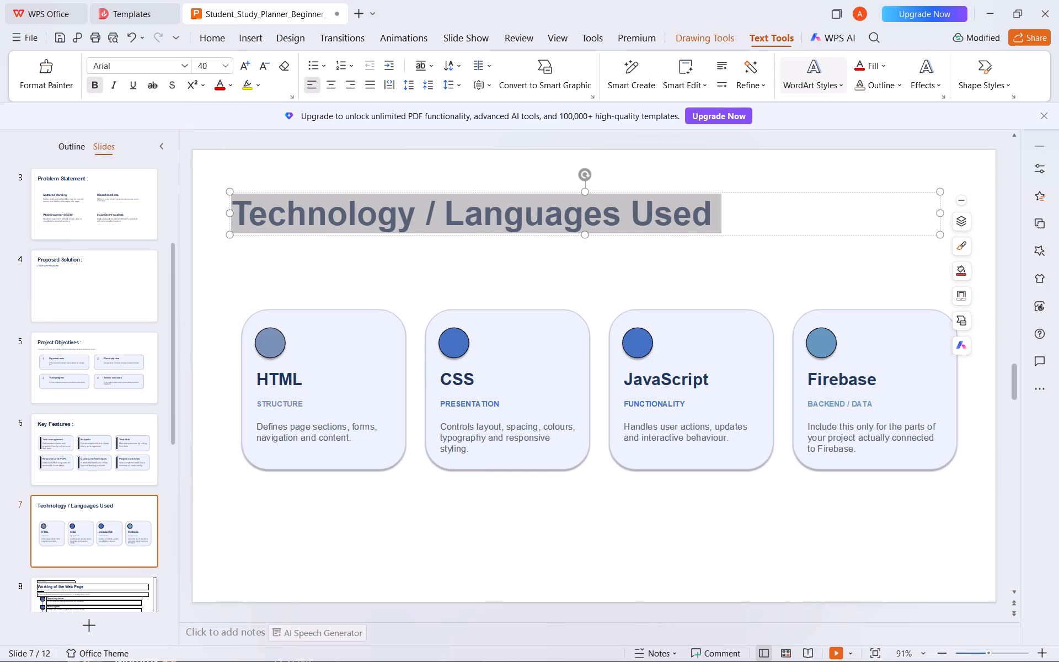
left_click(393, 278)
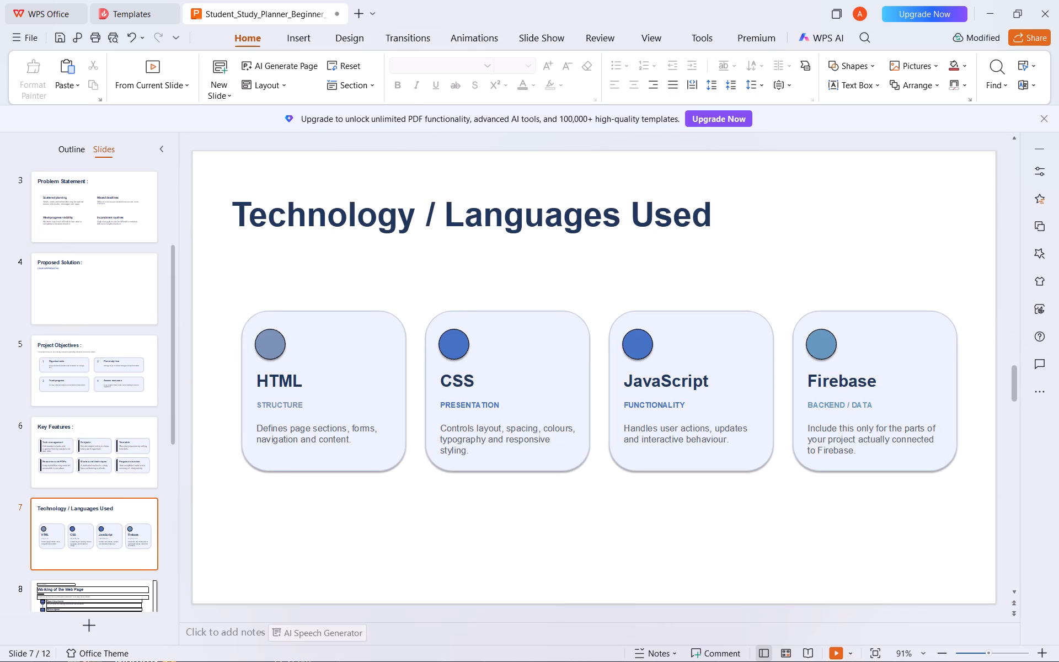
Fill the circles on the HTML, CSS, JavaScript and Firebase cards with the same light blue theme colour.
left_click(267, 350)
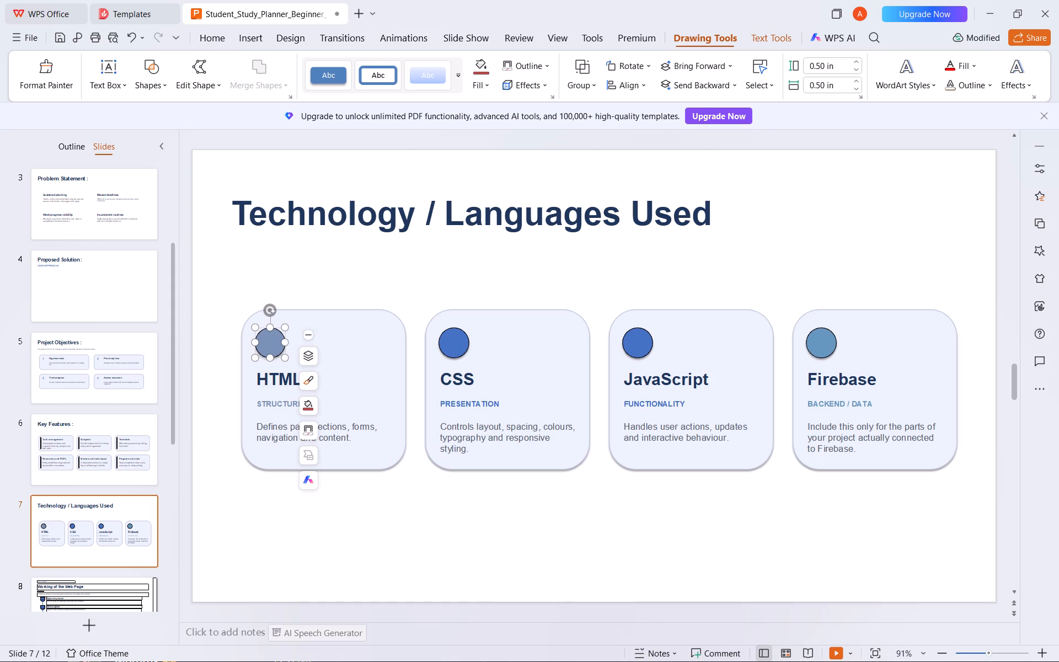
left_click(310, 402)
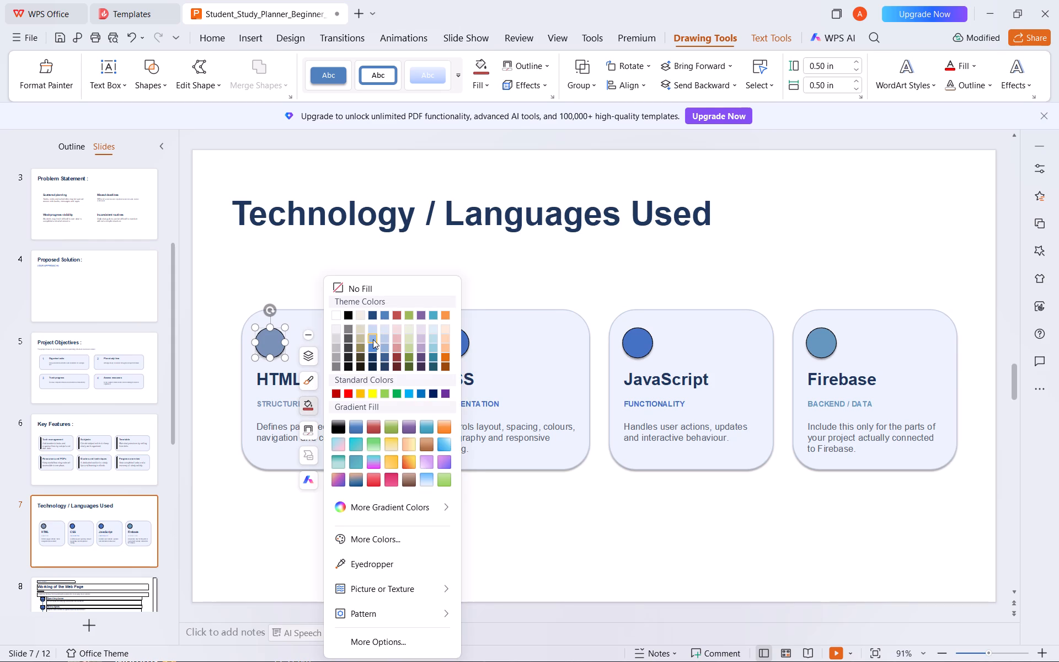
left_click(373, 339)
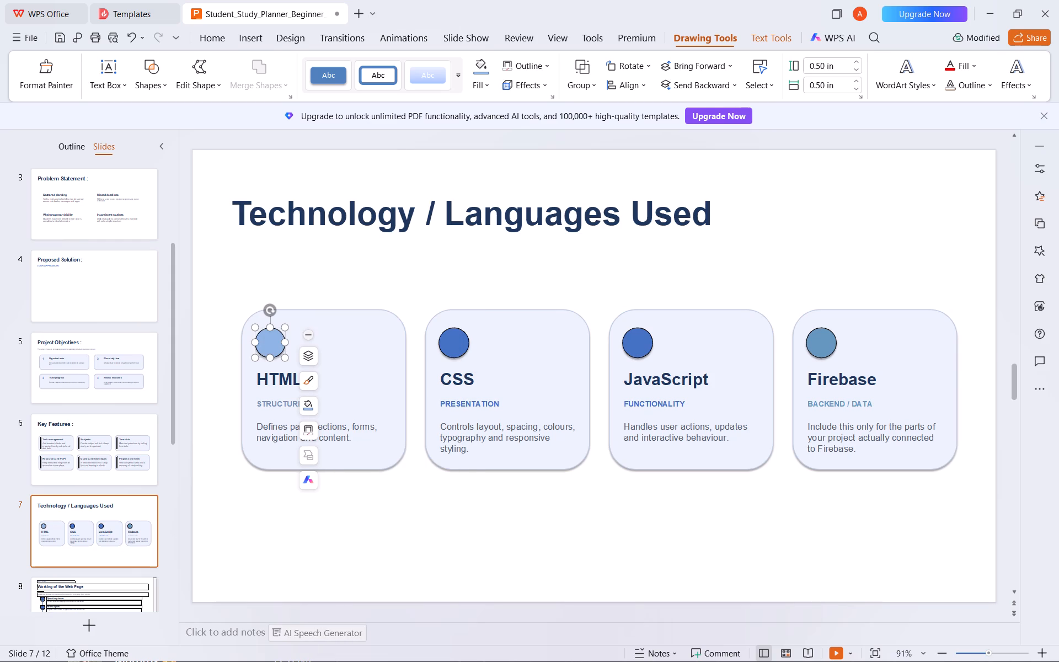
left_click(446, 349)
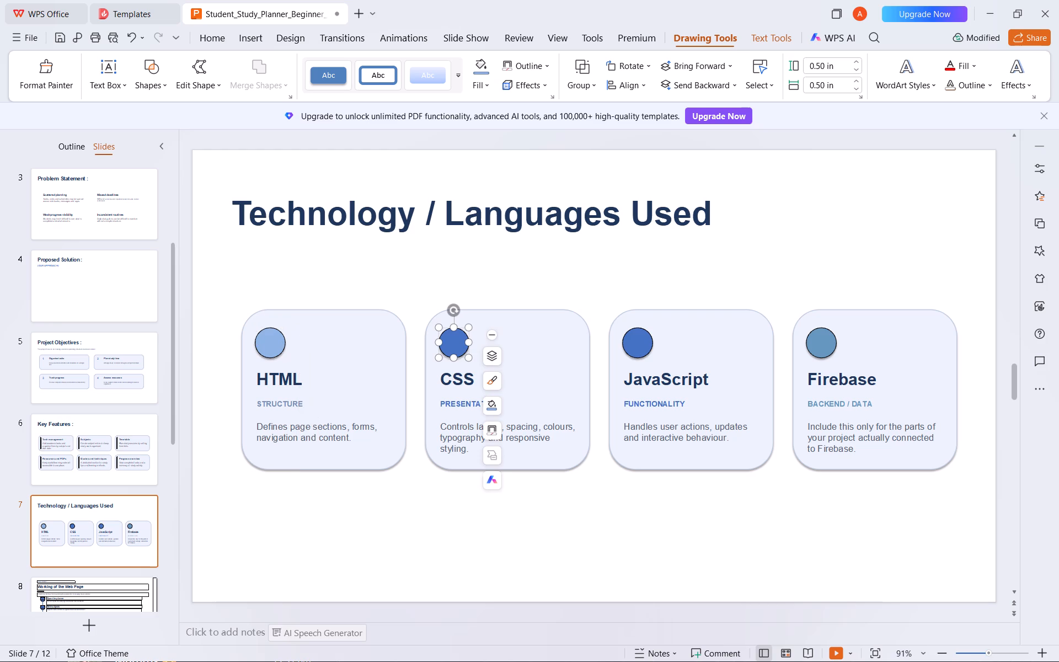
left_click(490, 407)
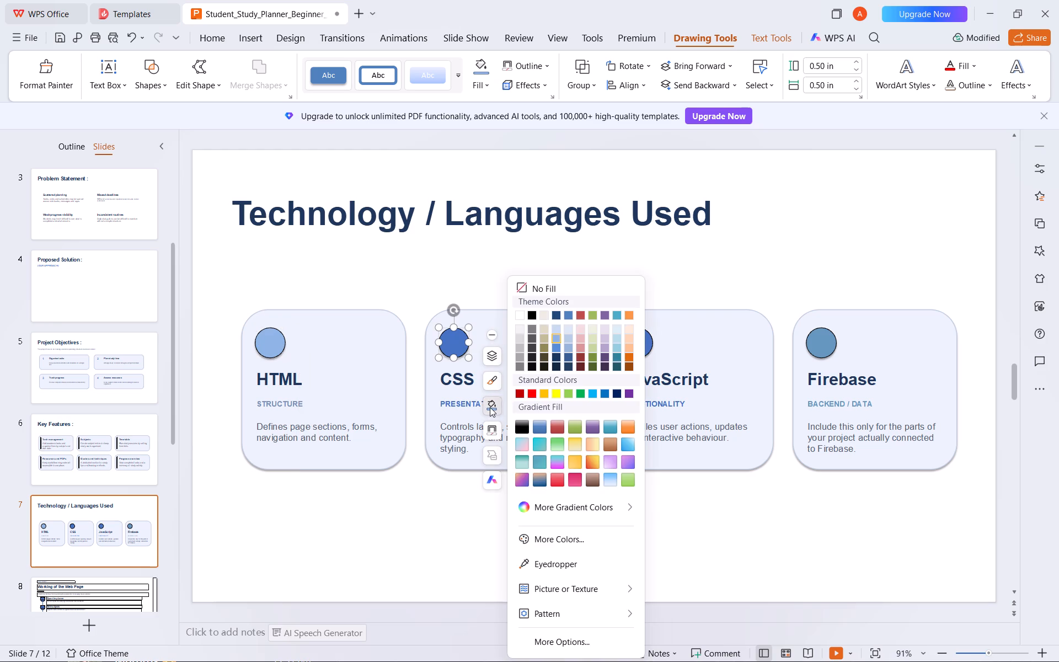
left_click(554, 339)
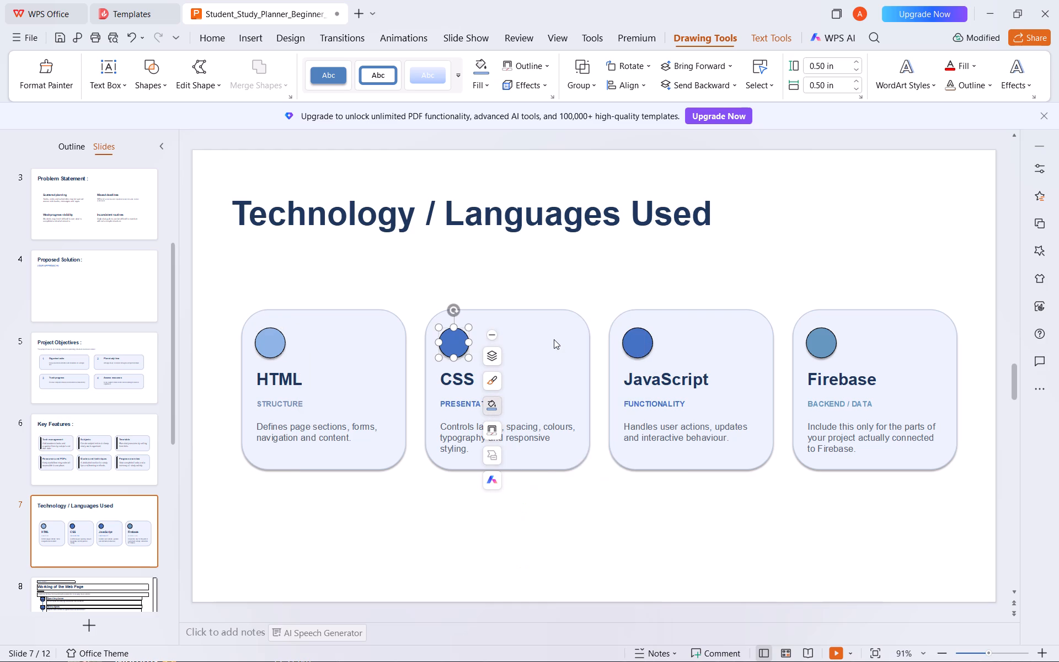
left_click(645, 350)
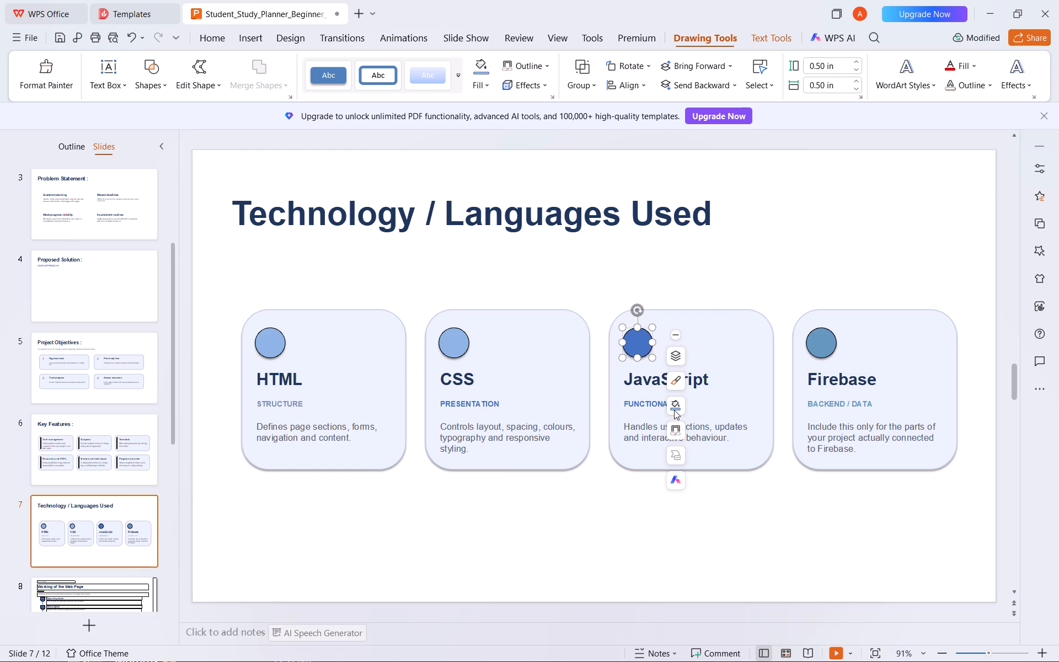
left_click(674, 410)
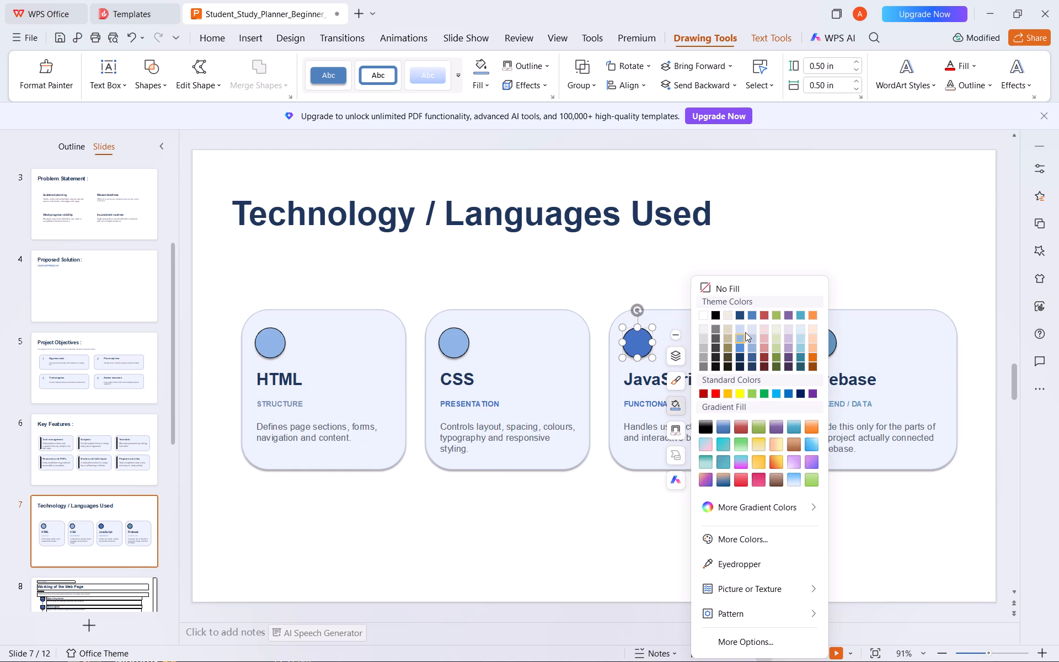
left_click(741, 337)
left_click(817, 348)
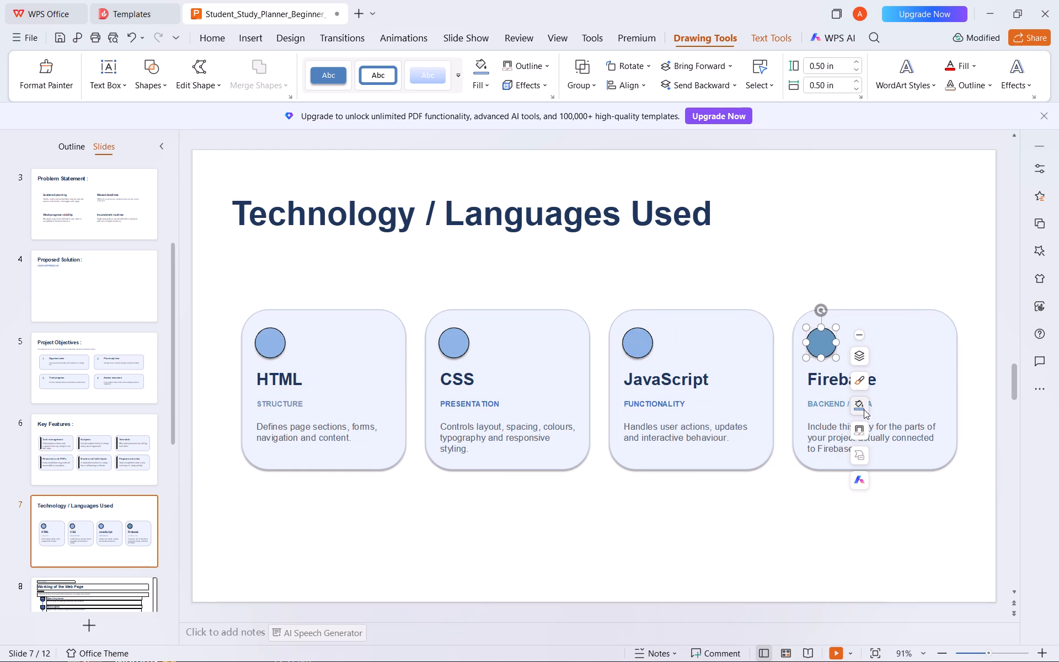
left_click(864, 409)
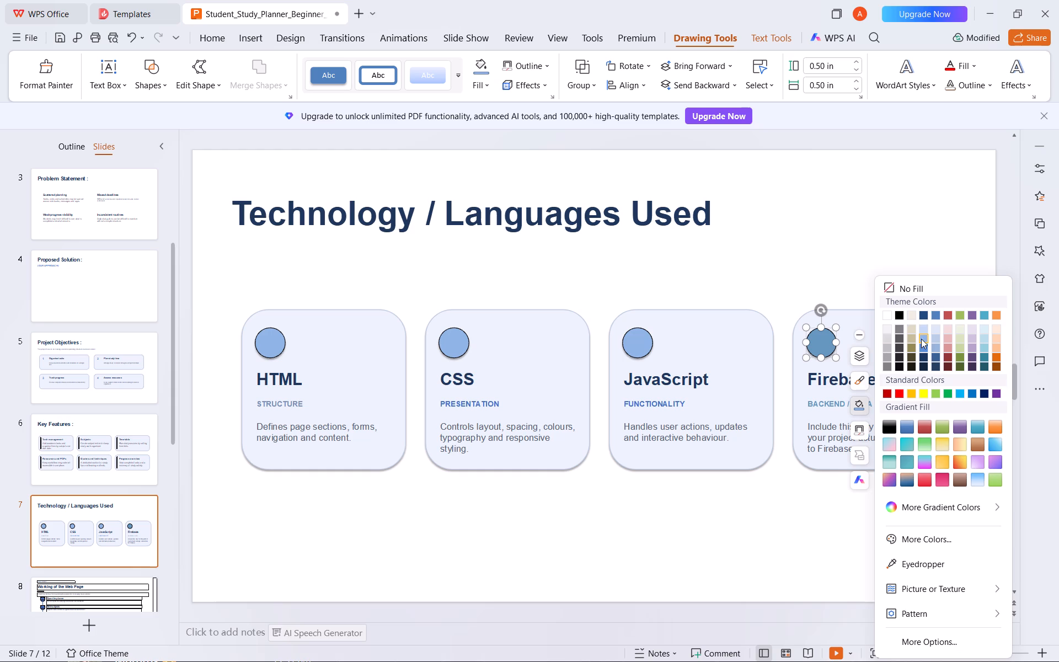
left_click(921, 339)
left_click(893, 255)
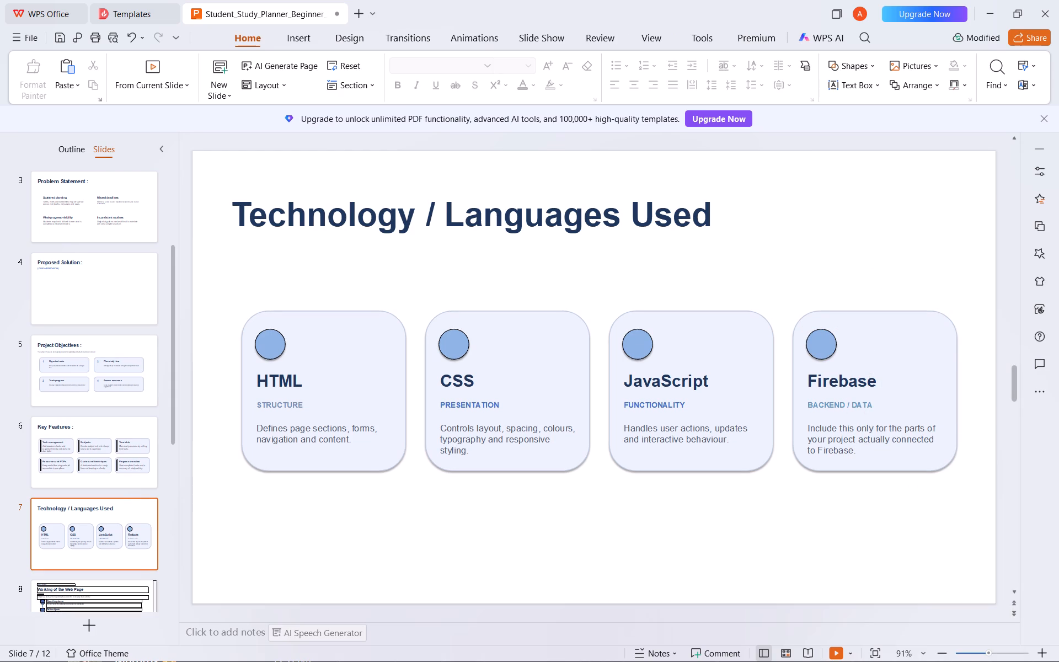
Replace the fourth card's heading "Firebase" with "Git Hub".
left_click(875, 387)
key("BackSpace")
key("BackSpace")
key("BackSpace")
key("BackSpace")
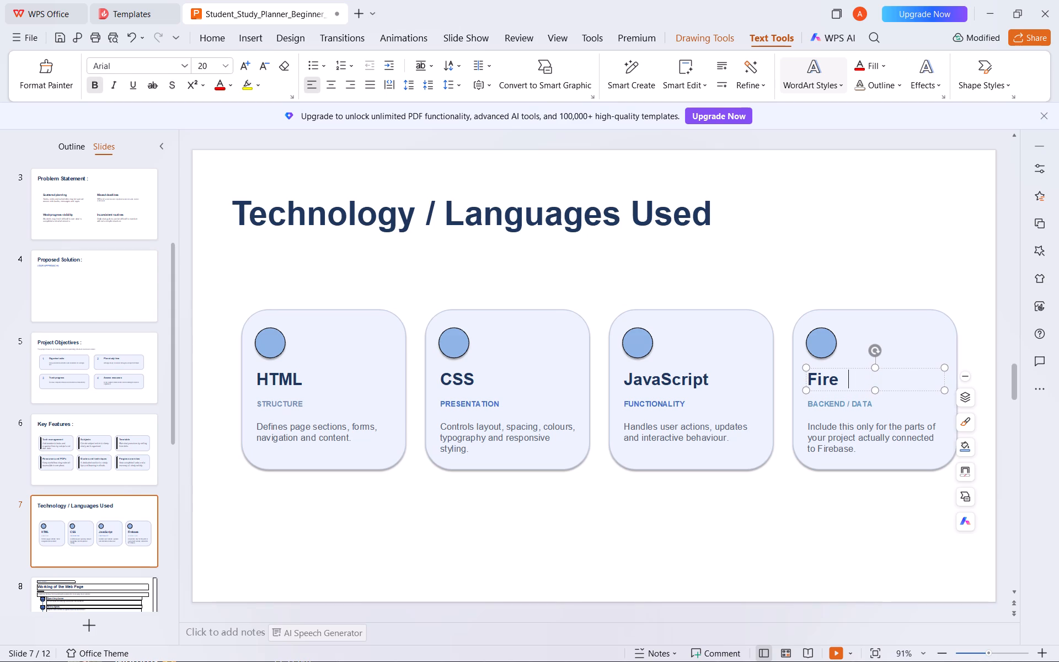
key("BackSpace")
key("BackSpace")
key("BackSpace")
key("BackSpace")
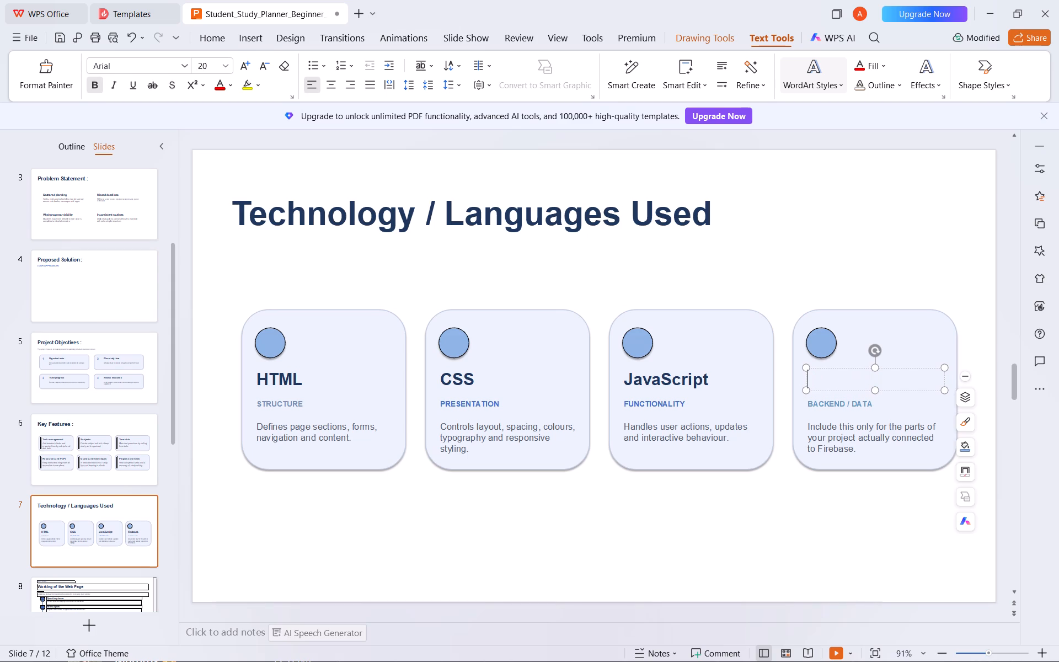
type("GF")
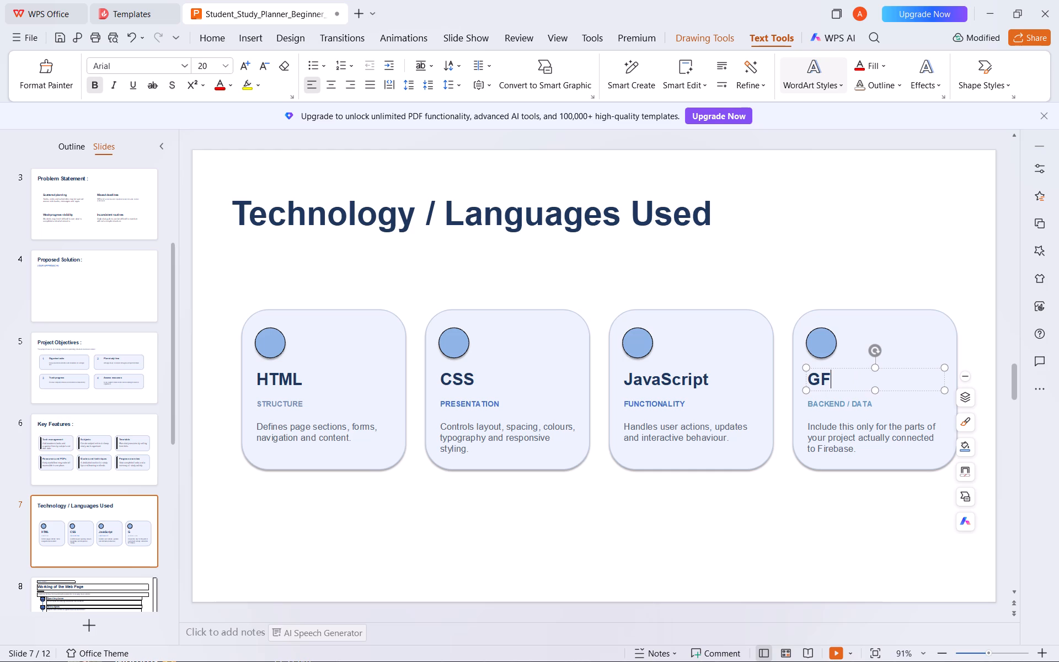
key("BackSpace")
type("it")
key("space")
type("H")
type("ub")
left_click(869, 509)
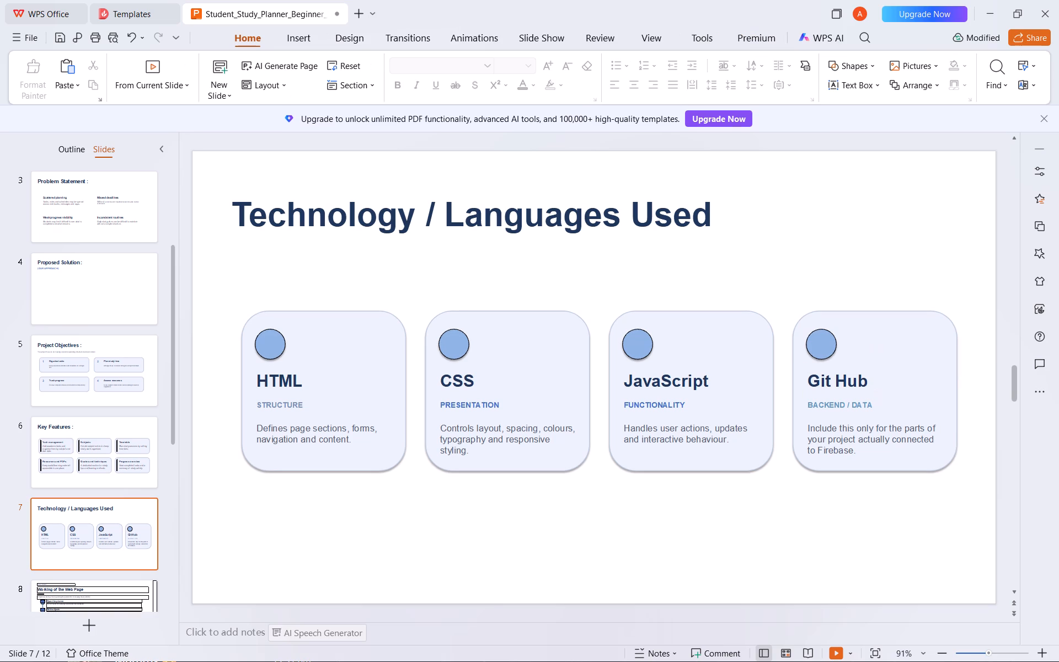
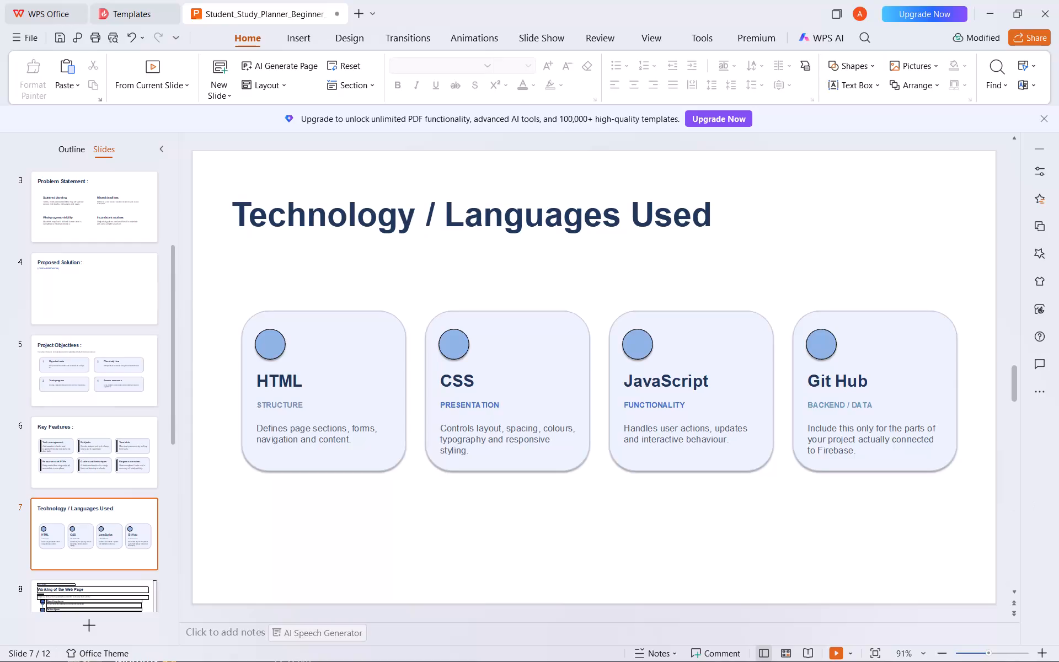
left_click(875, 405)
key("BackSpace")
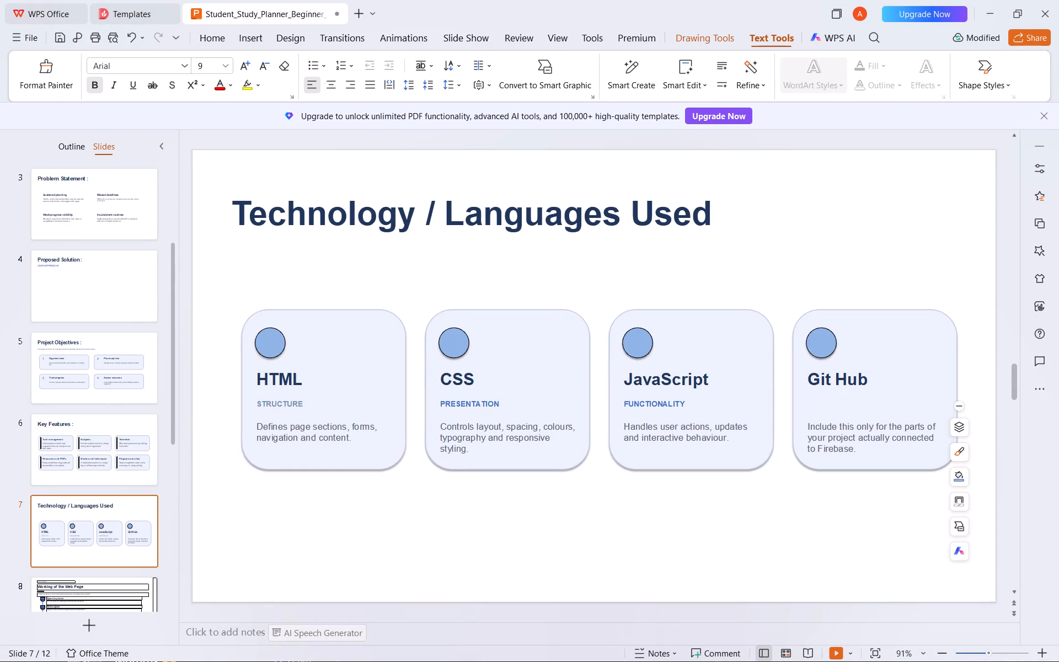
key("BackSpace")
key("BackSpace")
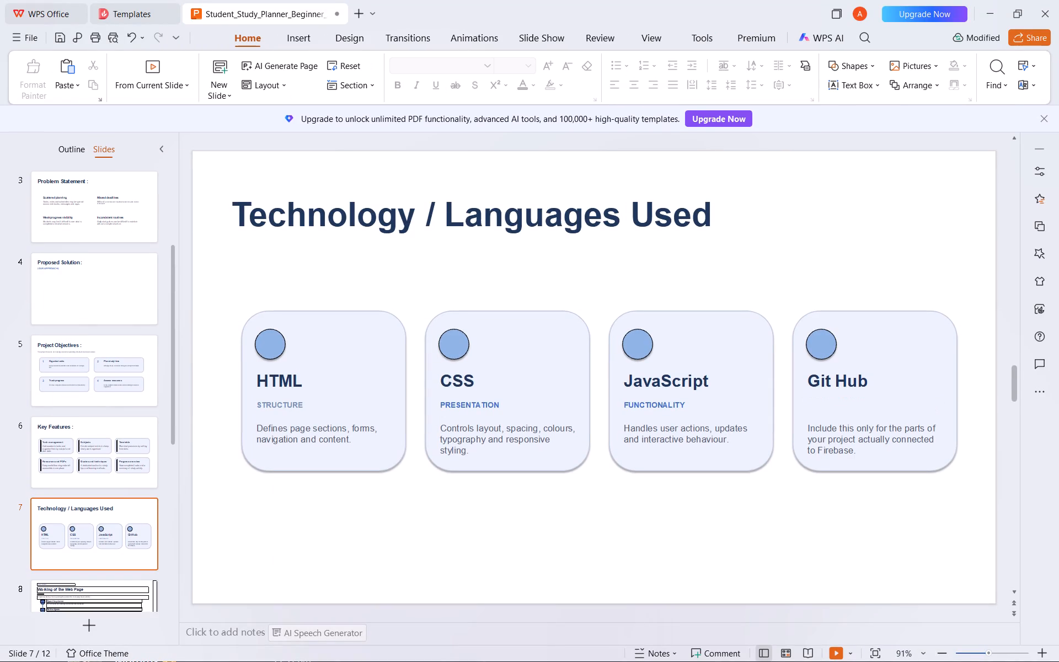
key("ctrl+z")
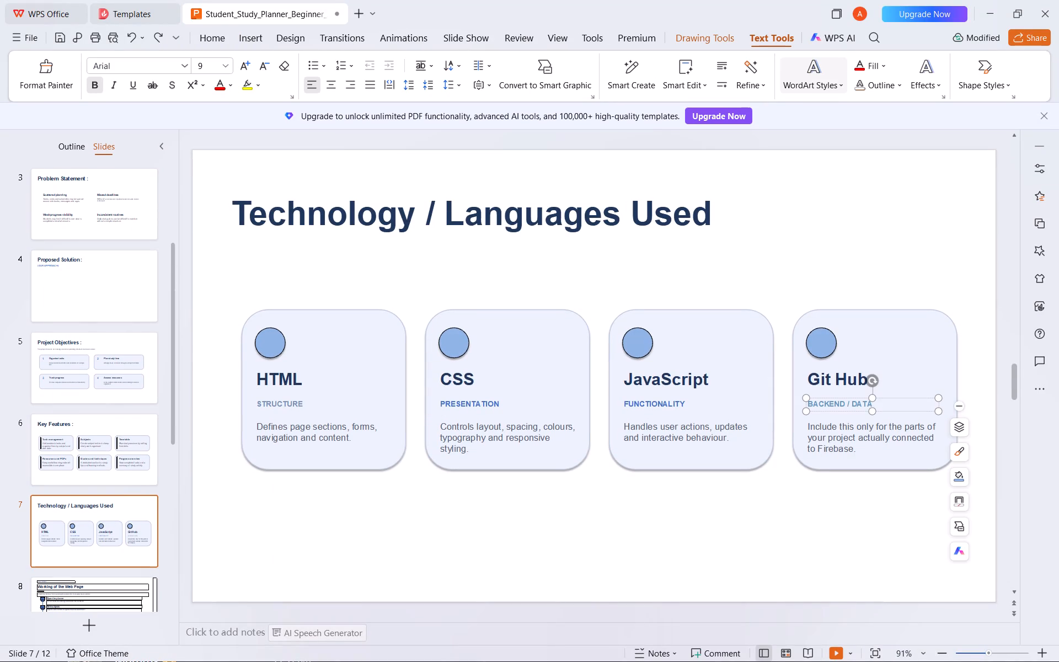
Replace the "BACKEND / DATA" label on the Git Hub card with "Hosting & Deployment".
left_click(872, 405)
key("BackSpace")
key("BackSpace")
key("BackSpace")
key("BackSpace")
key("BackSpace")
key("BackSpace")
key("BackSpace")
key("BackSpace")
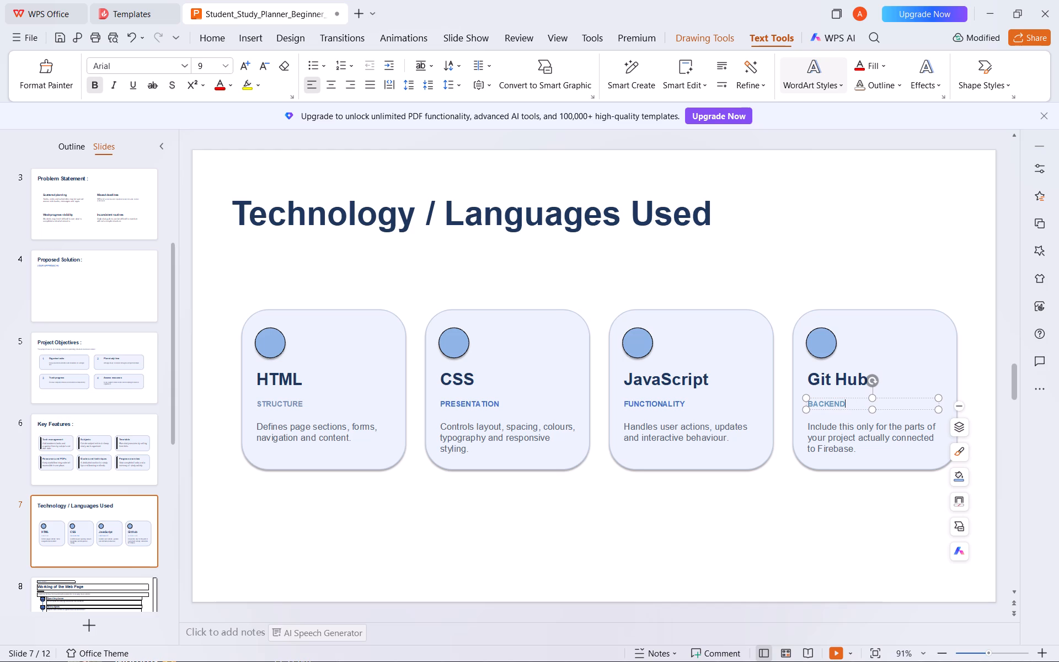
key("BackSpace")
key("BackSpace")
key("BackSpace")
key("BackSpace")
key("BackSpace")
key("BackSpace")
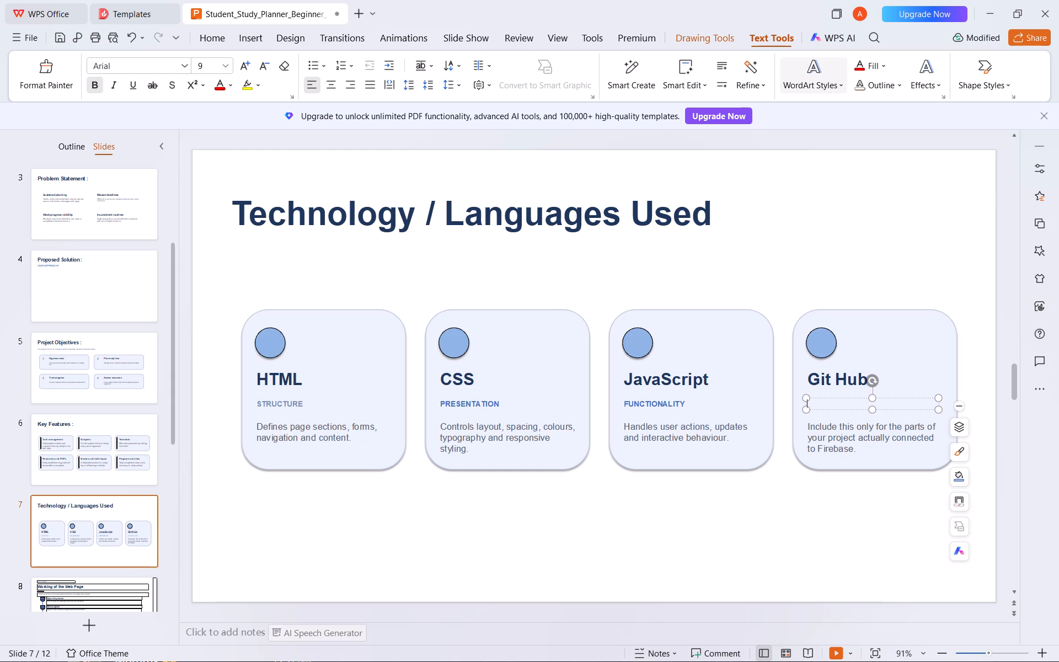
type("CO")
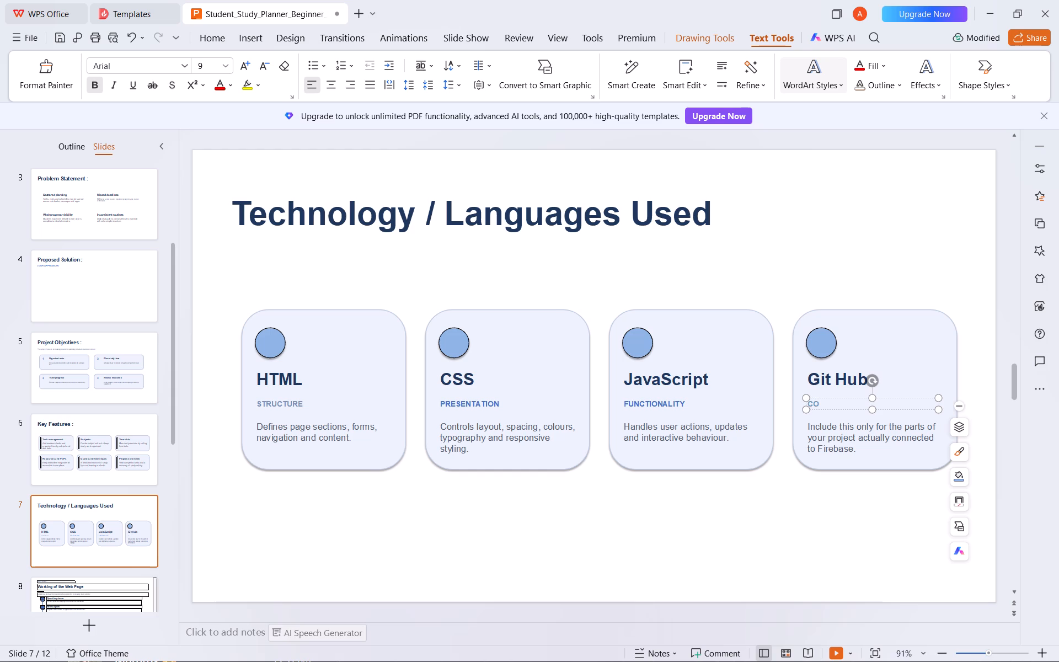
key("BackSpace")
key("BackSpace")
key("BackSpace")
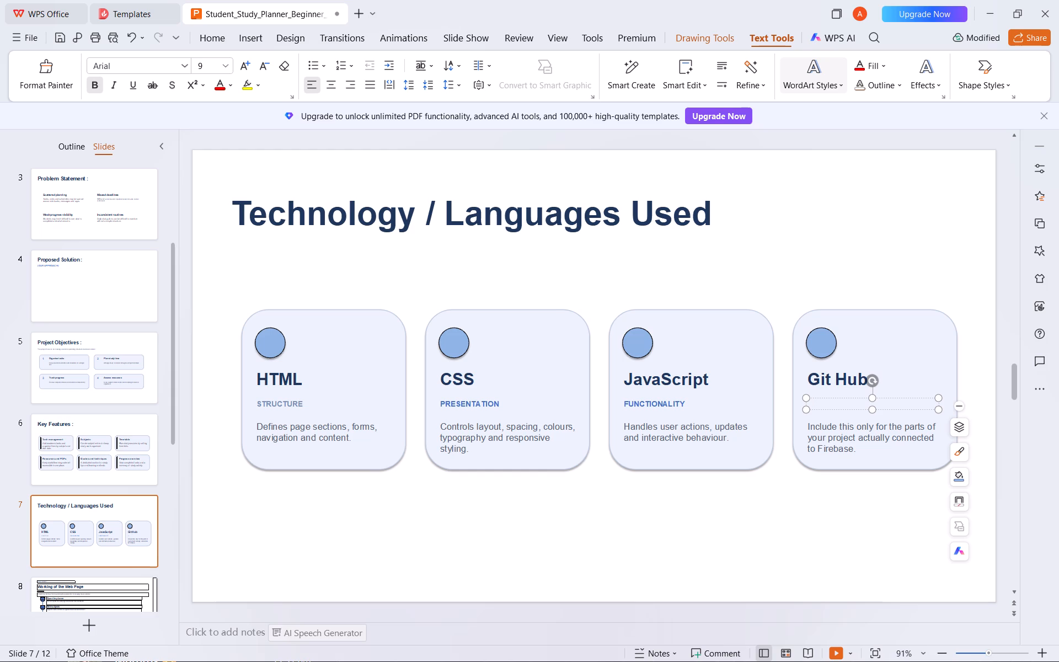
key("shift+h")
key("o")
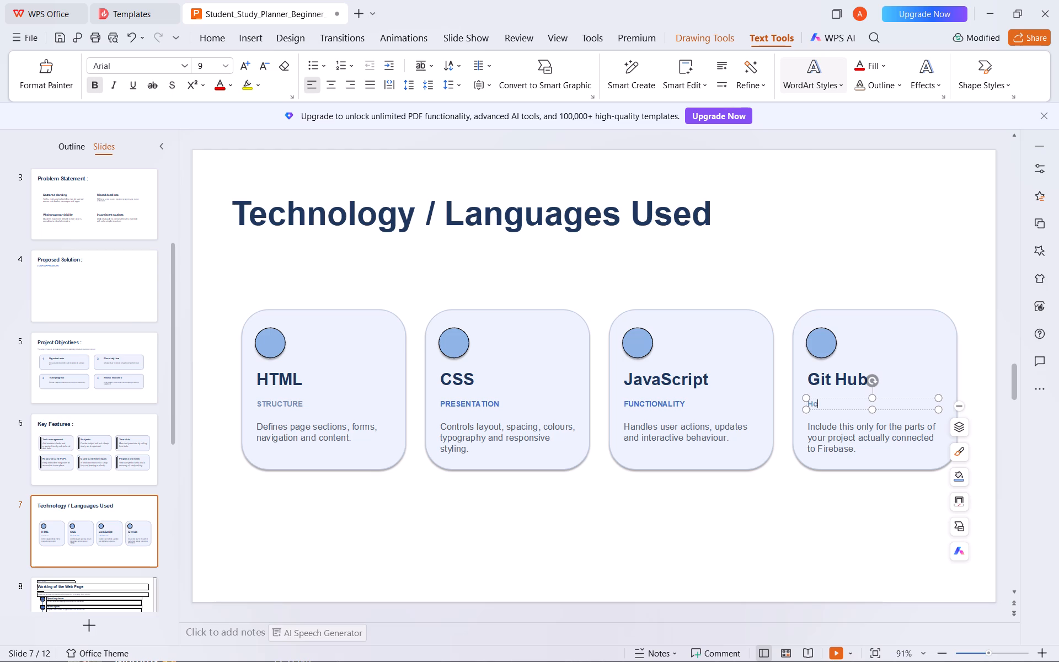
type("sting")
key("space")
type("&")
key("space")
type("De")
type("ployment")
left_click(839, 515)
Narrow the HTML heading's text box to about 0.96 in wide and move it up beside the card's circle.
left_click(388, 468)
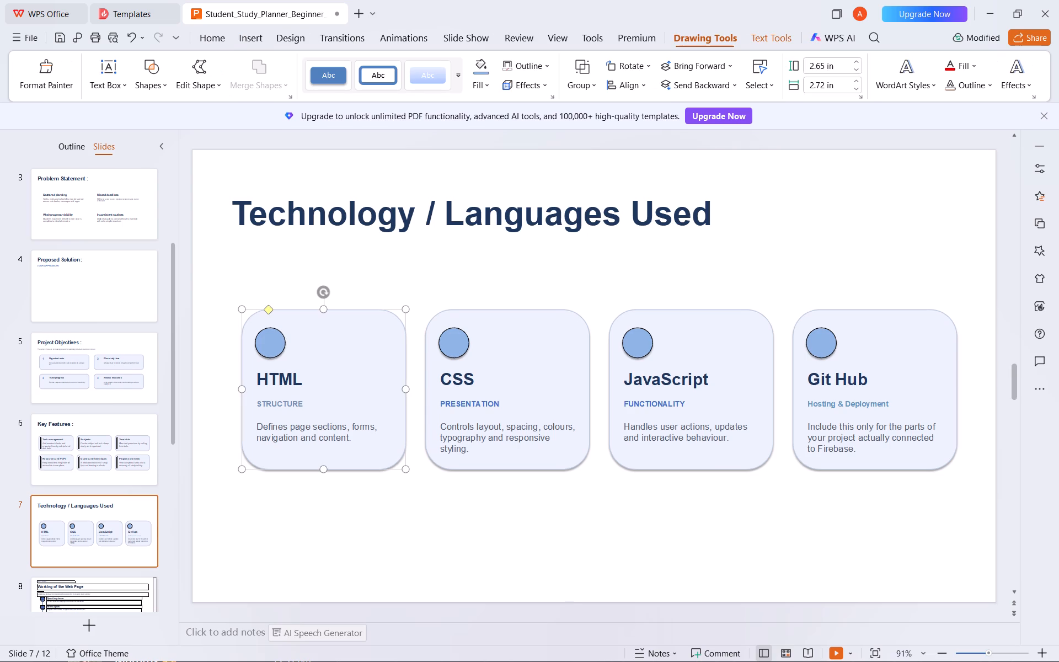
left_click(258, 381)
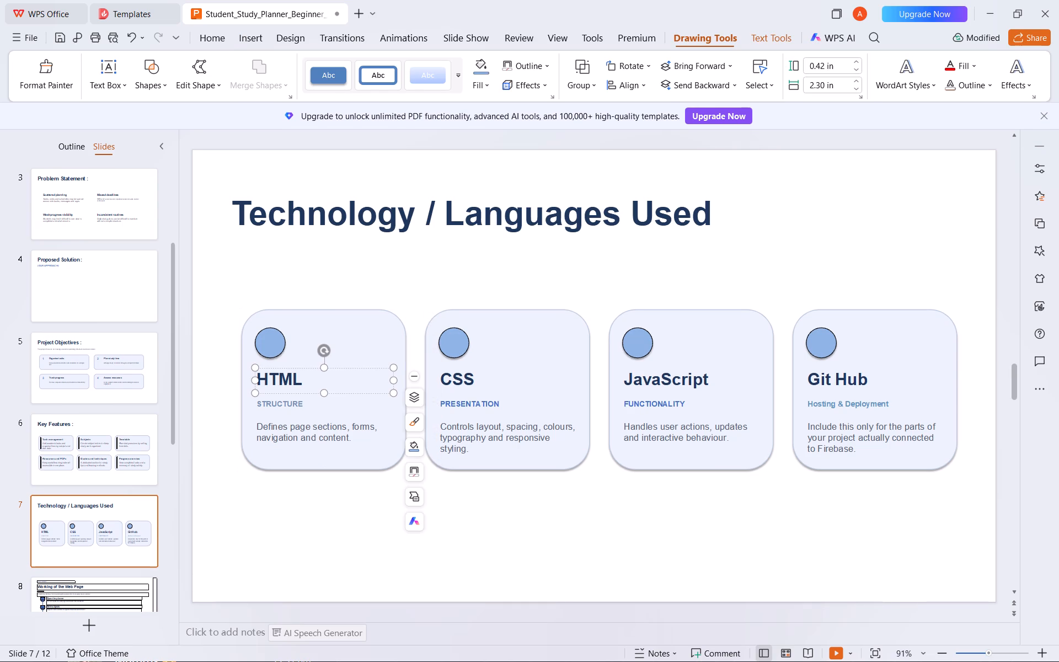
left_click_drag(396, 380, 338, 378)
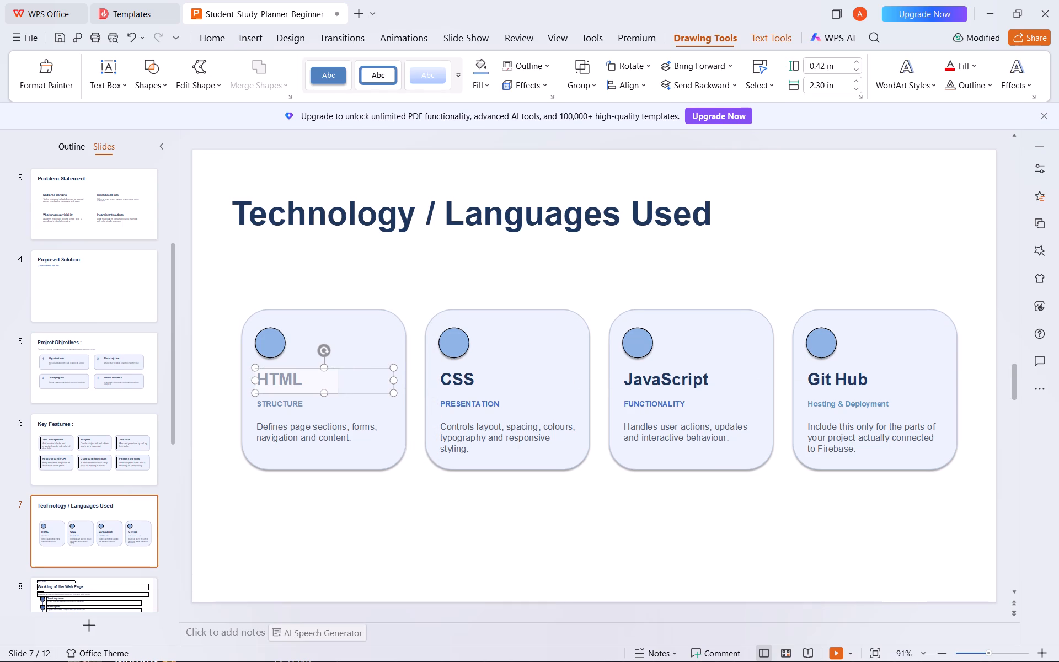
left_click_drag(338, 378, 313, 379)
left_click_drag(313, 379, 315, 379)
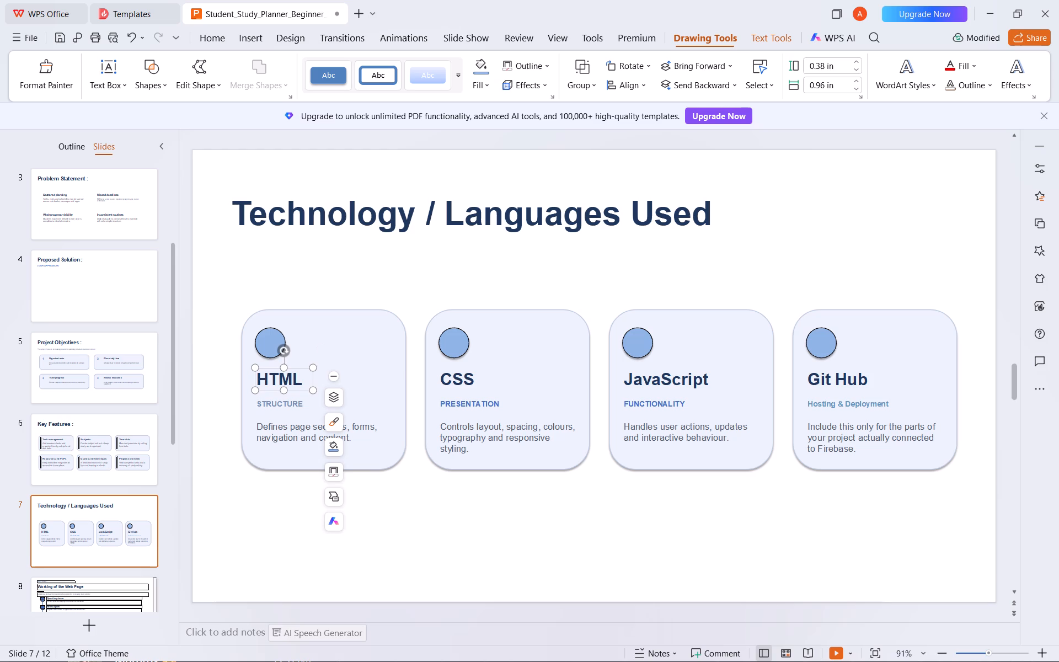
left_click_drag(298, 367, 331, 334)
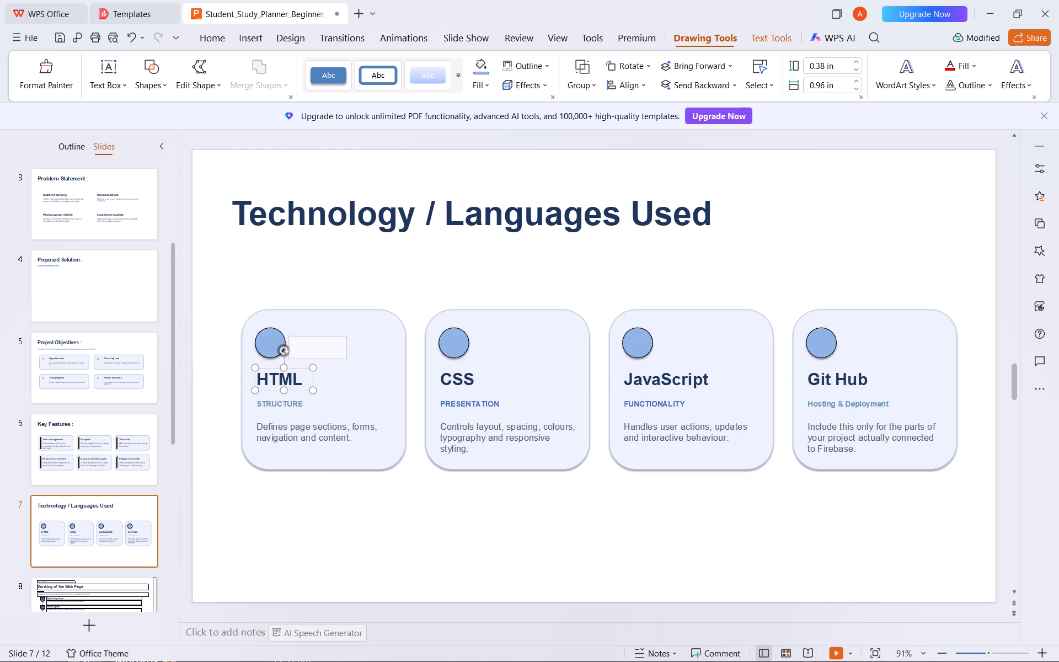
left_click_drag(331, 334, 343, 331)
Narrow the CSS heading's text box to about 0.96 in and move it beside its circle, level with the HTML heading.
left_click(501, 371)
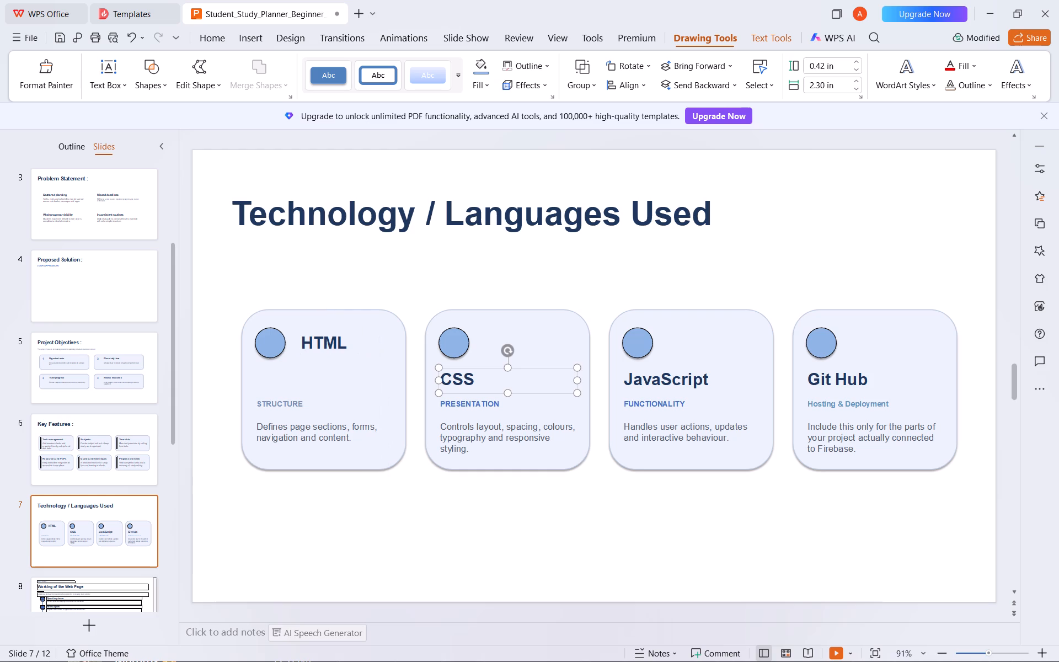
left_click(578, 381)
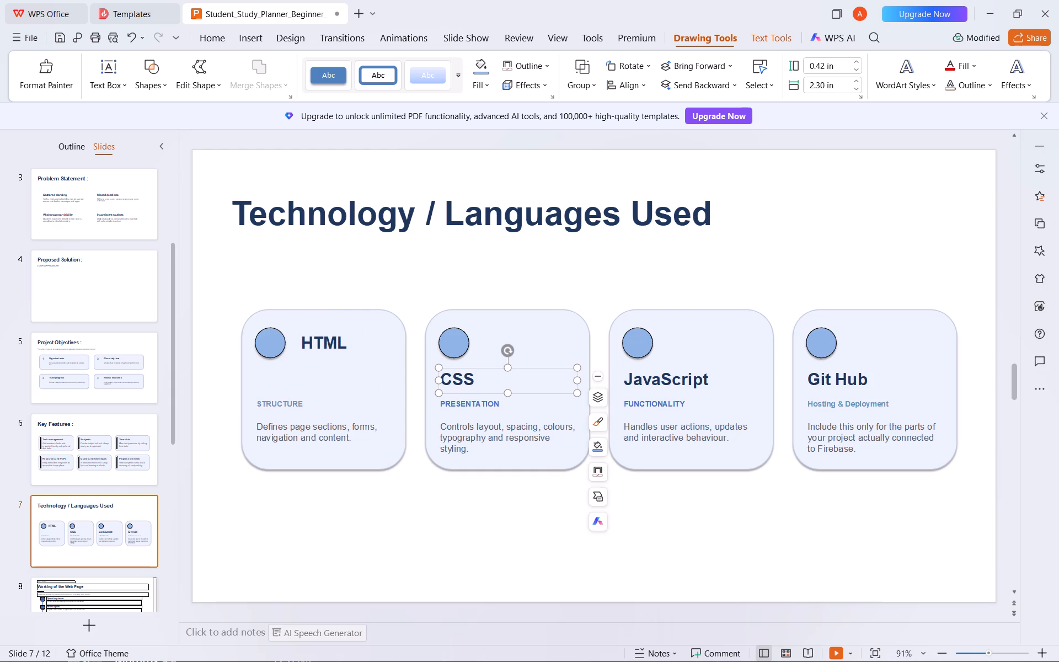
right_click_drag(578, 381, 494, 383)
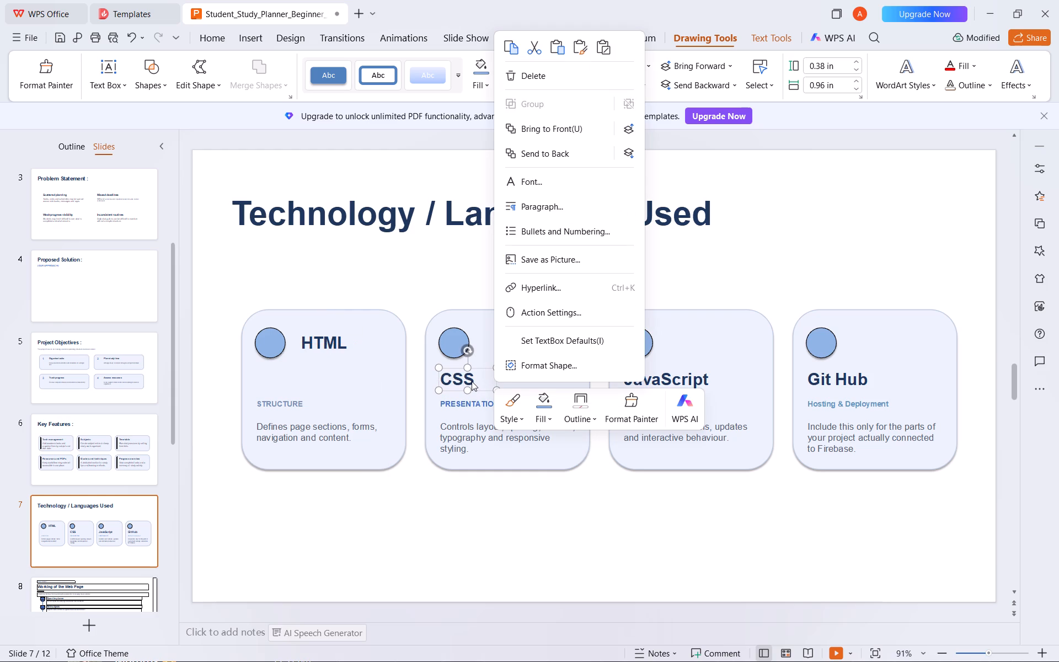
left_click(475, 369)
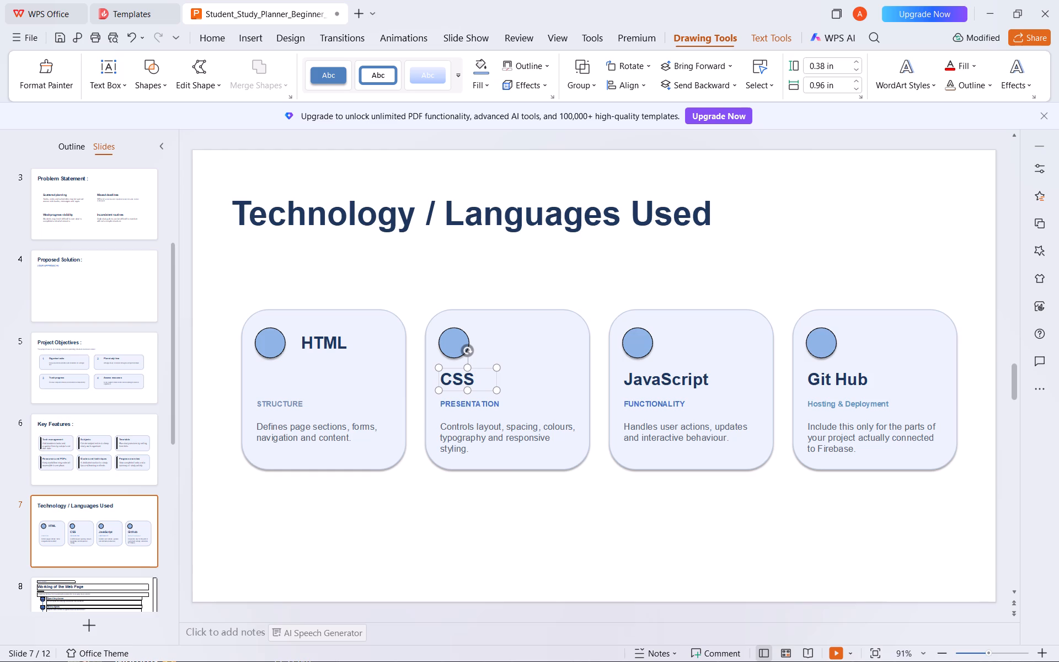
right_click_drag(475, 369, 514, 340)
right_click_drag(514, 340, 516, 335)
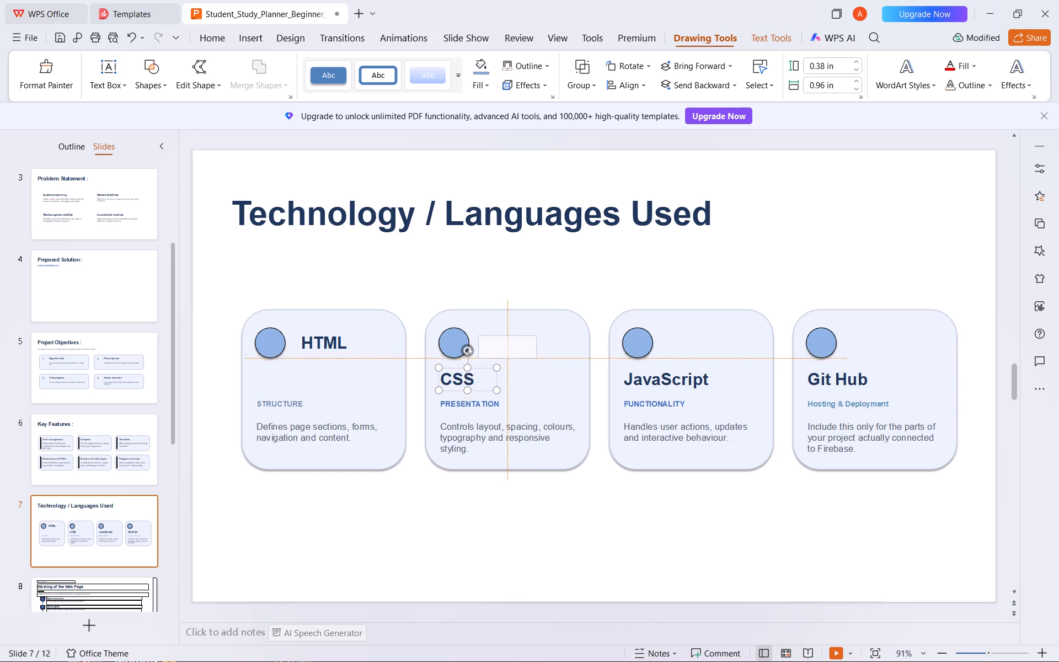
right_click_drag(516, 335, 515, 332)
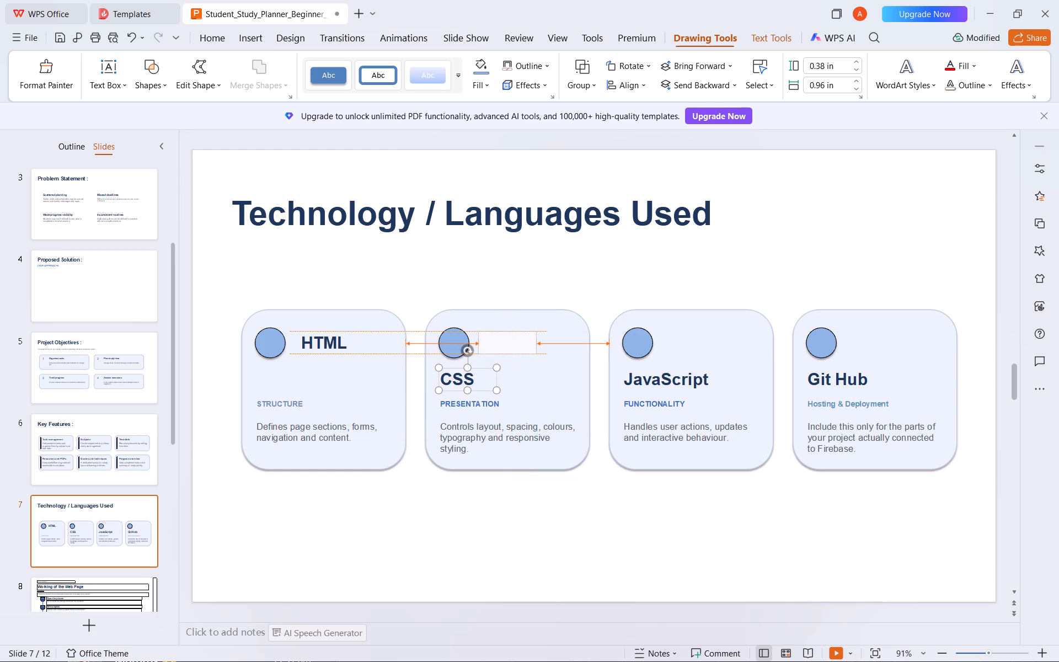
right_click_drag(515, 332, 516, 333)
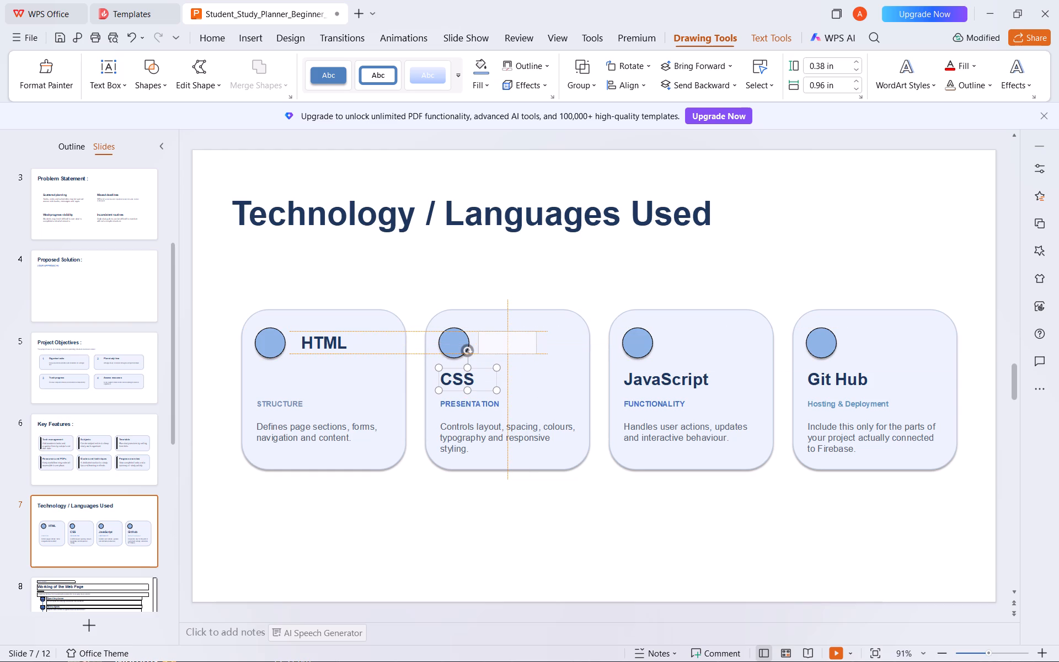
right_click_drag(516, 333, 521, 334)
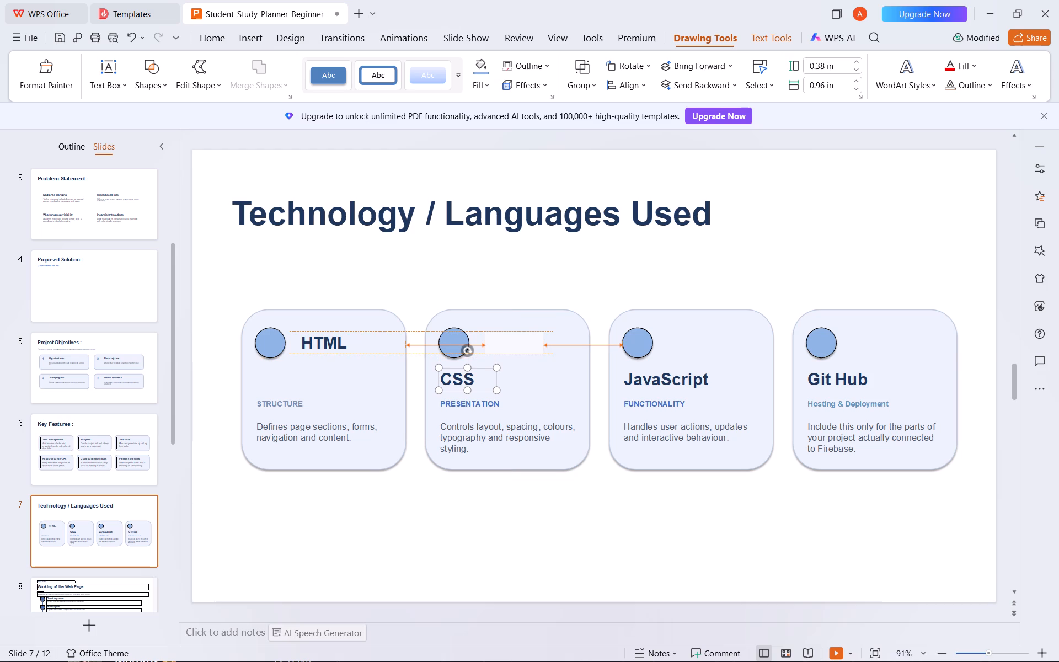
right_click_drag(521, 334, 522, 333)
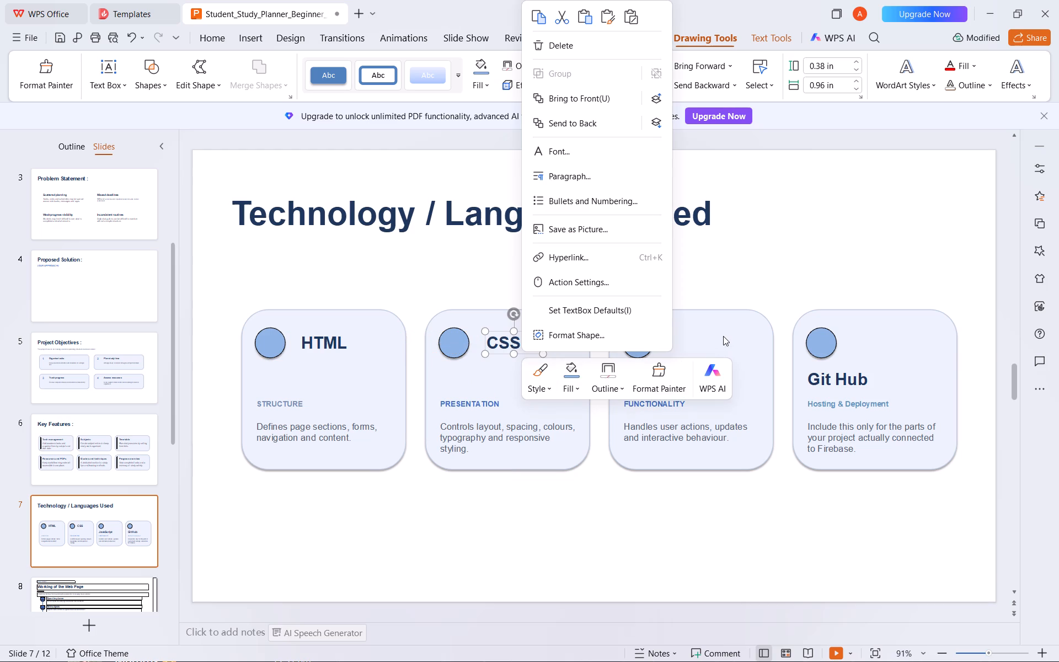
Narrow the JavaScript heading's text box to about 1.53 in and move it beside its circle, level with the CSS heading.
left_click(723, 336)
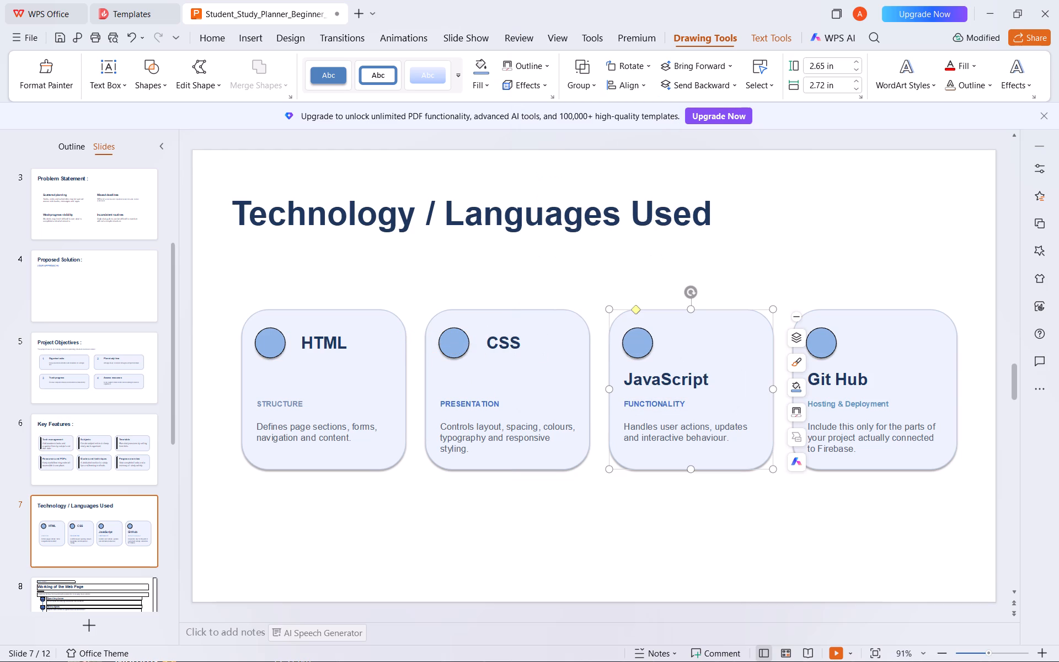
left_click(669, 385)
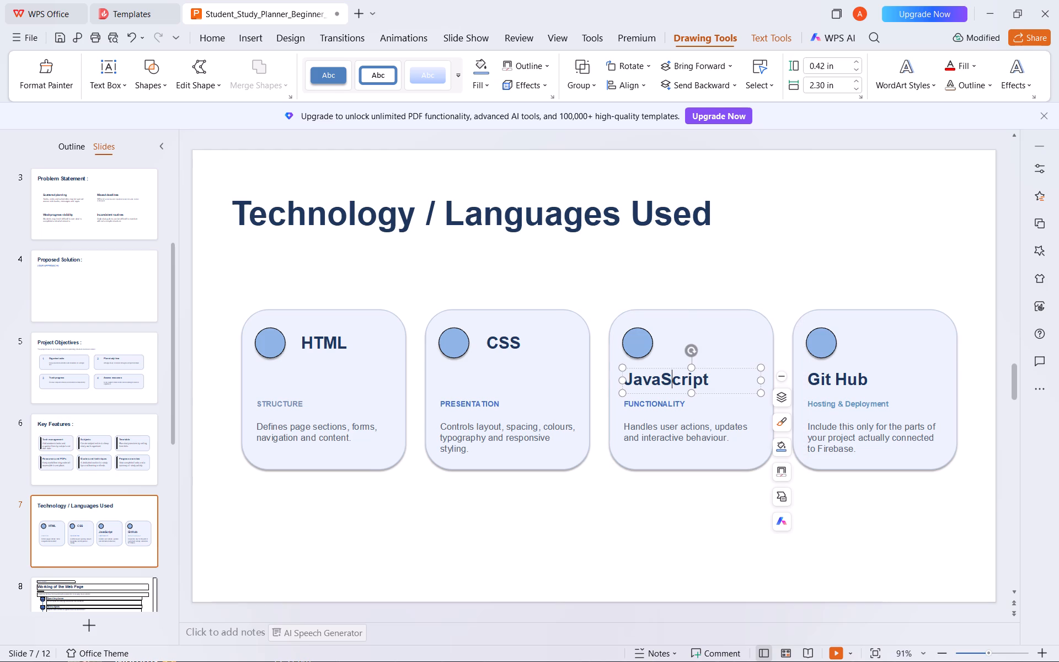
left_click_drag(761, 381, 722, 382)
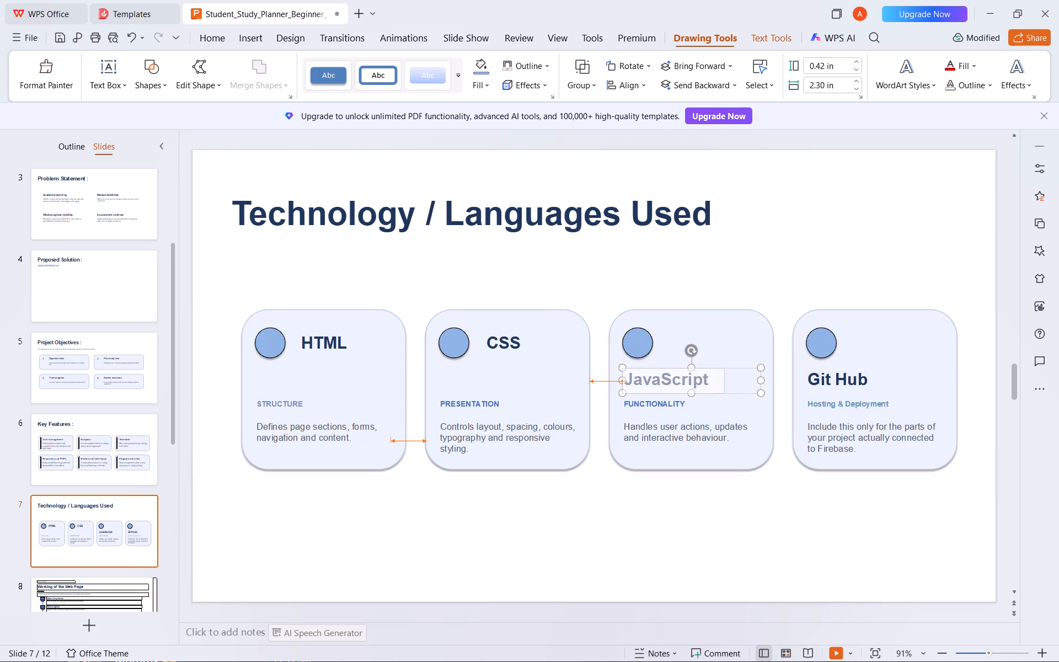
left_click_drag(722, 382, 714, 386)
left_click_drag(714, 386, 713, 386)
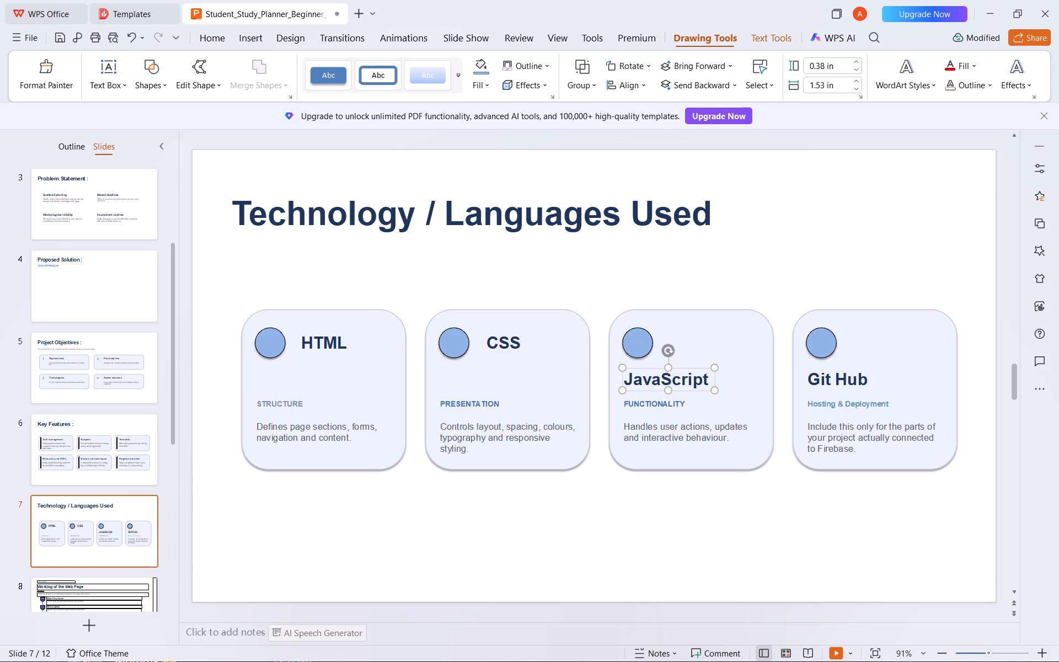
left_click_drag(664, 367, 700, 326)
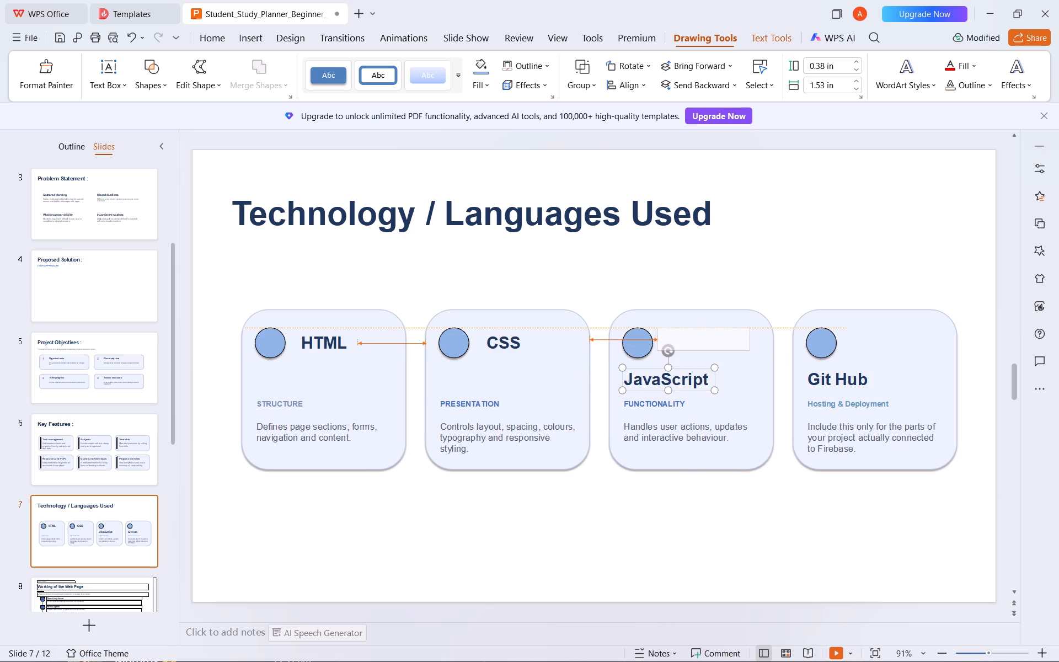
left_click_drag(700, 326, 703, 329)
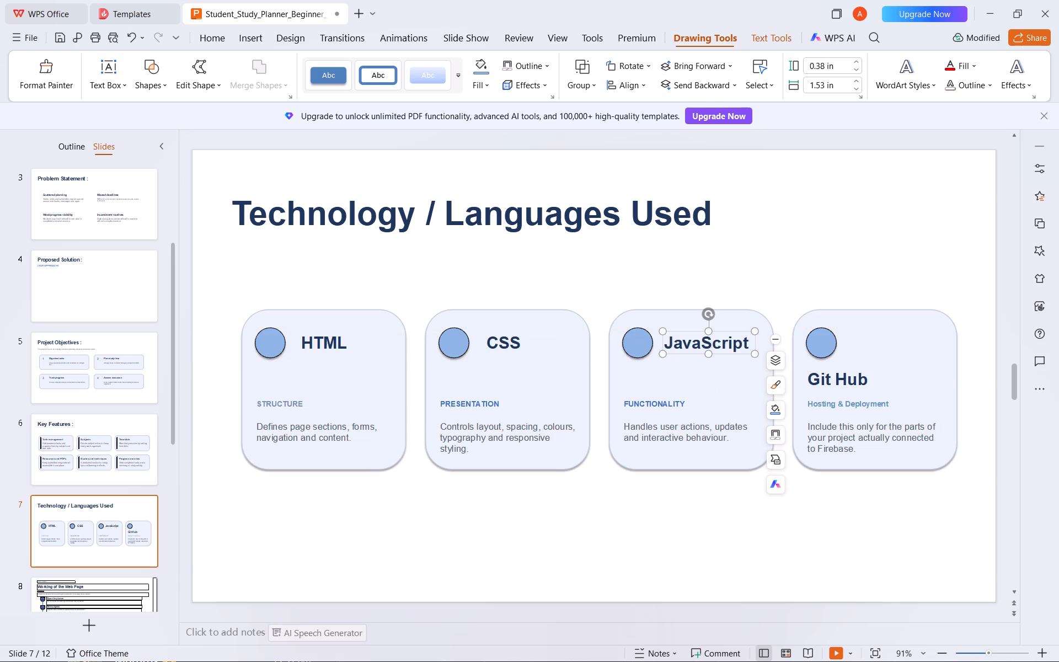
left_click(785, 263)
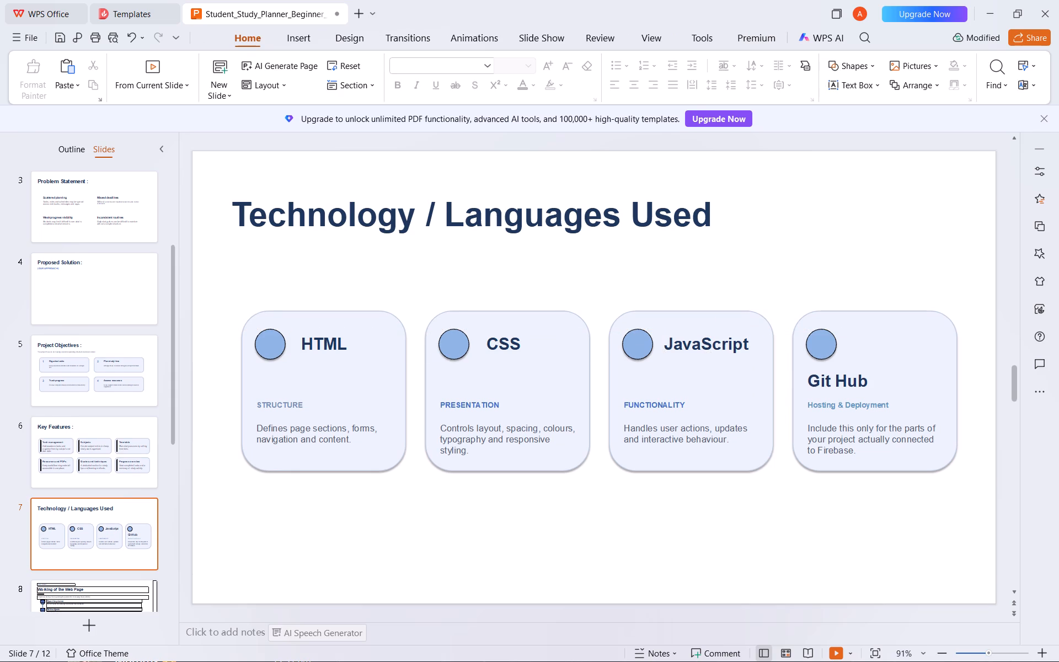
Move the Git Hub heading beside its circle, level with the other headings, and narrow its text box to fit inside the card.
left_click(826, 378)
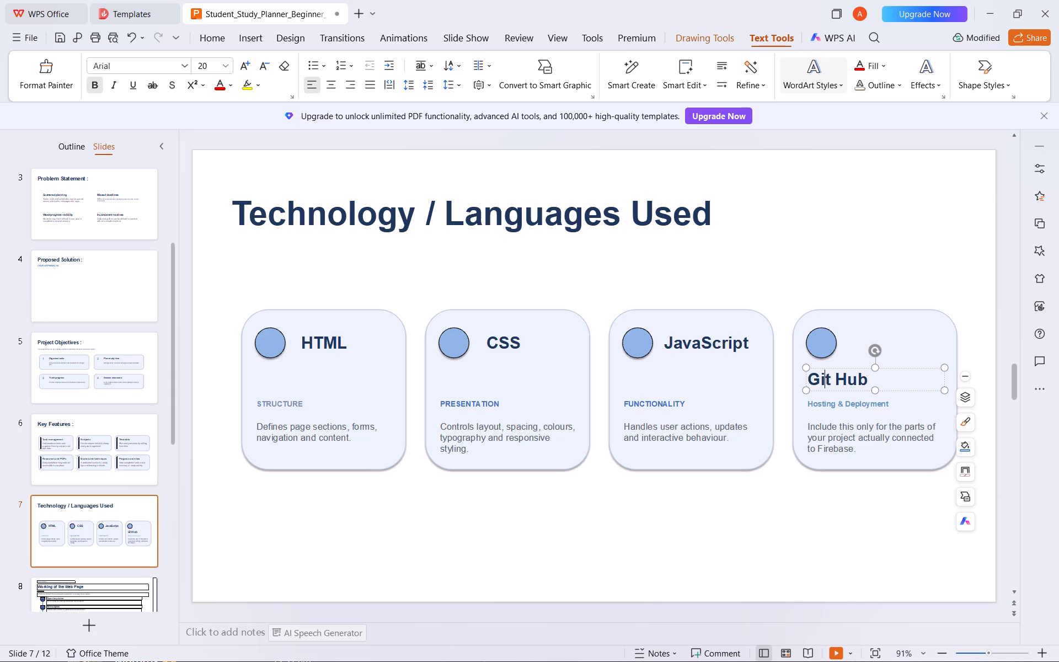
left_click(942, 373)
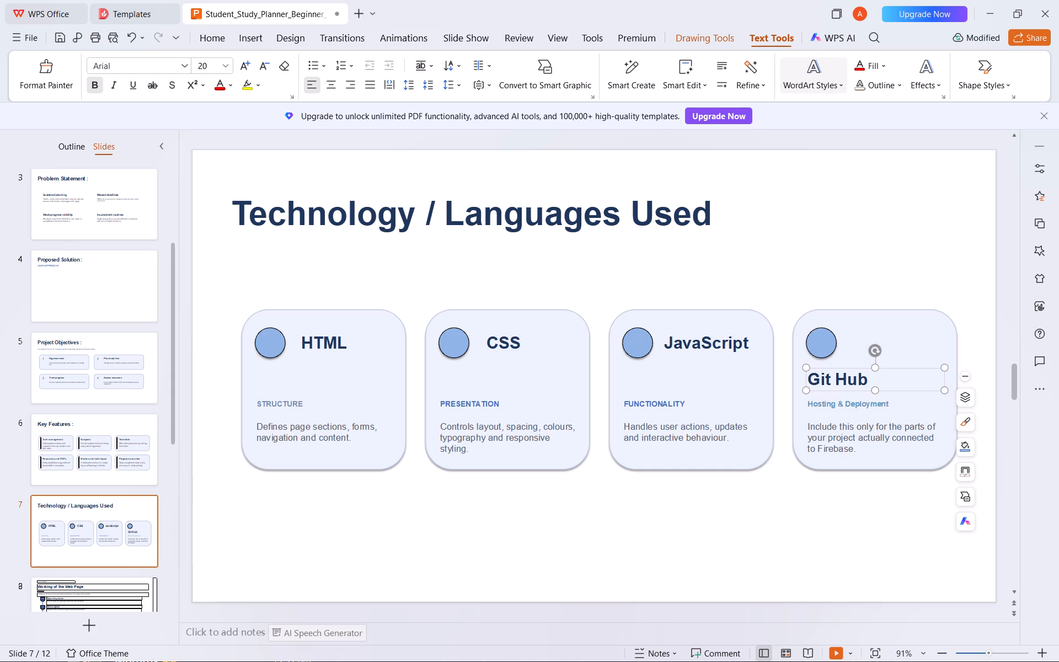
left_click(941, 378)
left_click(921, 369)
left_click_drag(892, 388, 937, 365)
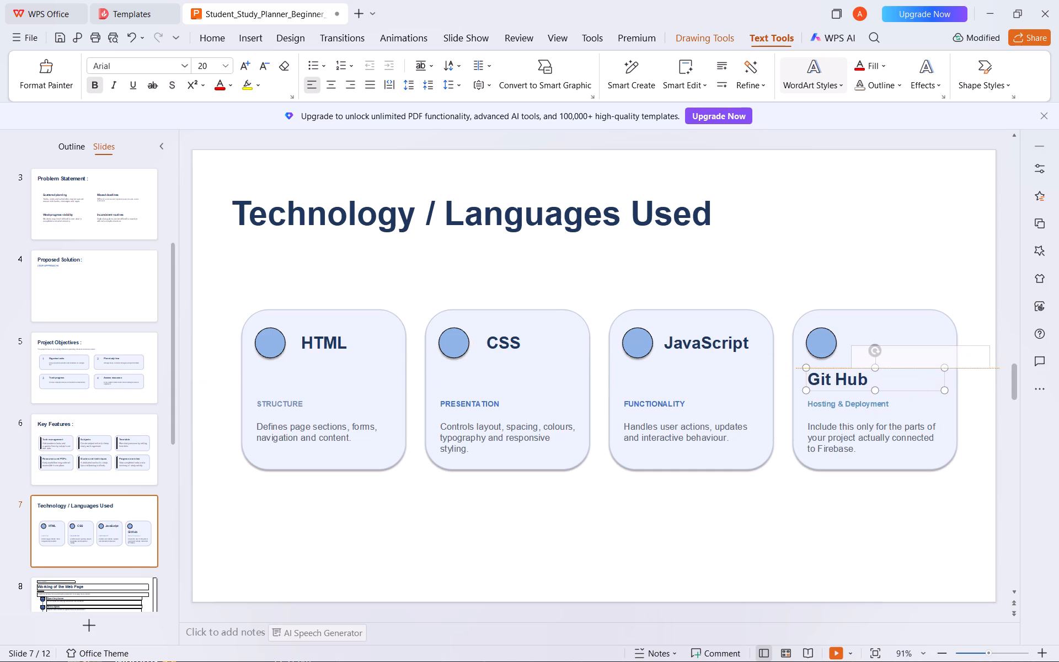
left_click_drag(937, 365, 927, 351)
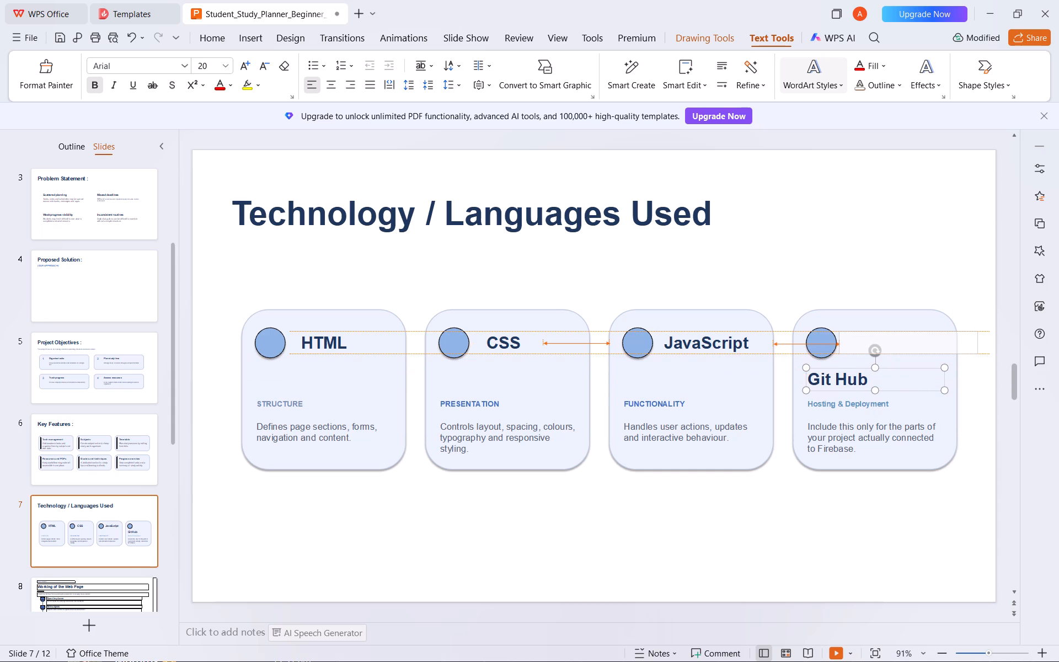
left_click_drag(927, 351, 933, 353)
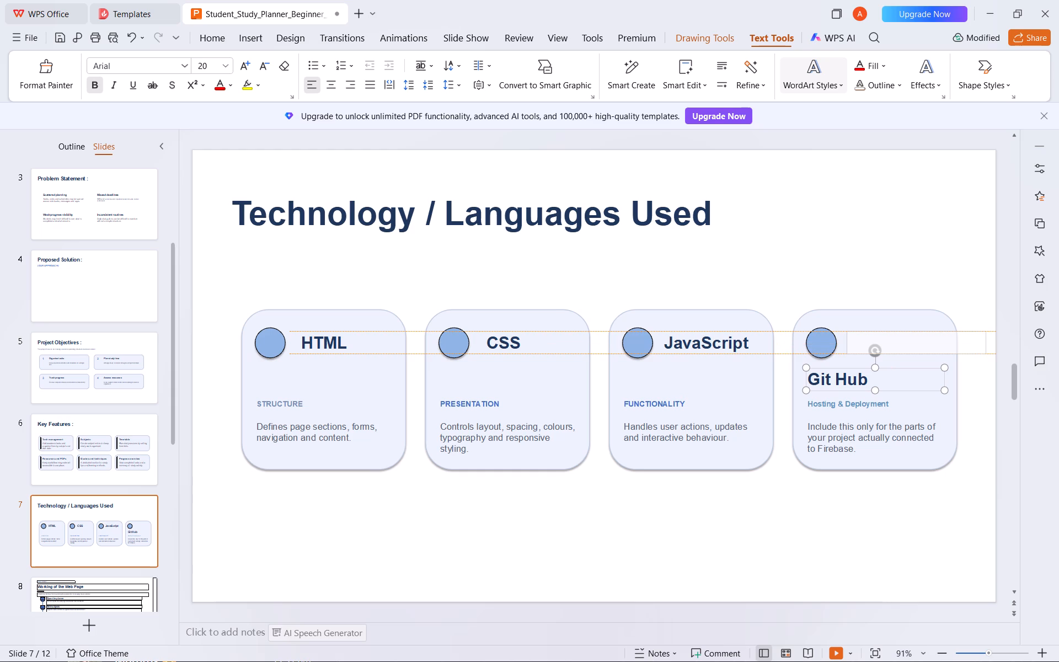
left_click(981, 346)
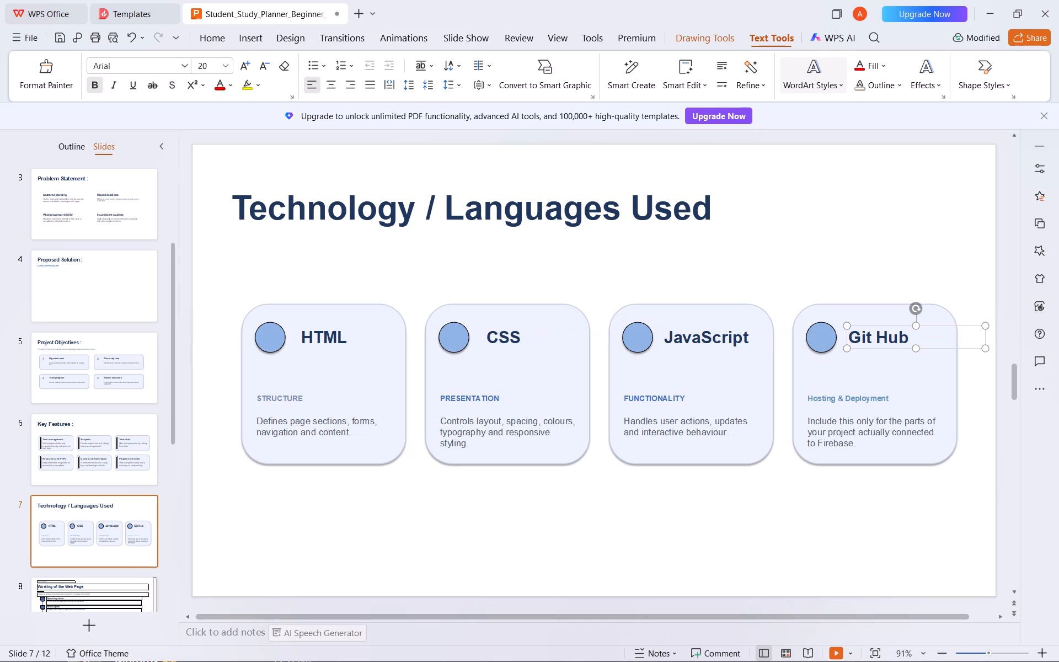
left_click_drag(986, 346, 953, 349)
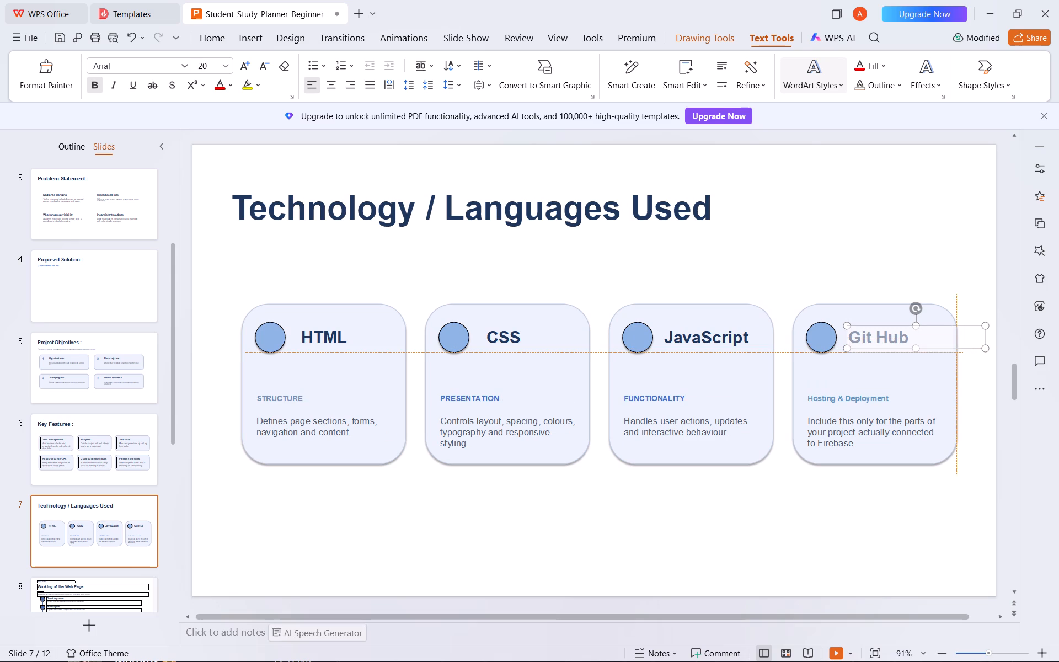
left_click_drag(953, 349, 932, 350)
left_click_drag(932, 350, 931, 349)
left_click_drag(931, 349, 930, 345)
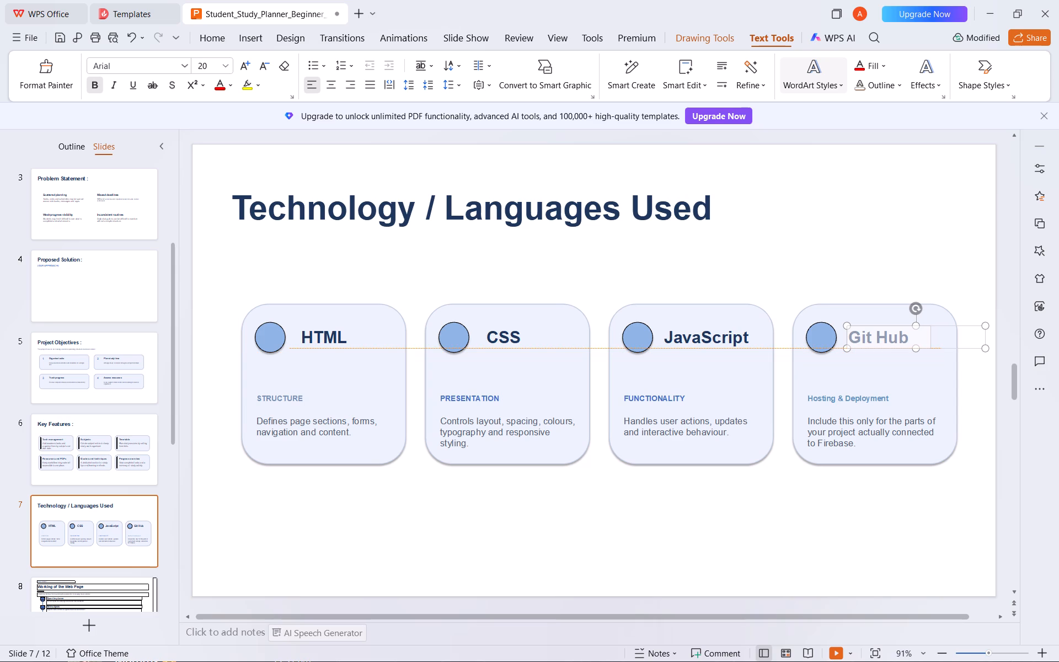
left_click_drag(930, 345, 929, 345)
left_click(919, 220)
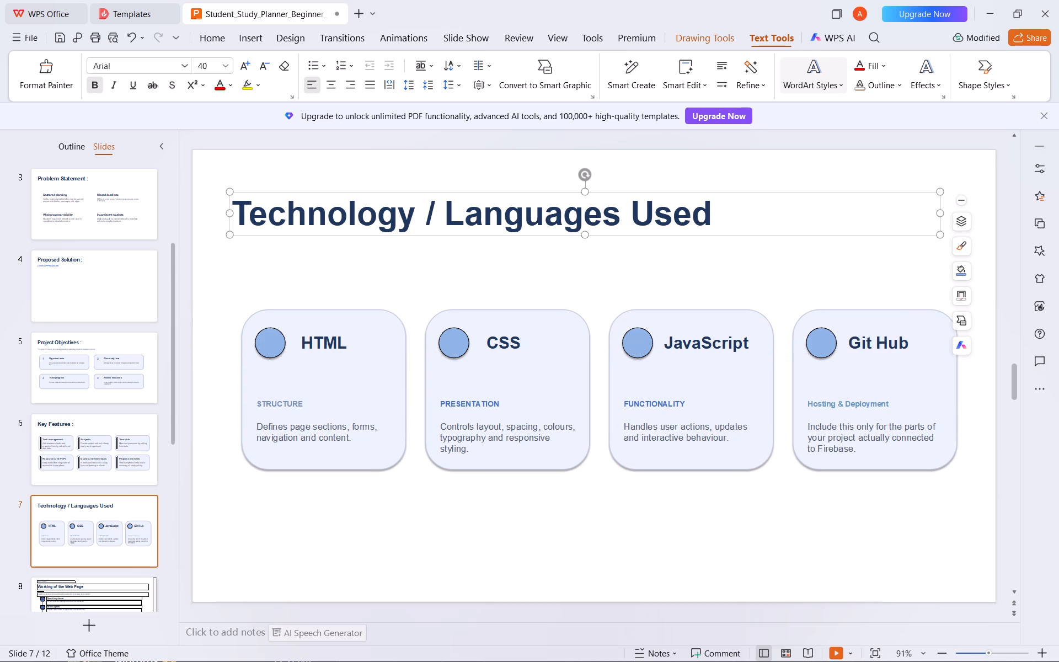
Move the STRUCTURE label straight up to just below the HTML card's circle and heading.
left_click(288, 399)
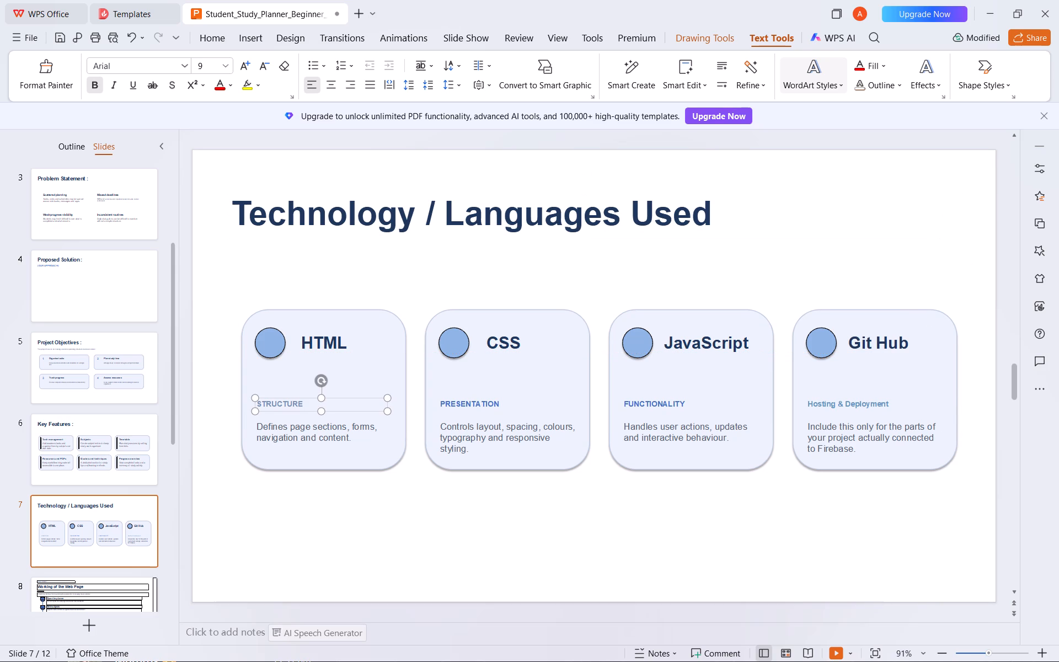
right_click_drag(288, 399, 289, 377)
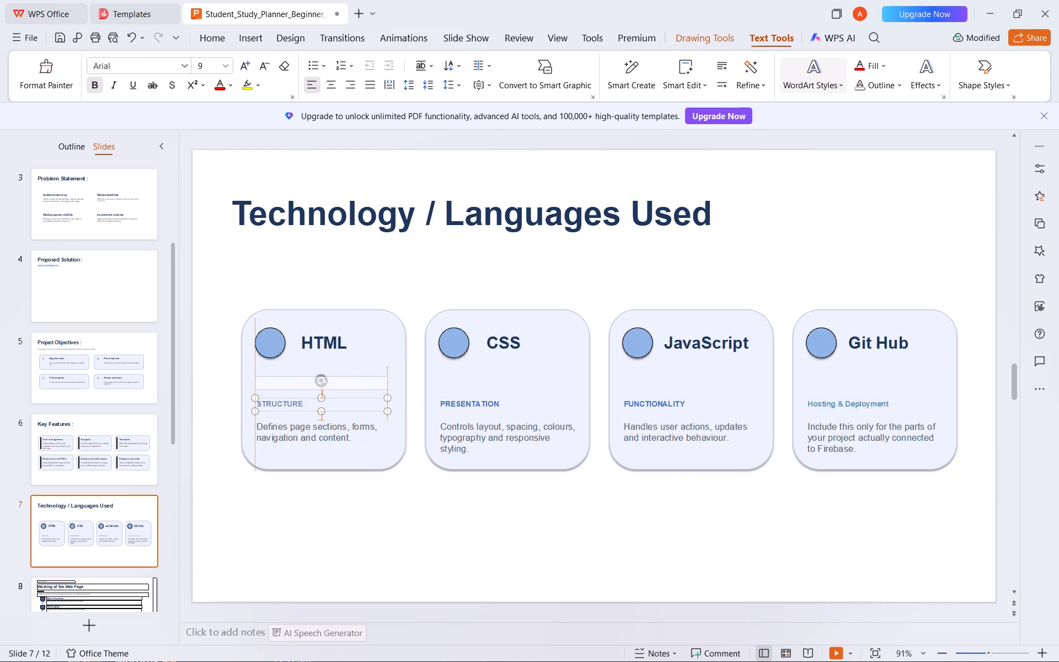
right_click_drag(289, 377, 288, 370)
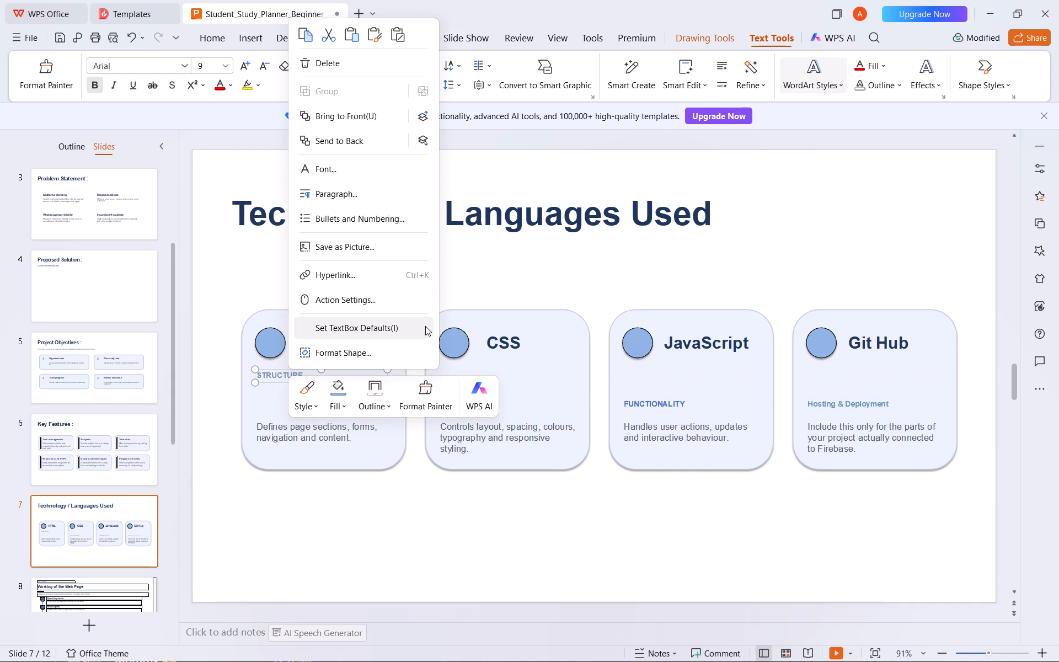
left_click(506, 282)
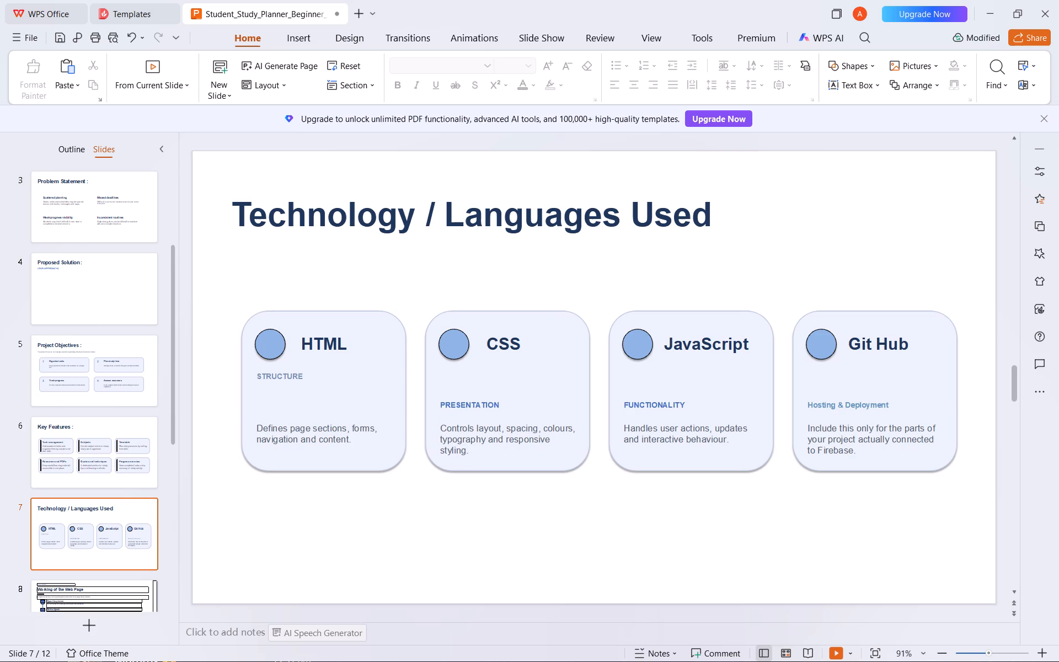
Move the PRESENTATION label up to just below the CSS card's circle, level with the STRUCTURE label.
left_click(476, 406)
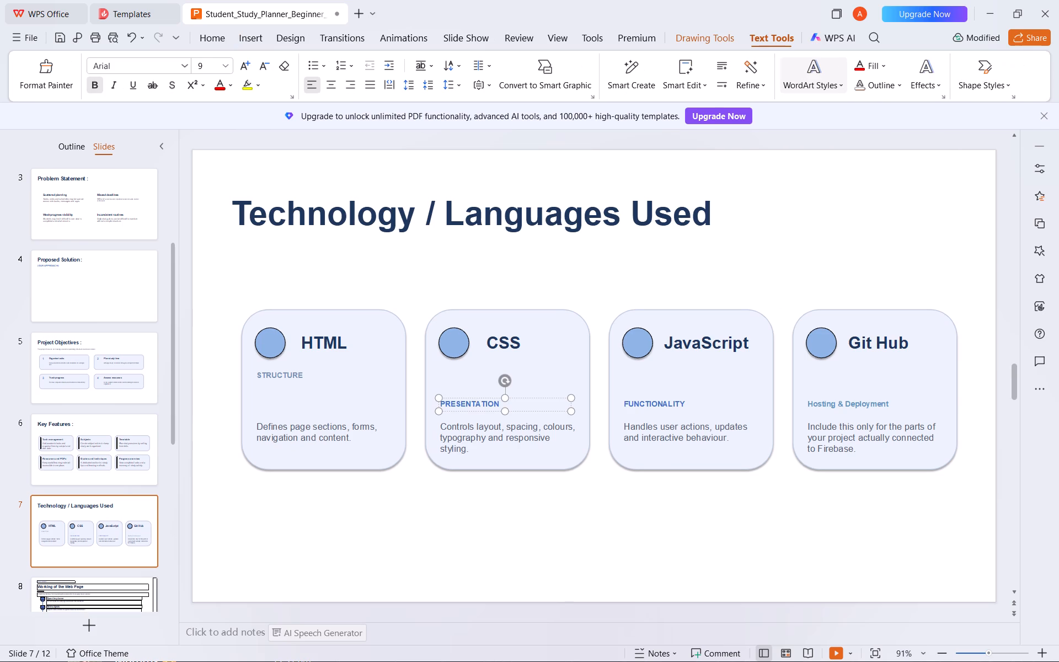
right_click_drag(479, 399, 477, 371)
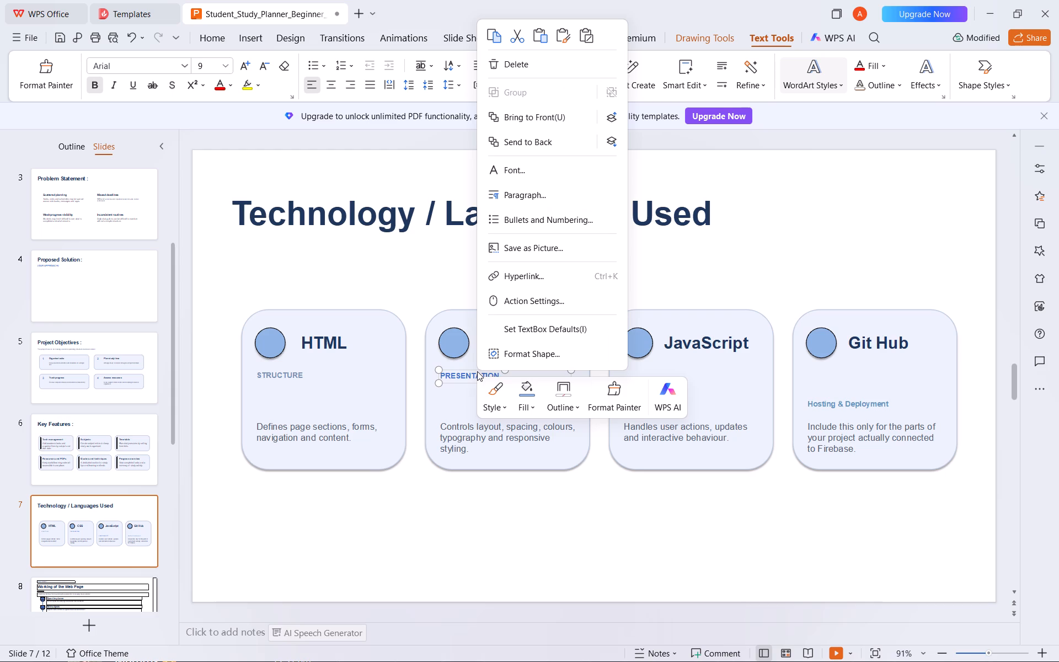
left_click(700, 375)
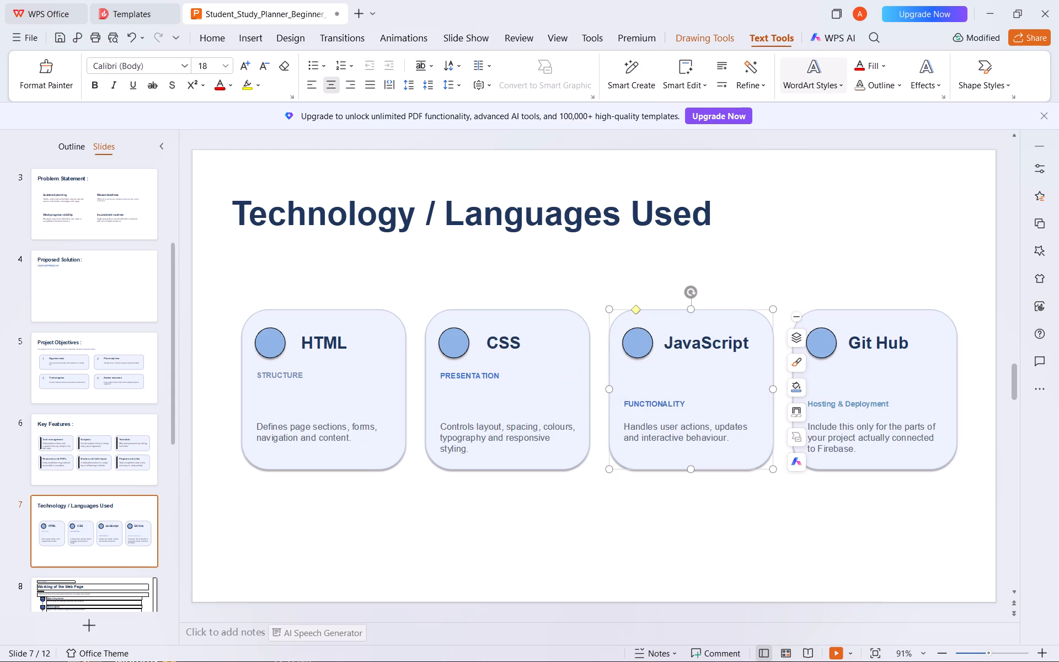
Move the FUNCTIONALITY label up to just below the JavaScript card's circle, level with the PRESENTATION label.
left_click(657, 404)
right_click(657, 404)
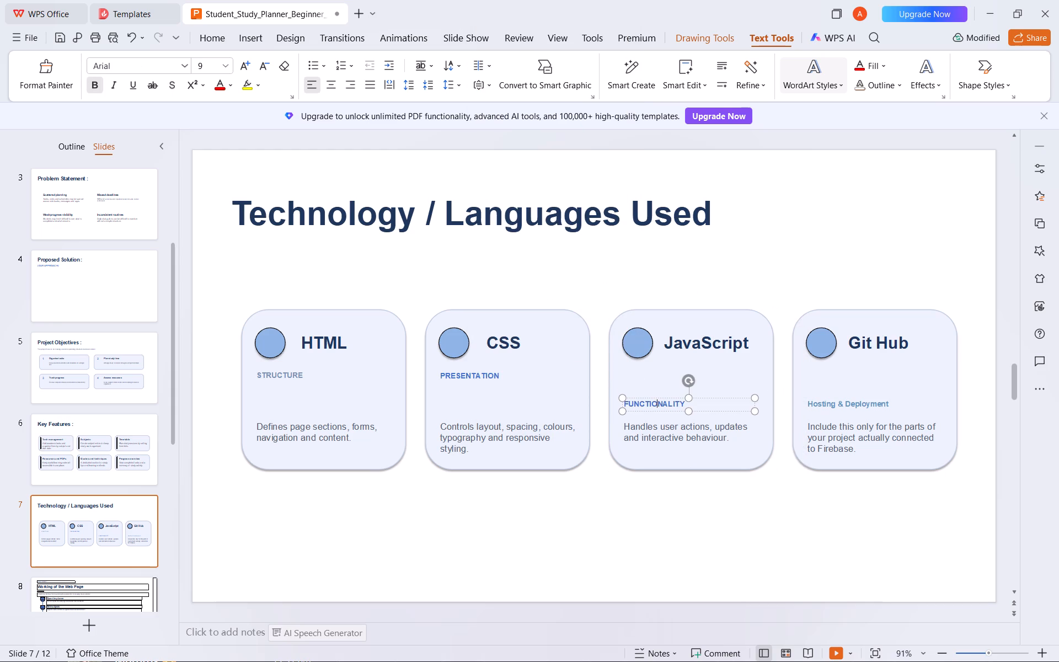
left_click(651, 400)
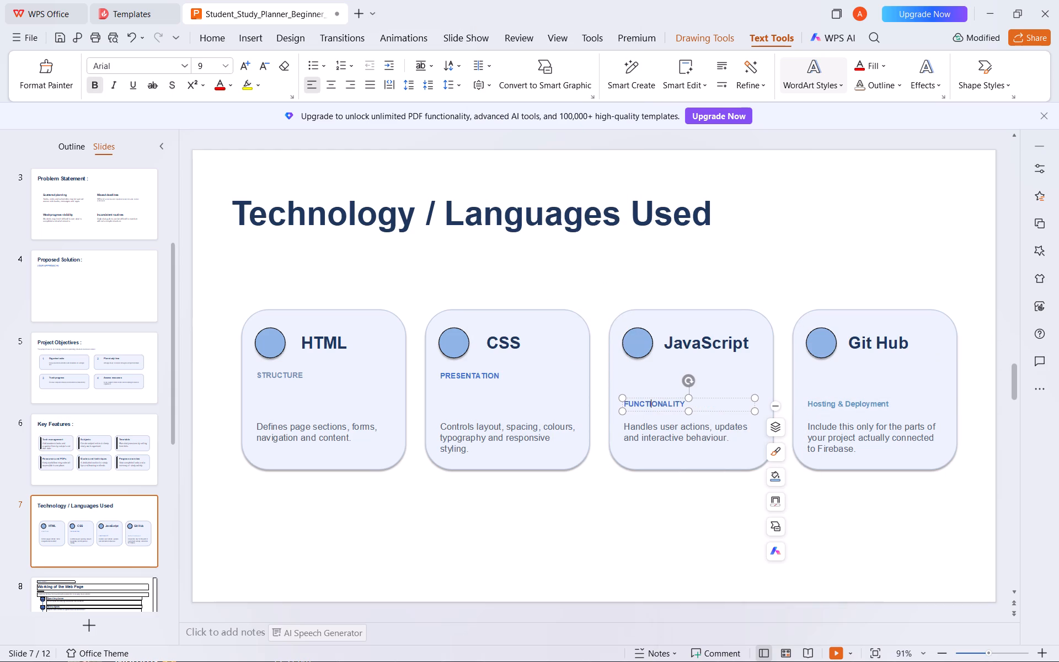
right_click_drag(647, 398, 648, 393)
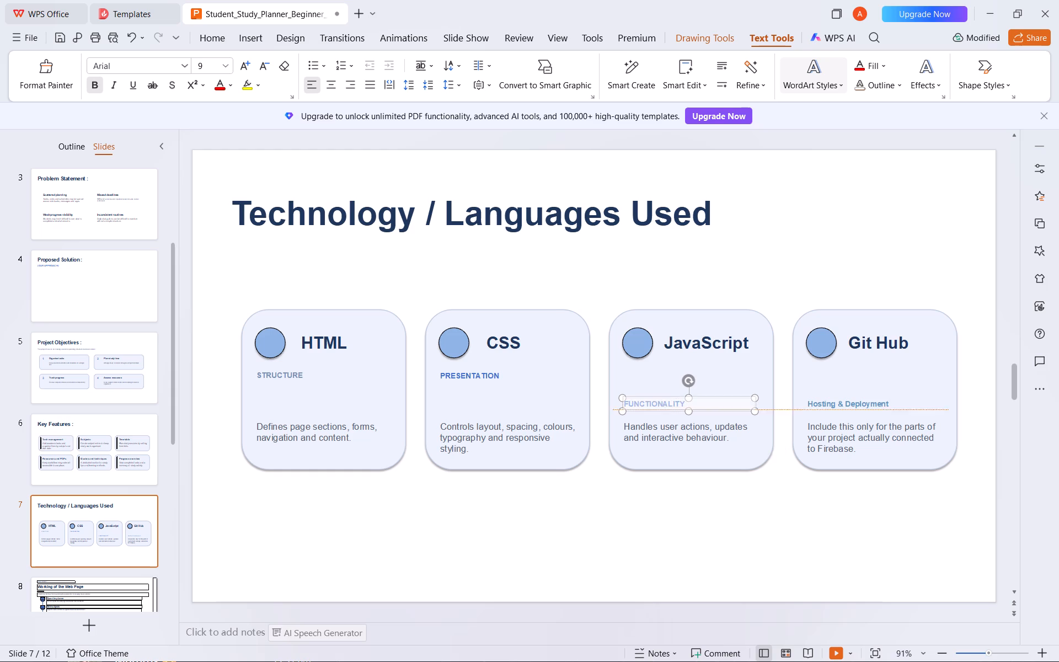
right_click_drag(648, 393, 649, 365)
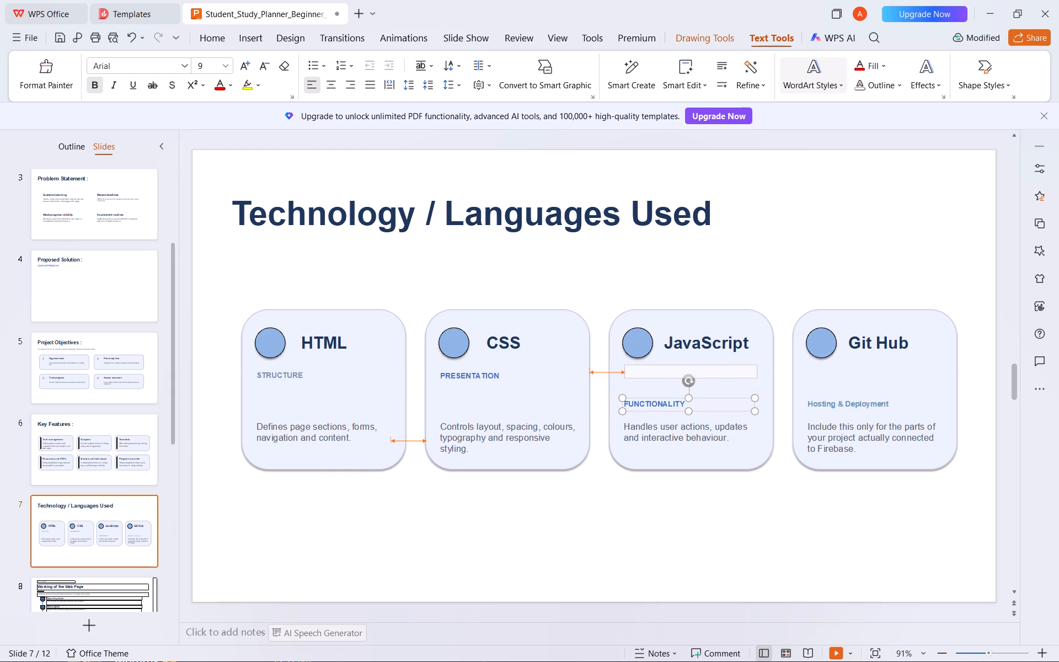
right_click_drag(649, 365, 649, 365)
right_click_drag(649, 365, 649, 367)
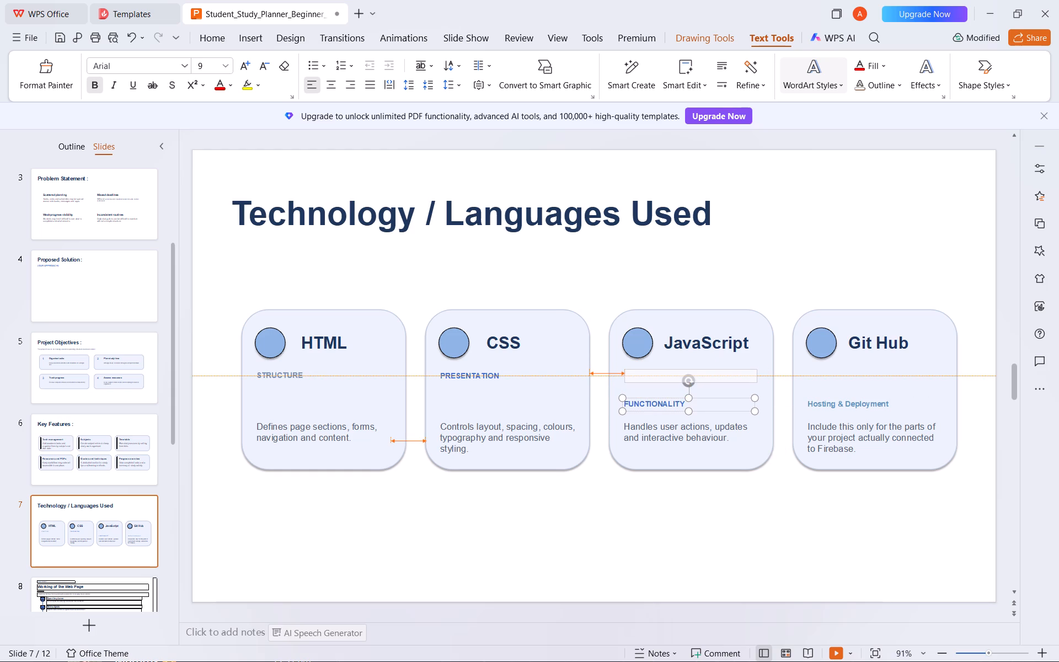
right_click_drag(649, 367, 649, 366)
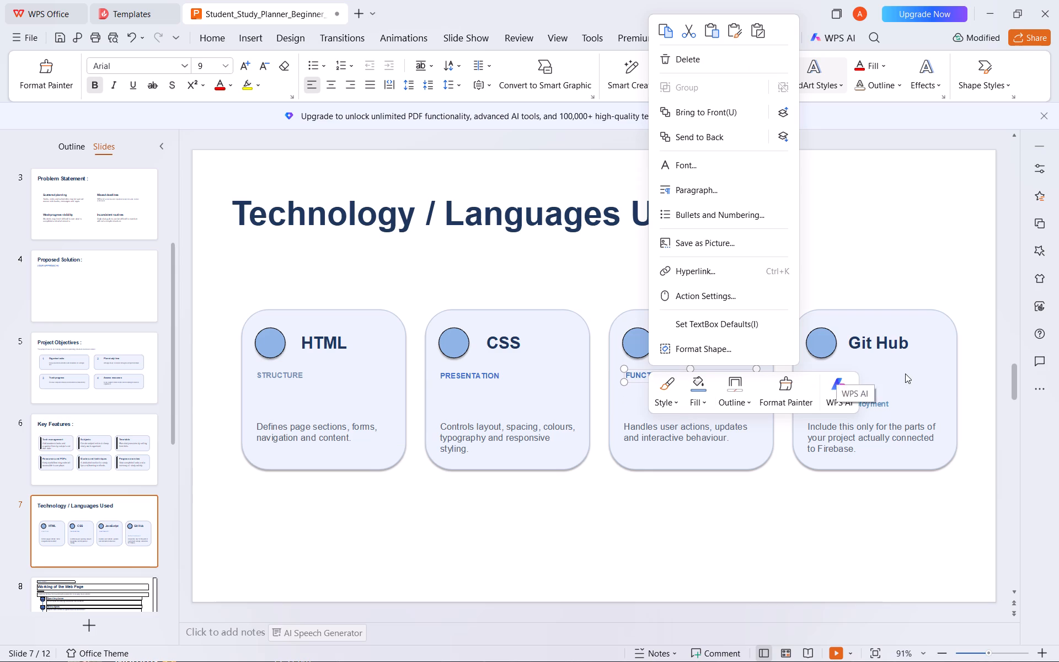
left_click(905, 373)
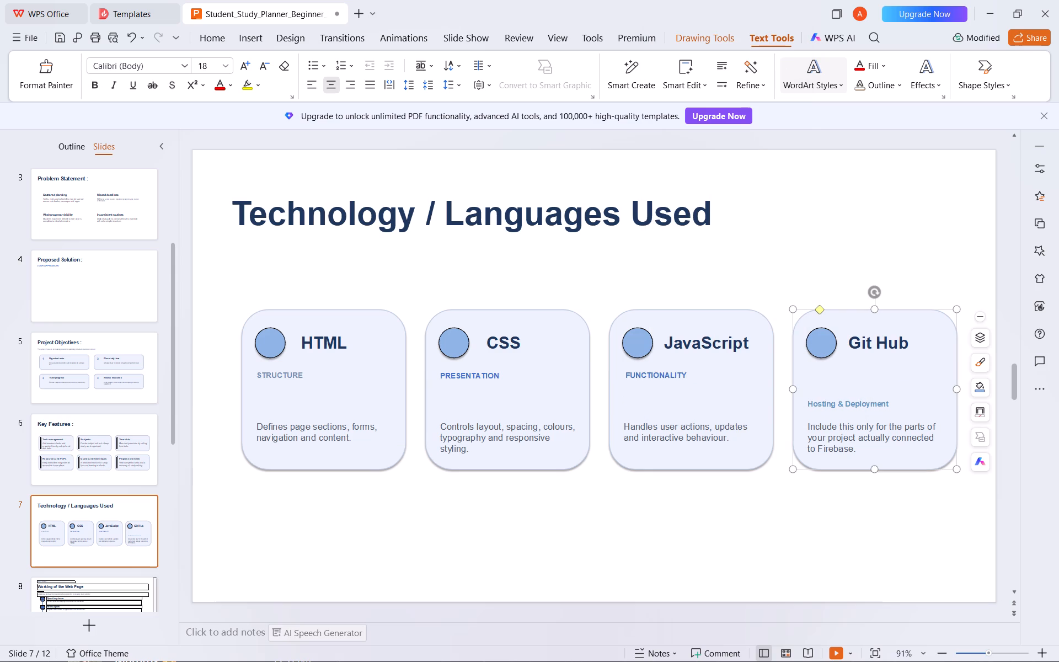
Move the Hosting & Deployment label up to just below the Git Hub card's circle, level with the other labels.
left_click(865, 404)
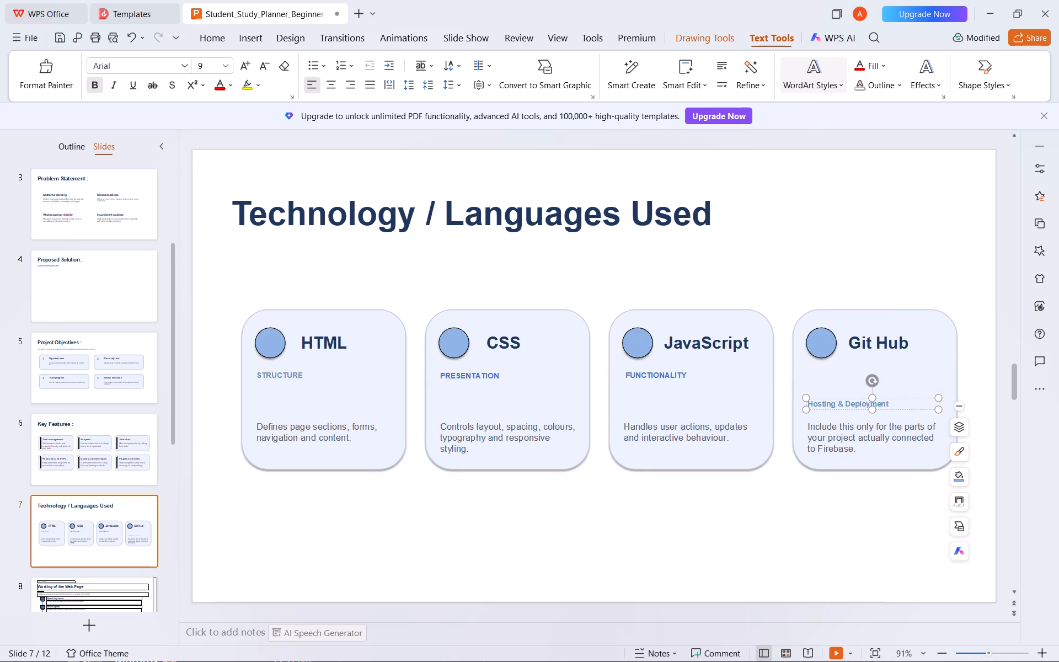
right_click_drag(859, 397, 858, 373)
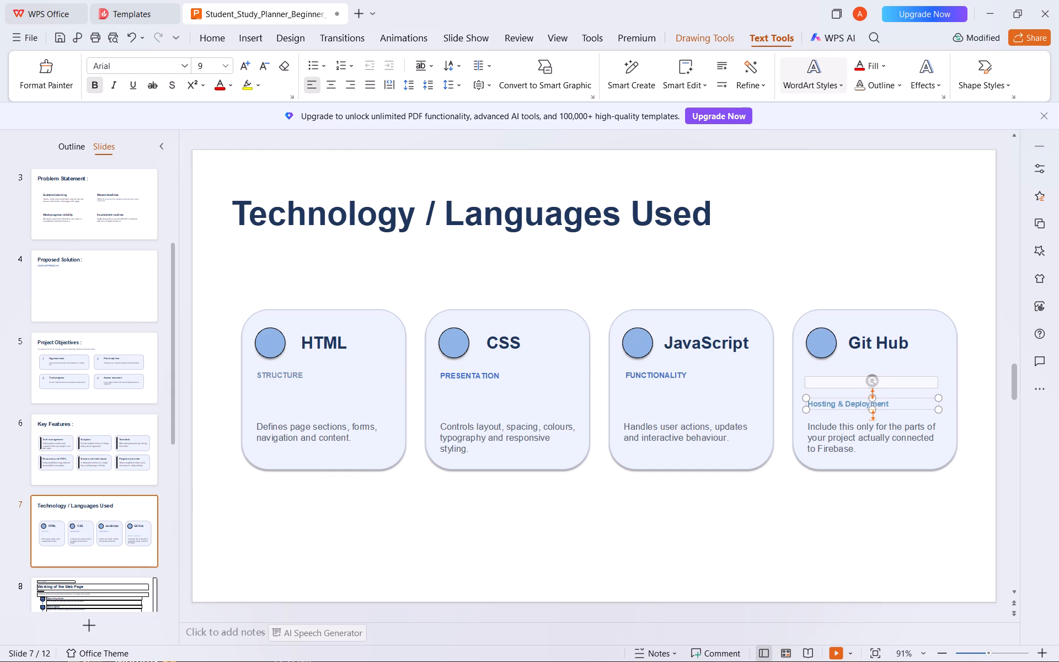
right_click_drag(858, 373, 858, 368)
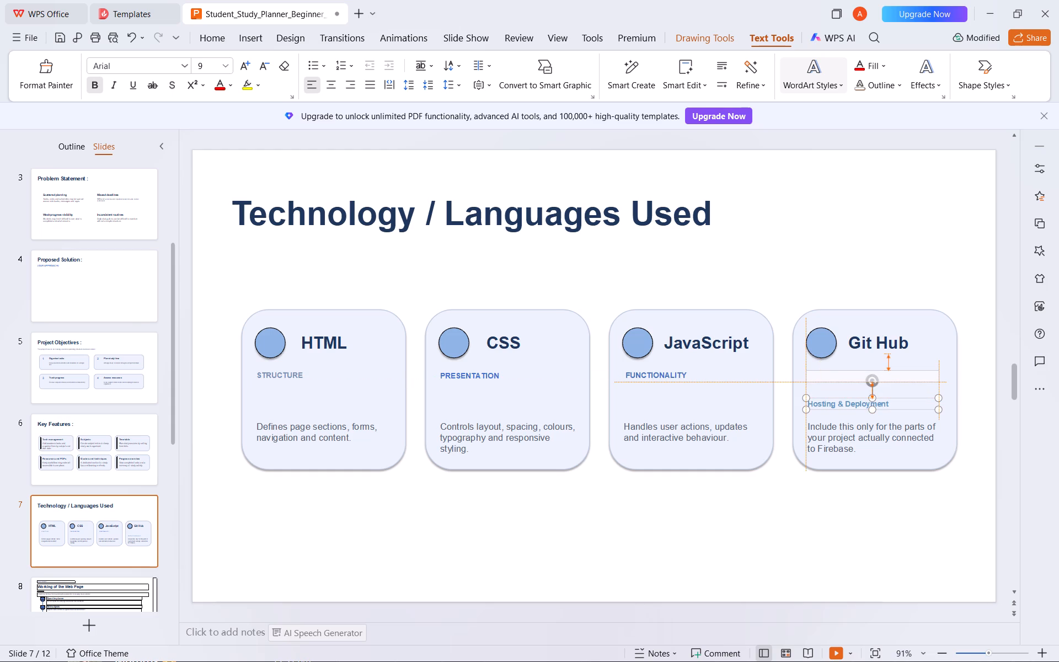
right_click_drag(858, 368, 858, 368)
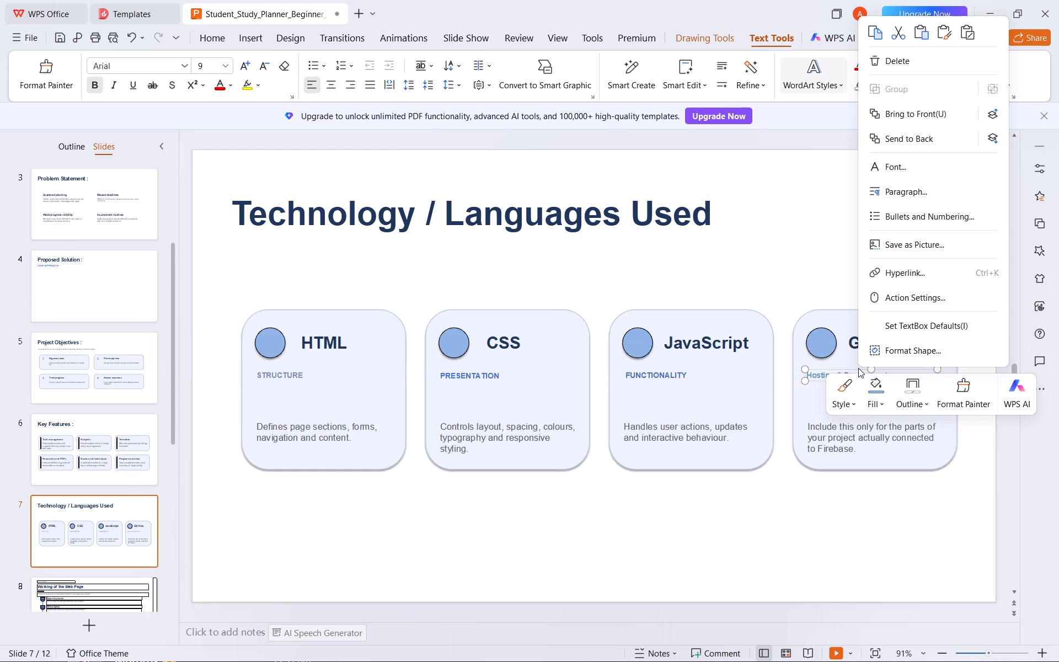
left_click(820, 271)
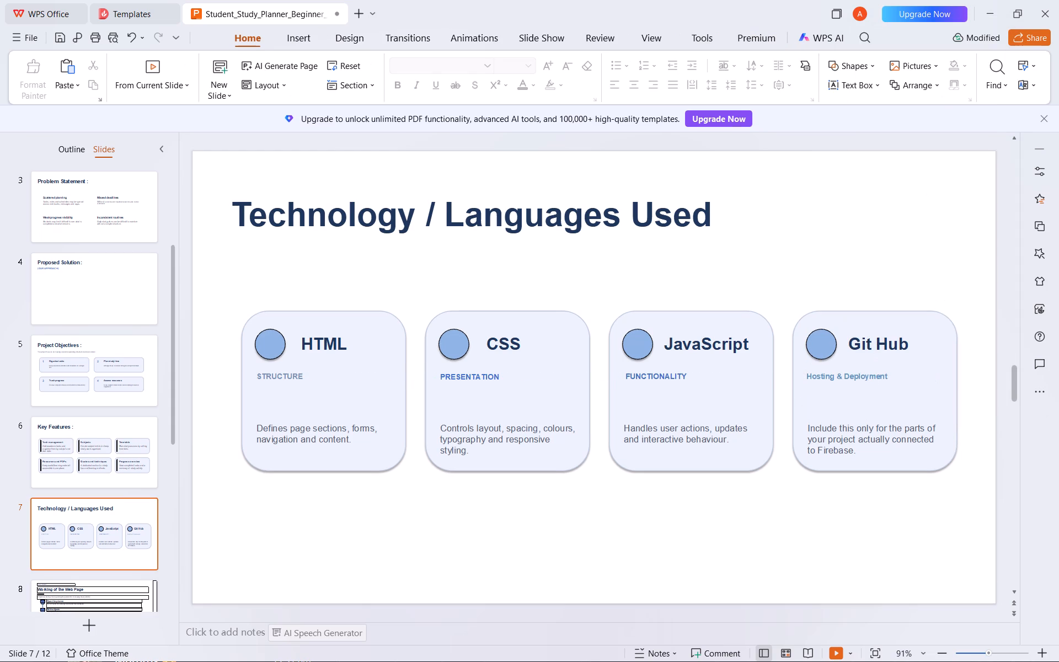
Recolour the HTML card's STRUCTURE label with a medium blue theme colour, close to the other cards' labels.
left_click(291, 377)
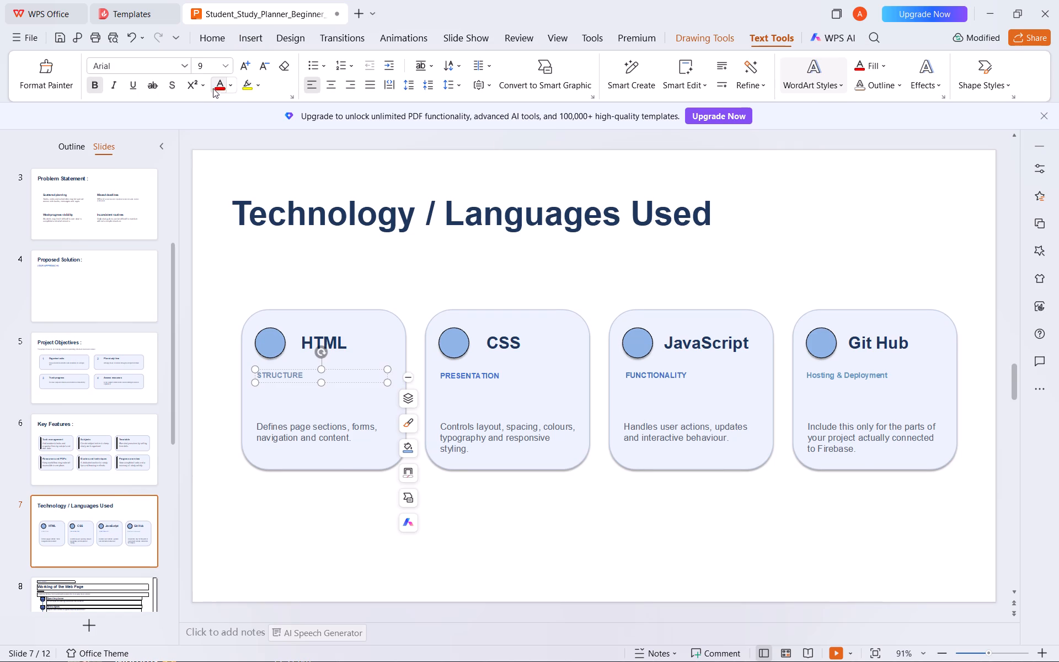
left_click(228, 86)
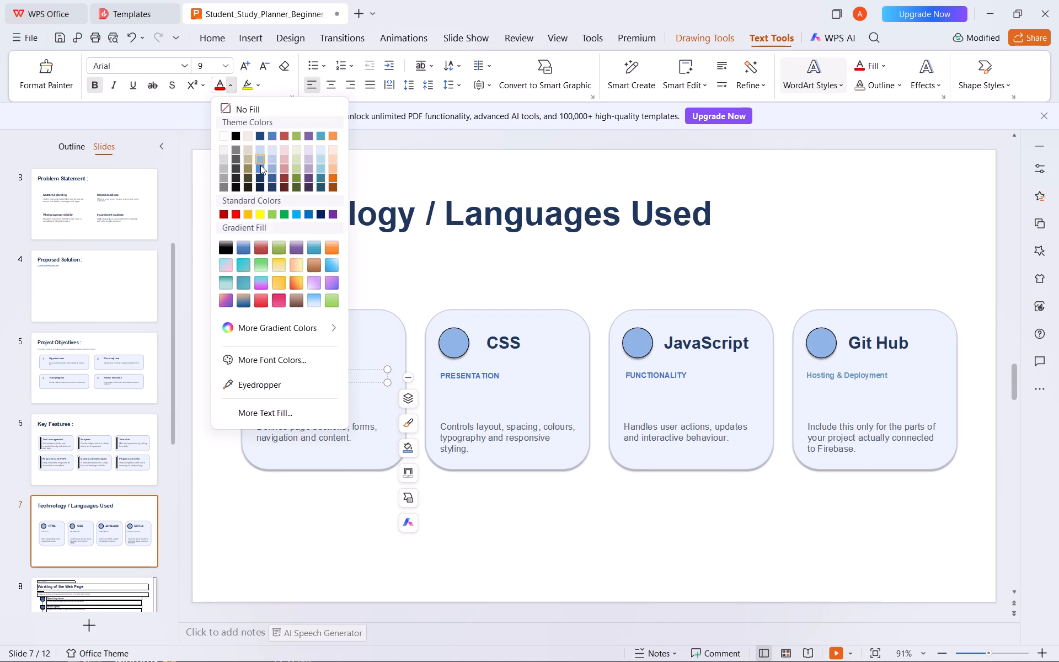
left_click(261, 166)
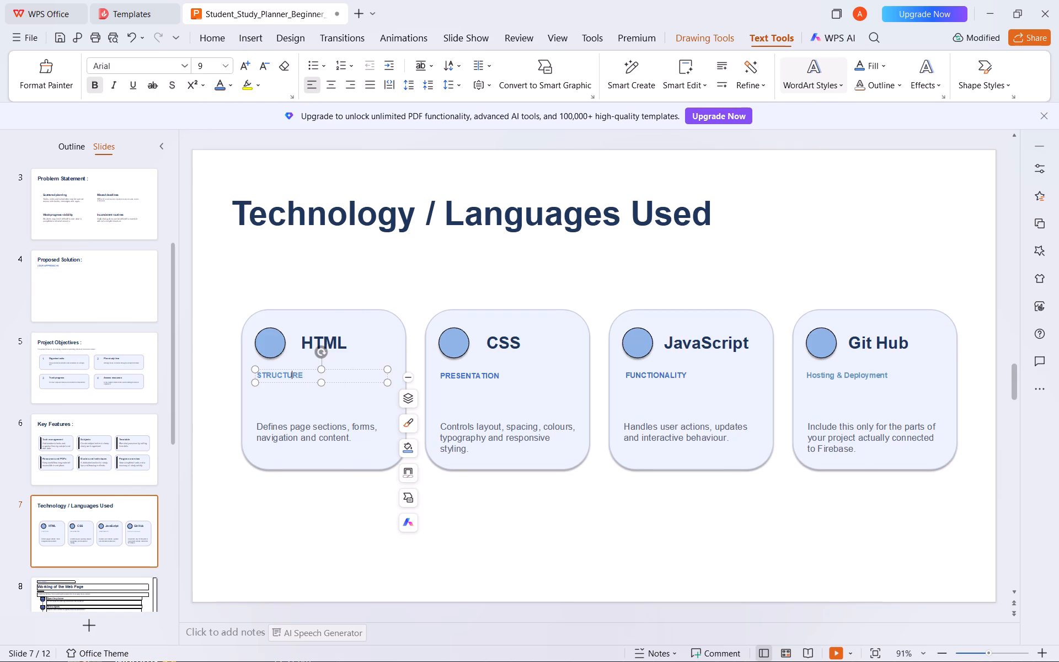
left_click(421, 278)
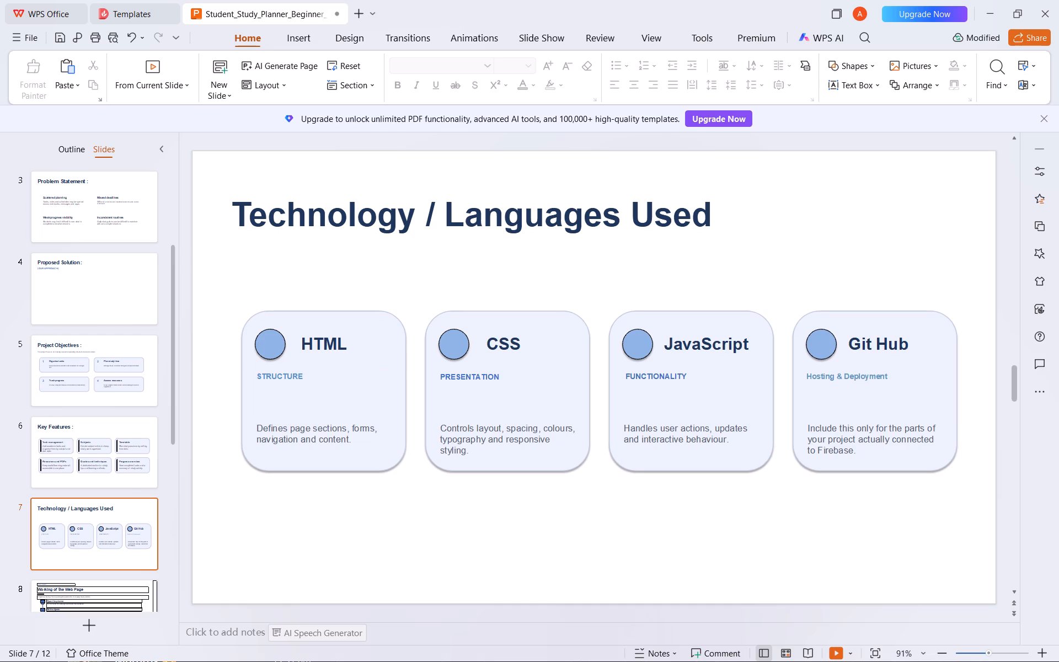
Set the font size of the STRUCTURE and PRESENTATION labels to 12.
left_click(301, 376)
key("ctrl+a")
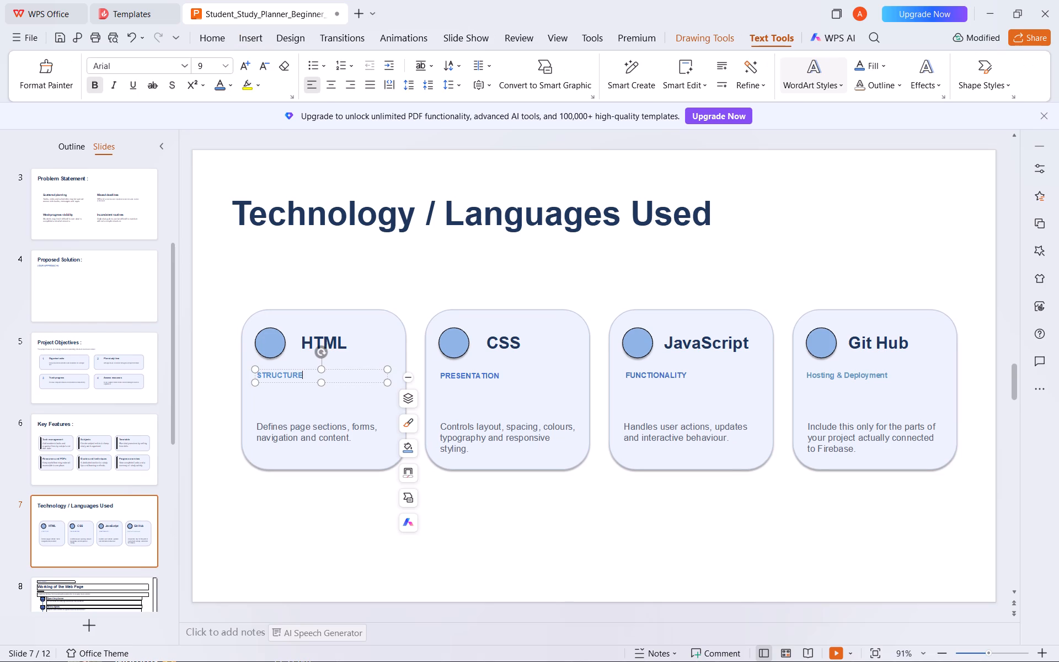
left_click(222, 67)
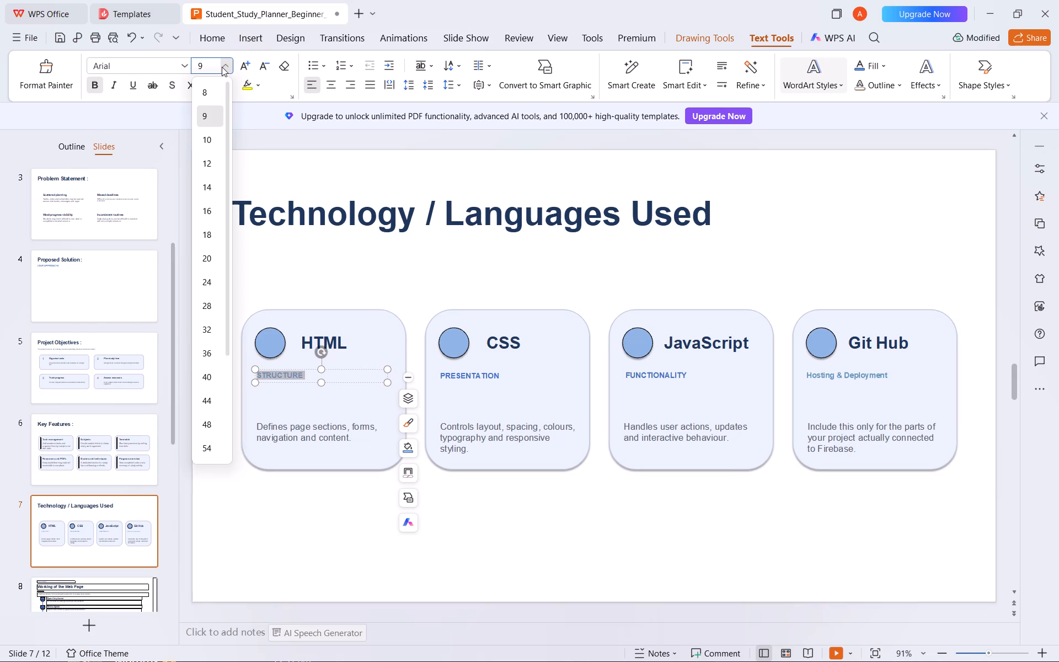
left_click(213, 159)
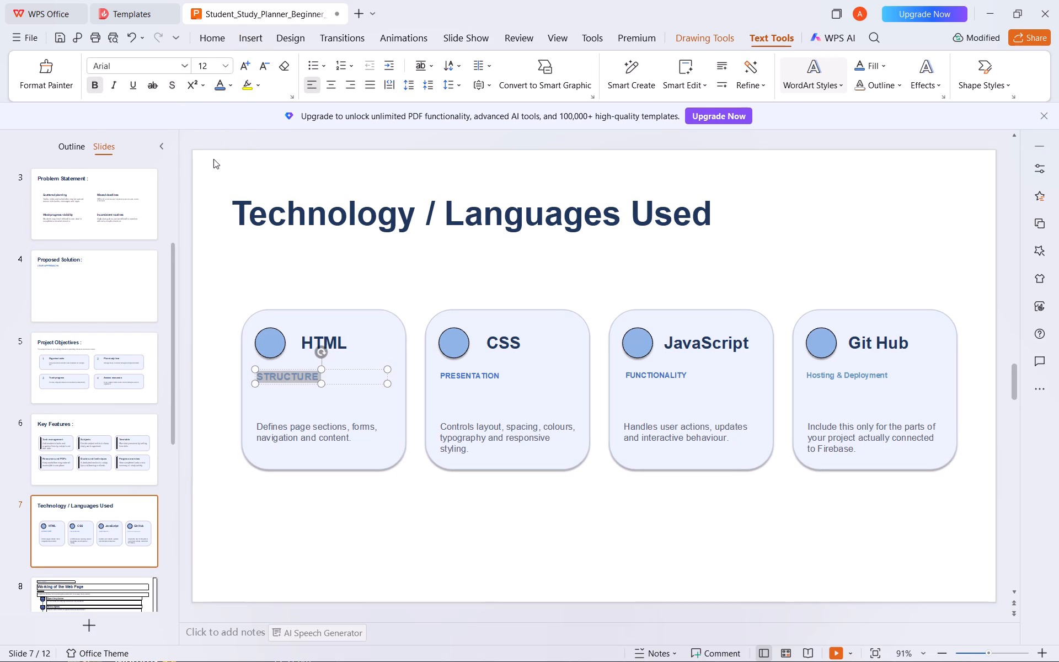
left_click(489, 376)
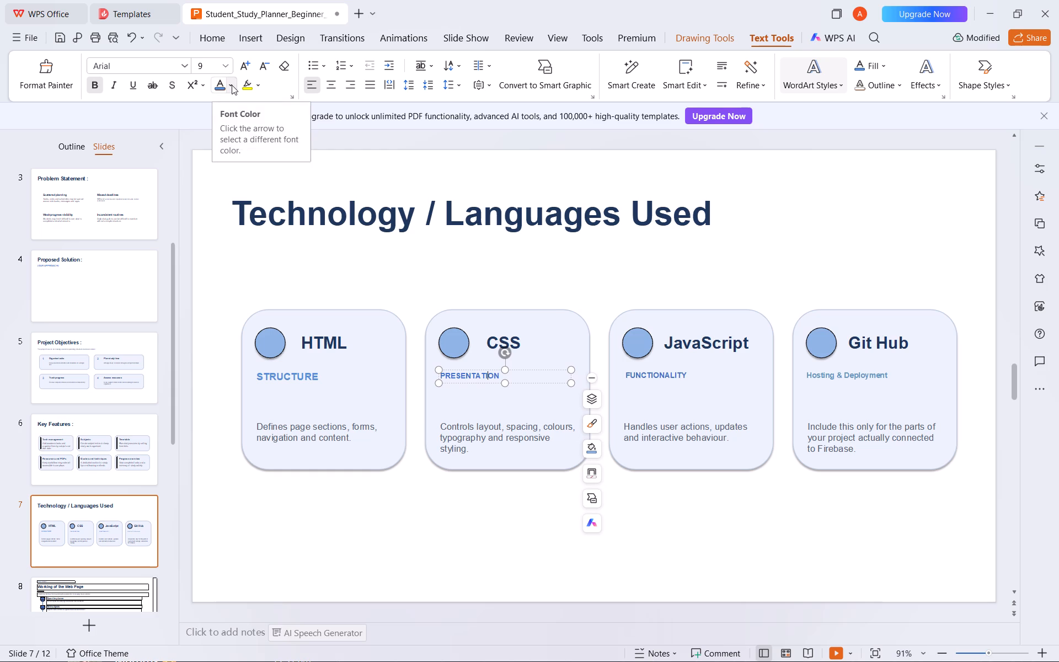
left_click(227, 67)
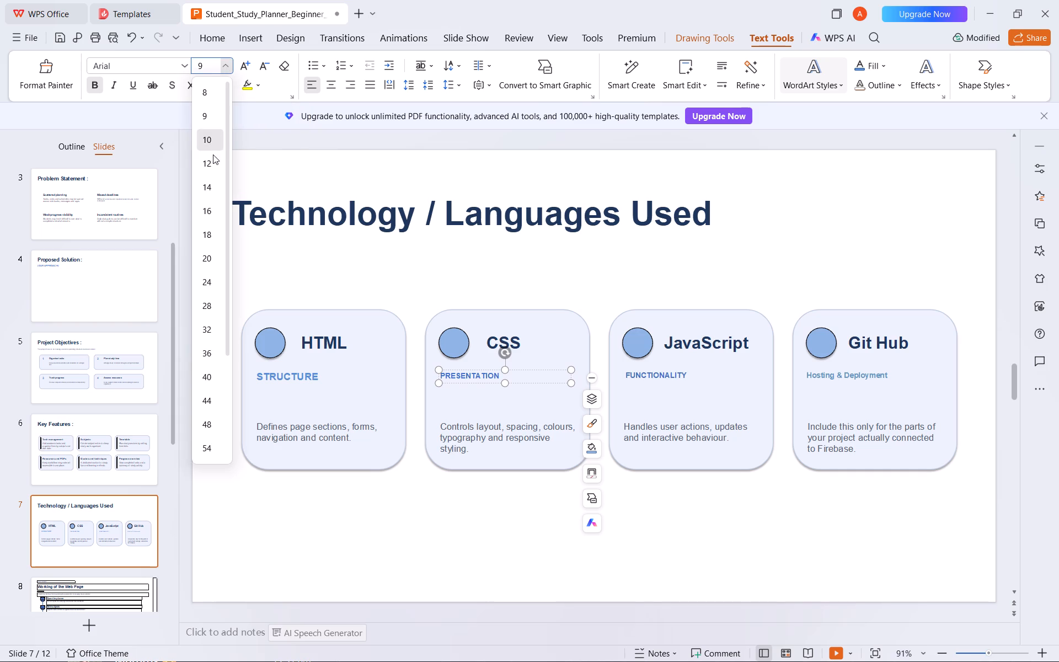
left_click(212, 159)
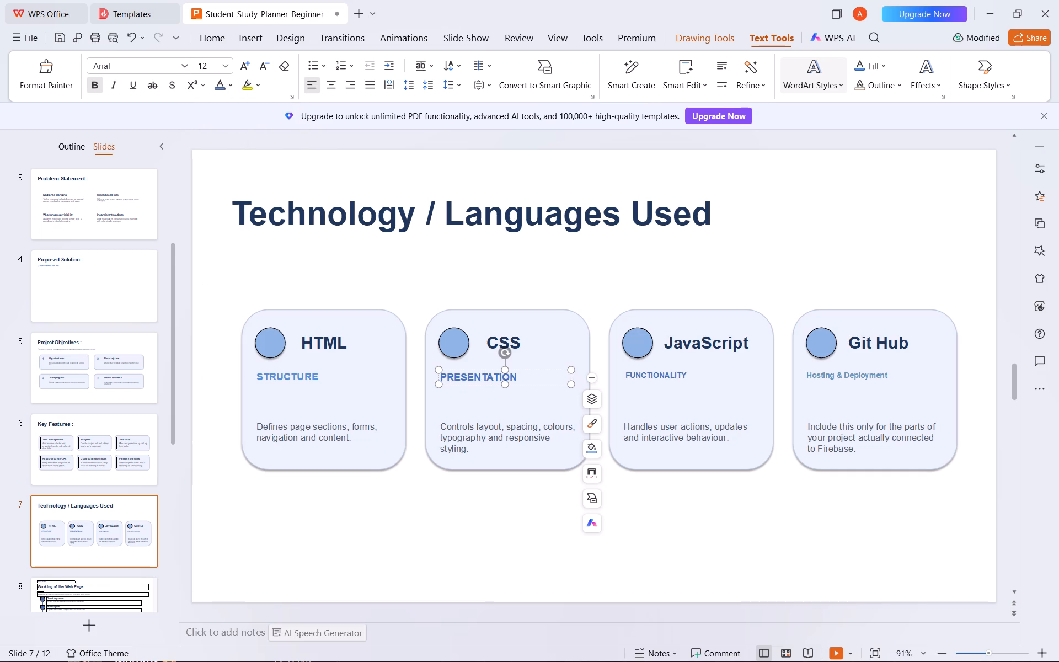
Set the font size of the FUNCTIONALITY and Hosting & Deployment labels to 12.
left_click(691, 376)
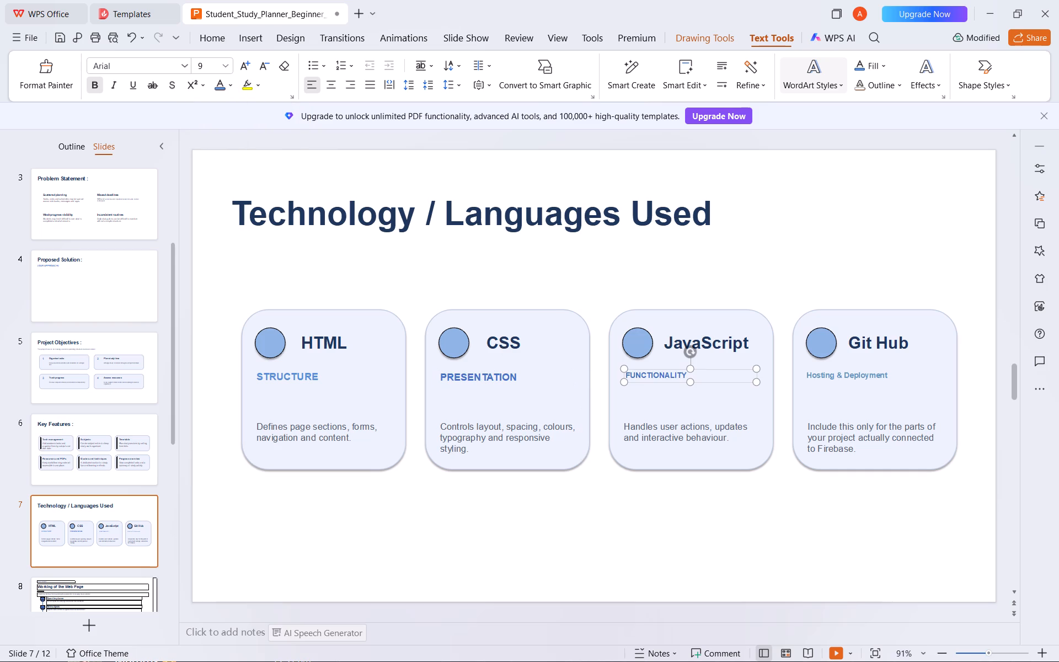
left_click_drag(226, 67, 226, 89)
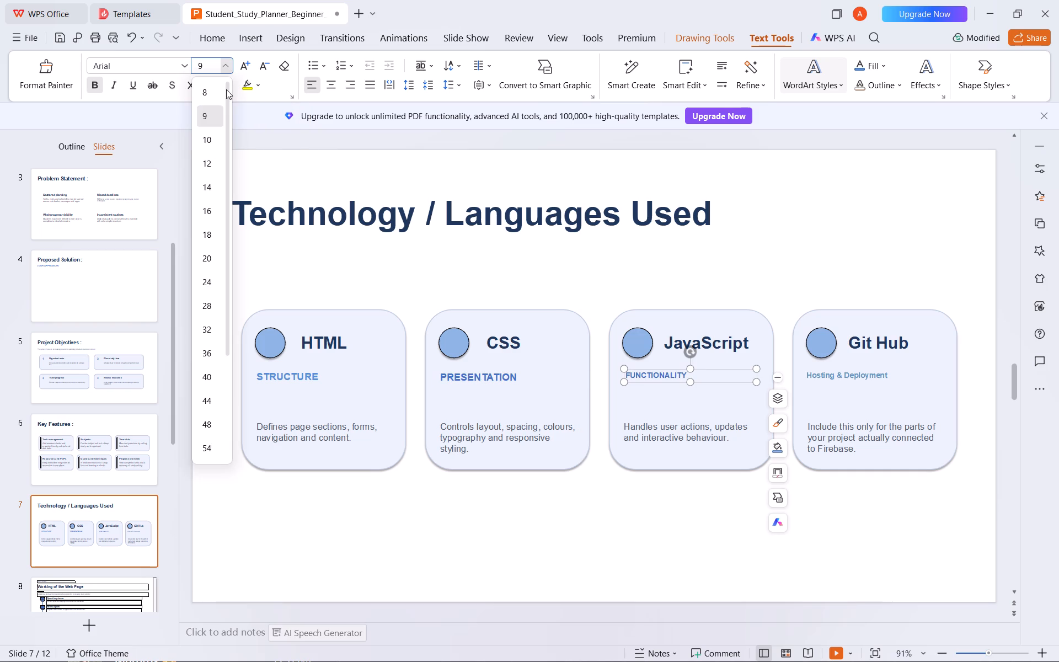
left_click_drag(226, 89, 212, 156)
left_click(212, 156)
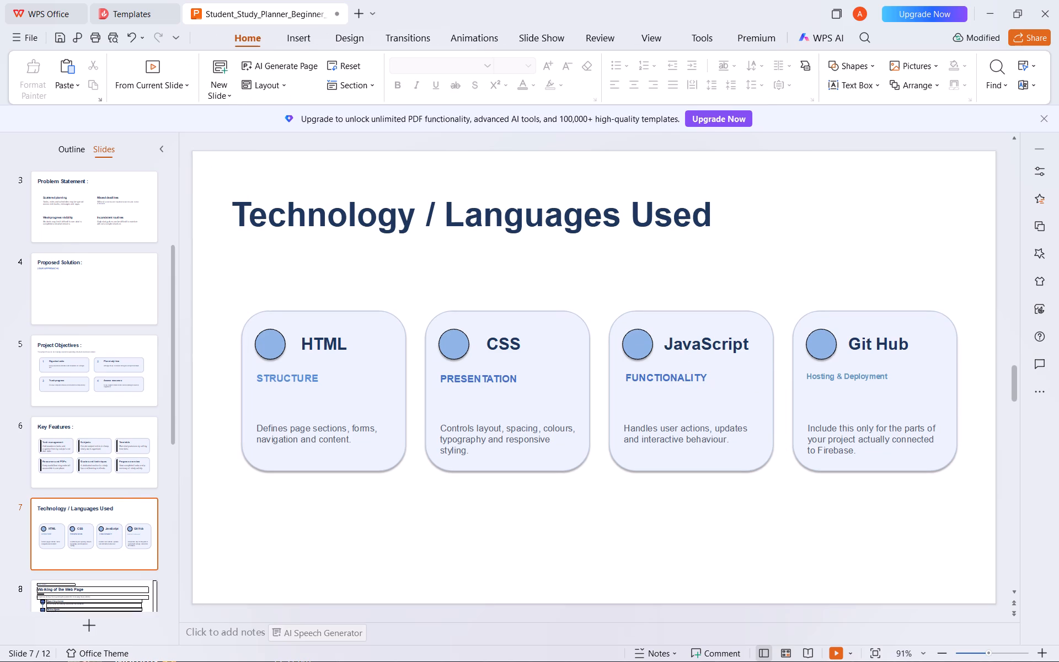
left_click(803, 371)
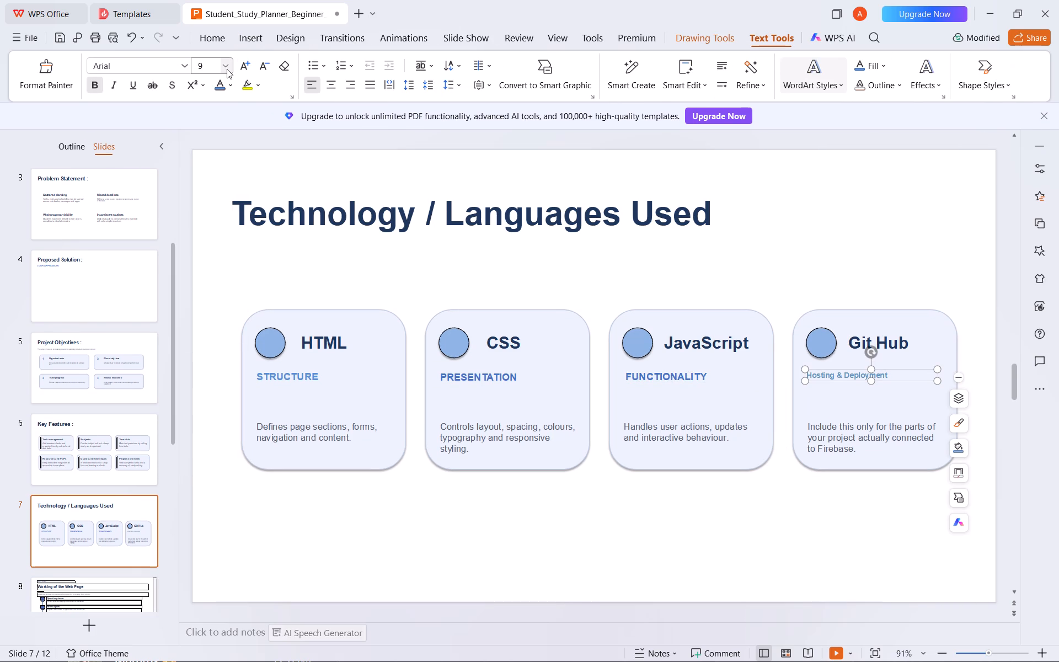
left_click(227, 69)
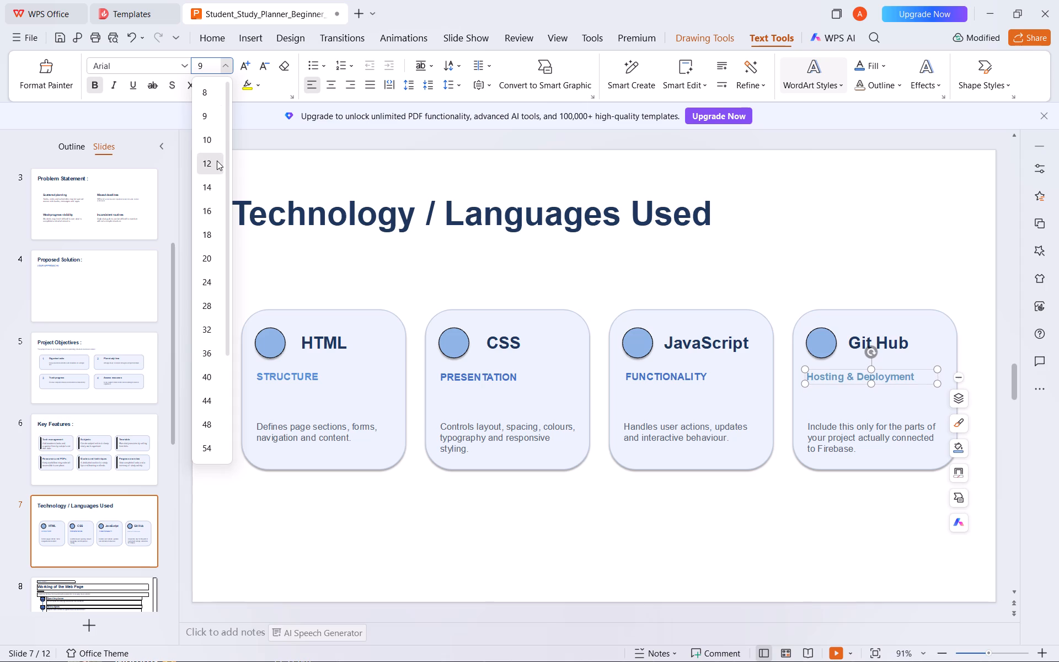
left_click(217, 161)
left_click(787, 240)
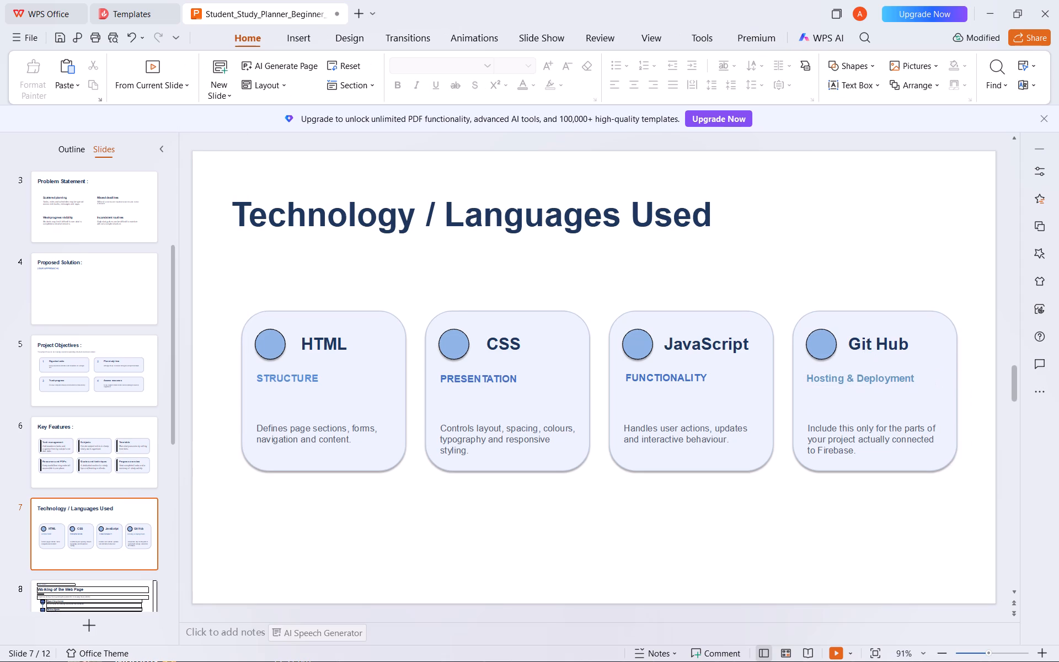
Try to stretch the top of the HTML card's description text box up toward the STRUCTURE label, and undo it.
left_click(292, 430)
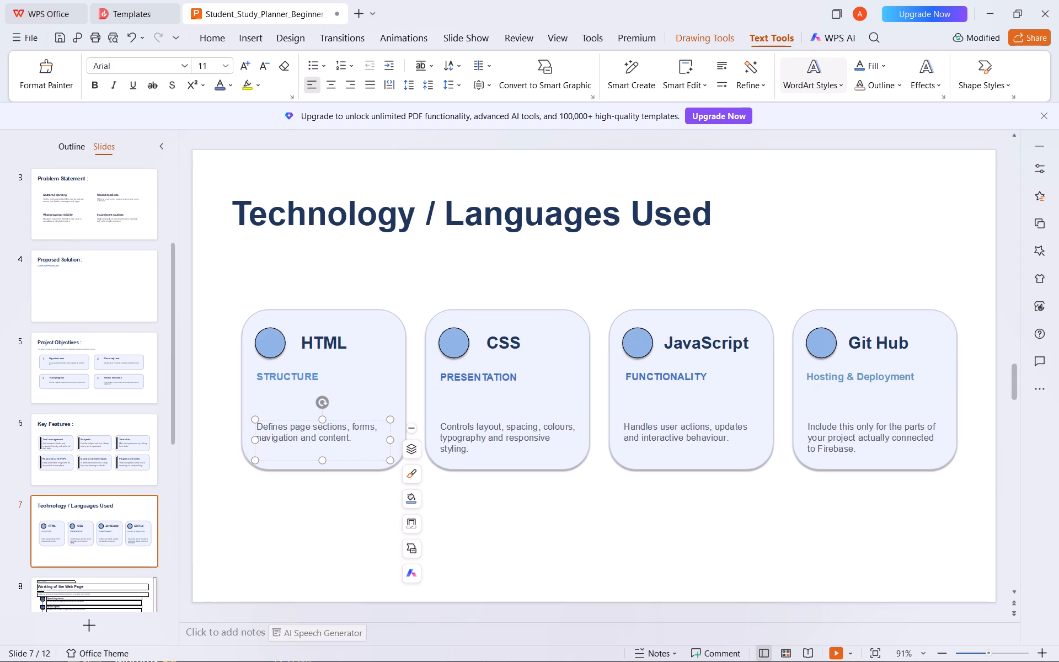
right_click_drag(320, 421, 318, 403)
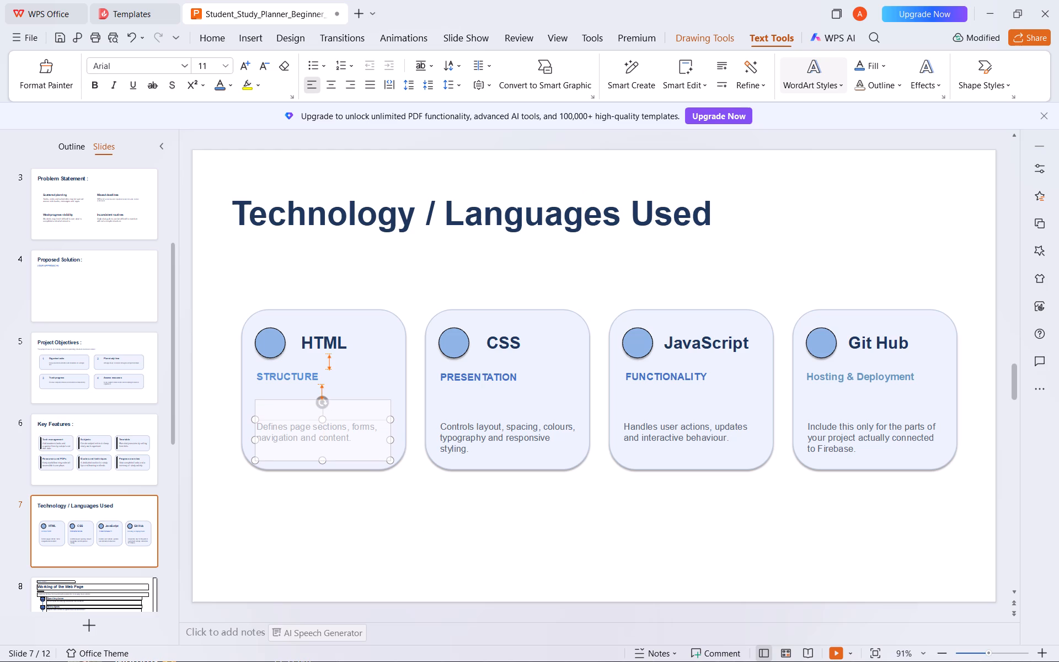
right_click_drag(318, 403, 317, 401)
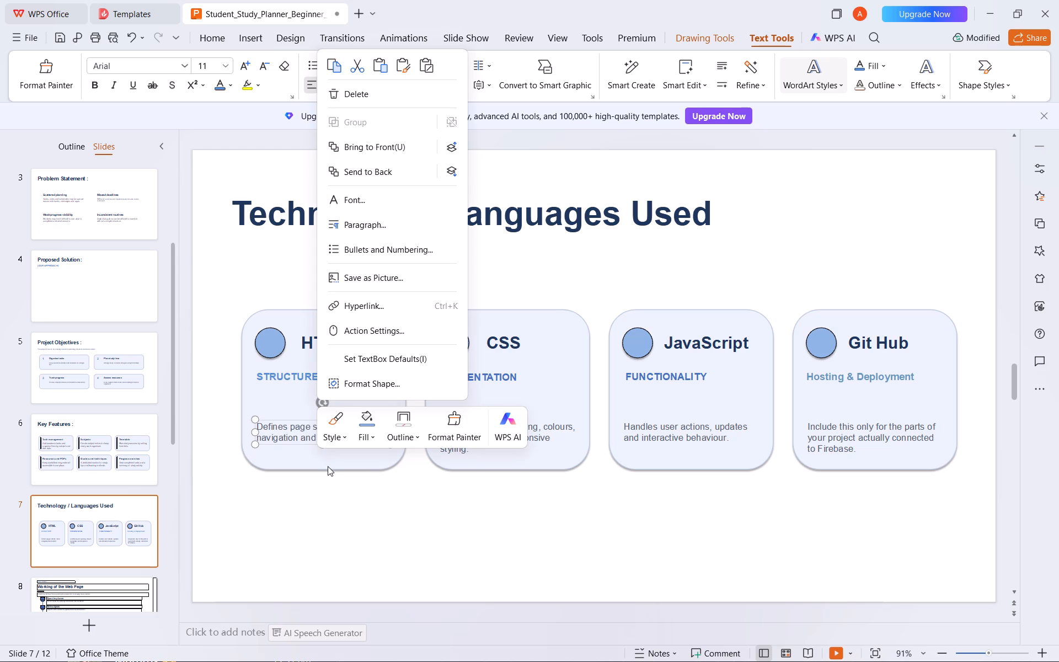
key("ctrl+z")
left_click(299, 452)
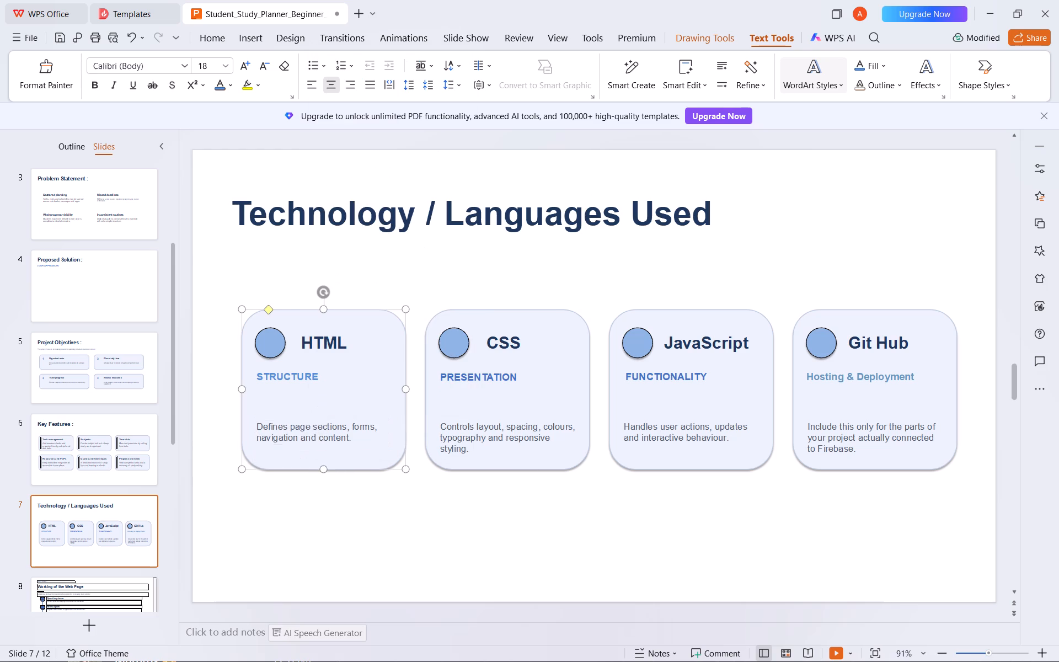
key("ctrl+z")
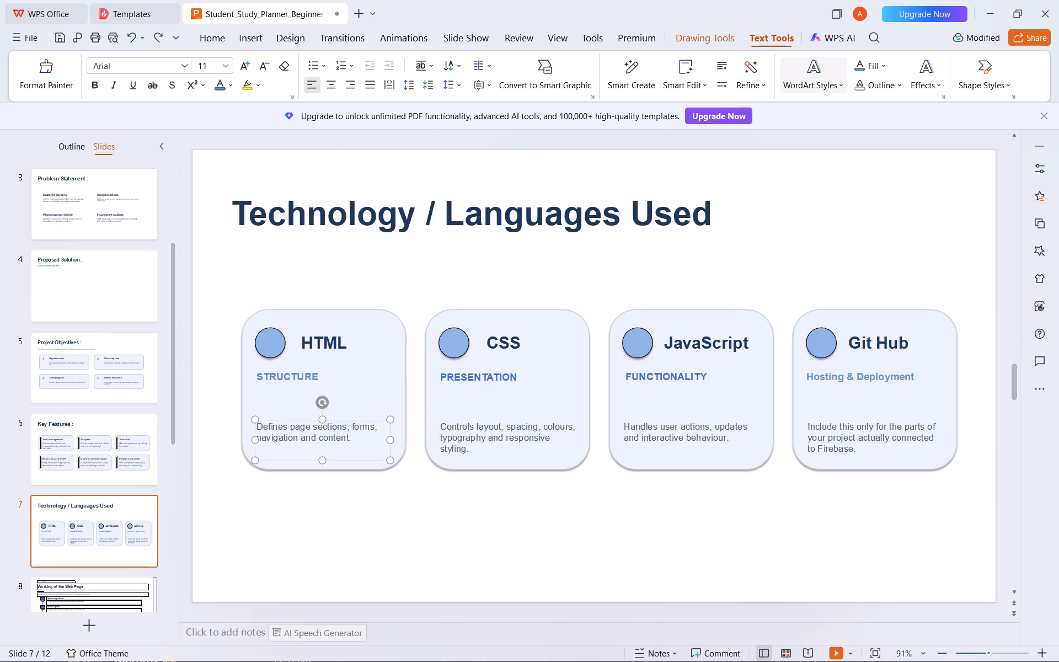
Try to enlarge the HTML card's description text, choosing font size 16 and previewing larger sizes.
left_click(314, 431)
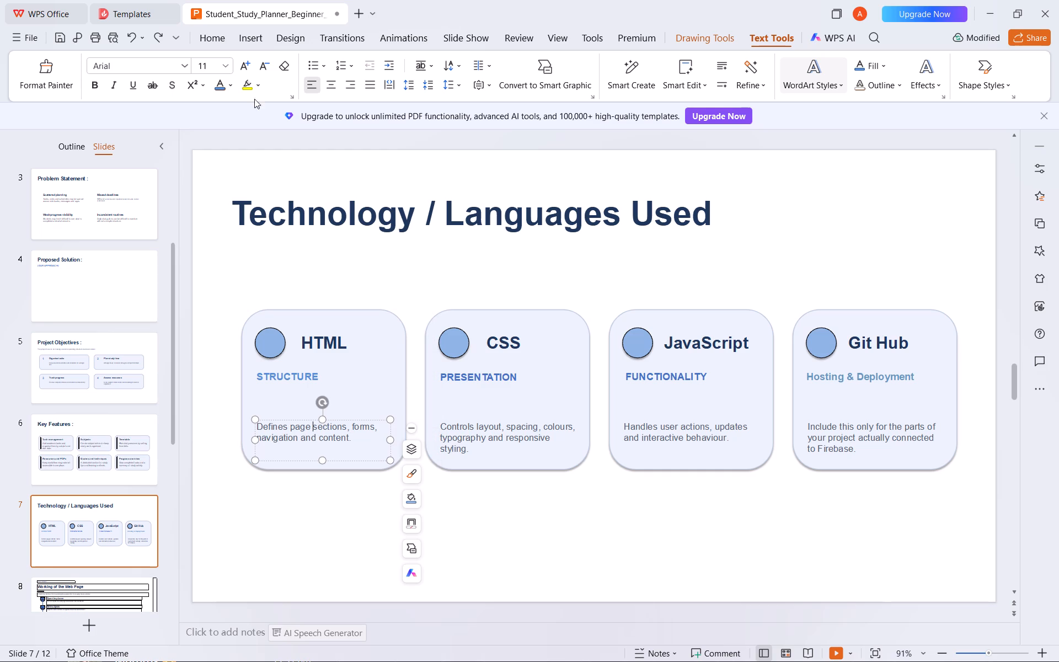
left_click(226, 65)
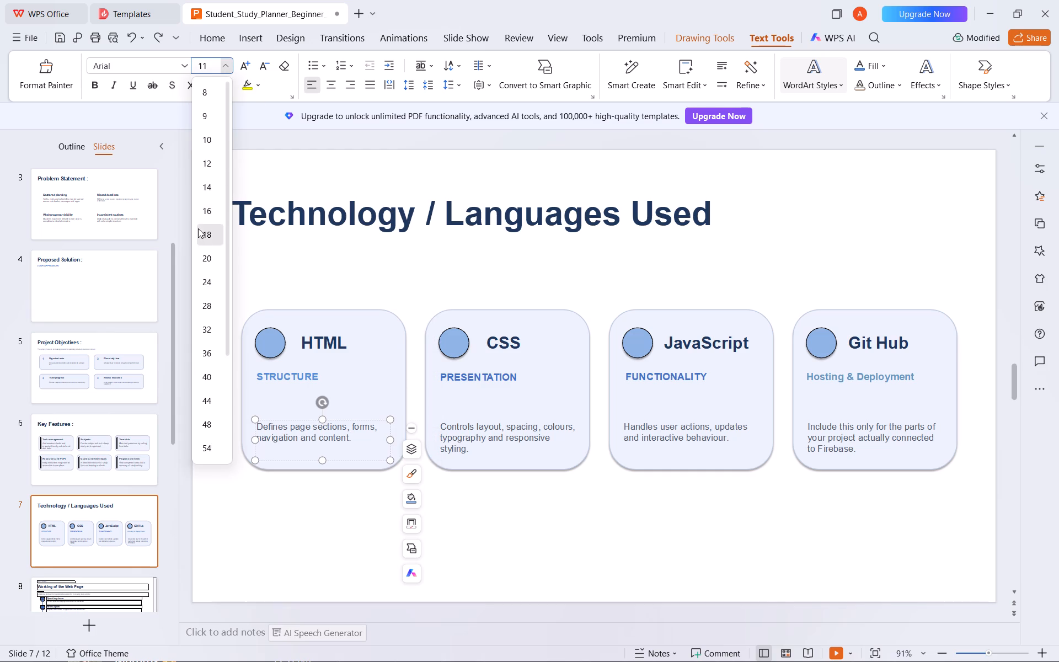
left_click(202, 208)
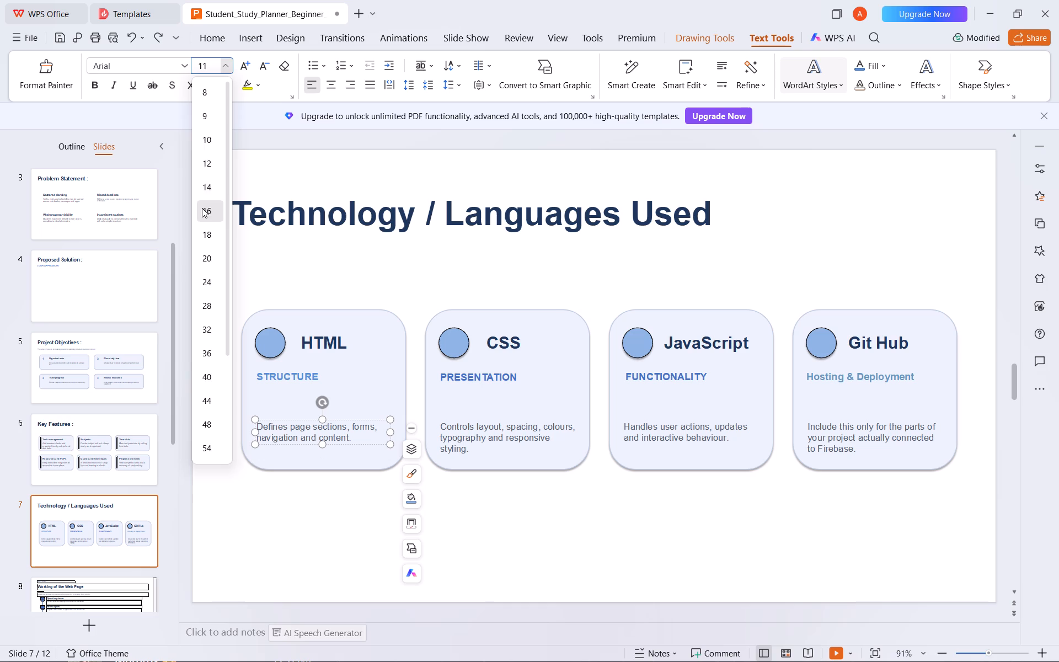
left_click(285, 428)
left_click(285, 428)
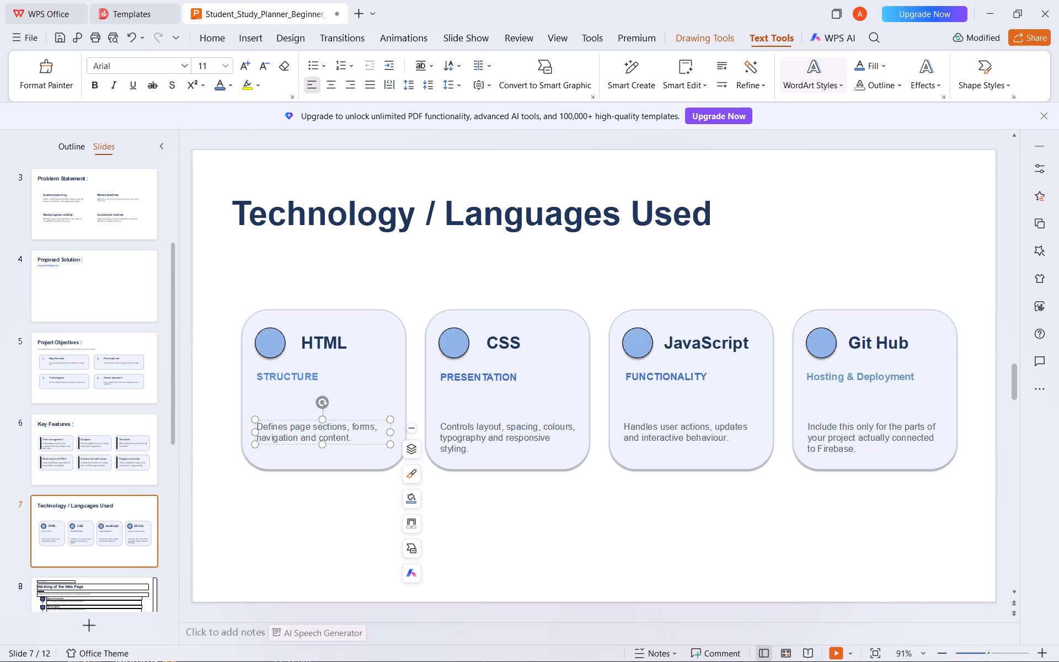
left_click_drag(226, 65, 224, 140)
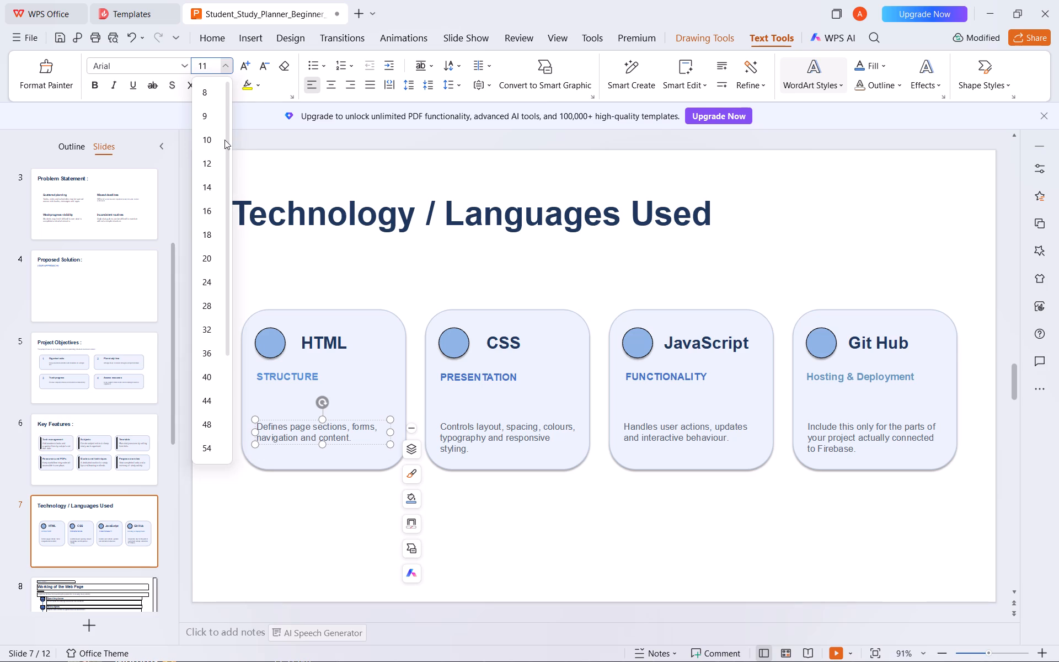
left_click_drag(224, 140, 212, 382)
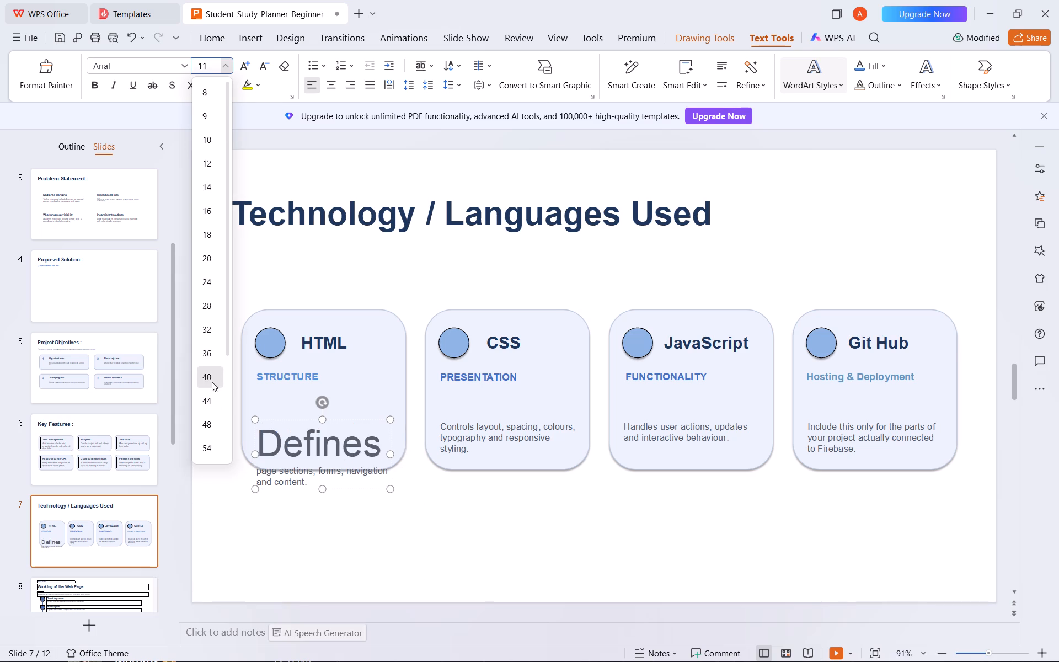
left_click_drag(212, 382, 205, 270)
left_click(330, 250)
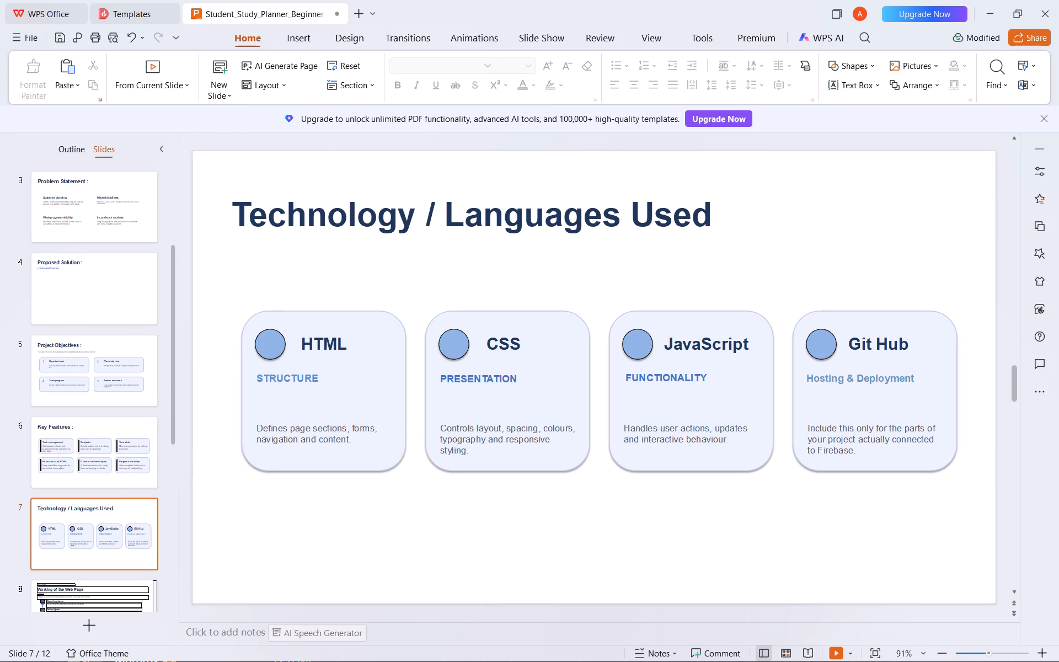
Set the HTML card's description text to font size 16 and move it up beneath the STRUCTURE label.
left_click(265, 442)
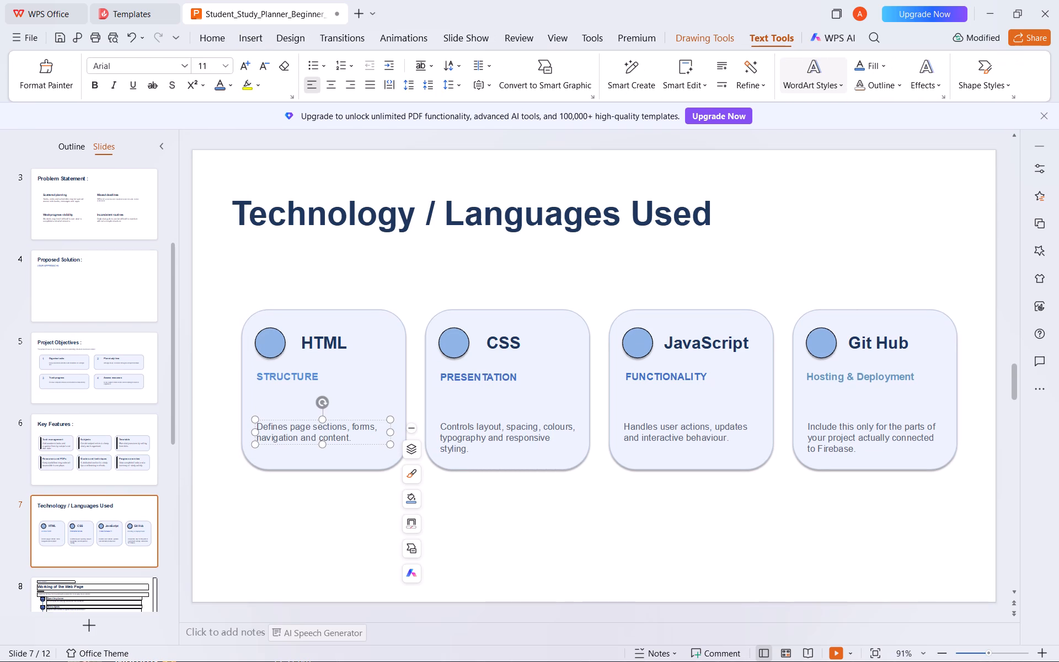
key("ctrl+a")
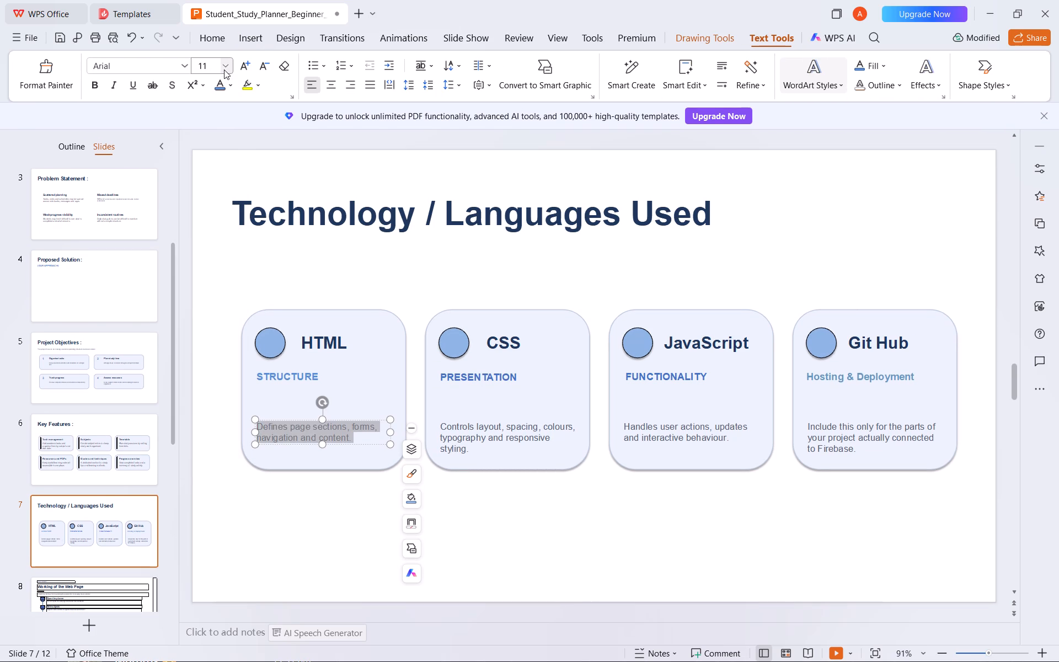
left_click(224, 70)
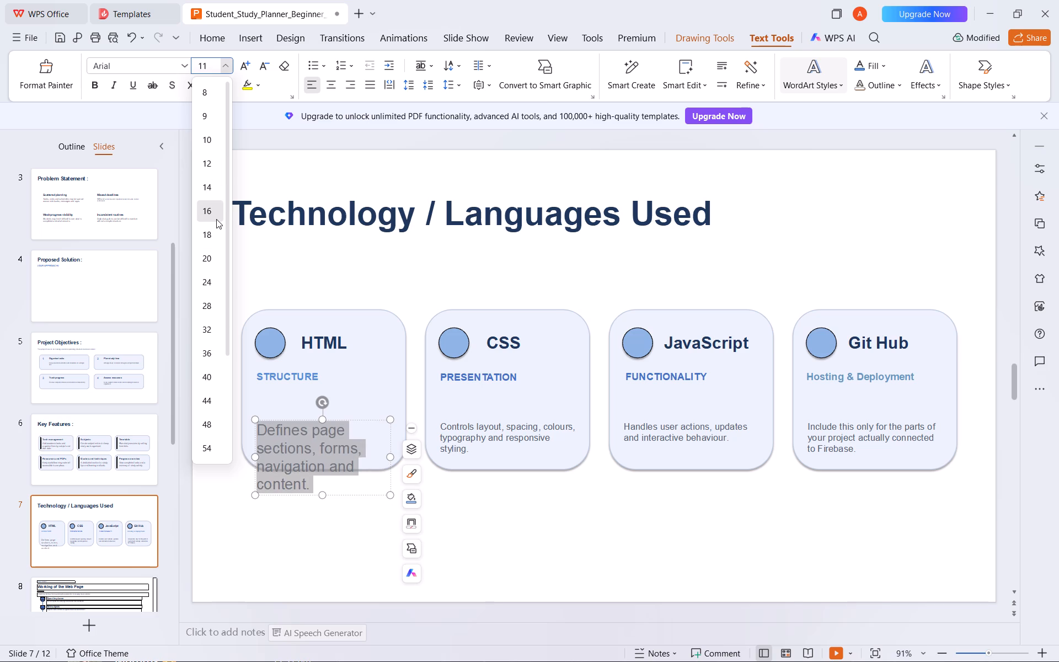
left_click(216, 219)
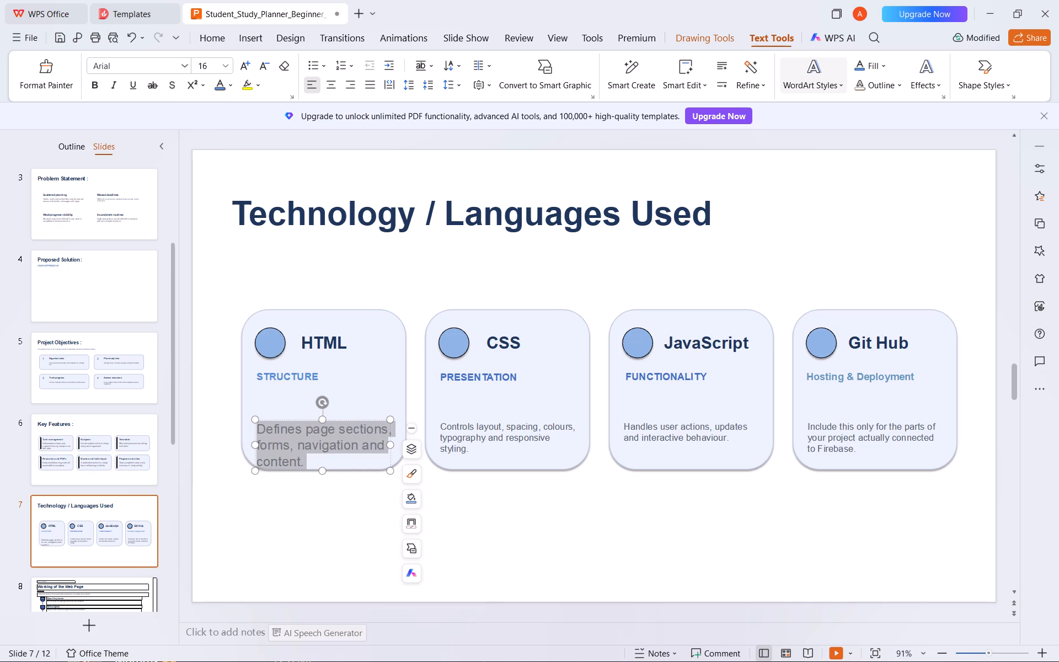
right_click_drag(313, 418, 308, 400)
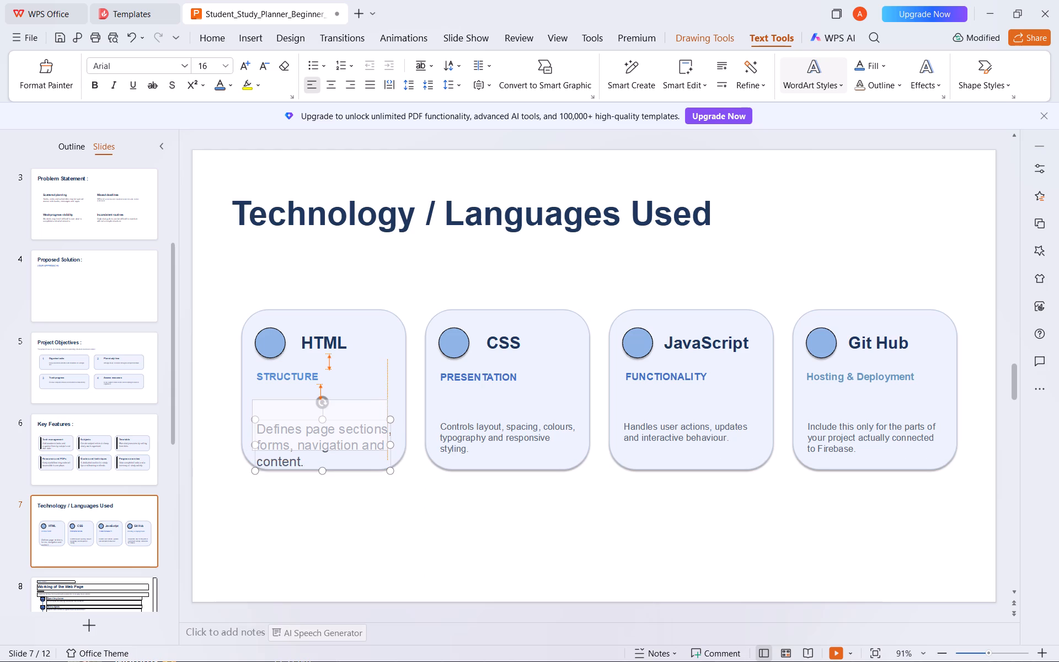
right_click_drag(308, 400, 309, 400)
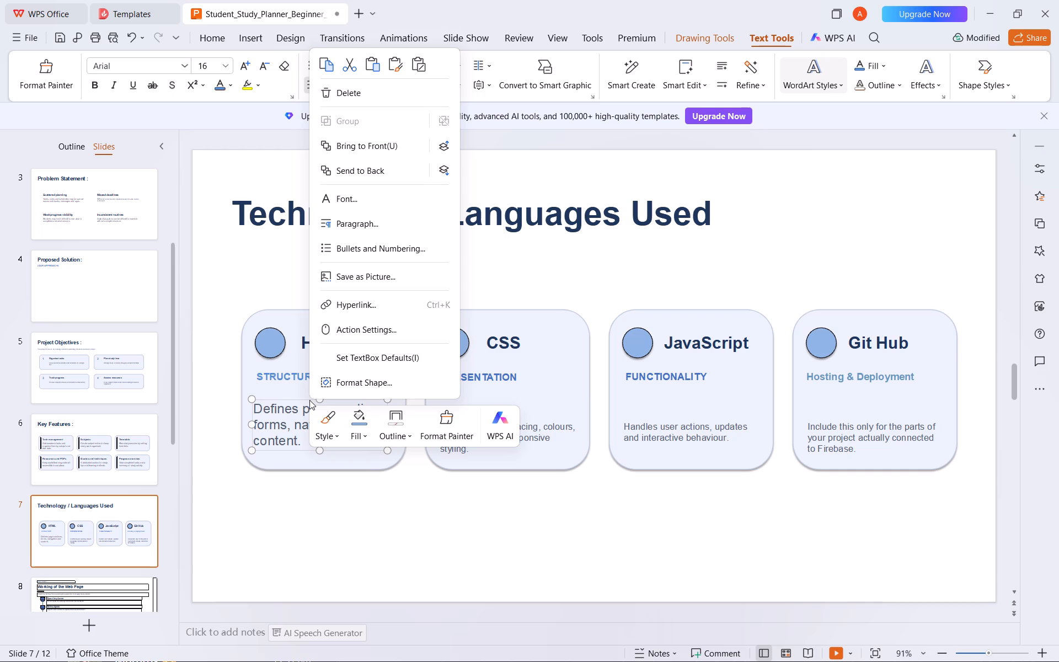
left_click(312, 535)
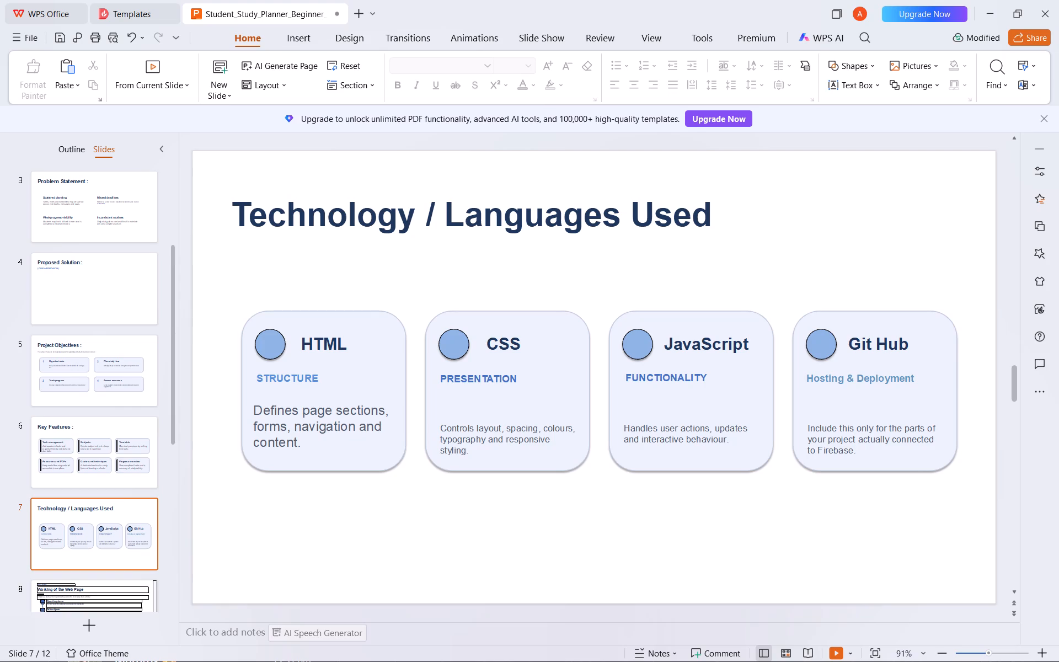
Set the CSS card's description text to font size 16 and move it up beneath the PRESENTATION label.
left_click(468, 441)
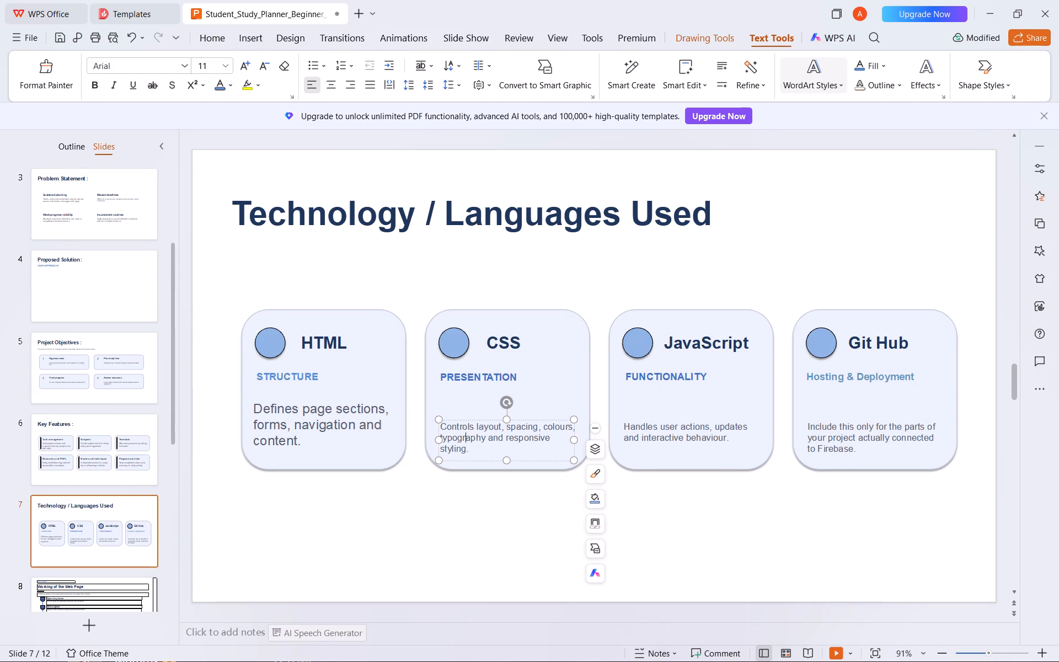
key("ctrl+a")
left_click(229, 66)
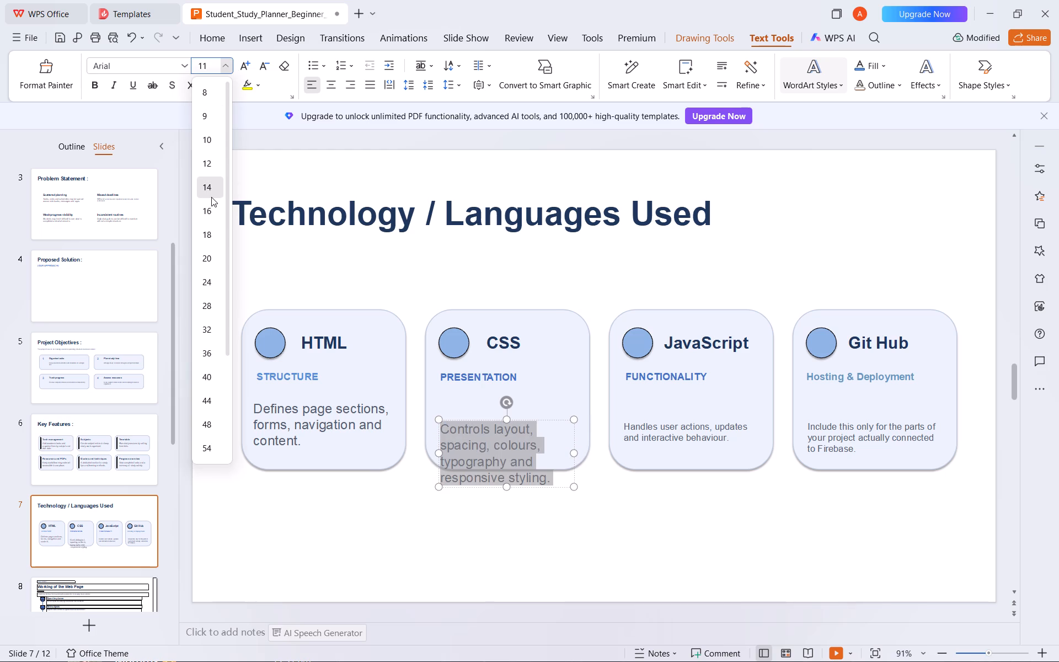
left_click(211, 197)
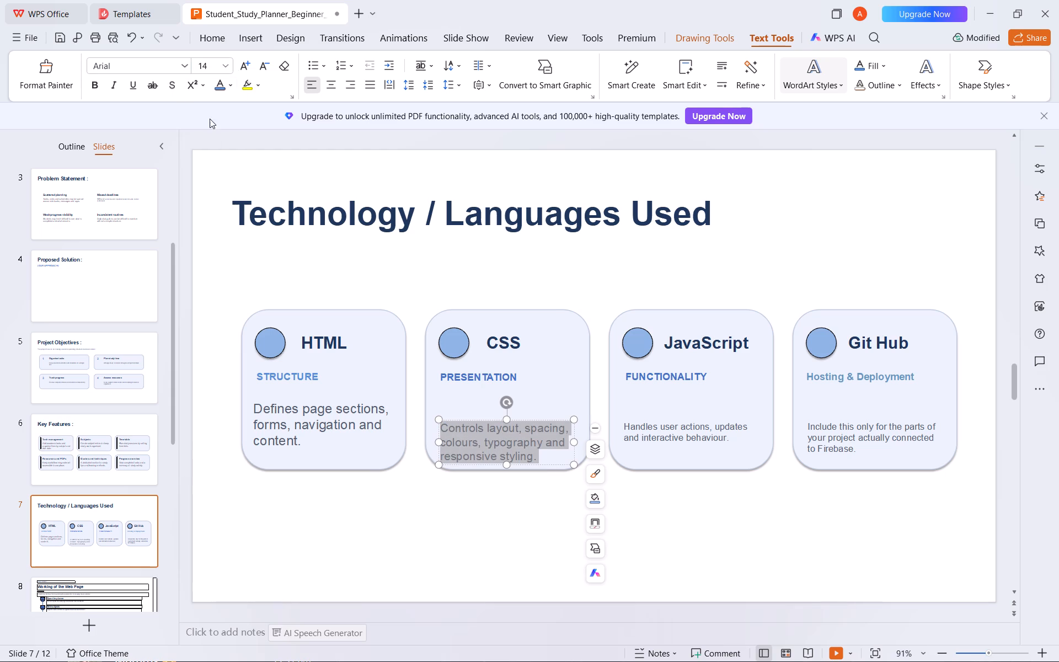
left_click(224, 60)
left_click(207, 210)
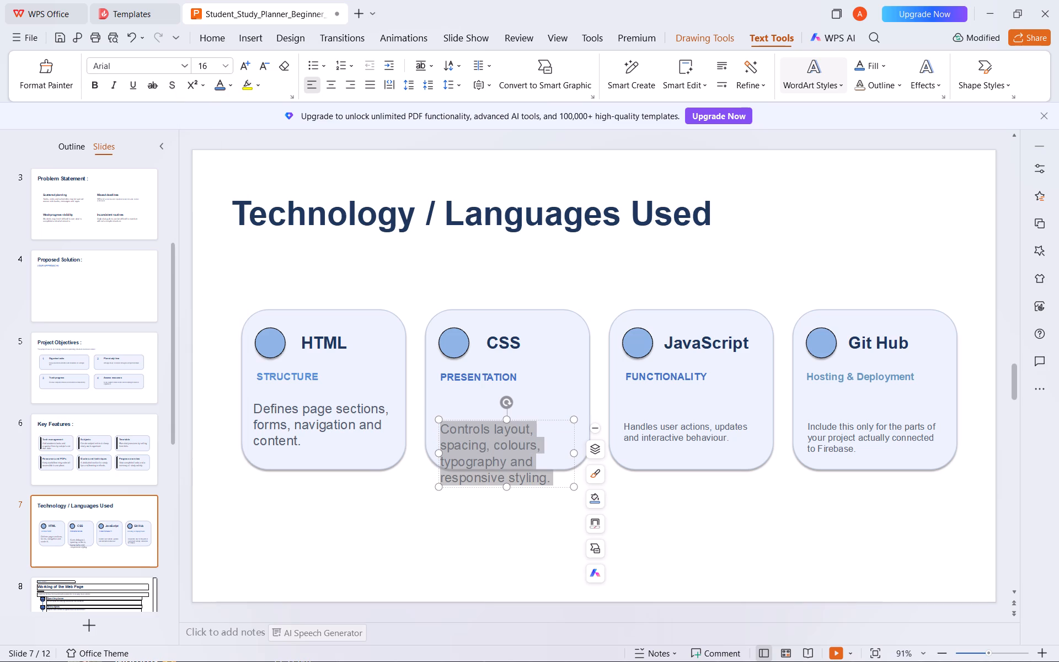
right_click_drag(494, 418, 494, 402)
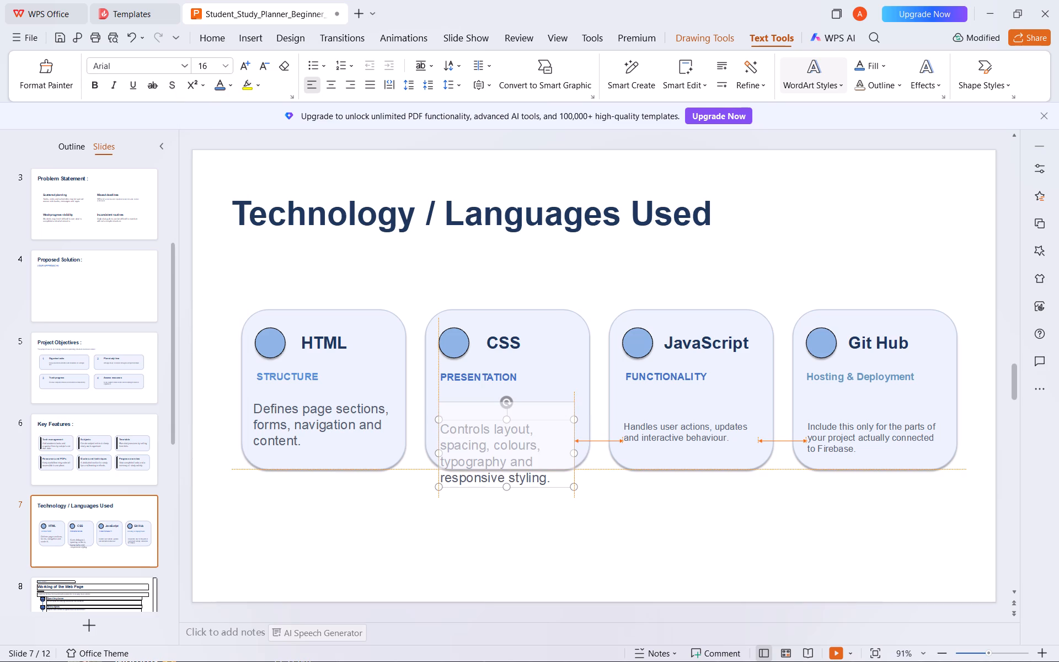
right_click_drag(494, 402, 494, 401)
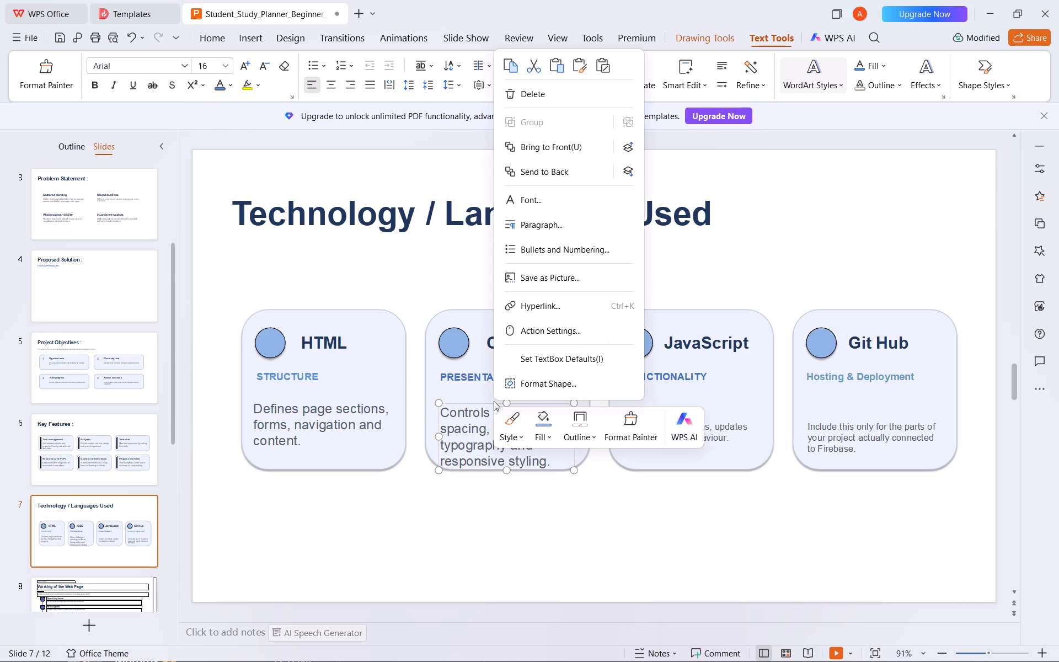
left_click(494, 401)
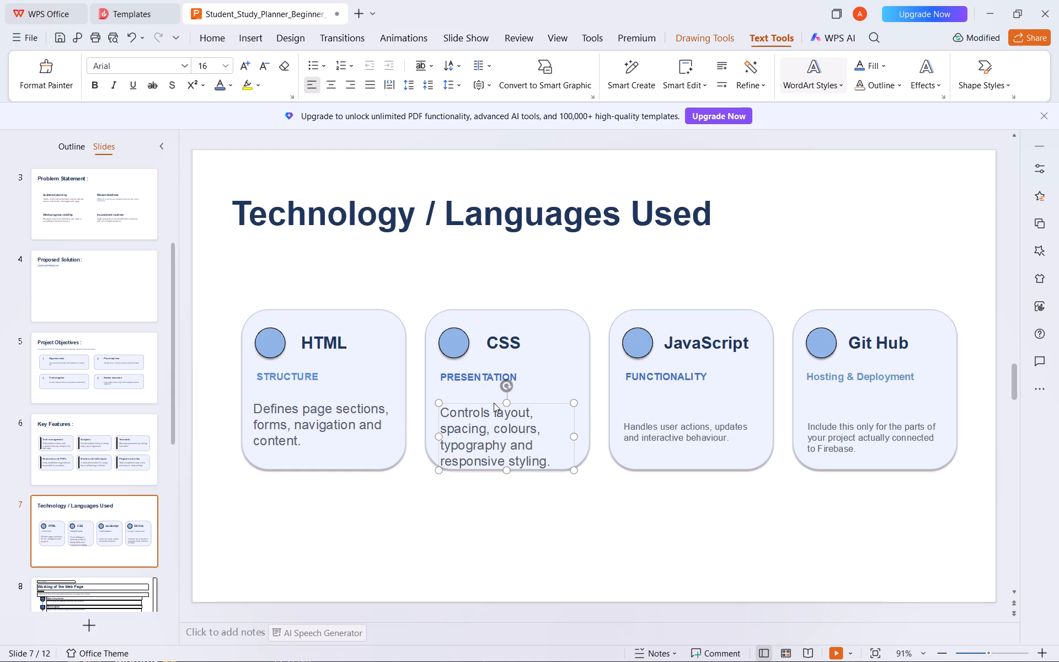
left_click(485, 402)
right_click_drag(485, 402, 484, 396)
left_click(449, 493)
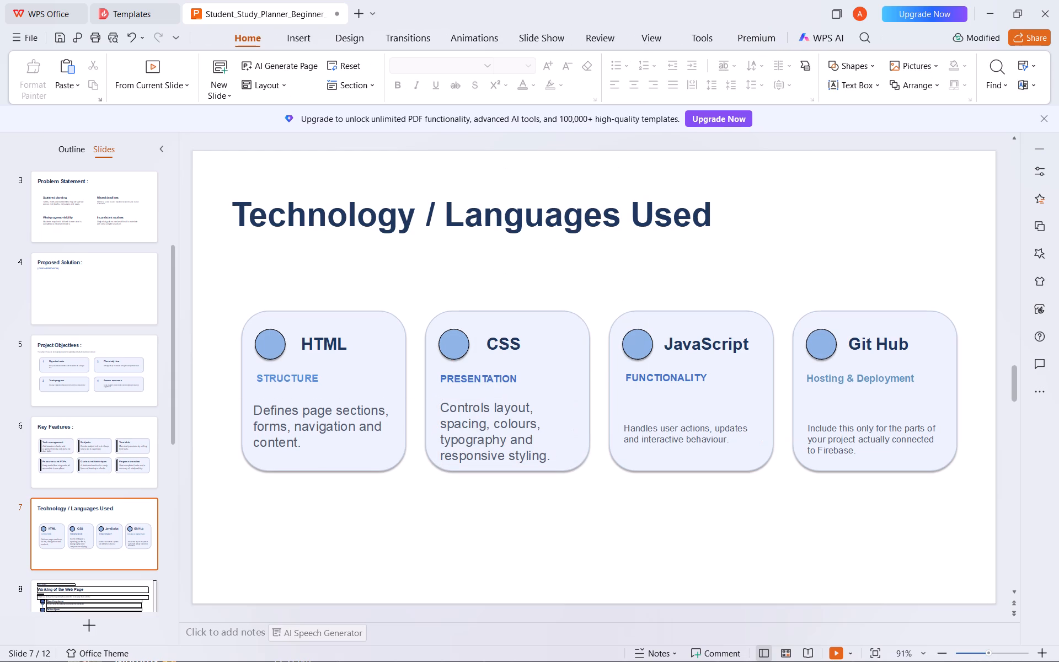
Extend the bottom edges of the HTML and CSS card shapes downward, making each card about 2.86 in tall.
left_click(341, 472)
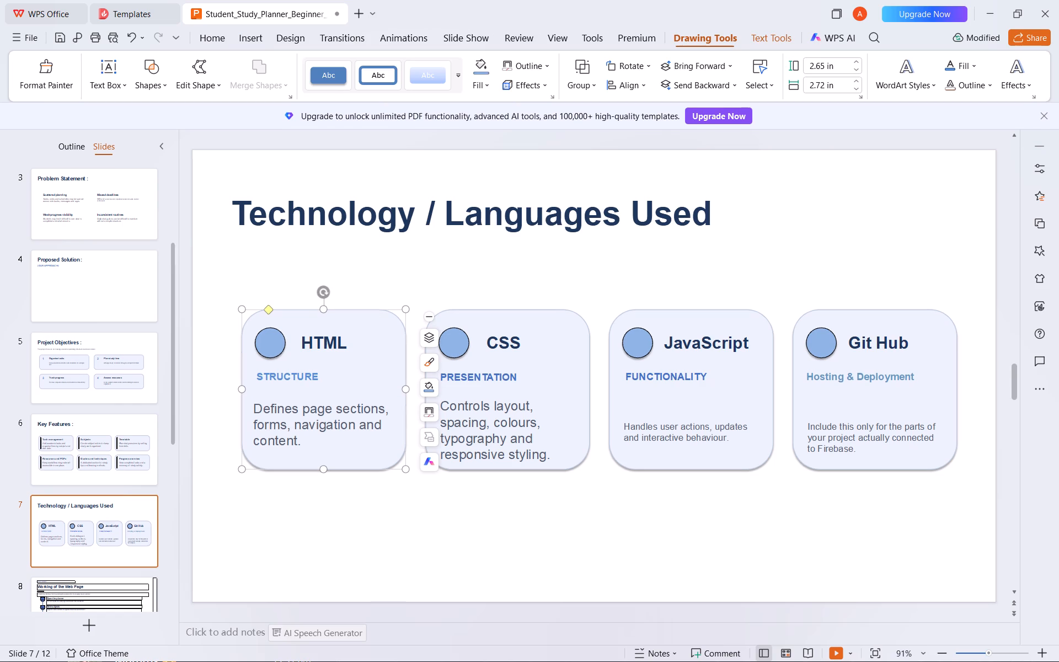
left_click_drag(324, 468, 324, 474)
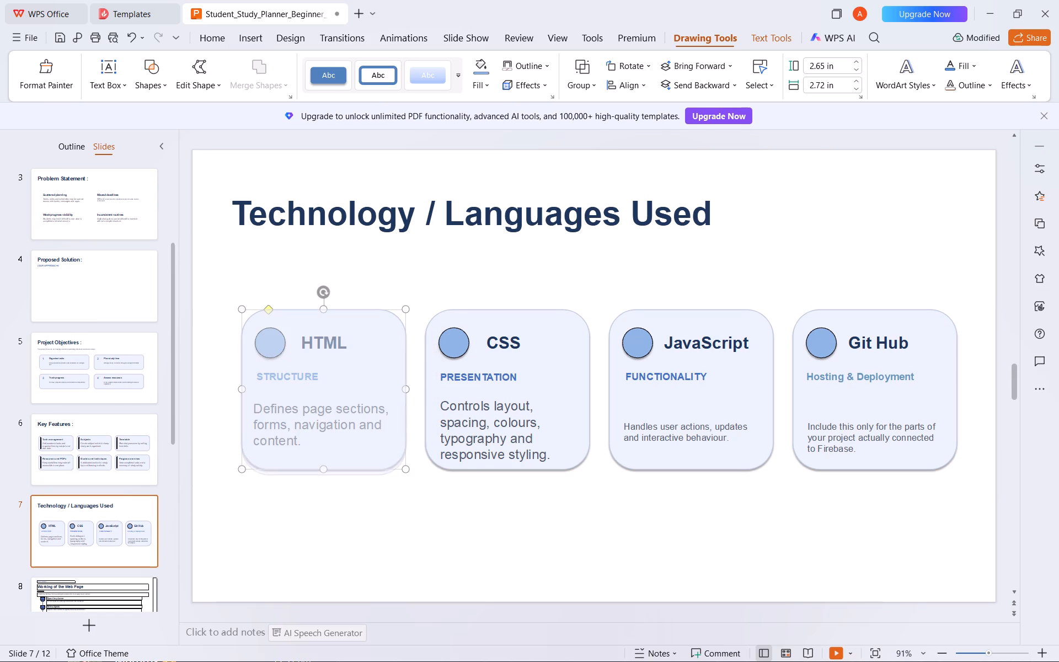
left_click_drag(324, 474, 326, 483)
left_click_drag(326, 483, 327, 481)
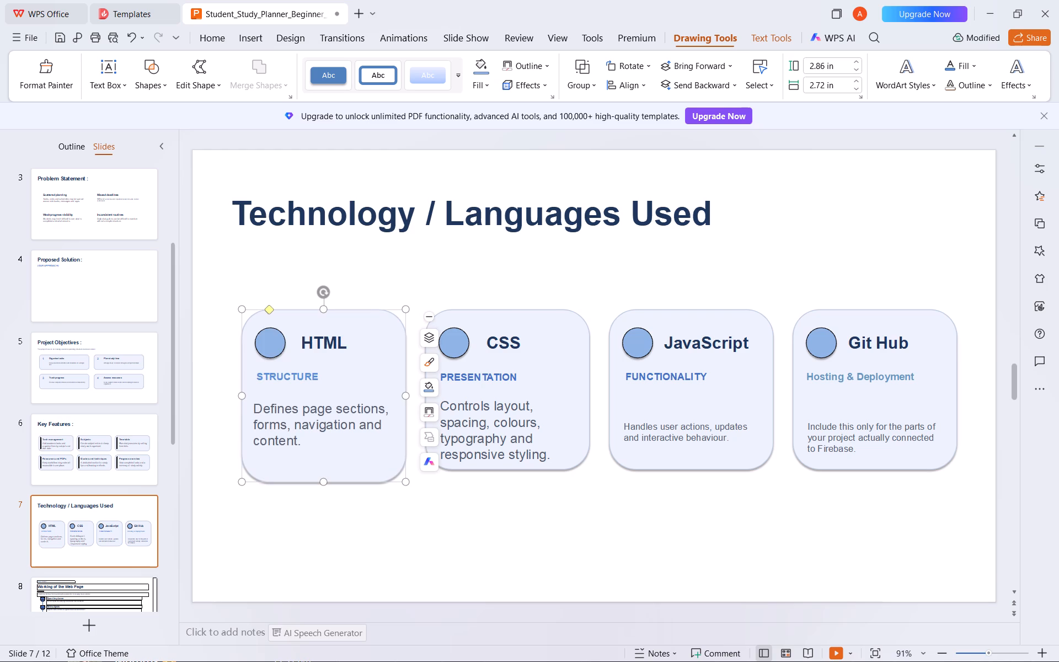
left_click(502, 468)
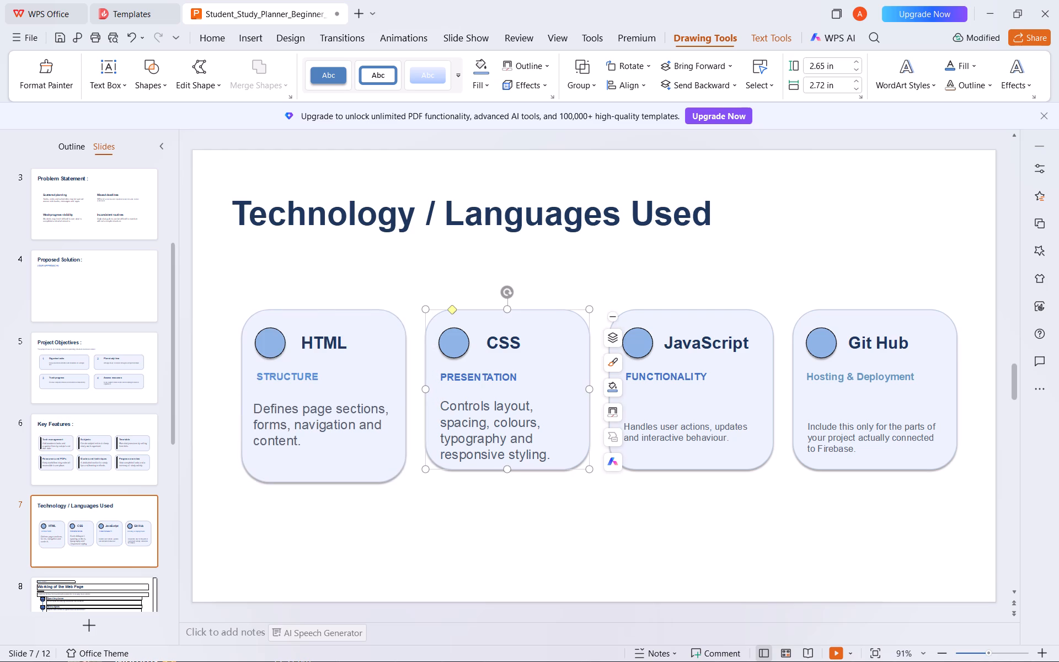
left_click_drag(506, 471, 507, 481)
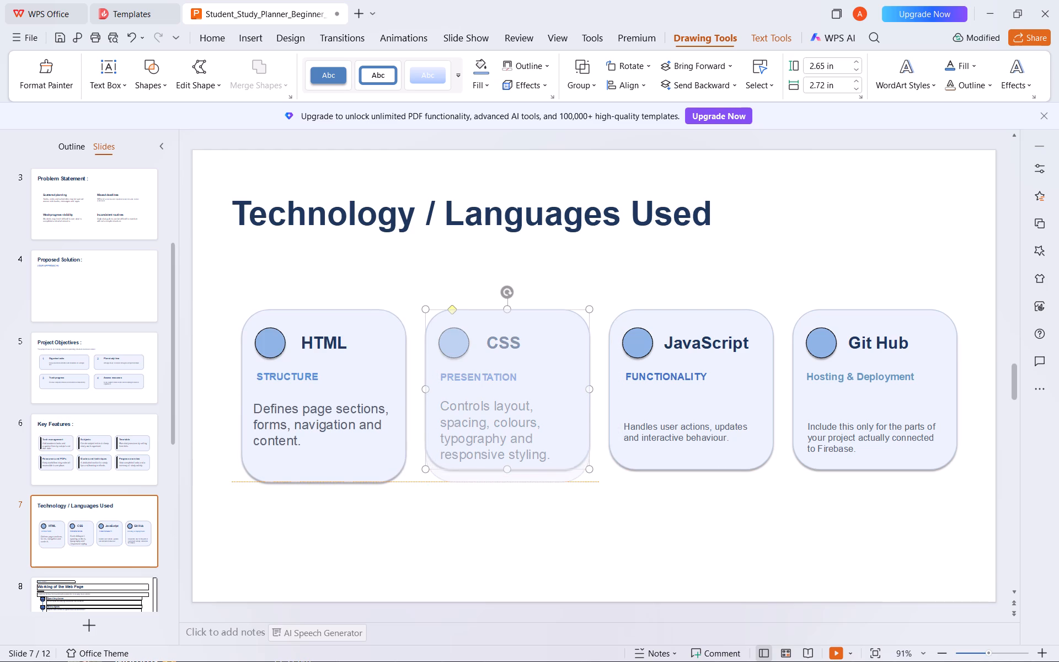
Extend the bottom edges of the JavaScript and Git Hub card shapes to match the HTML and CSS cards, about 2.86 in tall.
left_click(691, 473)
left_click(694, 468)
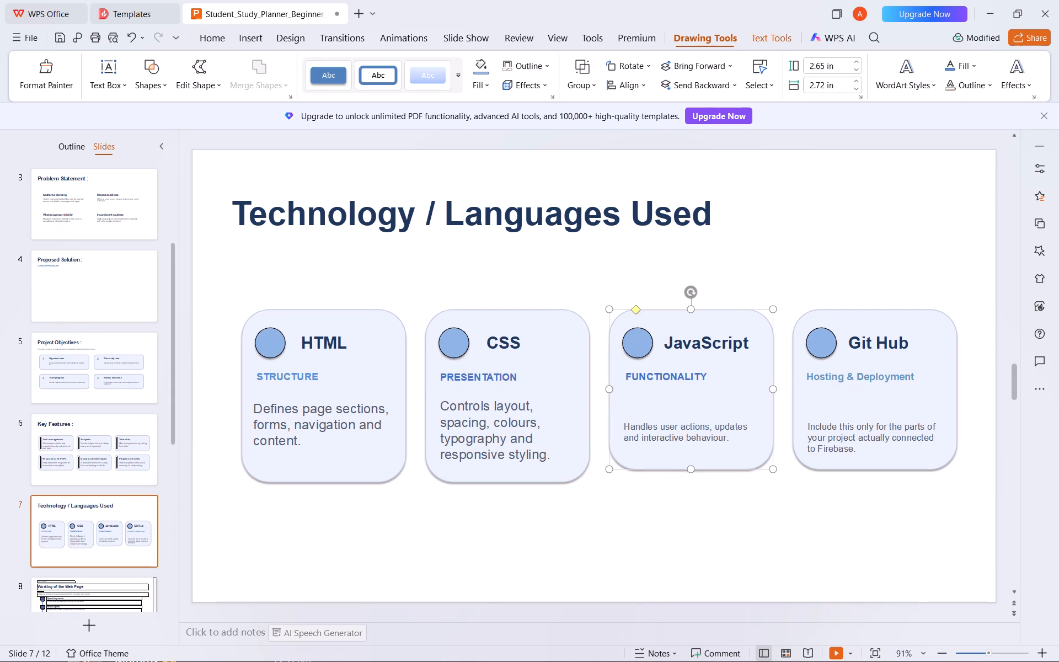
right_click_drag(691, 467, 694, 479)
left_click_drag(934, 485, 916, 477)
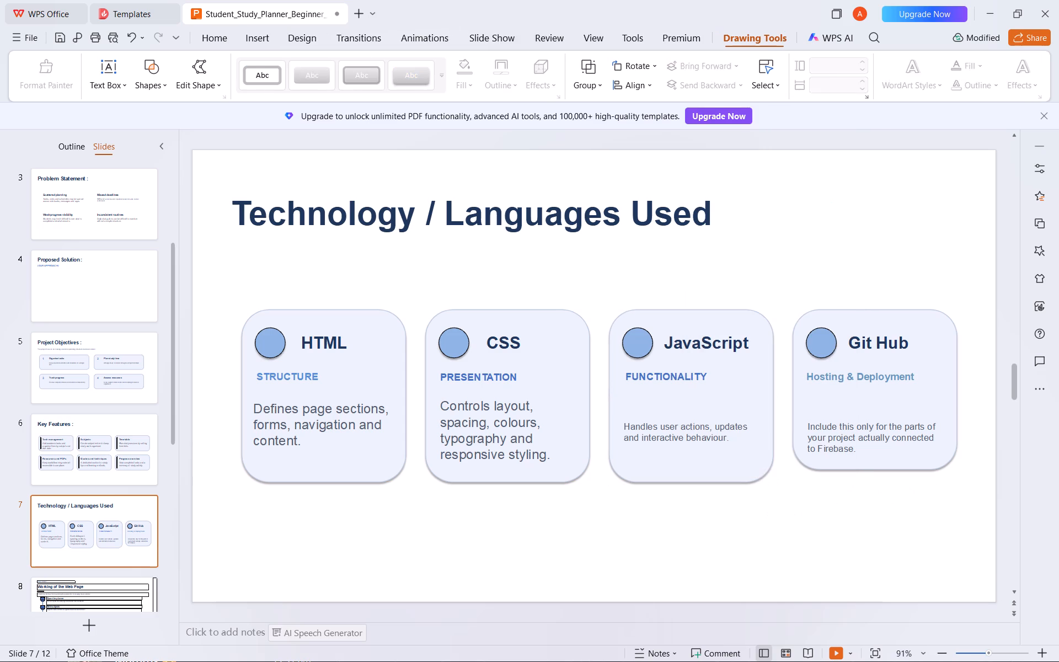
left_click_drag(916, 477, 881, 467)
left_click(881, 467)
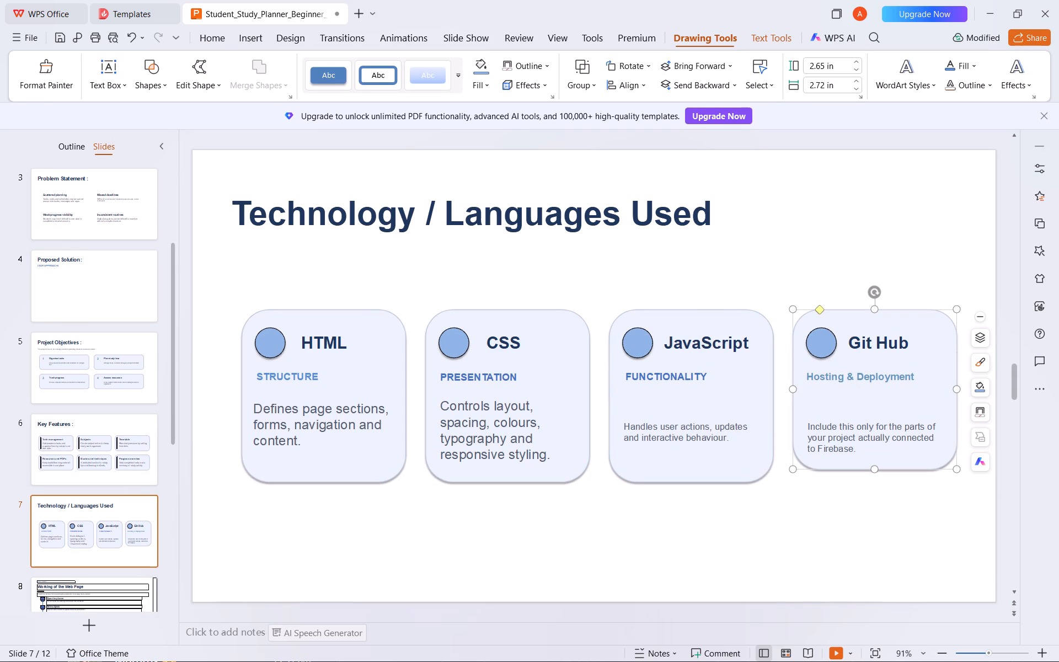
left_click_drag(875, 469, 872, 472)
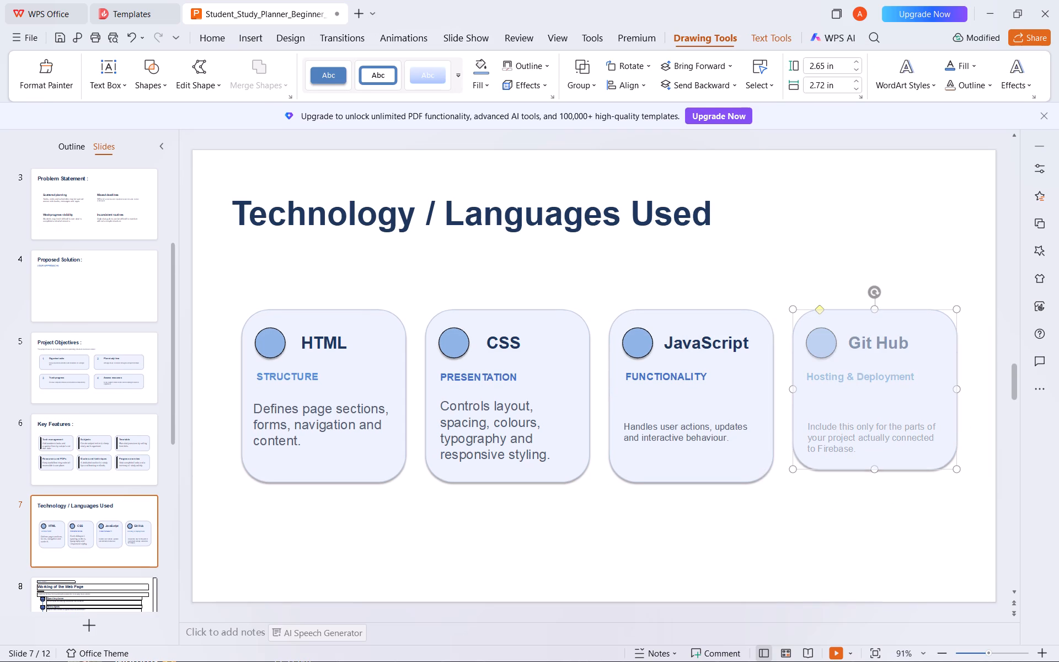
left_click_drag(872, 472, 874, 479)
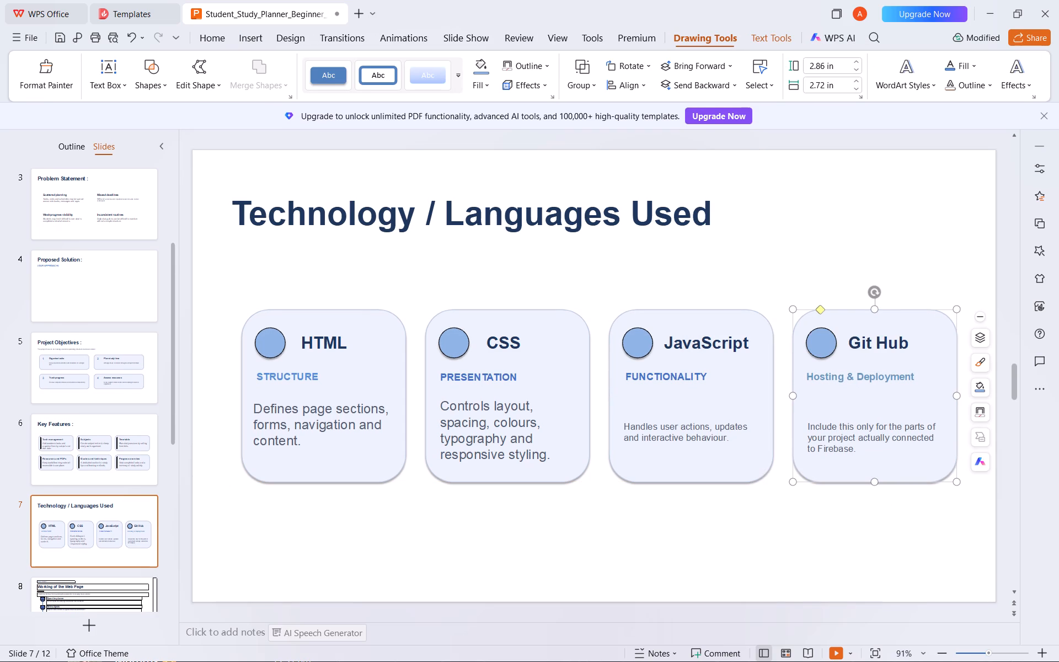
left_click(876, 226)
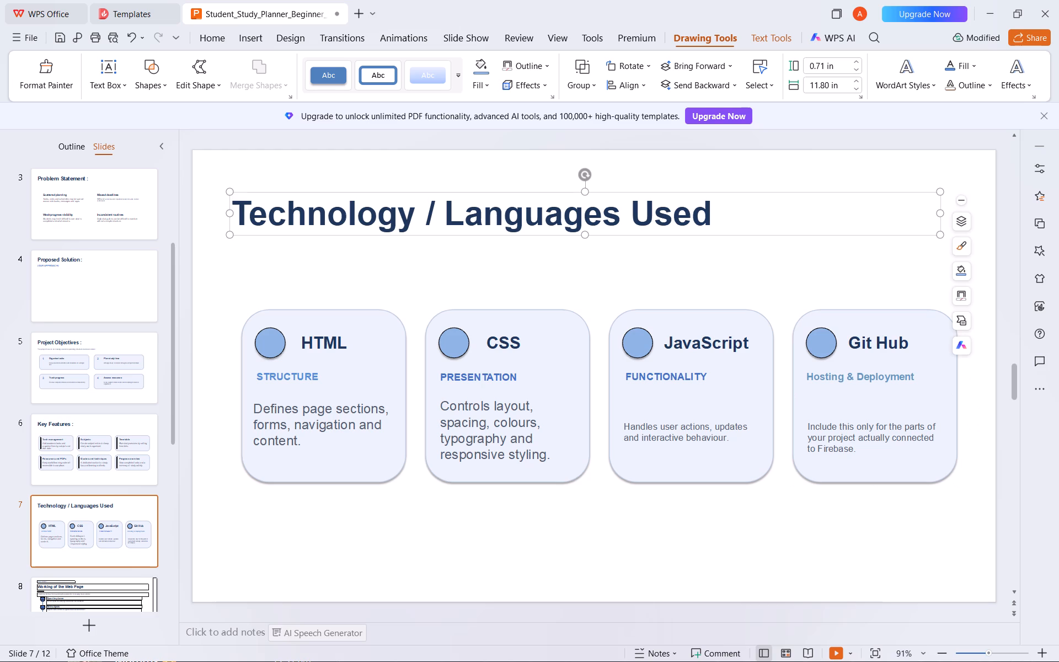
left_click(844, 258)
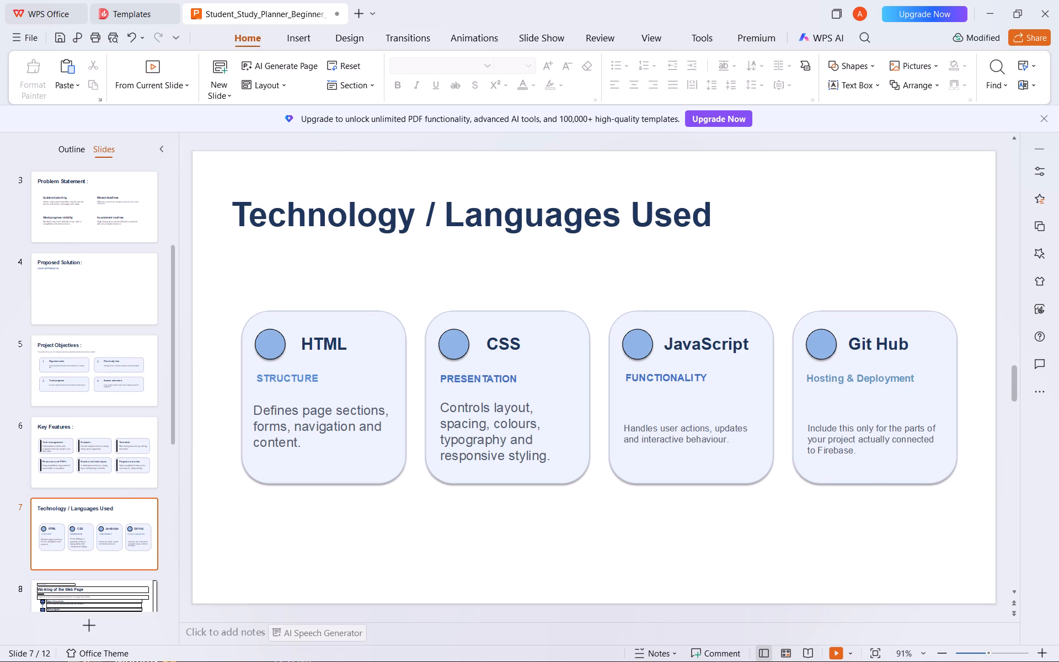
Look over the neighbouring slides, examining the Key Features cards' layout and text, and return to the Technology / Languages Used slide.
scroll(433, 499, "down", 2)
scroll(433, 499, "up", 1)
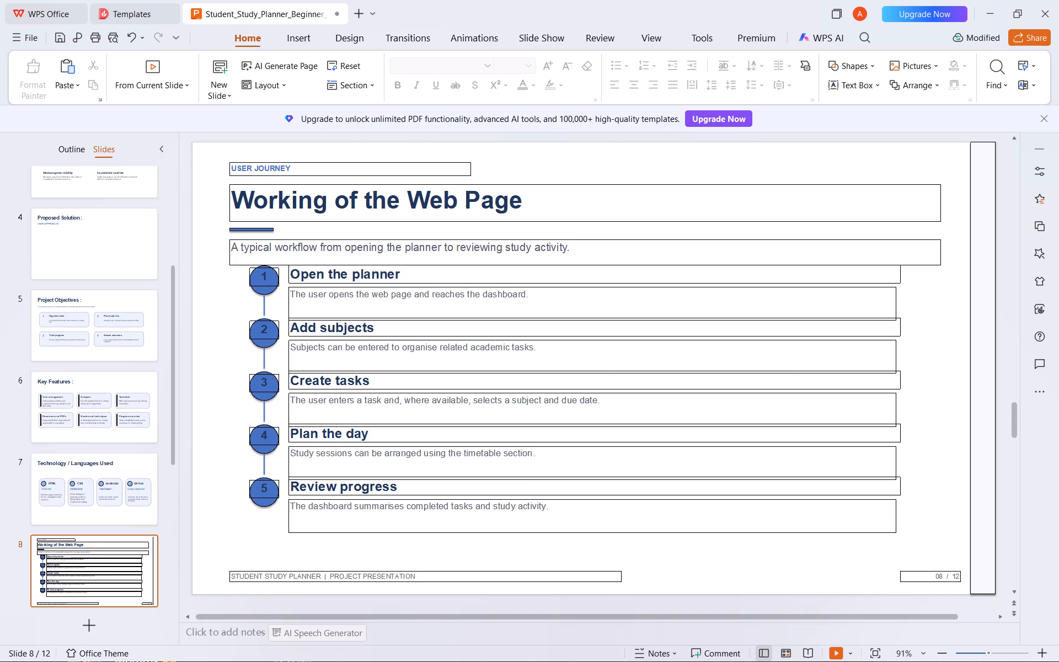
scroll(433, 499, "up", 2)
scroll(433, 499, "down", 1)
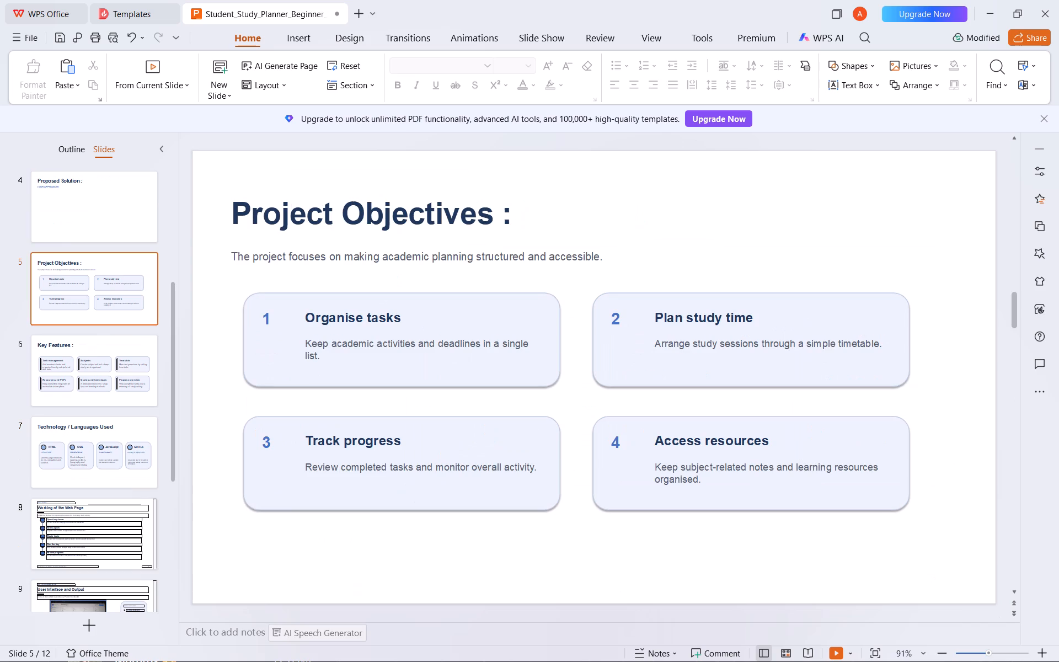
left_click(433, 499)
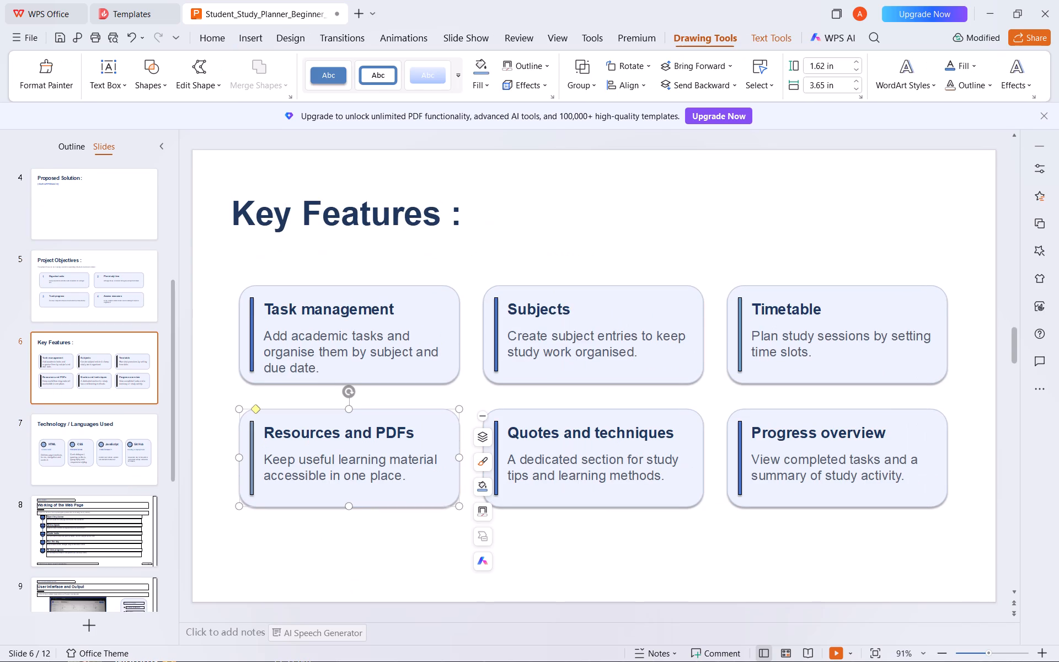
left_click(581, 540)
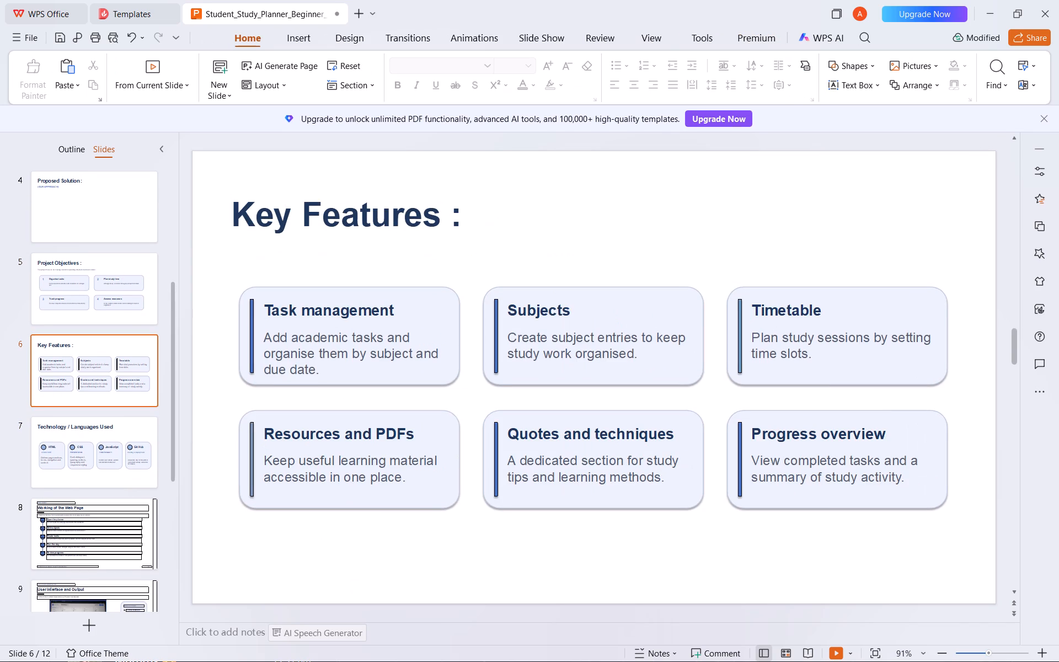
left_click(726, 220)
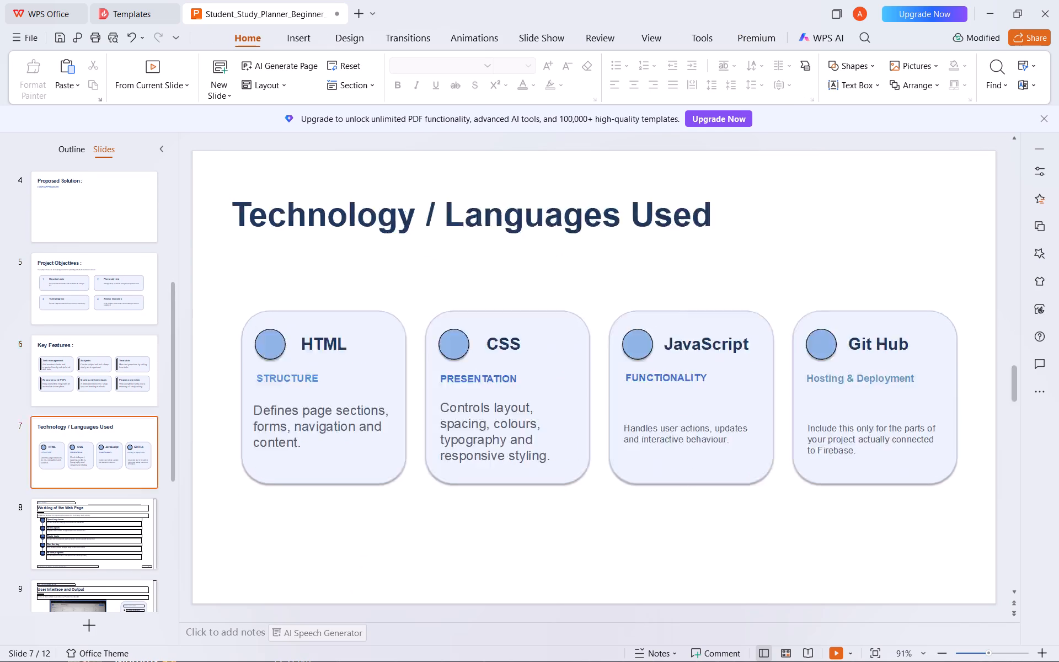
Add a space and a colon to the end of the Technology / Languages Used title.
left_click(726, 220)
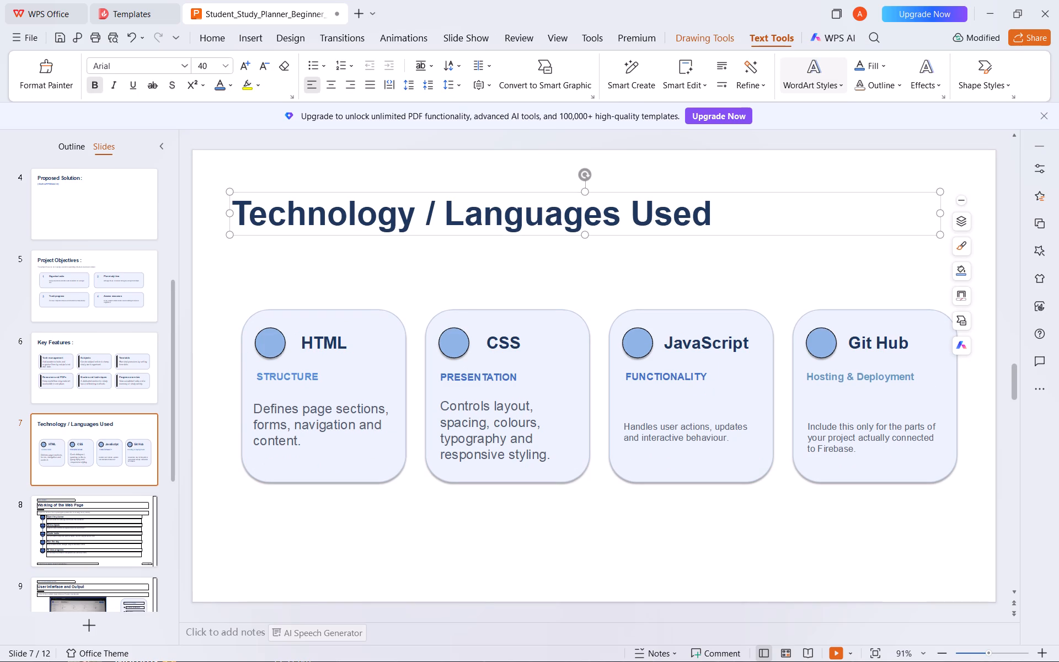
left_click(715, 217)
left_click(709, 216)
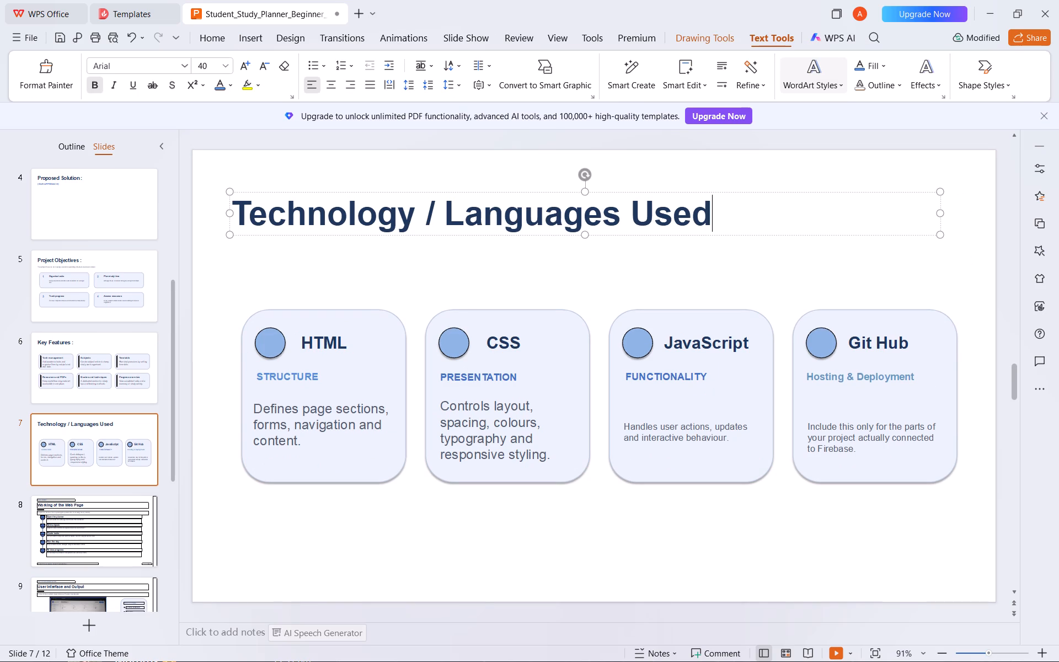
key("space")
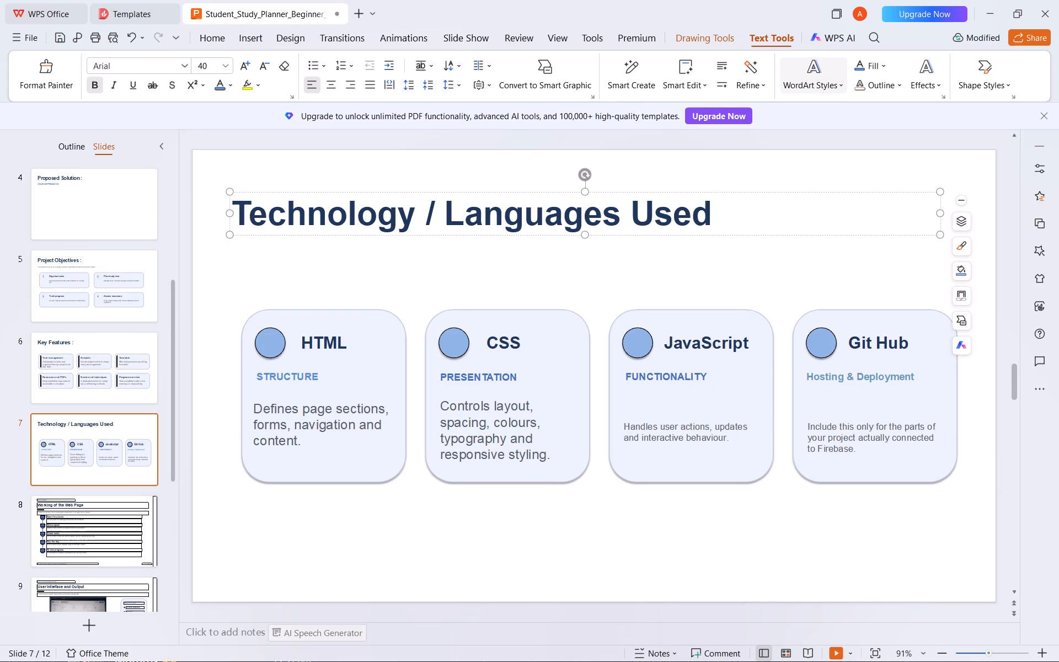
key("shift+colon")
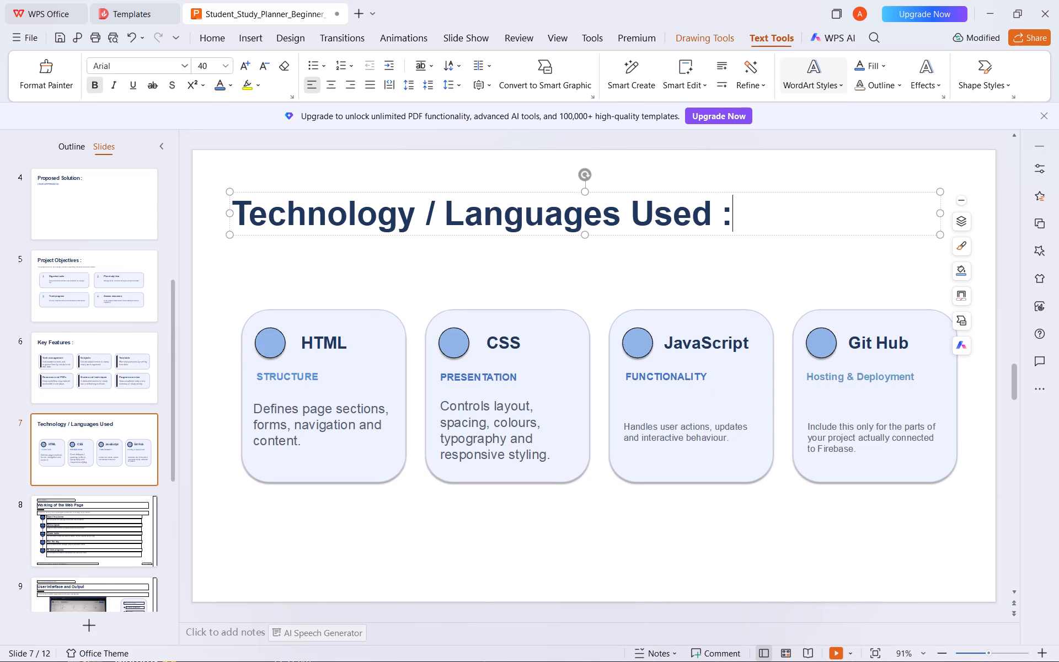
left_click(827, 520)
key("Return")
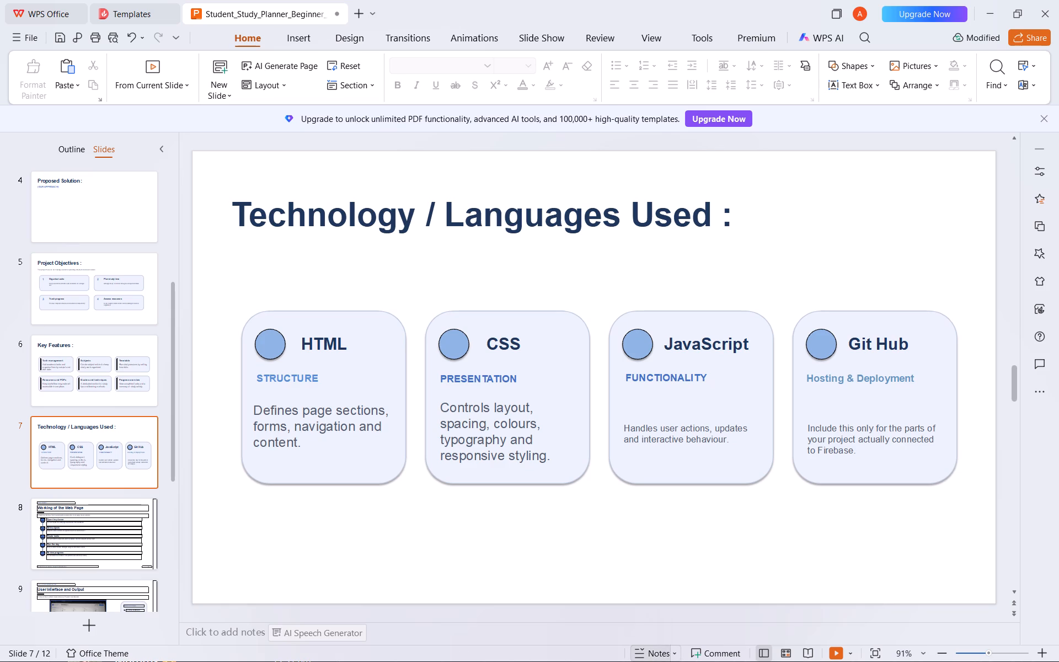
key("Return")
On the Working of the Web Page slide, delete the vertical side bar, USER JOURNEY label, accent line under the title and workflow subtitle.
left_click(142, 550)
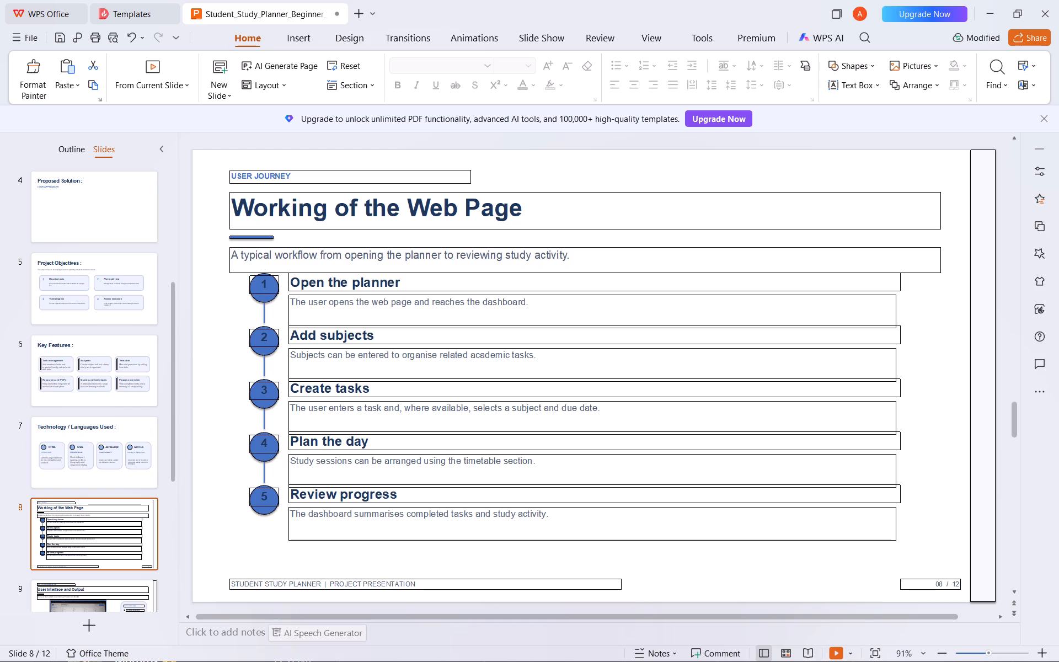
left_click(981, 214)
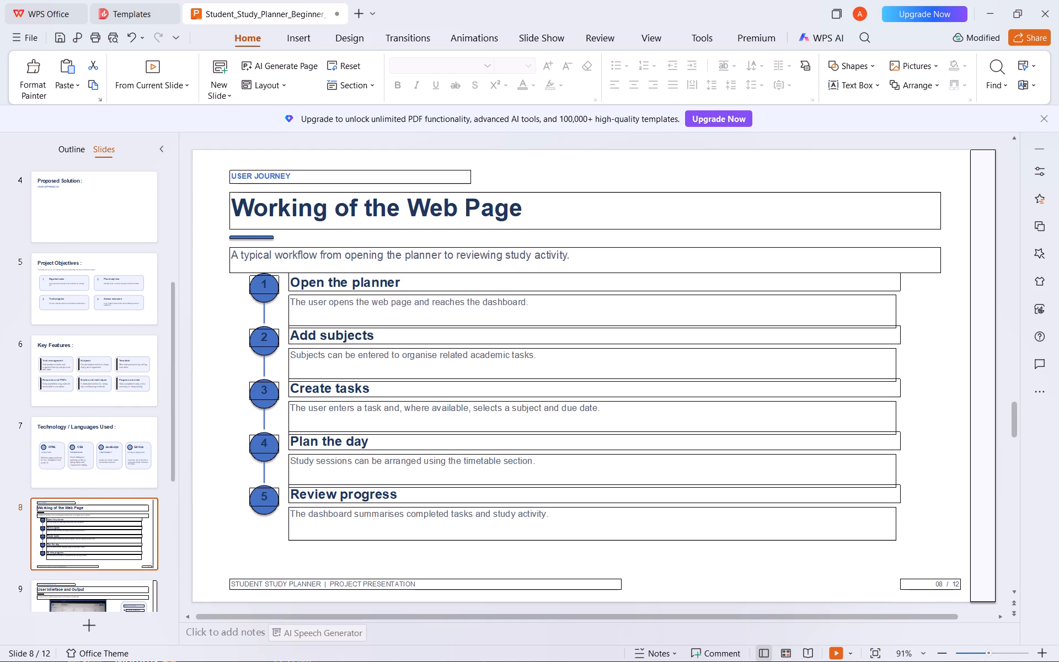
key("Delete")
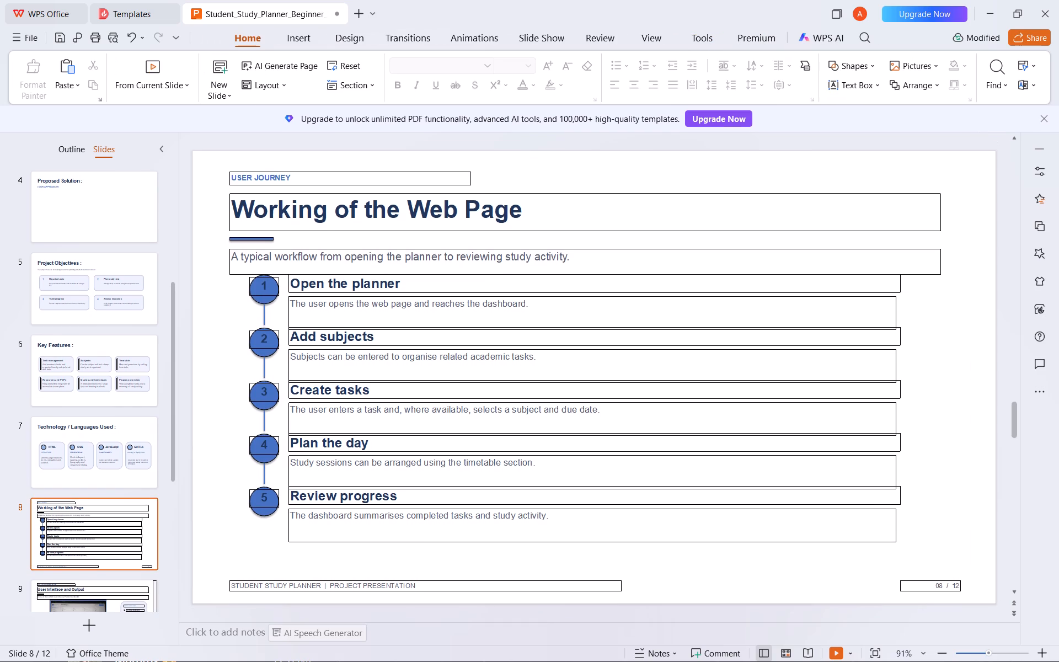
left_click(451, 182)
key("Delete")
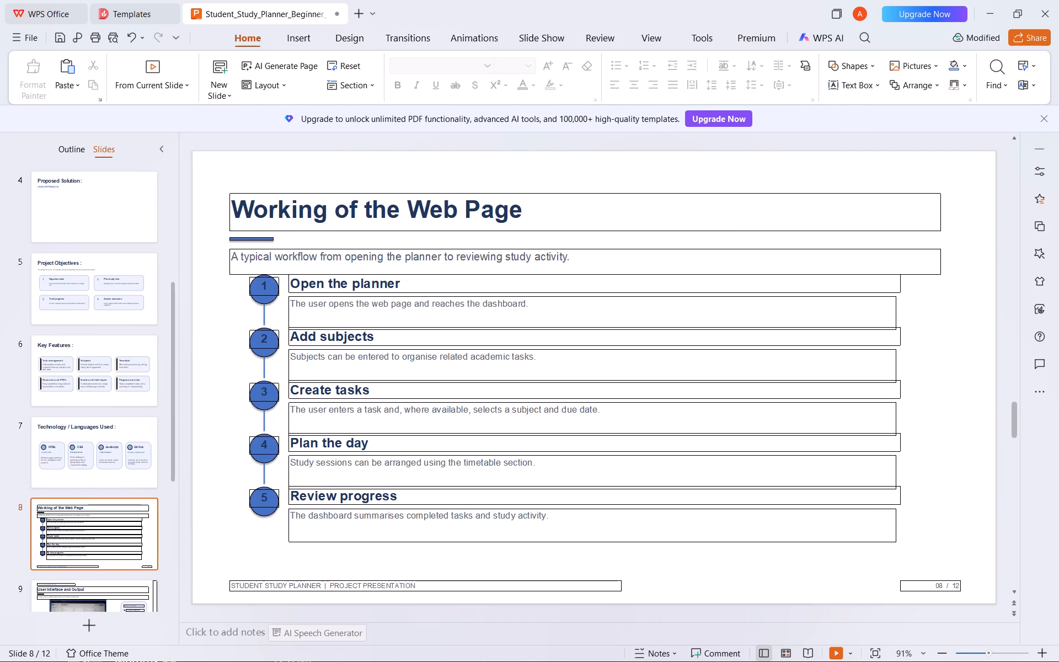
left_click(259, 238)
key("Delete")
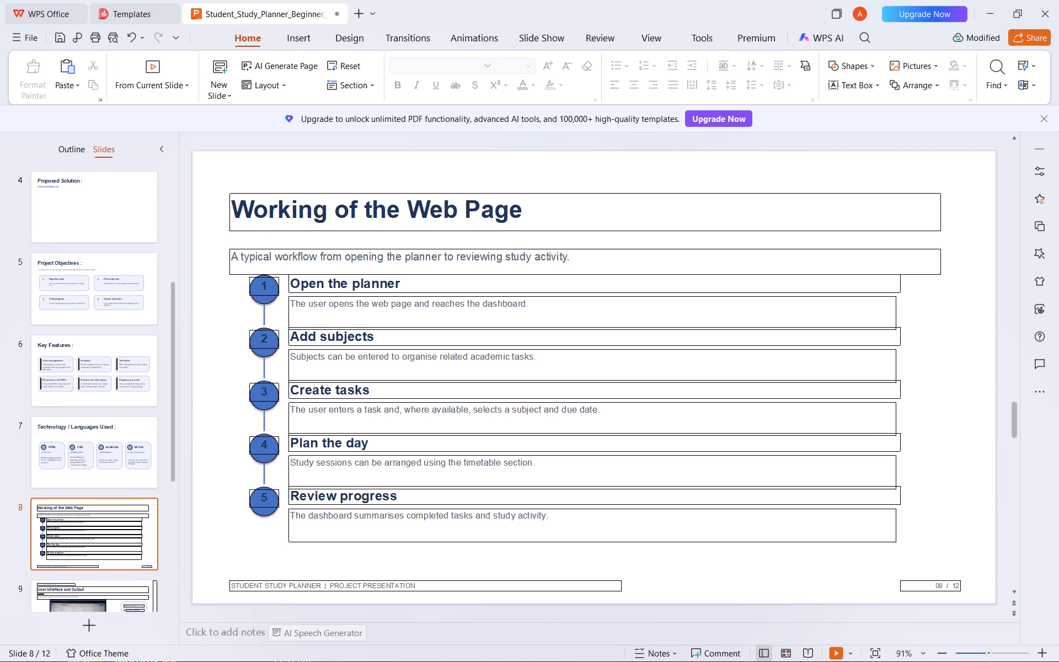
left_click(264, 253)
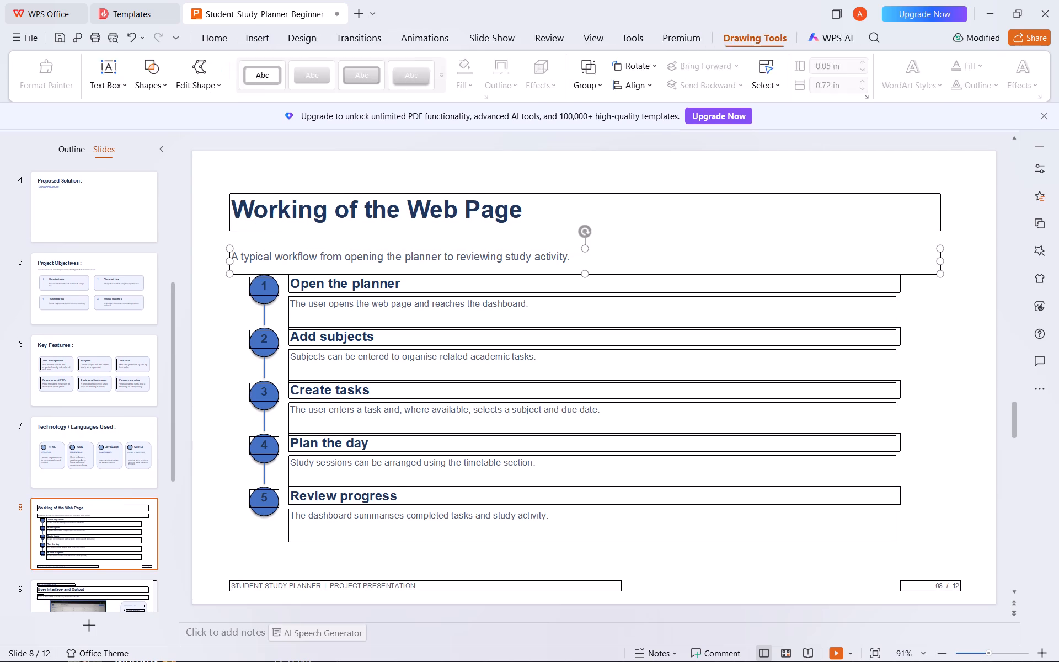
key("Delete")
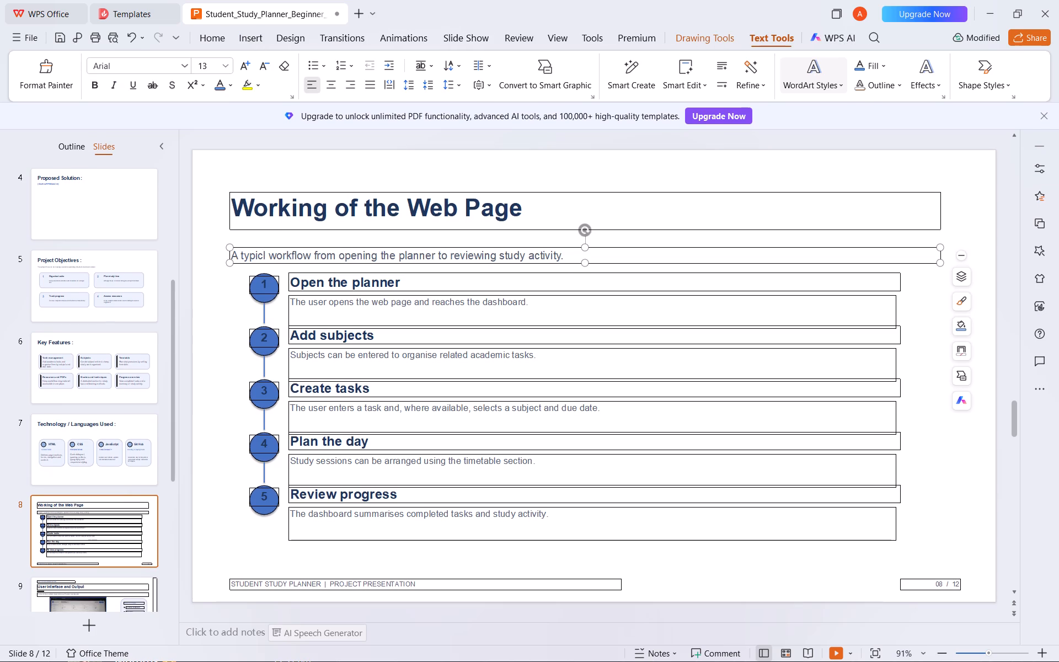
left_click(265, 245)
key("Delete")
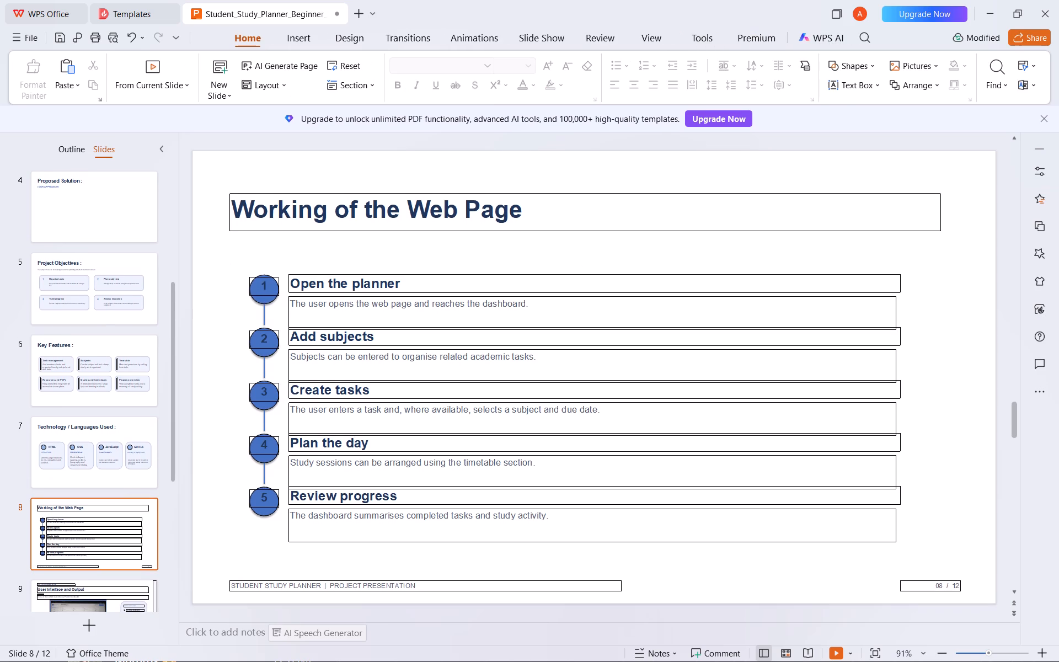
Set the outlines of the number text boxes 1 and 2 on the workflow circles to No Line.
left_click(279, 285)
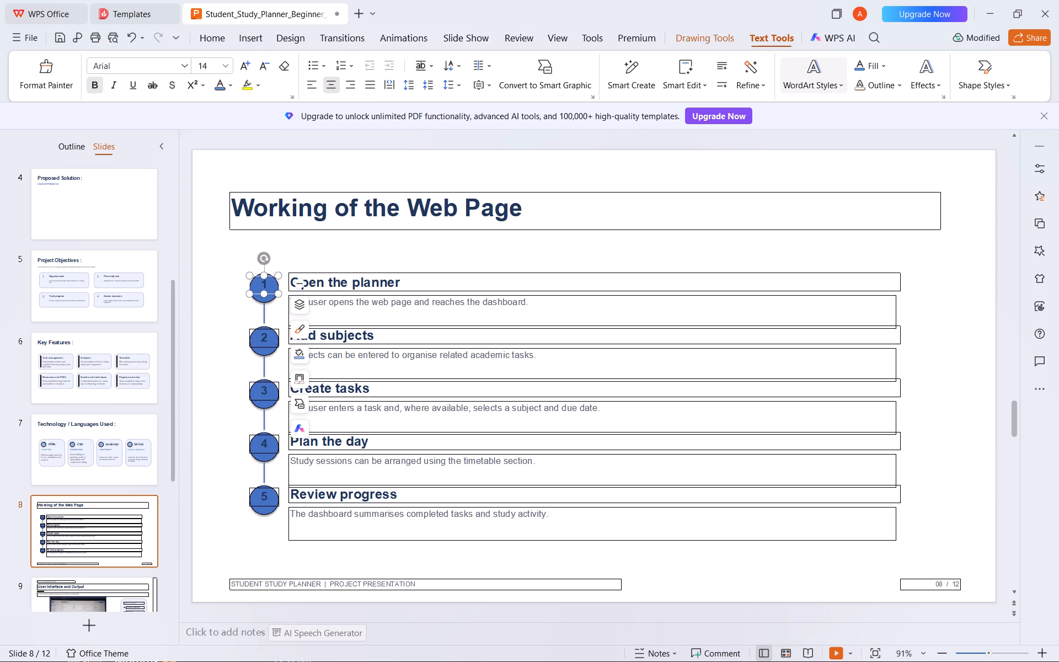
left_click(298, 376)
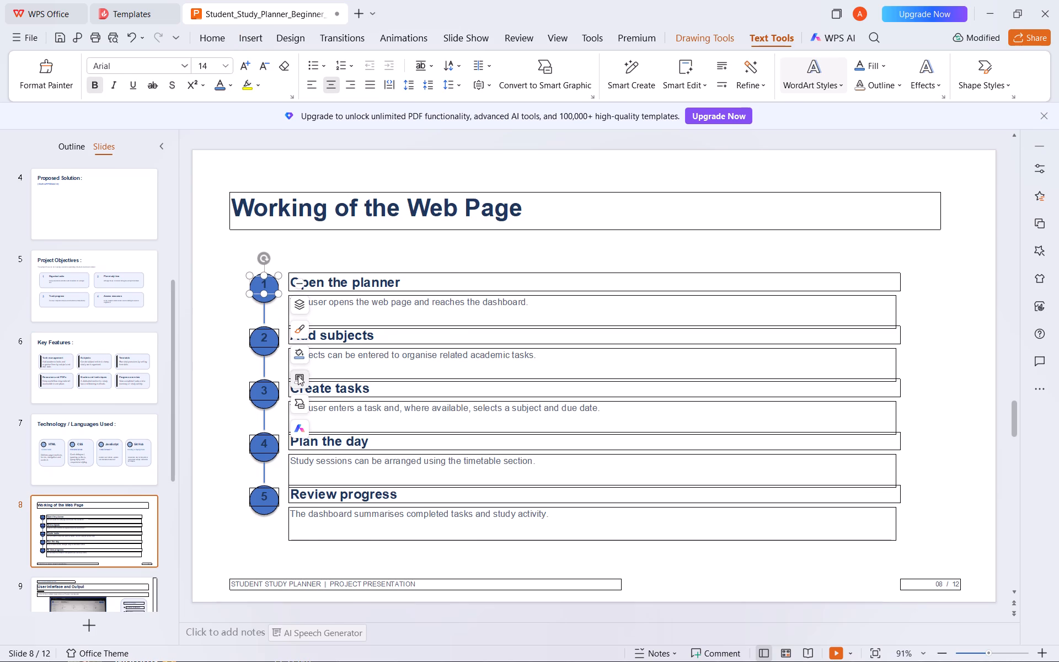
left_click(329, 265)
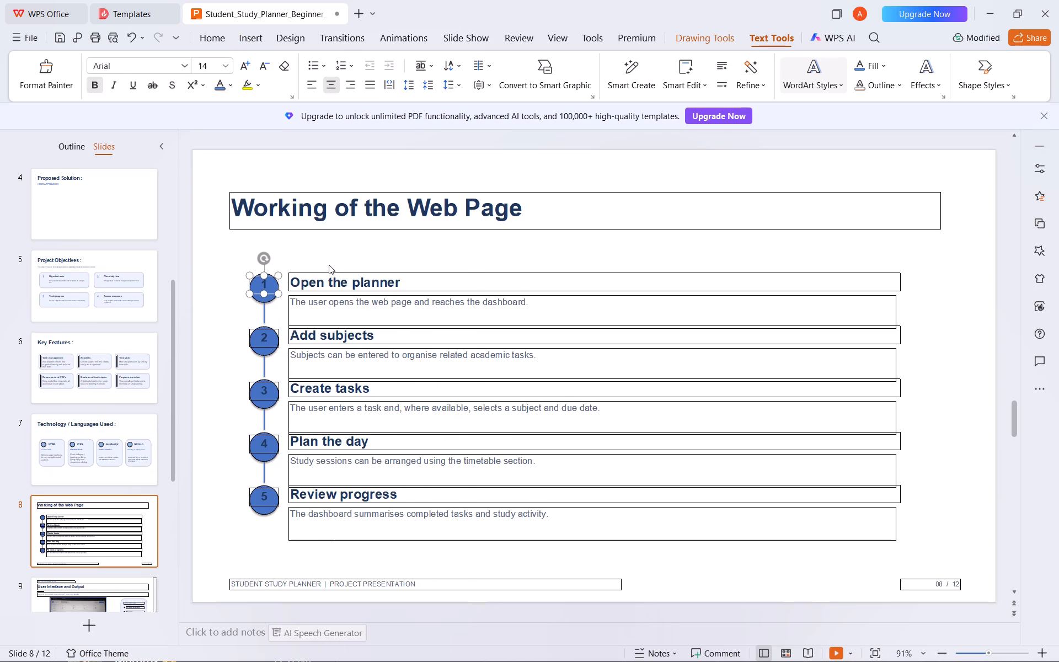
left_click(230, 324)
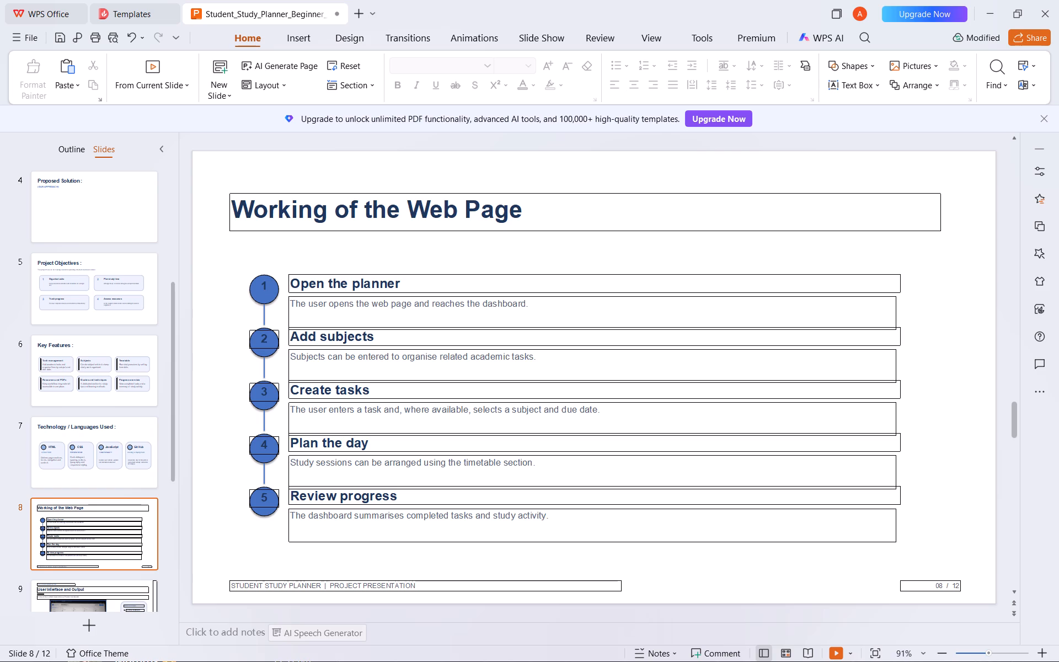
left_click(279, 333)
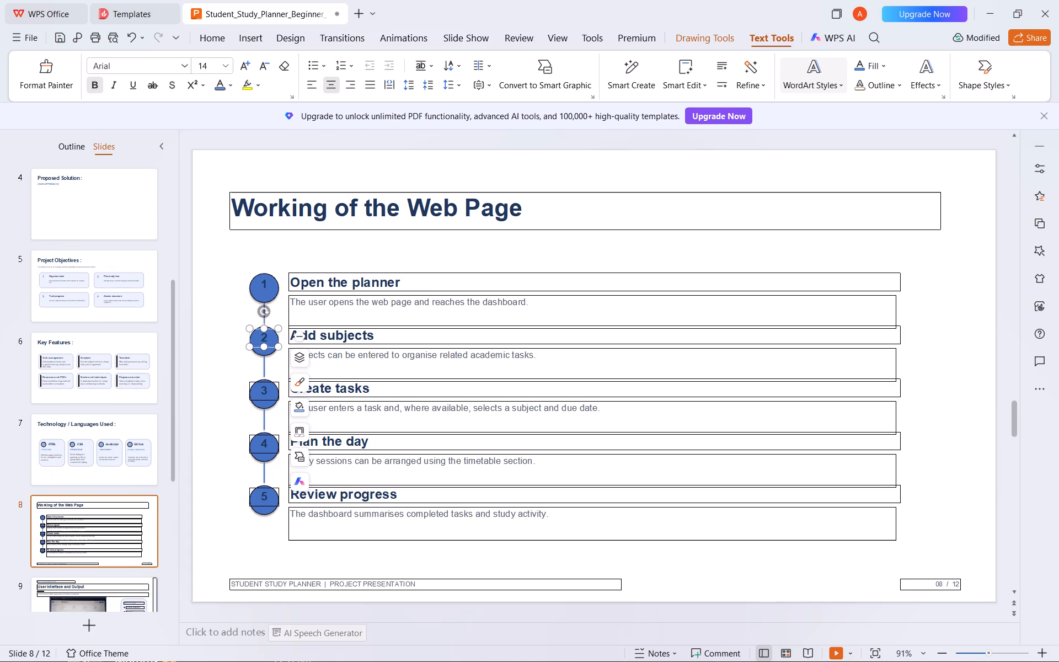
left_click(294, 435)
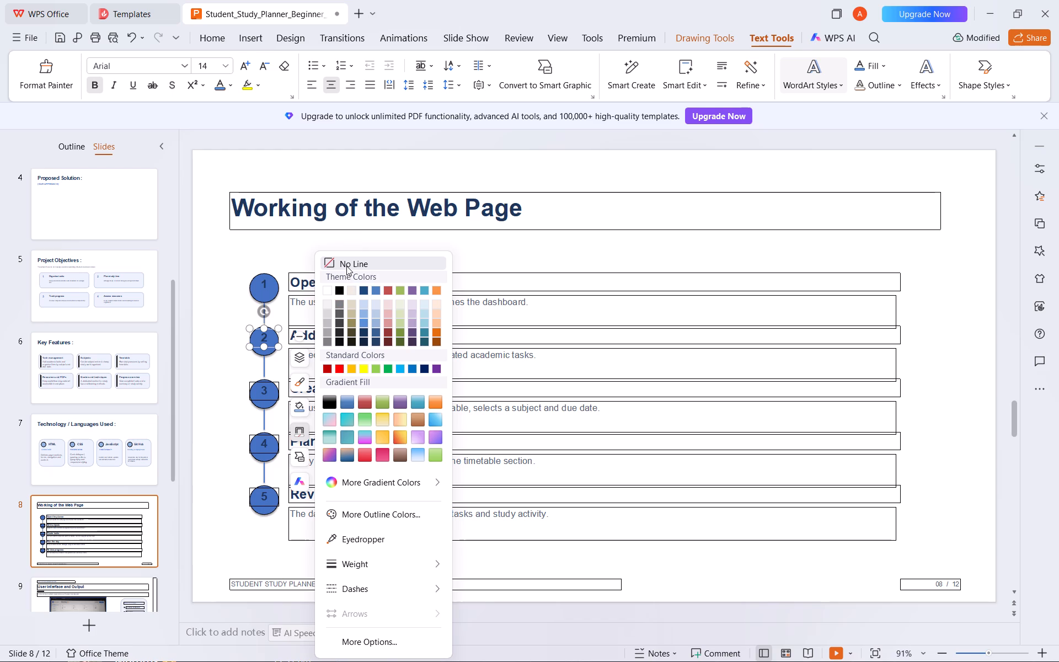
left_click(346, 266)
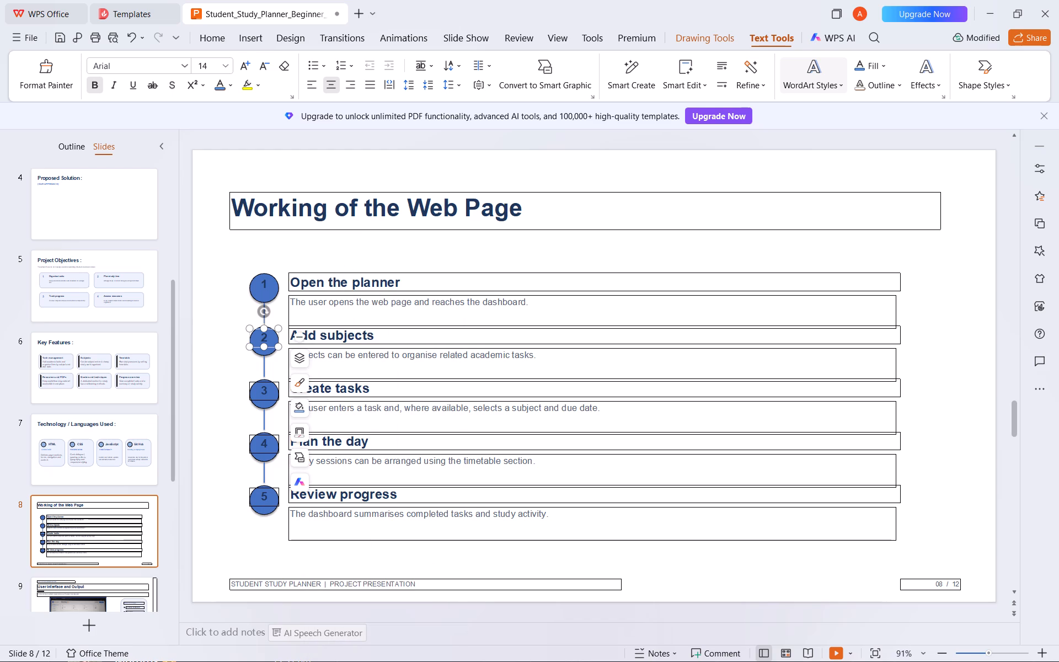
Set the outlines of the number text boxes 3, 4 and 5 on the workflow circles to No Line.
left_click(277, 382)
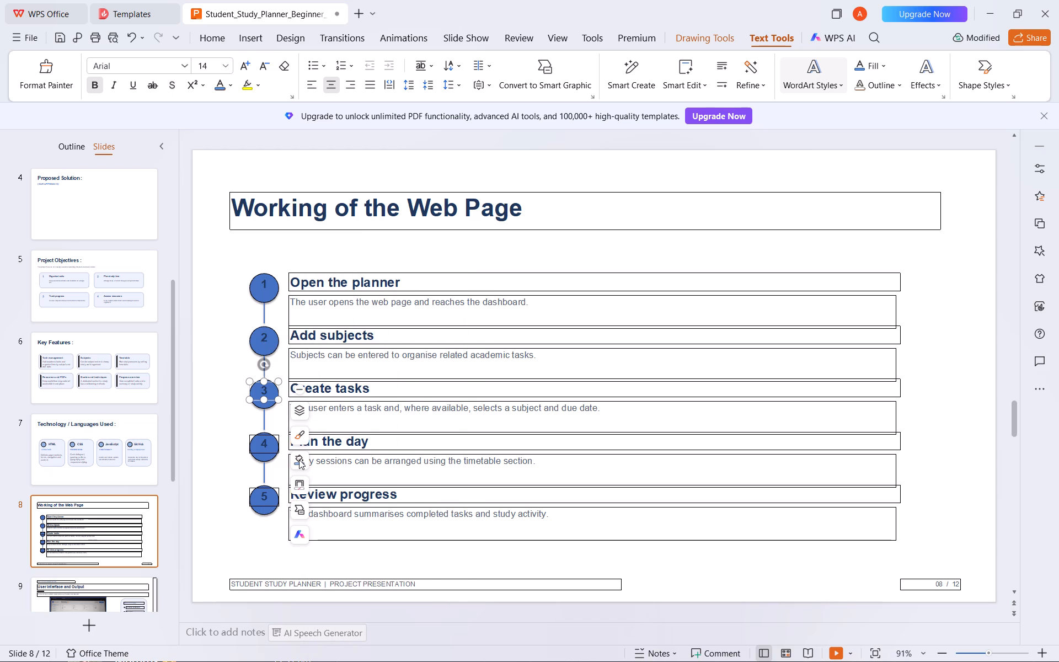
left_click(299, 486)
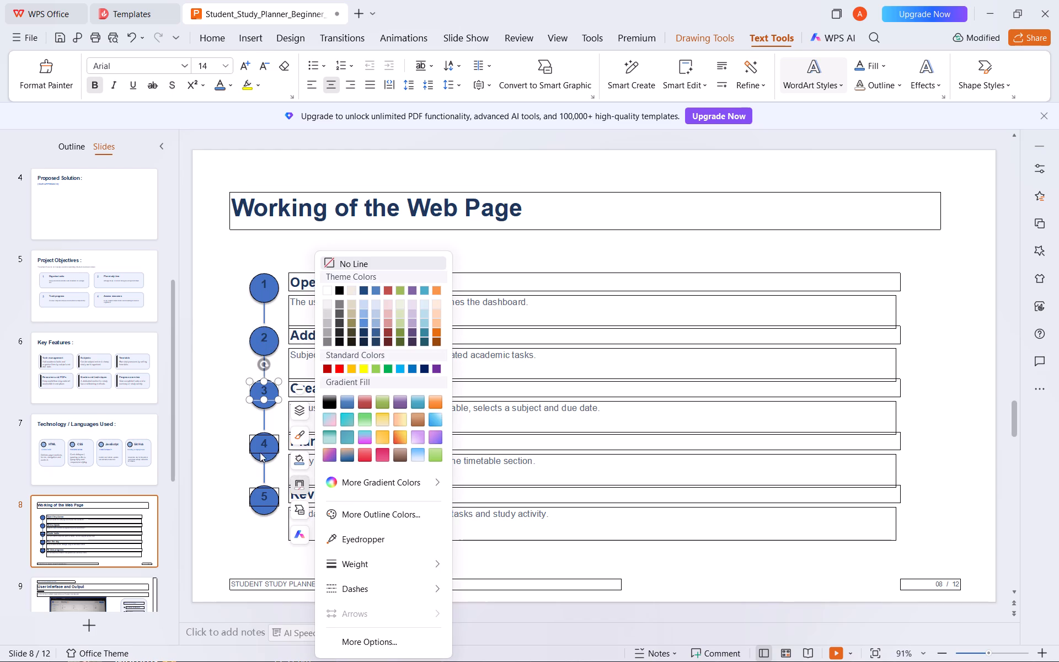
left_click(328, 261)
left_click(279, 437)
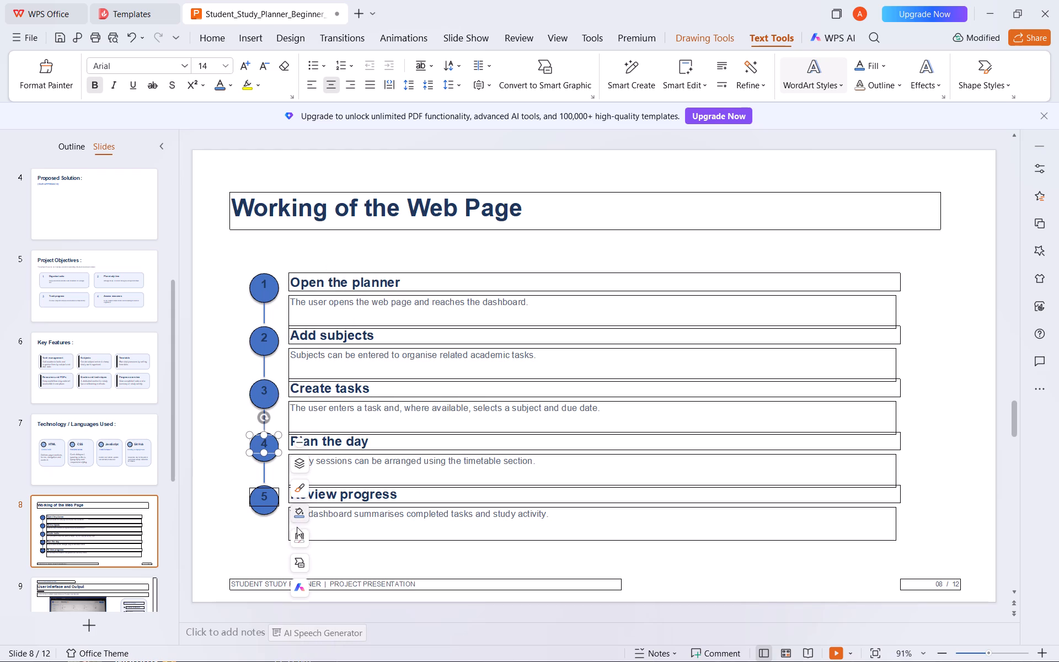
left_click(299, 531)
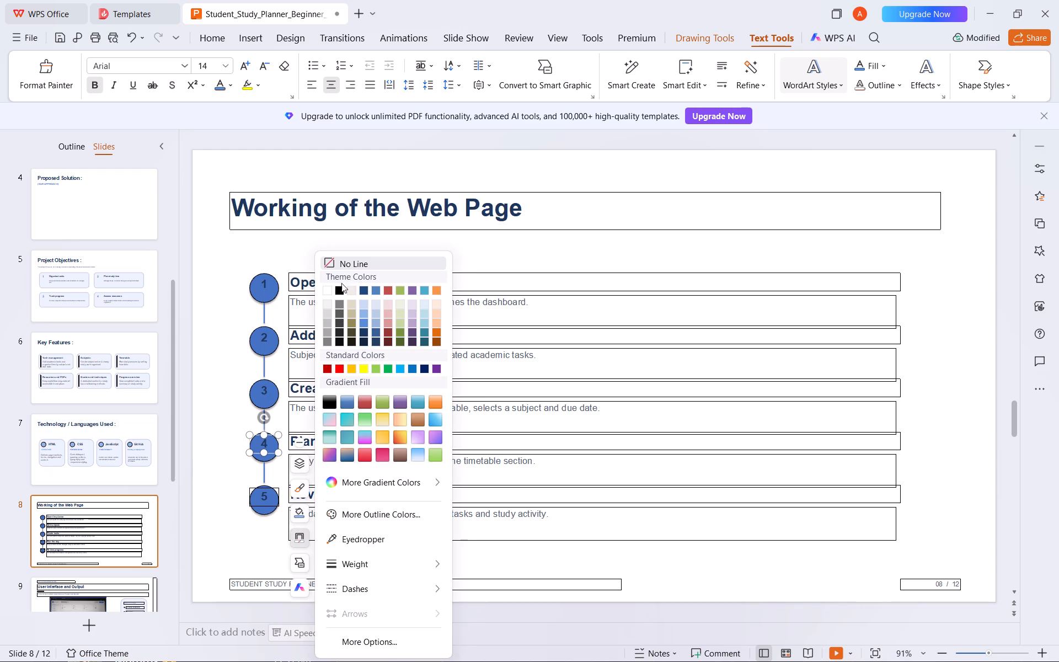
left_click(334, 263)
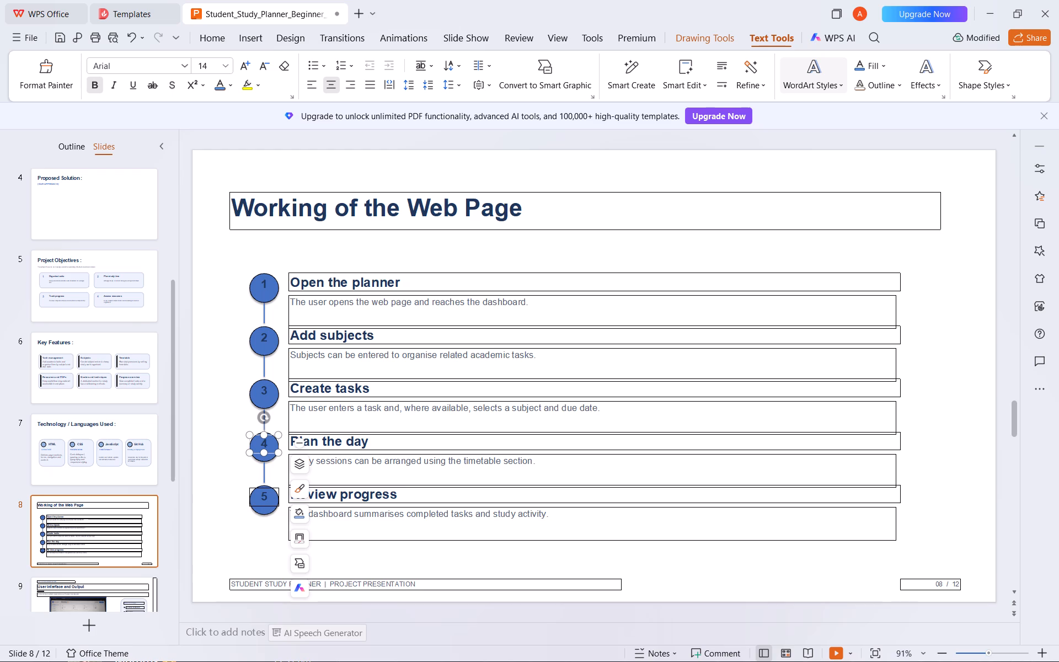
left_click(276, 487)
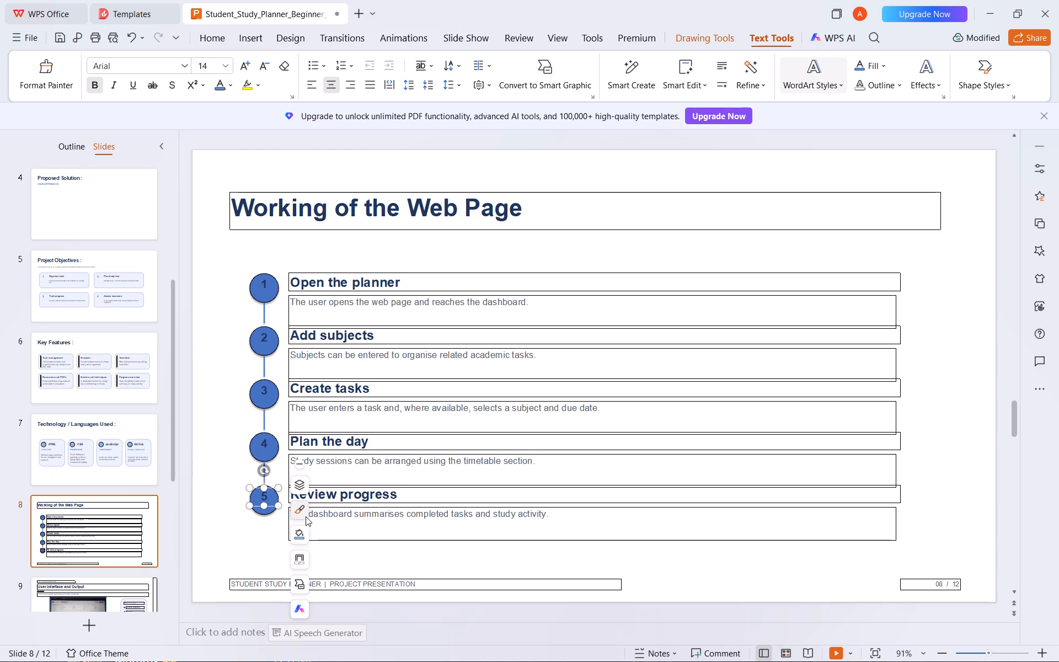
left_click(299, 557)
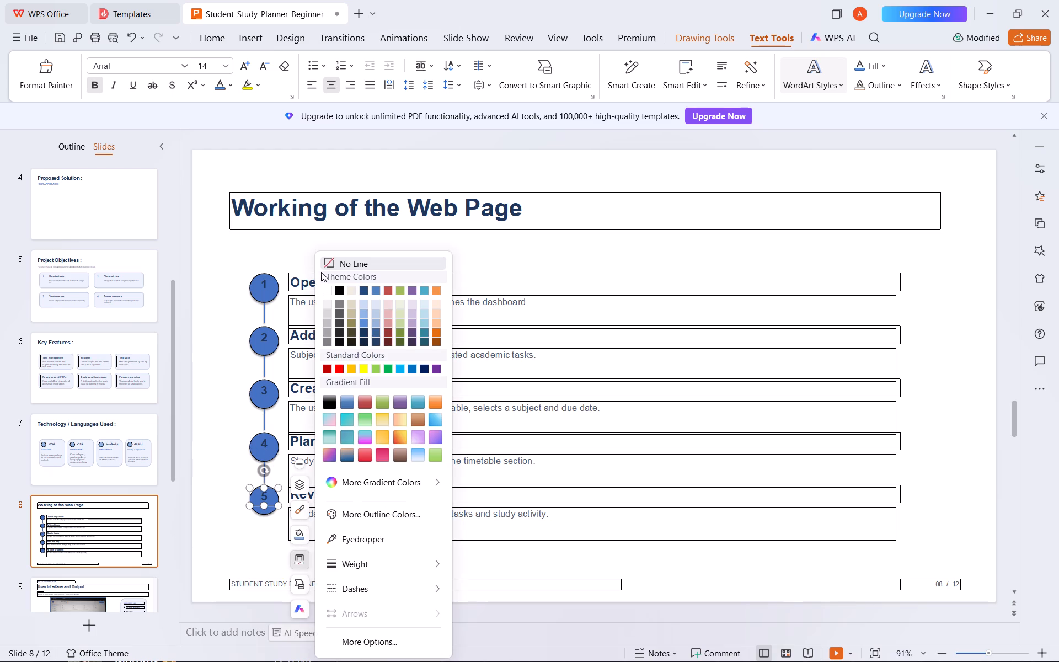
left_click(327, 261)
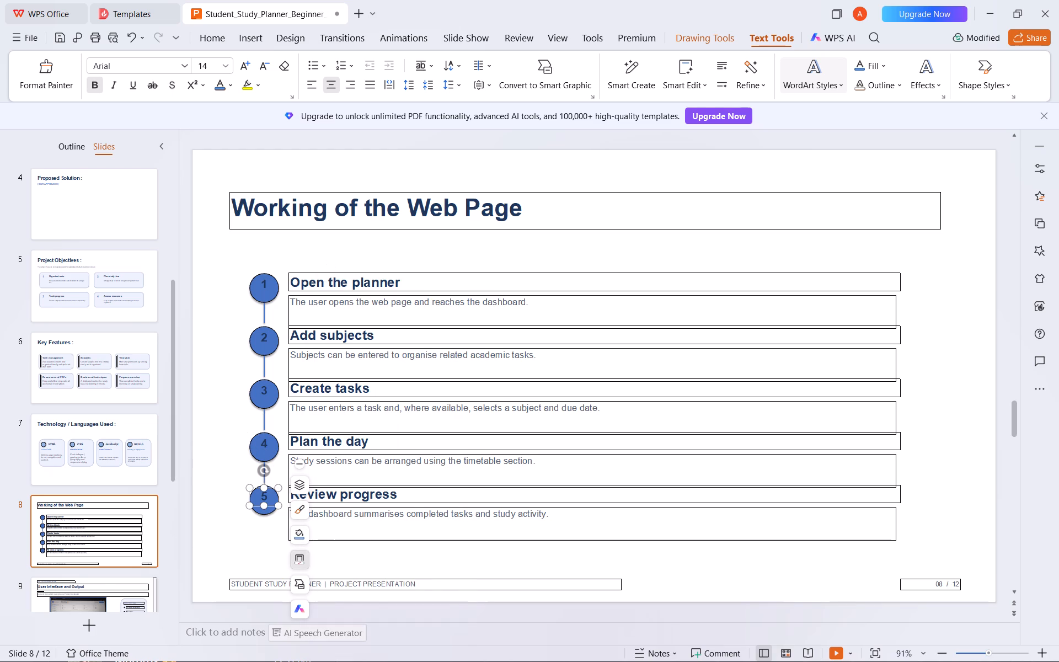
left_click(212, 430)
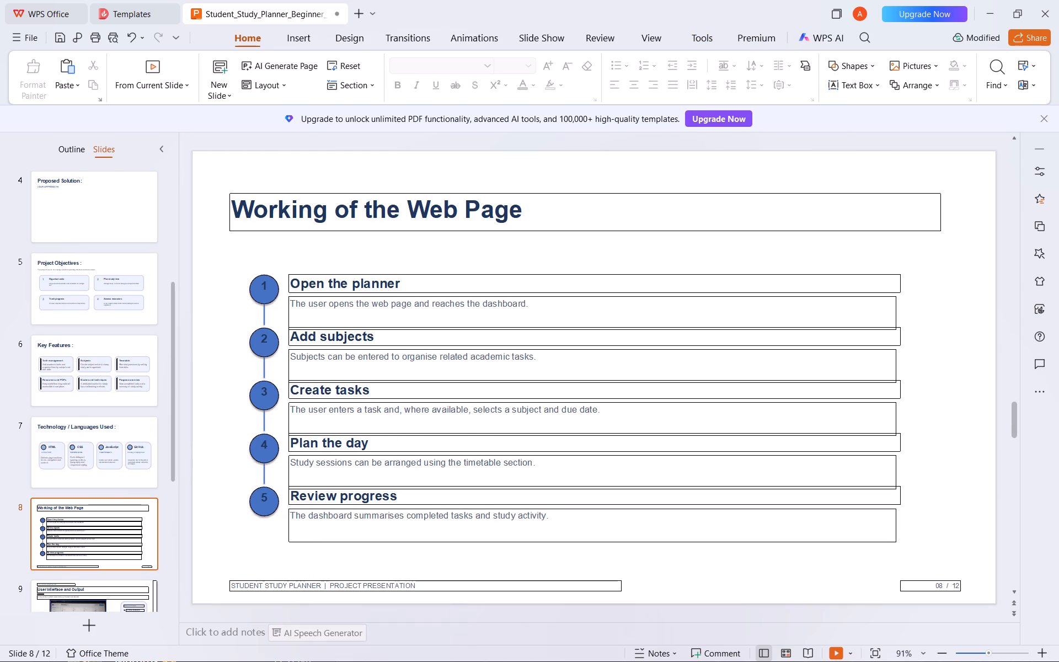
Delete the STUDENT STUDY PLANNER | PROJECT PRESENTATION footer and the 08 / 12 page number from the Working of the Web Page slide.
left_click(428, 589)
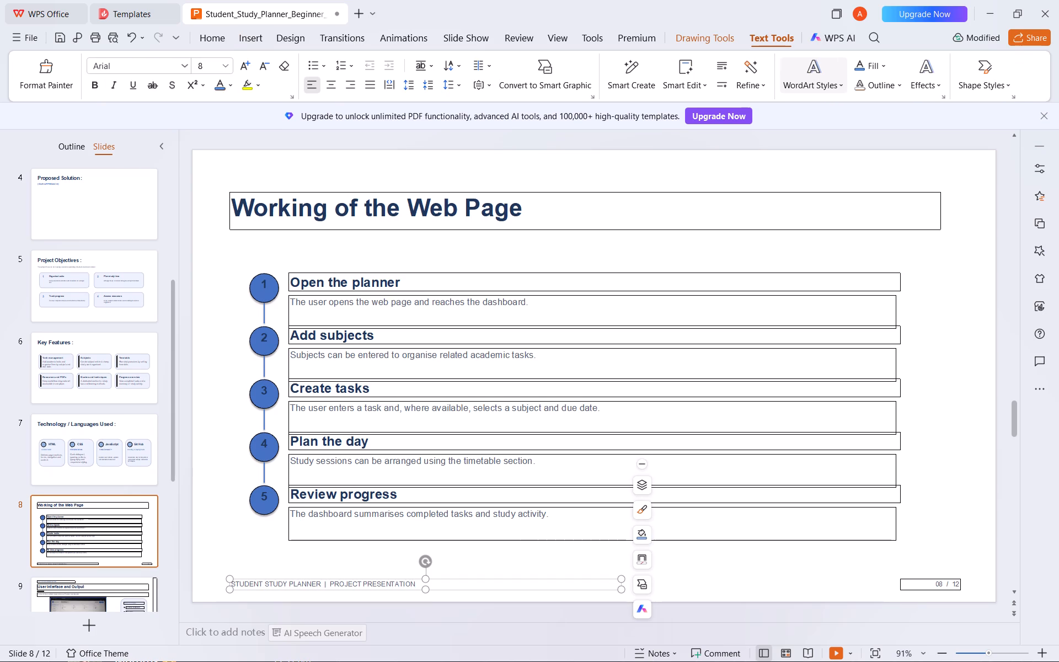
key("Delete")
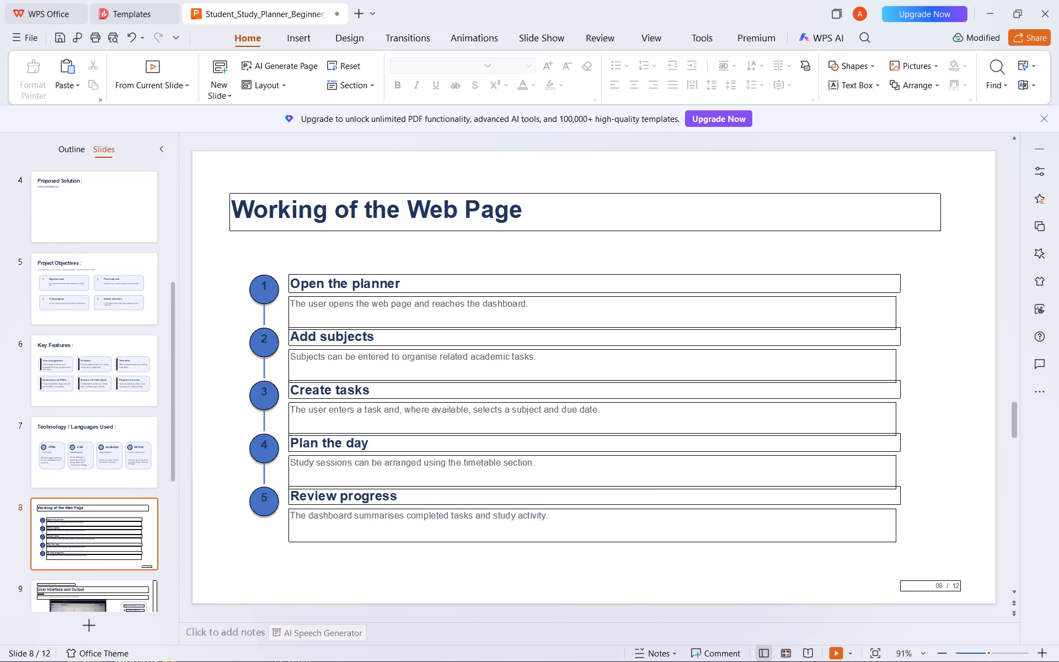
left_click(899, 581)
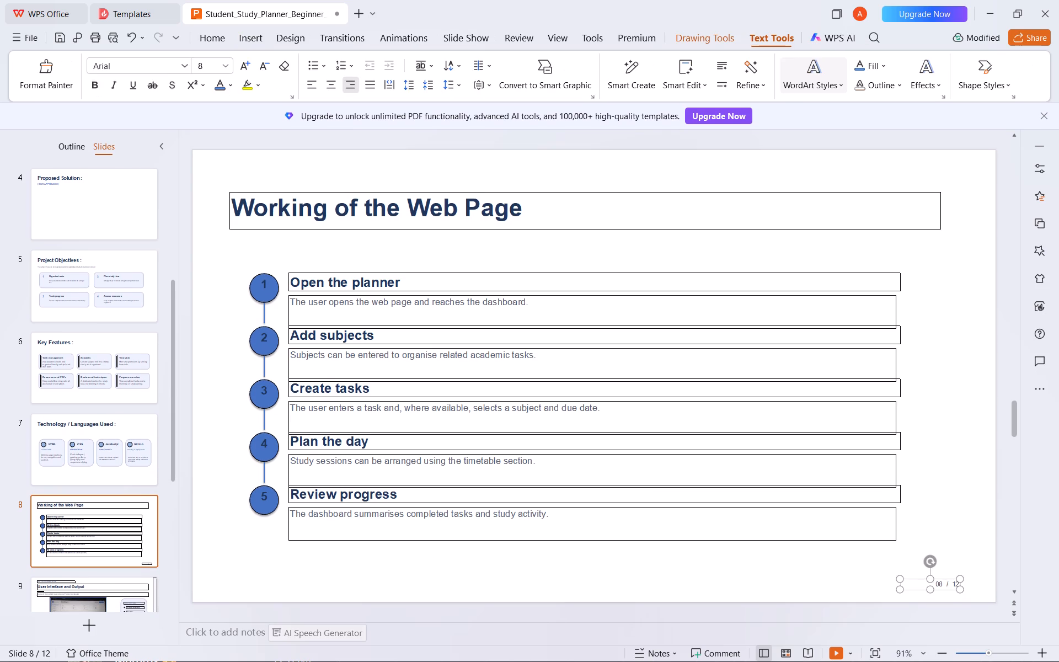
key("Delete")
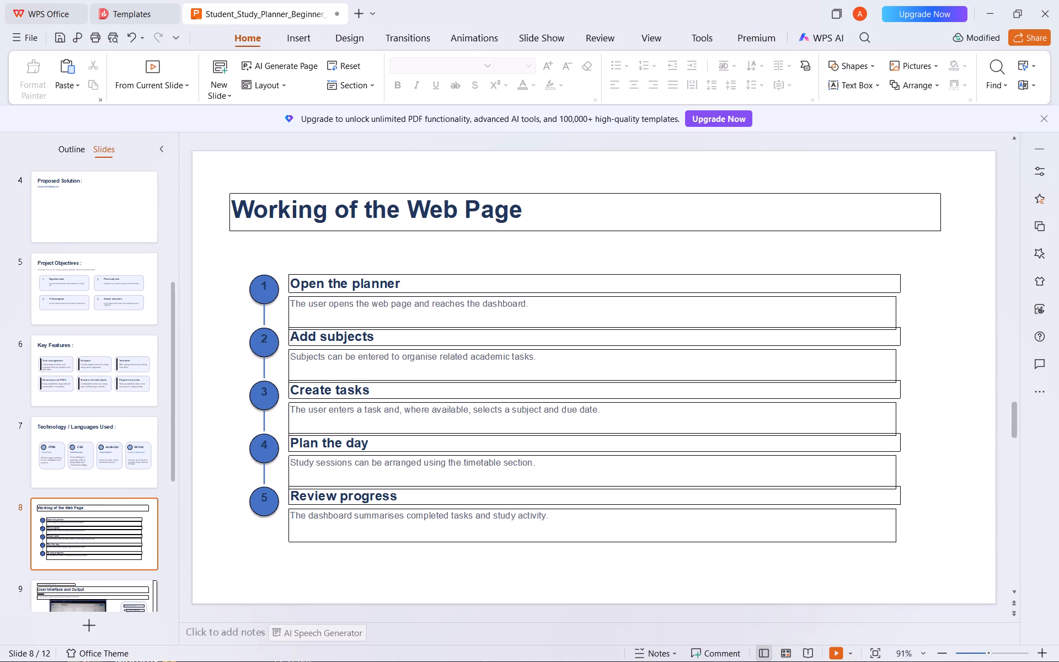
Set the outline of the Working of the Web Page title text box to No Line.
left_click(941, 202)
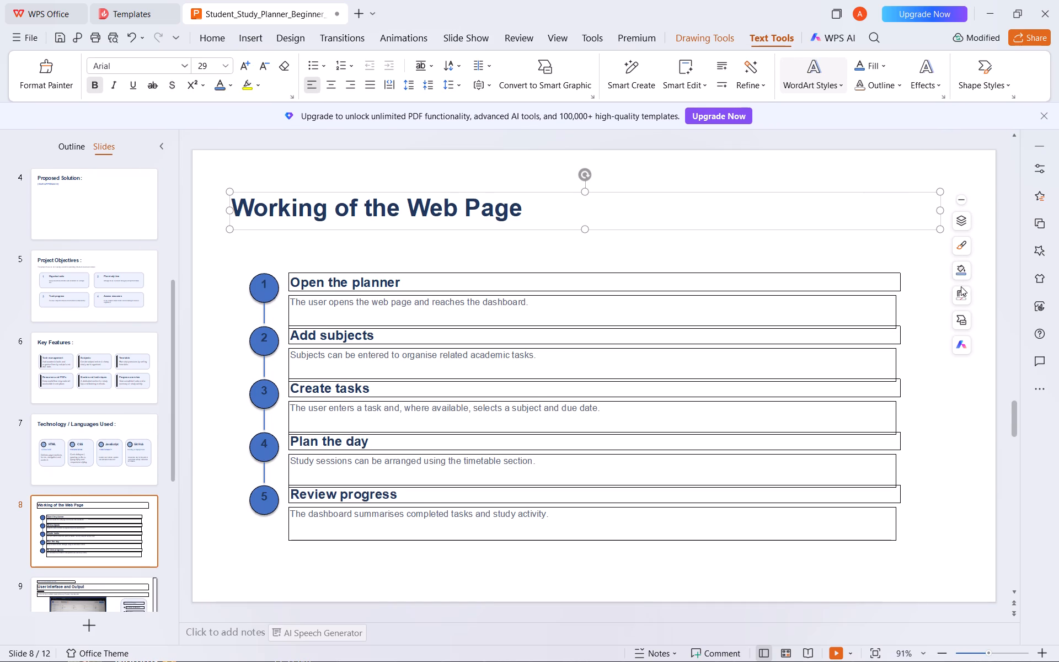
left_click(961, 290)
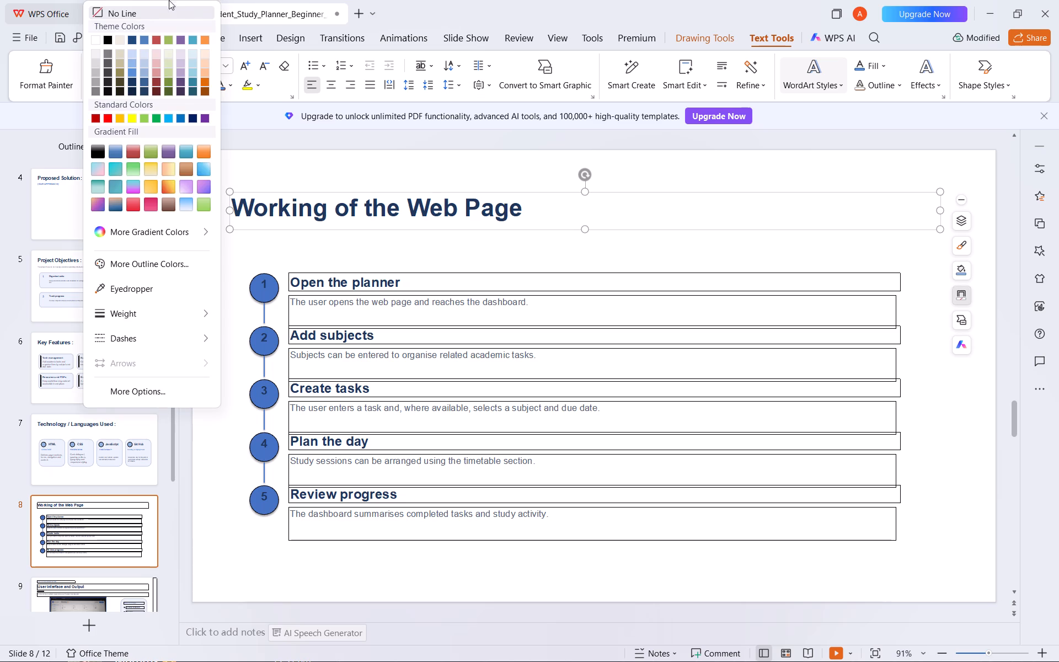
left_click(154, 8)
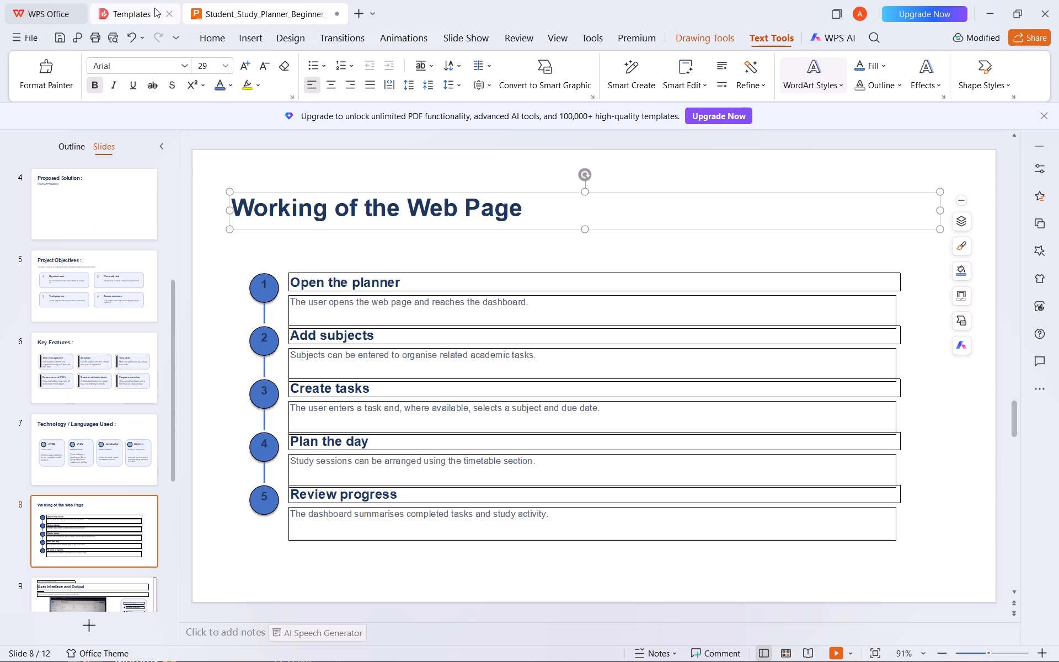
left_click(230, 248)
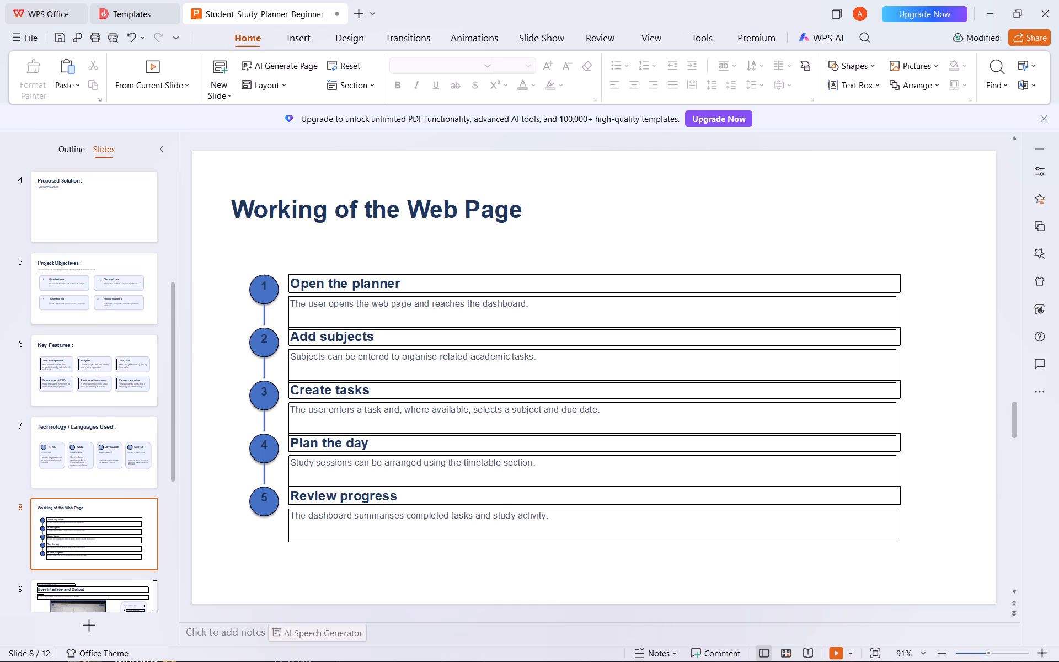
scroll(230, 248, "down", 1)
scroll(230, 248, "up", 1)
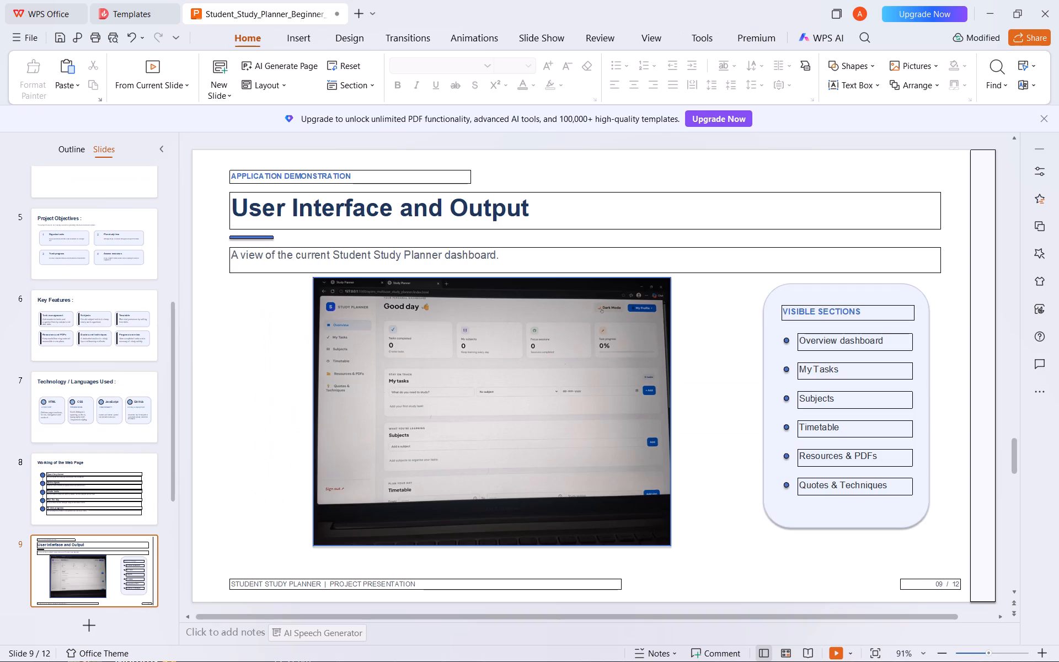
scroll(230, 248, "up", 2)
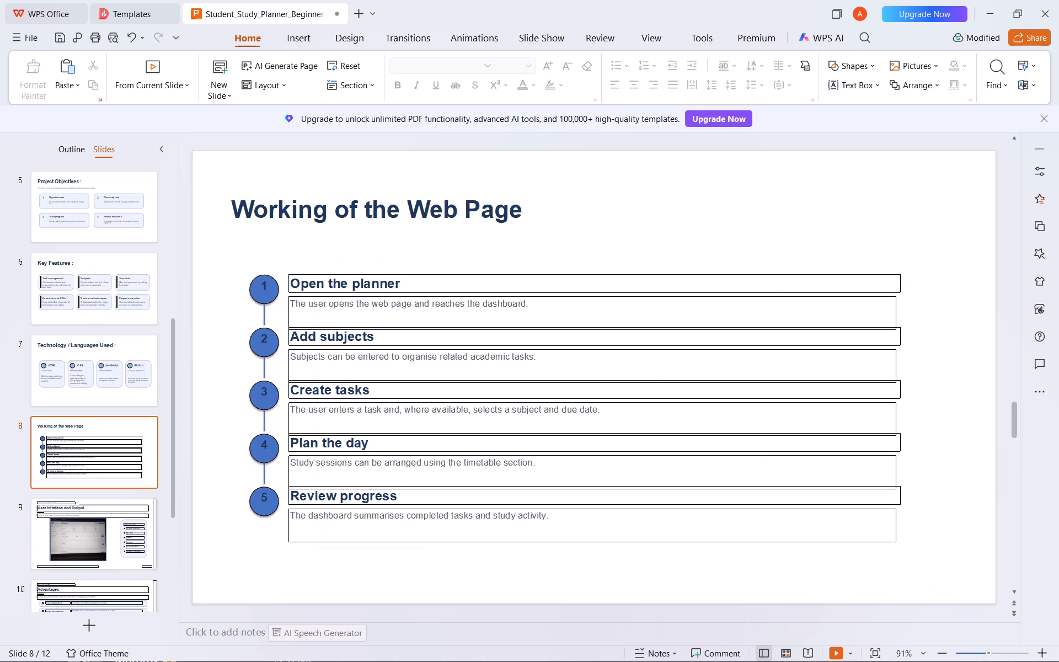
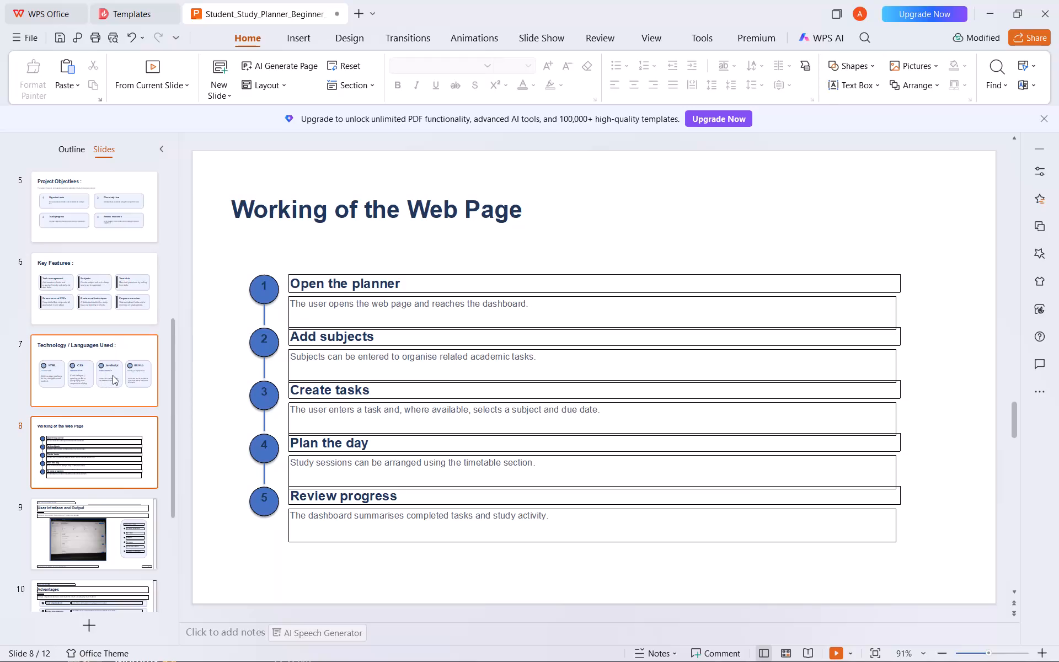
On the Technology / Languages Used slide, set the JavaScript description to font size 16 and move it up beneath FUNCTIONALITY.
left_click(113, 375)
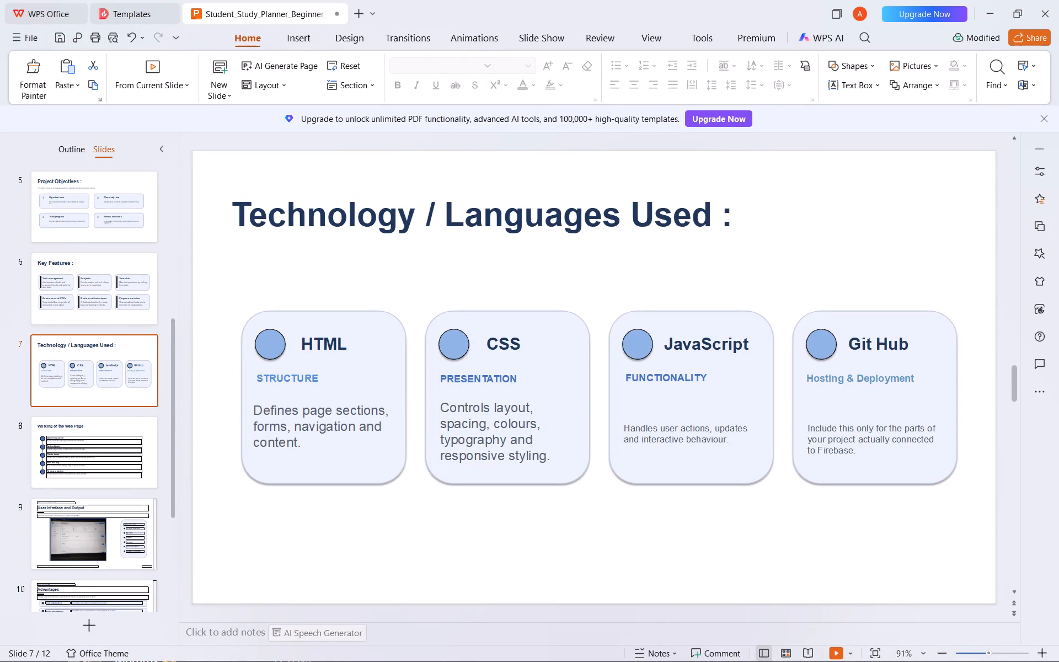
left_click(659, 434)
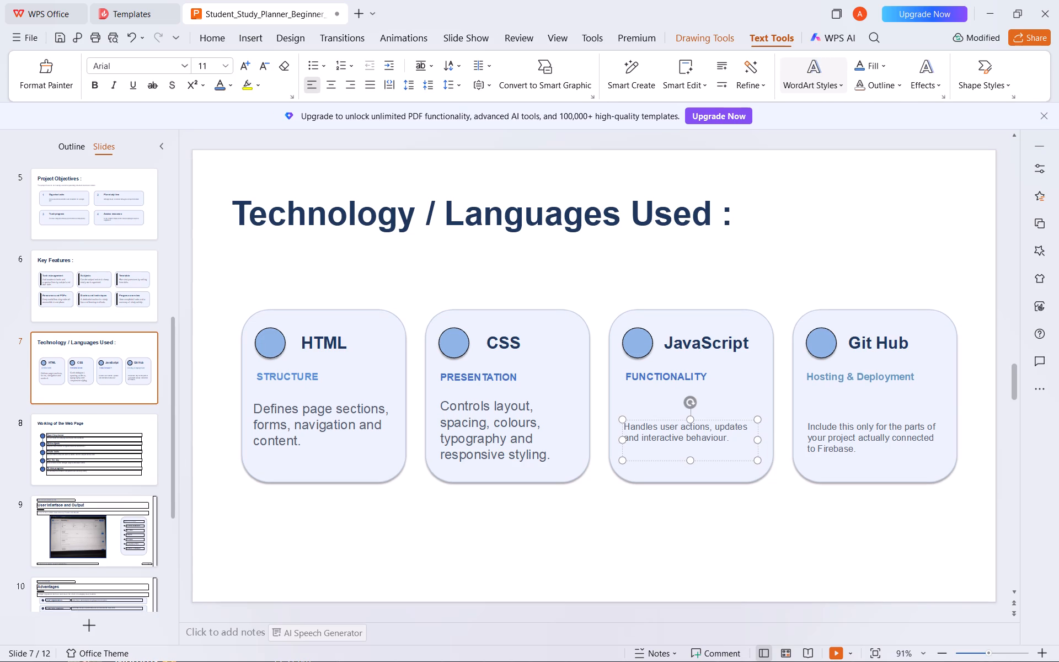
left_click(485, 429)
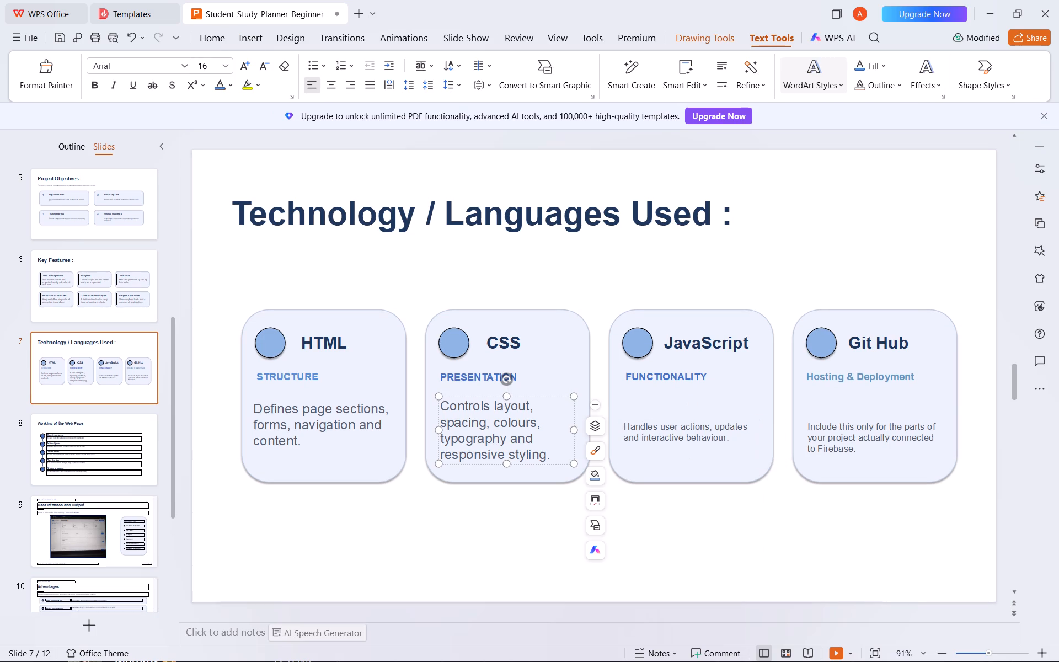
left_click(670, 431)
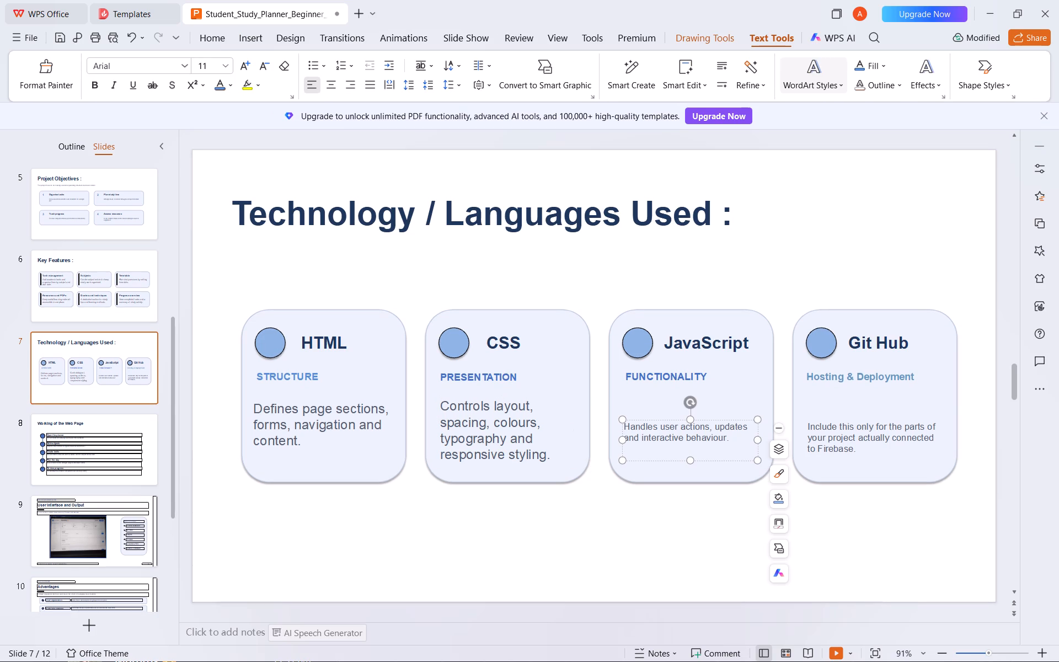
key("ctrl+a")
left_click(228, 71)
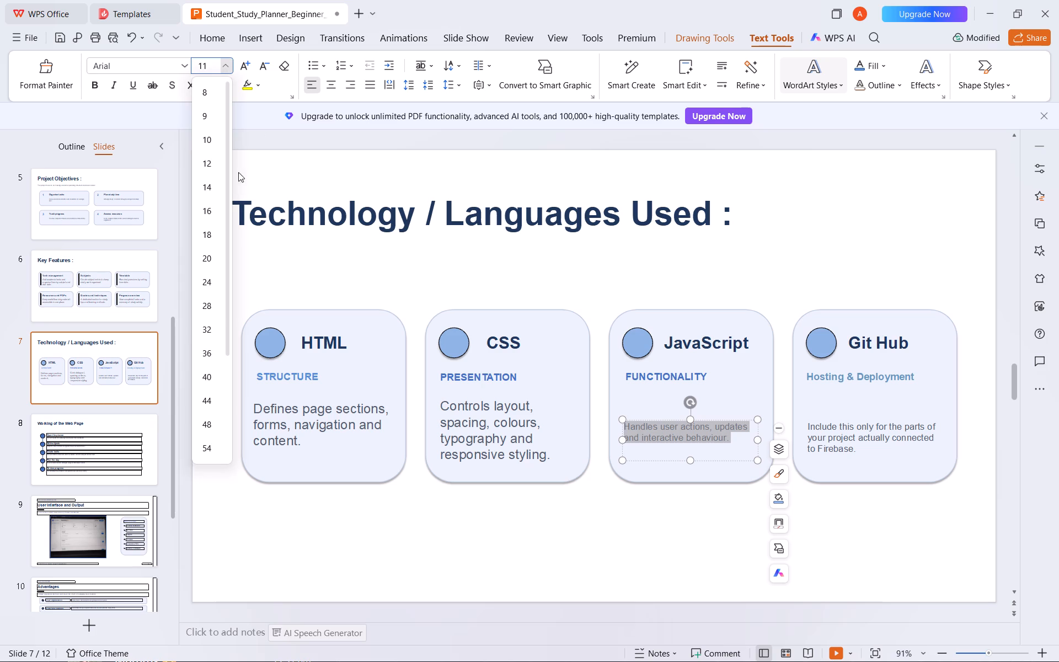
left_click(216, 202)
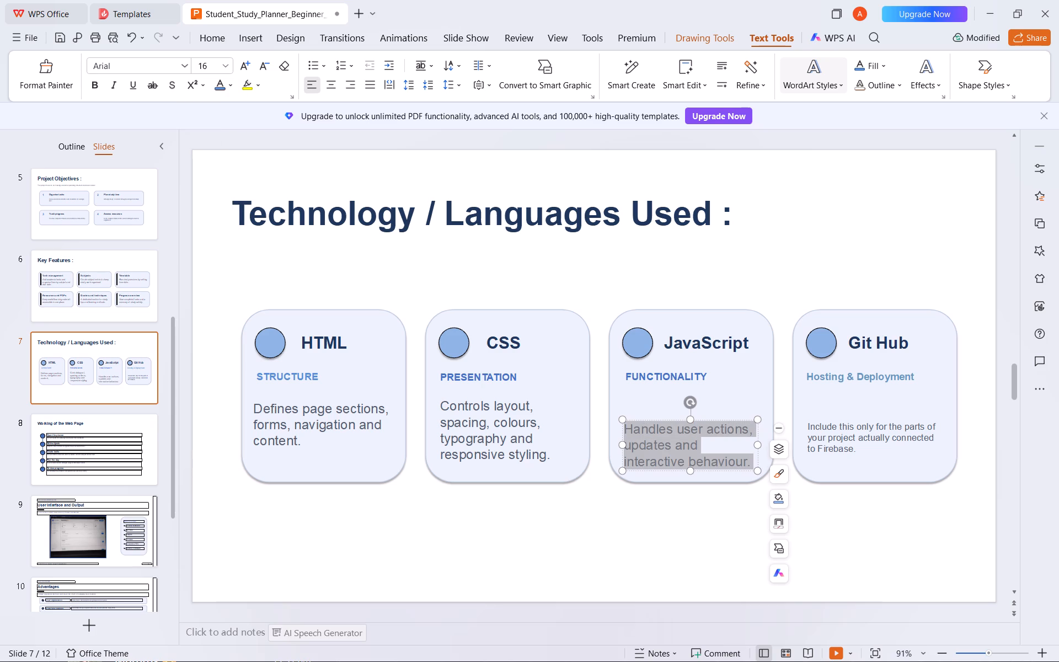
right_click_drag(675, 419, 675, 399)
left_click(656, 533)
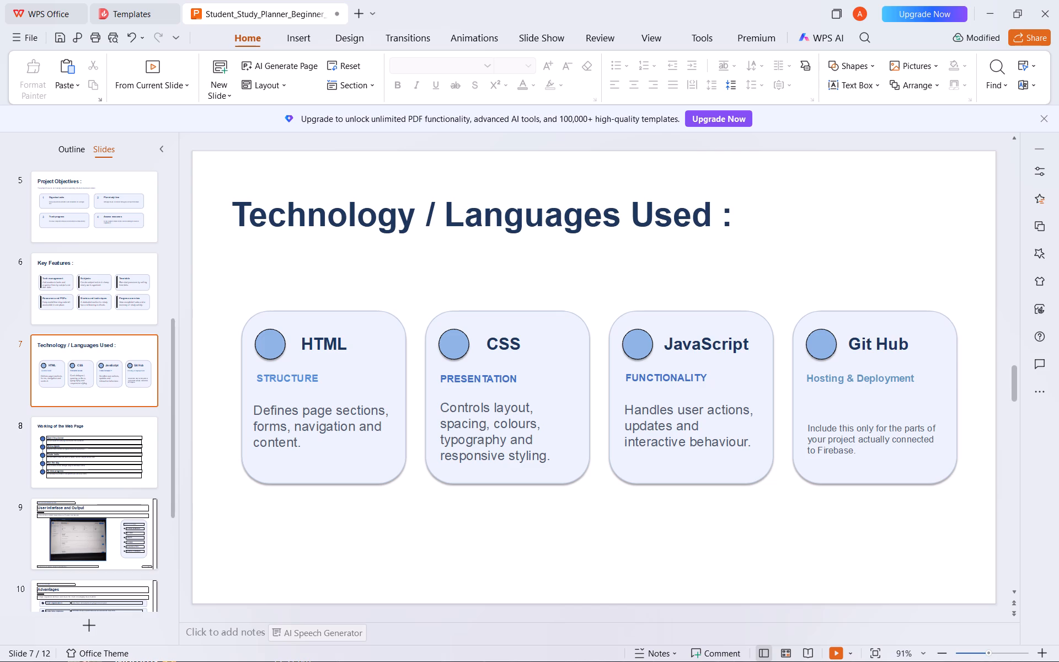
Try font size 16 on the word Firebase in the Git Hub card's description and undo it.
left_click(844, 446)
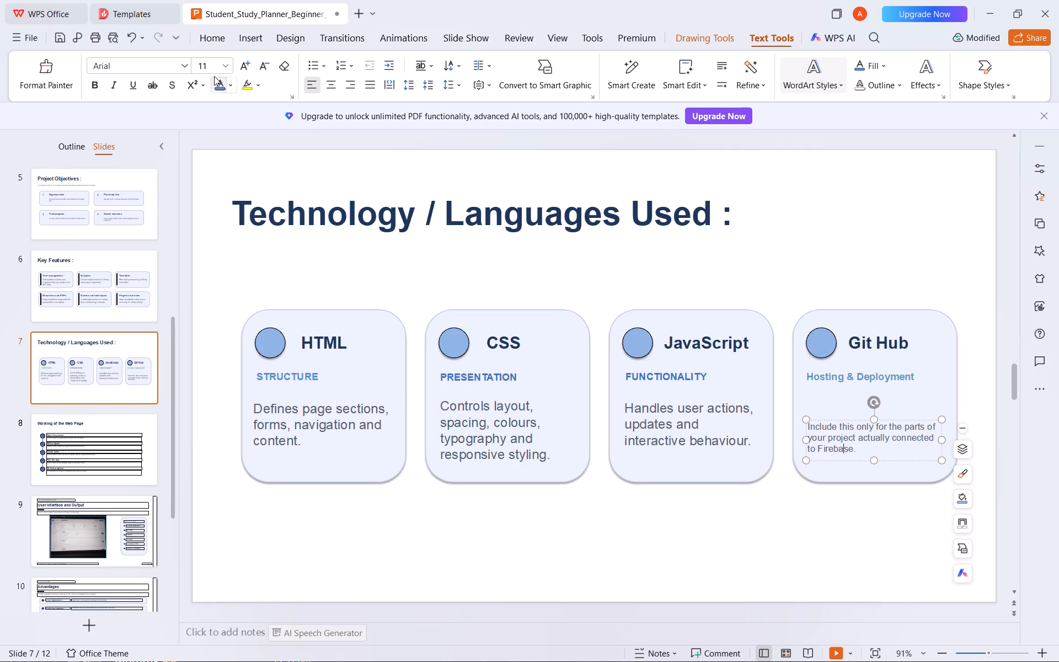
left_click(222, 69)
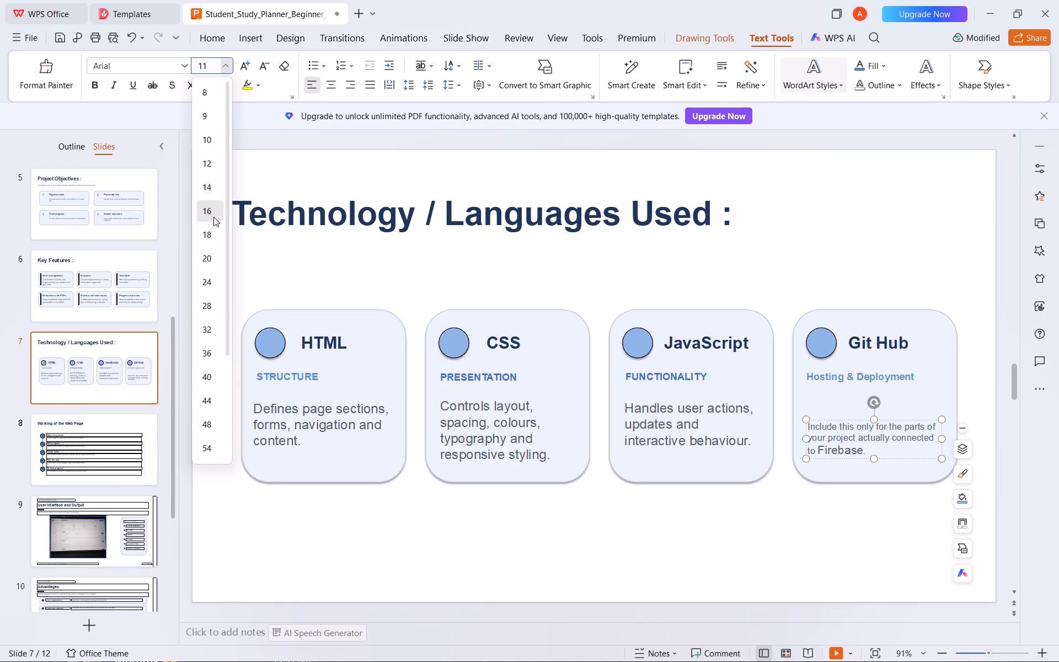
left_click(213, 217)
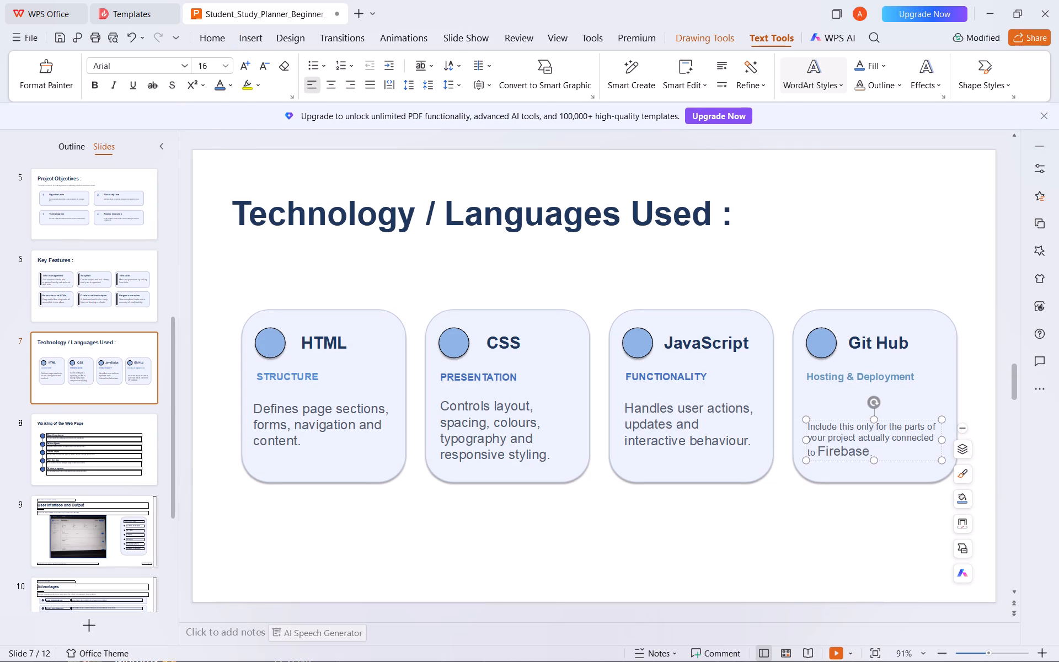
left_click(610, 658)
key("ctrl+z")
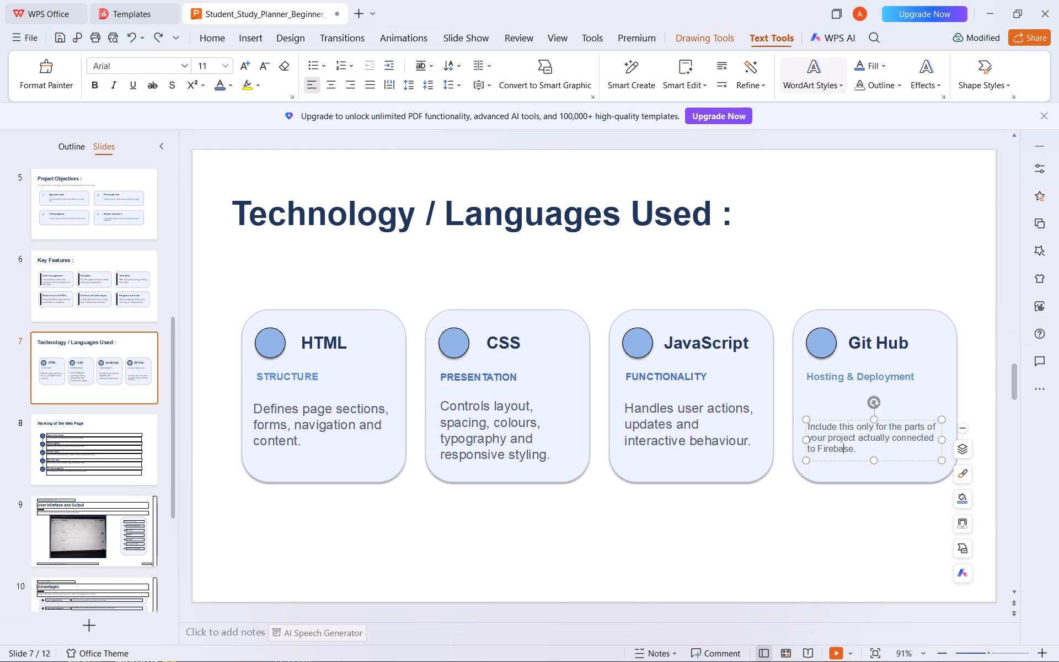
Set the whole Git Hub description to font size 16 and move it up beneath Hosting & Deployment, inside the card.
left_click(886, 446)
key("ctrl+a")
left_click(228, 66)
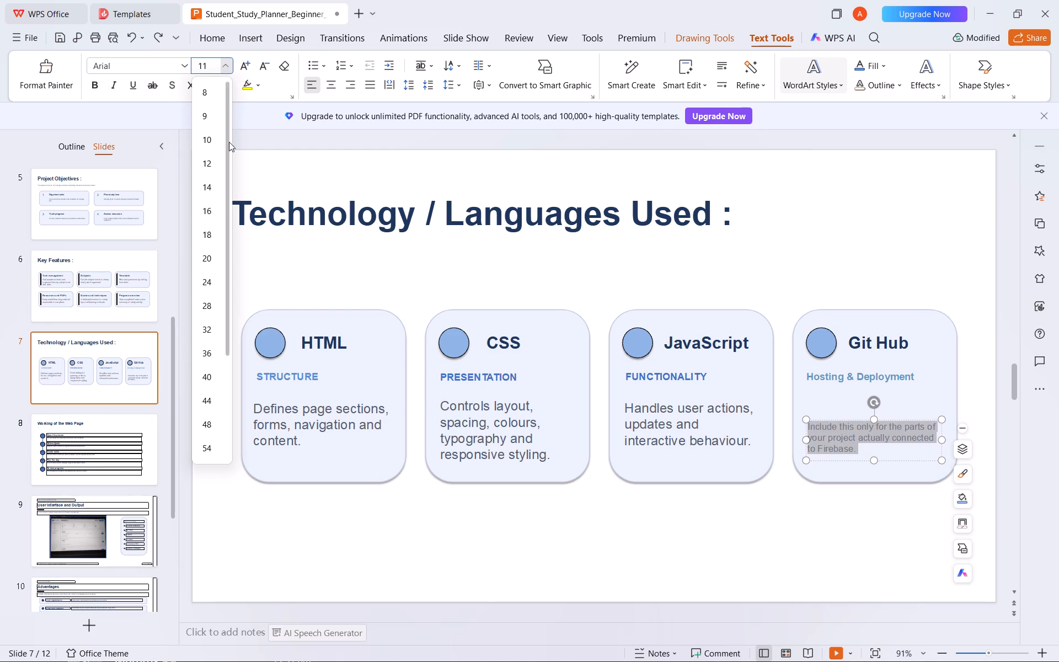
left_click(214, 209)
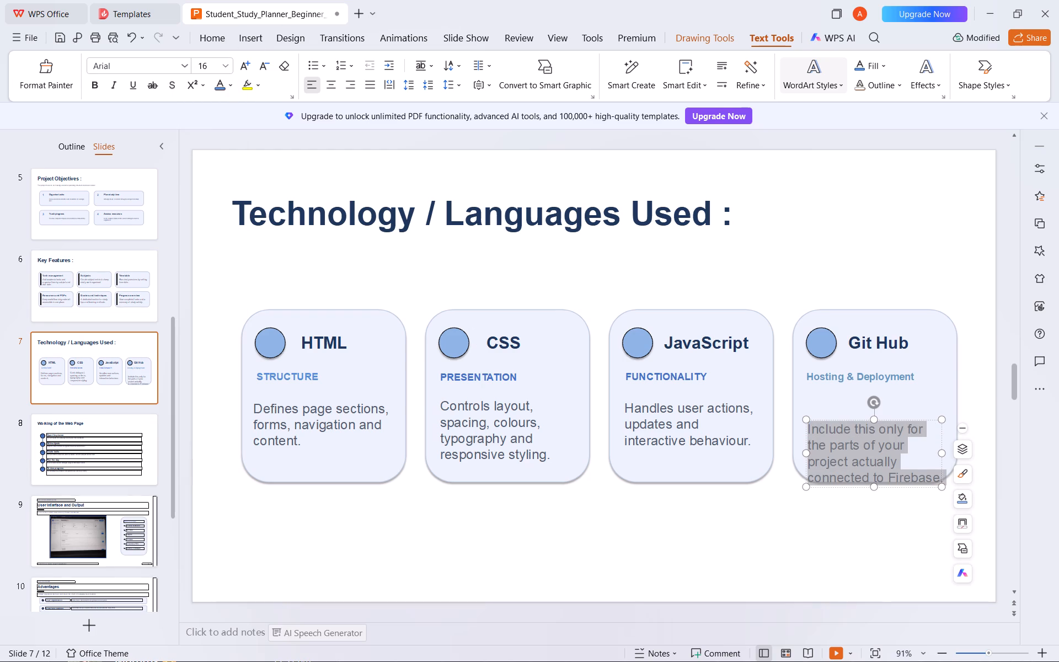
left_click_drag(809, 550, 805, 584)
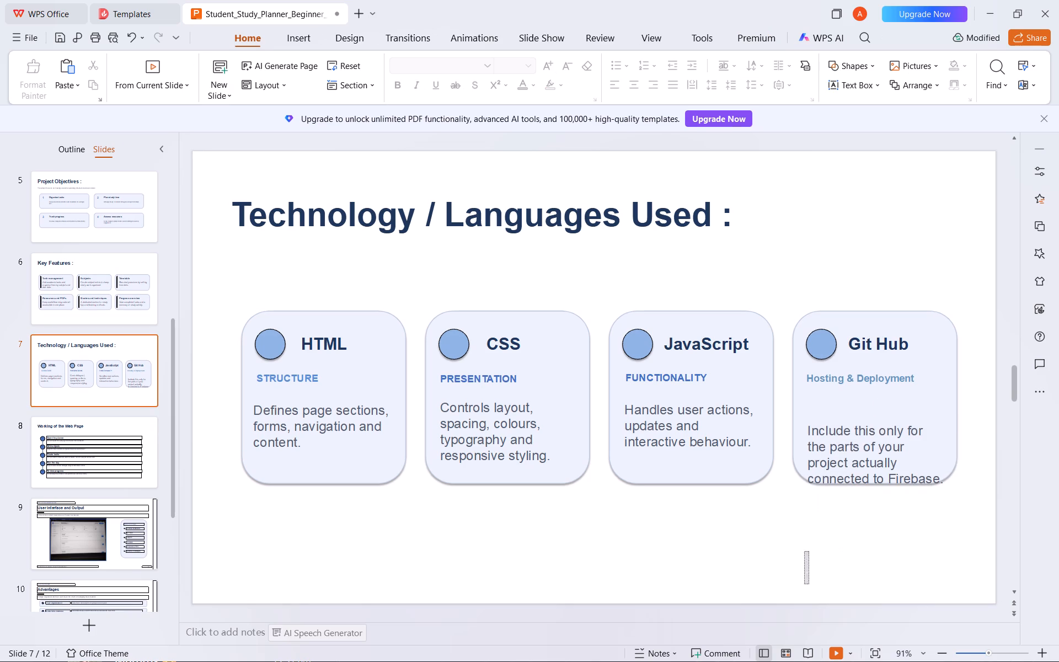
left_click(805, 584)
left_click(863, 450)
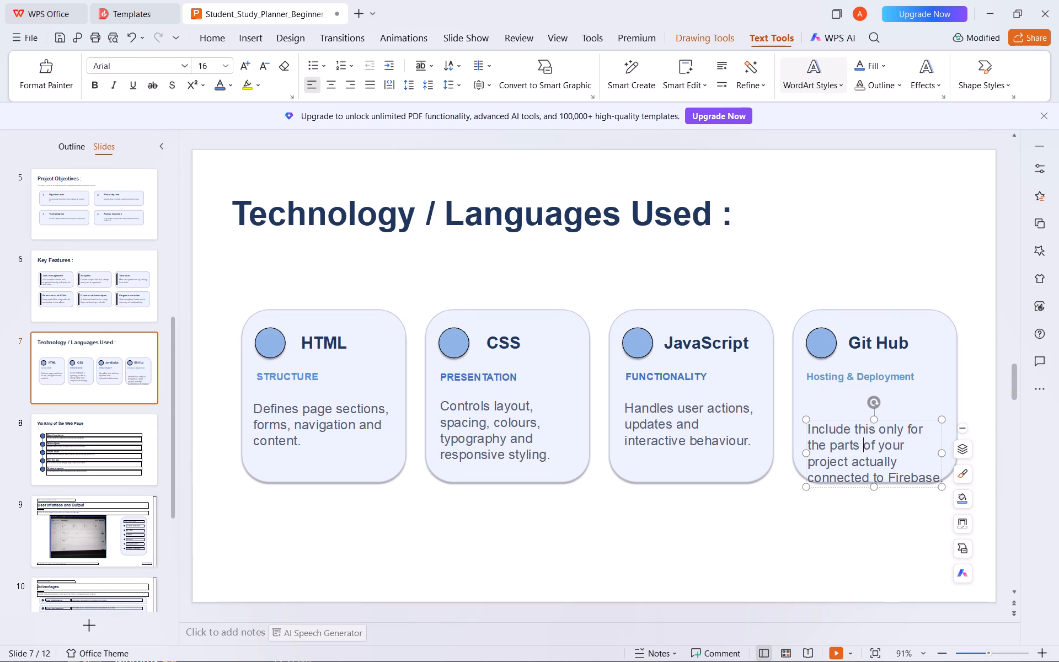
right_click_drag(863, 420, 860, 401)
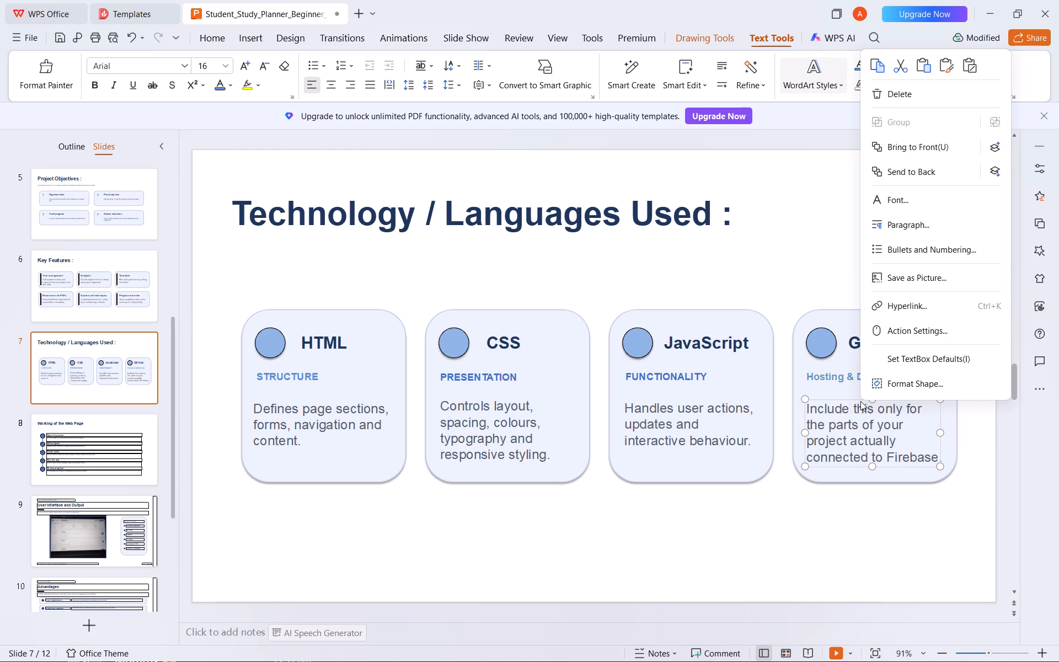
left_click(802, 524)
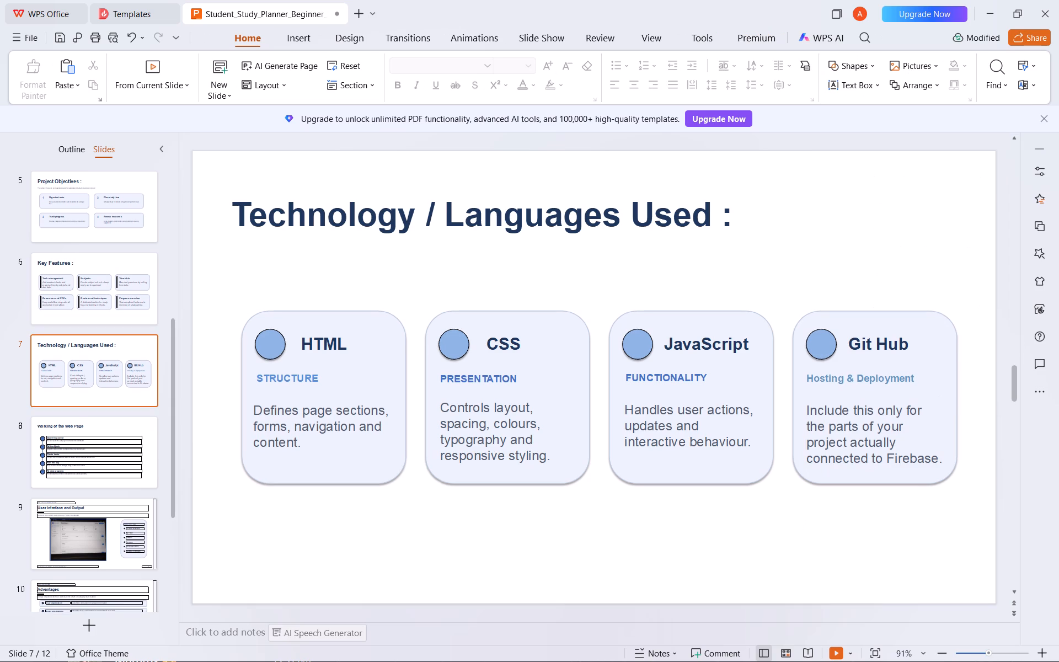
Replace the Git Hub card's description with "Hosts the project repository and enables website deployment.".
left_click(944, 462)
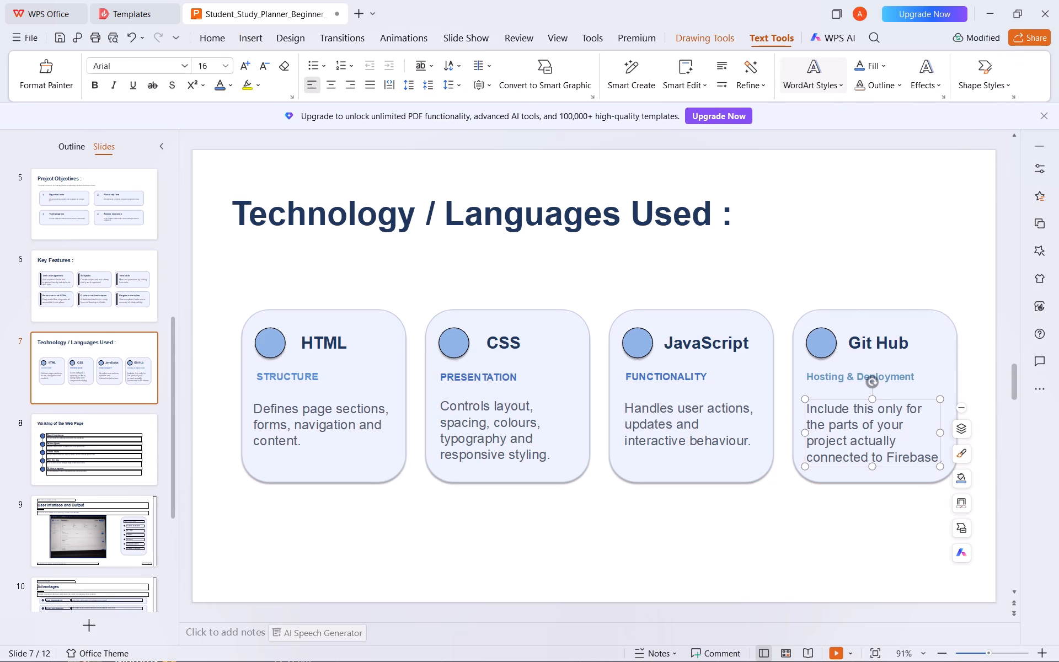
left_click(937, 458)
key("BackSpace")
key("BackSpace")
key("BackSpace")
key("BackSpace")
key("BackSpace")
key("BackSpace")
key("BackSpace")
key("BackSpace")
key("BackSpace")
key("BackSpace")
key("BackSpace")
key("BackSpace")
key("BackSpace")
key("BackSpace")
key("BackSpace")
key("BackSpace")
key("BackSpace")
key("BackSpace")
key("BackSpace")
key("BackSpace")
key("BackSpace")
key("BackSpace")
key("BackSpace")
key("BackSpace")
key("BackSpace")
key("BackSpace")
key("BackSpace")
key("BackSpace")
key("BackSpace")
key("BackSpace")
key("BackSpace")
key("BackSpace")
key("BackSpace")
key("BackSpace")
key("BackSpace")
key("BackSpace")
key("BackSpace")
key("BackSpace")
key("BackSpace")
key("BackSpace")
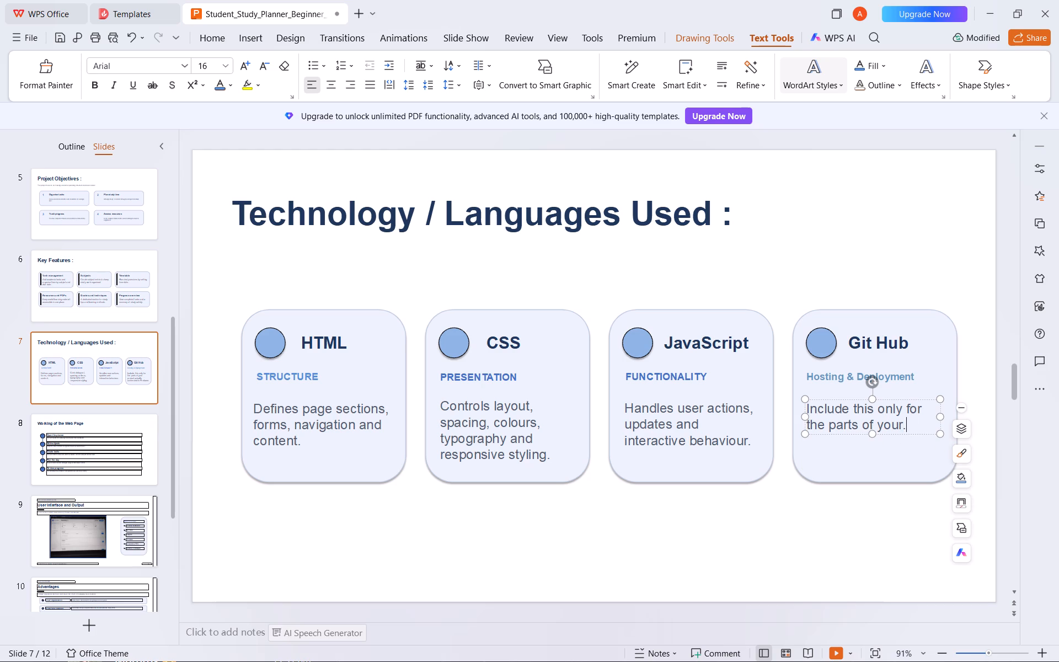
key("BackSpace")
key("BackSpace")
key("BackSpace")
key("BackSpace")
key("BackSpace")
key("BackSpace")
key("BackSpace")
key("BackSpace")
key("BackSpace")
key("BackSpace")
key("BackSpace")
key("BackSpace")
key("BackSpace")
key("BackSpace")
key("BackSpace")
key("BackSpace")
key("BackSpace")
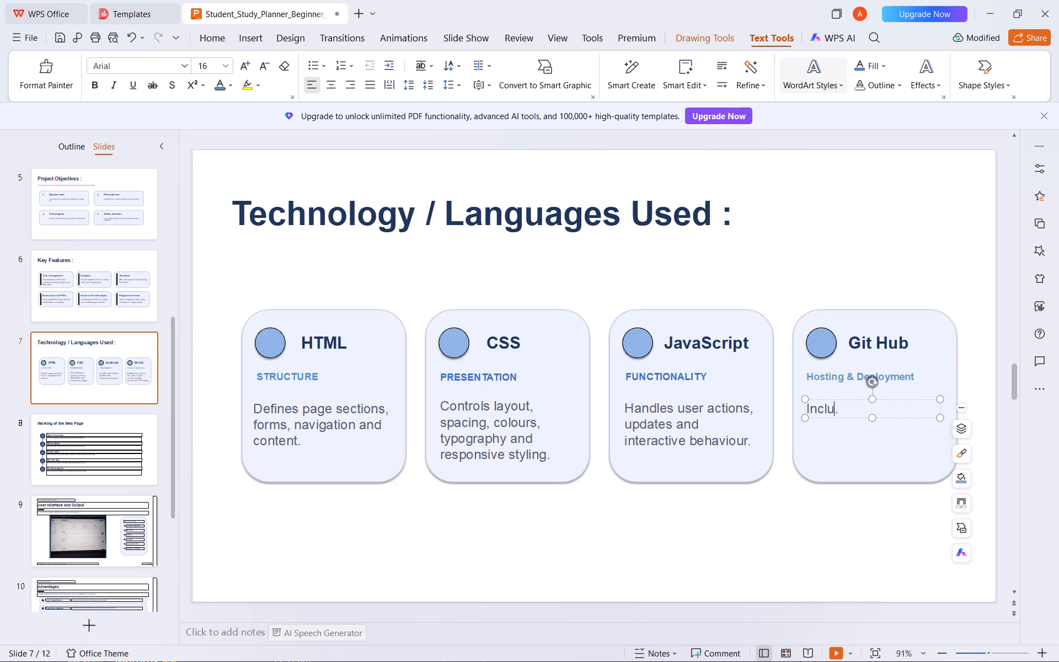
key("BackSpace")
key("BackSpace")
key("BackSpace")
key("BackSpace")
key("shift+h")
type("osts the projectb")
key("space")
key("BackSpace")
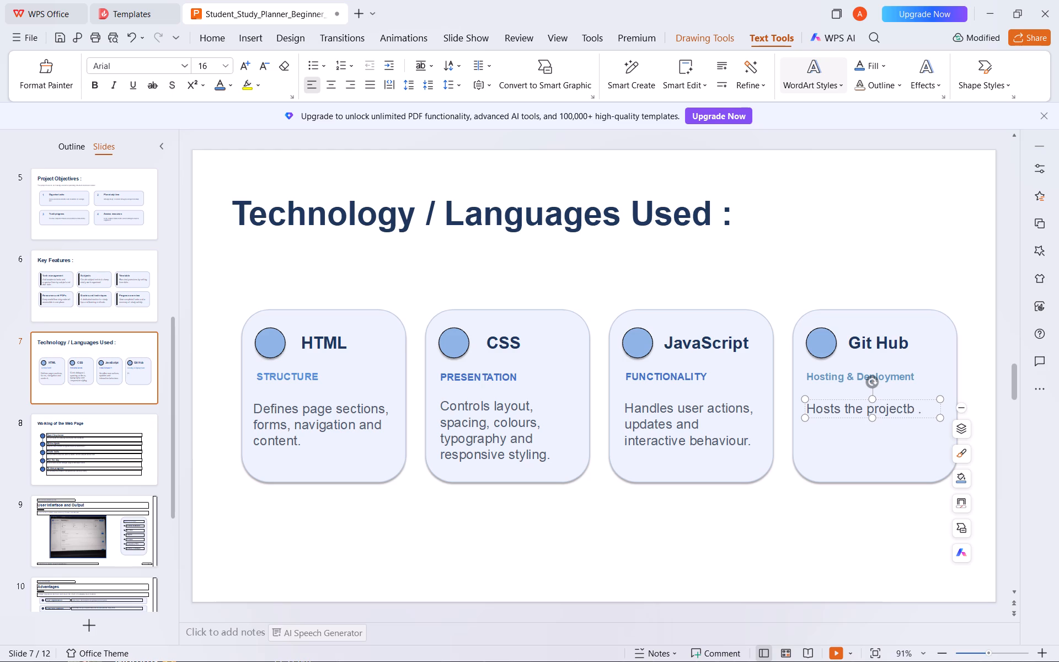
key("BackSpace")
key("space")
type("repository")
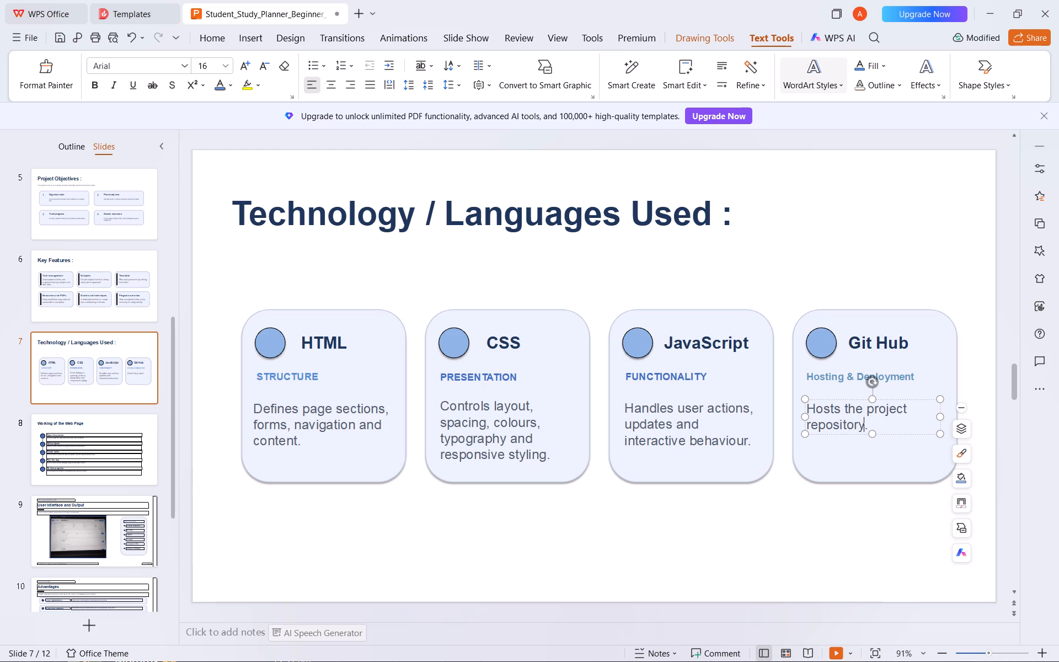
key("space")
type("a")
type("nd enables")
key("space")
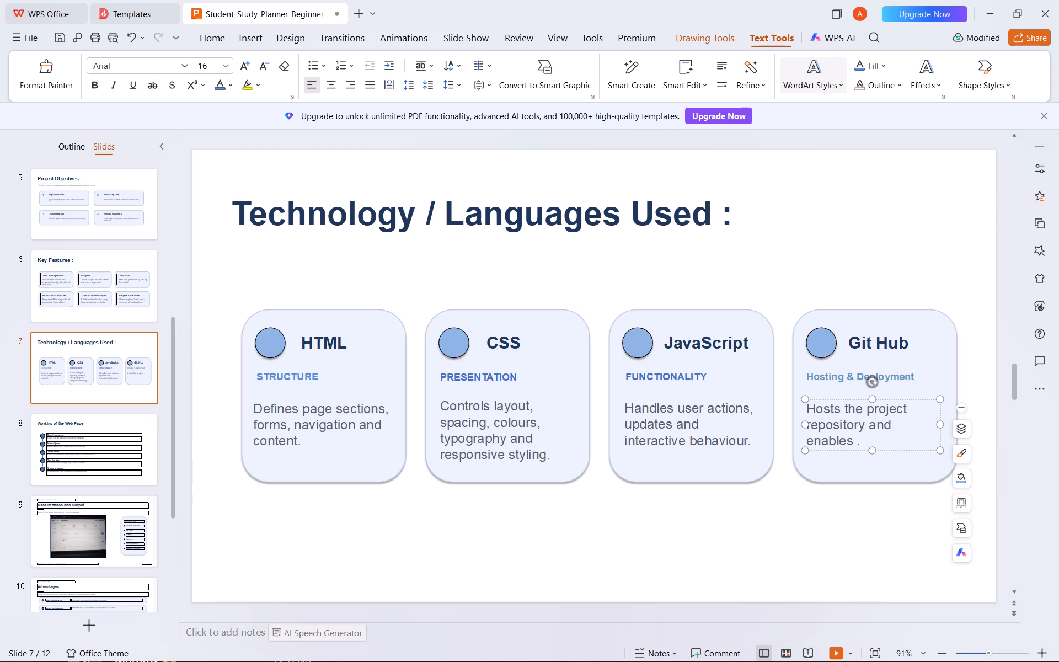
type("website")
key("space")
type("deplou")
key("BackSpace")
key("y")
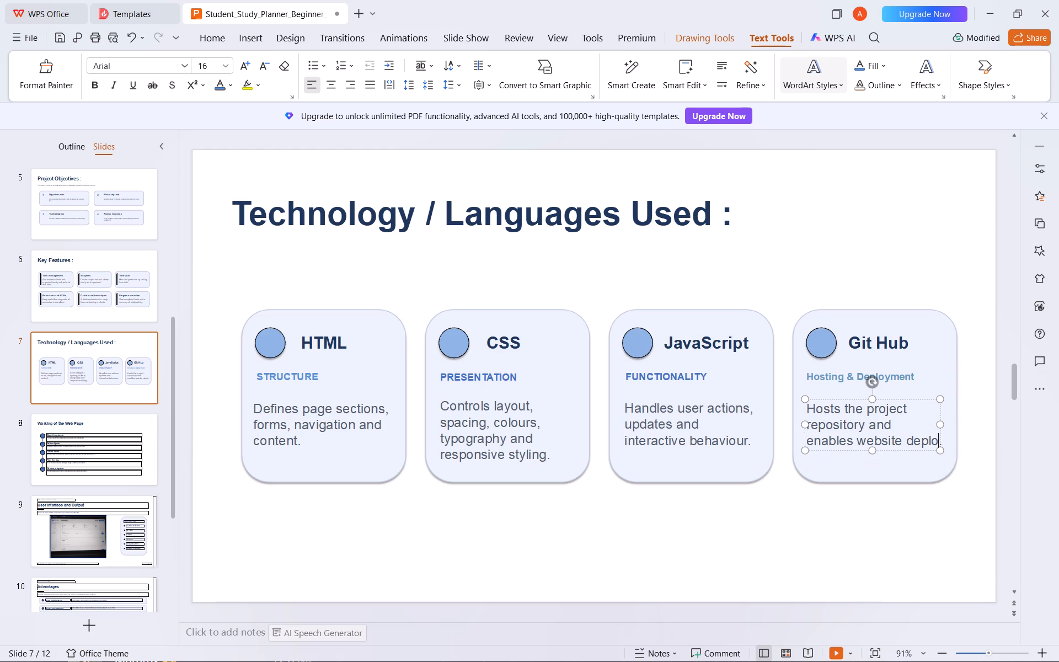
type("ment")
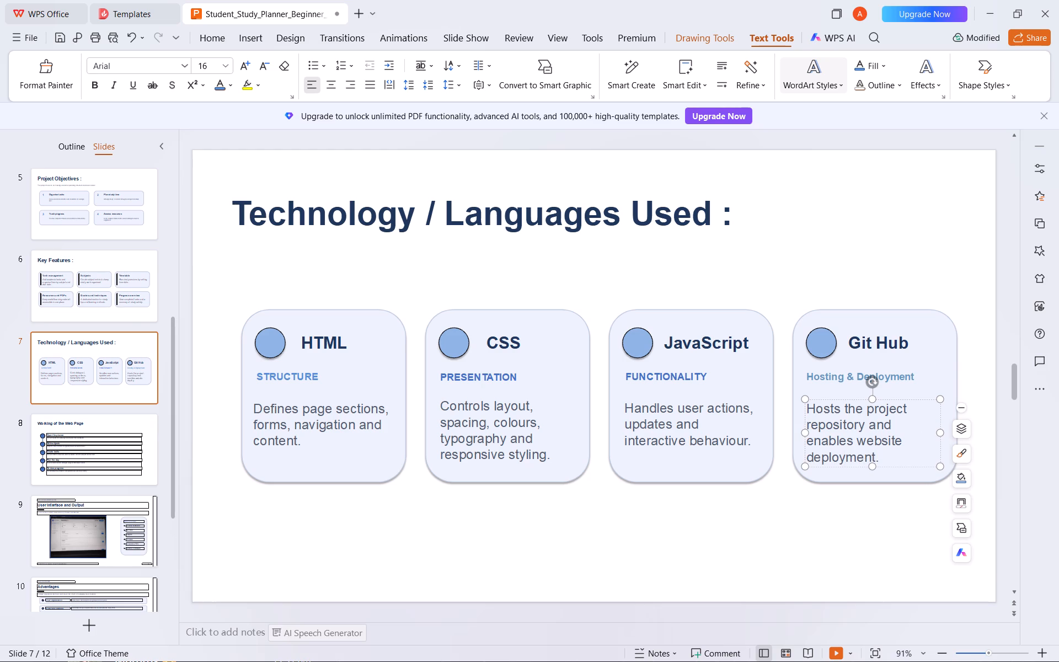
left_click(896, 450)
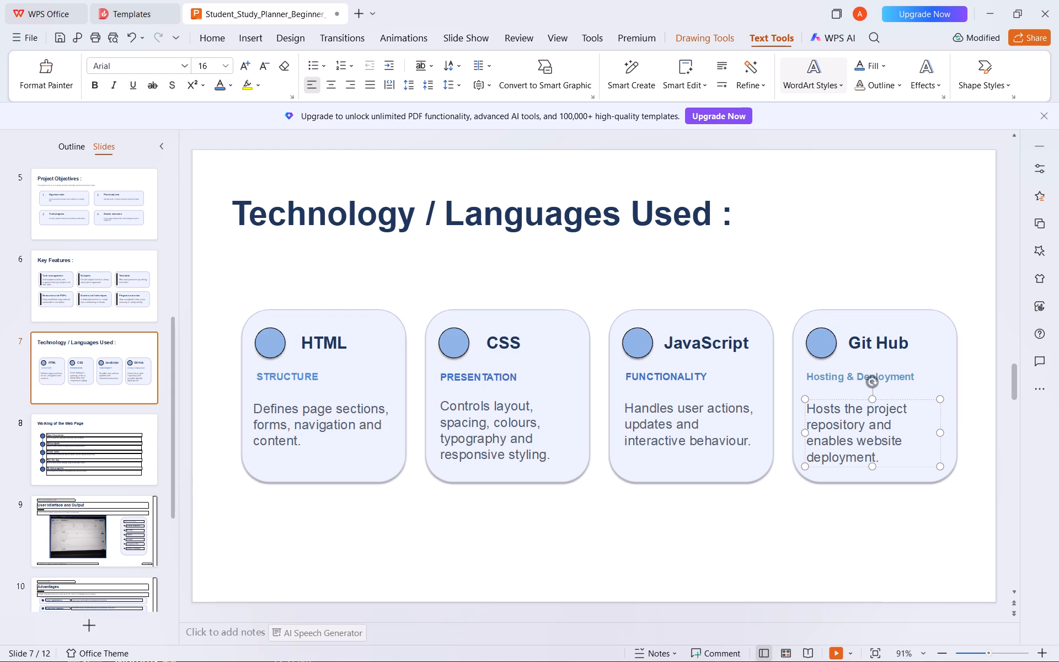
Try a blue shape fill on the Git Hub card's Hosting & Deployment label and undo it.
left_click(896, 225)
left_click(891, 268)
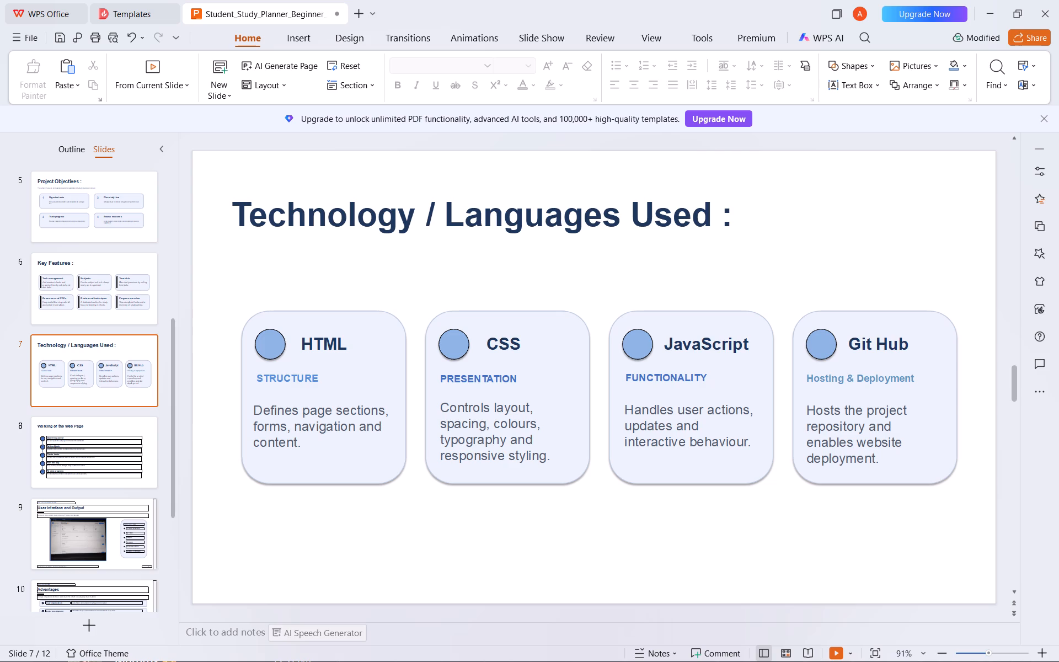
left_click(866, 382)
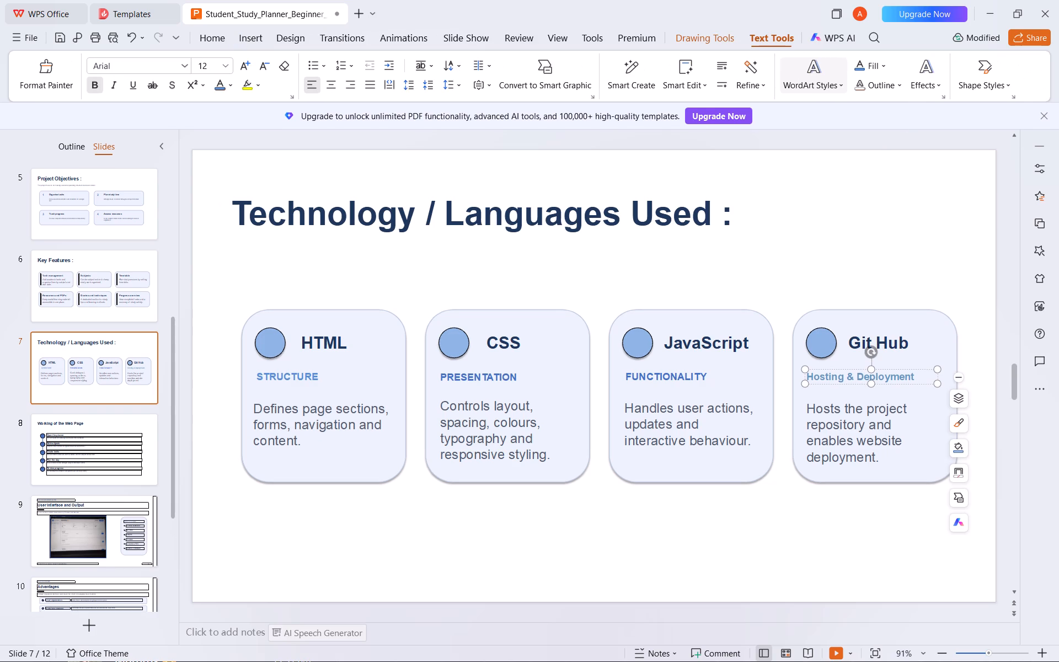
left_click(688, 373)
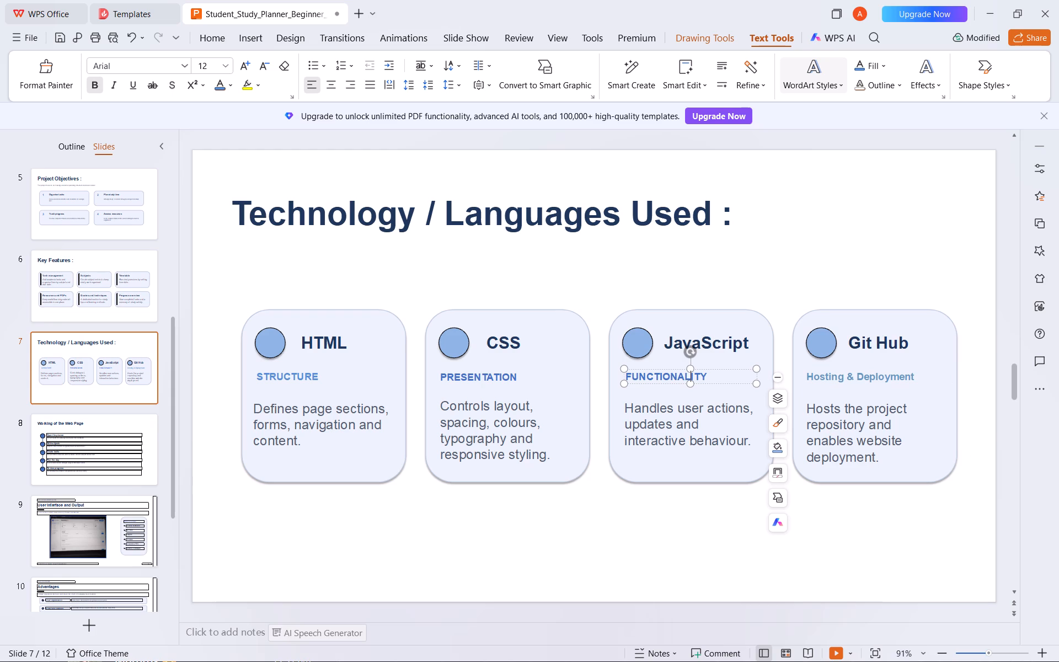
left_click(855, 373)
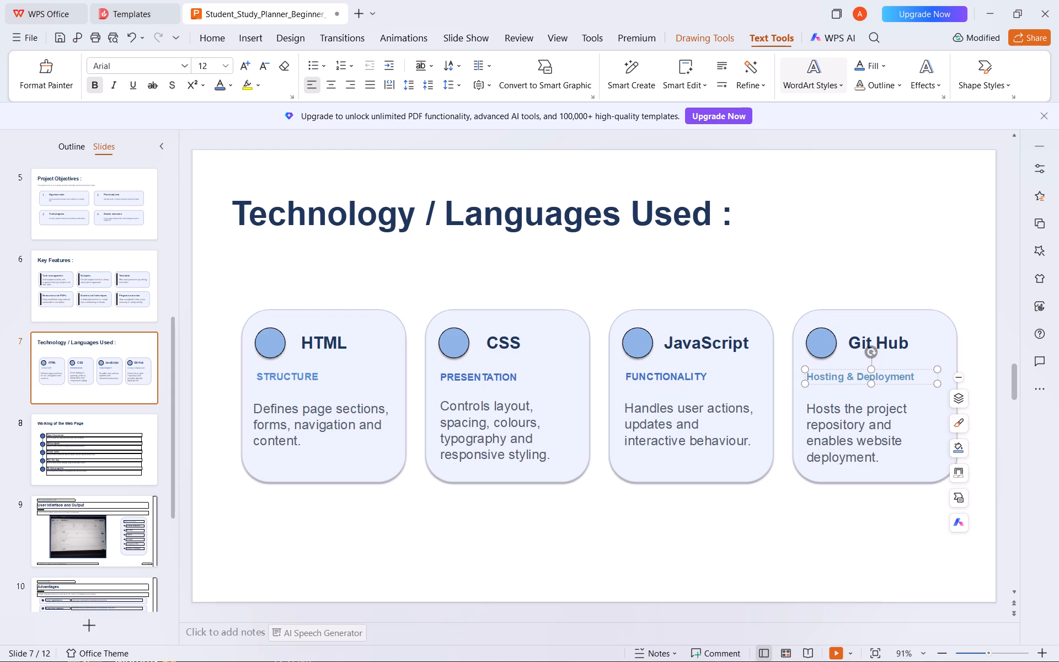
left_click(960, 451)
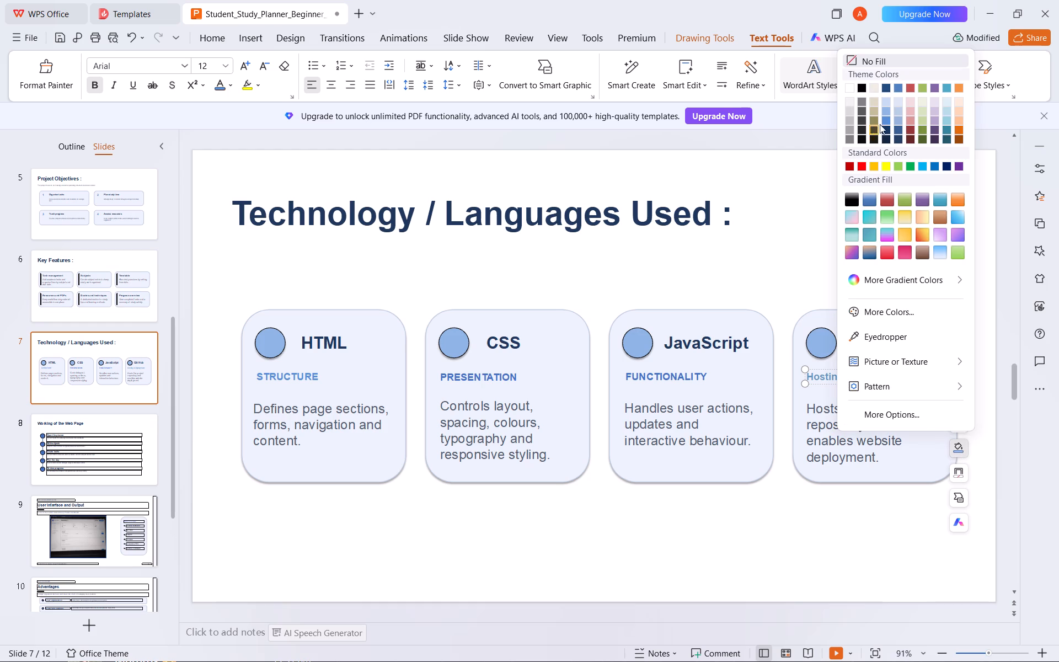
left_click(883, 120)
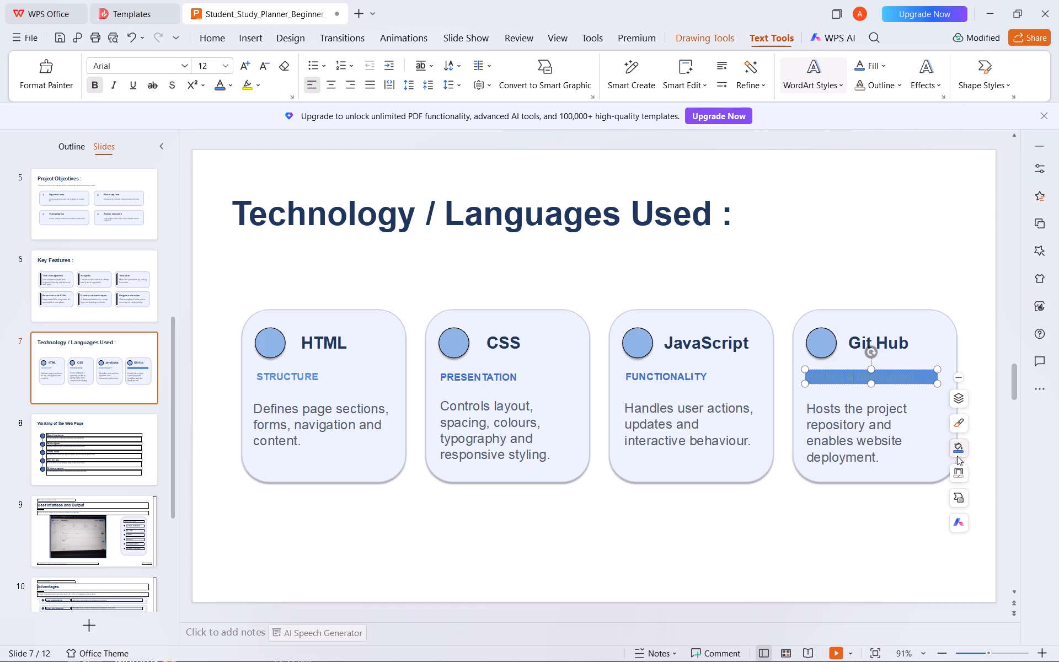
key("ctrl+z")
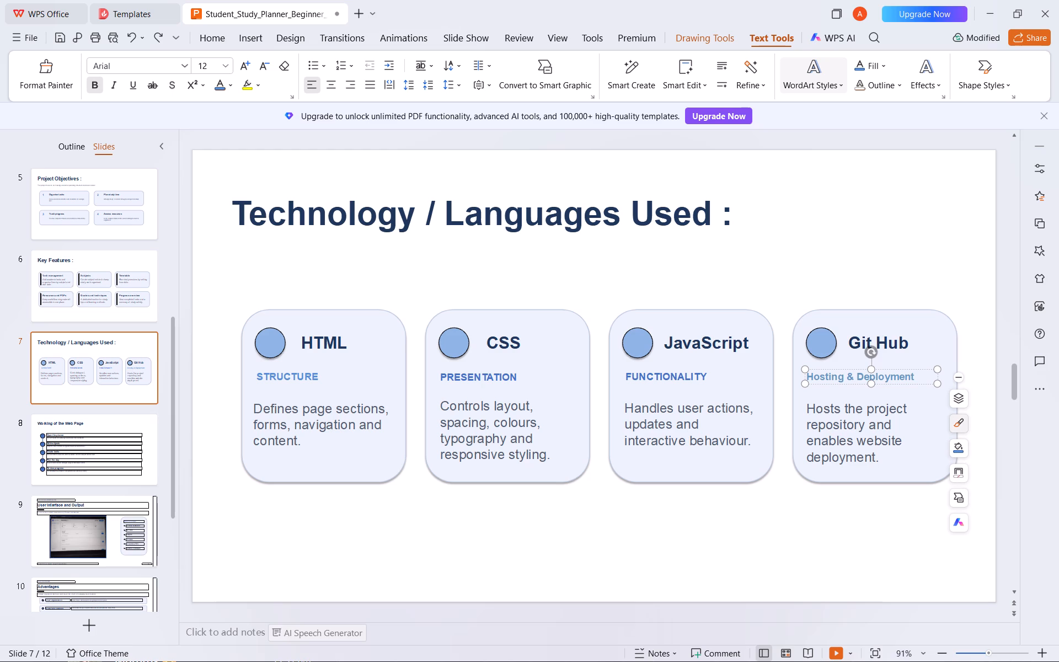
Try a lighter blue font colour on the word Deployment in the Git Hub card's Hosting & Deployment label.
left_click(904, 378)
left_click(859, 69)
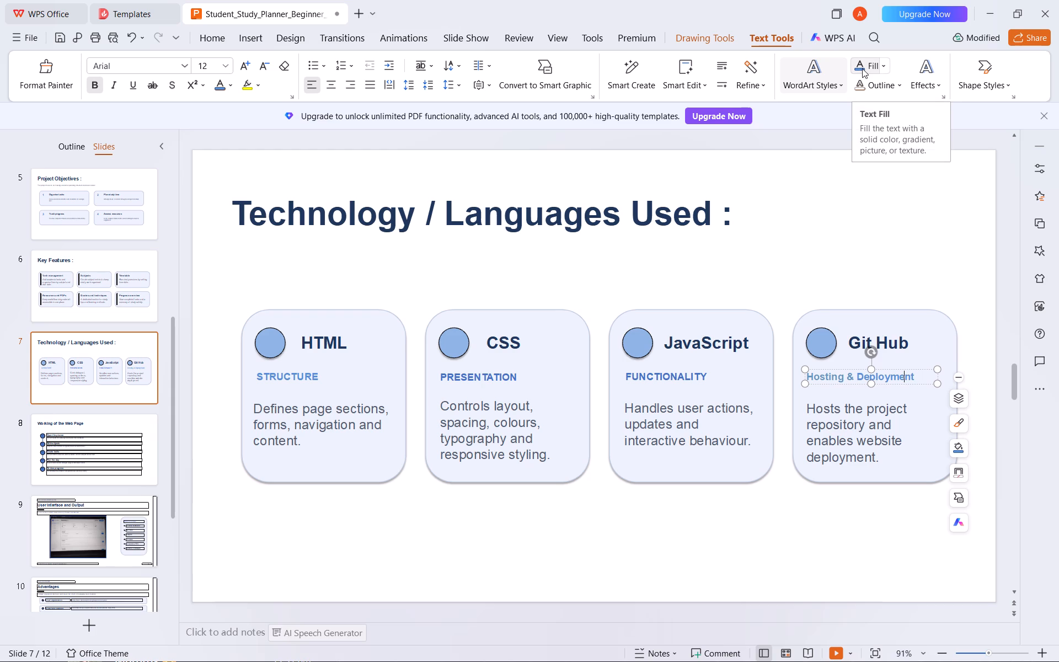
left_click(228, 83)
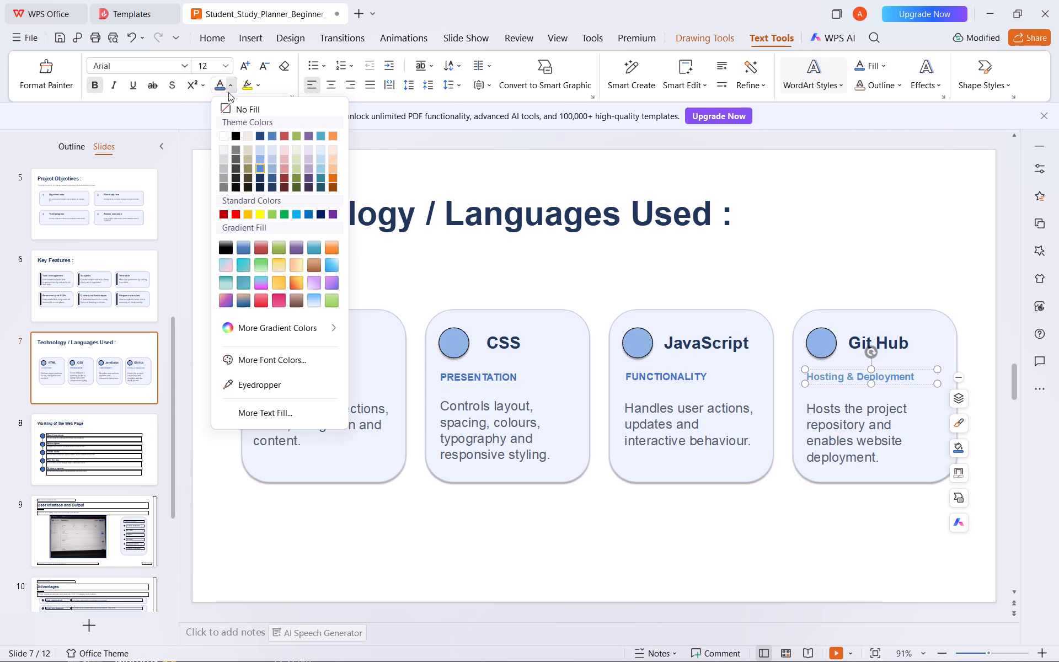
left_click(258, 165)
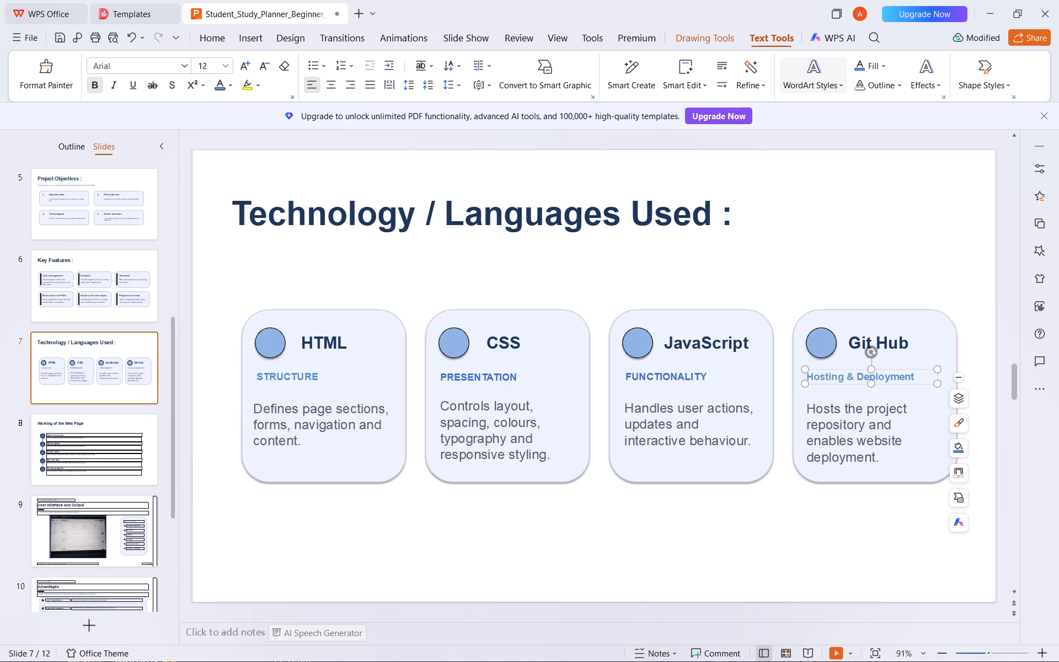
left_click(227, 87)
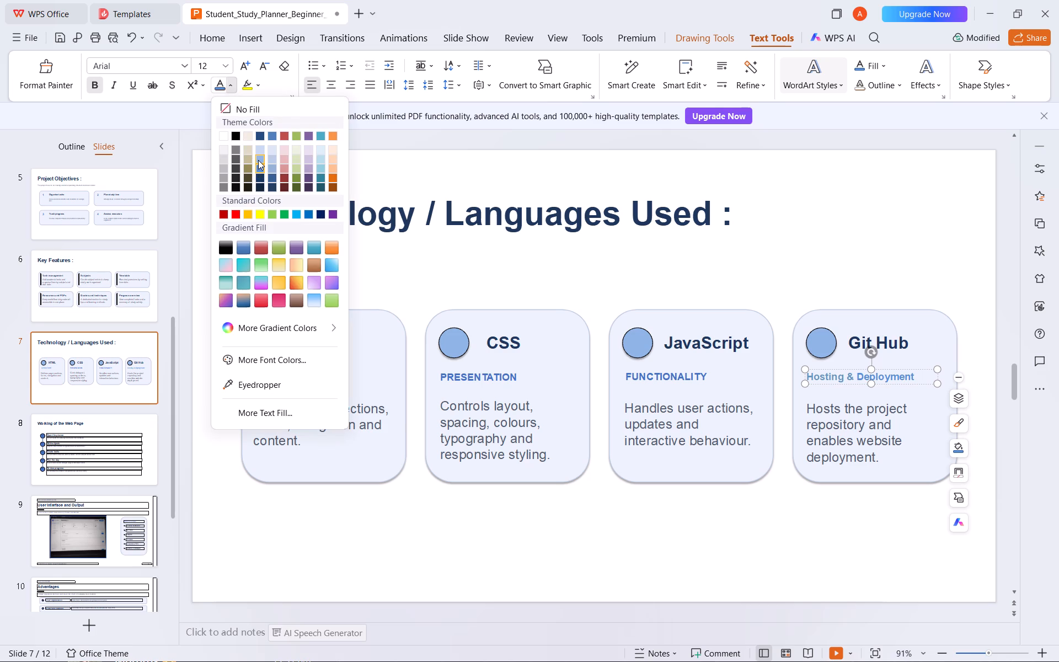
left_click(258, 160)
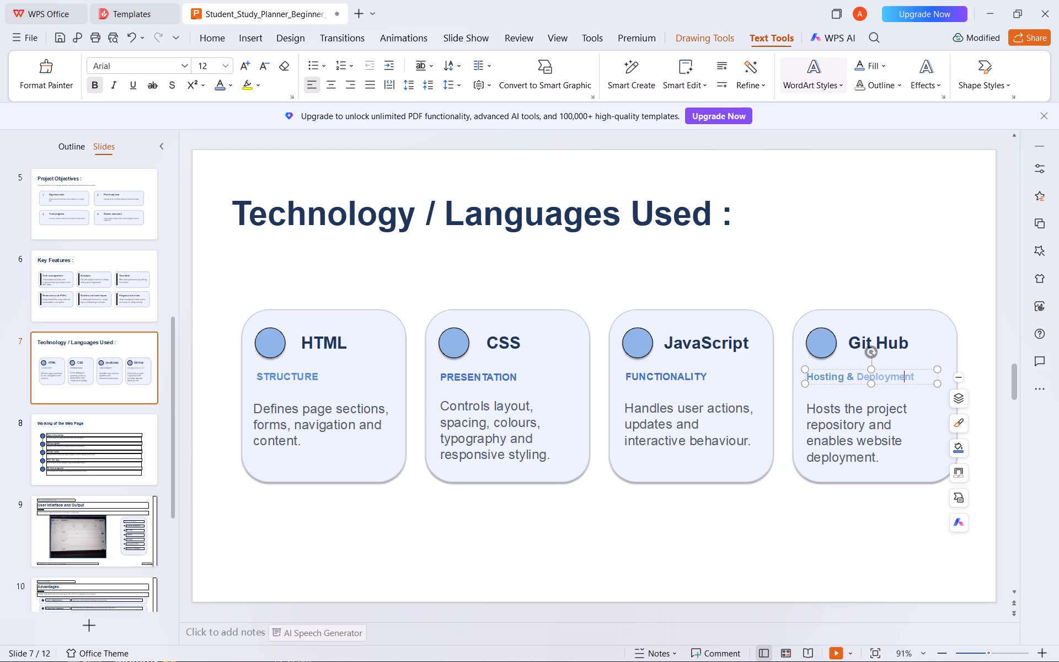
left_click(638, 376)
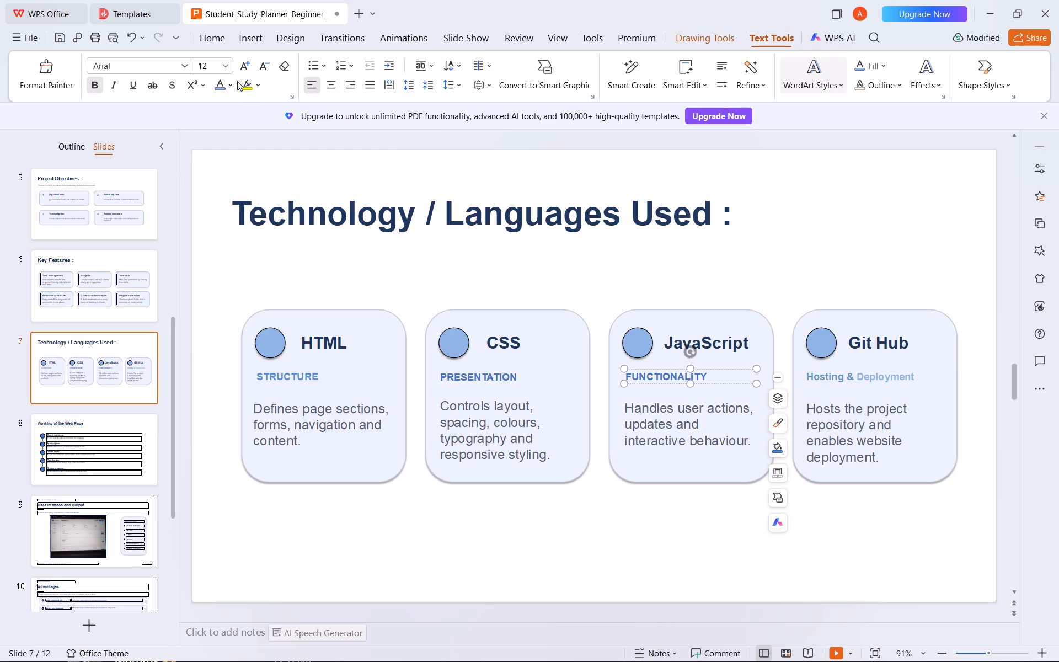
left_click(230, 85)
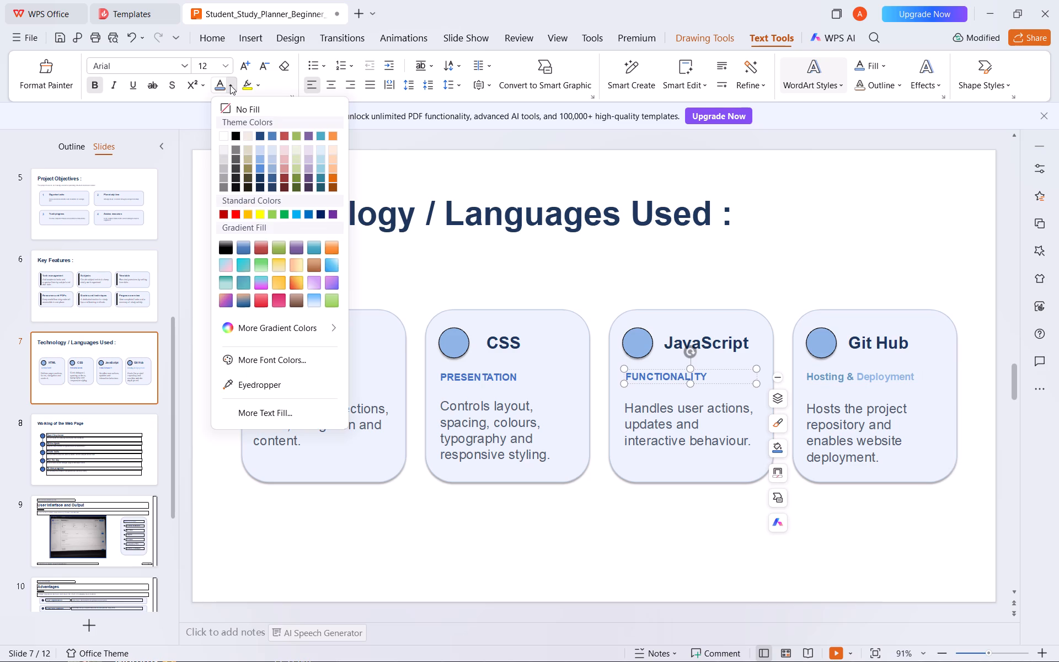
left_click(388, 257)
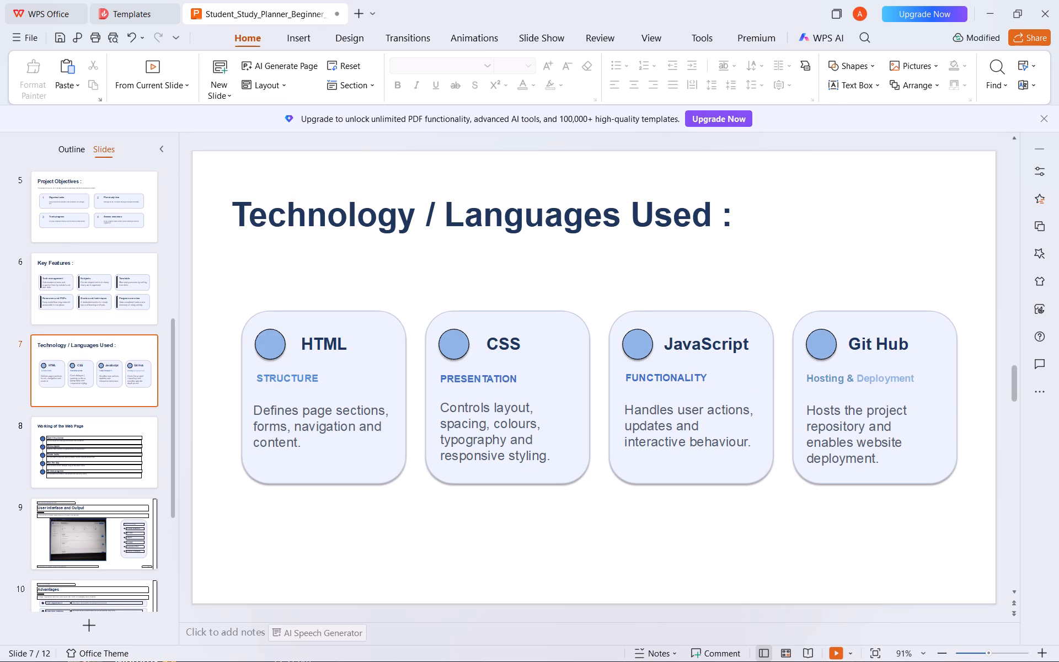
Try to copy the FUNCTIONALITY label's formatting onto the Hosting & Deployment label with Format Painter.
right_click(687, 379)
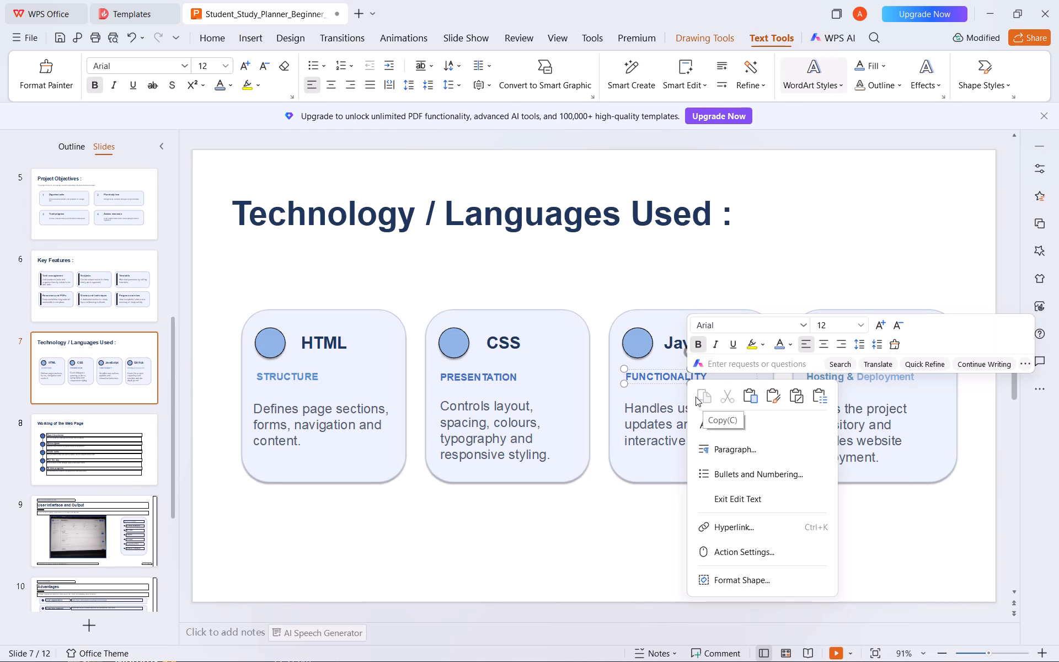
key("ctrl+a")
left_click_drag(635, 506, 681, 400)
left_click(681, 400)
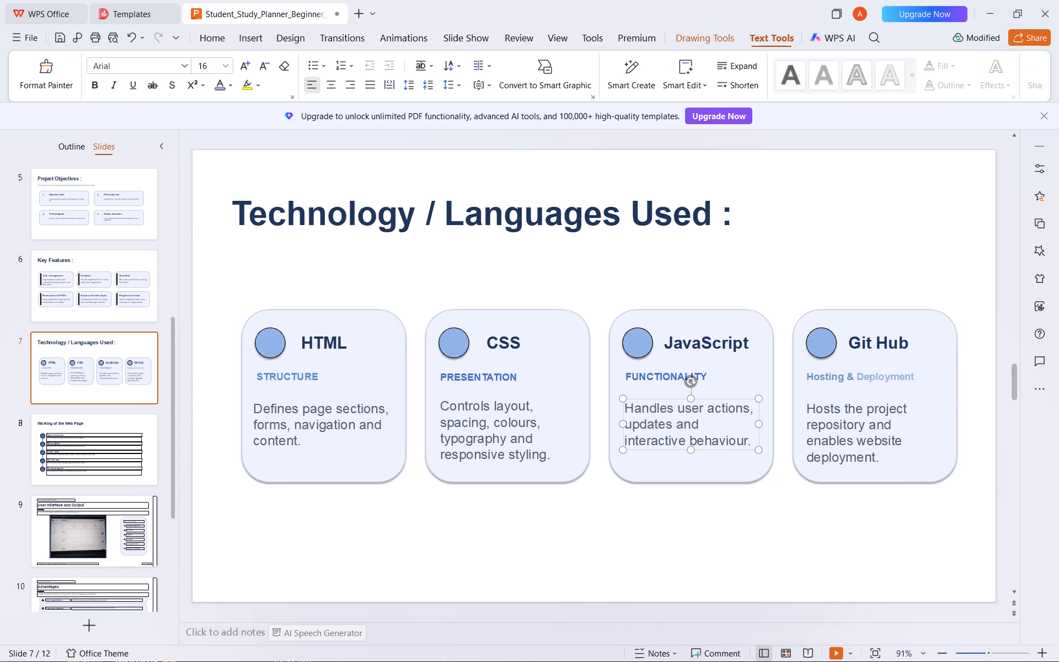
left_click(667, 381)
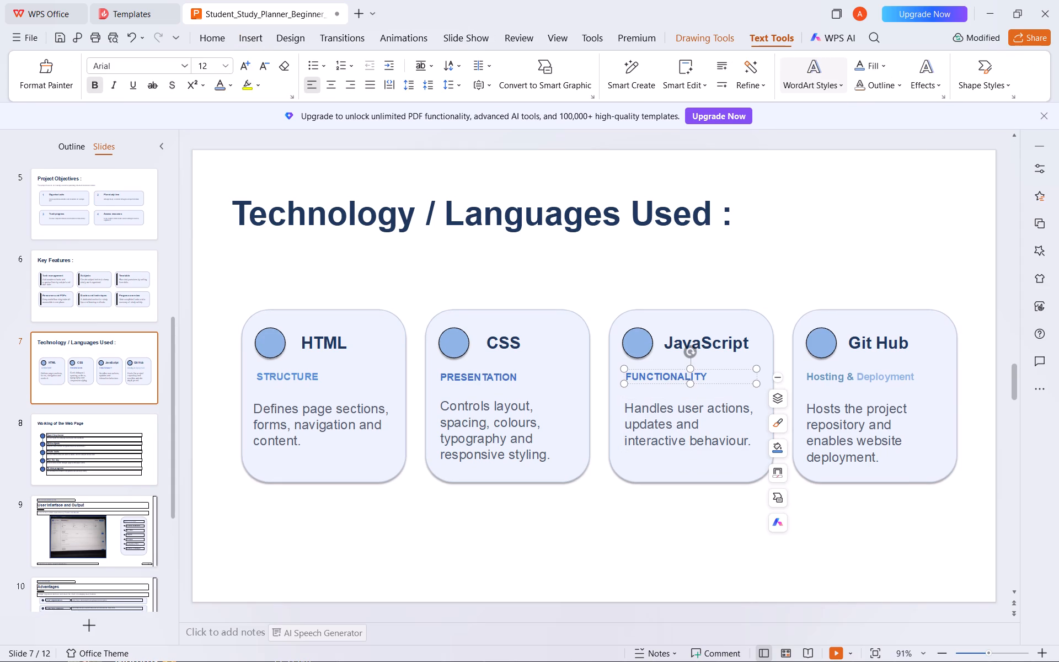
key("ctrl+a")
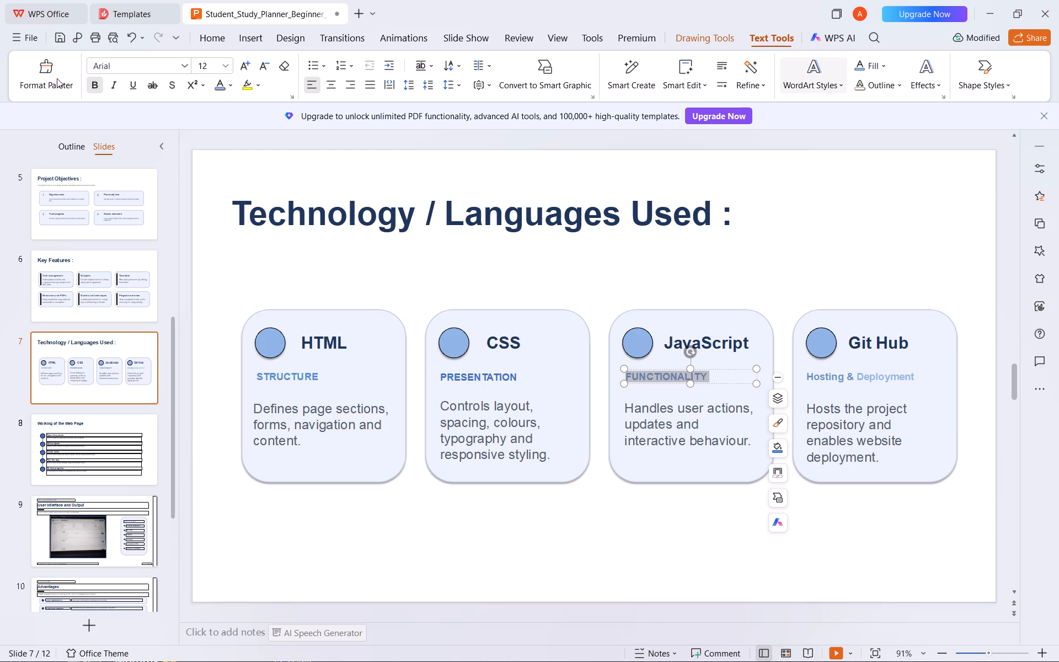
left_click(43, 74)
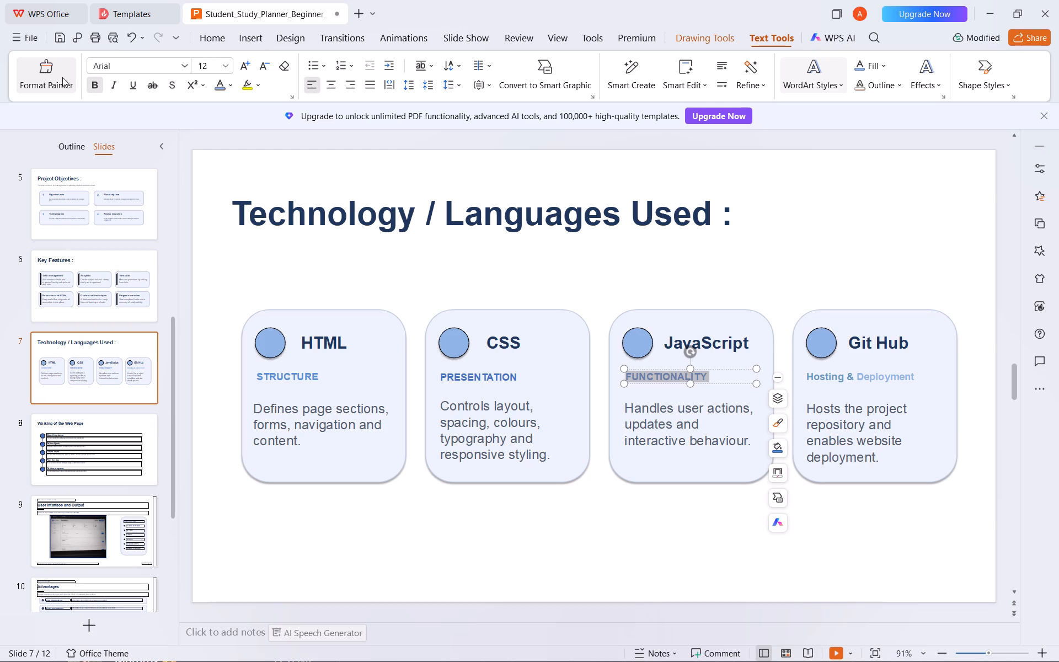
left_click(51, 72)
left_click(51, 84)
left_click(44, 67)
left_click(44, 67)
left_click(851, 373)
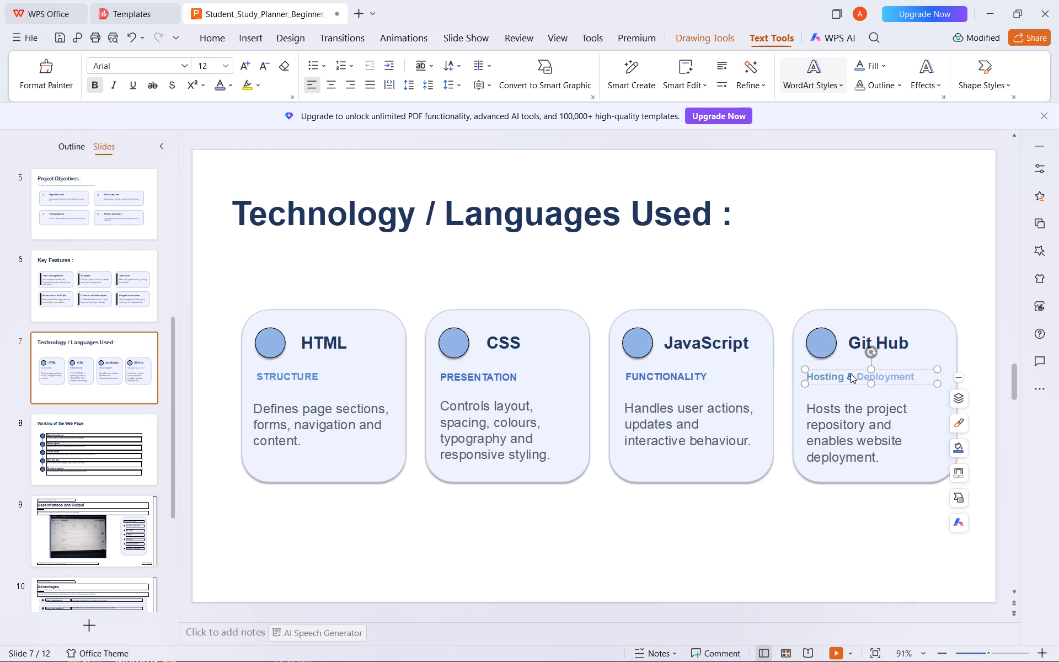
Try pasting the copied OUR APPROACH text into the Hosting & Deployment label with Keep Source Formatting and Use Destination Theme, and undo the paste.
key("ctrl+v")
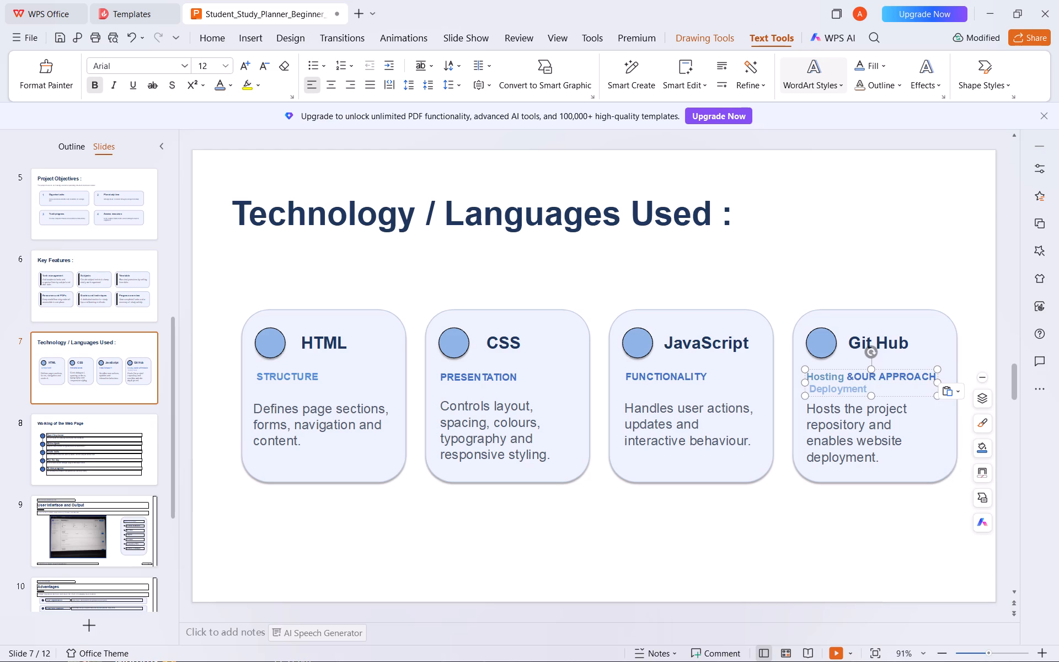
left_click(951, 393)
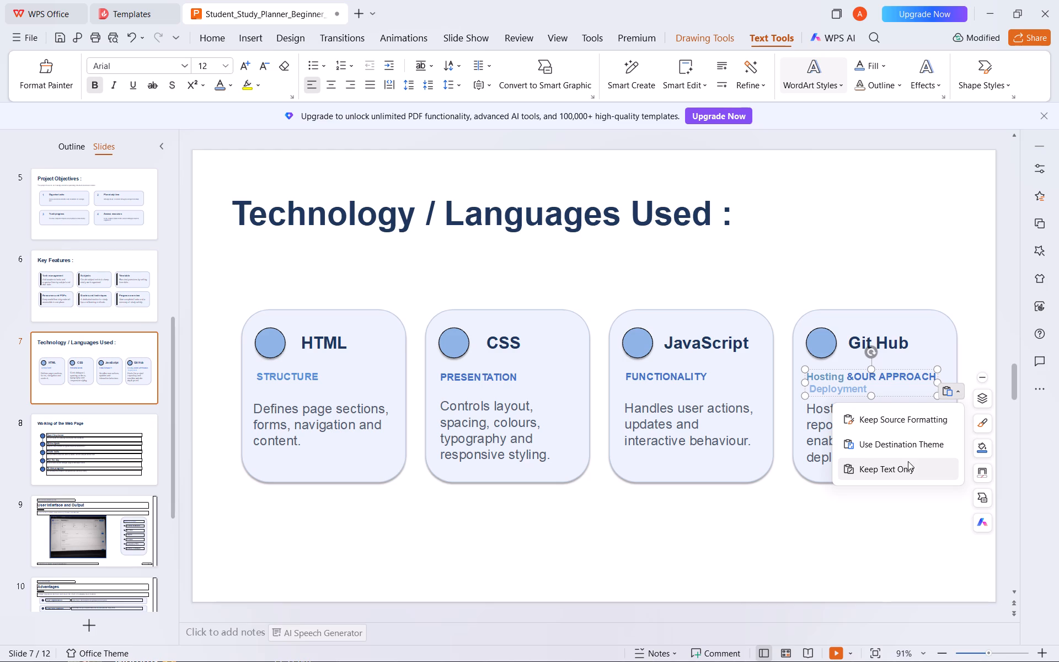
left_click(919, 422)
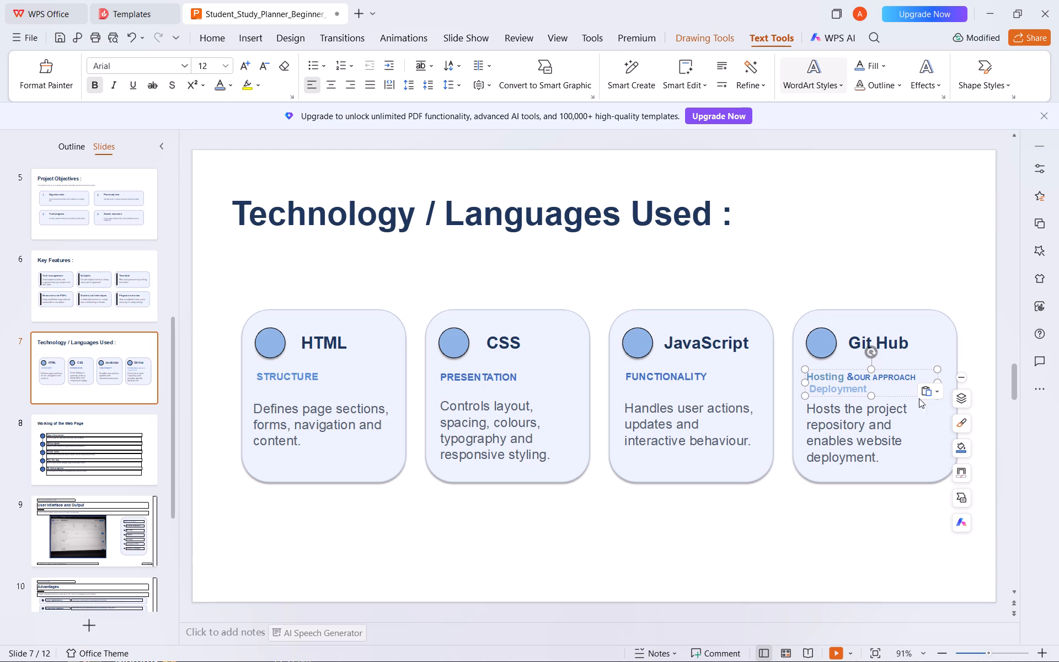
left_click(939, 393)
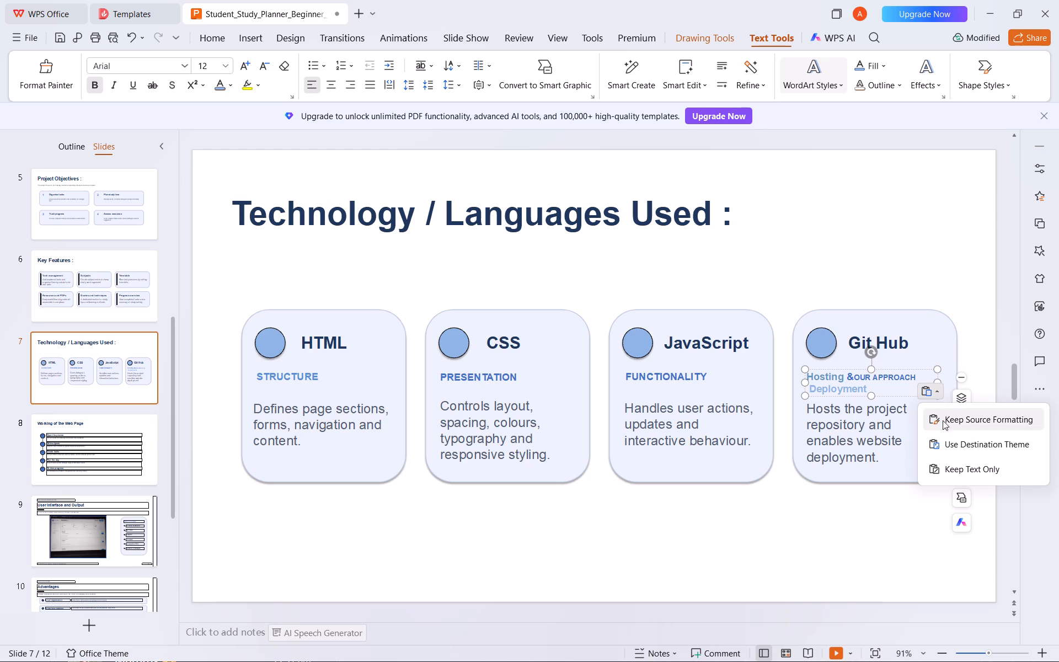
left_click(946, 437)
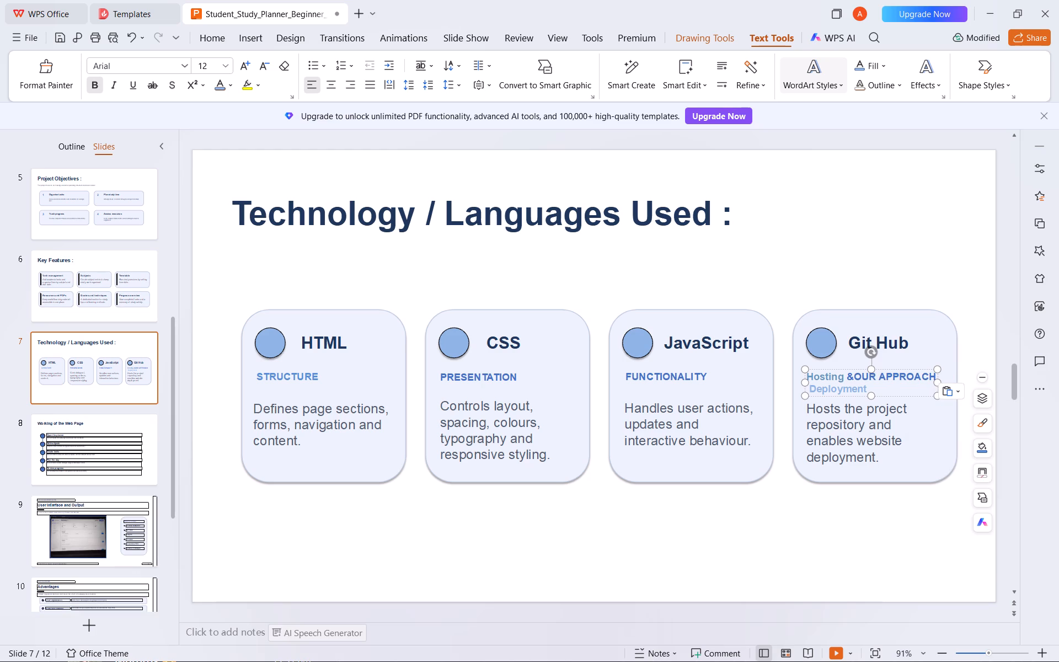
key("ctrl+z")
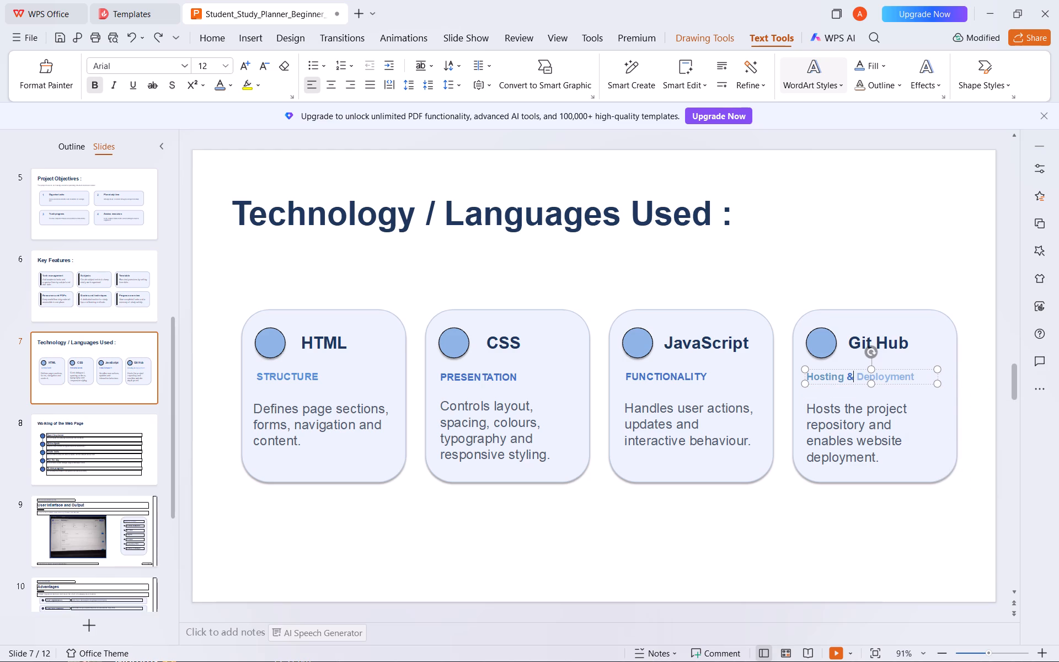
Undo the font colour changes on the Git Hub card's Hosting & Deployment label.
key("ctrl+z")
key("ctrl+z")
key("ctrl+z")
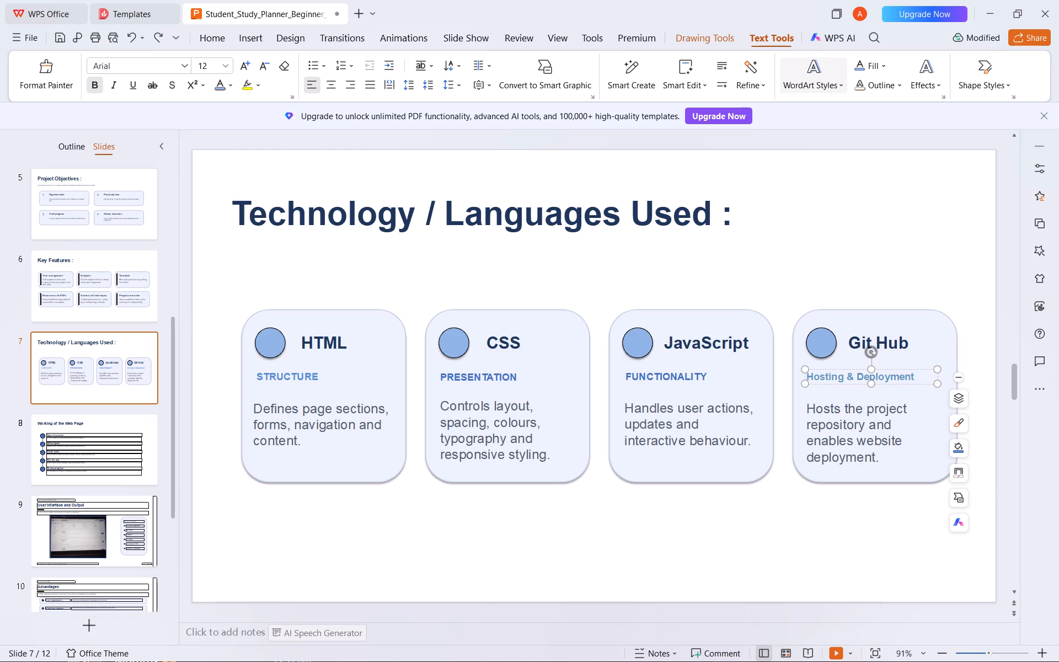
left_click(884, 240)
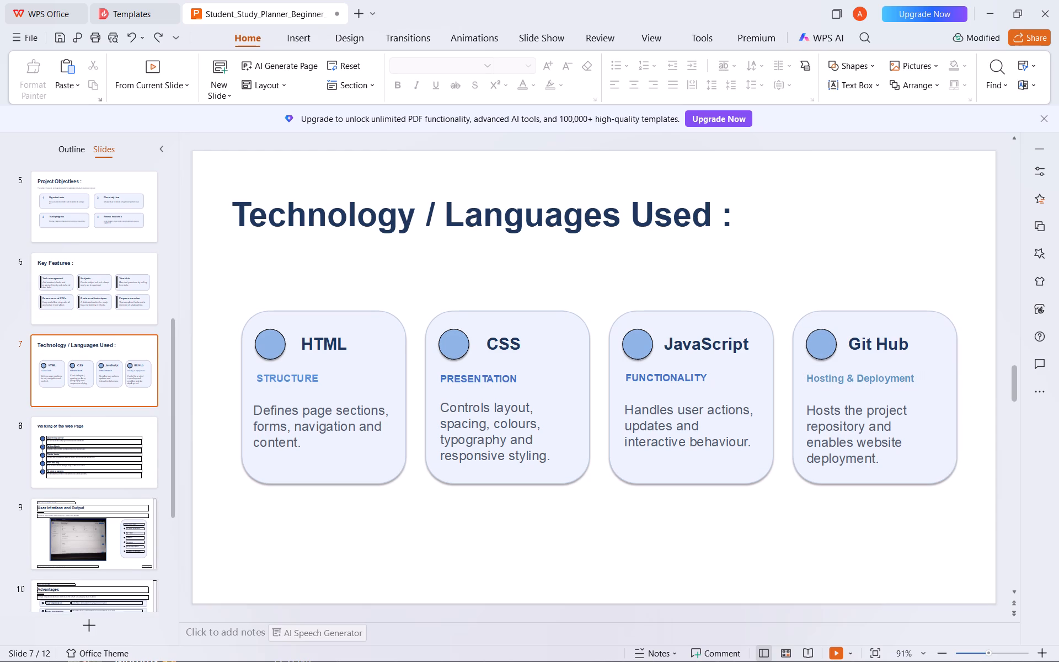
Look through the slides after Technology / Languages Used and delete the Advantages slide.
left_click(145, 431)
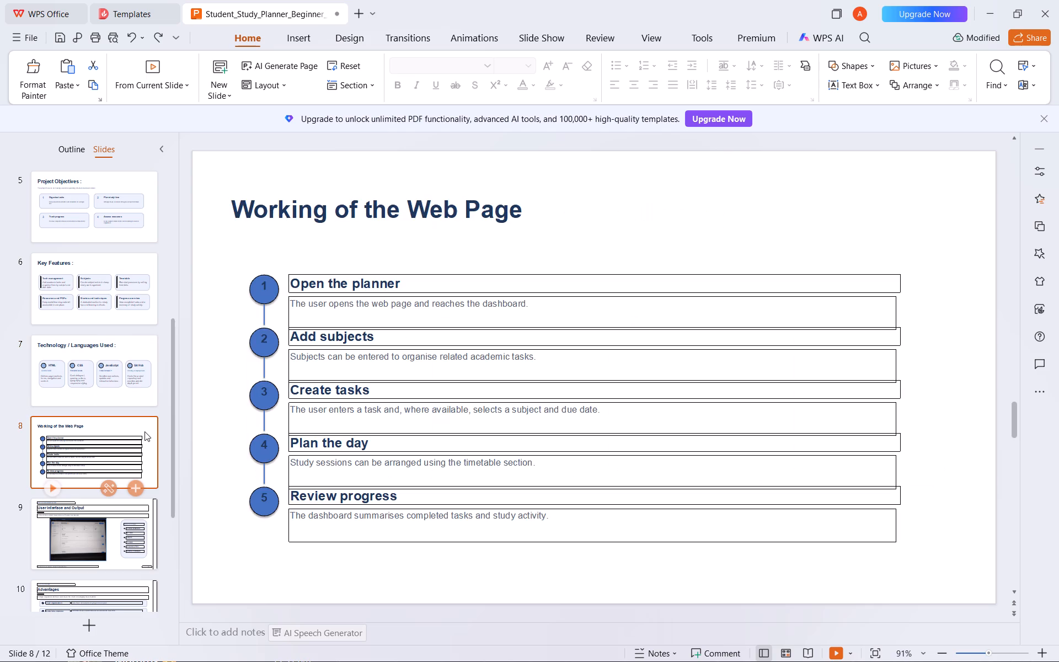
scroll(102, 517, "down", 1)
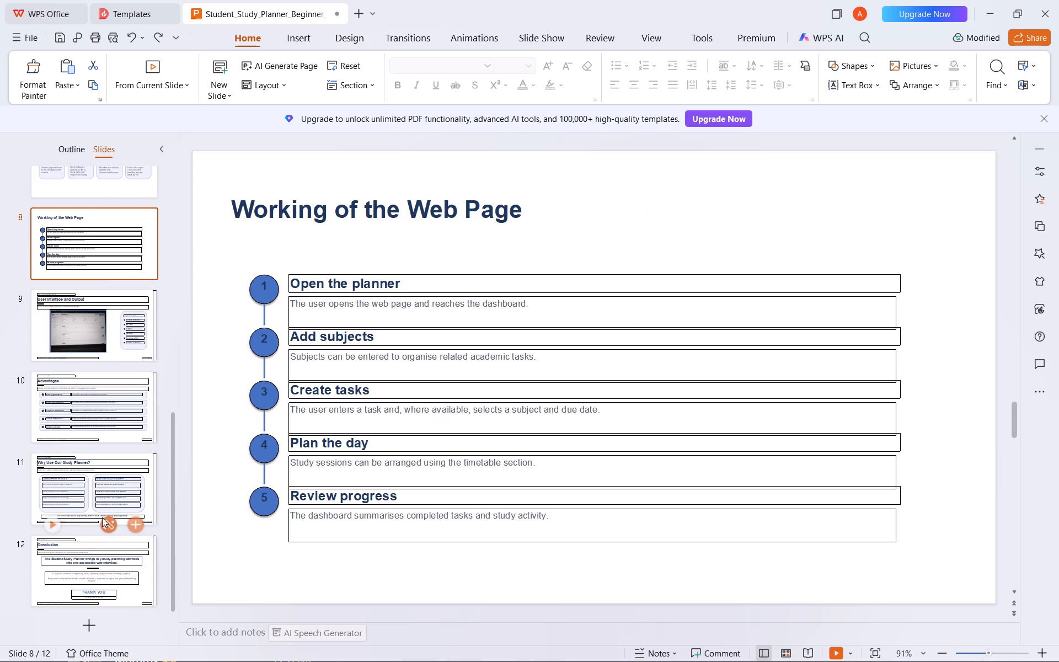
left_click(95, 329)
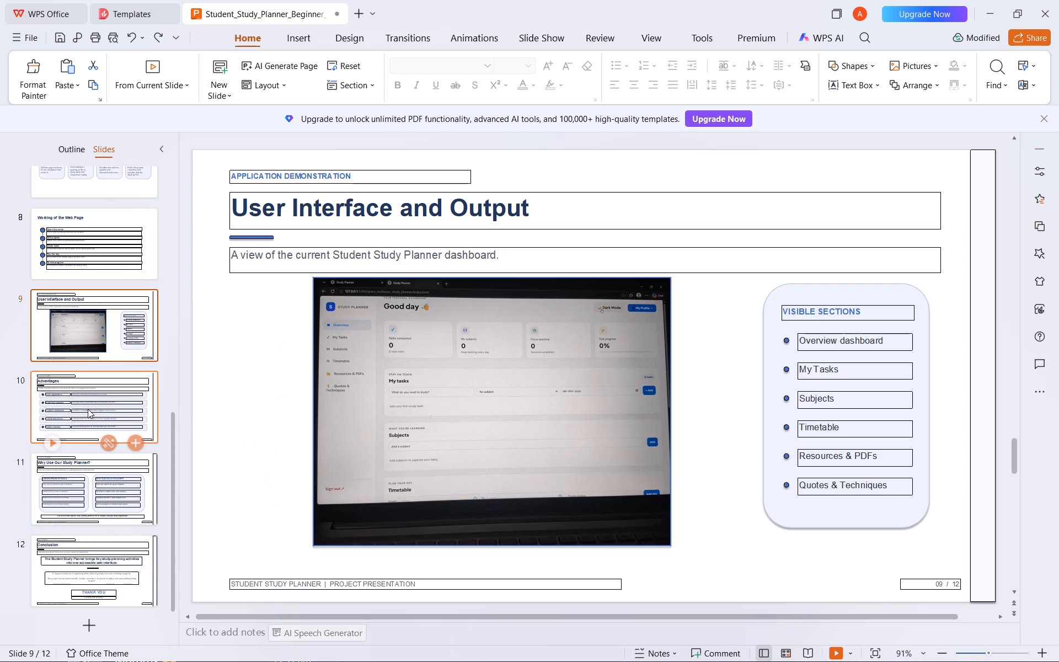
left_click(88, 409)
left_click(100, 484)
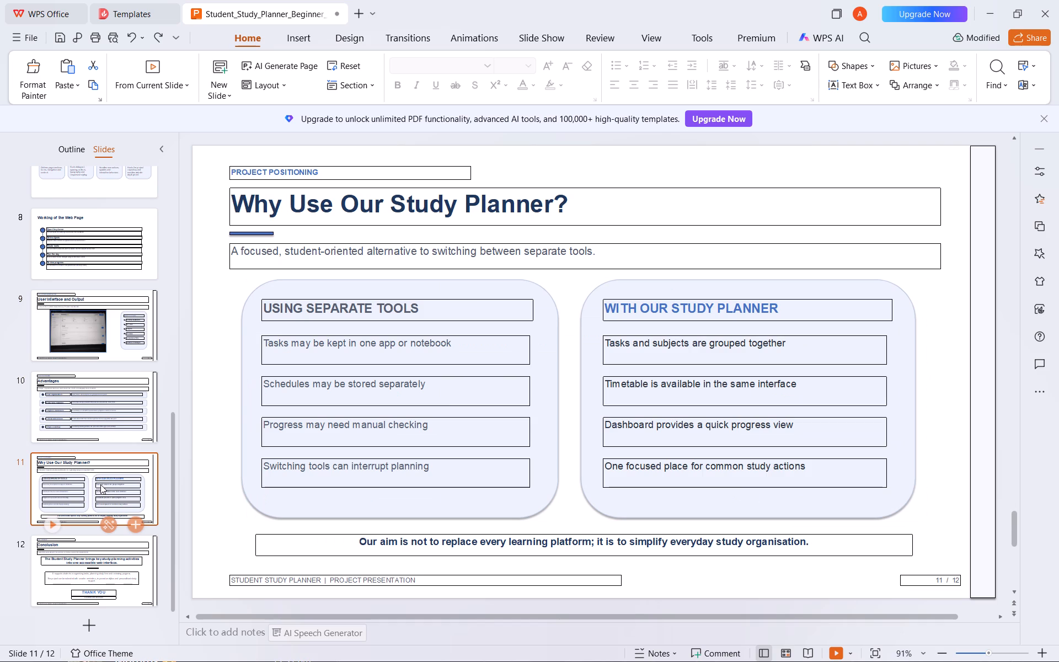
left_click(117, 417)
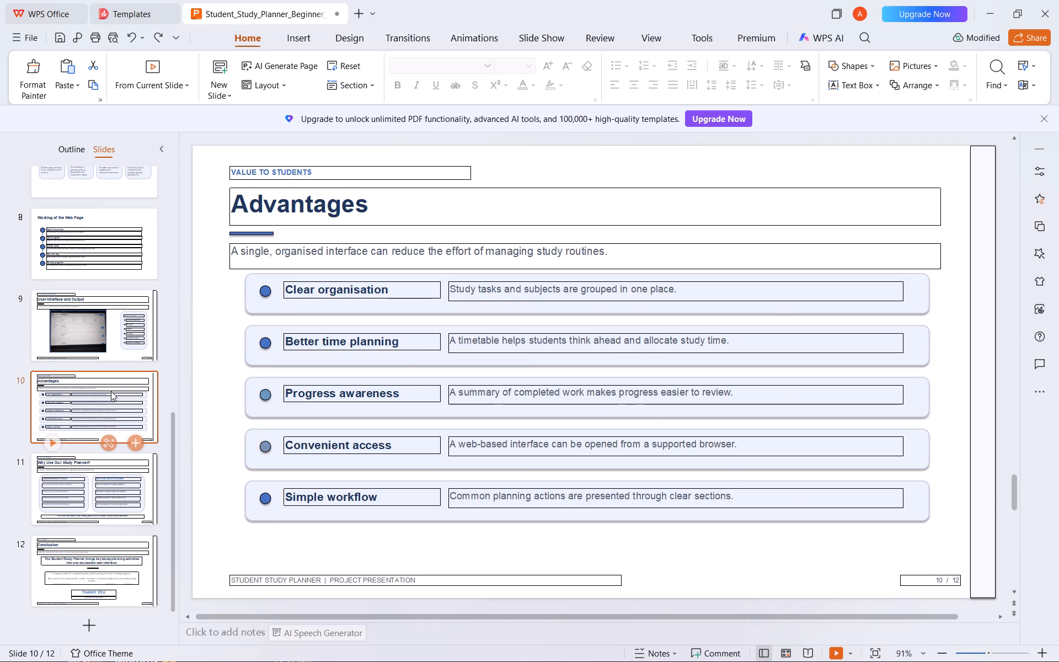
key("Delete")
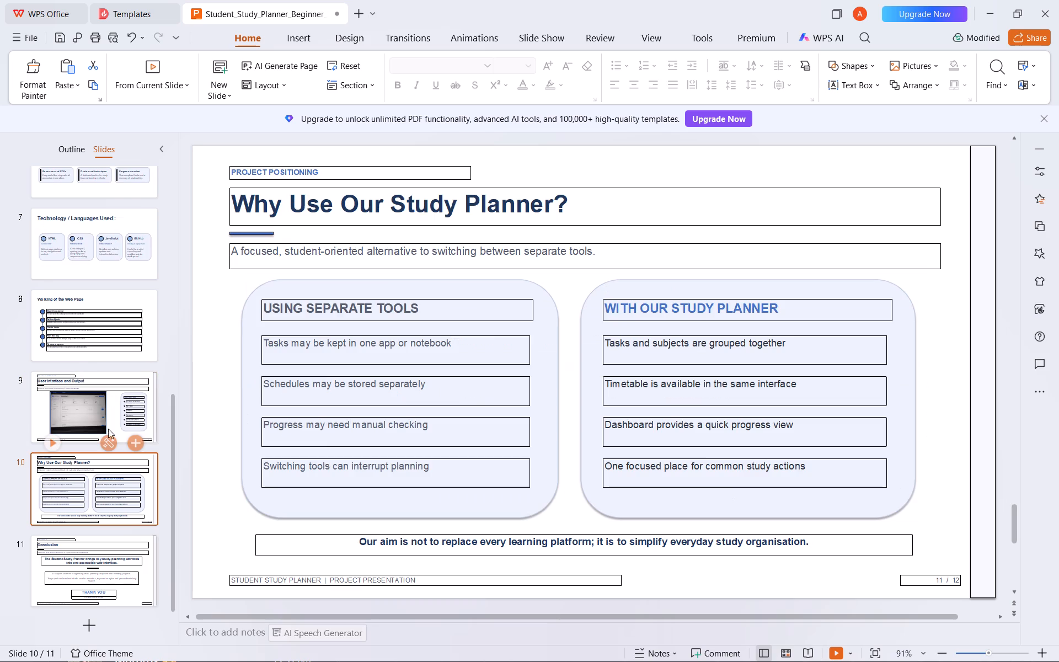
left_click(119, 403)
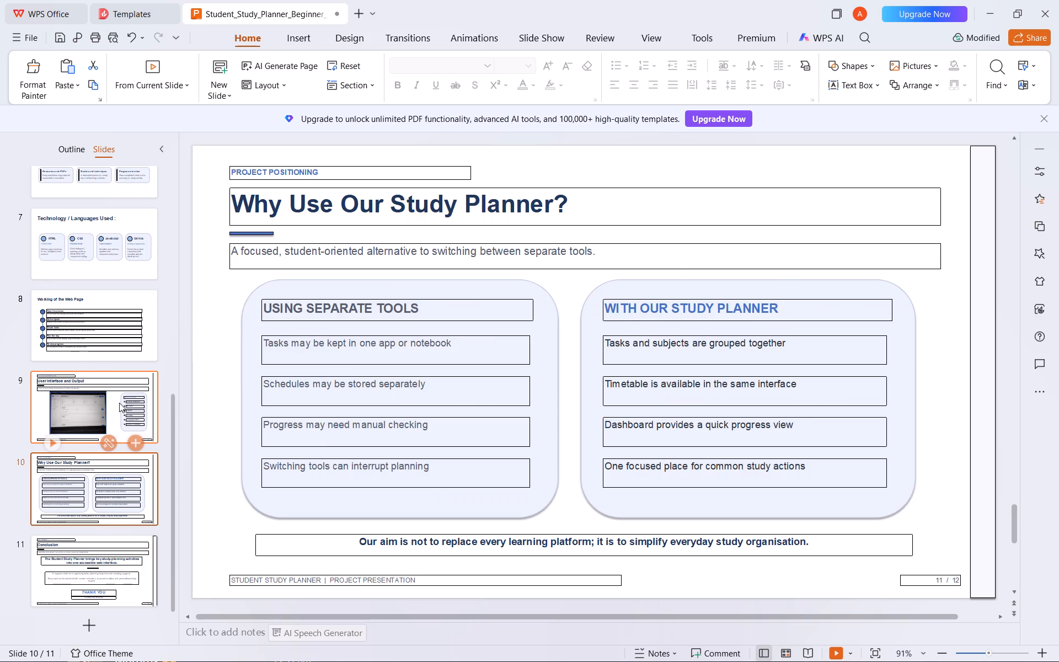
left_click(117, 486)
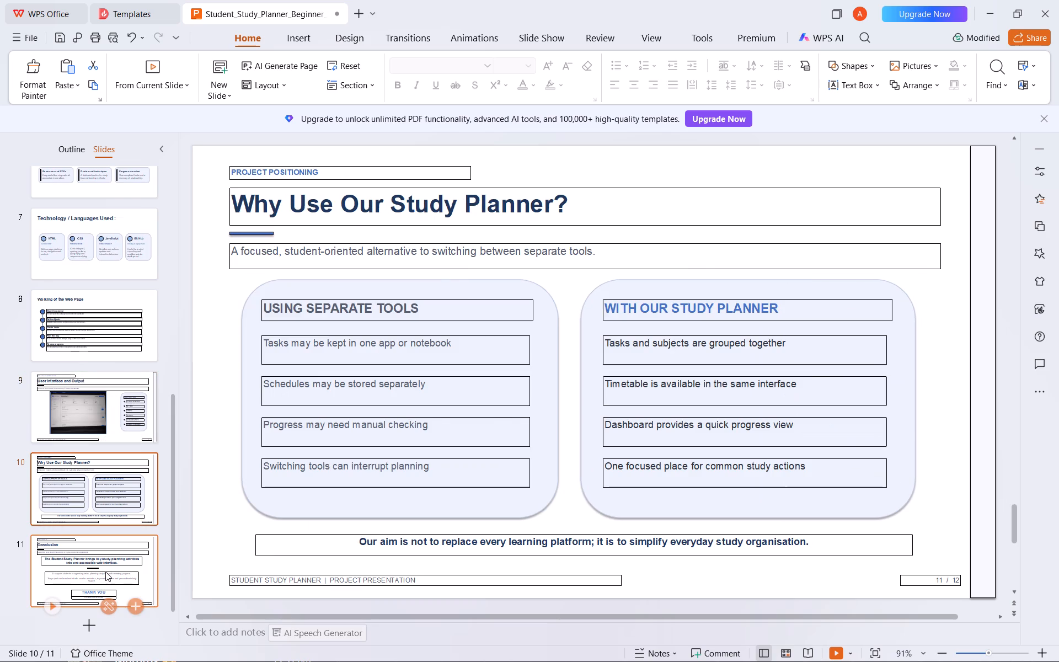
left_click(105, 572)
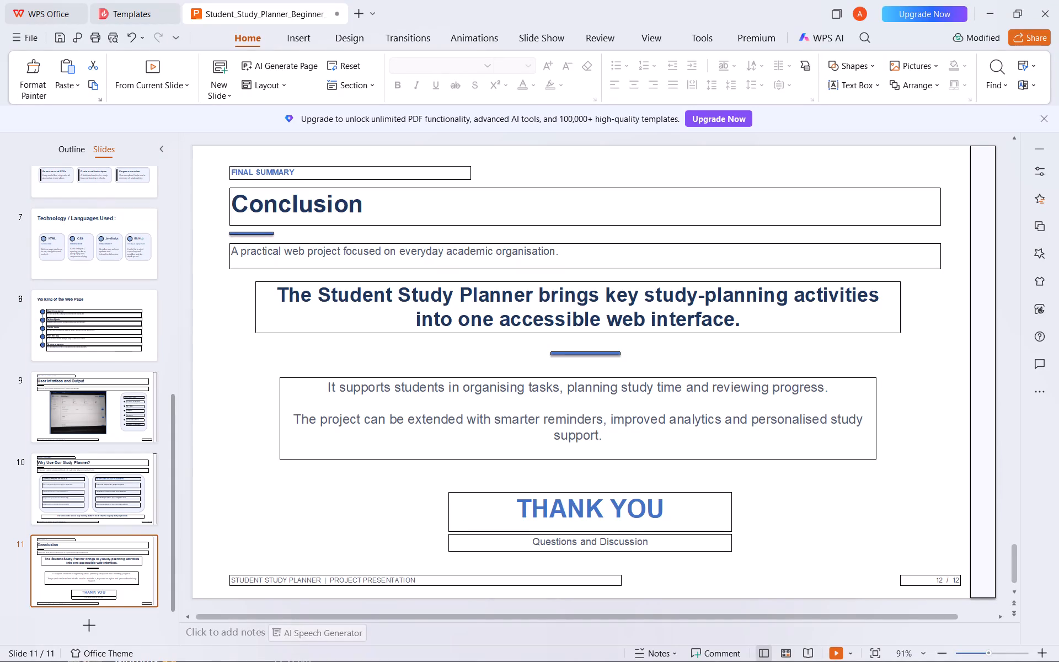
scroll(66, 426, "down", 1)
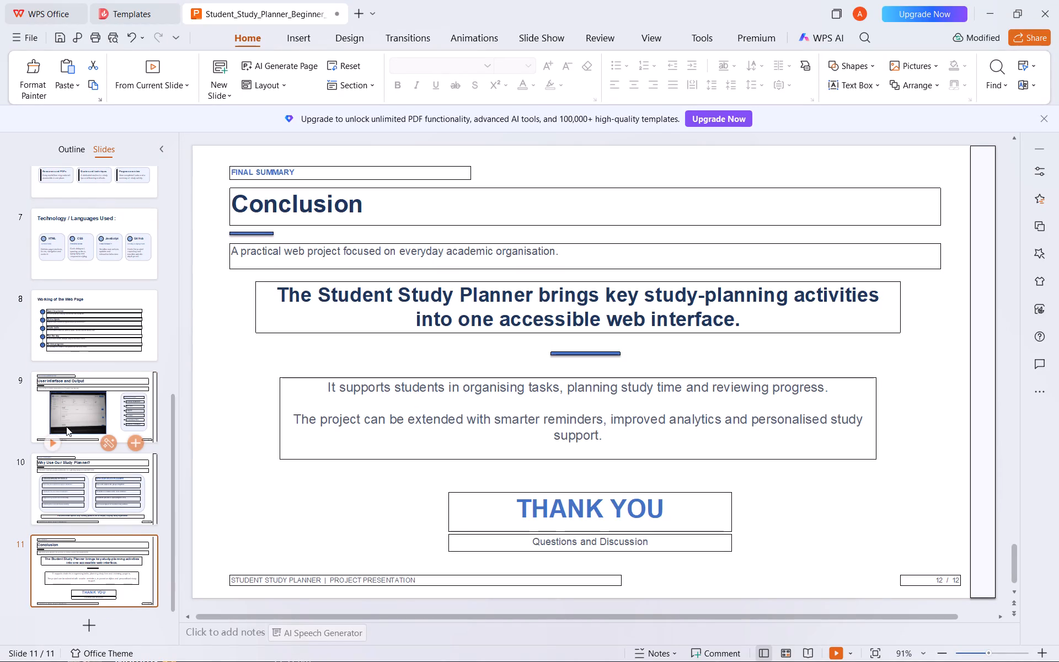
On the Working of the Web Page slide, set the Open the planner heading and its description box to No Line.
left_click(87, 298)
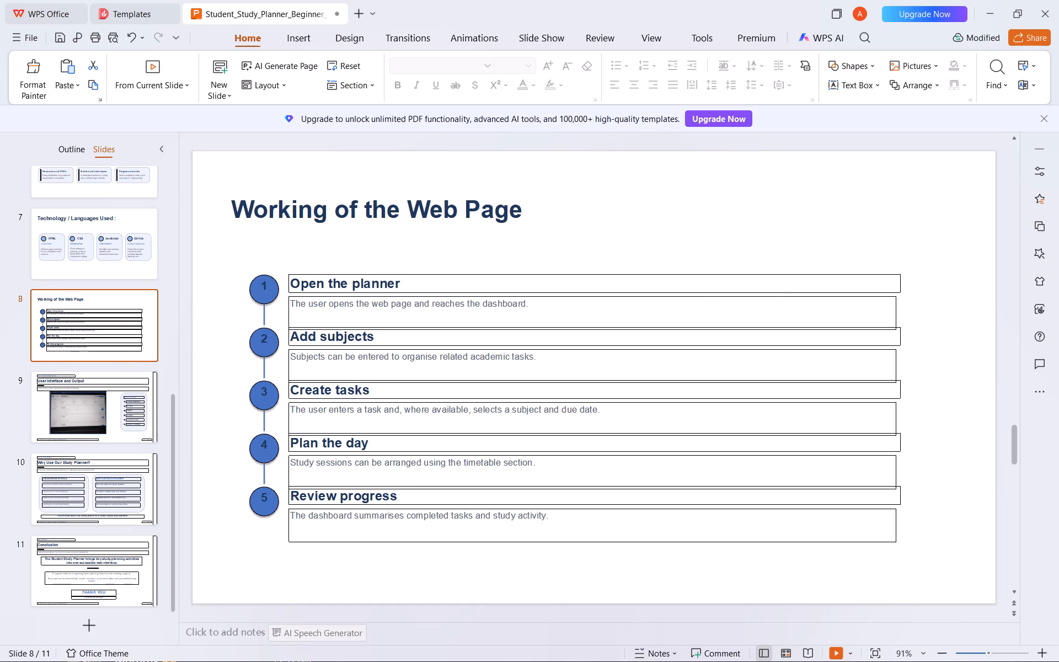
left_click(419, 274)
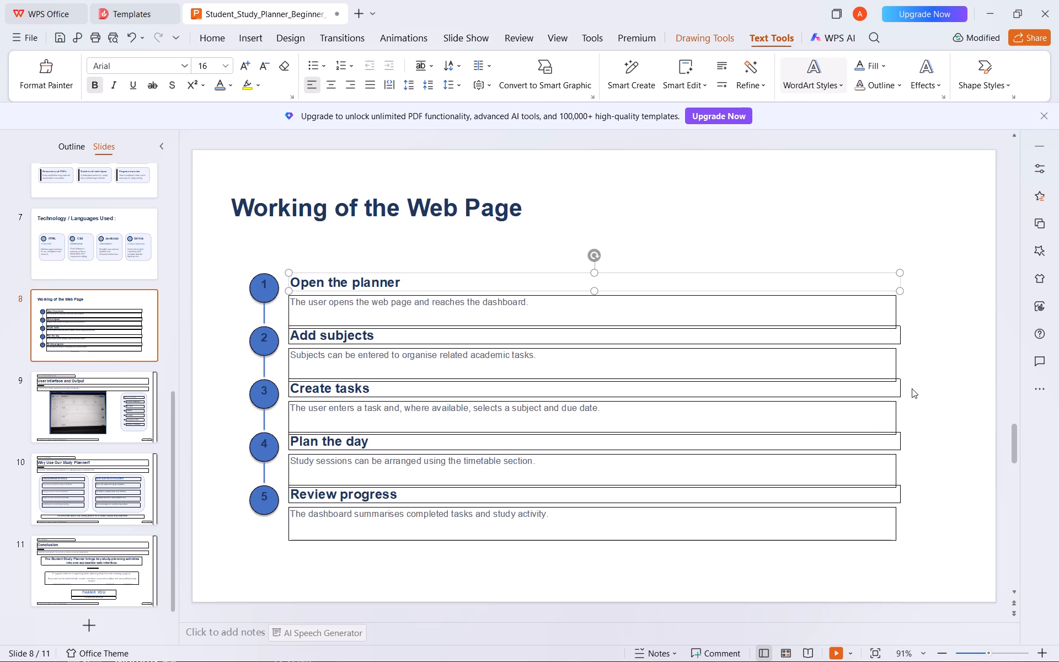
left_click(923, 378)
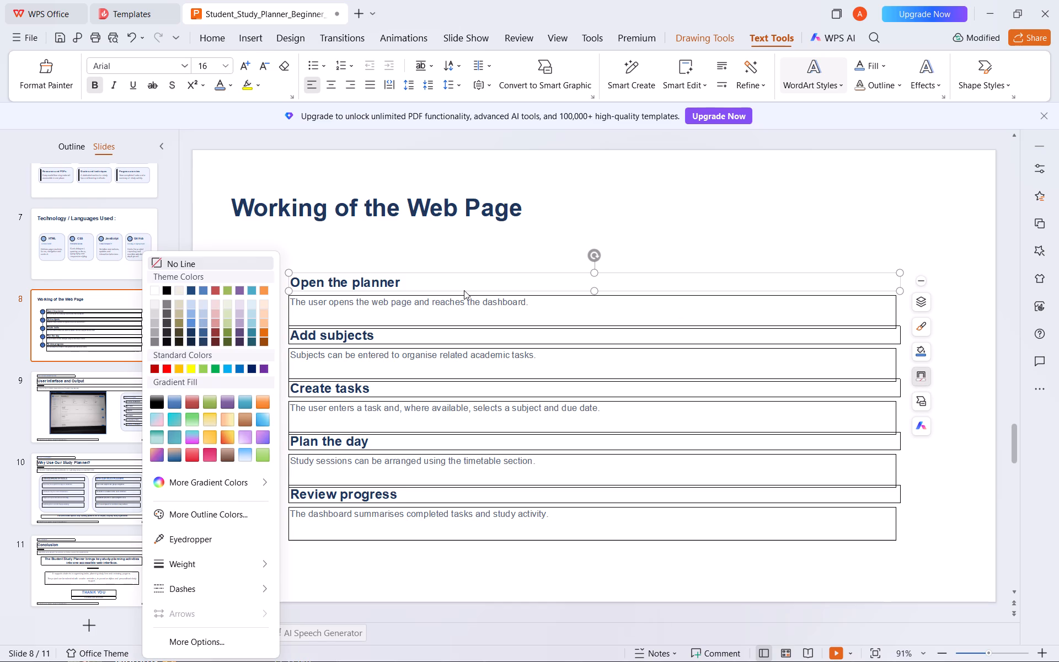
left_click(236, 265)
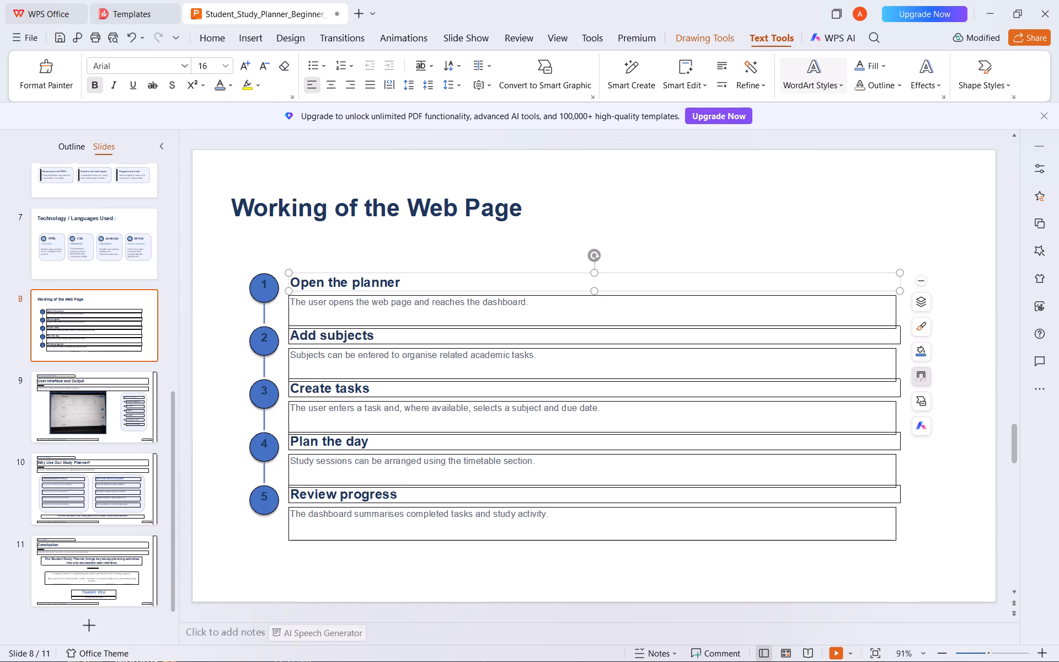
left_click(290, 309)
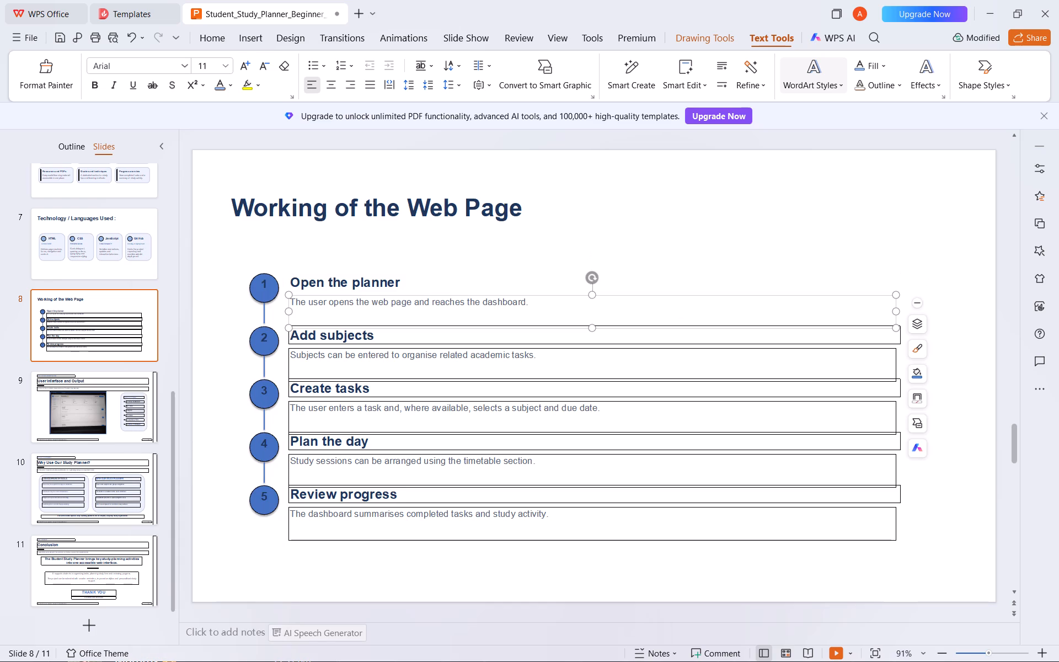
left_click(912, 403)
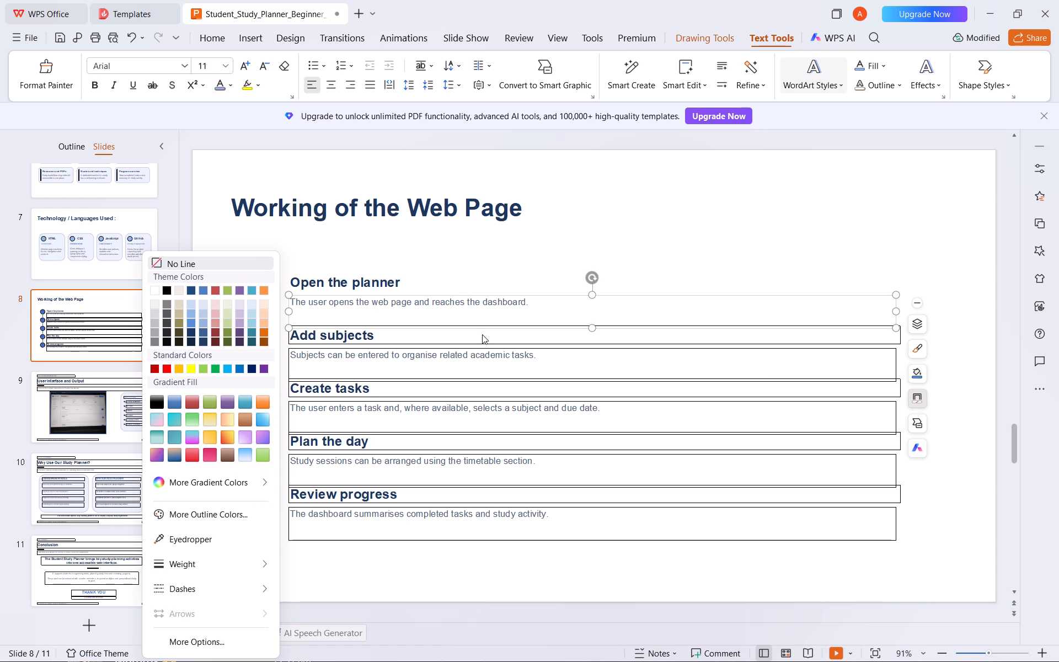
left_click(249, 258)
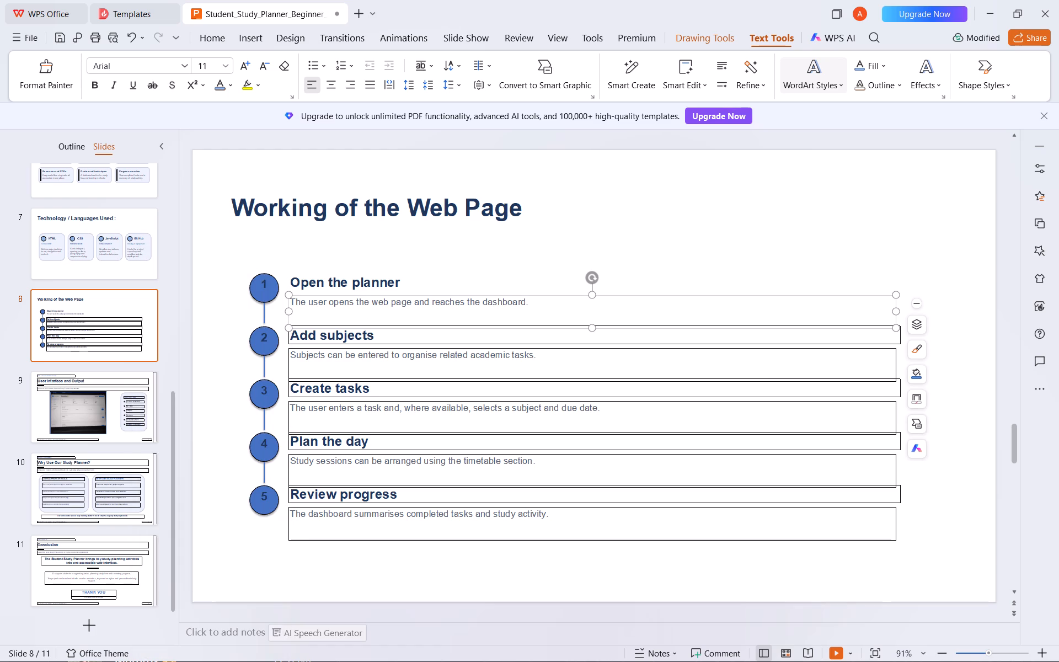
Remove the outlines from the Add subjects description box and heading box by setting both to No Line.
left_click(430, 348)
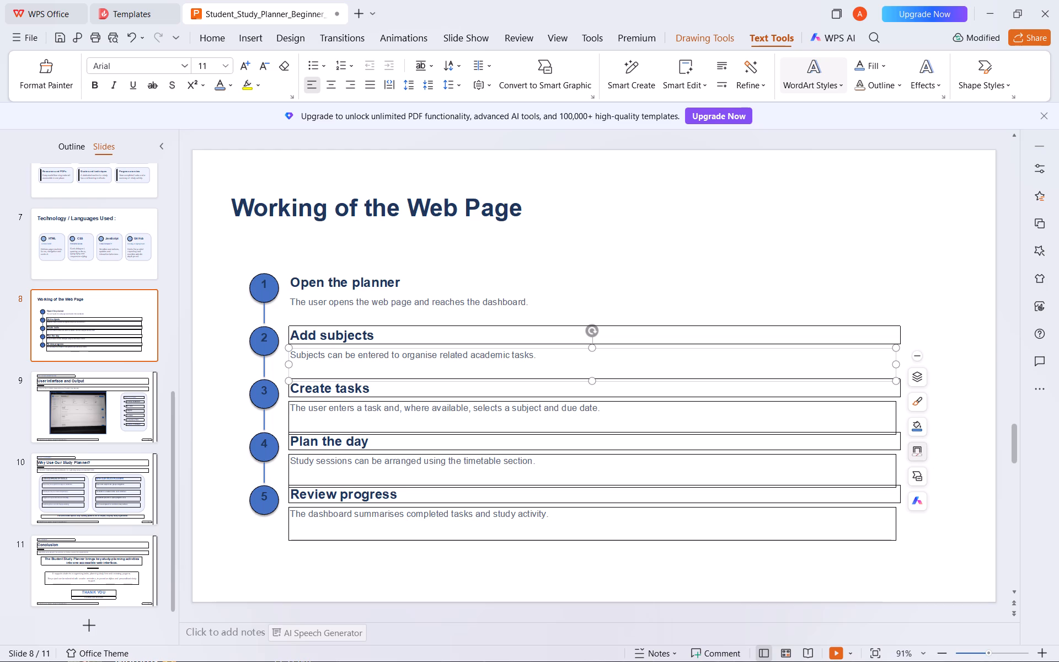
left_click(922, 451)
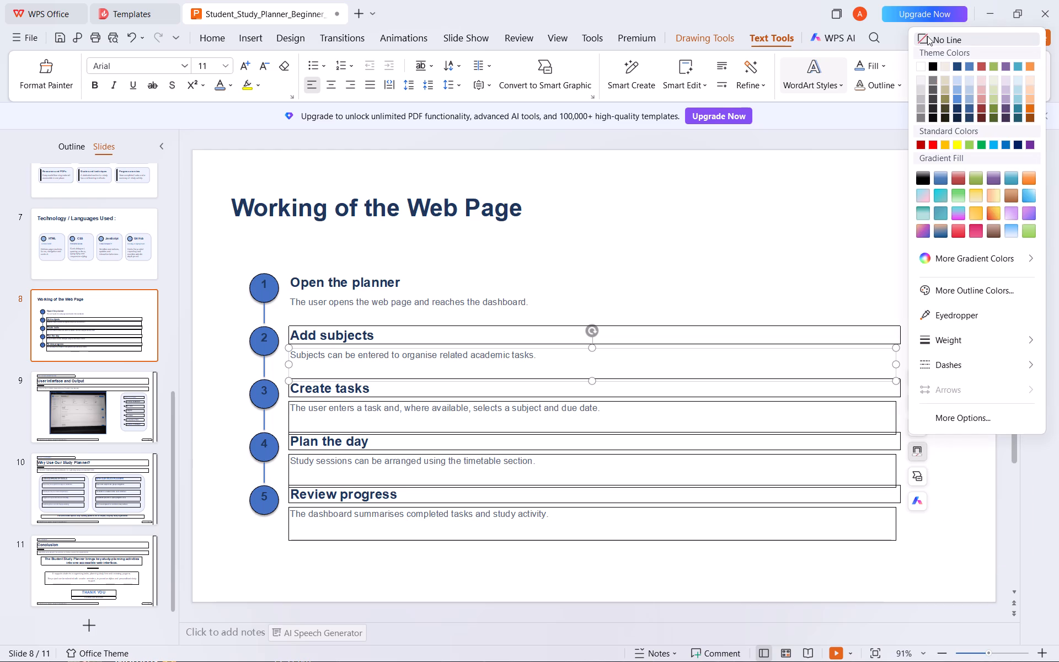
left_click(927, 40)
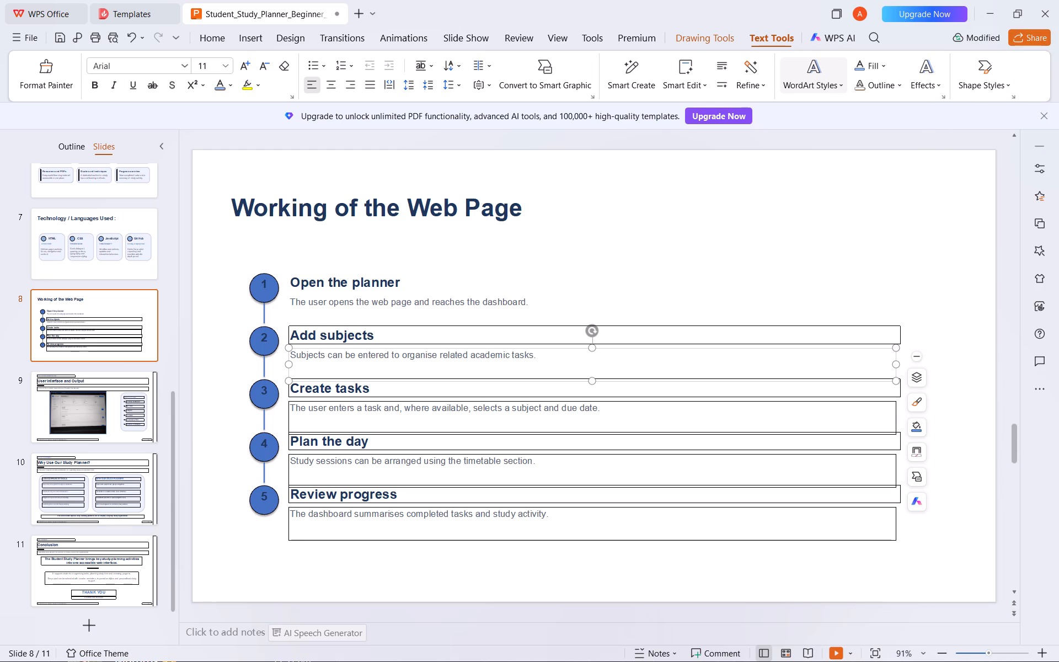
left_click(888, 396)
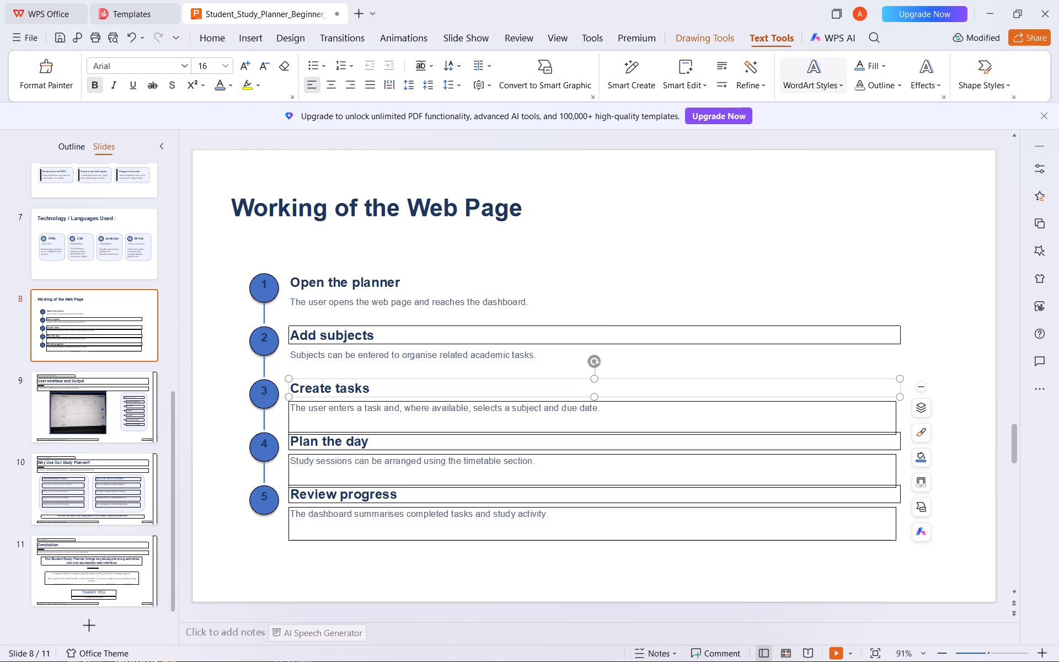
left_click(887, 324)
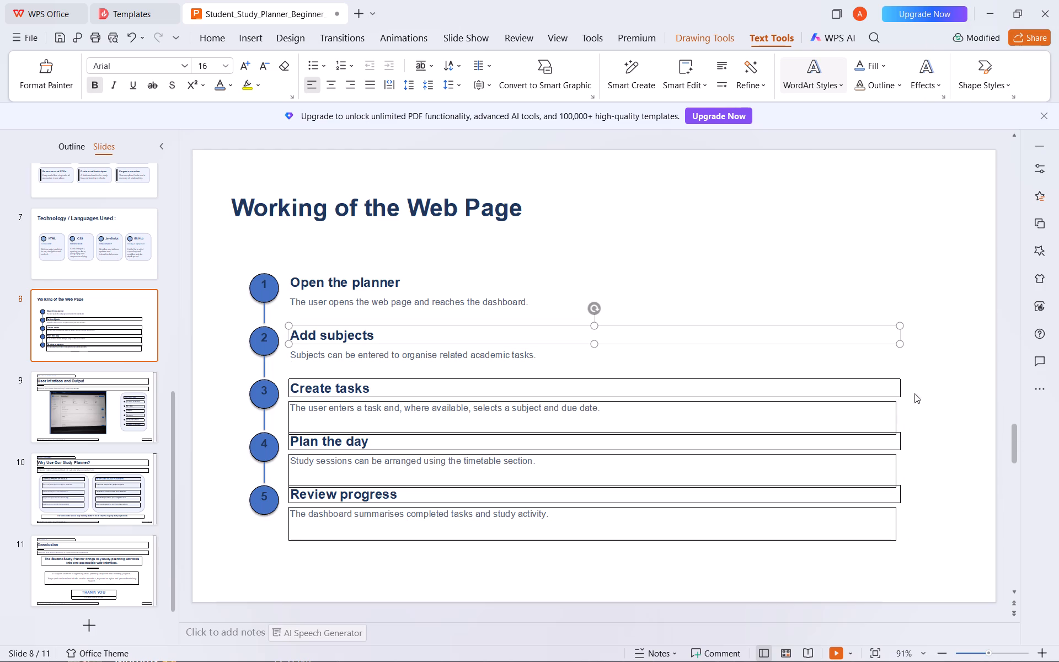
left_click(920, 431)
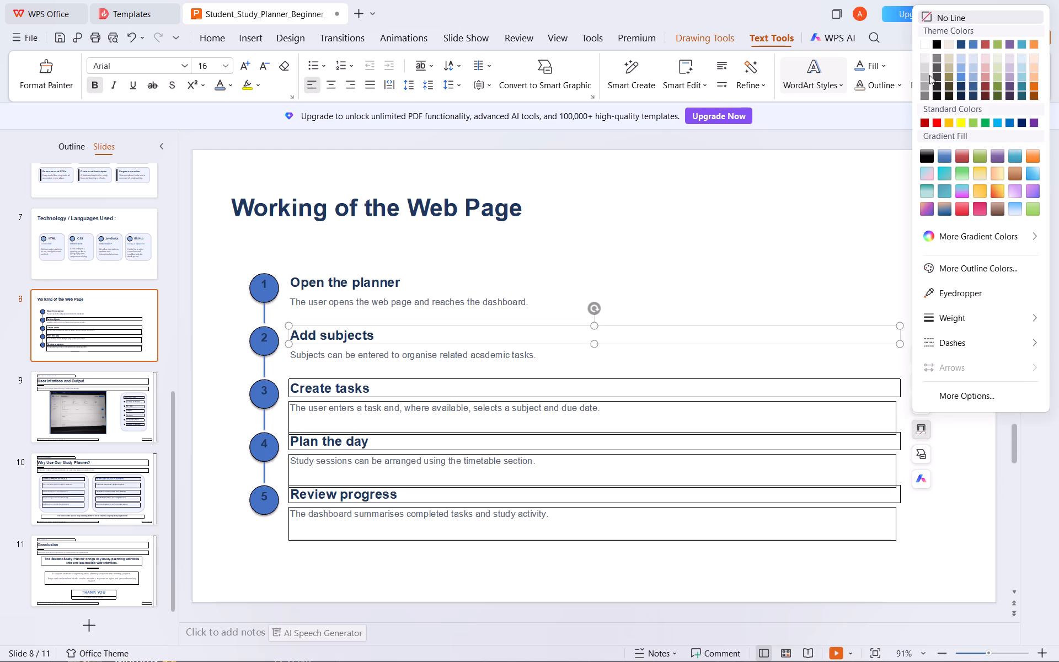
left_click(924, 15)
Remove the outlines from the Create tasks heading box and its description box by setting both to No Line.
left_click(864, 378)
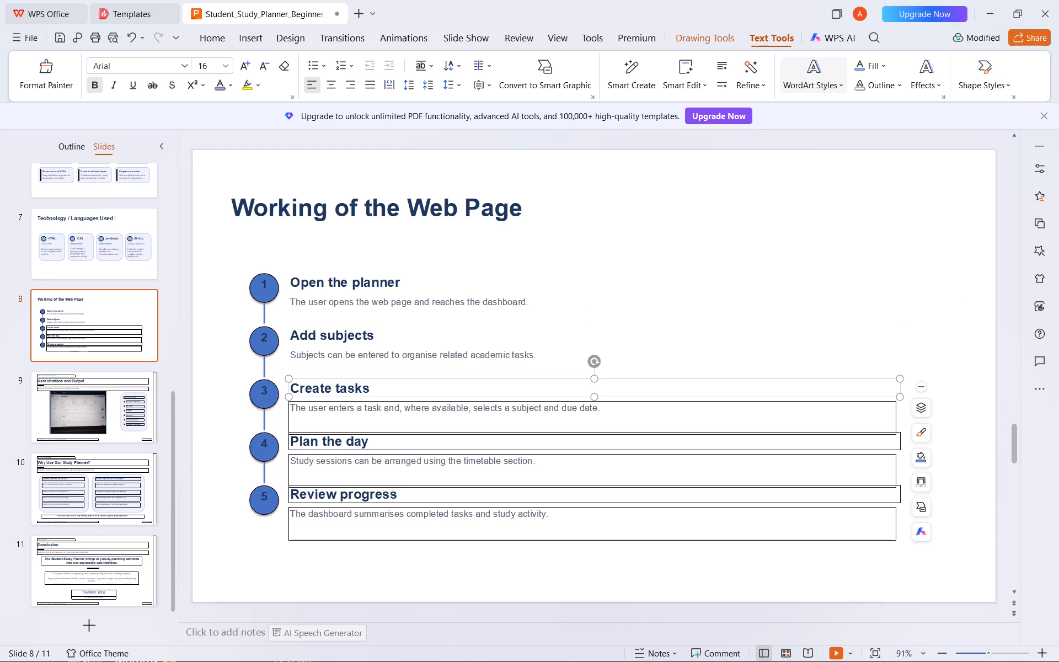
left_click(920, 473)
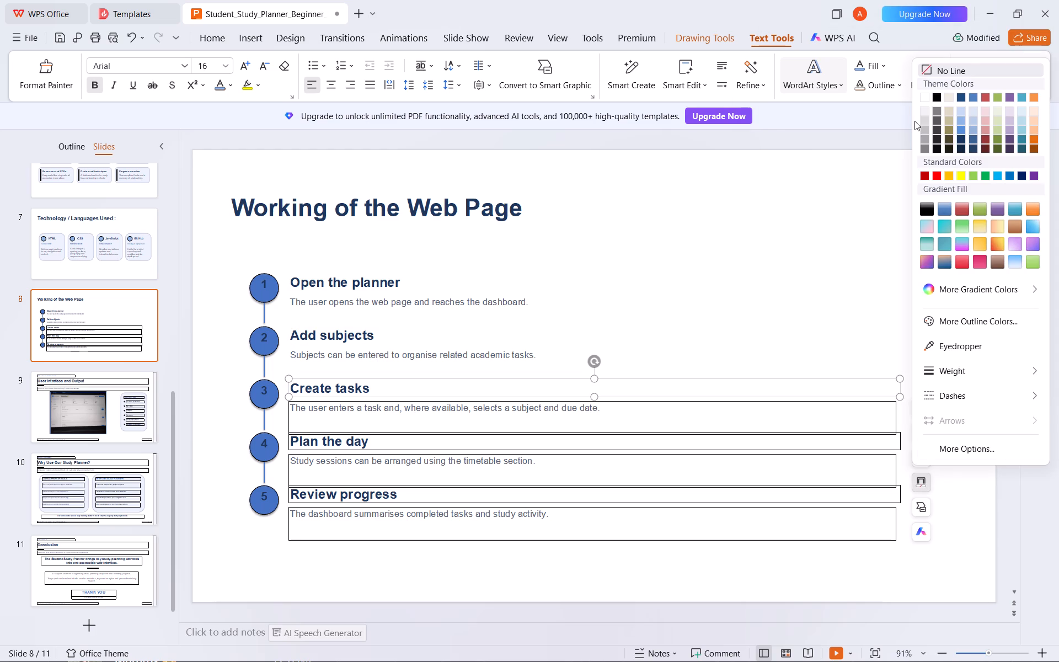
left_click(939, 66)
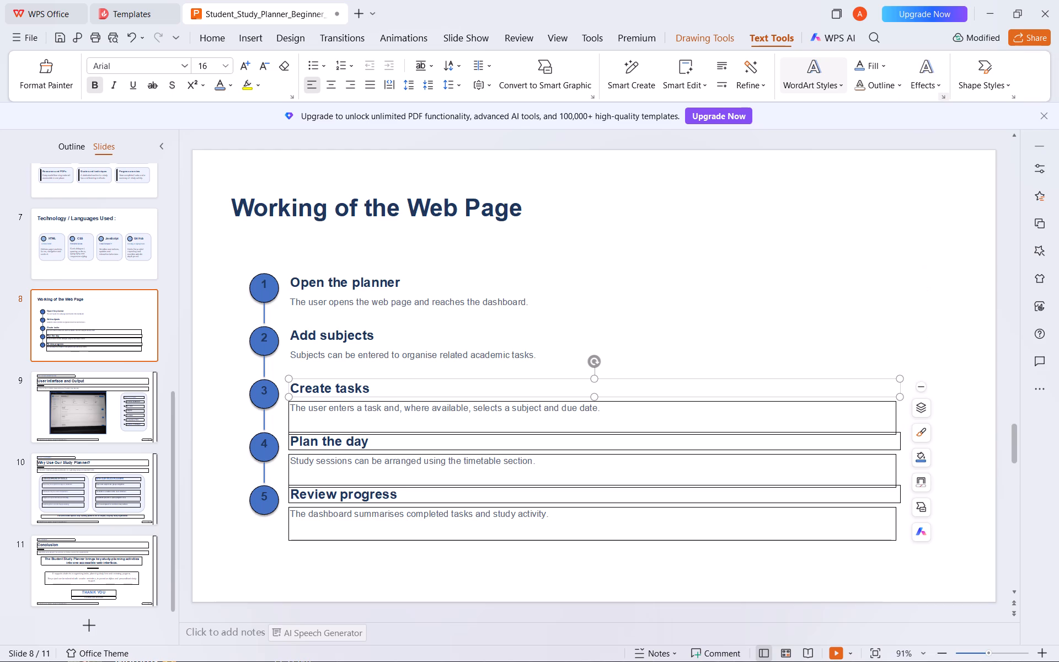
left_click(889, 401)
left_click(921, 505)
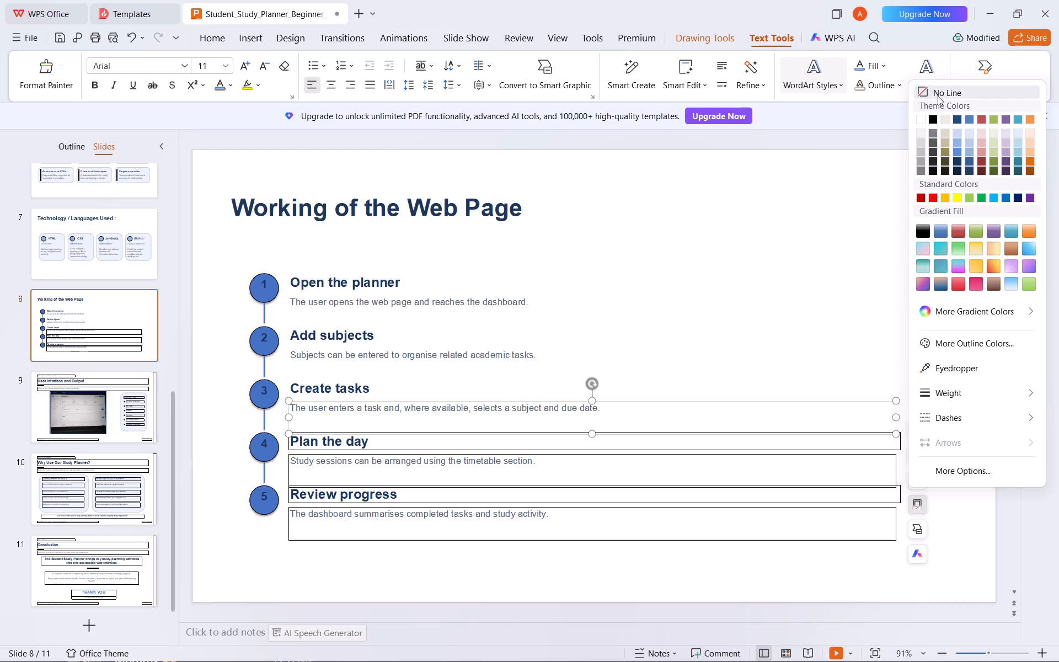
left_click(926, 90)
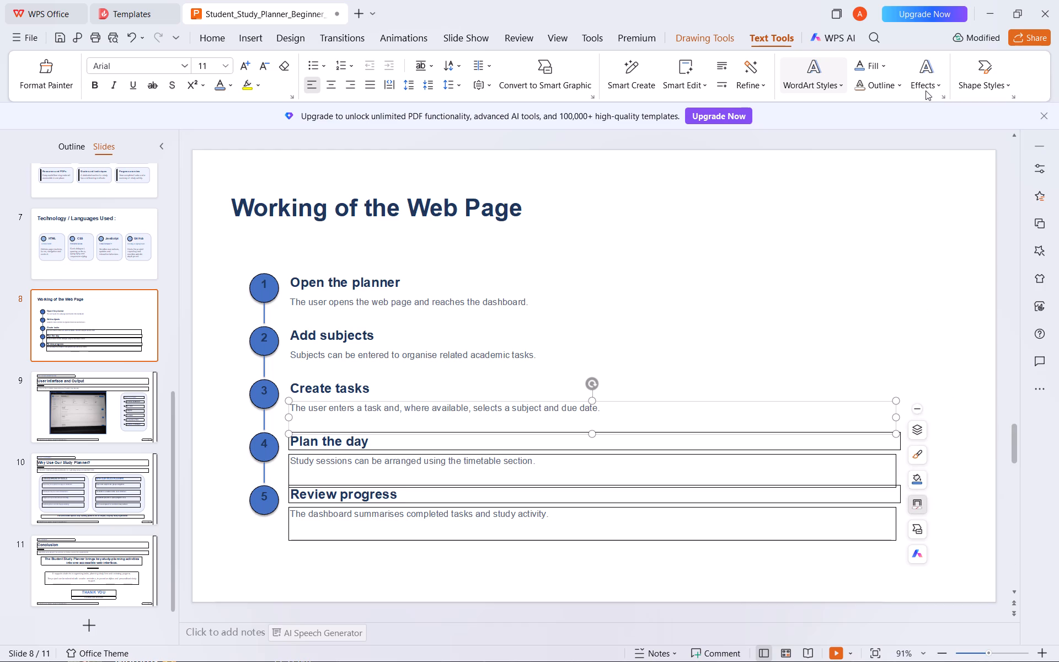
Remove the outlines from the Plan the day heading box and its description box by setting both to No Line.
left_click(897, 450)
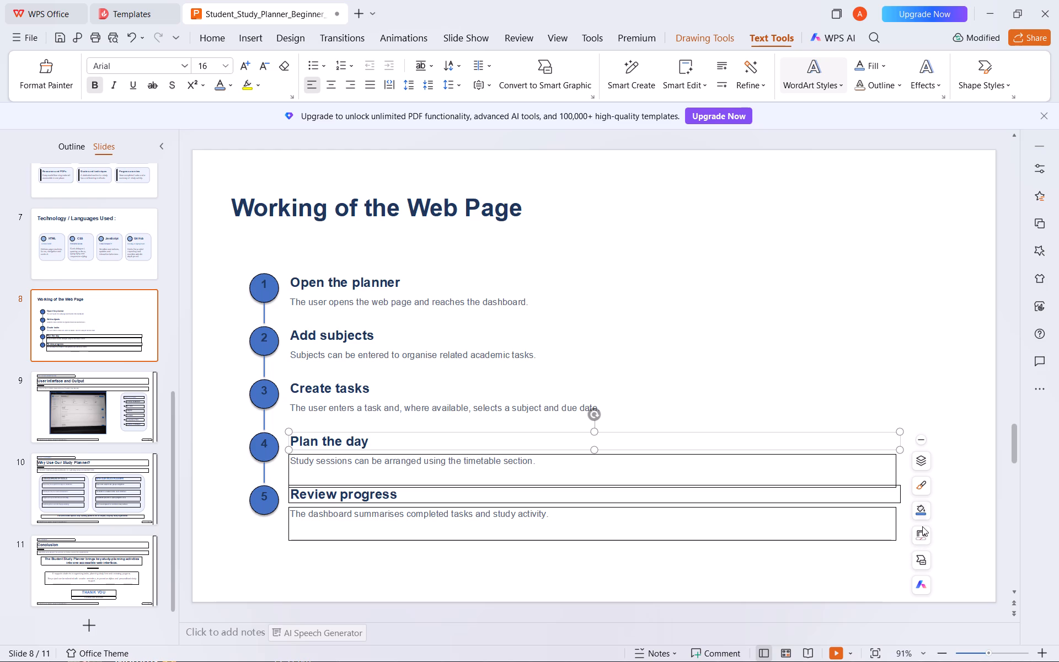
left_click(920, 531)
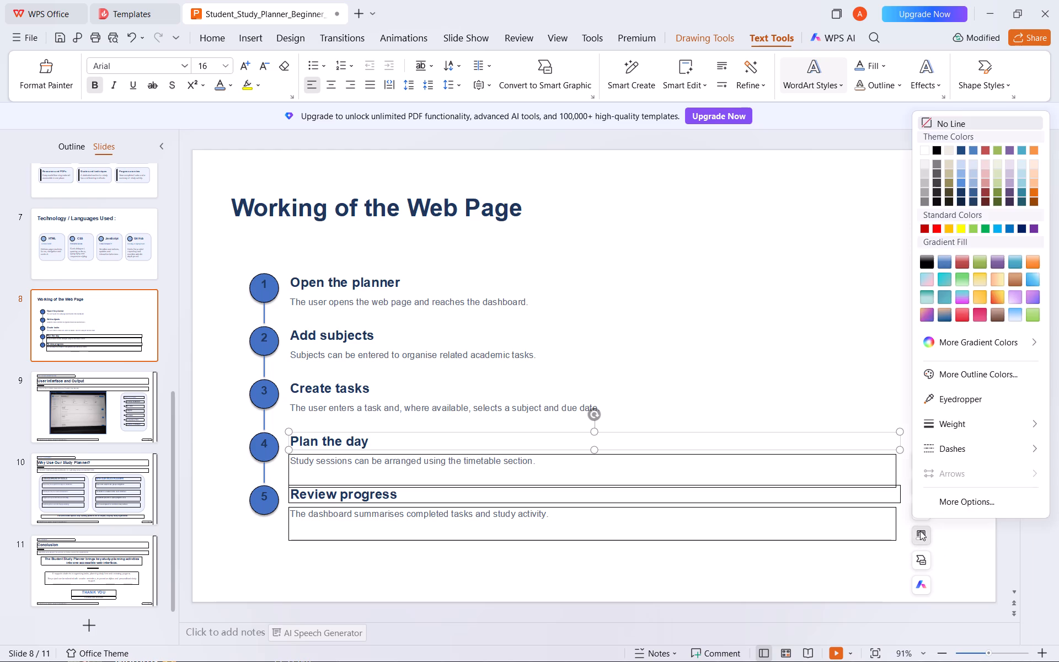
left_click(926, 121)
left_click(895, 460)
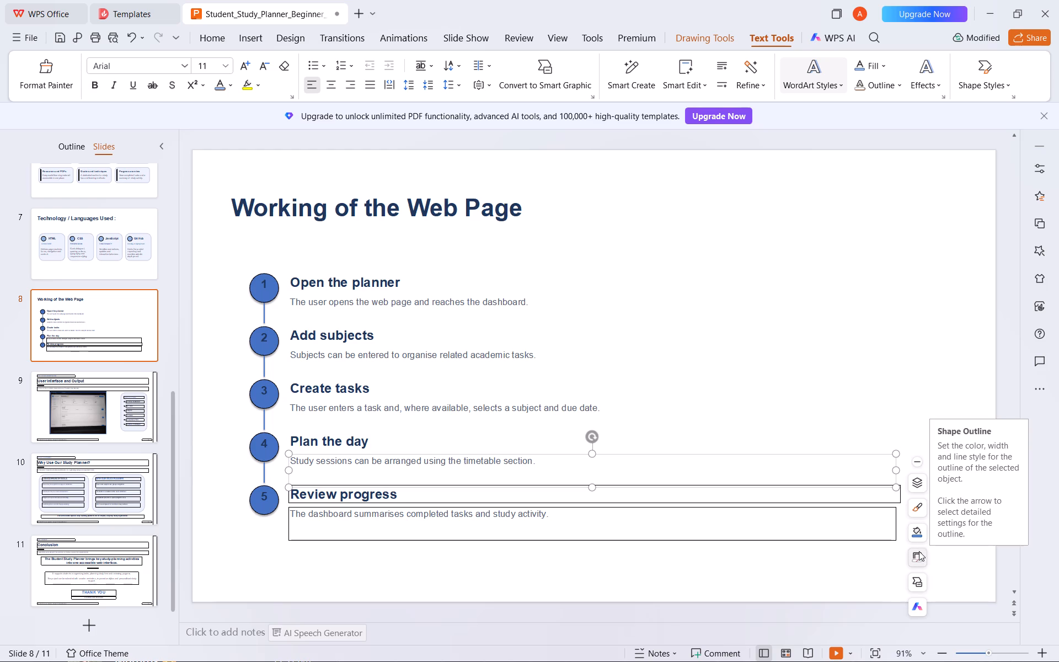
left_click(916, 553)
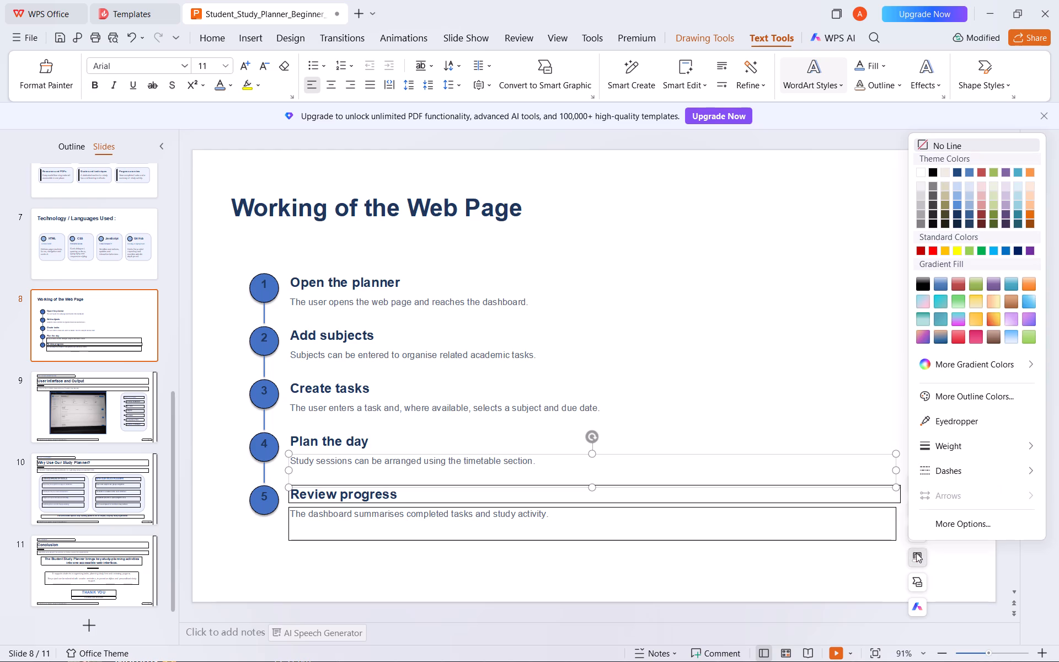
left_click(922, 145)
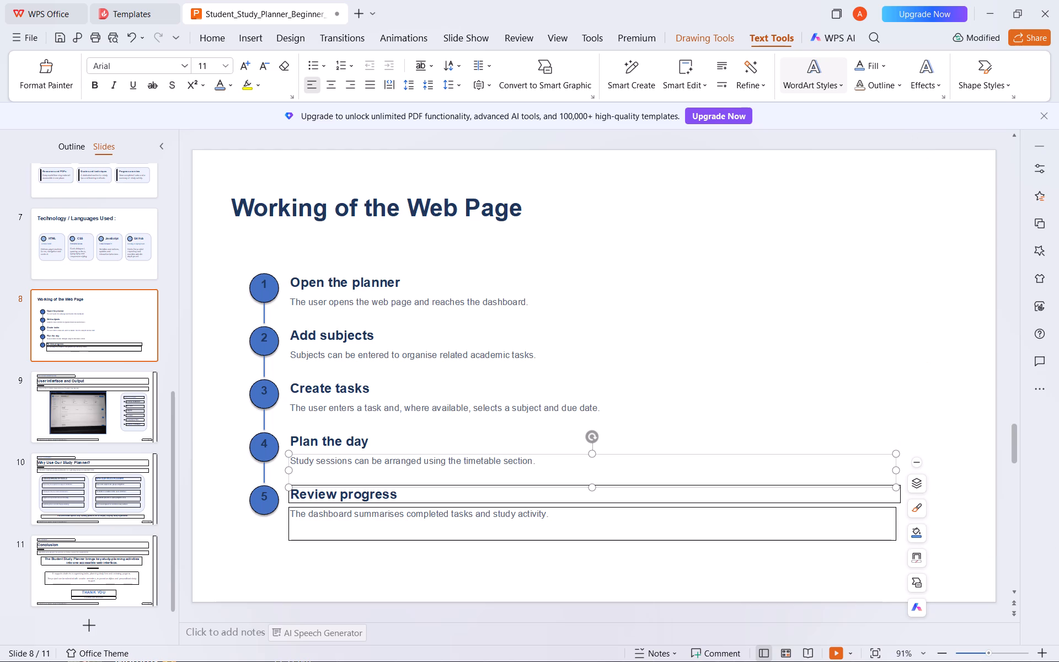
Remove the outlines from the Review progress heading box and its description box by setting both to No Line.
left_click(895, 501)
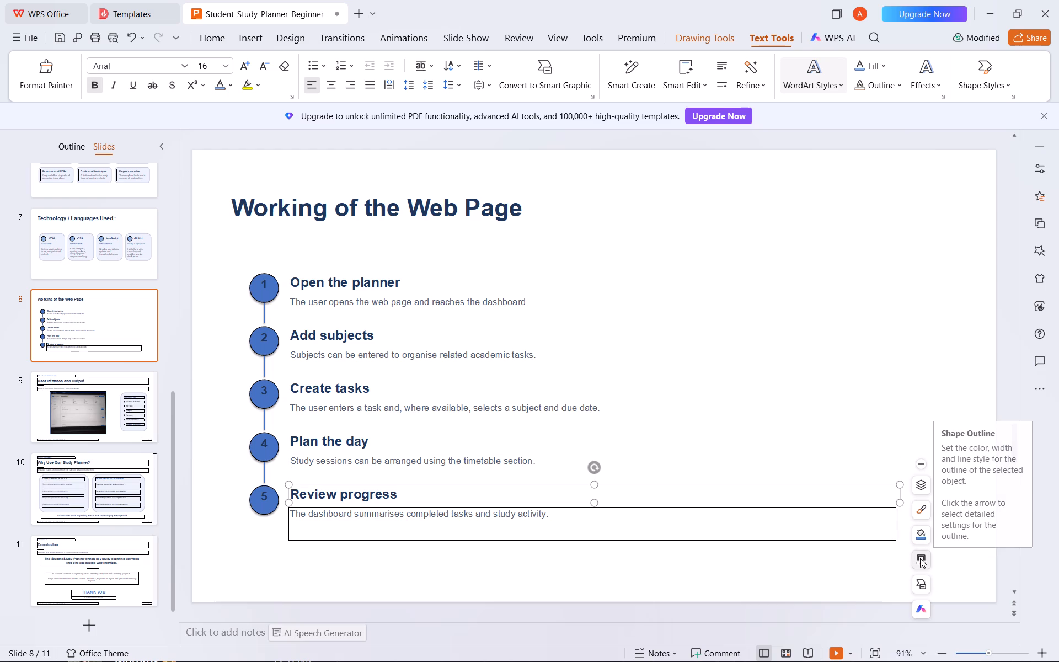
left_click(920, 558)
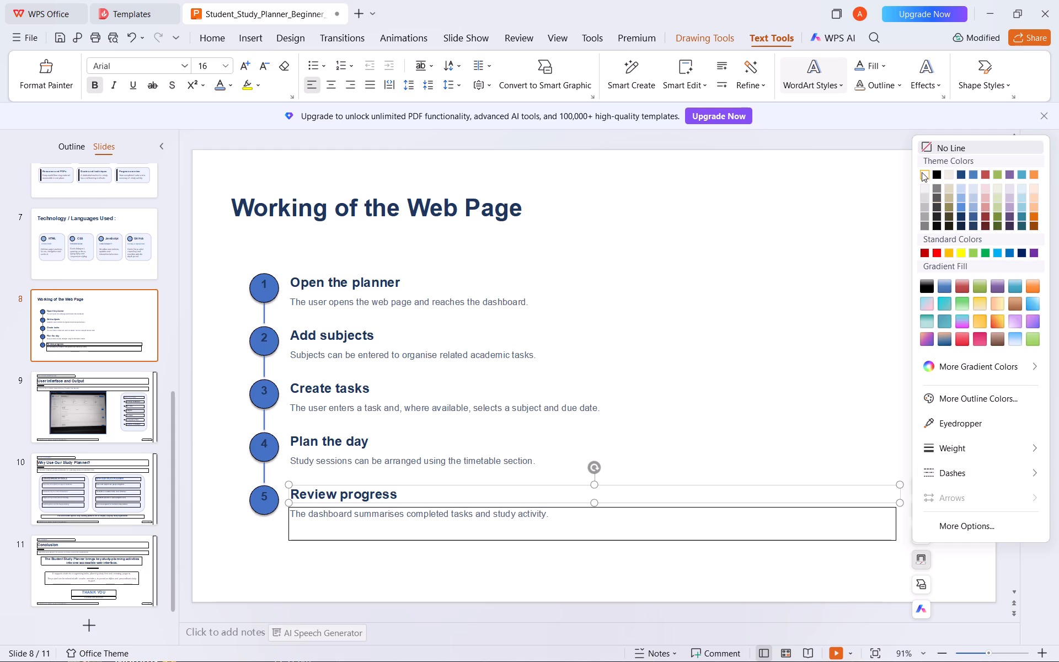
left_click(932, 145)
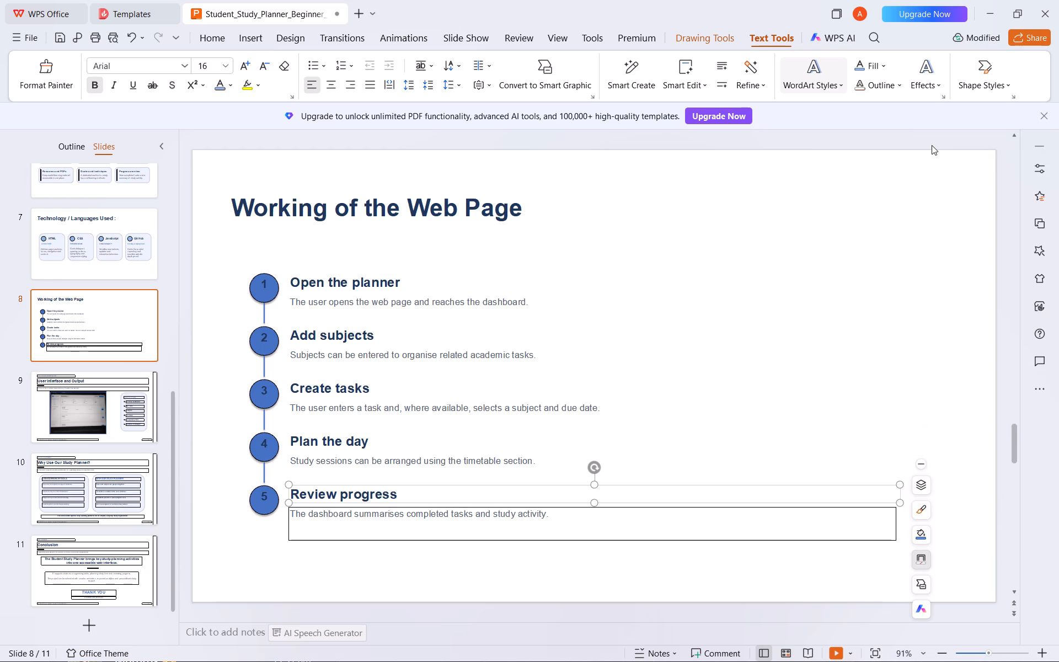
left_click(930, 409)
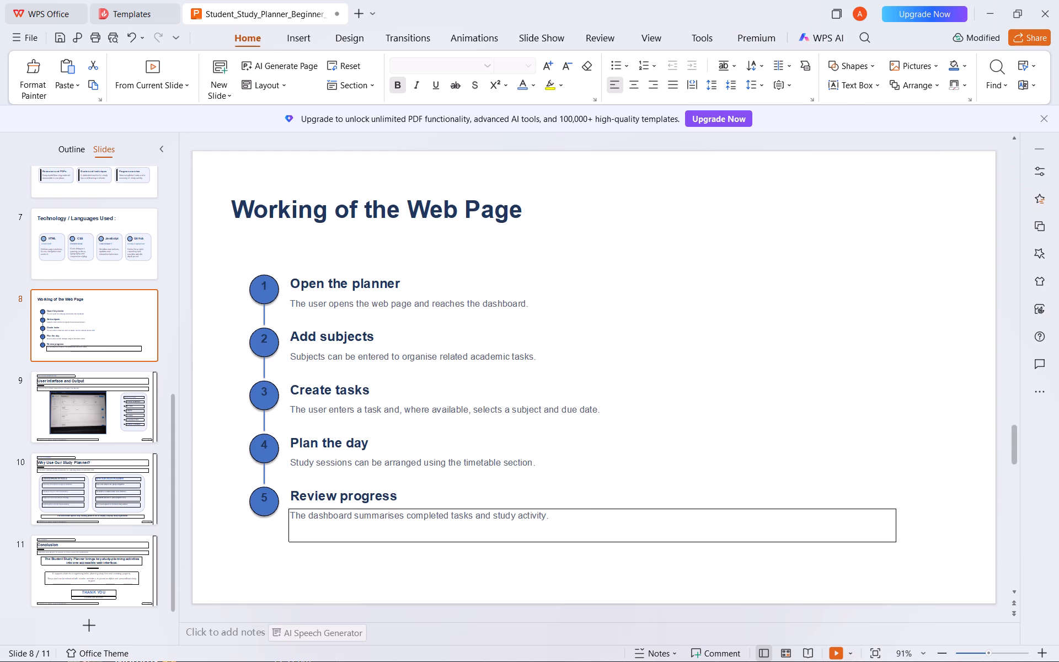
left_click(900, 513)
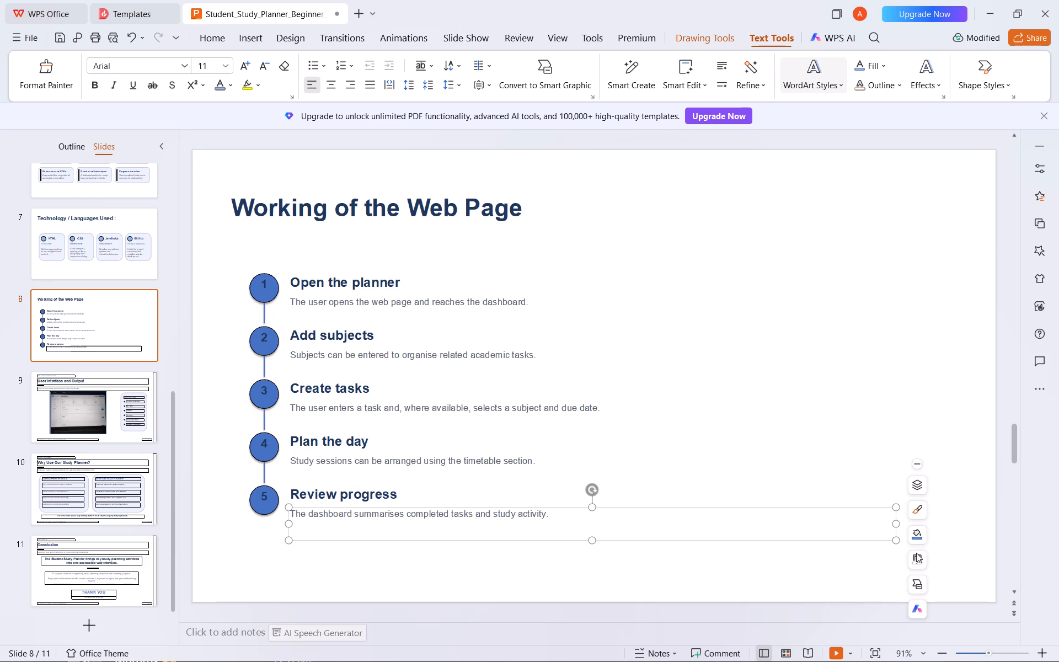
left_click(916, 552)
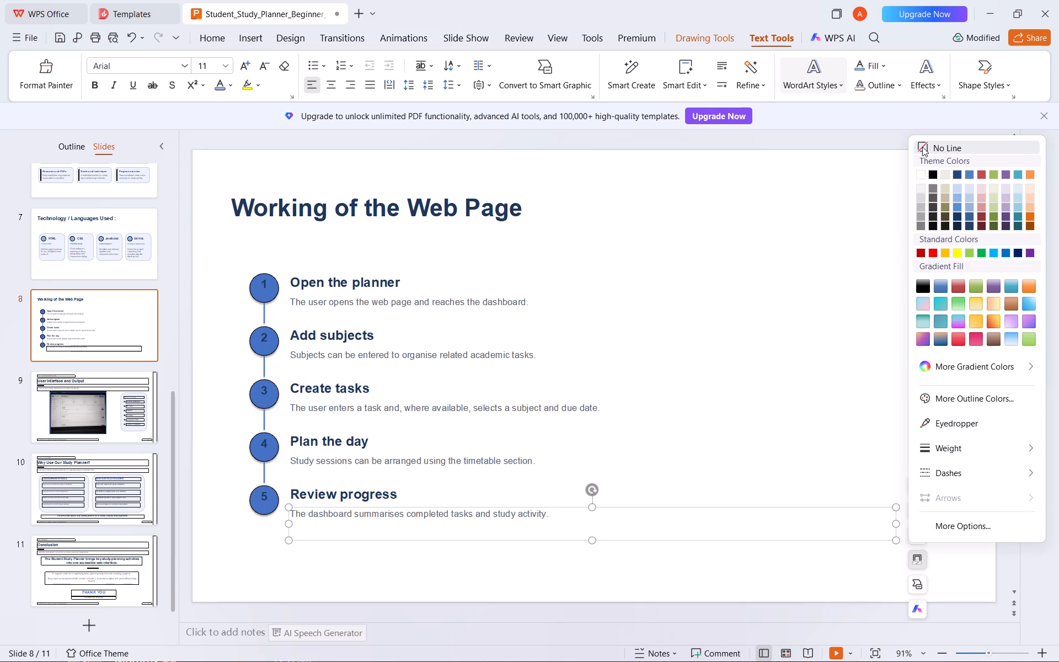
left_click(922, 147)
left_click(865, 232)
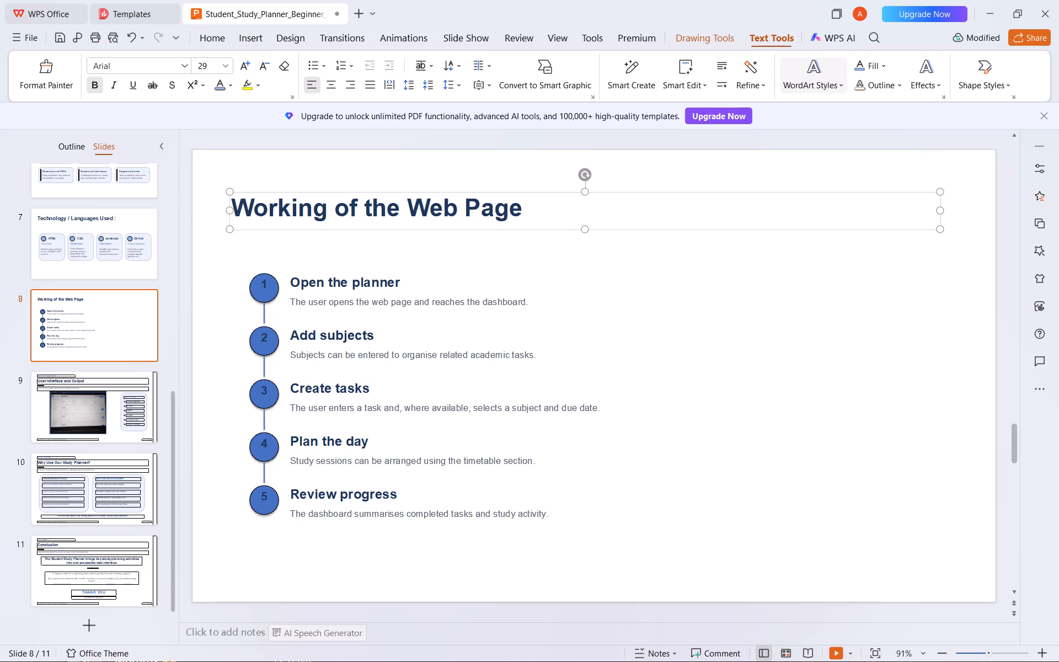
left_click(876, 167)
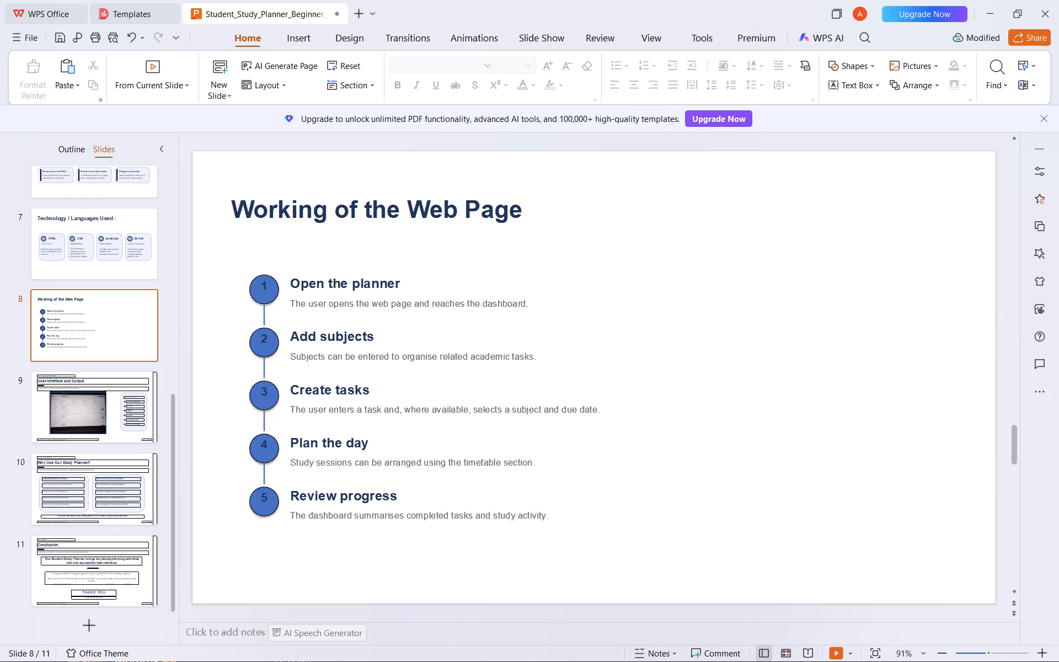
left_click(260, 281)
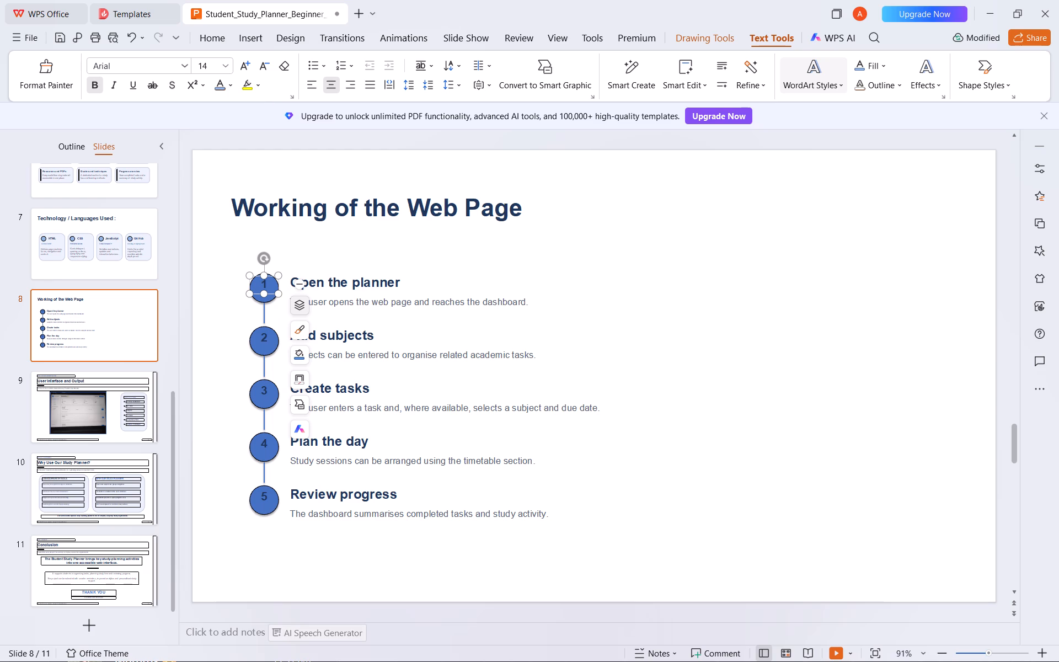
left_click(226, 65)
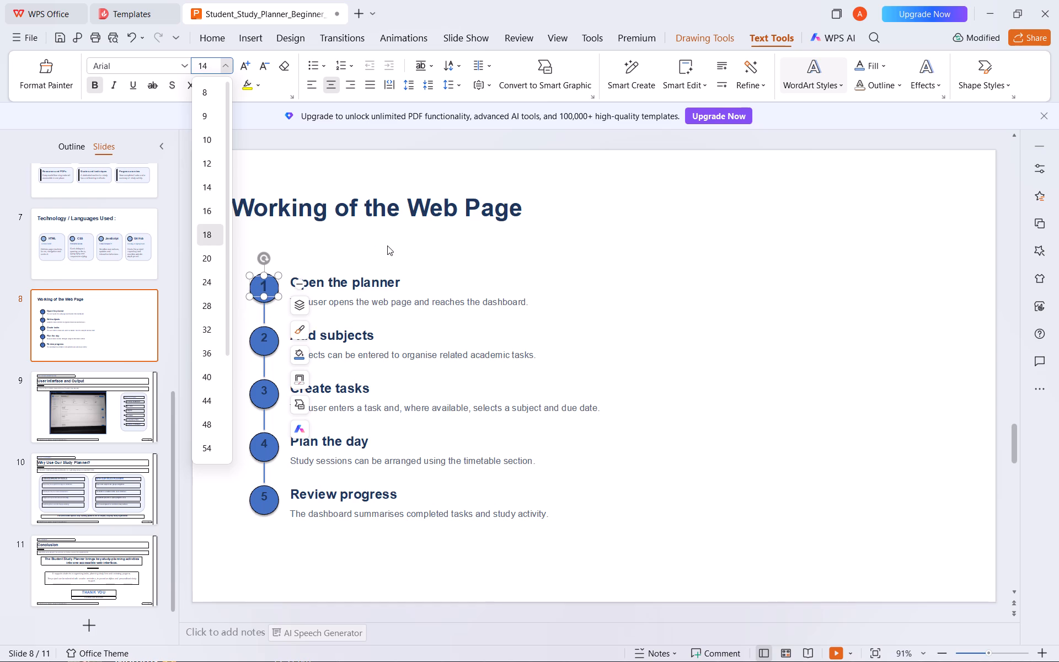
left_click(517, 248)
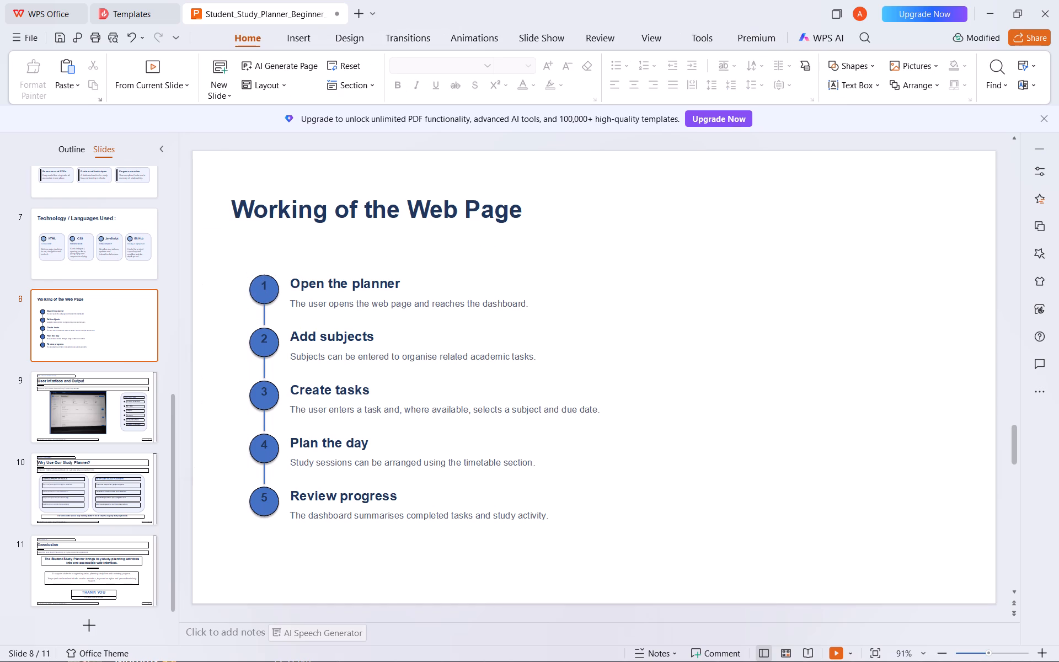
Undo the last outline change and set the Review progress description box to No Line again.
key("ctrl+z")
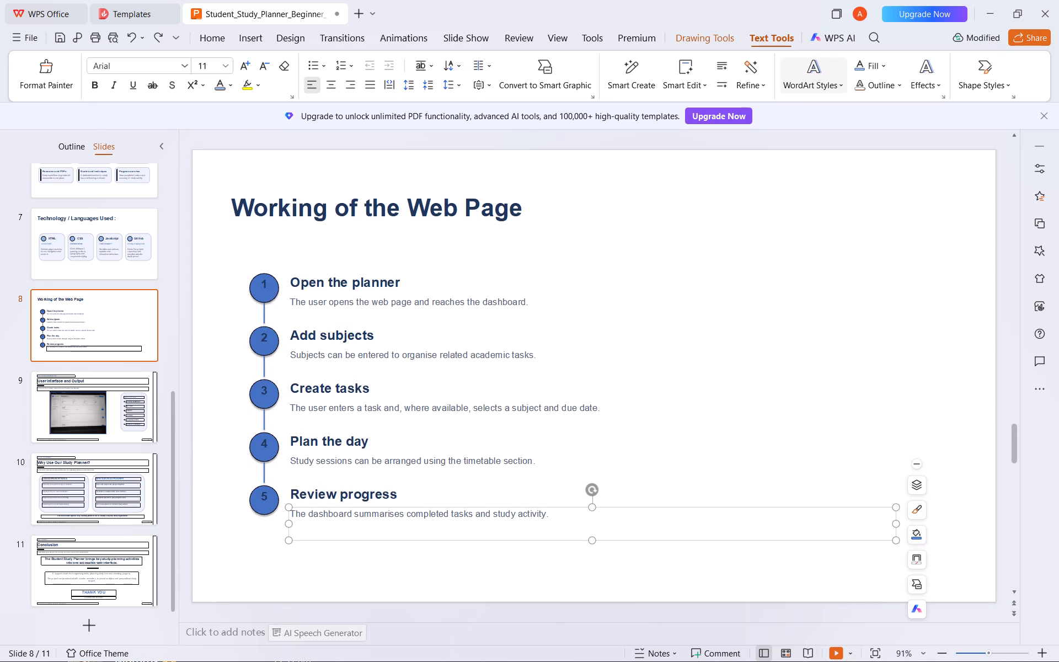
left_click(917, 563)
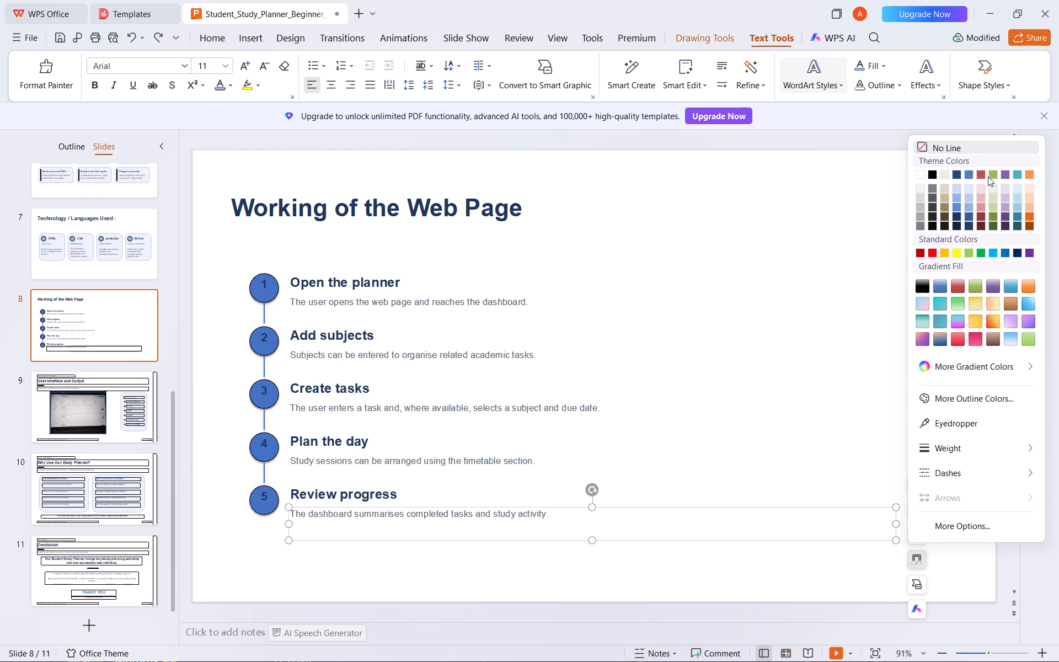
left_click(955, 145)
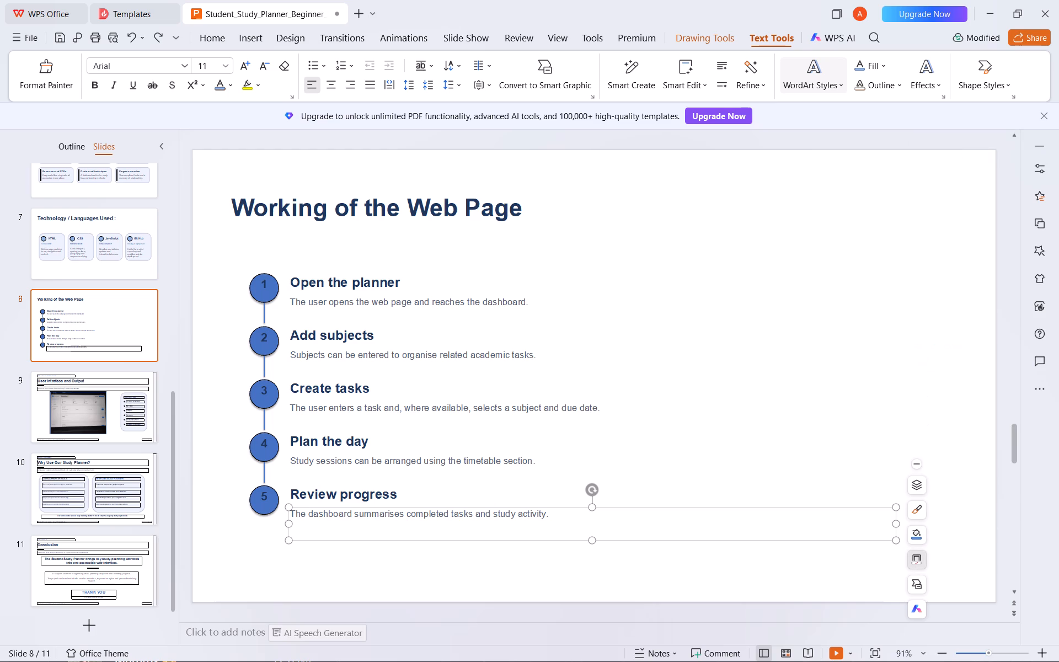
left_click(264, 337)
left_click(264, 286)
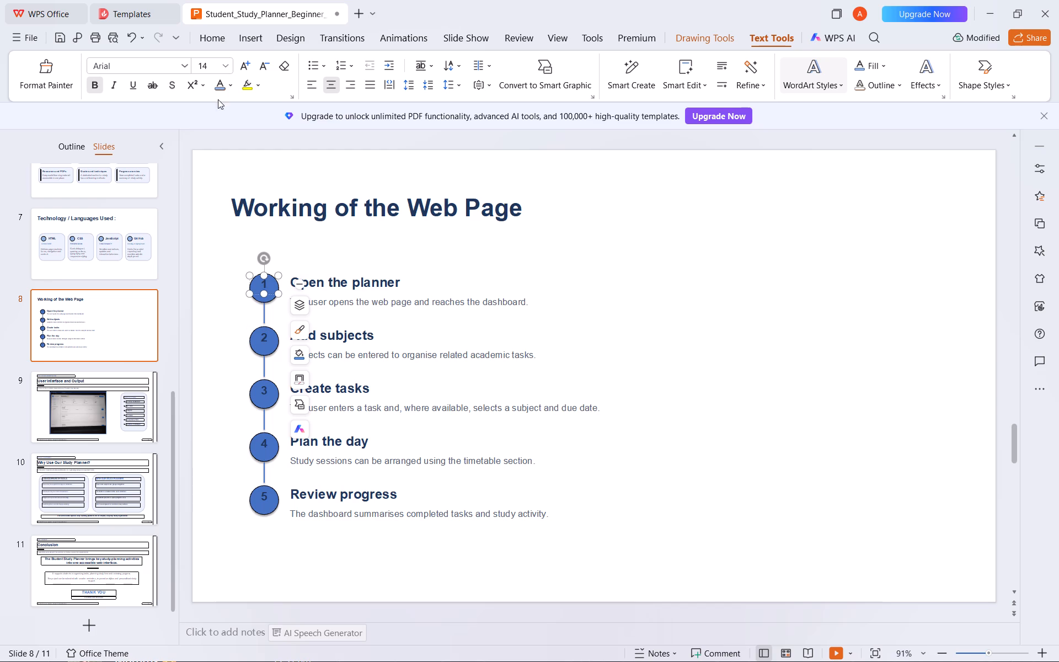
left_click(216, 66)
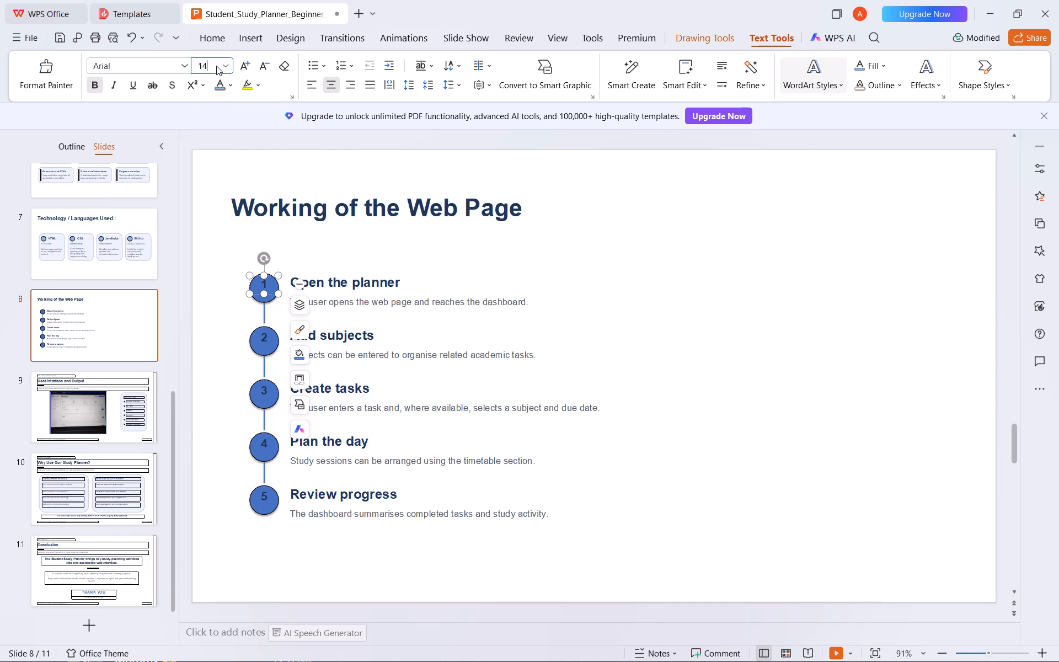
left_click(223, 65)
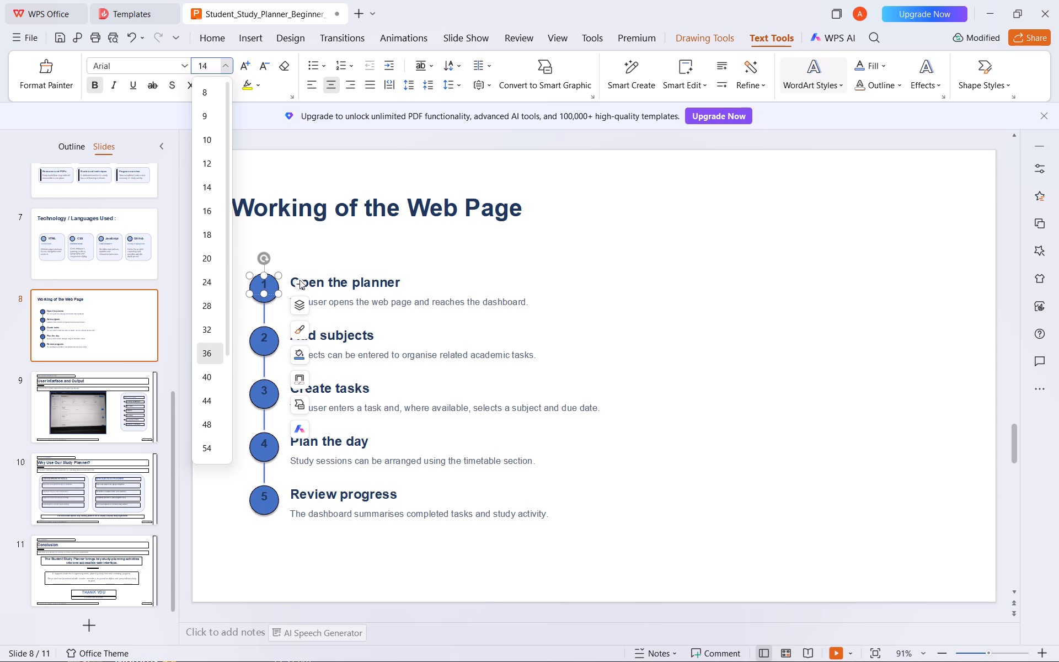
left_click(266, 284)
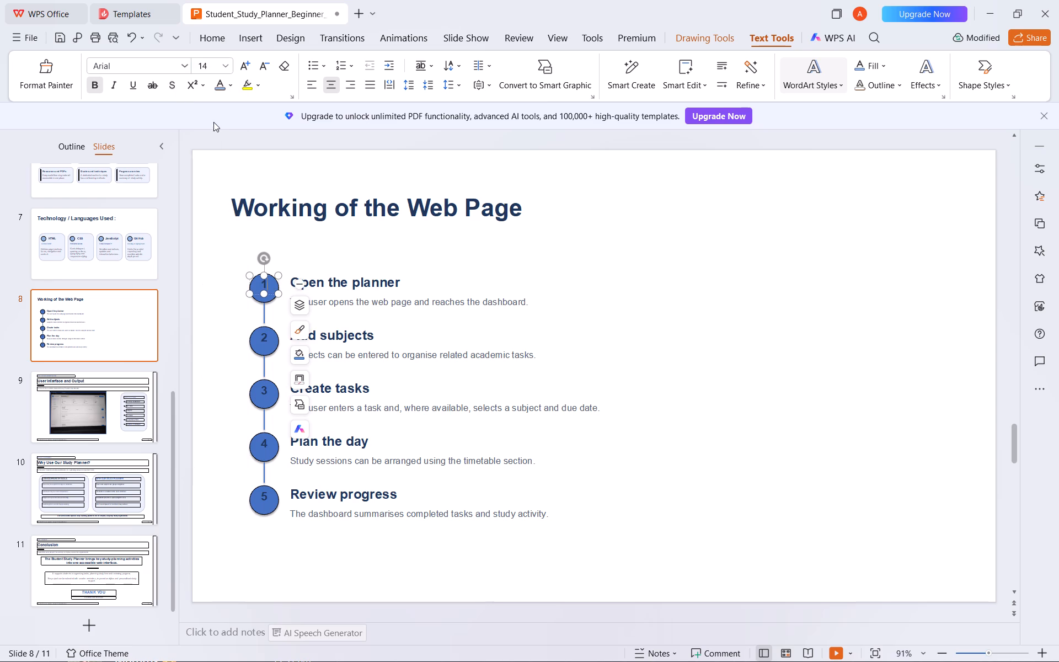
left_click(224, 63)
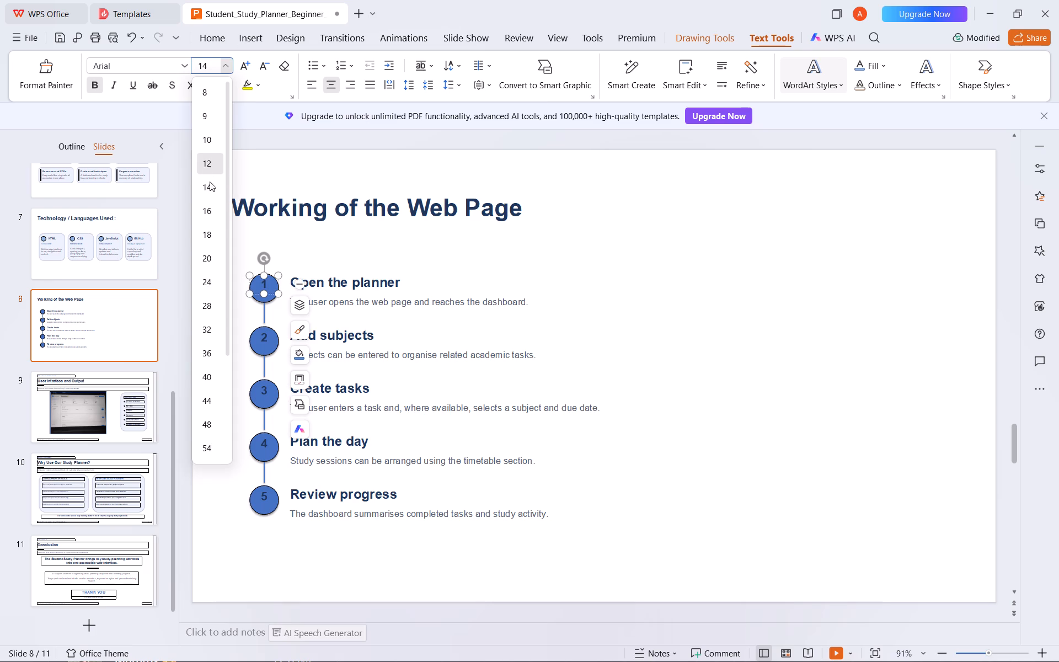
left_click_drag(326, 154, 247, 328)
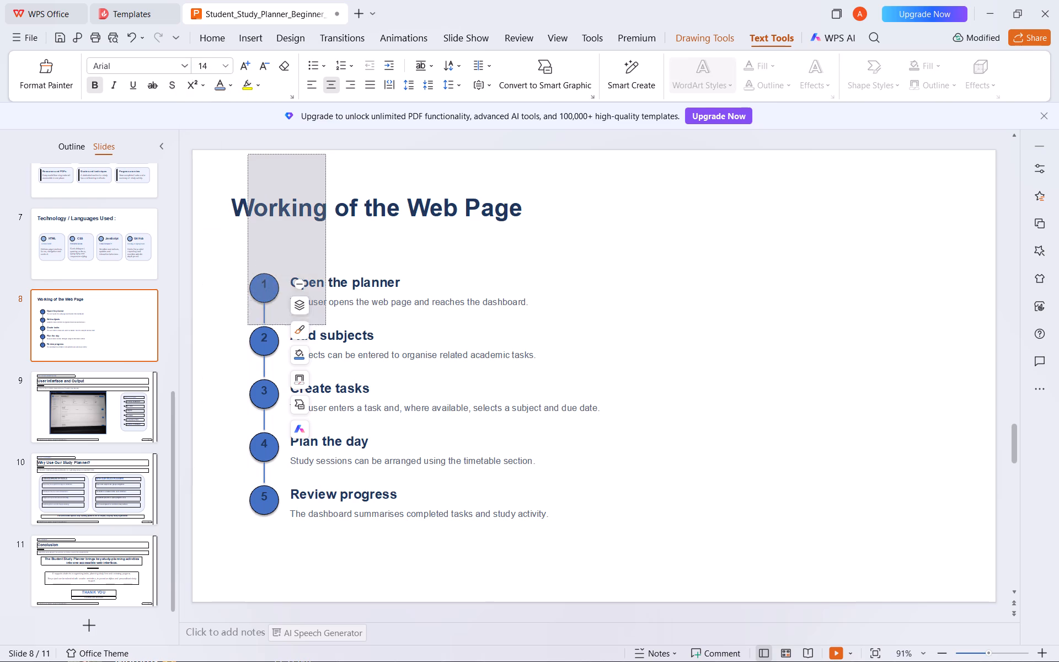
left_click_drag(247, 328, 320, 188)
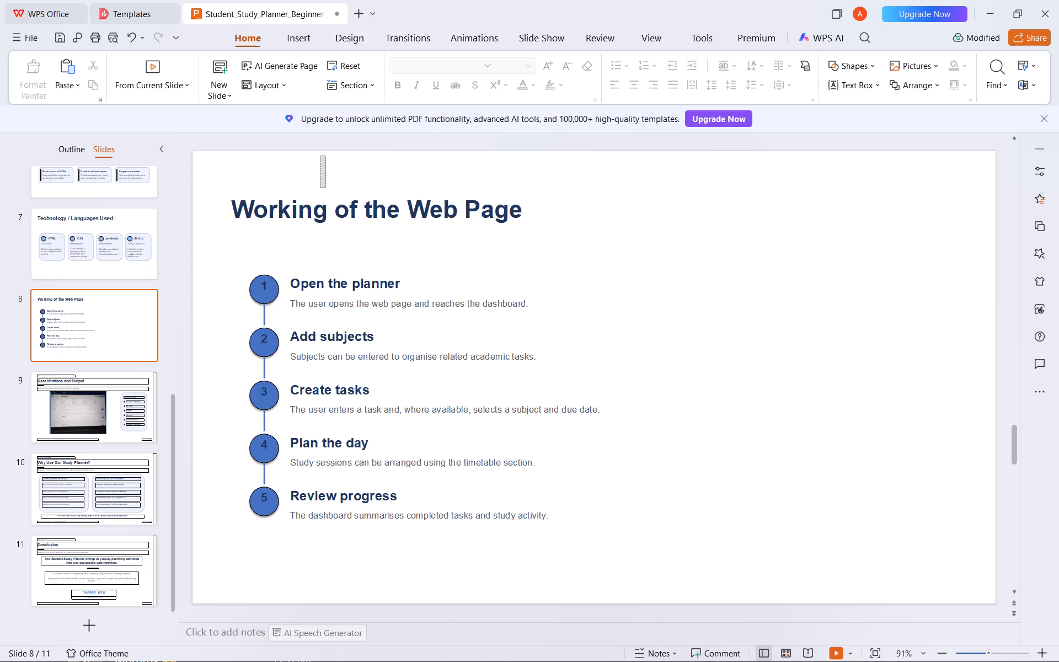
Set the font size of the whole Open the planner heading to 20.
left_click(637, 312)
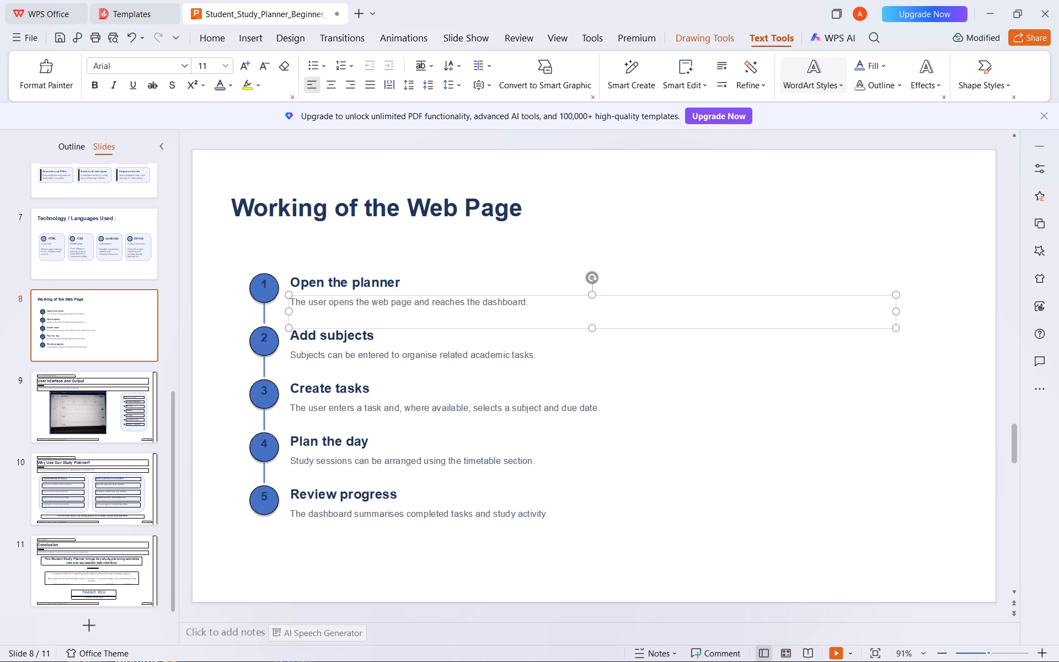
left_click(383, 281)
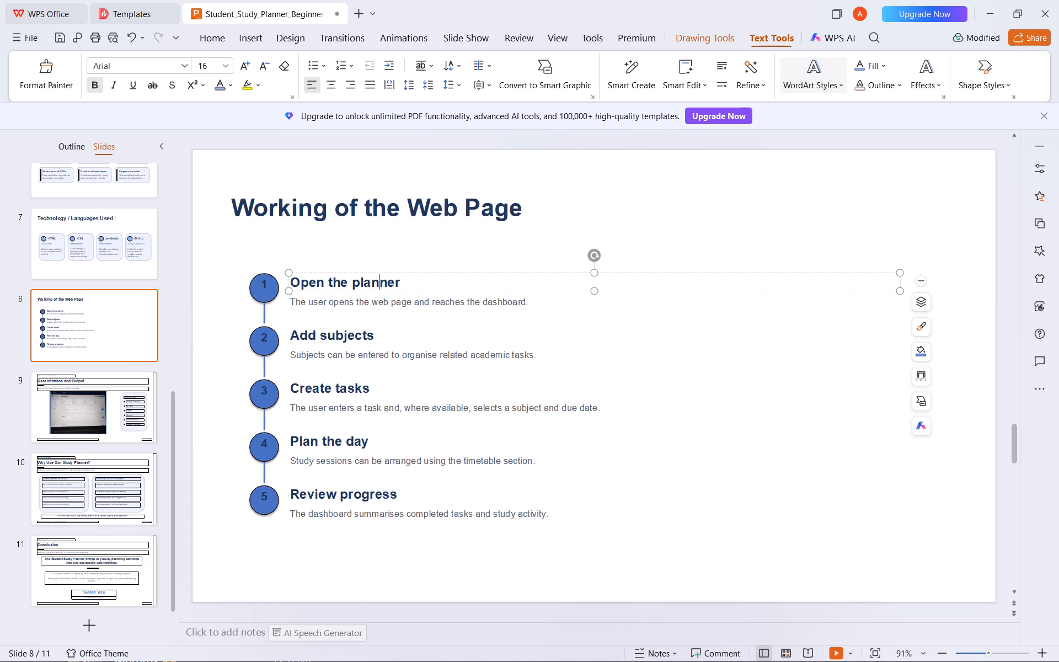
key("ctrl+a")
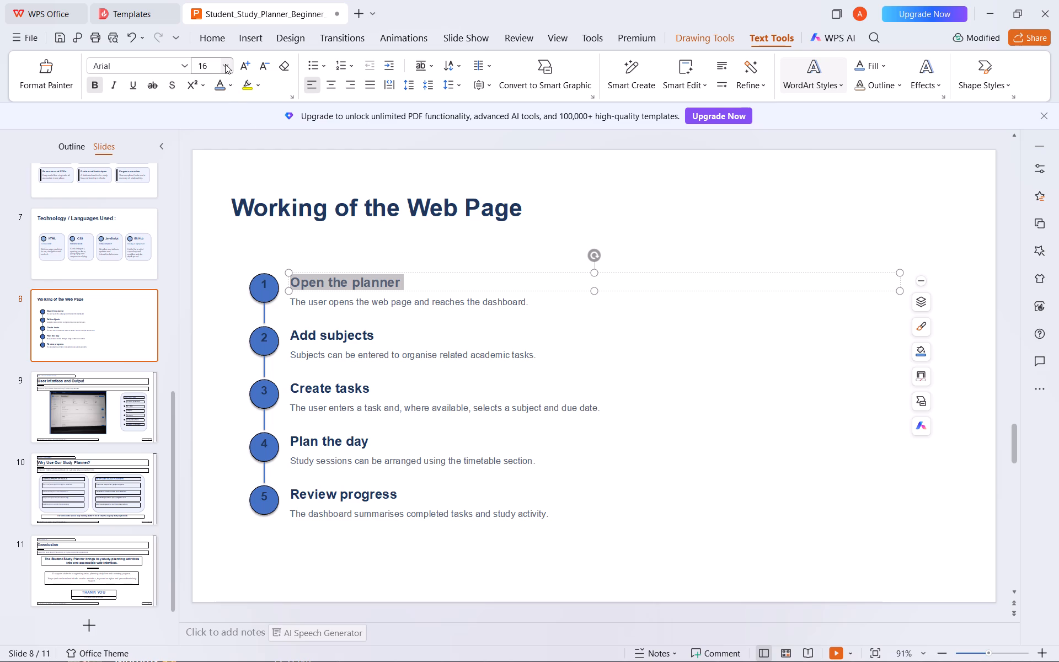
left_click(225, 64)
left_click(215, 258)
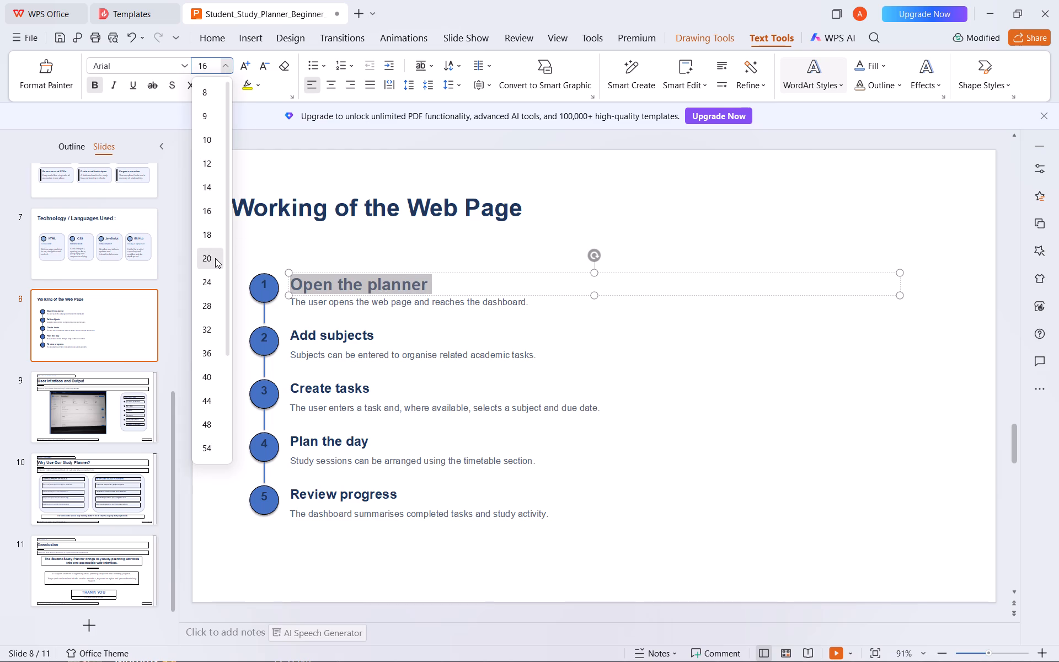
left_click(313, 252)
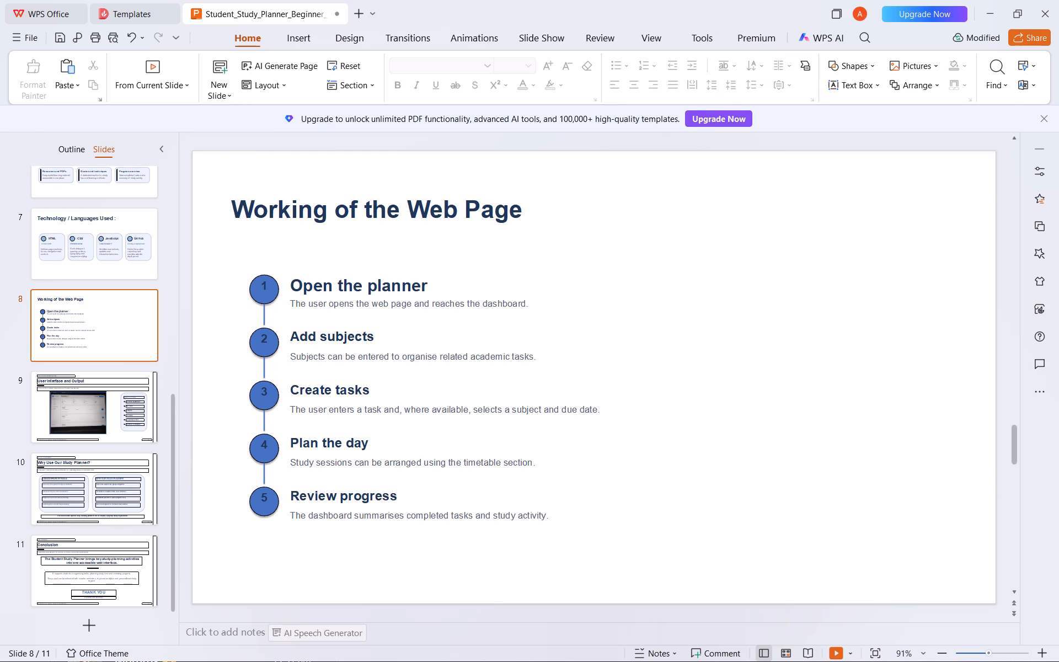
Narrow the description box under Open the planner so it ends shortly after its text.
left_click(290, 302)
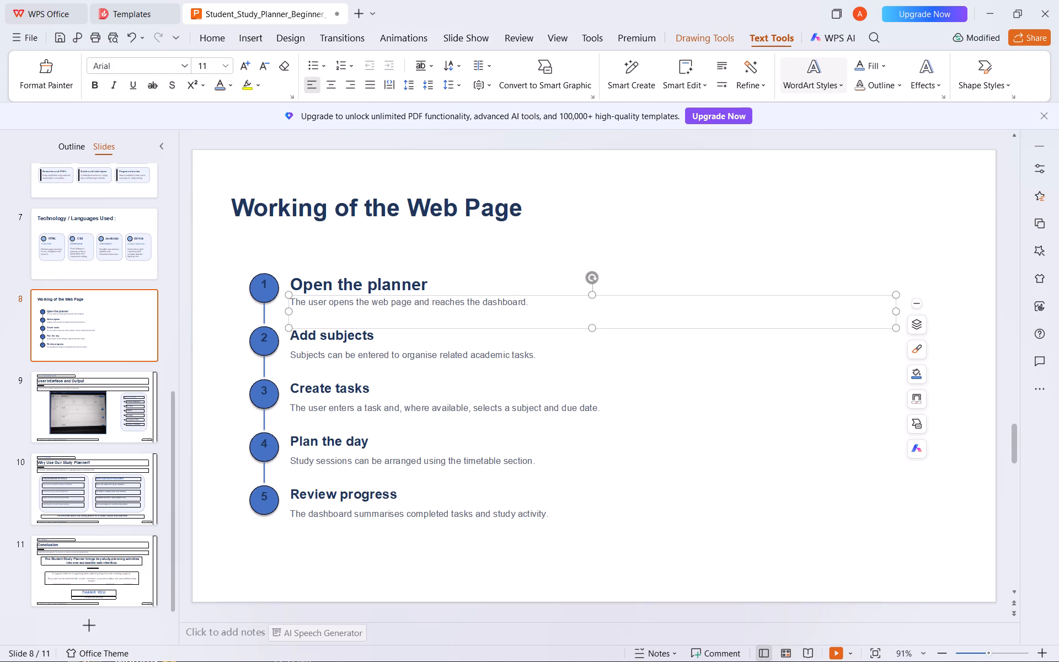
right_click_drag(897, 312, 558, 313)
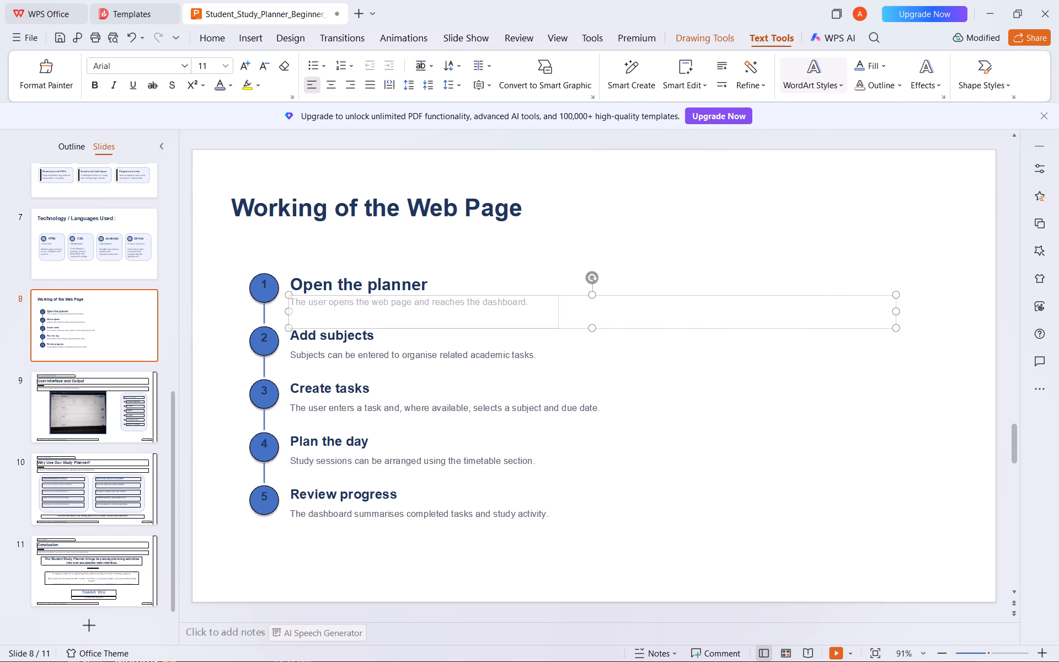
right_click_drag(558, 313, 595, 310)
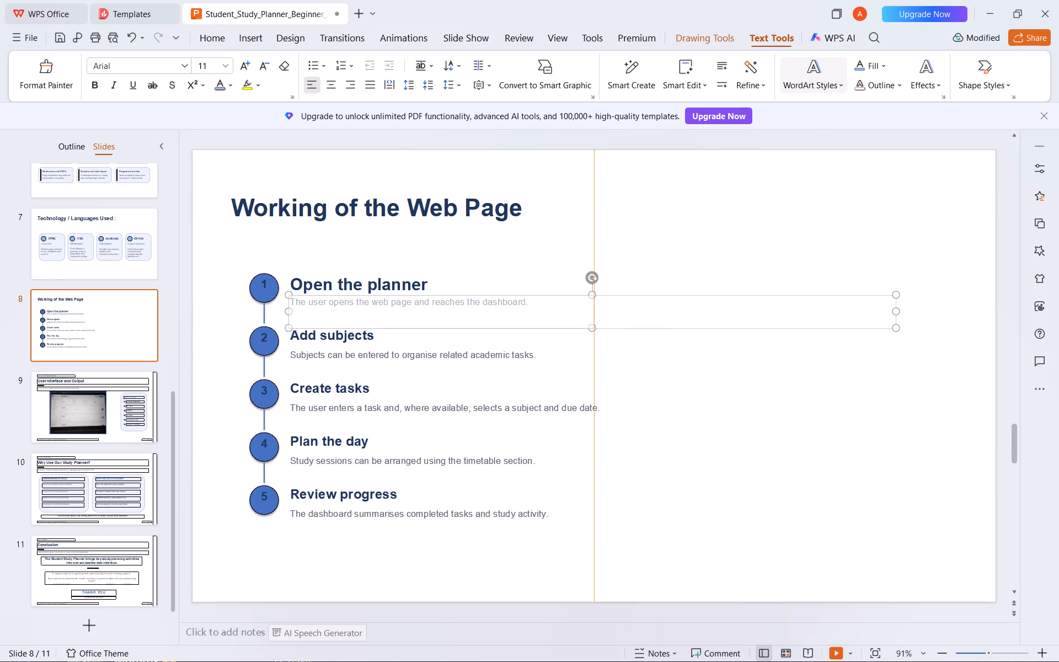
right_click_drag(595, 310, 612, 301)
Narrow the Open the planner heading box so it fits closely around its text.
left_click(427, 280)
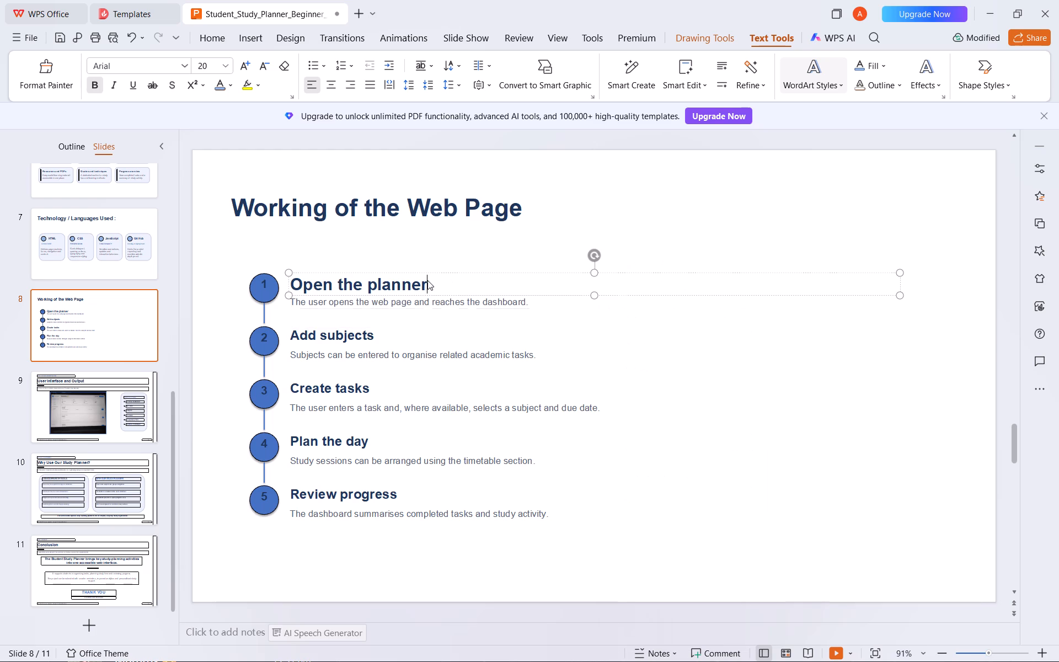
left_click(898, 279)
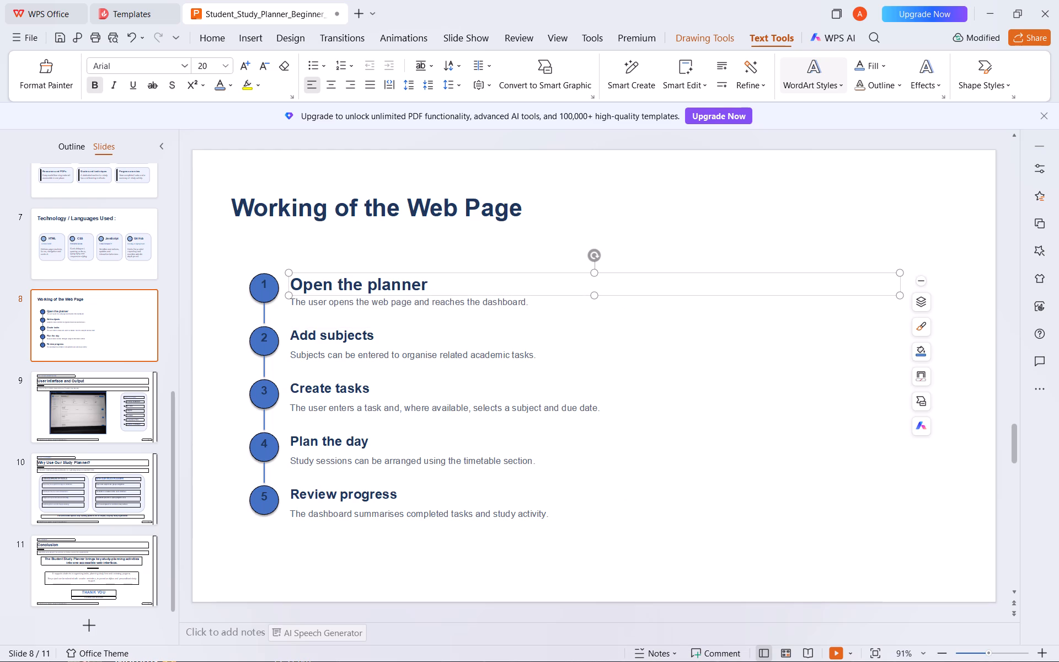
right_click(900, 291)
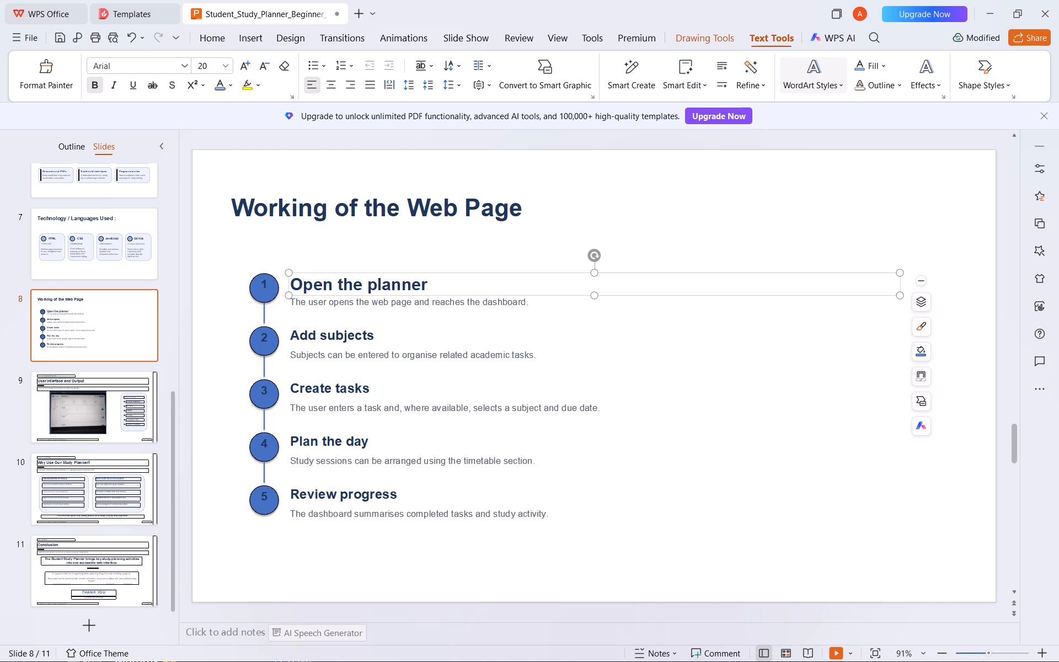
left_click(897, 293)
right_click_drag(897, 293, 639, 291)
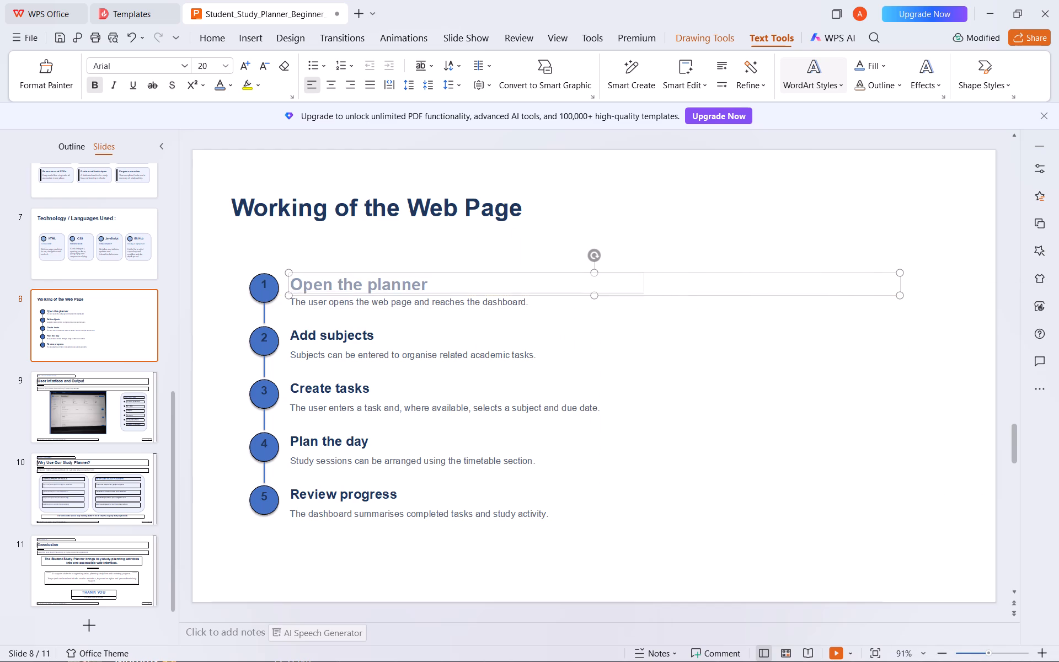
right_click_drag(639, 291, 429, 289)
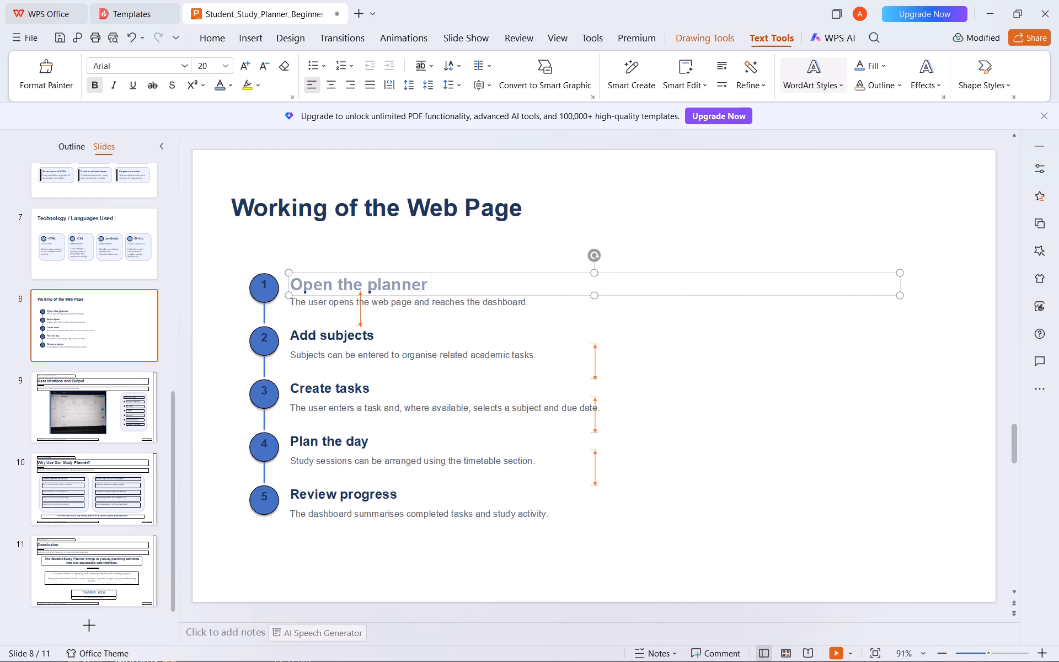
right_click_drag(429, 289, 430, 295)
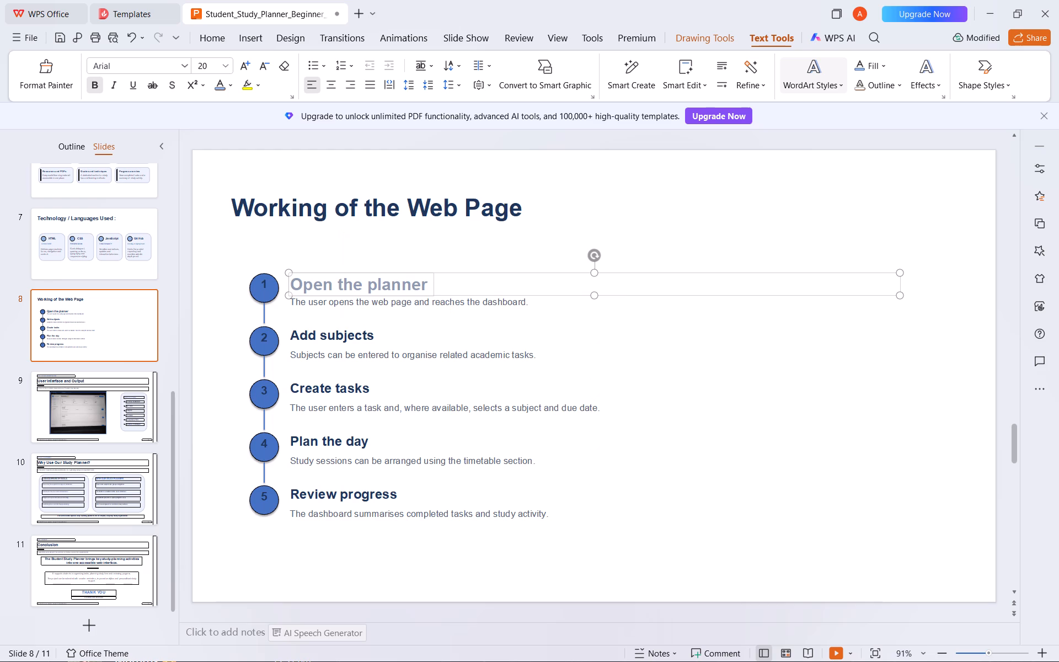
right_click_drag(430, 295, 429, 293)
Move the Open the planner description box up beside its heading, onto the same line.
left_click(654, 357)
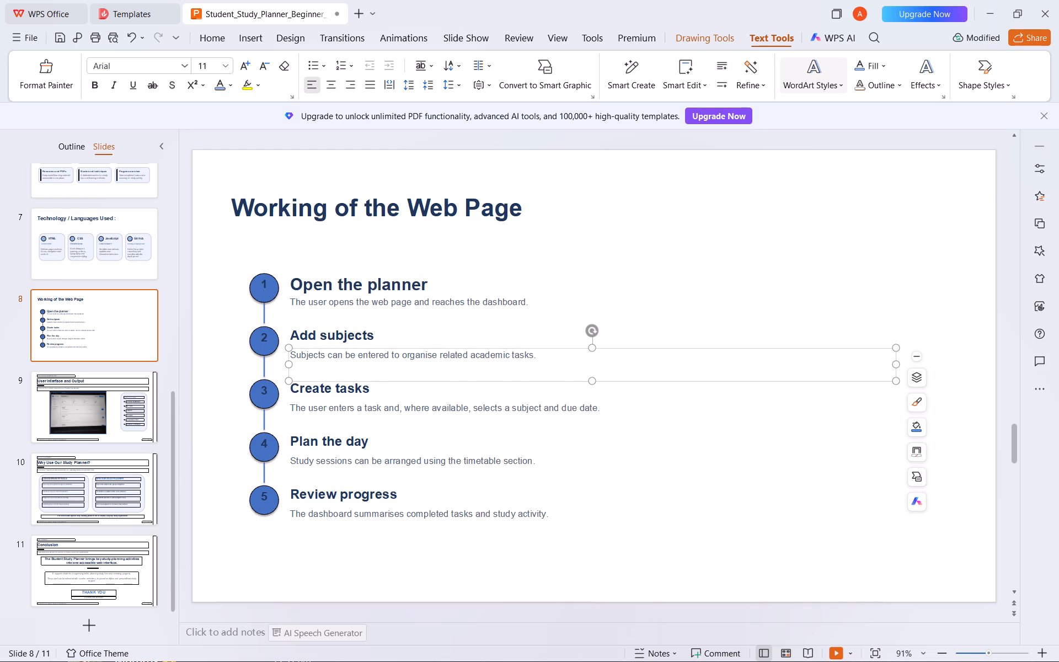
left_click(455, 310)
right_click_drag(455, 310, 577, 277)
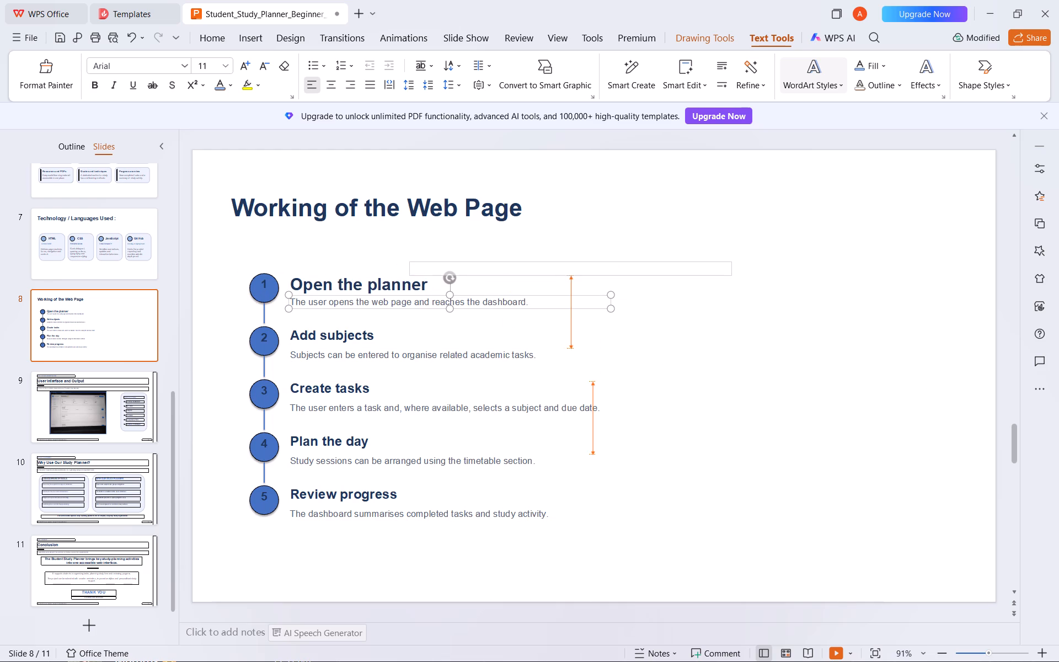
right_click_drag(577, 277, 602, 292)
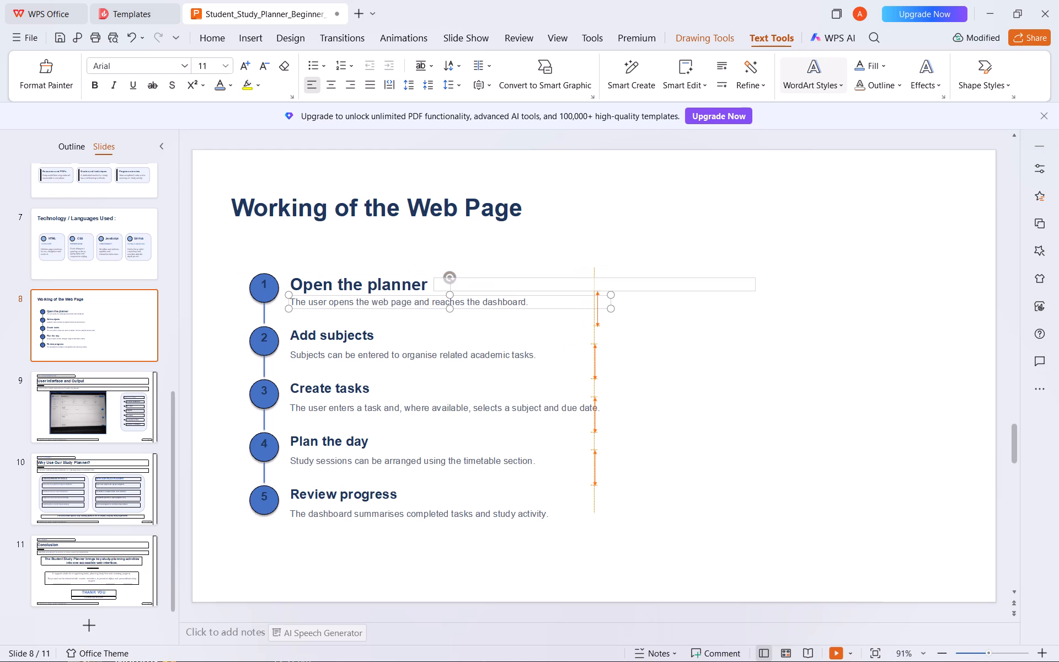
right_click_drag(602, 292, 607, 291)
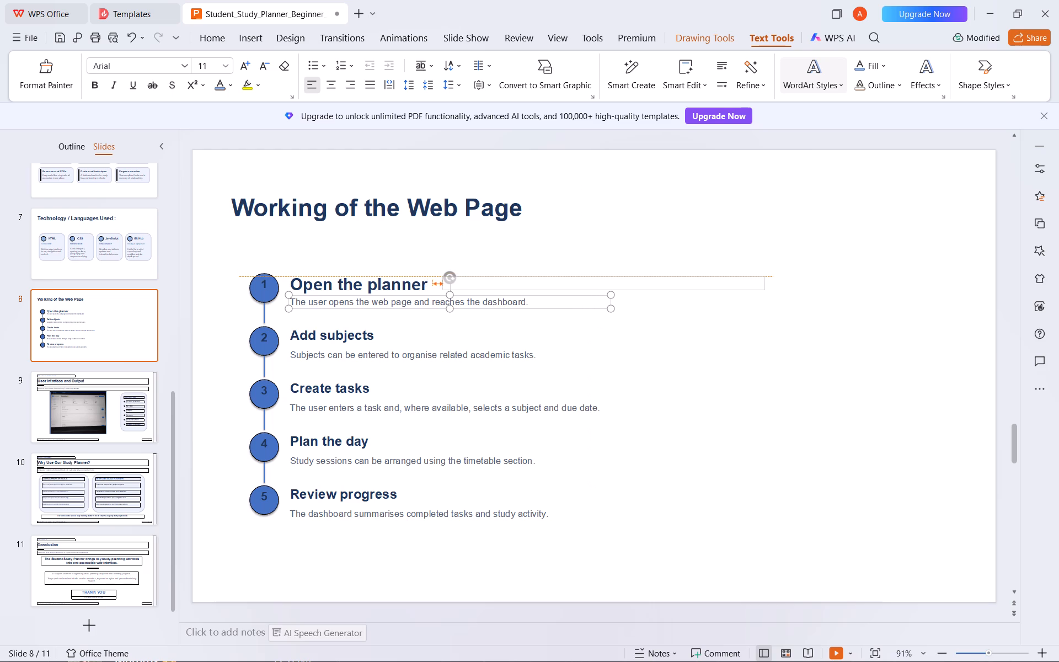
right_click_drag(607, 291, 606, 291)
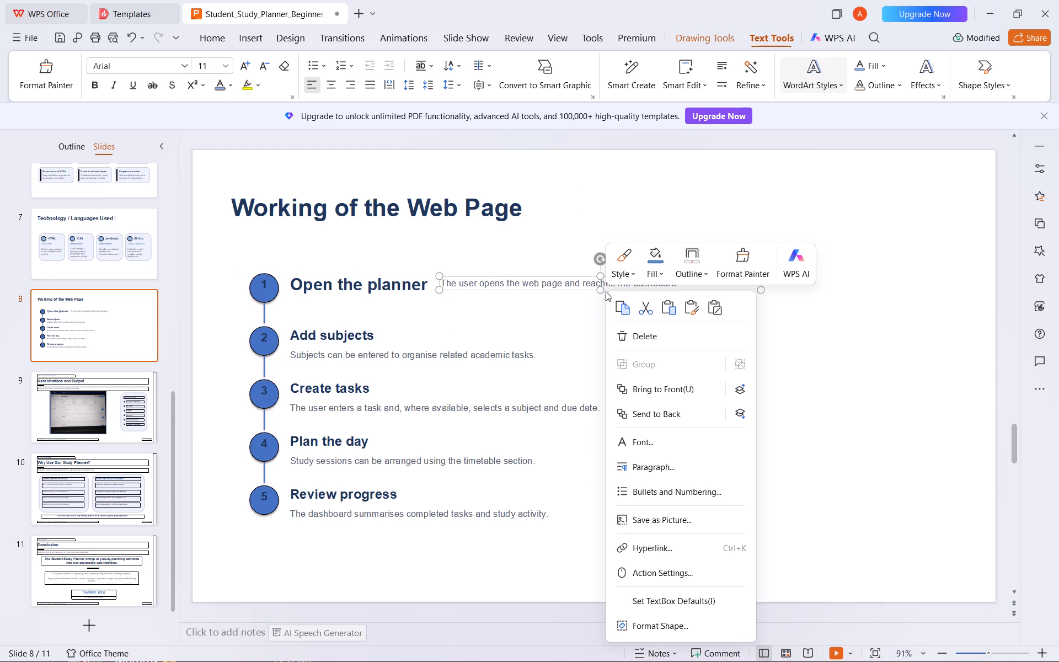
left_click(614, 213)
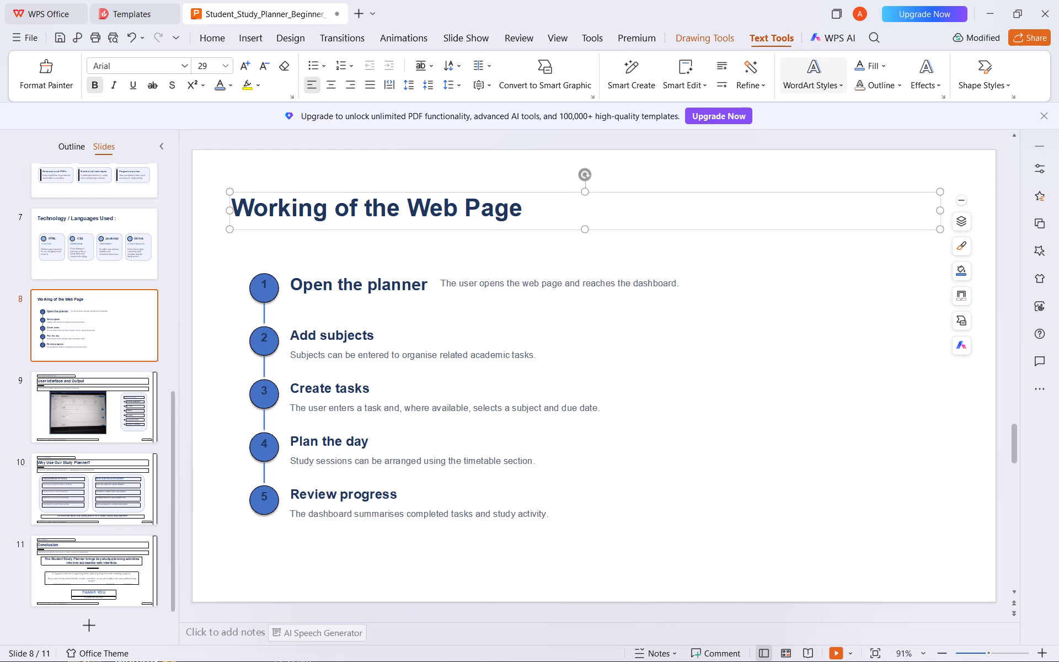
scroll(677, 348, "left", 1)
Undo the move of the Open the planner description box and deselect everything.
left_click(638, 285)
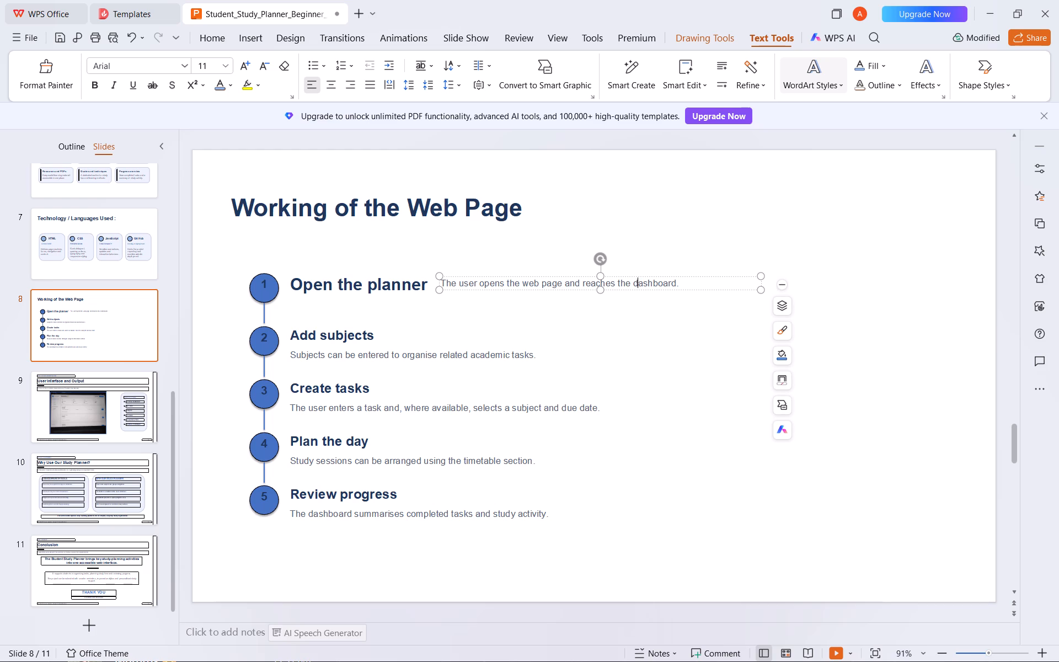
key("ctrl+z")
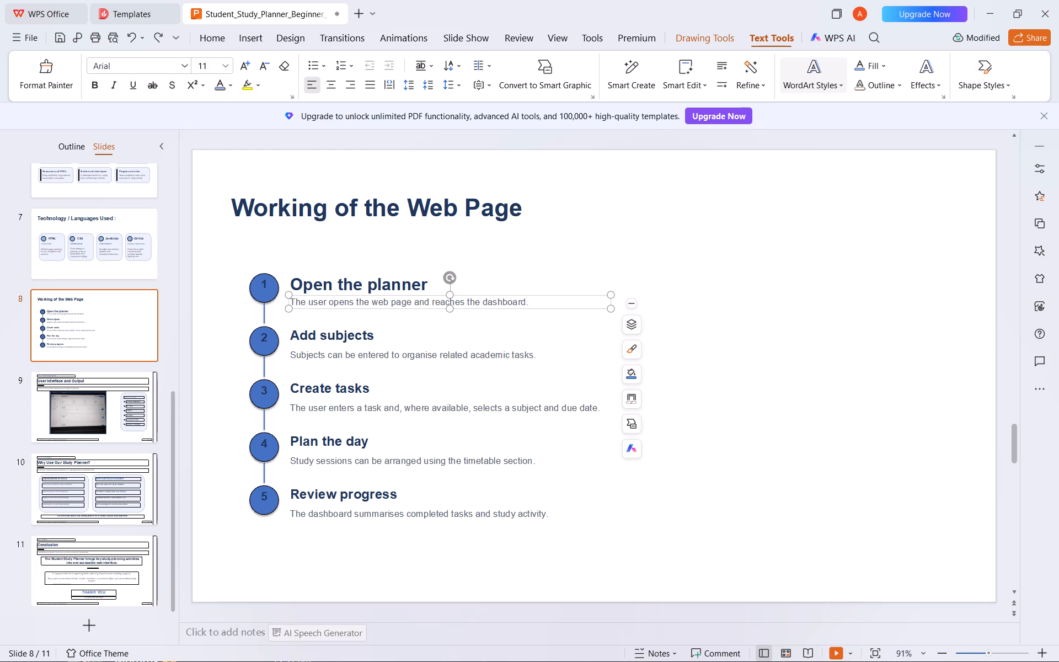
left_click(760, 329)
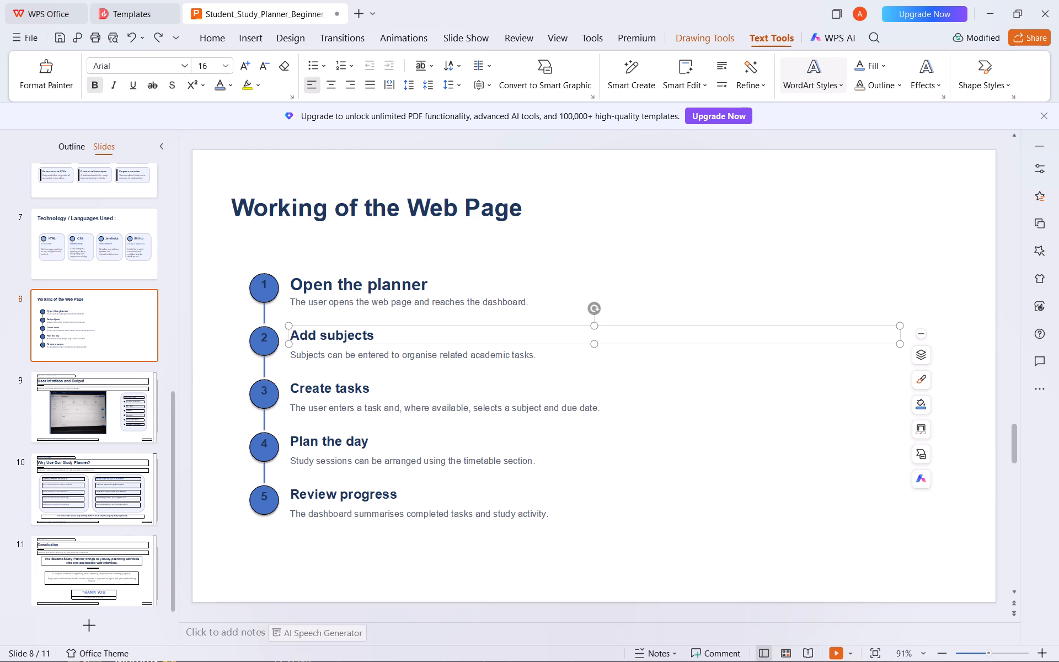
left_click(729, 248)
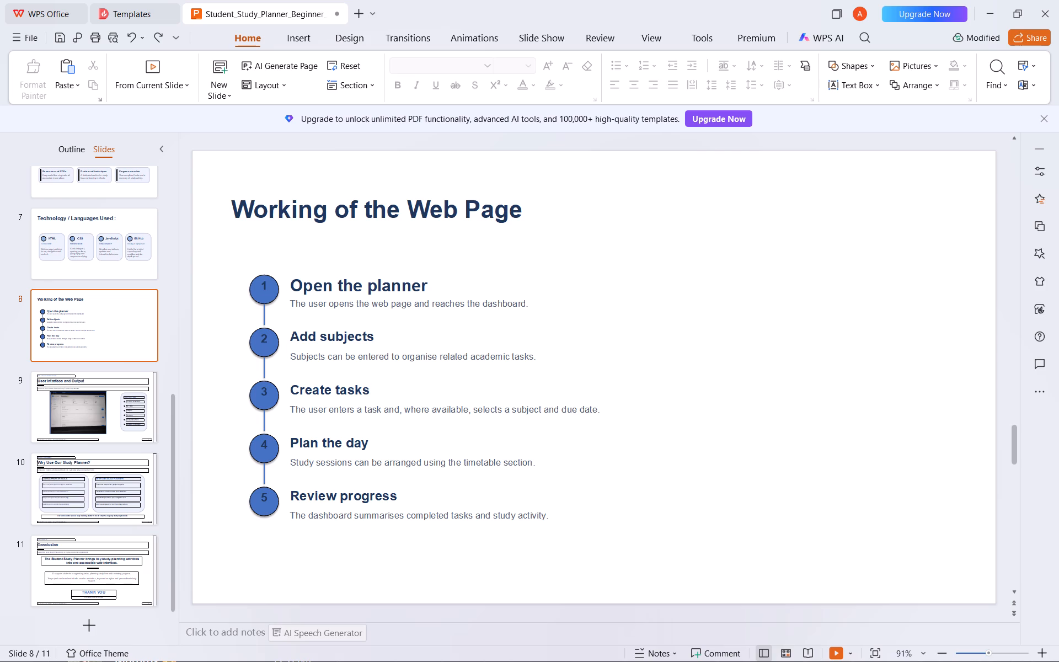
Set the font size of the whole Add subjects heading to 20.
left_click(324, 286)
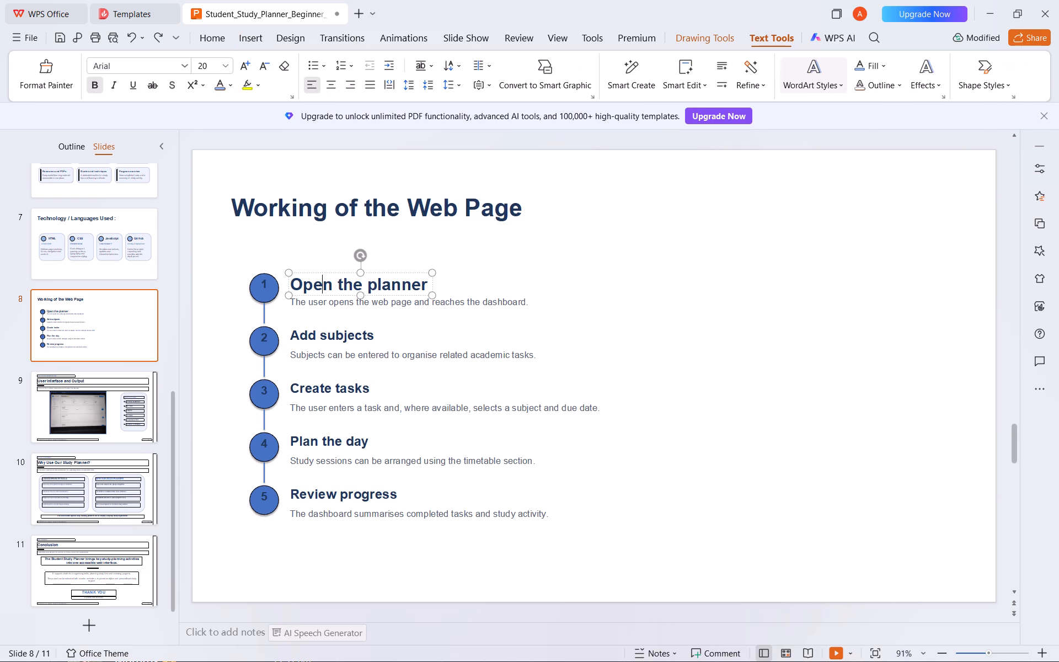
left_click(324, 339)
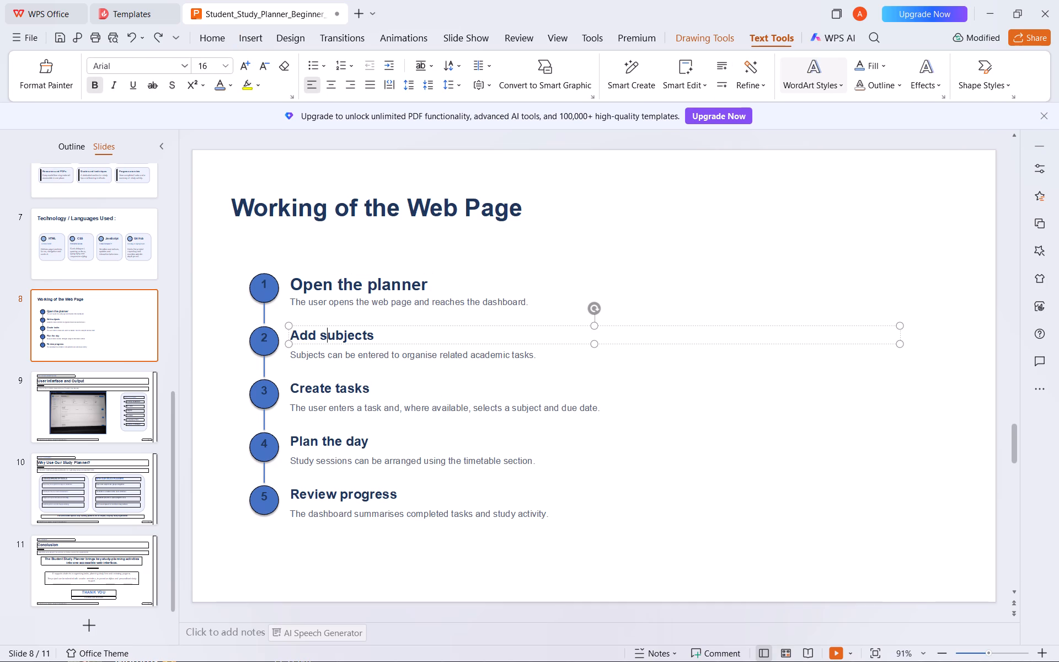
key("ctrl+a")
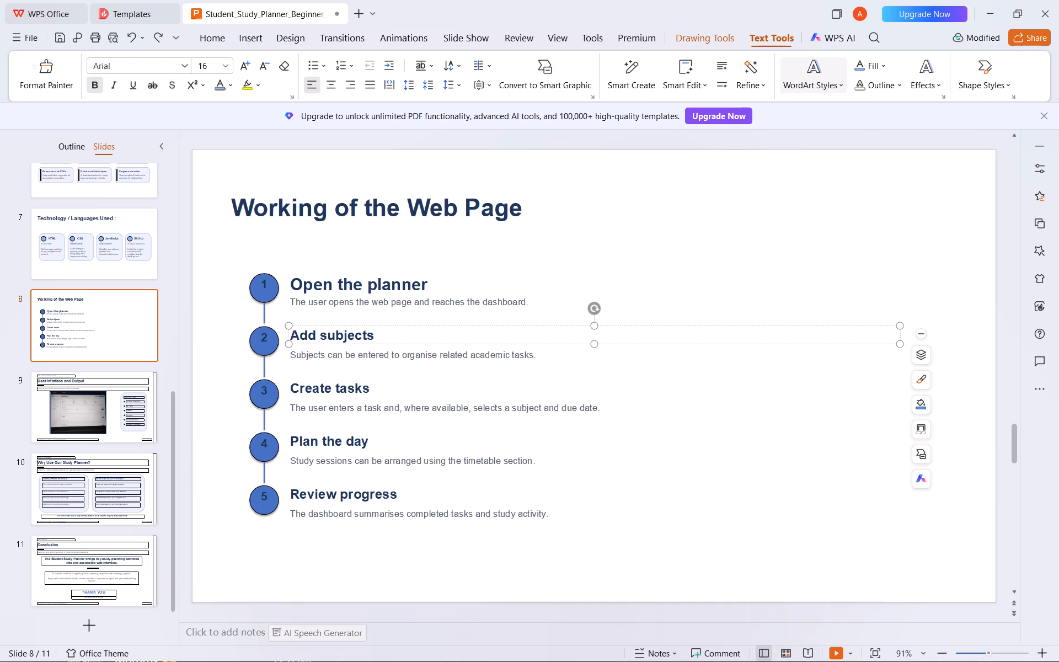
left_click(227, 68)
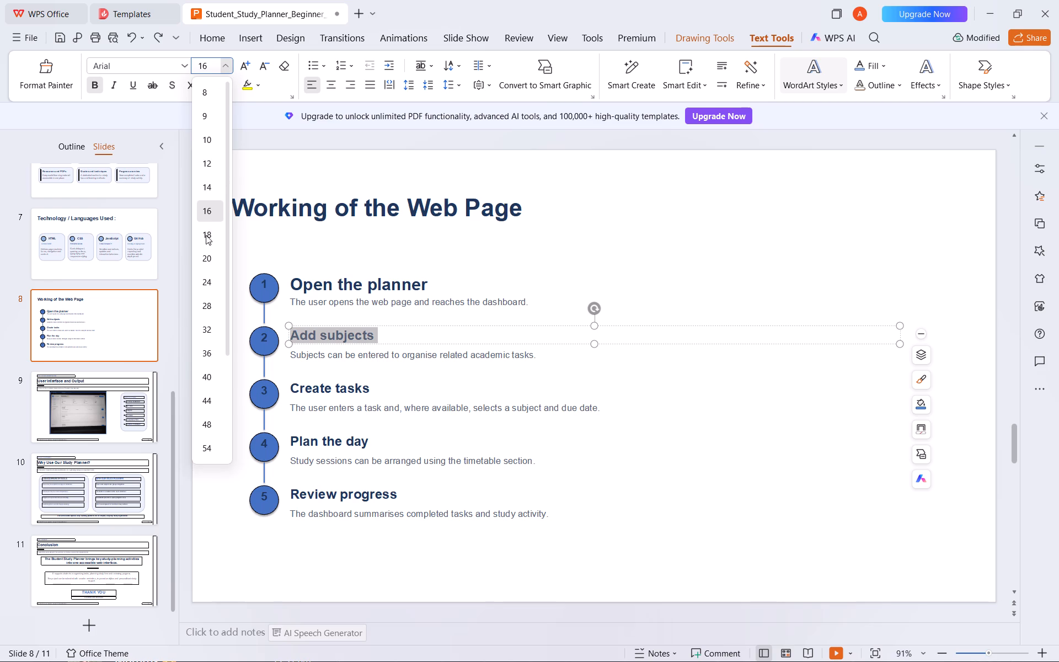
left_click(203, 261)
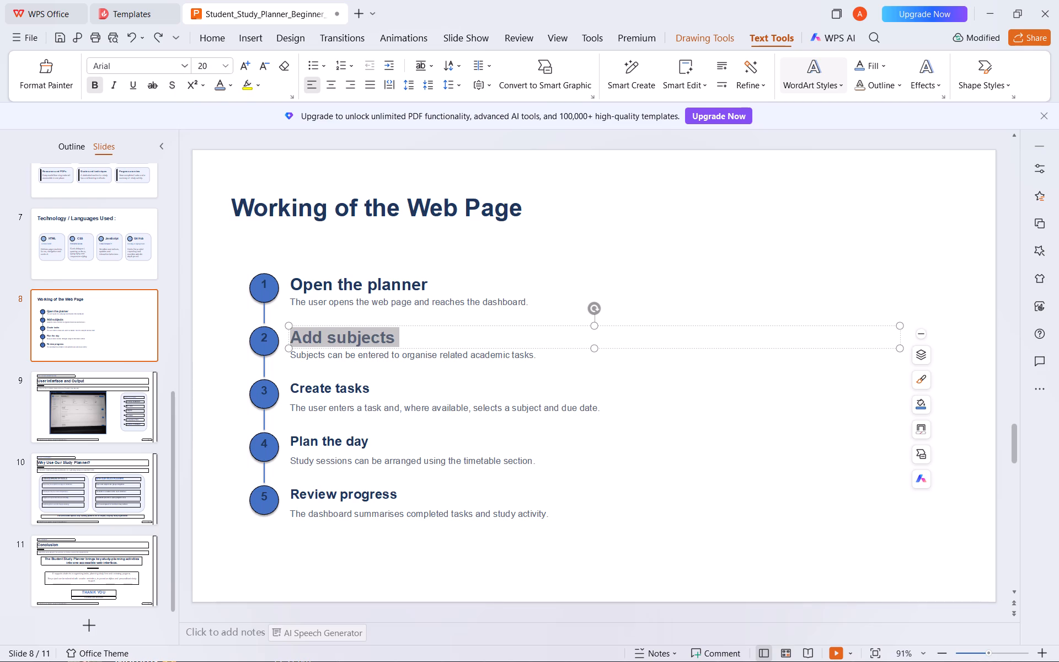
Set the font size of the whole Create tasks heading to 20.
left_click(306, 391)
key("ctrl+a")
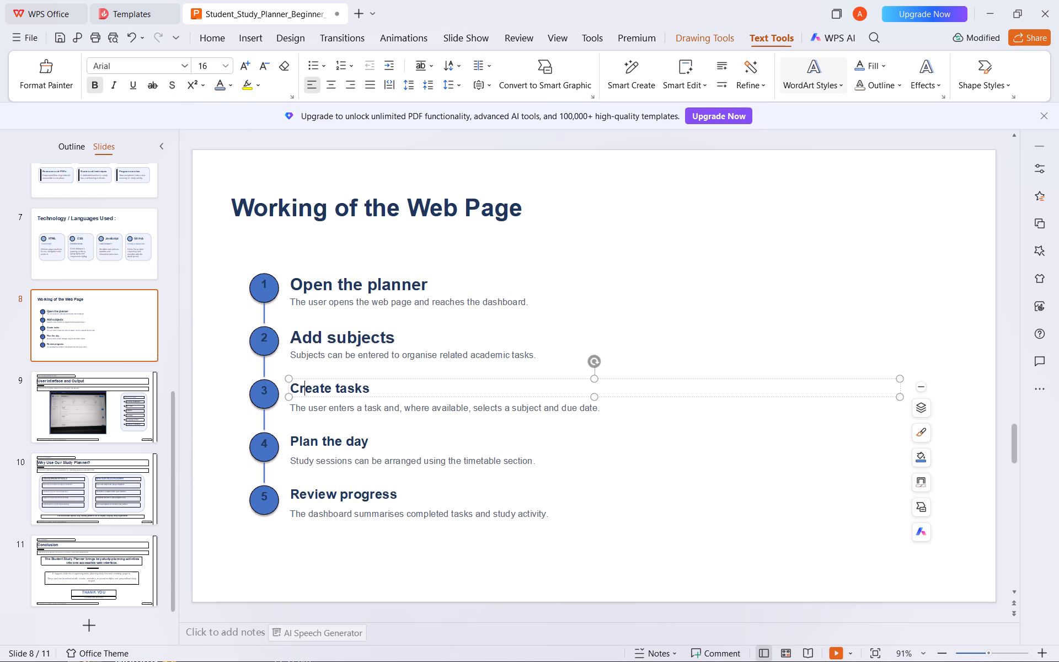
left_click(222, 69)
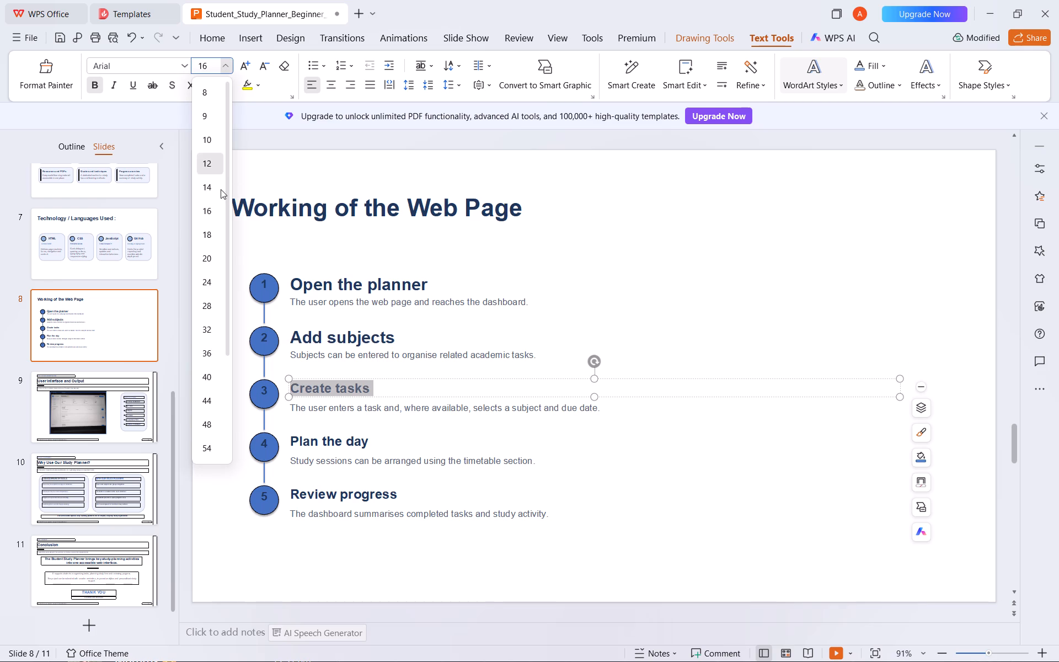
left_click(215, 250)
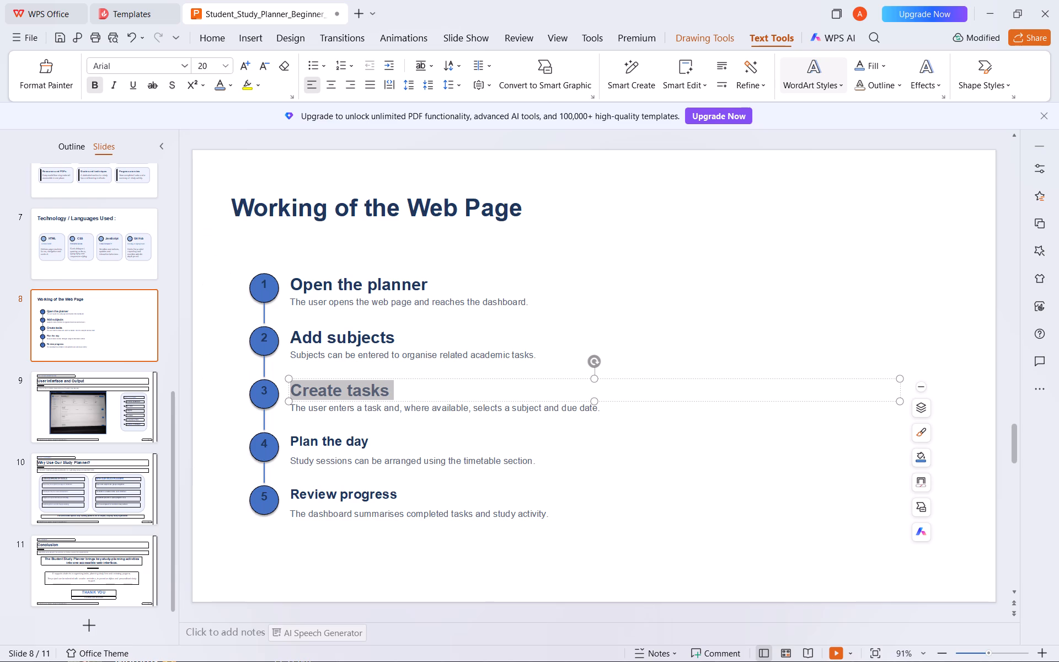
Set the font size of the whole Plan the day heading to 20.
left_click(345, 440)
key("ctrl+a")
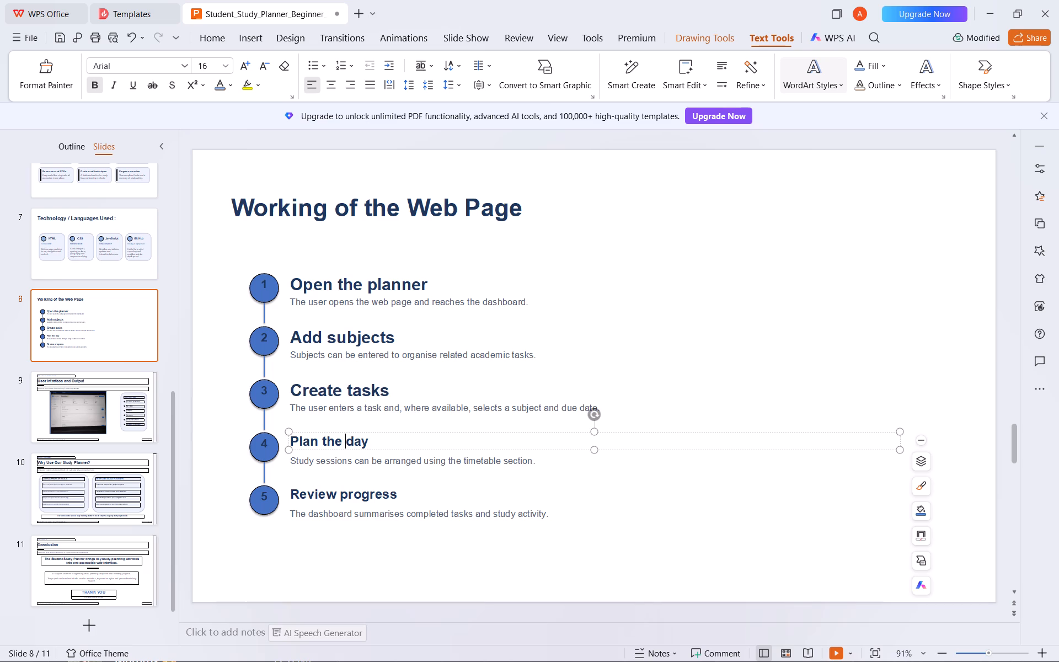
left_click(224, 70)
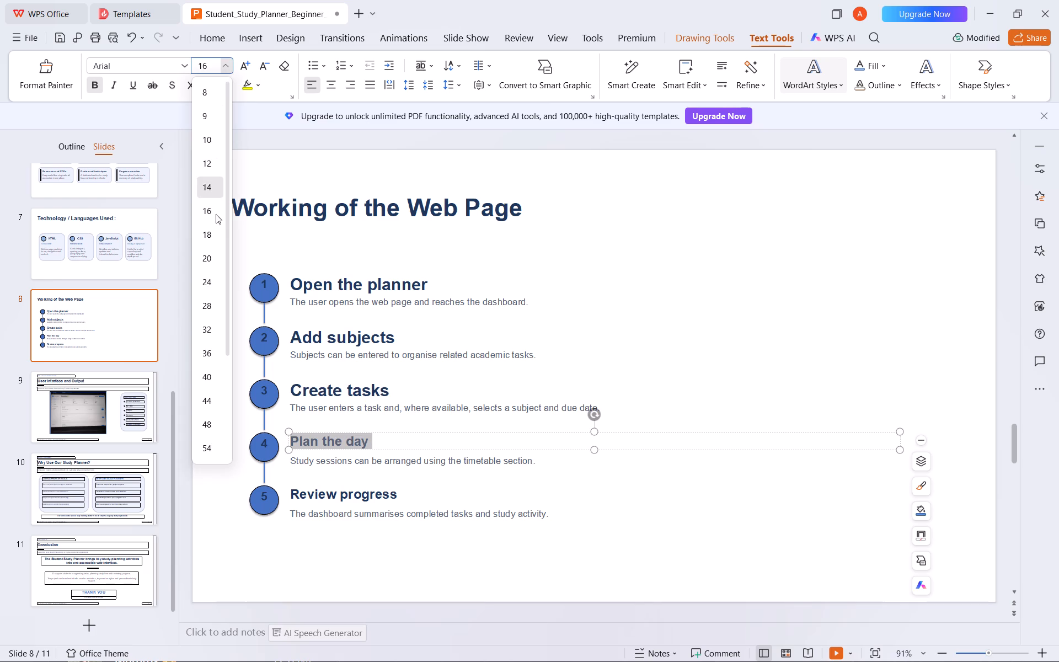
left_click(210, 254)
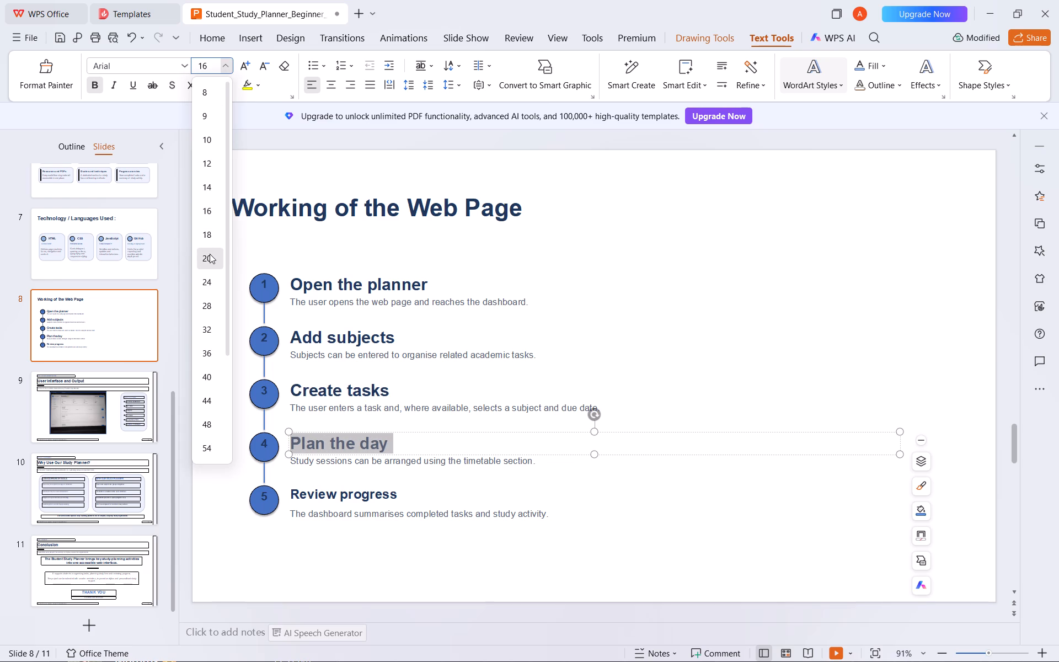
Set the font size of the whole Review progress heading to 20 and deselect it.
left_click(301, 503)
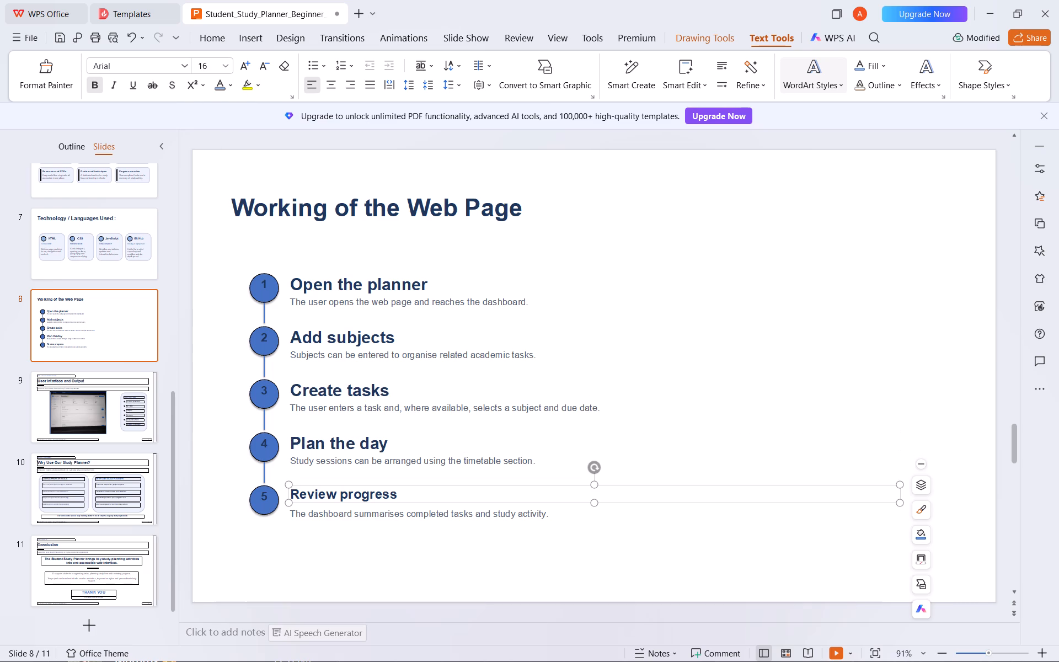
key("ctrl+a")
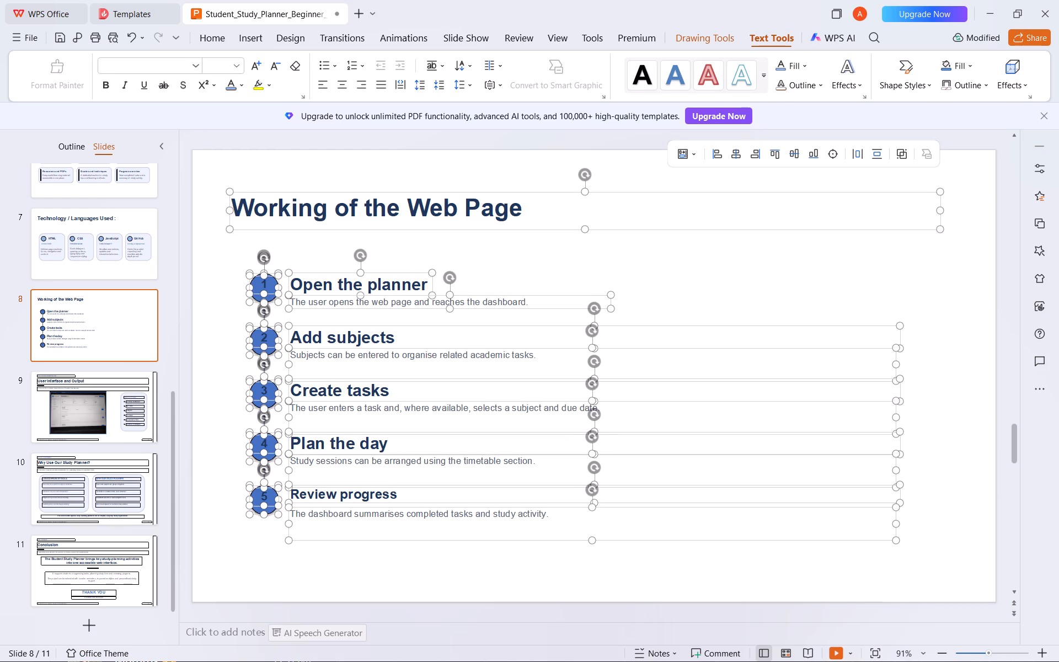
left_click(328, 490)
key("ctrl+a")
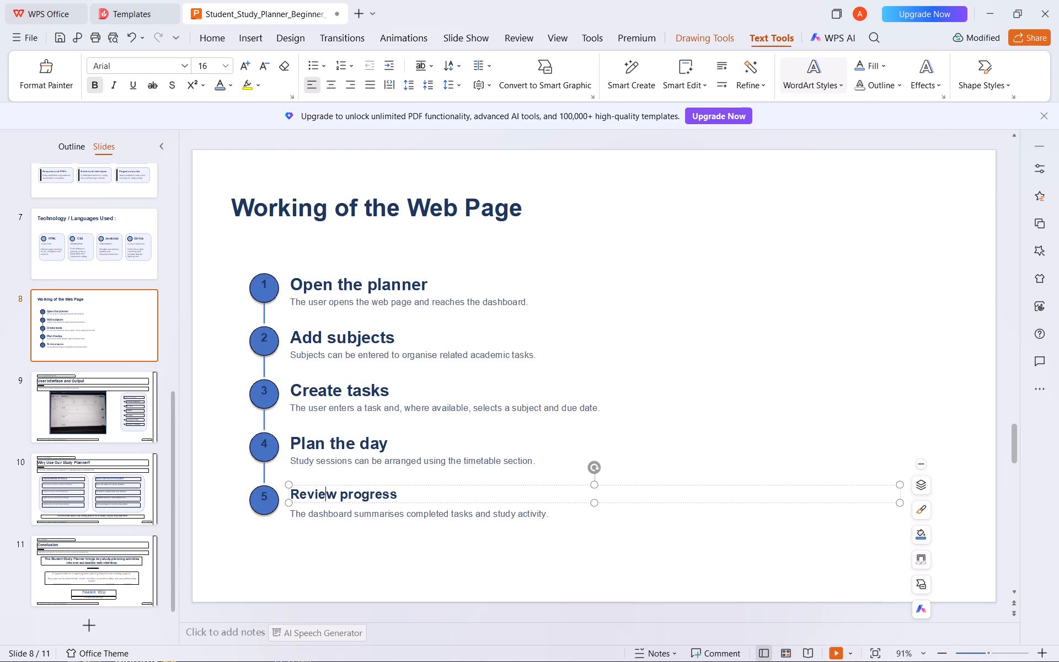
left_click(226, 67)
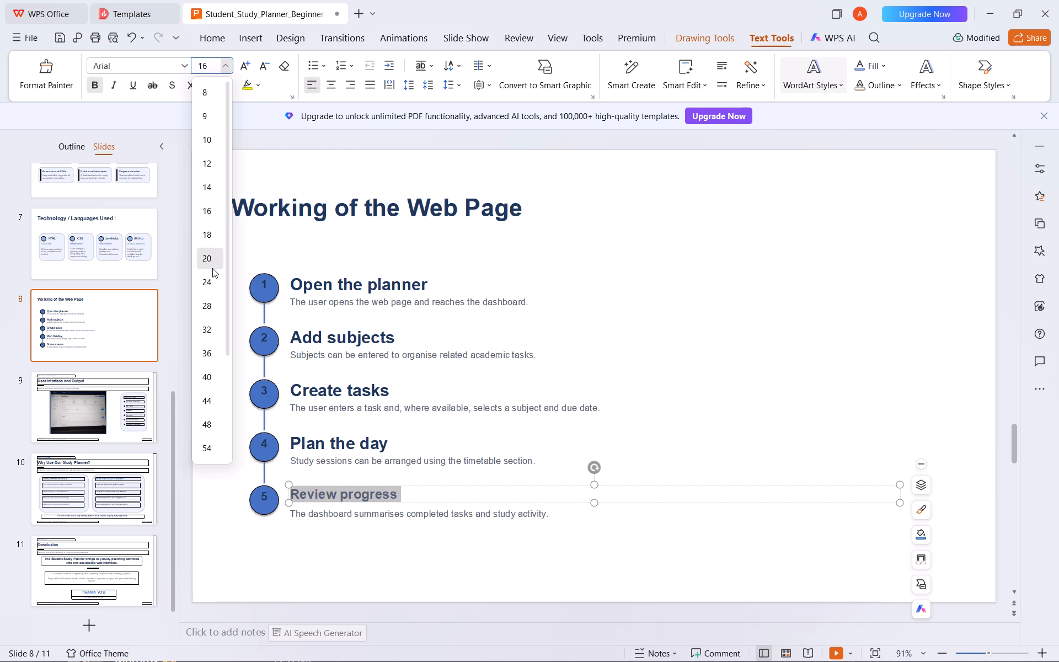
left_click(212, 268)
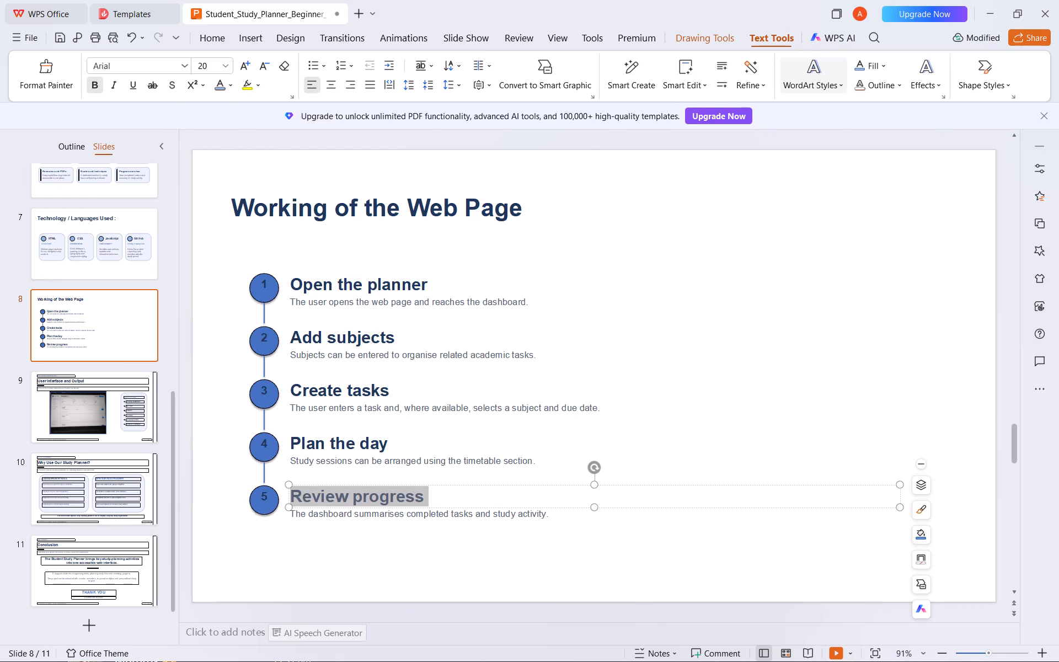
left_click(701, 167)
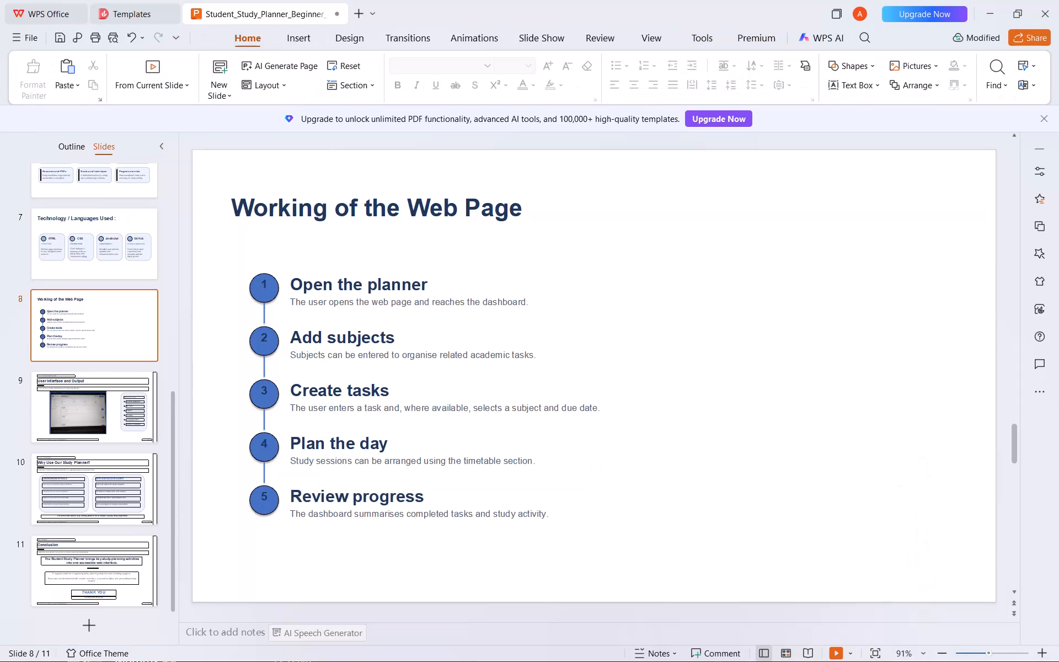
Set the description under Open the planner to font size 14 and colour it black.
left_click(517, 305)
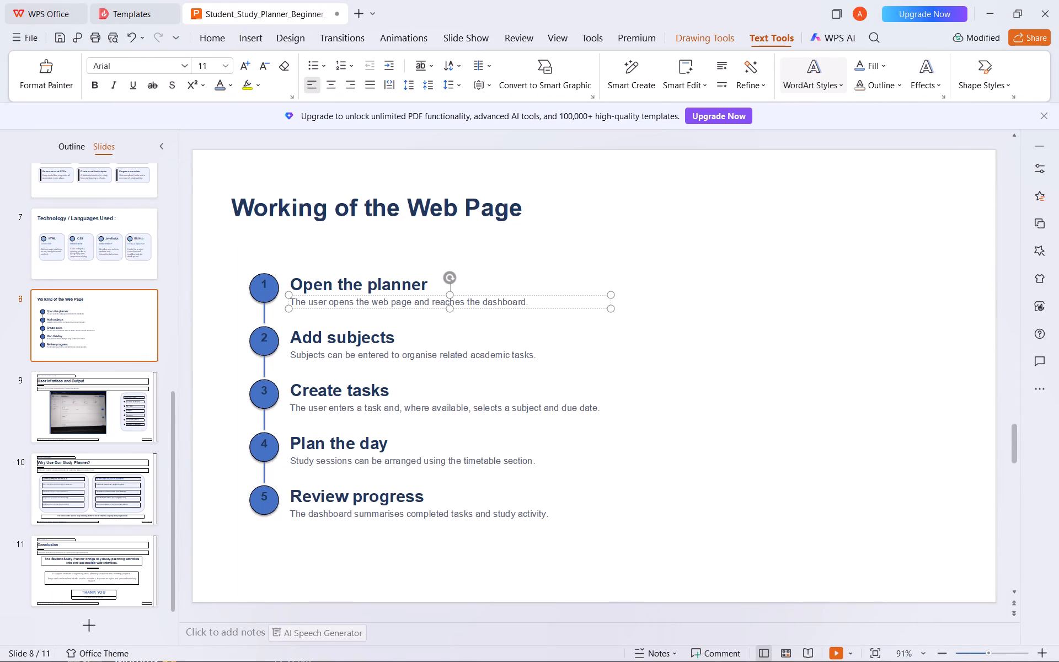
key("ctrl+a")
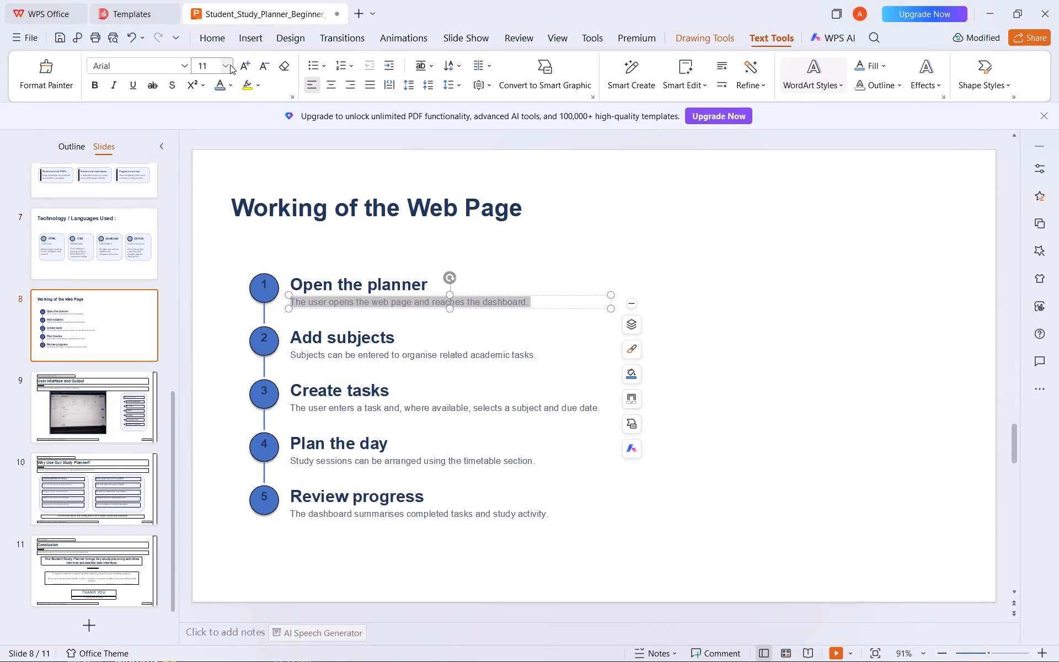
left_click(231, 65)
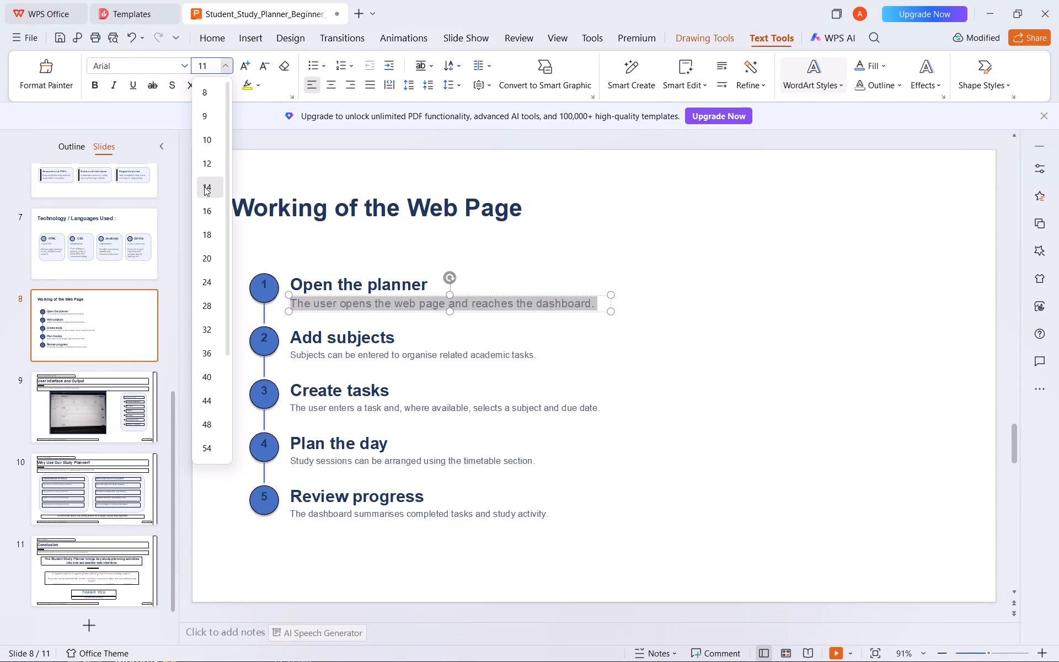
left_click(204, 186)
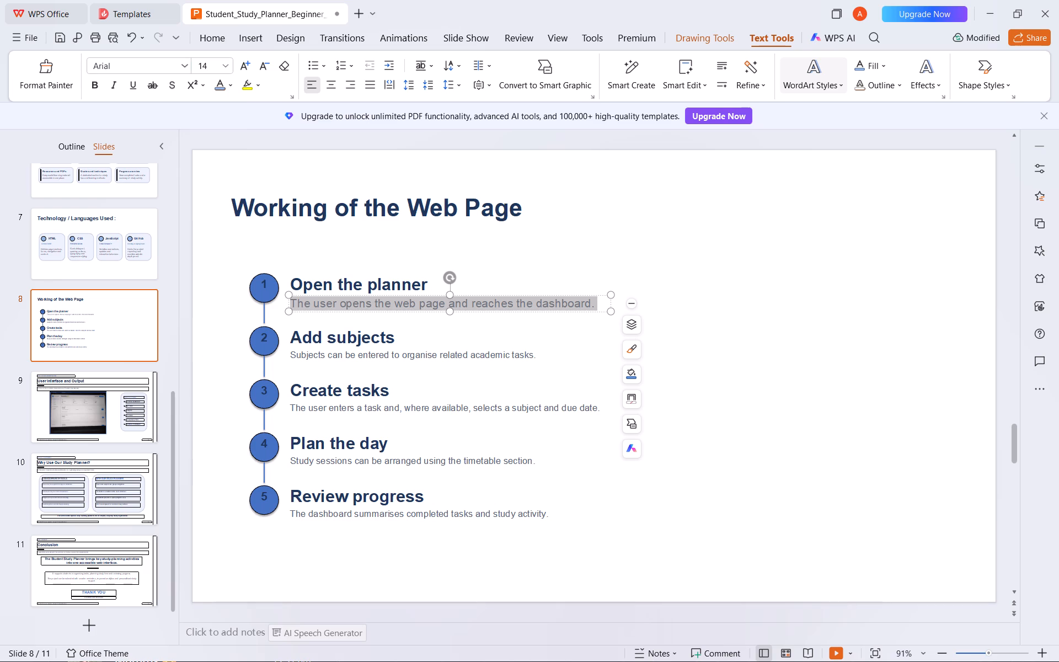
left_click(229, 87)
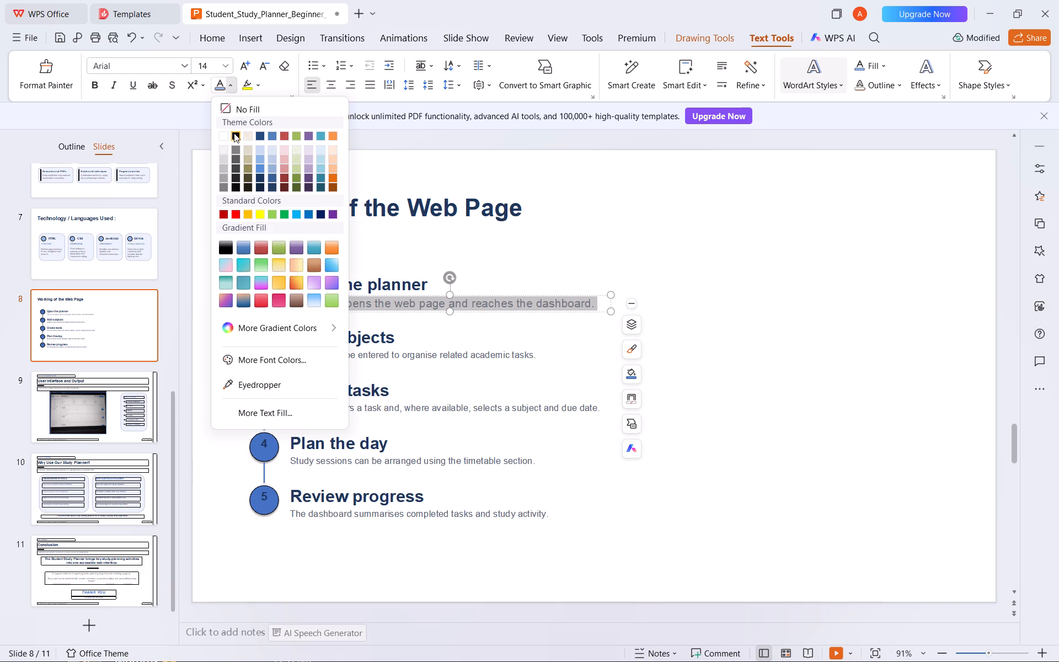
left_click(234, 133)
left_click(336, 174)
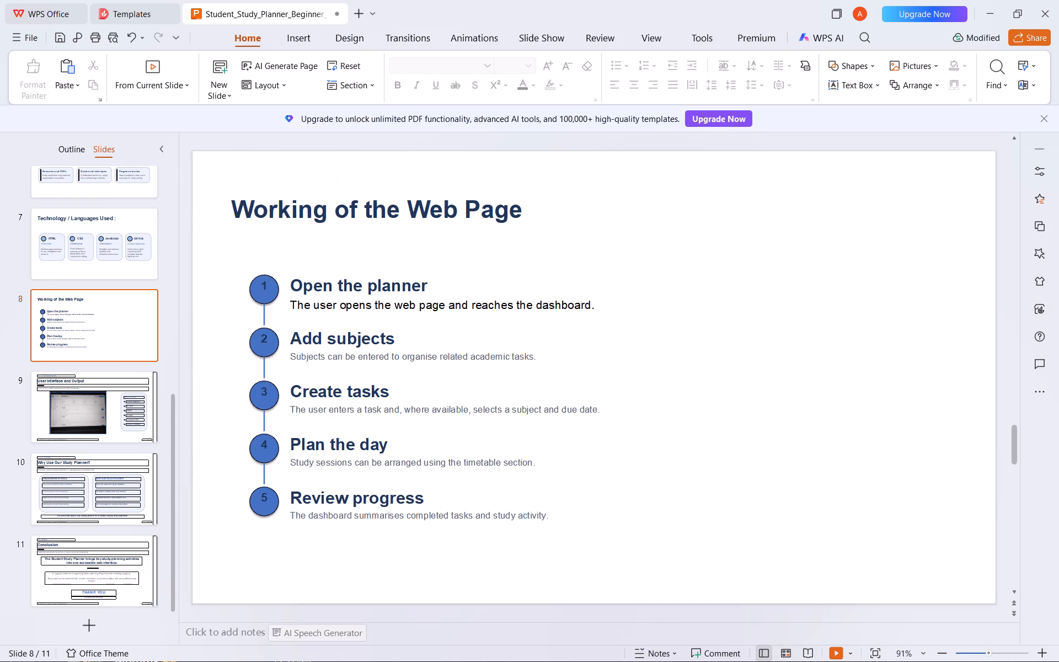
Set the description under Add subjects to font size 14 and colour it black.
left_click(375, 358)
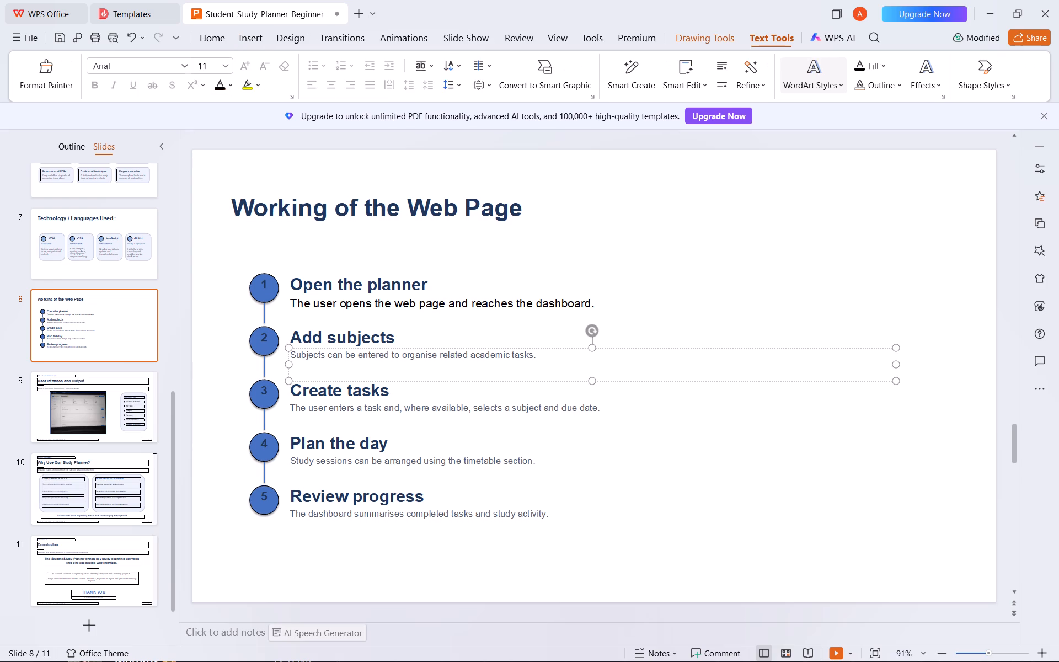
key("ctrl+a")
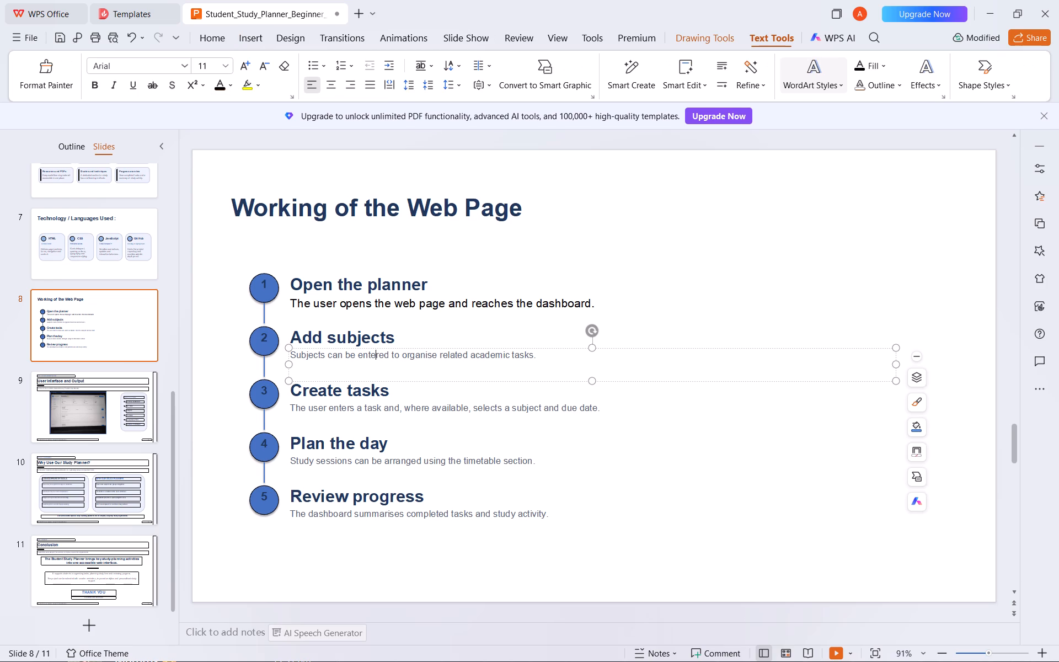
left_click(224, 71)
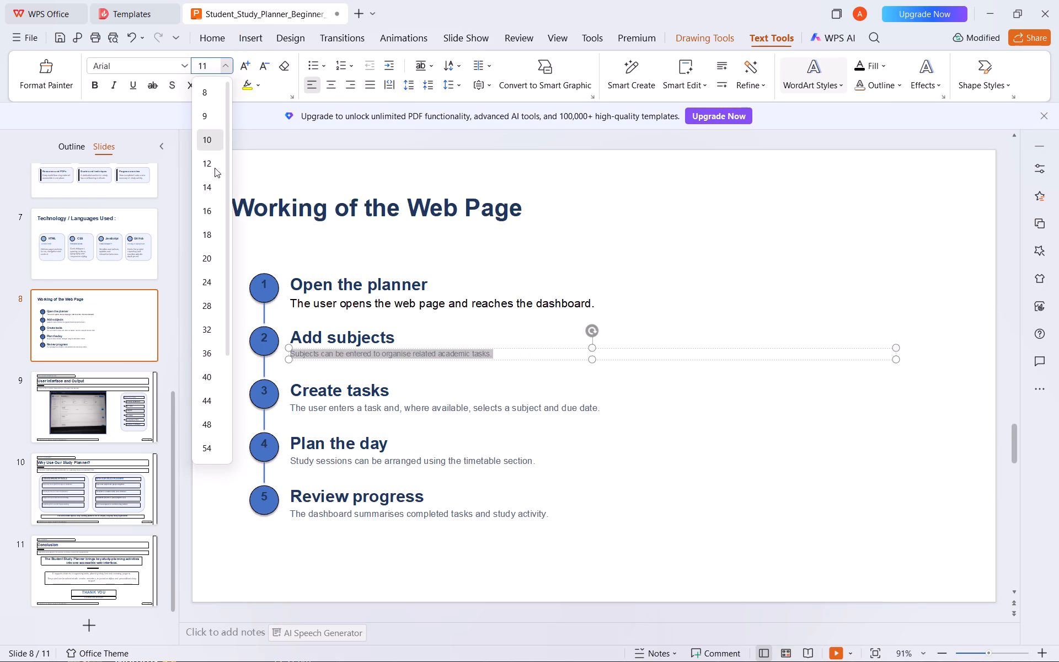
left_click(218, 188)
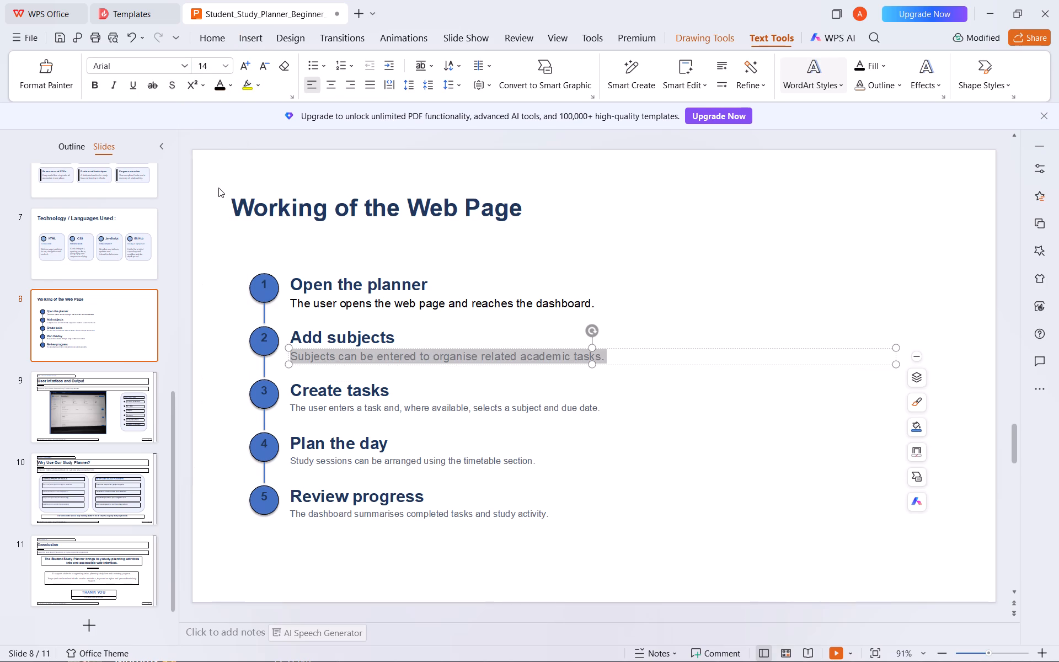
left_click(218, 92)
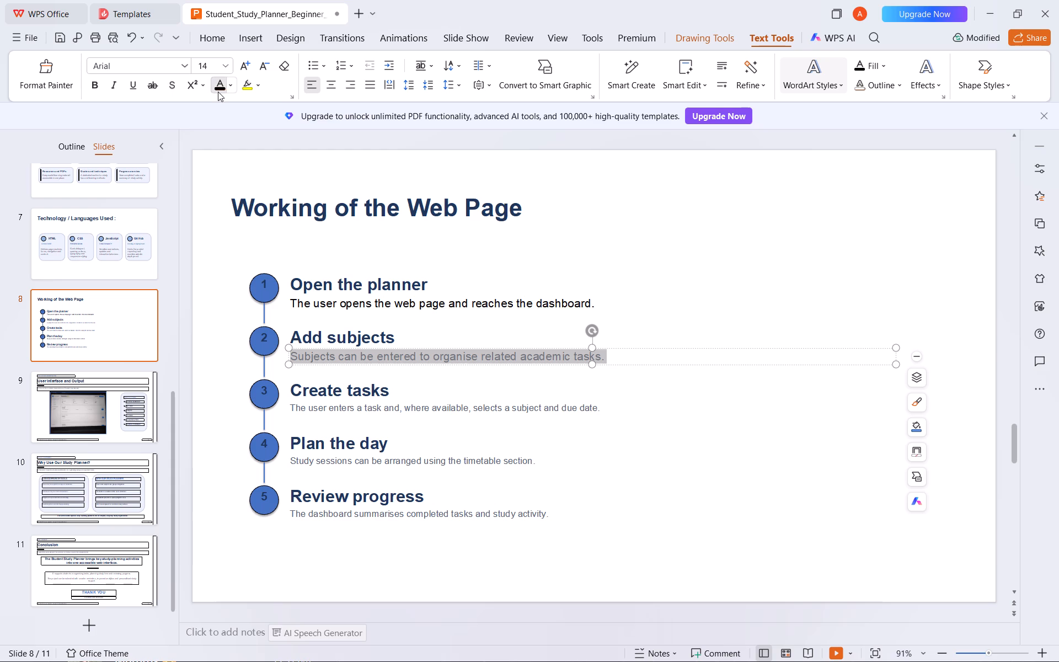
left_click(302, 237)
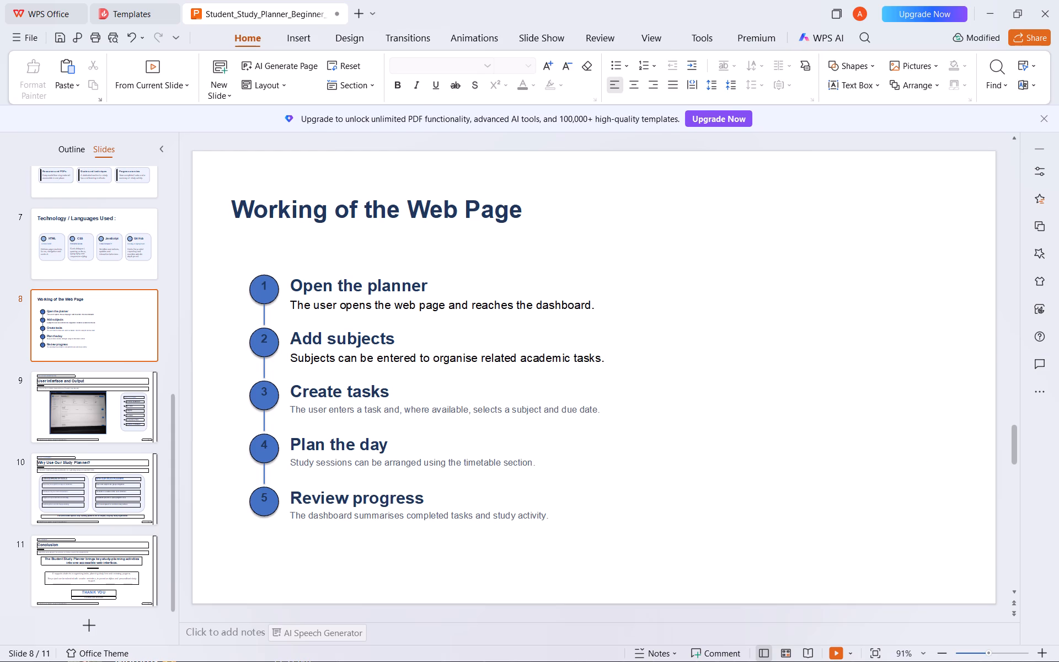
Set the description under Create tasks to font size 14 and colour it black.
left_click(353, 401)
left_click(353, 405)
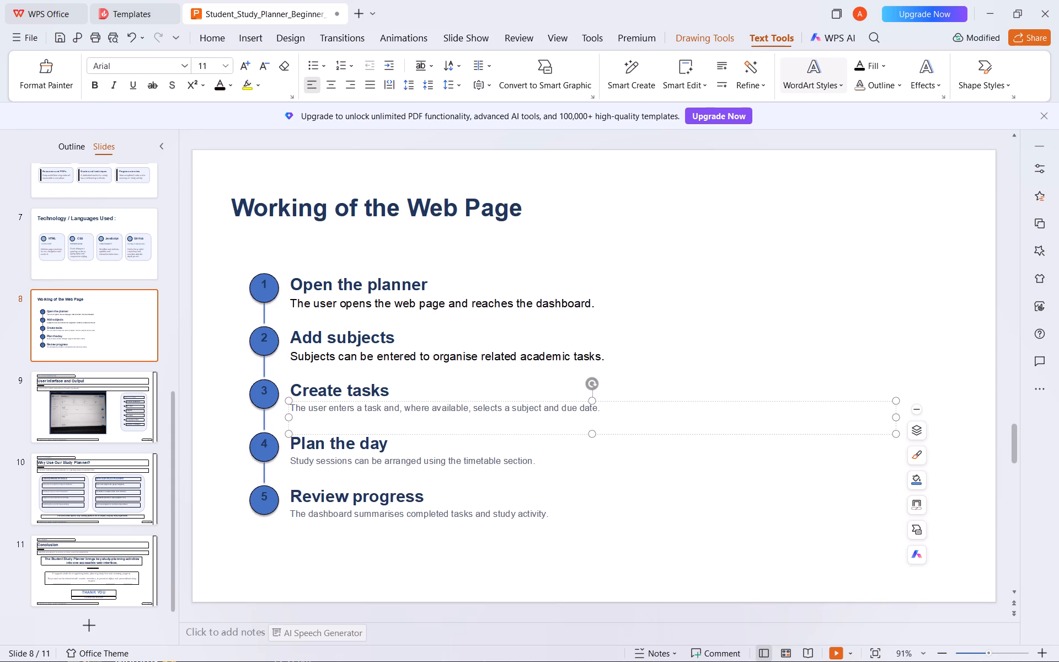
key("ctrl+a")
left_click(226, 66)
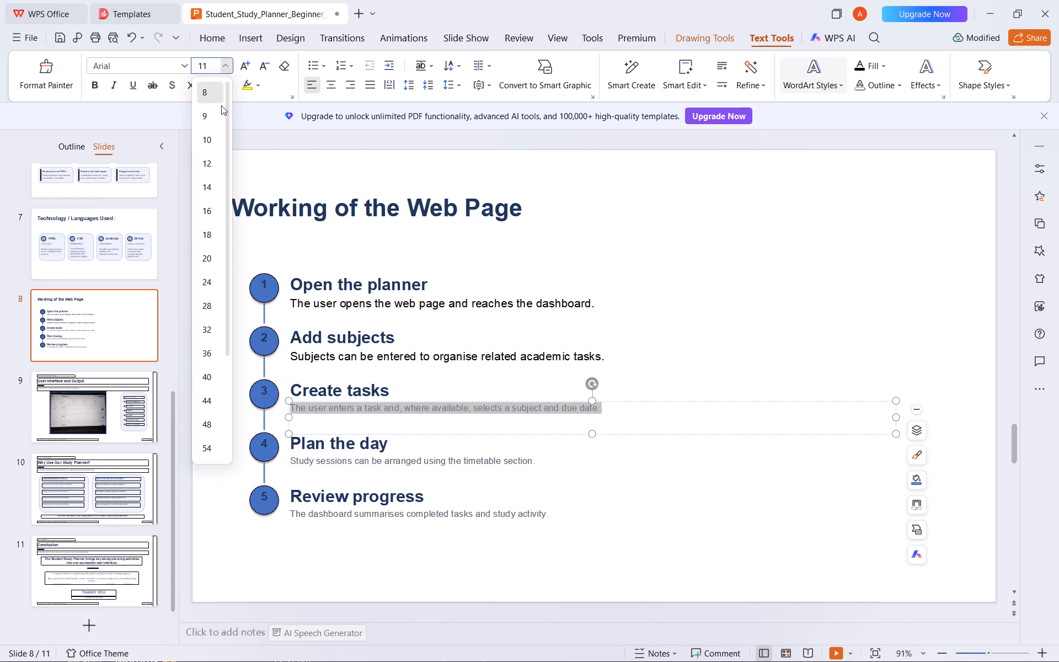
left_click(217, 179)
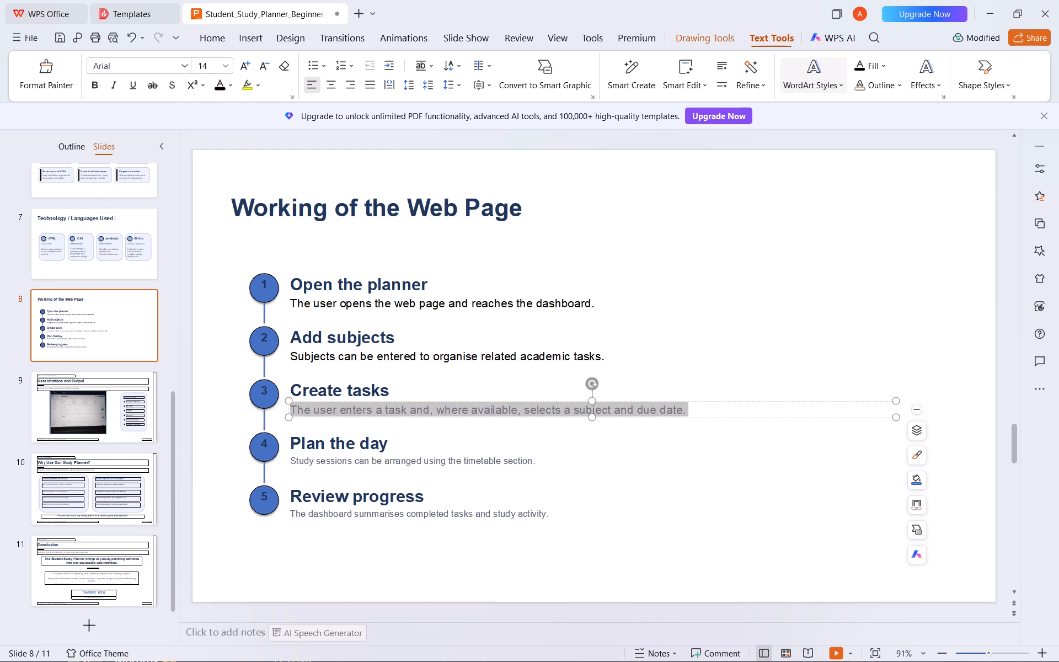
left_click(220, 90)
Set the description under Plan the day to font size 14 and colour it black.
left_click(333, 469)
left_click(333, 456)
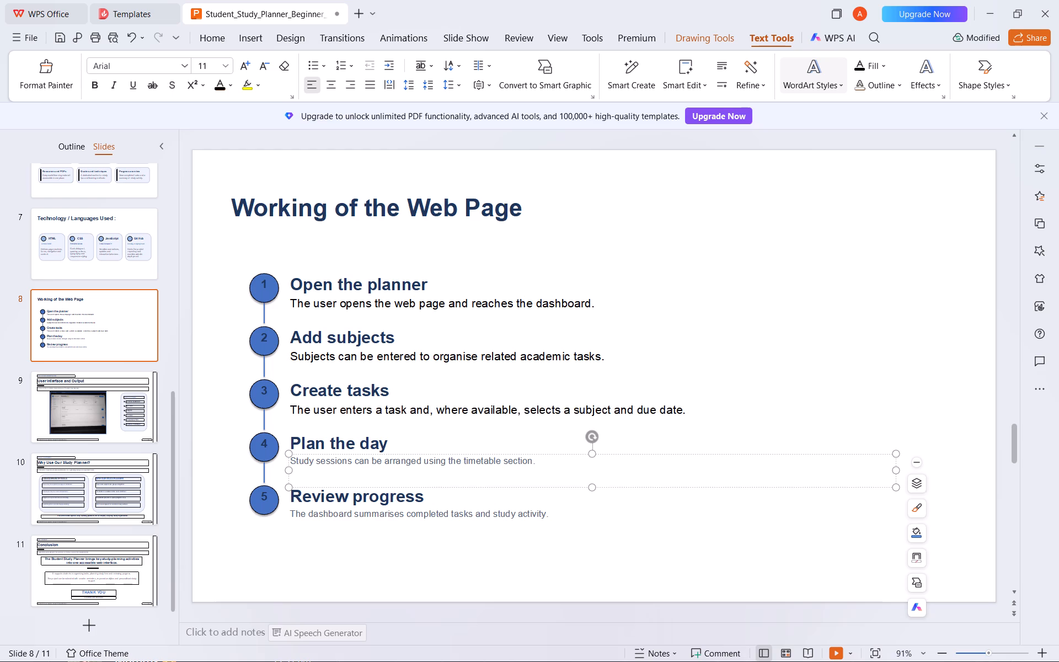
key("ctrl+a")
left_click(228, 65)
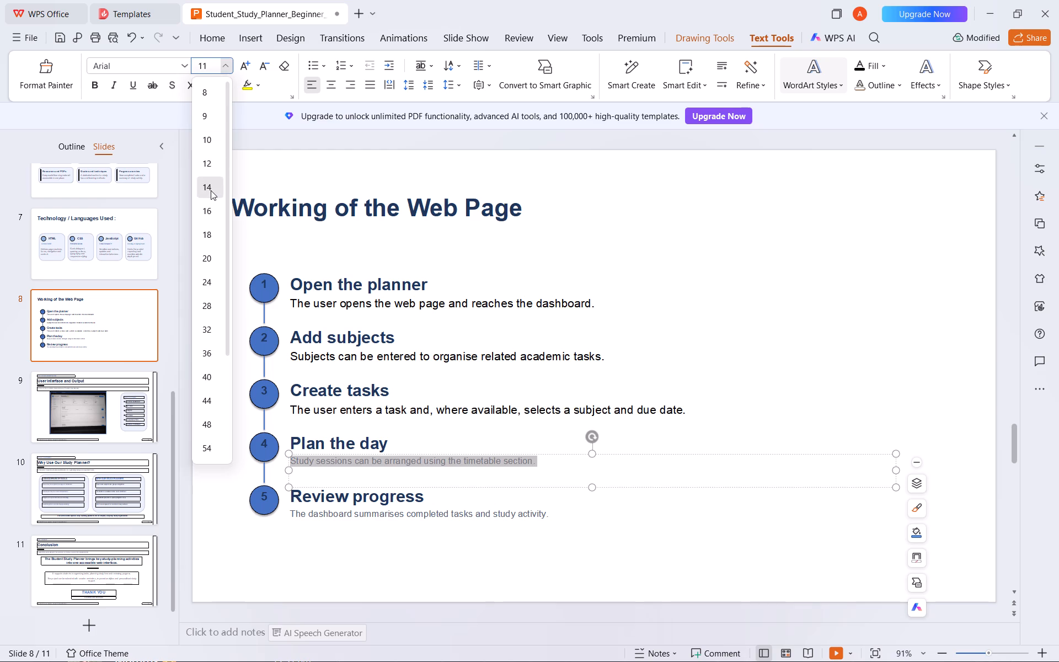
left_click(211, 190)
left_click(217, 88)
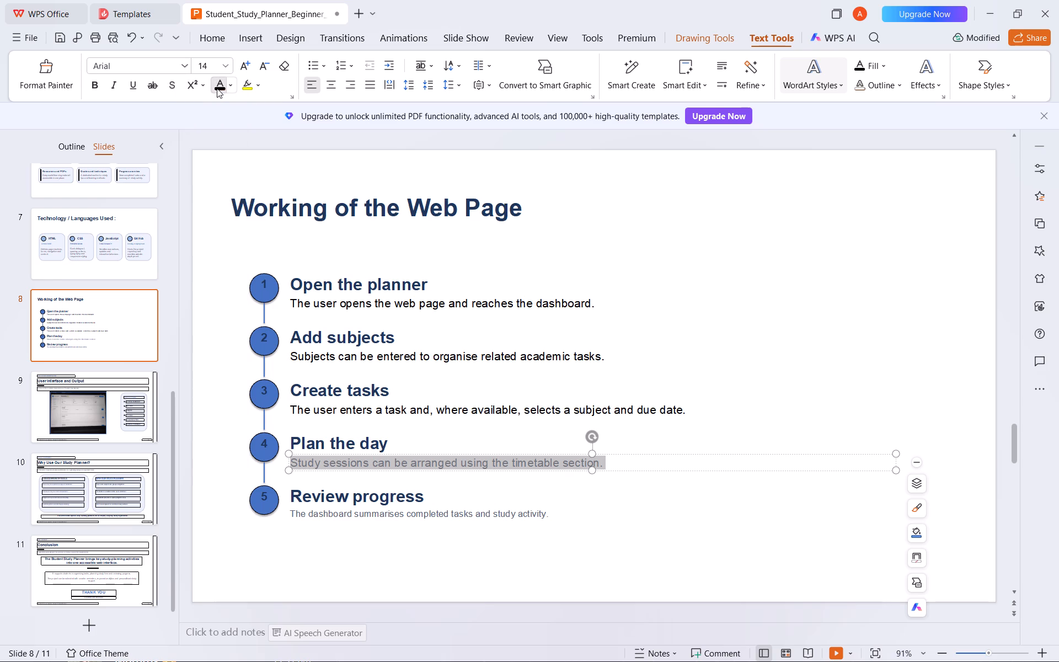
Set the description under Review progress to font size 14, colour it black and deselect it.
left_click(393, 518)
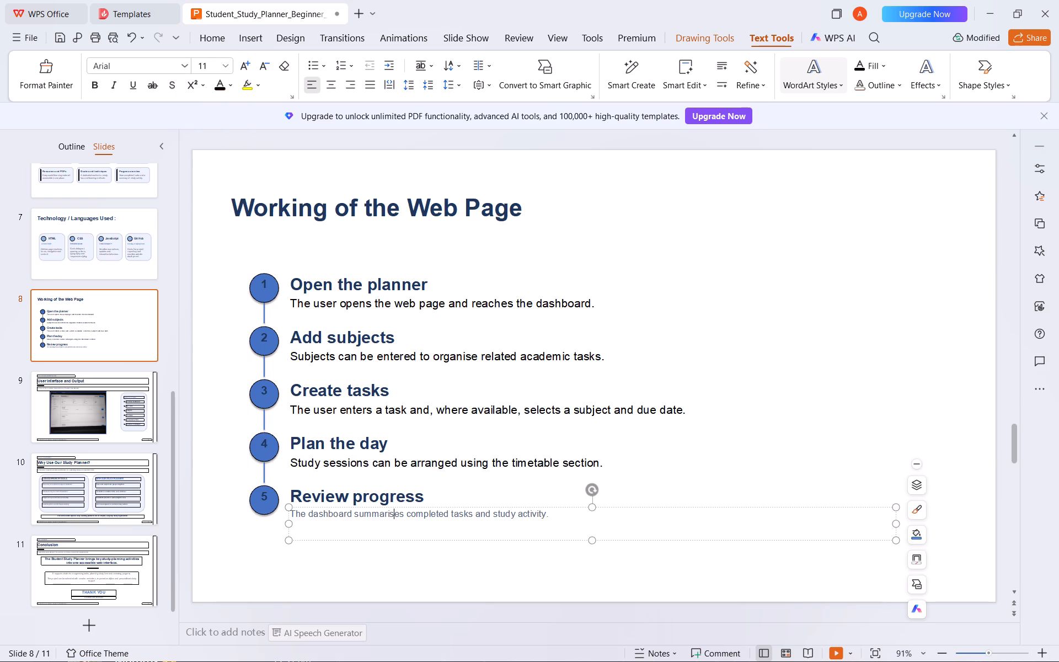
key("ctrl+a")
left_click(229, 66)
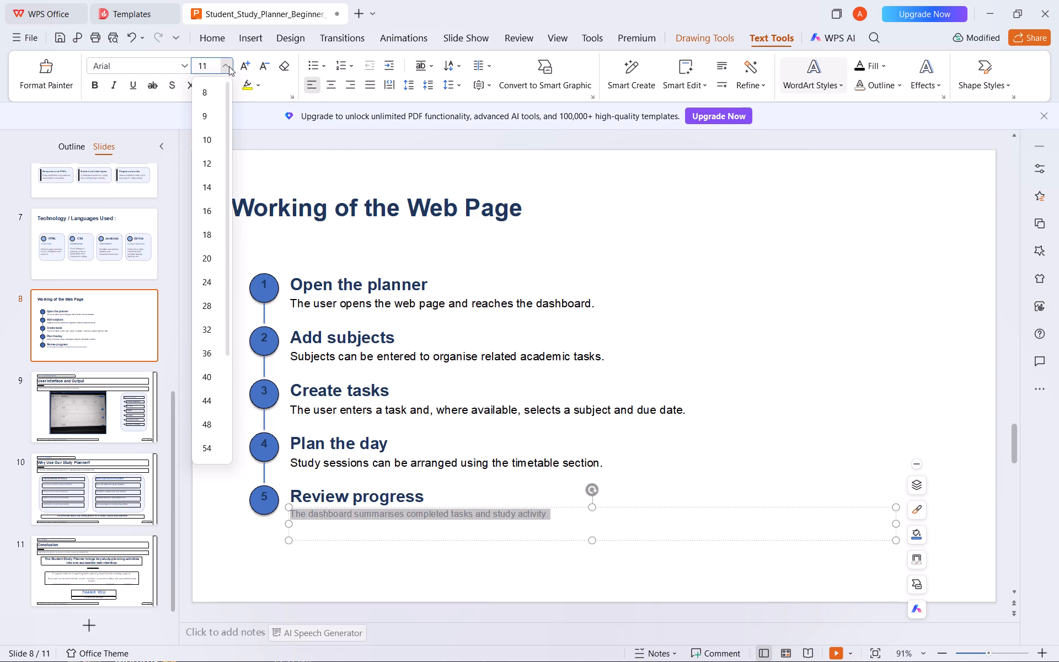
left_click(212, 181)
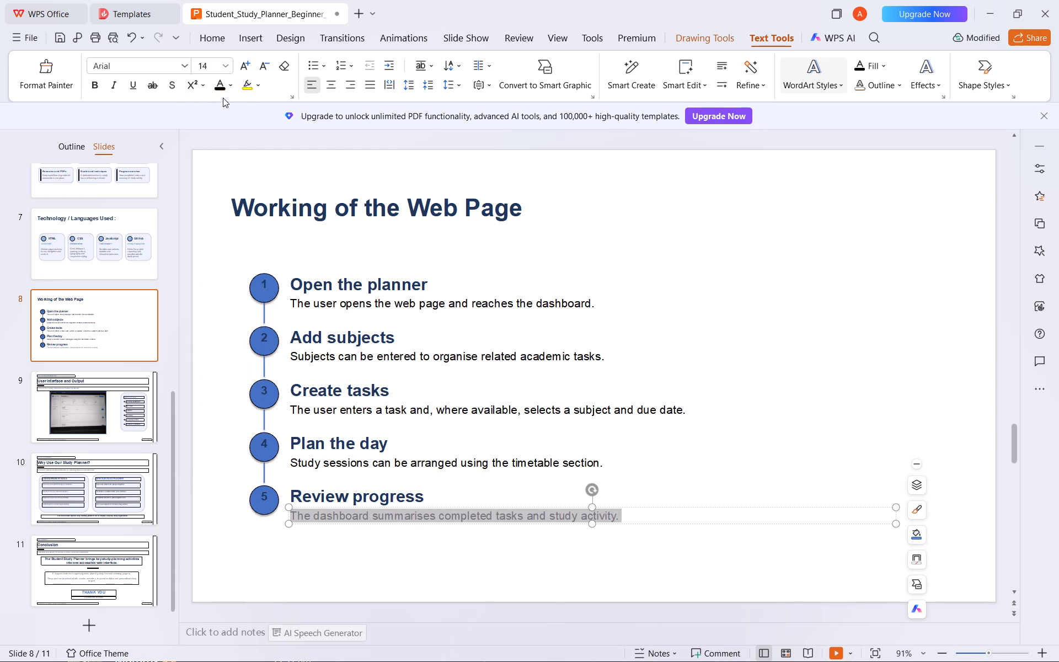
left_click(223, 87)
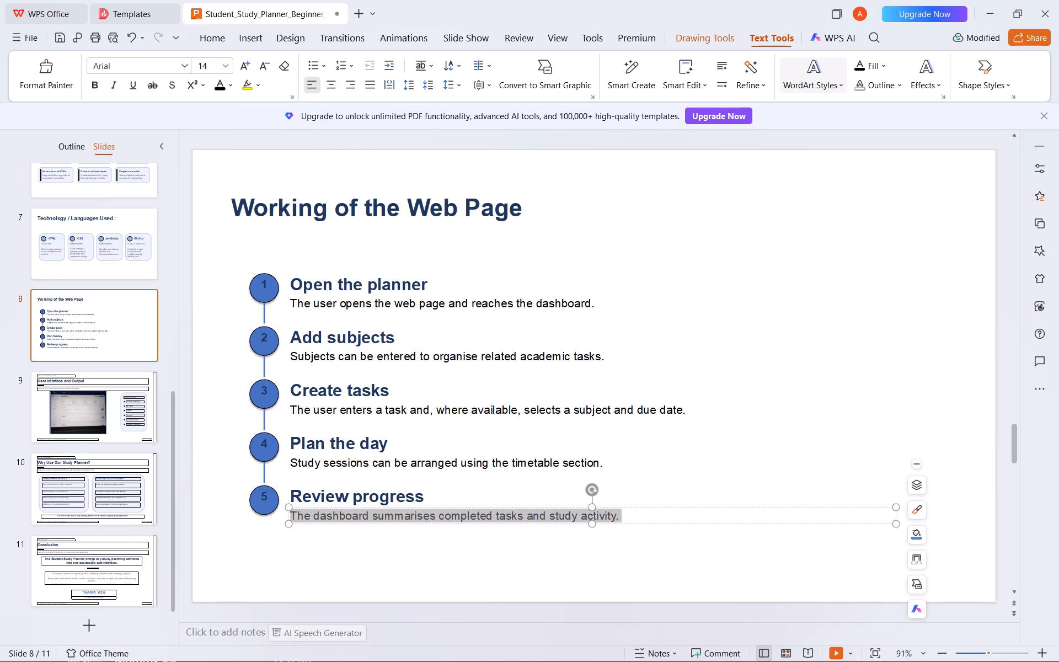
left_click(647, 253)
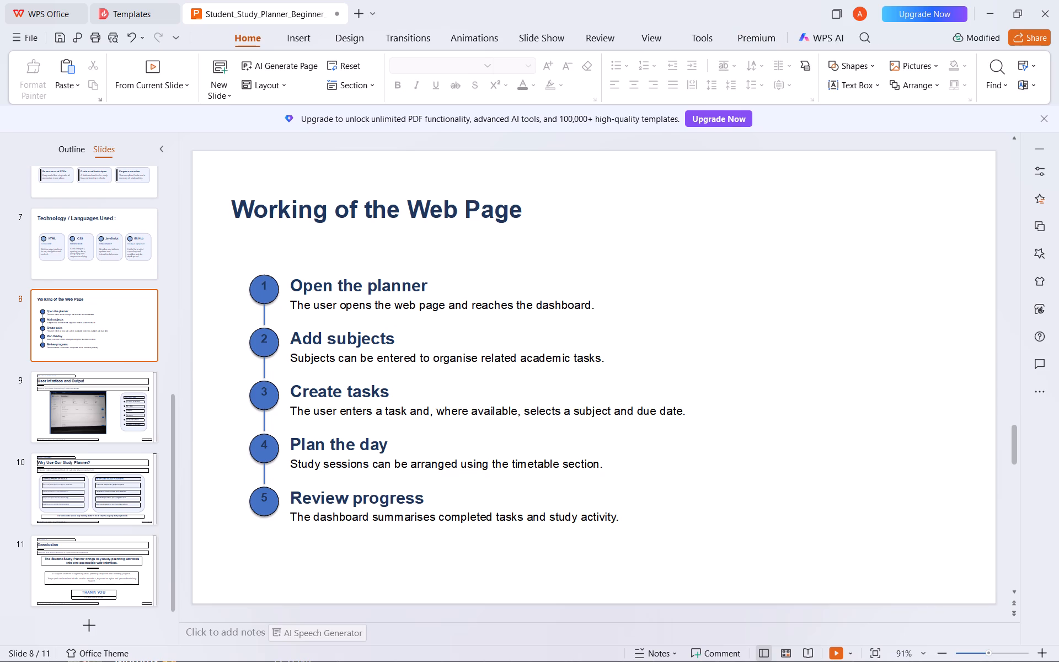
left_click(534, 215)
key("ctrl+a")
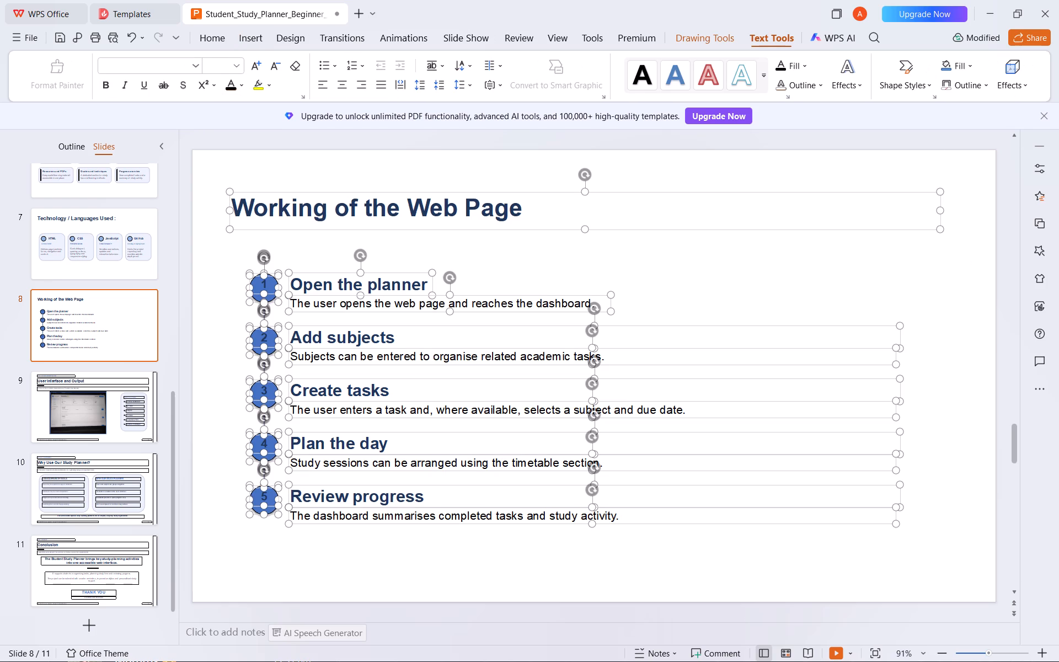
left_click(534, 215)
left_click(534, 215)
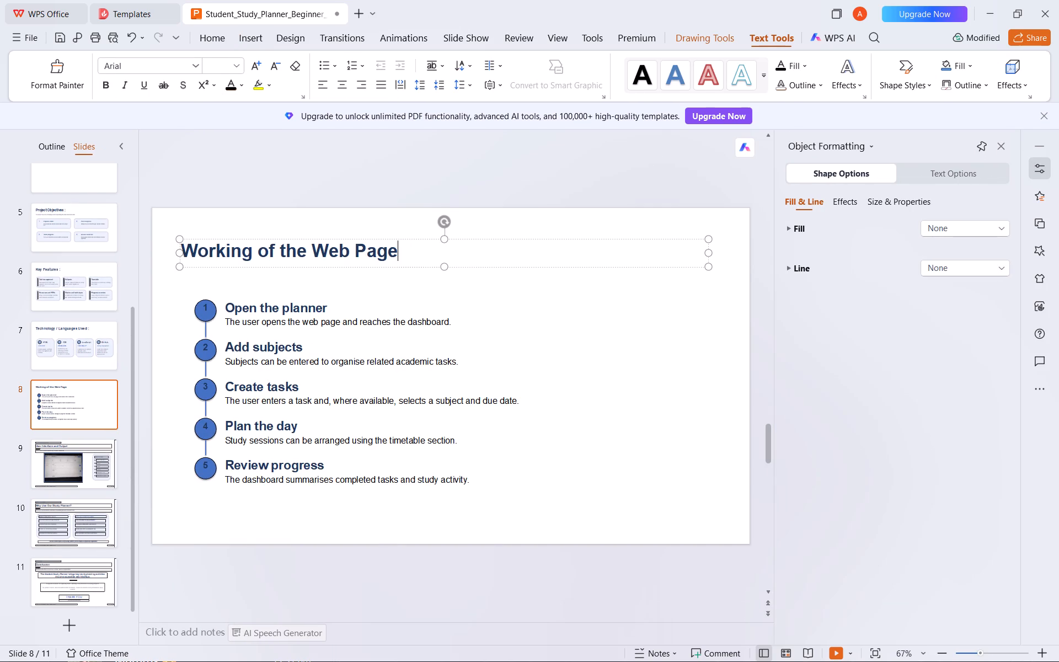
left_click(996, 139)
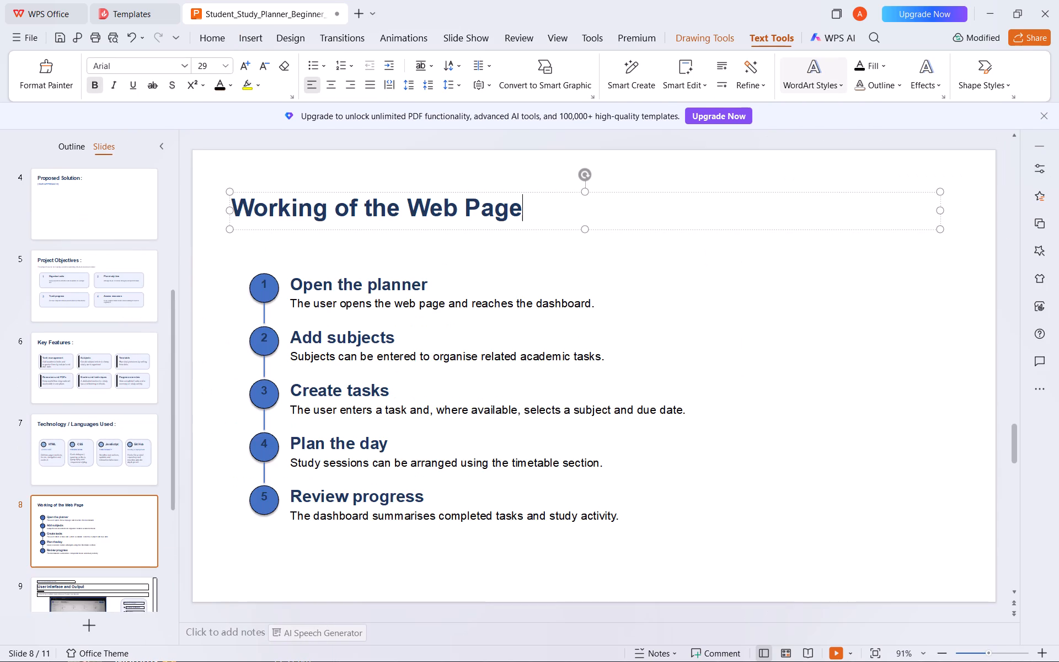
Set the slide 8 title "Working of the Web Page" to font size 40.
left_click(512, 213)
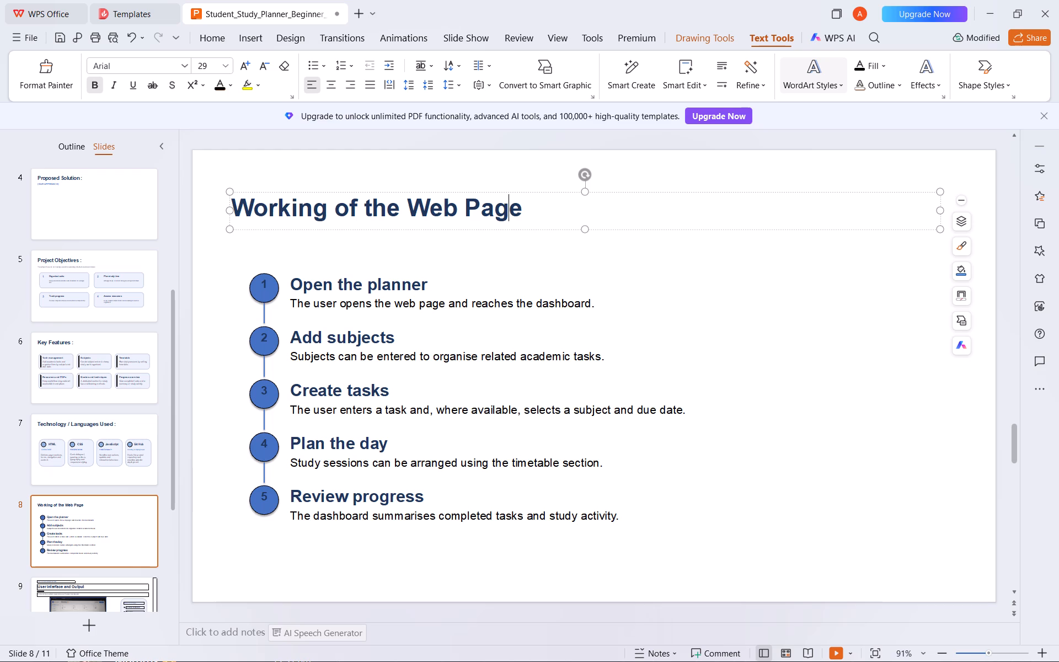
key("ctrl+a")
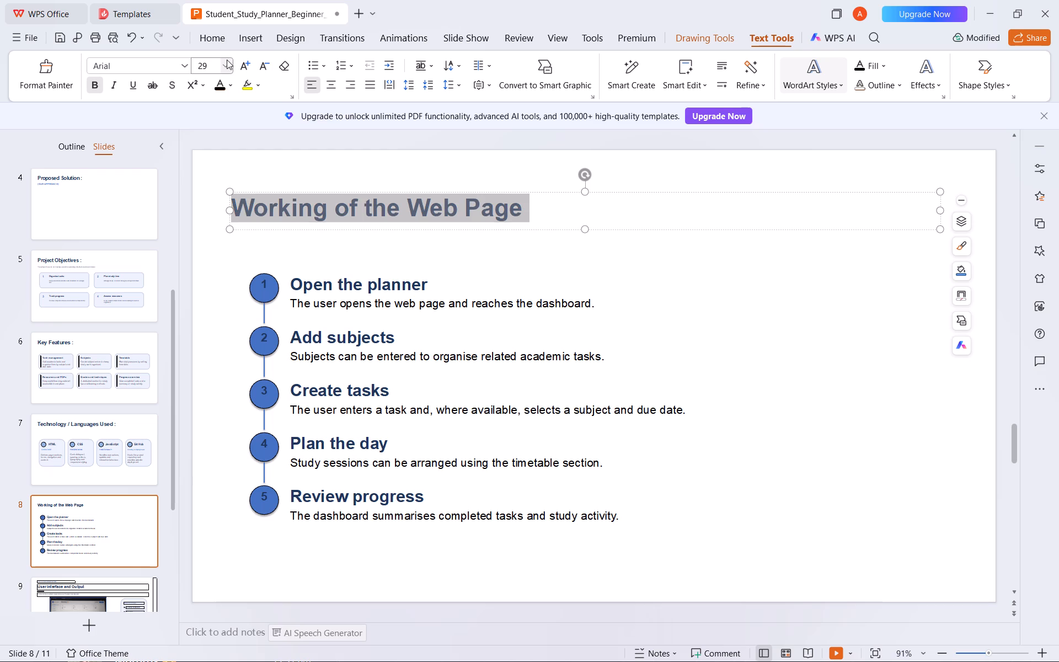
left_click(228, 60)
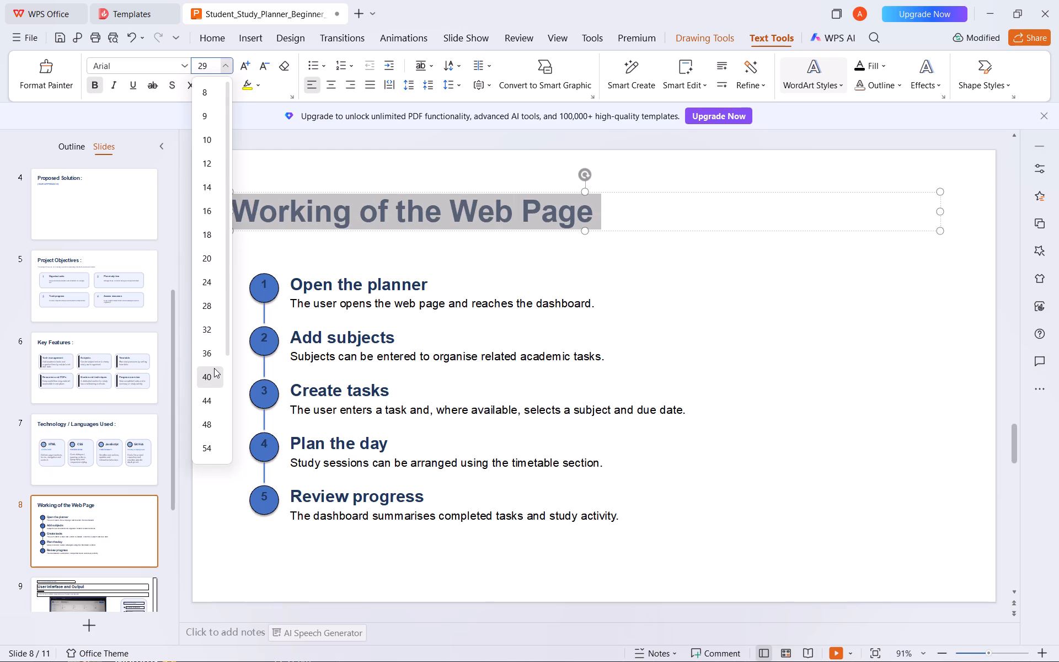
left_click(214, 368)
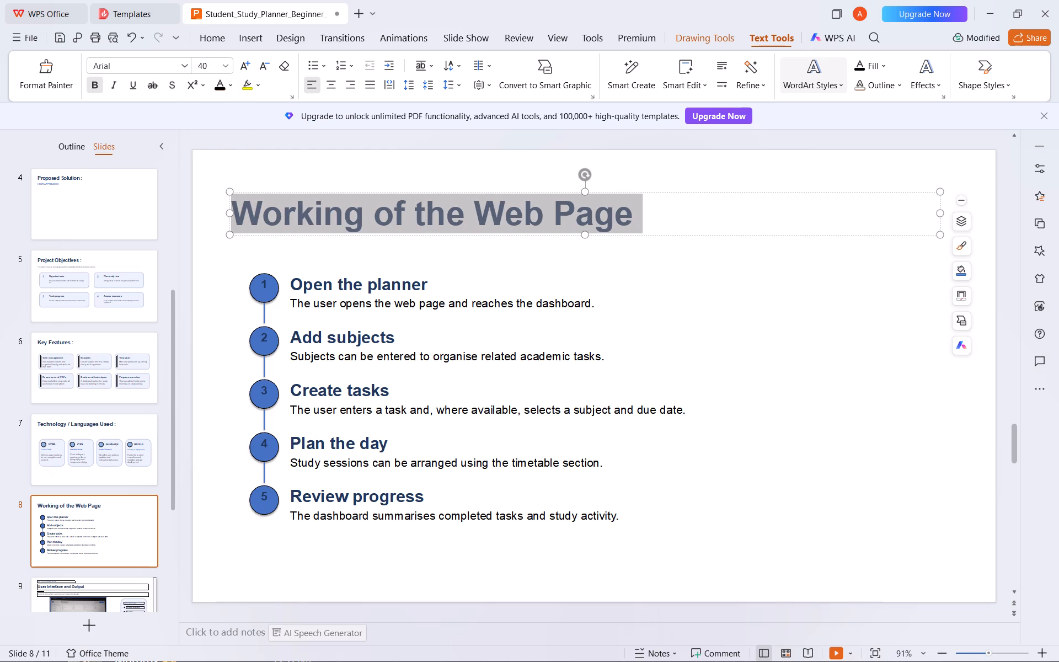
Add a space and a colon to the end of the "Working of the Web Page" title and deselect it.
left_click(641, 212)
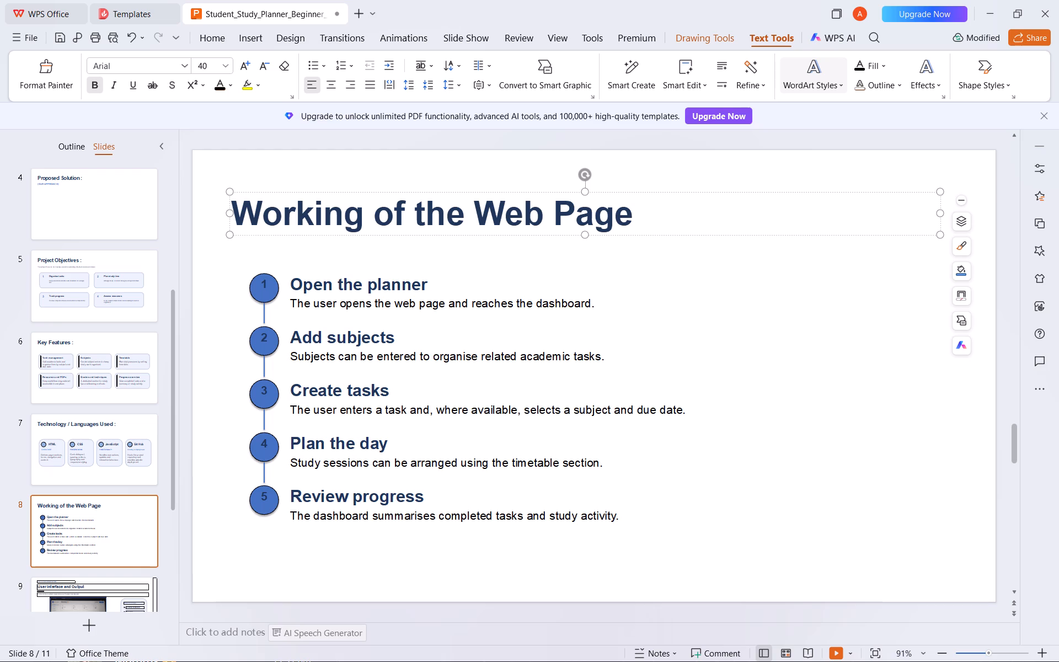
key("space")
key("ctrl+semicolon")
key("BackSpace")
key("shift+colon")
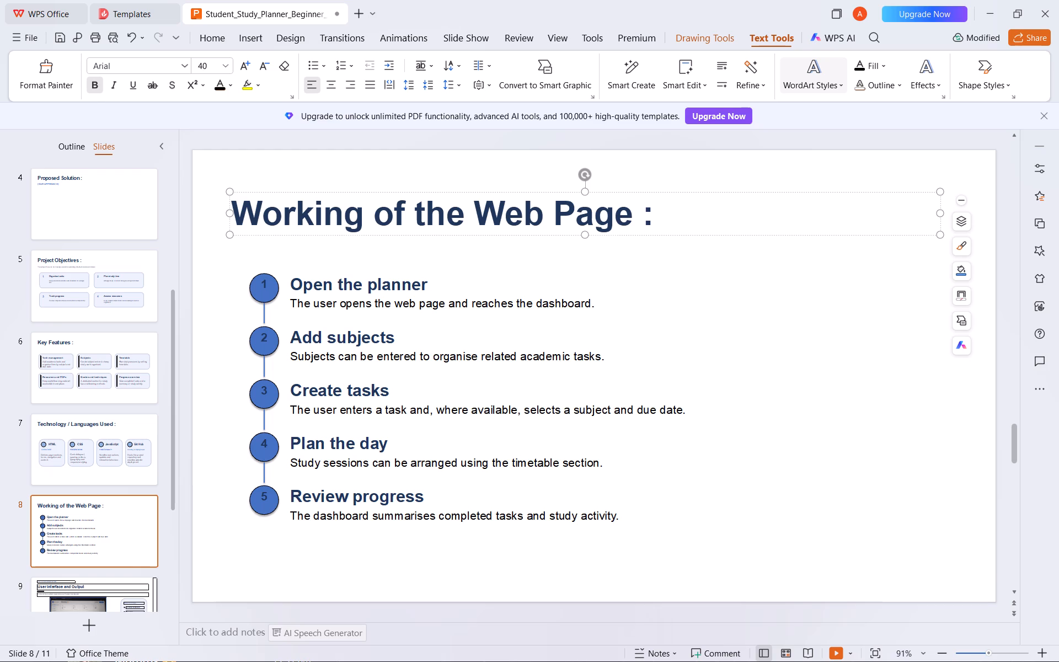
left_click(853, 522)
left_click(832, 553)
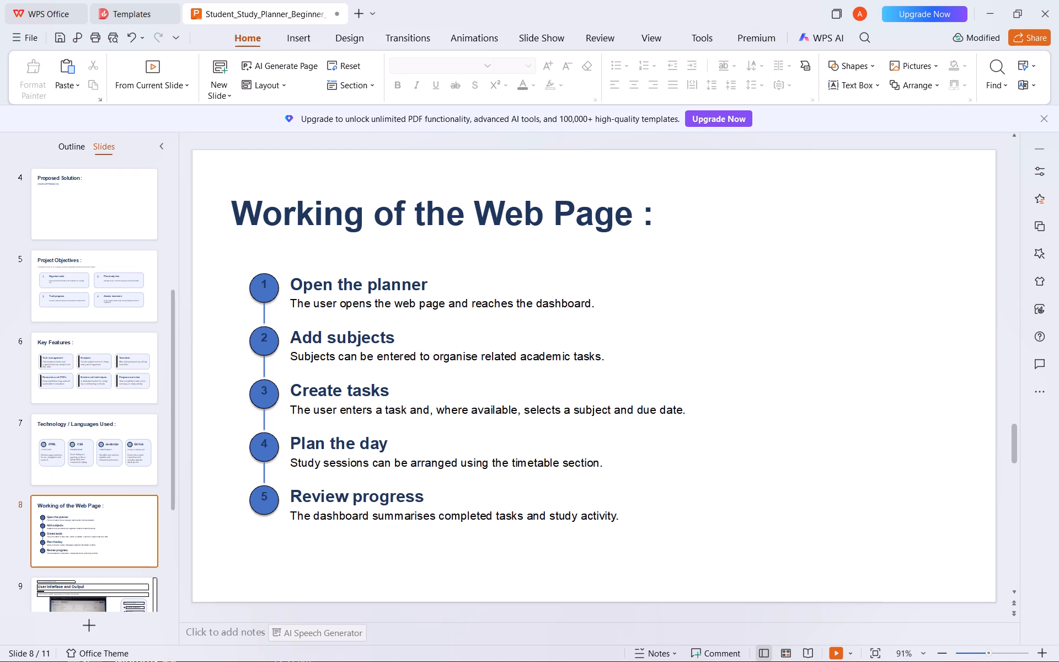
Delete the "APPLICATION DEMONSTRATION" label above the title on slide 9.
scroll(89, 542, "down", 1)
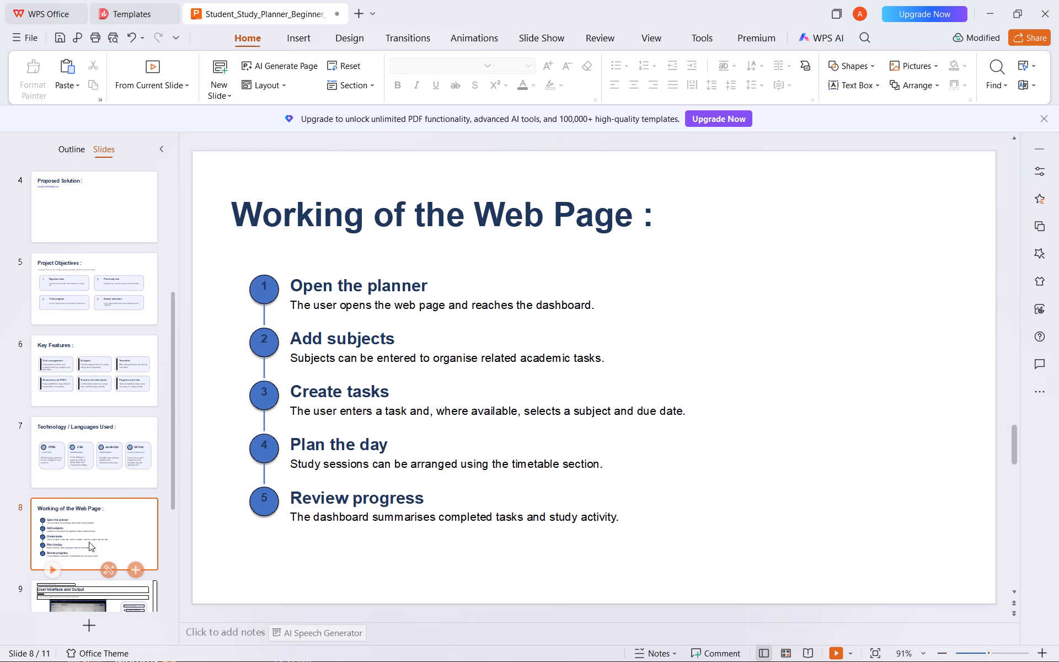
scroll(89, 542, "down", 1)
left_click(32, 456)
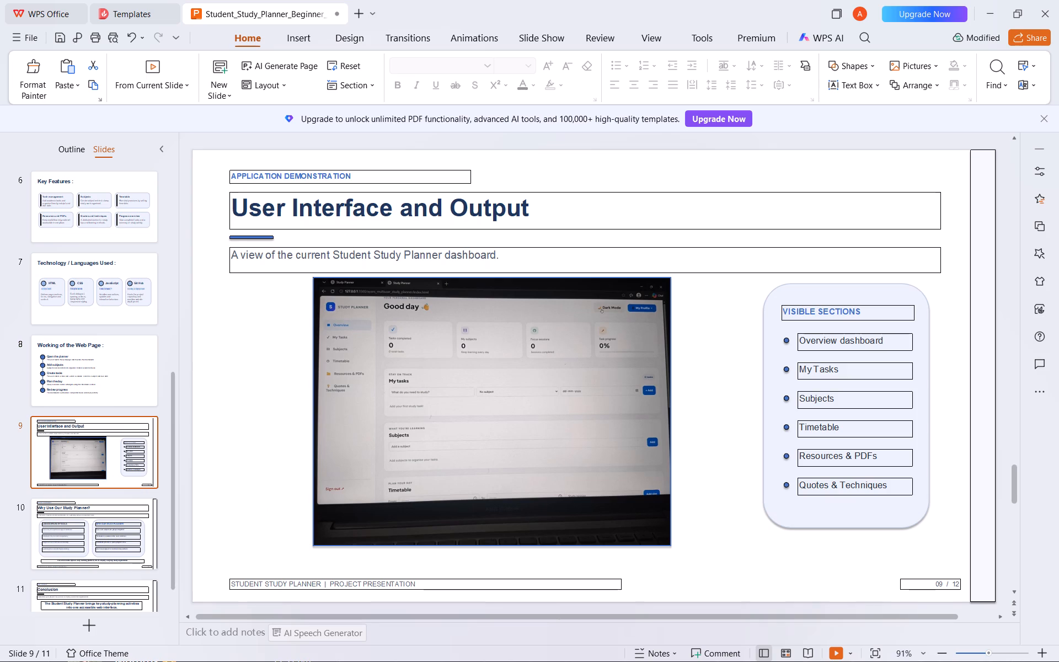
left_click(424, 177)
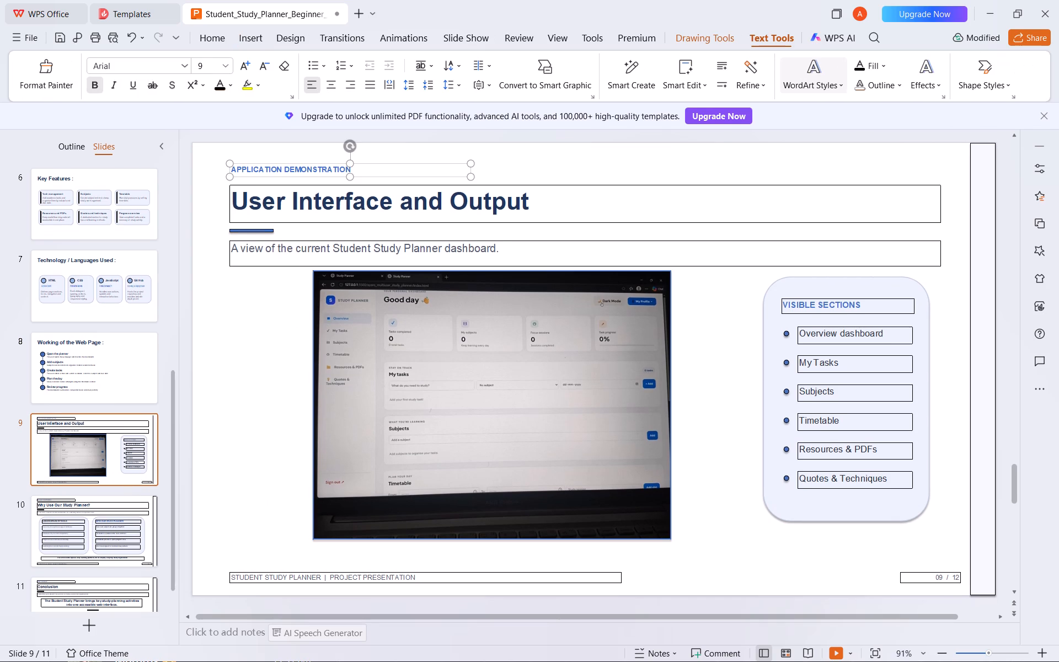
key("Delete")
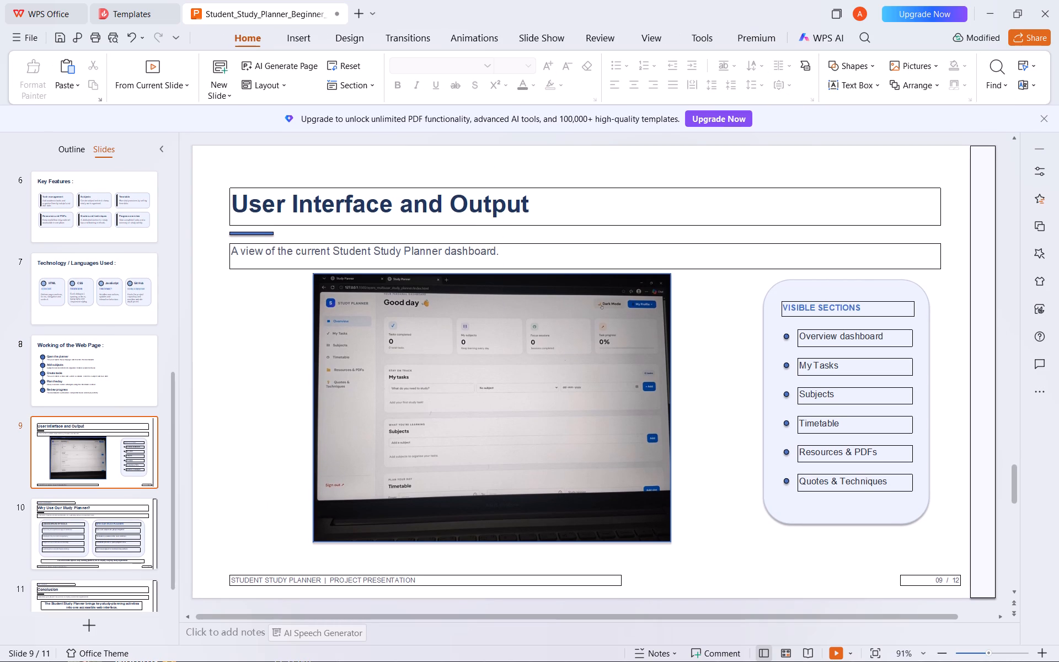
Remove the outline from the "User Interface and Output" title box.
left_click(426, 189)
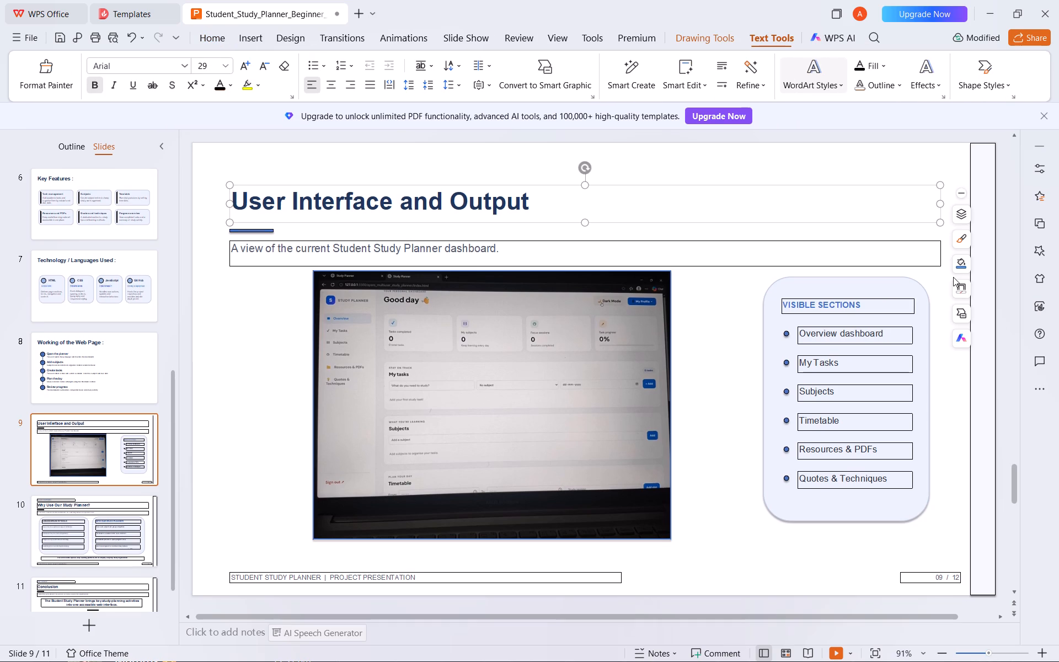
left_click(955, 282)
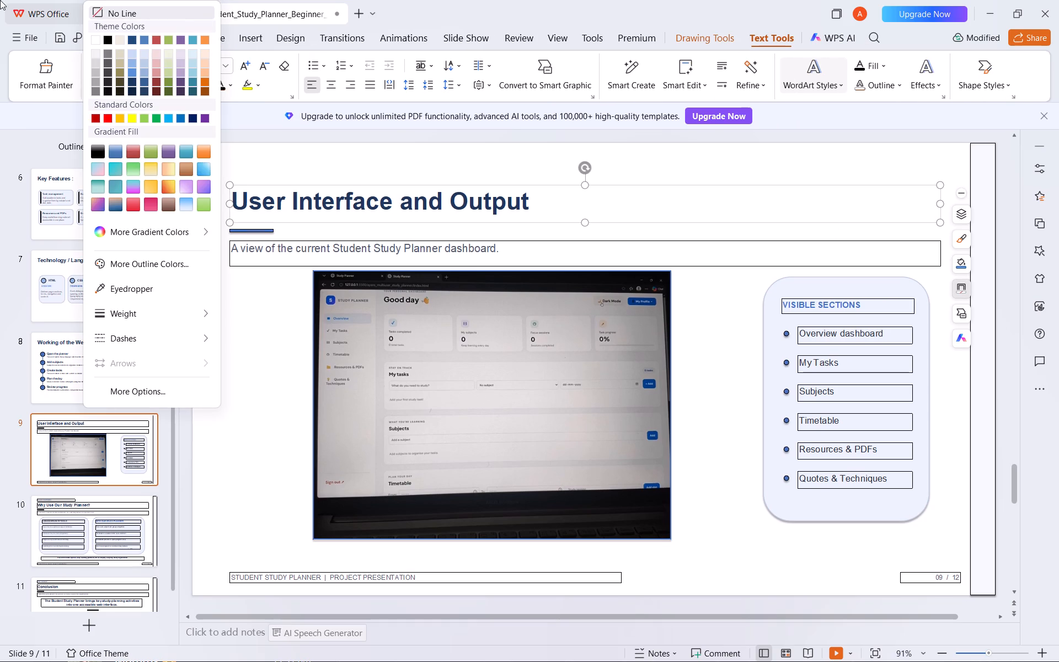
left_click(97, 13)
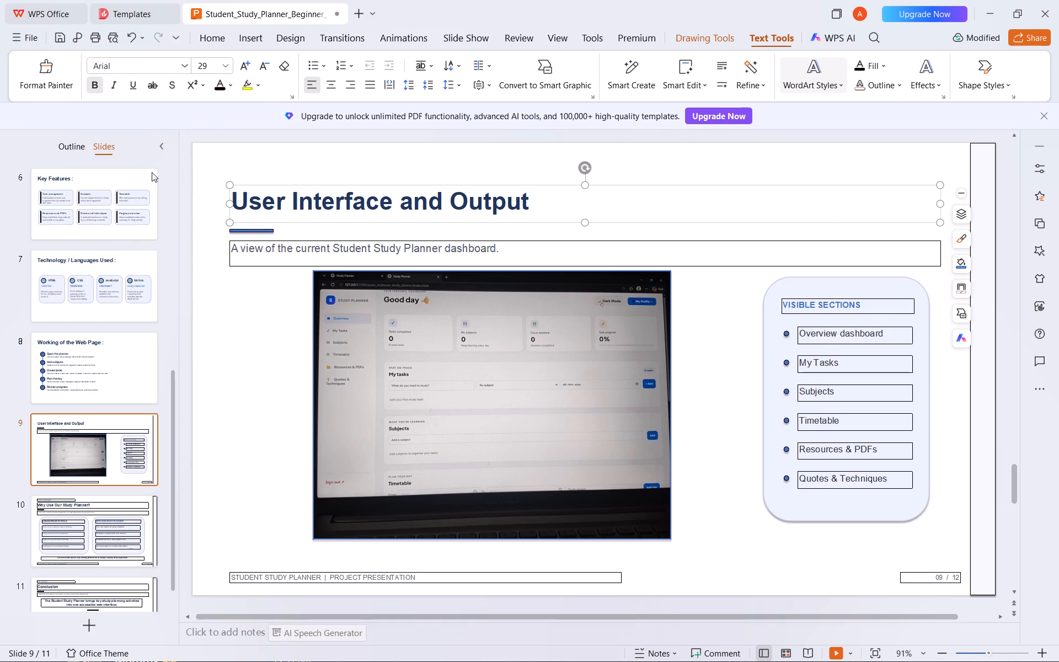
Delete the short blue accent line beneath the "User Interface and Output" title.
left_click(250, 232)
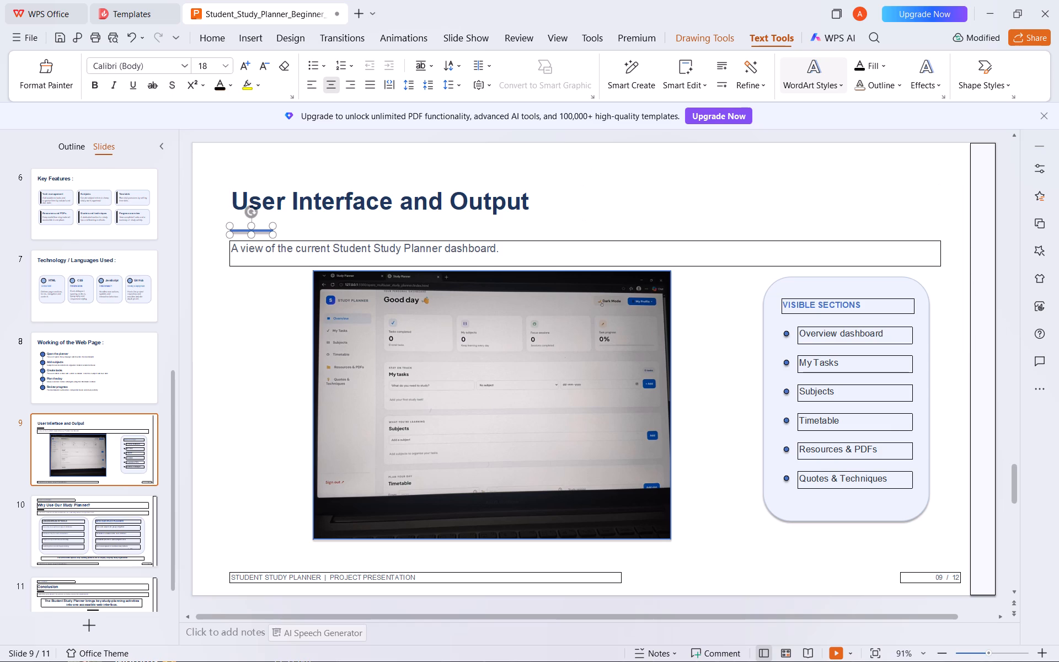
key("Delete")
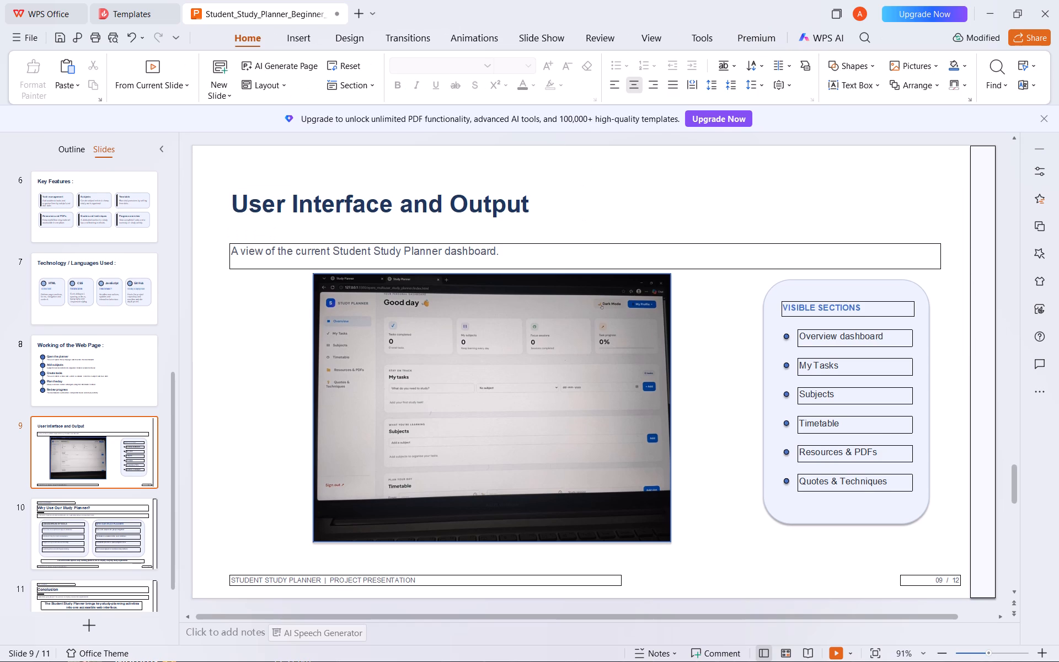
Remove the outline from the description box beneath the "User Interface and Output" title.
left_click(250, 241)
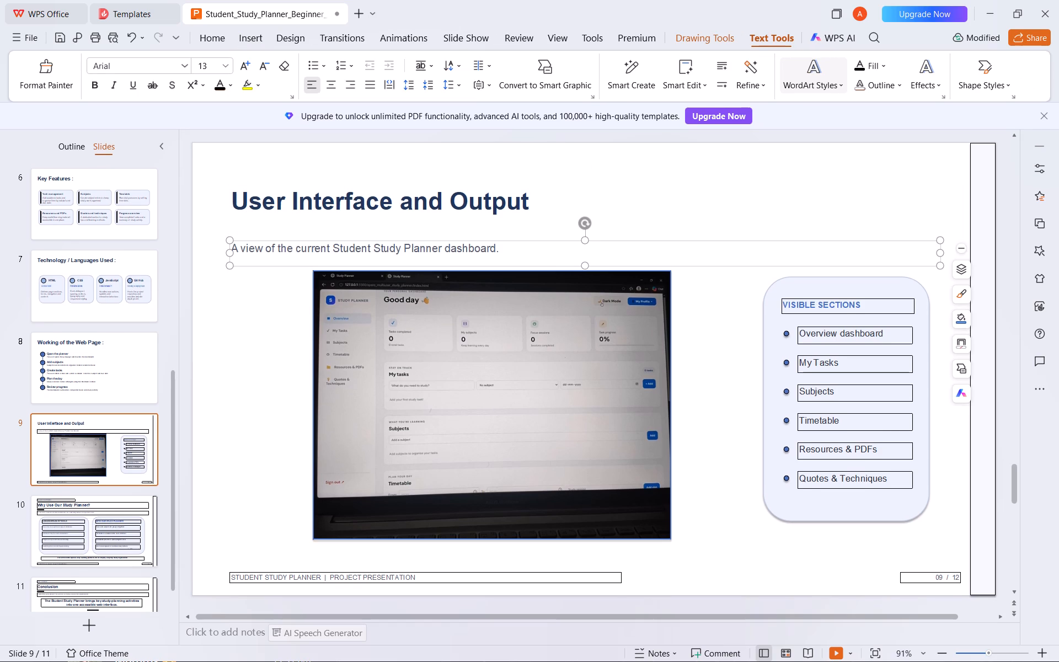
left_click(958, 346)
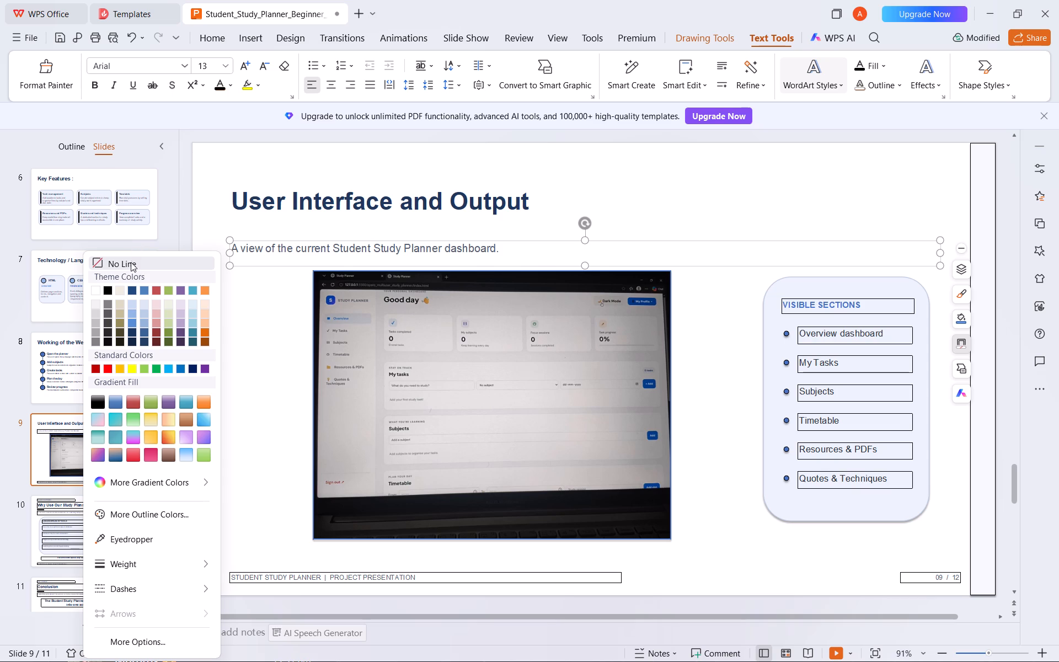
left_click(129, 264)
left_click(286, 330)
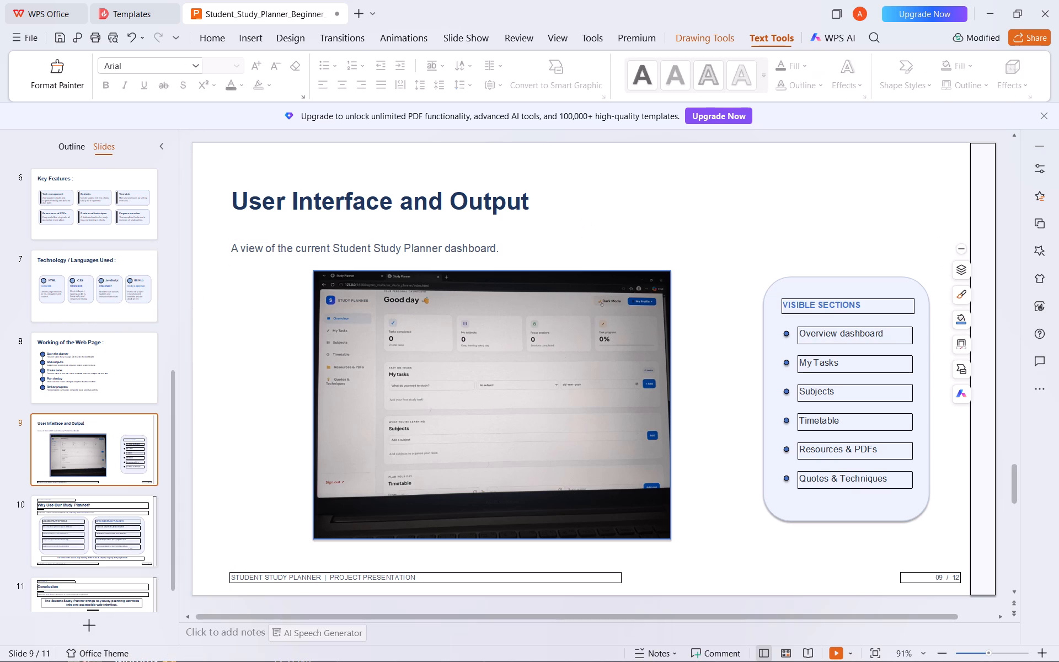
Delete the dashboard description text box beneath the "User Interface and Output" title.
left_click(264, 252)
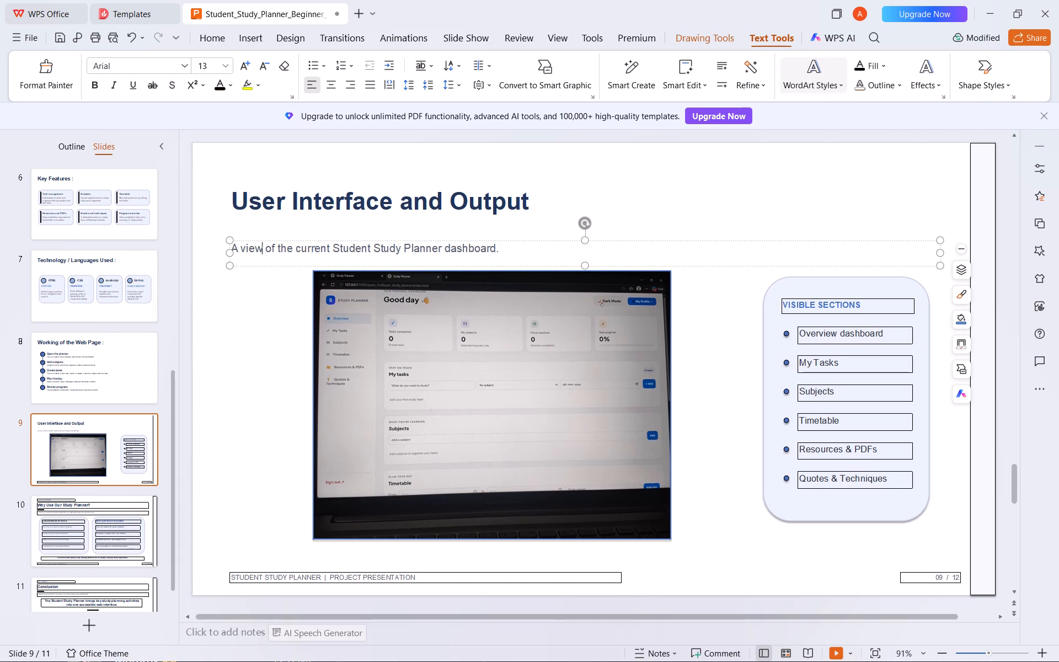
key("Delete")
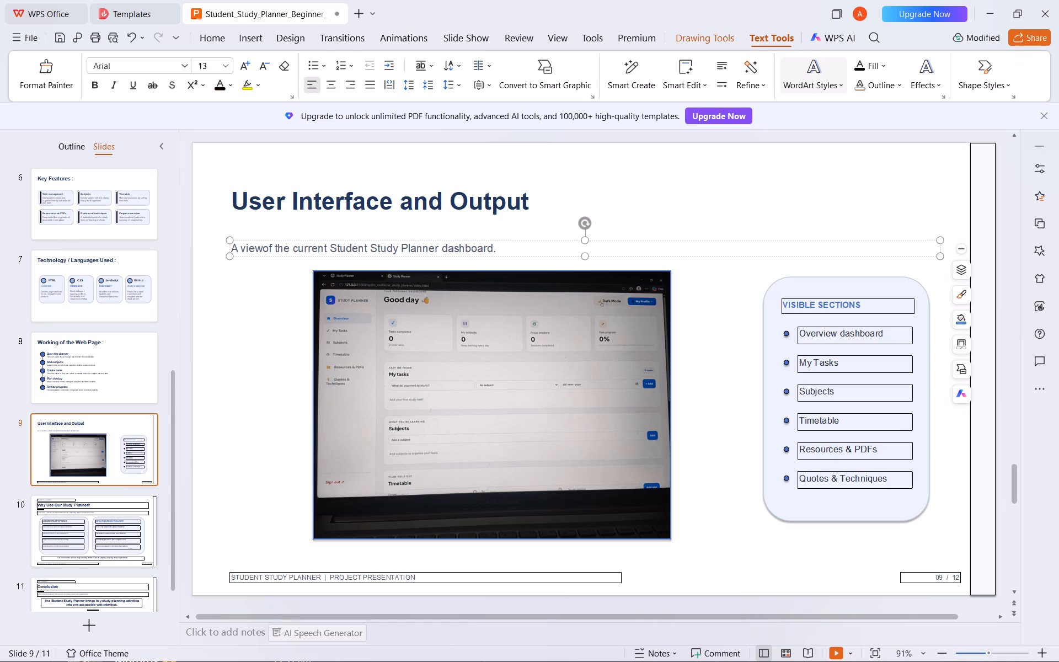
left_click(264, 241)
key("Delete")
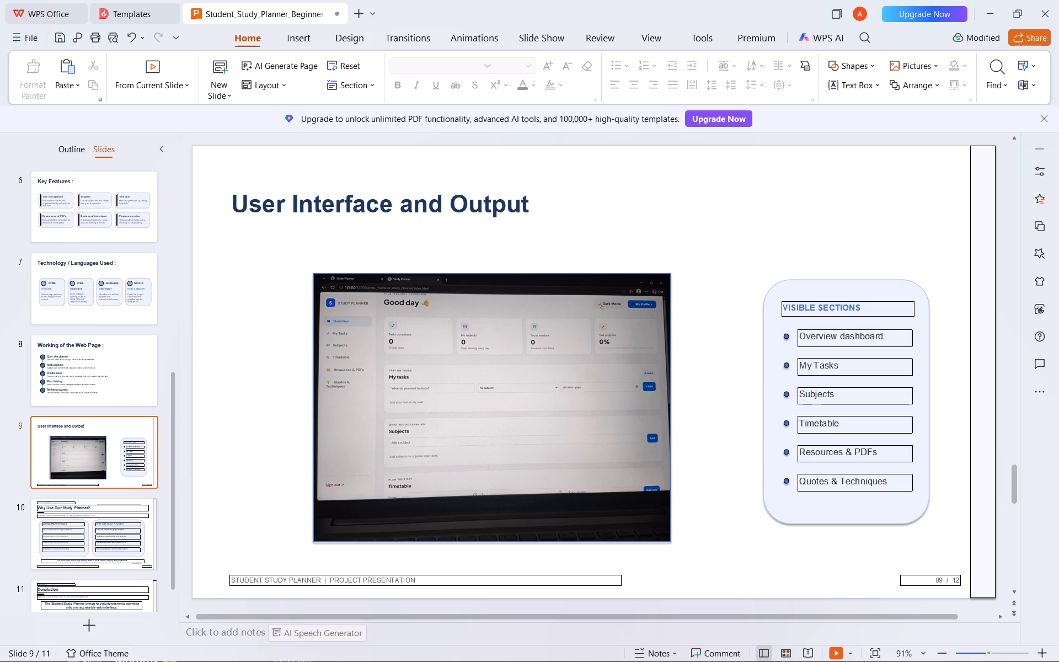
Shorten the card heading "VISIBLE SECTIONS" to "SECTIONS".
left_click(817, 308)
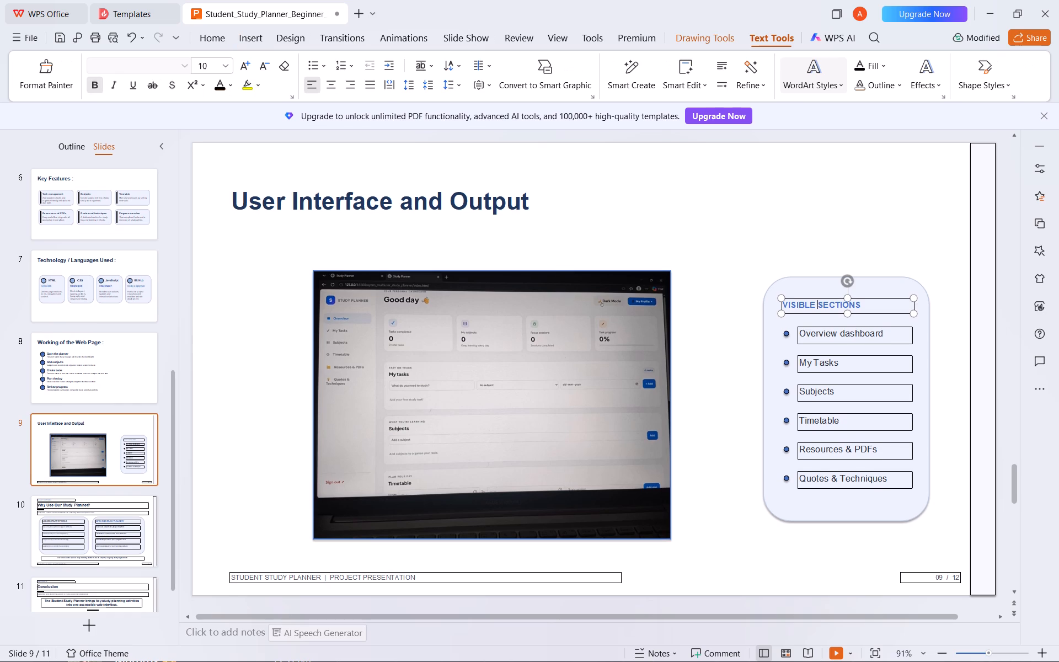
key("BackSpace")
key("BackSpace")
key("BackSpace")
key("BackSpace")
key("BackSpace")
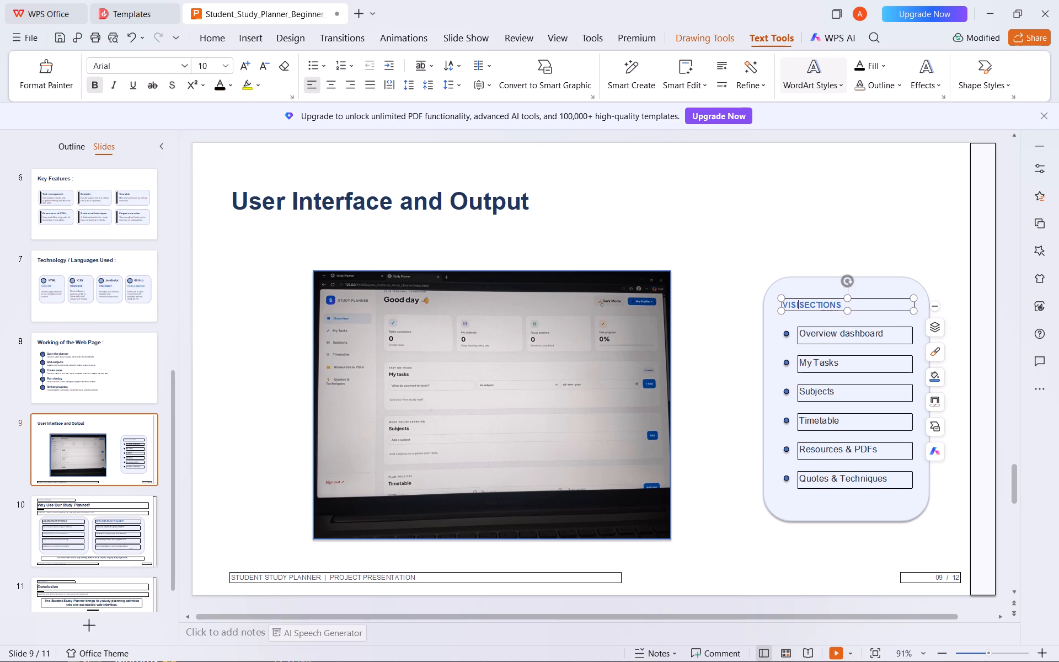
key("BackSpace")
key("BackSpace")
key("BackSpace")
Set the "SECTIONS" heading in the card to font size 14.
key("ctrl+a")
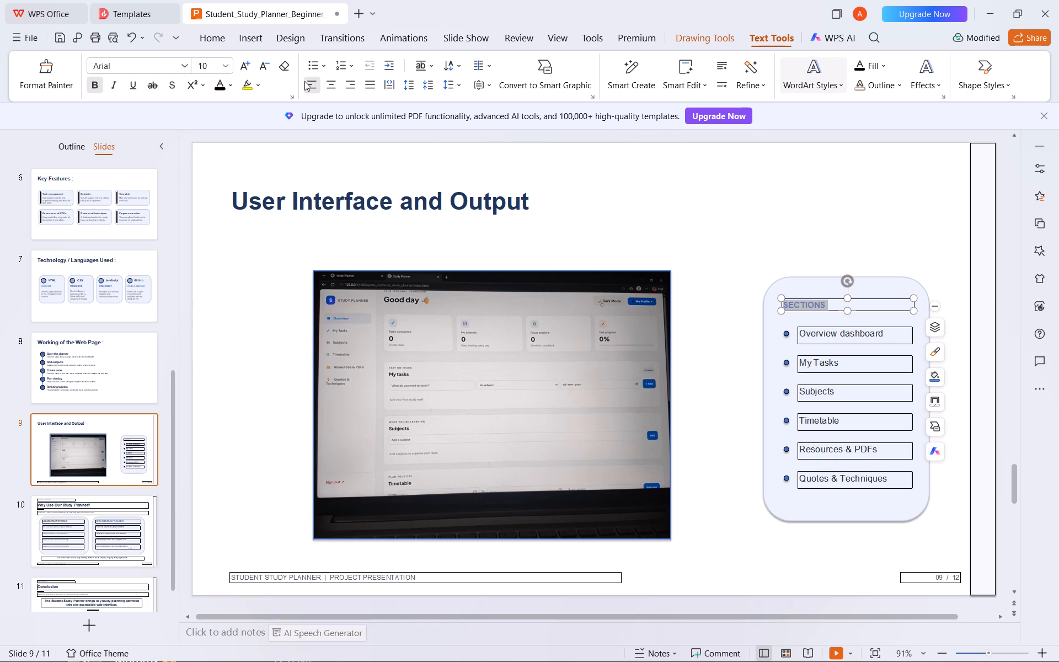
left_click(222, 64)
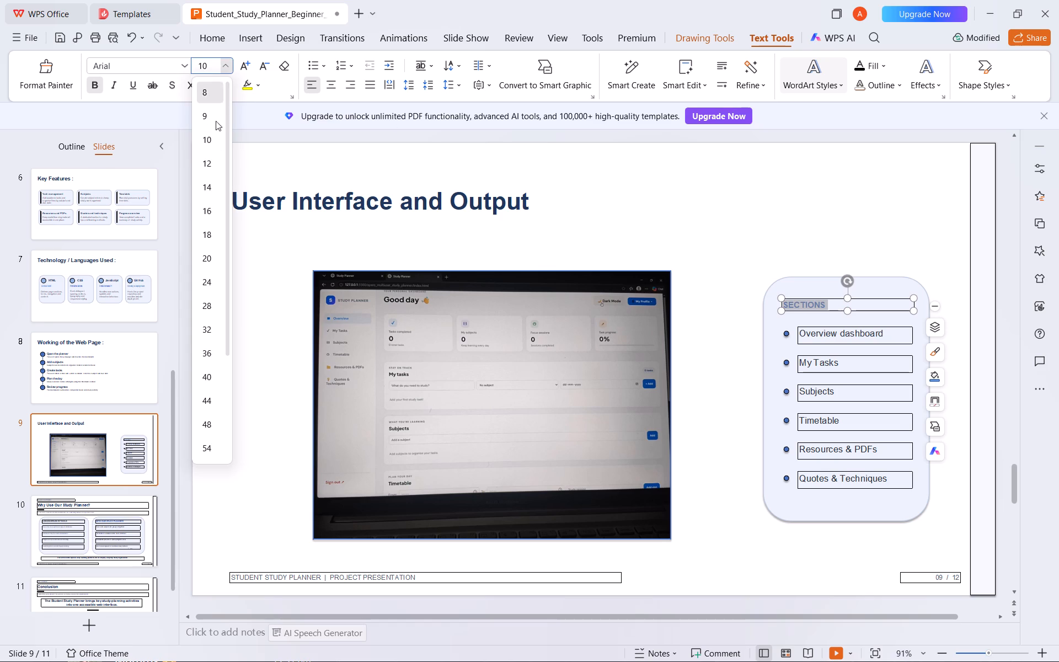
left_click(217, 185)
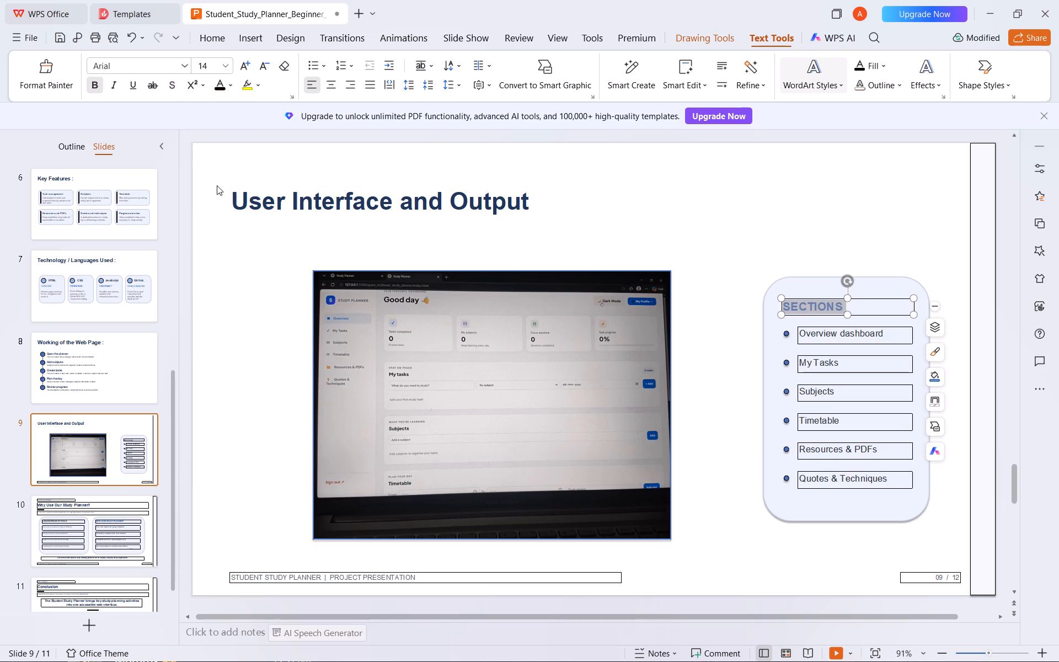
Set the "Overview dashboard" entry in the "SECTIONS" card to font size 14.
left_click(851, 337)
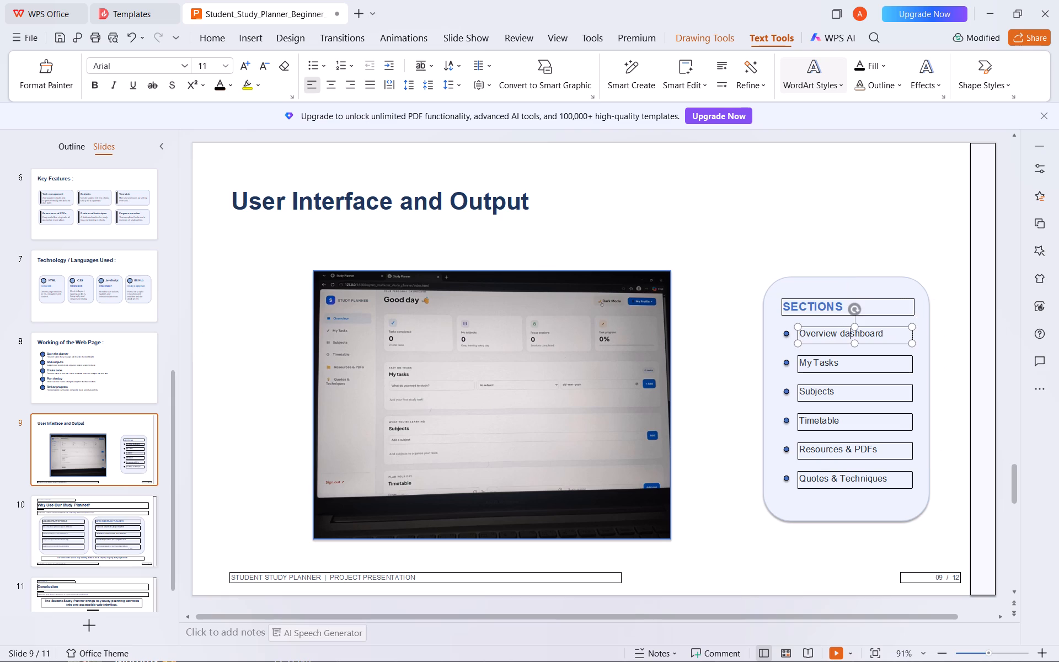
key("ctrl+a")
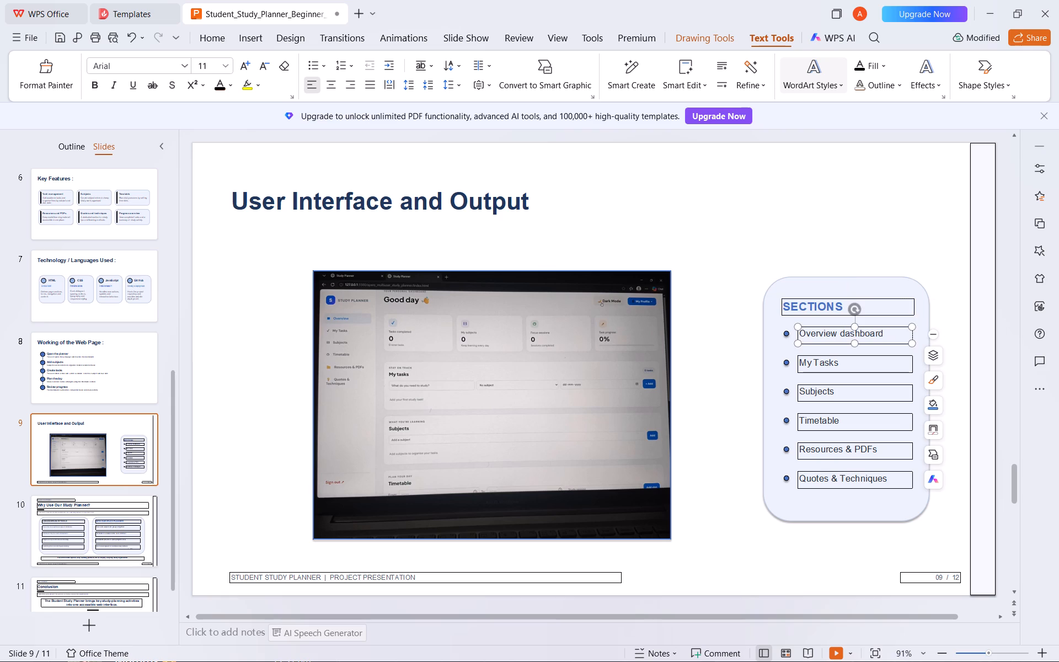
left_click(221, 65)
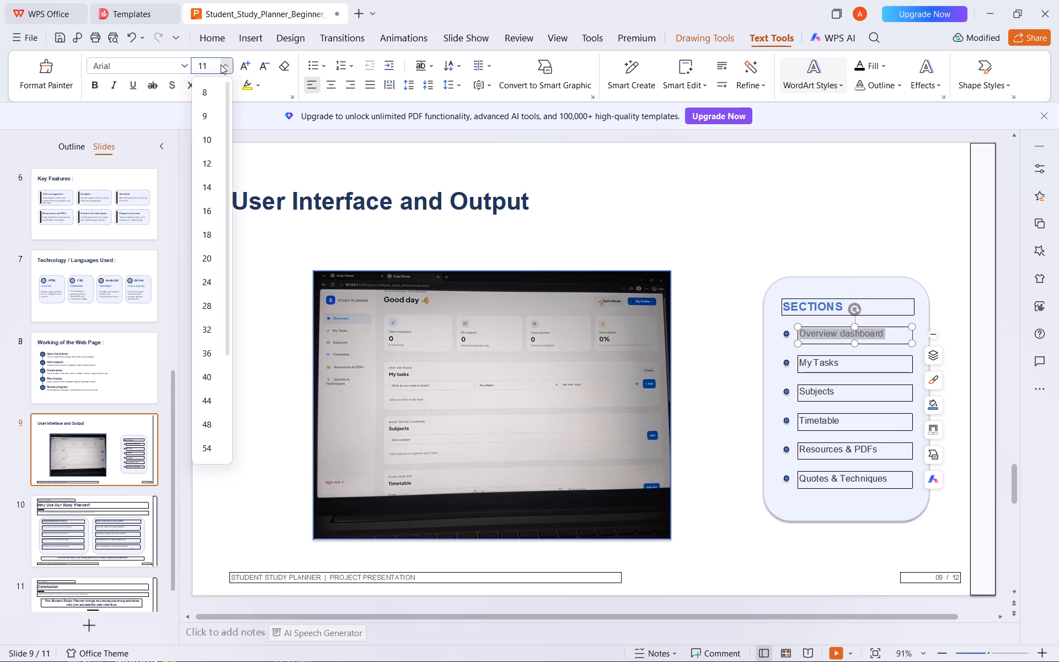
left_click(207, 186)
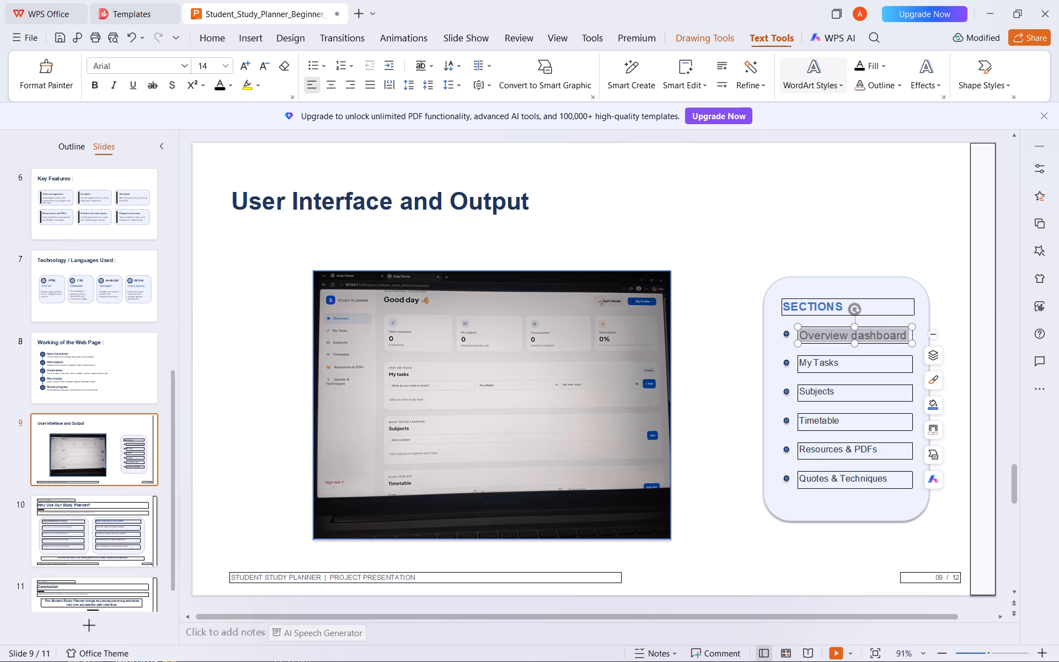
Widen the rounded card behind the "SECTIONS" list slightly by extending its right edge outward.
left_click(857, 362)
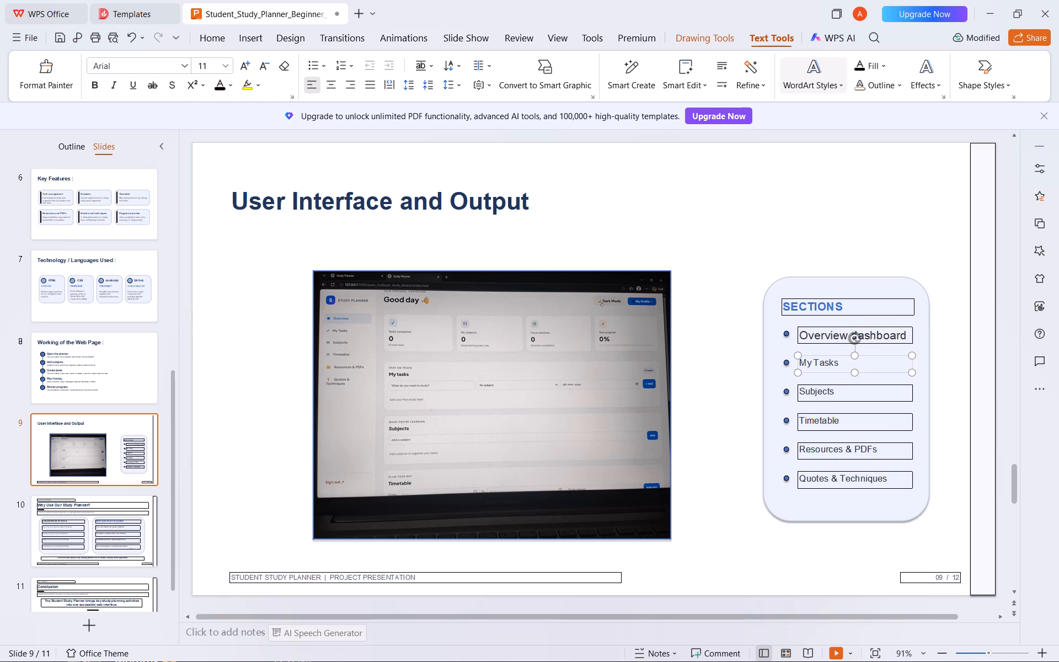
left_click(928, 349)
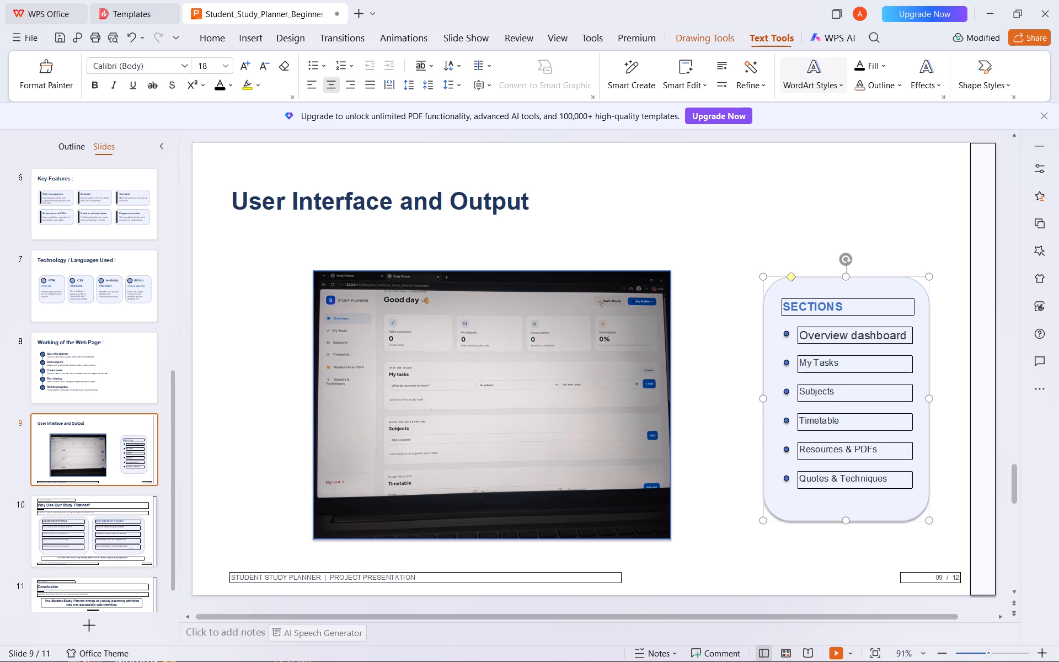
right_click_drag(930, 397, 952, 398)
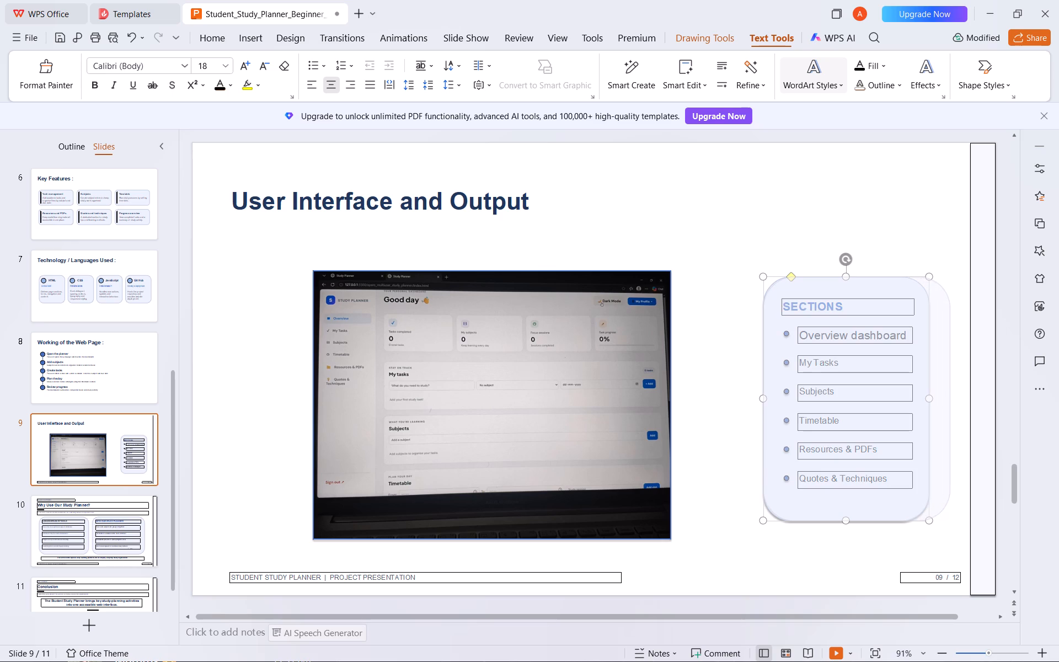
right_click_drag(952, 398, 953, 398)
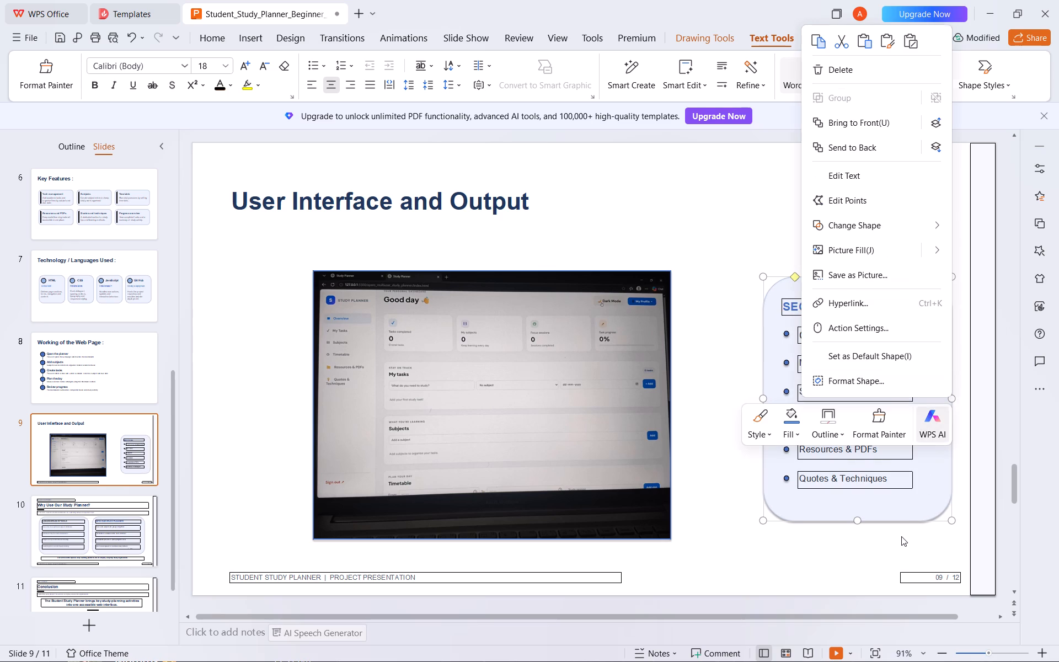
left_click(901, 536)
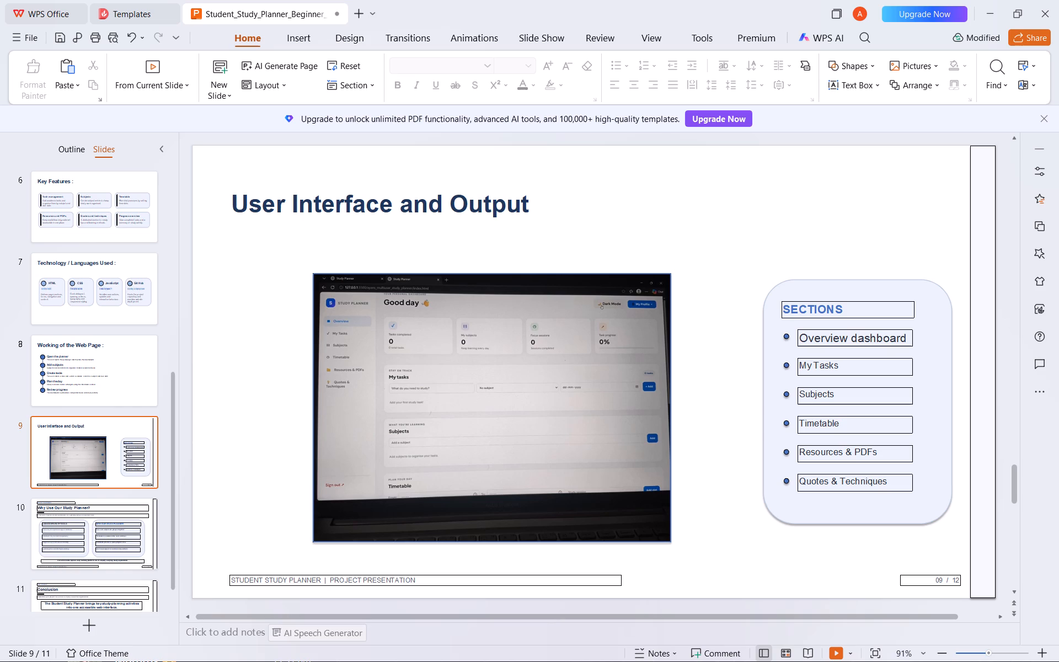
Remove the outline from the "Overview dashboard" text box in the card.
left_click(911, 345)
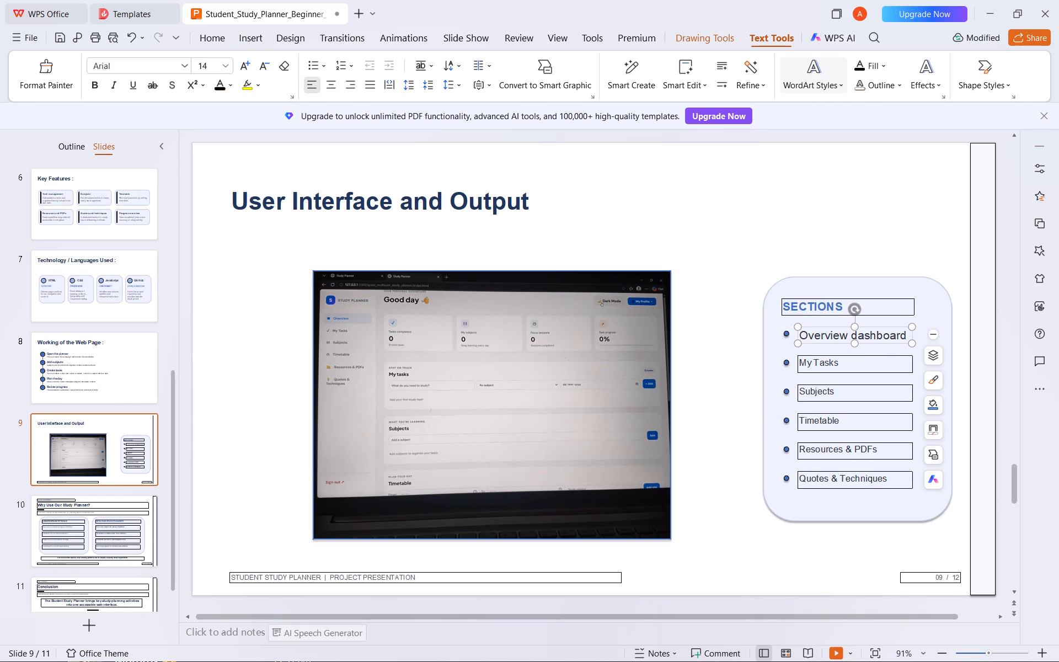
left_click(934, 429)
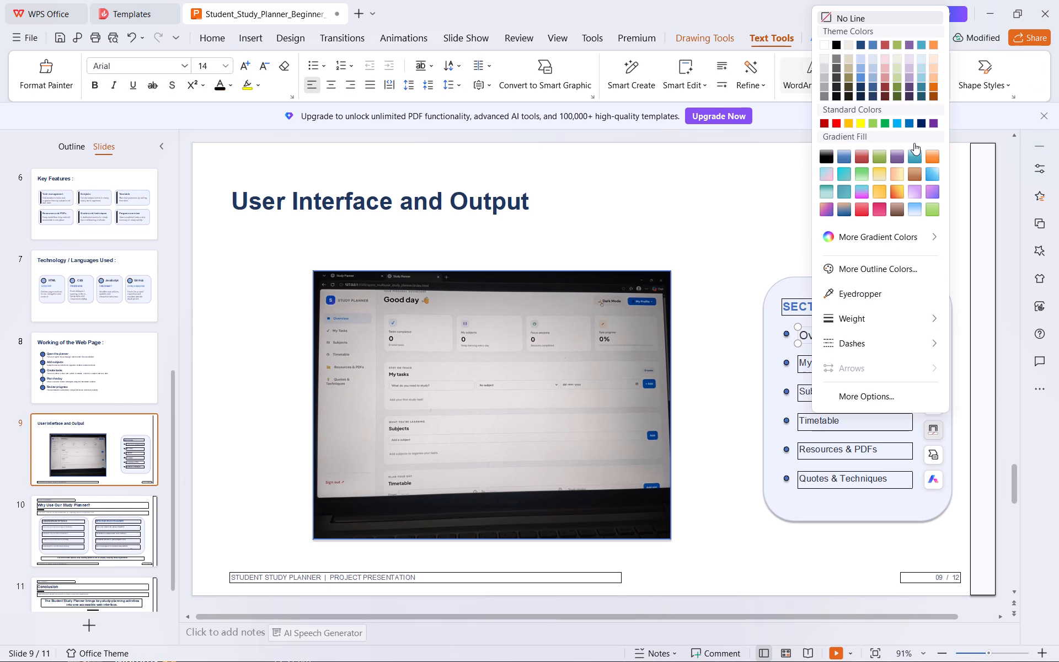
left_click(854, 18)
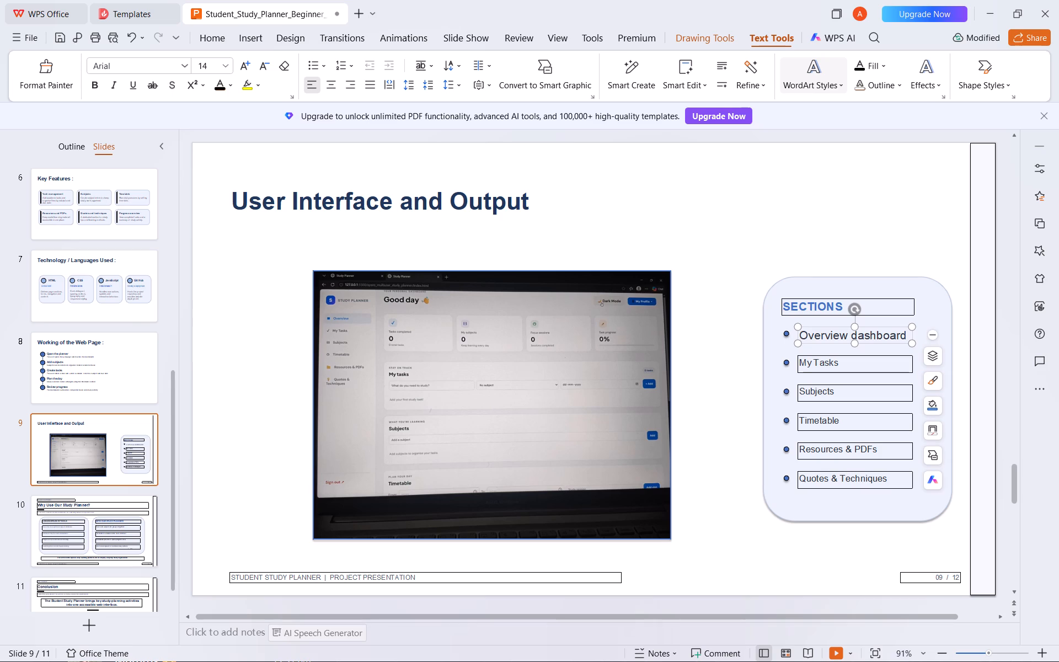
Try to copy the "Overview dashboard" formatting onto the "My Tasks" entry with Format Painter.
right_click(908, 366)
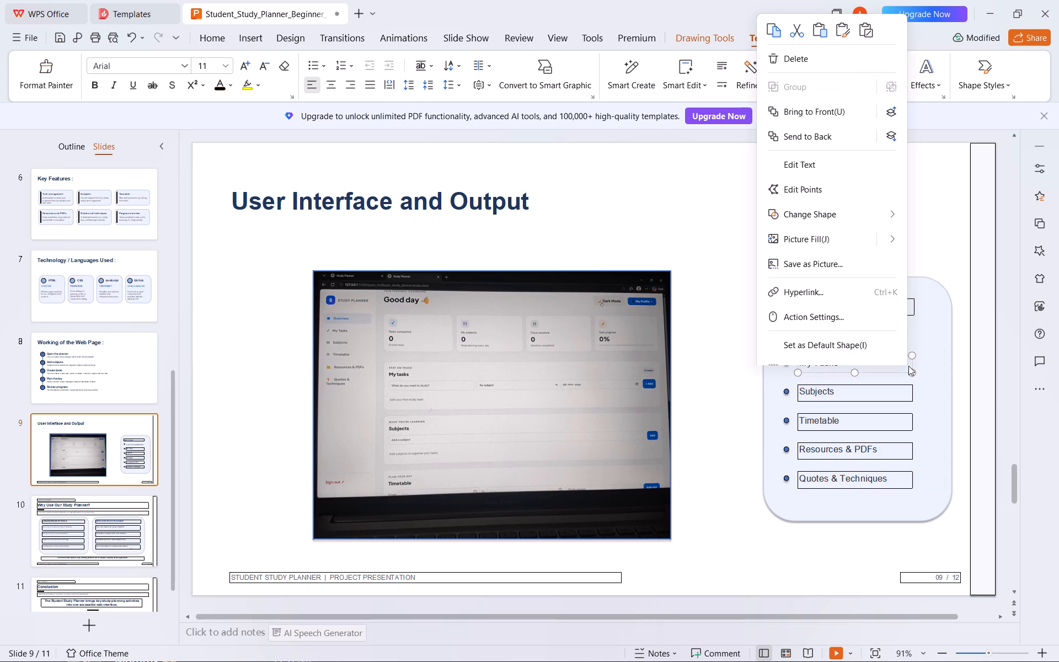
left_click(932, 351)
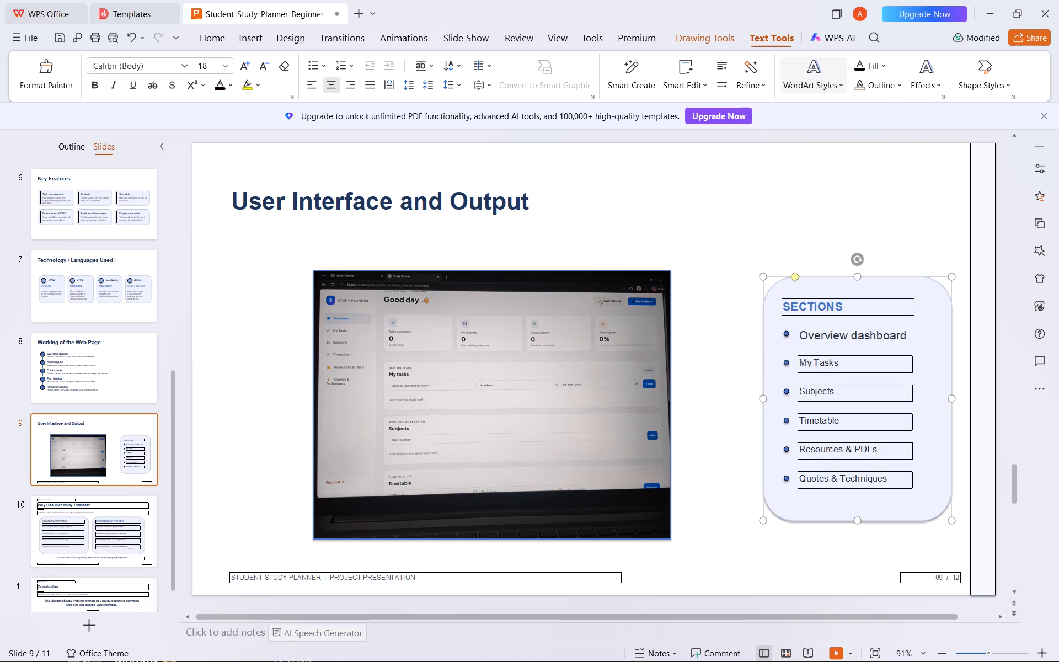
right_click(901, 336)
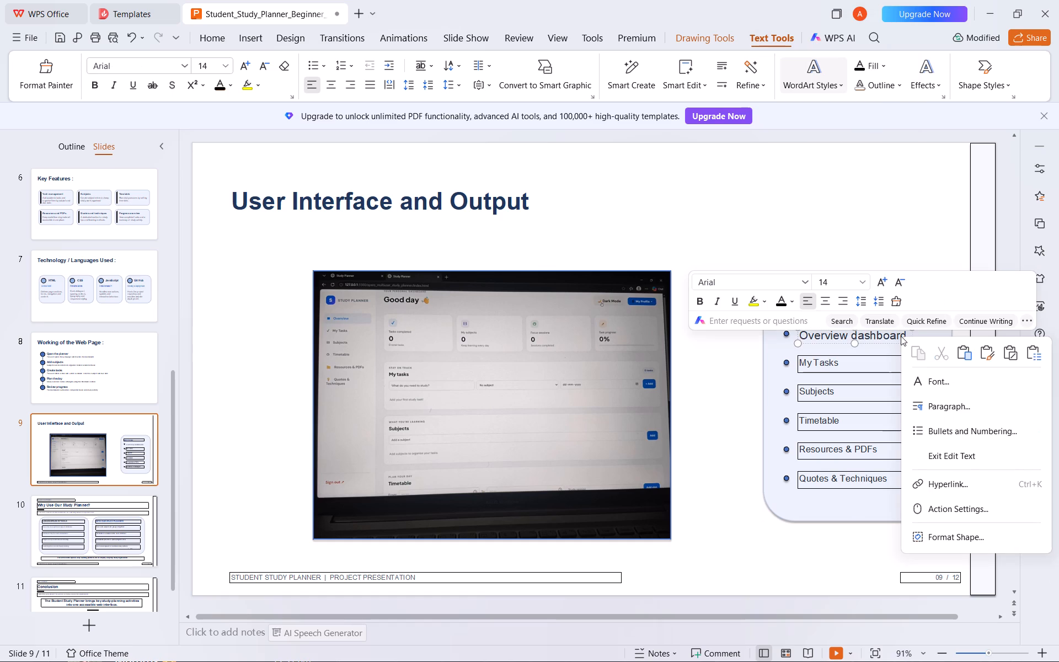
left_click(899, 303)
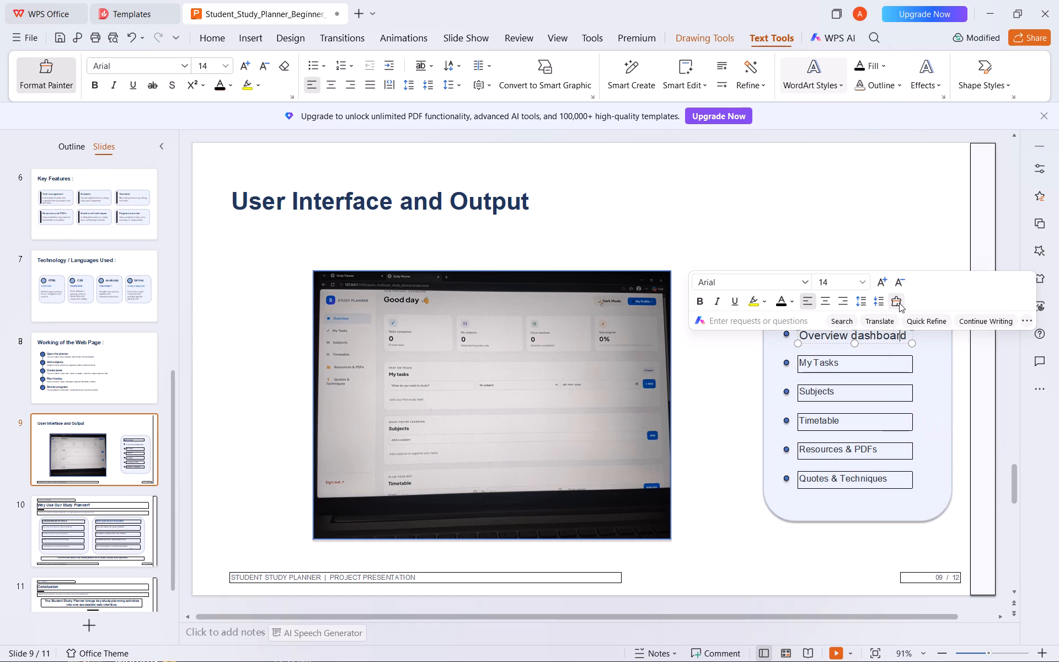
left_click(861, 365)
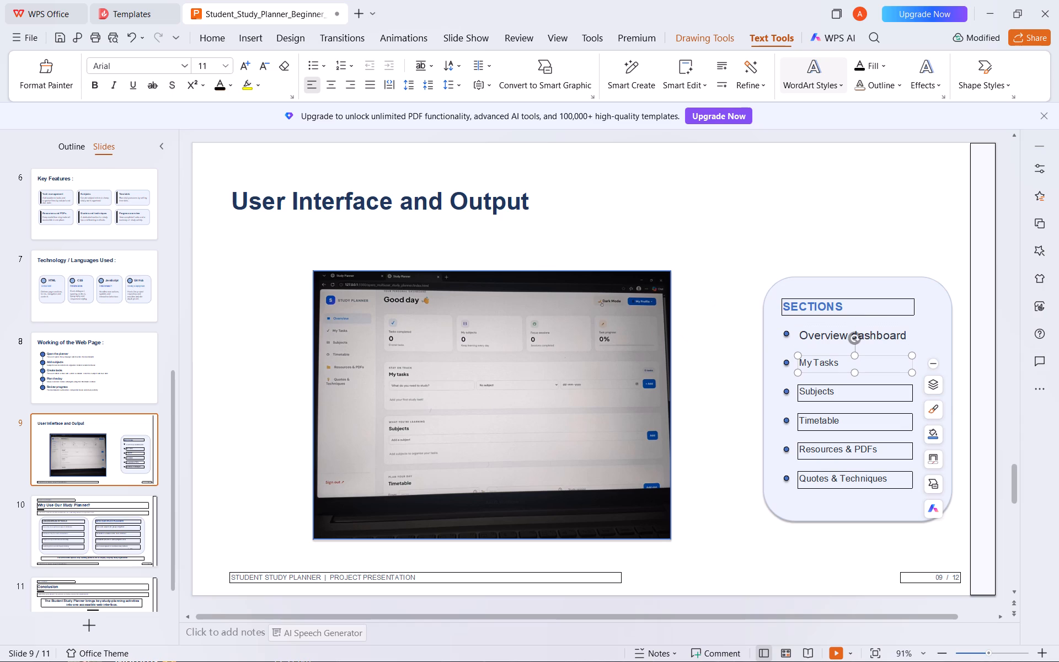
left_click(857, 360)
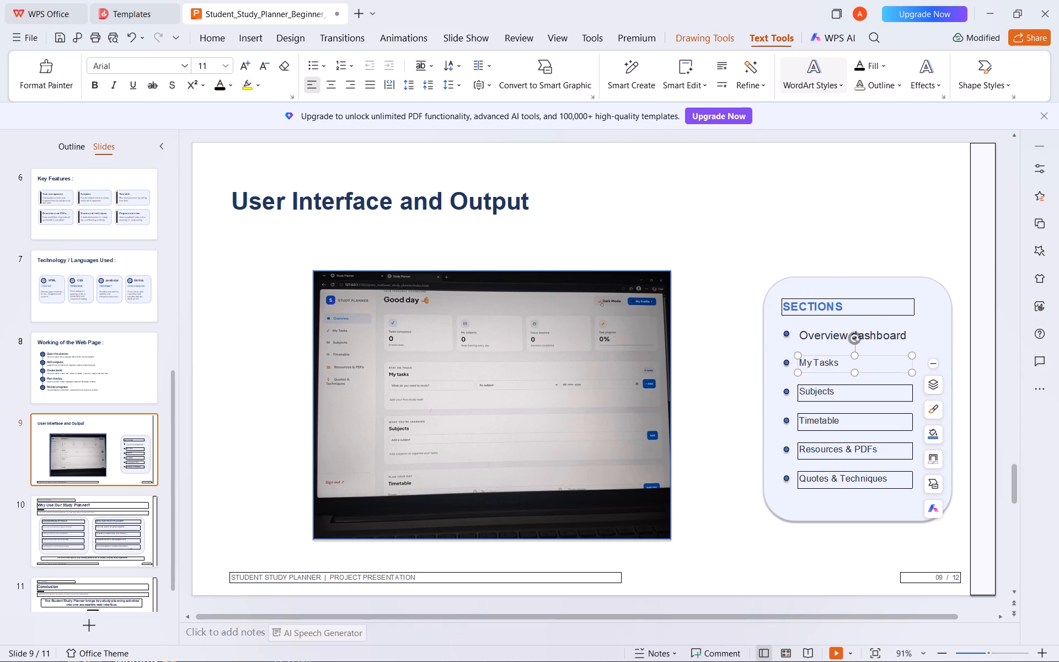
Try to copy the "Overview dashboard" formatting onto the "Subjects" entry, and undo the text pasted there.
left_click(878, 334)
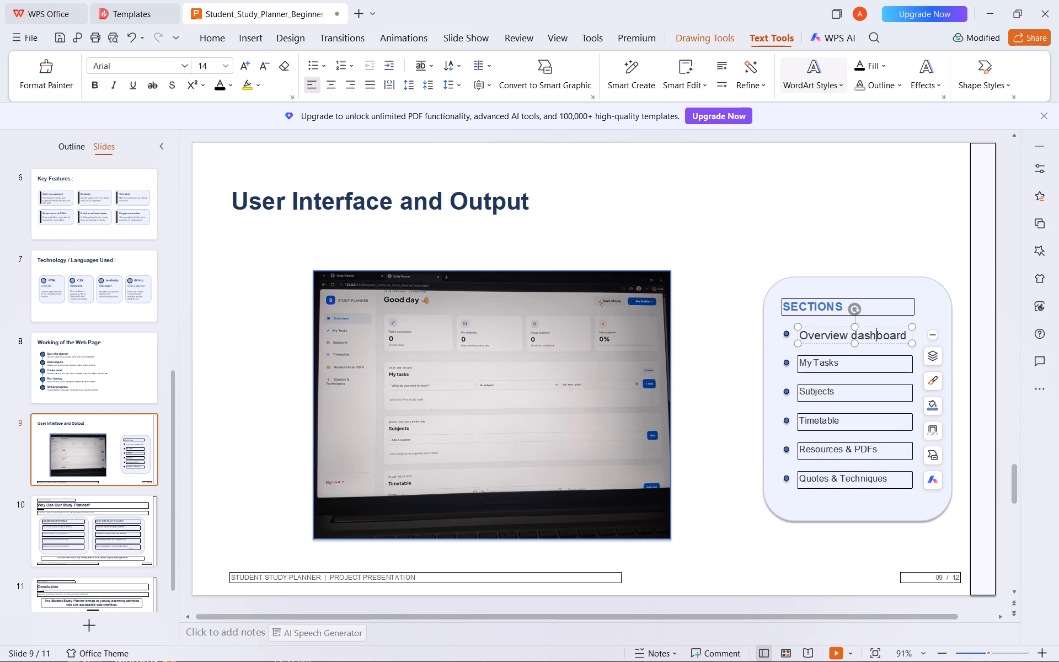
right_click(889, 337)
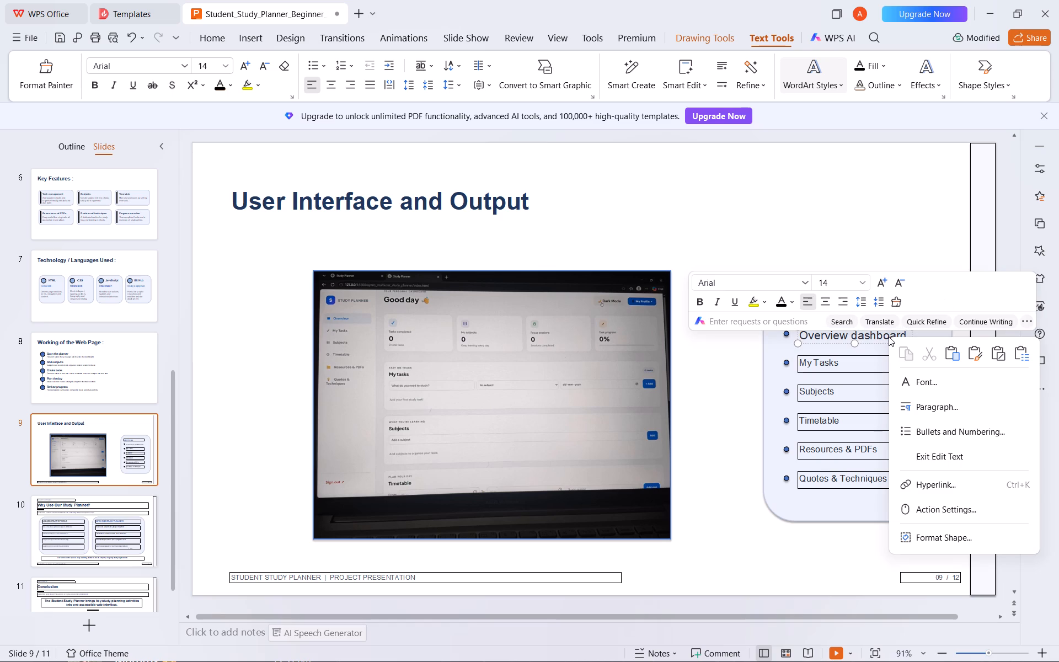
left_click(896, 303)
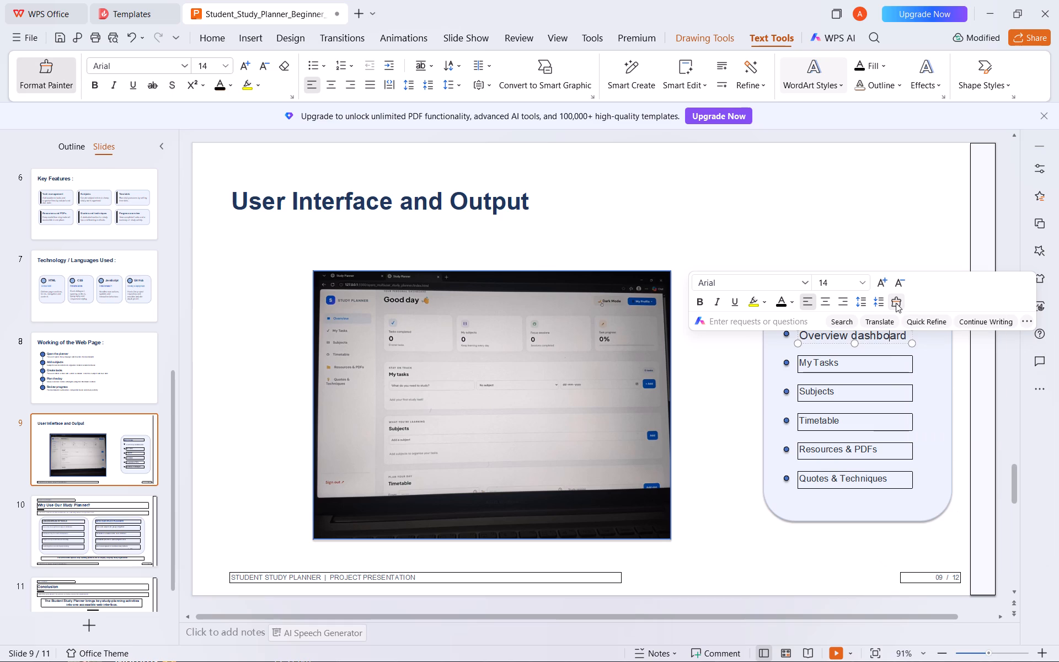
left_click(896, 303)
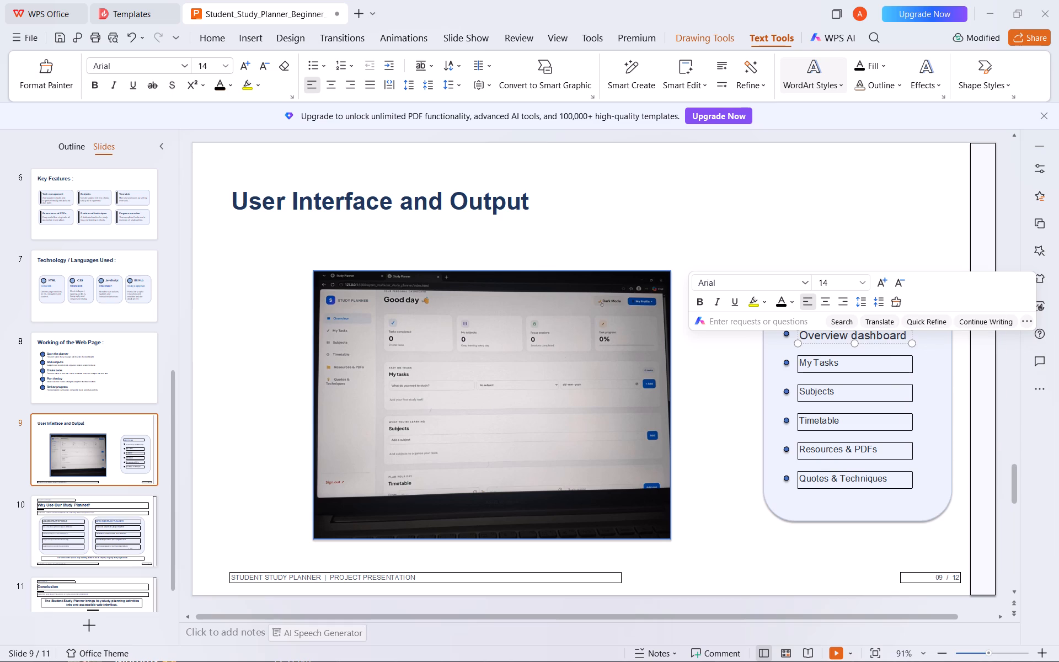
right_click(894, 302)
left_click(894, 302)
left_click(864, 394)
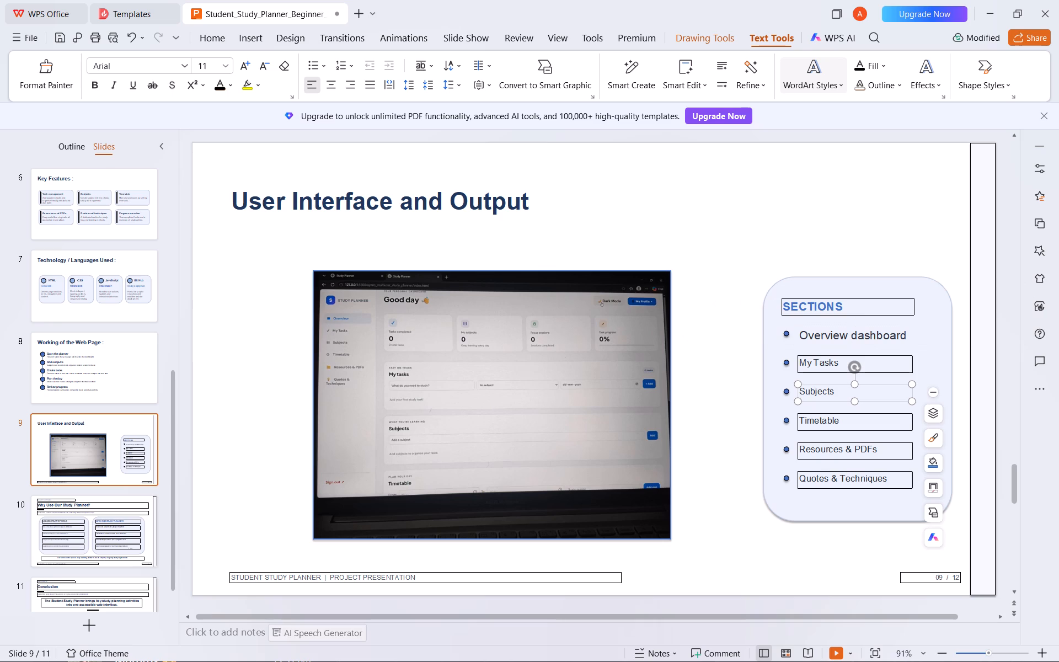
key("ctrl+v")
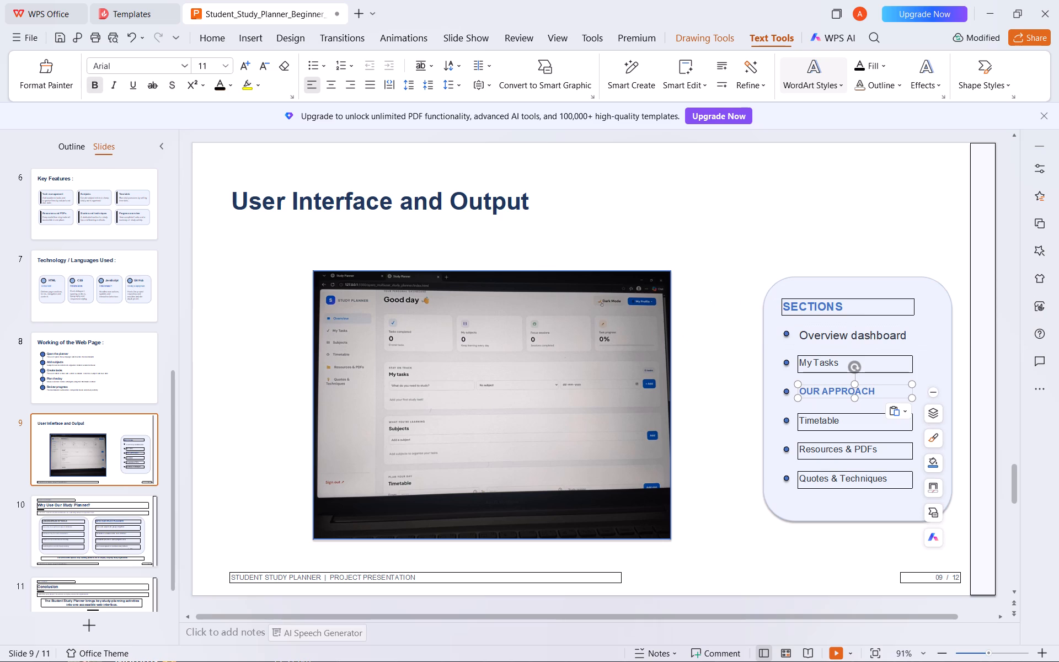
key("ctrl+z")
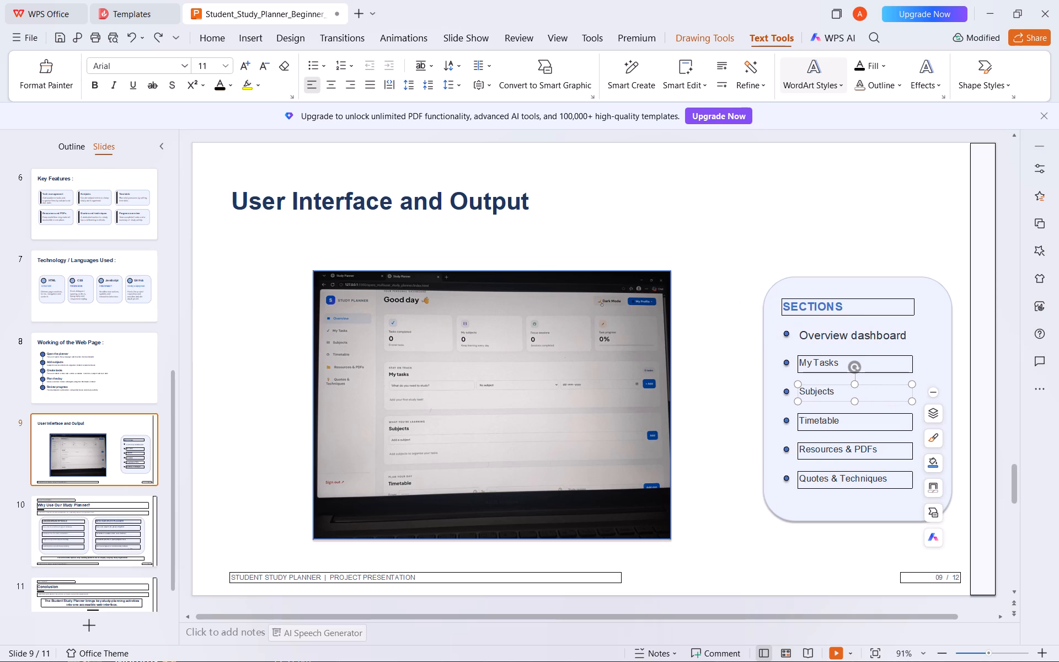
Remove the outlines from the "My Tasks", "Subjects" and "Timetable" text boxes in the "SECTIONS" card.
left_click(913, 371)
left_click(927, 451)
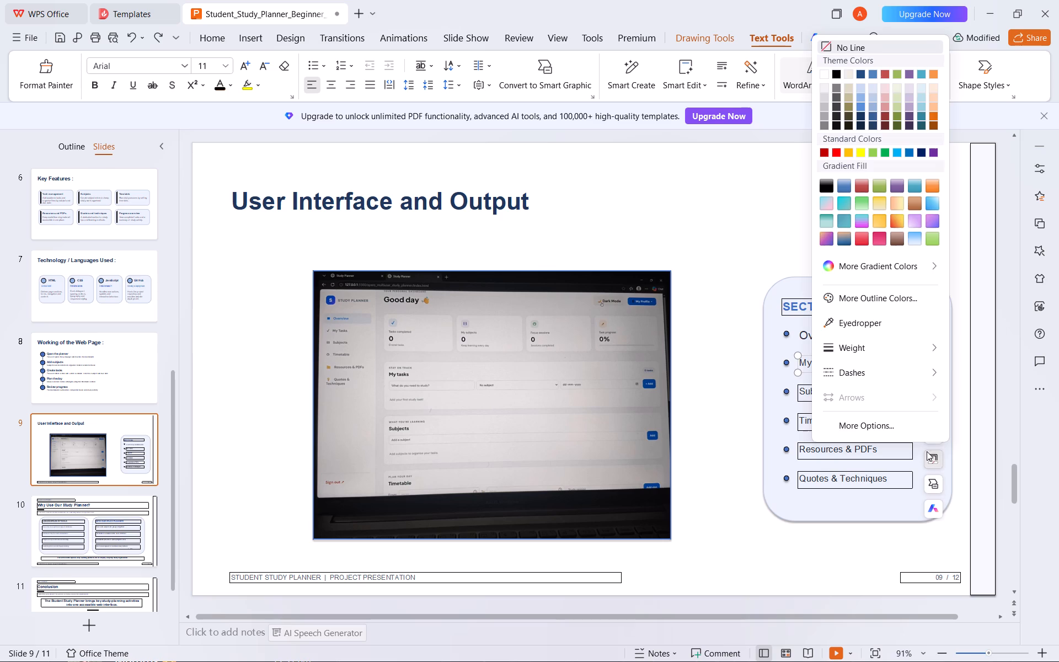
left_click(871, 39)
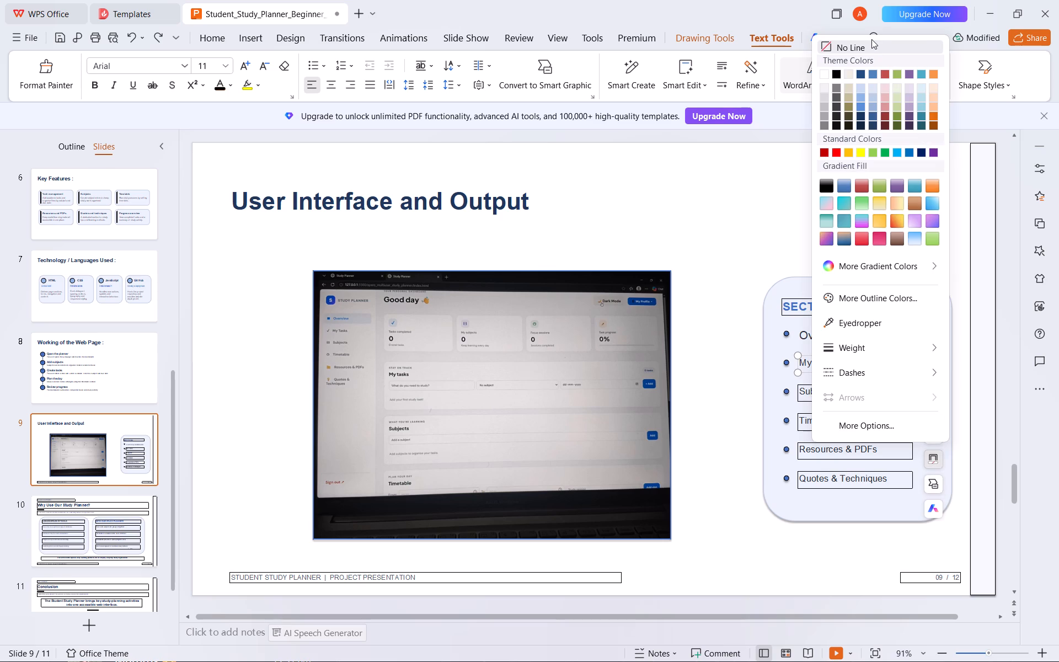
left_click(871, 39)
left_click(855, 43)
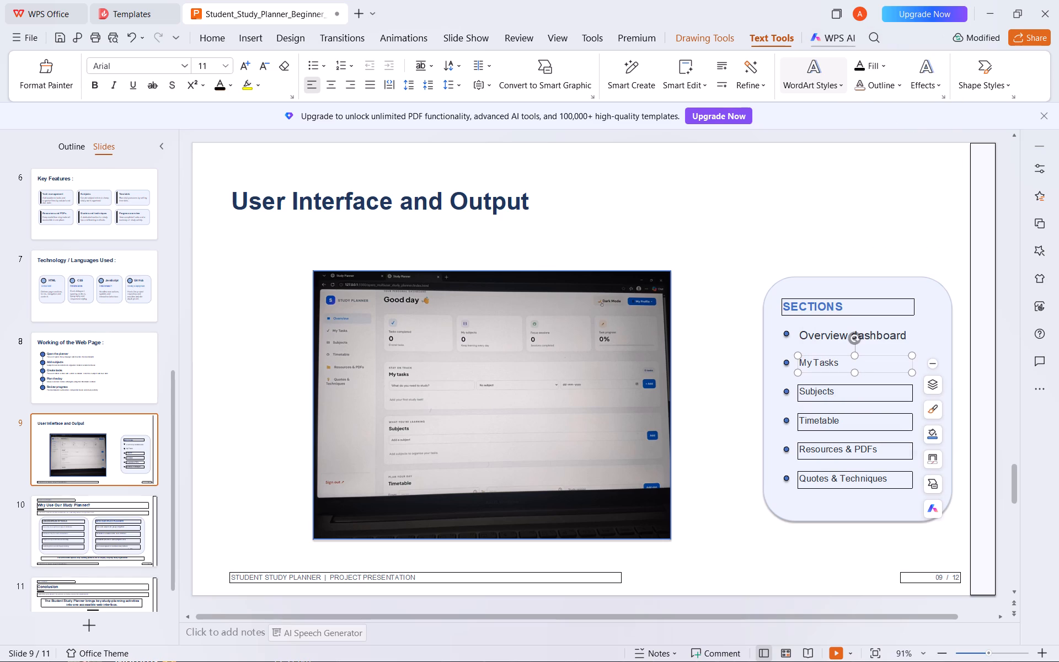
left_click(912, 396)
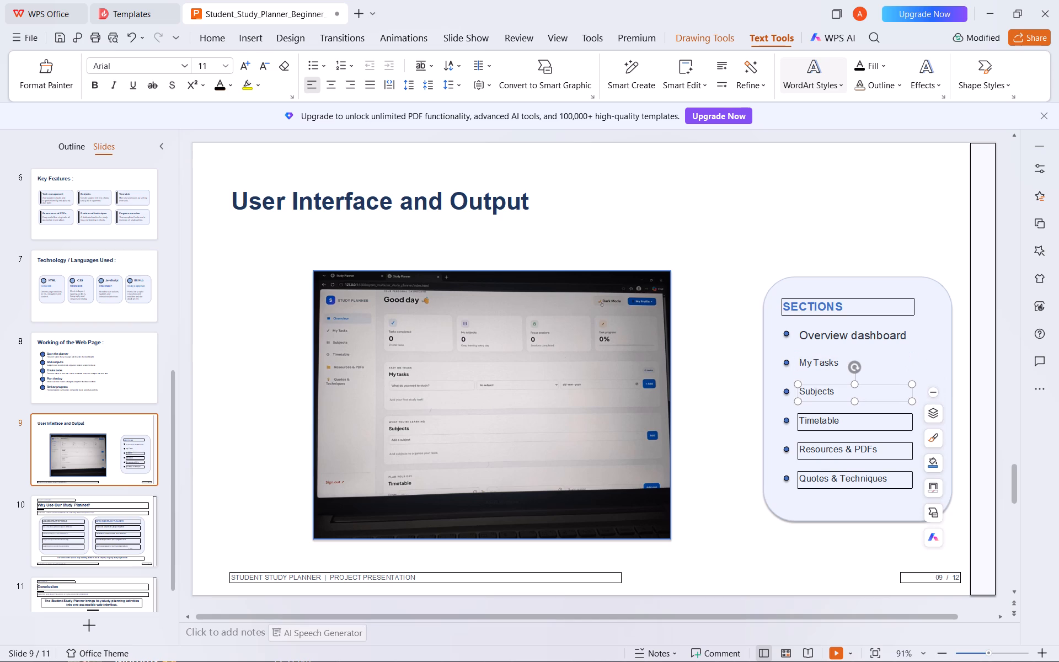
left_click(933, 488)
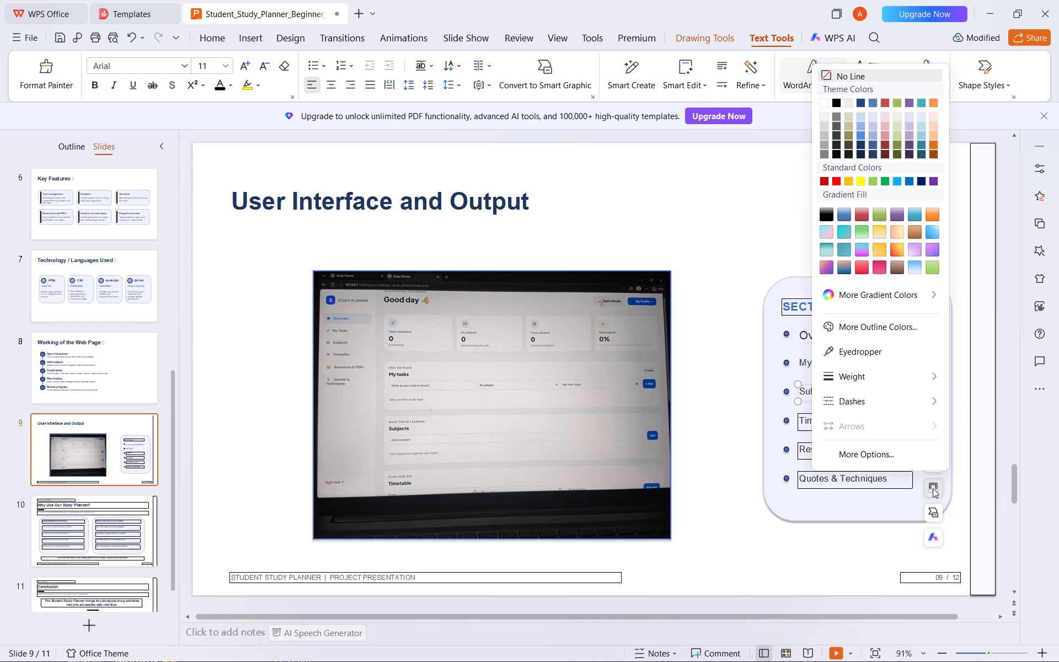
left_click(830, 74)
left_click(912, 429)
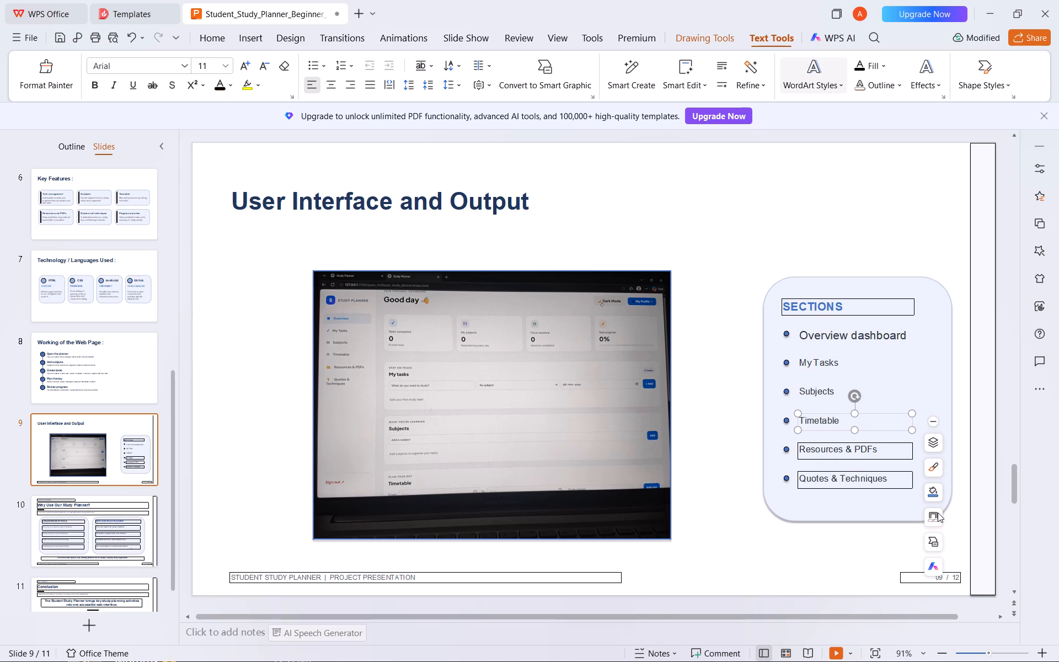
left_click(938, 512)
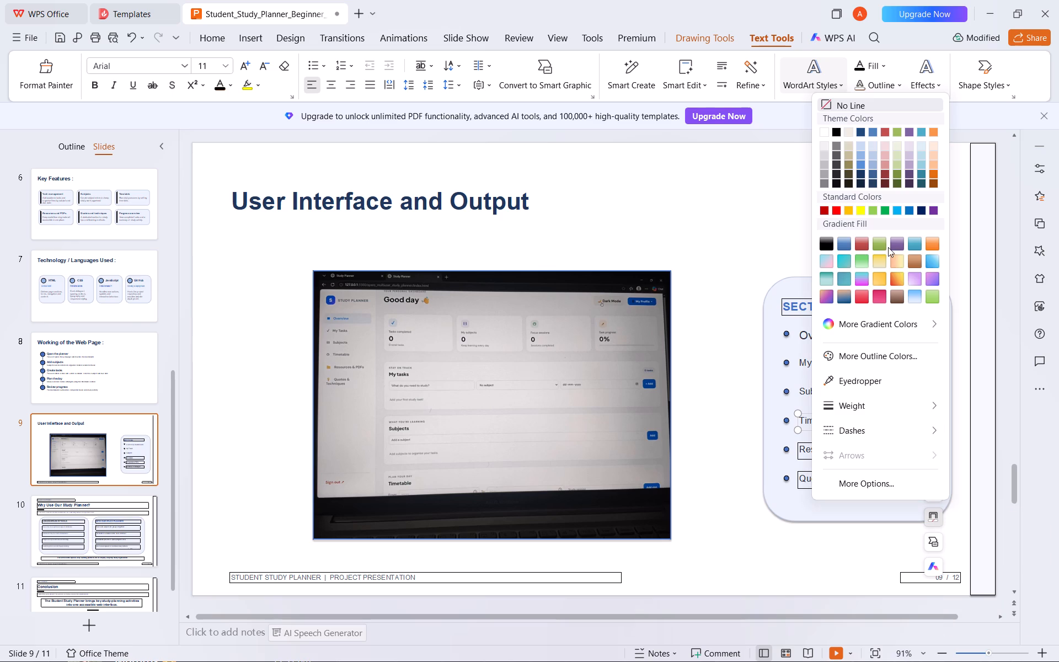
left_click(823, 101)
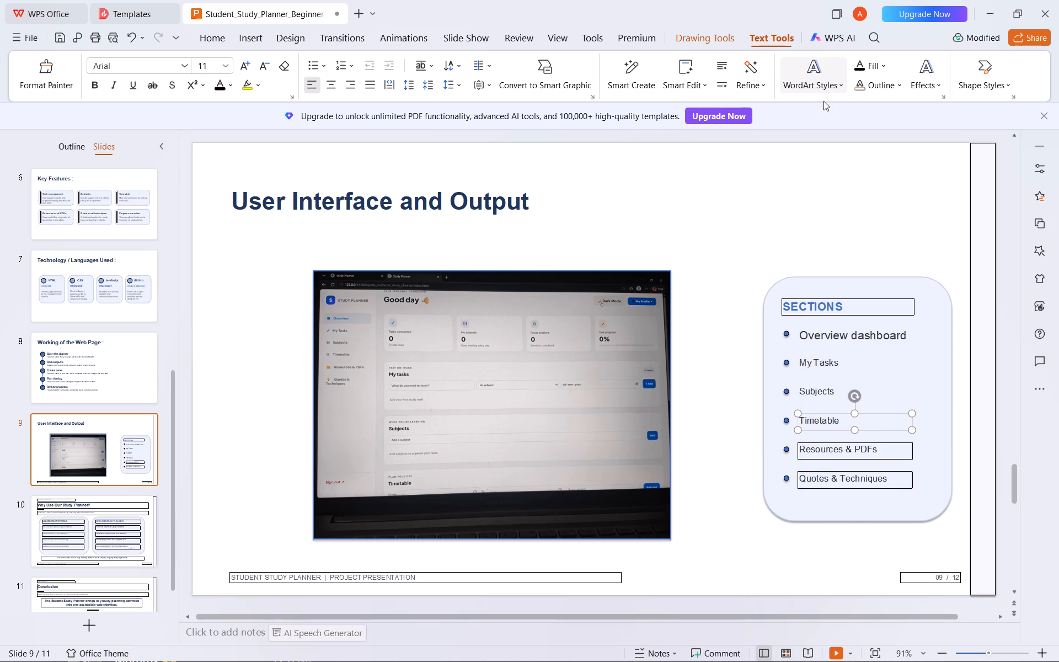
Remove the outlines from the "Resources & PDFs" and "Quotes & Techniques" text boxes in the "SECTIONS" card.
left_click(912, 458)
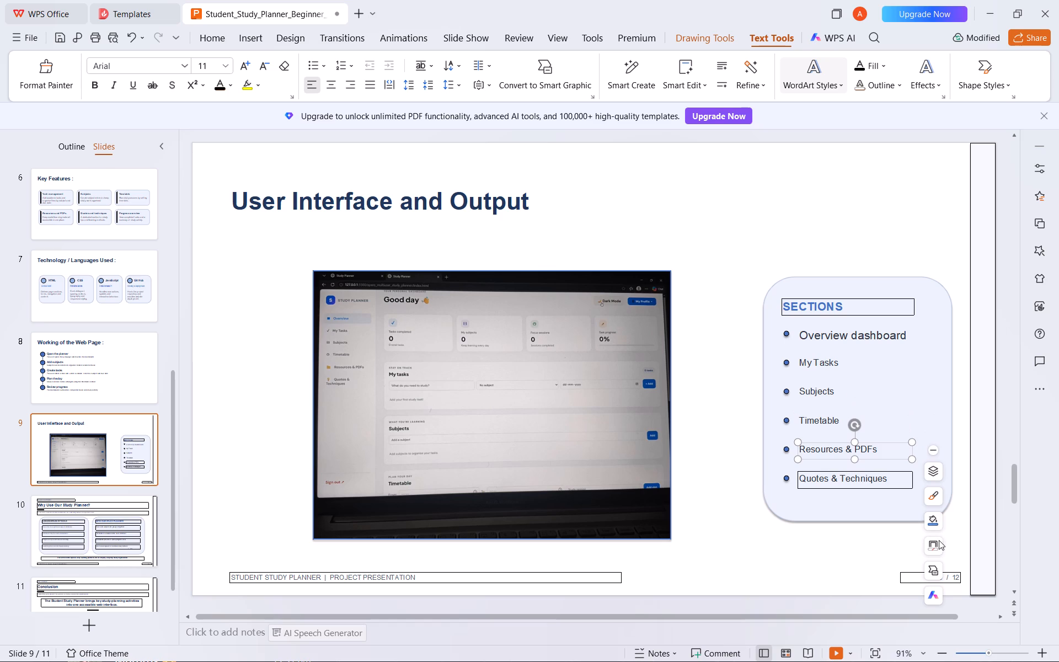
left_click(938, 544)
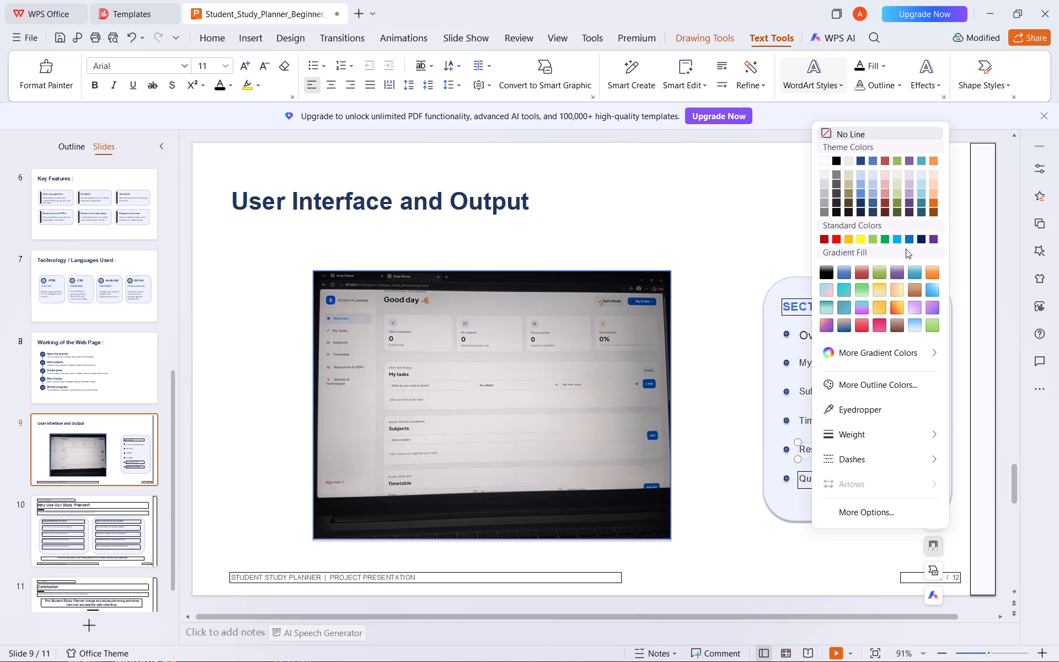
left_click(831, 134)
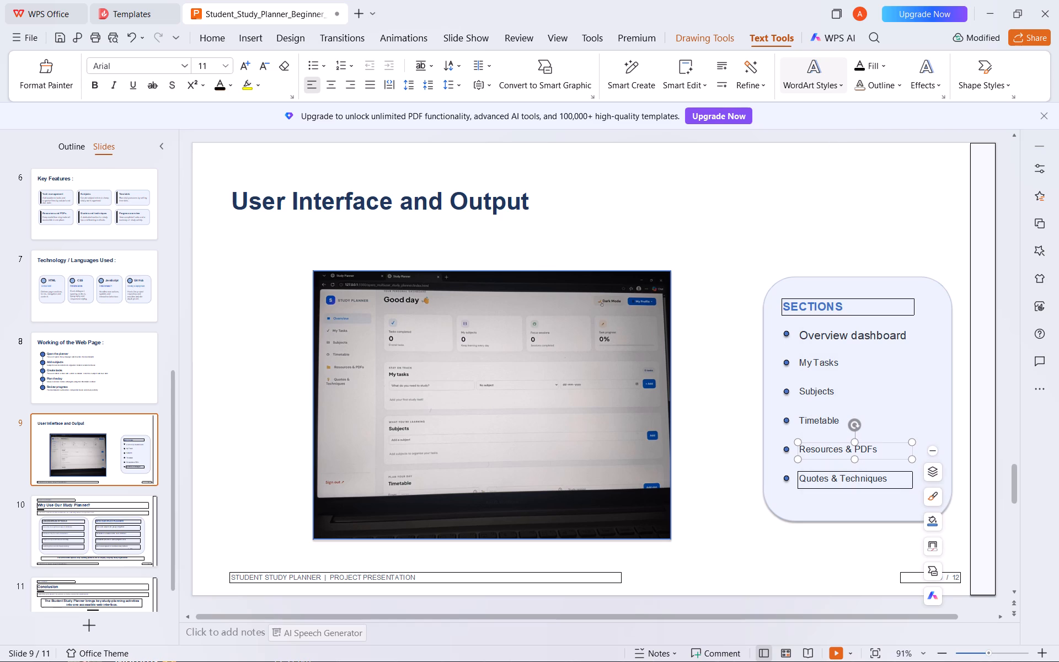
left_click(912, 485)
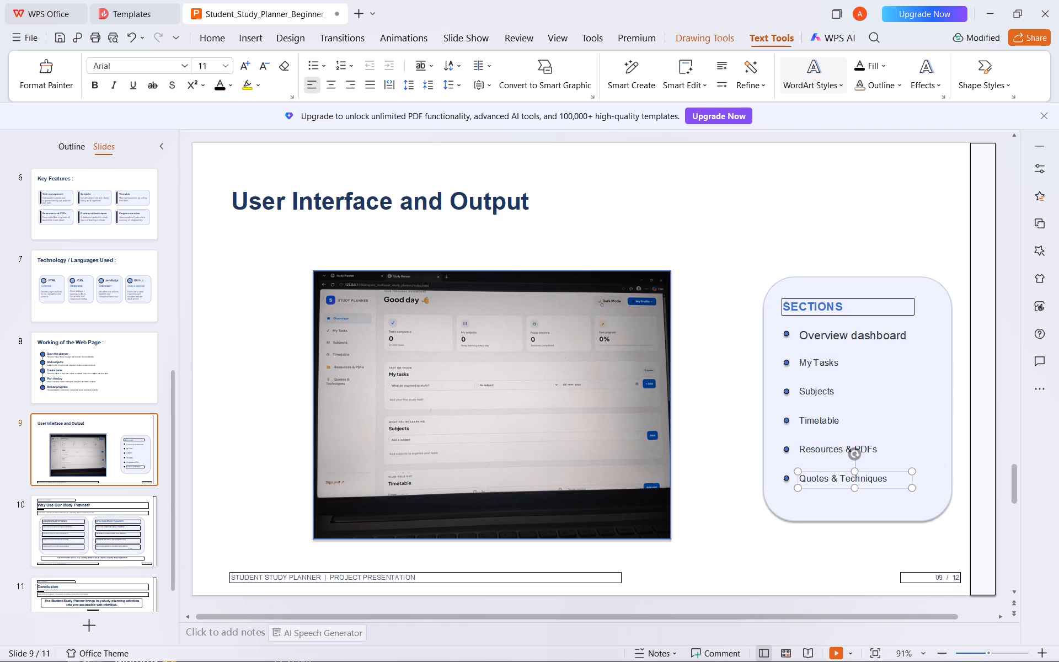
left_click(934, 548)
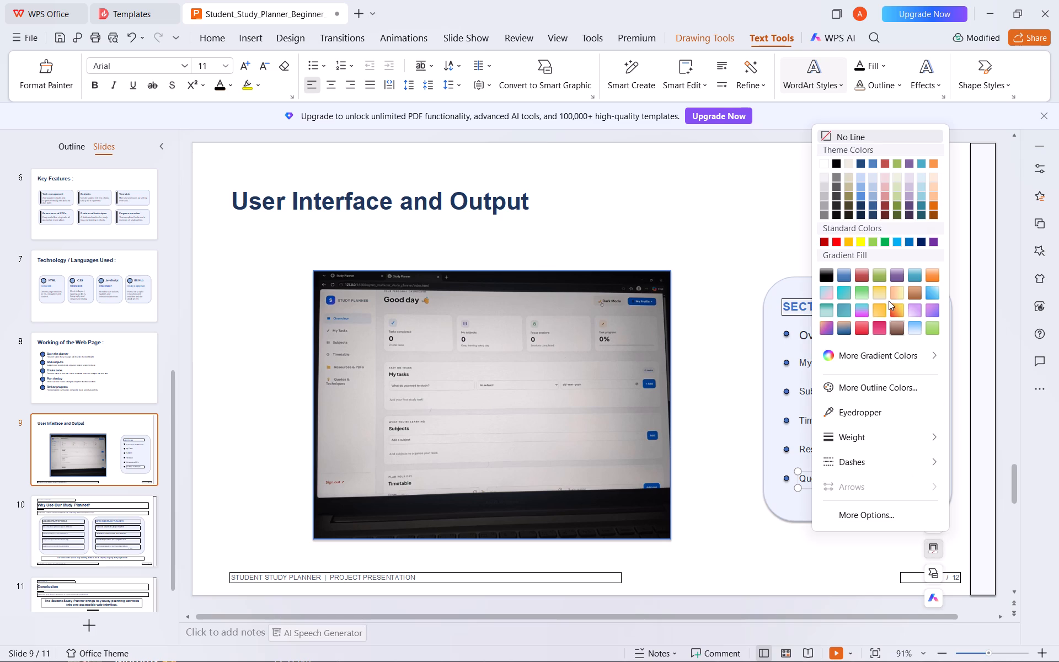
left_click(823, 136)
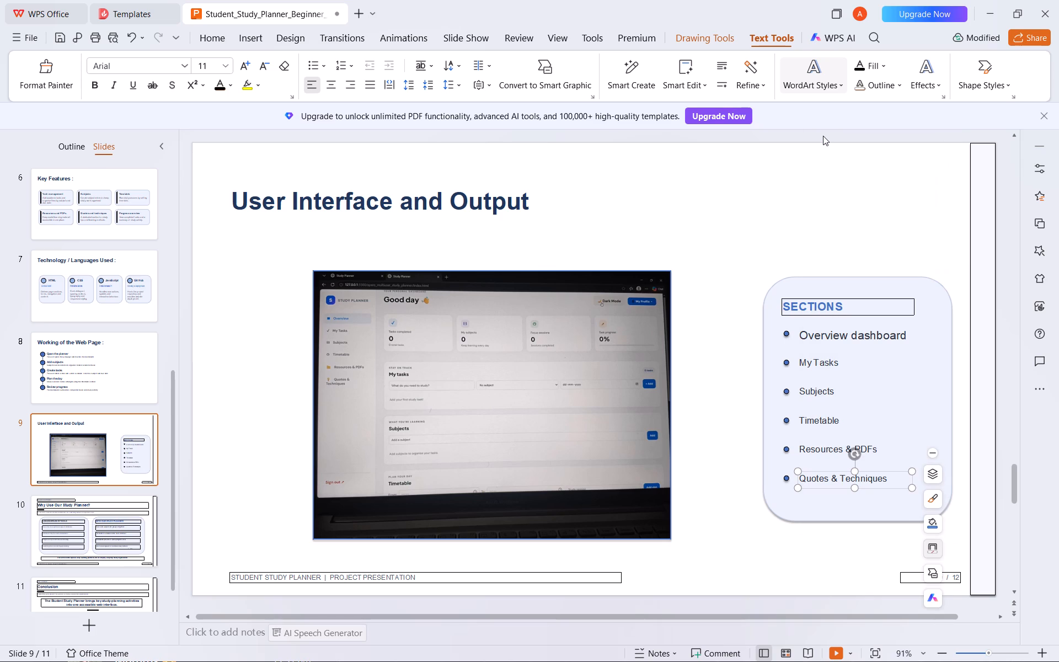
left_click(919, 243)
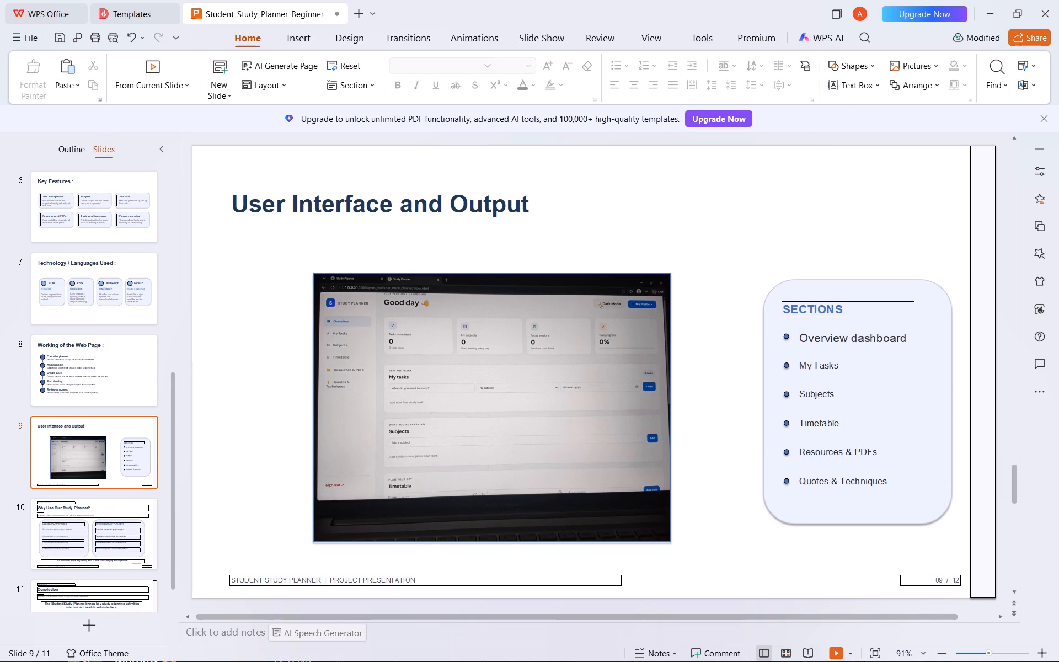
Remove the outline from the card's "SECTIONS" heading and set its font size to 18.
left_click(915, 316)
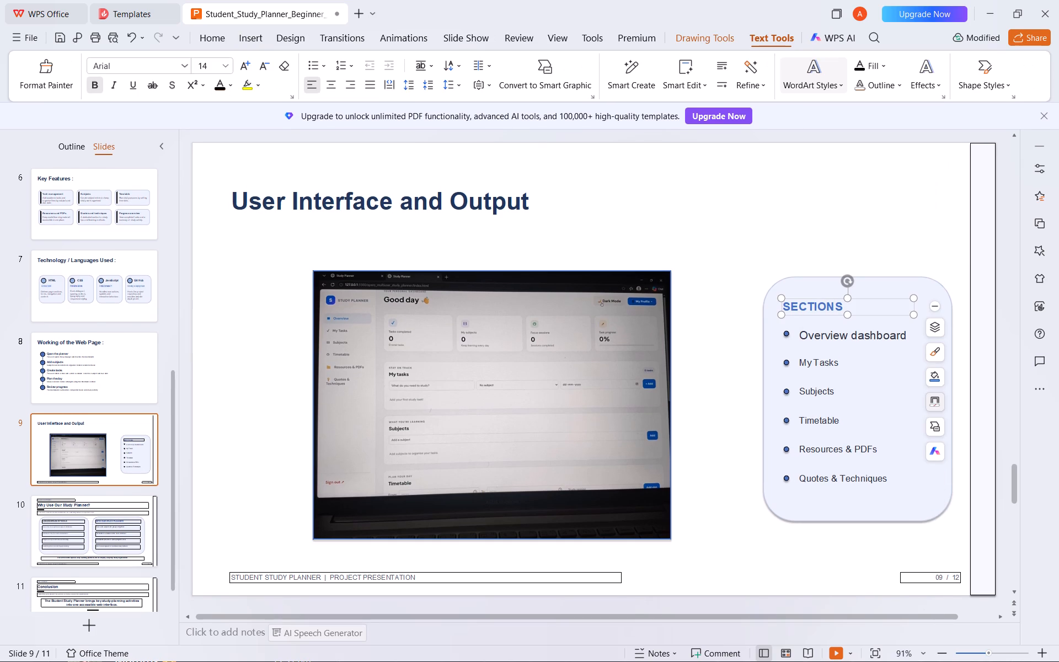
left_click(940, 401)
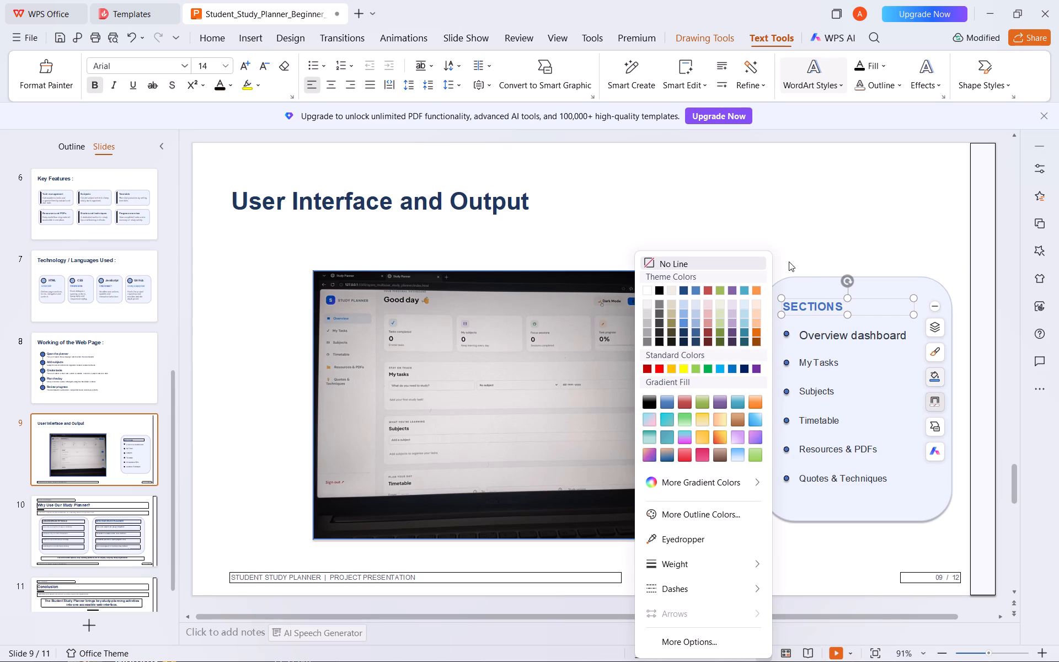
left_click(742, 260)
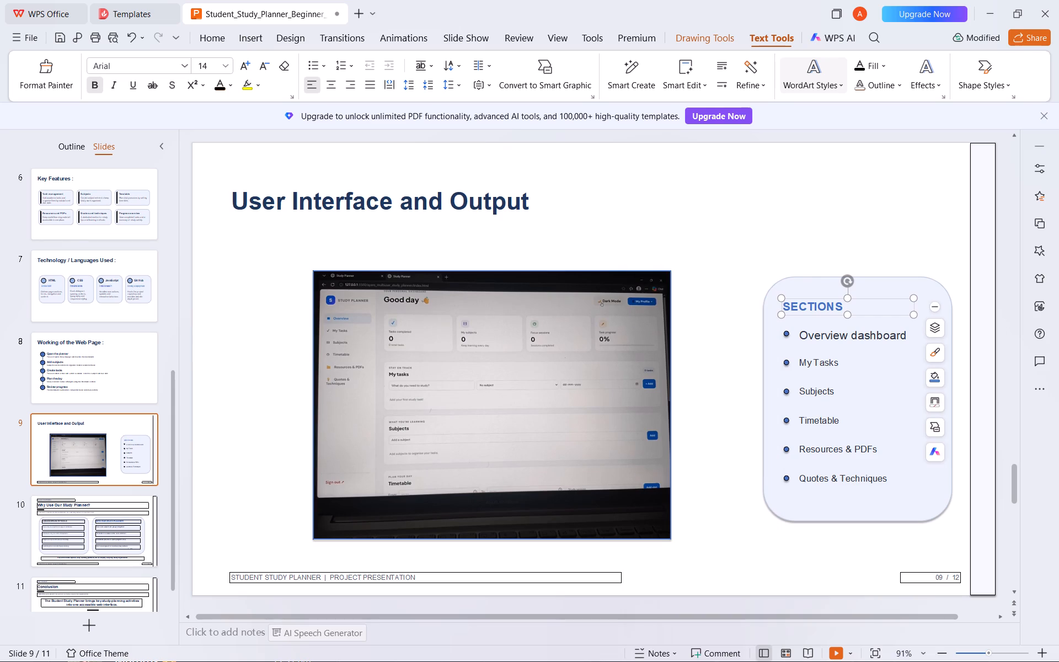
left_click(788, 305)
key("ctrl+a")
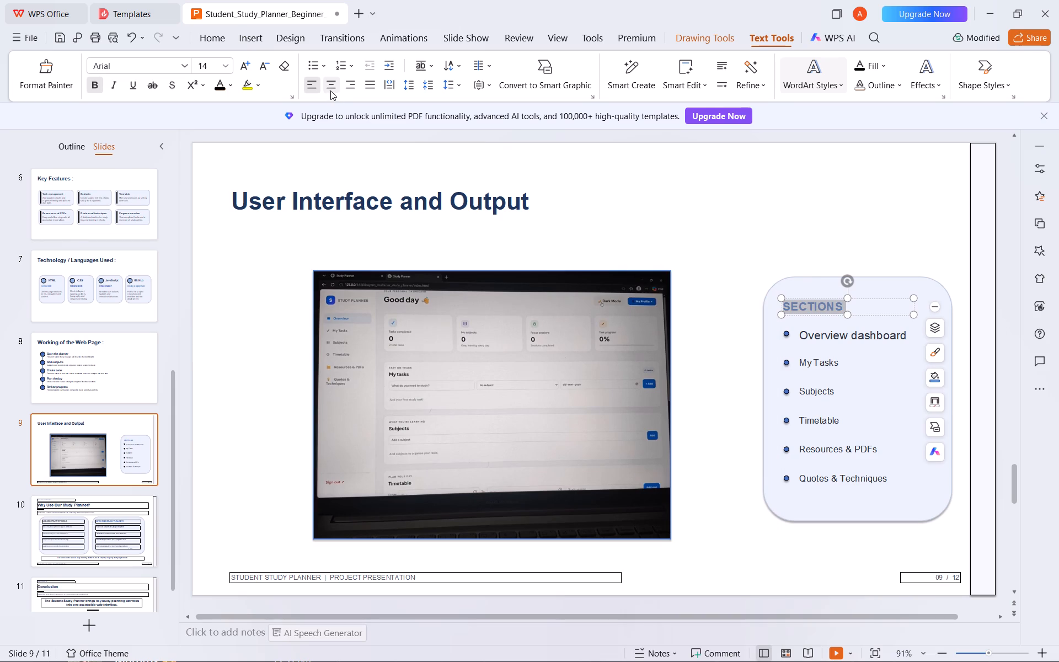
left_click(226, 68)
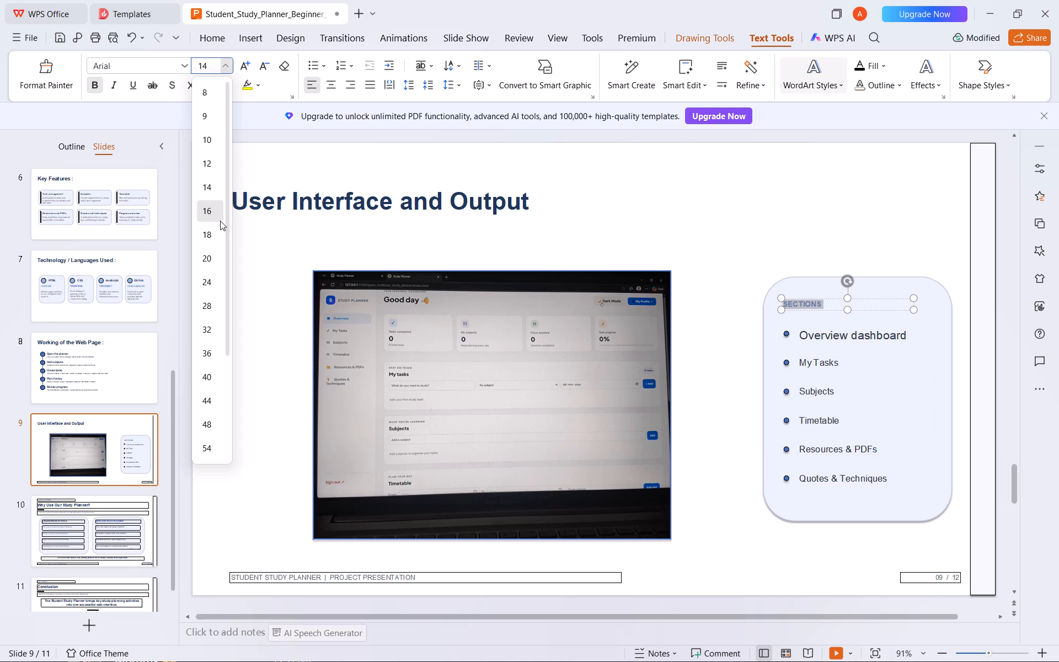
left_click(215, 226)
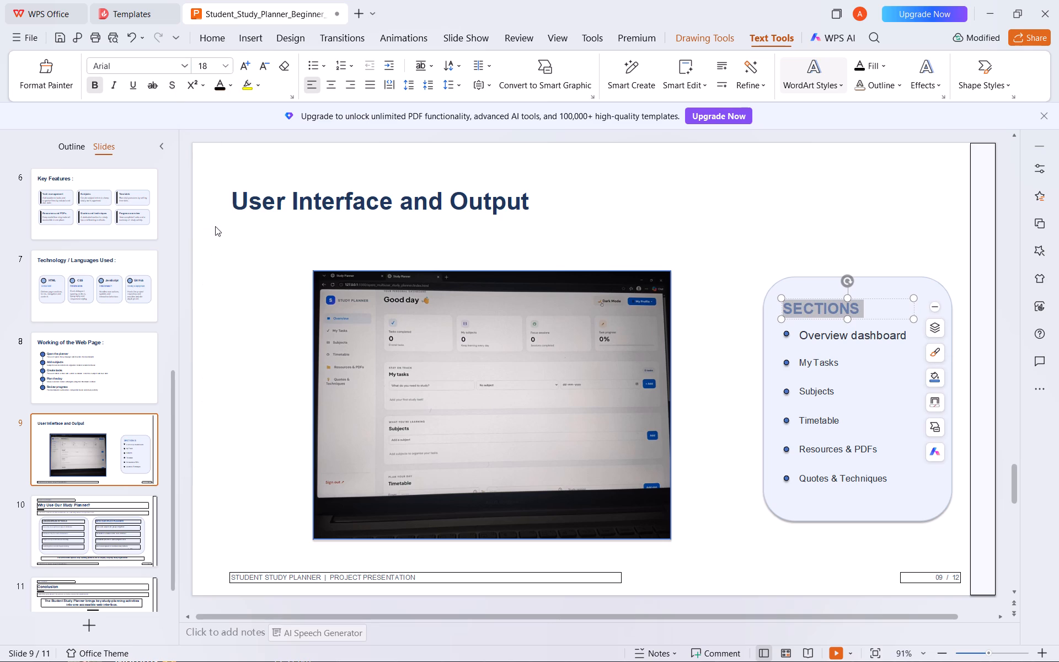
left_click(667, 190)
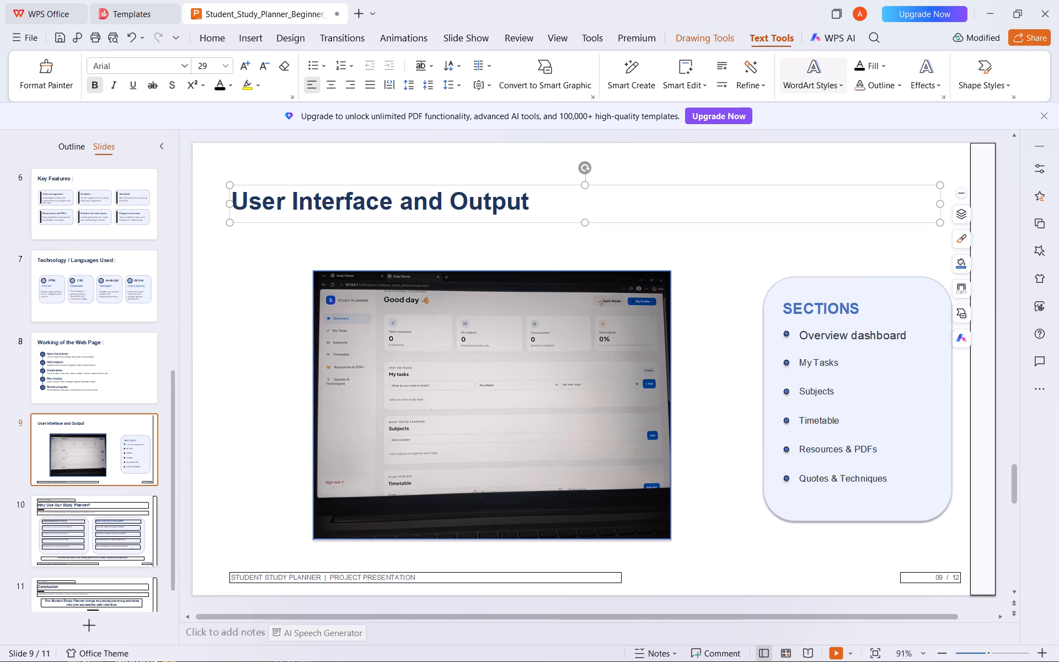
Set the font size of the "My Tasks", "Subjects" and "Timetable" entries in the card to 14.
left_click(801, 360)
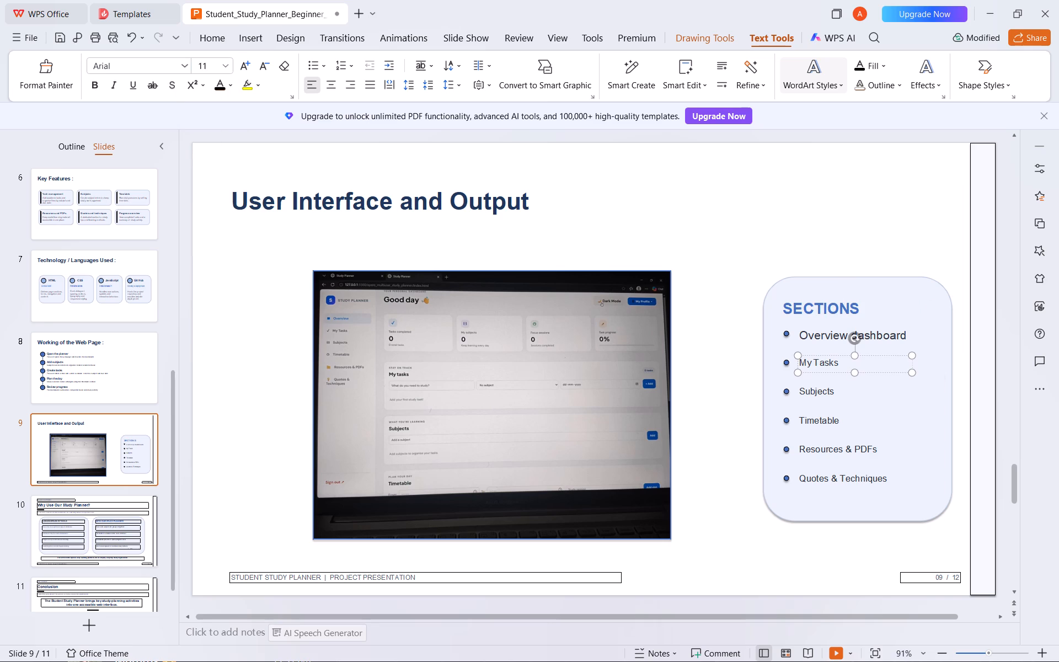
key("ctrl+a")
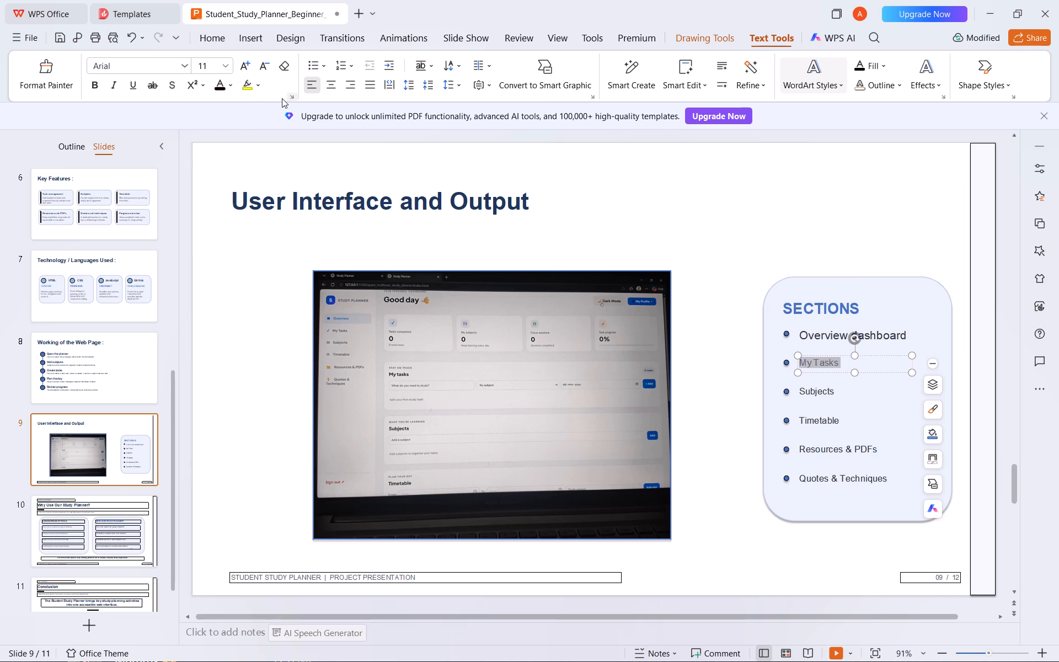
left_click(221, 66)
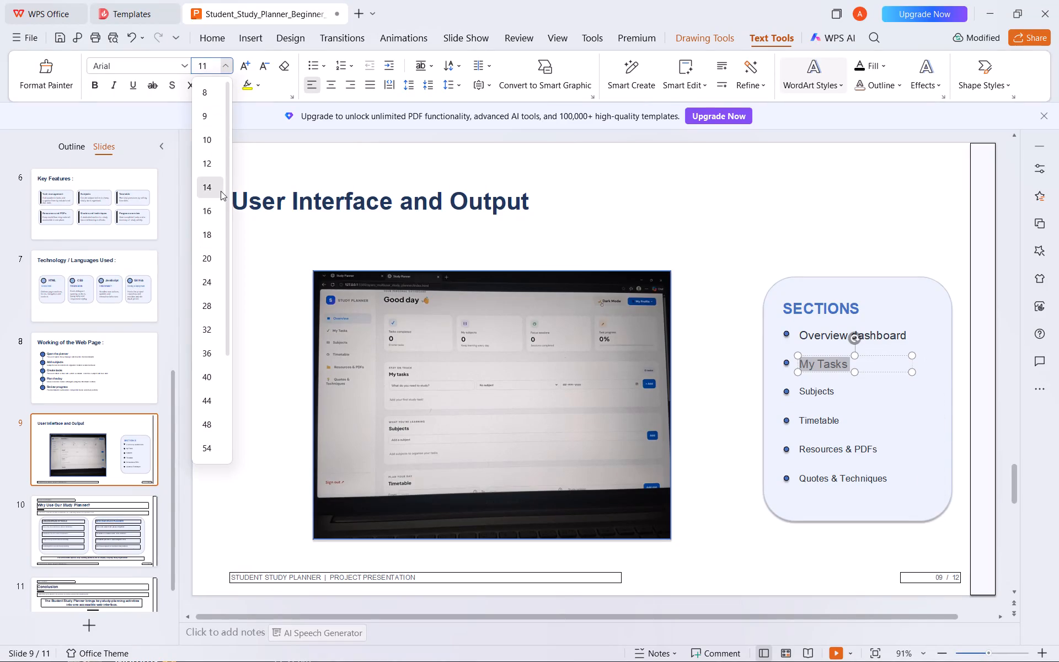
left_click(221, 191)
left_click(624, 226)
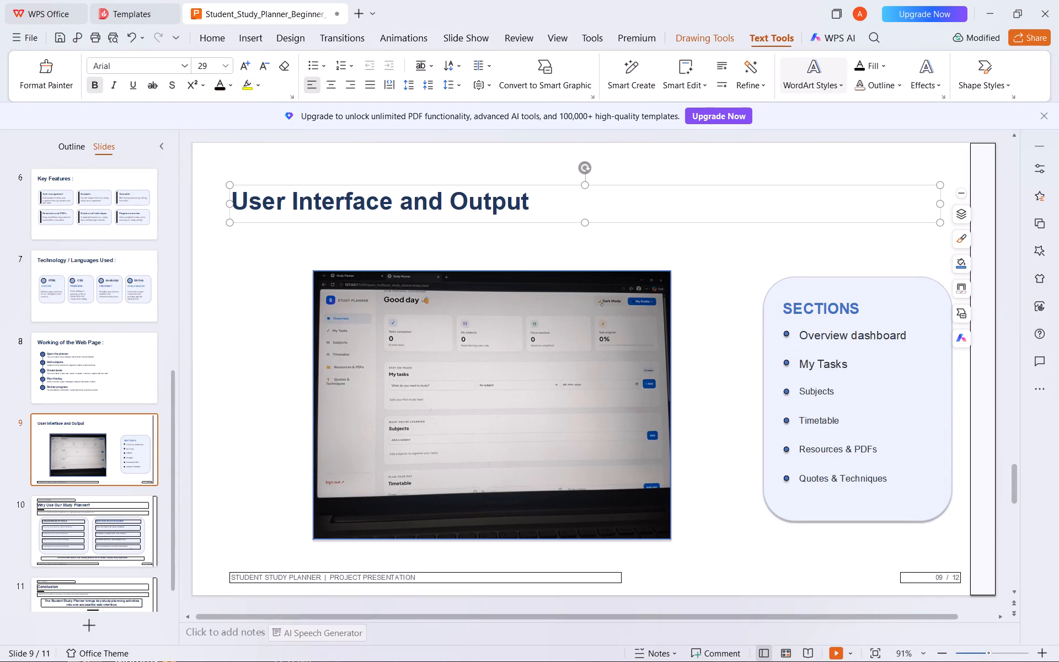
left_click(810, 396)
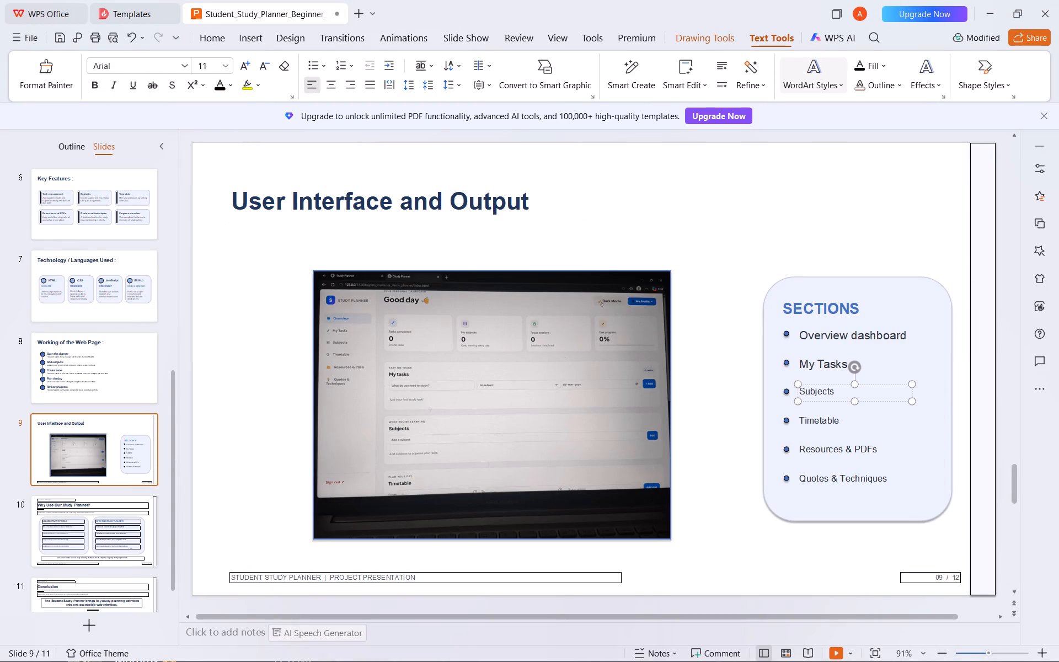
key("ctrl+a")
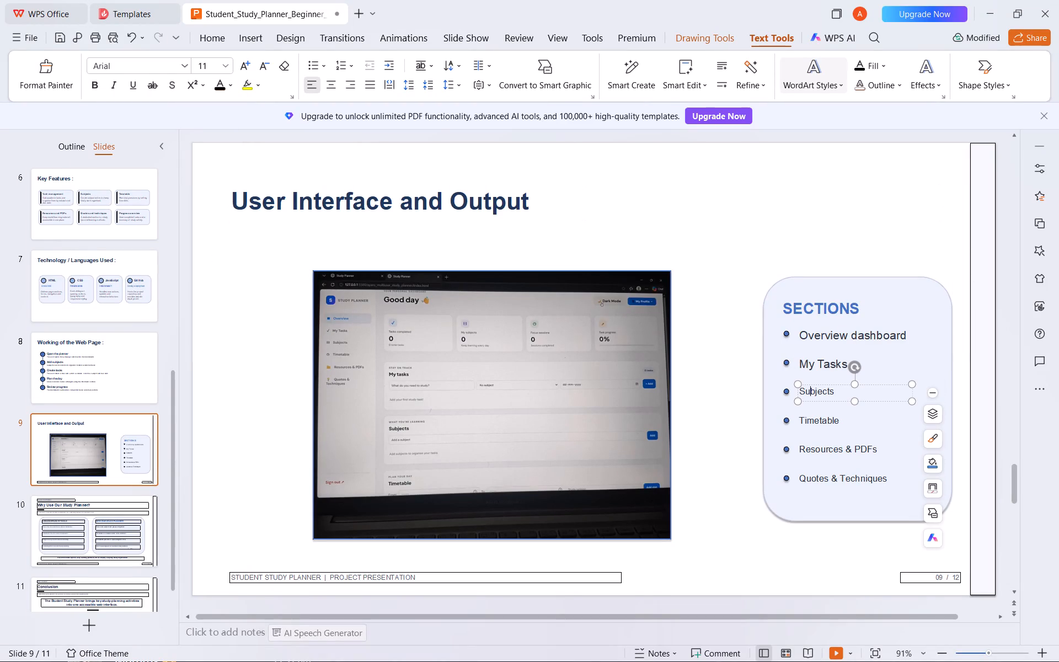
left_click(224, 70)
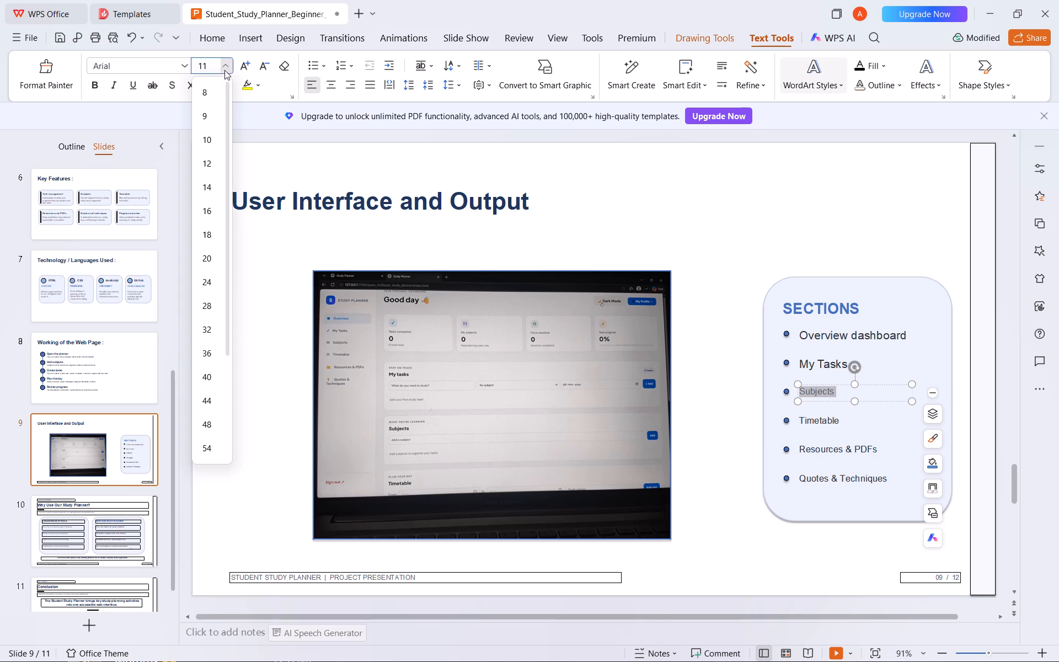
left_click(209, 187)
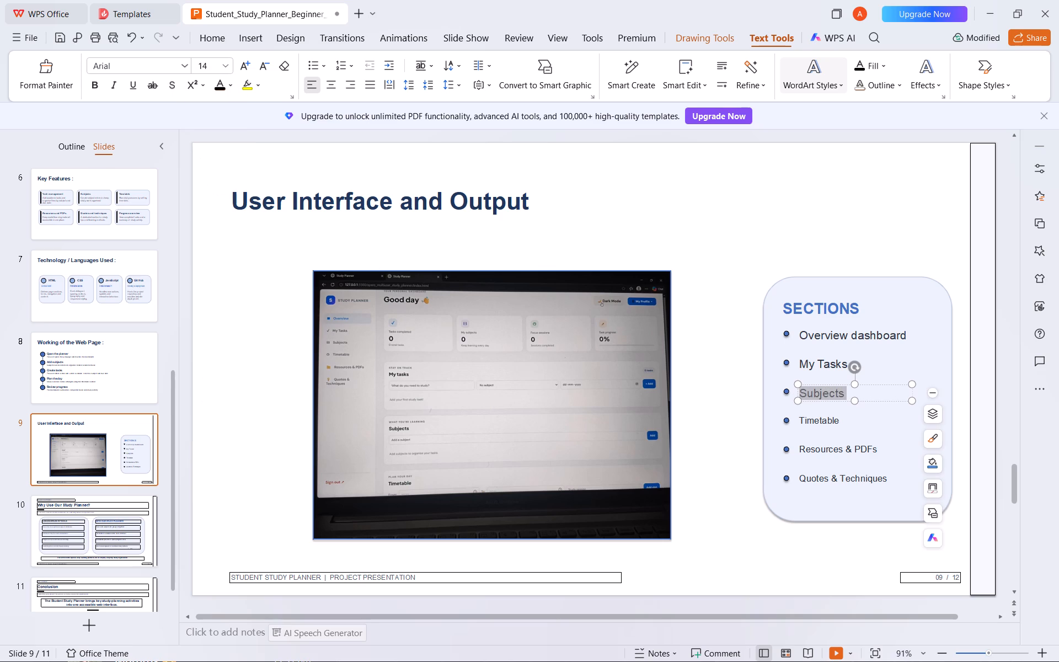
left_click(816, 420)
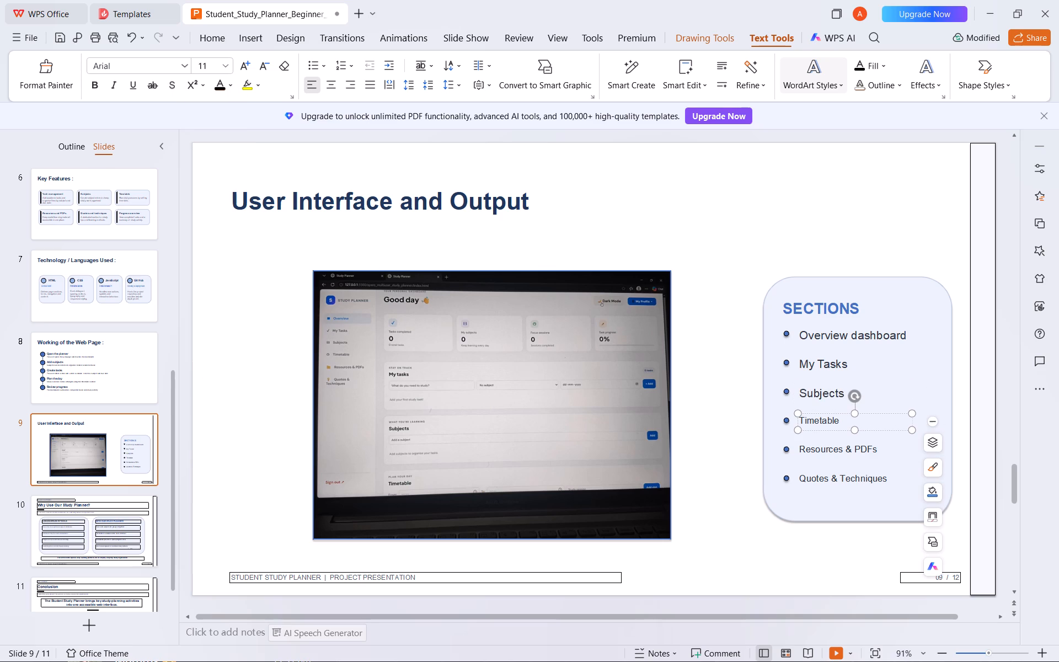
key("ctrl+a")
left_click(221, 65)
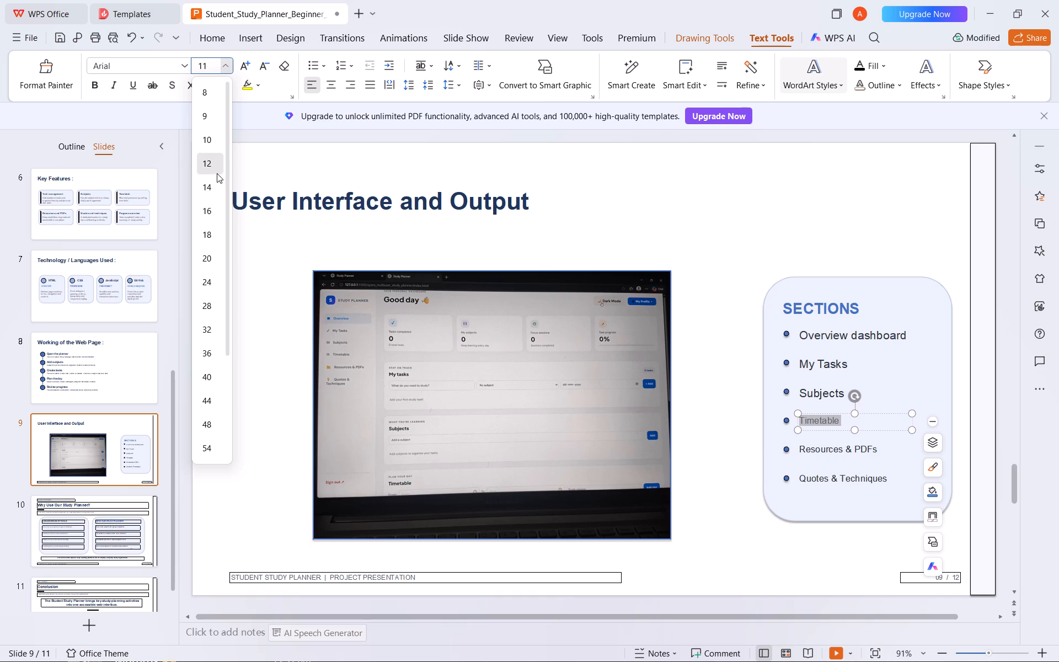
left_click(217, 183)
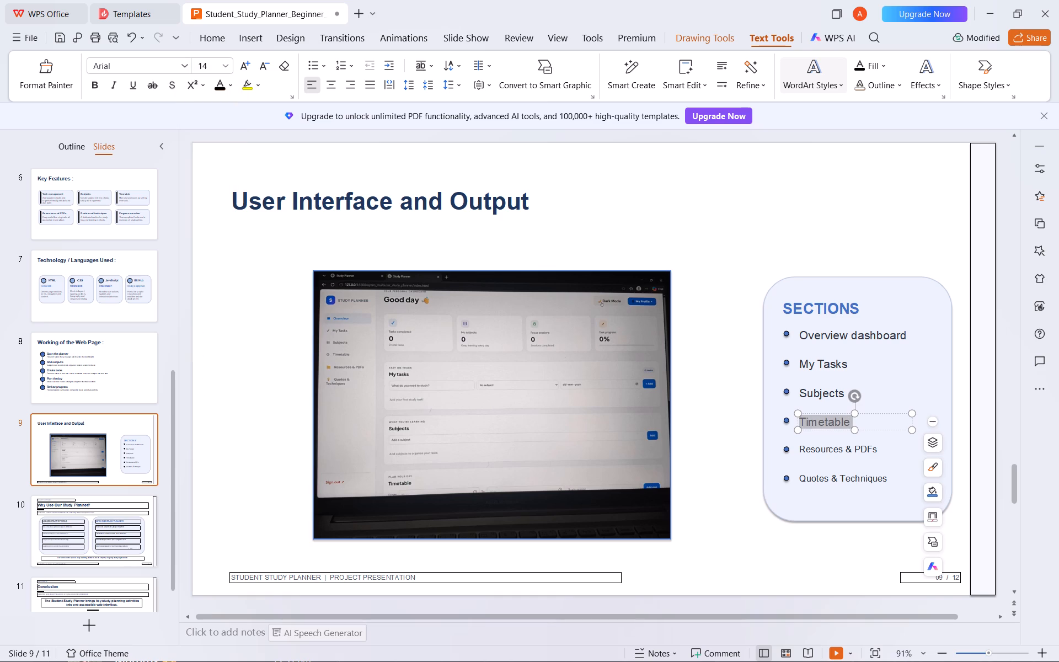
Set the font size of the "Resources & PDFs" and "Quotes & Techniques" entries in the card to 14.
left_click(871, 449)
key("ctrl+a")
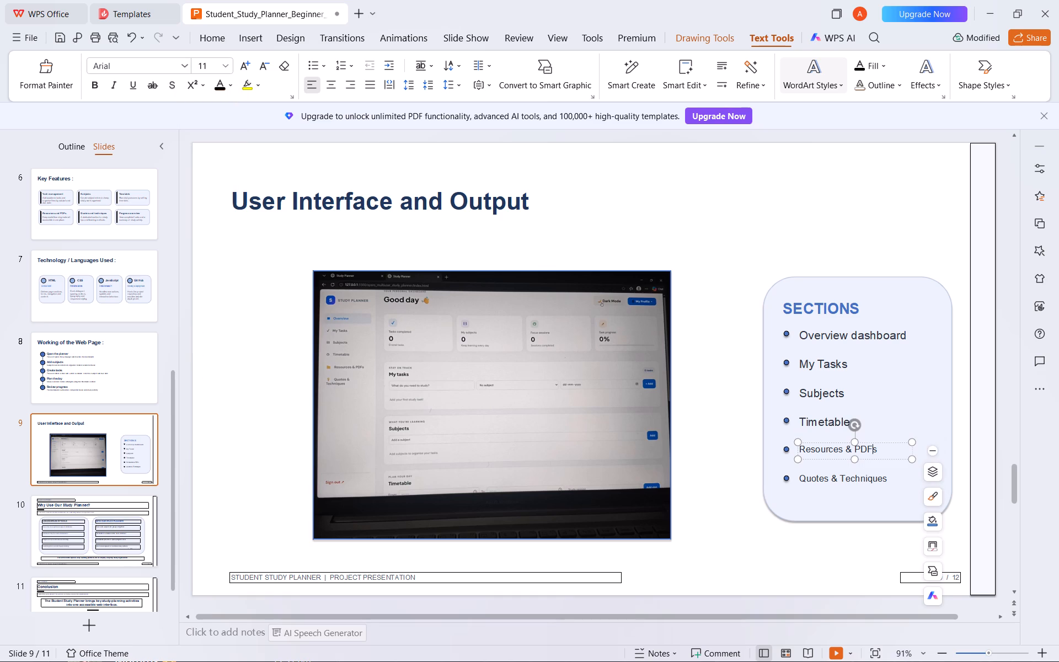
left_click(229, 71)
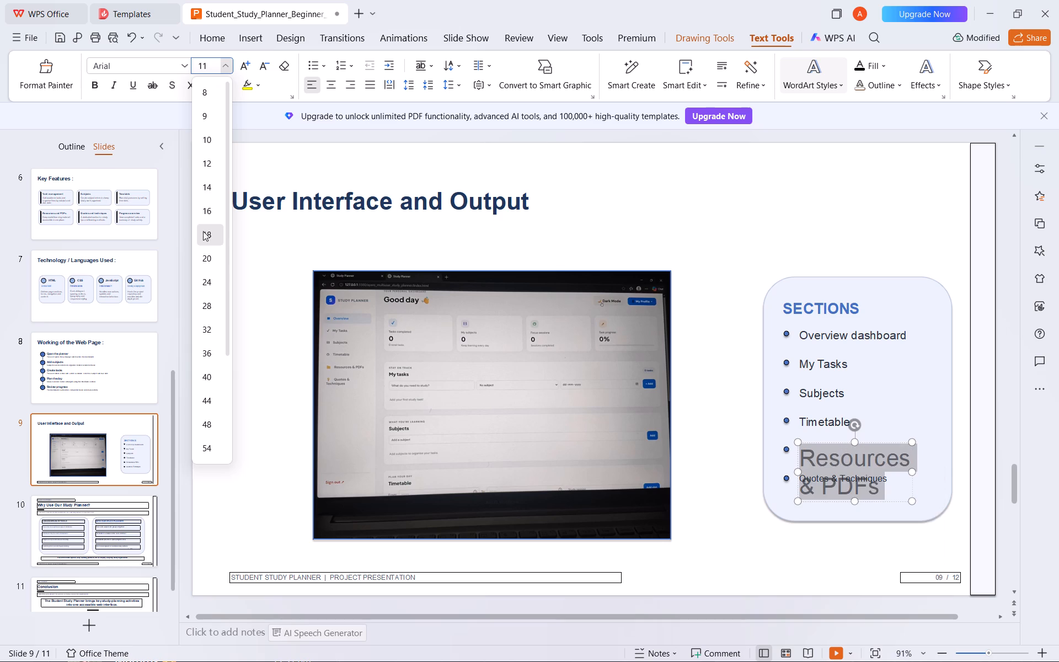
left_click(204, 191)
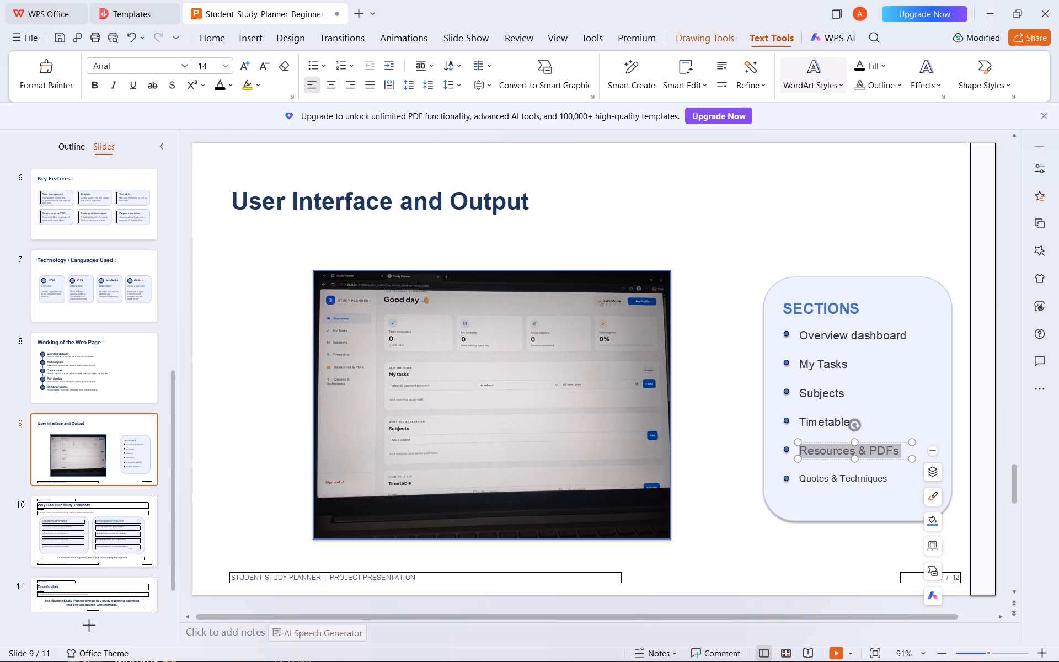
left_click(833, 483)
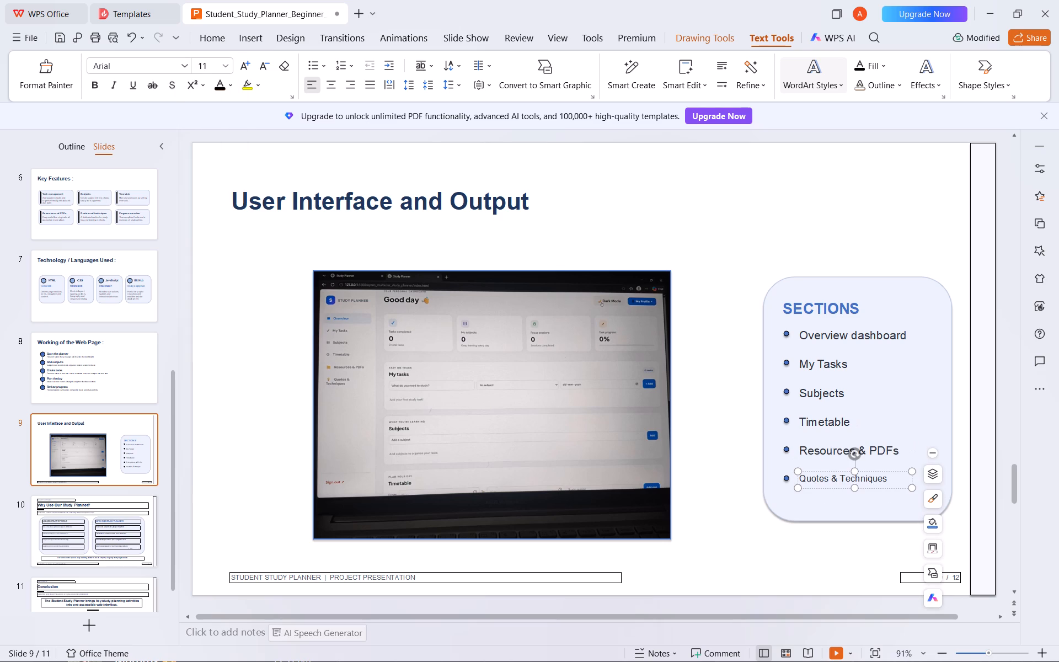
key("ctrl+a")
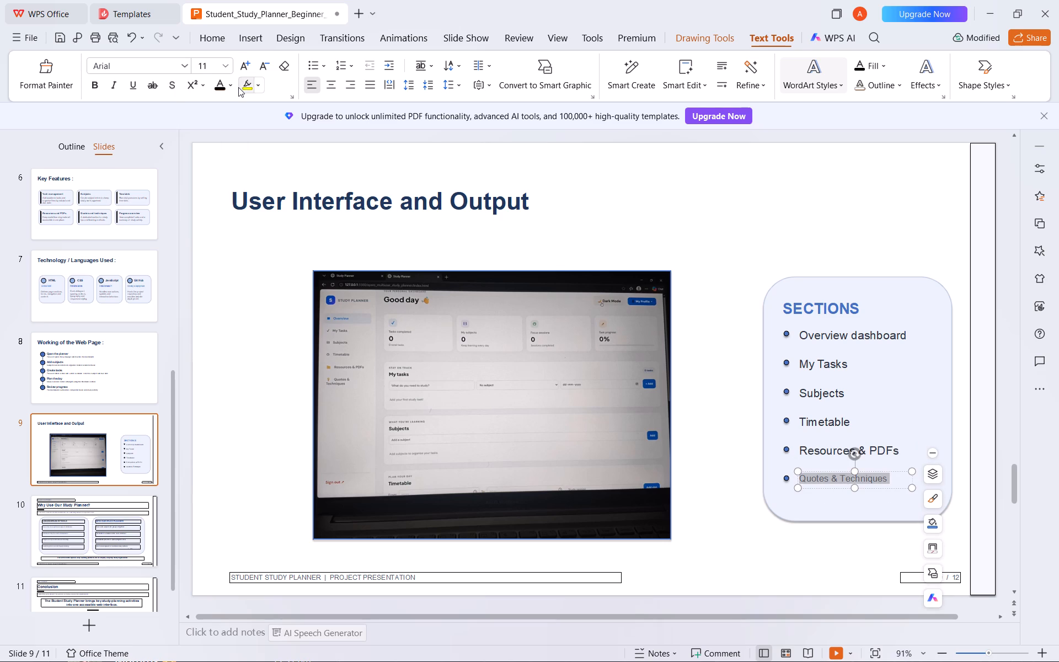
left_click(223, 66)
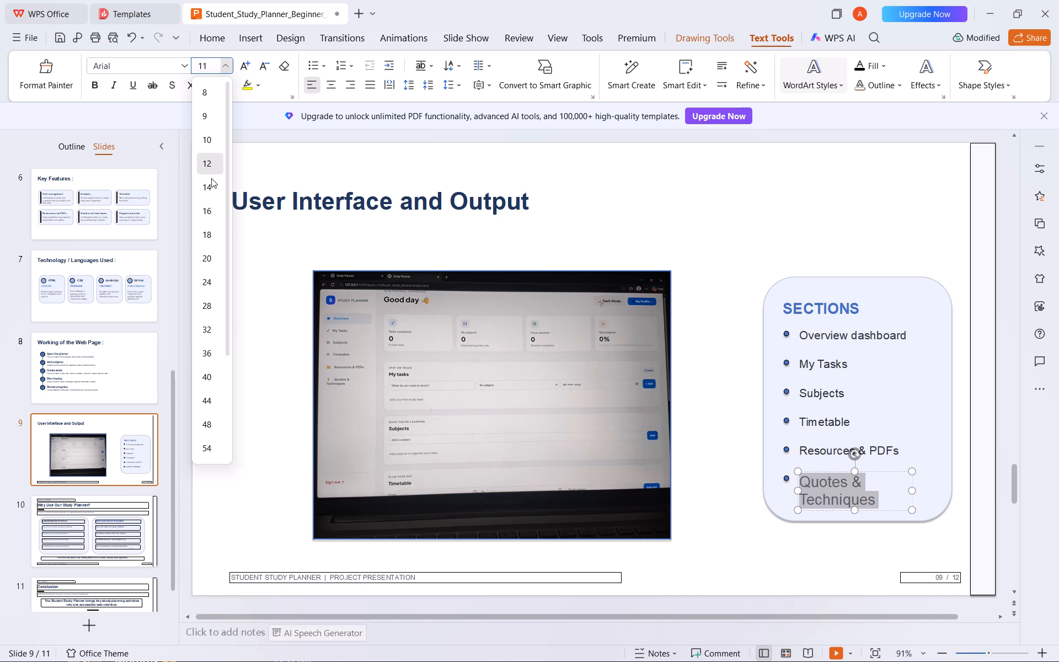
left_click(213, 183)
left_click(689, 148)
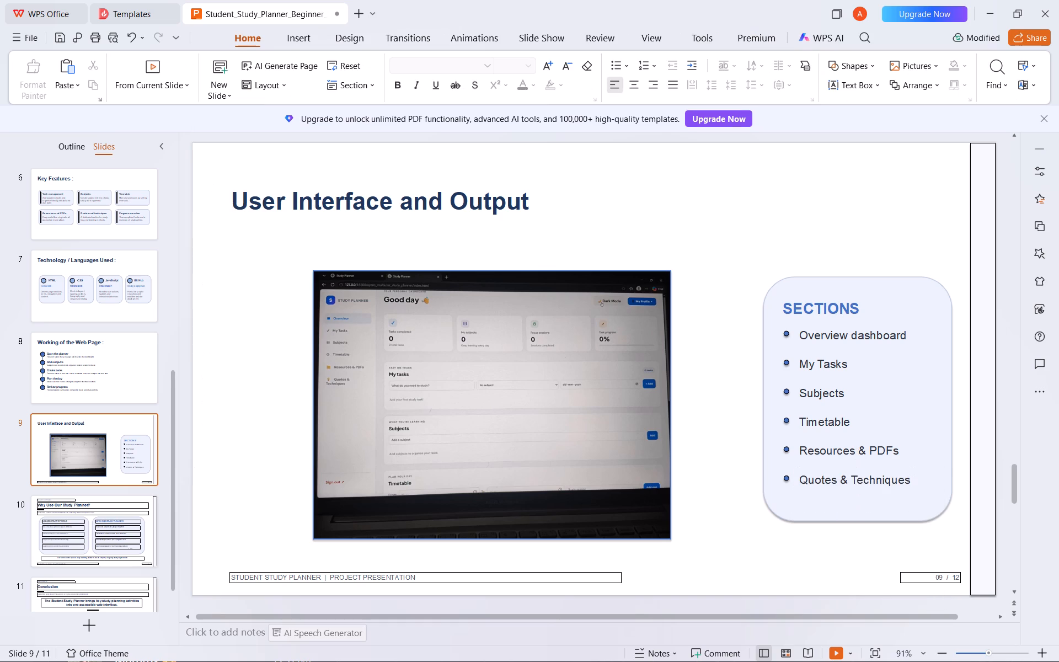
Delete the bordered frame around the planner screenshot and the screenshot picture itself from the "User Interface and Output" slide.
left_click(669, 292)
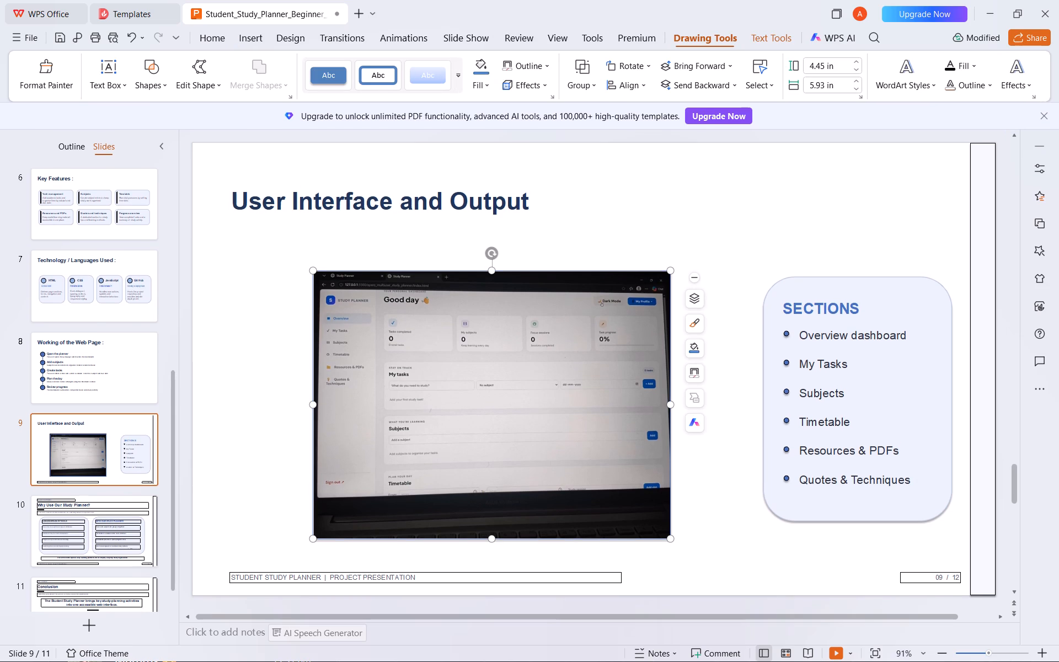
key("Delete")
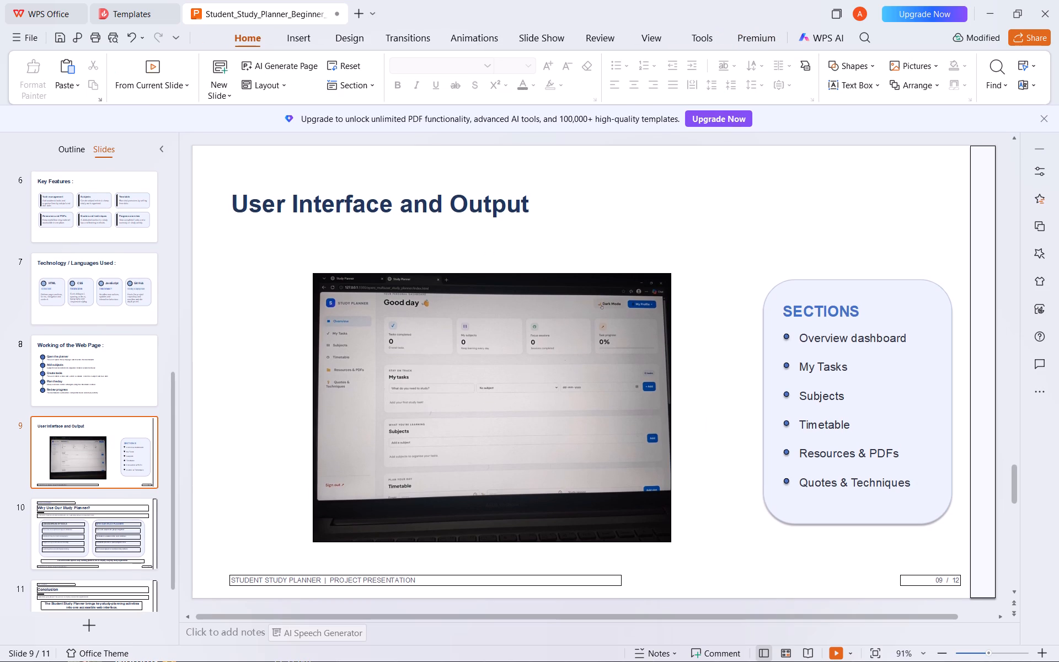
left_click(586, 275)
key("Delete")
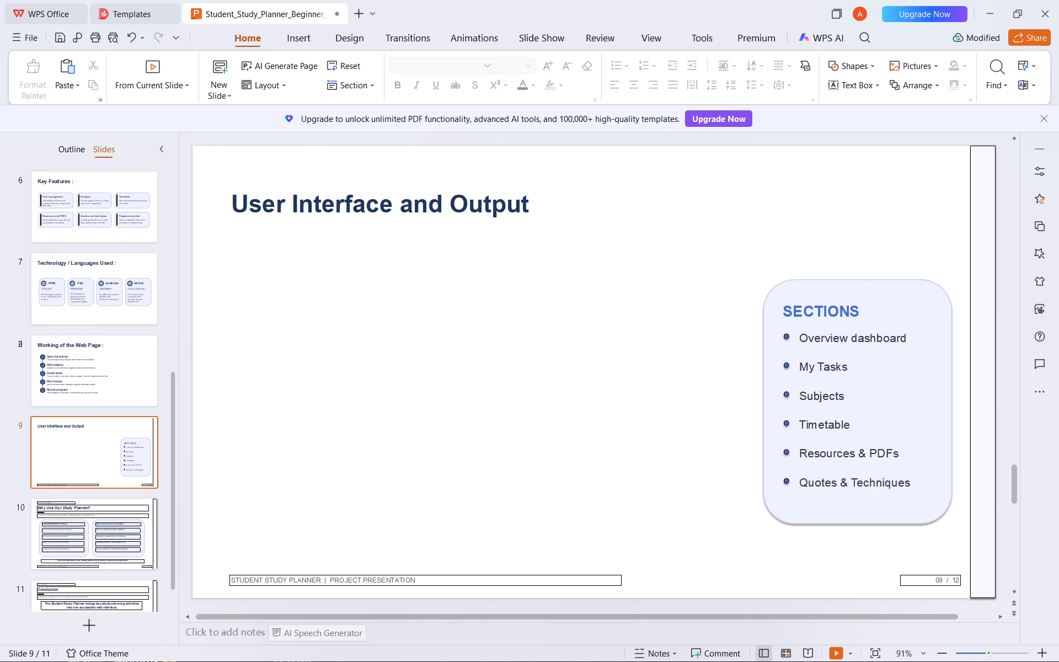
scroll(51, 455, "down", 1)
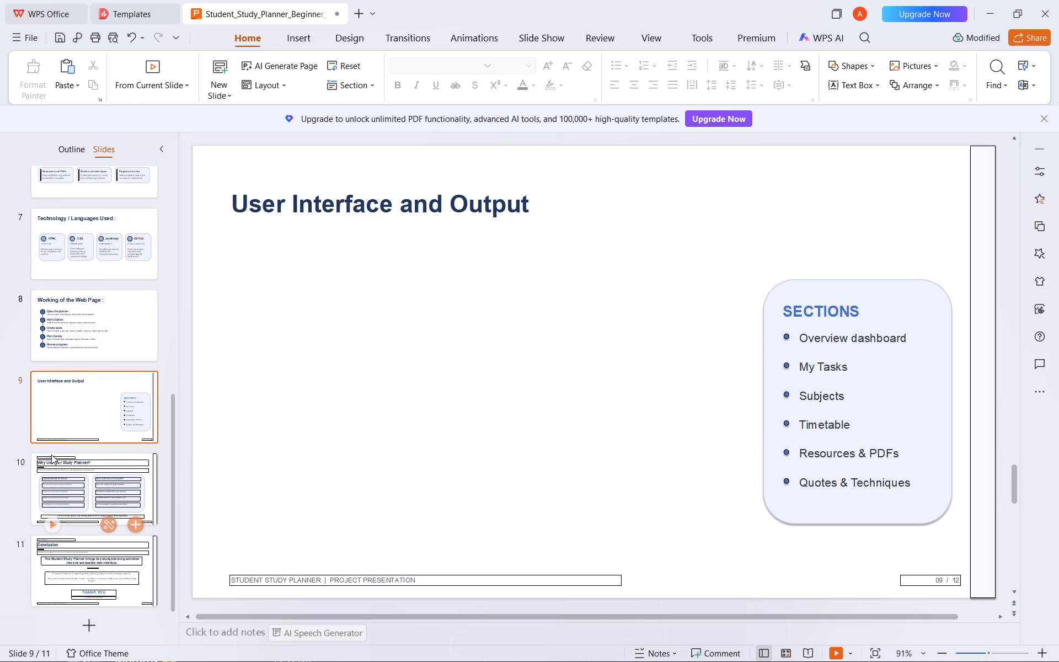
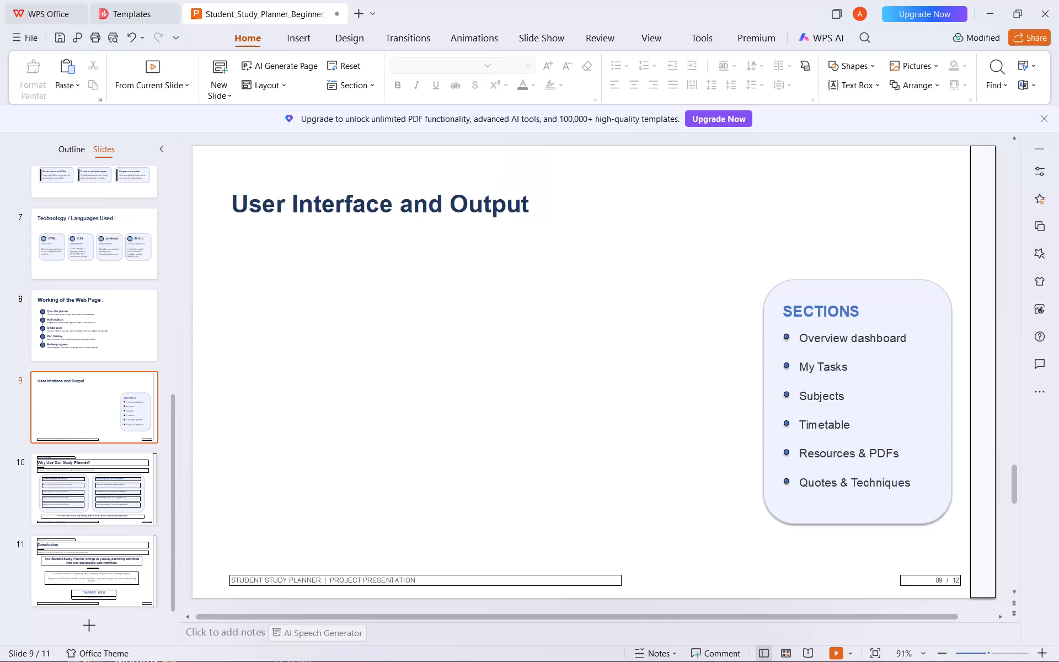
Delete the project footer text, the page number and the vertical edge bar from the "User Interface and Output" slide.
left_click(432, 576)
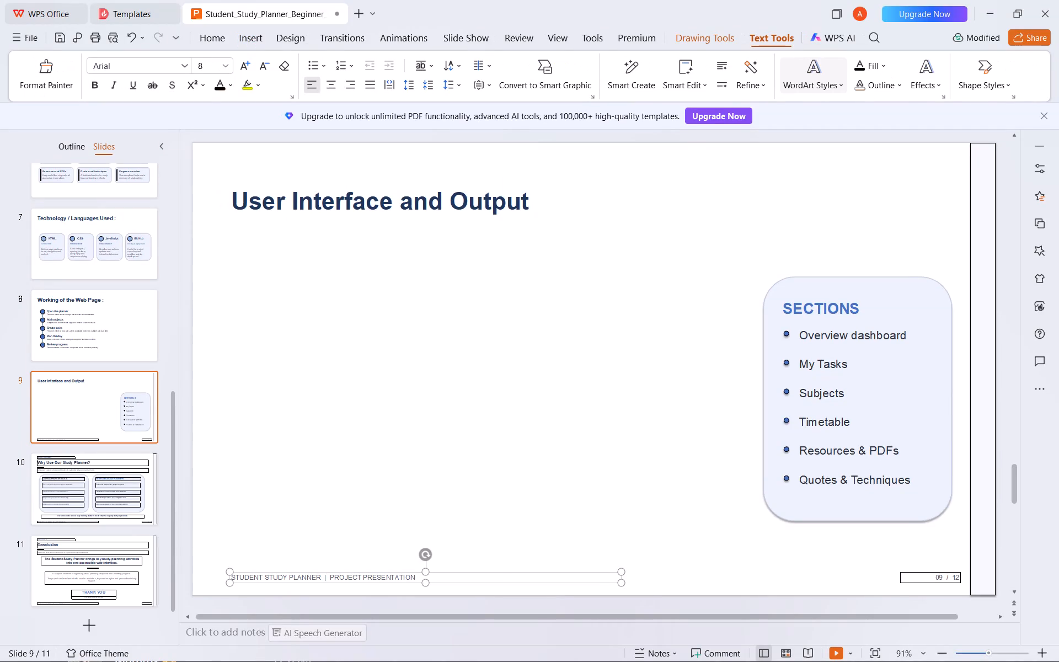
key("Delete")
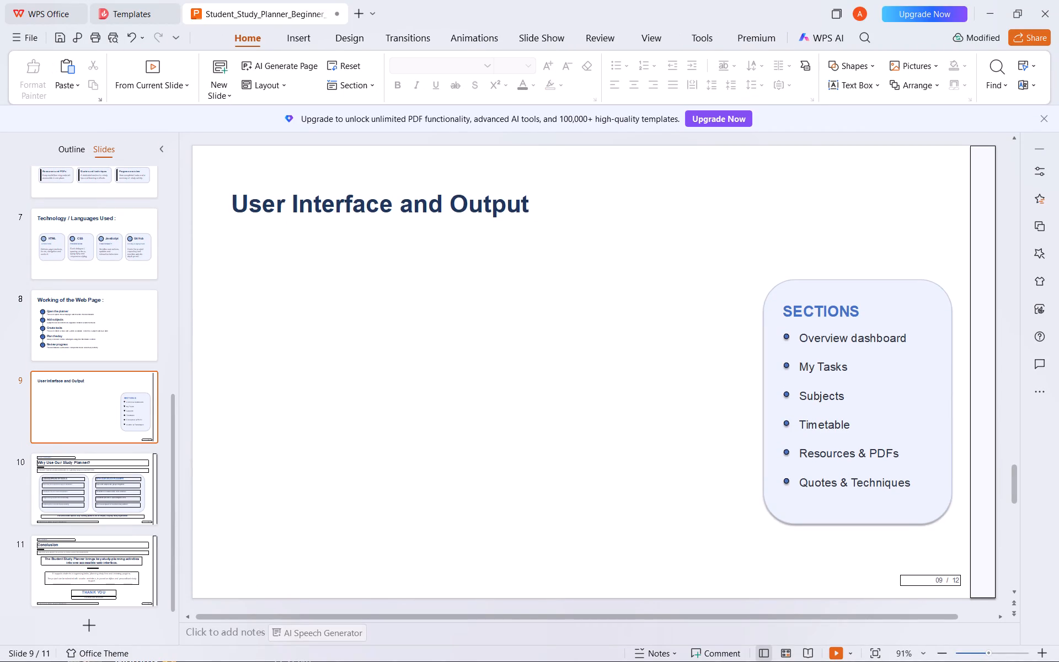
left_click(905, 574)
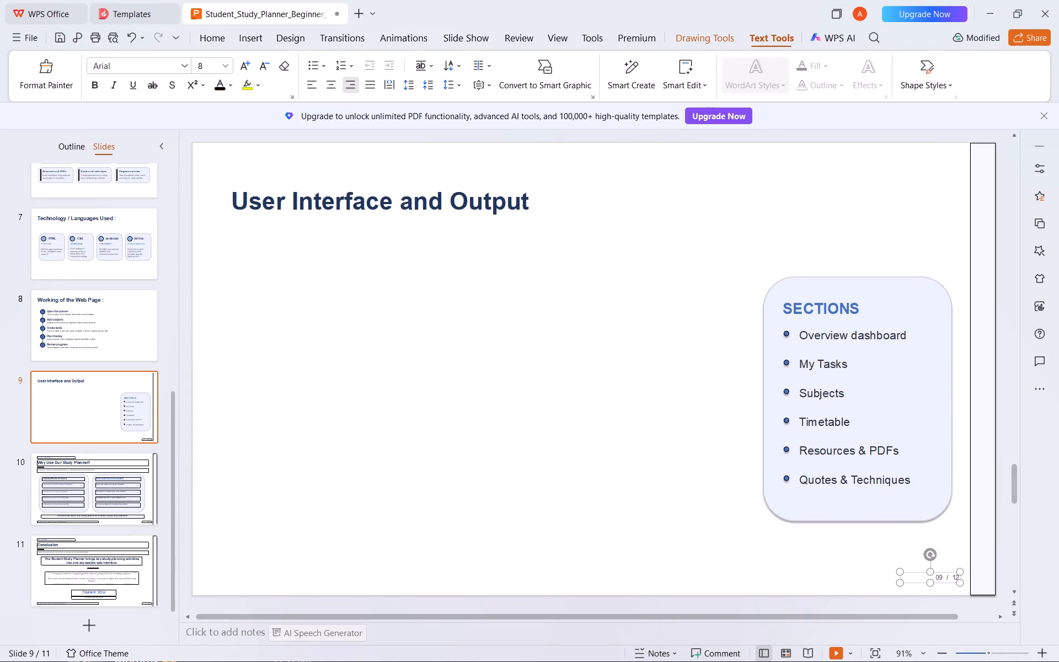
key("Delete")
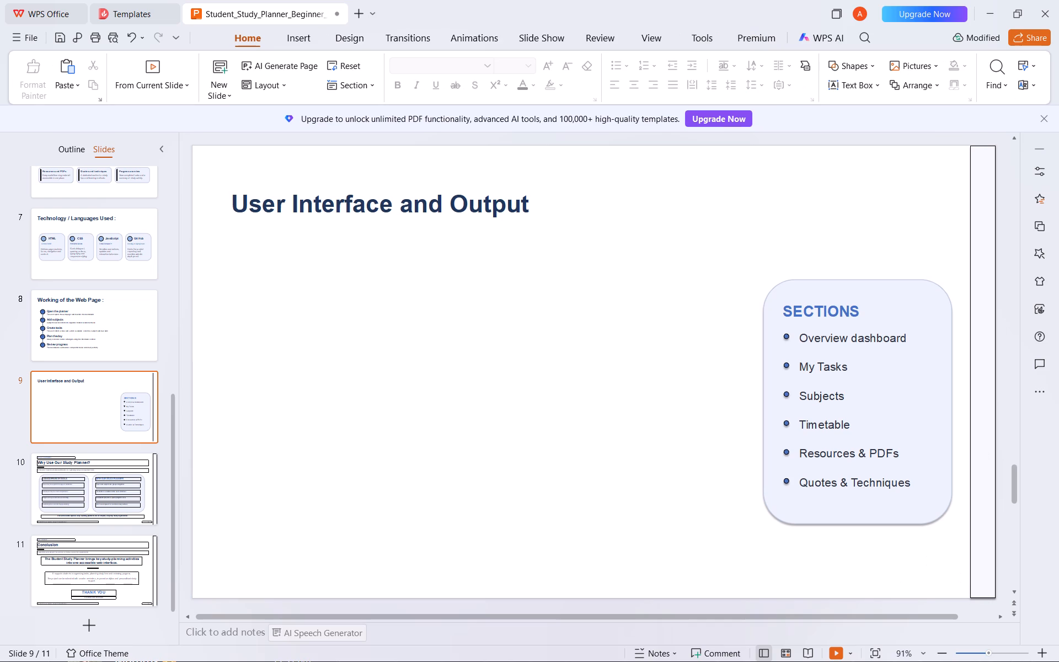
left_click(973, 567)
key("Delete")
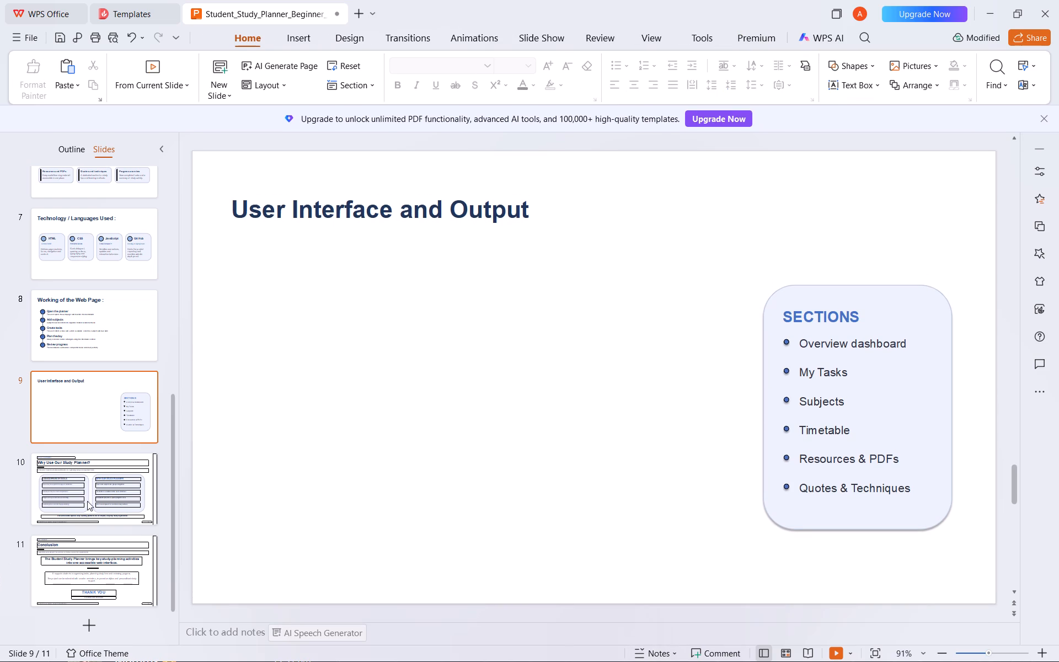
On the "Why Use Our Study Planner?" slide, delete the "PROJECT POSITIONING" label and the short accent line under the title.
scroll(120, 491, "down", 1)
left_click(120, 491)
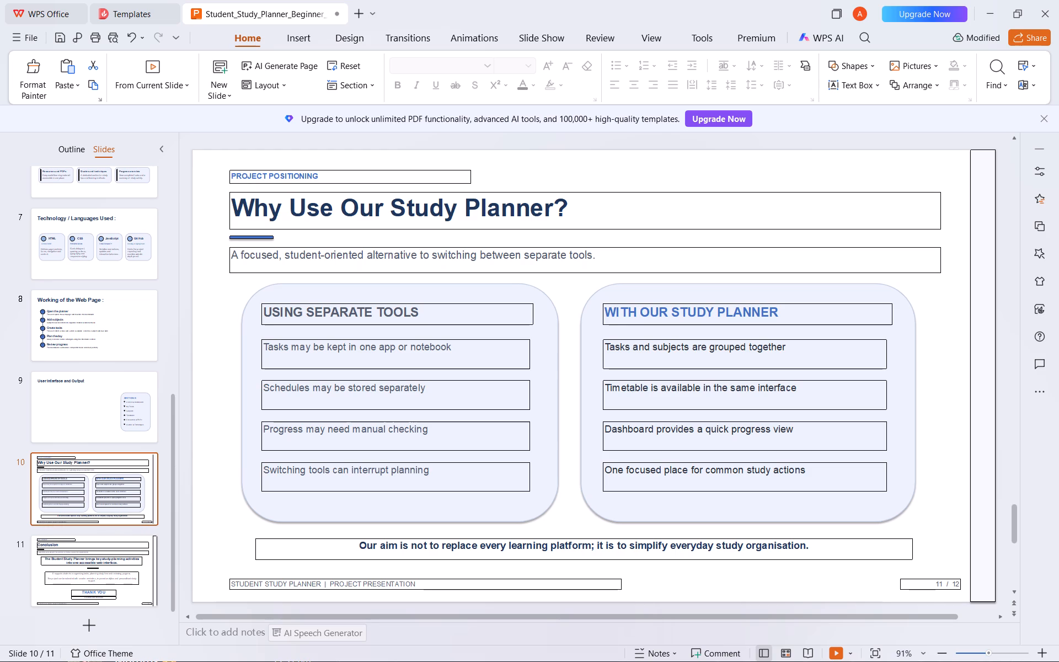
left_click(442, 175)
key("Delete")
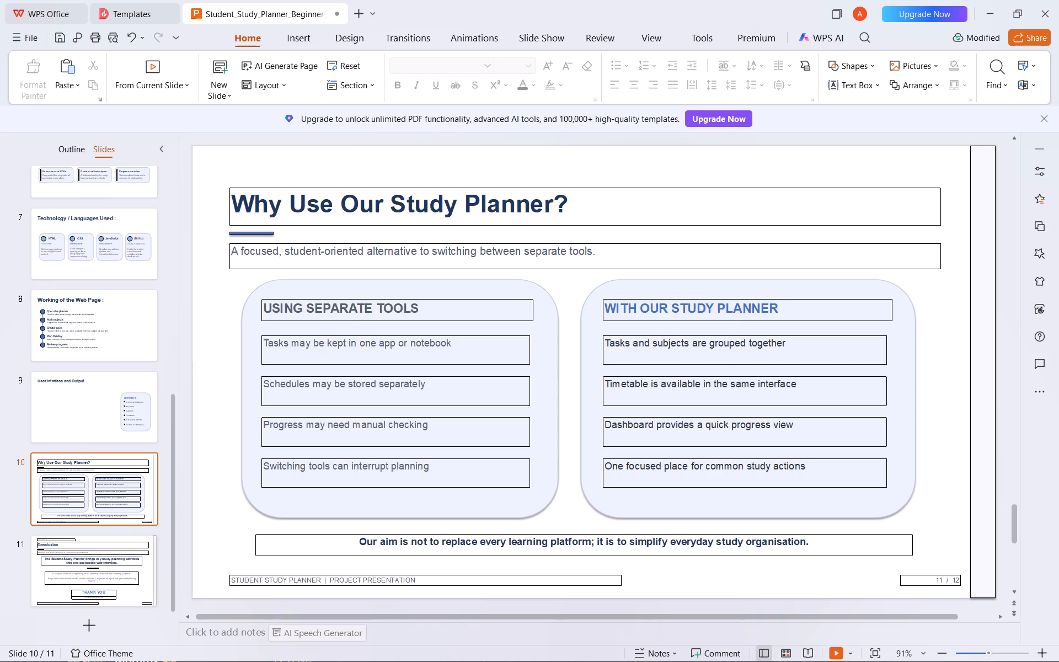
left_click(259, 233)
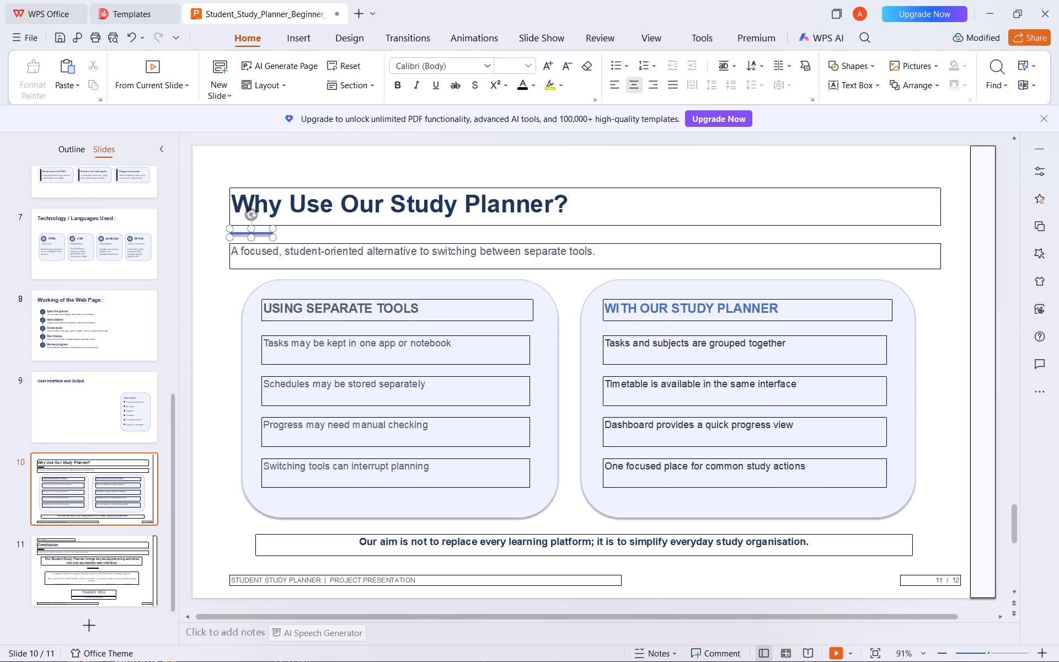
key("Delete")
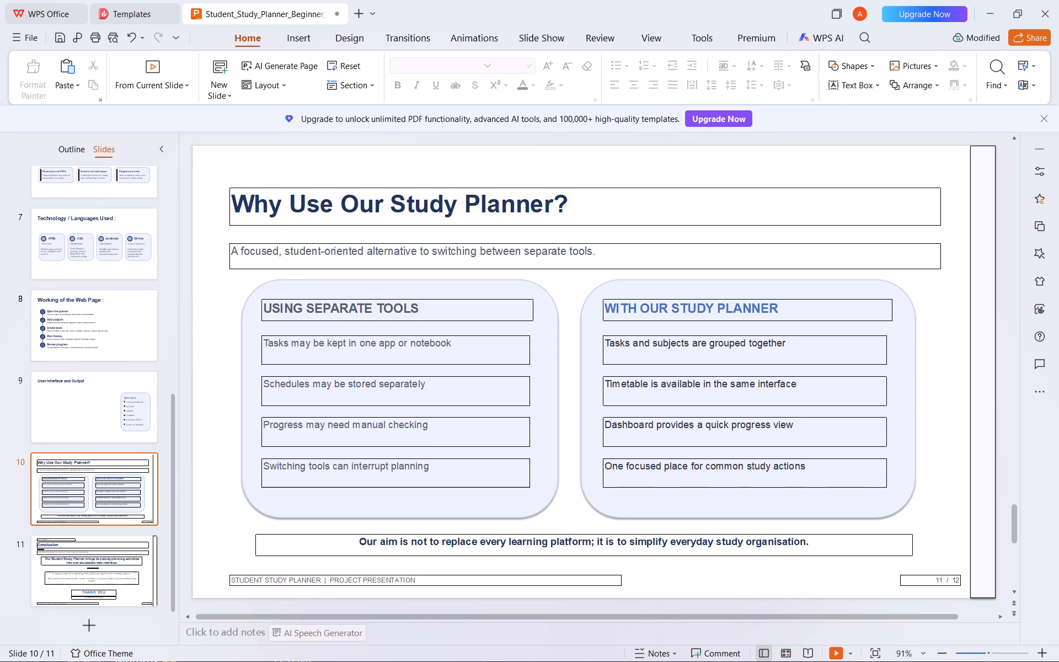
Remove the outline from the "Why Use Our Study Planner?" title.
left_click(643, 226)
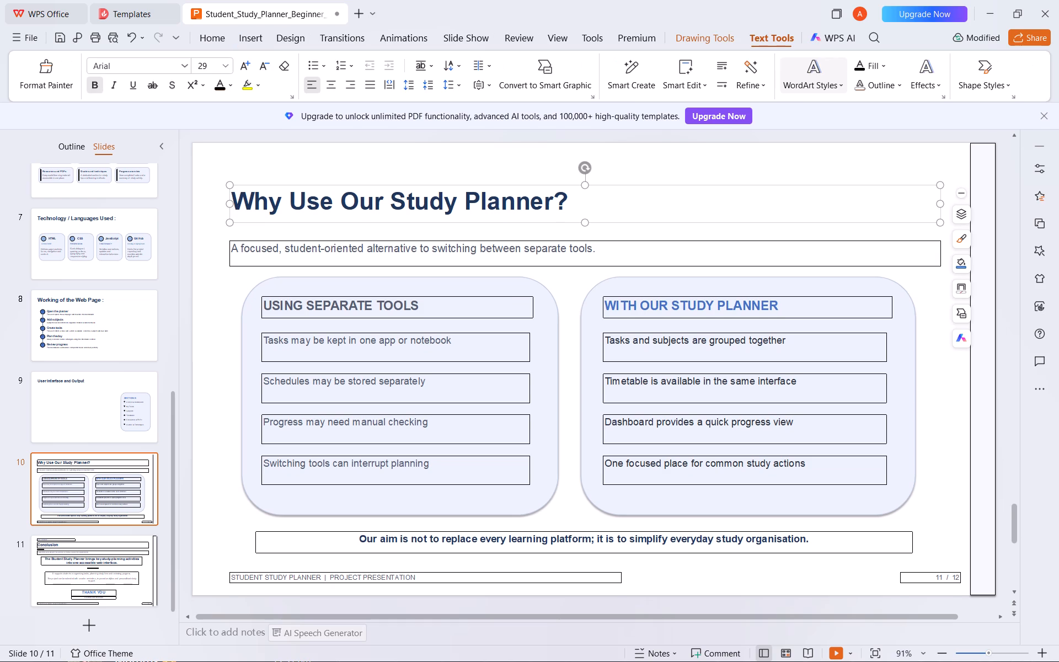
left_click(643, 221)
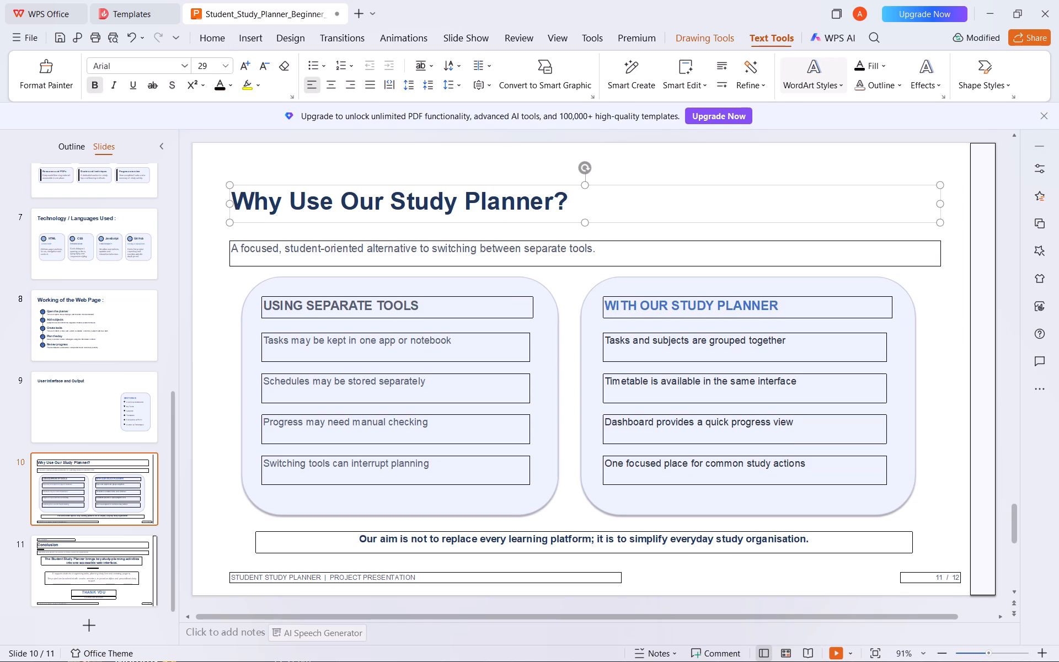
left_click(966, 282)
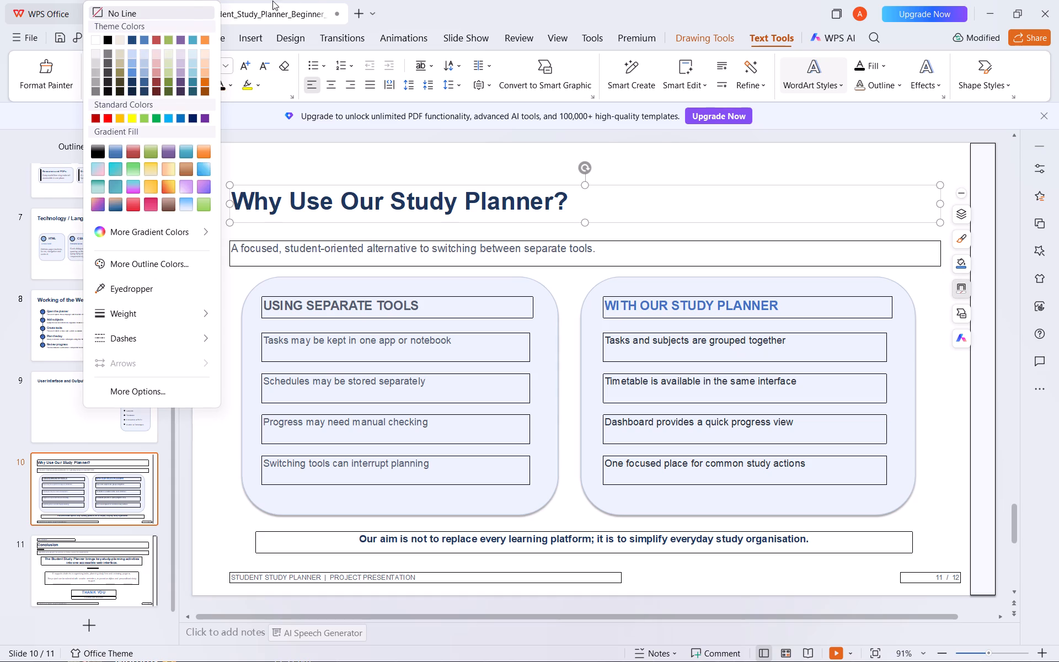
left_click(185, 9)
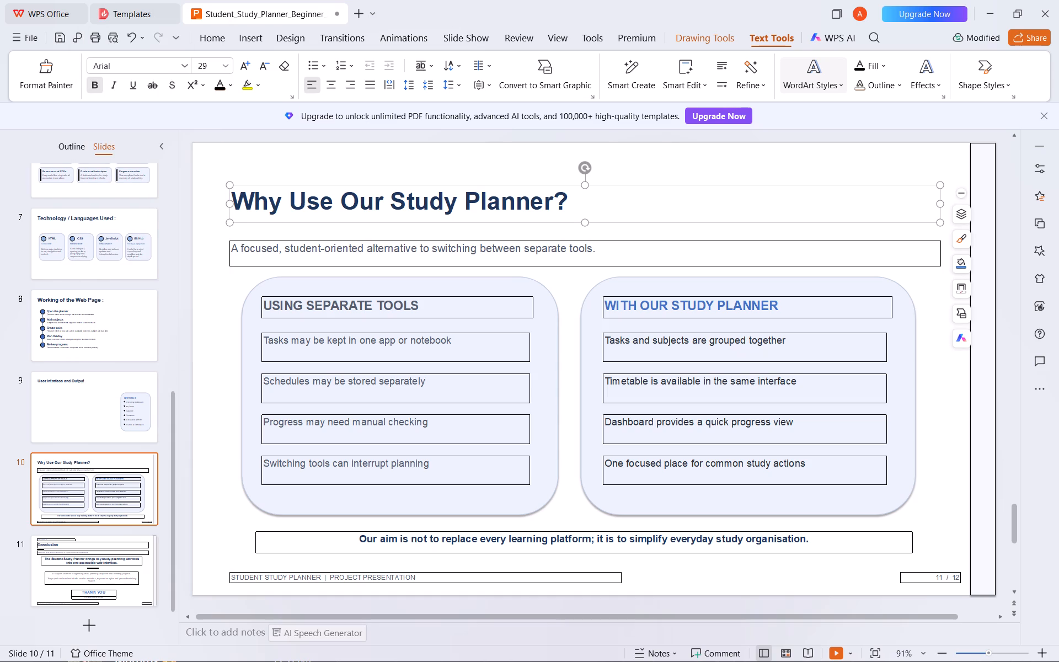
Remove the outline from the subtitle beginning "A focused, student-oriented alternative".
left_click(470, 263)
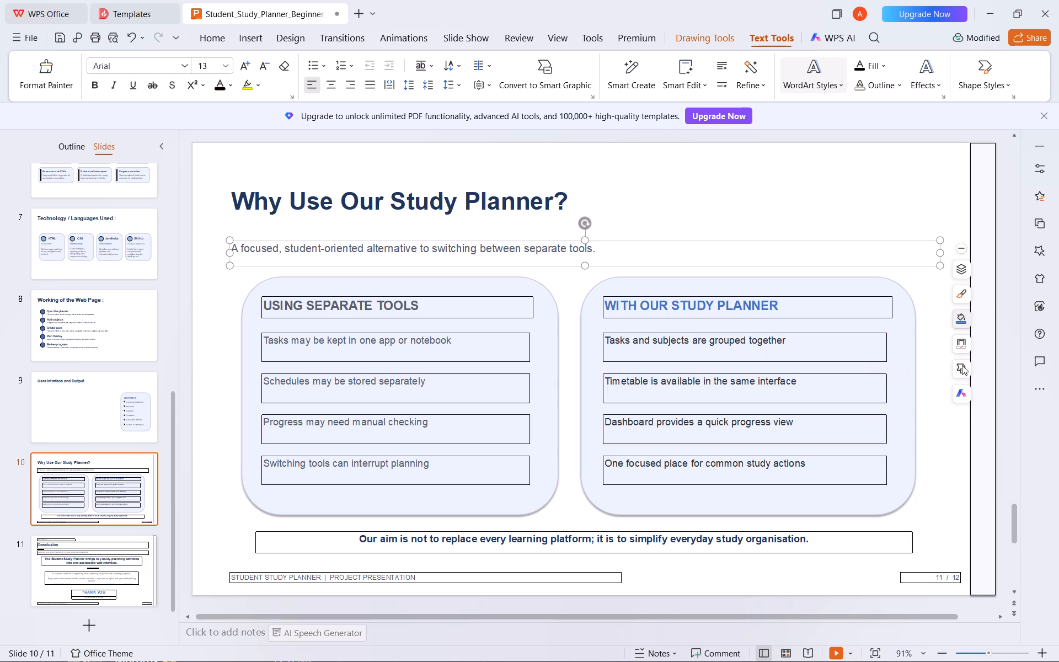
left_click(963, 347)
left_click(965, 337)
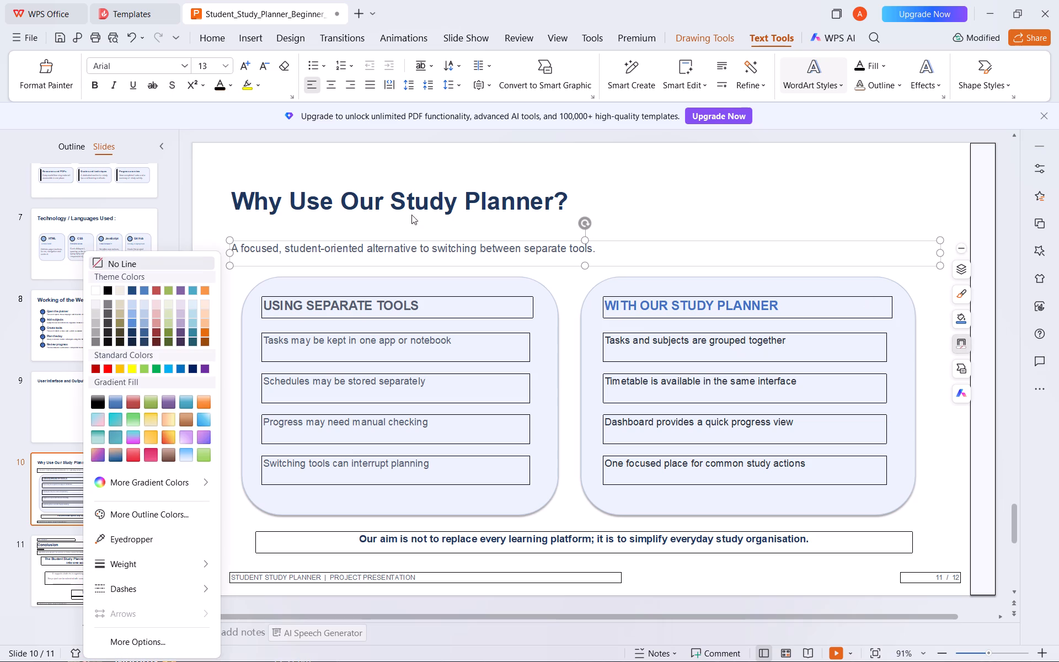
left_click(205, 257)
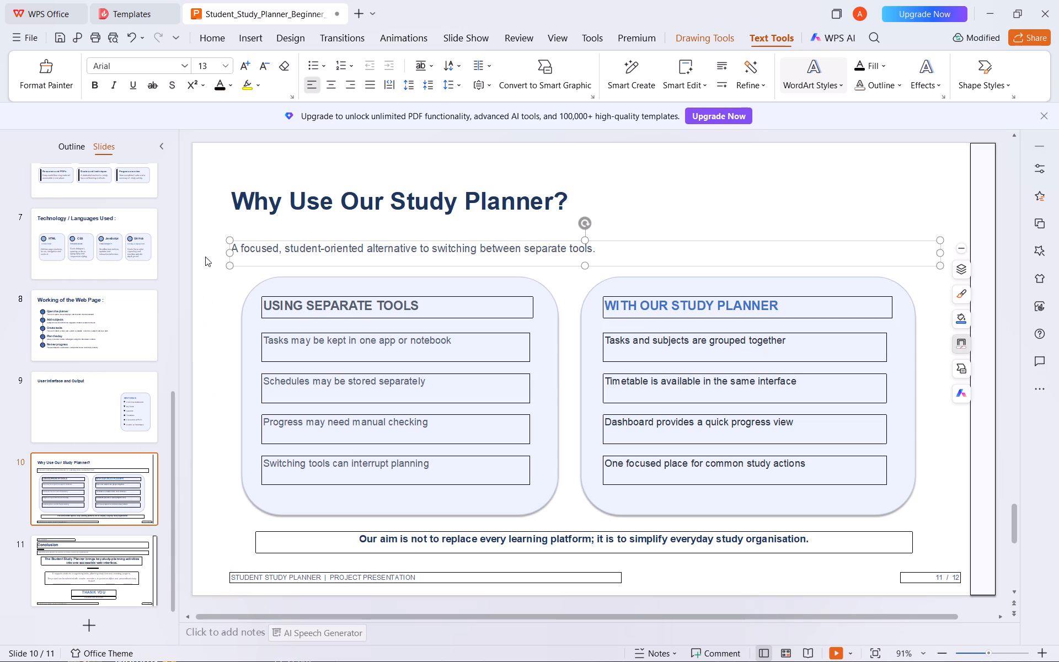
Delete the subtitle beginning "A focused, student-oriented alternative" from under the title.
right_click(394, 256)
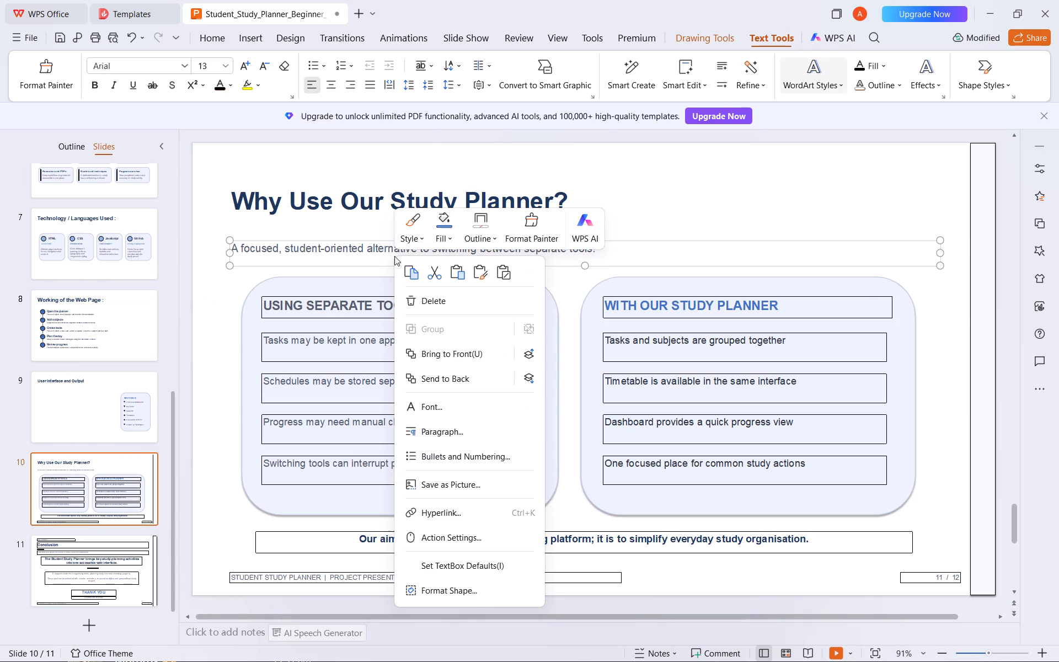
key("Delete")
left_click(378, 263)
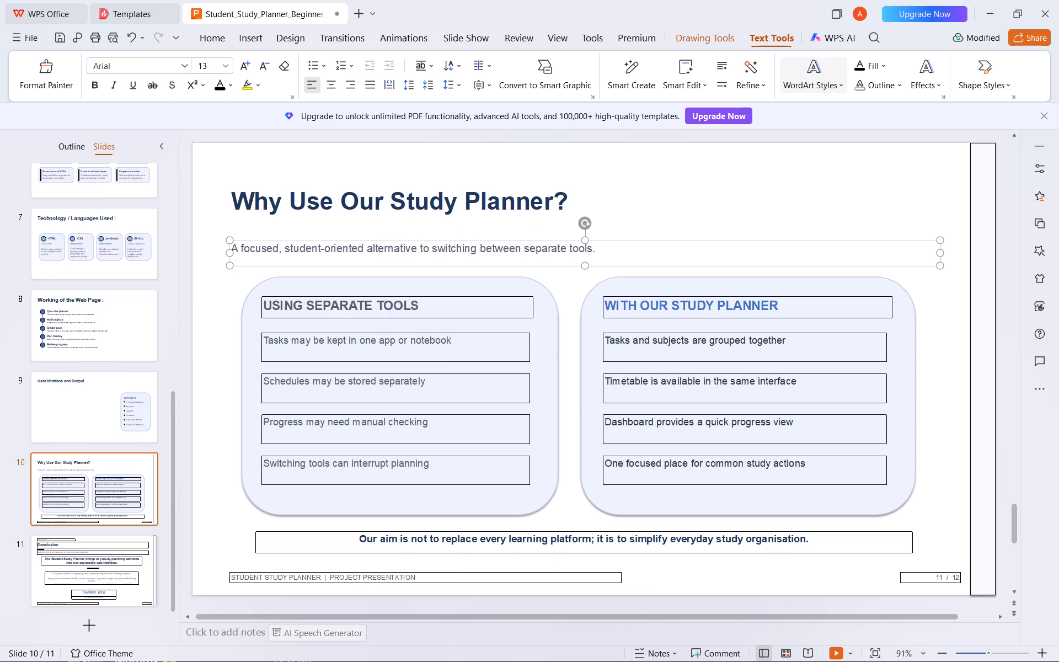
key("Delete")
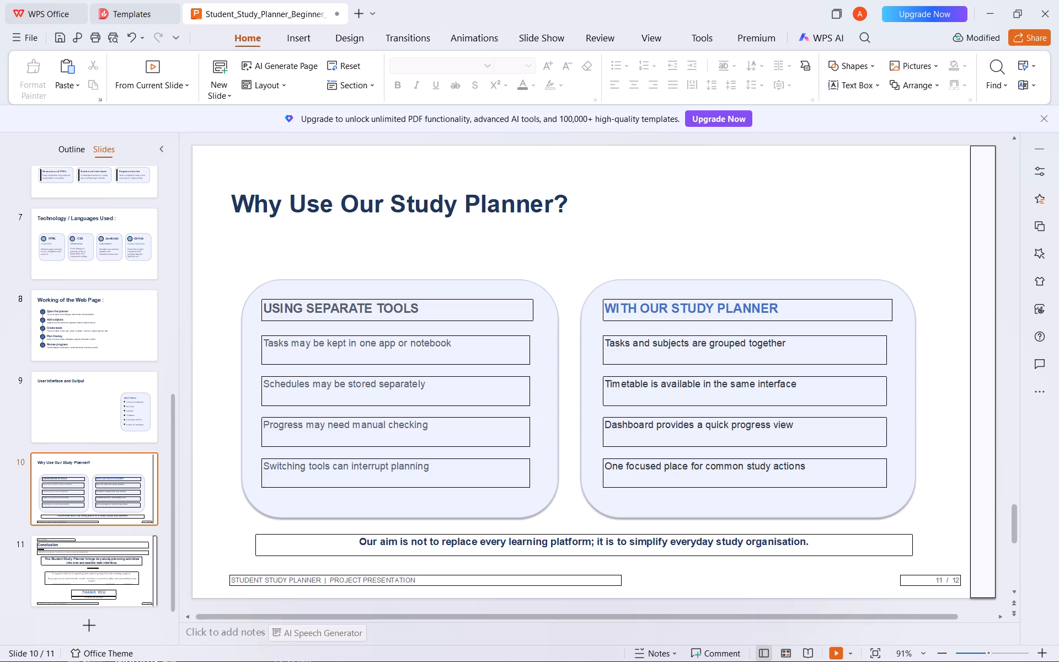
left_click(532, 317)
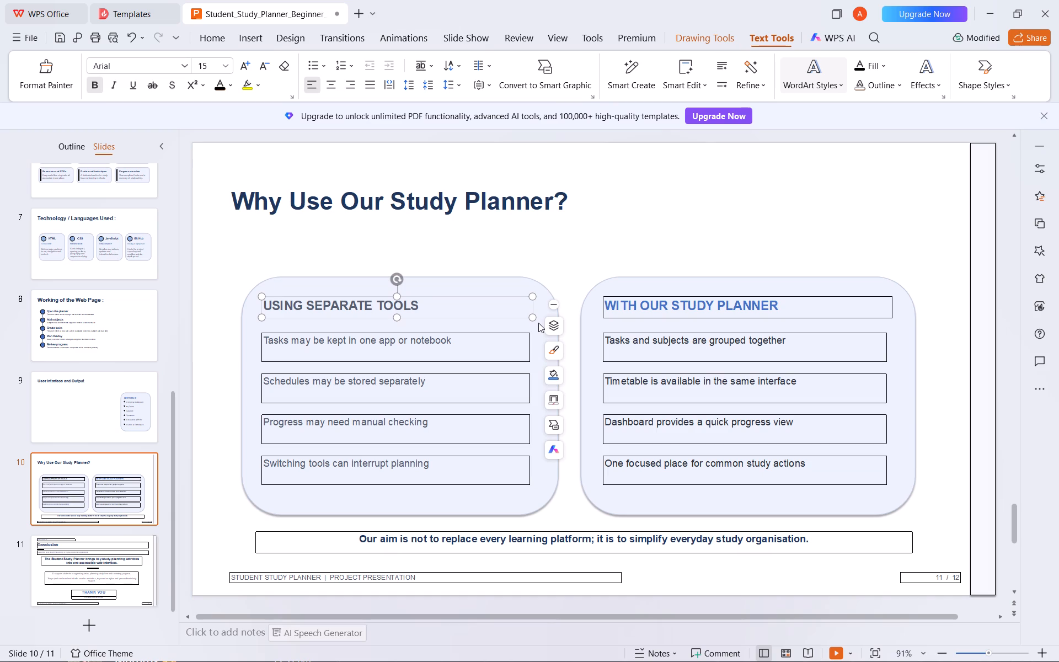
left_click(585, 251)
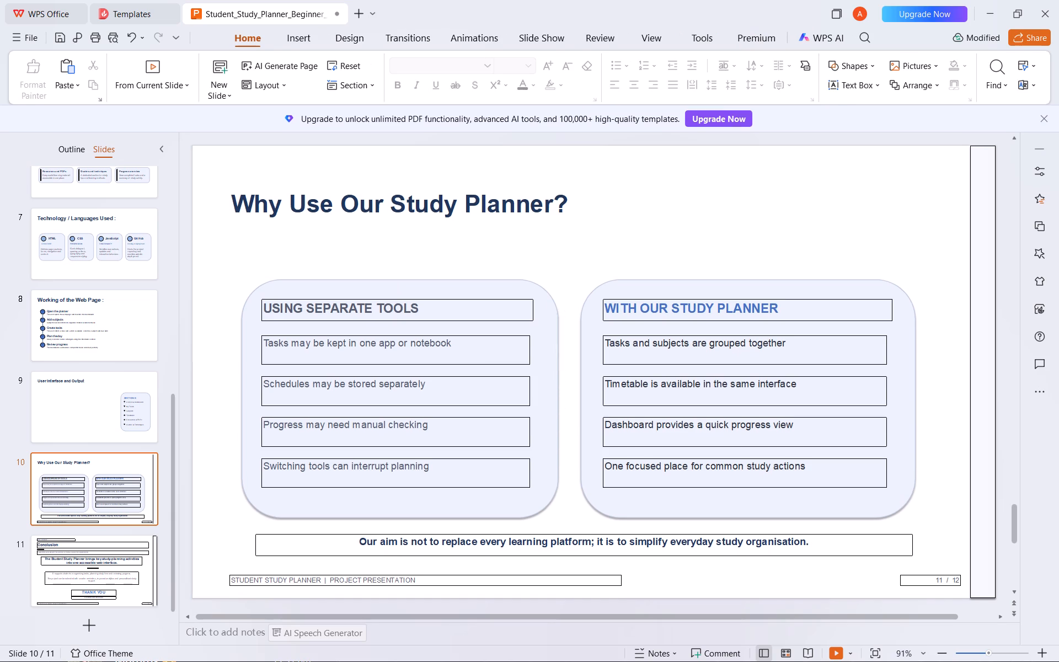
Delete the "Our aim is not to replace every learning platform" statement, the project footer text and the page number below the two cards.
left_click(520, 554)
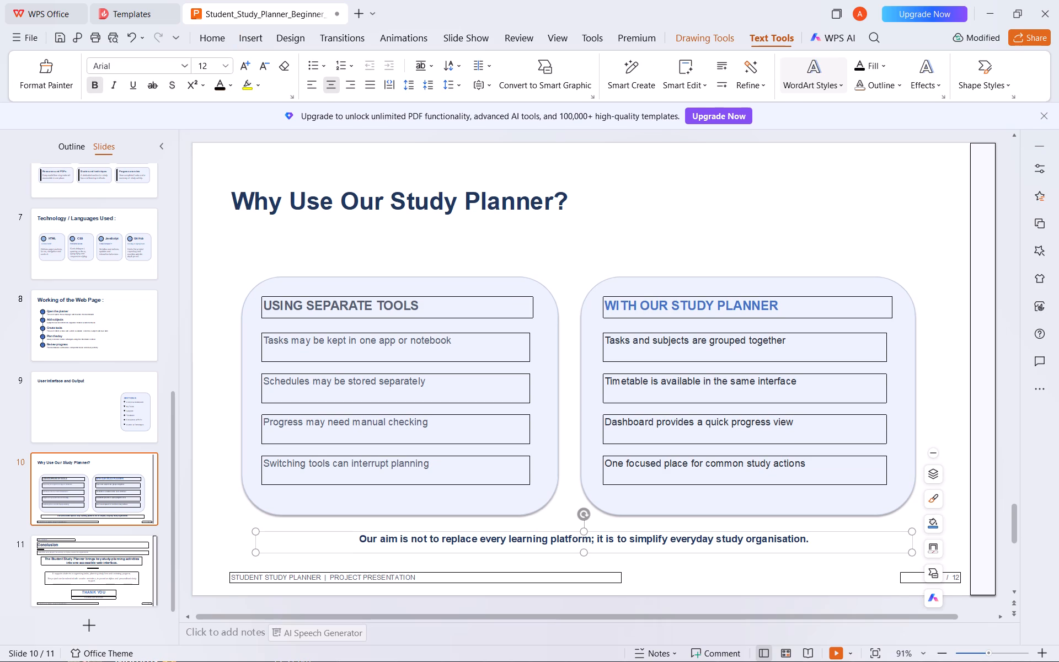
key("Delete")
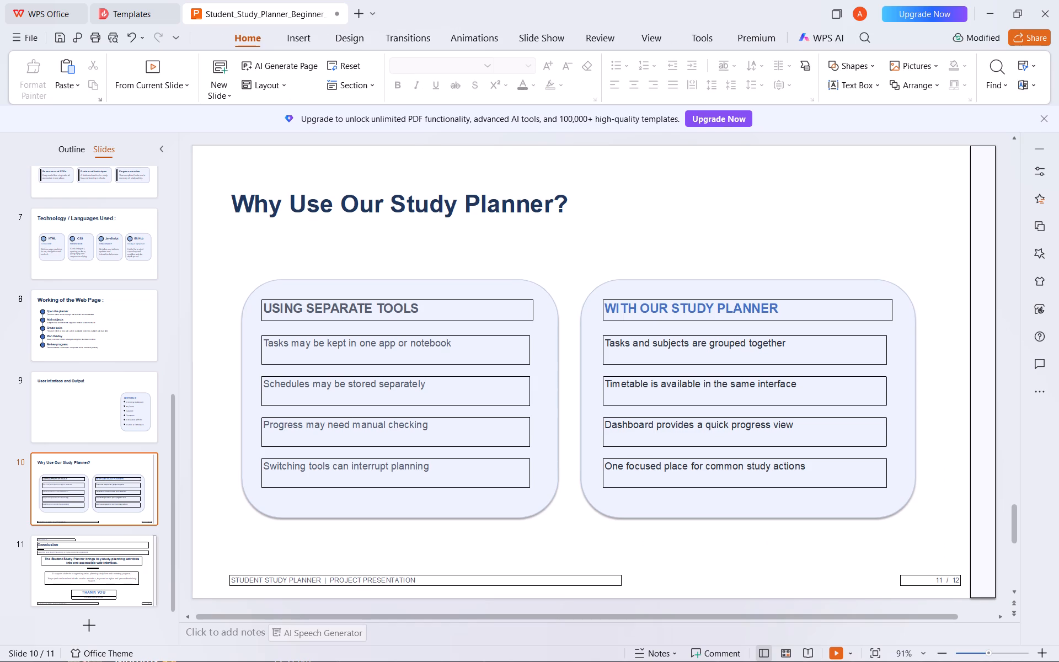
left_click(623, 584)
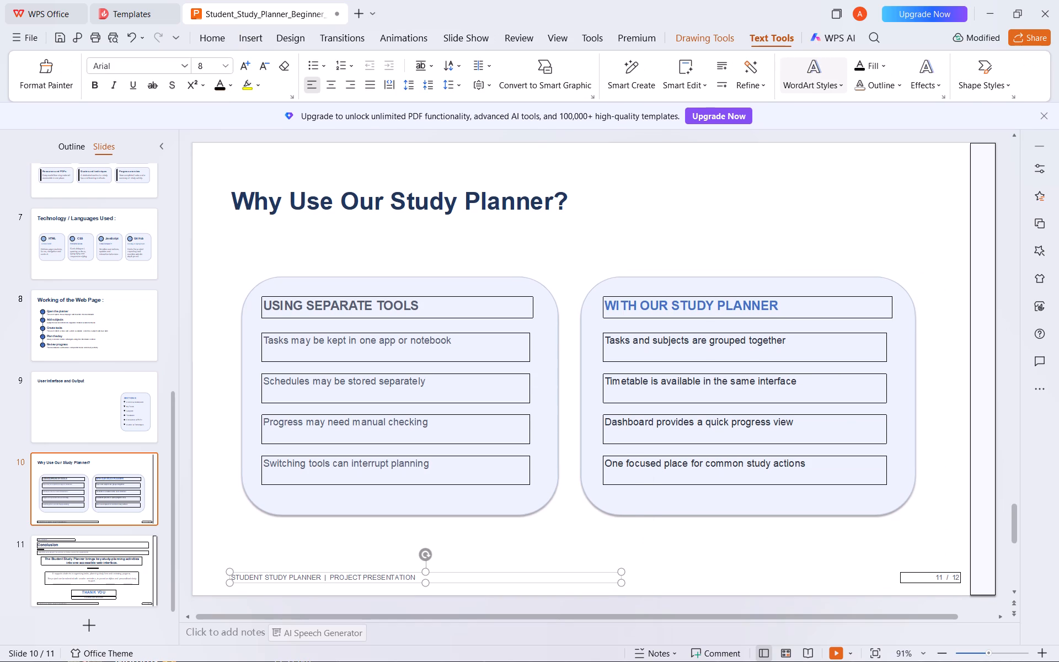
key("Delete")
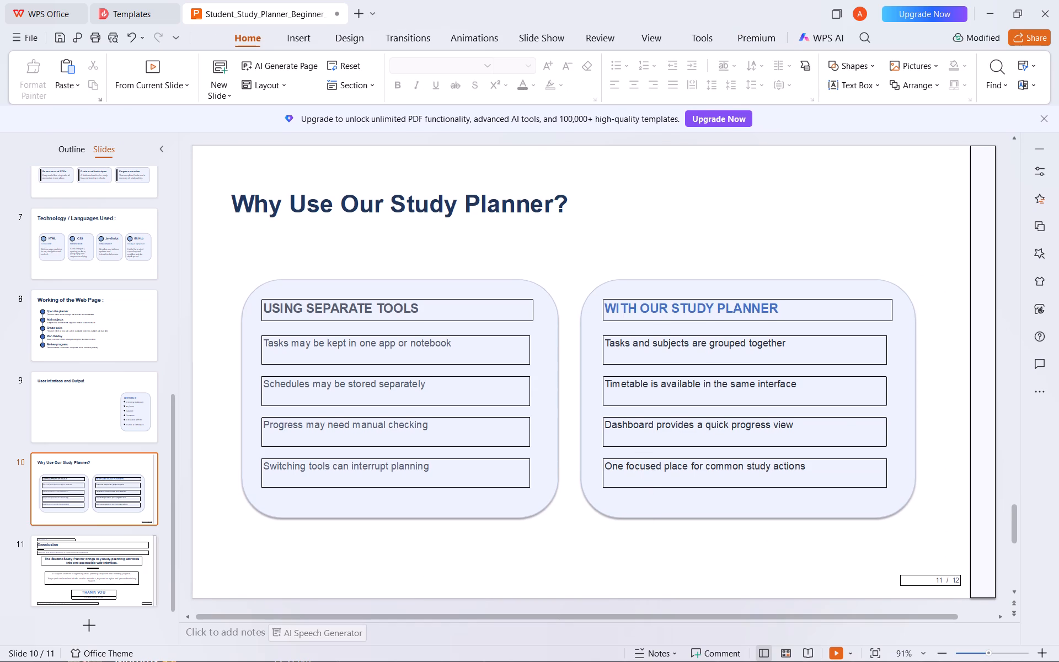
left_click(944, 578)
key("Delete")
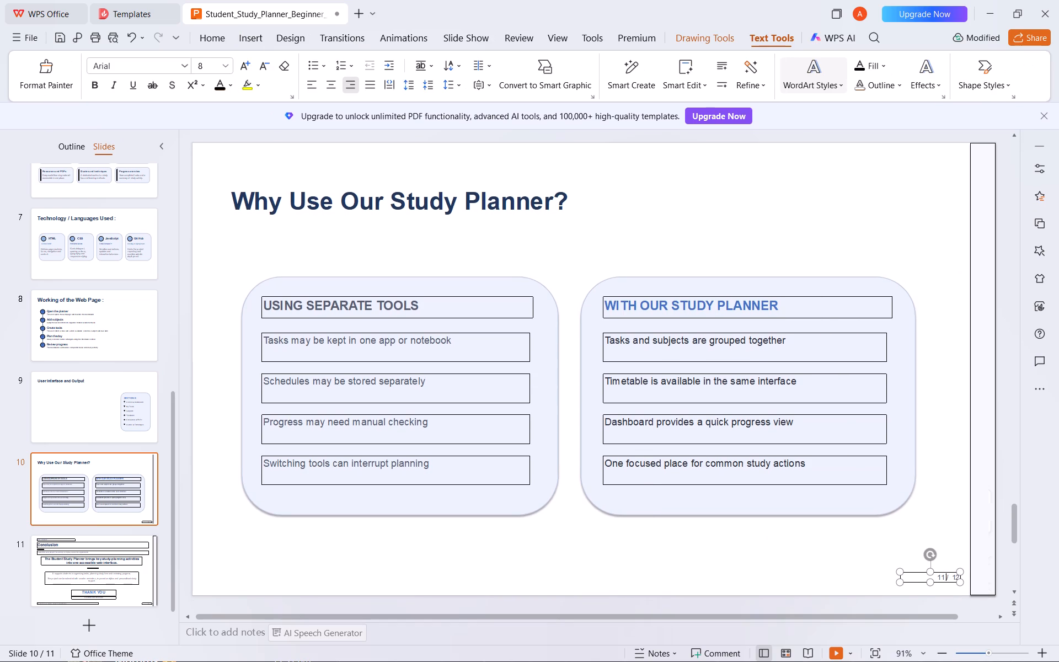
left_click(943, 573)
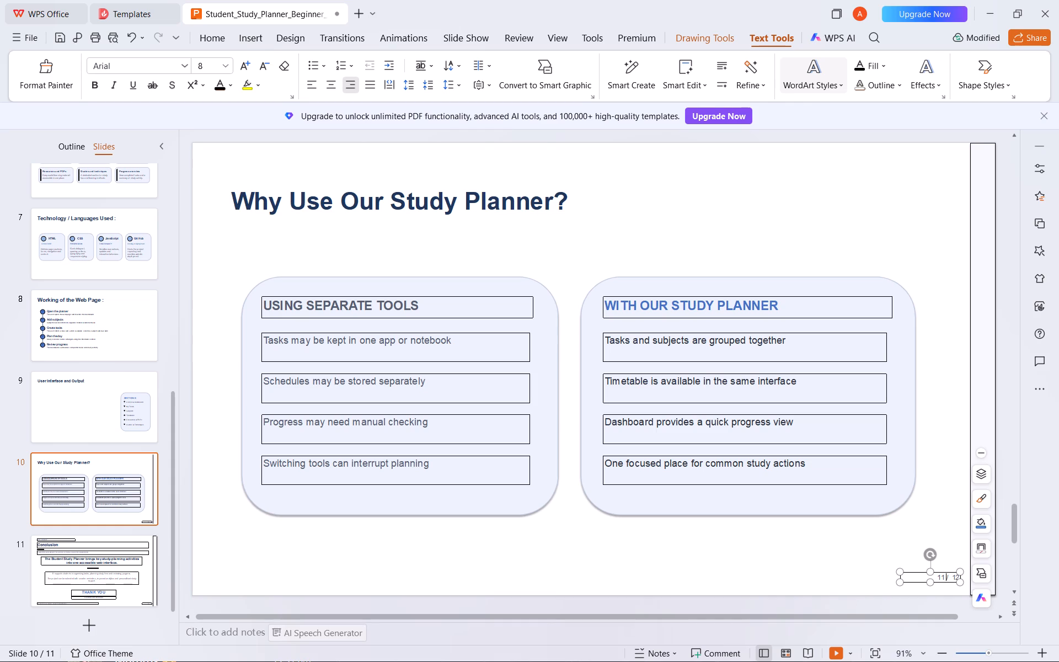
key("Delete")
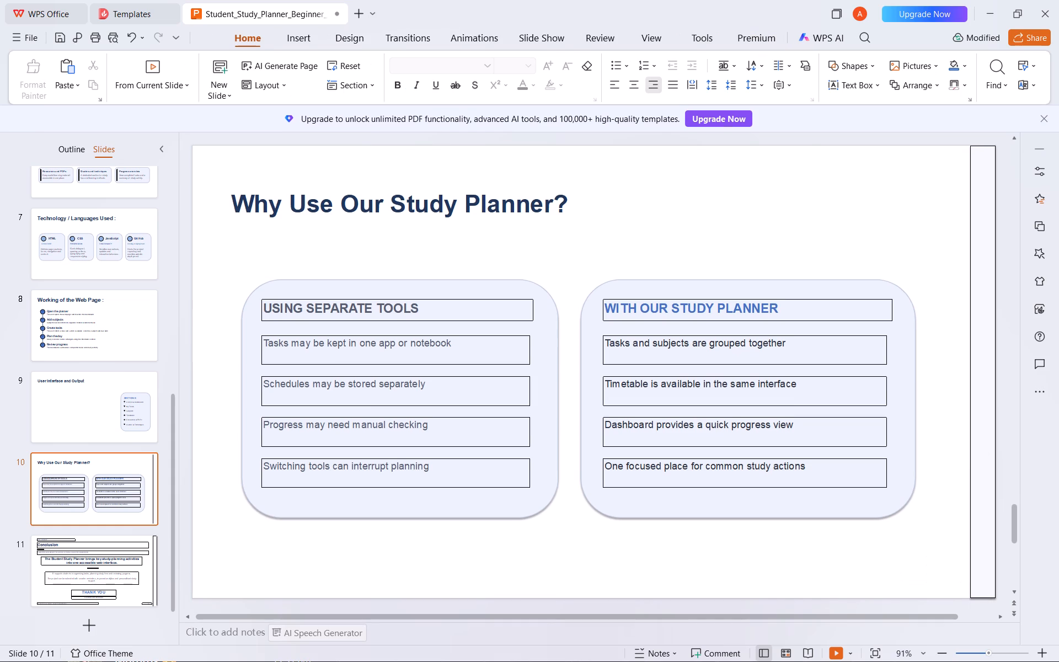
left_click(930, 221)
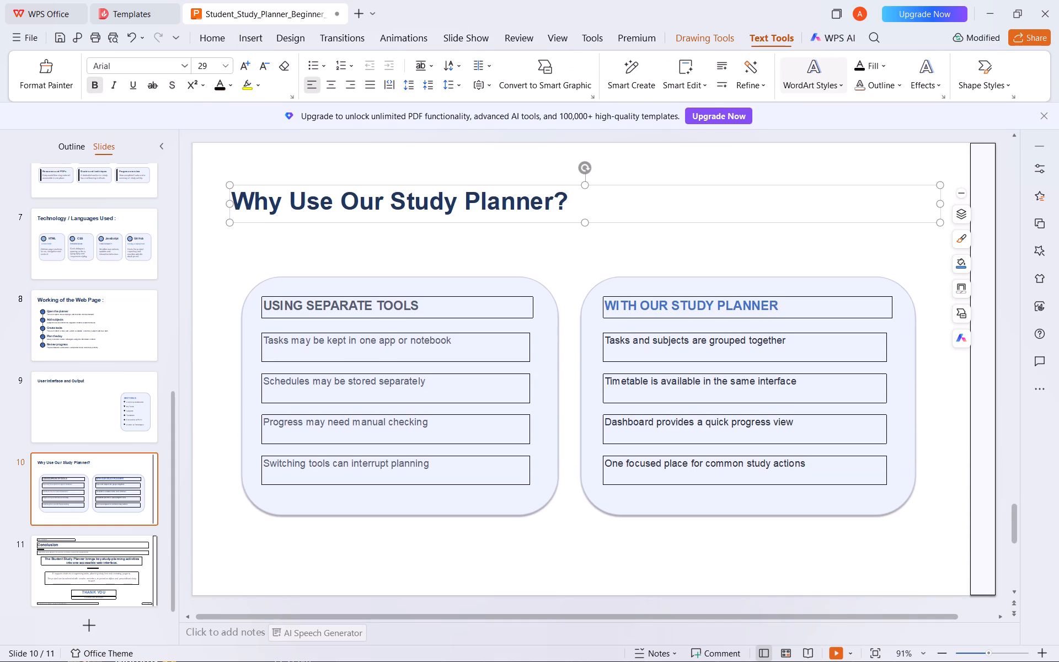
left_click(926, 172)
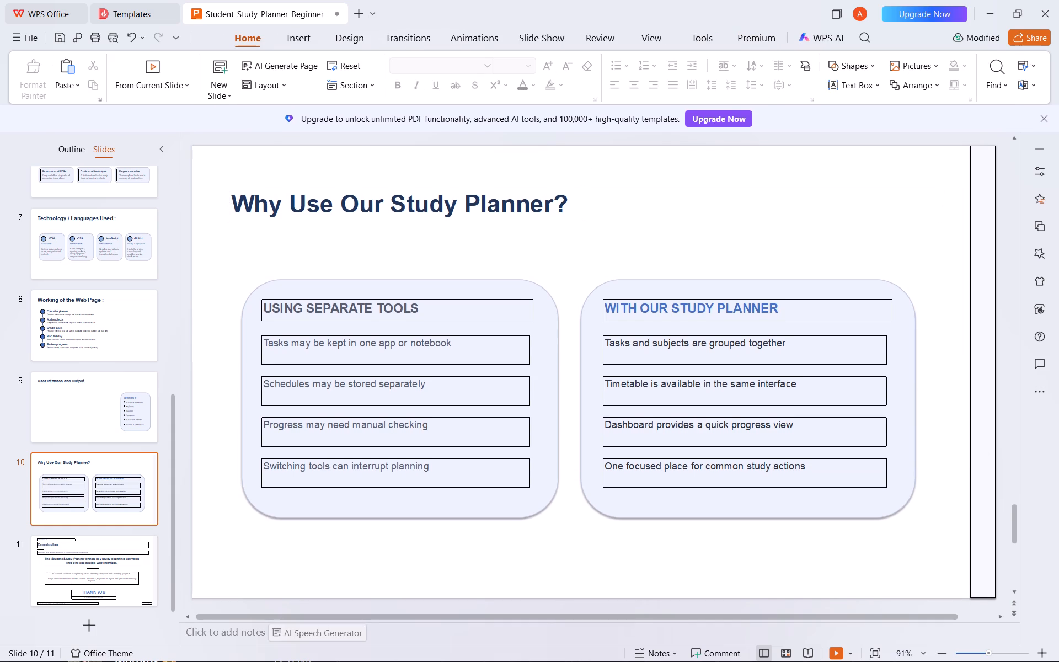
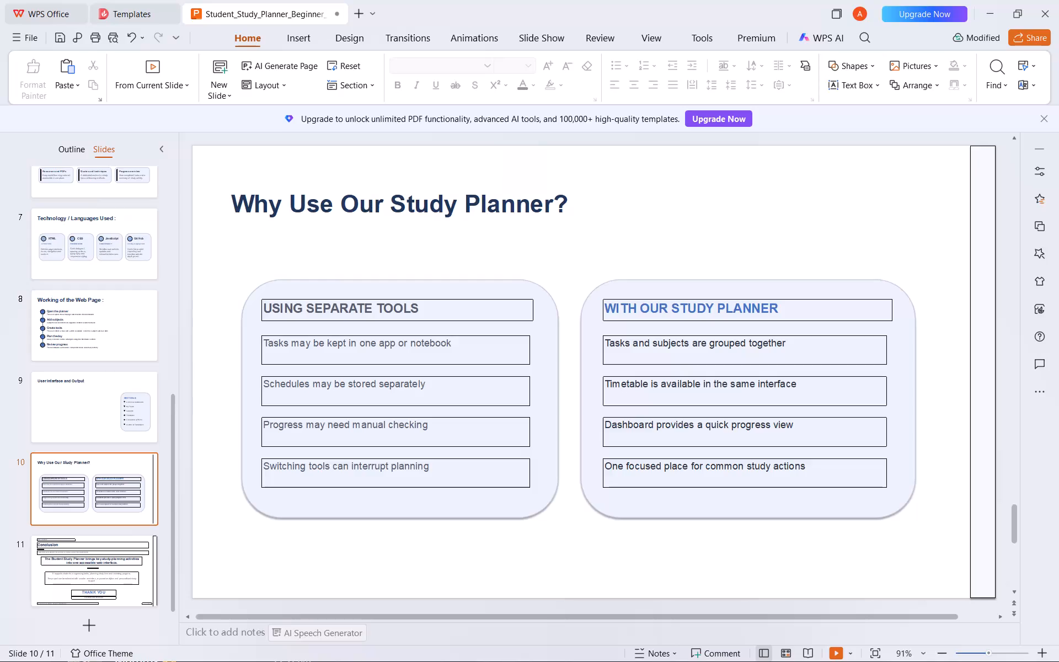
Remove the outlines from the "USING SEPARATE TOOLS" and "WITH OUR STUDY PLANNER" card headings.
left_click(532, 321)
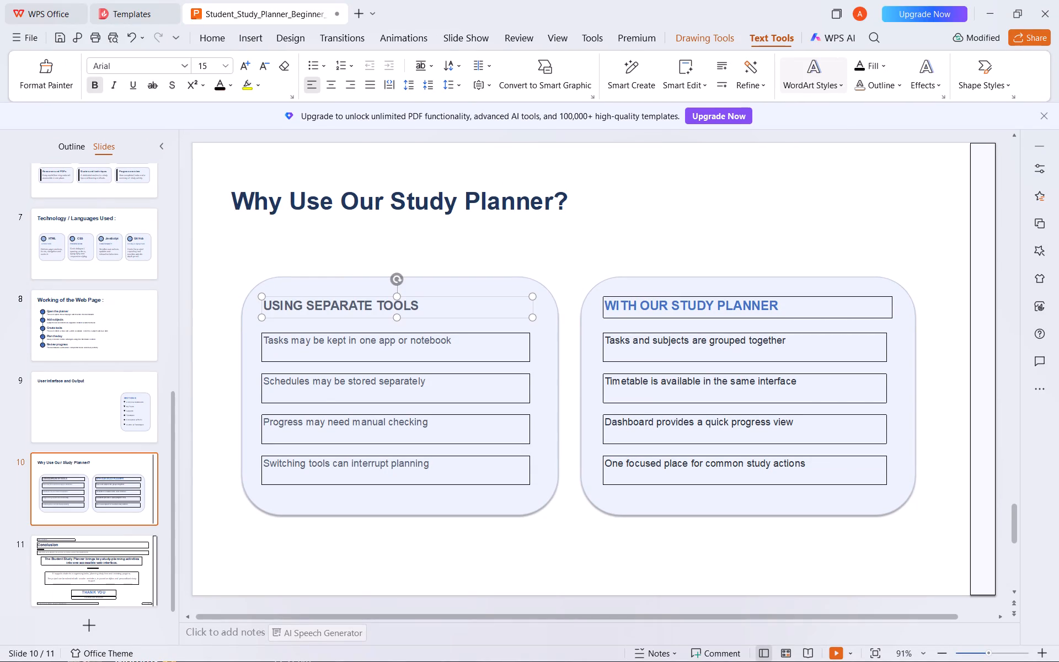
left_click(558, 398)
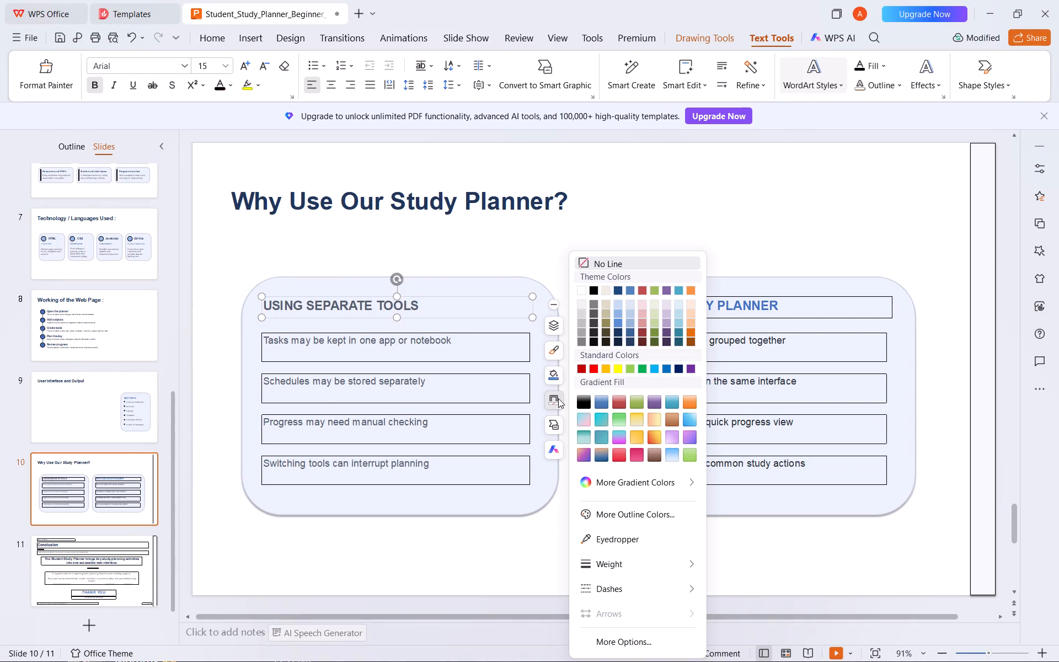
left_click(612, 261)
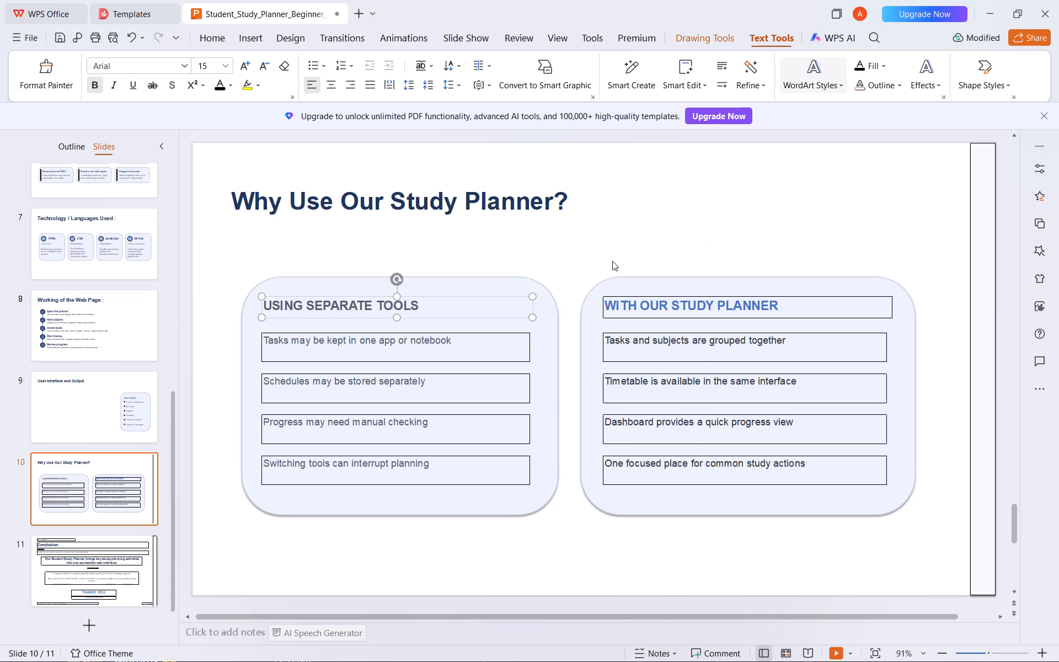
left_click(608, 316)
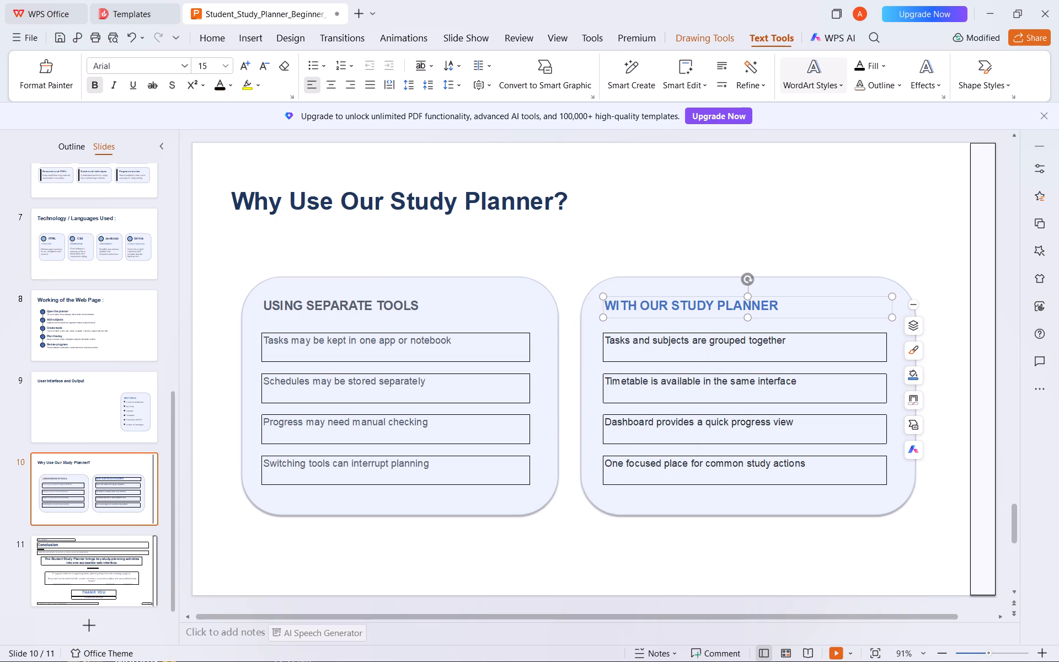
left_click(919, 401)
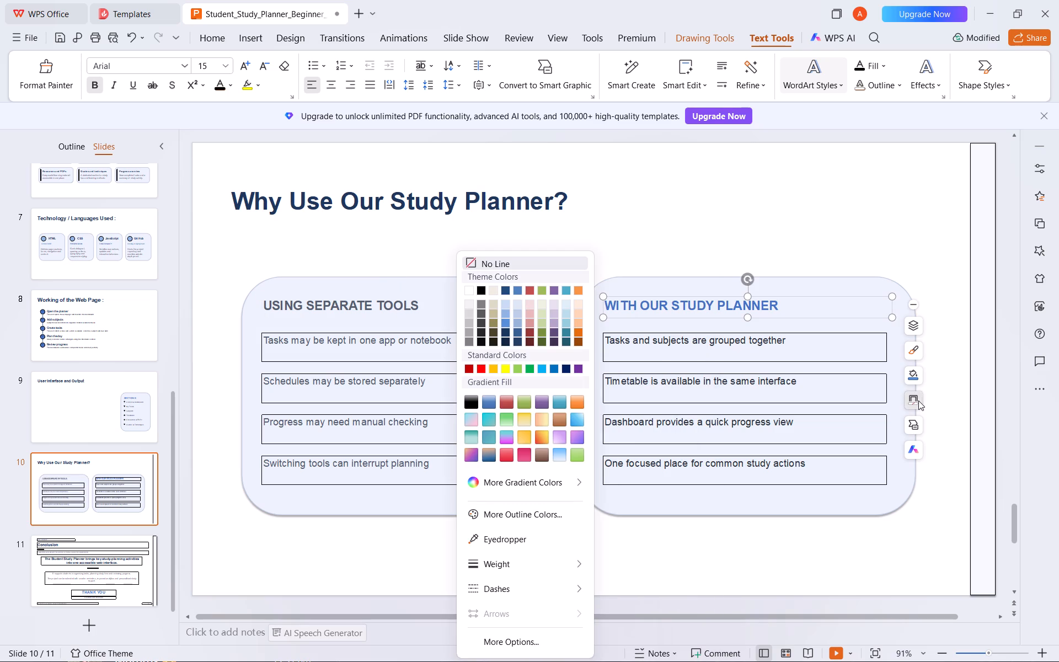
left_click(561, 263)
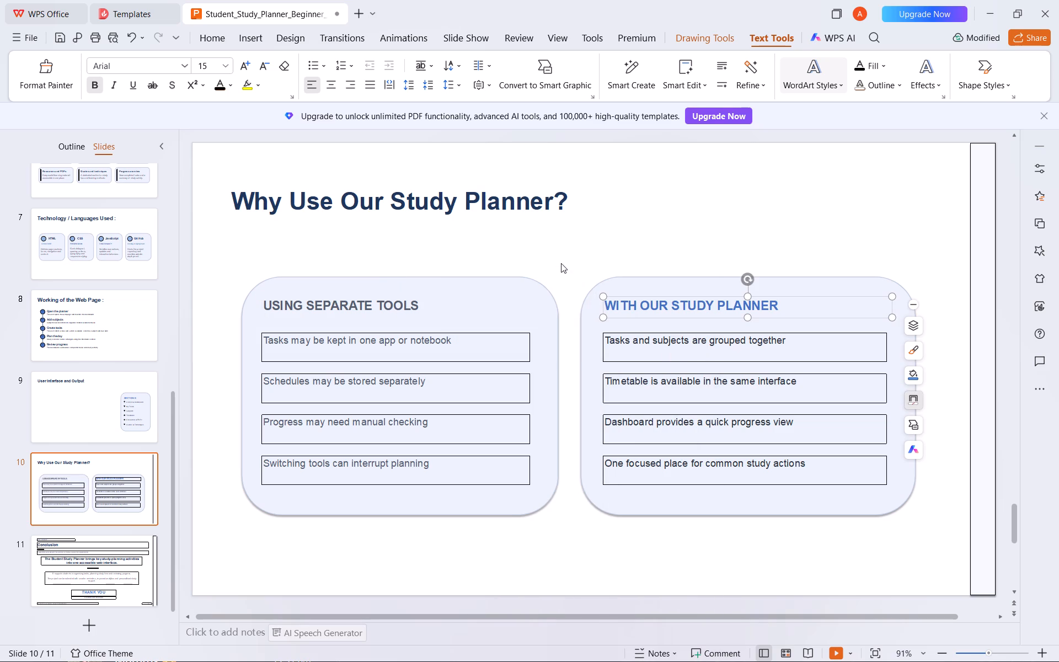
Remove the outlines from the four text lines under the "USING SEPARATE TOOLS" heading.
left_click(531, 354)
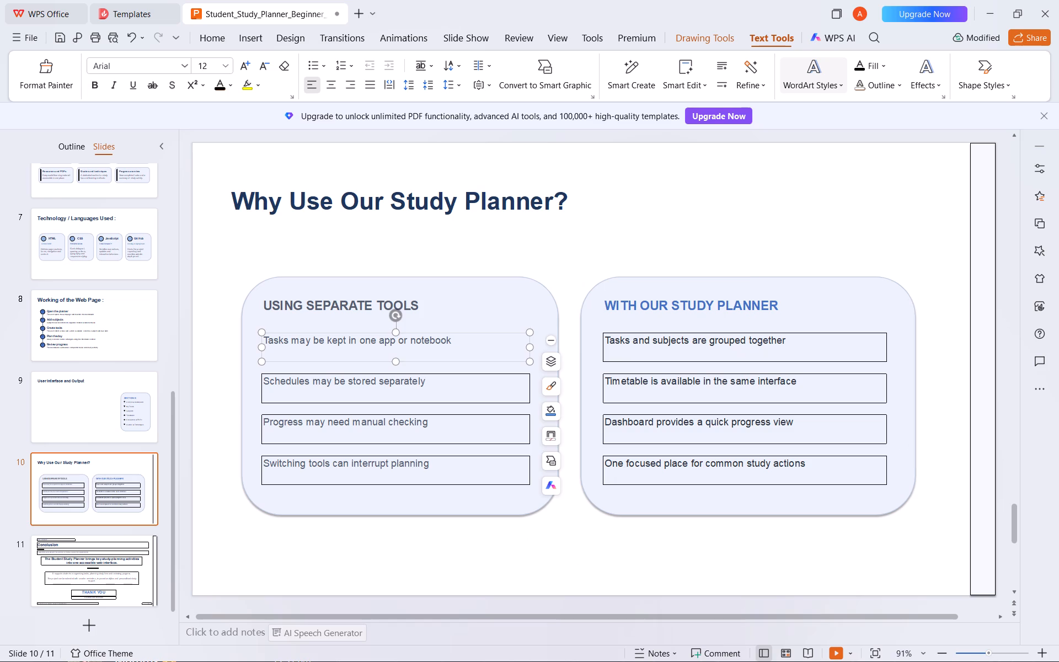
left_click(550, 426)
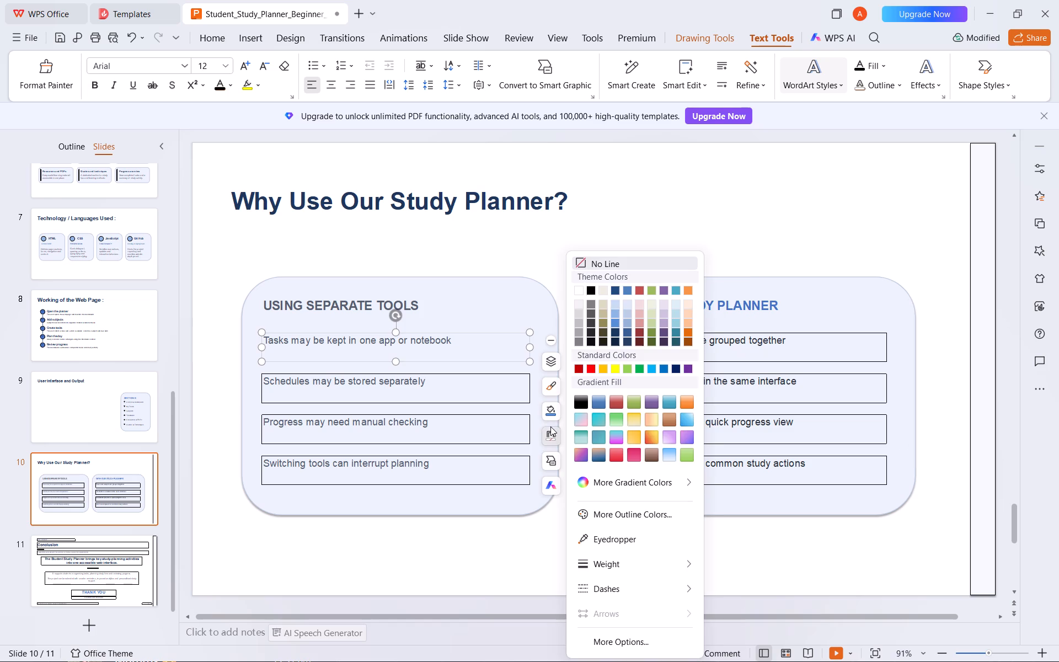
left_click(605, 258)
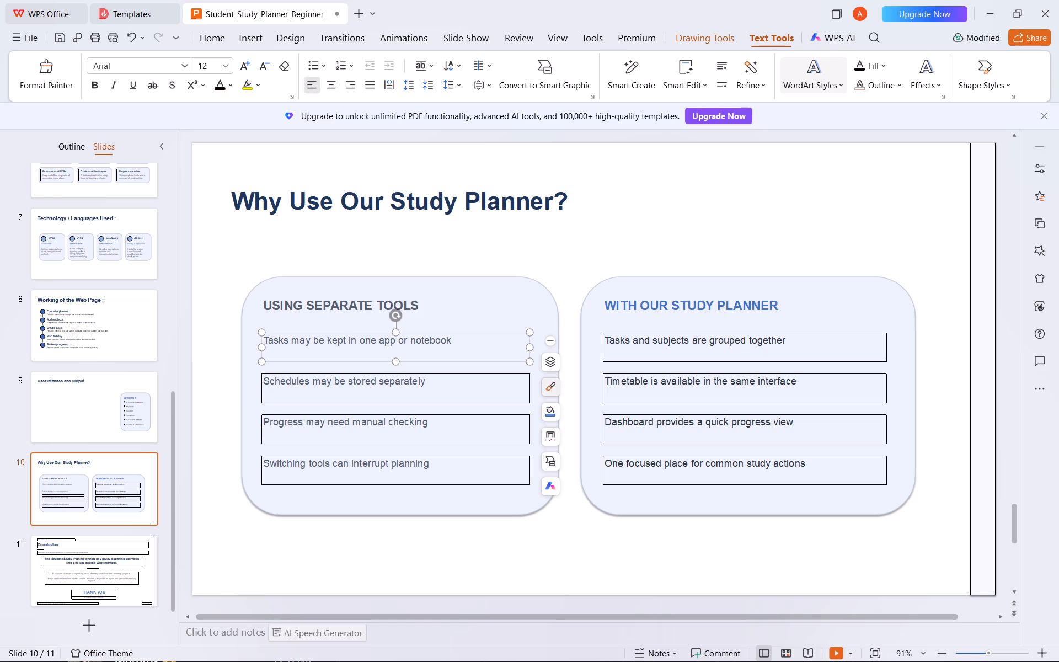
left_click(531, 399)
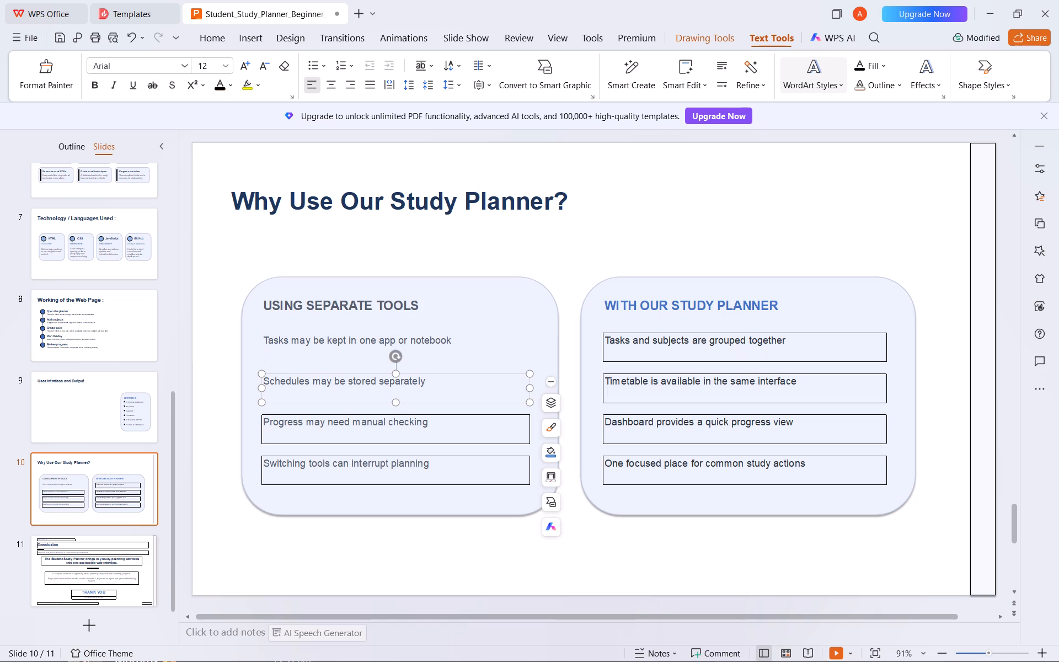
left_click(548, 471)
left_click(584, 264)
left_click(523, 443)
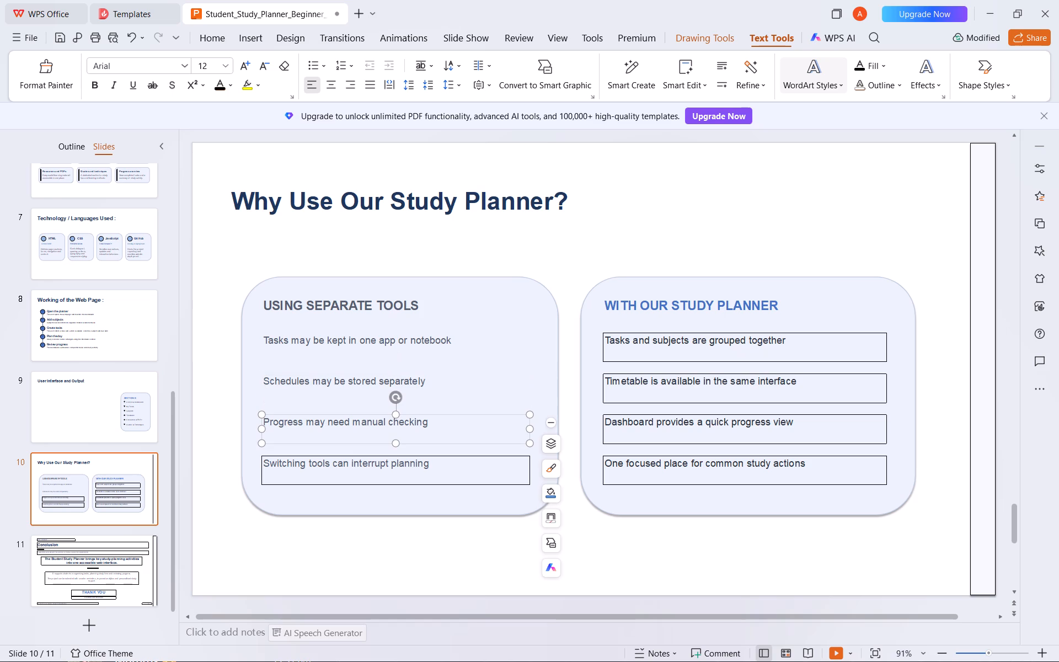
left_click(549, 514)
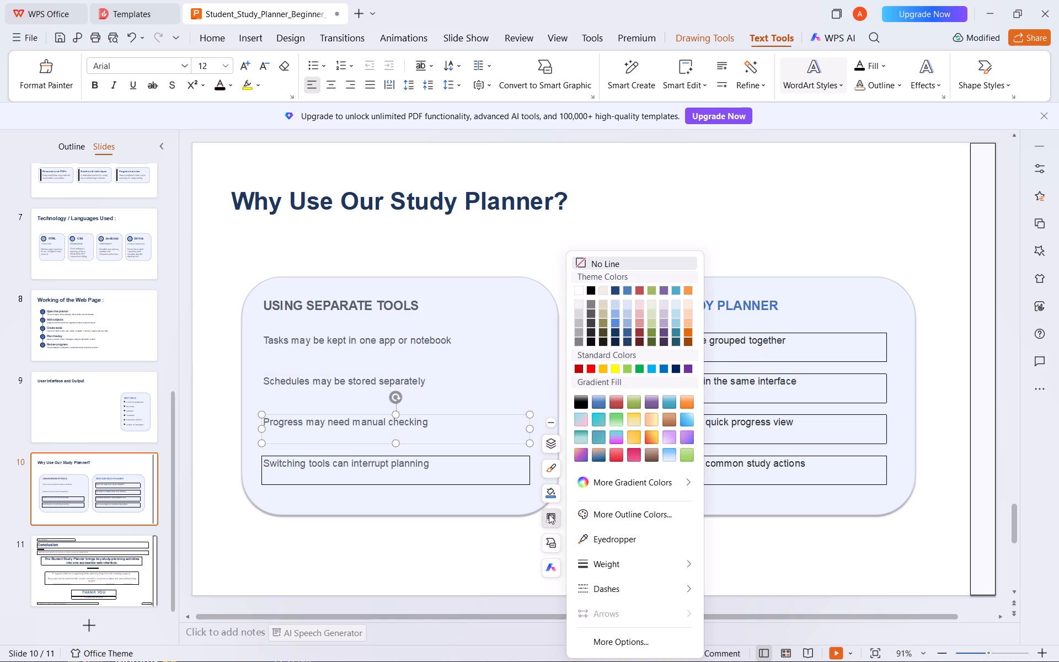
left_click(601, 263)
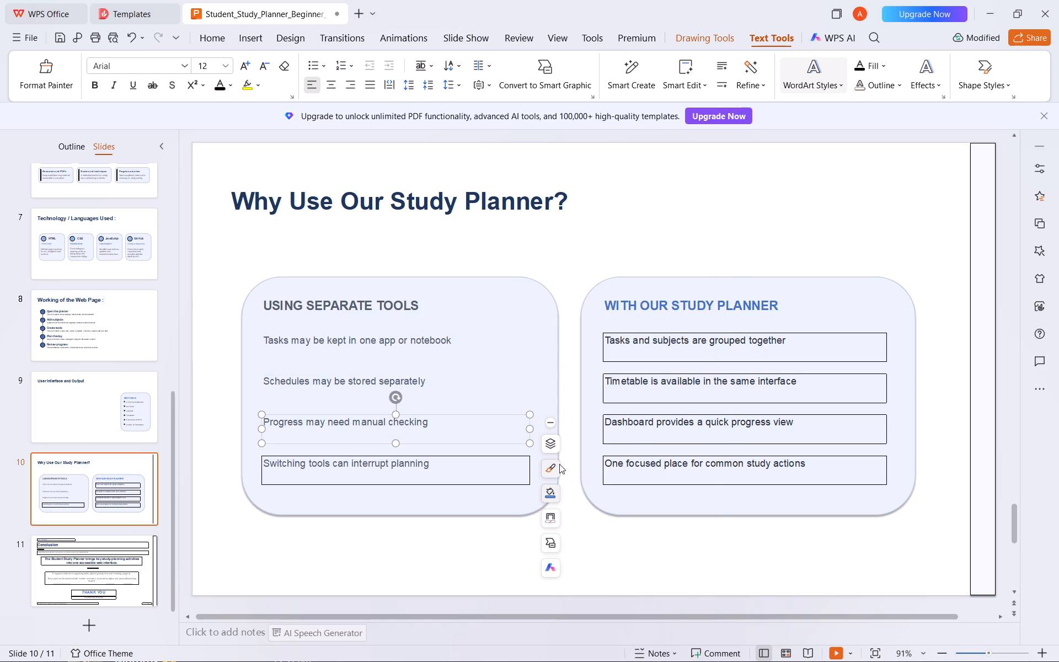
left_click(530, 467)
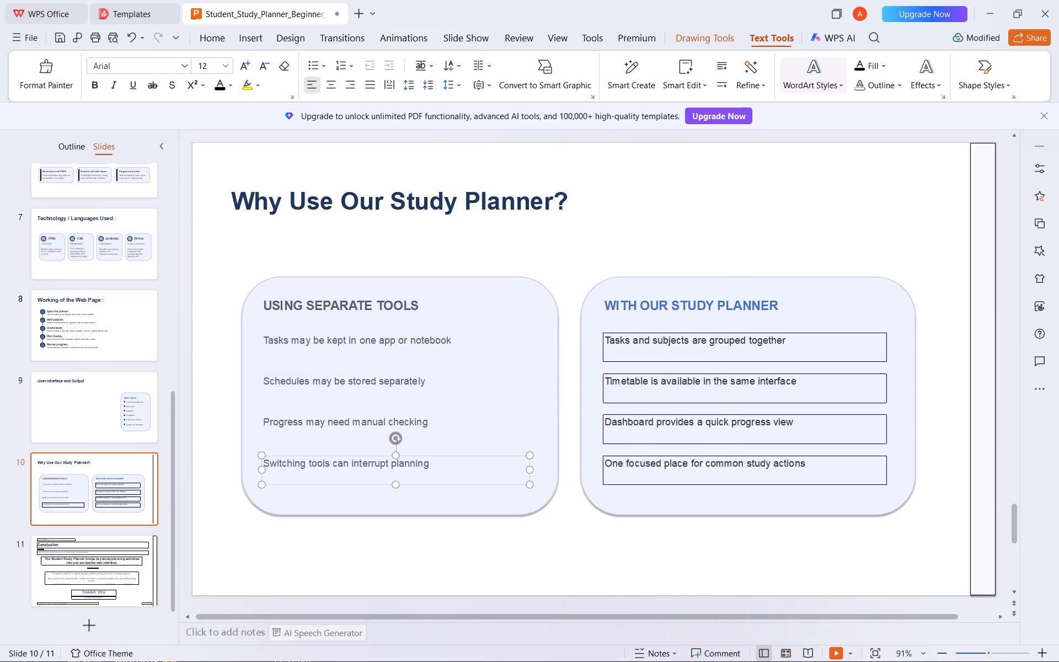
left_click(548, 549)
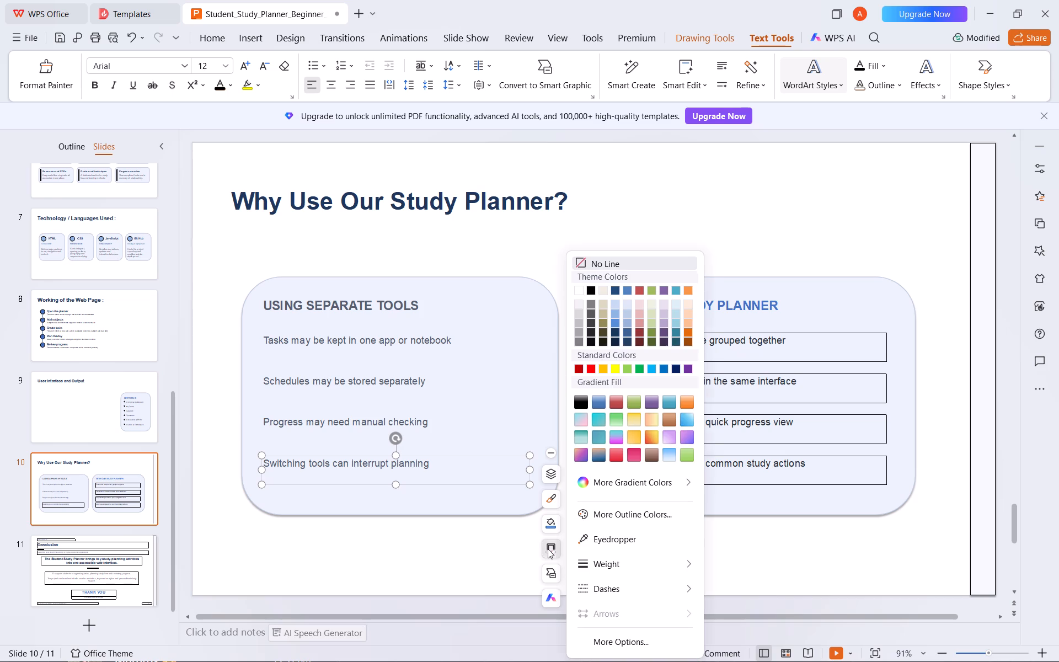
left_click(605, 260)
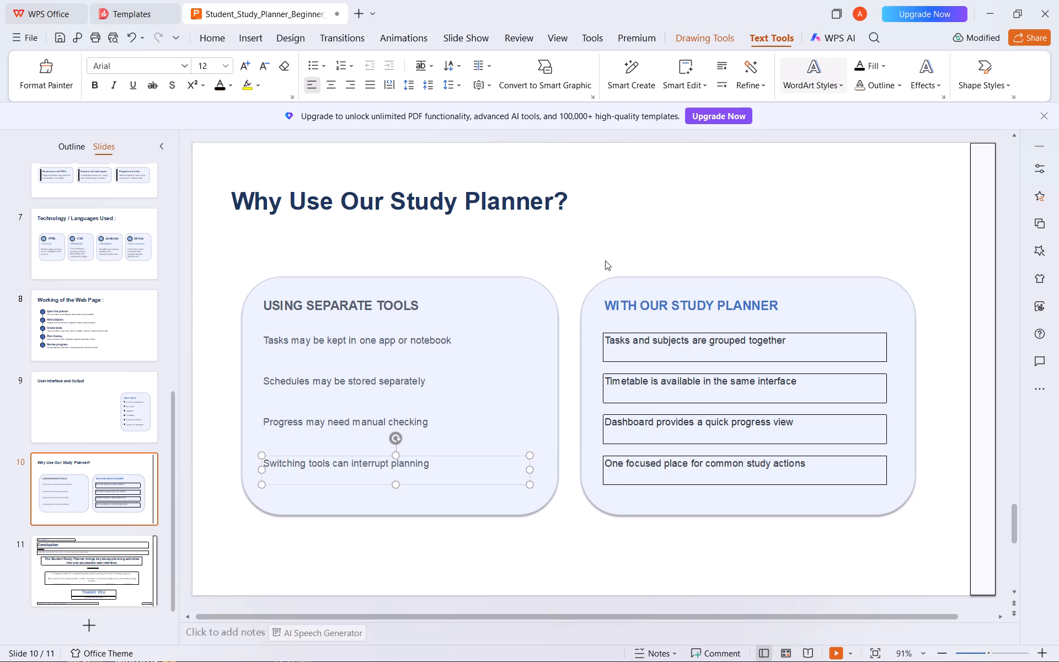
Remove the outlines from the four text lines under the "WITH OUR STUDY PLANNER" heading.
left_click(843, 331)
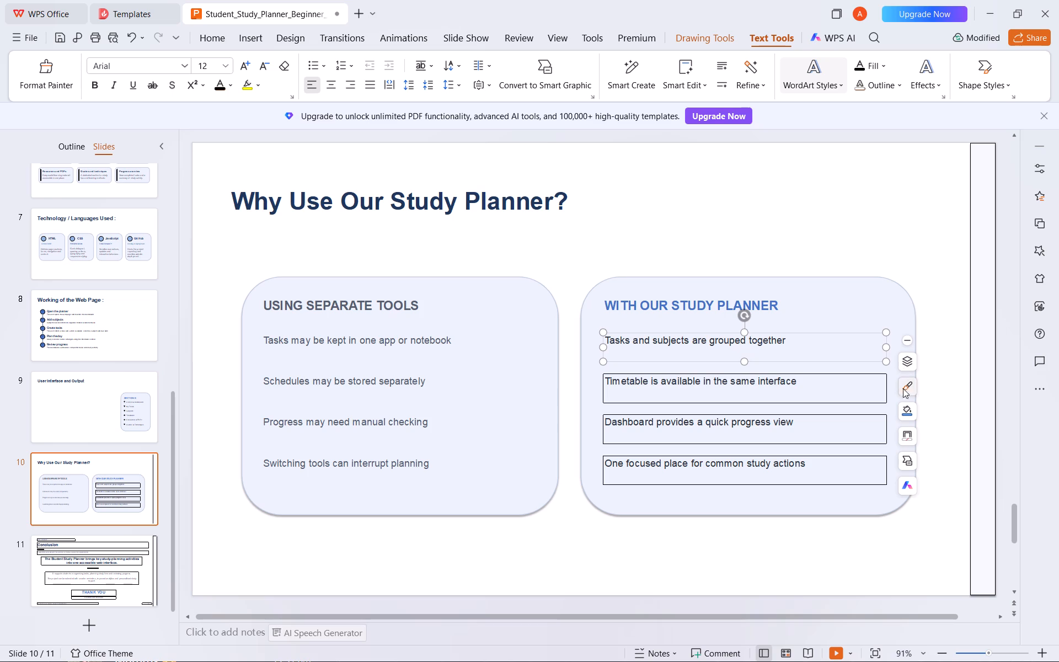
left_click(903, 426)
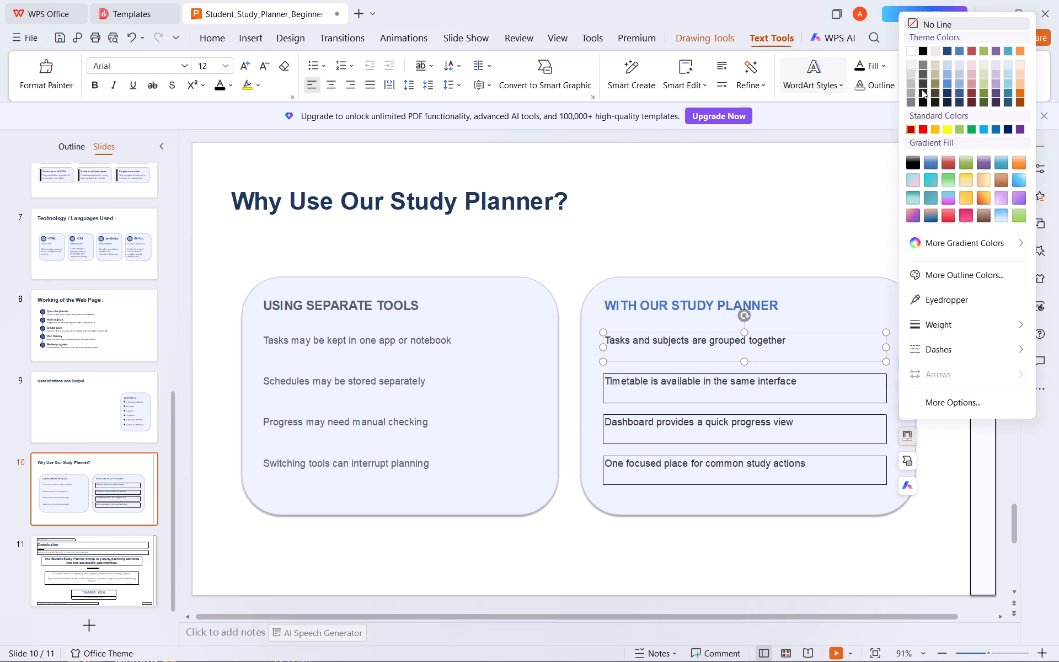
left_click(916, 26)
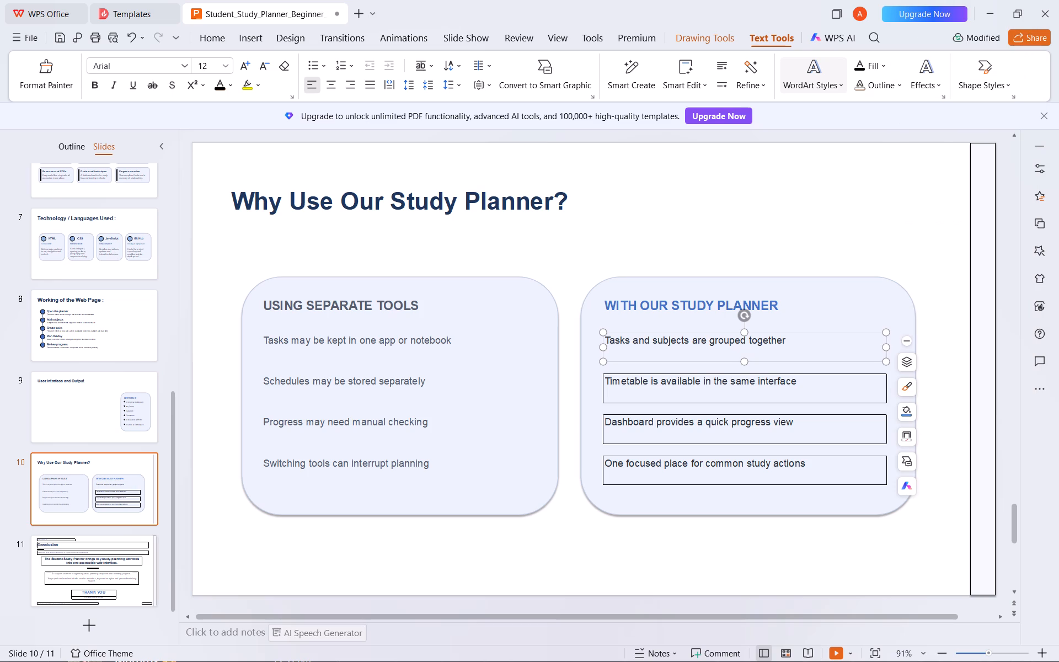
left_click(886, 386)
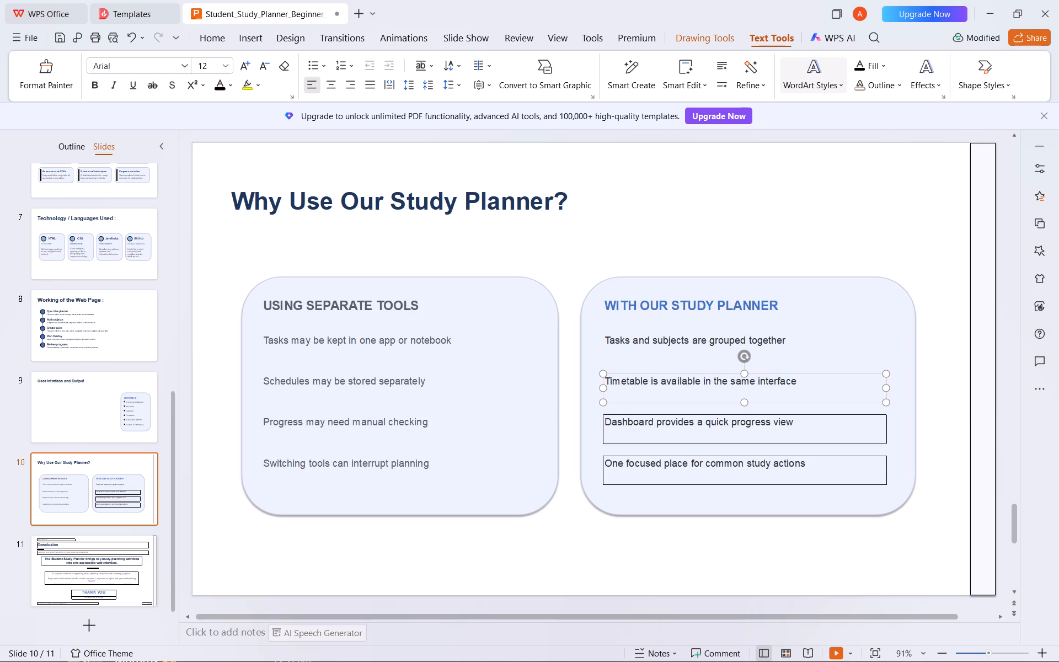
left_click(906, 481)
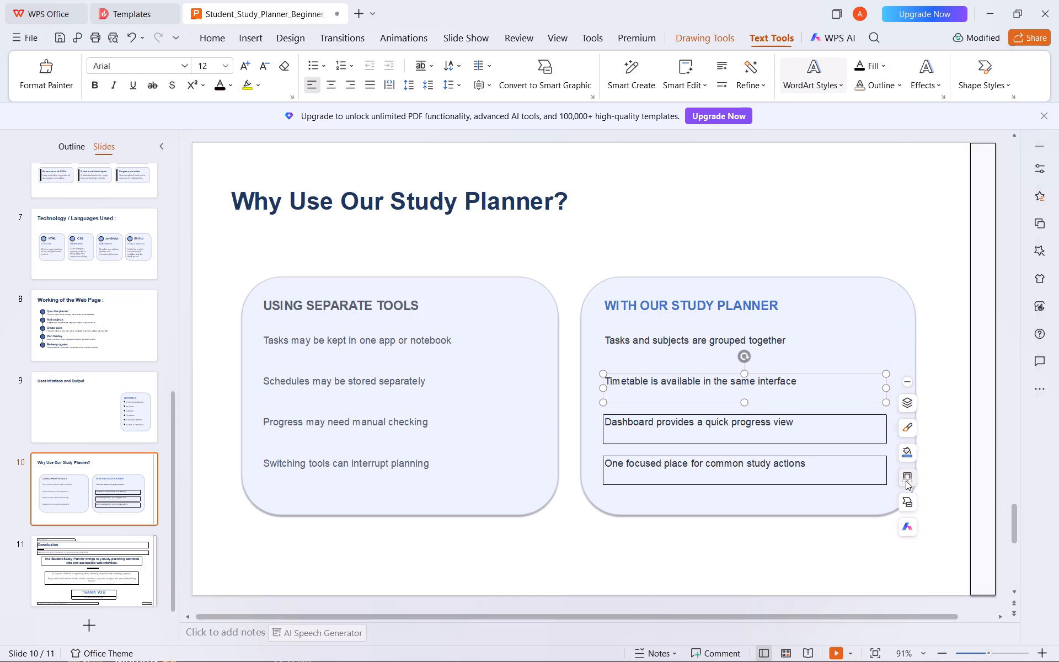
left_click(915, 64)
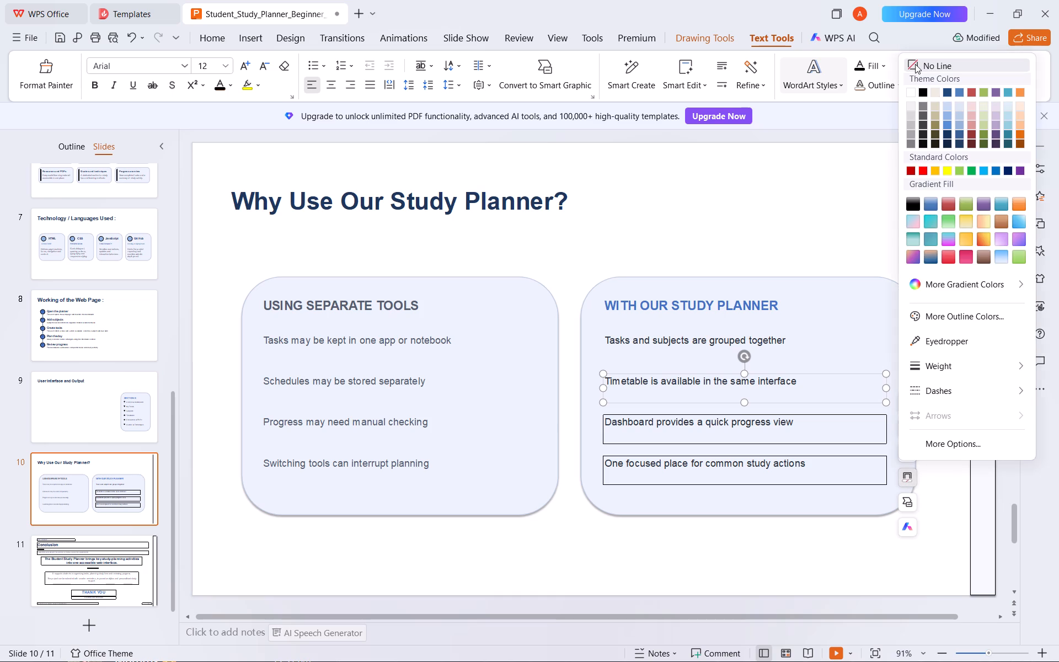
left_click(888, 440)
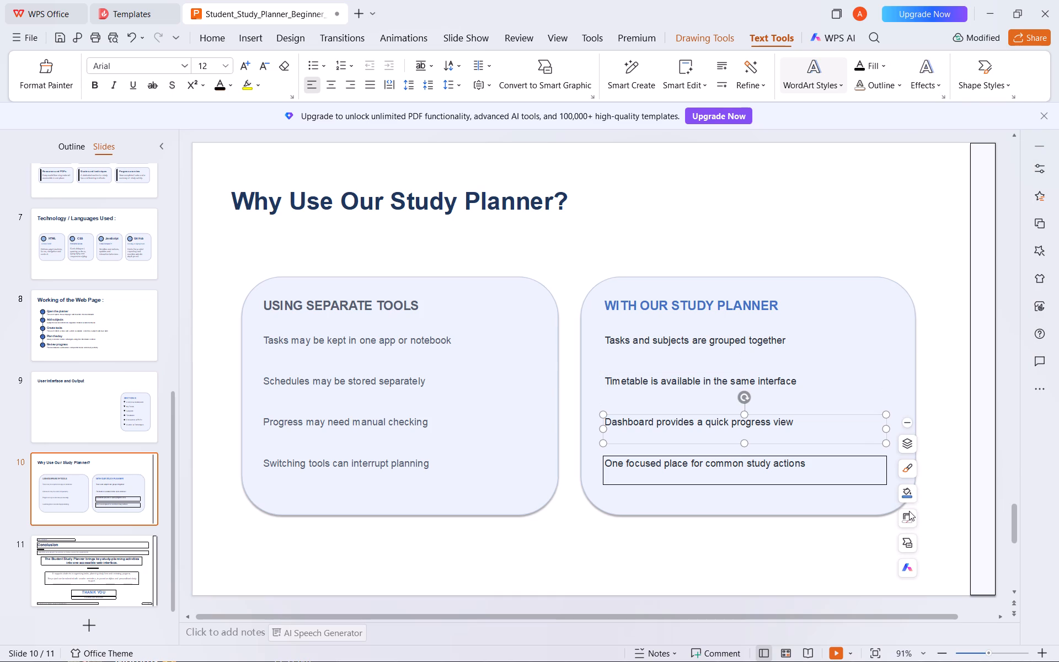
left_click(909, 511)
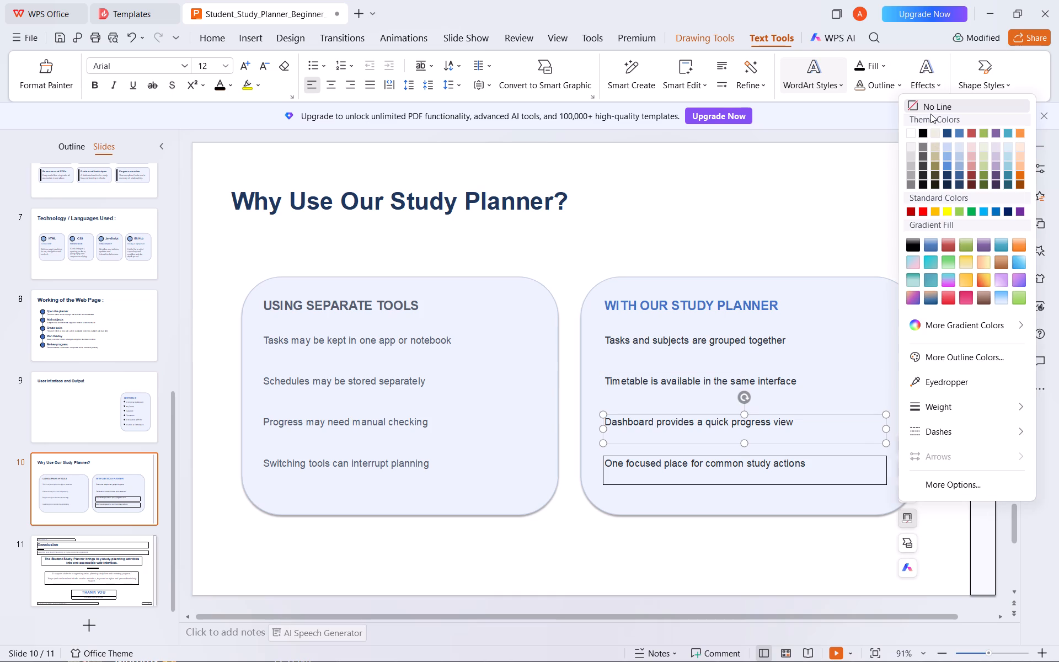
left_click(930, 114)
left_click(924, 103)
left_click(885, 483)
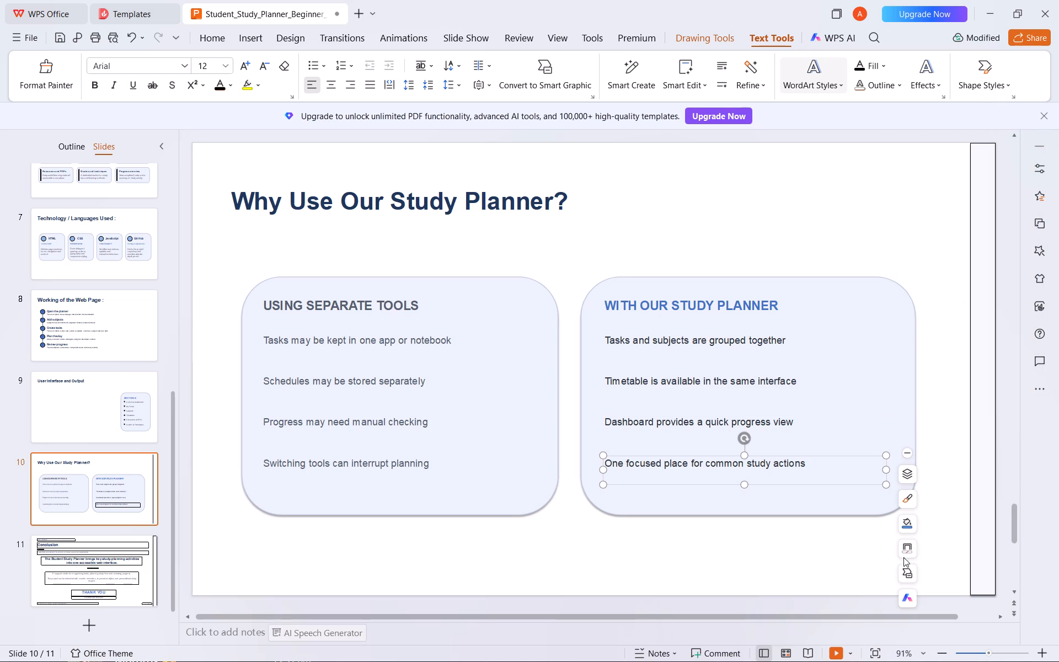
left_click(905, 548)
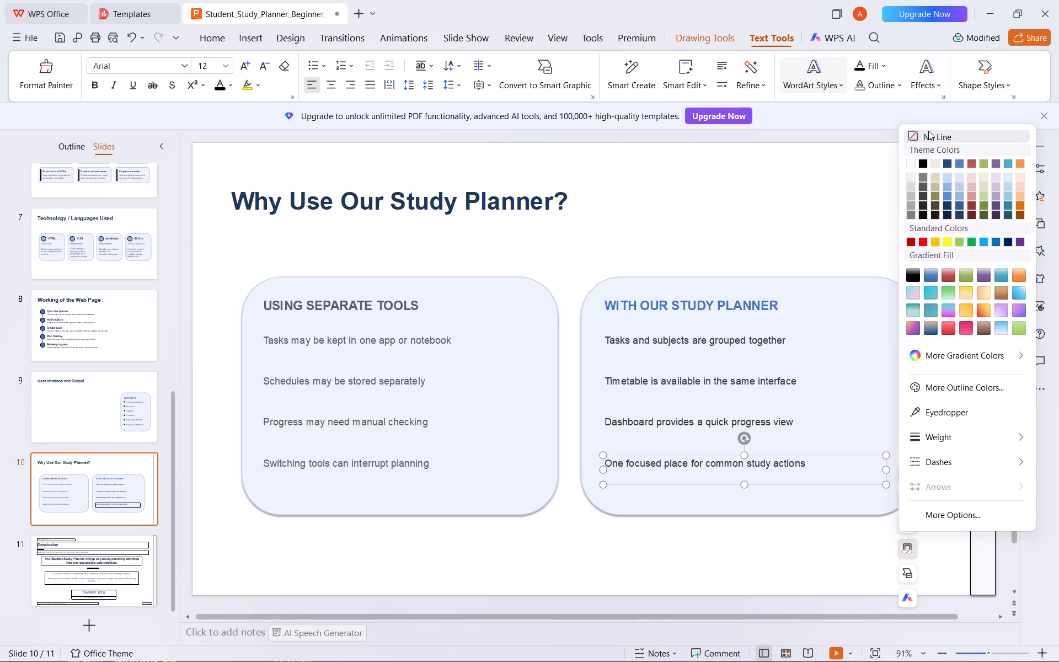
left_click(928, 132)
left_click(816, 172)
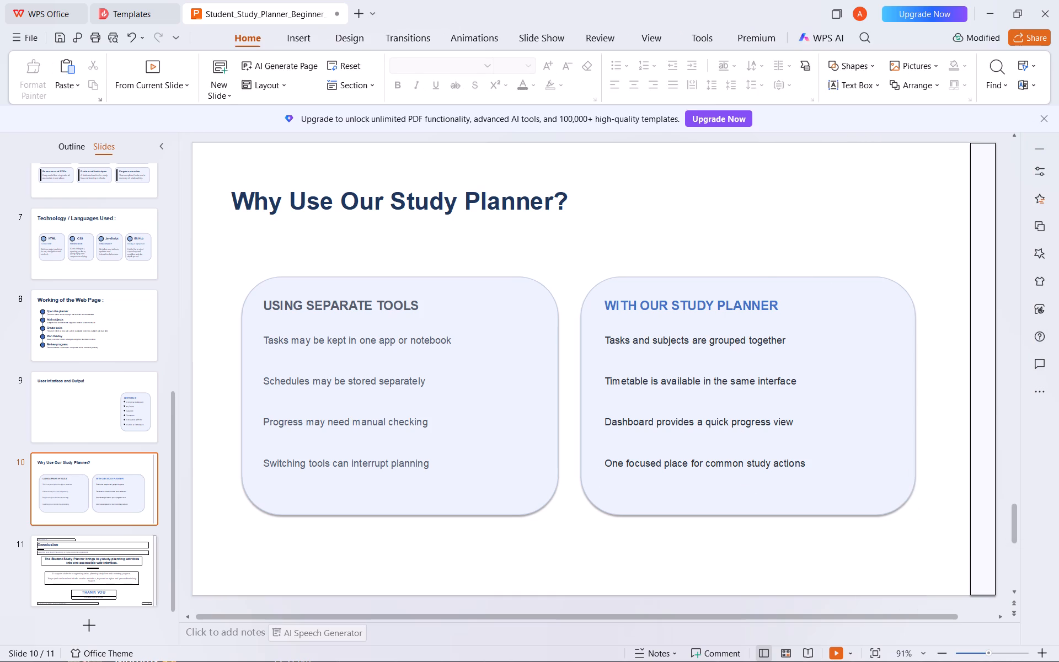
Recolour the "USING SEPARATE TOOLS" heading text to a lighter blue from the theme colours.
left_click(315, 306)
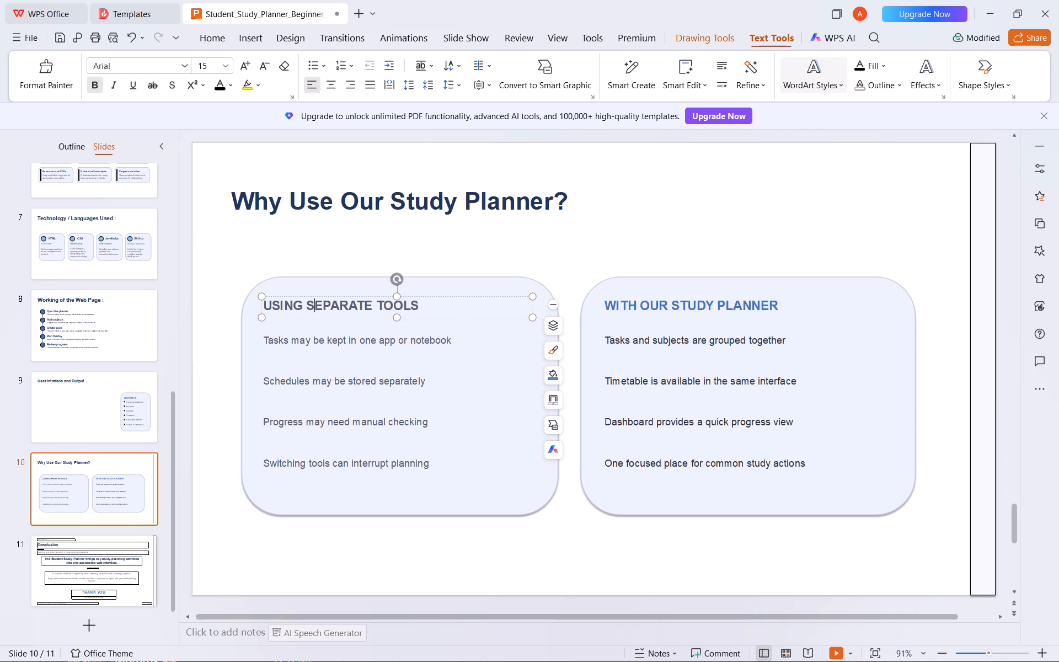
key("ctrl+a")
left_click(227, 83)
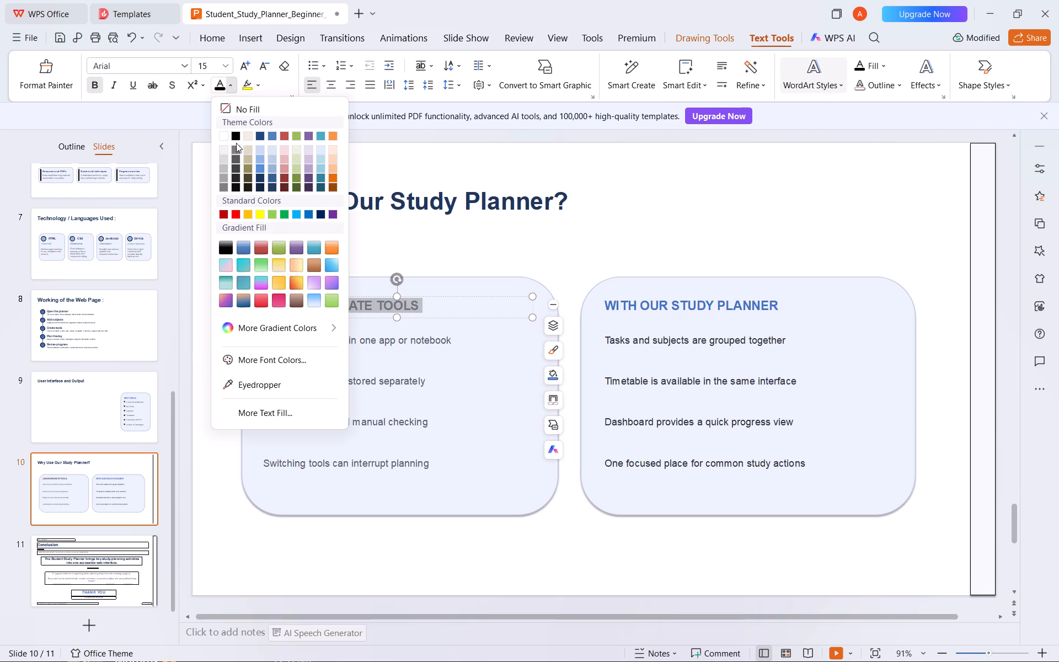
left_click(257, 165)
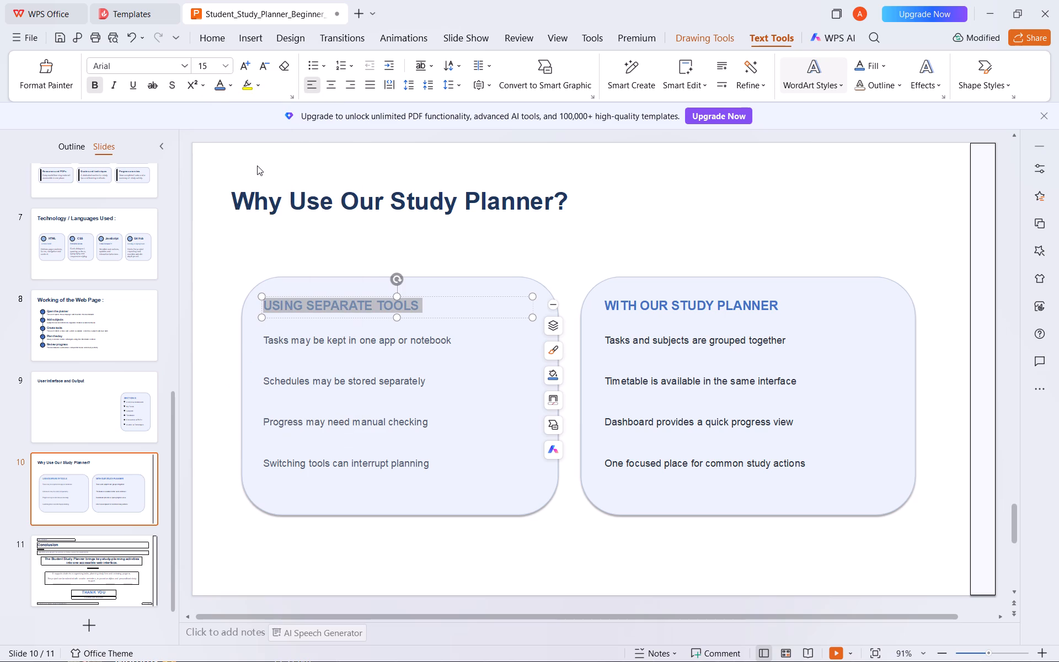
left_click(446, 258)
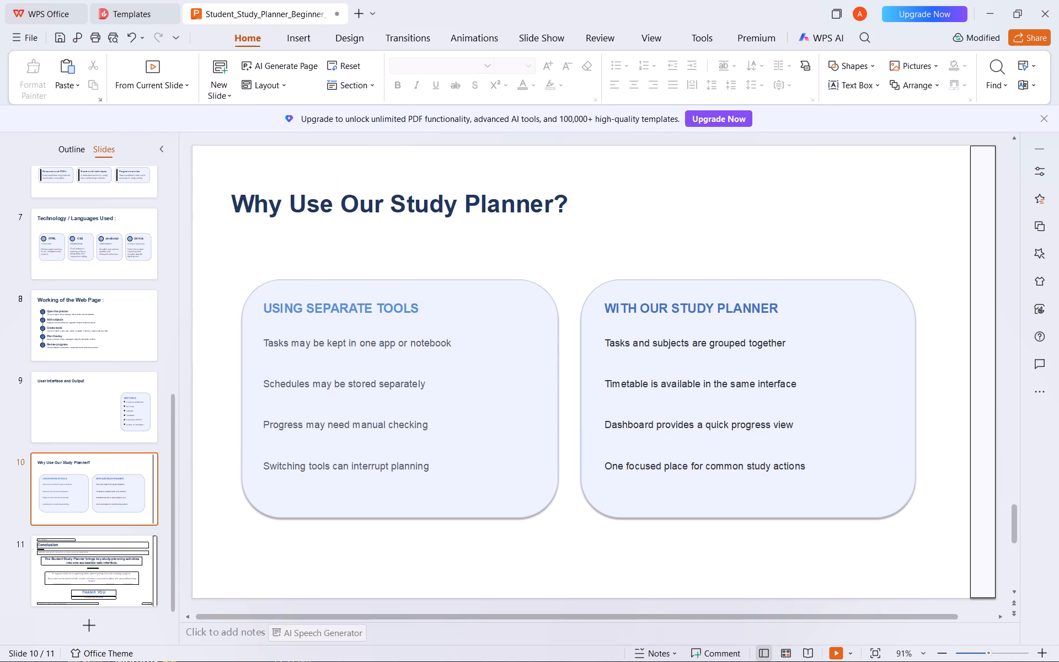
Set the font size of the "Tasks may be kept in one app or notebook" and "Schedules may be stored separately" lines to 16.
left_click(262, 343)
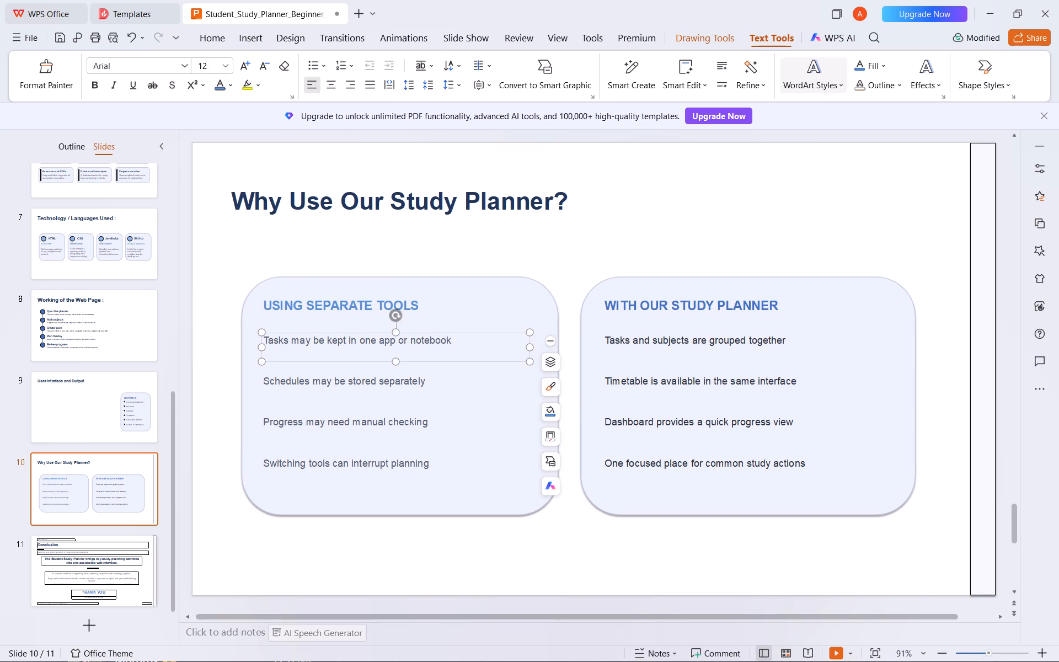
key("ctrl+a")
left_click(270, 342)
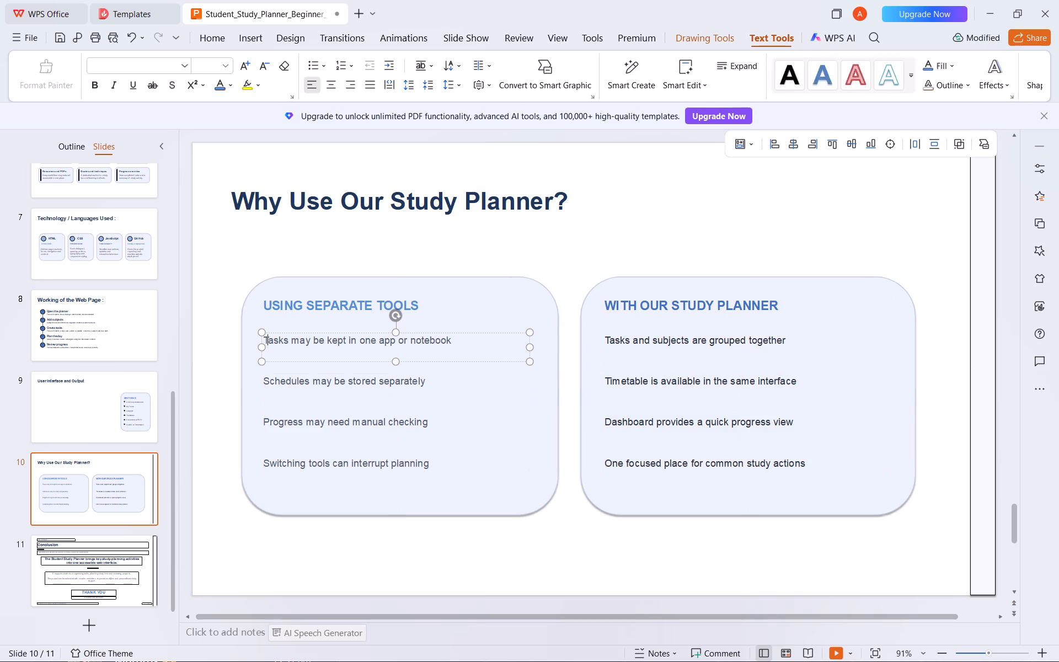
left_click(266, 340)
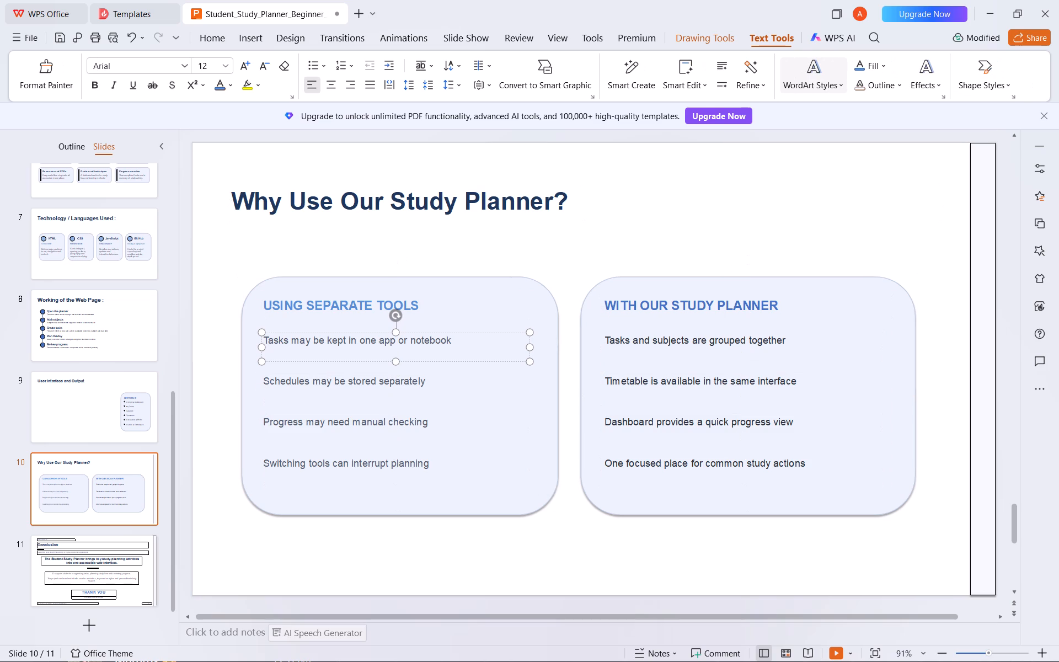
key("ctrl+a")
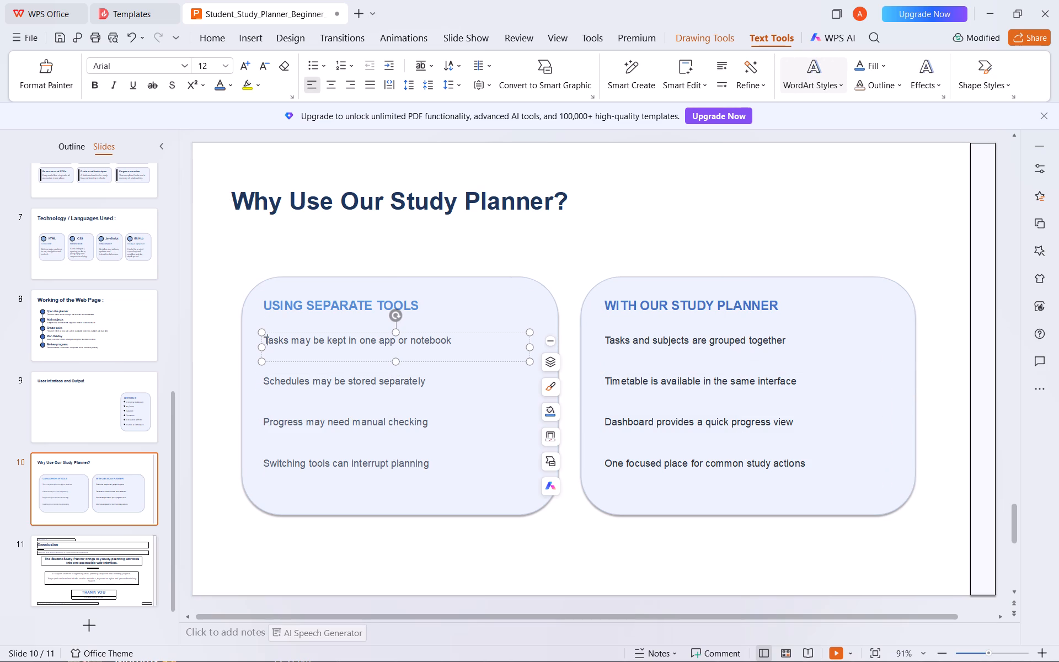
left_click(225, 67)
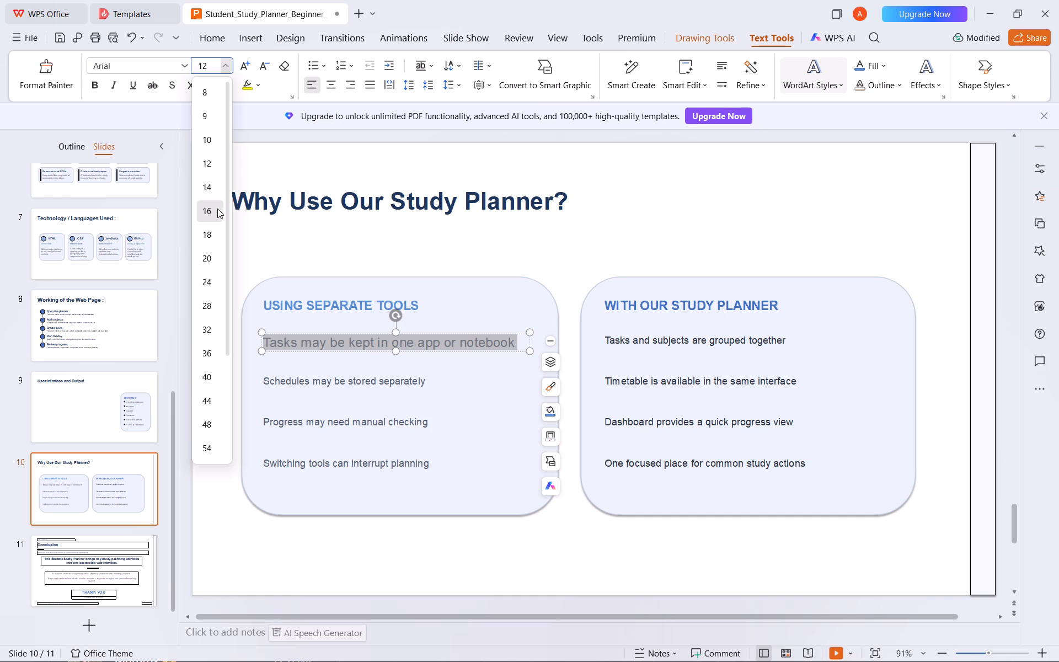
left_click(217, 209)
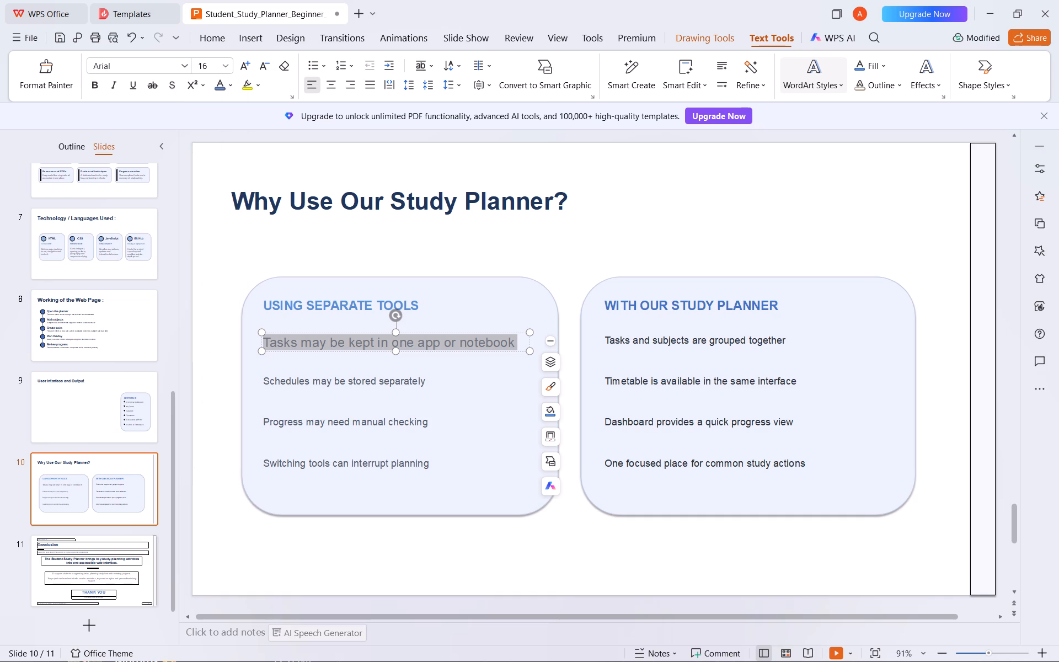
left_click(279, 376)
key("ctrl+a")
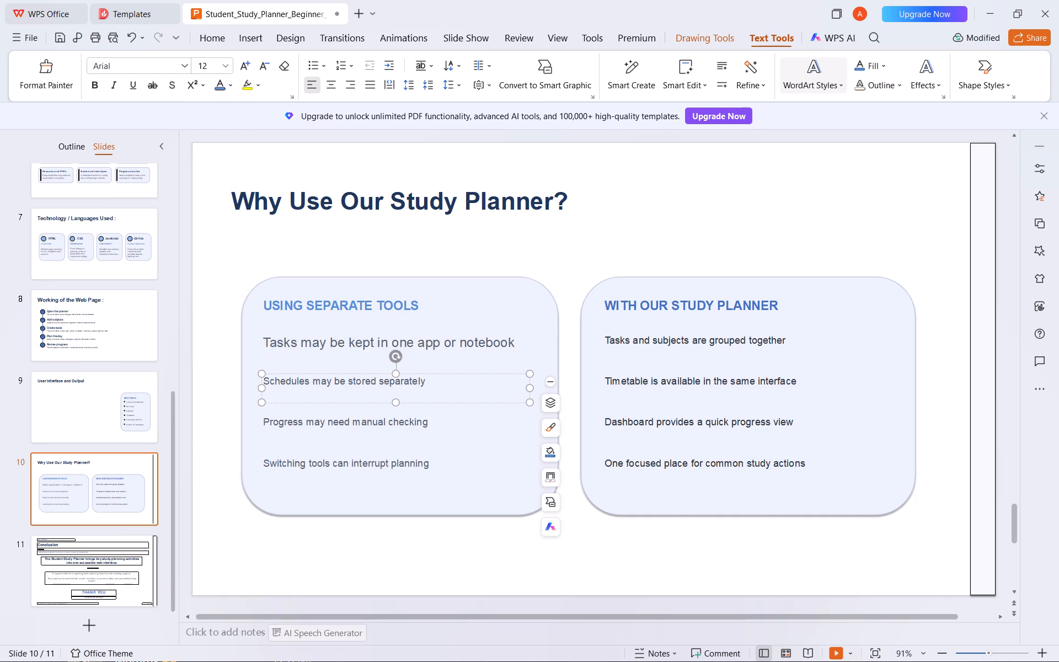
left_click(224, 67)
left_click(202, 215)
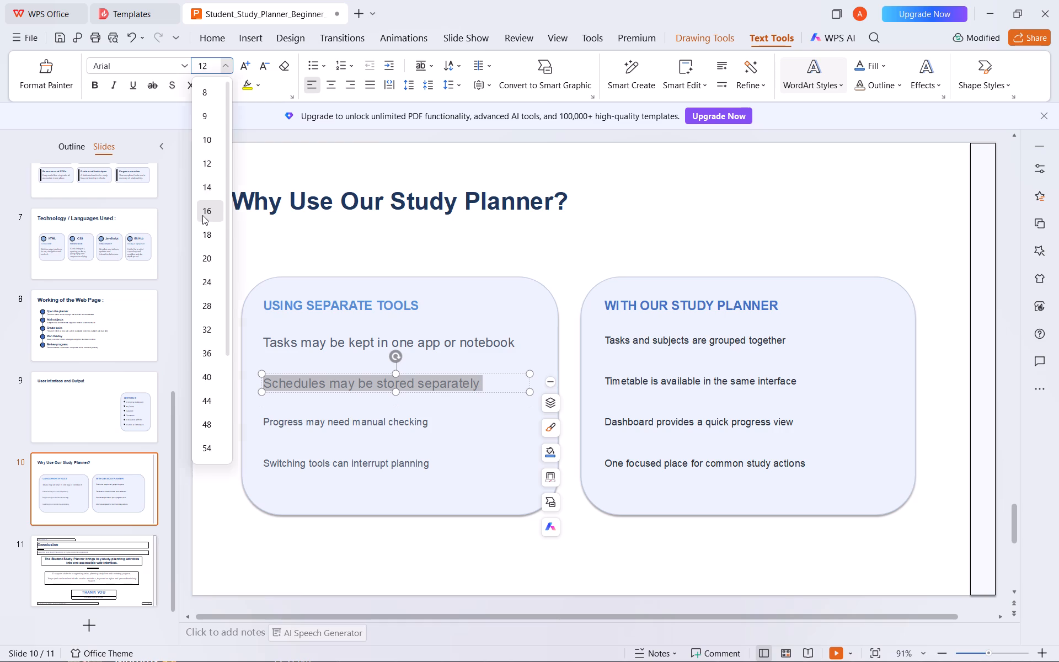
Set the font size of the "Progress may need manual checking" and "Switching tools can interrupt planning" lines to 16.
left_click(304, 421)
key("ctrl+a")
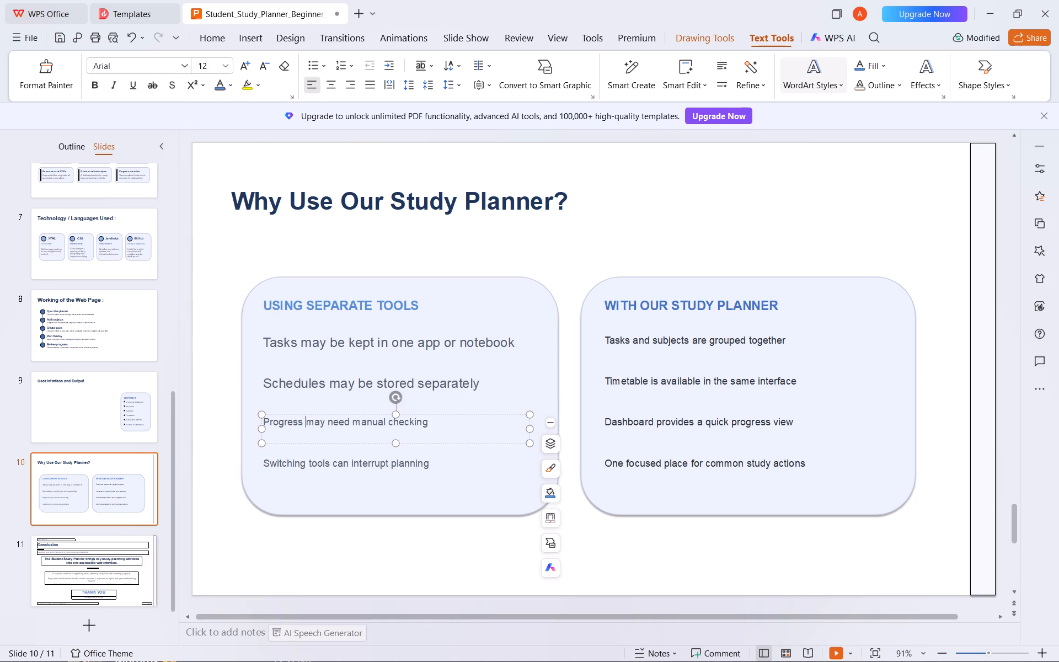
left_click_drag(231, 66, 211, 211)
left_click(211, 211)
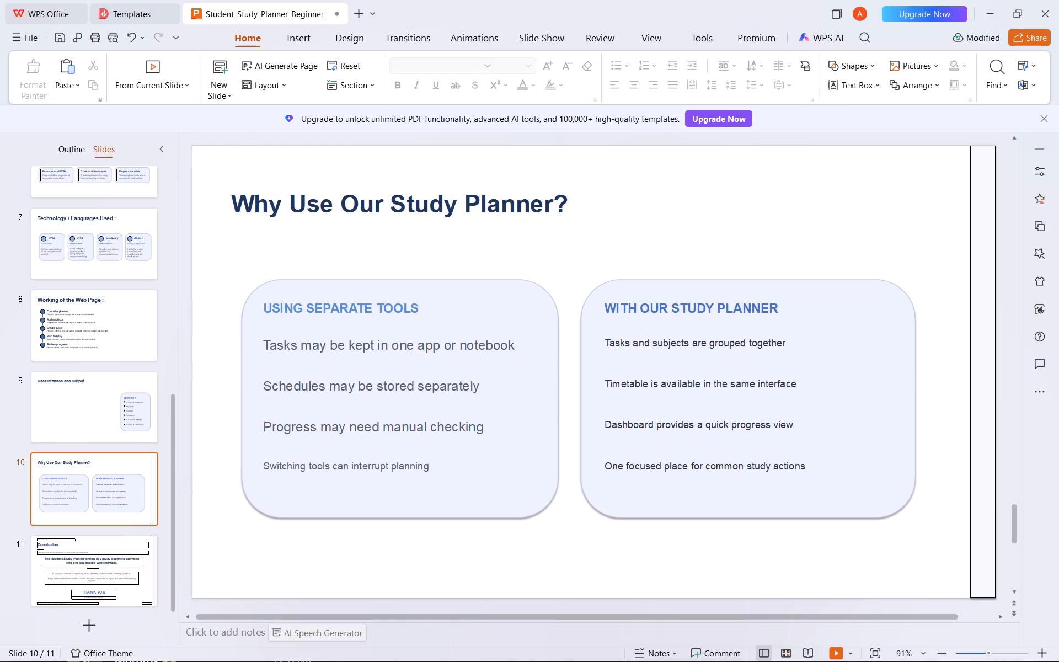
left_click(319, 472)
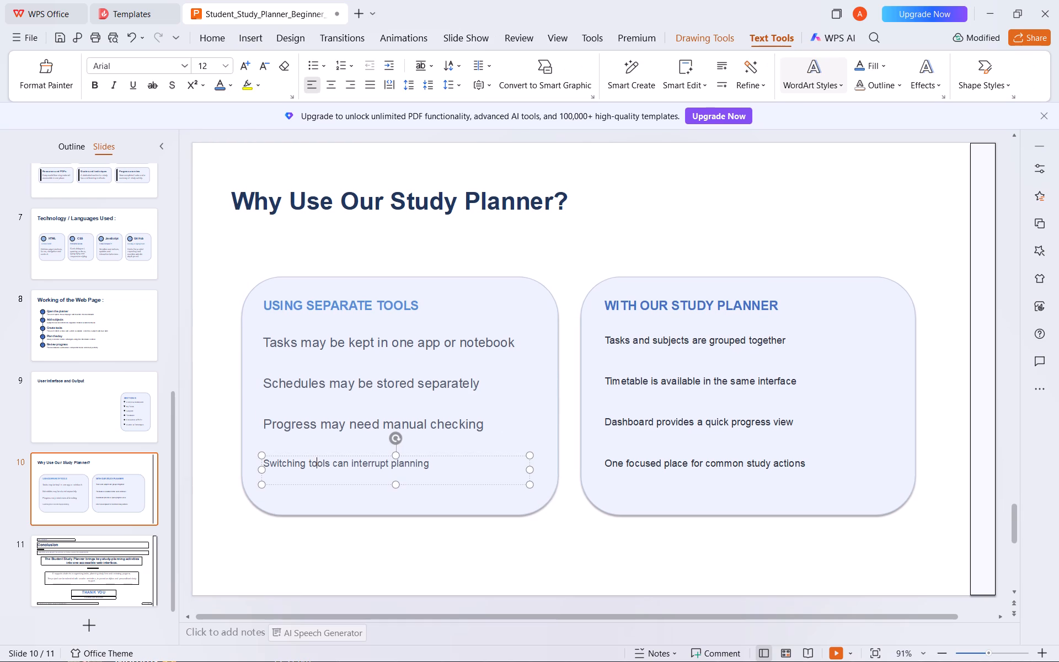
key("ctrl+a")
left_click_drag(227, 69, 221, 186)
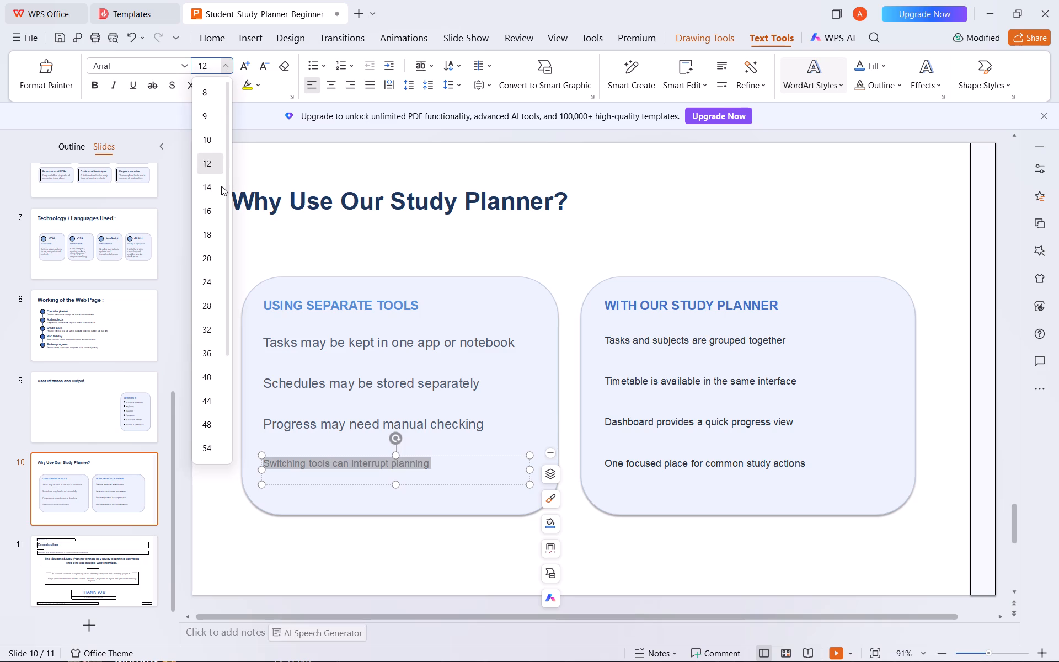
left_click_drag(221, 186, 219, 205)
left_click(219, 205)
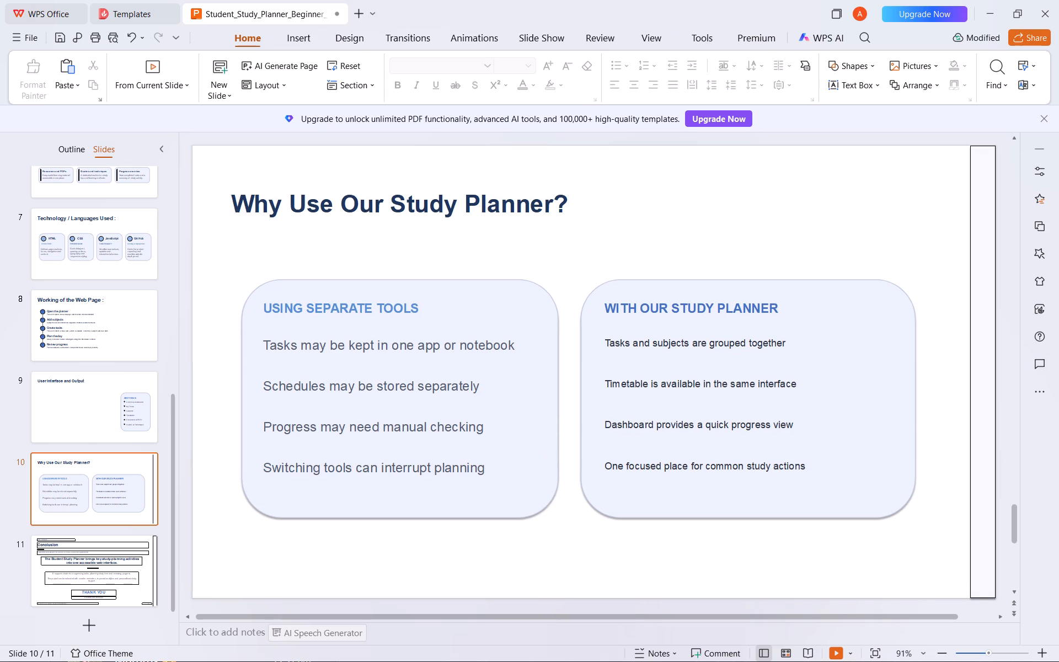
Set the font size of the "Tasks and subjects are grouped together" and "Timetable is available in the same interface" lines to 16.
left_click(639, 339)
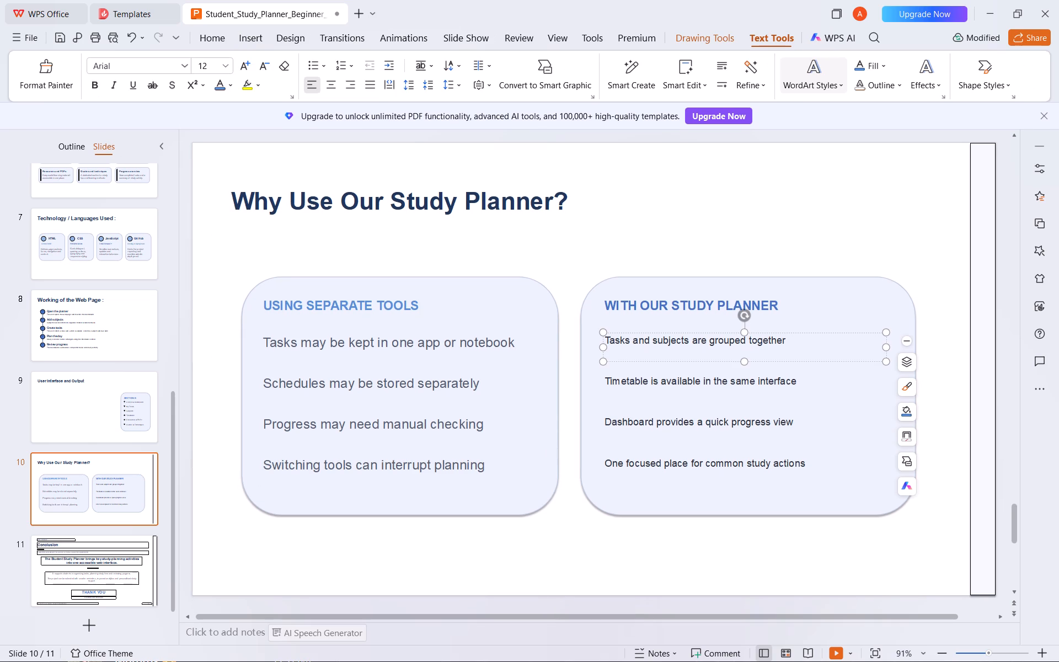
key("ctrl+a")
left_click(224, 58)
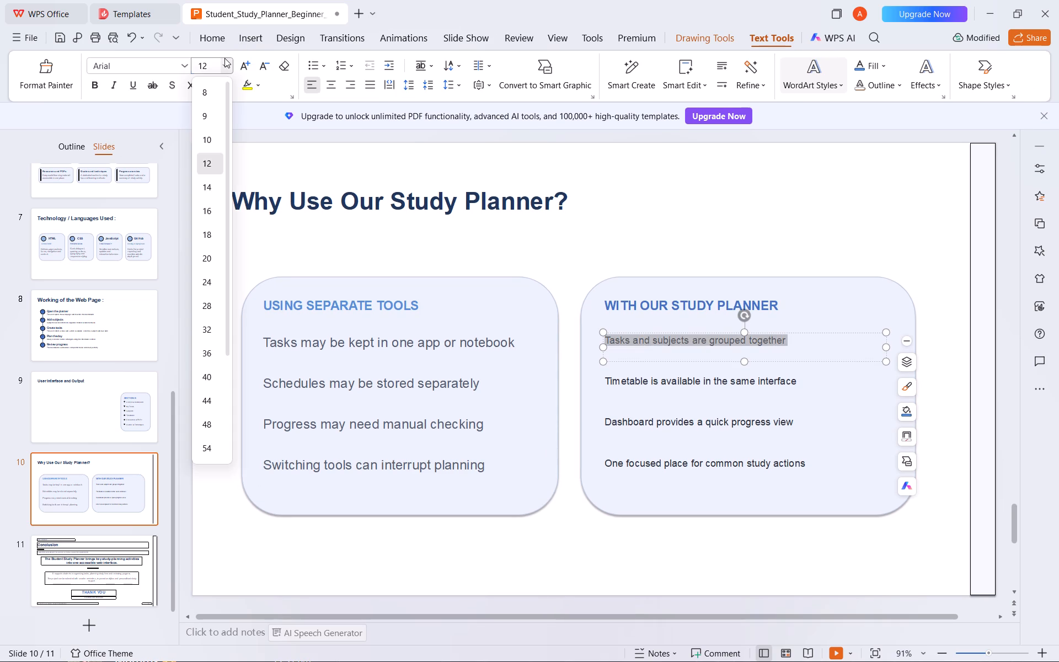
left_click(216, 205)
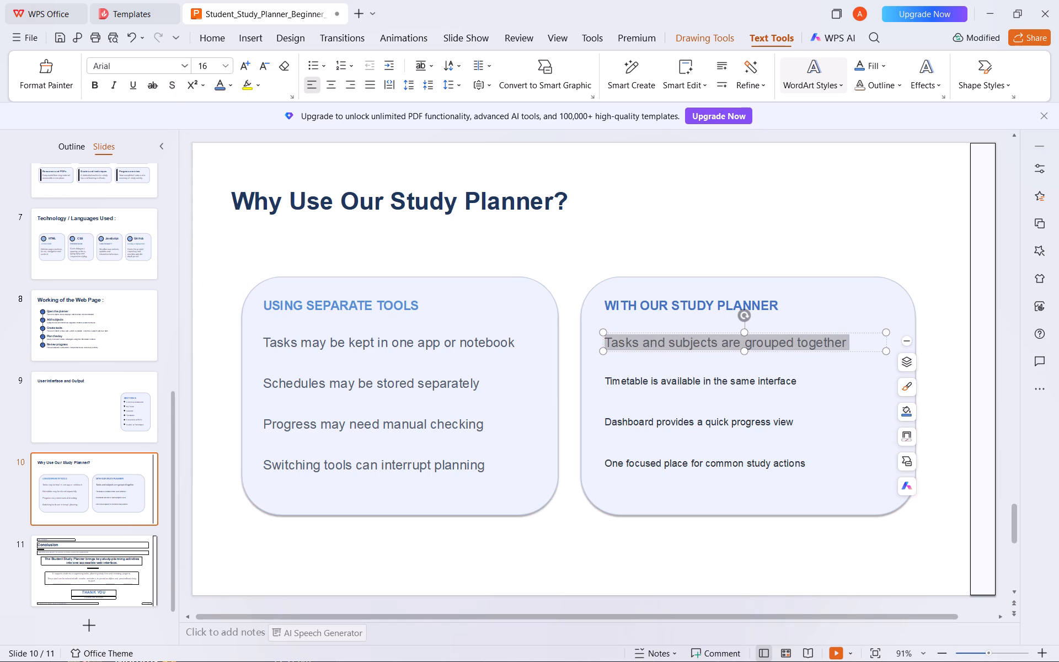
left_click(645, 381)
key("ctrl+a")
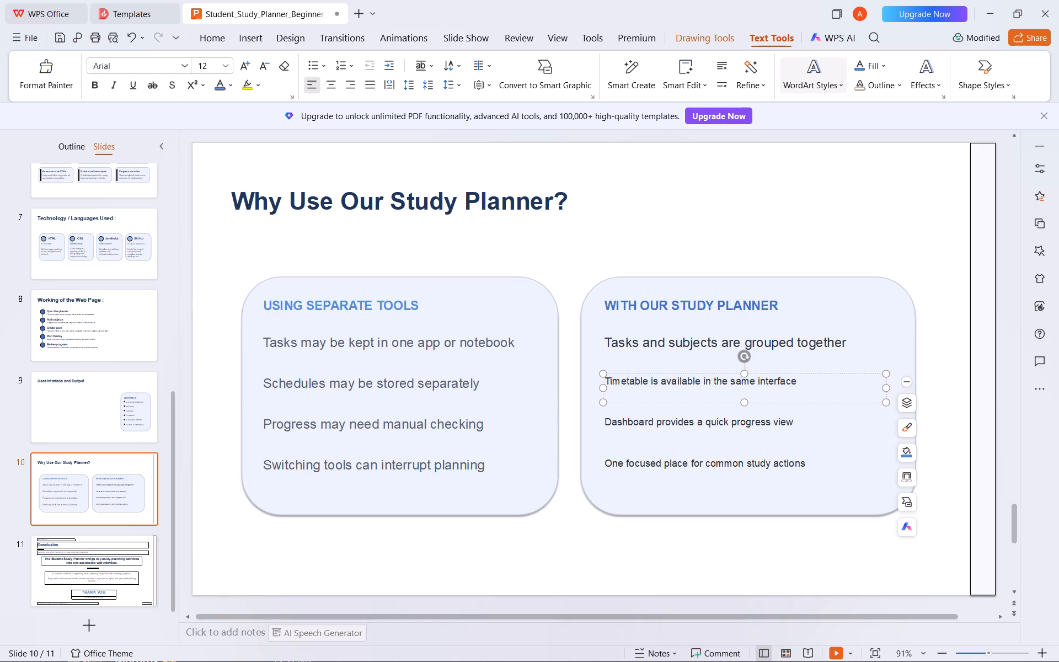
left_click_drag(226, 63, 222, 89)
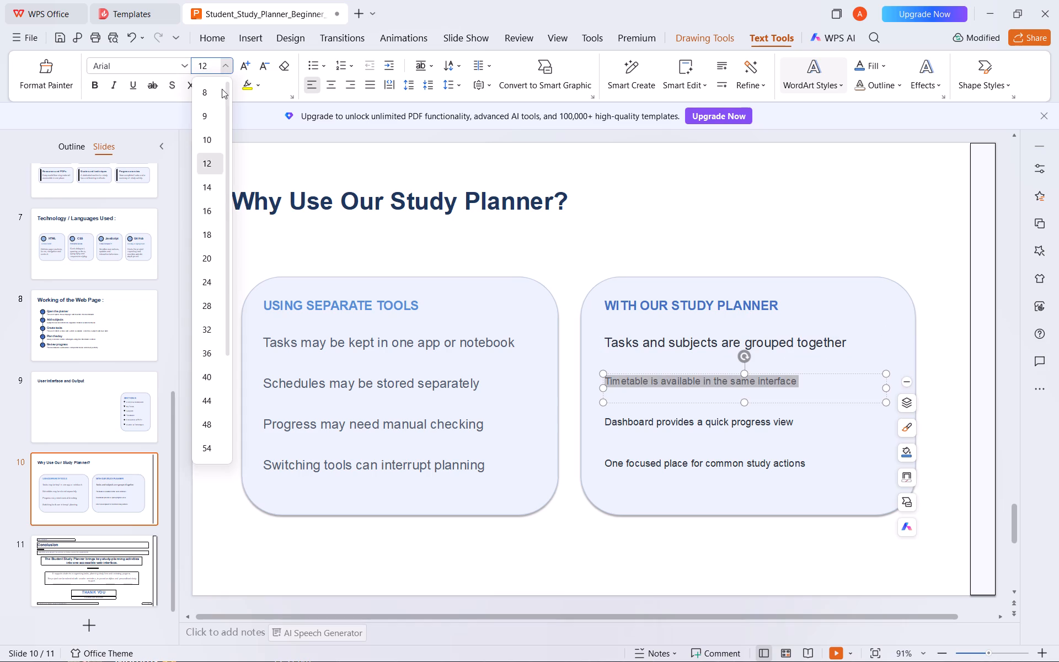
left_click_drag(222, 89, 218, 208)
left_click(218, 208)
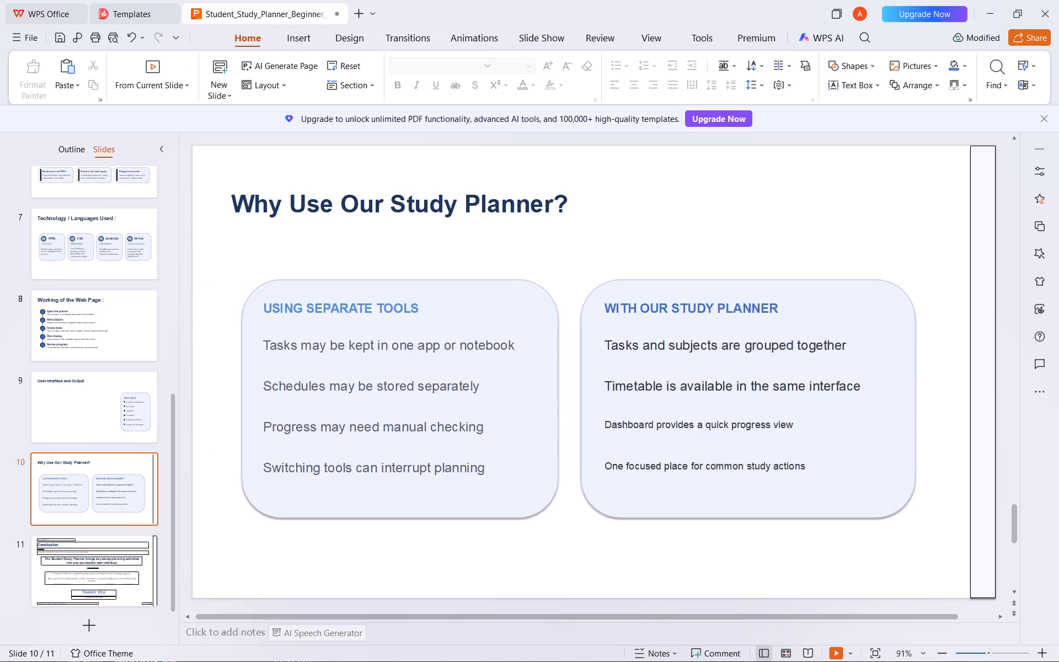
Set the font size of the "Dashboard provides a quick progress view" and "One focused place for common study actions" lines to 16.
left_click(634, 423)
key("ctrl+a")
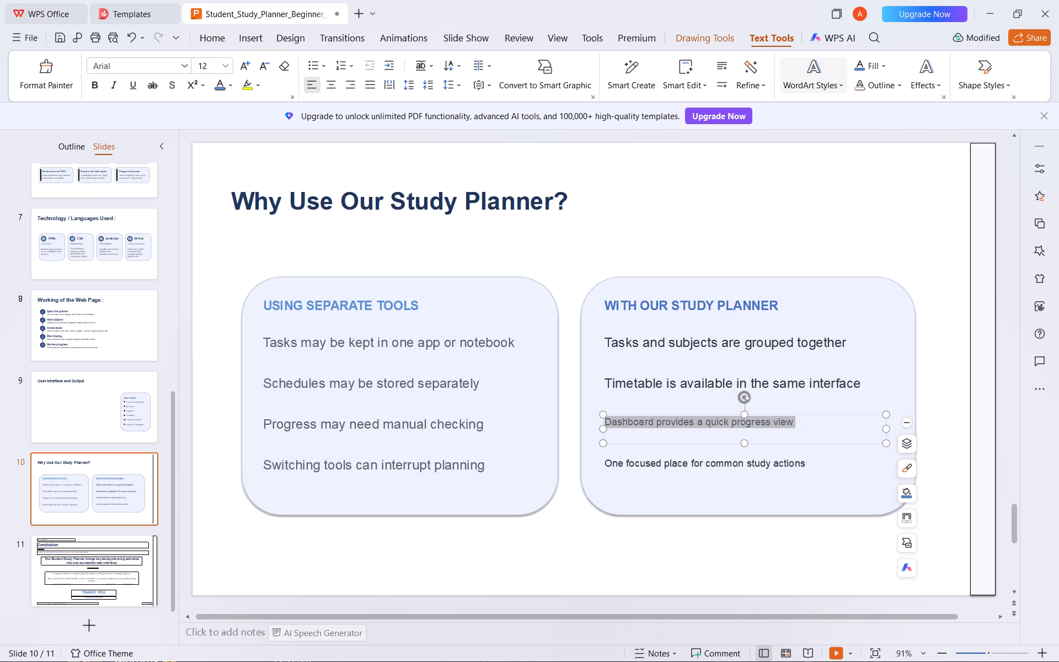
left_click(230, 63)
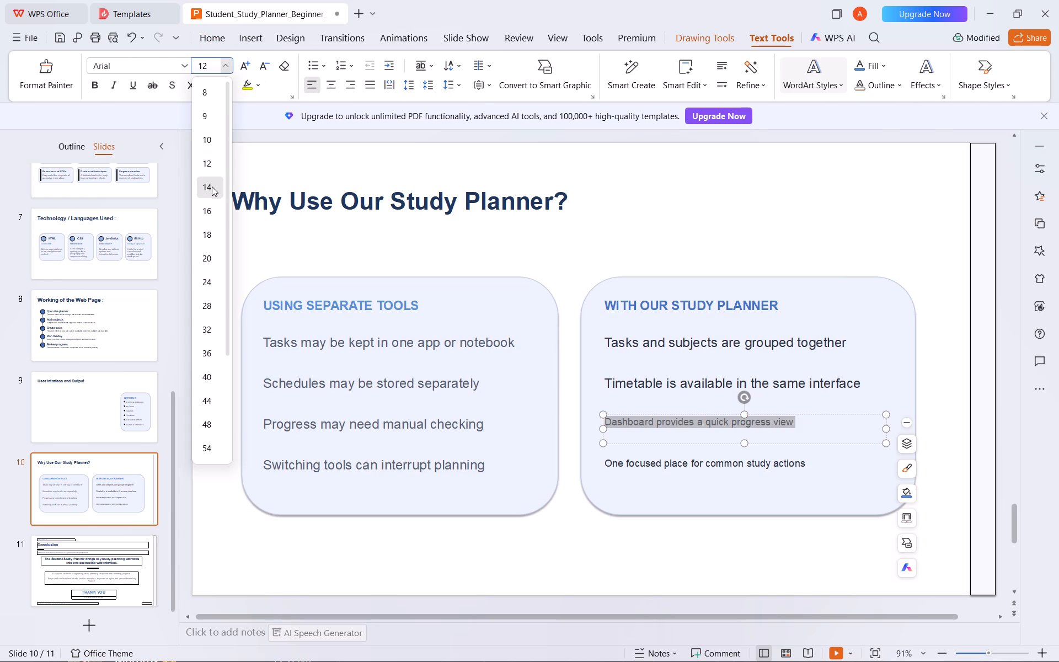
left_click(212, 207)
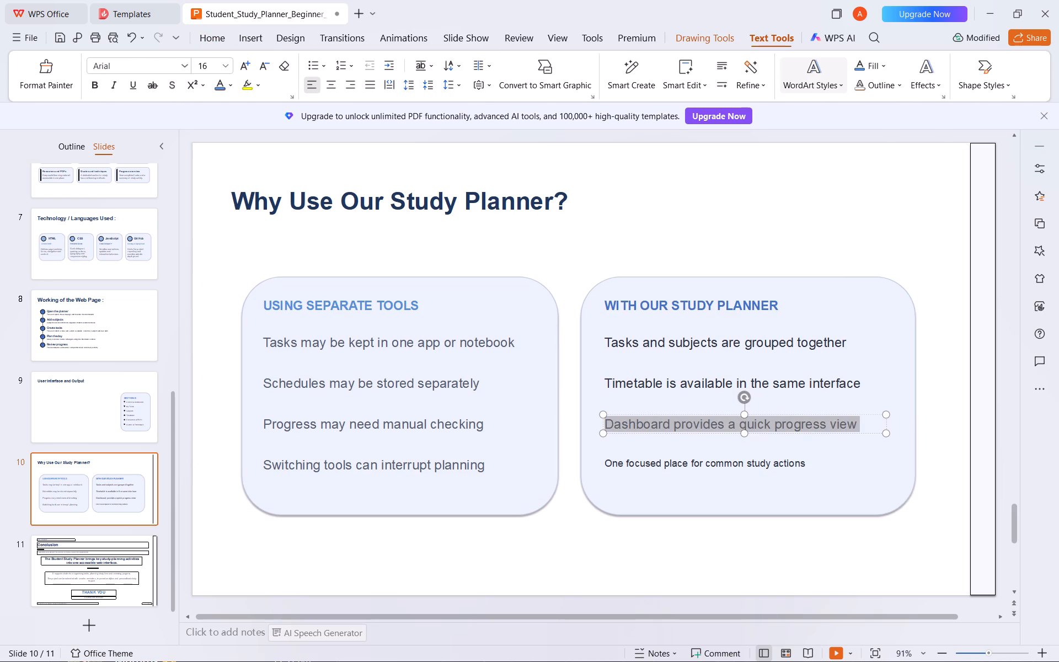
left_click(643, 462)
key("ctrl+a")
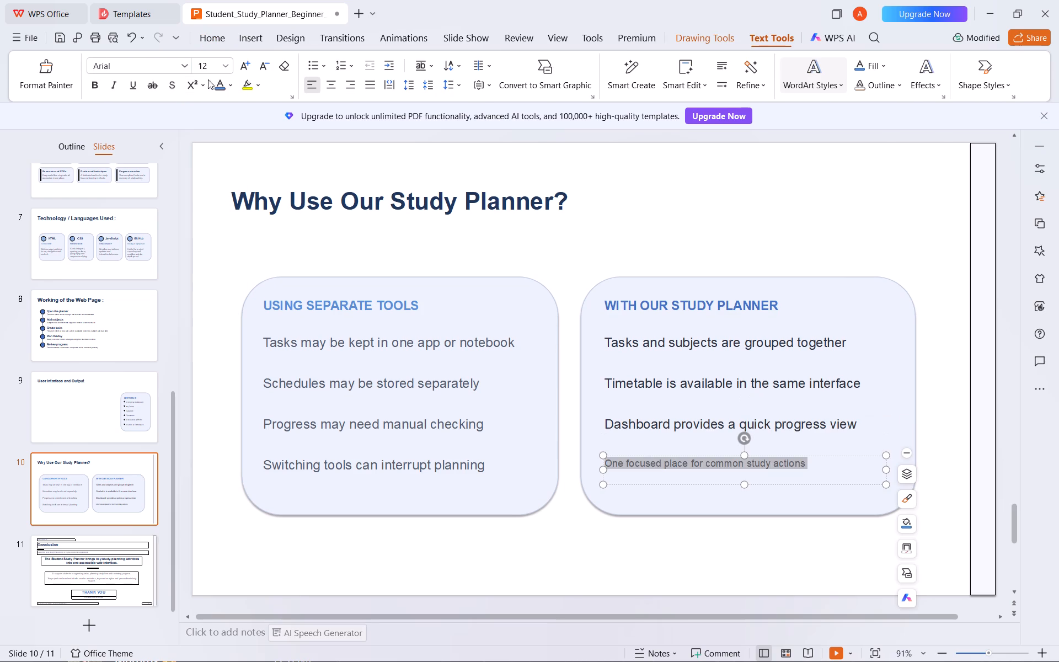
left_click(224, 66)
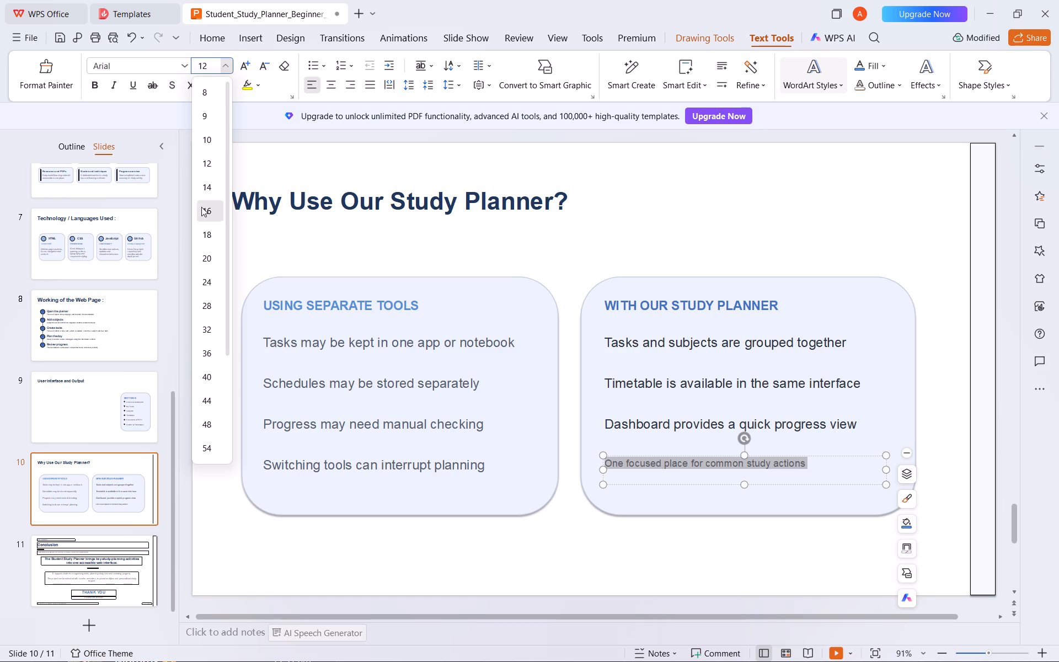
left_click(201, 207)
left_click(745, 169)
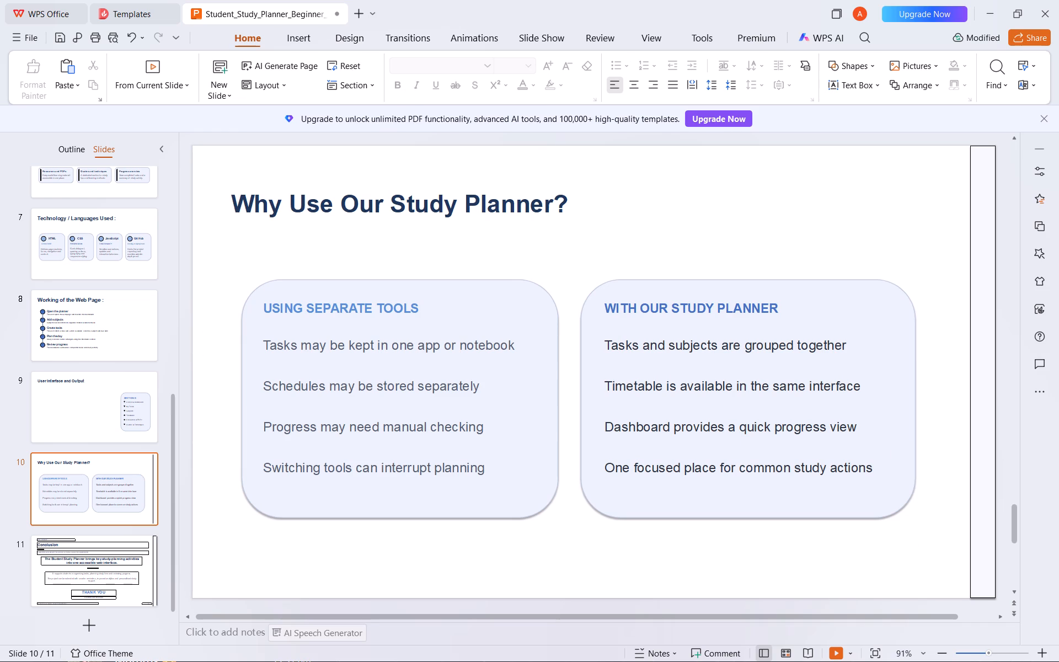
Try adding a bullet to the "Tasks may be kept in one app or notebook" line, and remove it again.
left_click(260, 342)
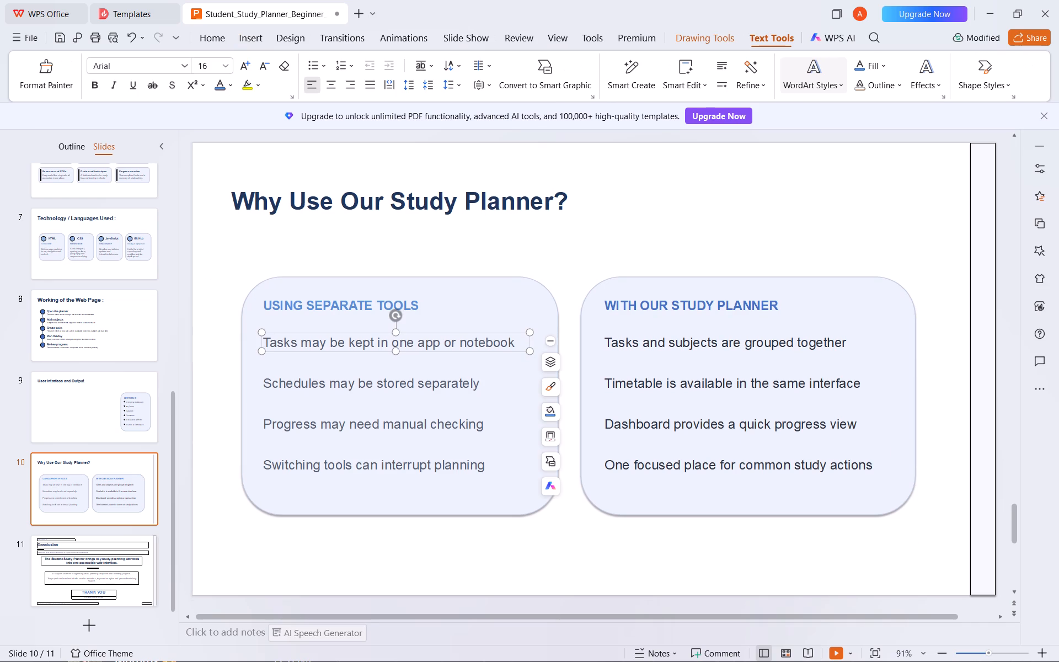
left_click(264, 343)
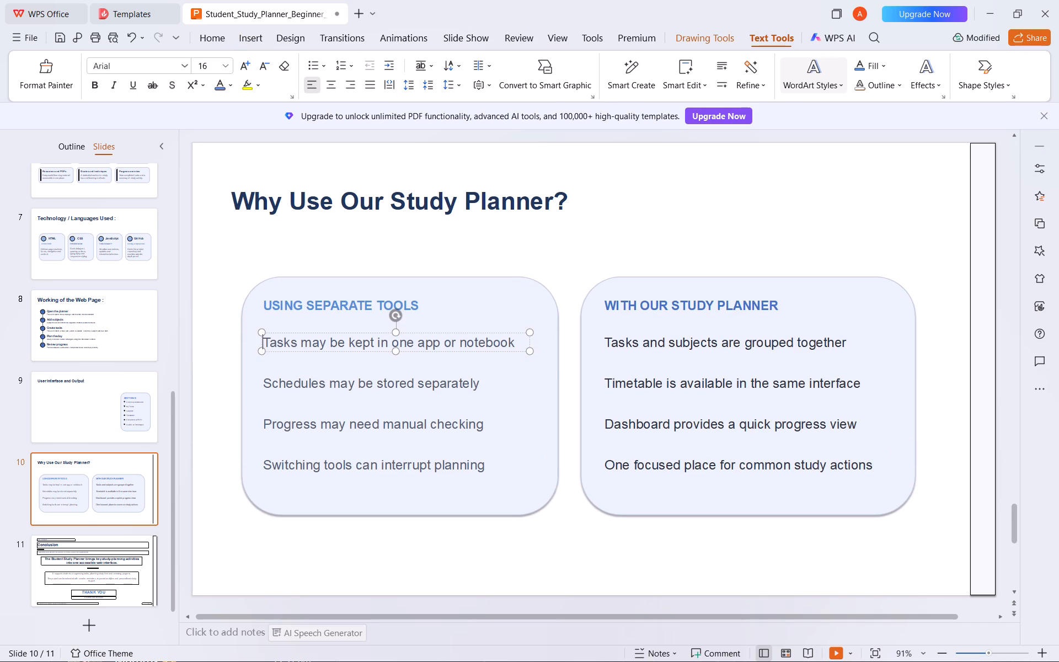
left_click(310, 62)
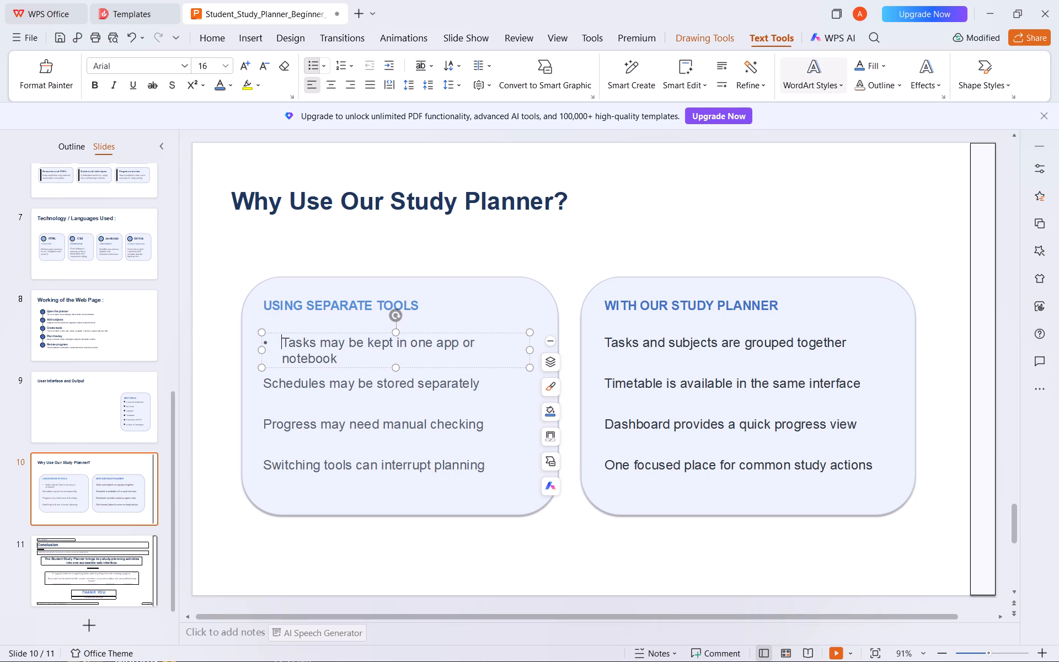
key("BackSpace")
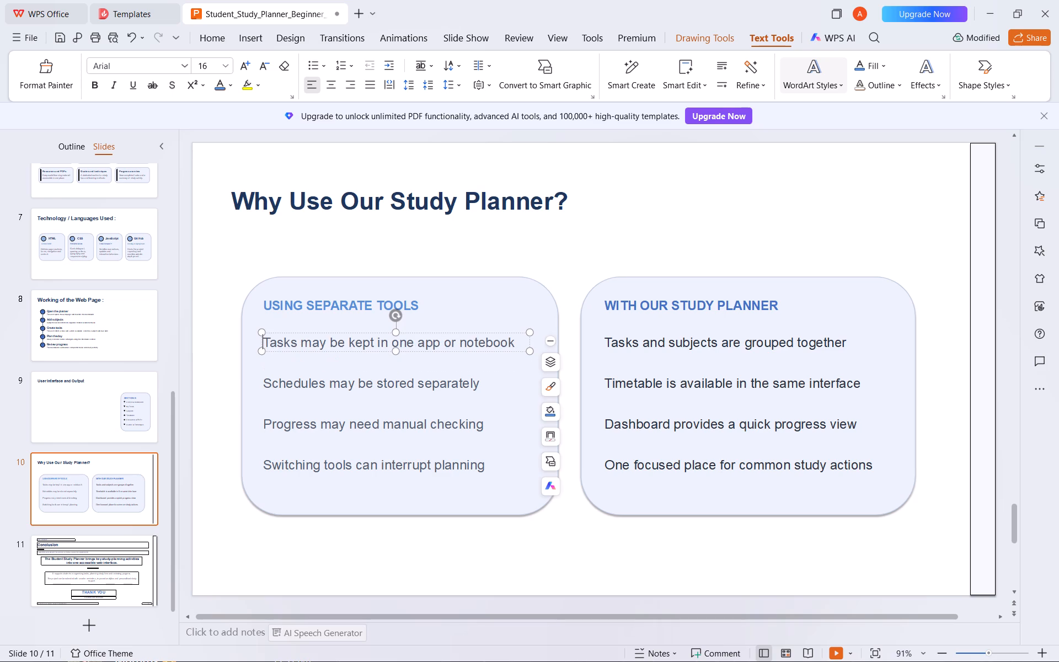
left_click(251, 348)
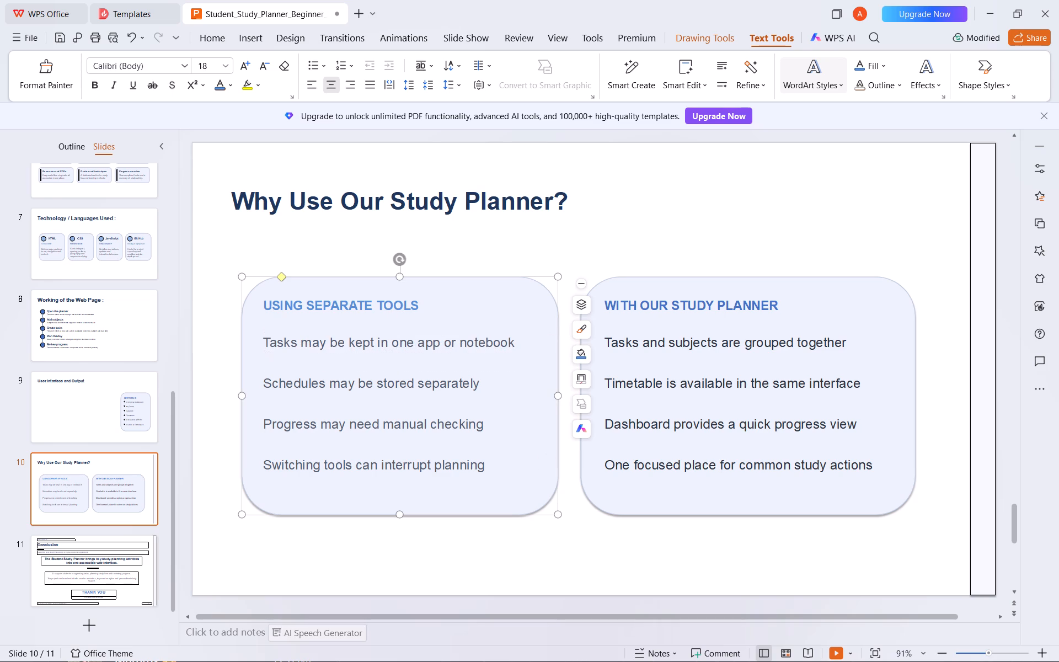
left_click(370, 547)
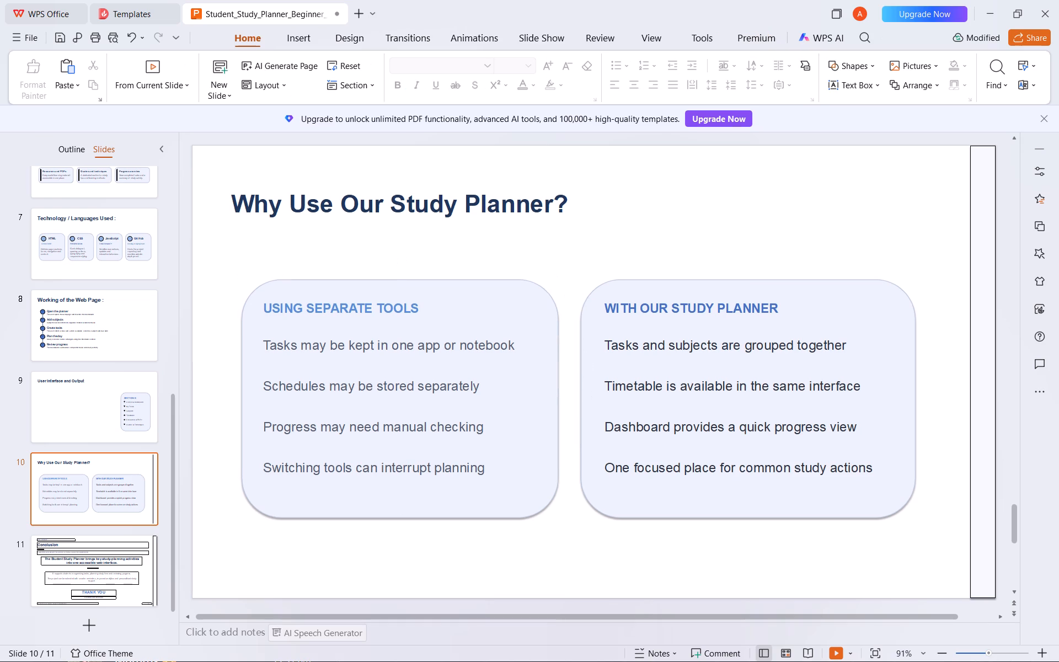
Insert a hyphen and a space before "Tasks may be kept in one app or notebook" under "USING SEPARATE TOOLS".
left_click(261, 347)
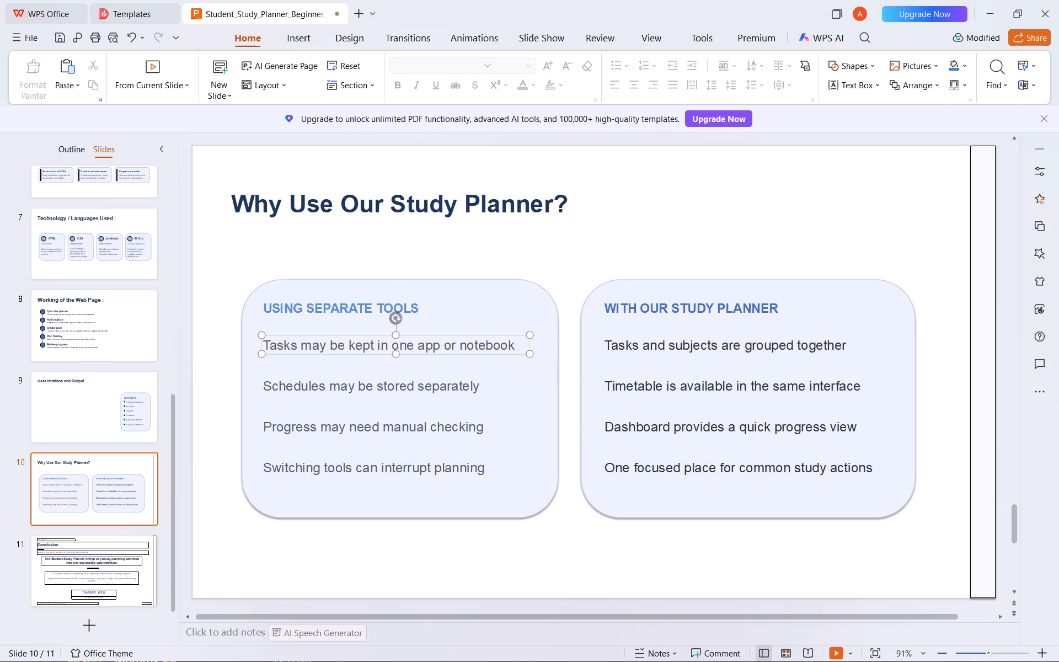
left_click(263, 343)
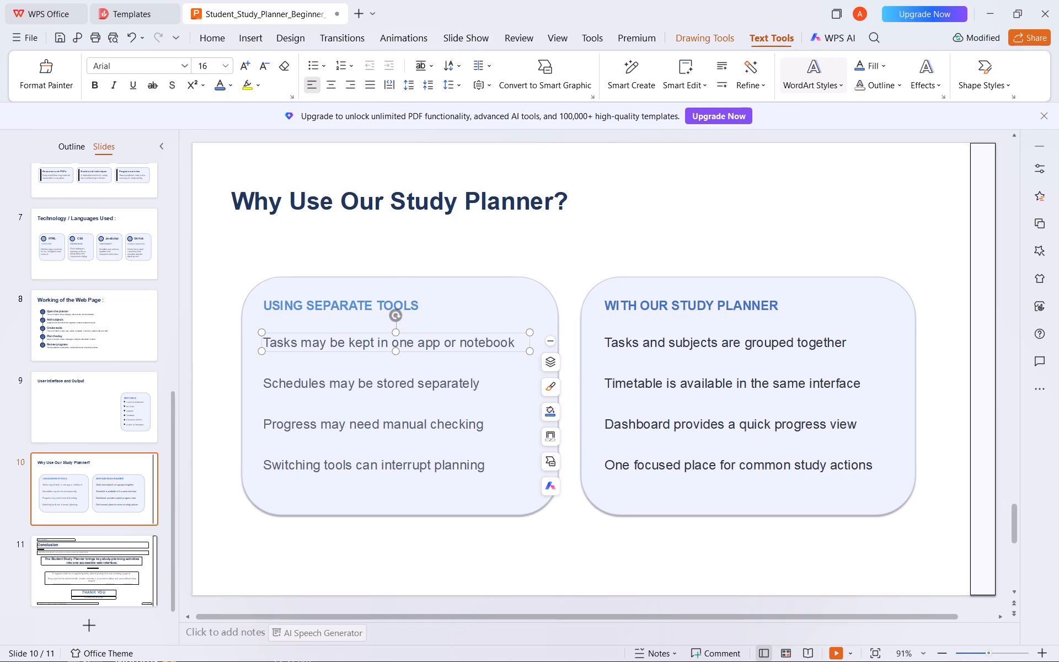
left_click(264, 342)
key("minus")
key("space")
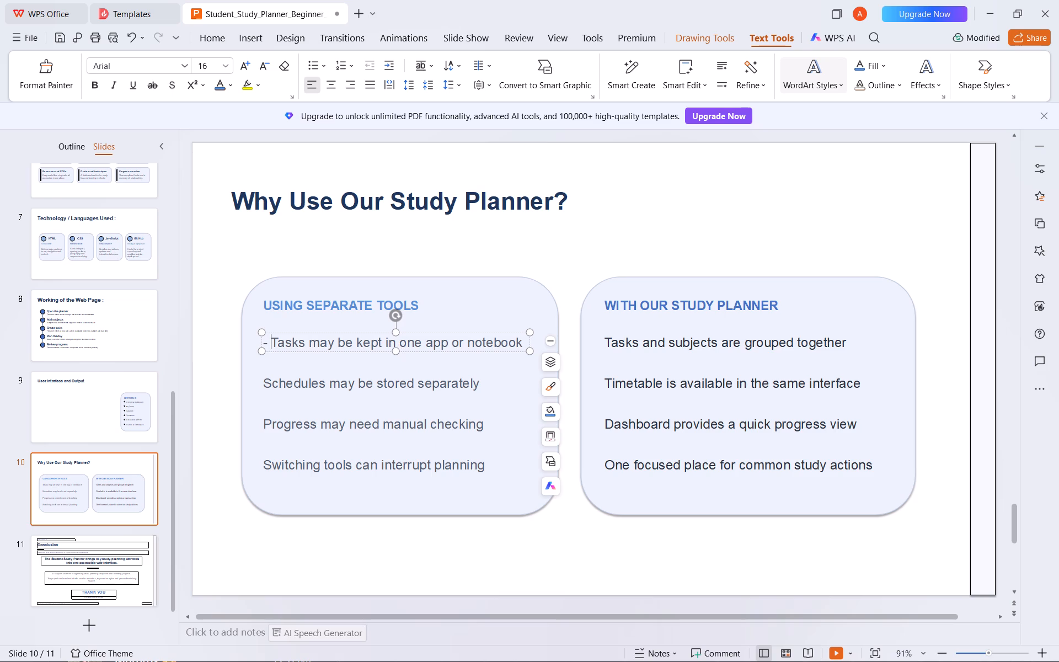
Remove the hyphen and space before "Tasks may be kept in one app or notebook".
left_click(262, 426)
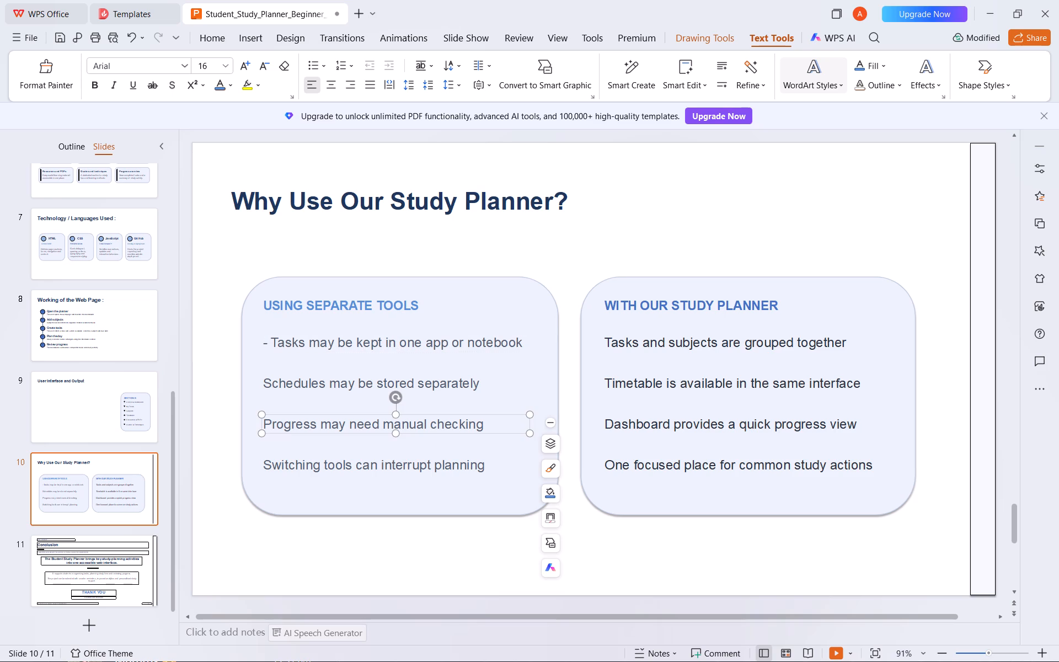
left_click(271, 346)
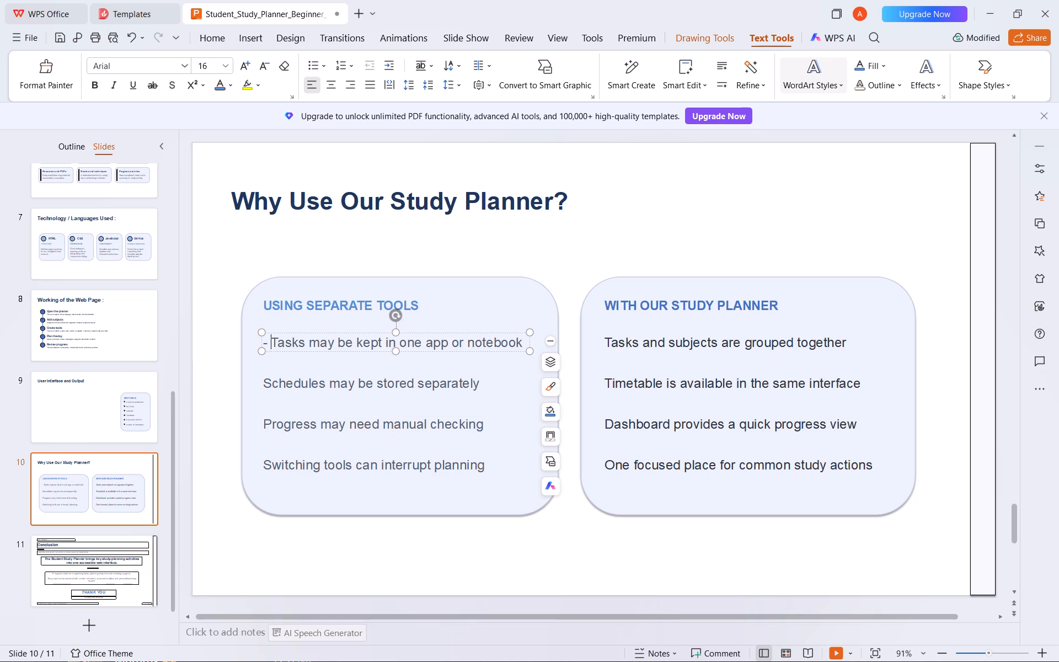
key("BackSpace")
key("BackSpace")
left_click(303, 540)
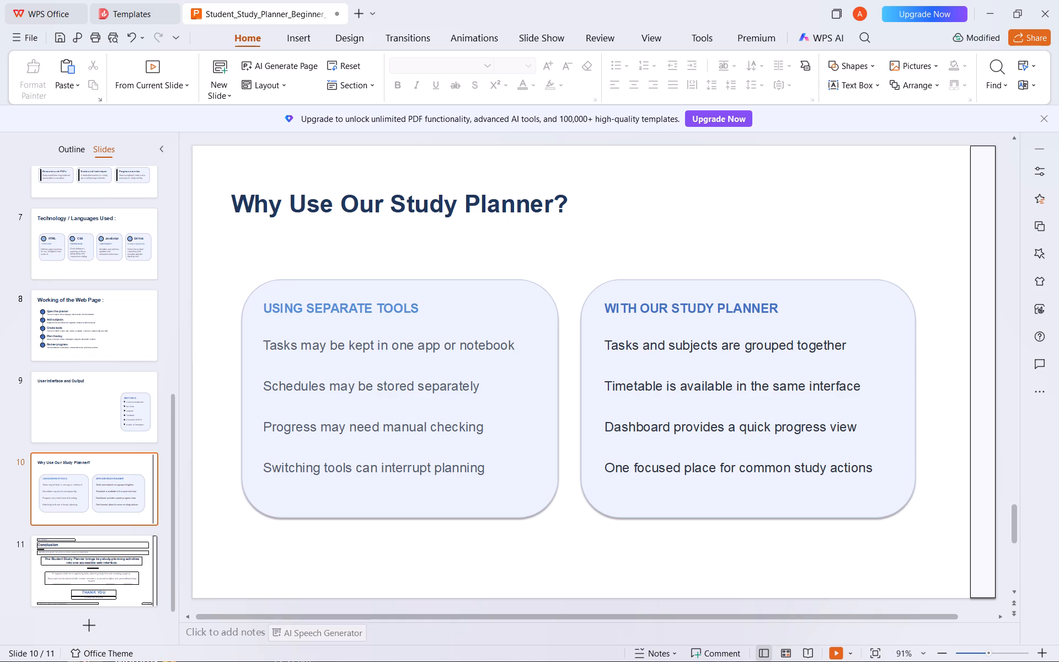
Go to slide 11 and delete the "Questions and Discussion" text box.
left_click(65, 578)
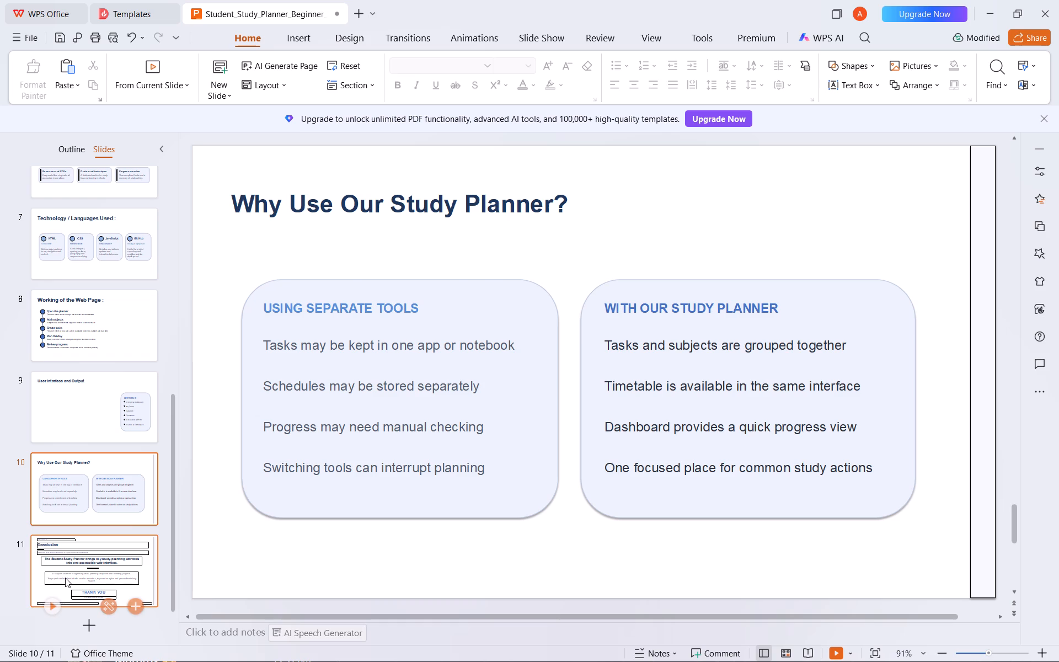
left_click(482, 540)
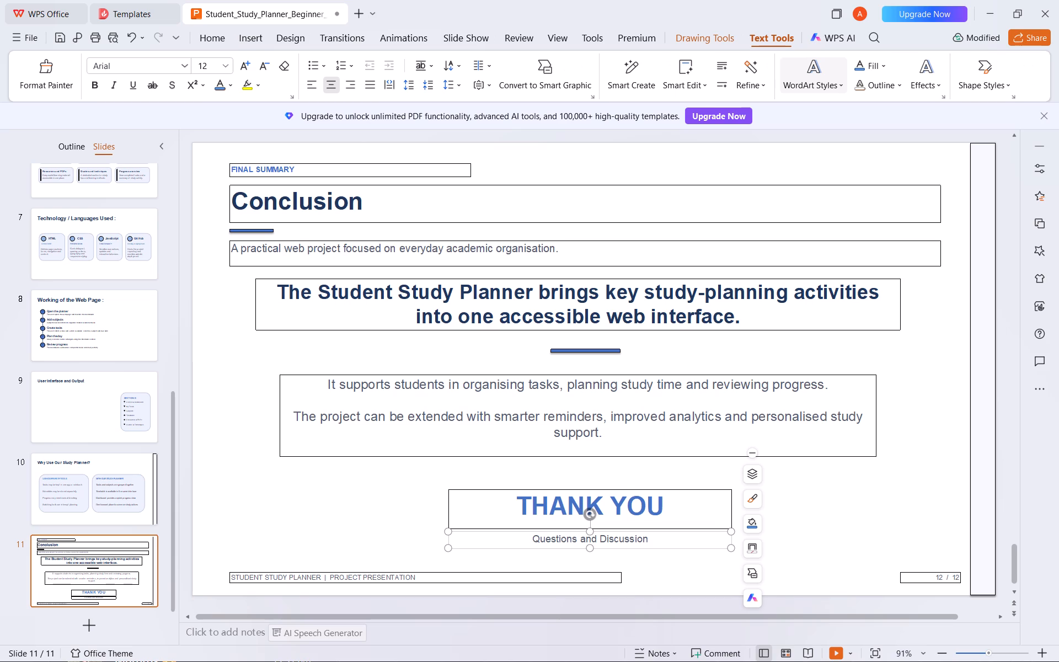
key("Delete")
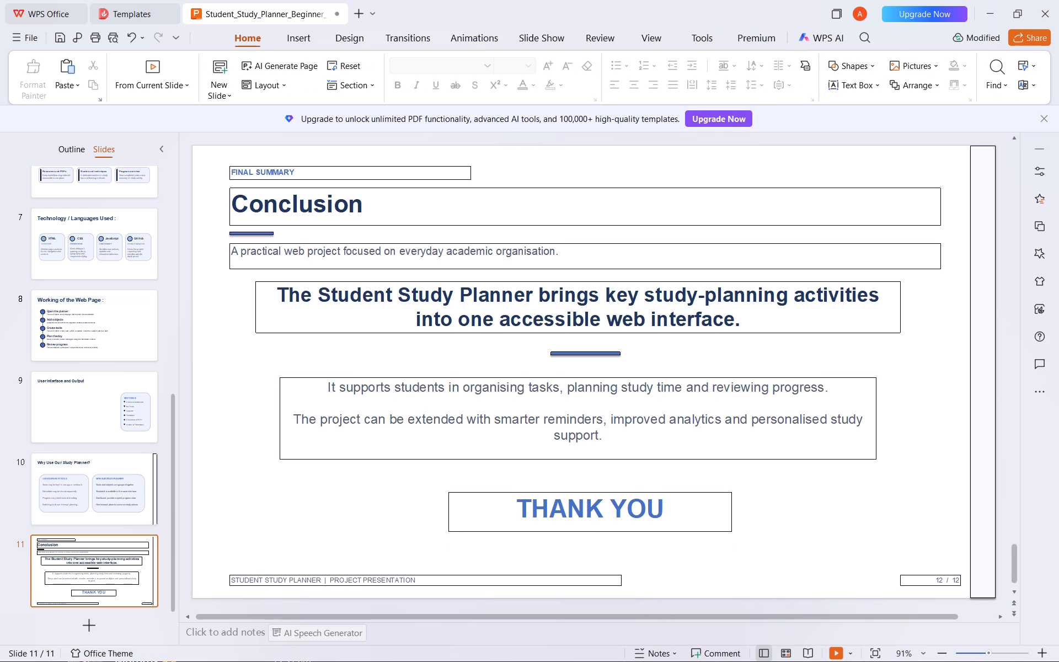
Remove the outline from the "THANK YOU" text box.
left_click(569, 531)
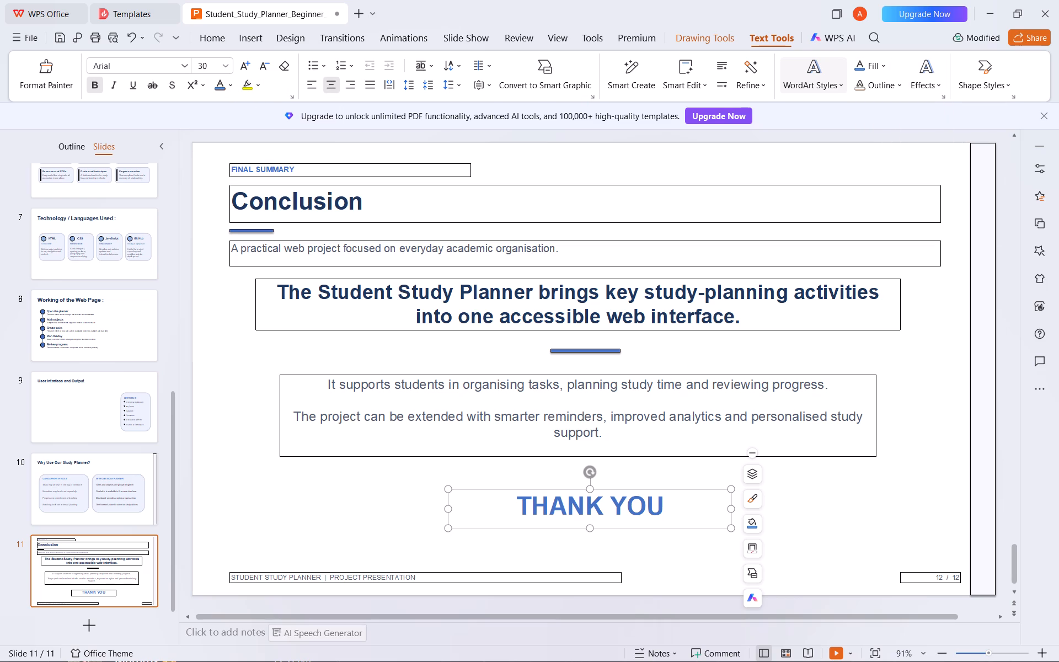
left_click(748, 544)
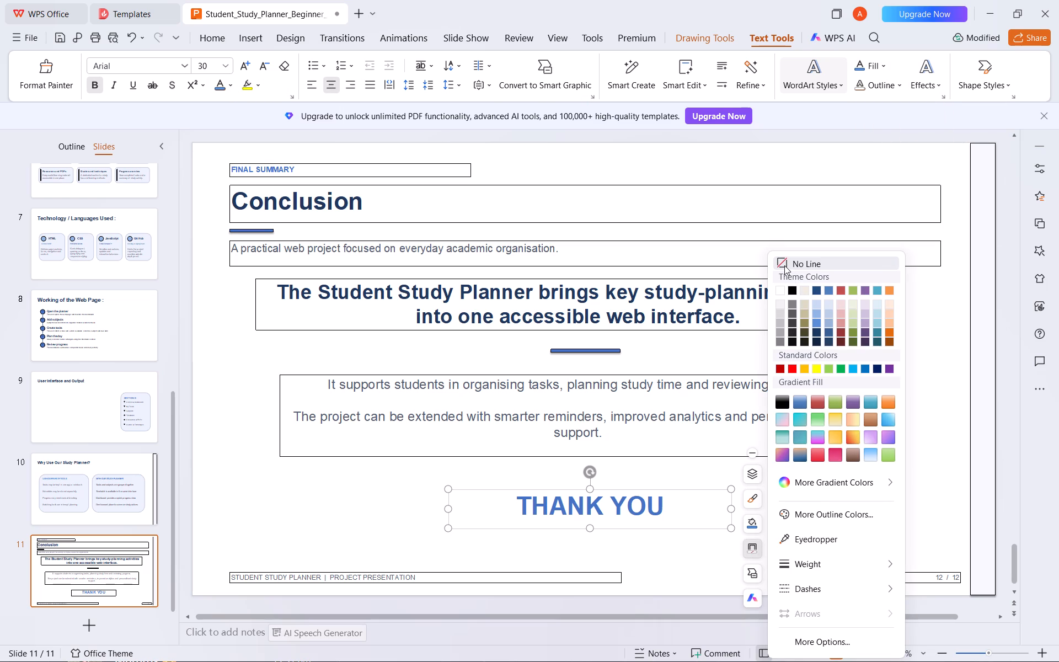
left_click(782, 261)
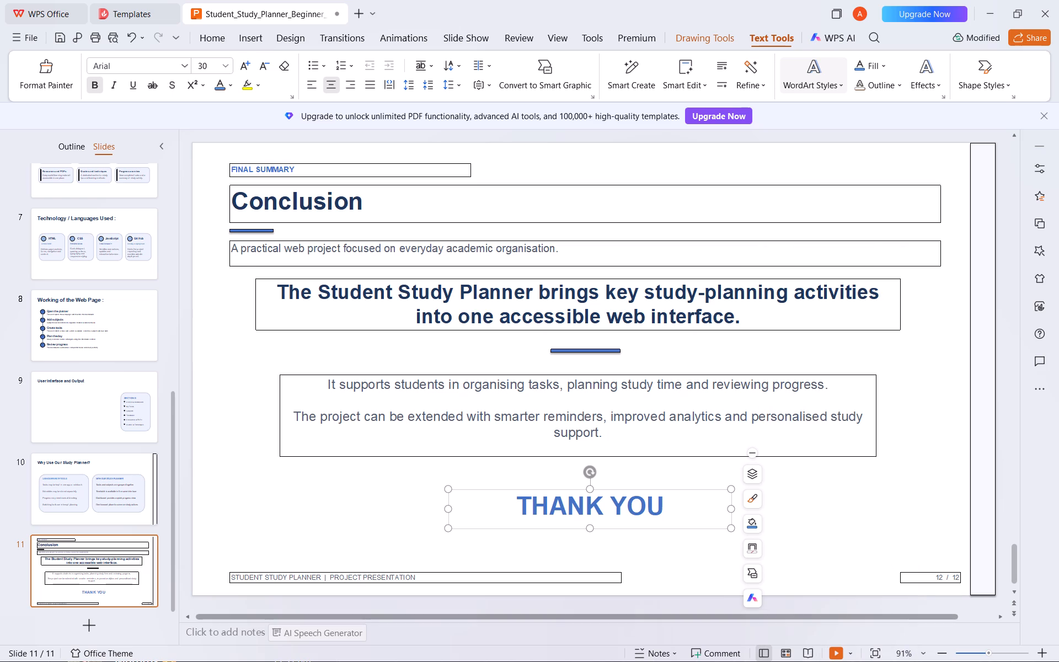
left_click(844, 567)
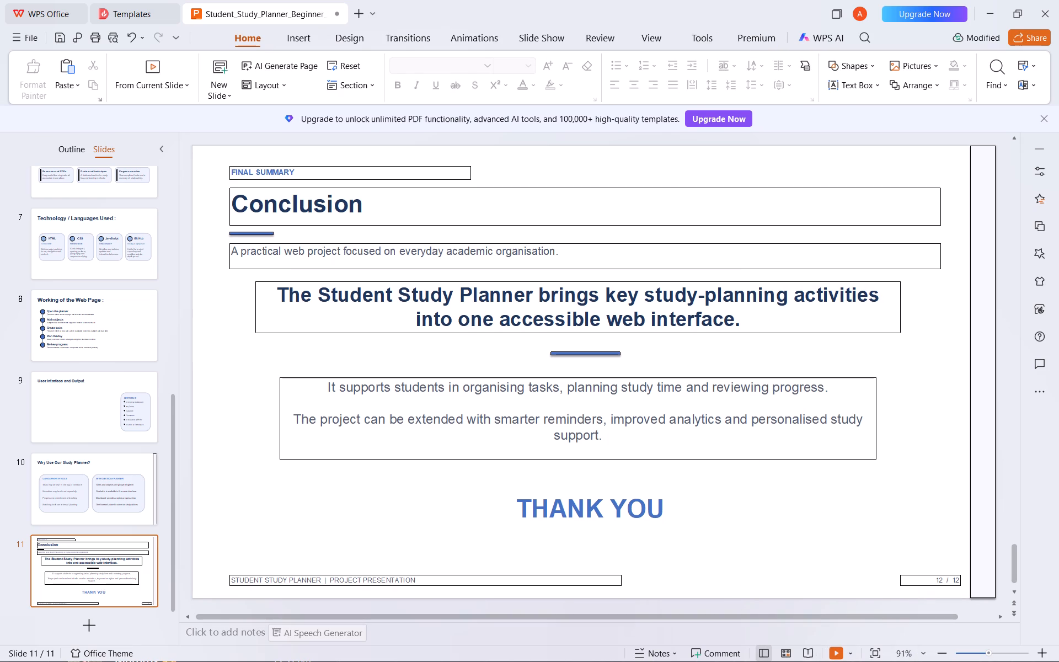
Delete the "STUDENT STUDY PLANNER | PROJECT PRESENTATION" footer and the "12 / 12" page number box on the Conclusion slide.
left_click(607, 574)
key("Delete")
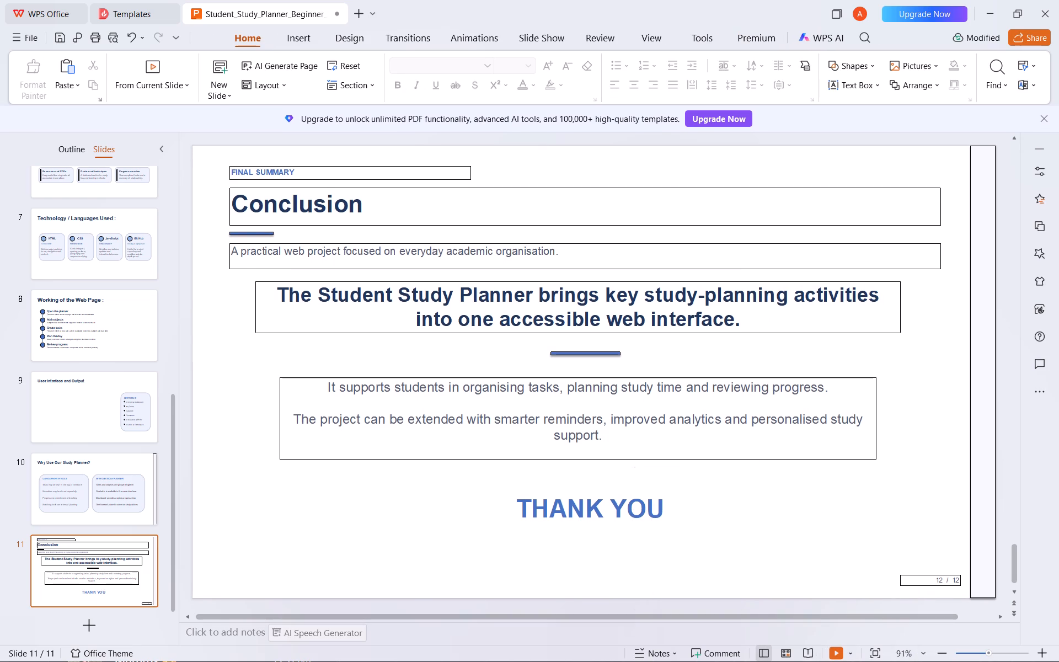
left_click(900, 572)
key("Delete")
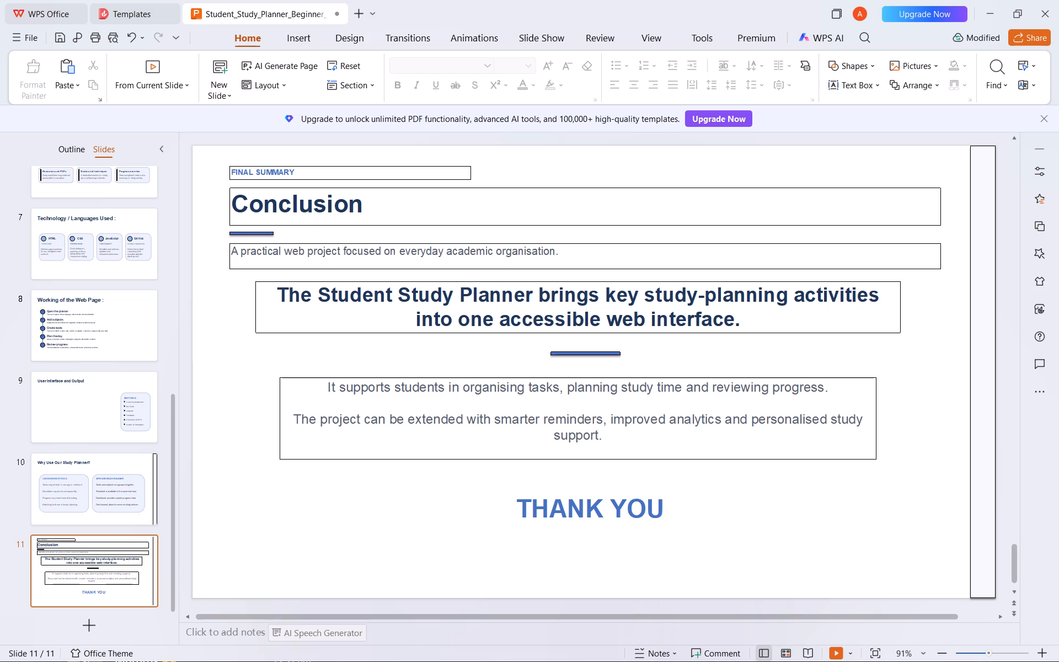
Delete the "FINAL SUMMARY" label above the Conclusion title and the short accent line beneath the title.
left_click(468, 167)
key("Delete")
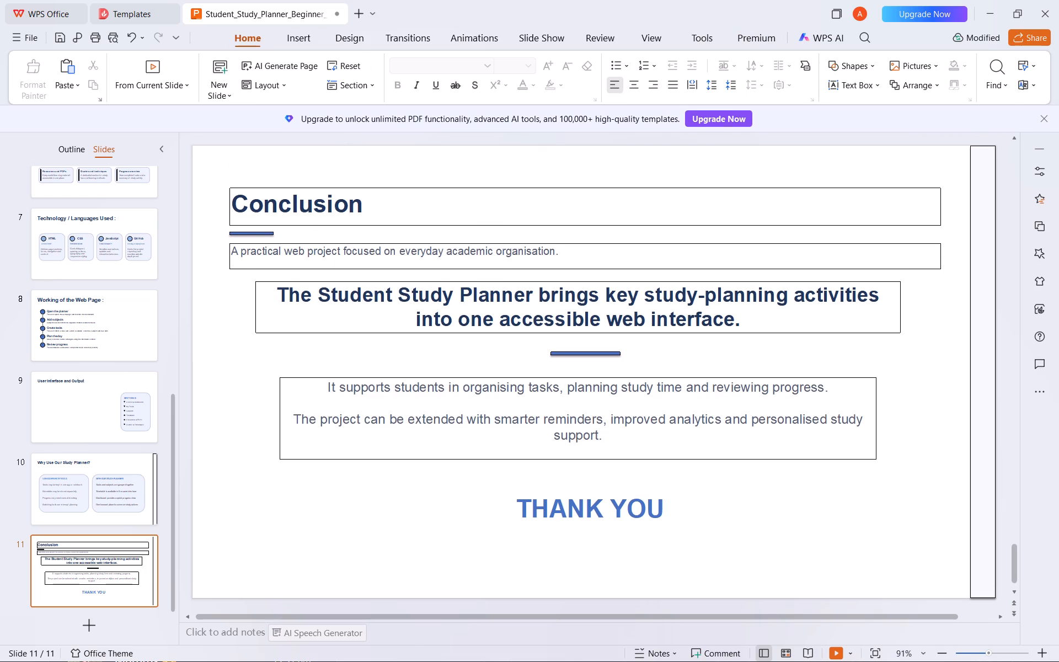
left_click(243, 233)
key("Delete")
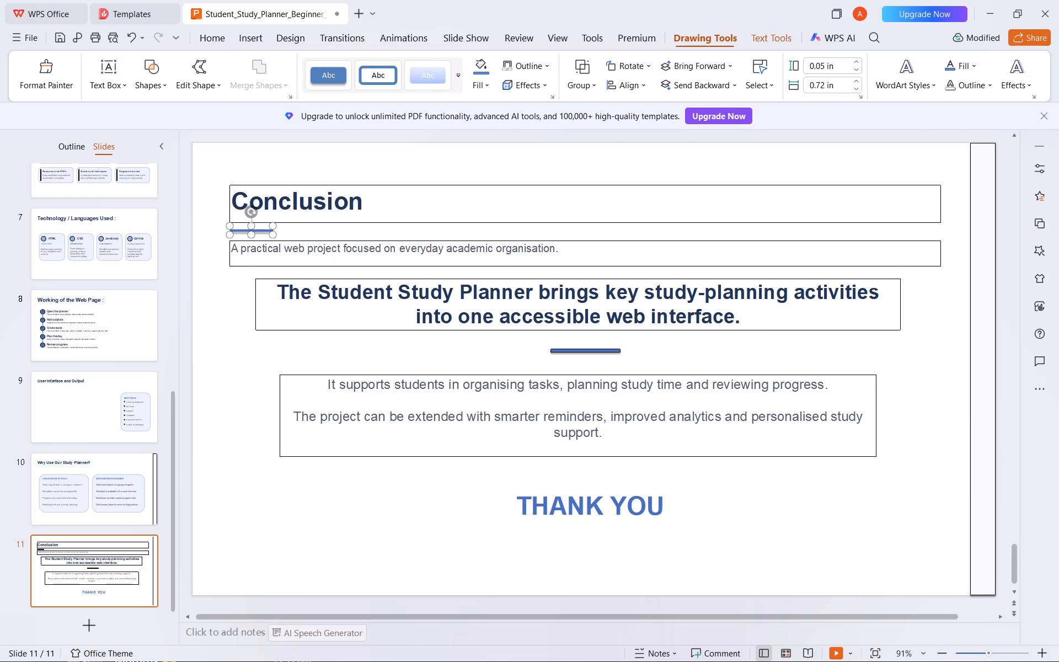
Delete the "A practical web project focused on everyday academic organisation." text box below the title.
left_click(257, 245)
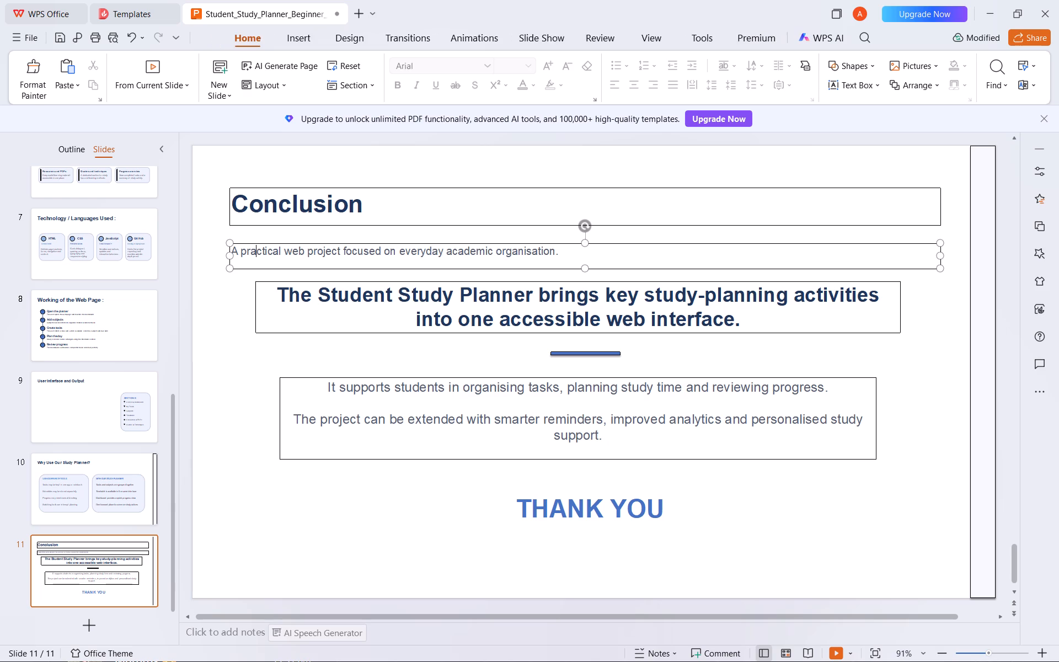
key("Delete")
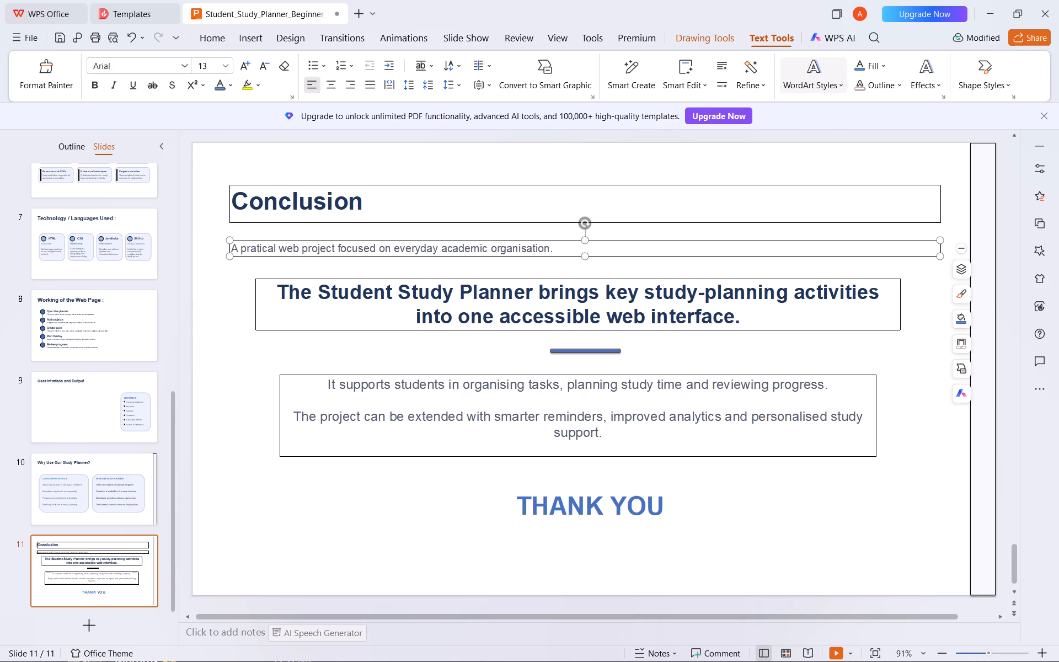
left_click(247, 241)
key("Delete")
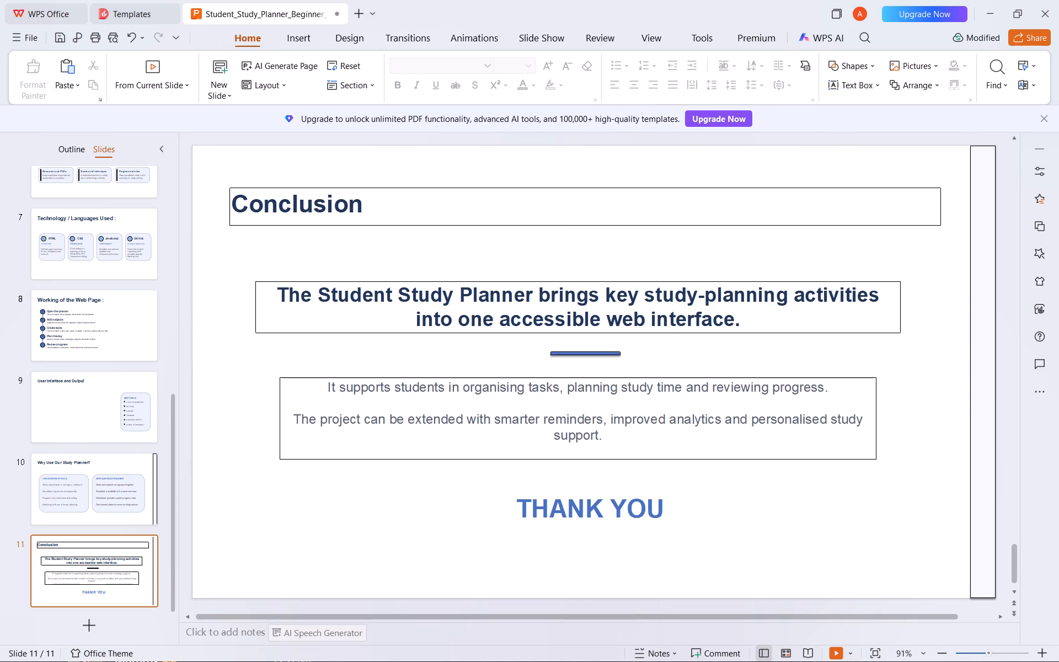
Set the font size of the "Conclusion" title to 40.
left_click(366, 206)
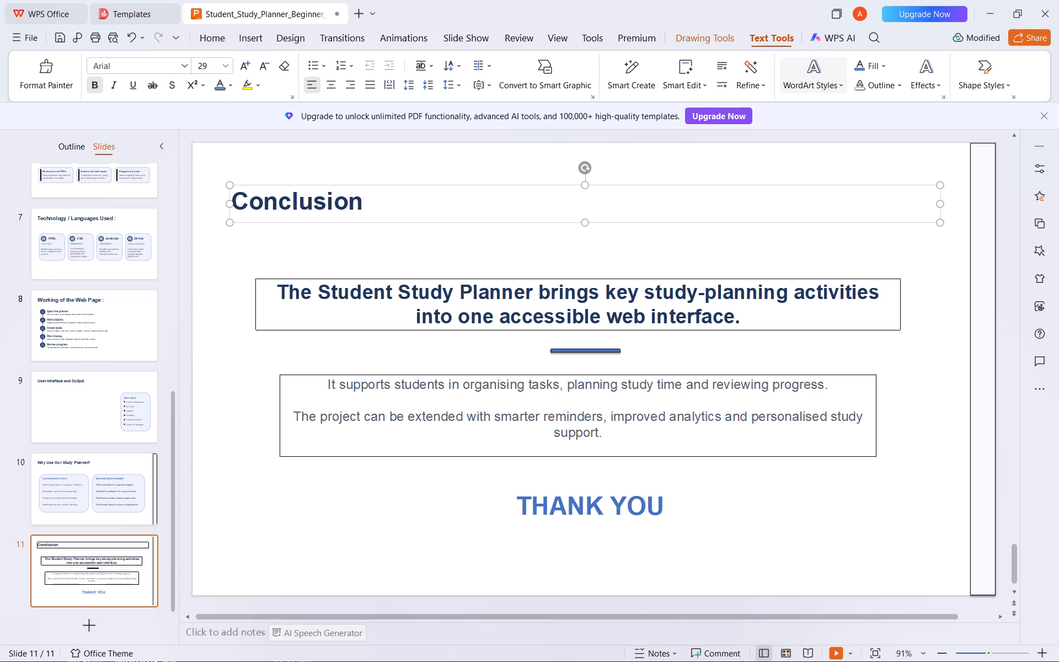
left_click(366, 206)
left_click(349, 198)
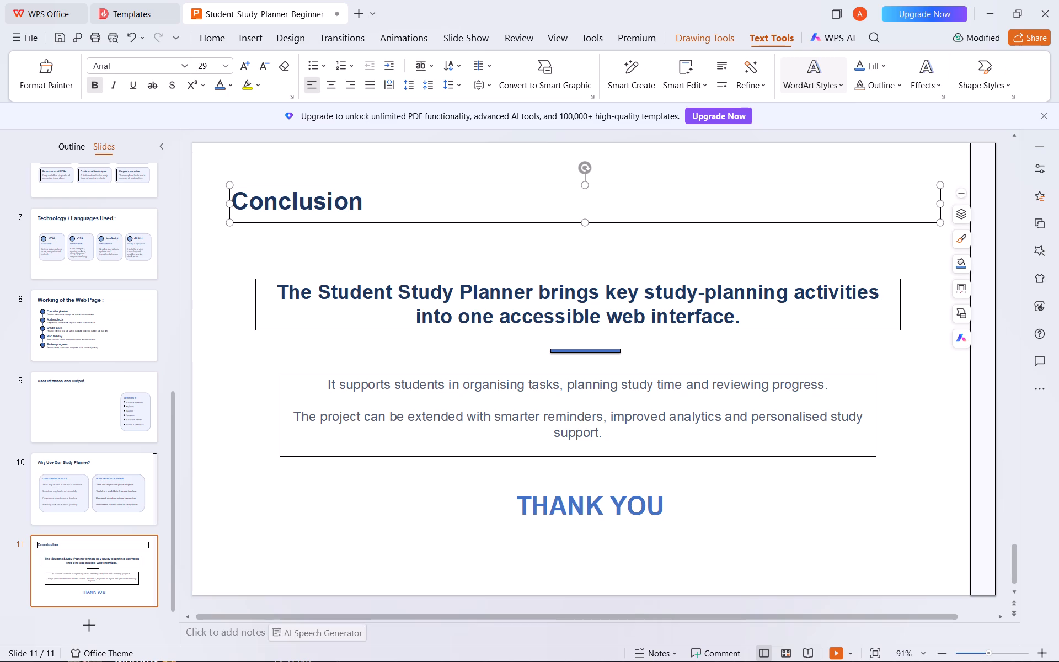
key("ctrl+a")
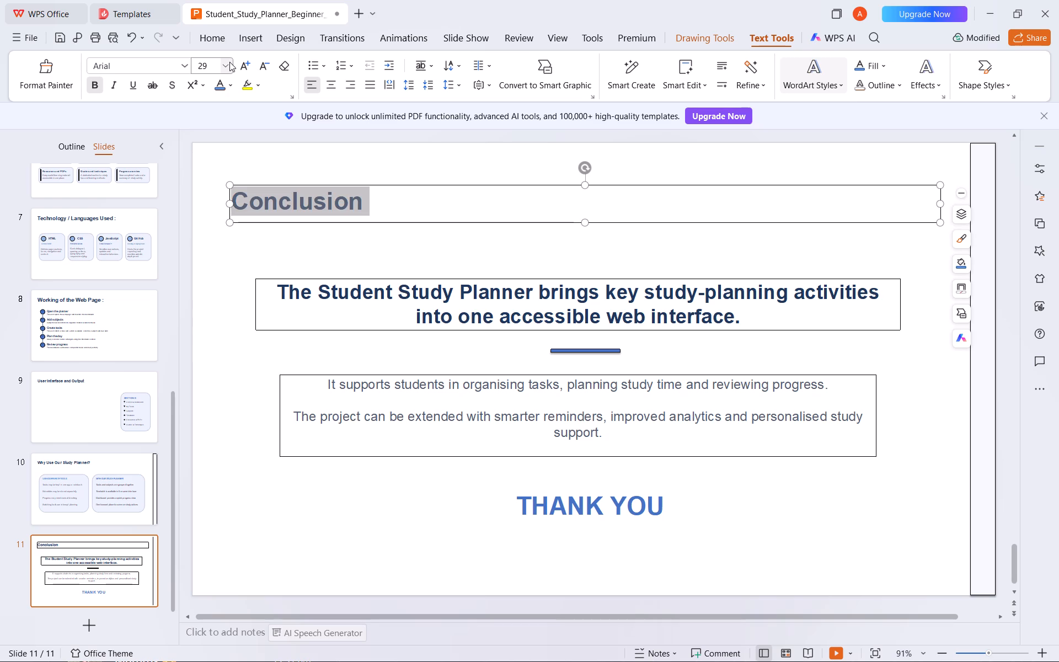
left_click(230, 62)
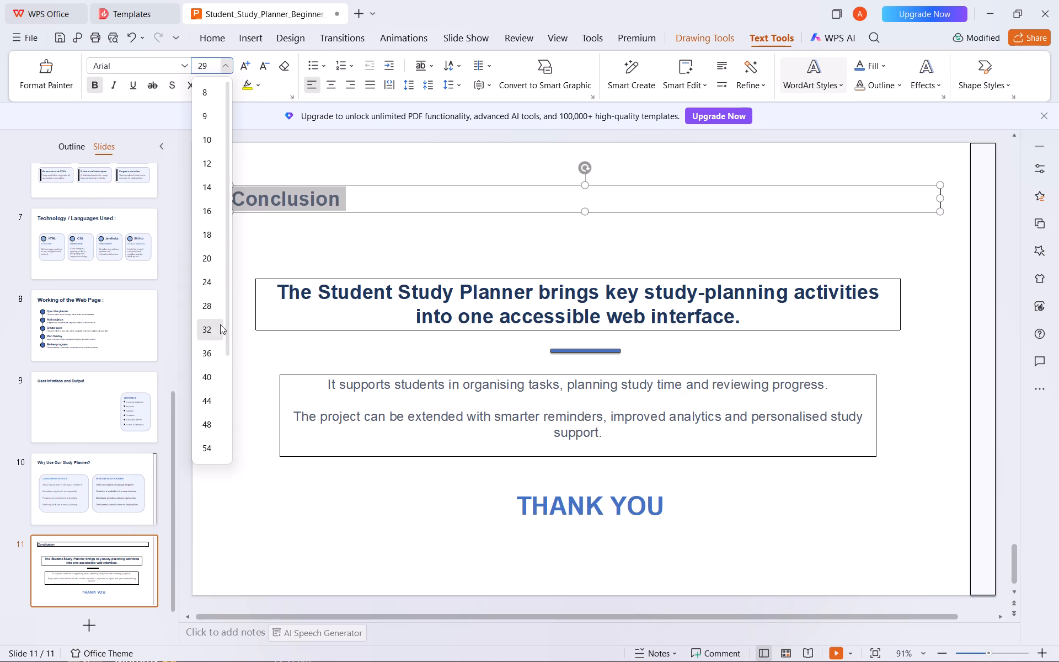
left_click(216, 371)
left_click(468, 205)
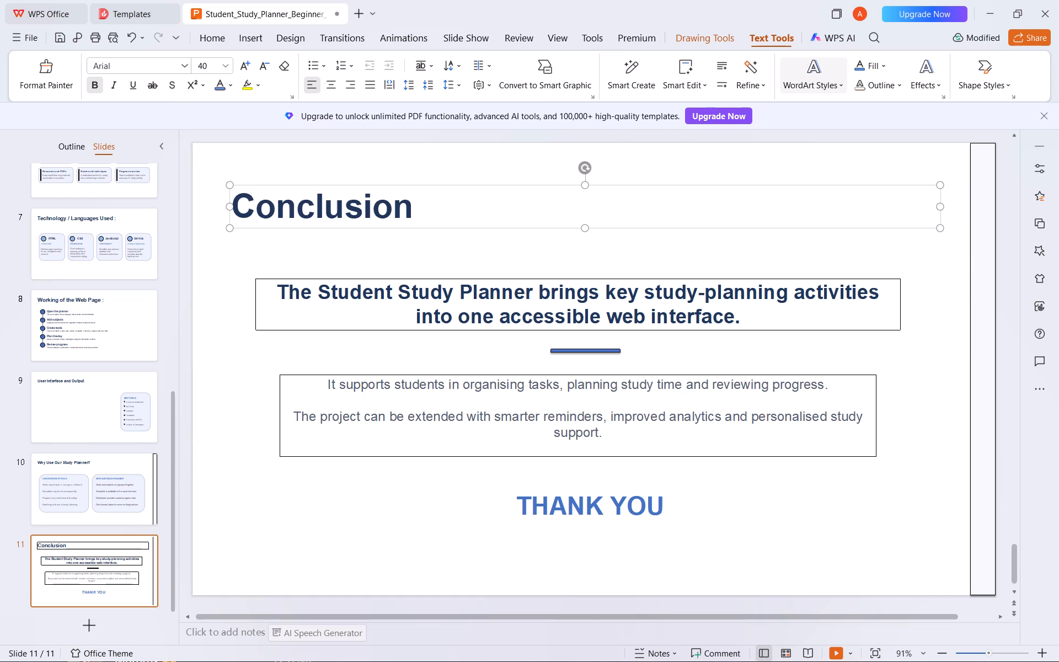
Add a space and a colon after the title so it reads "Conclusion :".
left_click(430, 209)
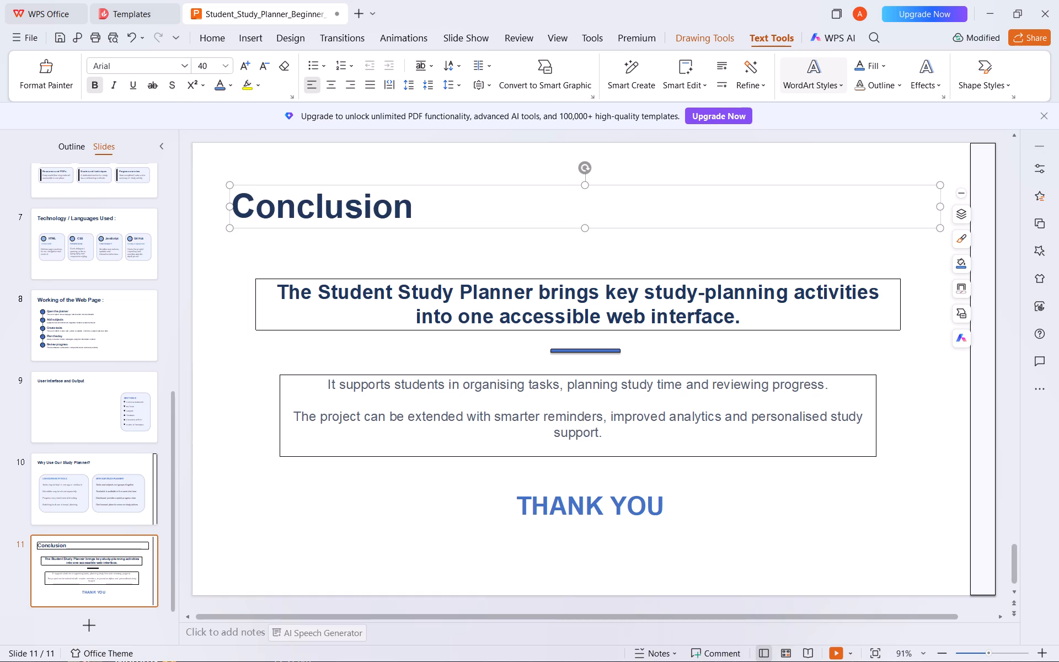
left_click(413, 209)
key("space")
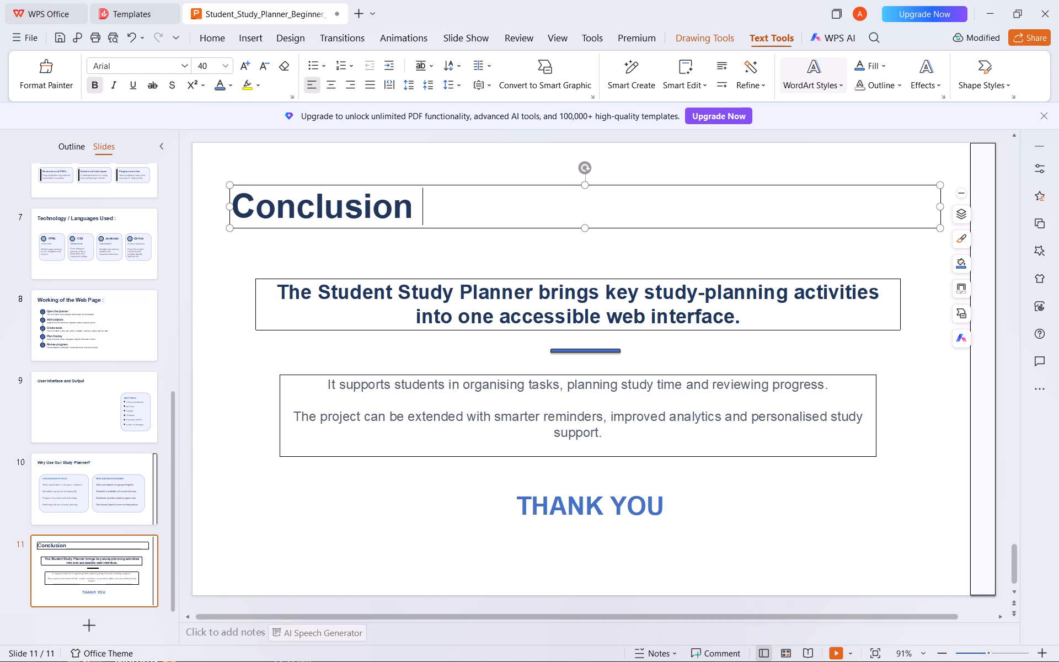
key("shift+colon")
Left-align the bold statement beginning "The Student Study Planner brings key study-planning activities".
left_click(424, 314)
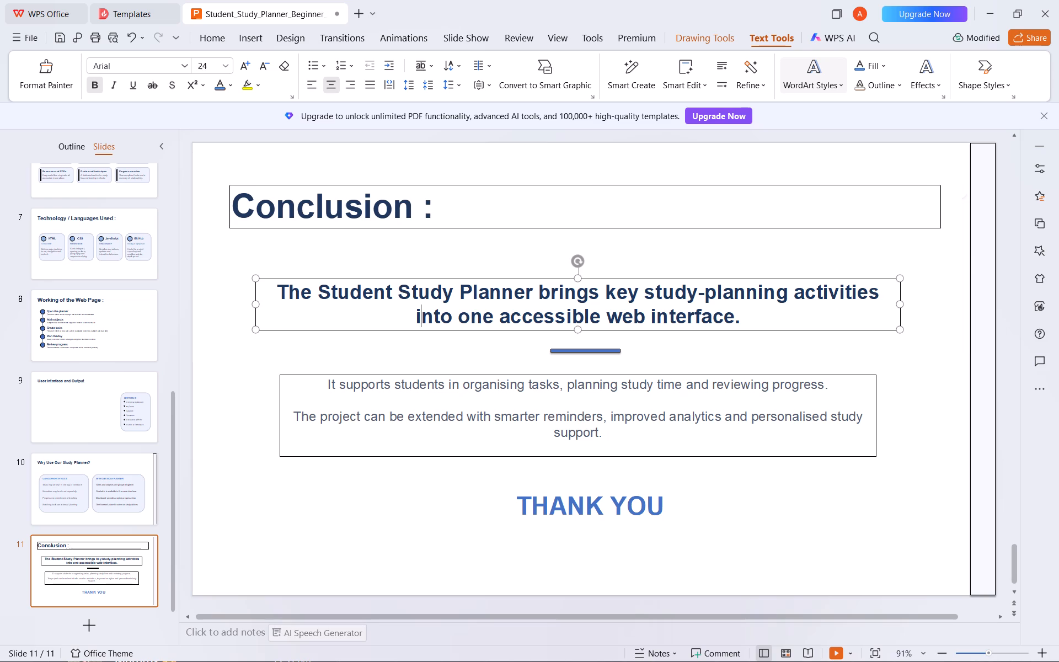
left_click(318, 83)
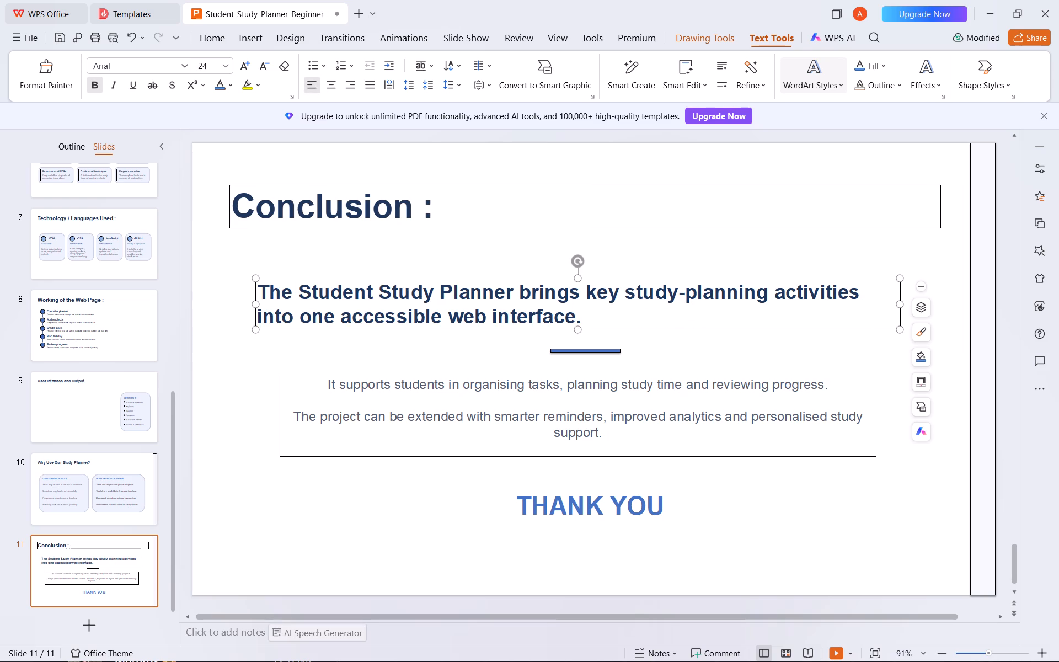
Delete the short accent line between the bold statement and the paragraph box below it.
left_click(565, 349)
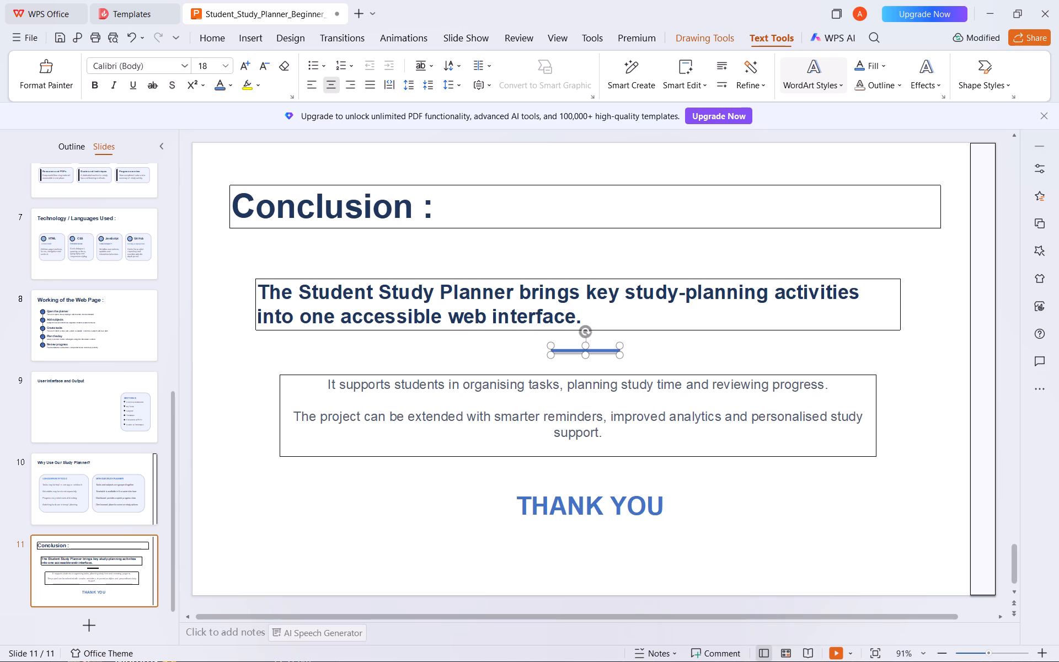
key("Delete")
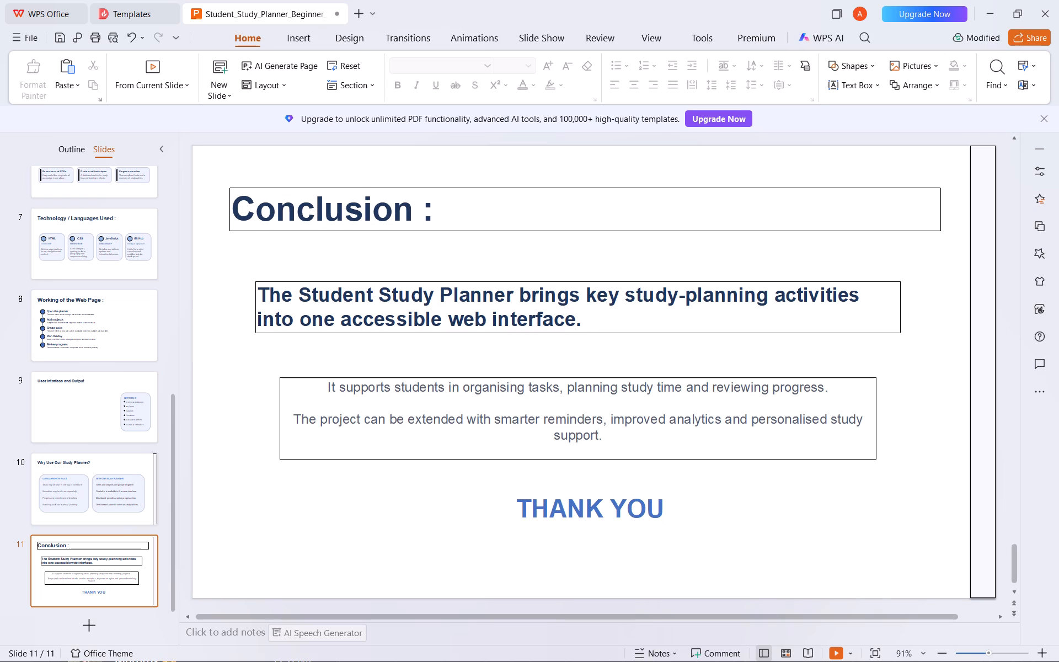
left_click(403, 565)
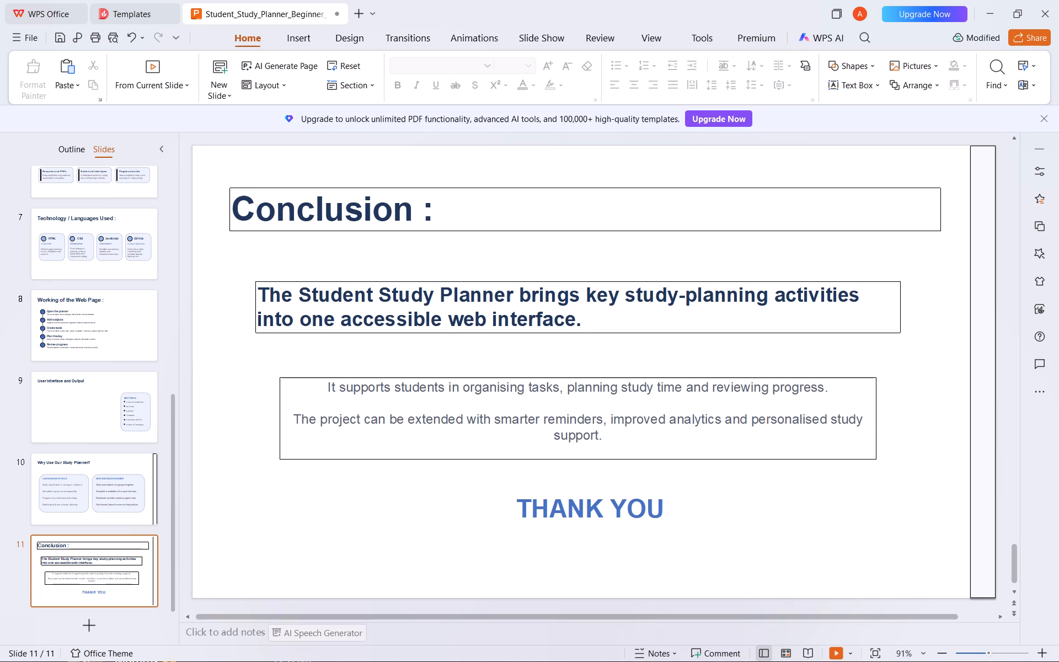
Left-align the text in the box beginning "It supports students in organising tasks".
left_click(381, 402)
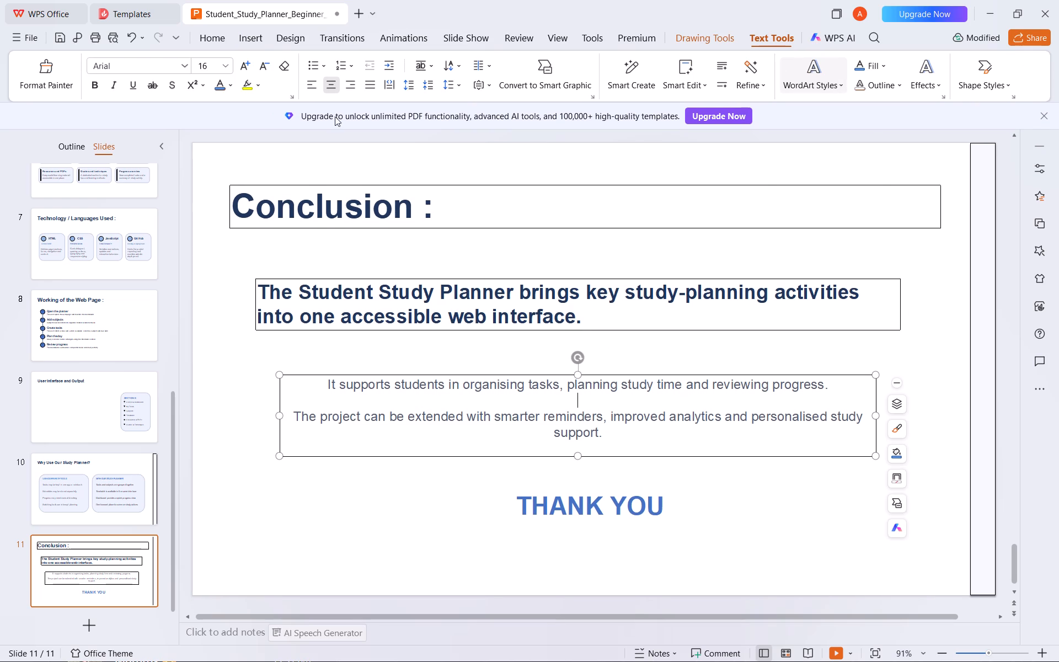
left_click(313, 83)
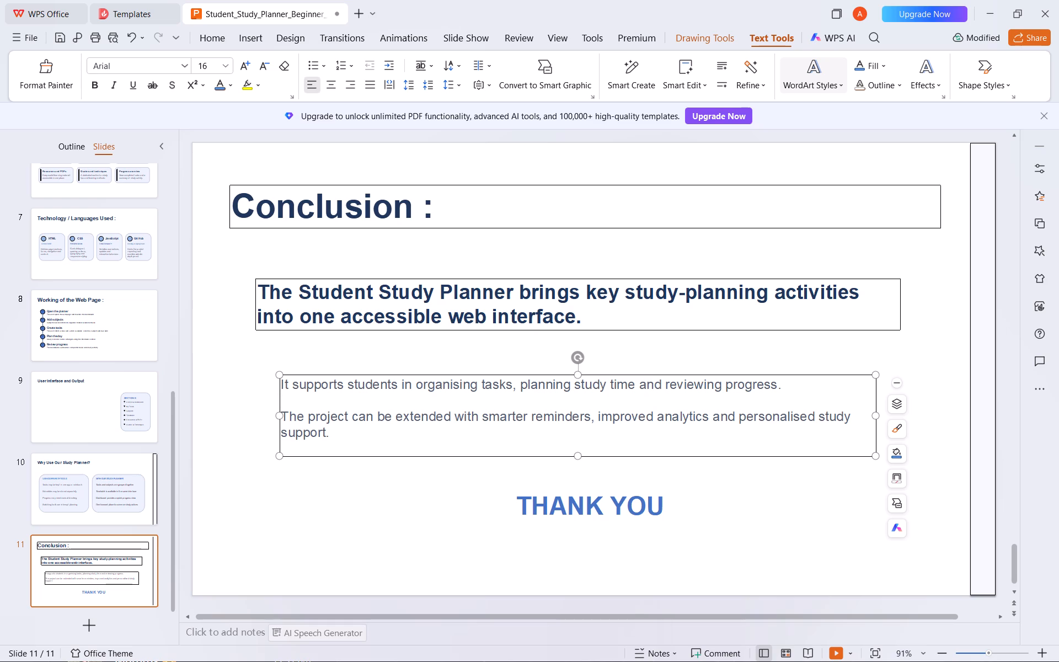
Move the "It supports students in organising tasks" box up beneath the bold statement, lining up their left edges.
right_click_drag(281, 405, 259, 396)
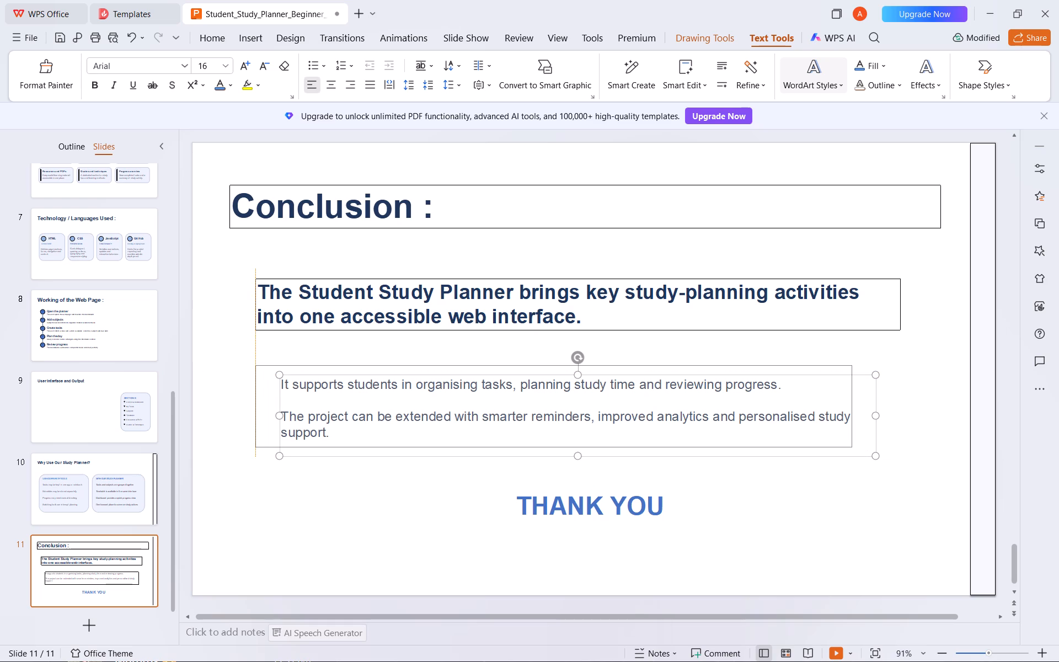
right_click_drag(259, 396, 260, 381)
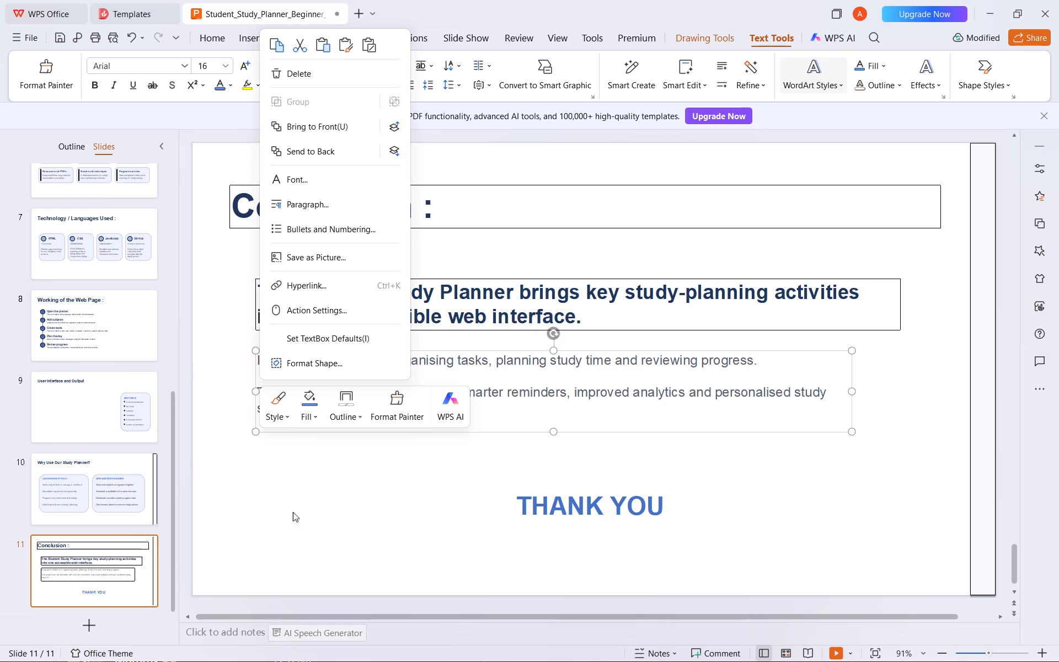
left_click(294, 516)
left_click(312, 528)
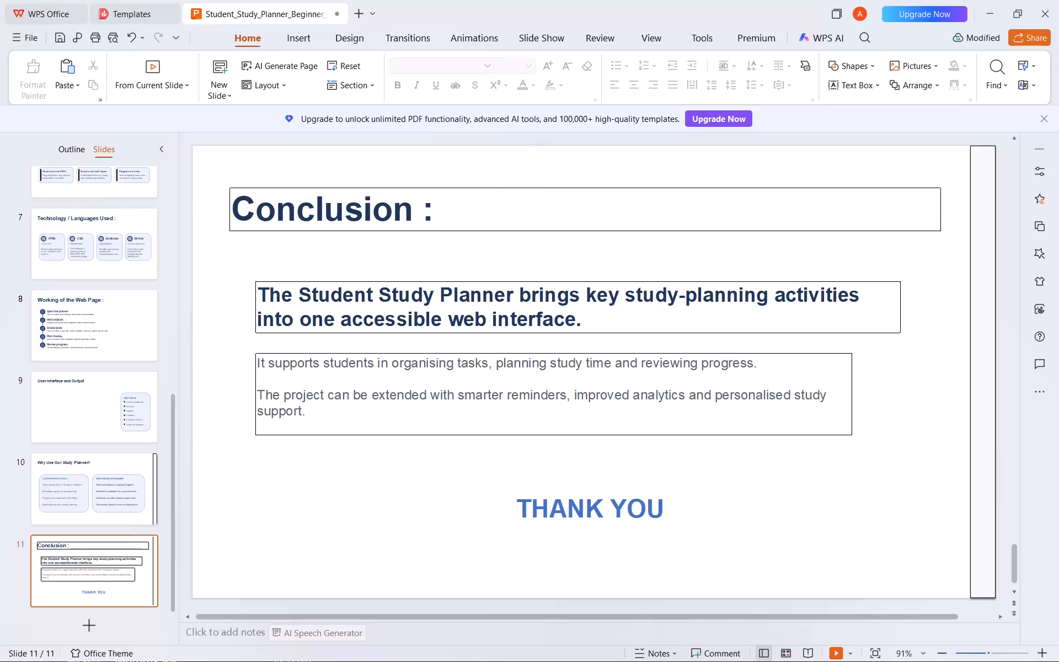
Remove the outline from the "Conclusion :" title box.
left_click(292, 566)
left_click(384, 468)
left_click(539, 184)
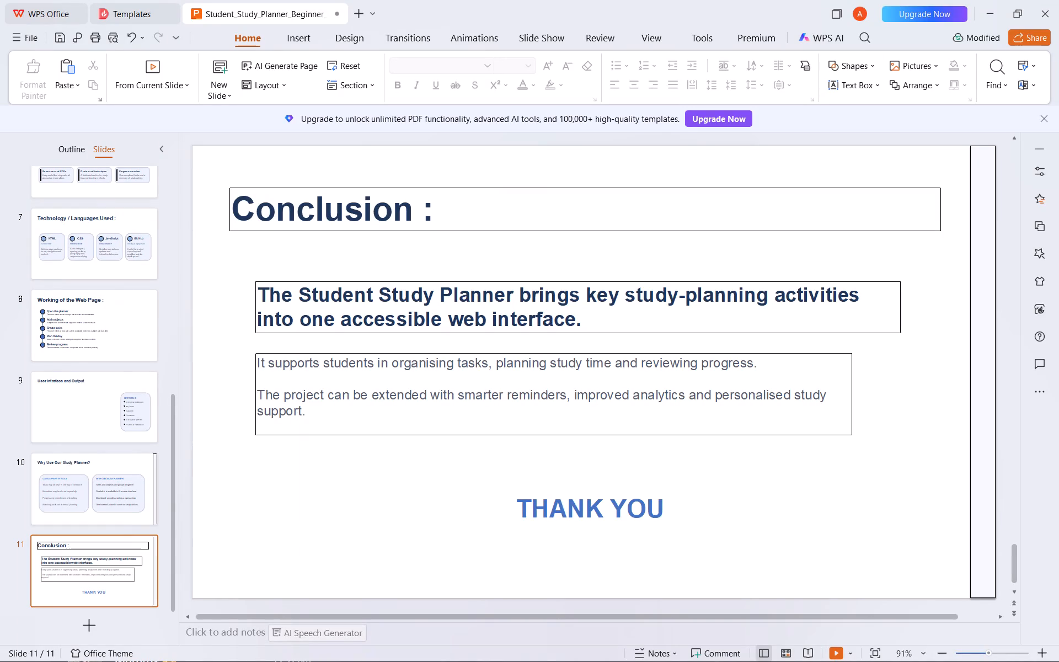
left_click(538, 189)
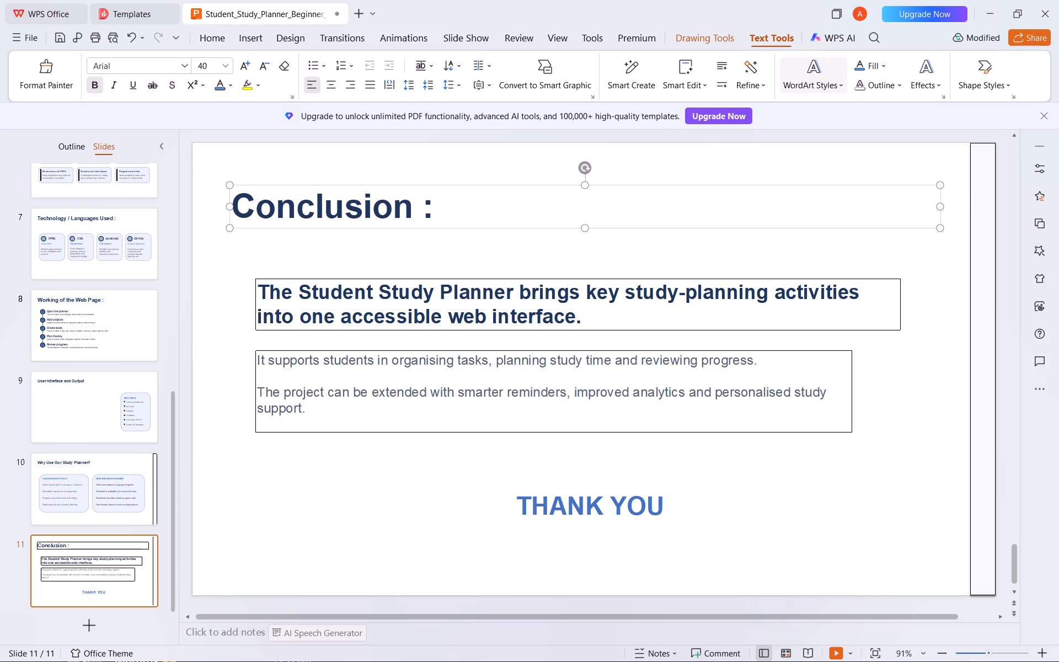
left_click(958, 293)
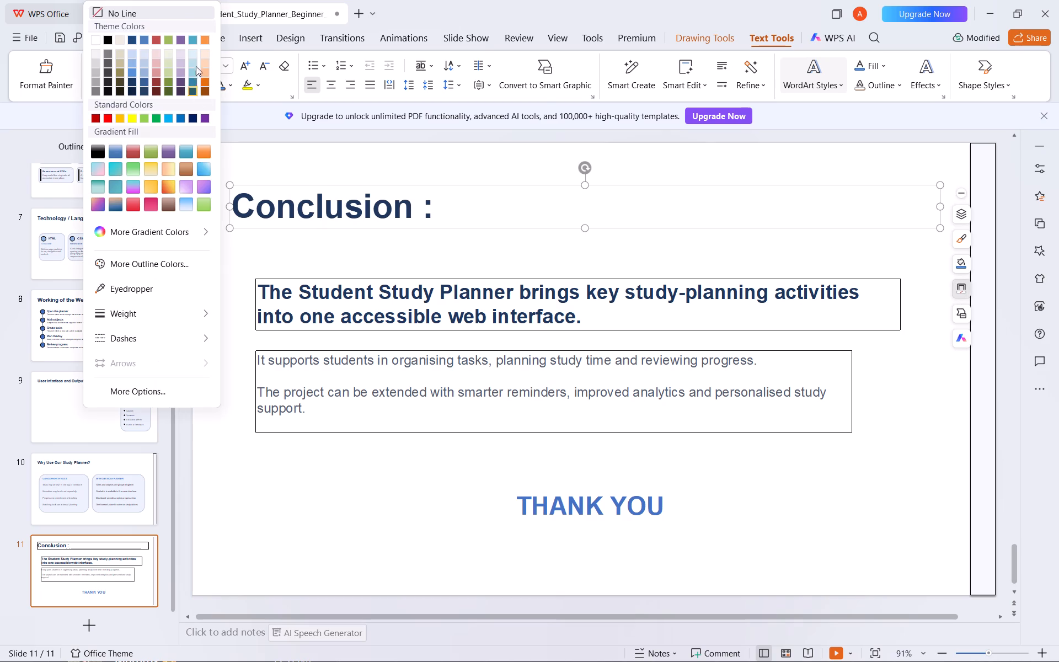
left_click(170, 10)
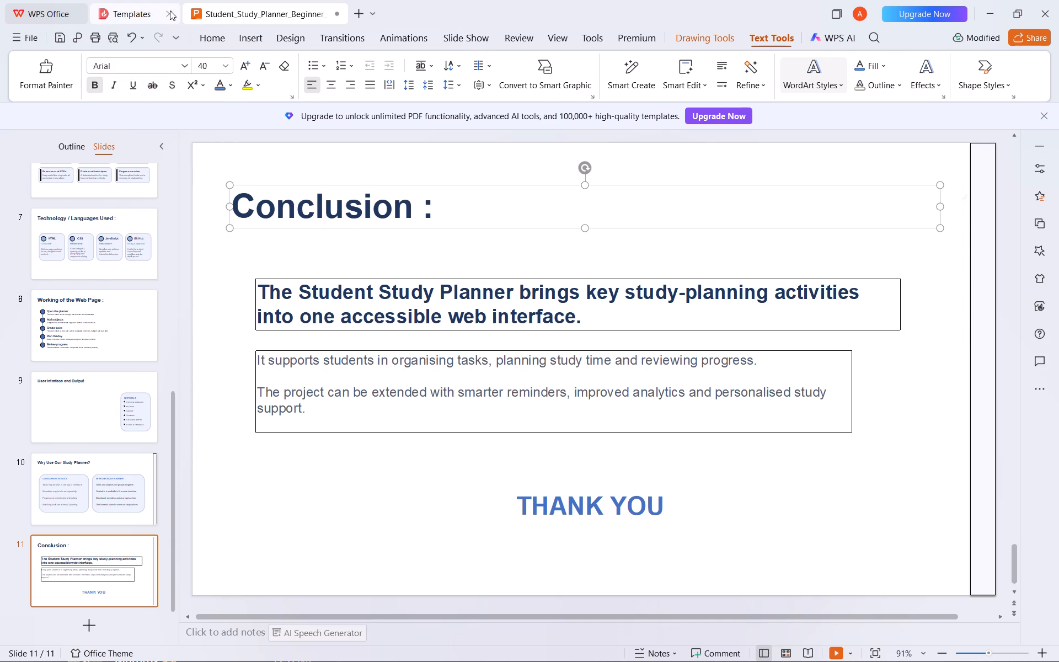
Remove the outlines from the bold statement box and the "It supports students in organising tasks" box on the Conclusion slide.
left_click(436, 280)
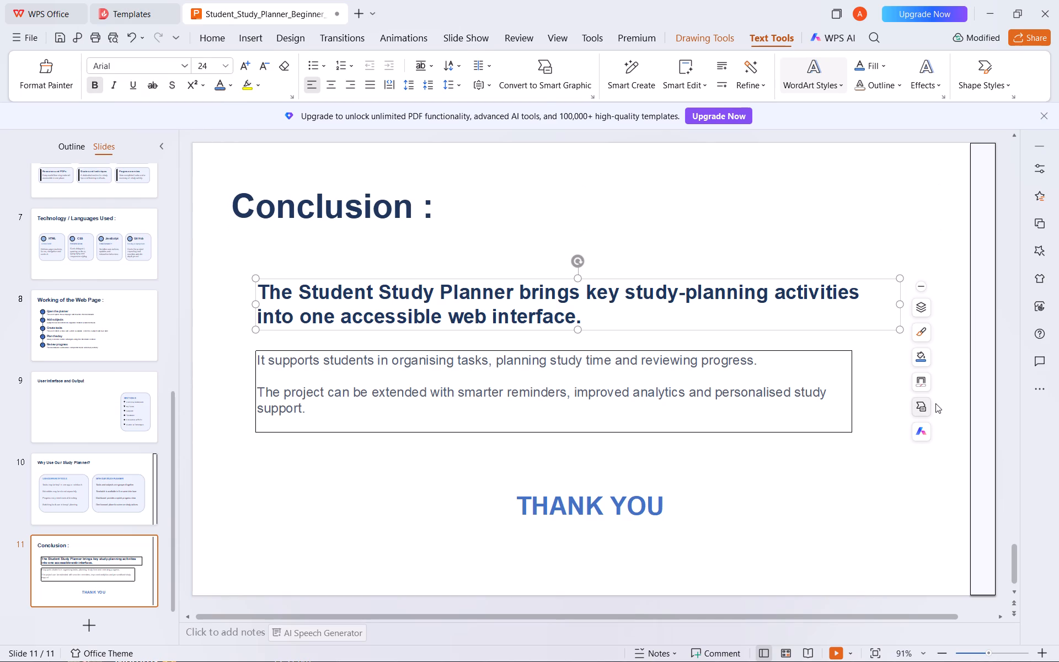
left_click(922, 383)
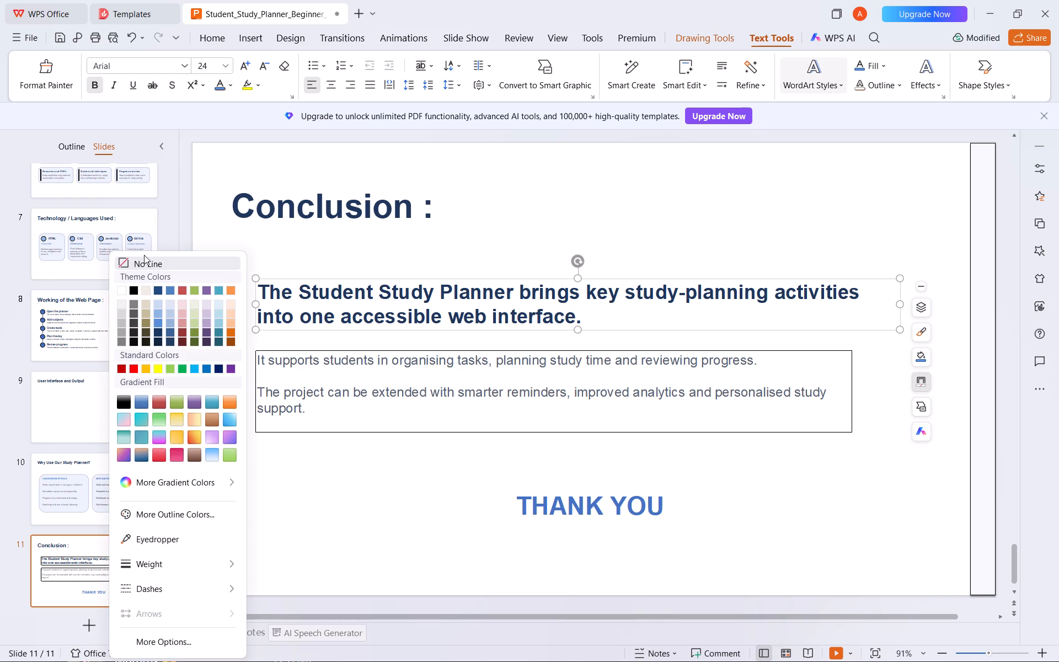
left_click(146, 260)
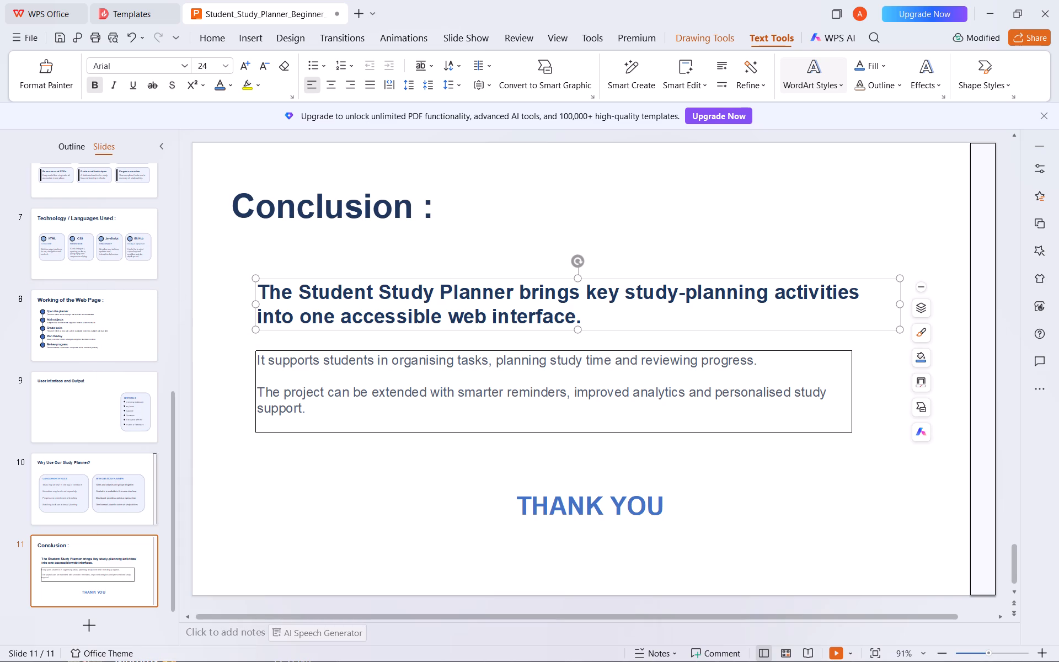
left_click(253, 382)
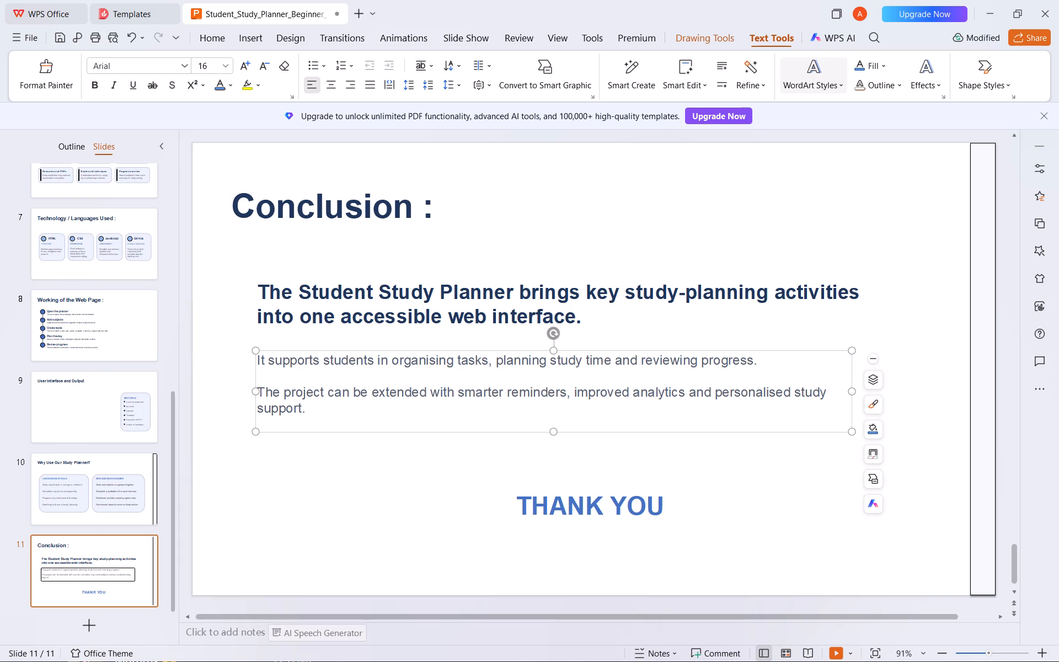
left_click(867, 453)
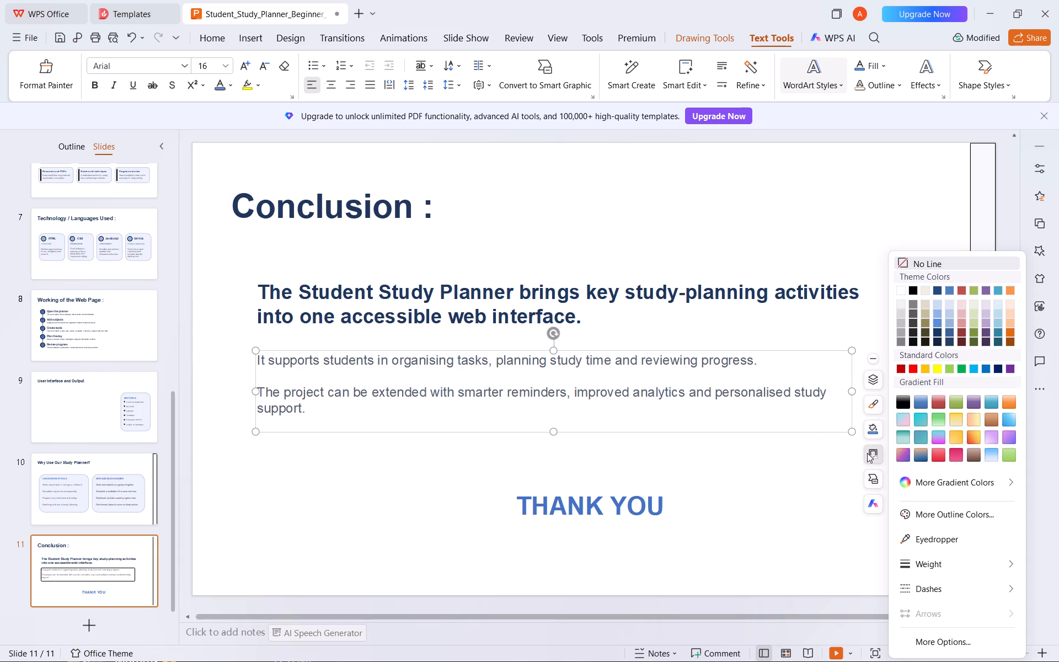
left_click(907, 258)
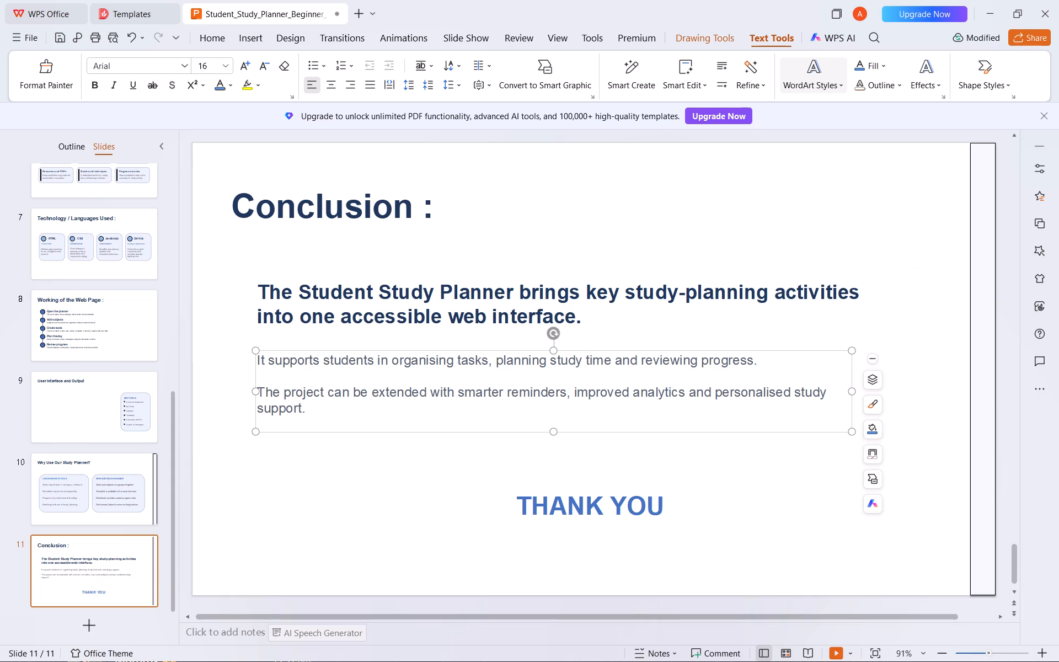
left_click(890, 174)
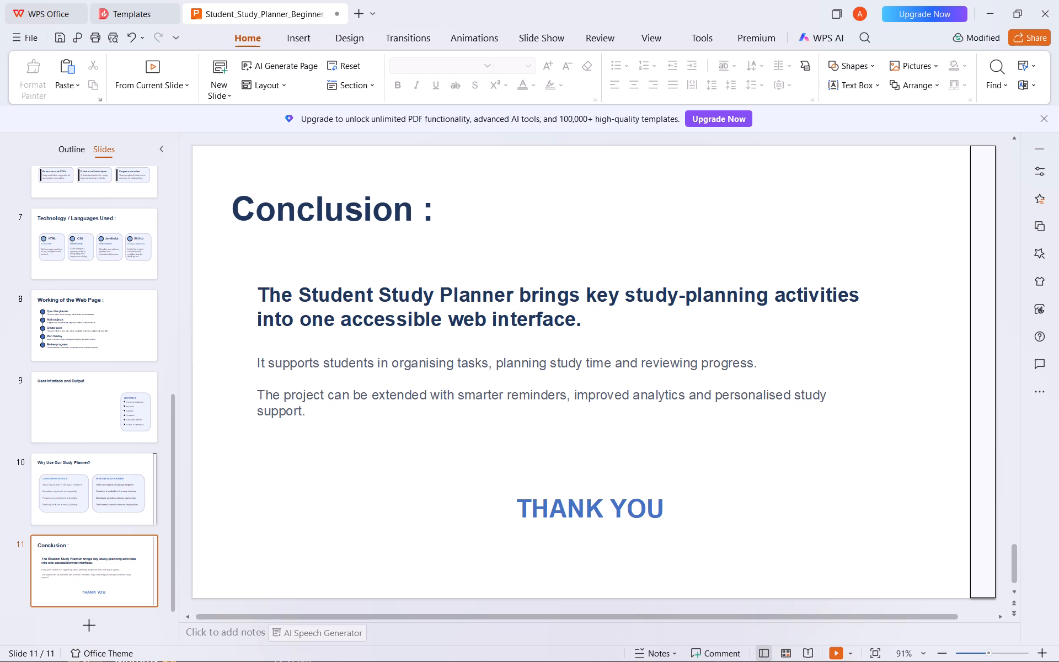
Delete the bold statement box beginning "The Student Study Planner brings key study-planning activities" from the Conclusion slide.
left_click(647, 313)
left_click(633, 281)
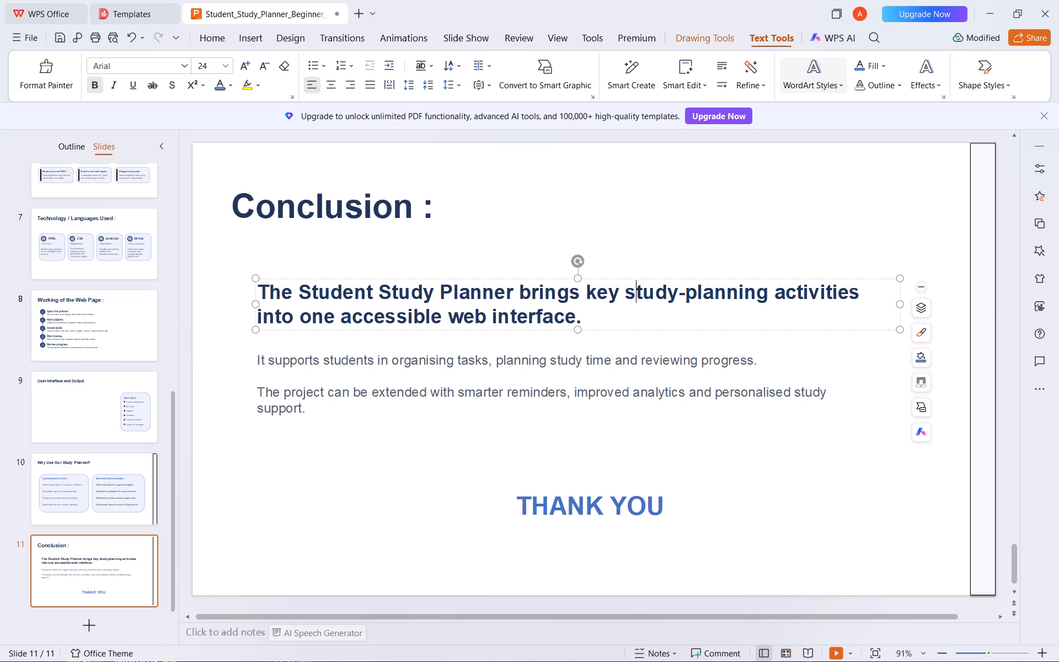
left_click(631, 276)
key("Delete")
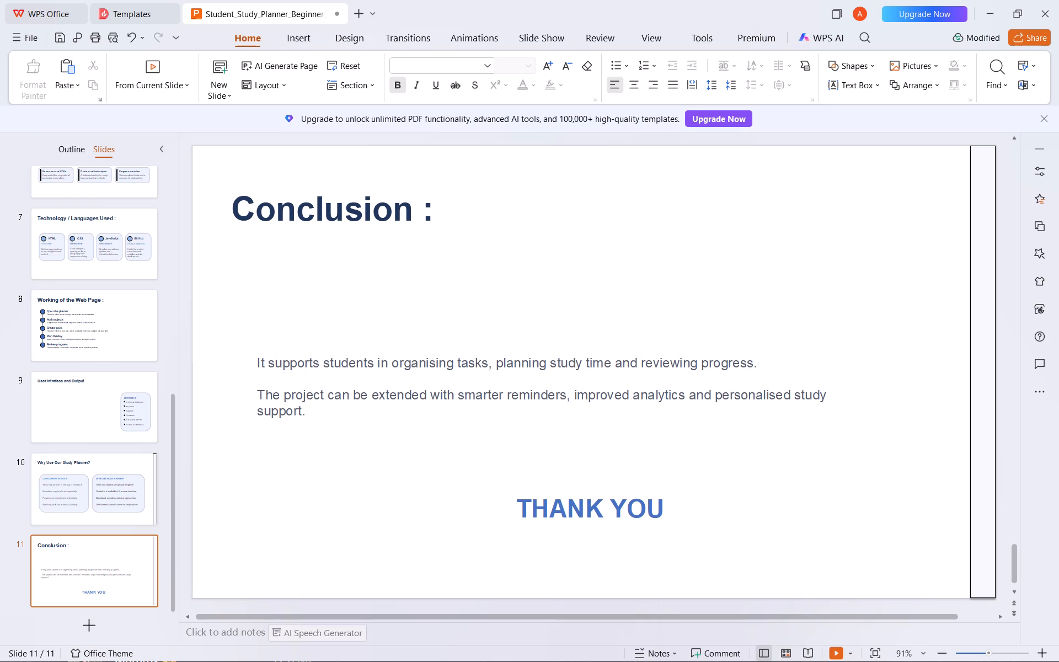
Delete the text box beginning "It supports students in organising tasks" from the Conclusion slide.
left_click(600, 358)
left_click(600, 351)
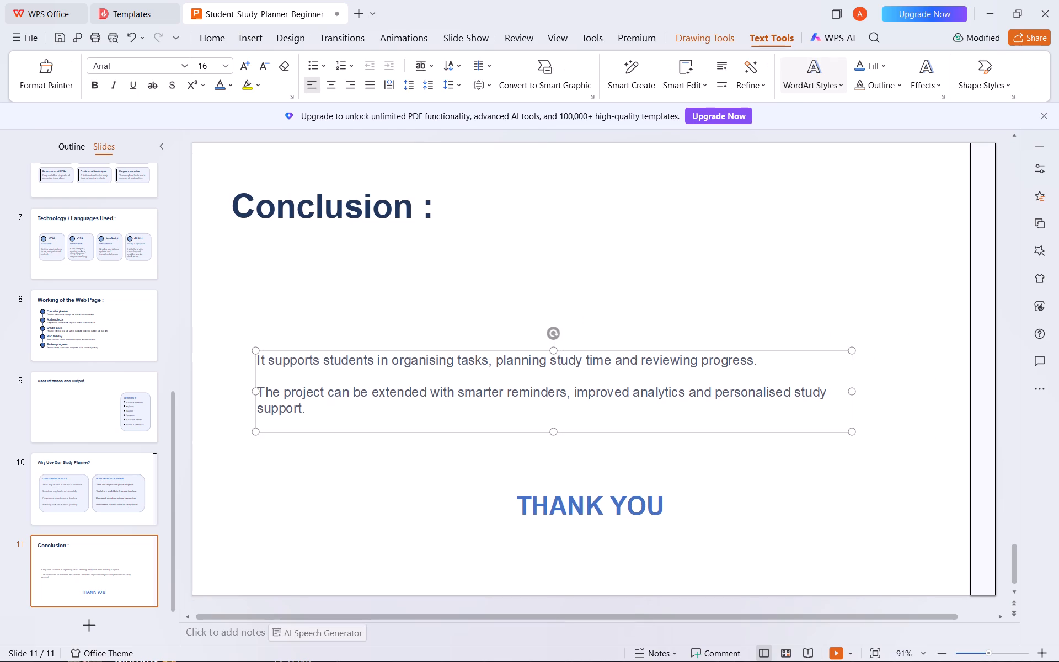
key("asterisk")
key("Delete")
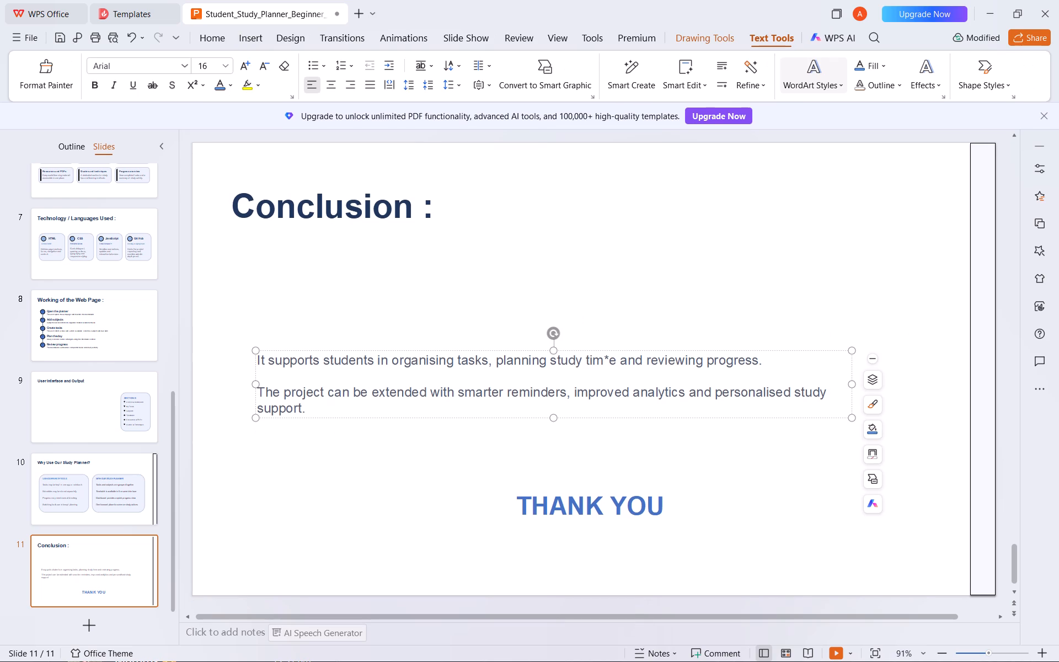
double_click(600, 351)
key("Delete")
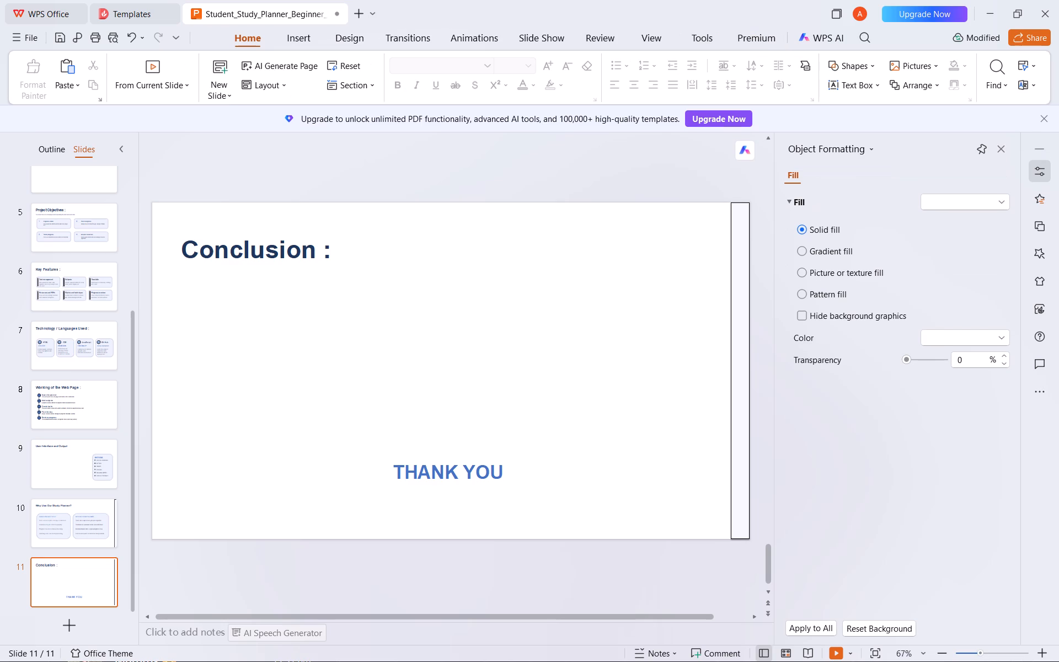
left_click(1007, 149)
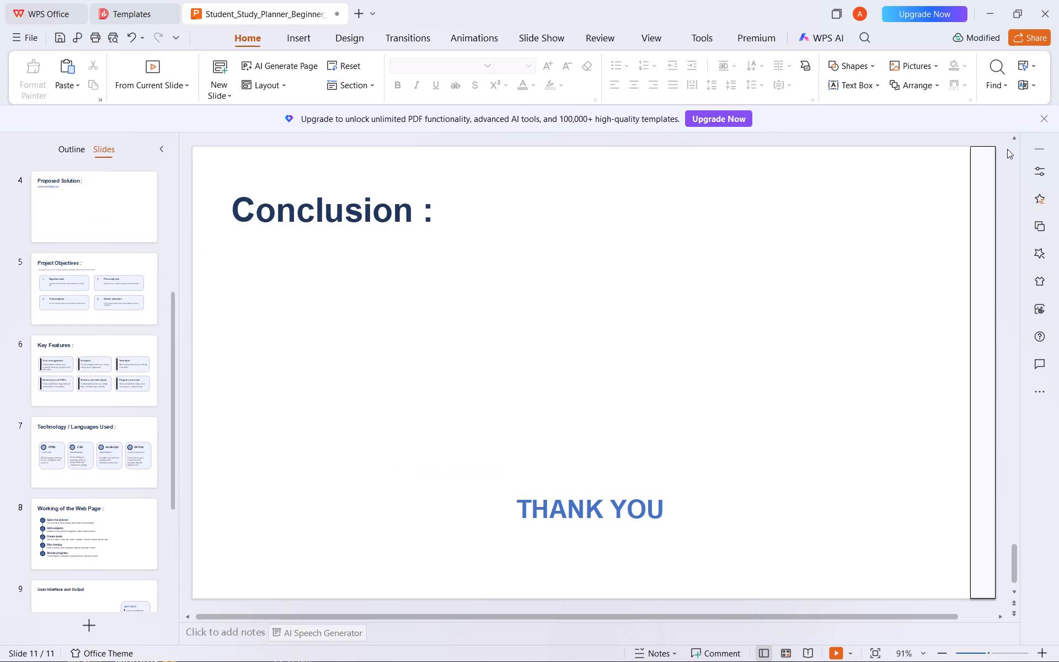
Review the deck from the title slide through to the Conclusion slide, checking the layout and formatting of titles and content.
scroll(71, 508, "down", 2)
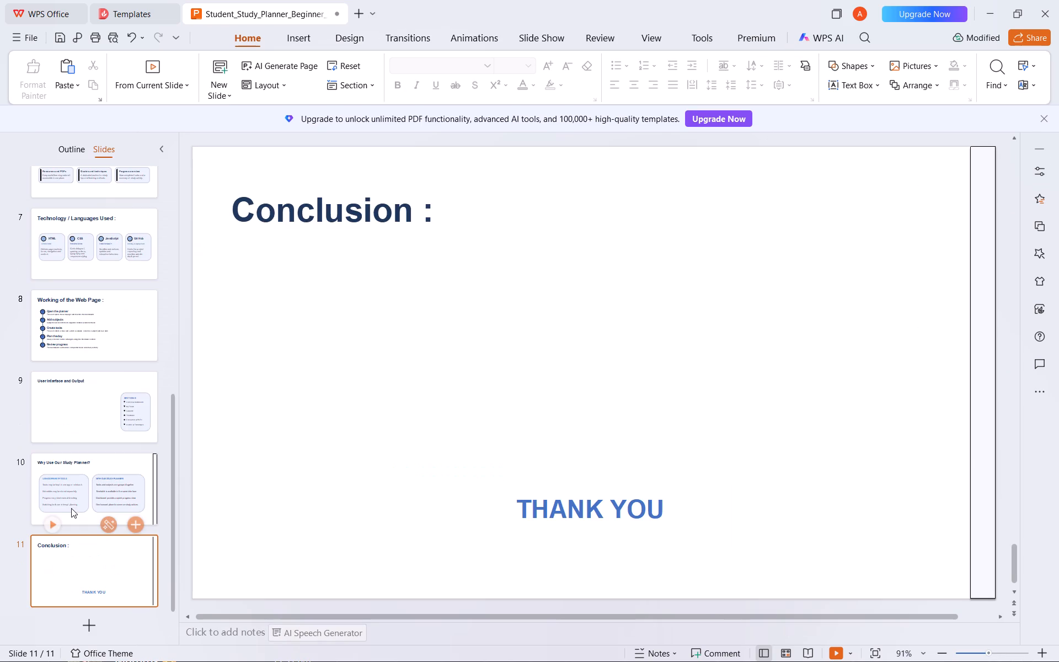
scroll(71, 508, "up", 1)
left_click(77, 455)
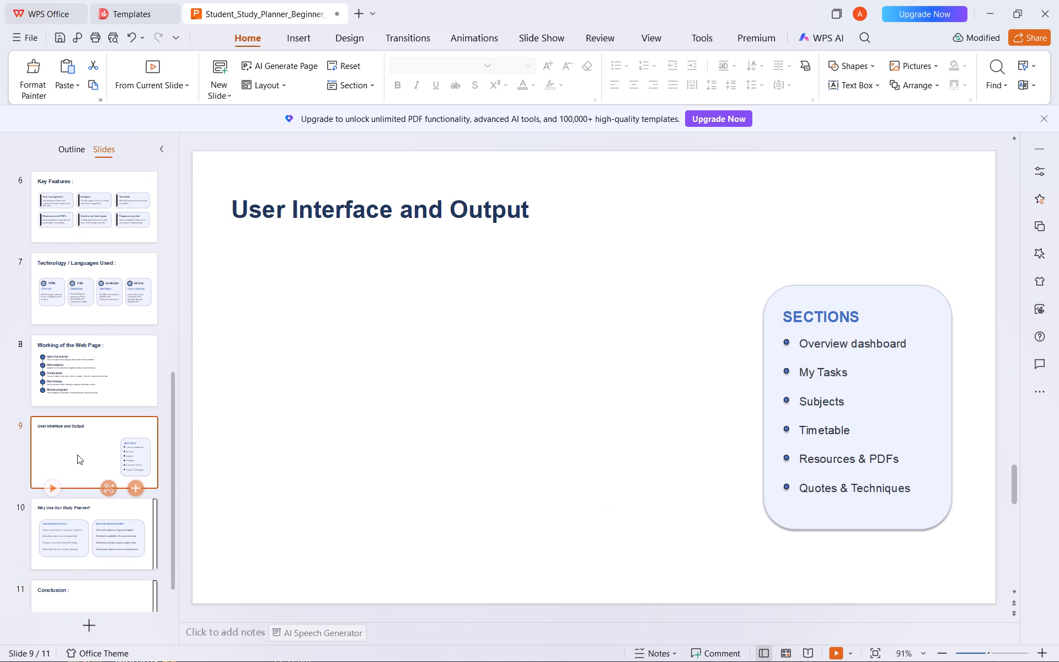
scroll(77, 455, "up", 5)
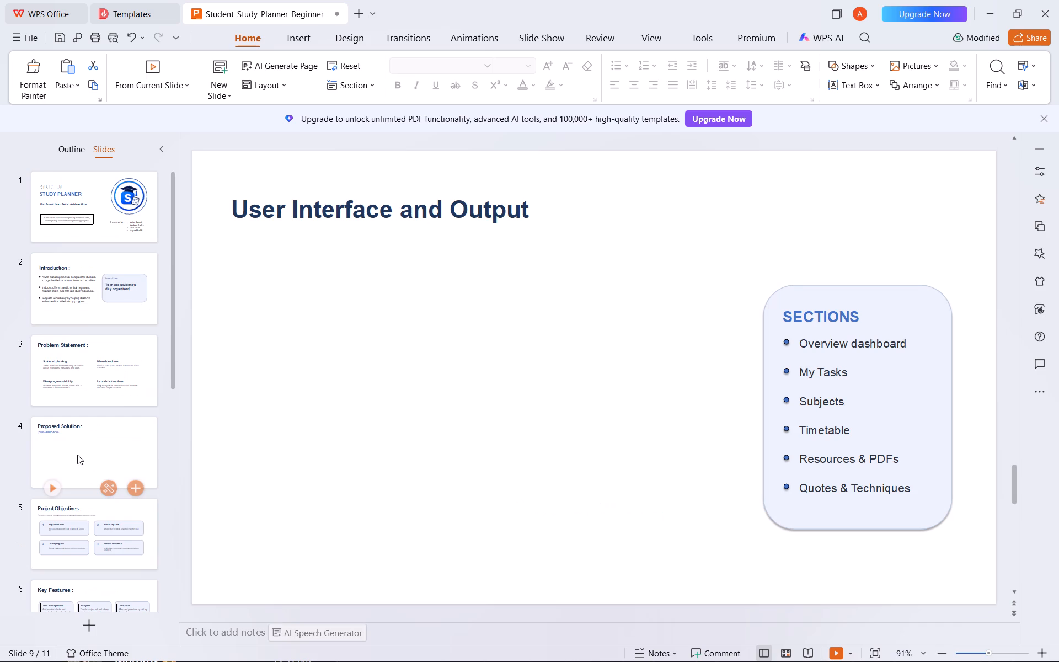
scroll(77, 455, "down", 3)
scroll(77, 455, "up", 7)
left_click(105, 223)
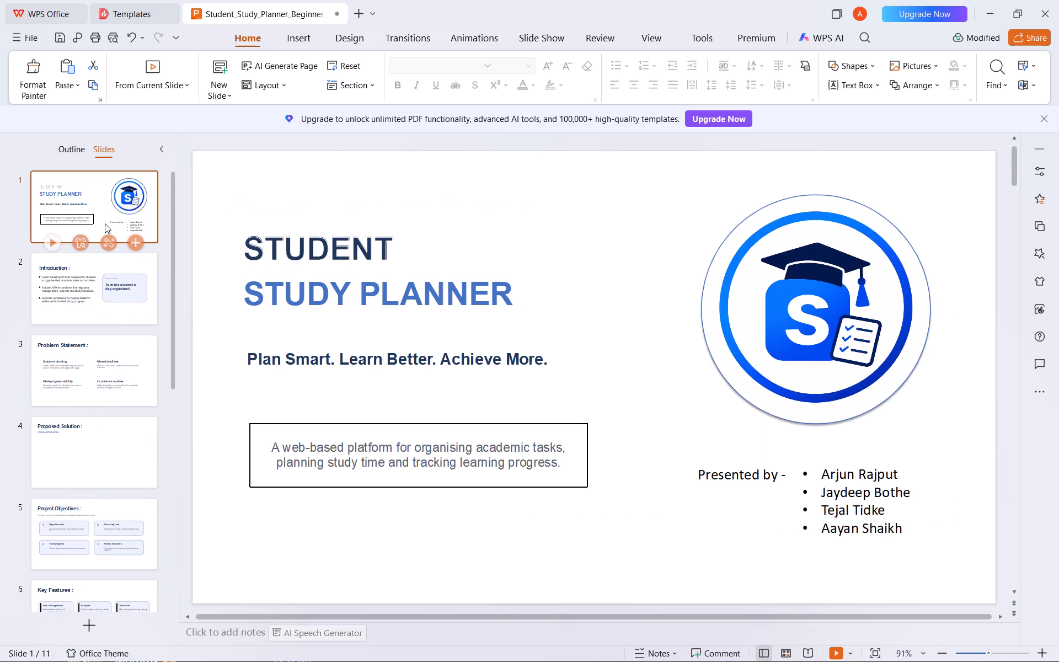
left_click(97, 315)
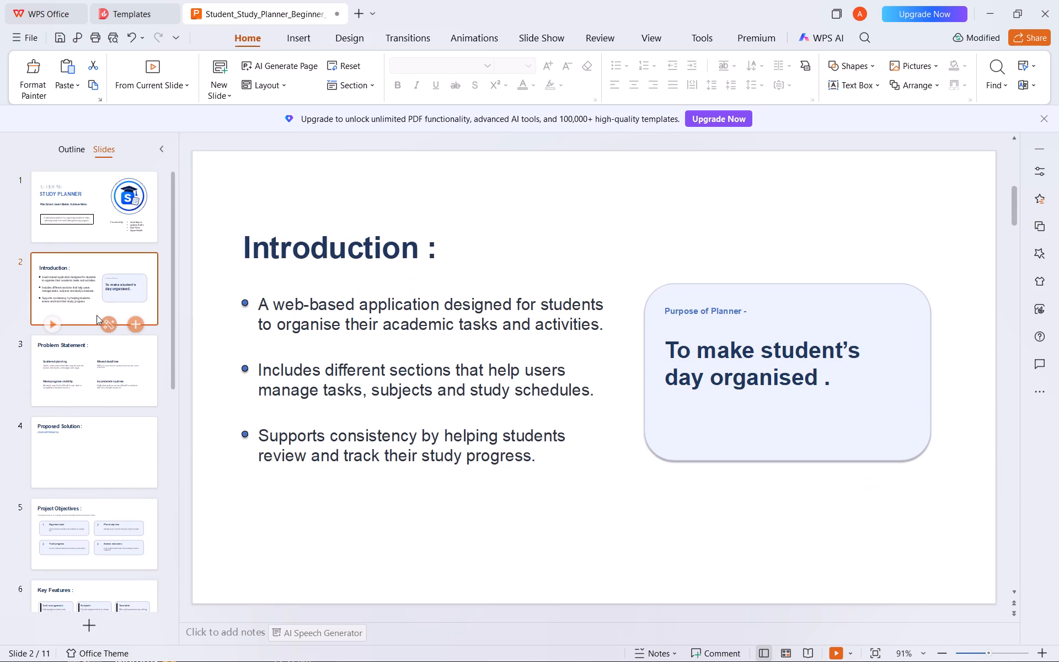
left_click(98, 387)
left_click(88, 438)
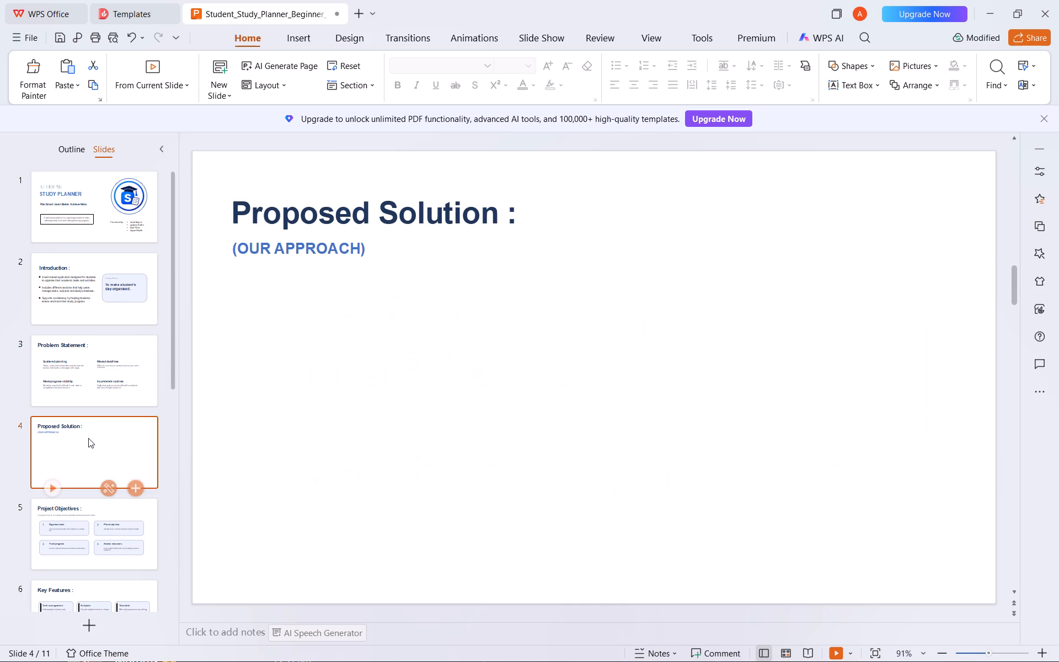
scroll(89, 435, "down", 1)
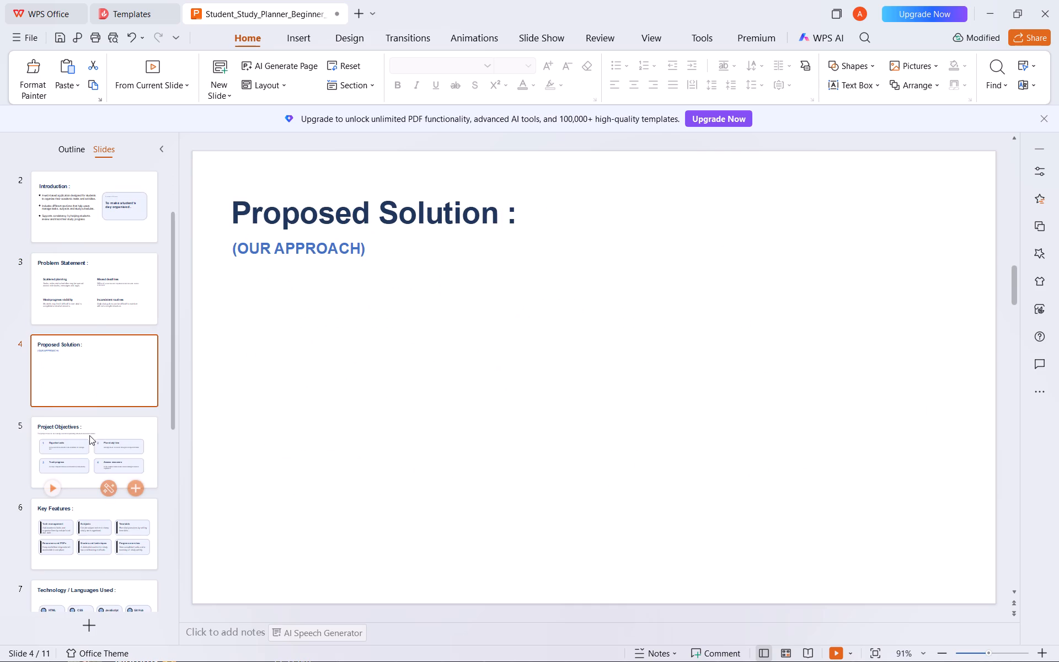
scroll(89, 435, "down", 1)
left_click(92, 361)
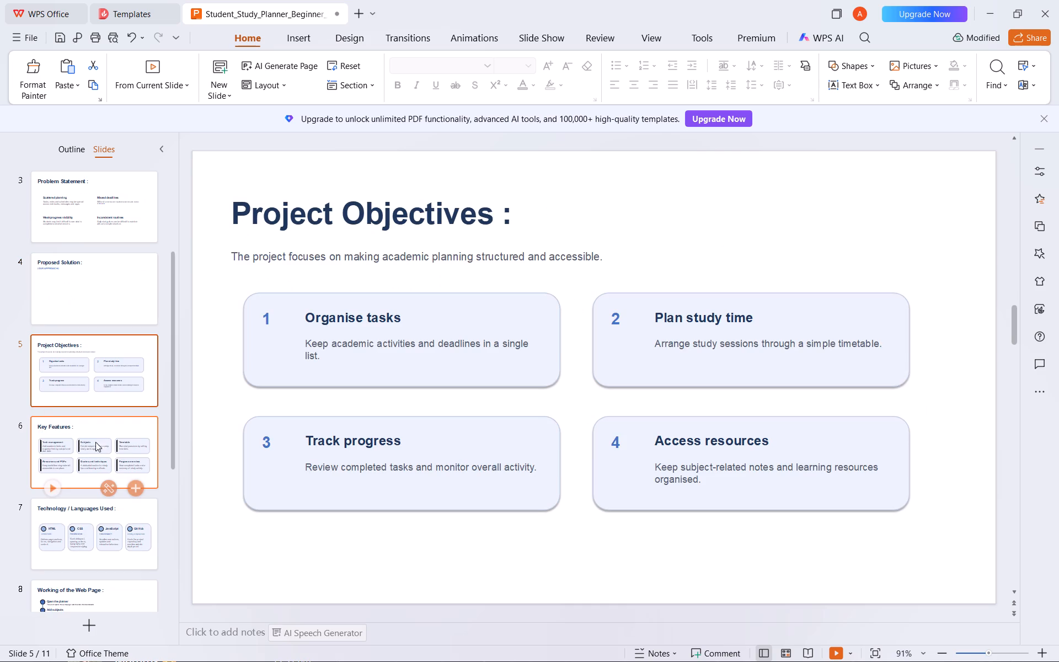
left_click(95, 446)
scroll(95, 446, "down", 1)
left_click(95, 446)
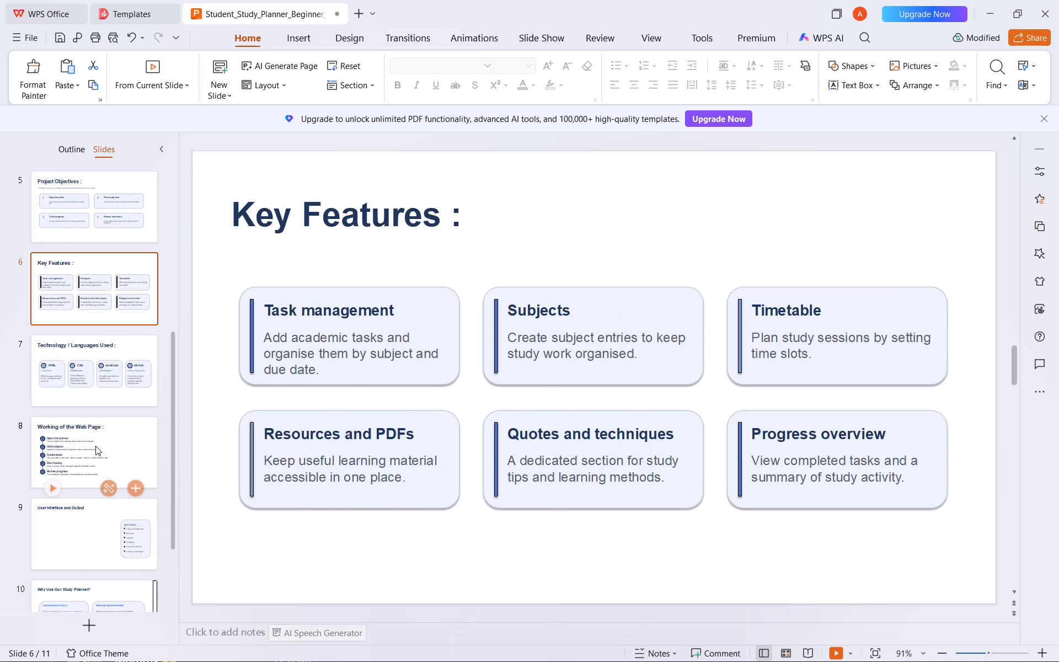
left_click(105, 371)
scroll(93, 452, "down", 1)
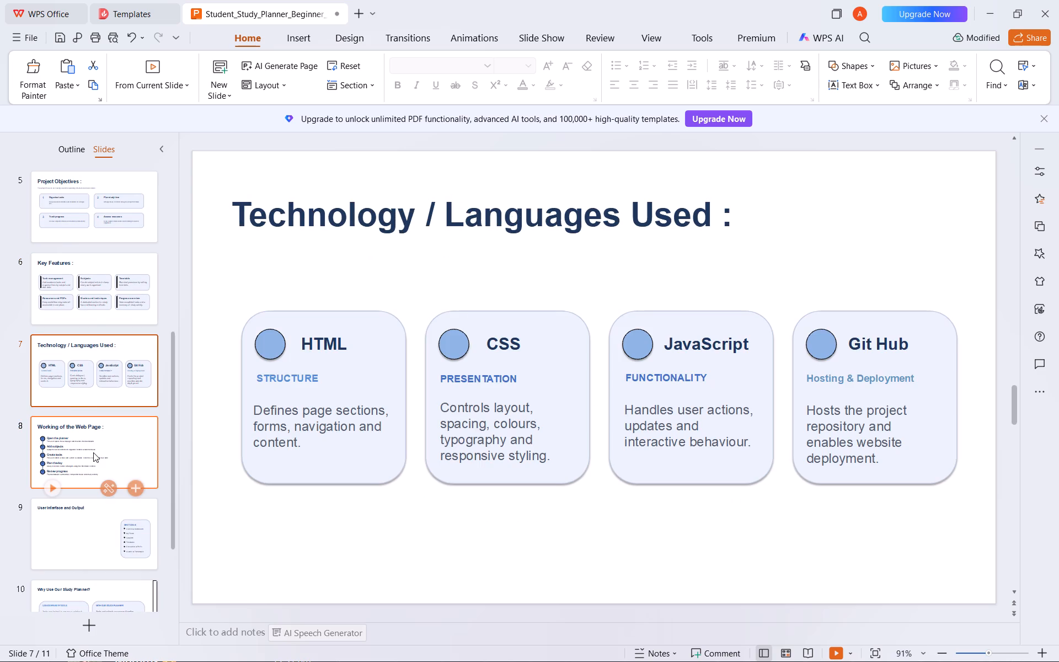
left_click(93, 452)
scroll(95, 497, "down", 1)
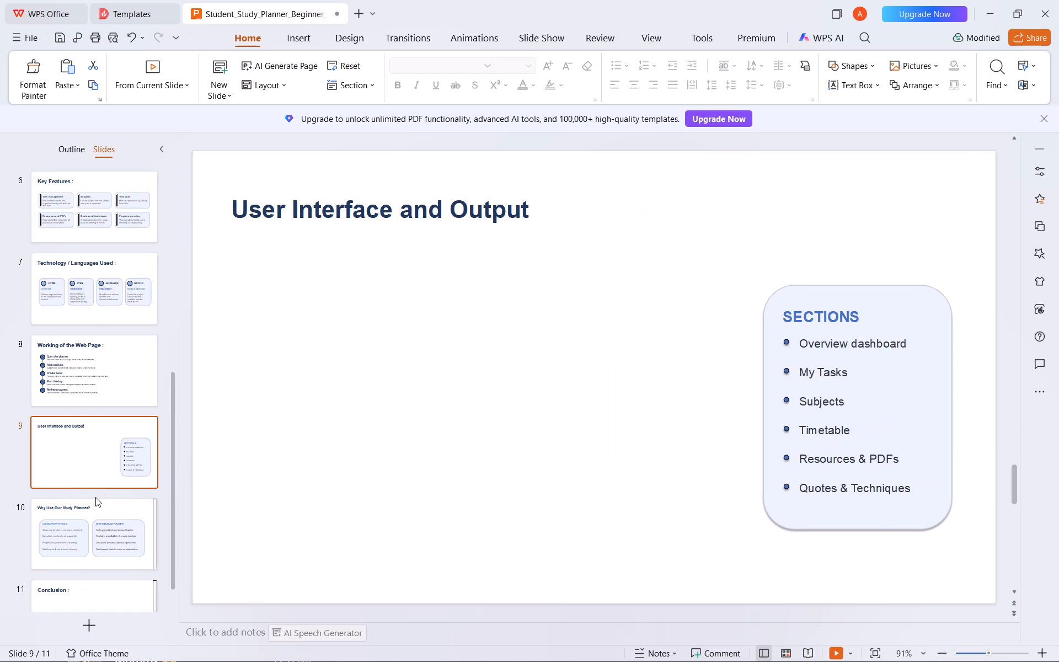
scroll(95, 497, "down", 1)
left_click(95, 497)
left_click(71, 587)
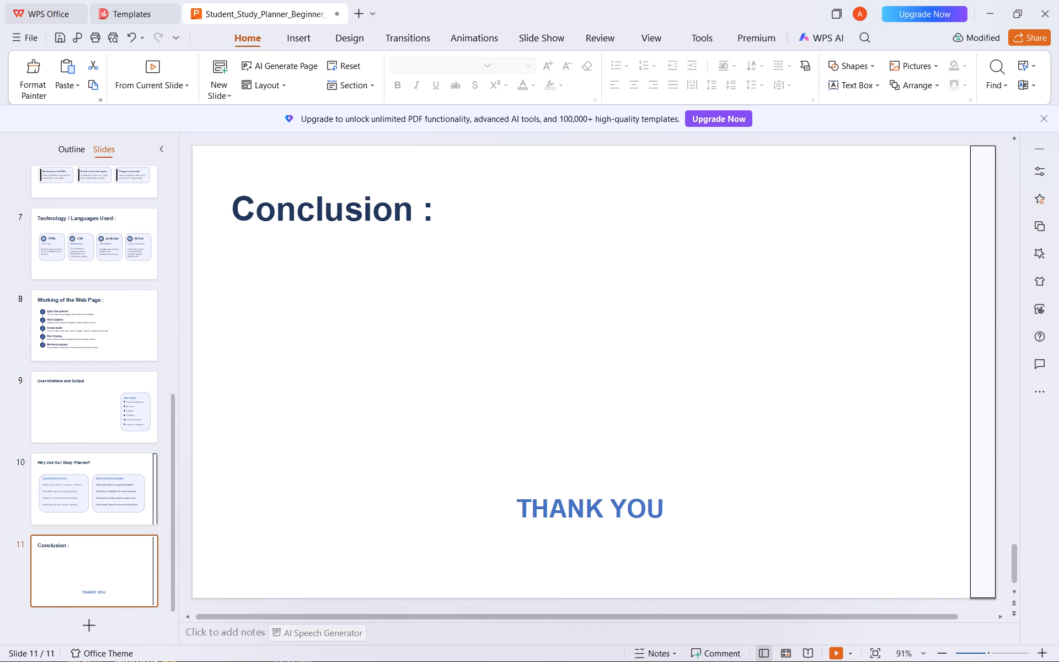
left_click(260, 421)
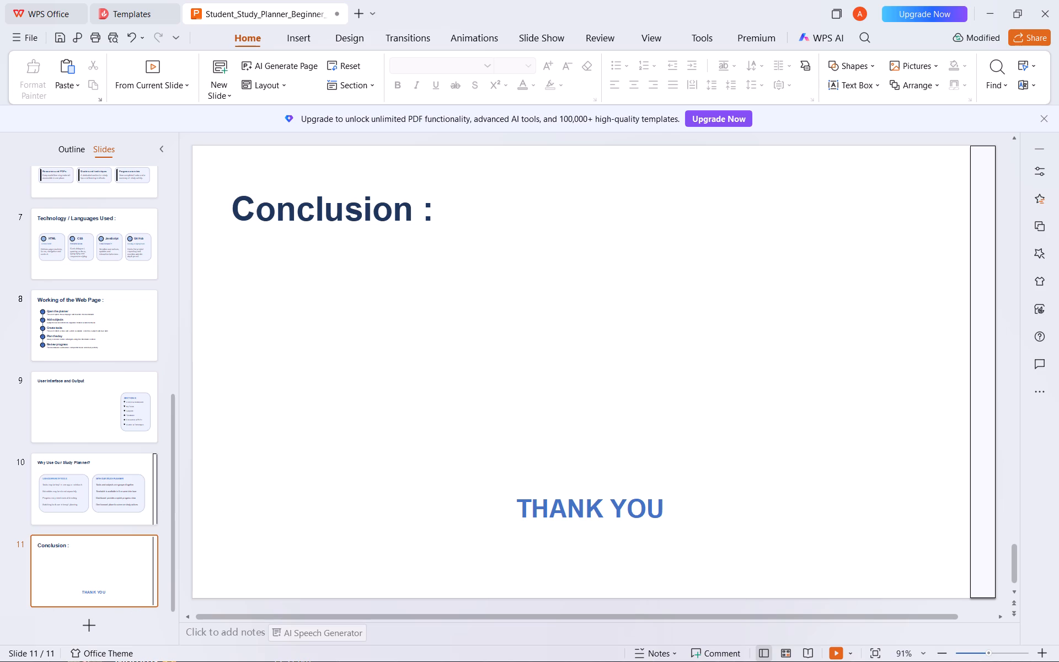
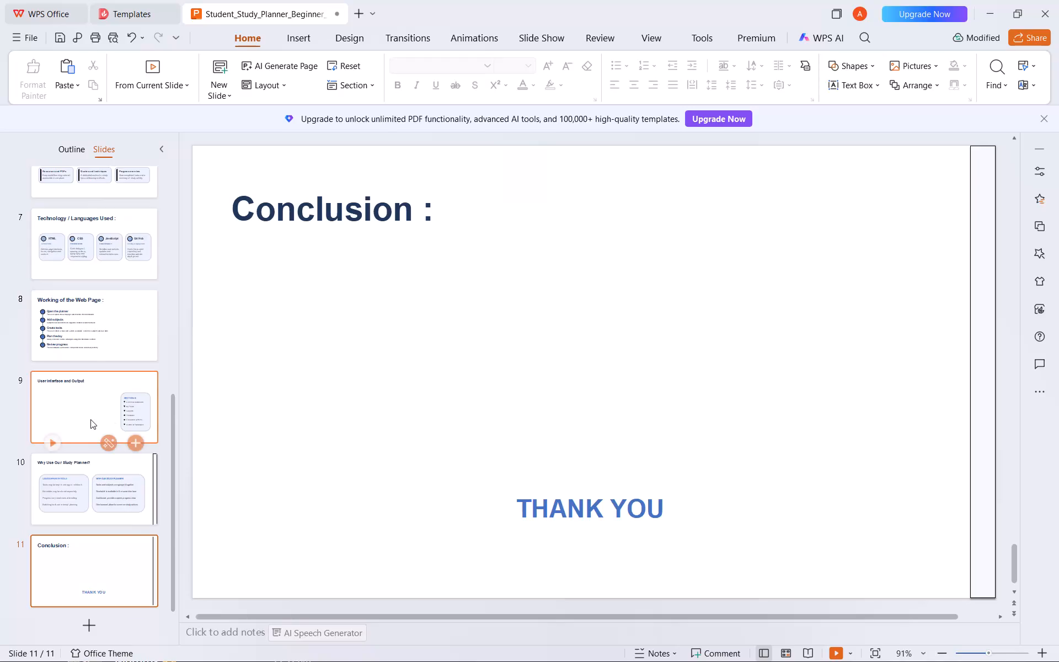
Review the presentation from the title slide through the Introduction, Problem Statement and Proposed Solution slides to the User Interface and Output slide.
scroll(90, 419, "up", 4)
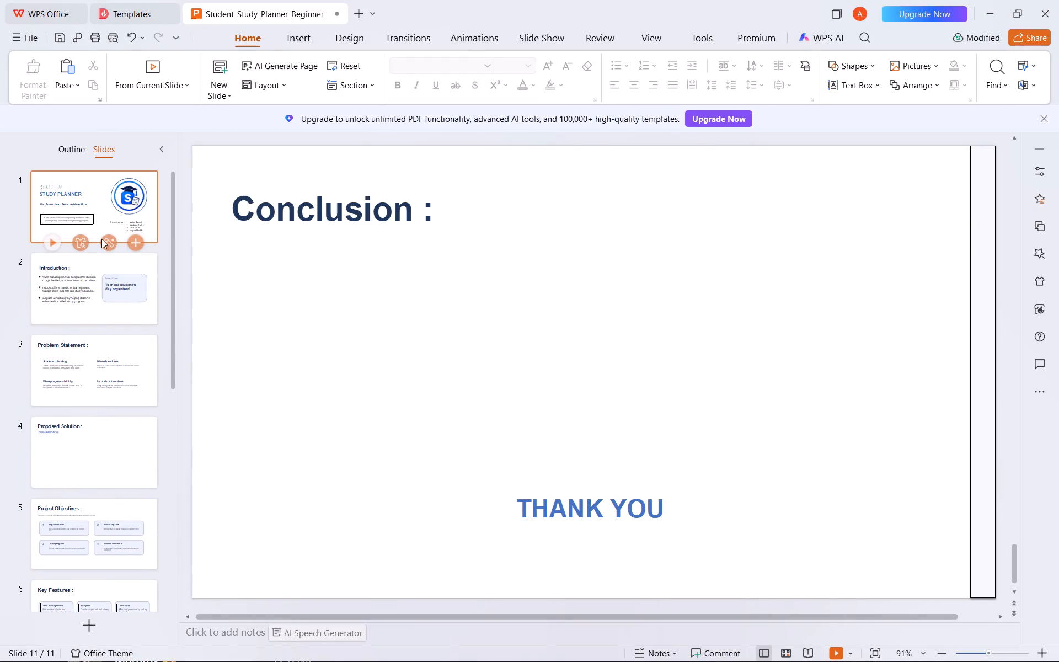
left_click(100, 209)
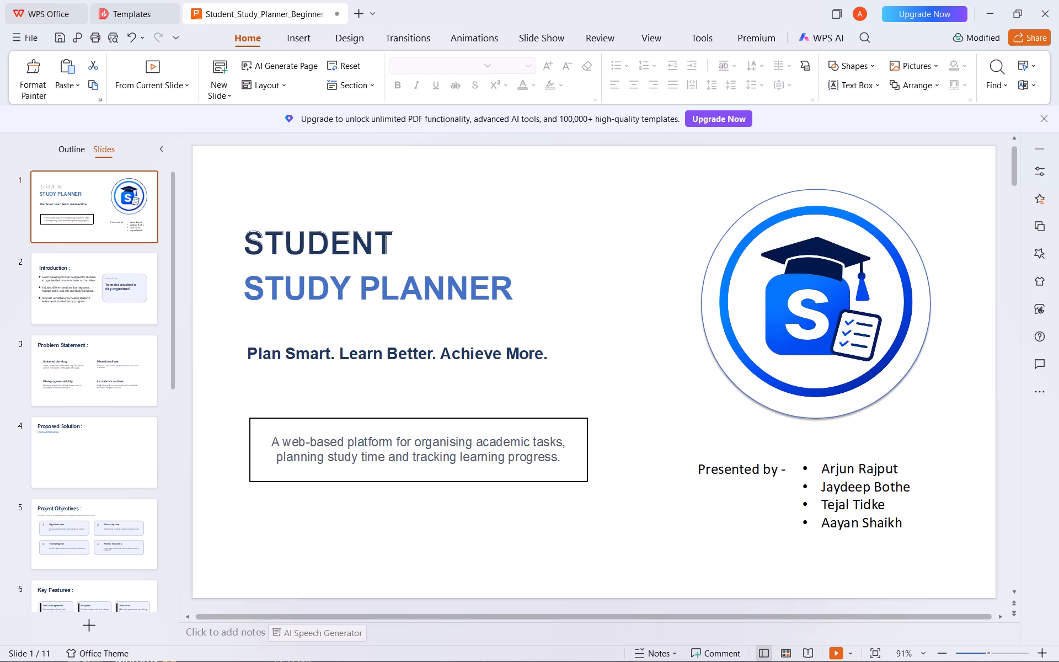
left_click(718, 258)
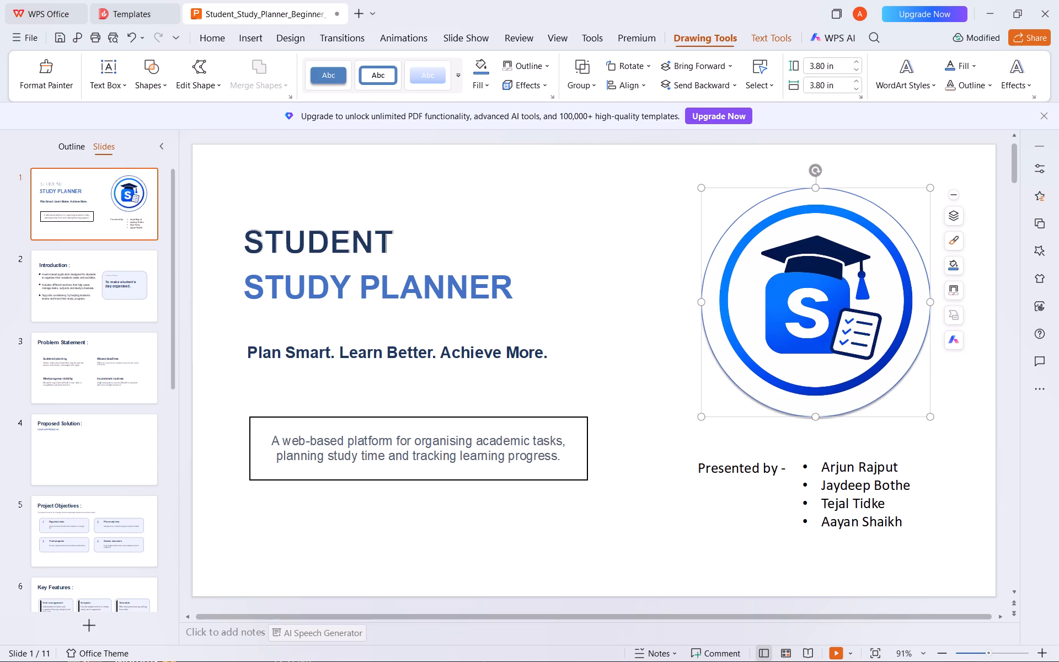
left_click(725, 263)
left_click(656, 252)
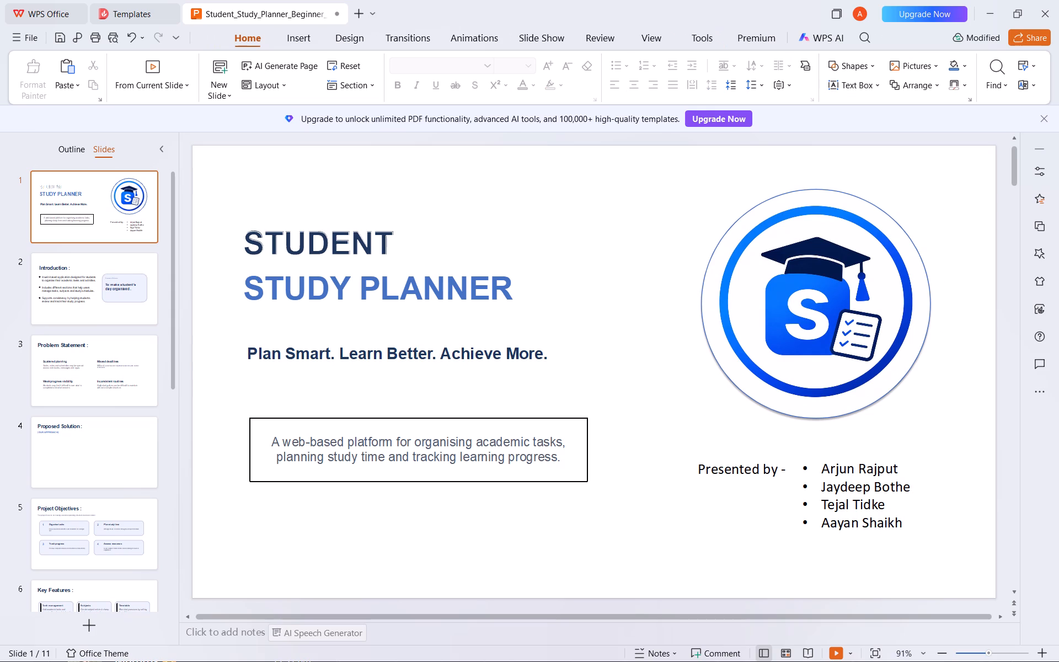
left_click(84, 308)
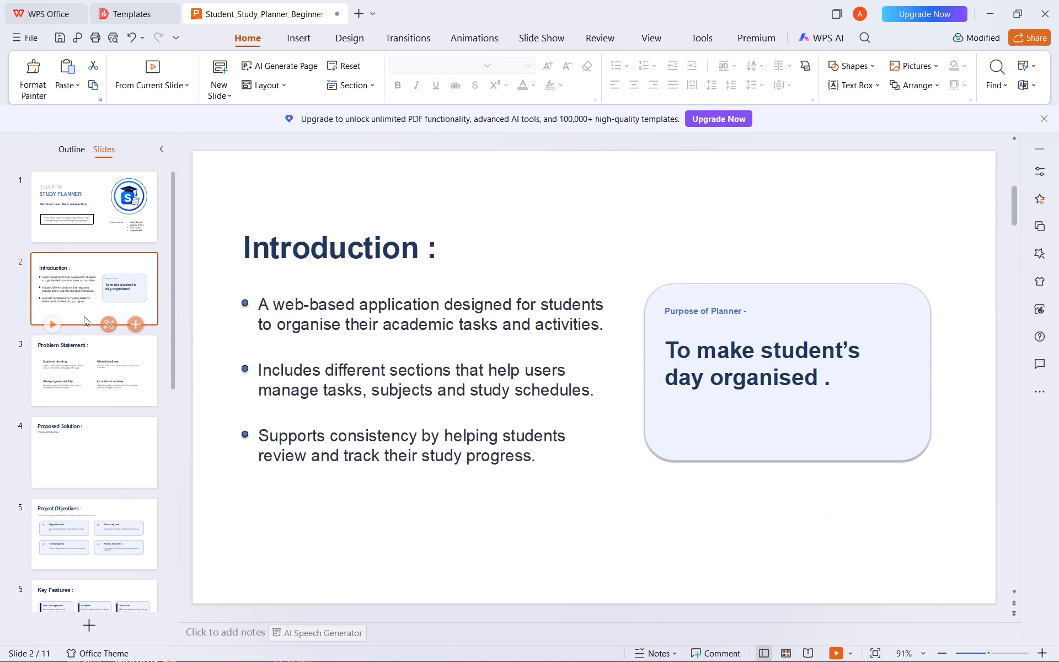
left_click(88, 351)
left_click(78, 441)
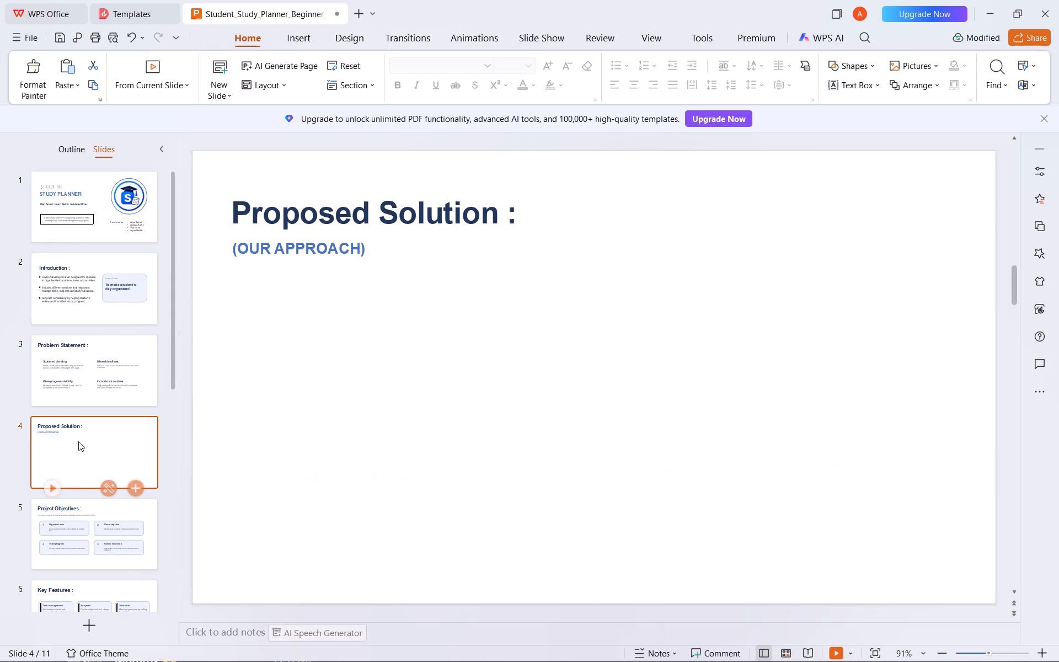
scroll(76, 472, "down", 3)
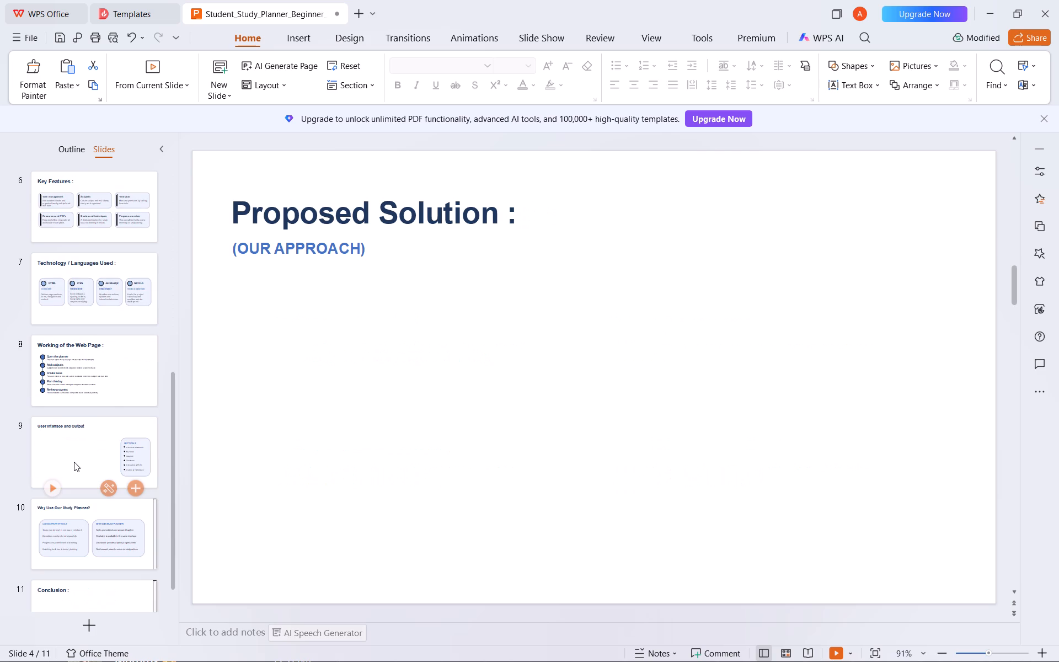
left_click(74, 458)
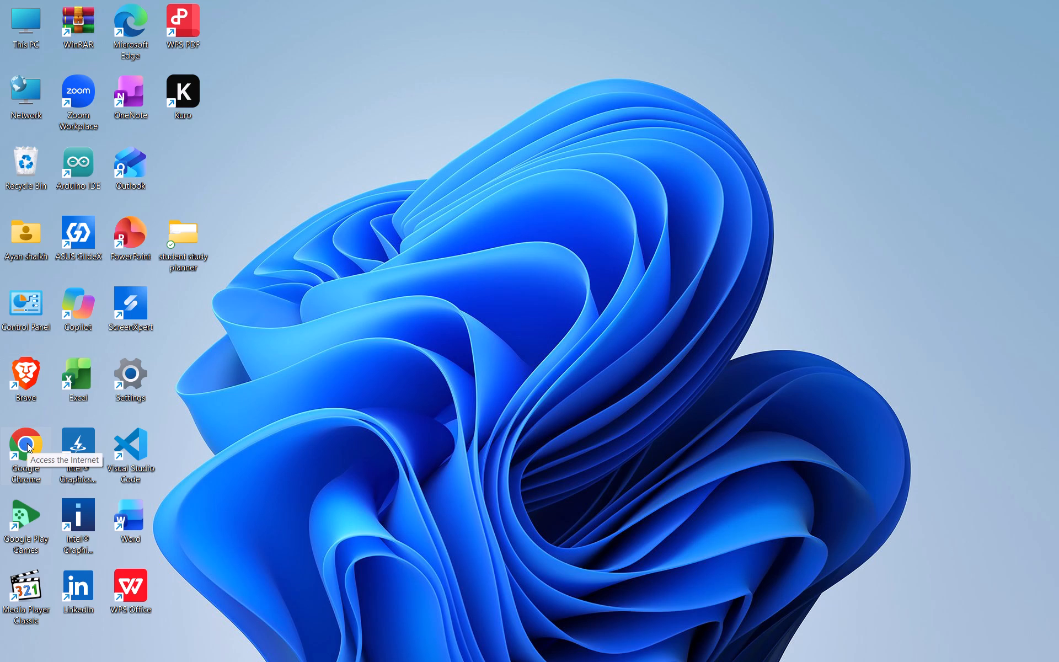
Open Google Chrome from the desktop and maximize its window.
double_click(27, 443)
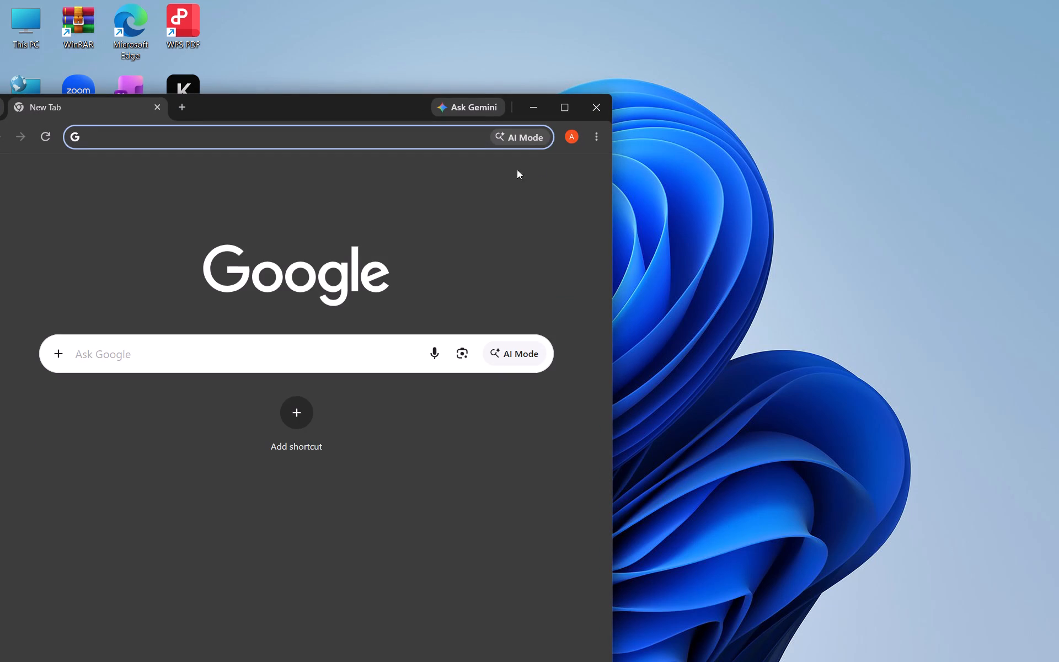
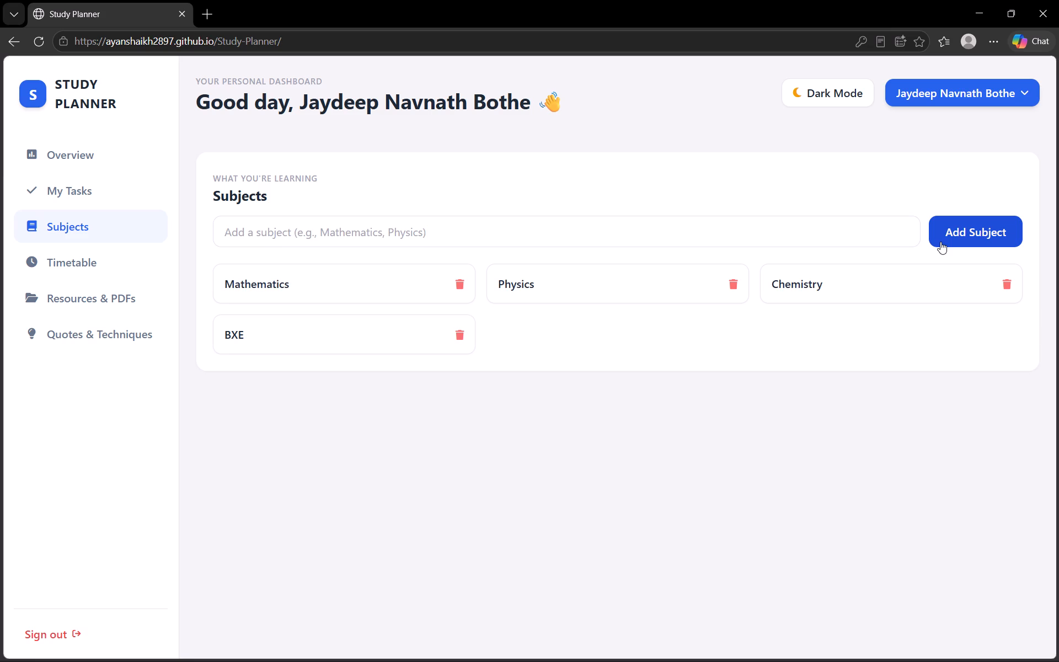
left_click(707, 214)
left_click(707, 214)
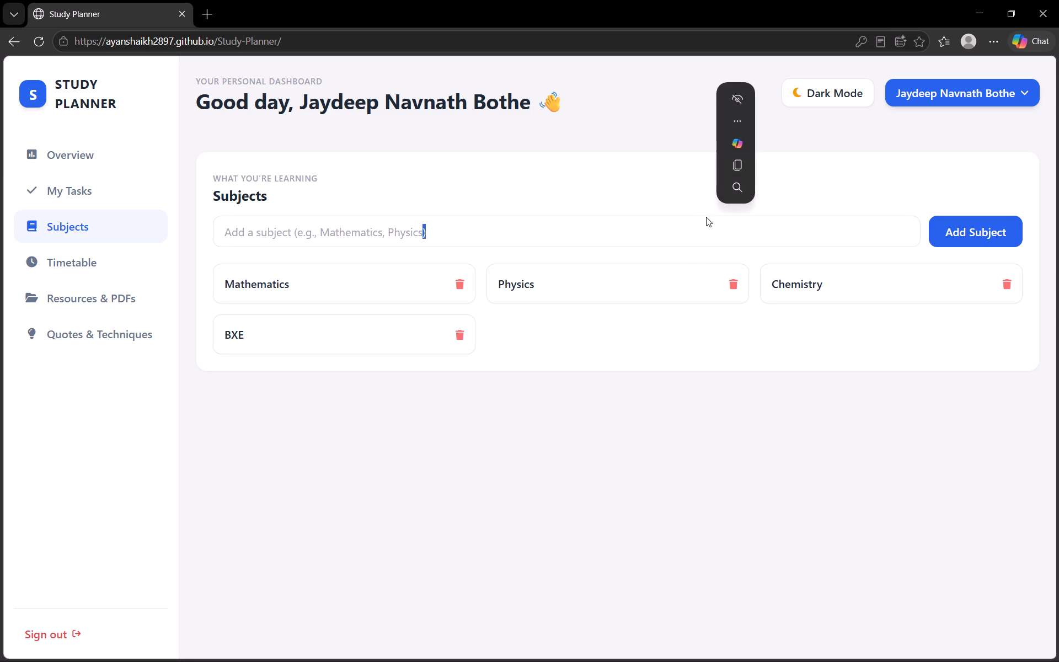
type("ITE")
left_click(689, 252)
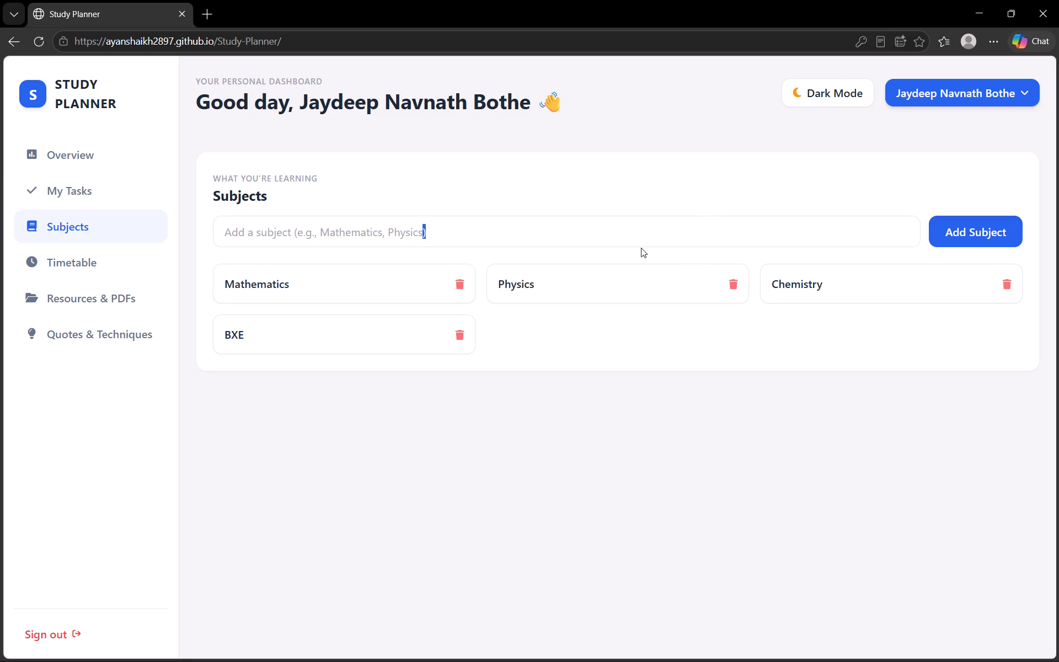
left_click(624, 225)
type("ITE")
left_click(954, 232)
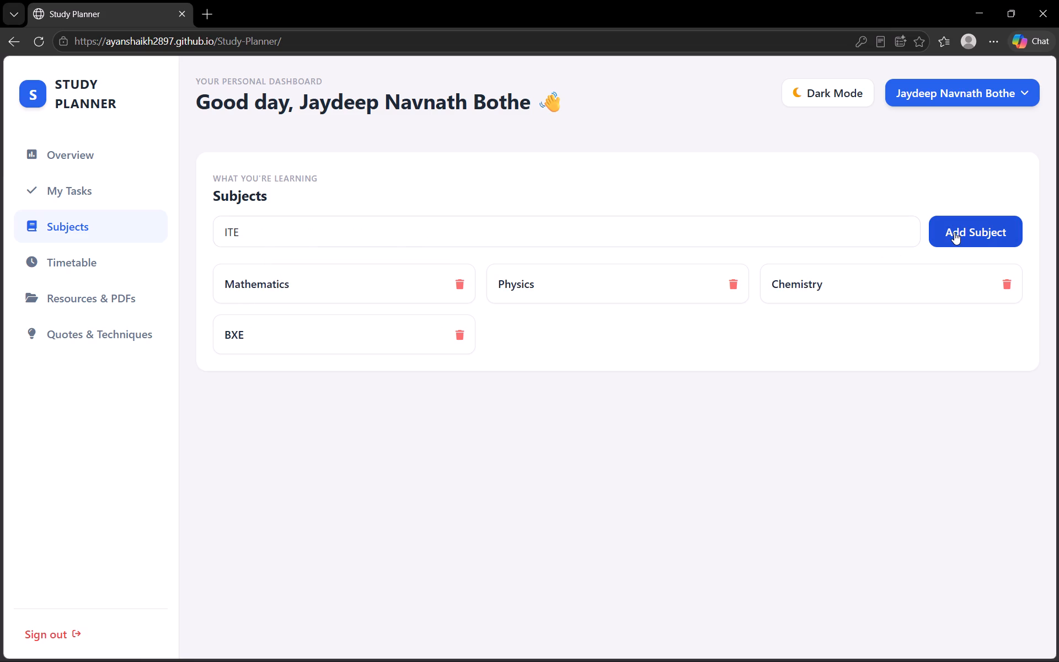
Look through the Timetable, Resources & PDFs and Quotes & Techniques sections of the Study Planner.
left_click(82, 261)
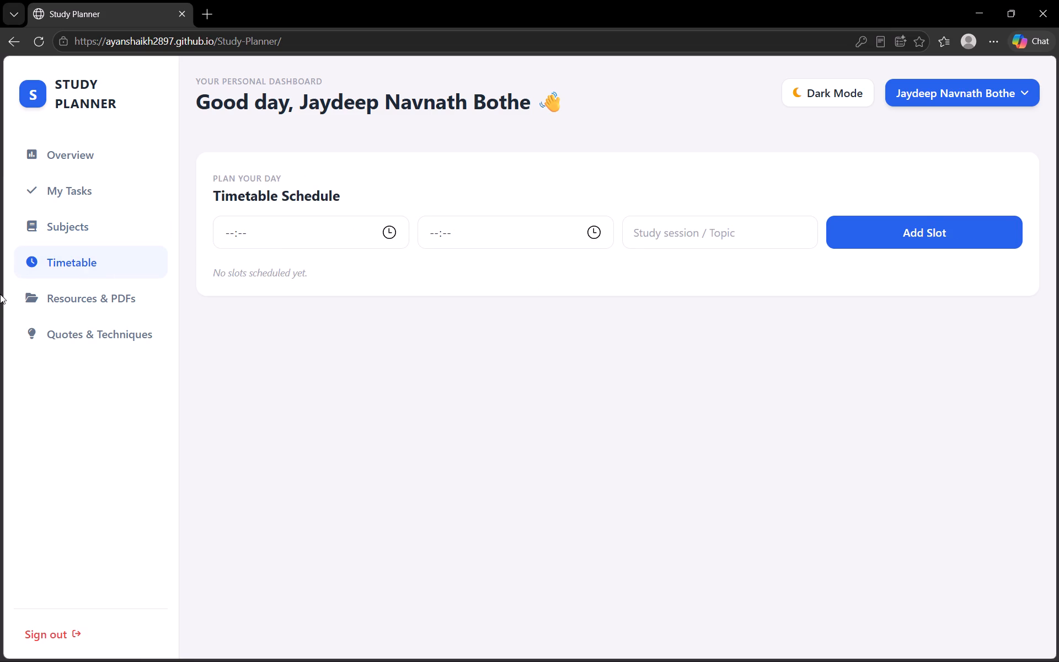
left_click(63, 297)
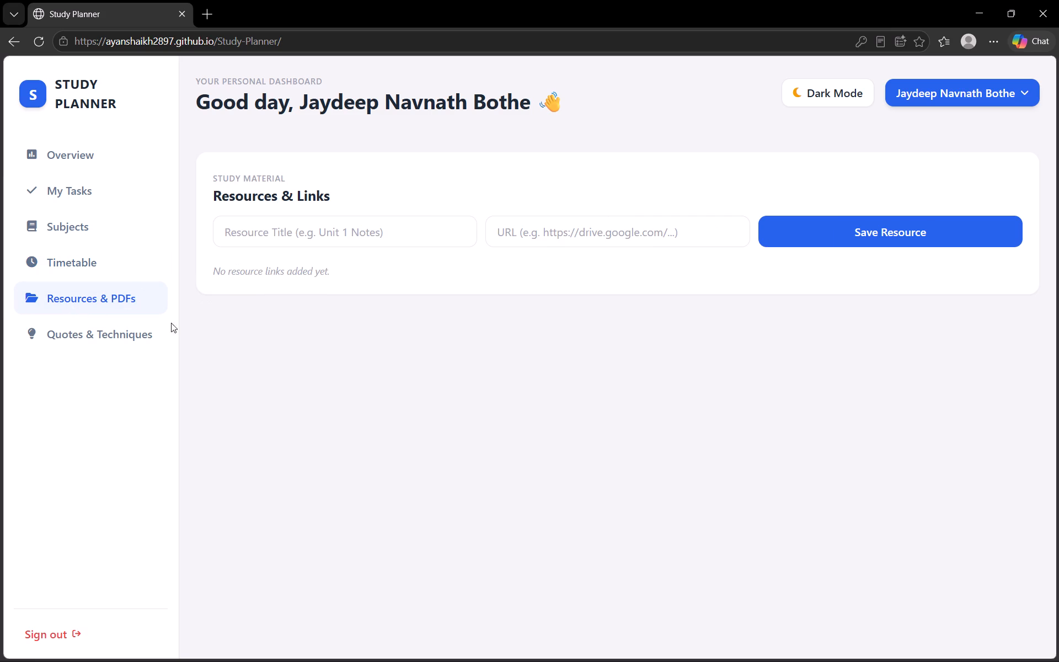
left_click(147, 335)
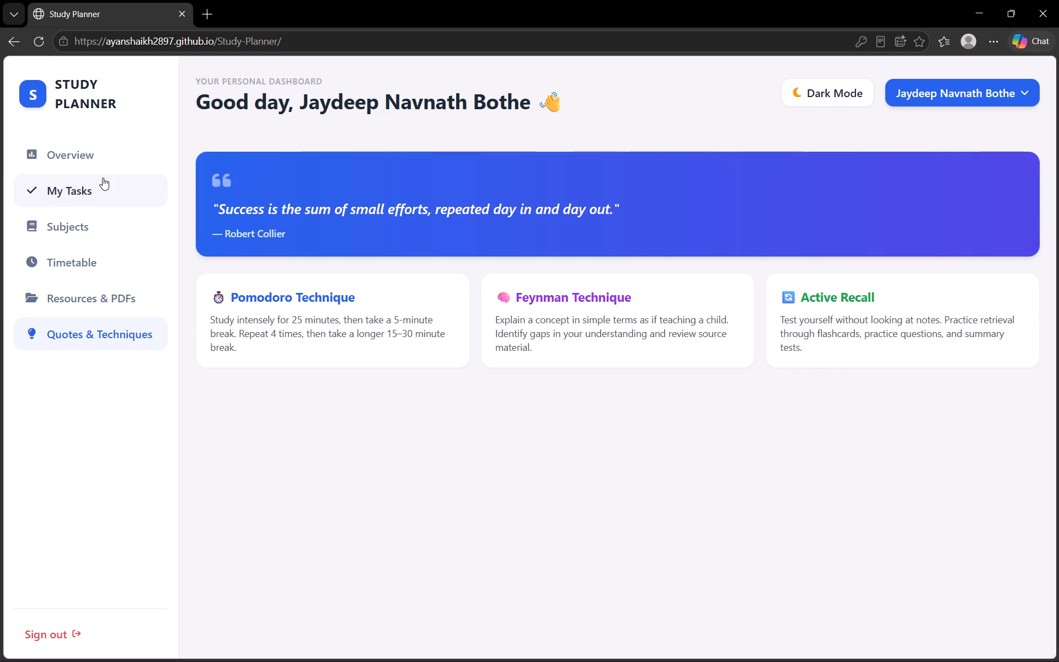
Capture a screen-area screenshot of the Study Planner's full Overview dashboard page.
left_click(101, 159)
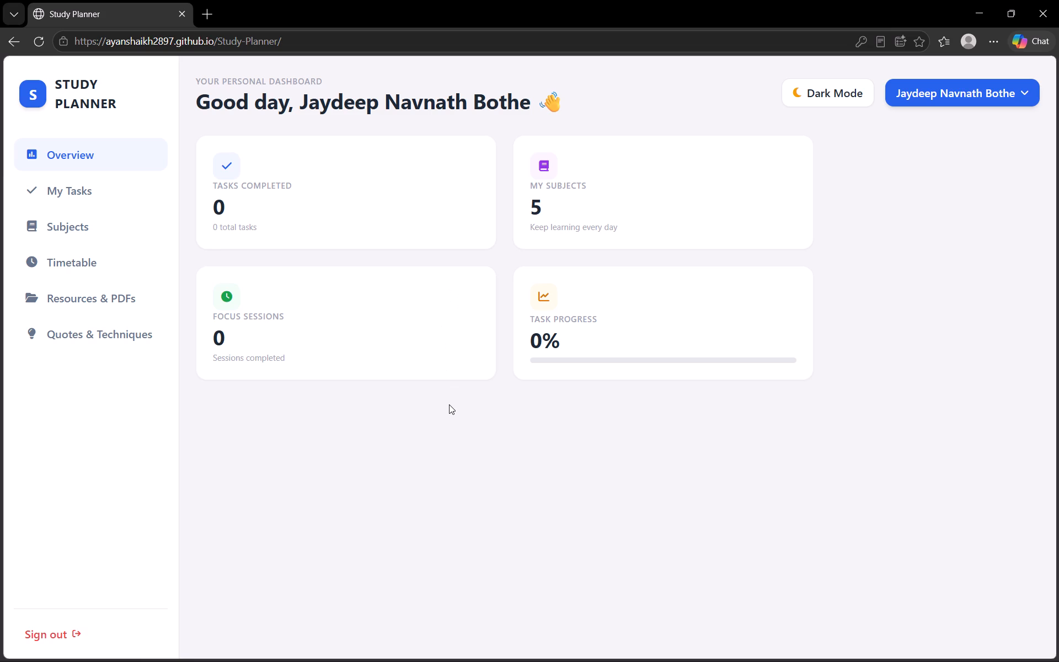
key("ctrl+shift+s")
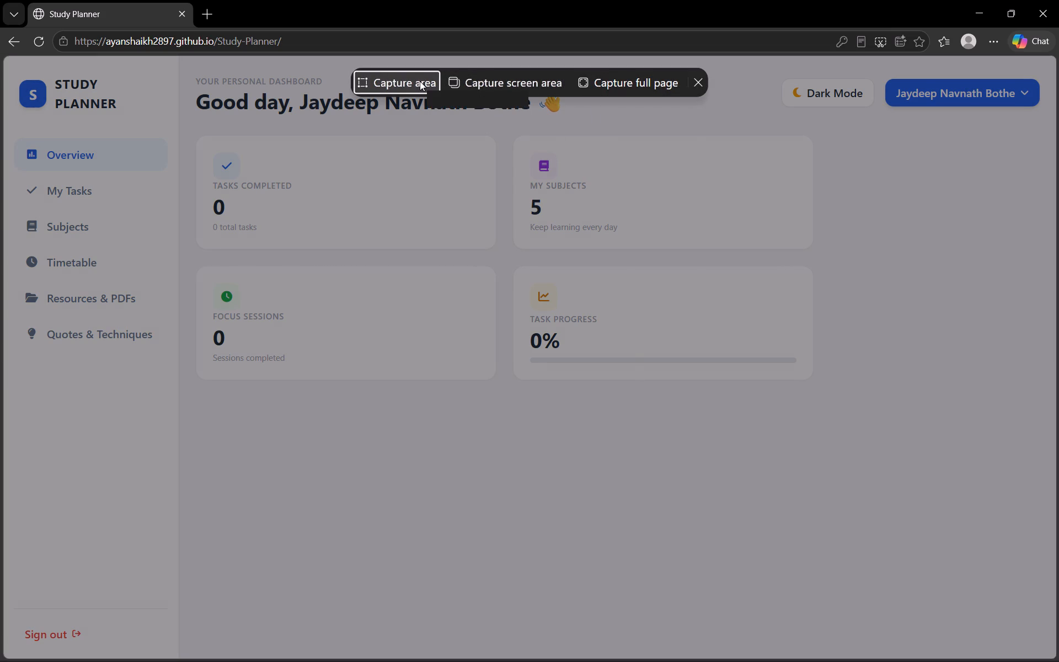
left_click(475, 82)
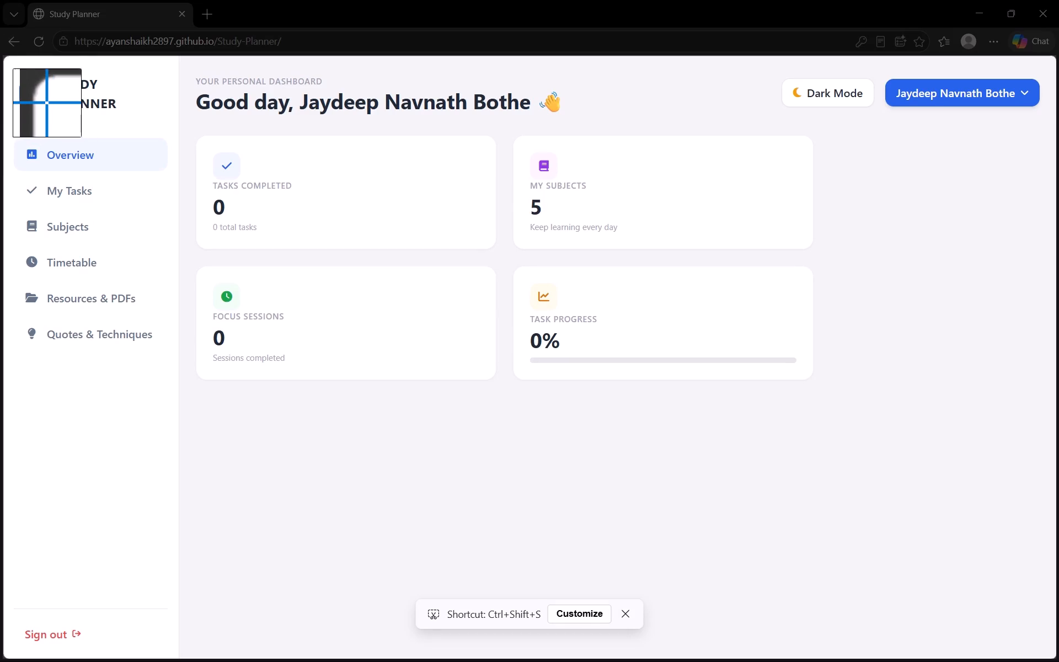
right_click_drag(7, 65, 51, 83)
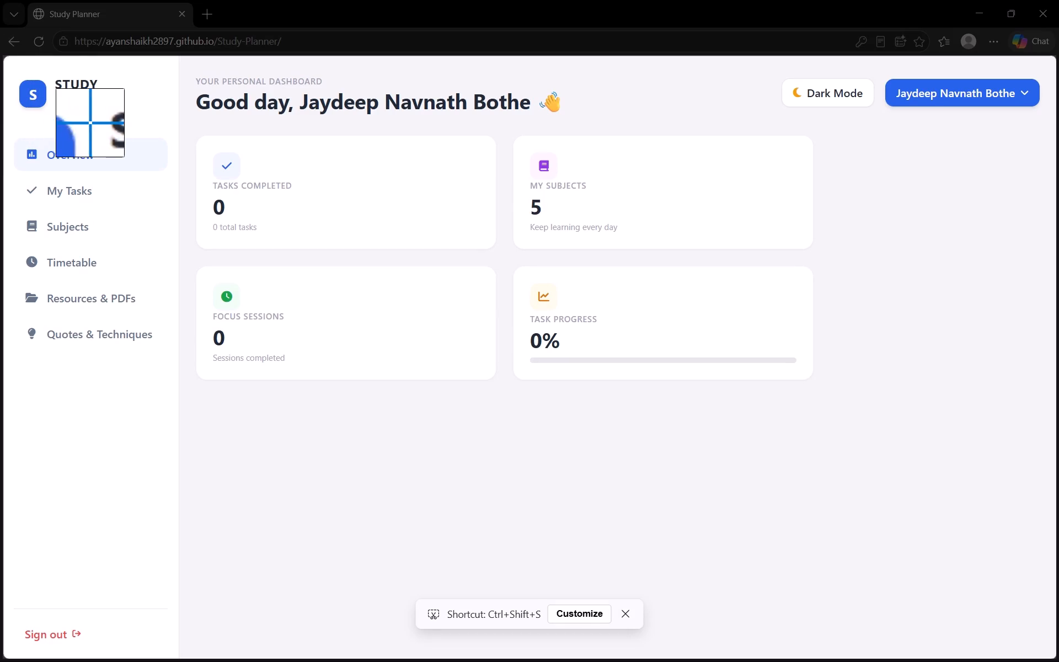
right_click_drag(51, 83, 95, 150)
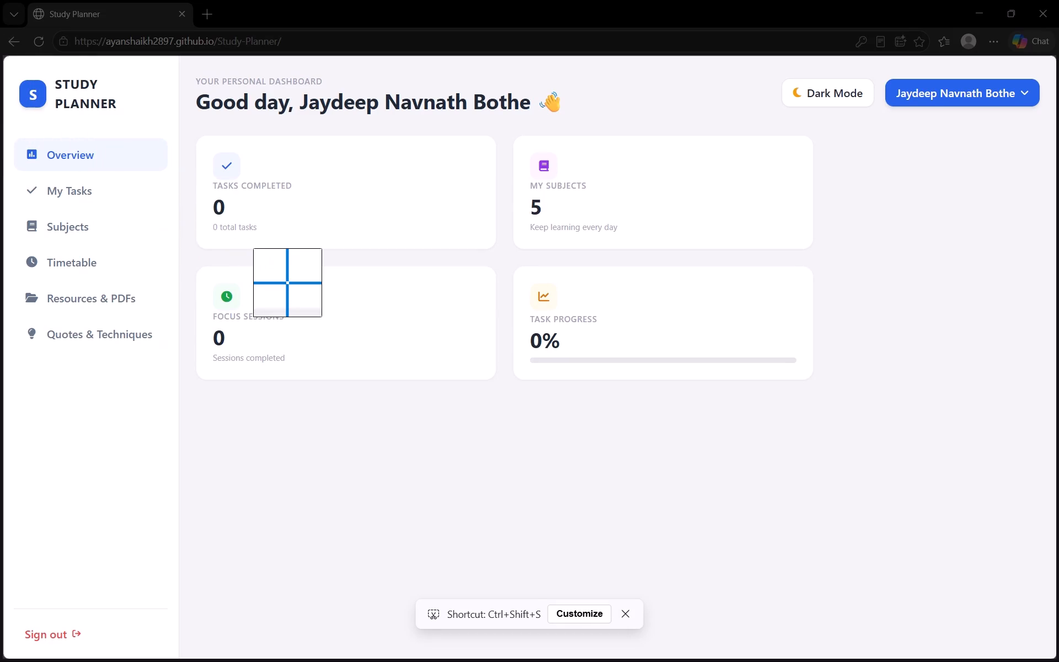
Select the full Study Planner Overview page as the screenshot area and copy the capture.
left_click(355, 416)
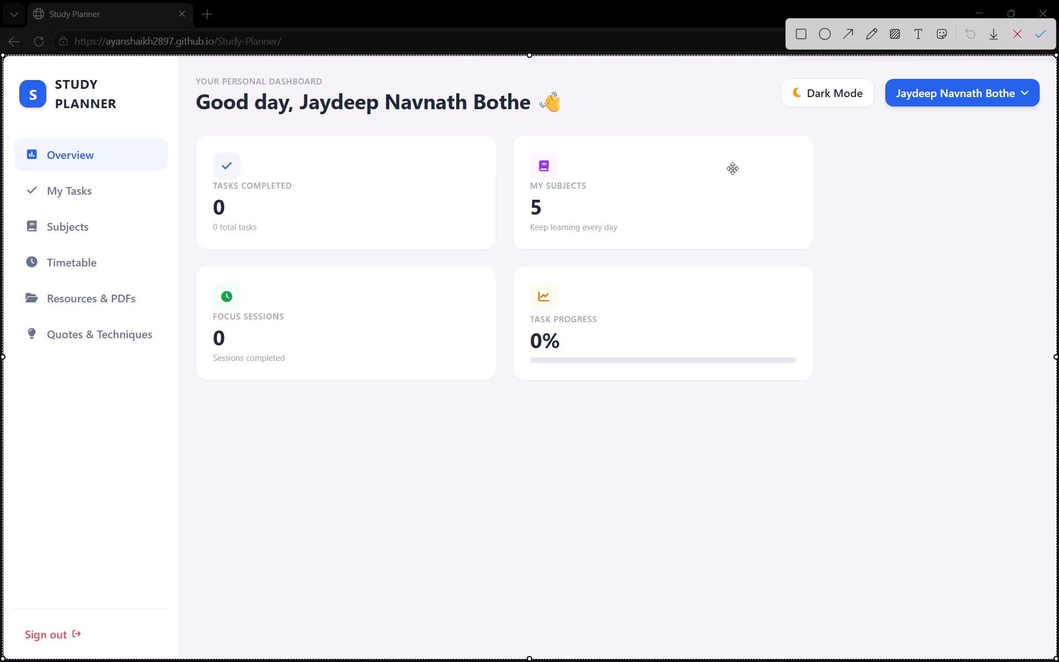
left_click(1040, 30)
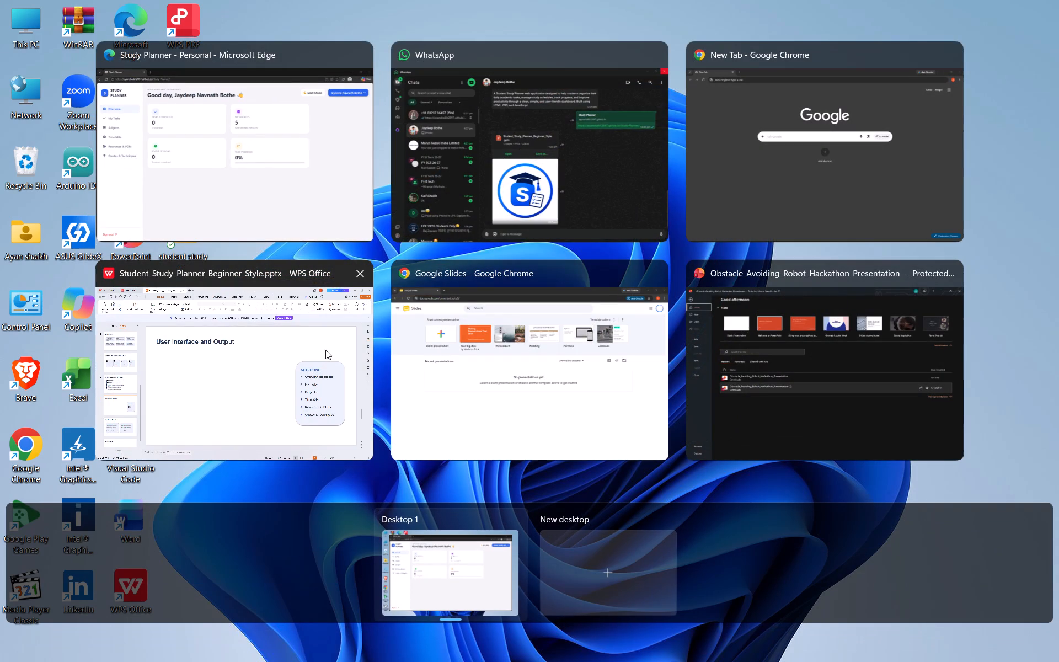
Switch to the Student Study Planner presentation in WPS Office and paste the dashboard screenshot onto the "User Interface and Output" slide.
left_click(279, 385)
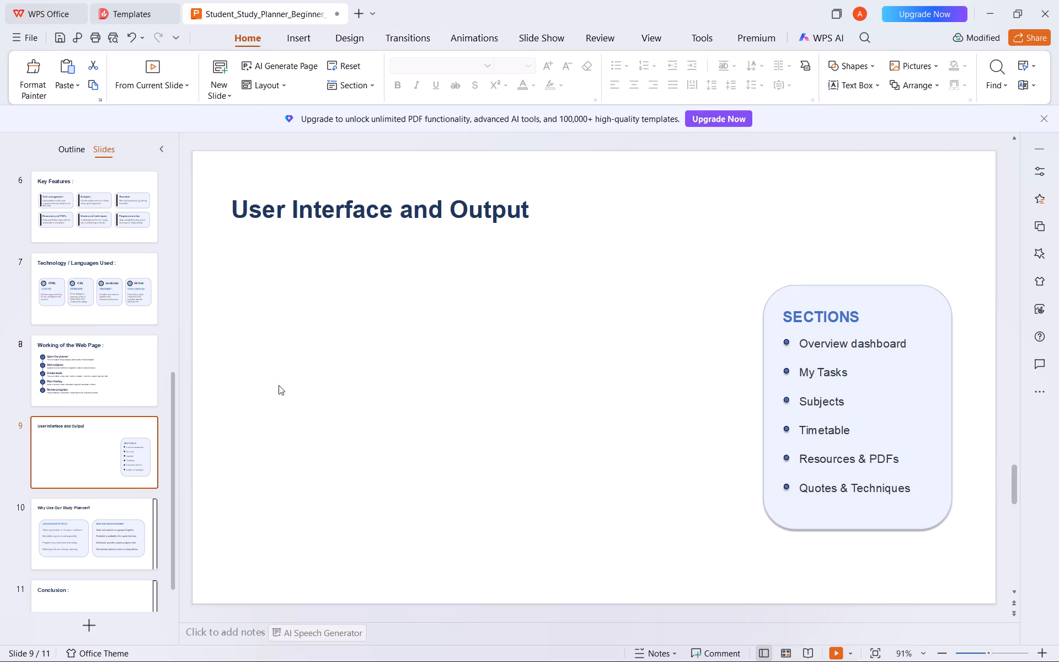
left_click(340, 381)
left_click(340, 381)
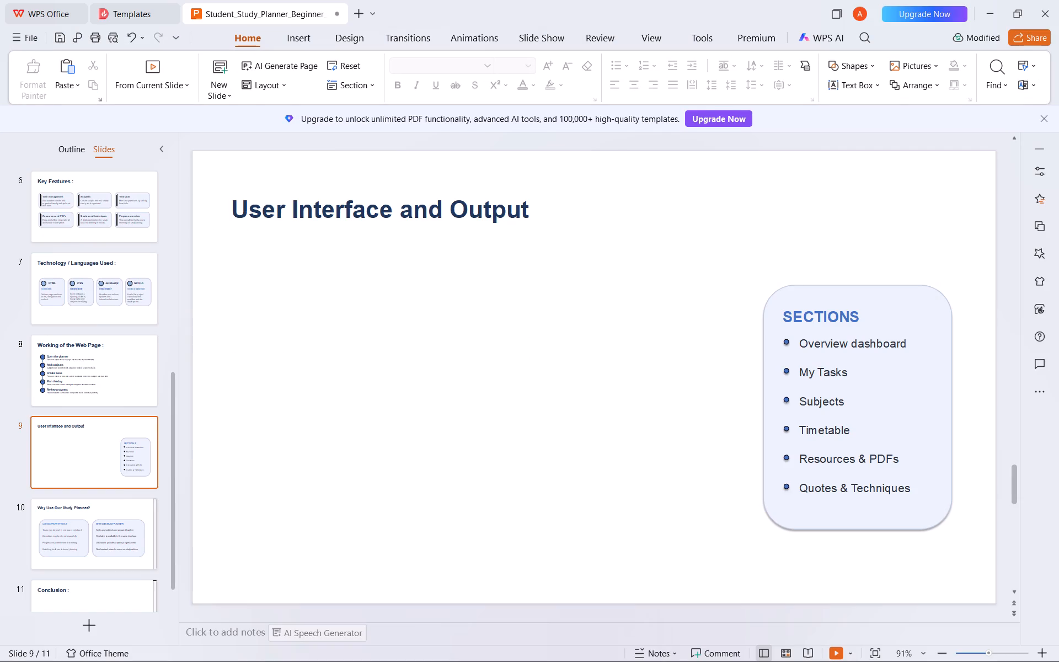
double_click(286, 307)
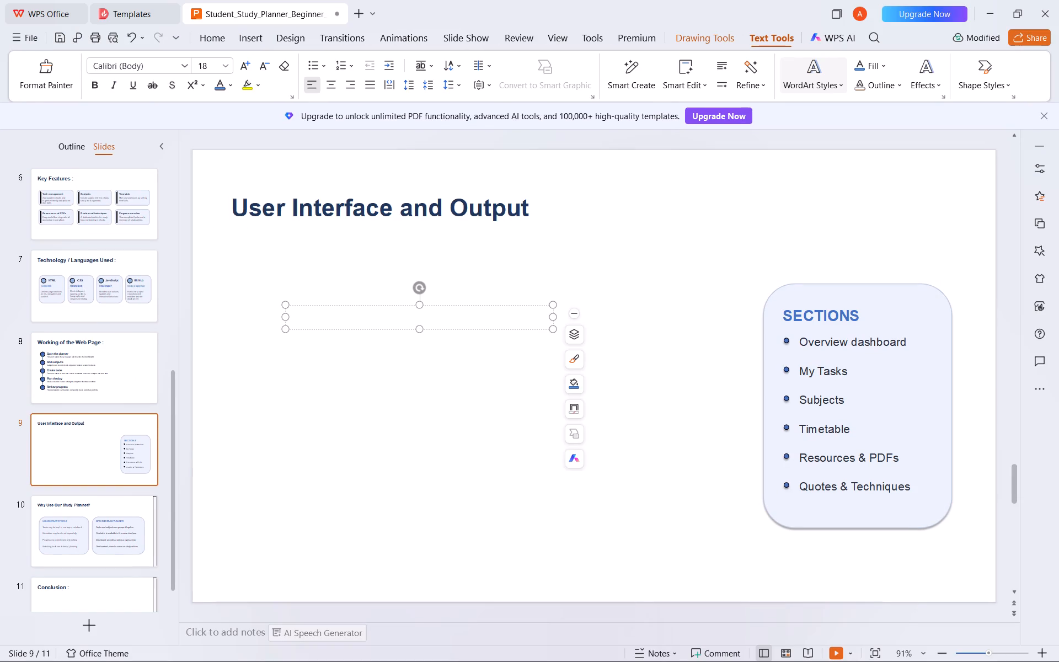
key("ctrl+v")
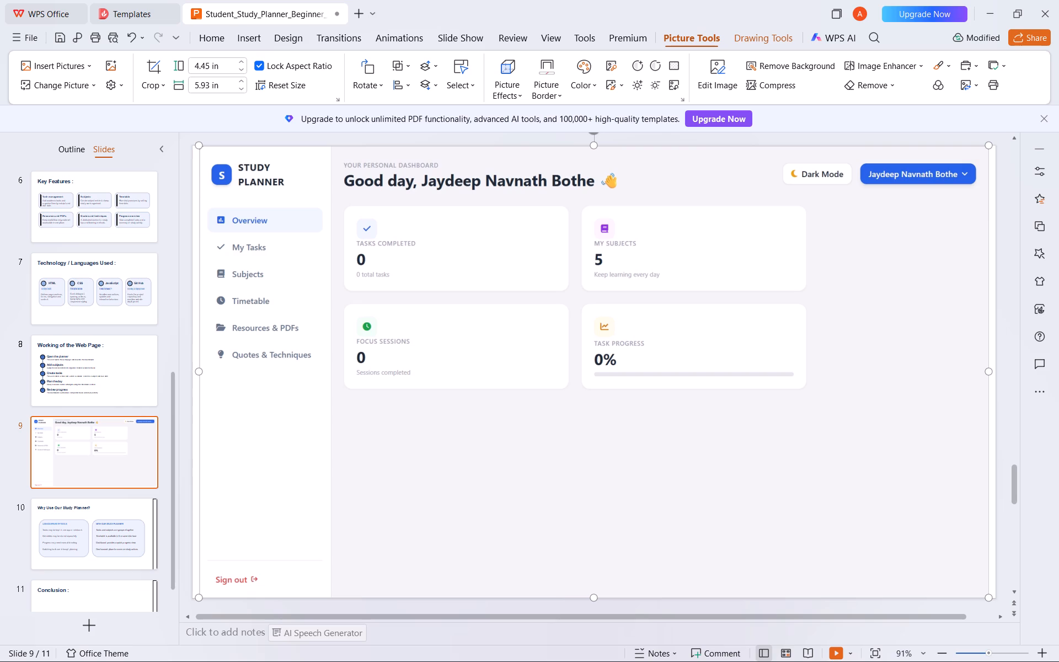
Shrink the pasted dashboard screenshot from its lower corner on the "User Interface and Output" slide, keeping its proportions.
right_click_drag(987, 596, 894, 553)
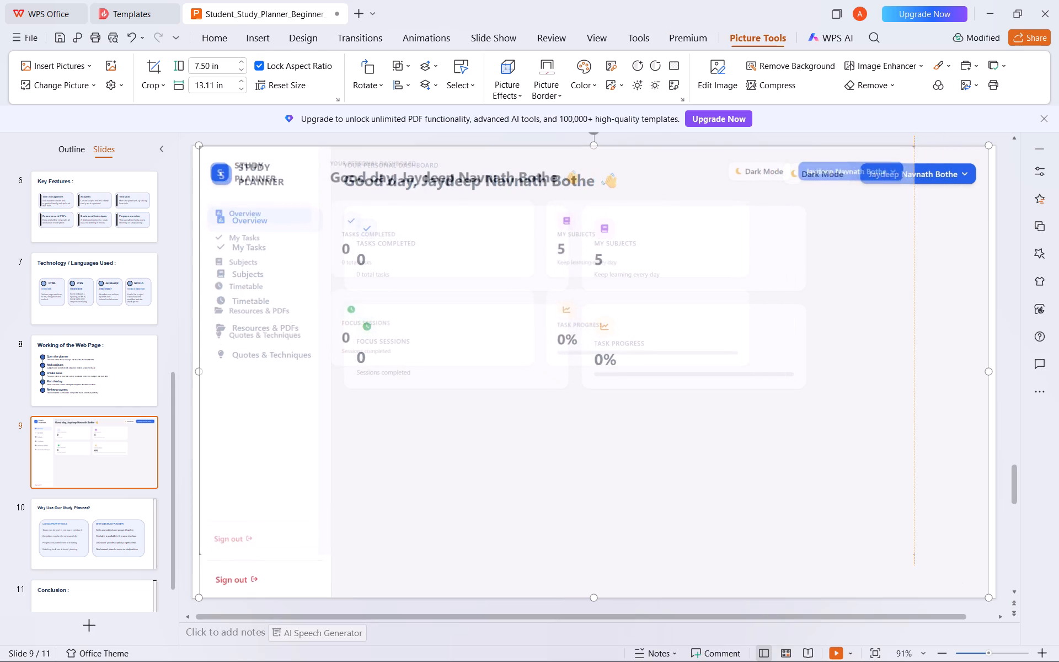
In WPS Office, shrink the dashboard screenshot on slide 9 to about 7.87 × 4.50 in and place it under the slide title.
right_click_drag(894, 553, 757, 499)
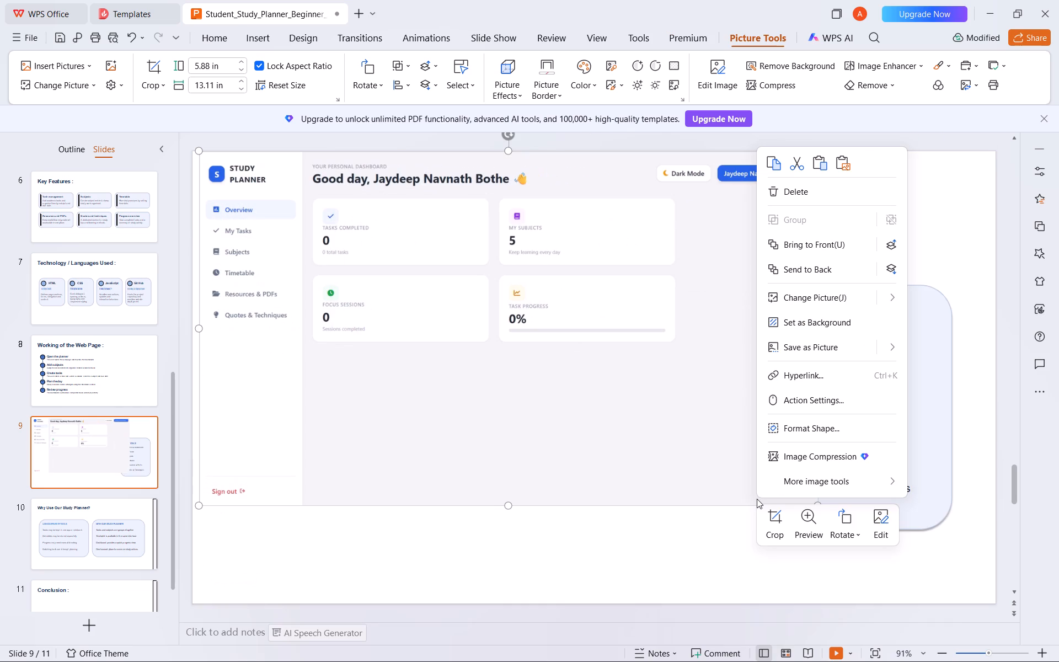
left_click(666, 567)
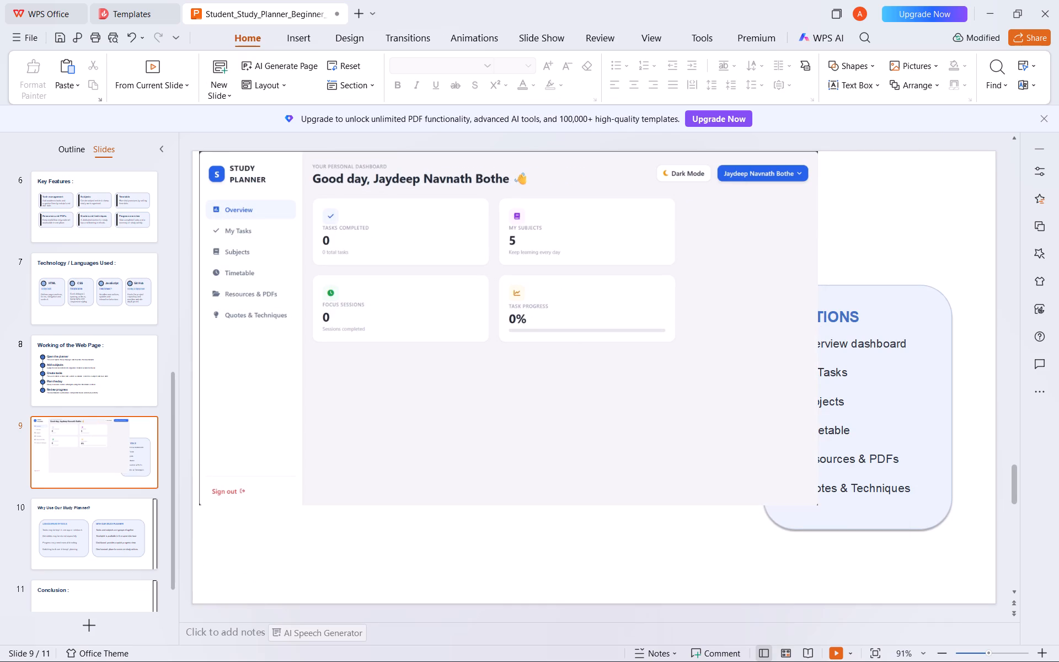
left_click(817, 498)
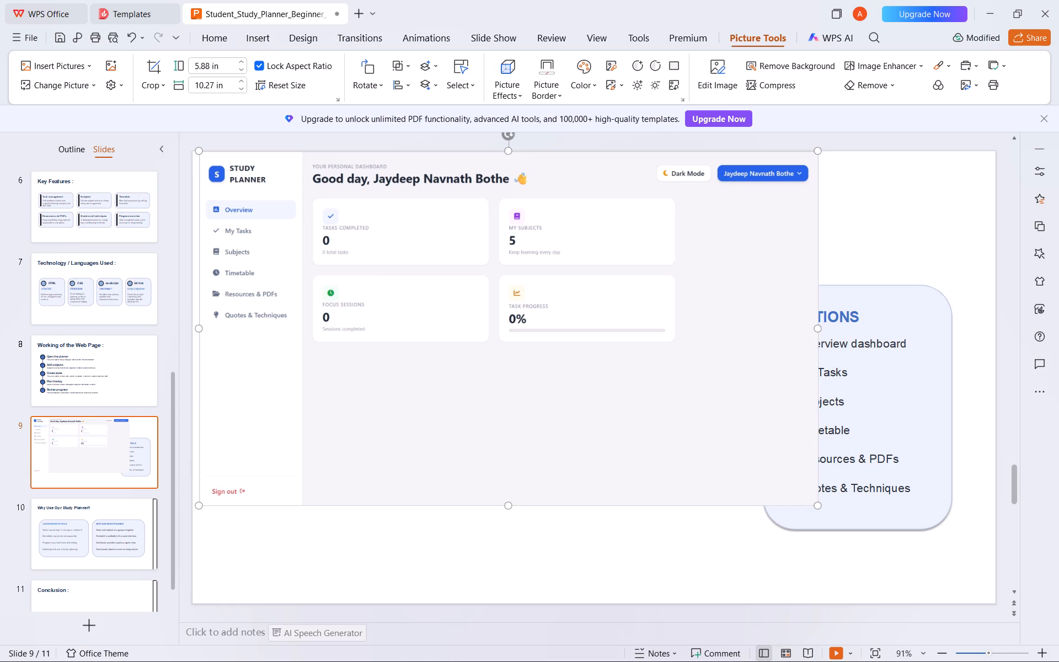
right_click_drag(816, 504, 672, 374)
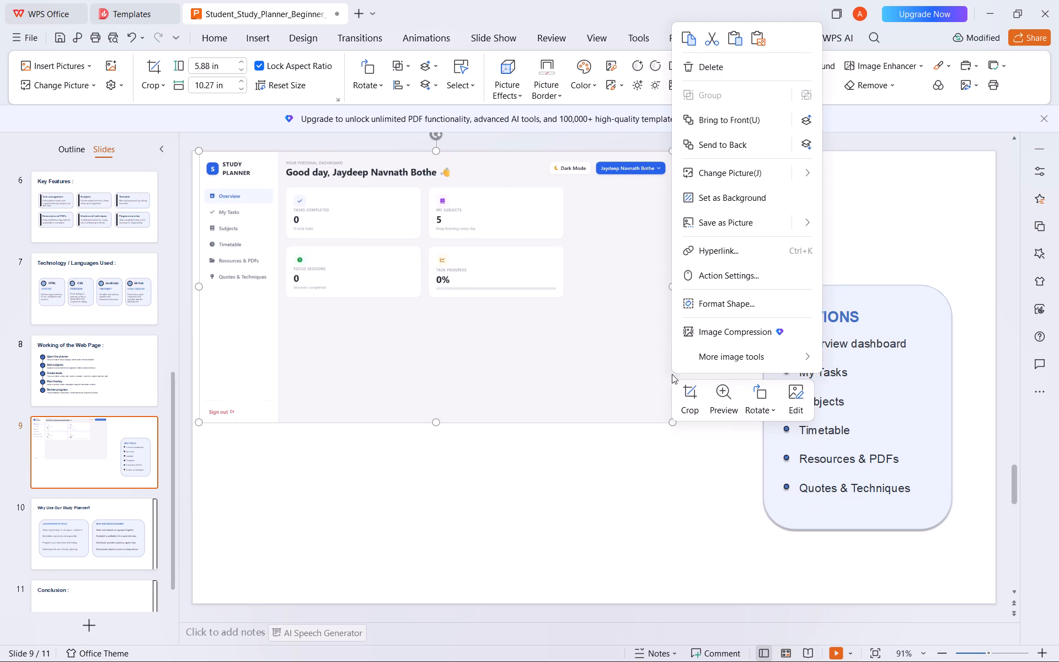
left_click(676, 436)
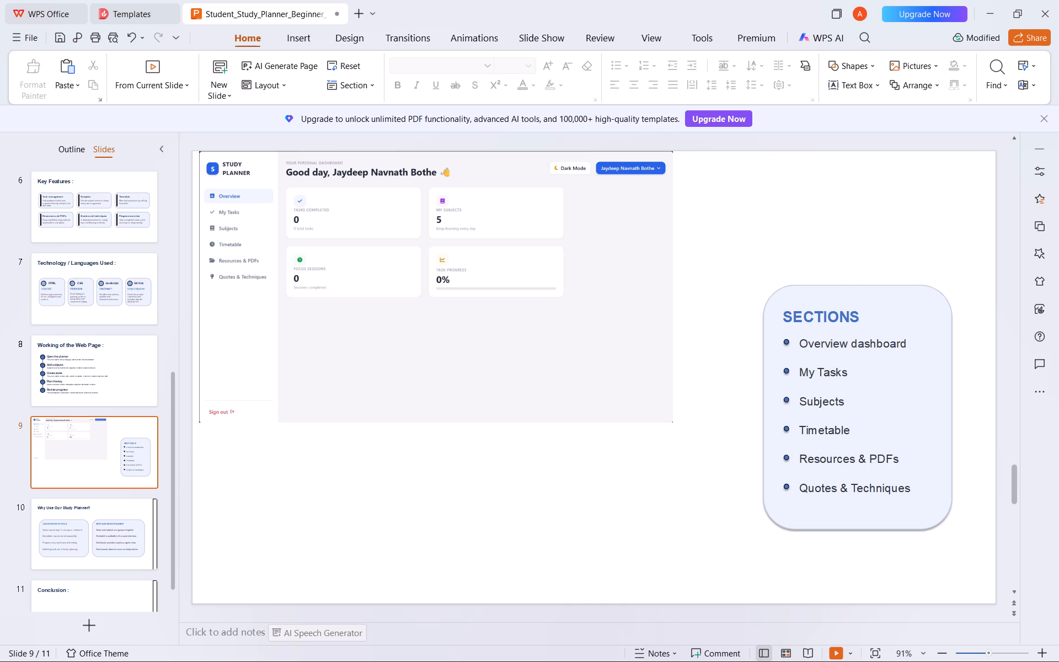
left_click_drag(565, 420, 598, 496)
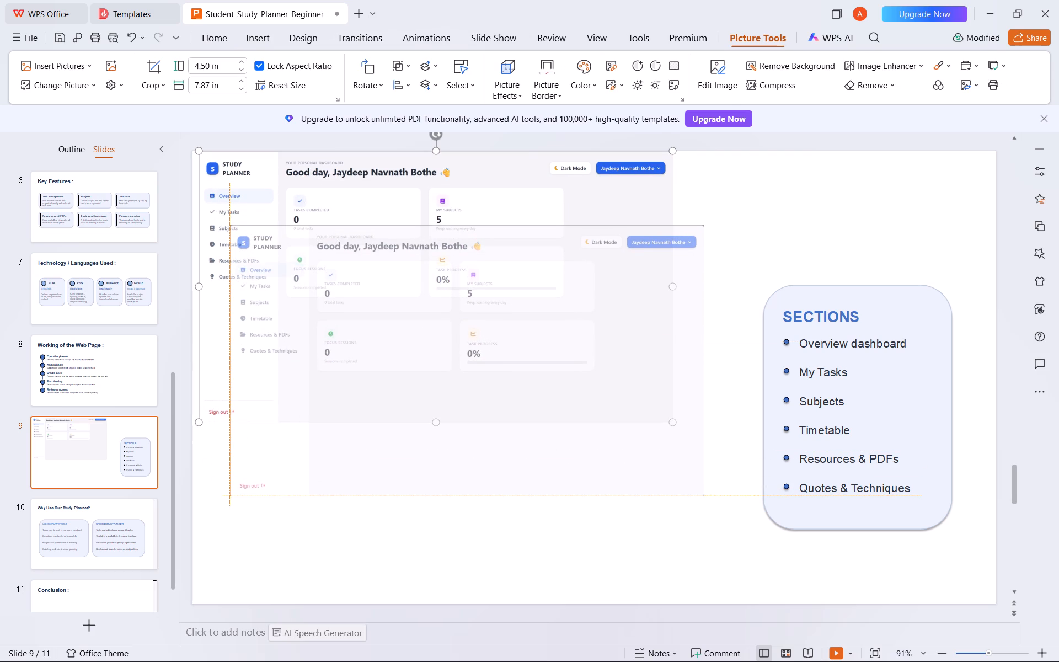
left_click_drag(598, 496, 600, 515)
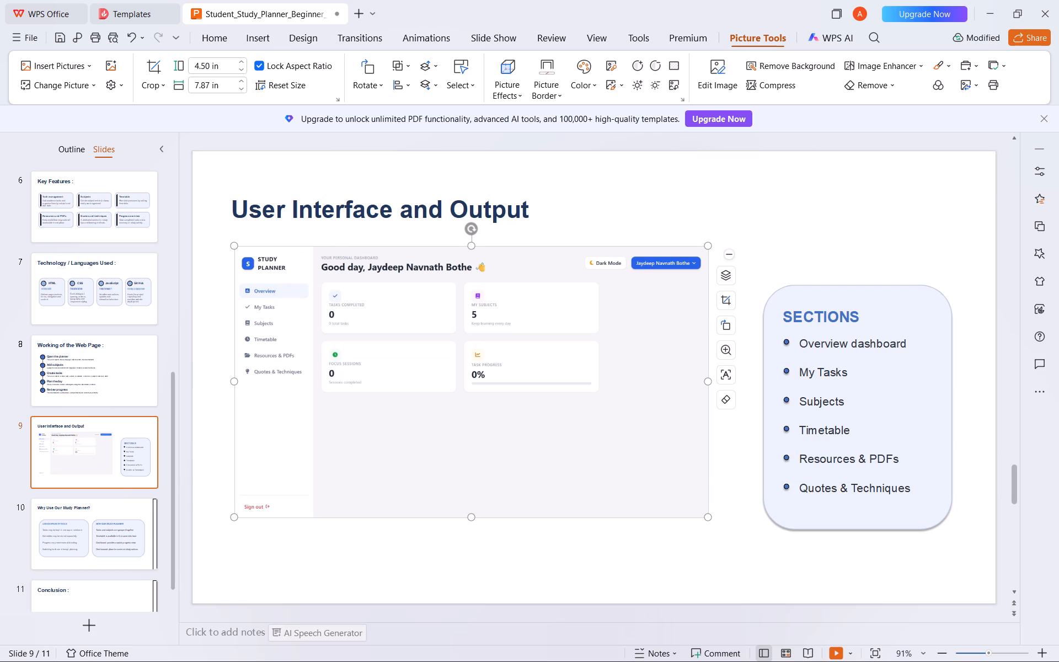
Enlarge the dashboard screenshot to about 8.77 × 5.02 in, filling the space between the slide title and the SECTIONS box.
left_click_drag(234, 245, 223, 239)
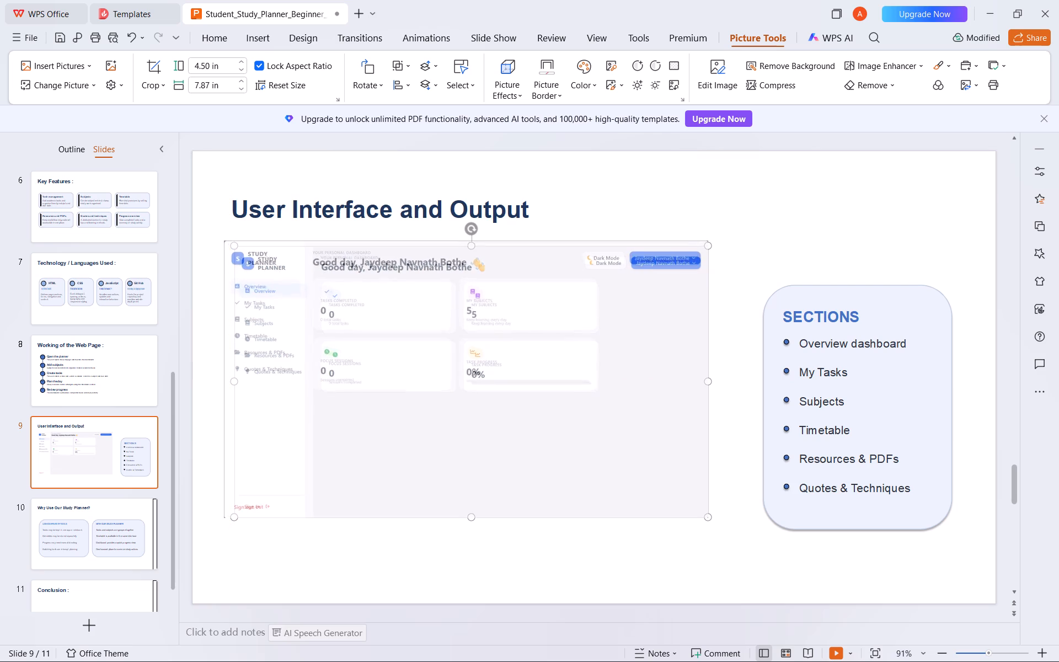
left_click_drag(223, 239, 218, 235)
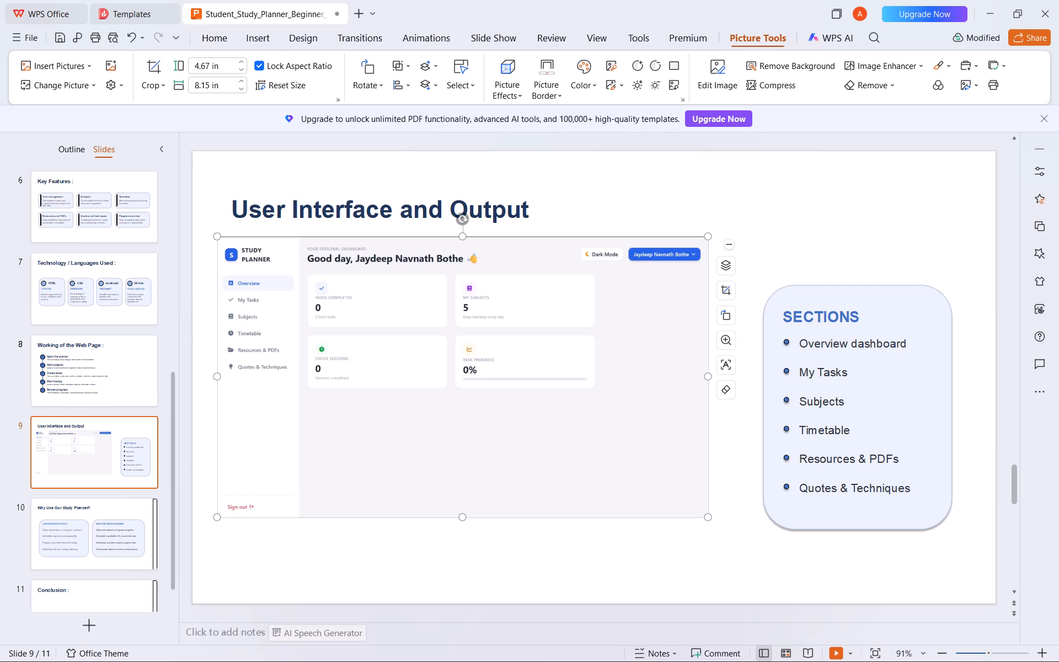
left_click_drag(708, 519, 709, 542)
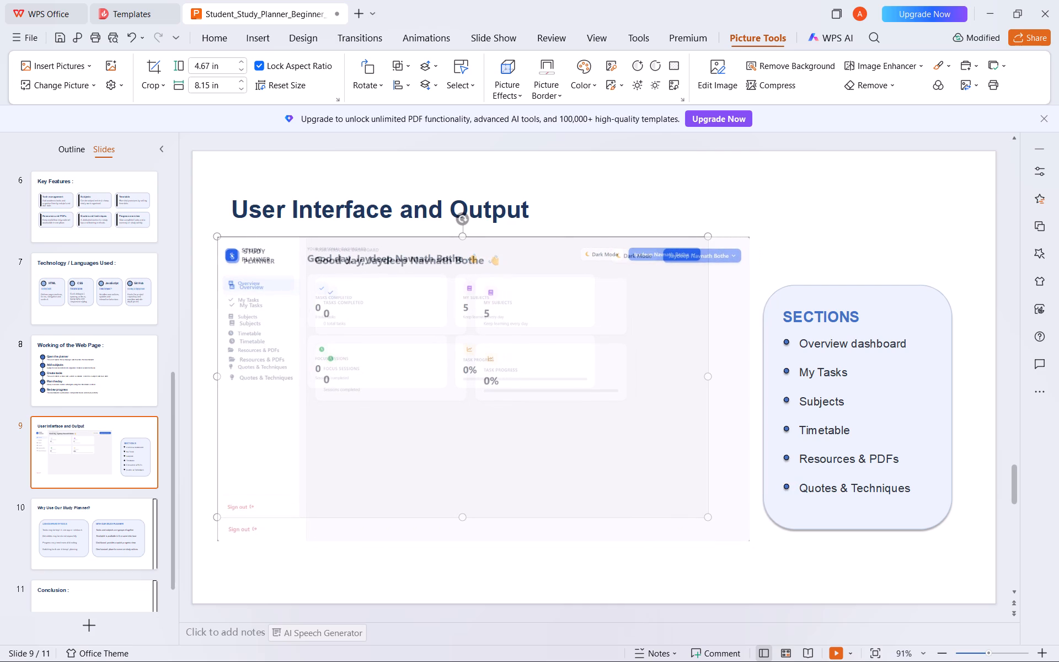
left_click_drag(709, 542, 709, 541)
left_click_drag(709, 541, 709, 540)
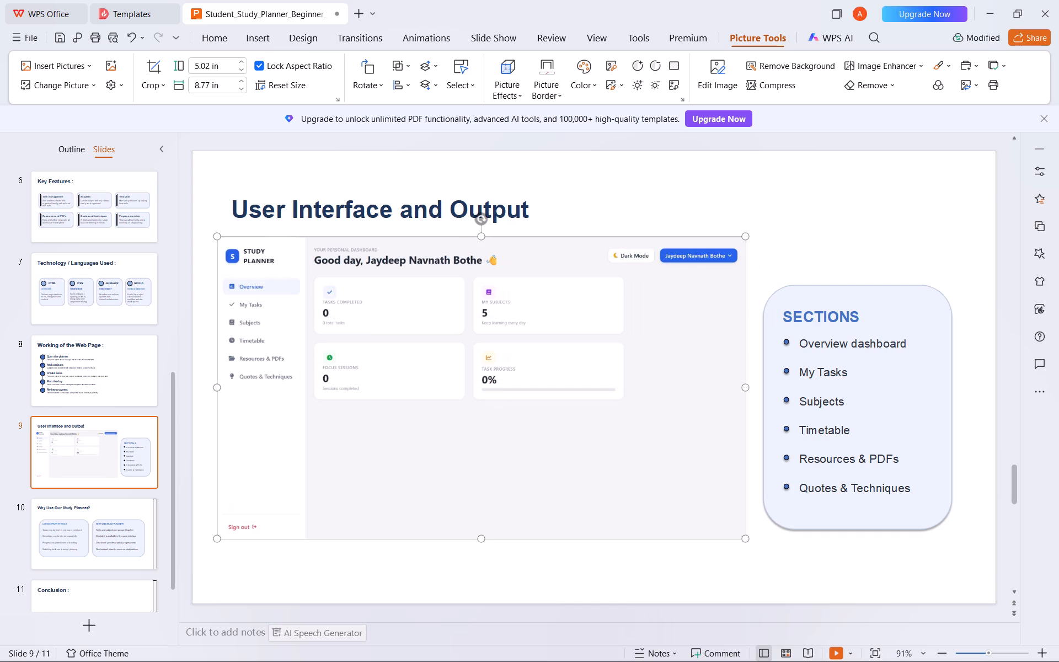
left_click(886, 235)
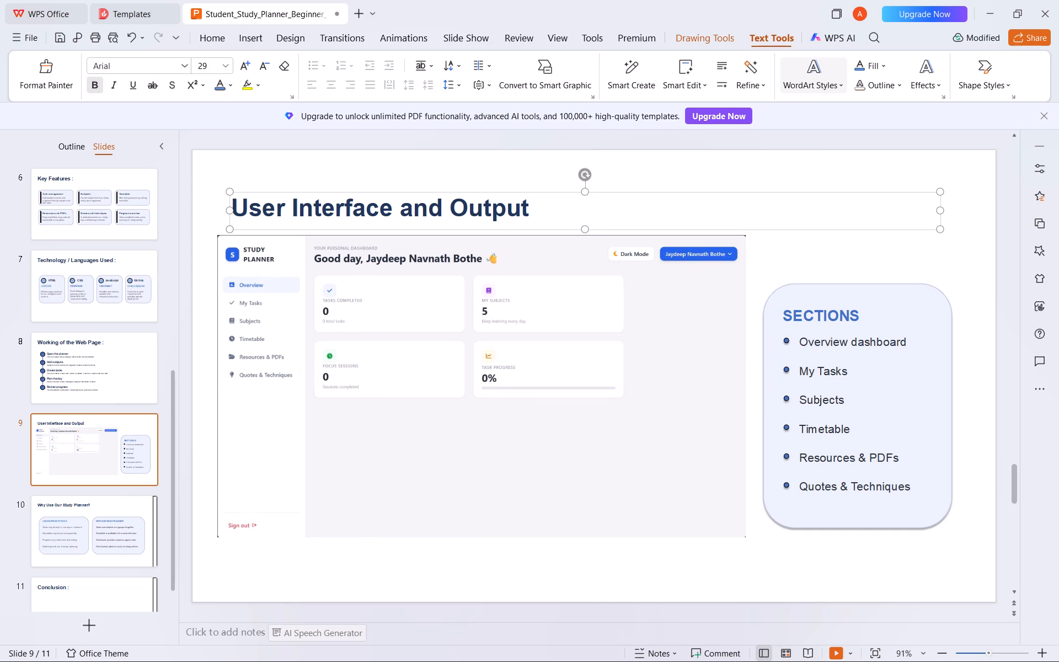
left_click(868, 165)
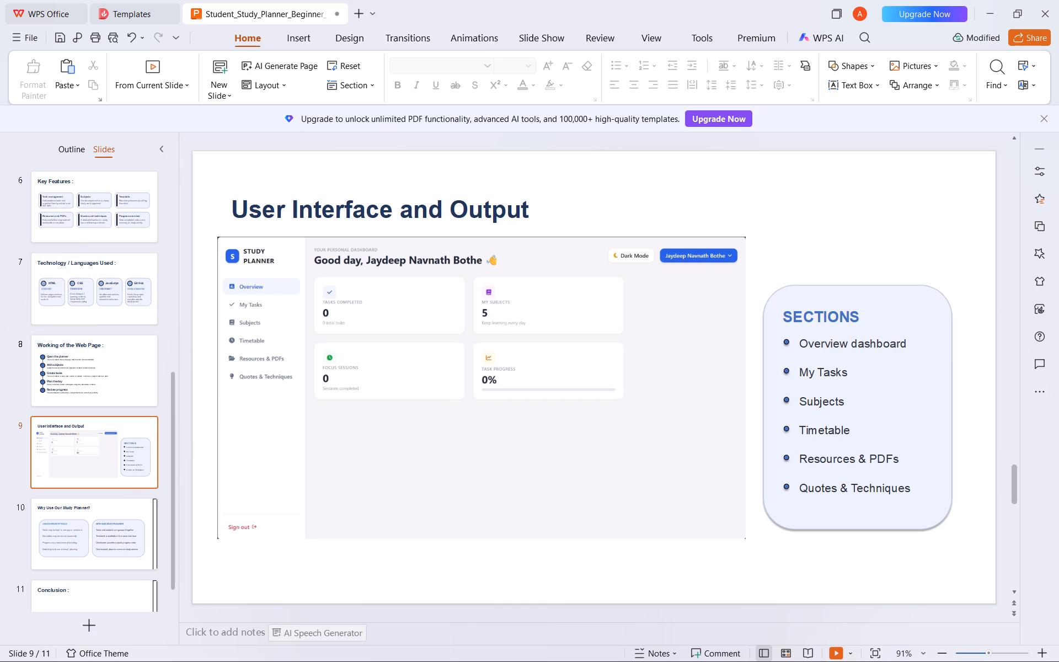
Crop the dark top and left edges off the dashboard screenshot, leaving it about 8.72 × 4.95 in.
left_click(719, 501)
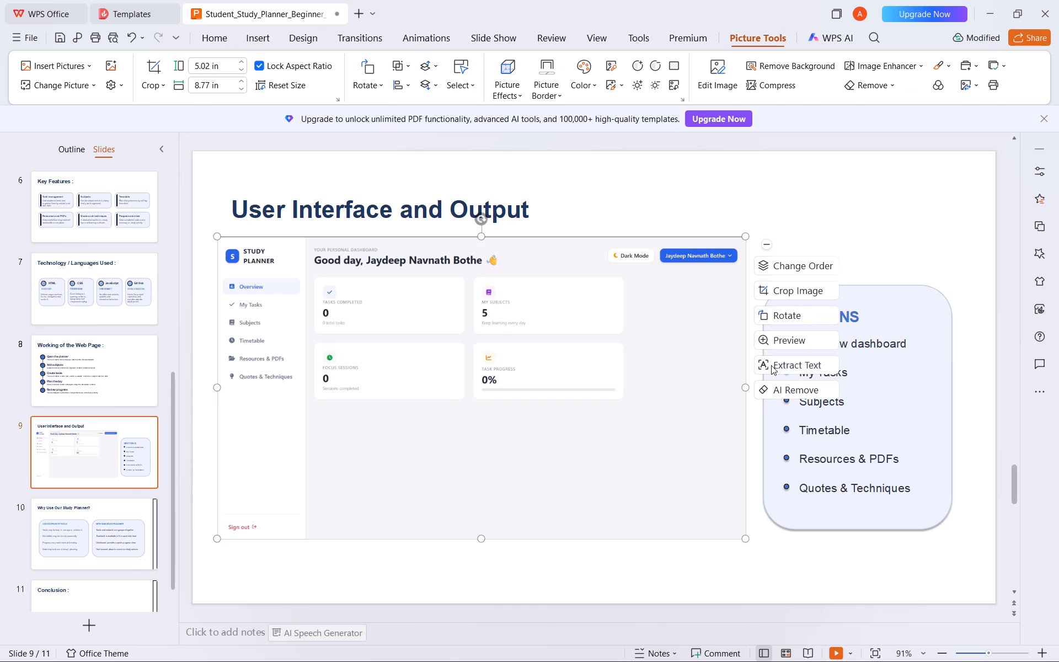
left_click(763, 294)
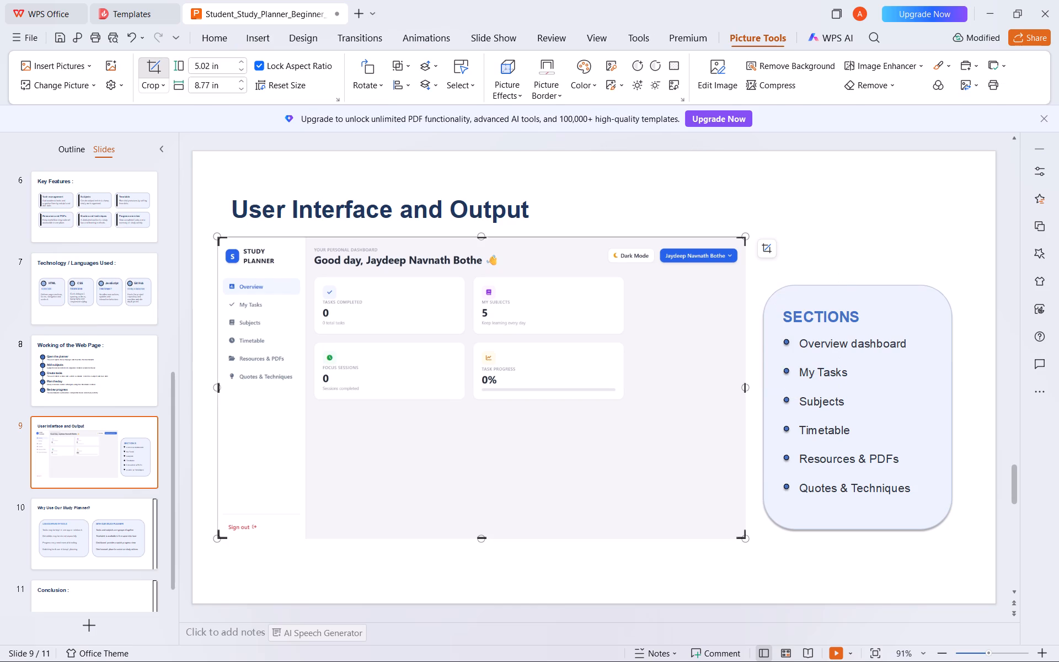
left_click(217, 237)
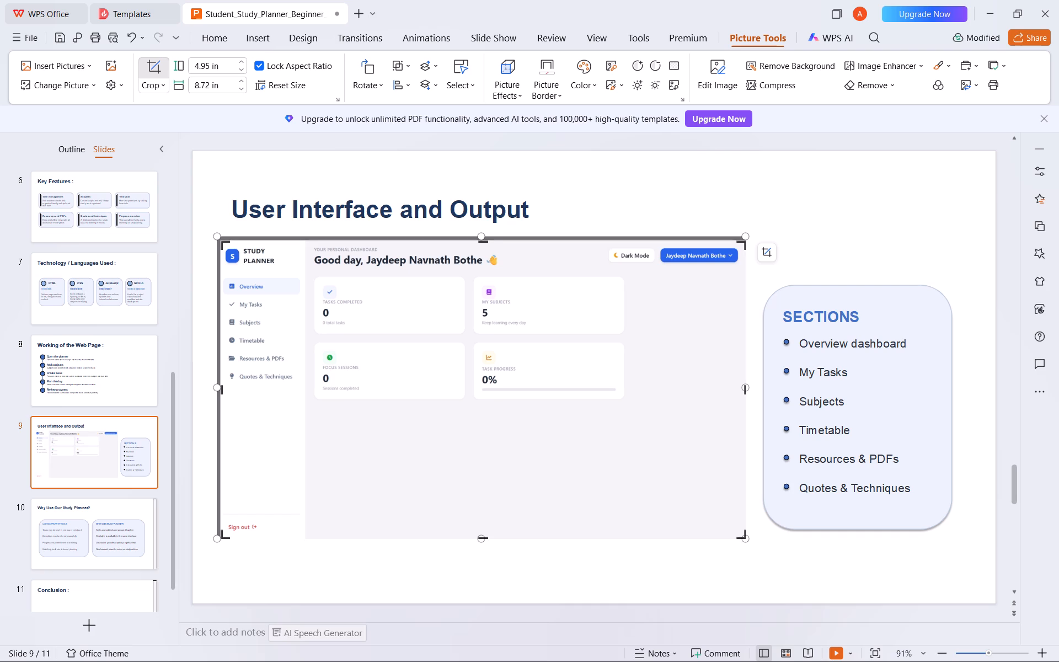
left_click(768, 205)
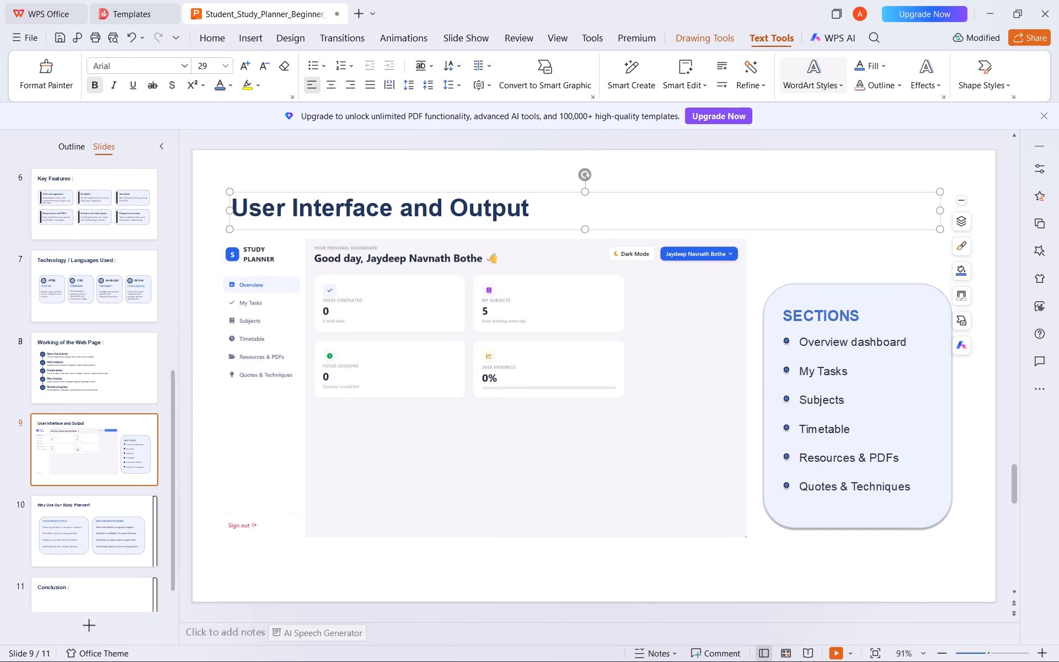
left_click(702, 580)
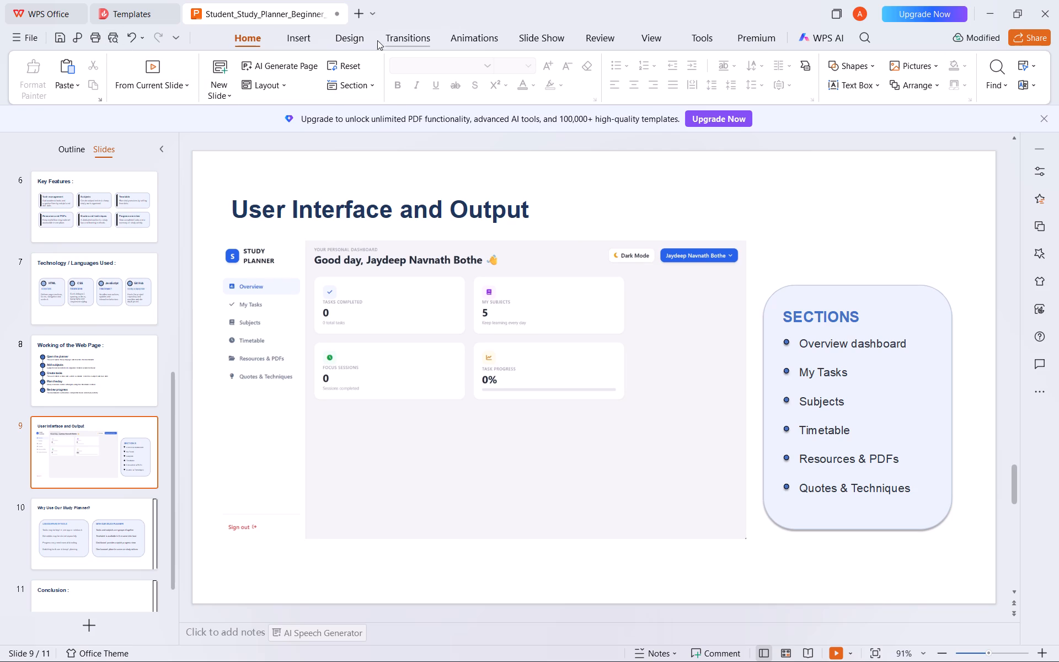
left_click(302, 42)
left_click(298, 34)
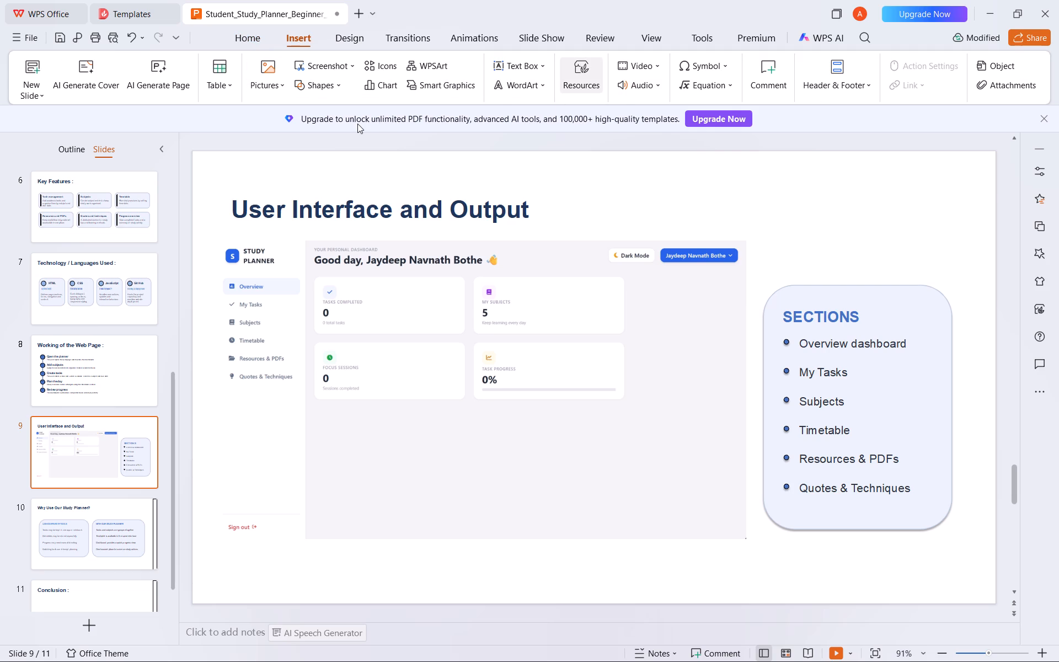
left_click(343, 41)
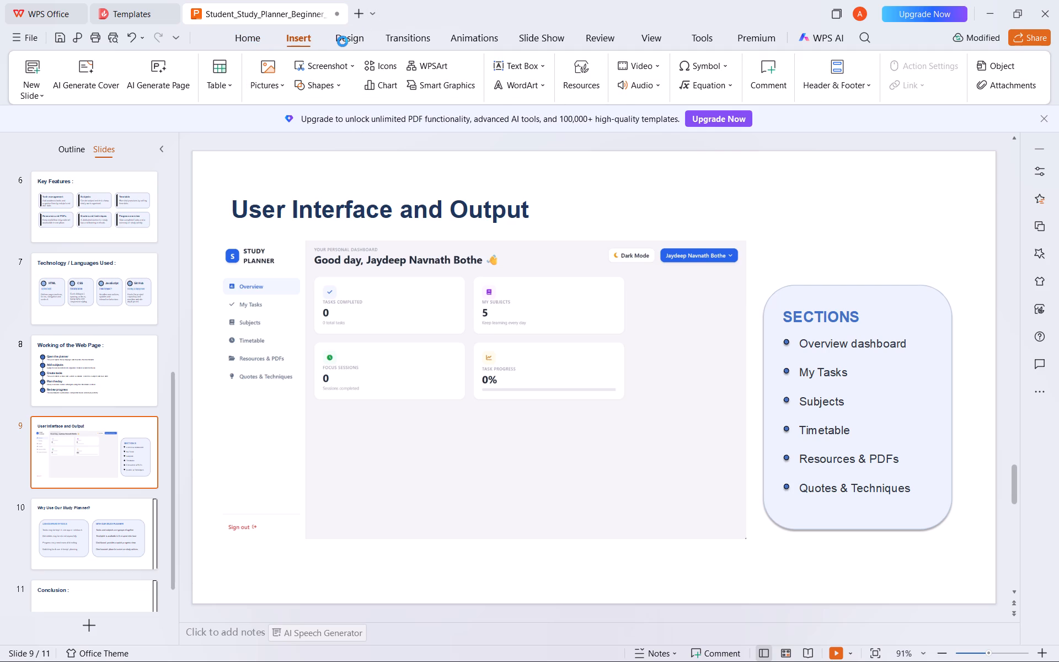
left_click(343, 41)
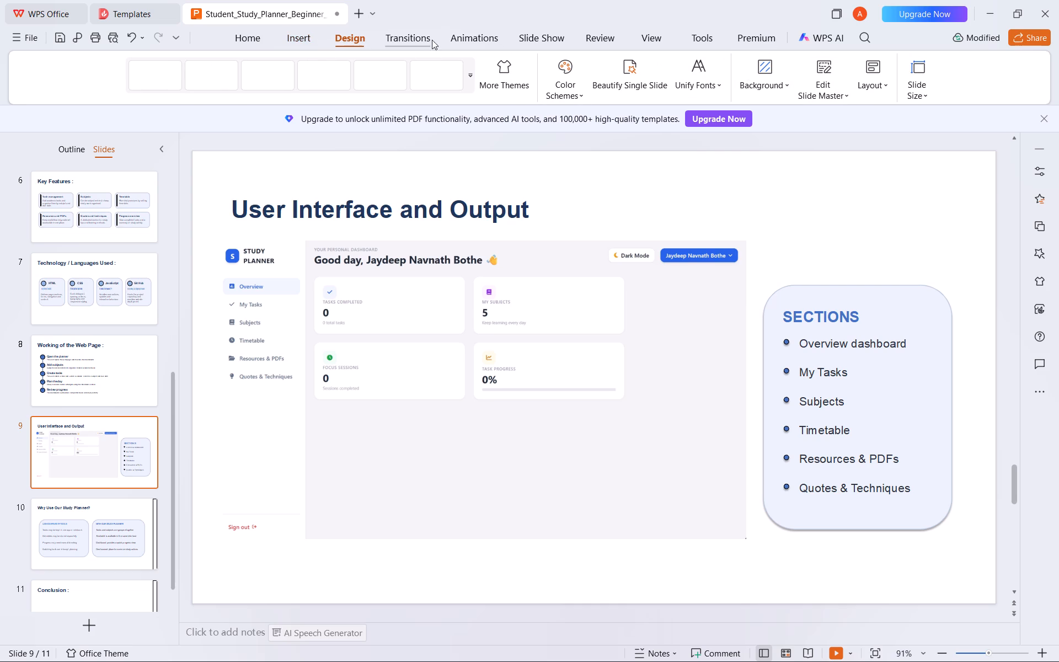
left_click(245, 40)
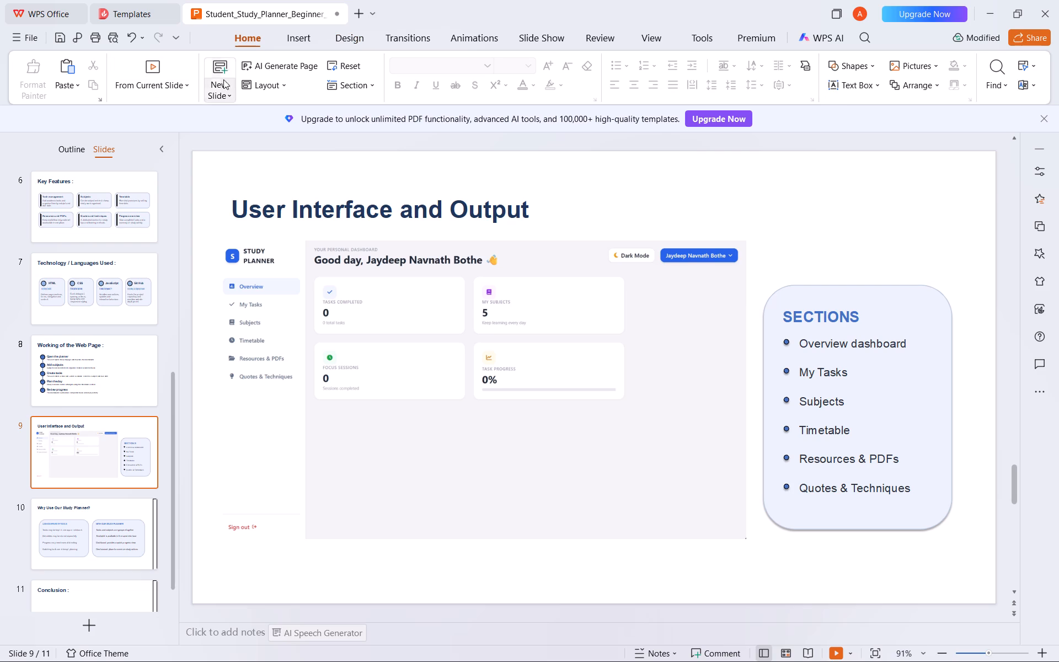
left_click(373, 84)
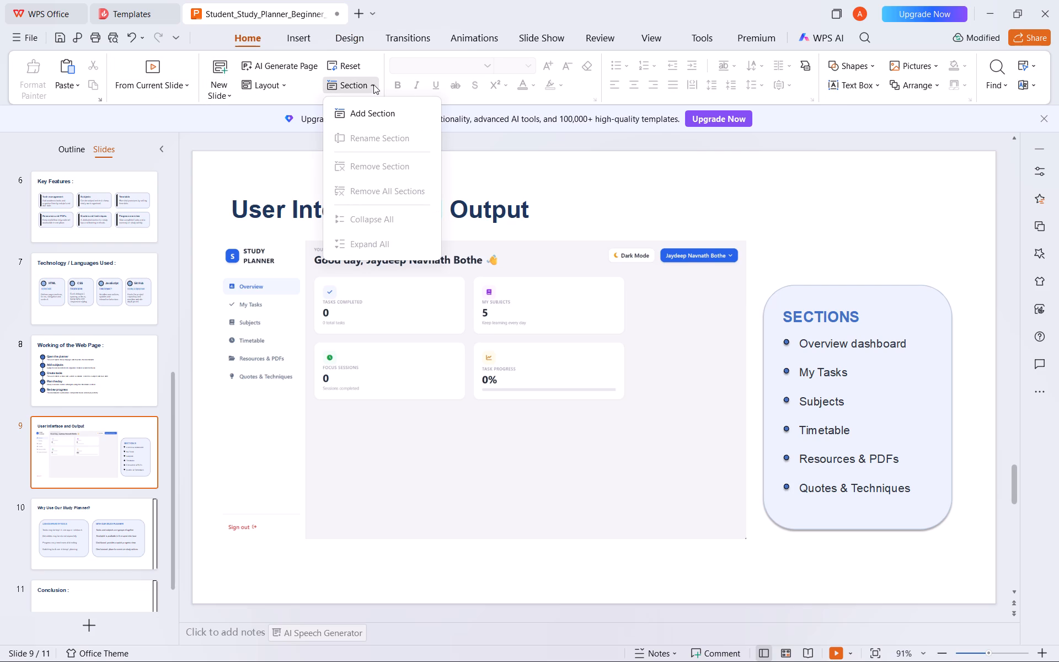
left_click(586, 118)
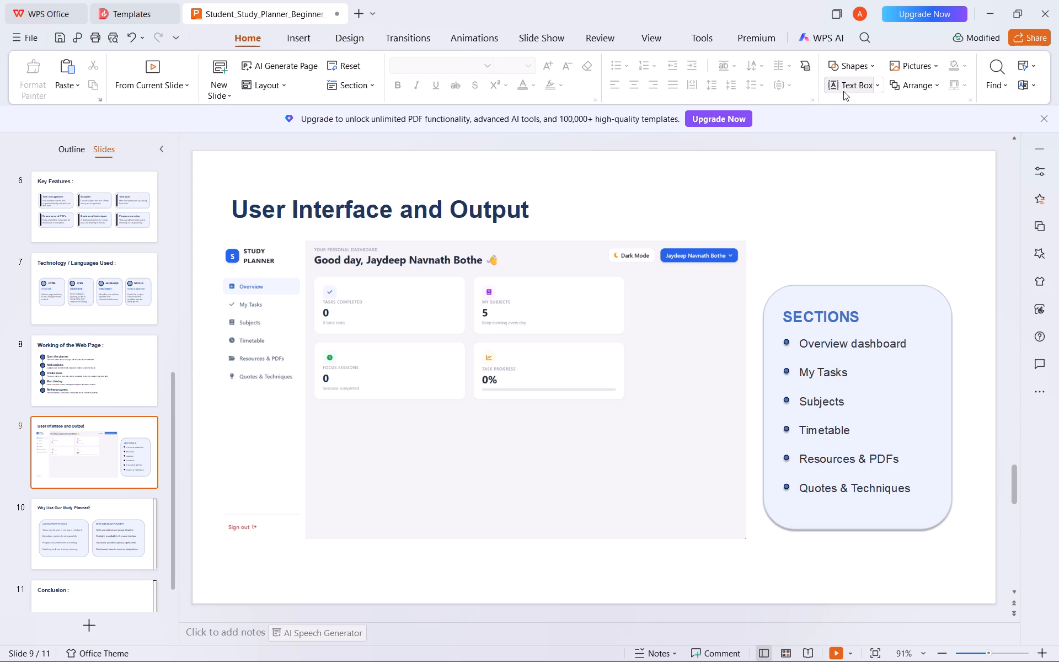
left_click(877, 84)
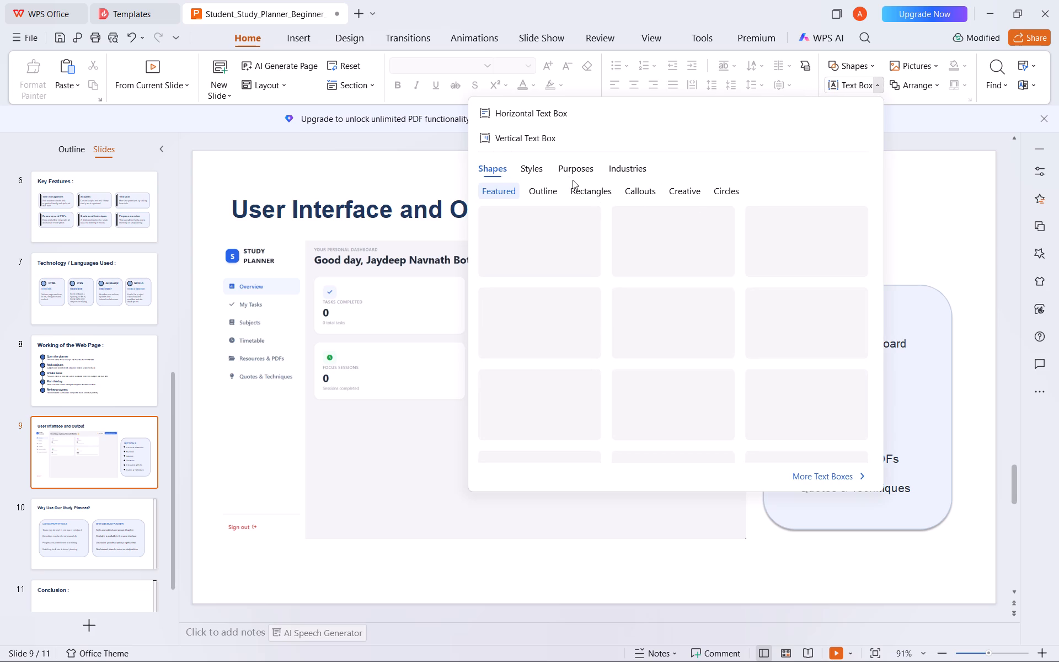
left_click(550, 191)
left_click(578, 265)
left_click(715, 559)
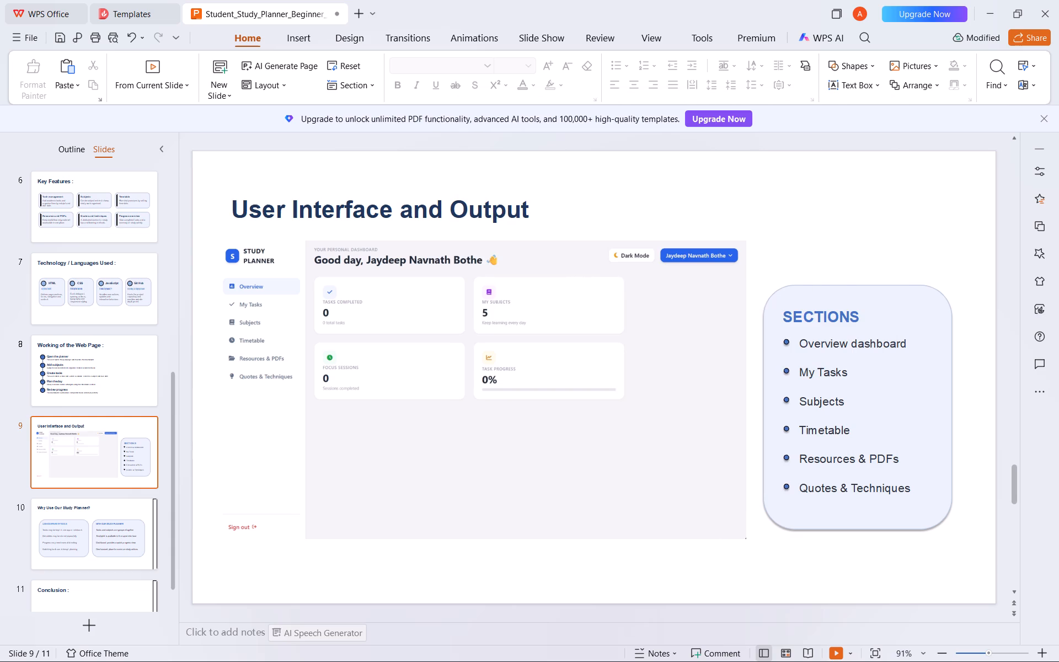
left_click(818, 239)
Dismiss the upgrade offer banner above the presentation.
left_click(1046, 117)
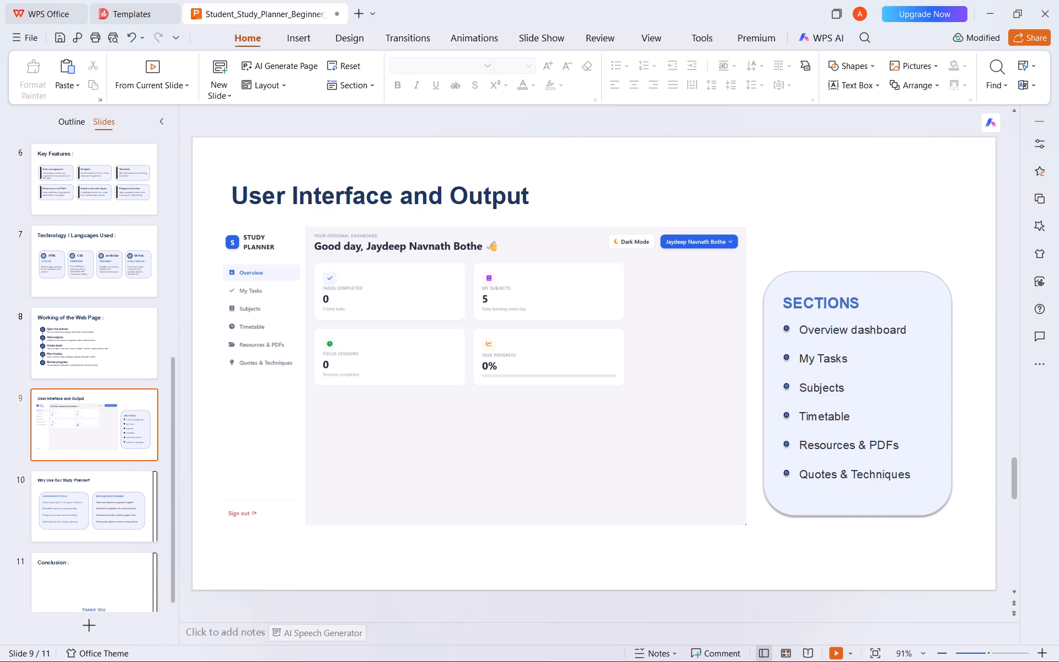
Review slide 8, Working of the Web Page, return to slide 9, and look over the deck's other slide thumbnails back to slide 1.
left_click(116, 333)
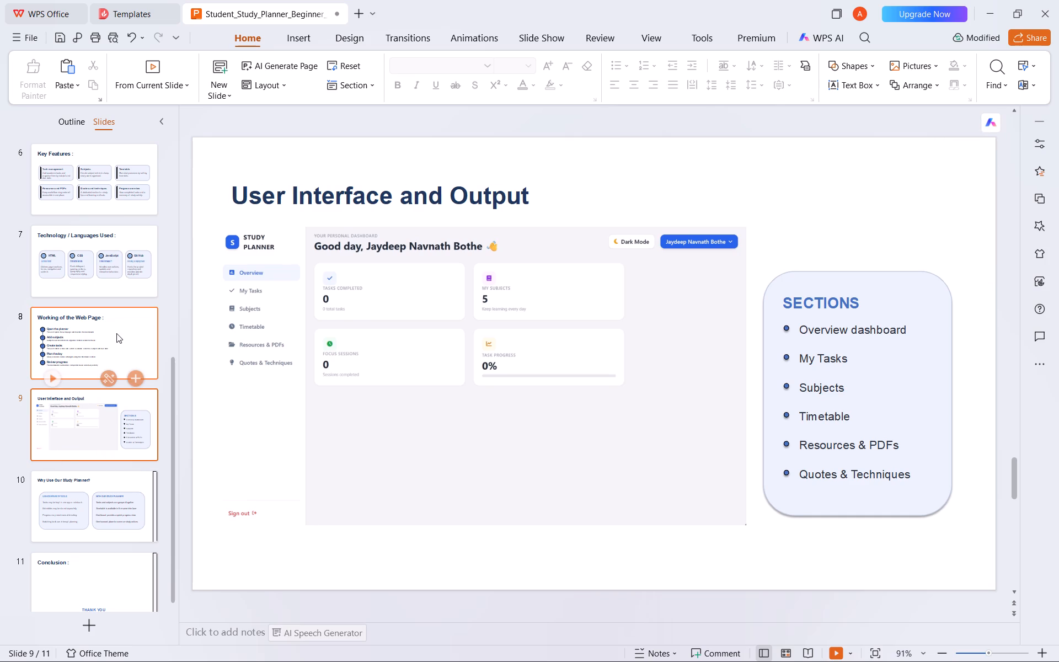
left_click(140, 396)
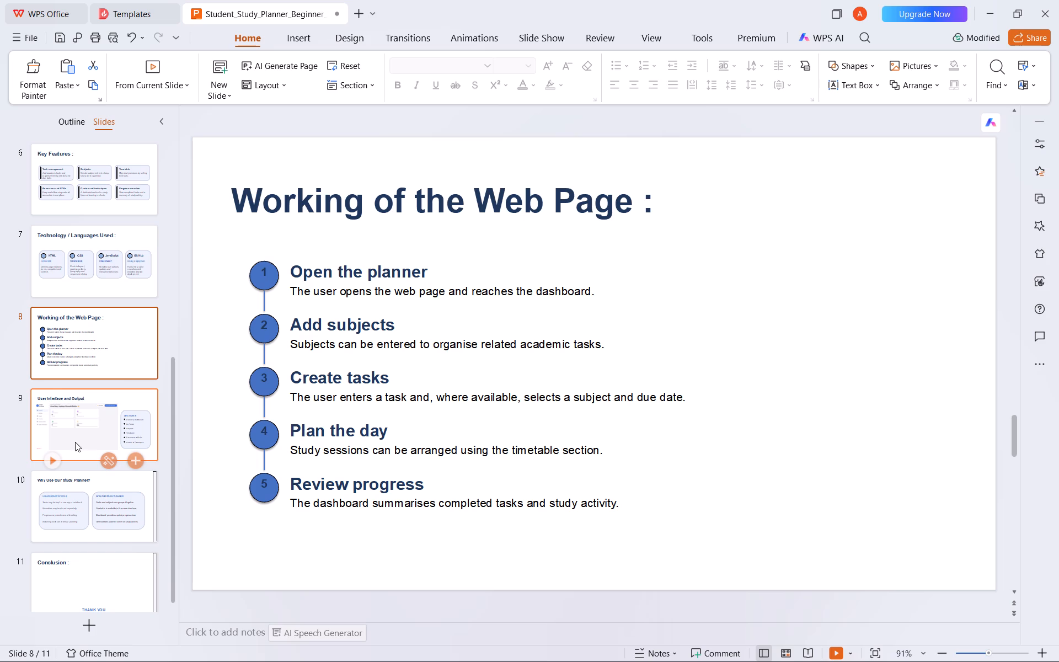
scroll(92, 285, "up", 1)
scroll(92, 285, "down", 2)
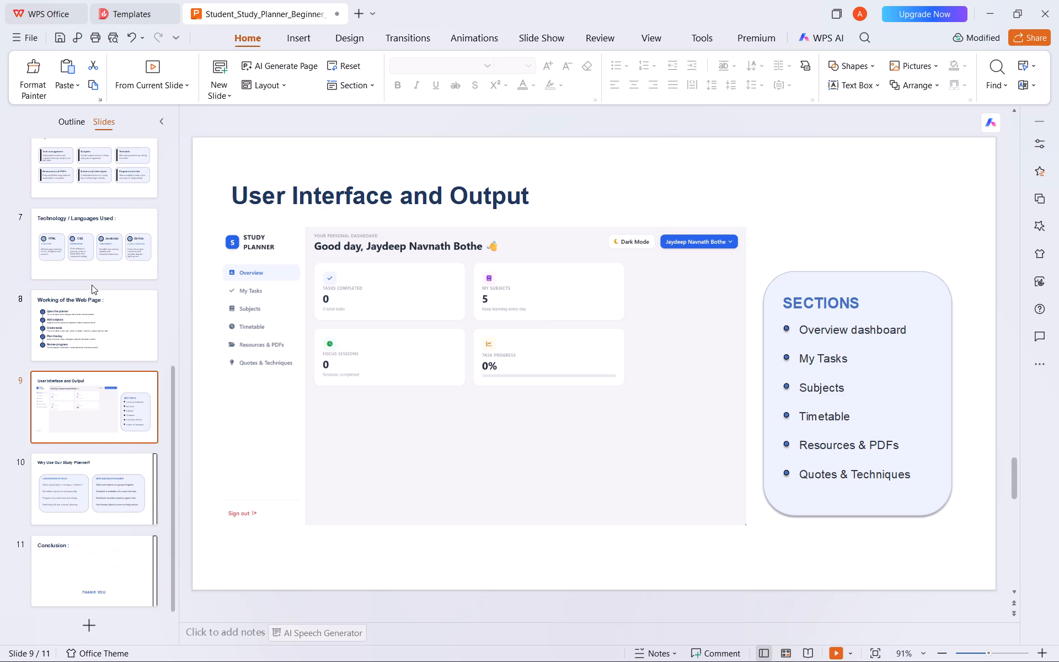
scroll(92, 285, "down", 1)
scroll(92, 285, "up", 1)
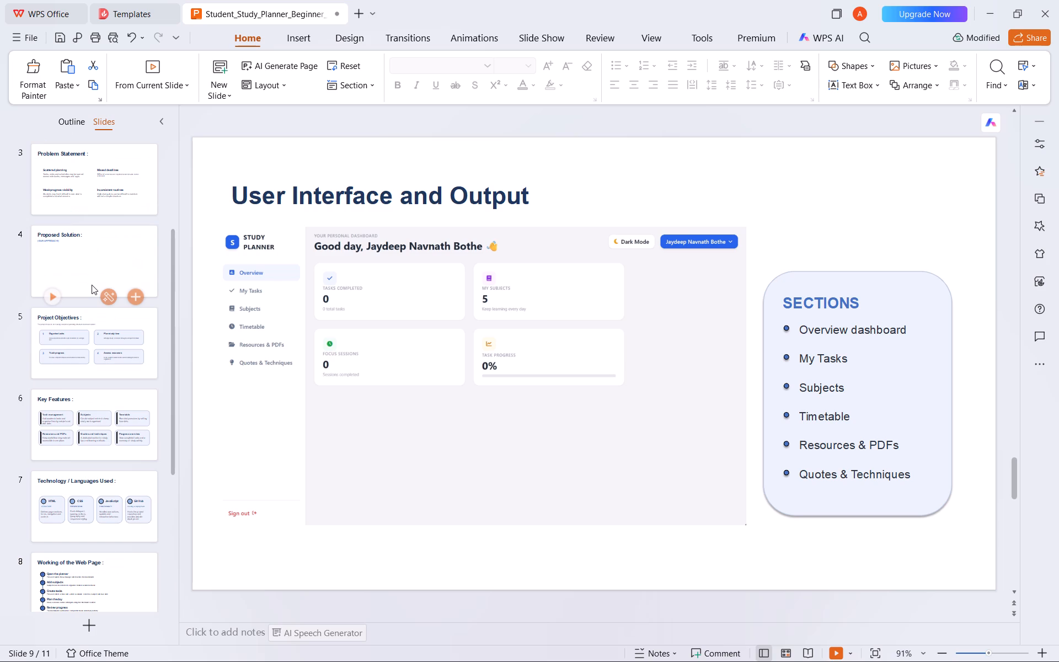
scroll(92, 285, "up", 1)
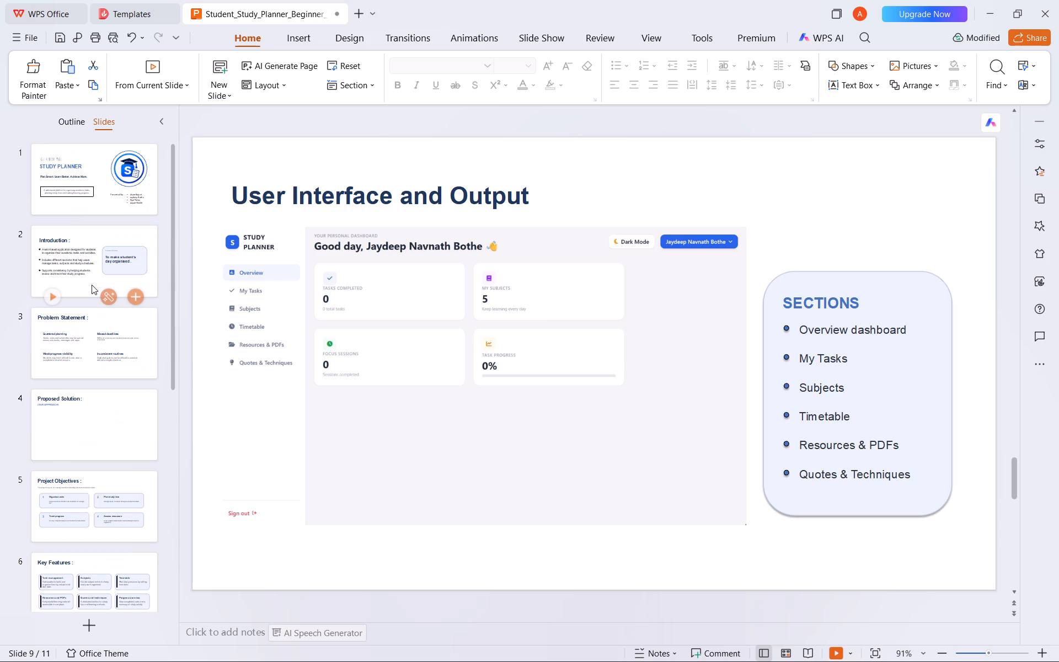
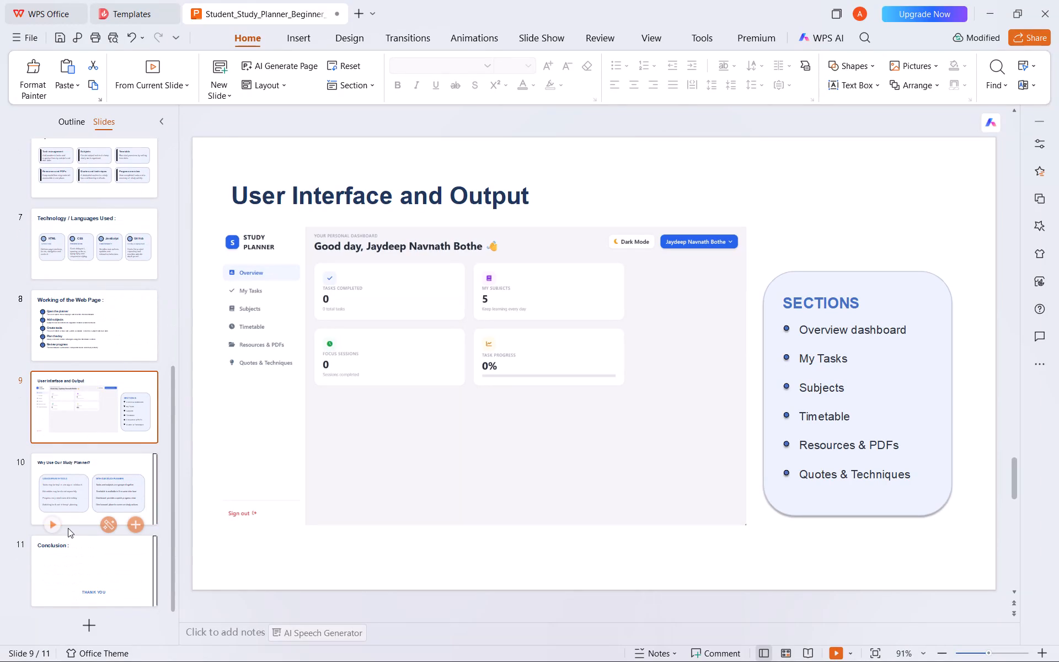
Open slide 11, Conclusion, to check the deck's closing slide.
left_click(76, 572)
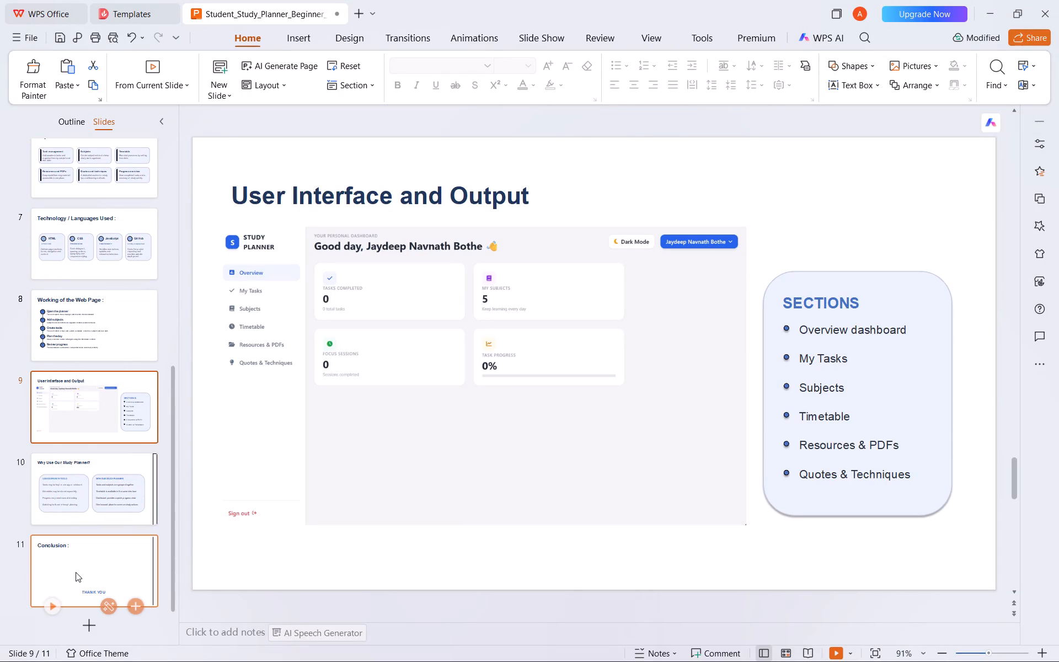
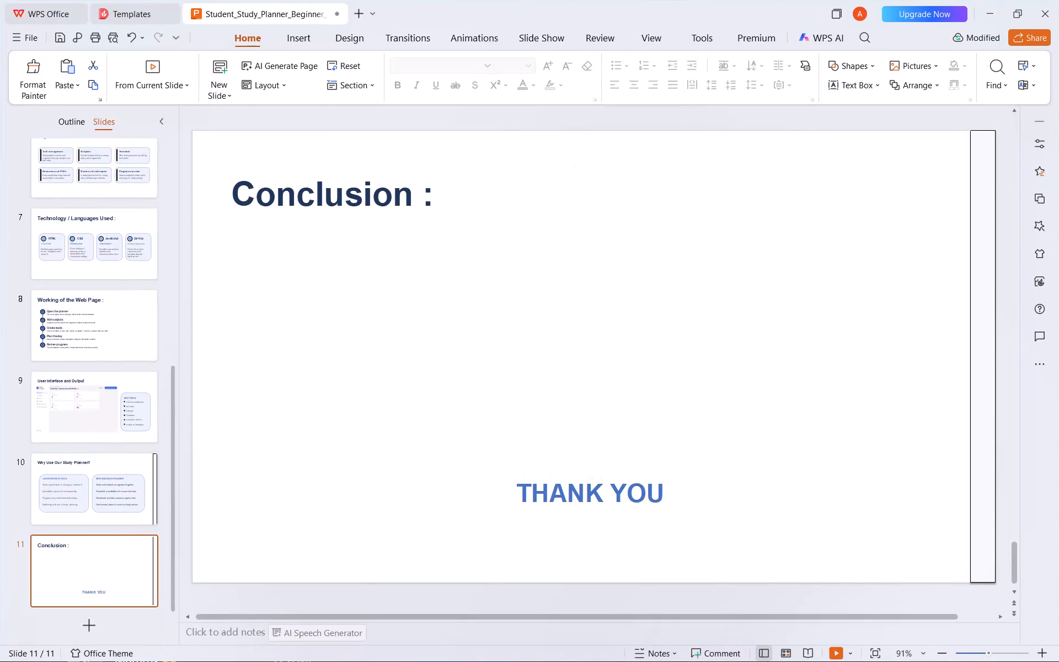
Paste the copied four-sentence summary of the Student Study Planner into a text box below the Conclusion heading.
double_click(247, 233)
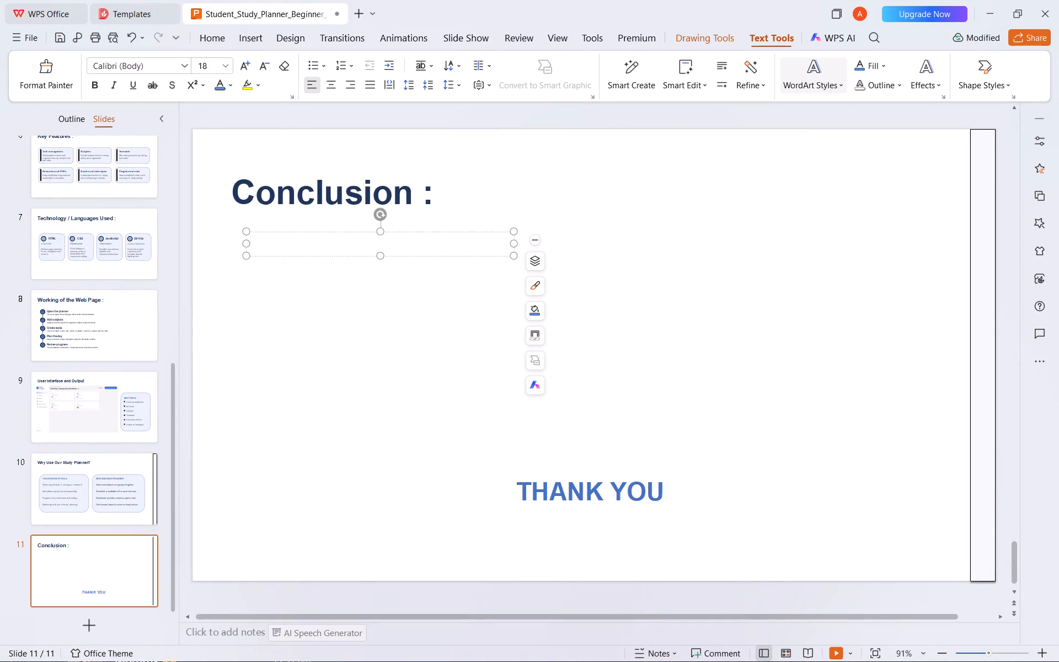
key("ctrl+v")
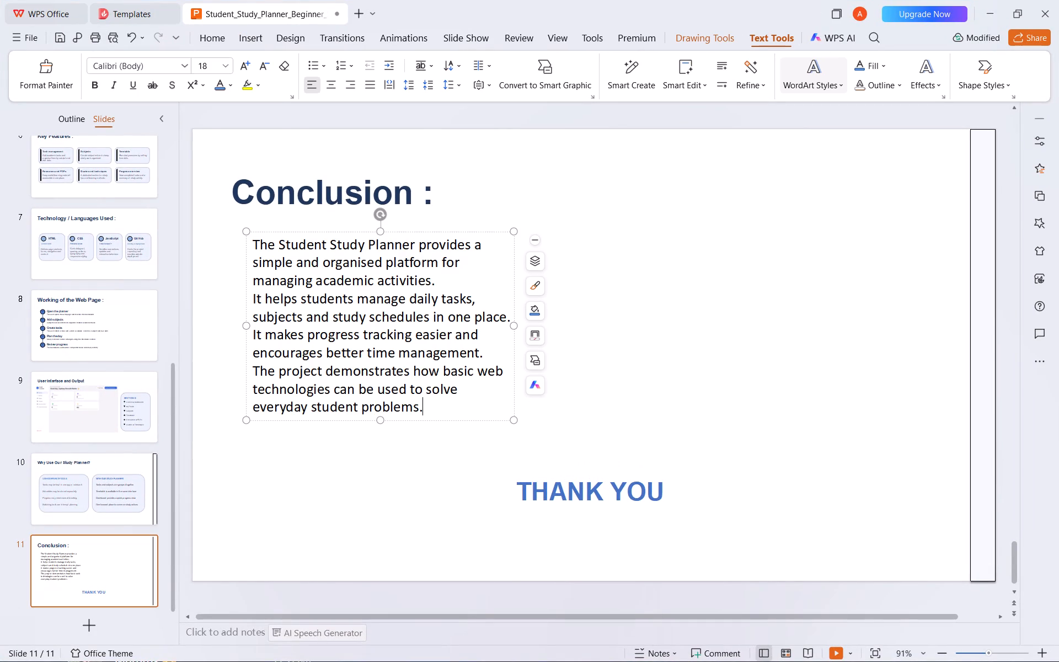
Widen the conclusion text box toward the slide's right edge so that each sentence fits on one line.
left_click_drag(513, 418, 548, 433)
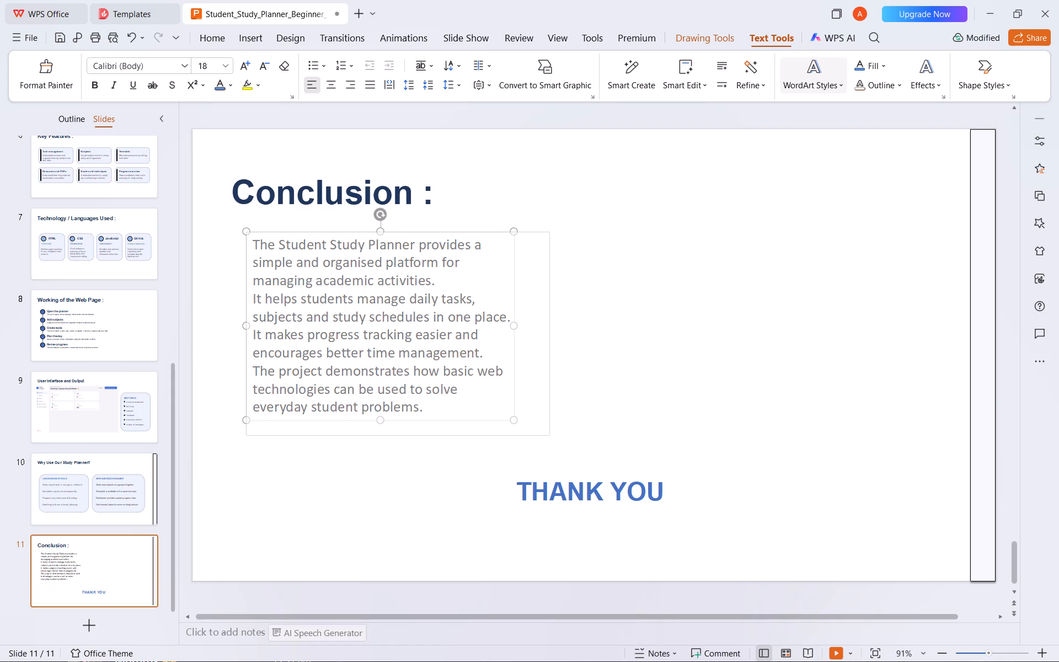
left_click_drag(548, 433, 743, 456)
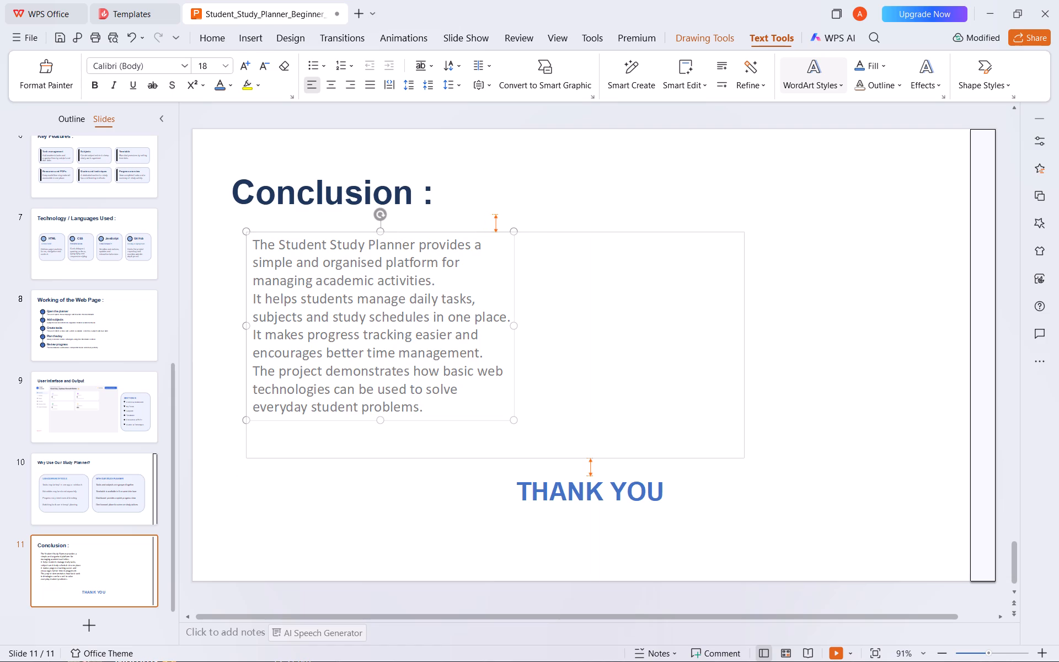
left_click_drag(743, 456, 894, 456)
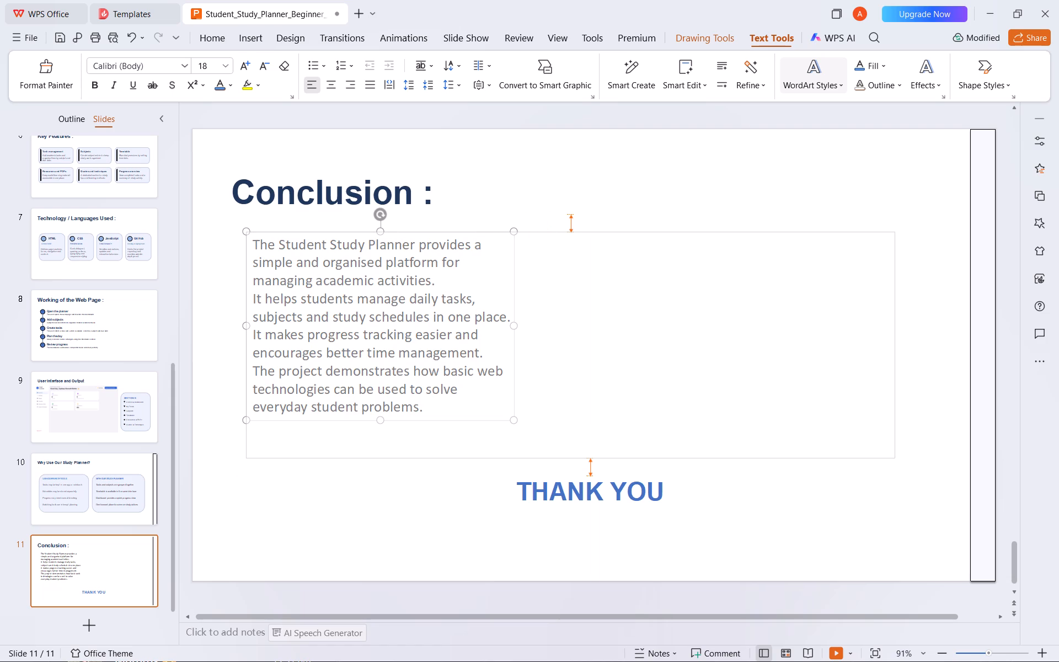
left_click_drag(894, 456, 909, 458)
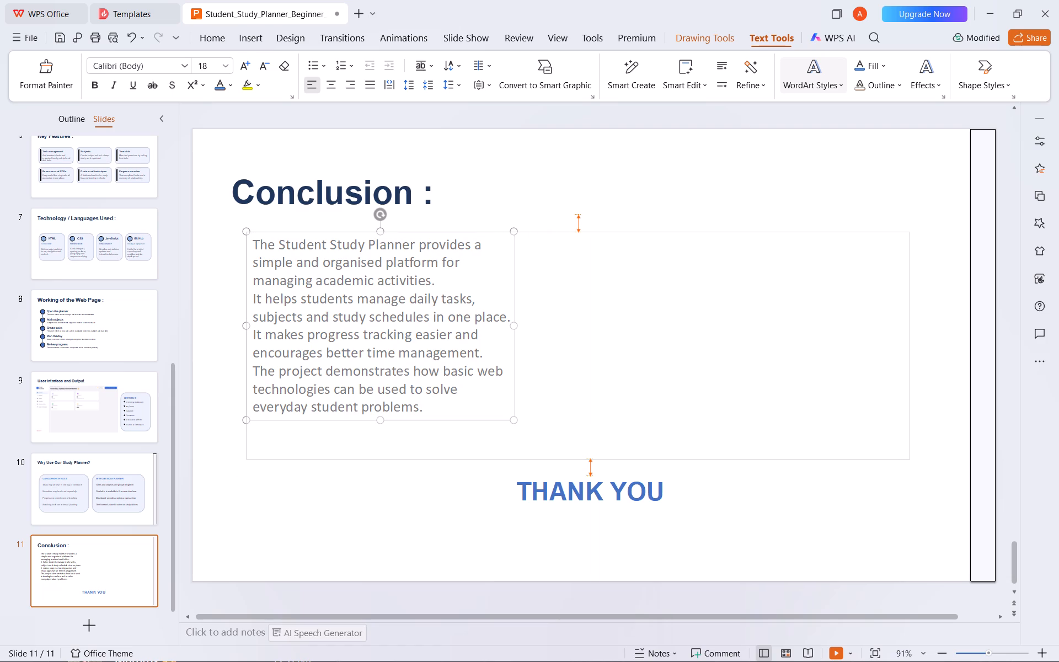
left_click_drag(909, 458, 912, 453)
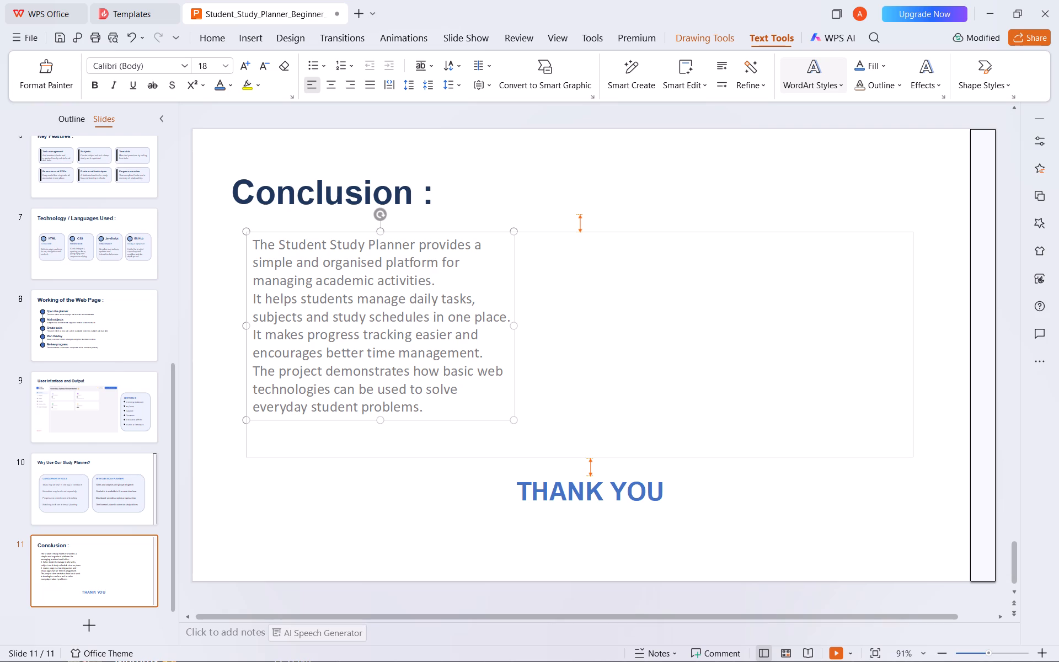
left_click_drag(912, 453, 917, 456)
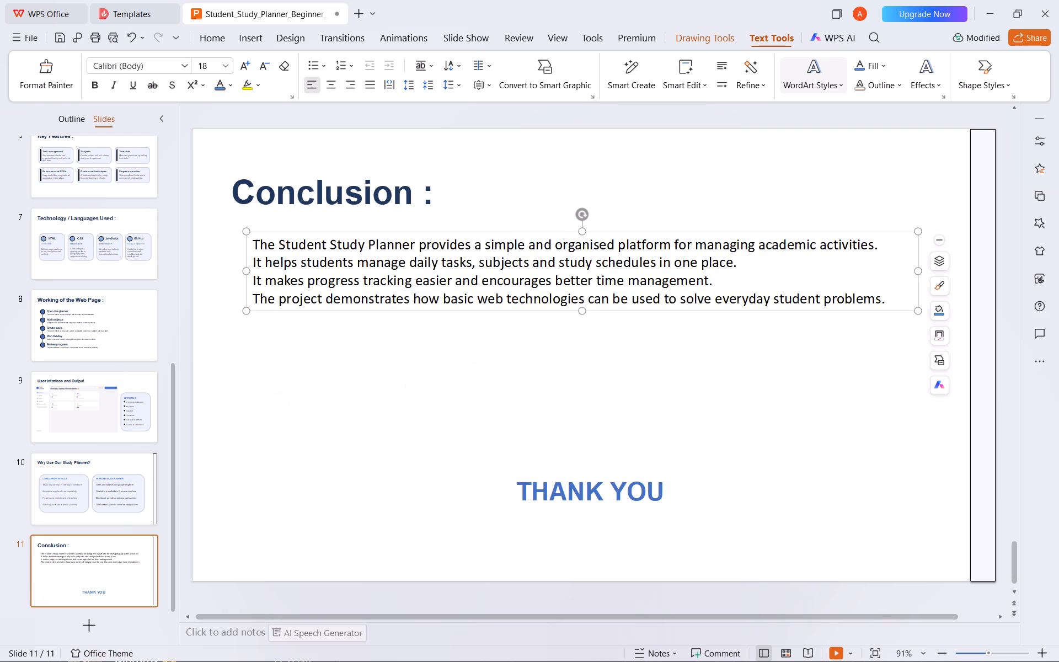
Set all the text in the conclusion text box to font size 28.
left_click(609, 296)
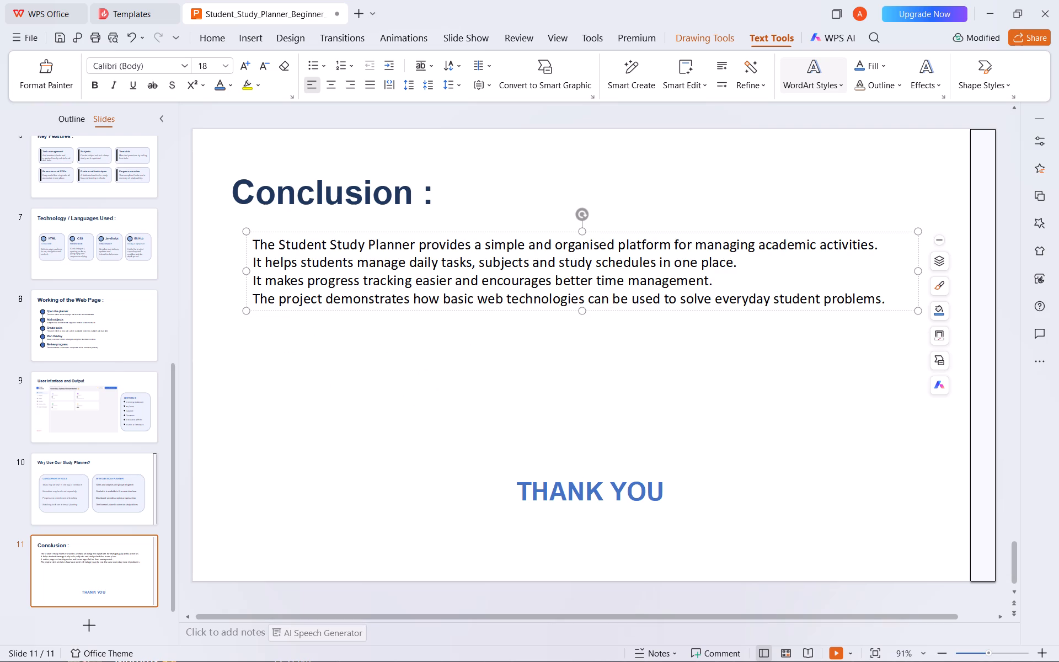
key("ctrl+a")
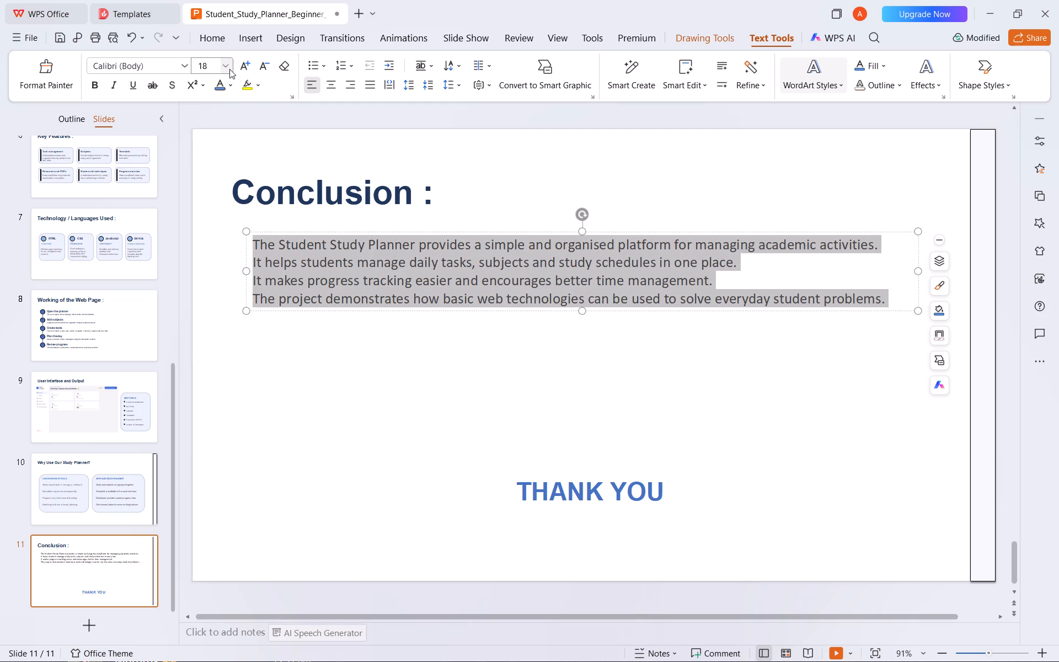
left_click(229, 69)
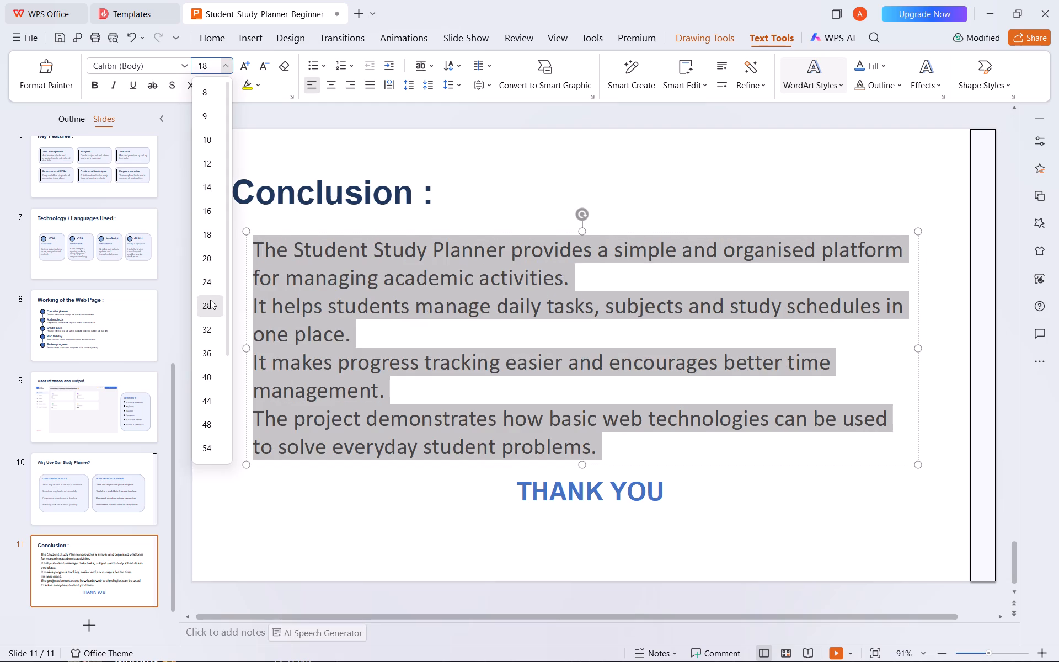
left_click(210, 300)
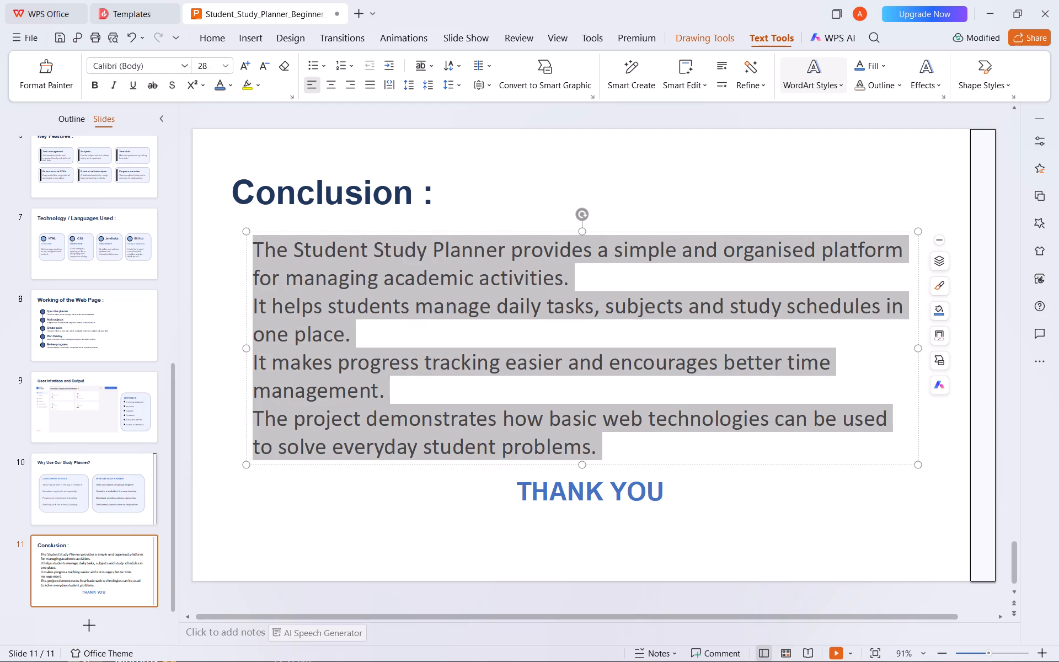
Add round bullets to each of the four conclusion sentences, from "The Student Study Planner provides" to "The project demonstrates".
left_click(264, 239)
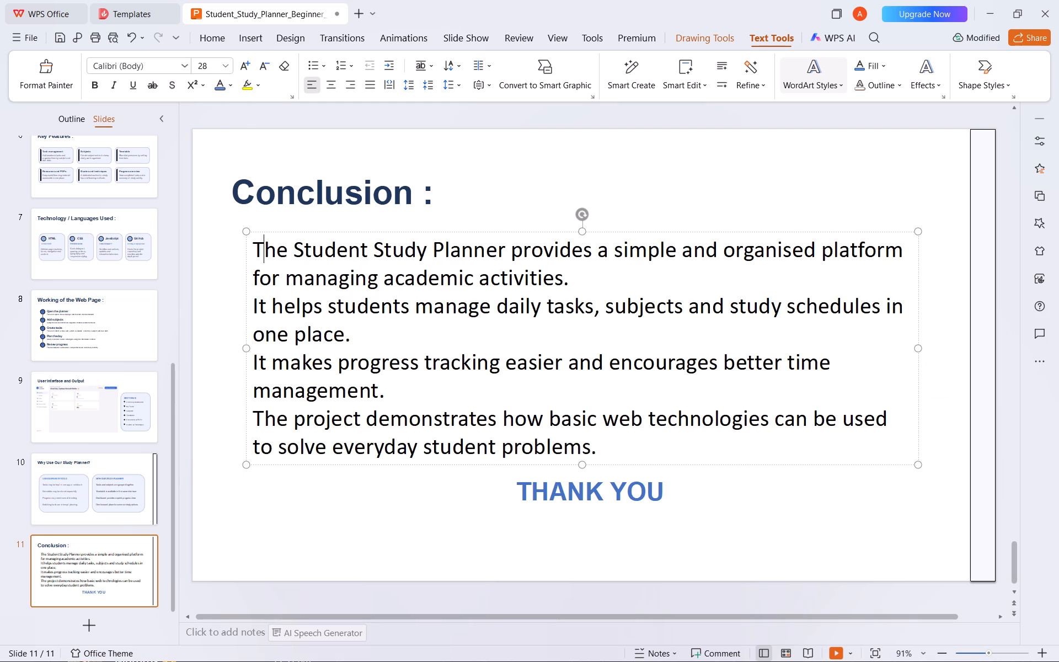
left_click(253, 246)
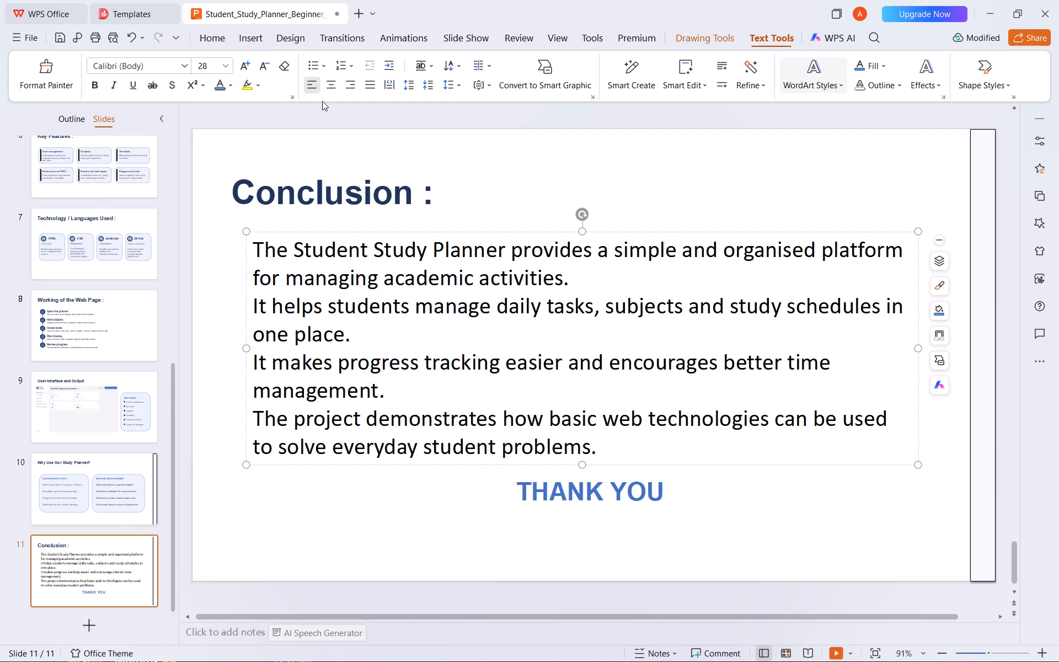
left_click(313, 64)
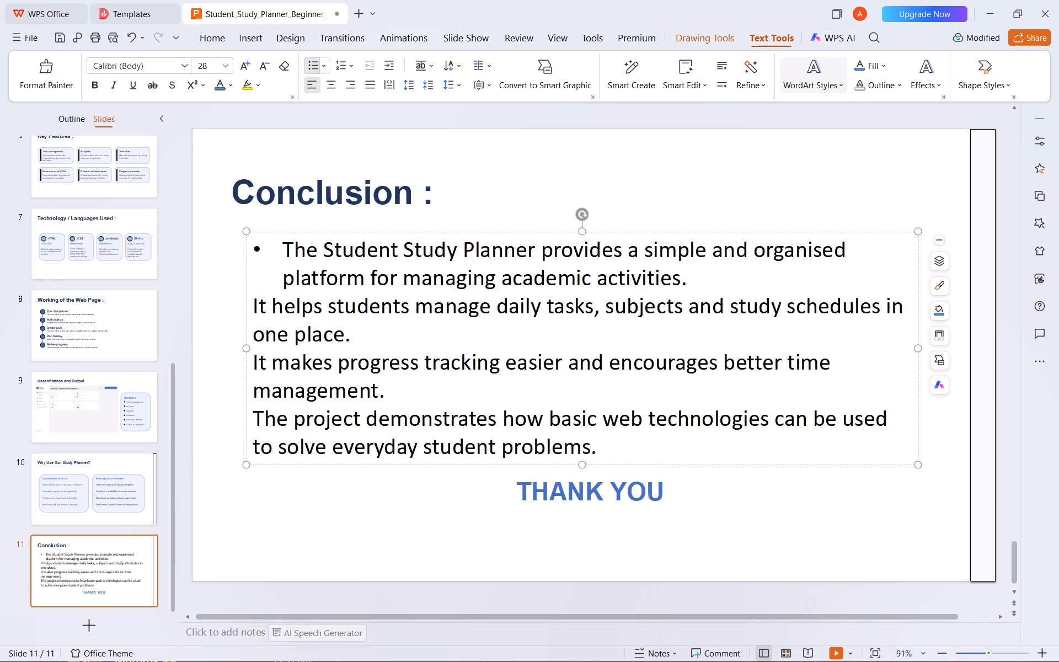
left_click(251, 306)
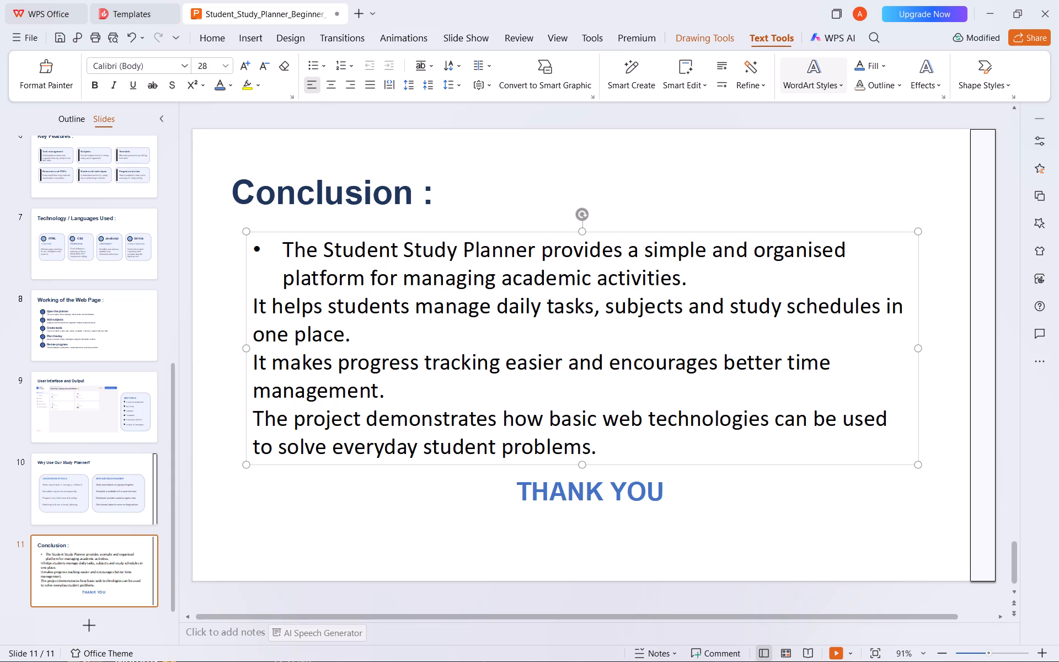
left_click(251, 306)
left_click(252, 303)
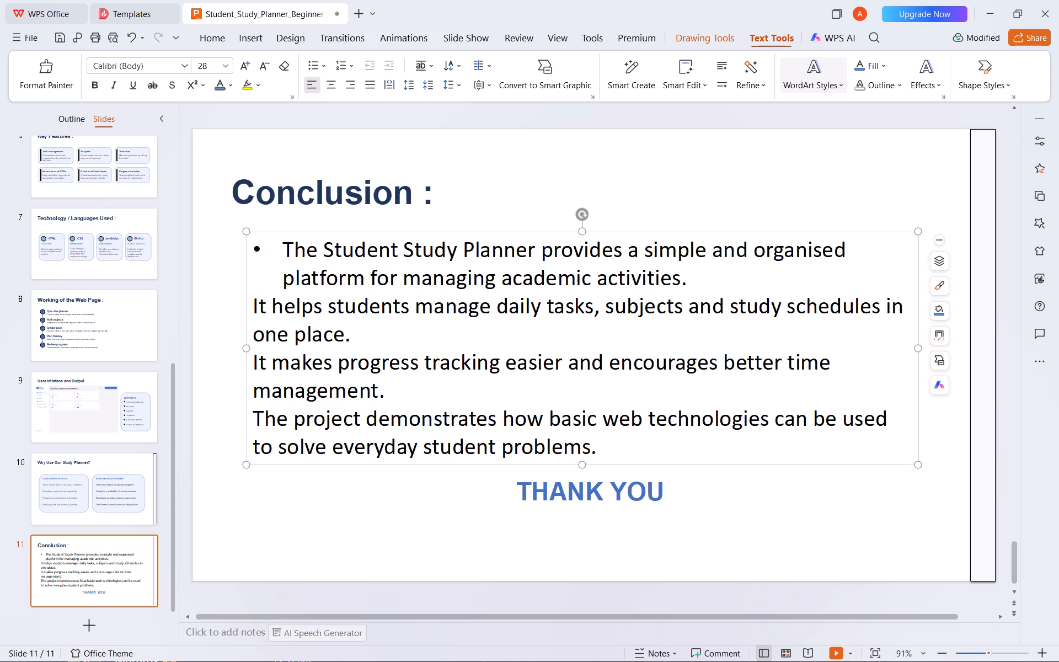
left_click(253, 305)
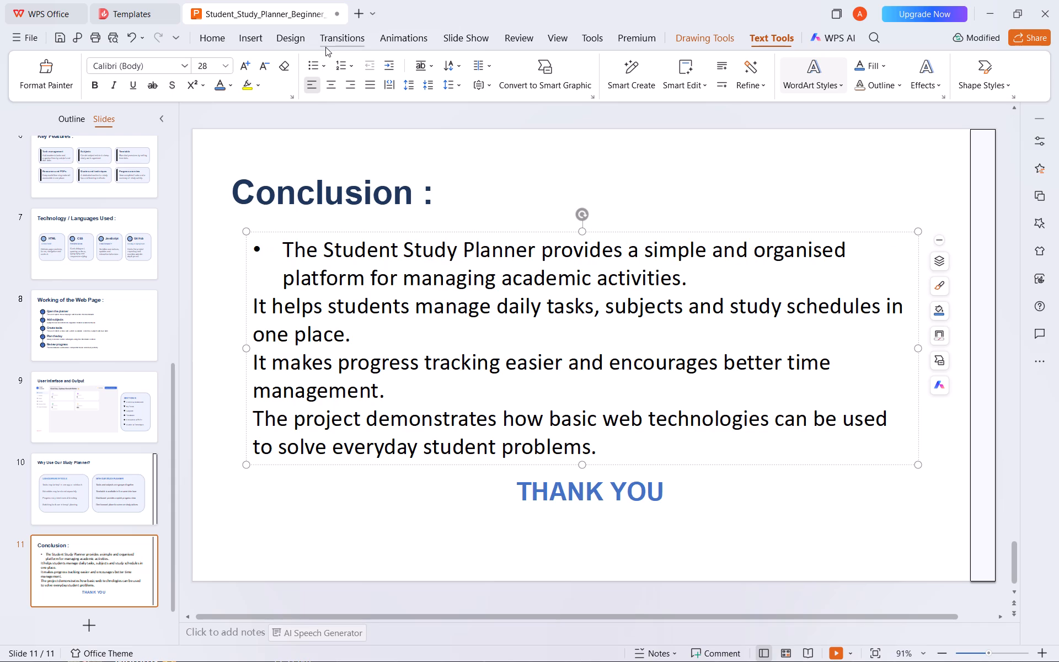
left_click(307, 72)
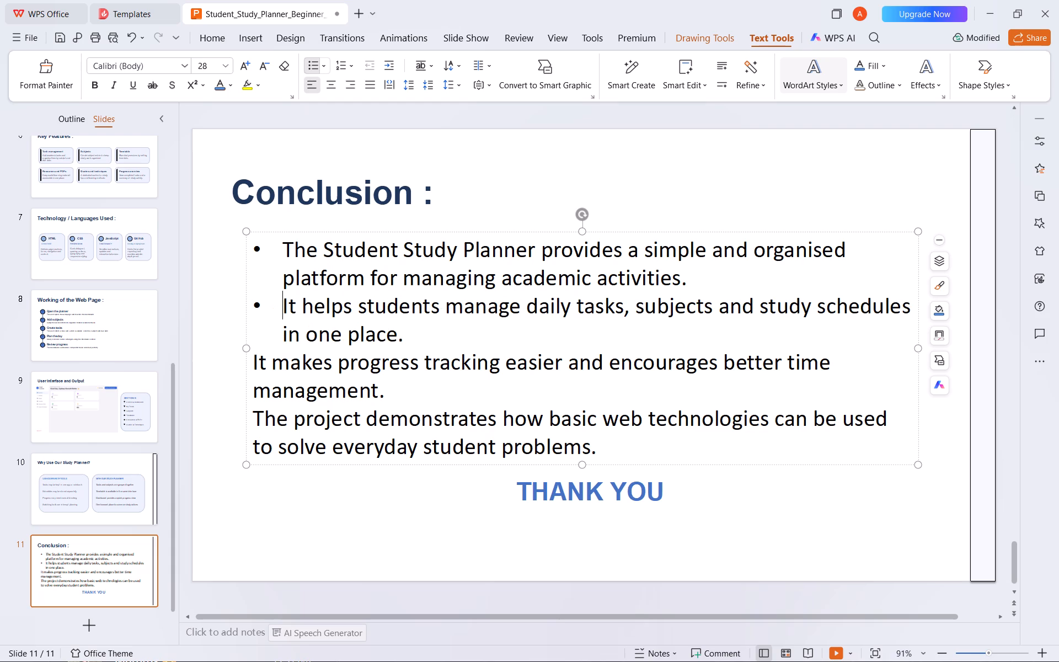
left_click(255, 358)
left_click(316, 66)
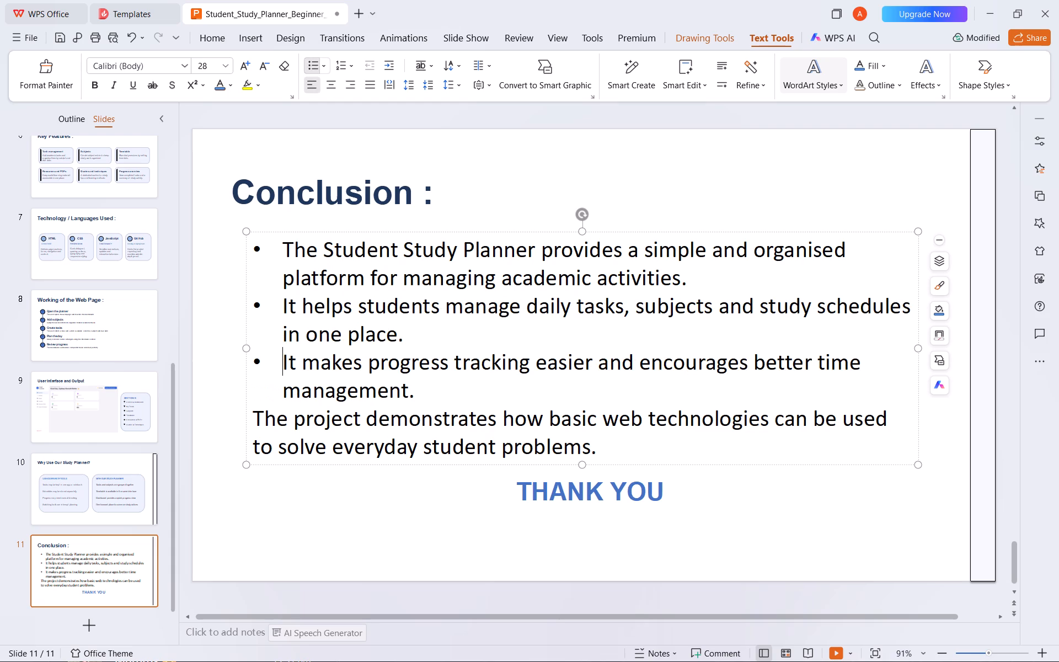
left_click(255, 417)
left_click(255, 417)
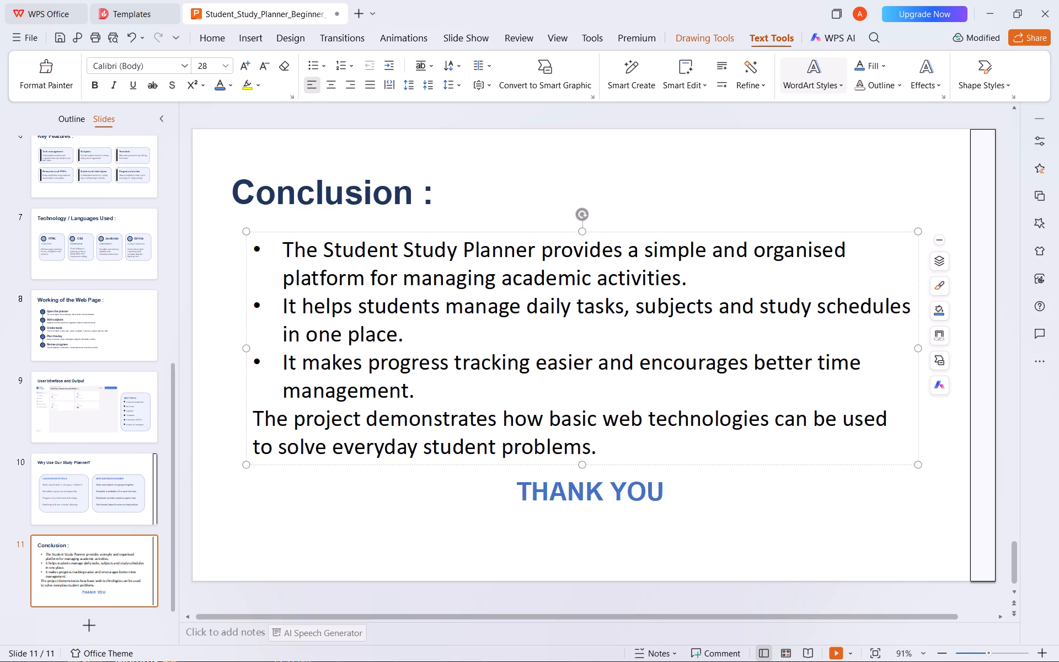
left_click(308, 62)
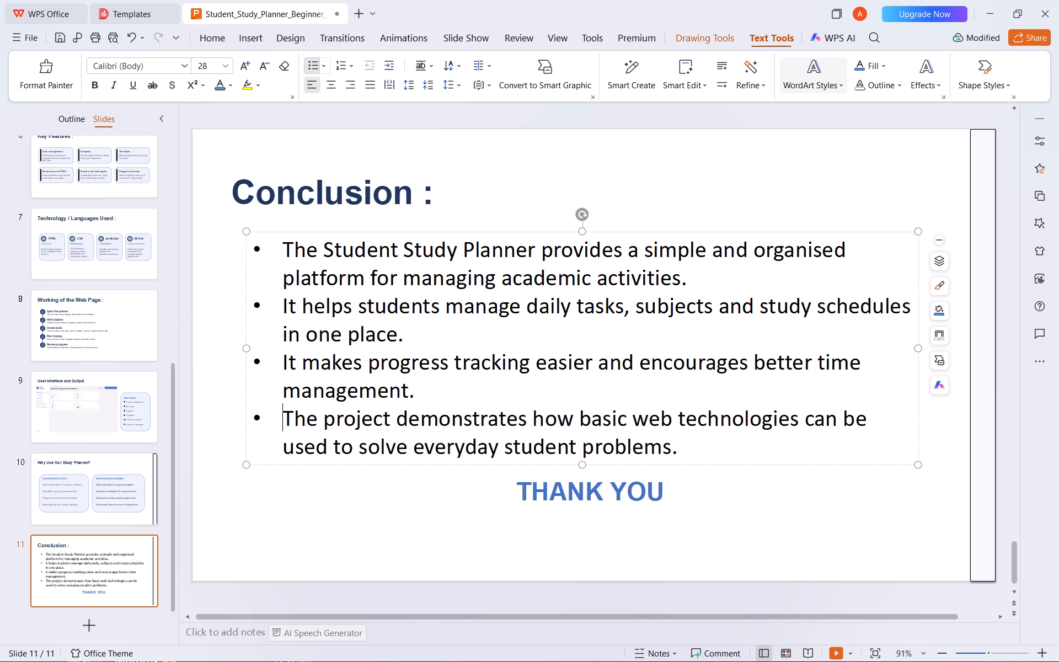
left_click(380, 554)
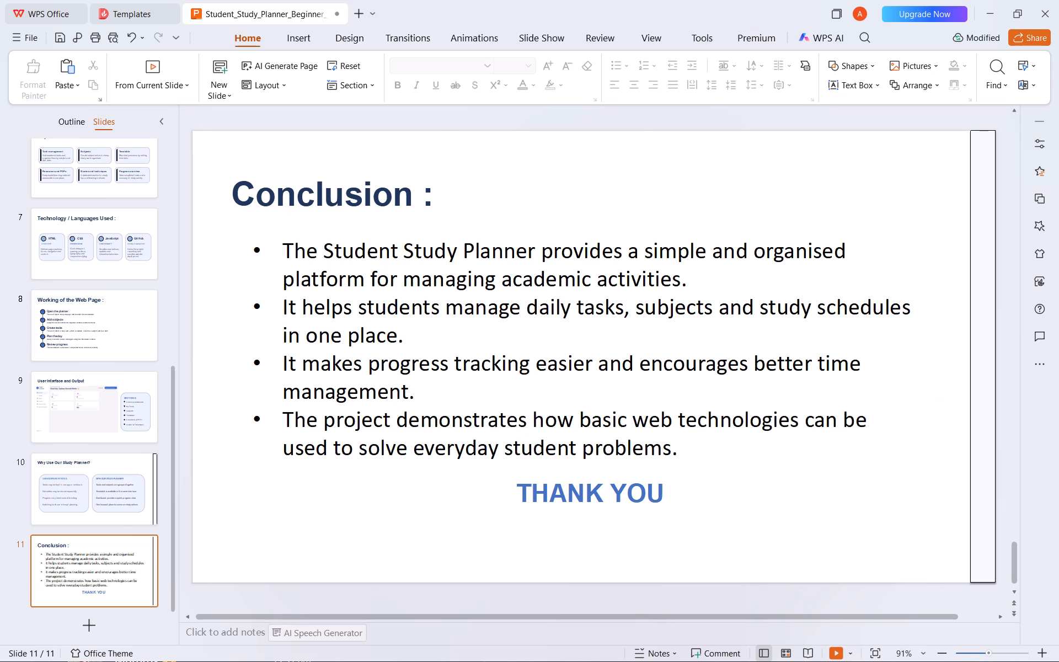
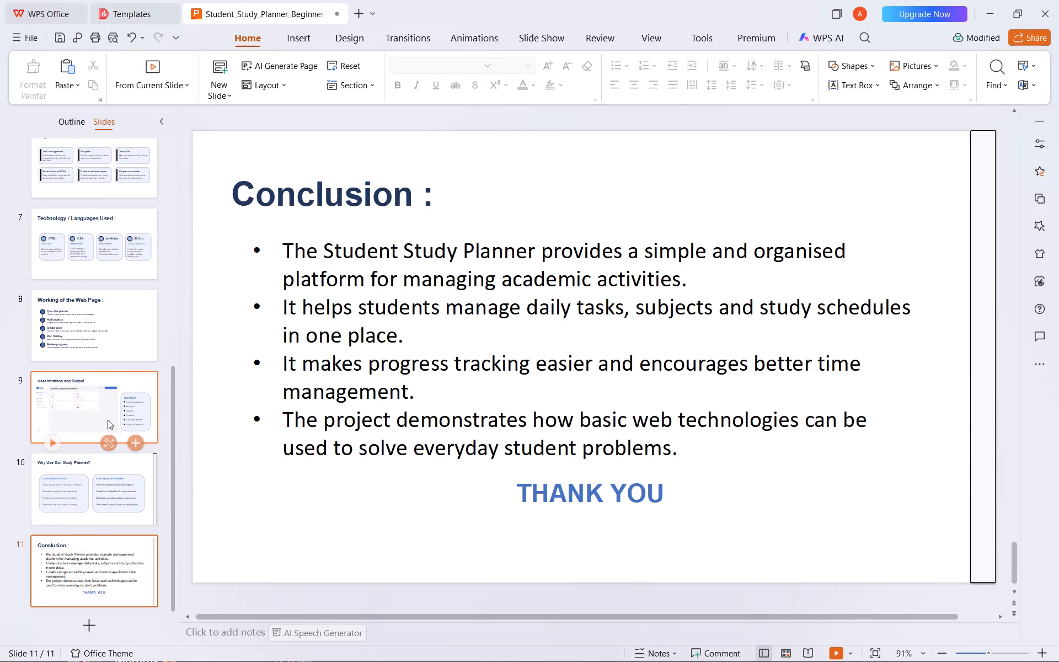
Review the slides backwards from "Why Use Our Study Planner?" to "Proposed Solution", checking each for missing content.
left_click(108, 471)
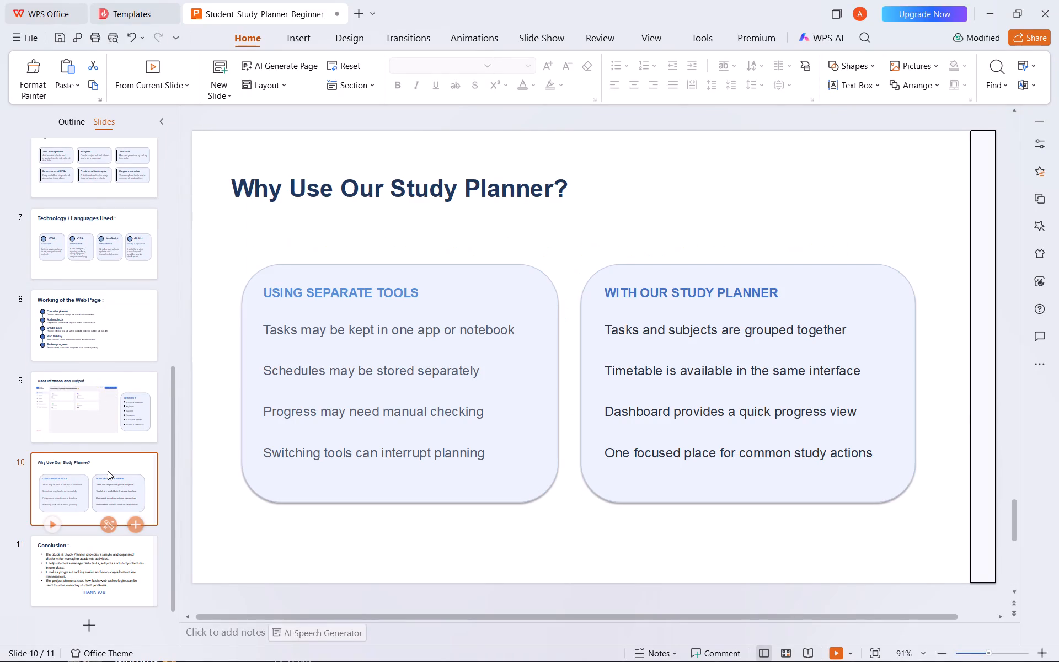
left_click(114, 416)
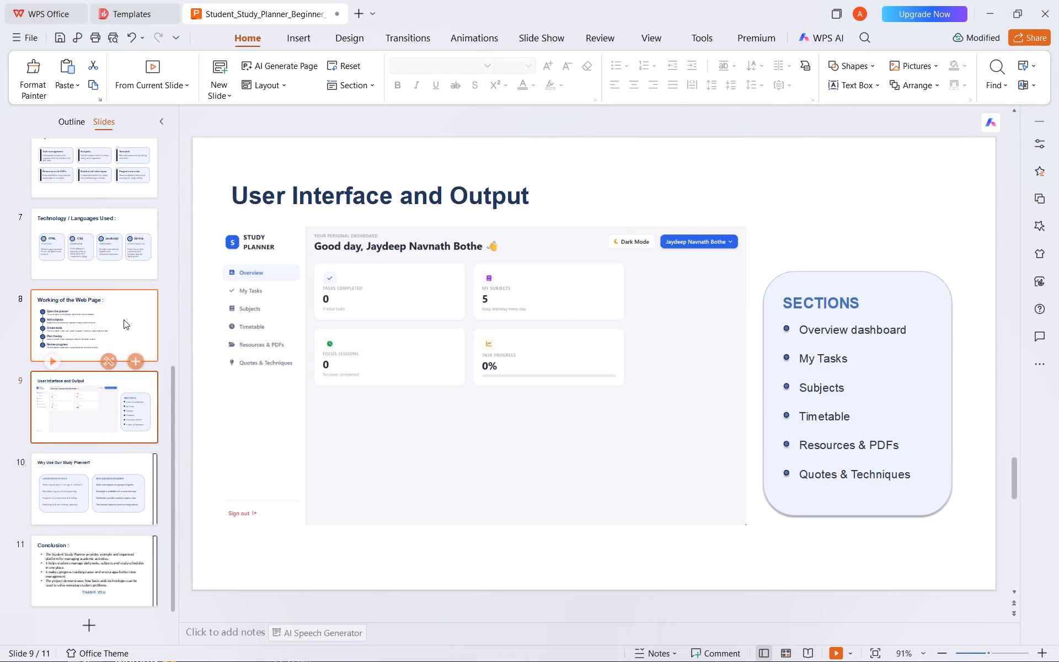
left_click(124, 319)
left_click(123, 247)
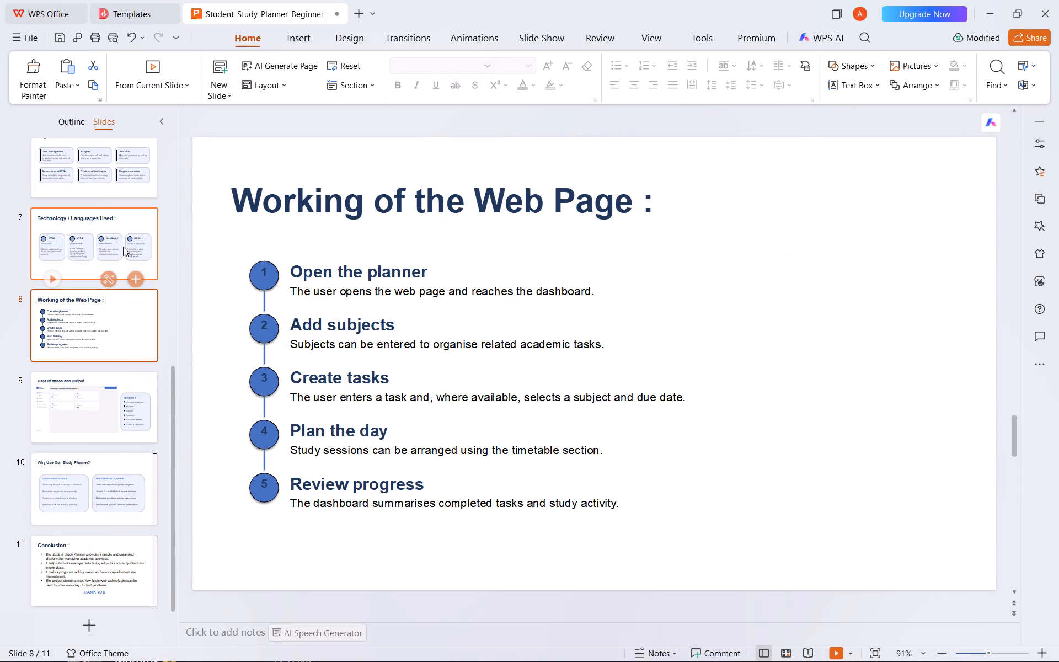
scroll(123, 247, "up", 1)
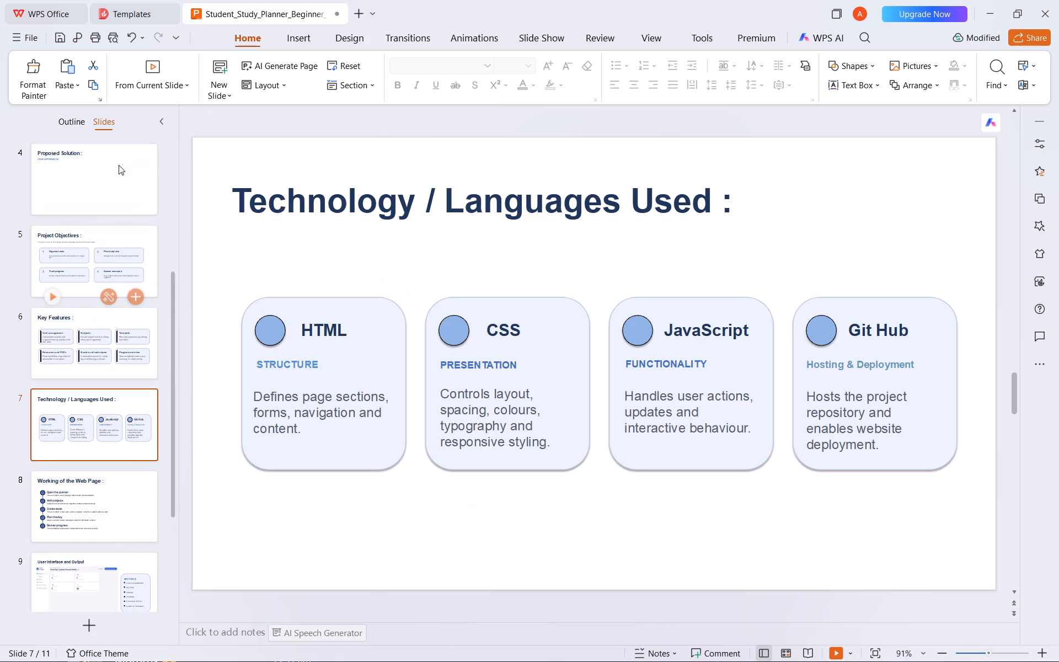
left_click(116, 137)
left_click(114, 157)
scroll(114, 157, "up", 1)
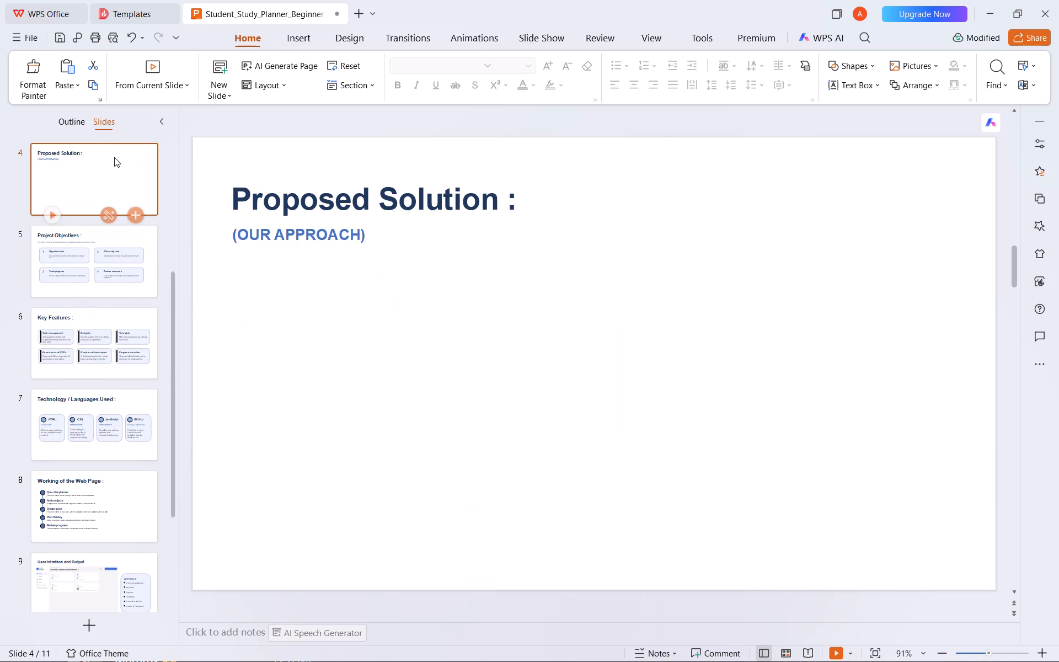
scroll(114, 157, "up", 1)
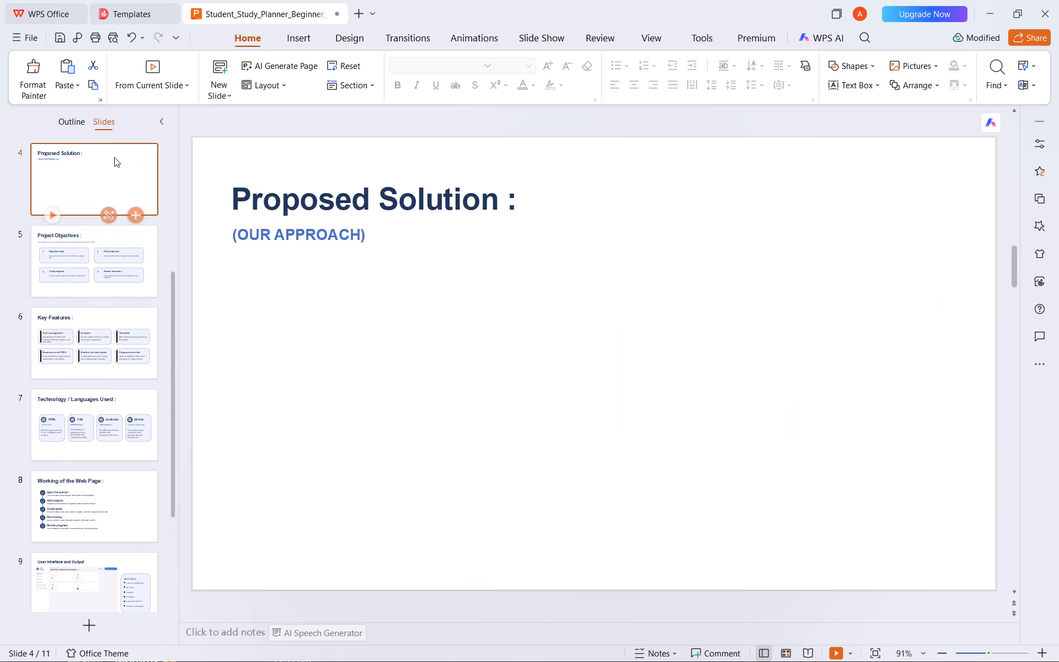
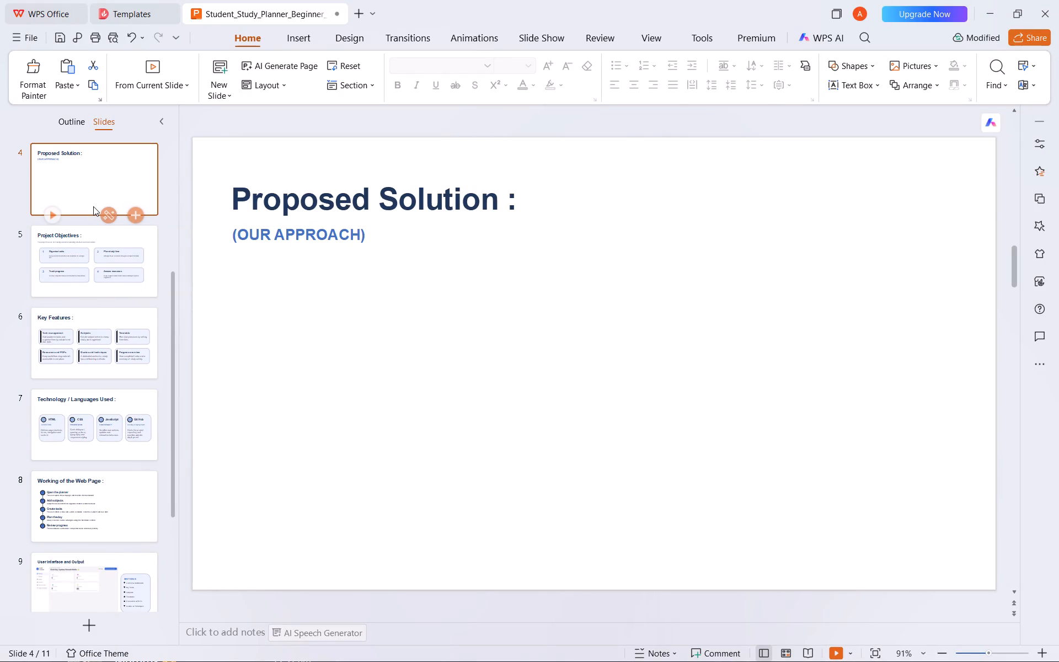
Review the Problem Statement and Introduction slides for missing content.
scroll(93, 206, "up", 1)
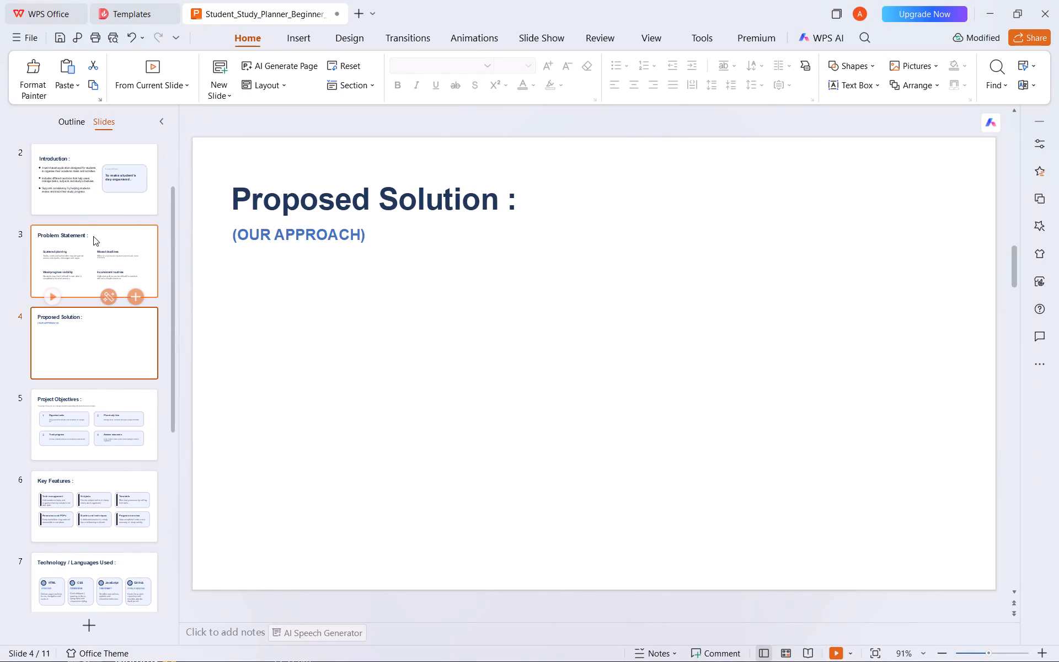
left_click(93, 236)
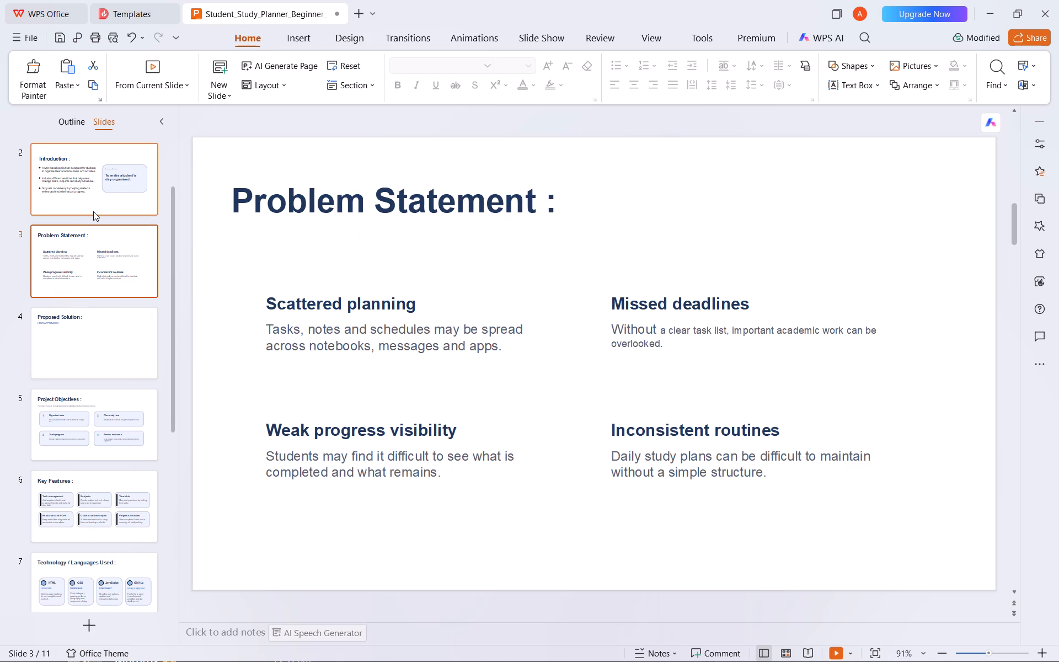
left_click(86, 157)
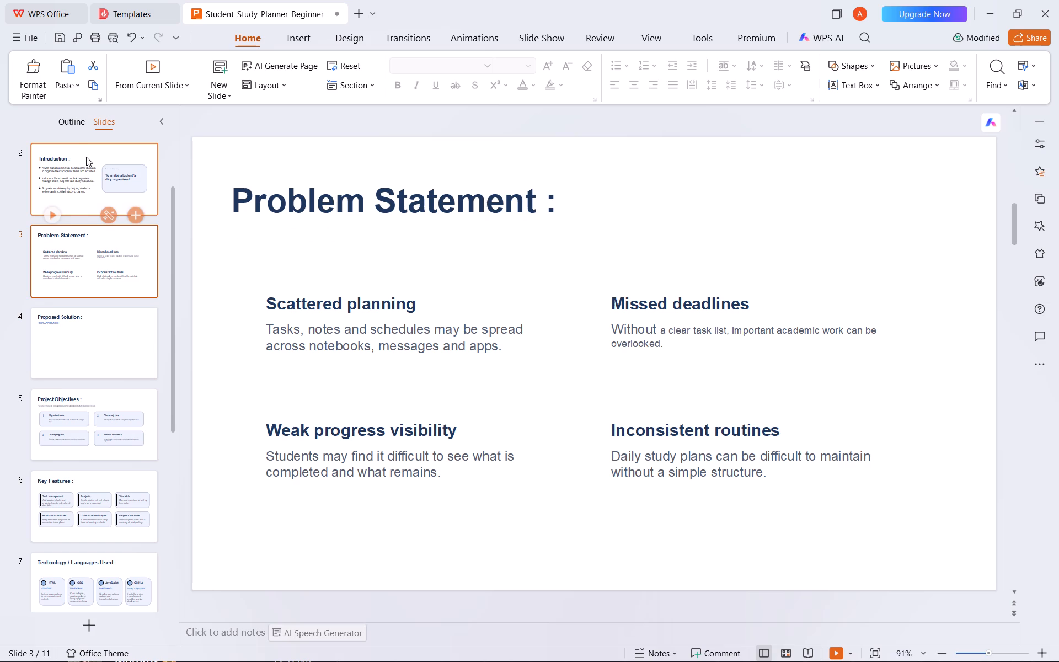
scroll(86, 157, "up", 1)
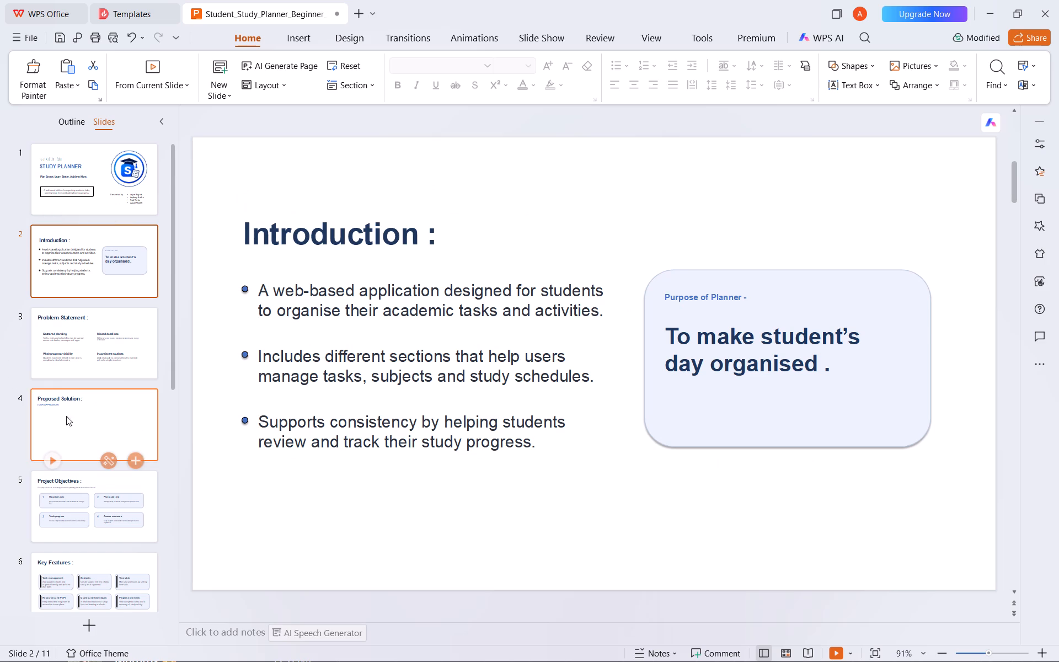
left_click(64, 349)
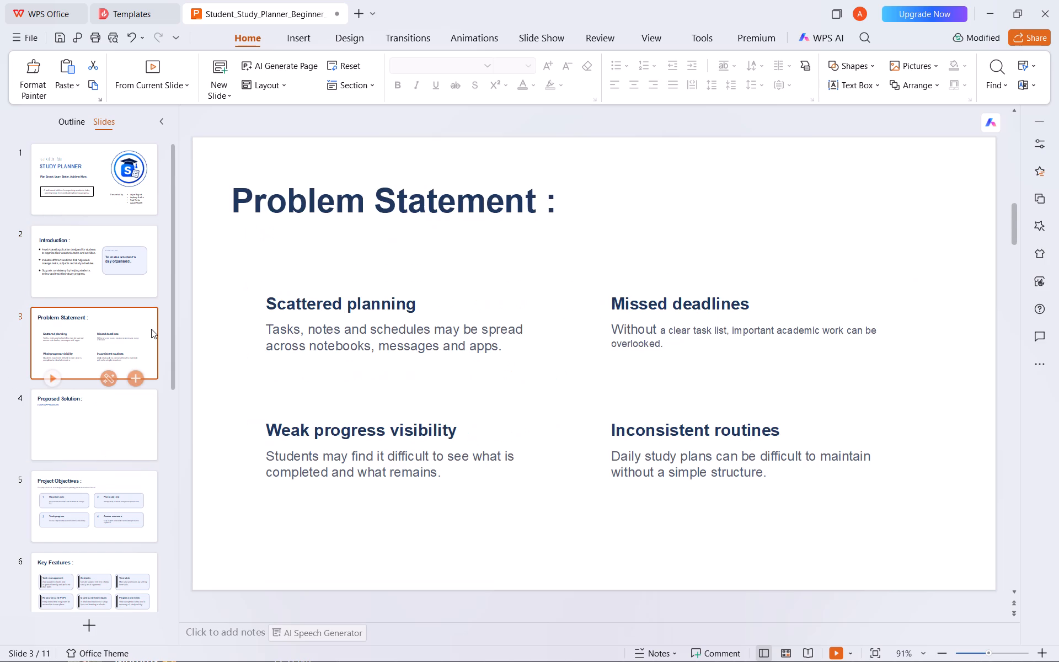
Add a text box below the "(OUR APPROACH)" subtitle on the Proposed Solution slide.
left_click(116, 417)
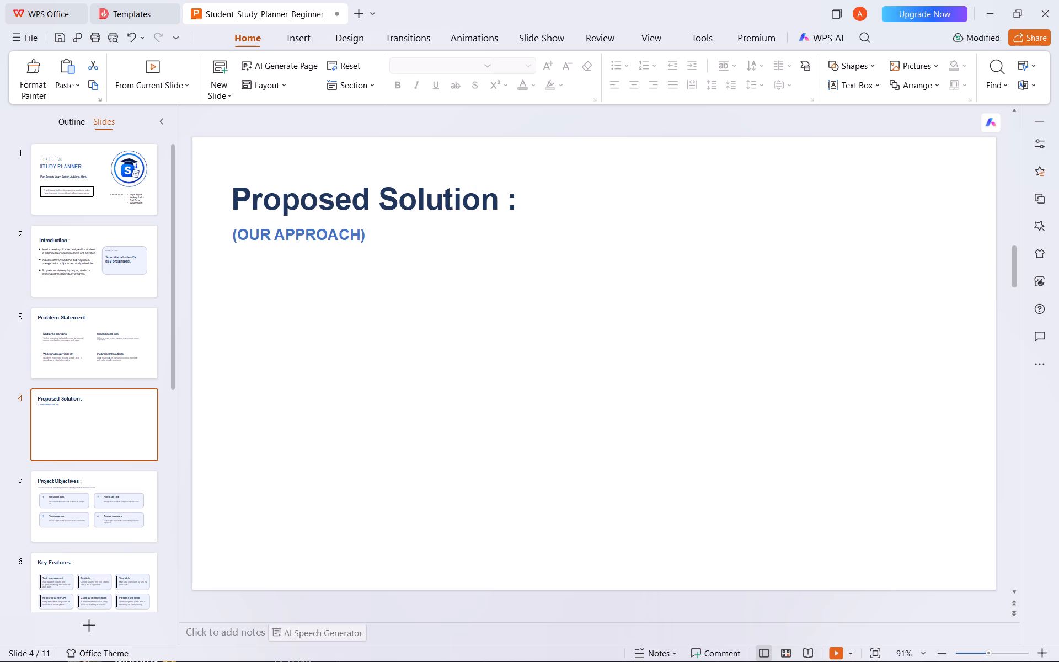
left_click(272, 289)
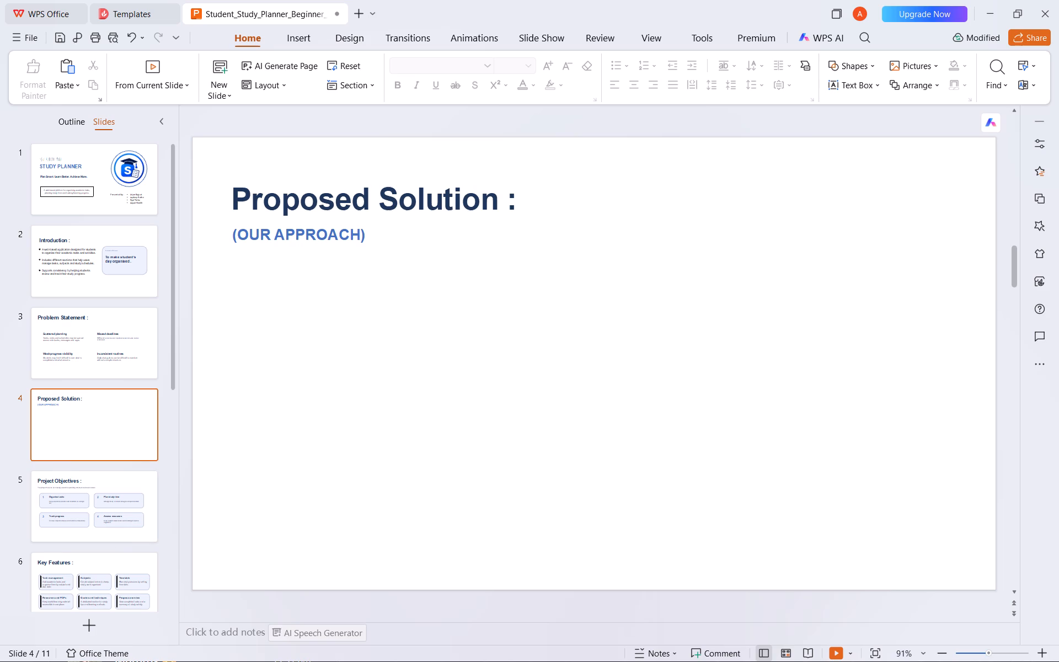
left_click(373, 246)
left_click(266, 309)
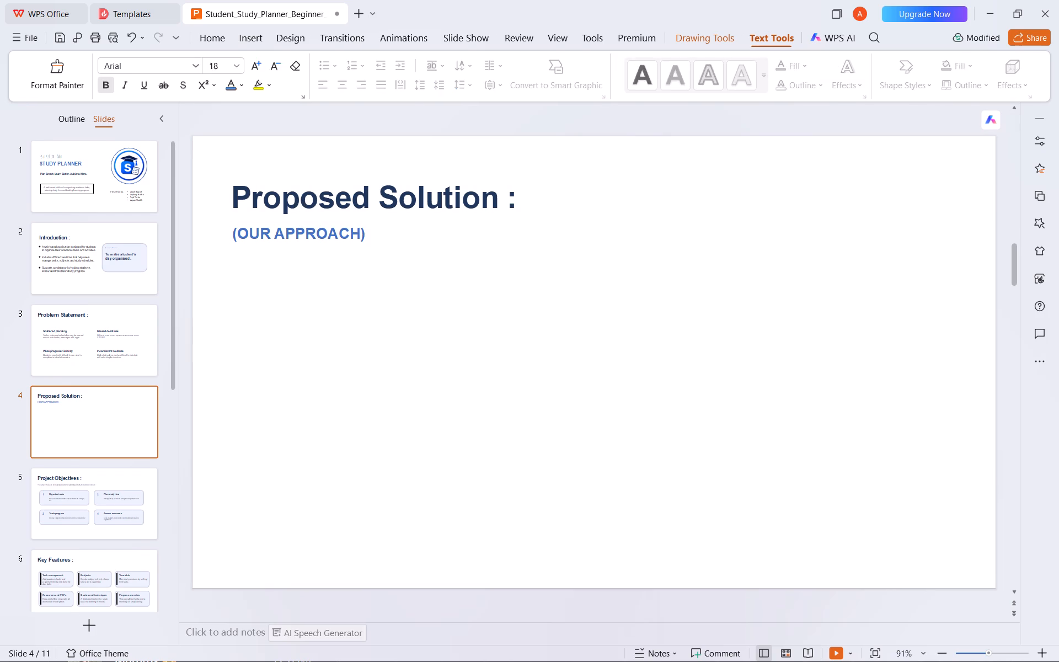
left_click(250, 286)
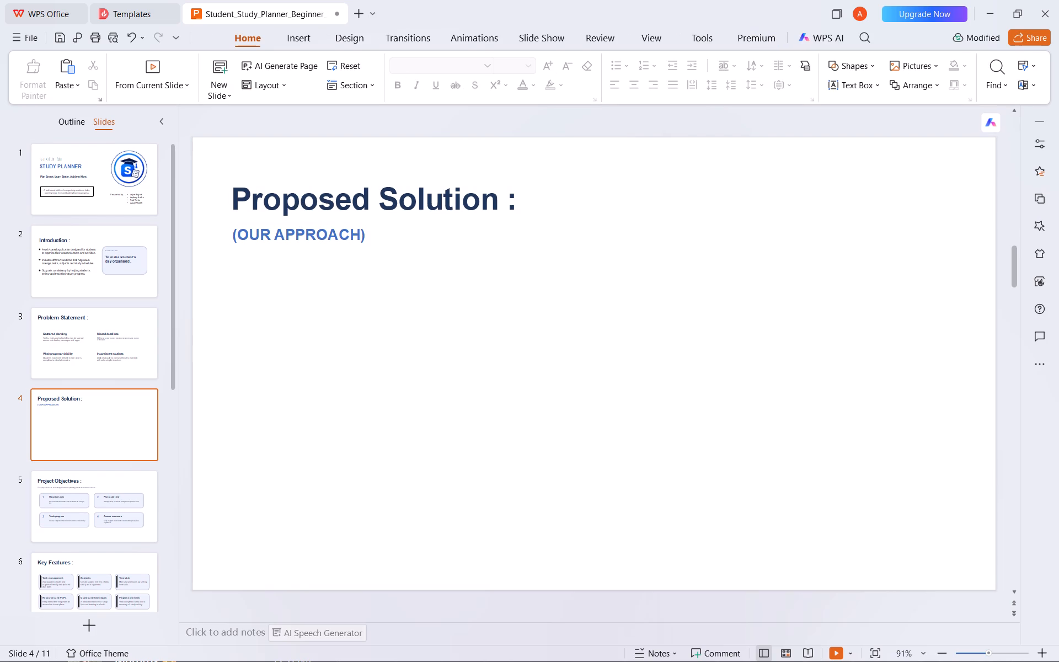
double_click(248, 263)
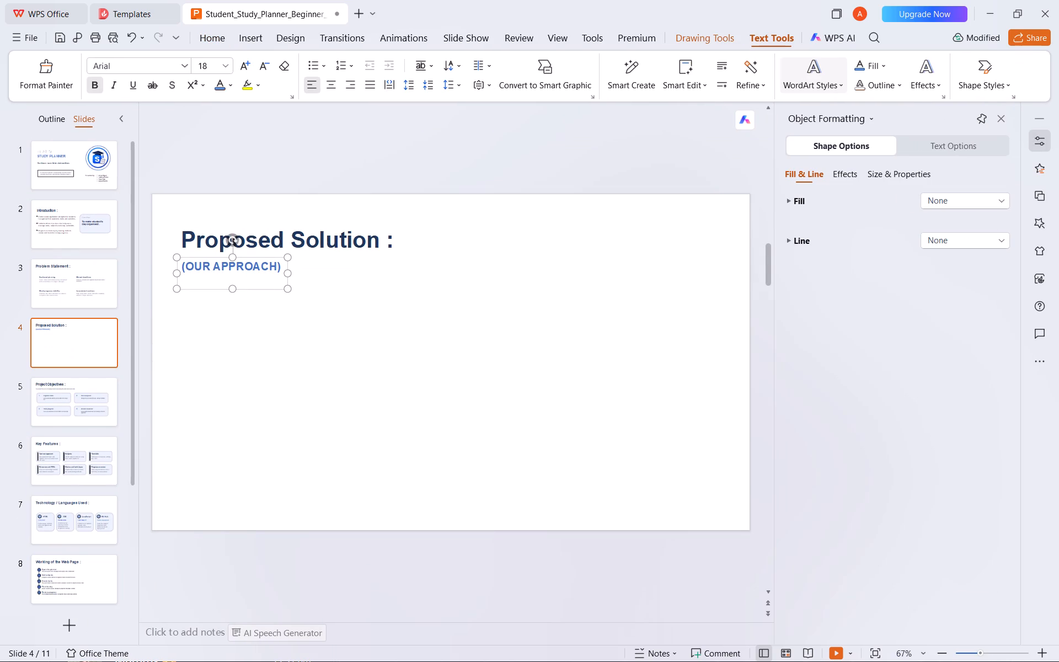
left_click(1003, 121)
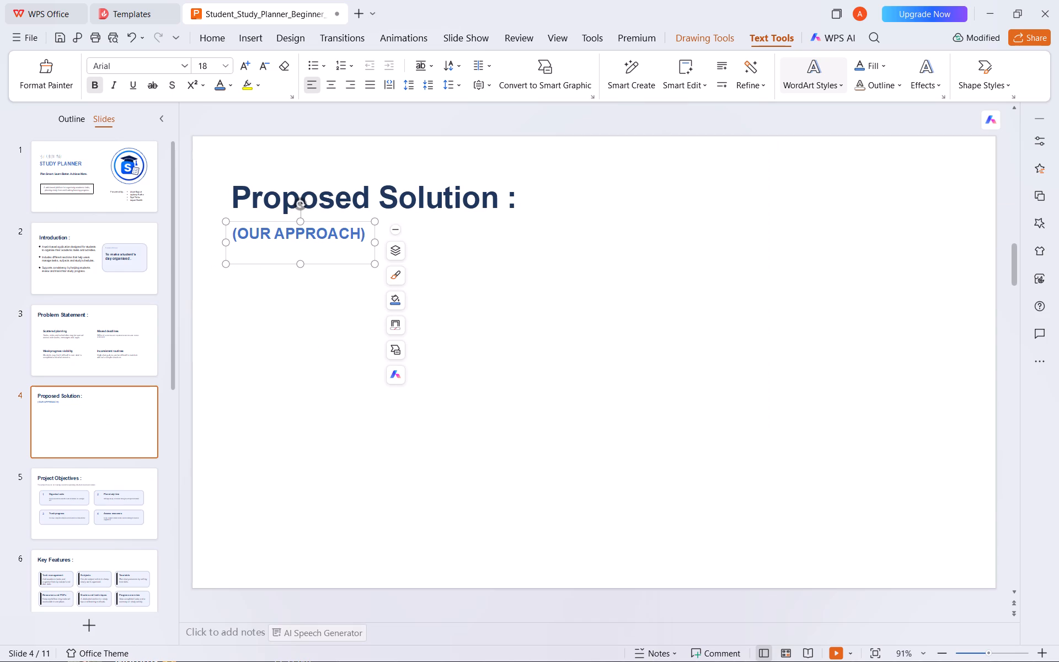
double_click(233, 283)
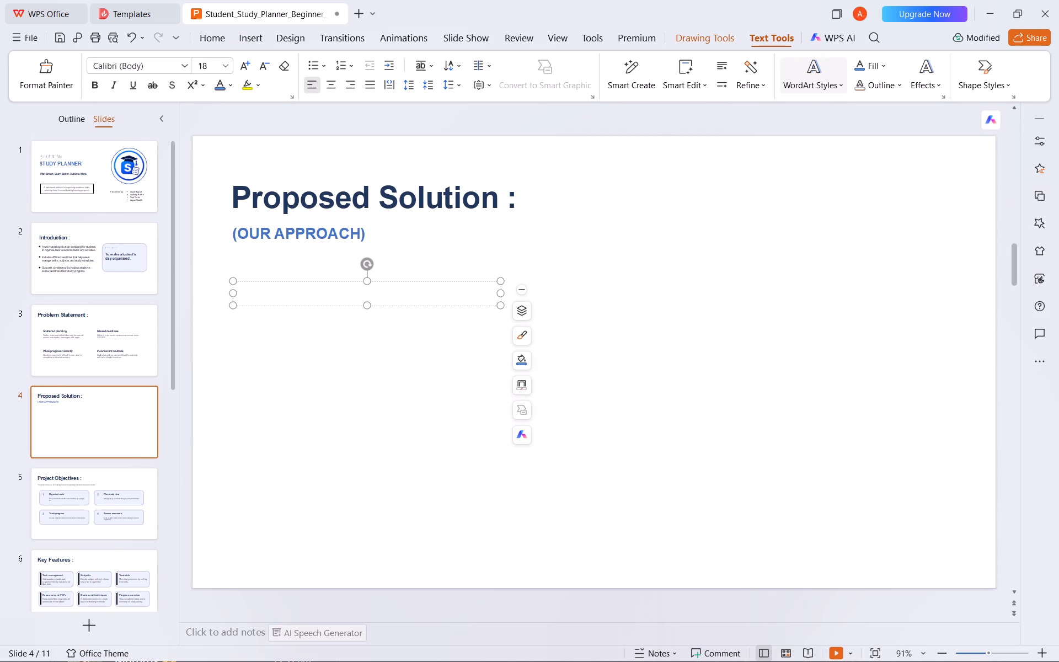
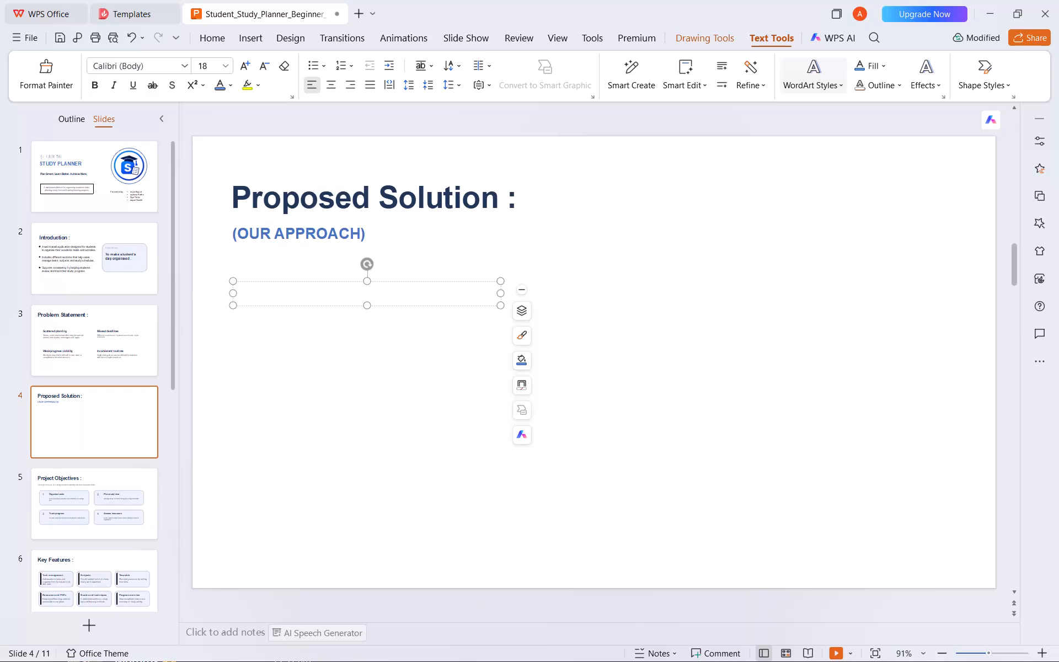
Paste the copied four-point solution text, from Centralised Dashboard to Structured Study Planning, into the new text box.
left_click(380, 292)
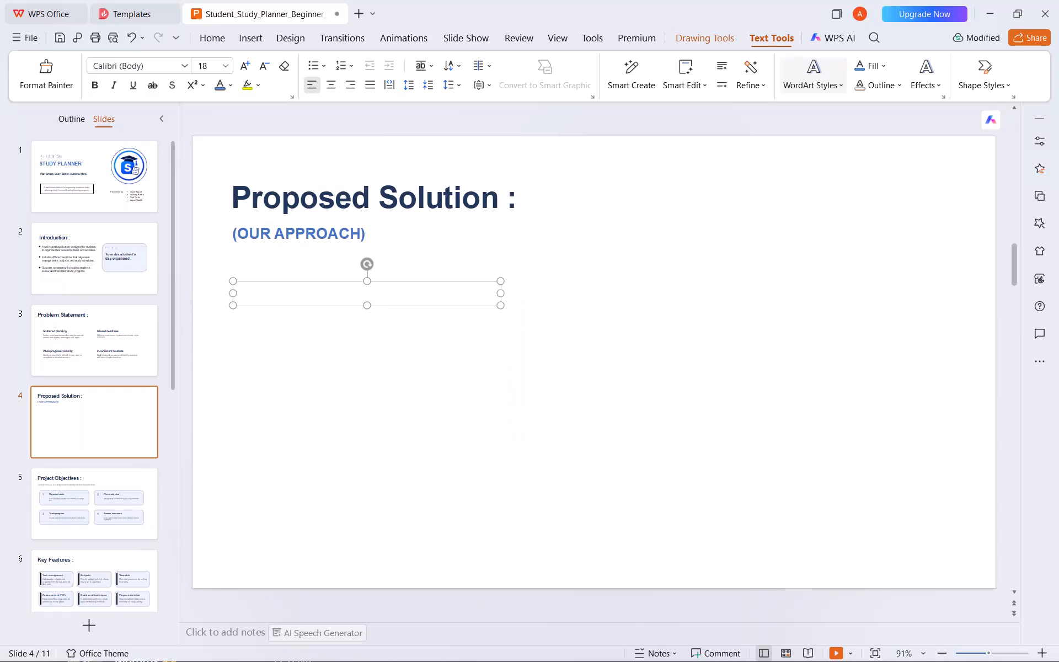
key("ctrl+v")
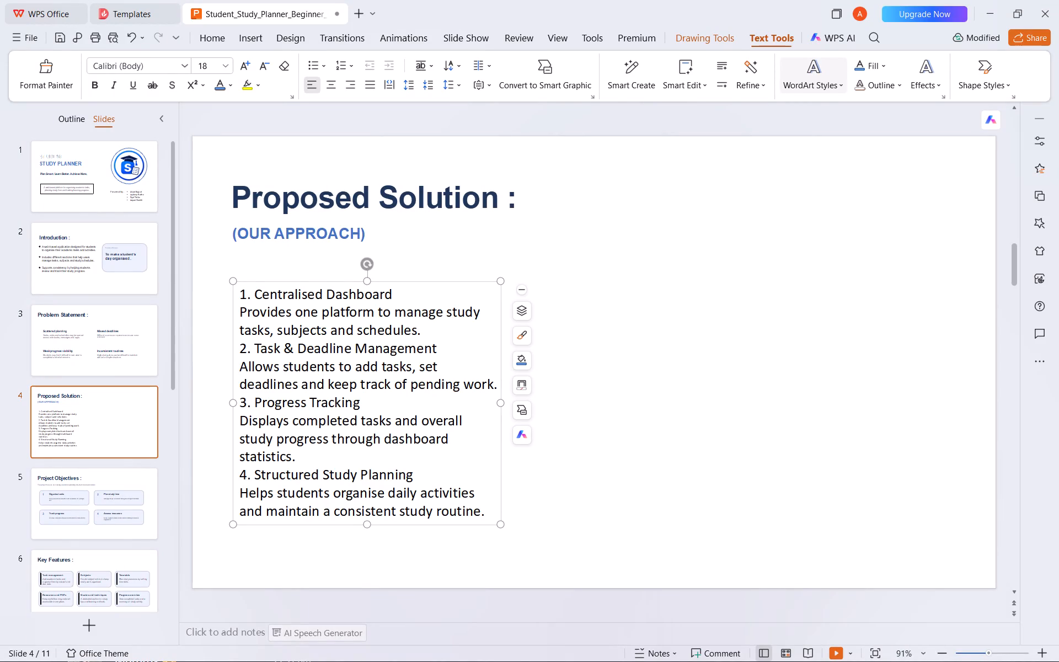
Widen the solution text box toward the slide's right margin so each description fits on one line.
right_click_drag(498, 401, 698, 383)
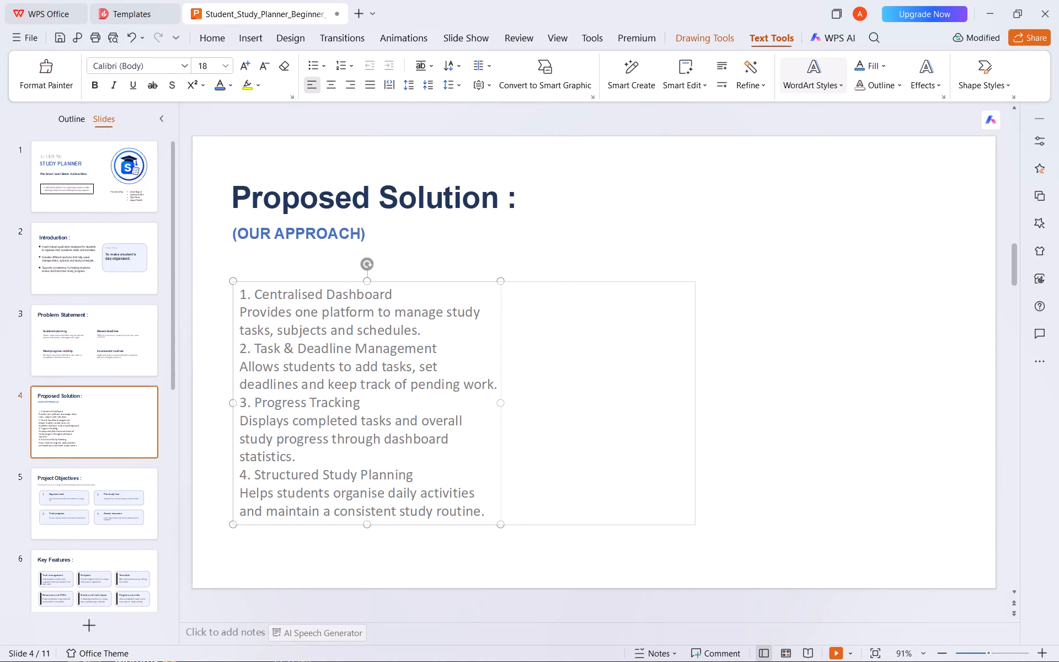
right_click_drag(698, 383, 900, 379)
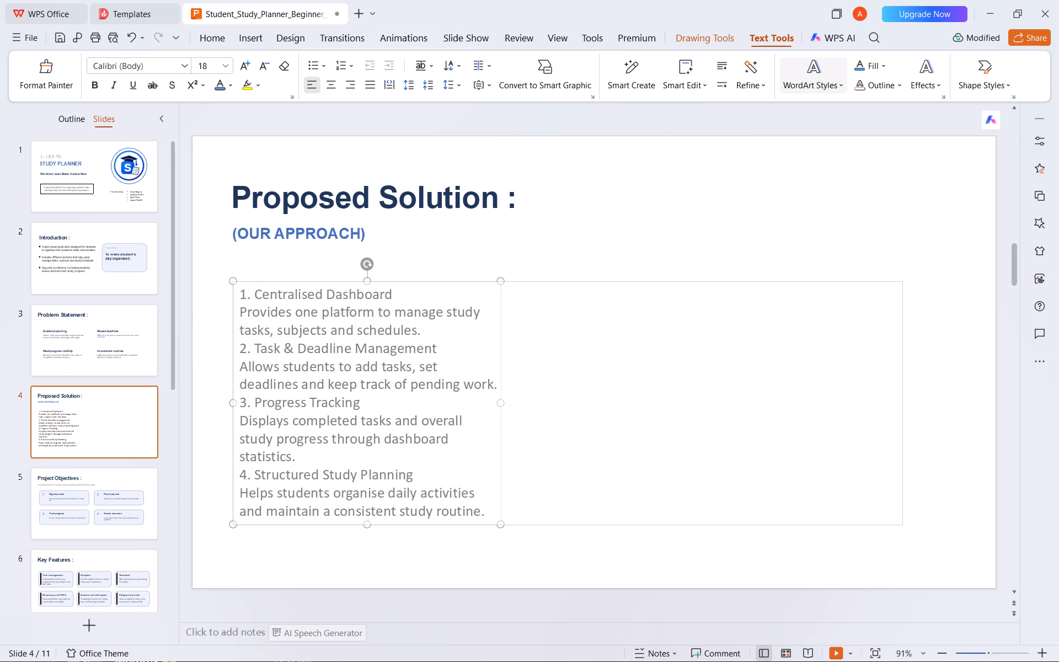
right_click_drag(900, 379, 933, 381)
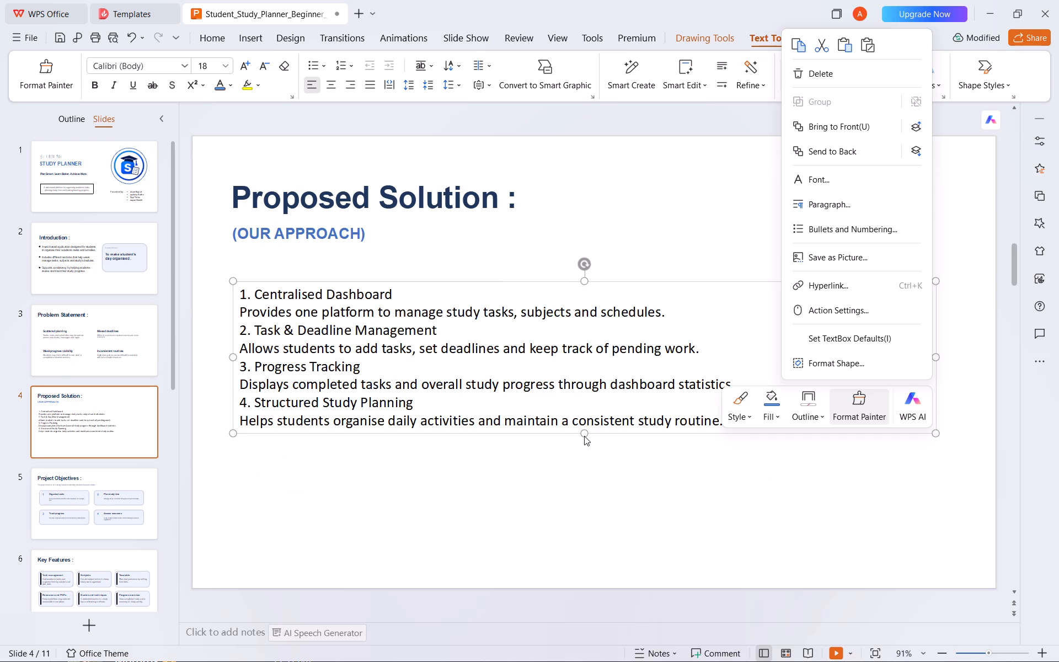
Set the font size of all text in the solution text box to 24.
left_click(609, 355)
key("ctrl+a")
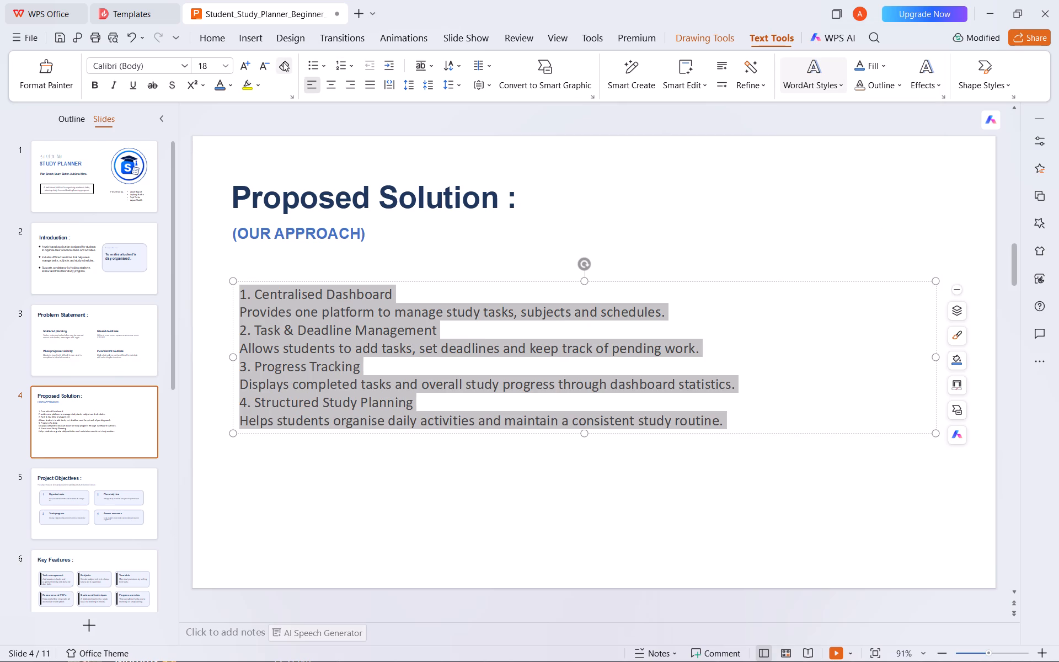
left_click(230, 65)
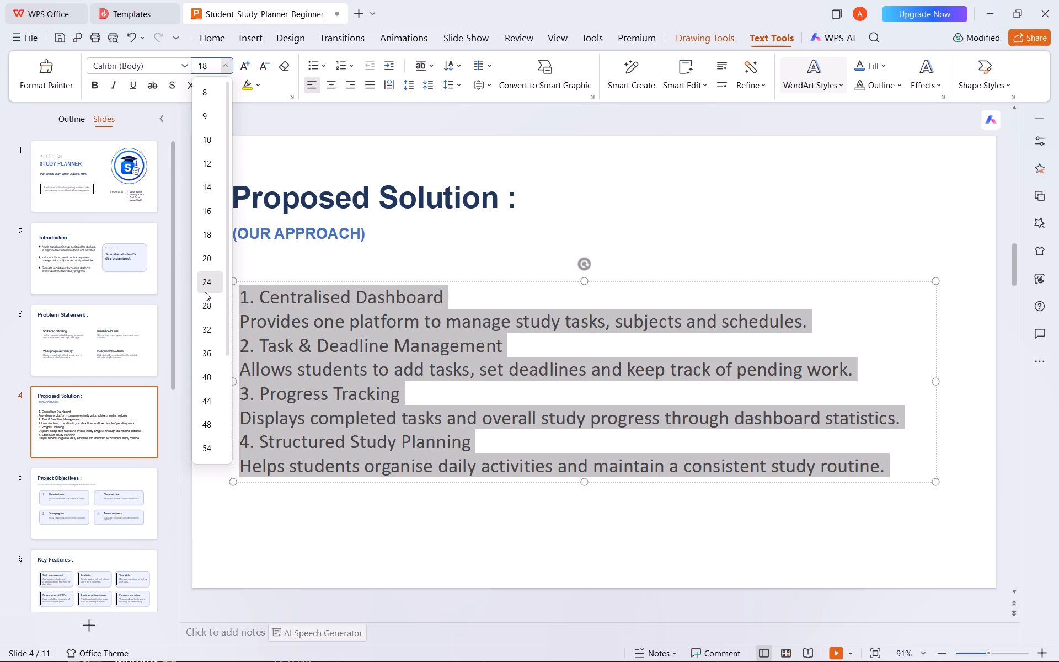
left_click(205, 292)
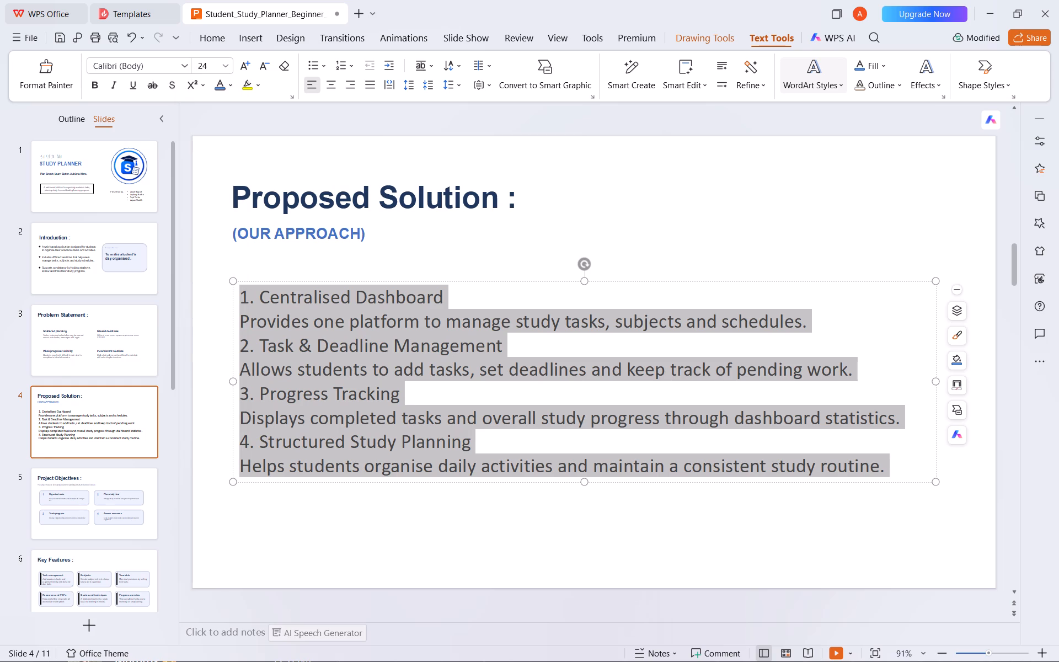
left_click(569, 196)
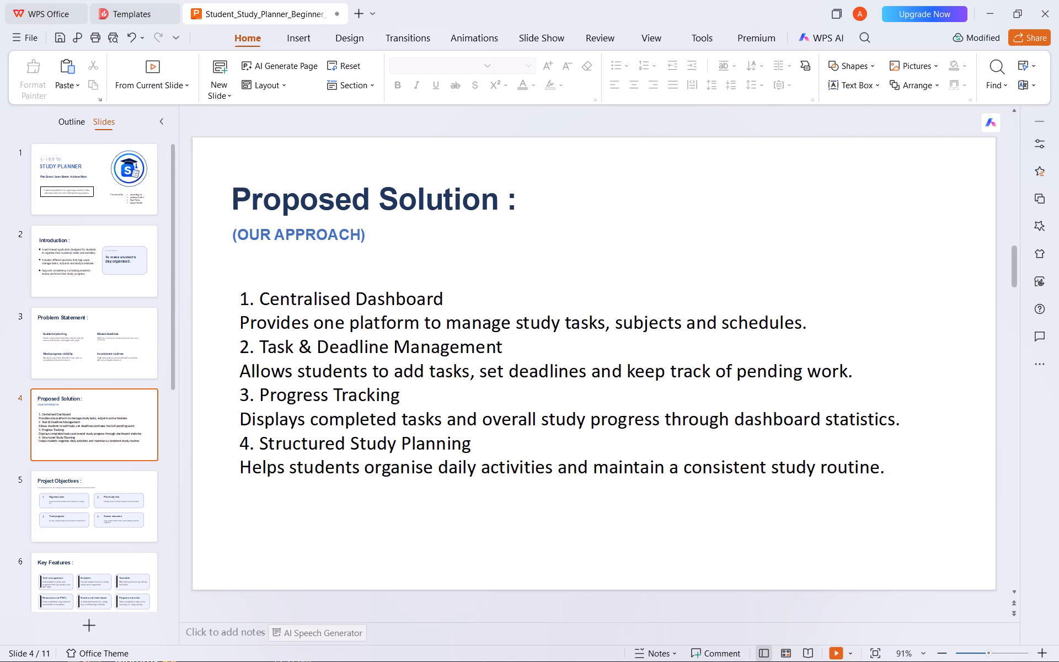
Indent the description lines under Centralised Dashboard and Task & Deadline Management by four spaces each.
left_click(241, 321)
key("space")
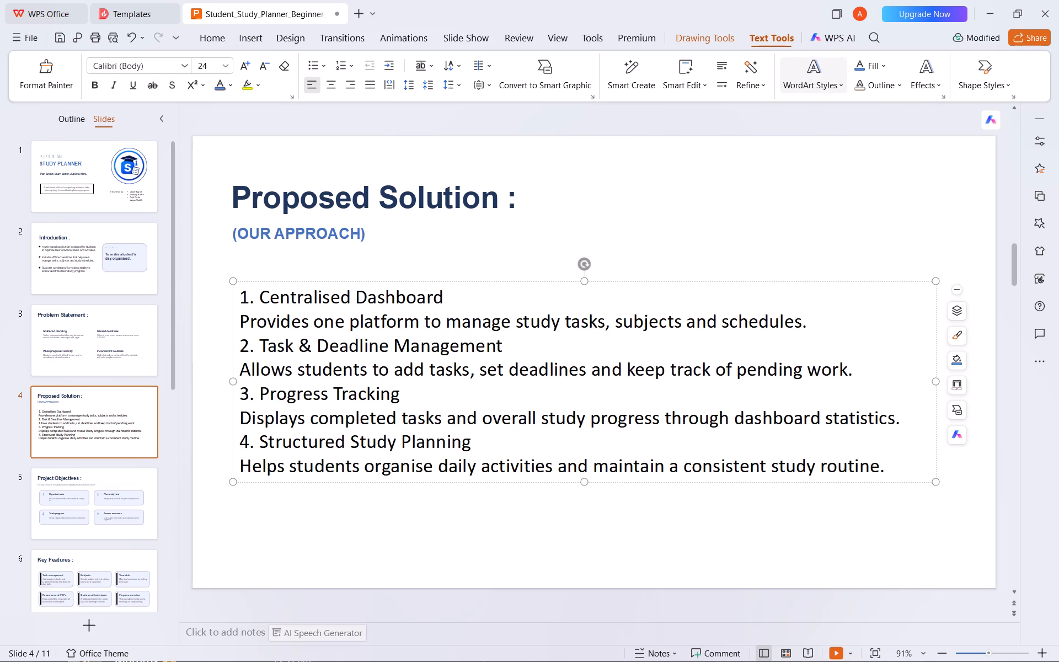
key("space")
key("space")
key("space")
key("space")
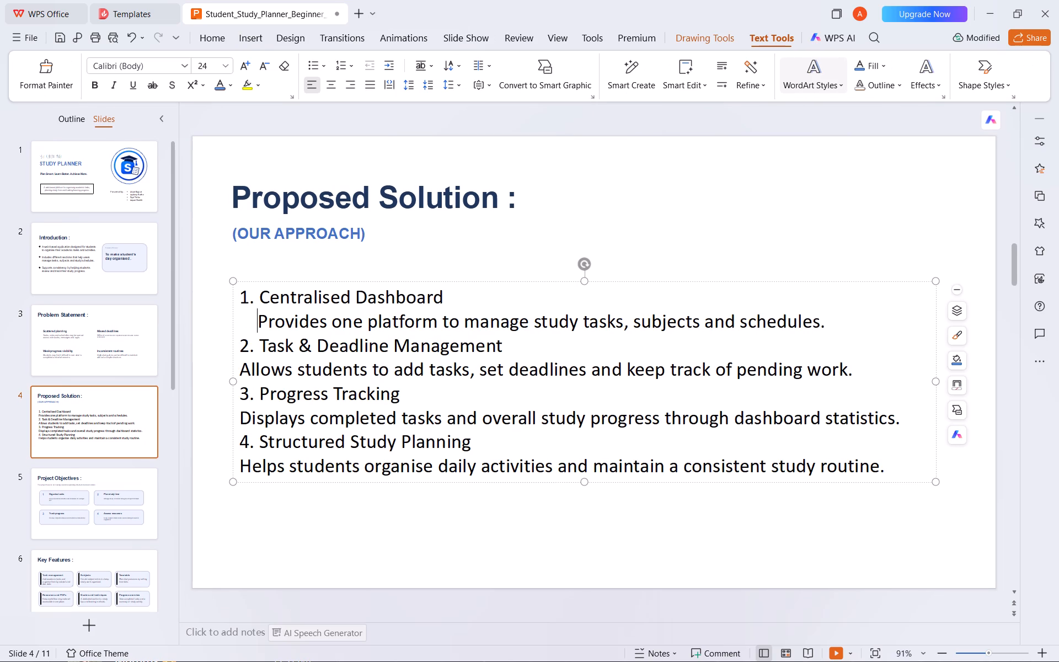
key("BackSpace")
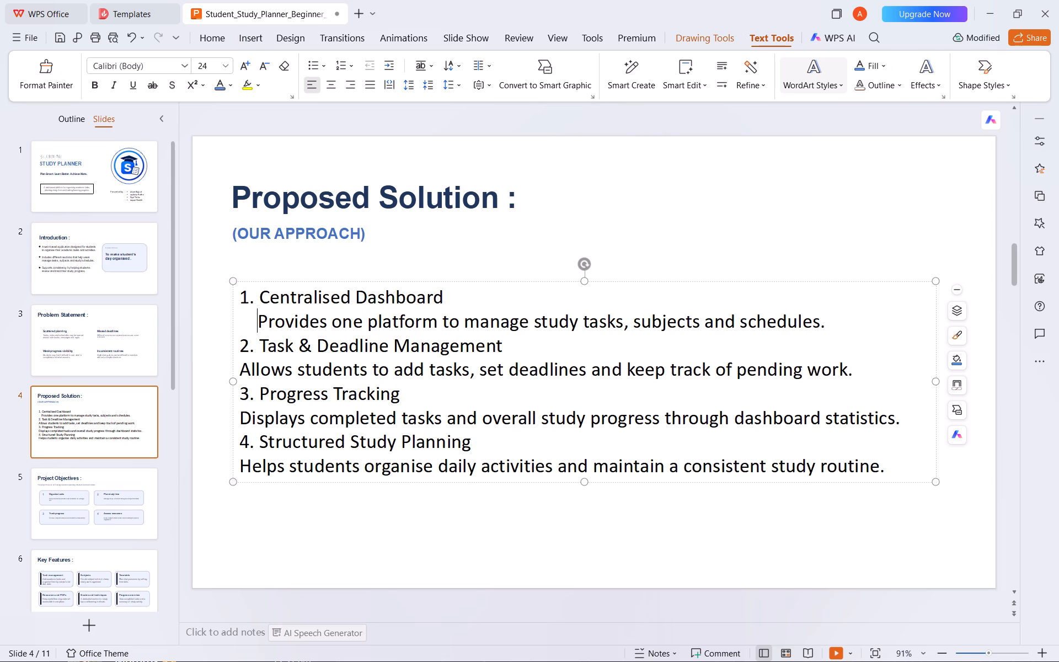
left_click(239, 370)
key("space")
key("space")
key("space")
key("space")
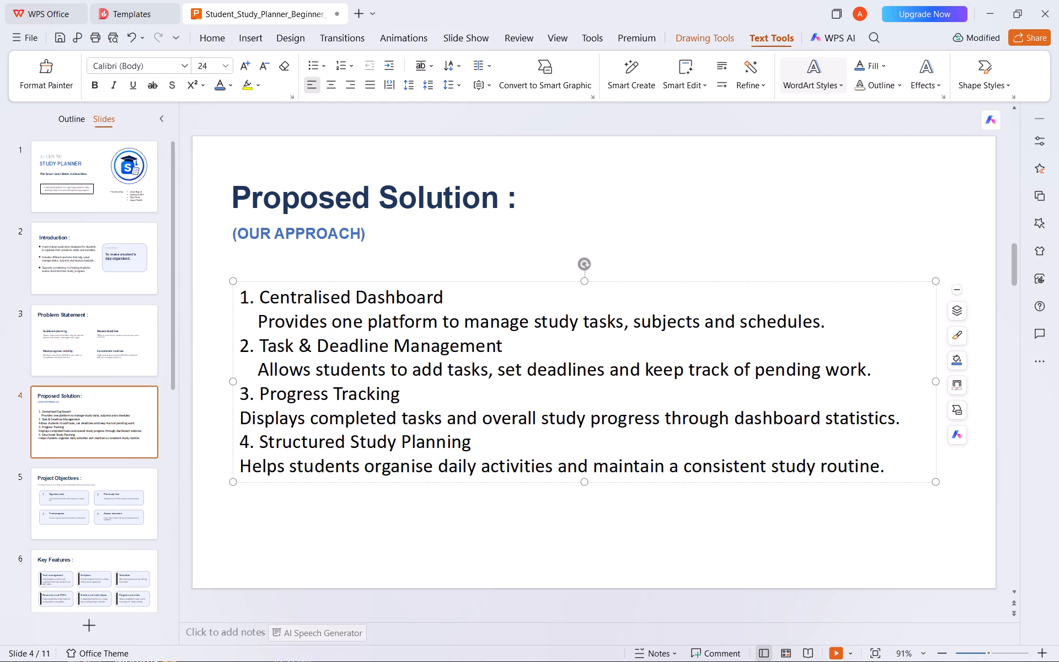
Indent the description lines under Progress Tracking and Structured Study Planning by four spaces each.
left_click(239, 416)
key("space")
key("space")
key("space")
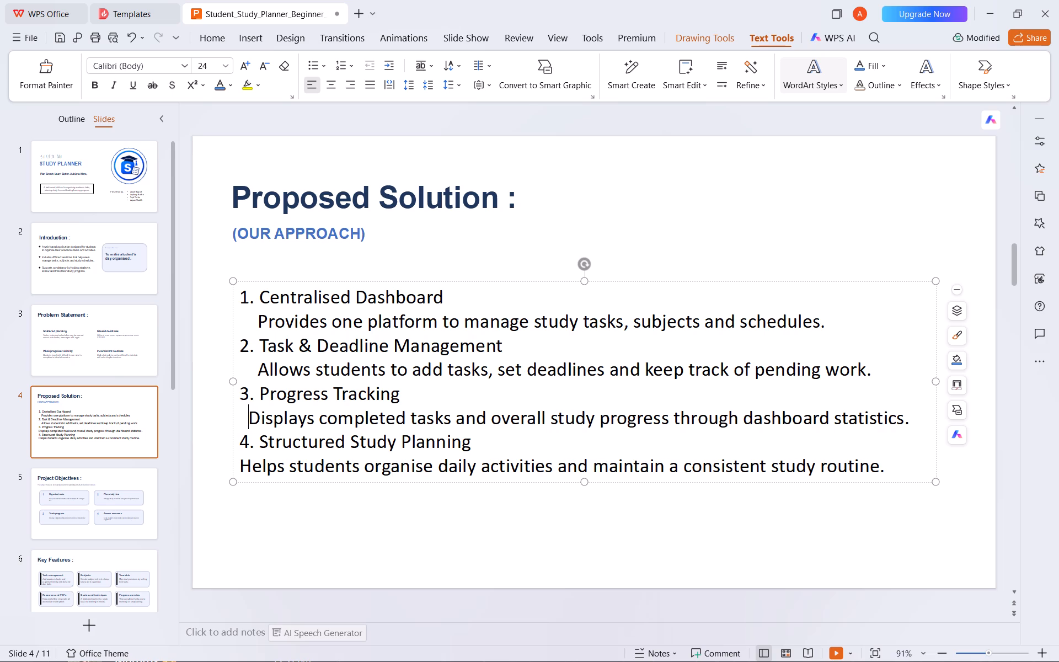
key("space")
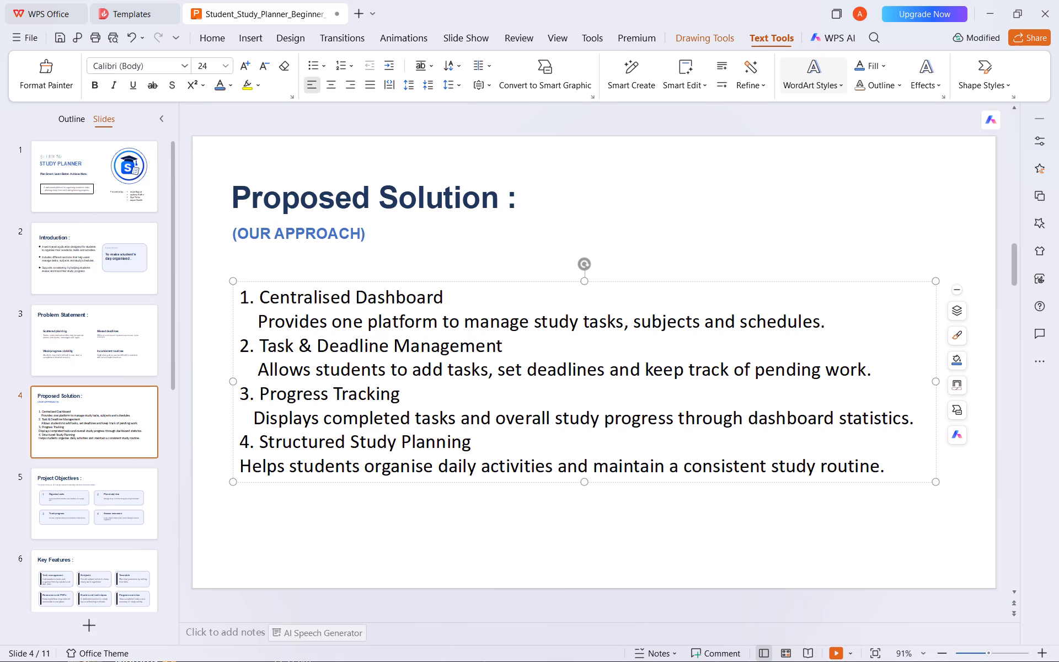
left_click(240, 469)
key("space")
key("space")
key("space")
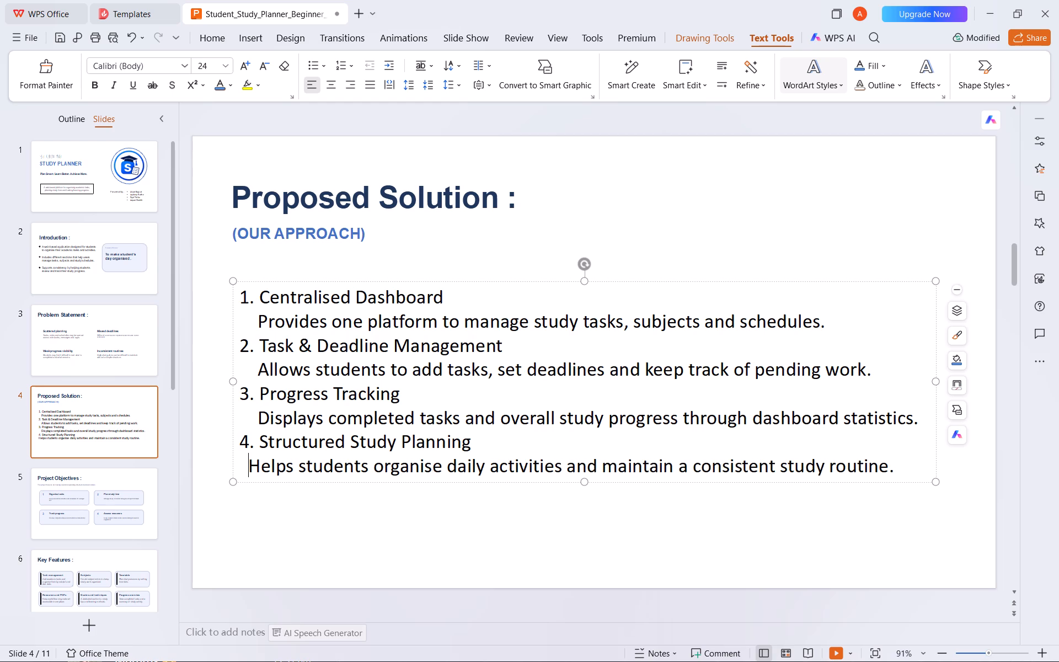
key("space")
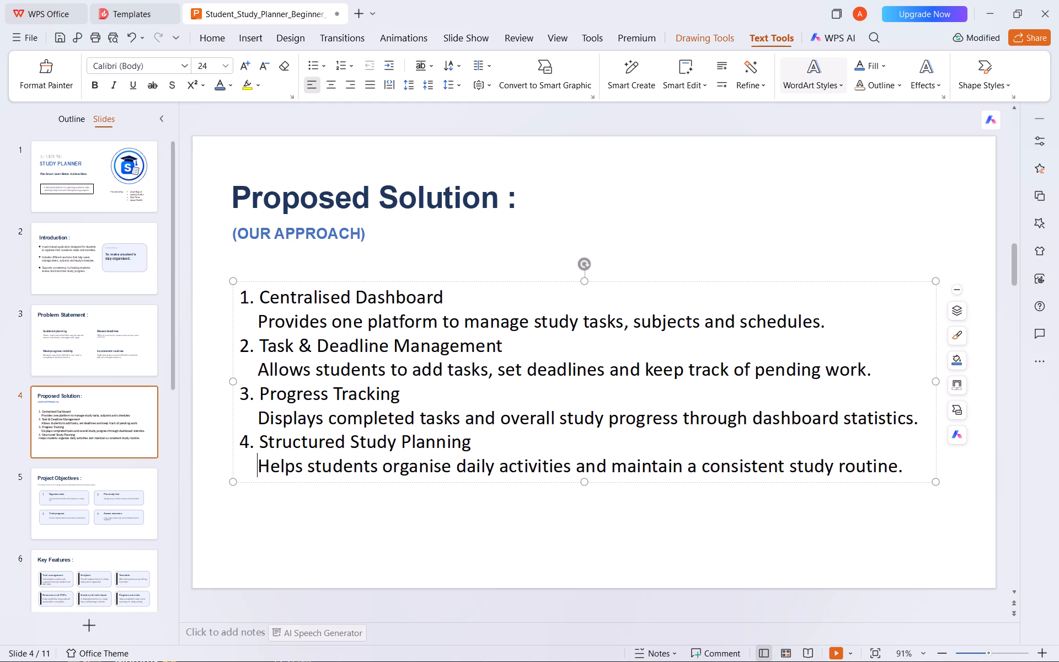
left_click(602, 154)
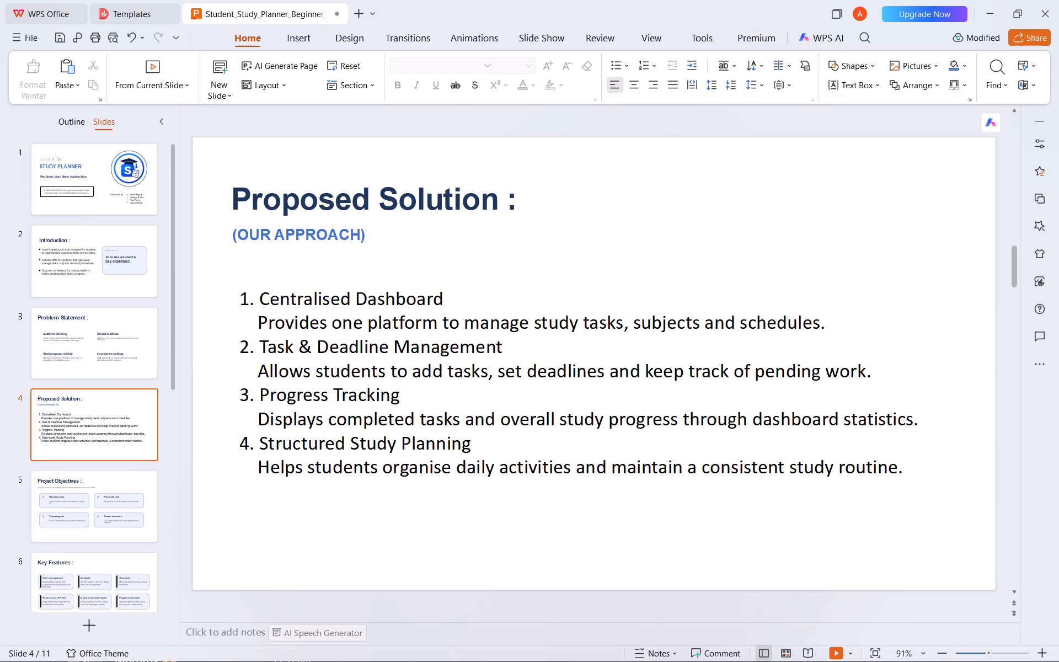
Add a space and a colon after each of the four numbered headings in the solution text box.
left_click(456, 298)
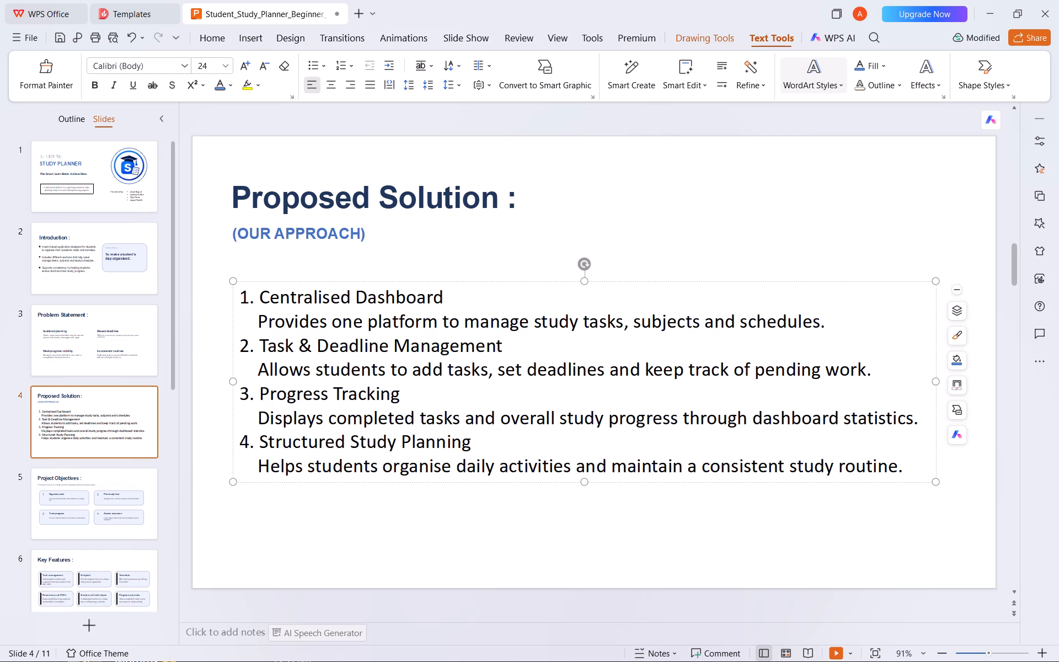
key("space")
key("ctrl+semicolon")
key("BackSpace")
key("shift+colon")
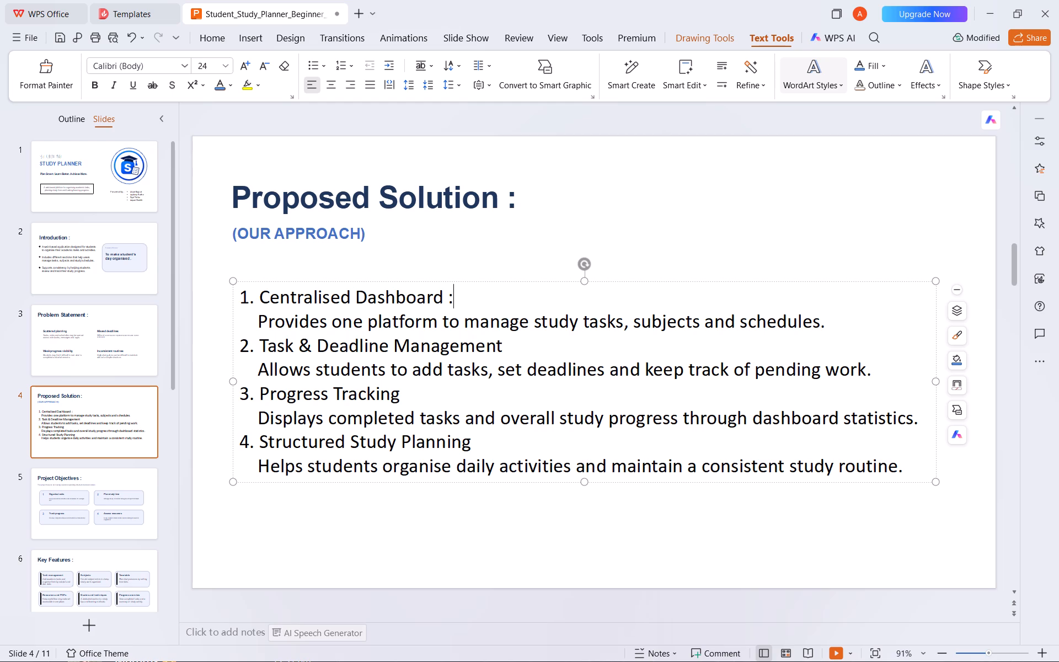
left_click(504, 341)
key("space")
key("shift+colon")
left_click(397, 395)
key("space")
type(":")
left_click(470, 442)
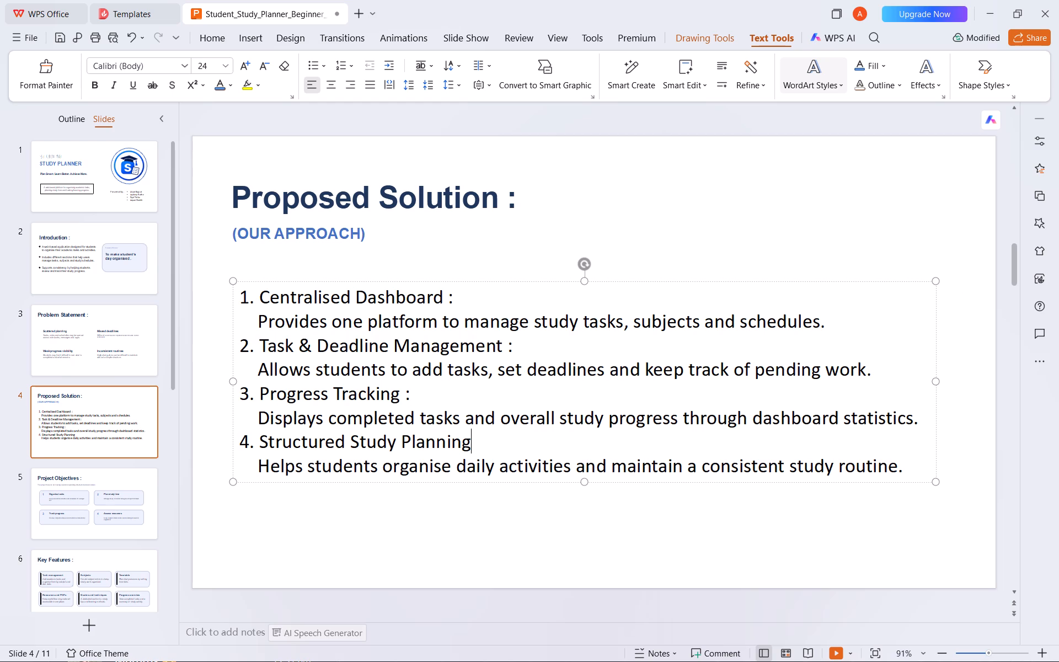
key("space")
key("shift+colon")
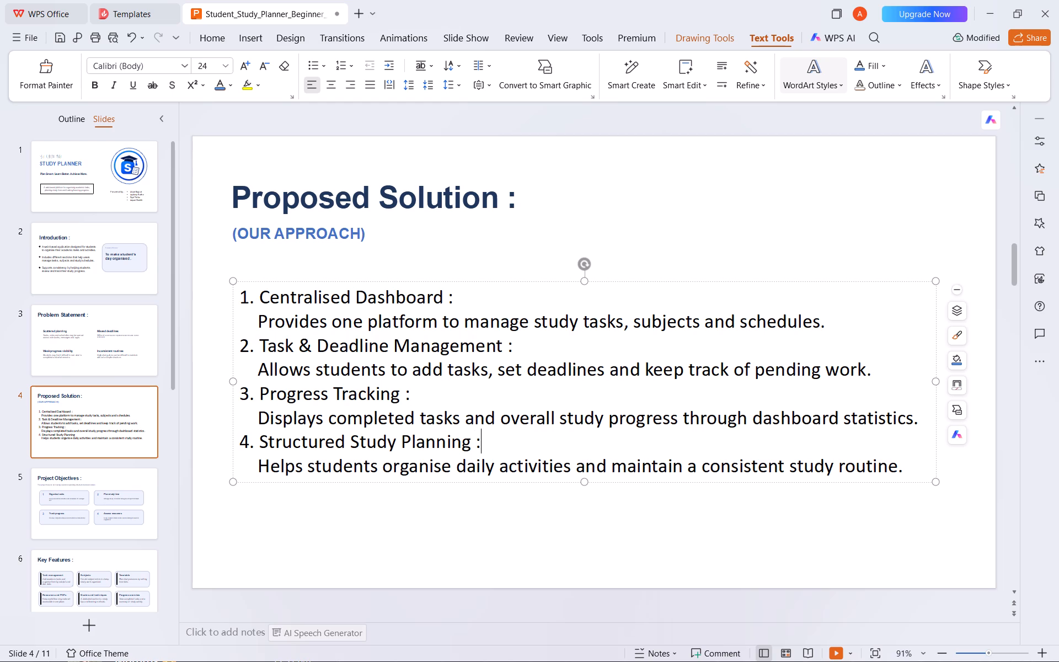
left_click(643, 168)
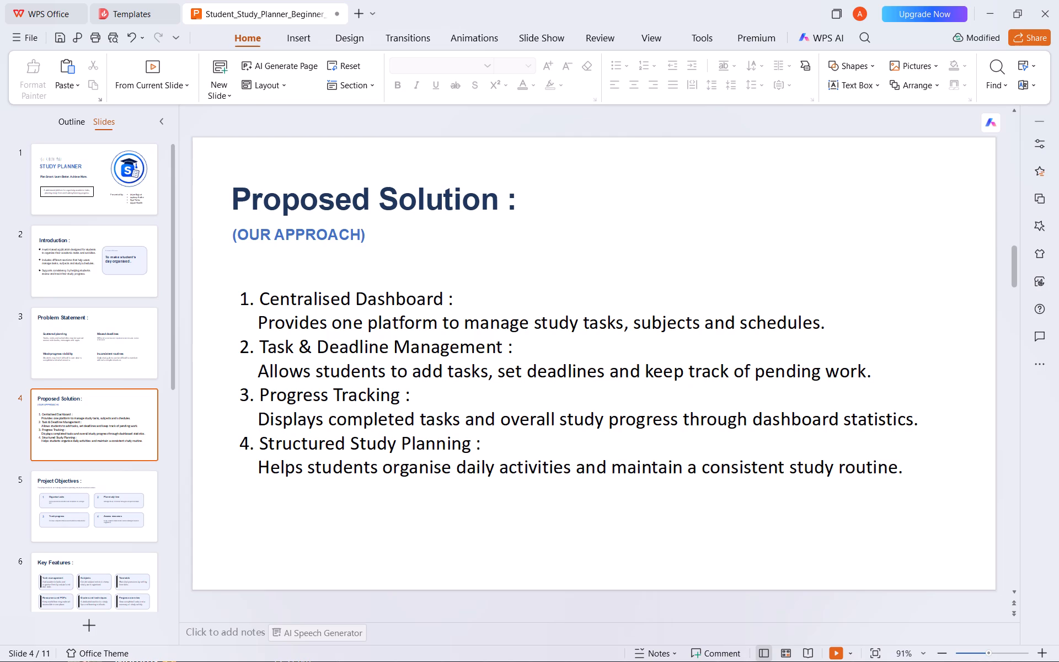
Move the solution text box slightly up, closer to the "(OUR APPROACH)" subtitle.
left_click(234, 300)
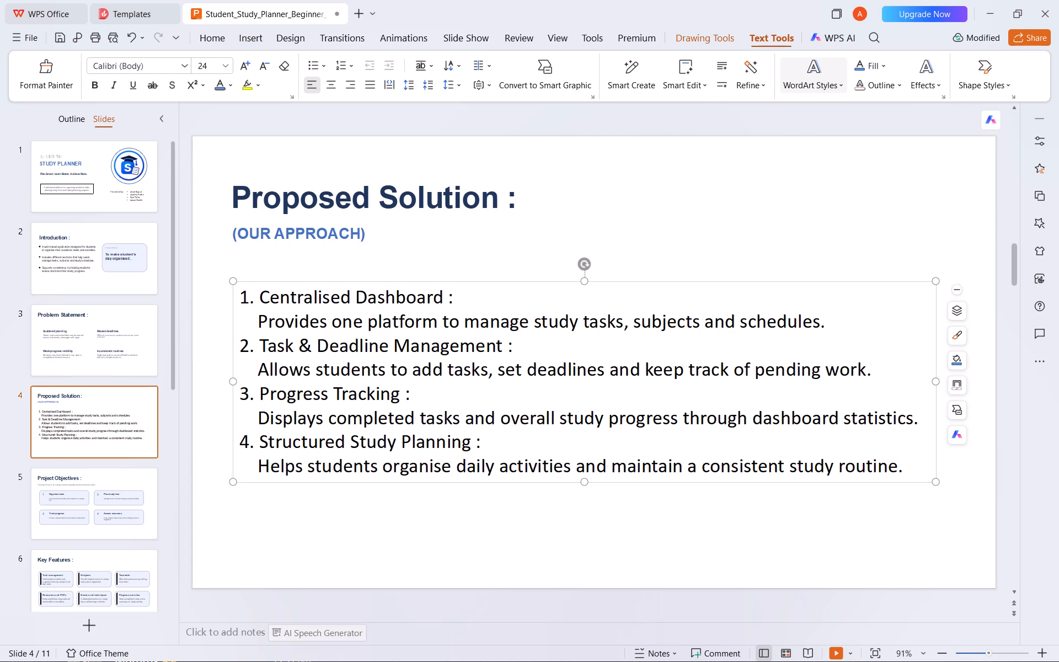
right_click_drag(577, 281, 573, 268)
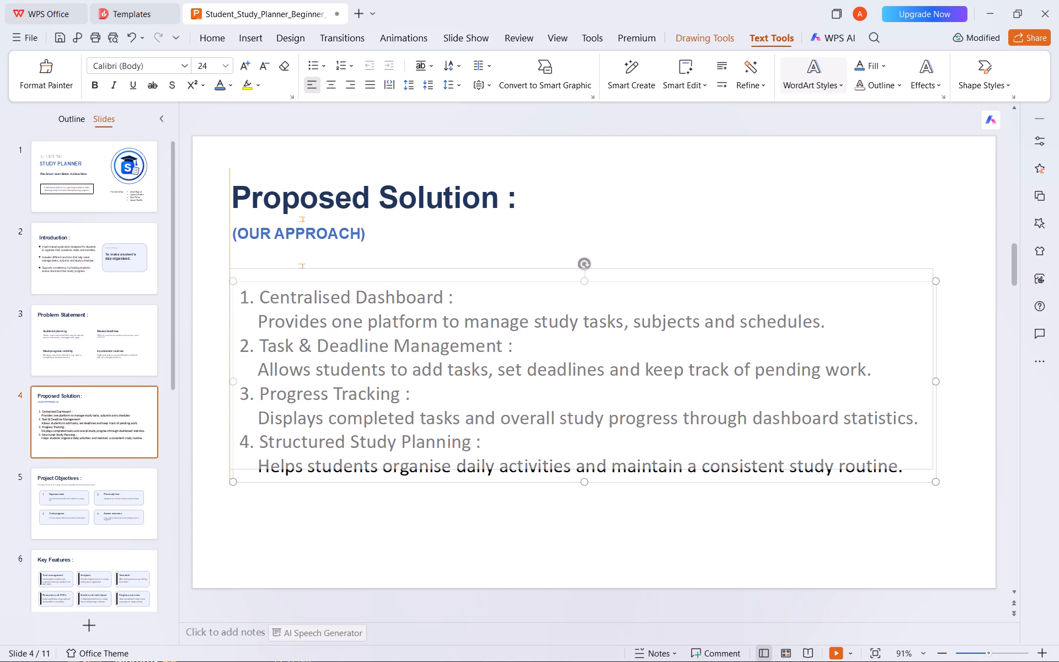
right_click_drag(573, 268, 574, 260)
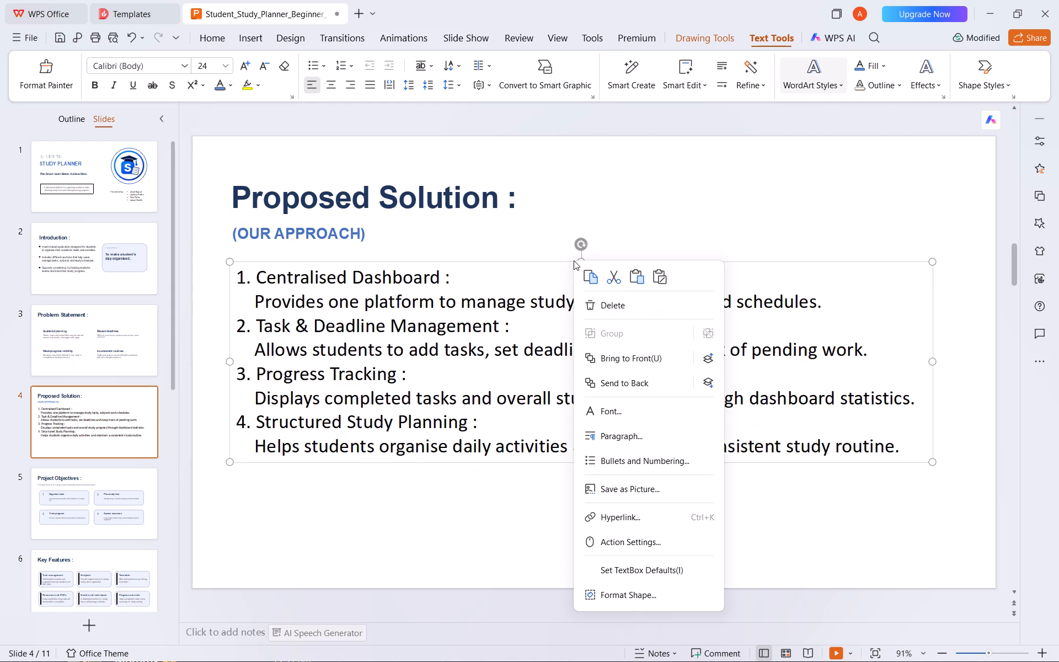
Insert a blank line after each of the first three descriptions to separate the four numbered points.
left_click(830, 304)
key("Return")
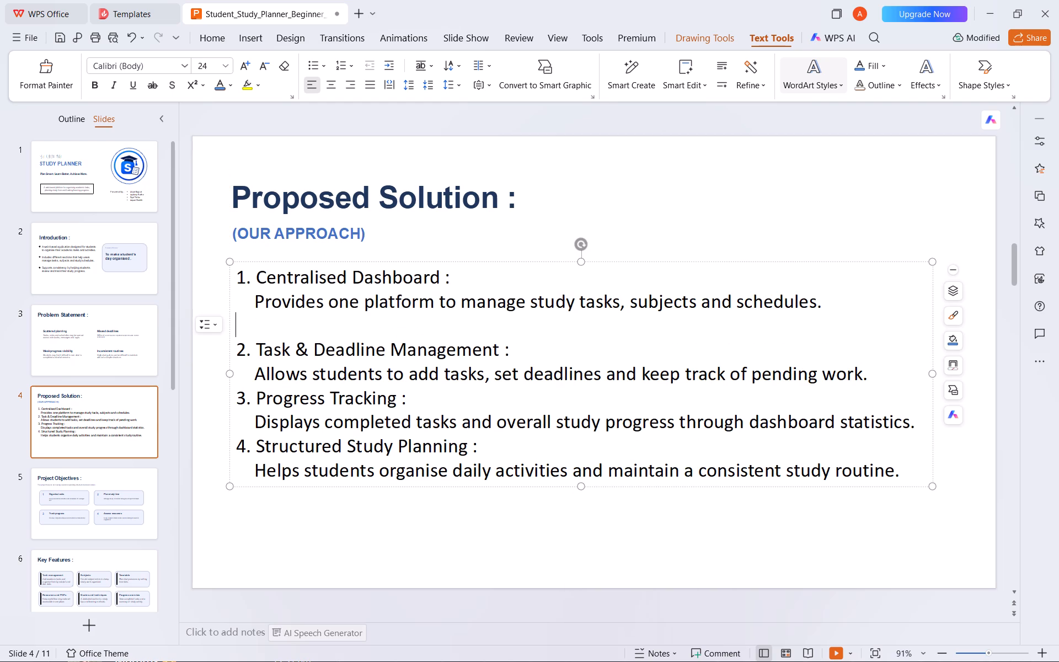
left_click(873, 378)
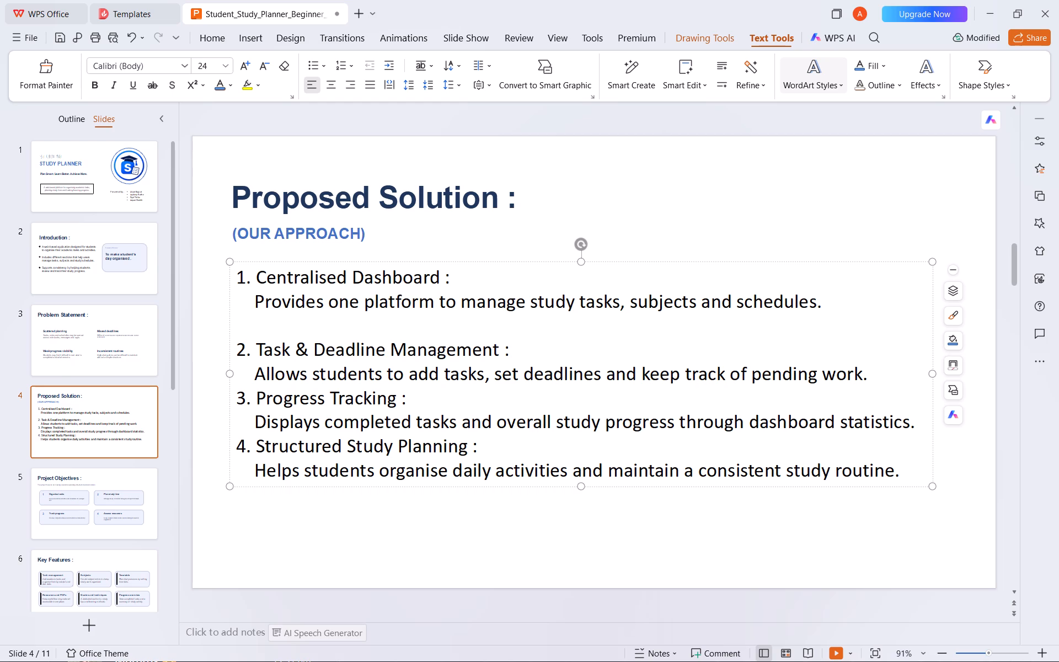
key("Return")
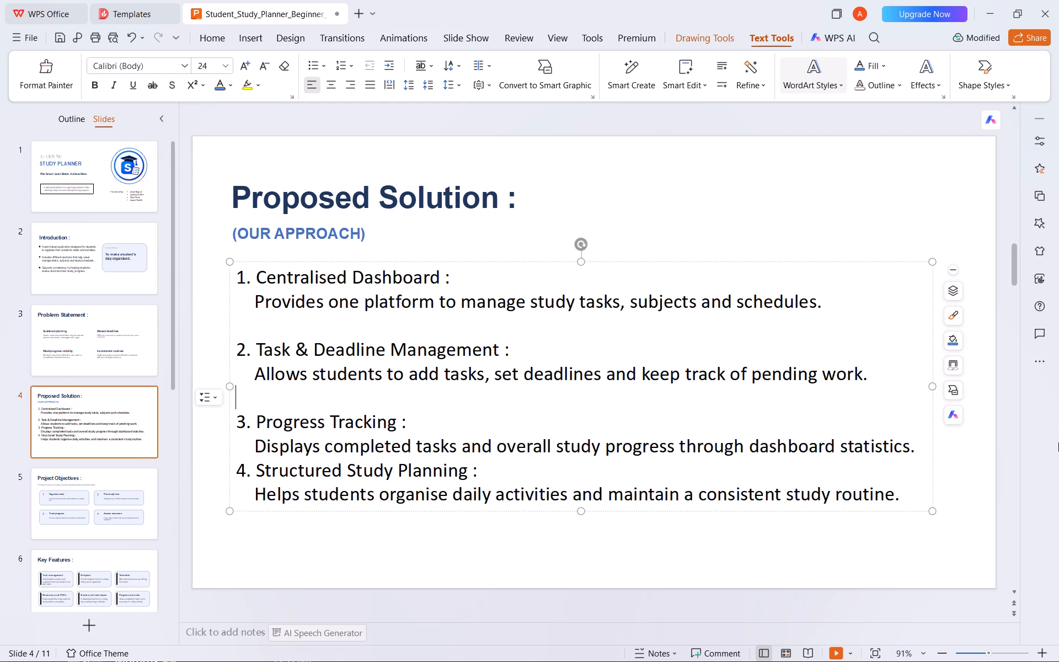
left_click(1058, 488)
left_click(914, 447)
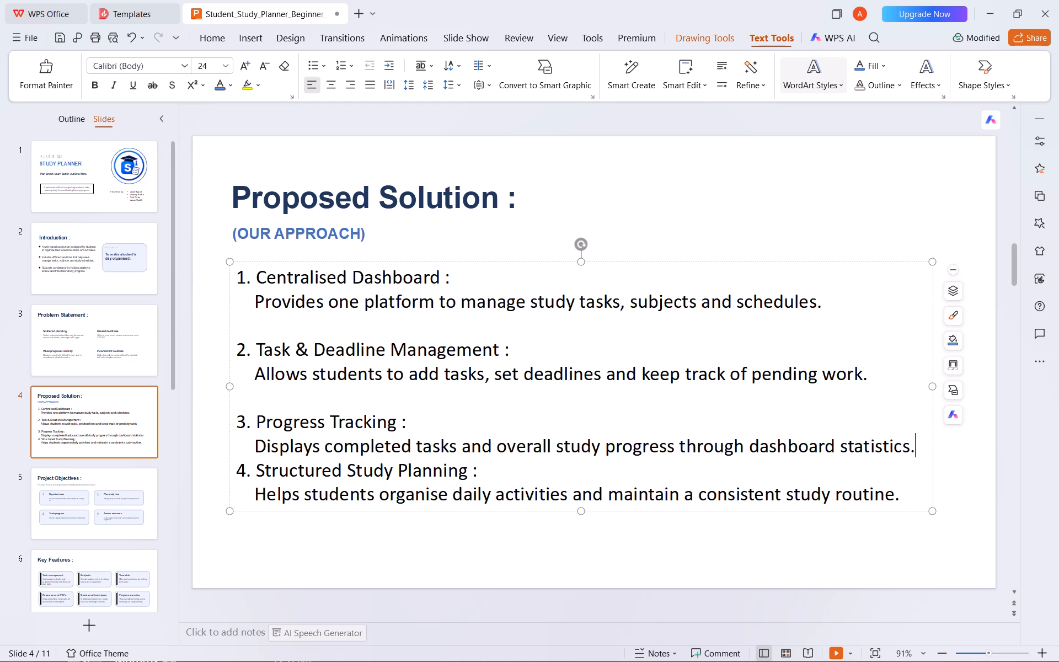
key("Return")
left_click(915, 204)
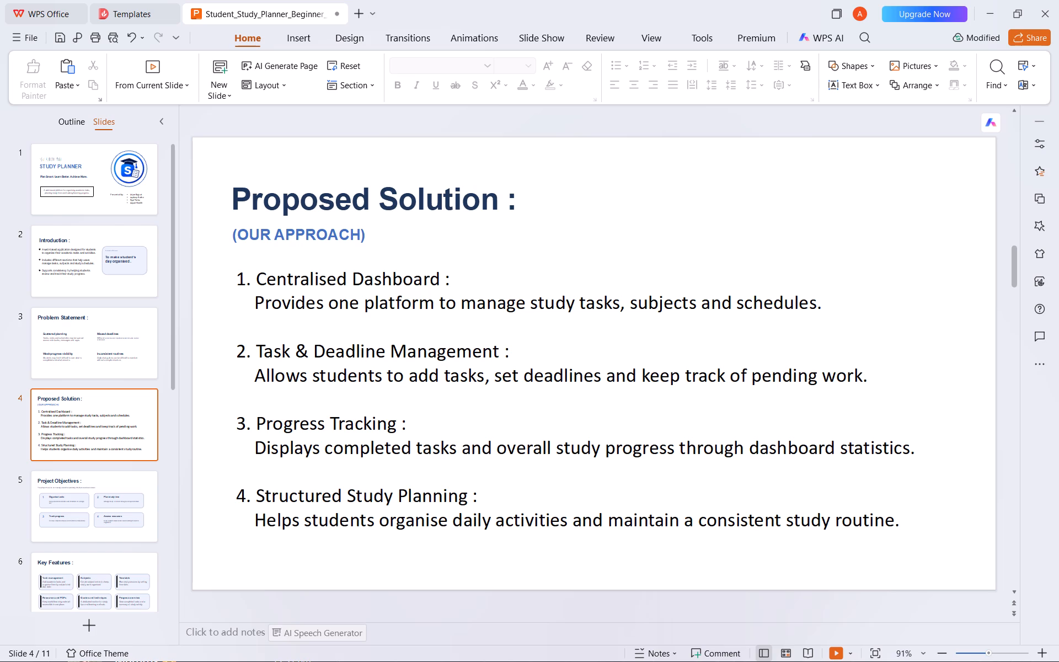
Return to the title slide to review the presentation from the beginning.
left_click(92, 156)
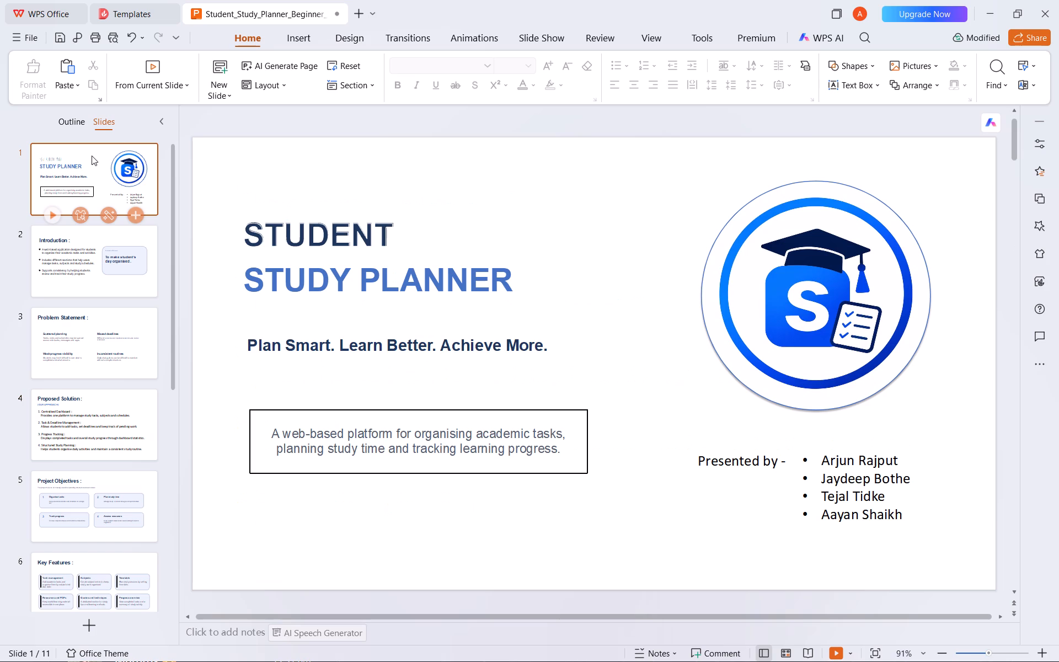
key("Down")
key("Up")
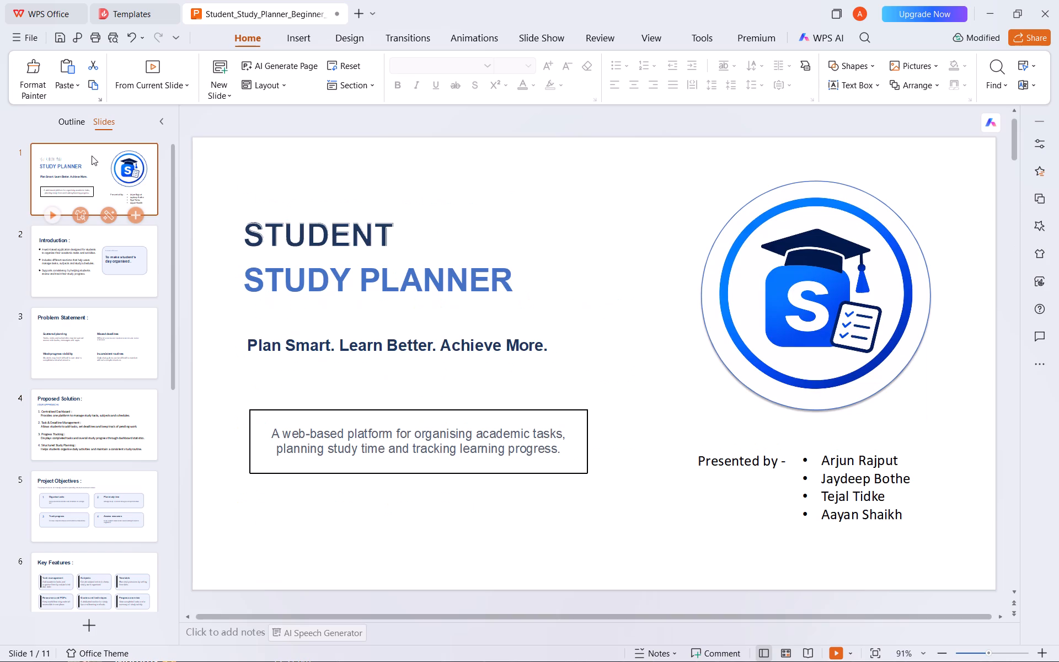
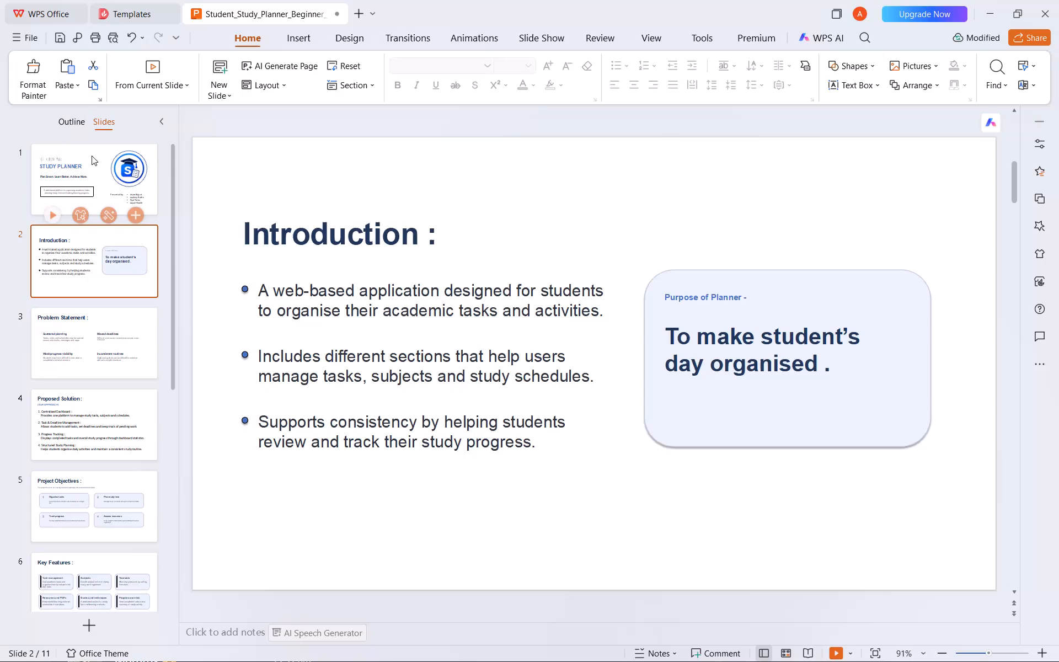
Review the first five slides, from the title slide to Project Objectives, comparing their content and layout, and return to the Problem Statement slide.
key("Up")
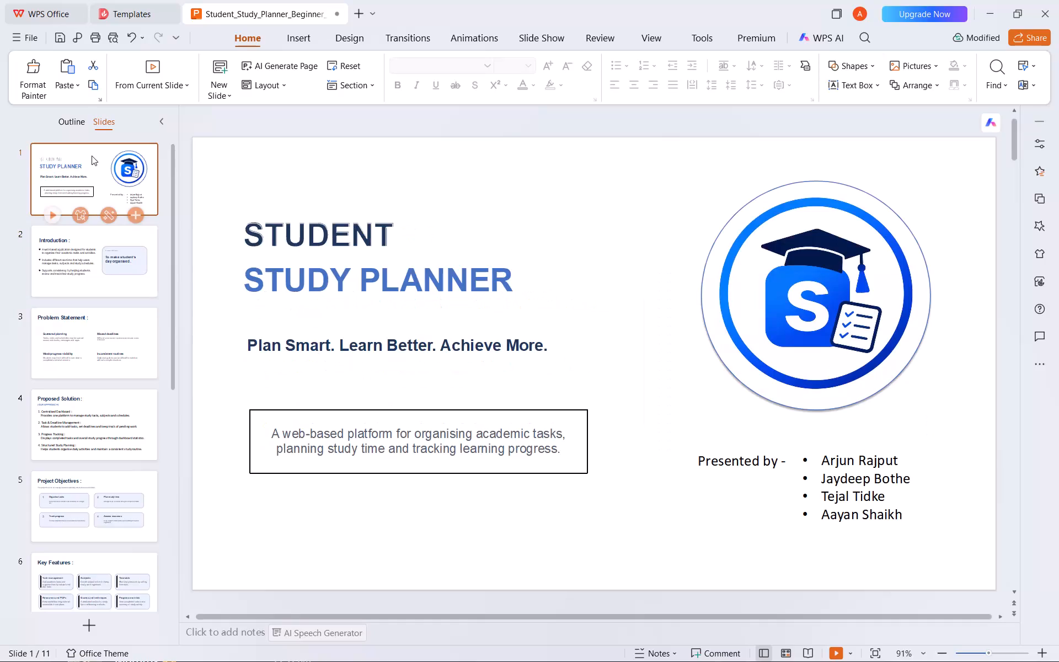
key("Down")
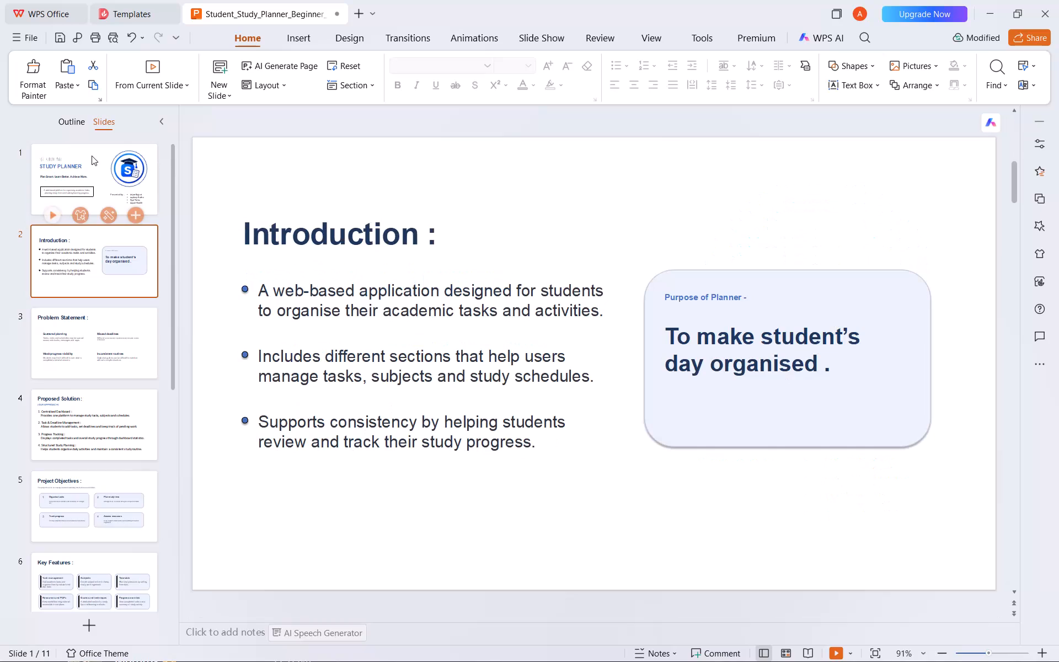
key("Down")
key("Down")
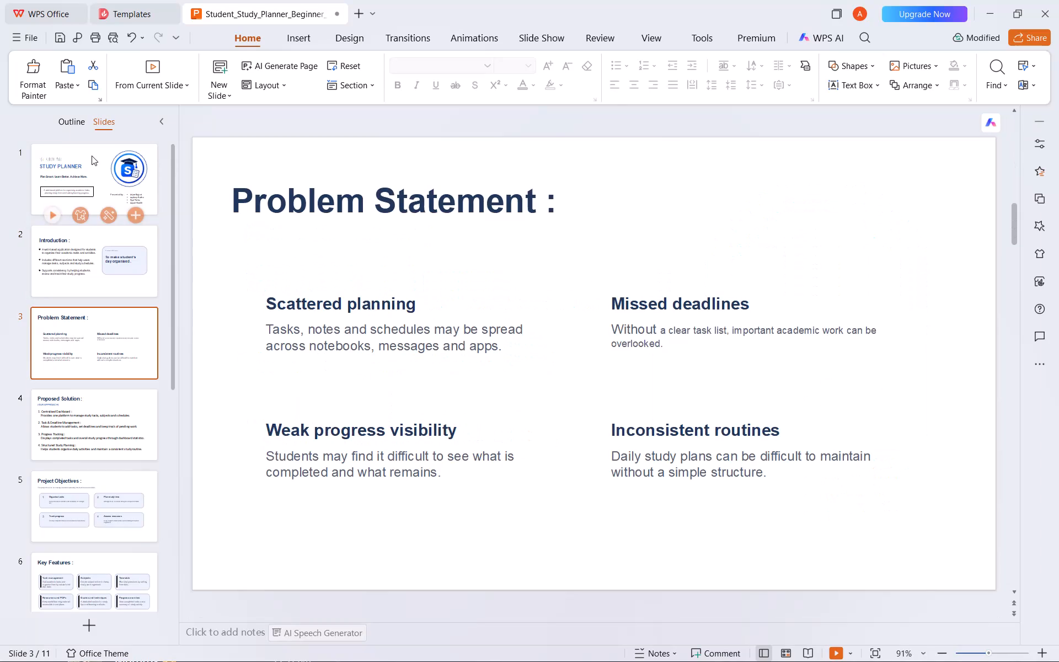
key("Down")
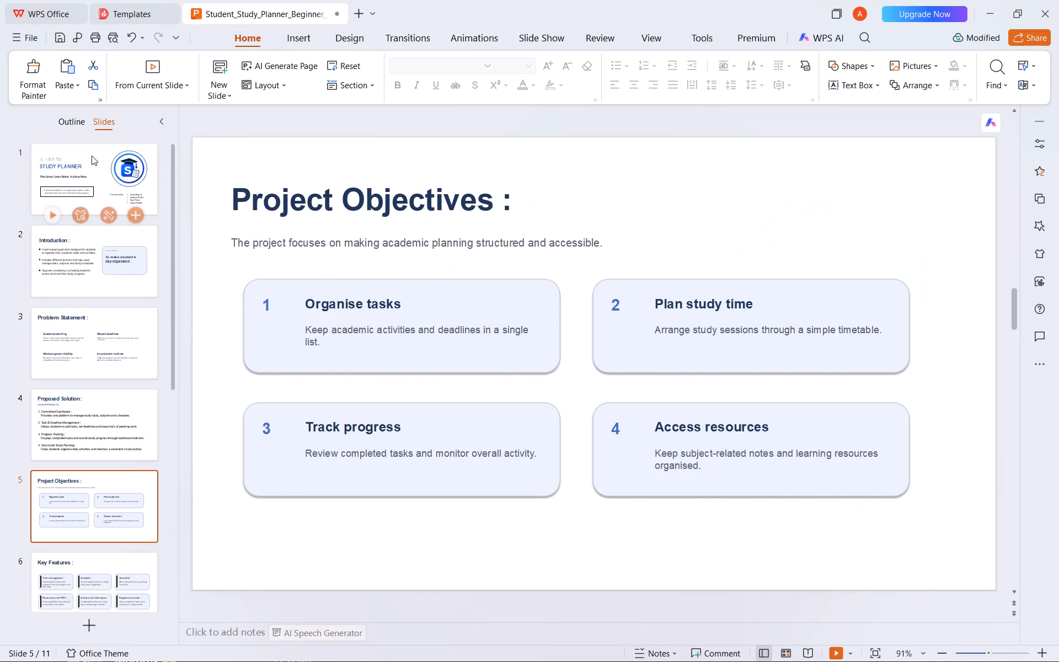
key("Up")
key("Up")
key("Up")
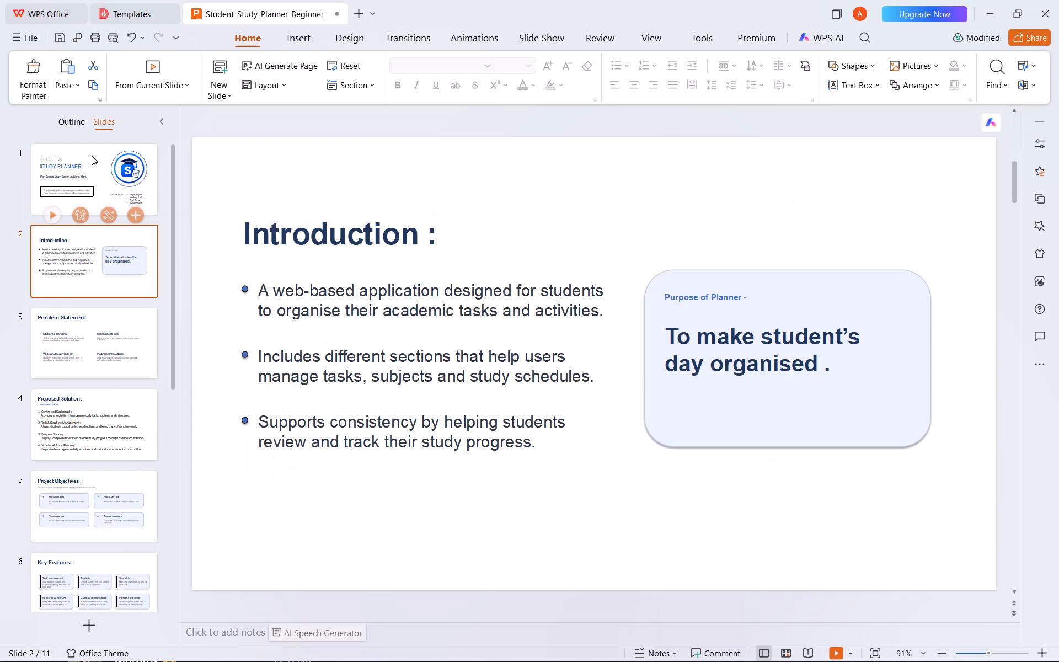
key("Up")
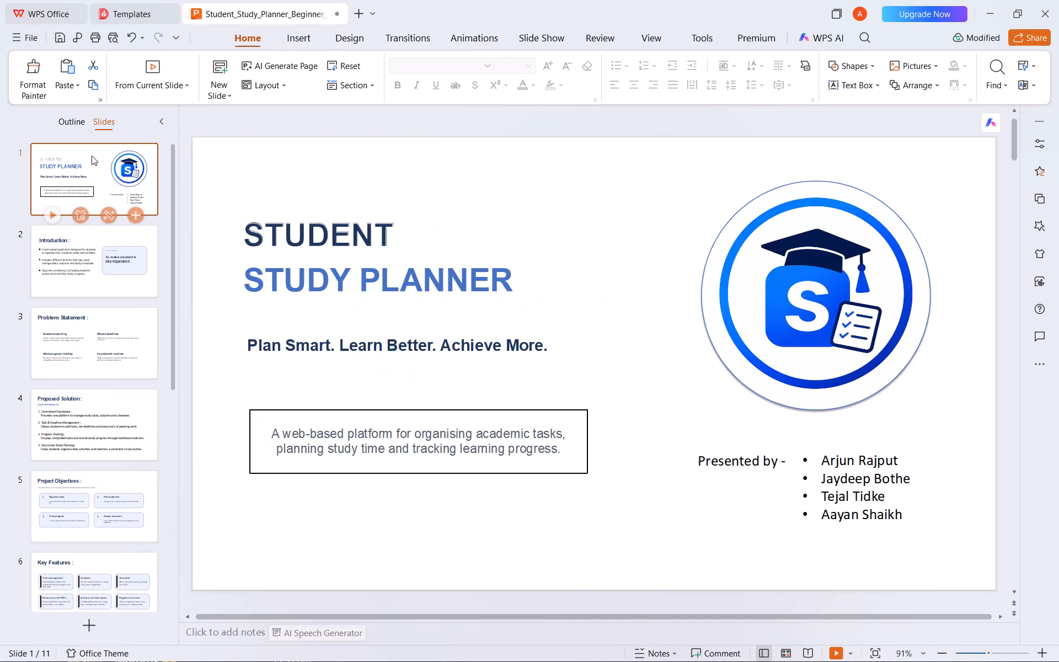
key("Down")
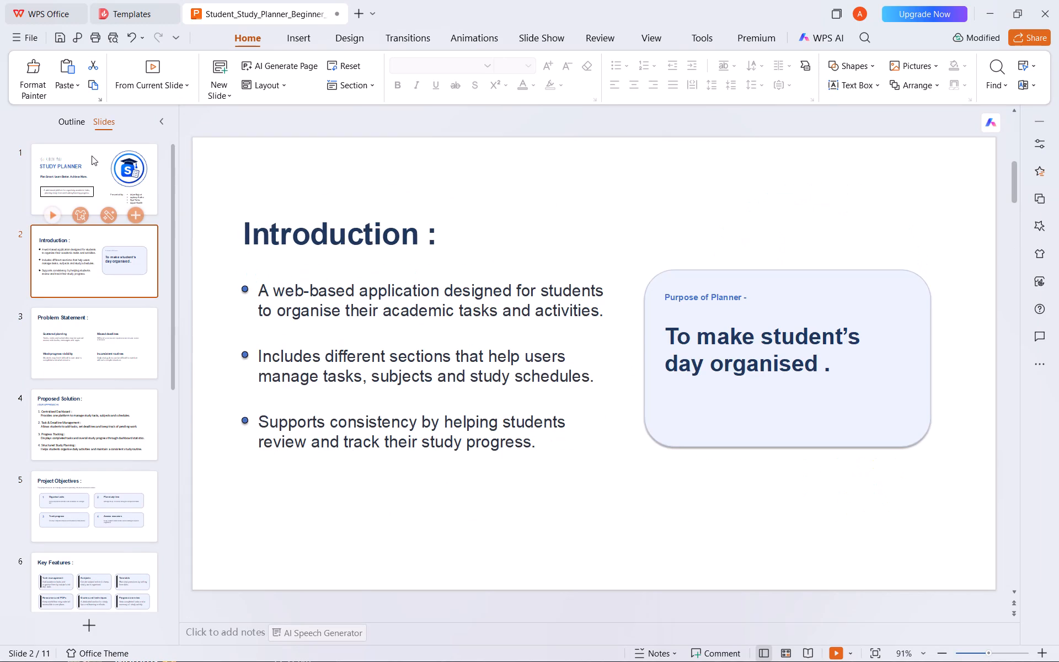
key("Down")
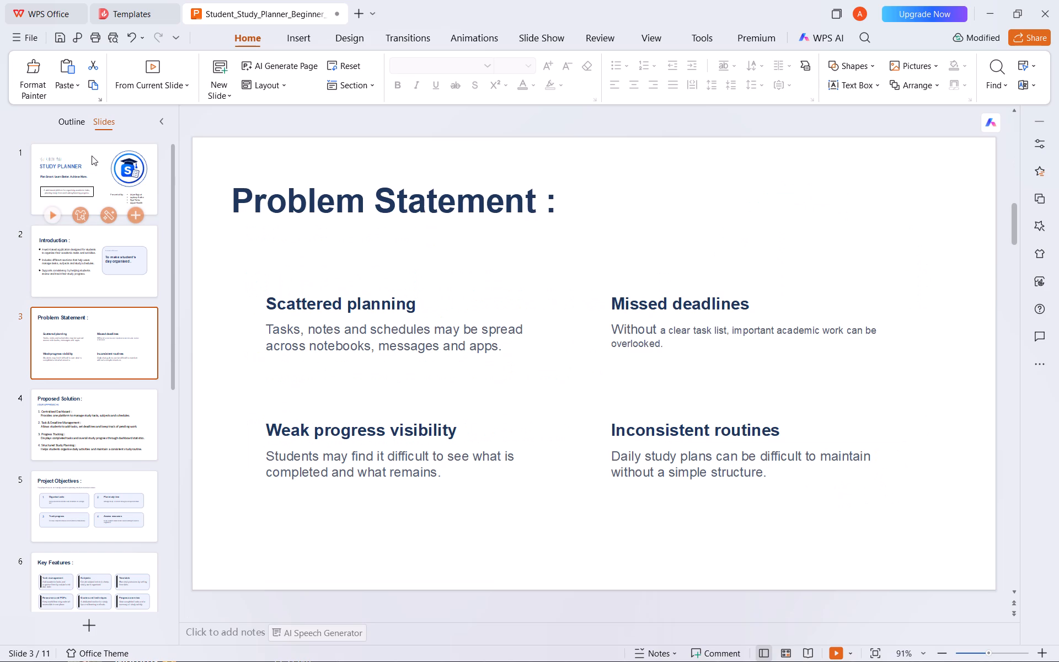
key("Down")
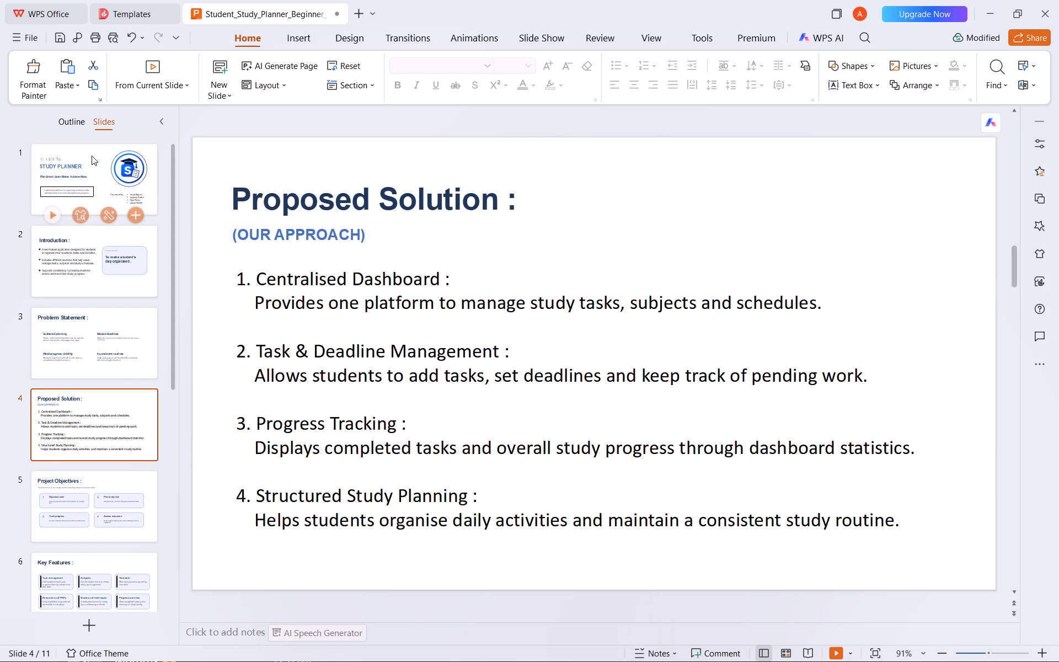
key("Up")
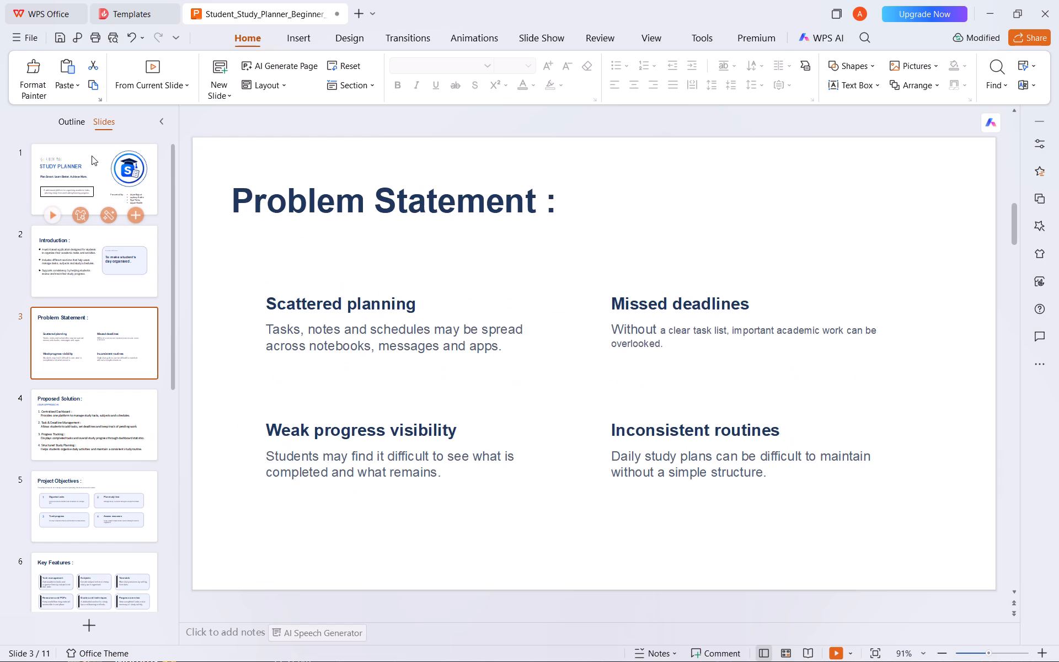
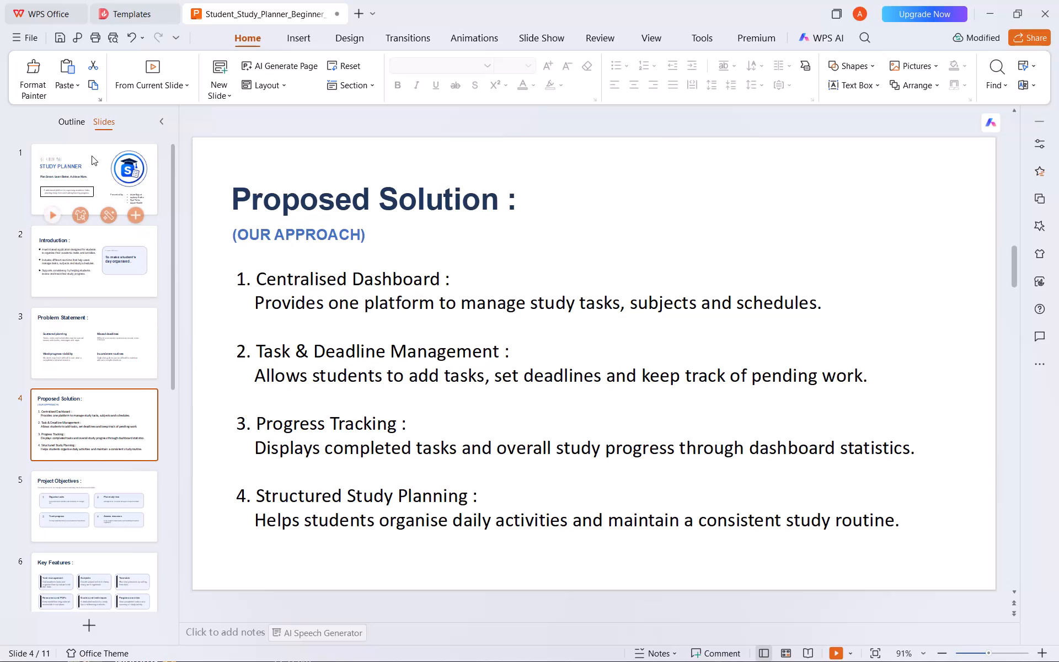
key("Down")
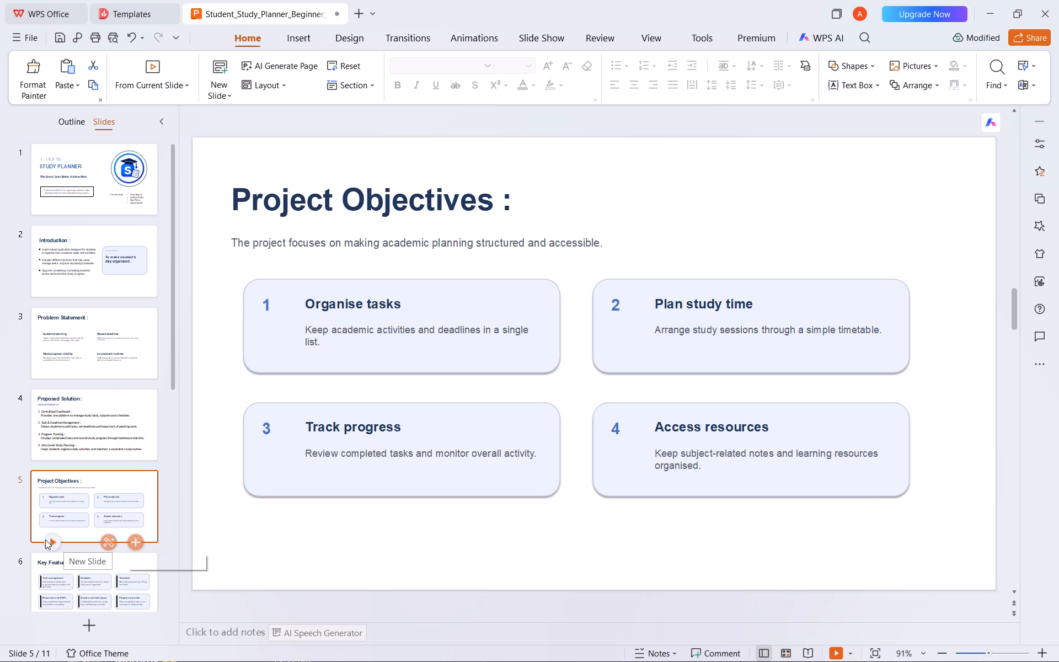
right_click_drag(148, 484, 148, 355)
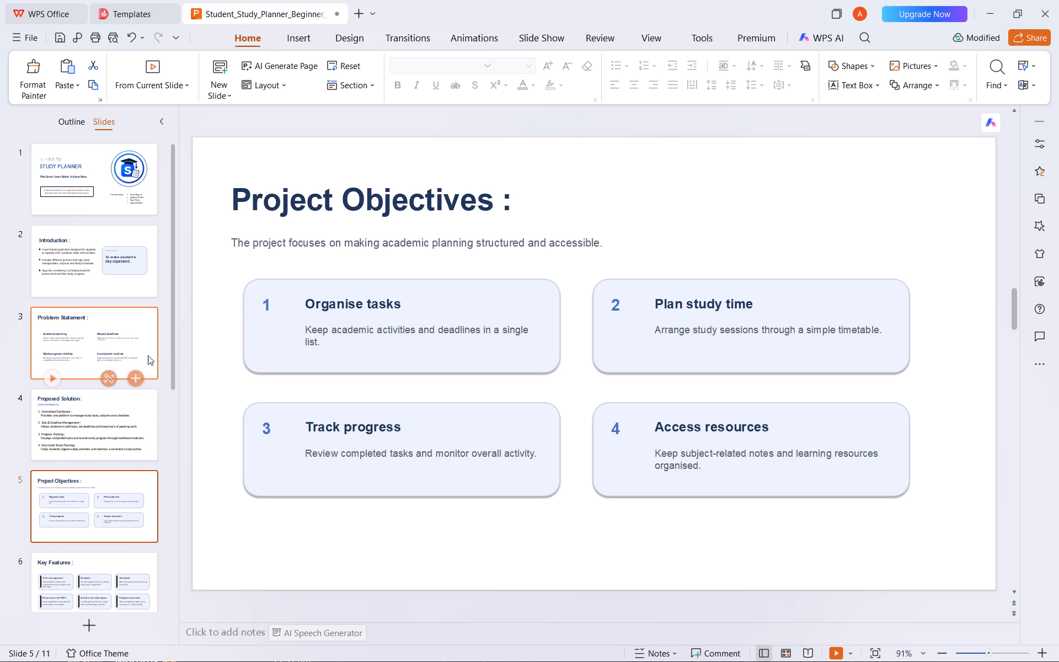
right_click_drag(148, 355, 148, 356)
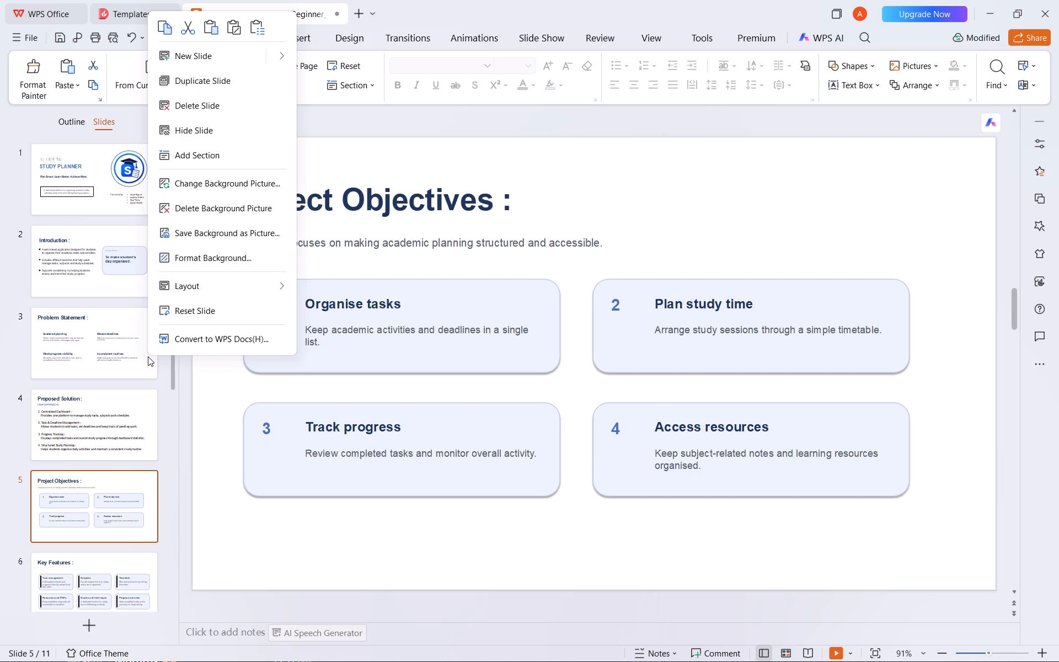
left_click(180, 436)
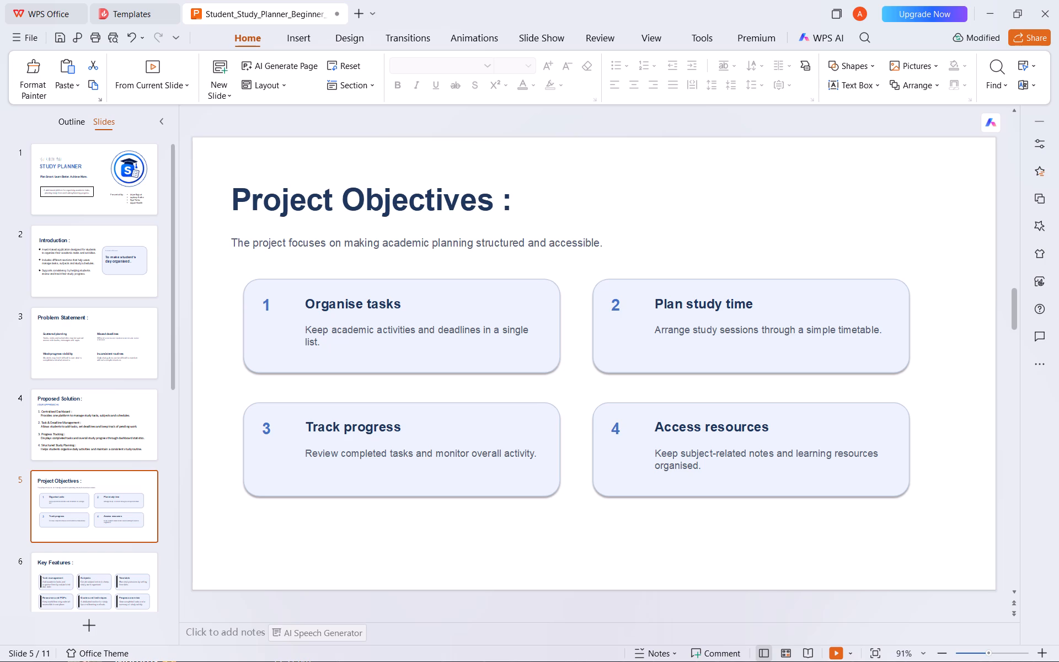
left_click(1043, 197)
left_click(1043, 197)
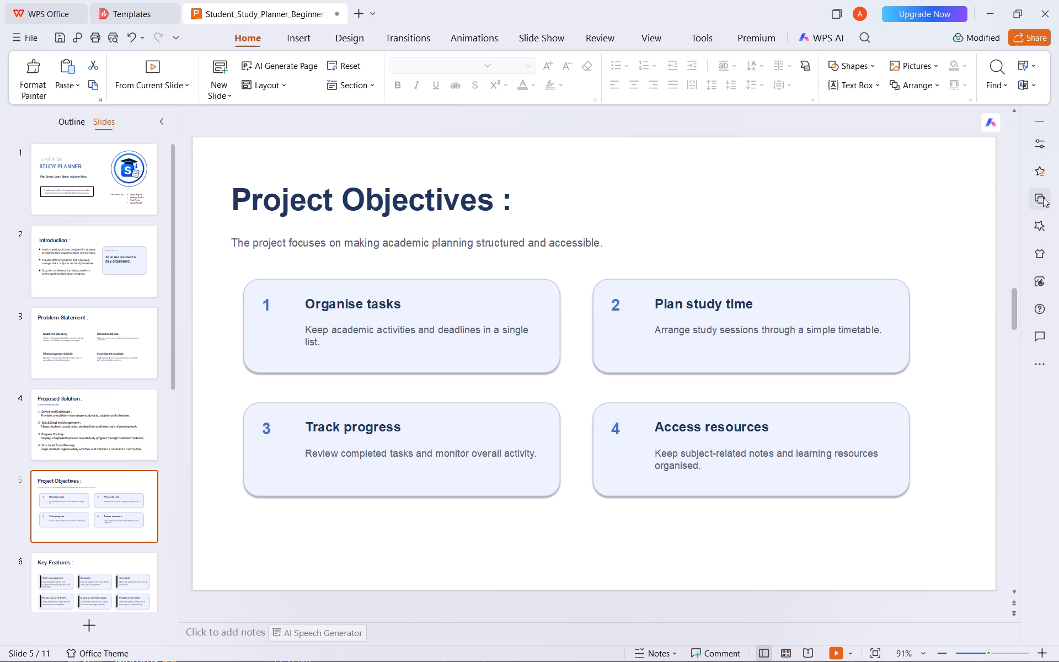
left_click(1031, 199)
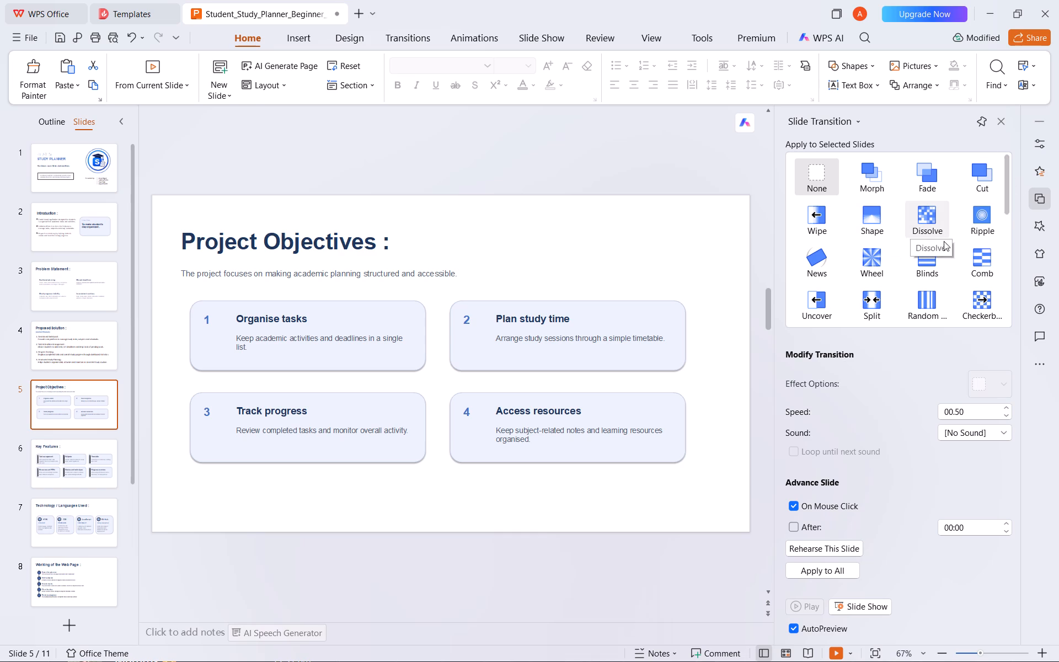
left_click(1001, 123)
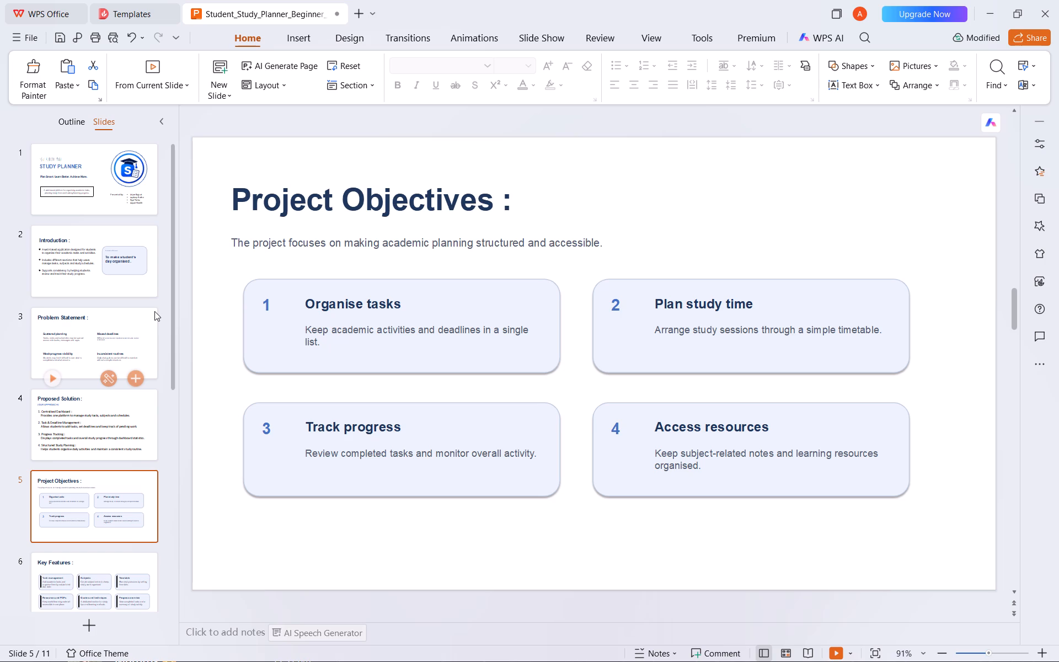
Look through the slides following Project Objectives up to Conclusion, and go back to Why Use Our Study Planner? to check its layout.
key("Down")
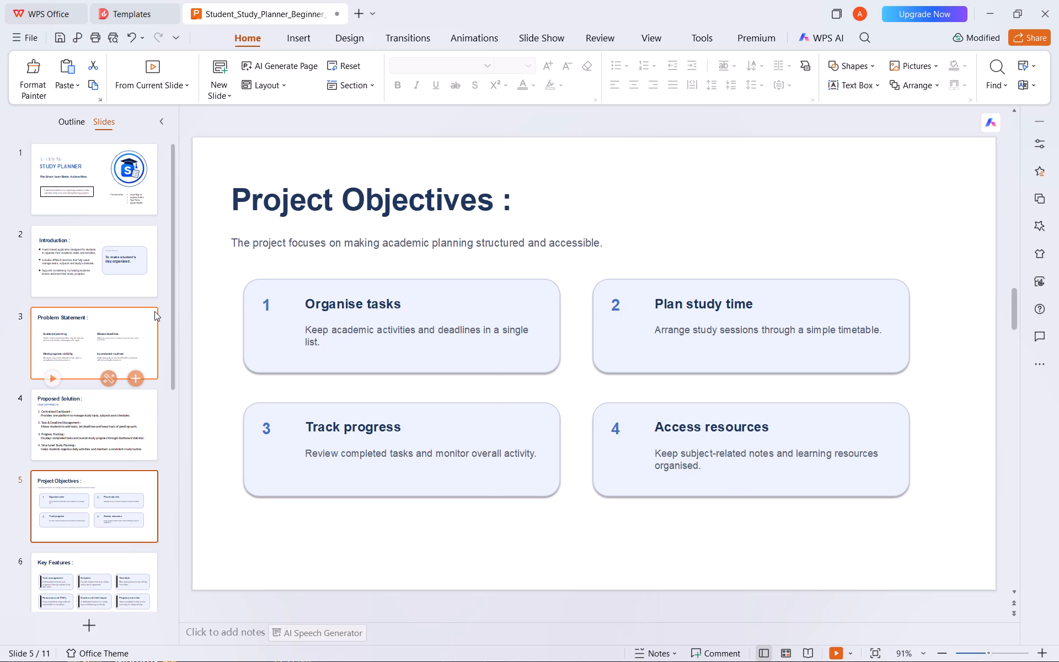
key("Down")
key("Down")
key("Down")
key("Down")
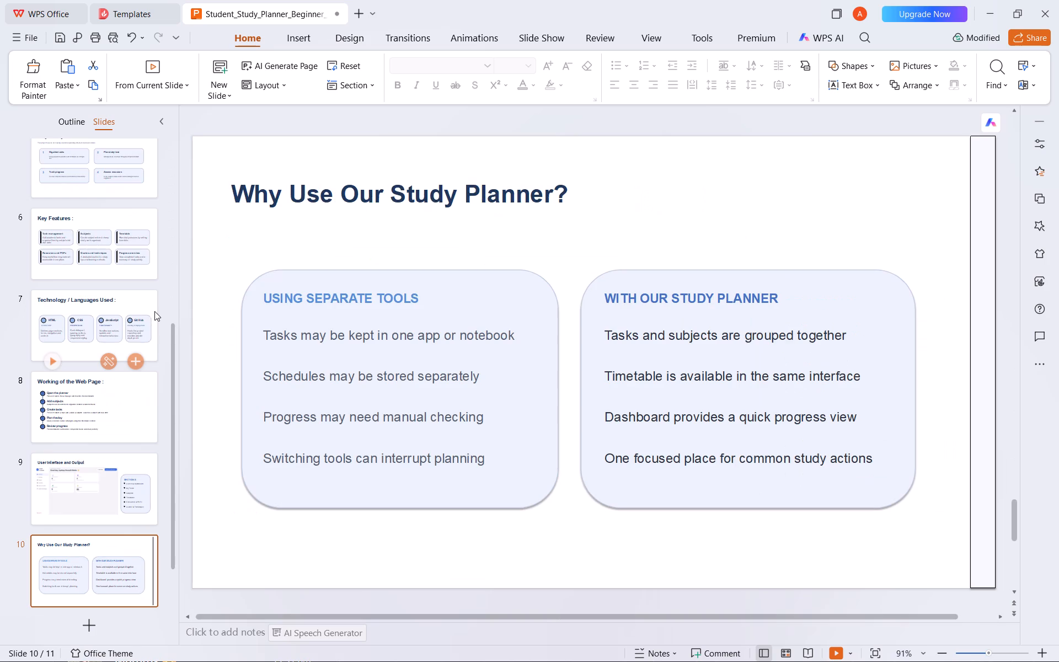
key("Down")
key("Down")
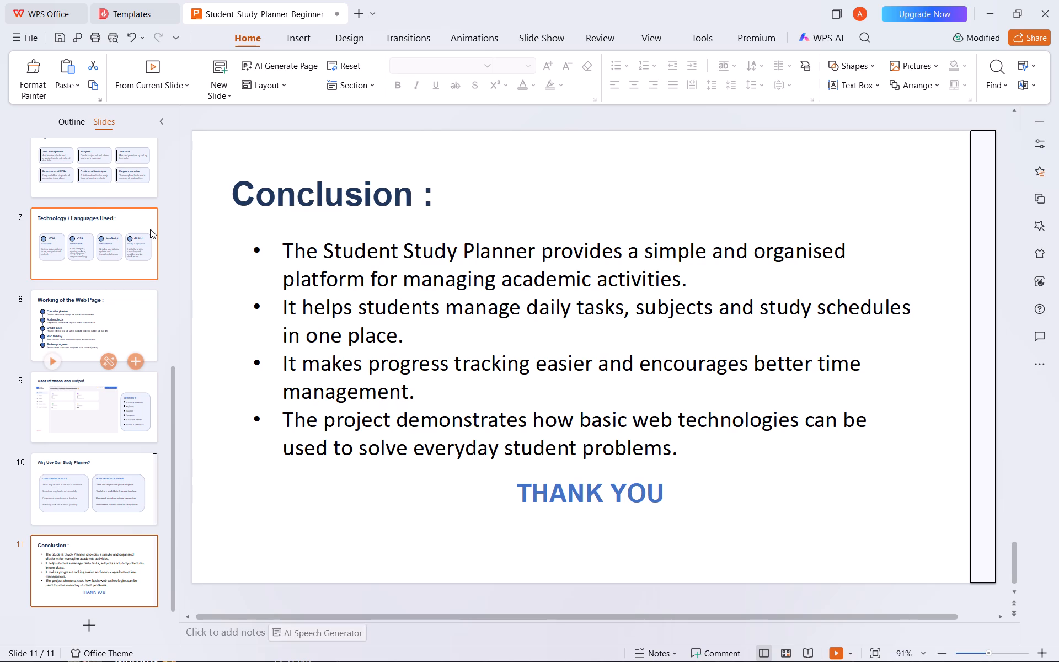
key("Up")
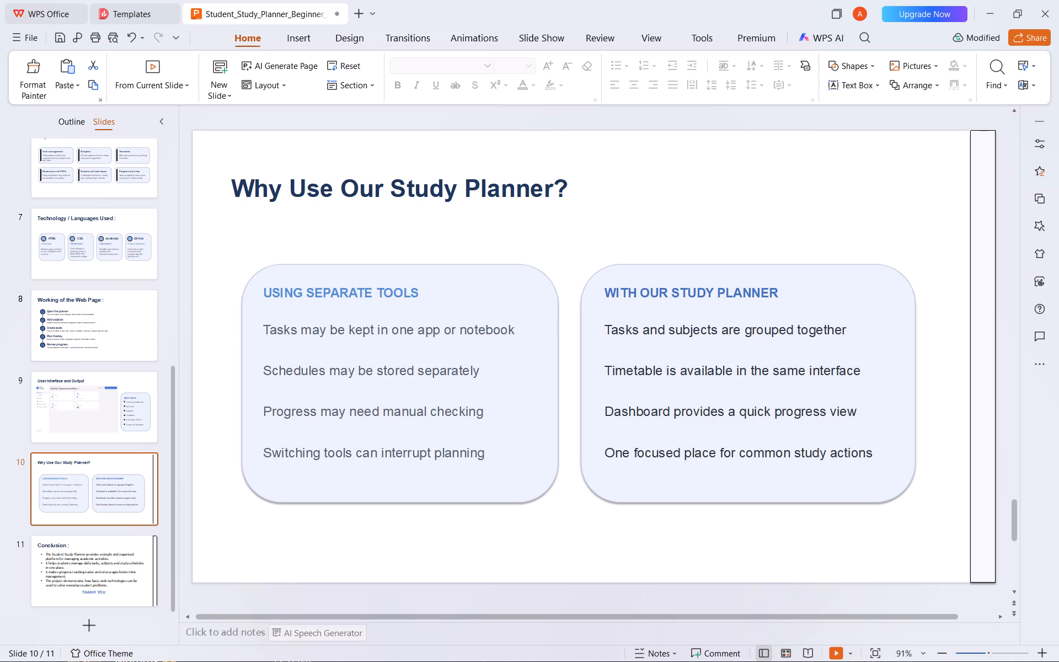
left_click(592, 159)
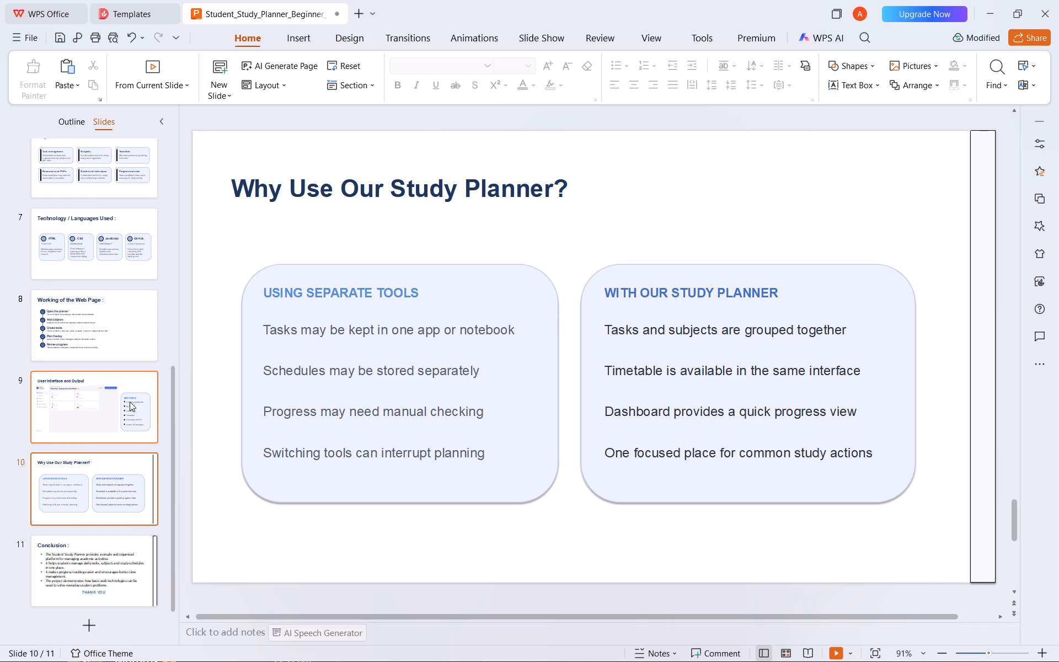
Return to the Project Objectives slide and compare its layout with the Problem Statement slide.
scroll(115, 259, "up", 1)
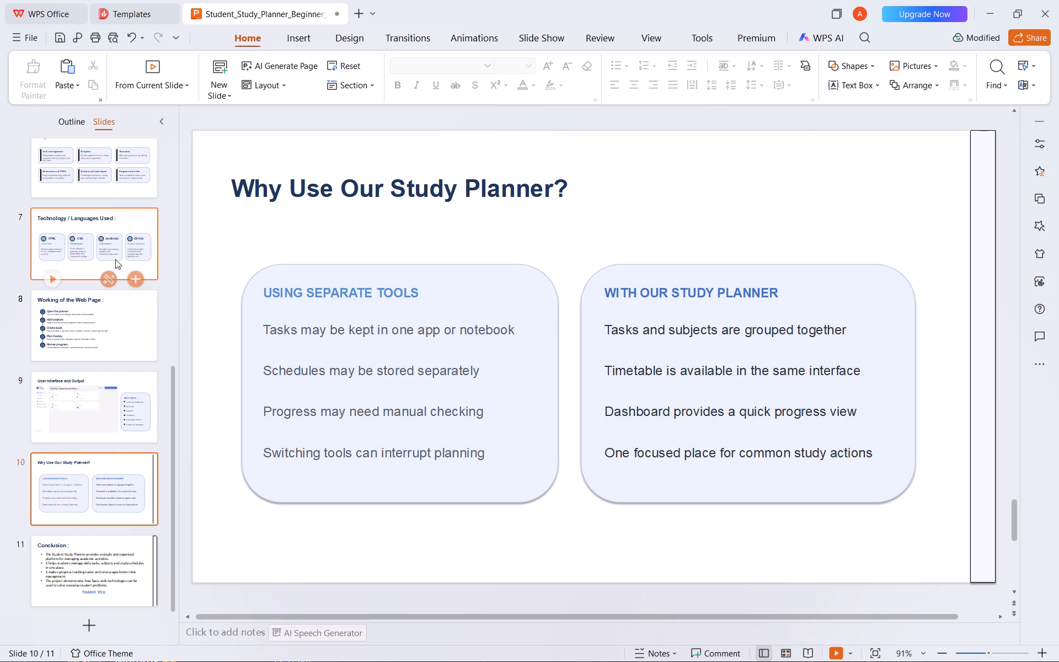
scroll(115, 259, "up", 3)
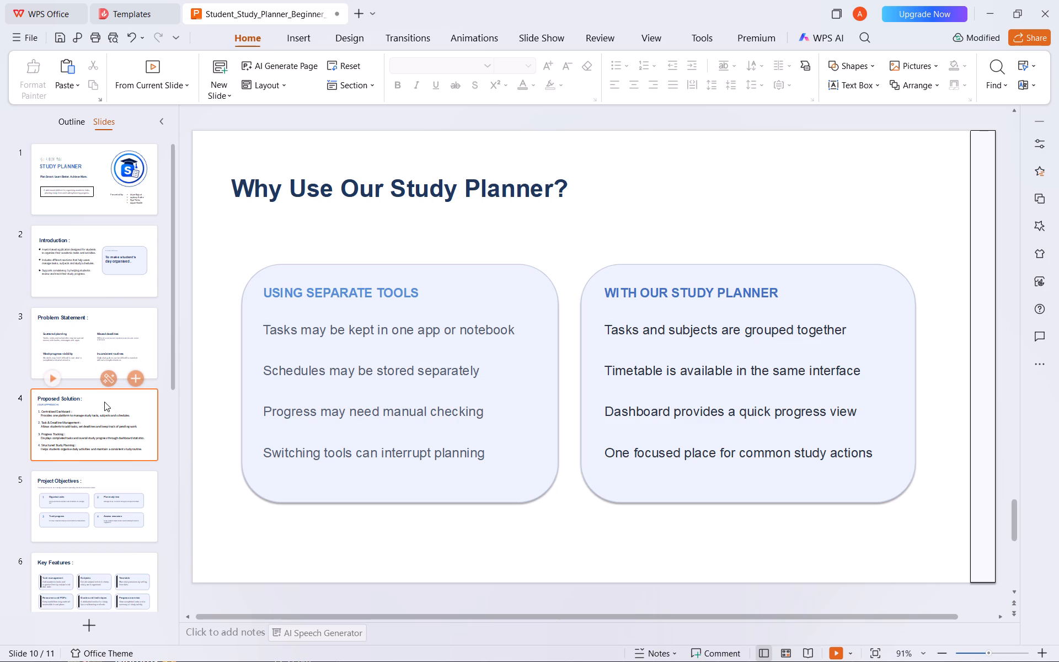
left_click(129, 488)
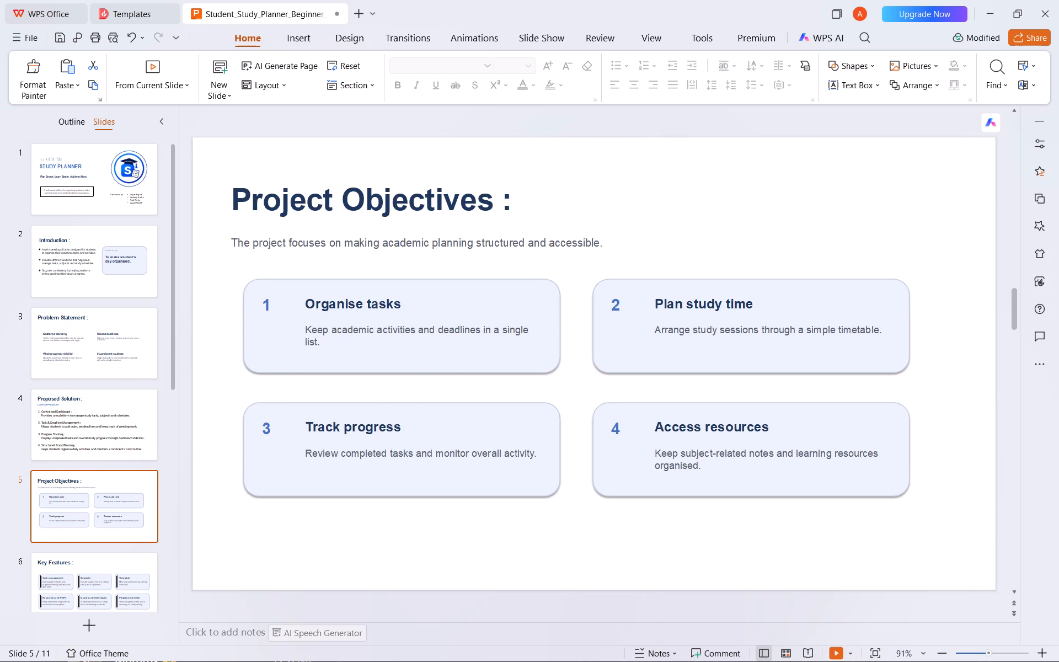
left_click(197, 503)
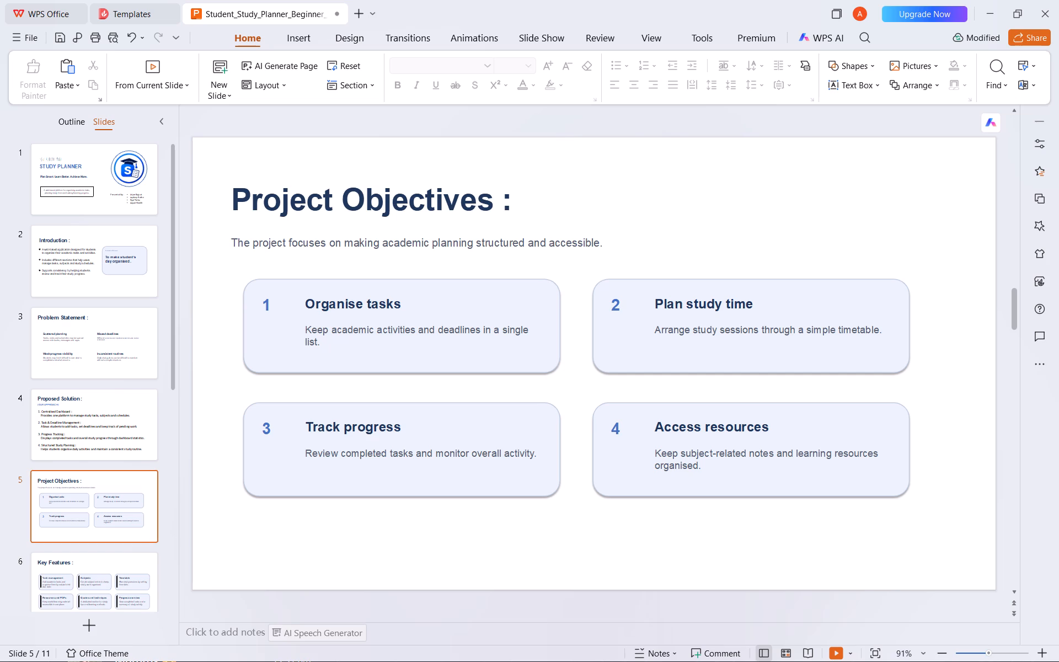
left_click(67, 485)
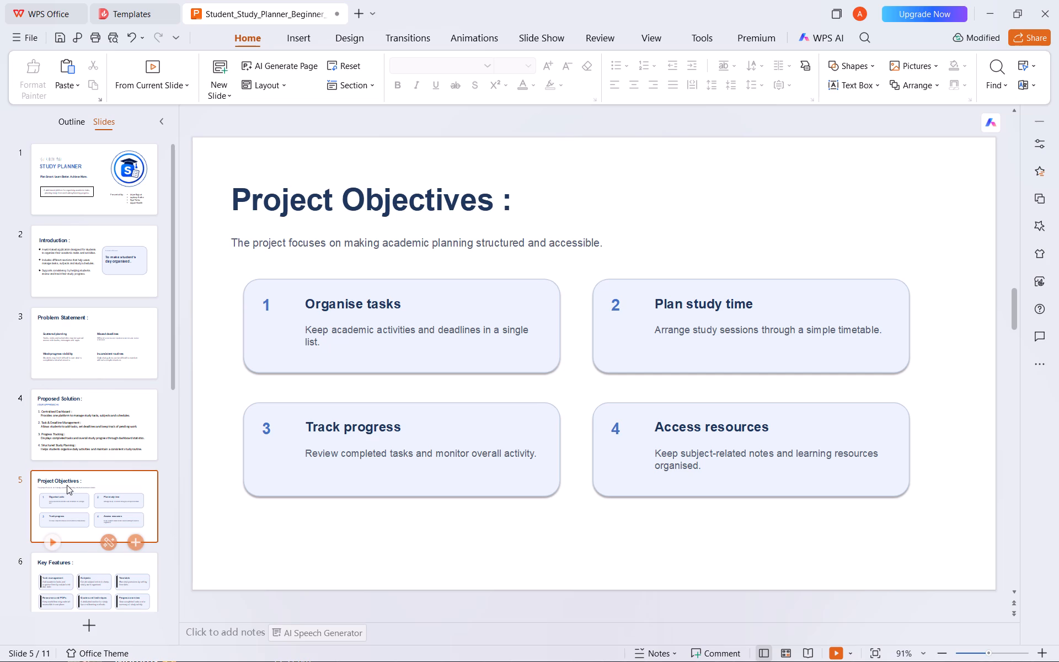
left_click(82, 347)
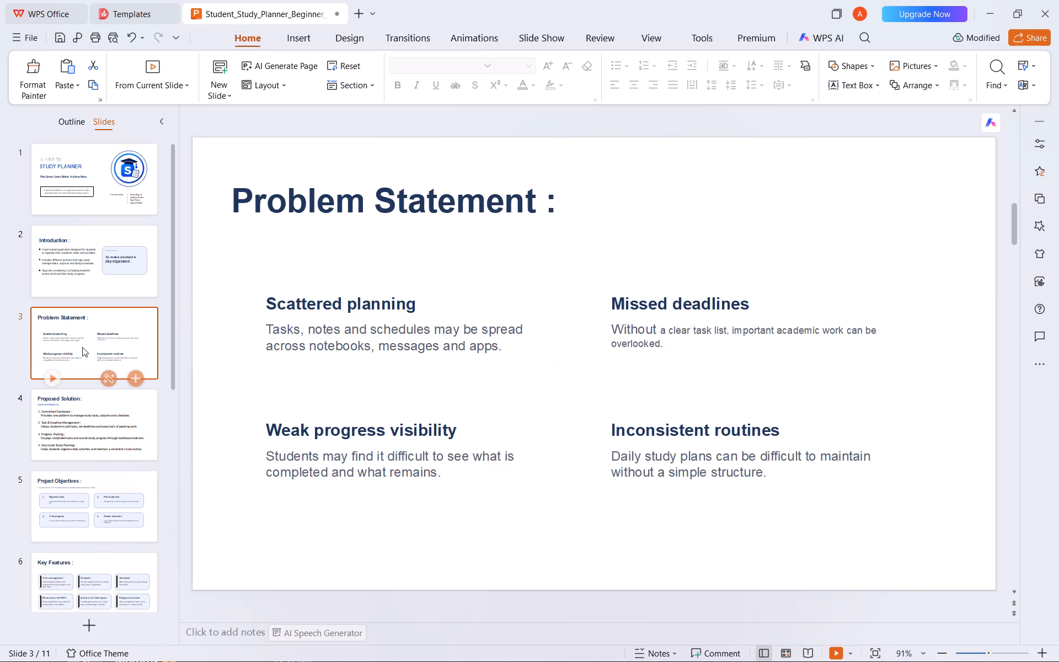
left_click(81, 483)
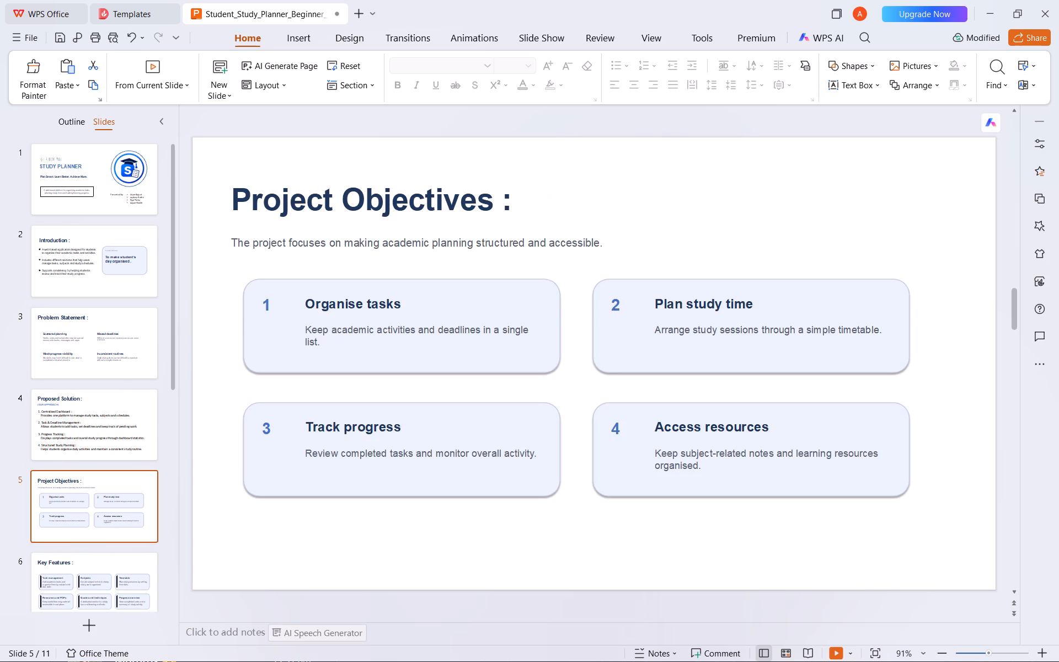
Examine the layouts of the Key Features, Working of the Web Page, Why Use Our Study Planner? and Conclusion slides.
scroll(115, 524, "down", 2)
left_click(101, 476)
scroll(101, 476, "down", 1)
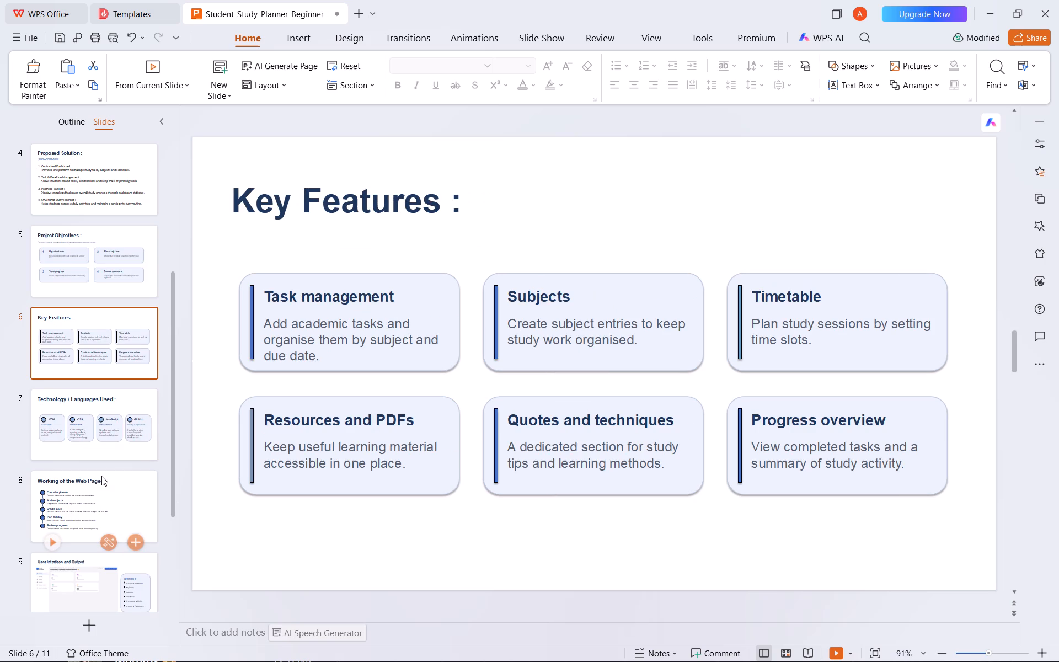
scroll(101, 476, "down", 1)
left_click(99, 492)
scroll(99, 492, "down", 1)
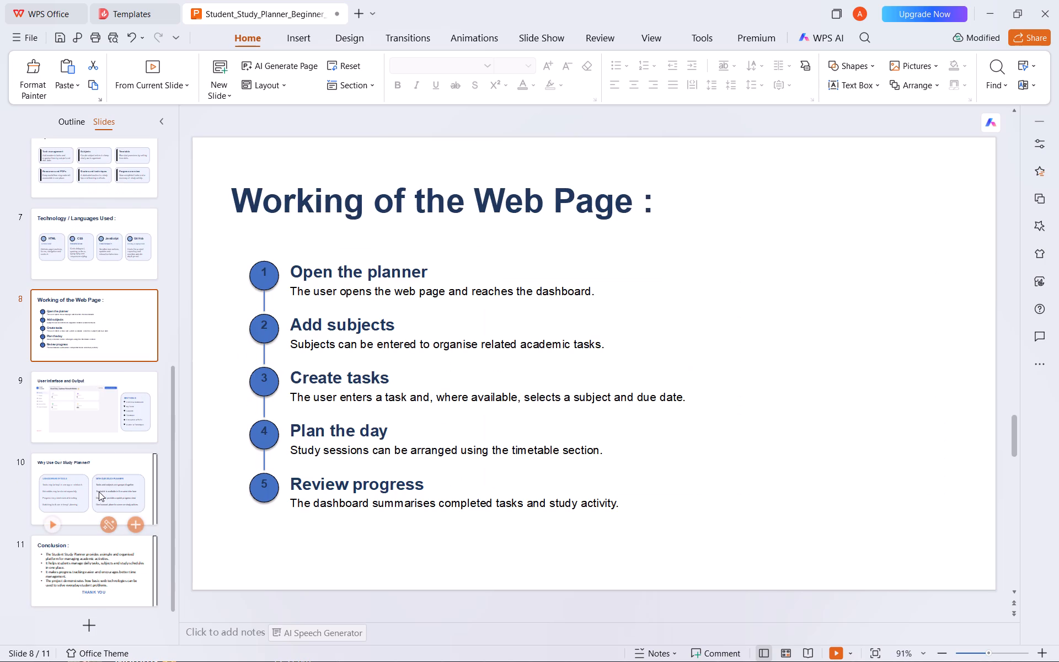
left_click(99, 492)
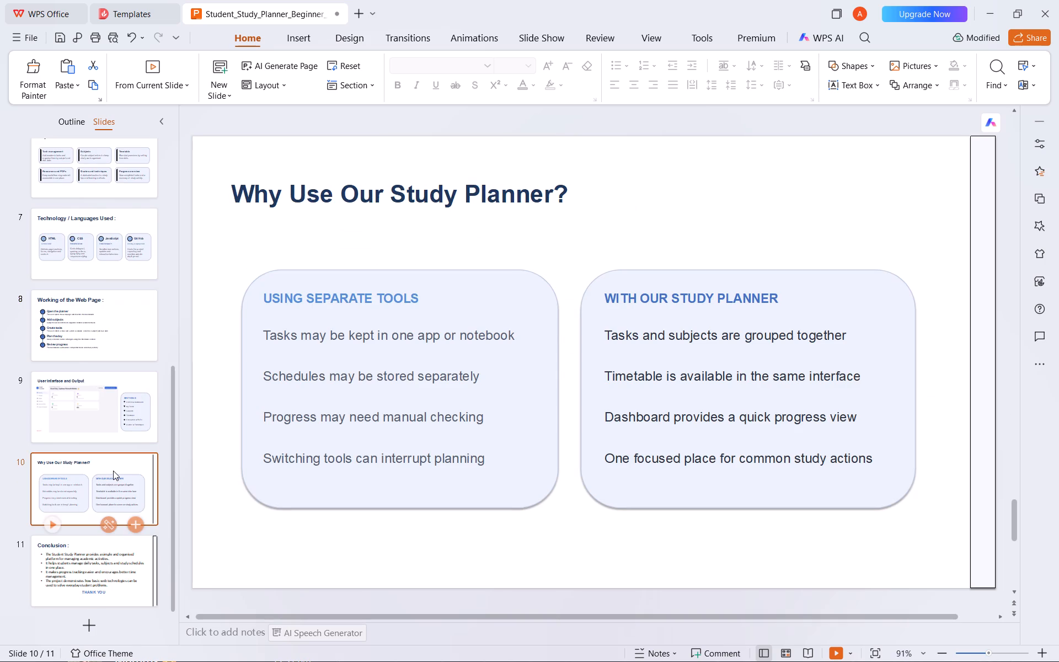
scroll(113, 471, "down", 1)
left_click(88, 551)
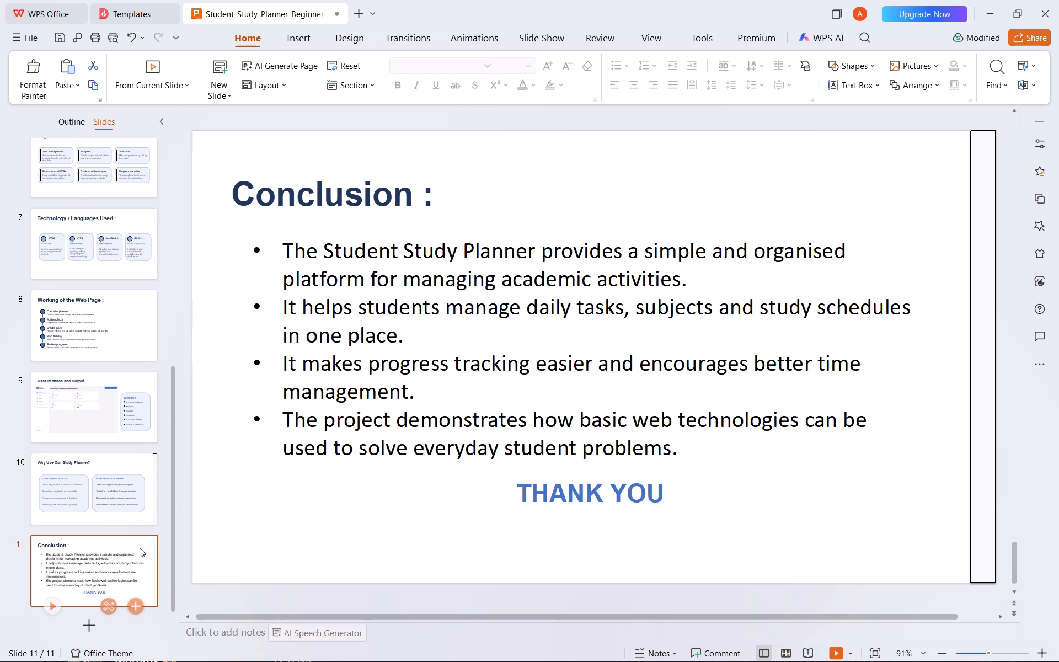
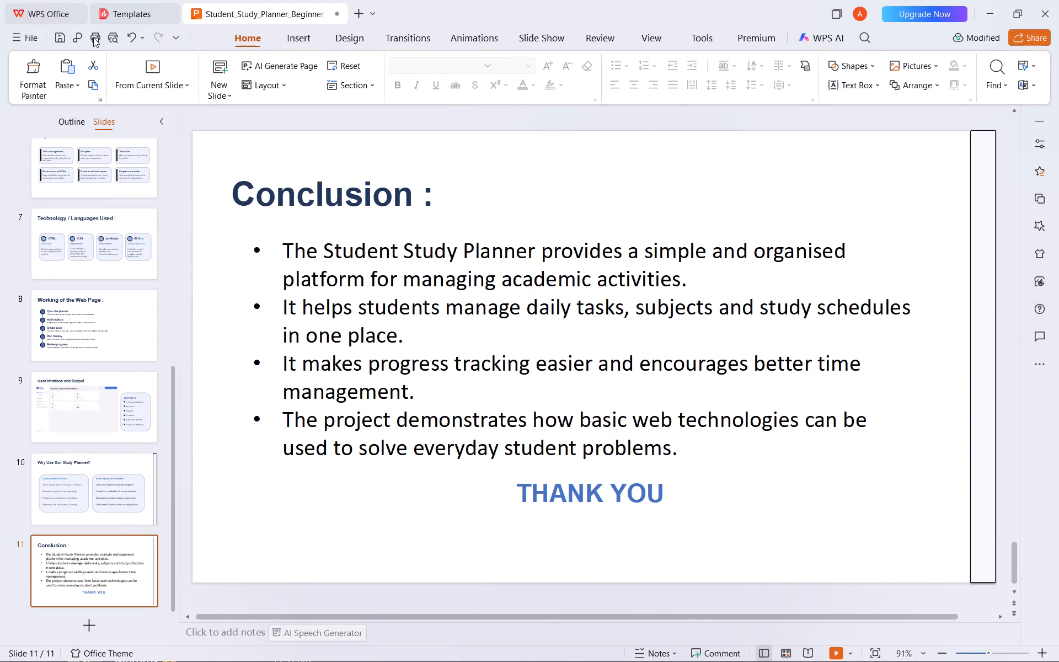
Save the current changes to the Student Study Planner presentation.
right_click(61, 36)
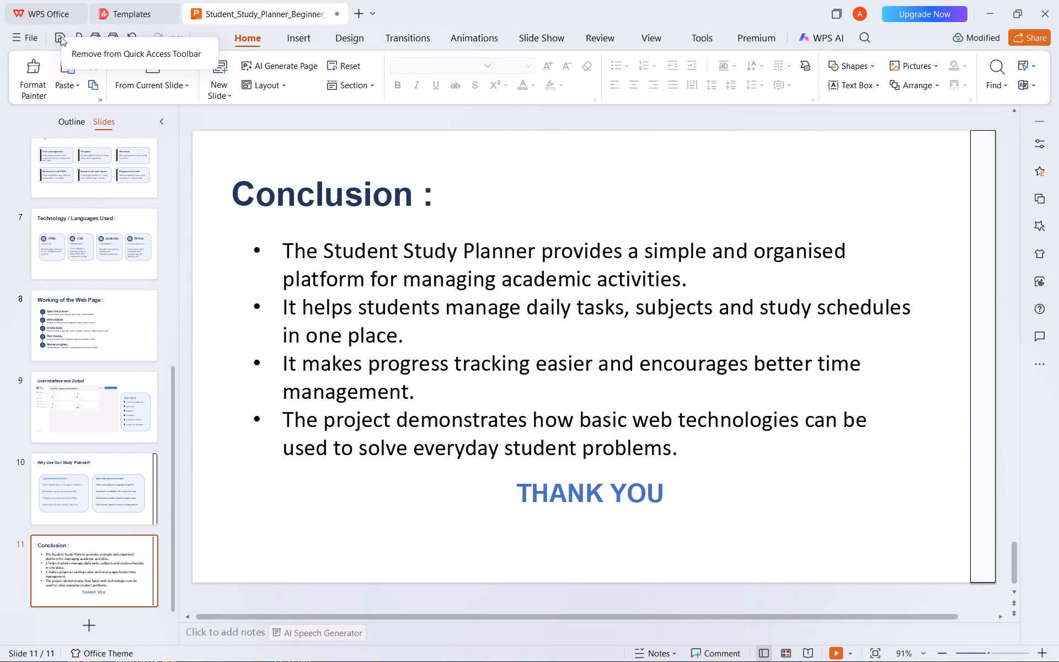
left_click(61, 36)
left_click(61, 36)
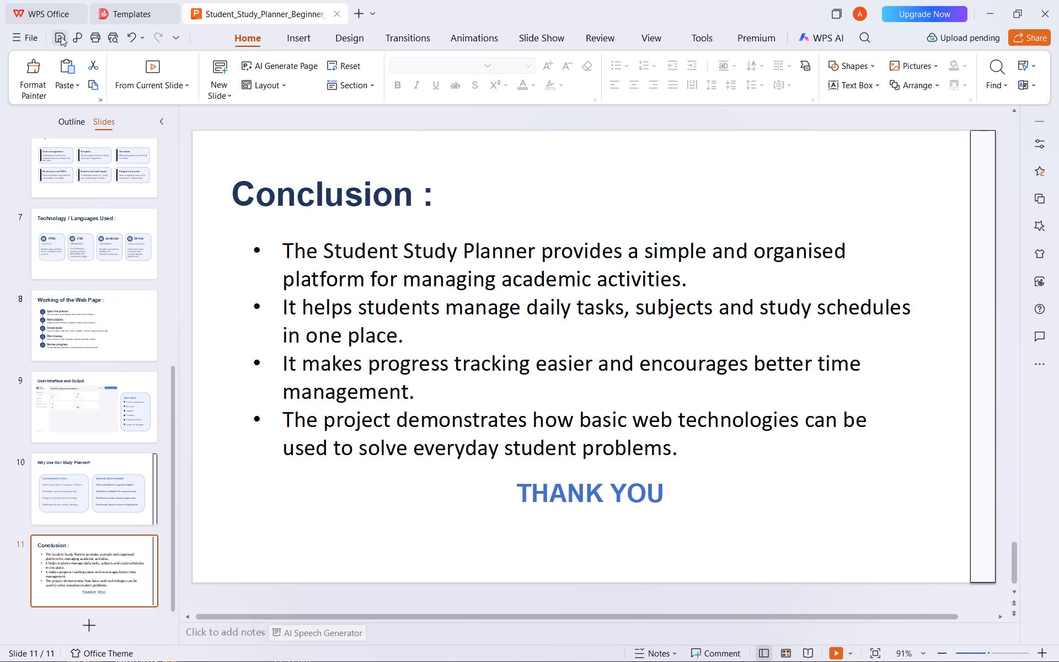
key("ctrl+s")
Go back through all the slides from Conclusion to the title slide to review them.
key("Up")
key("Up")
key("Up")
key("Up")
key("Up")
key("Up")
key("Up")
key("Up")
key("Up")
key("Up")
key("Up")
key("Up")
key("Up")
key("Up")
key("Up")
key("Up")
key("Up")
key("Up")
key("Up")
key("Up")
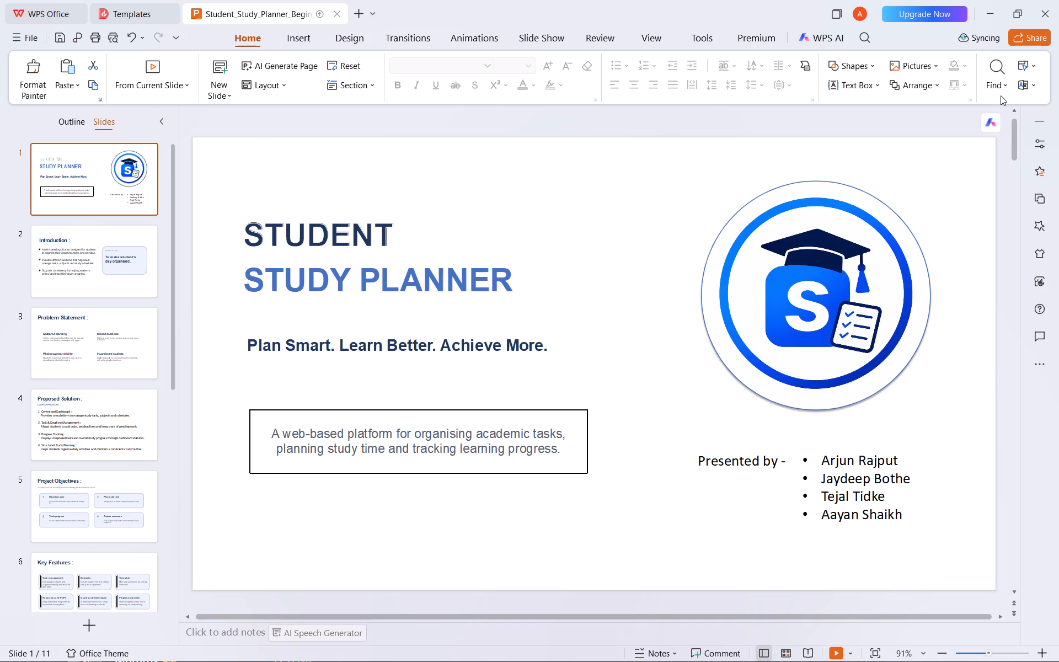
left_click(1033, 65)
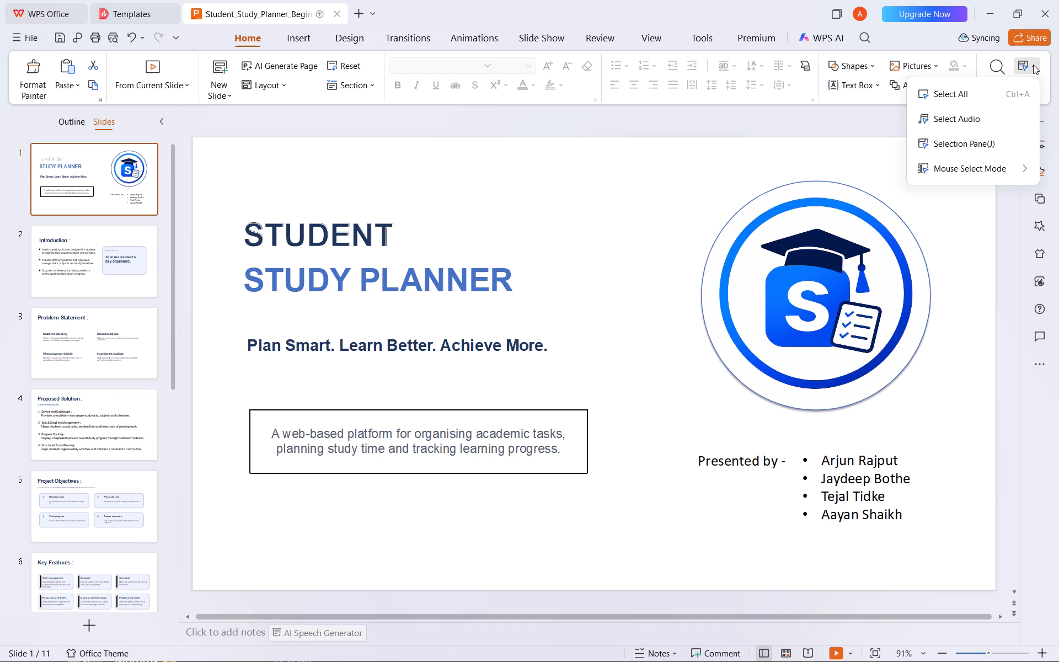
left_click(963, 231)
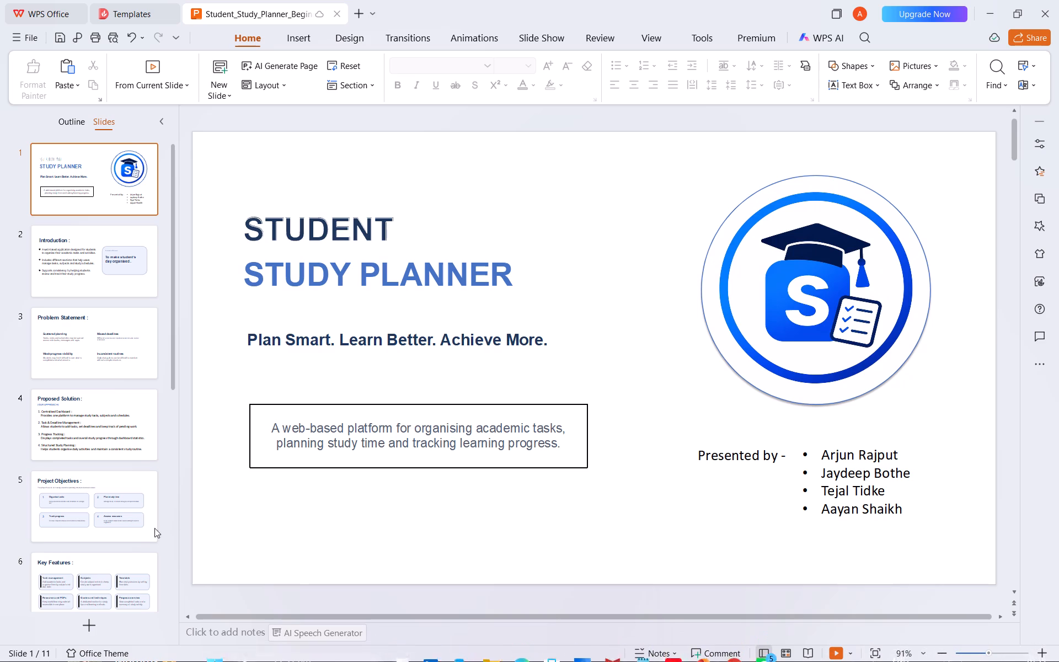
Check the layouts of the Conclusion and Why Use Our Study Planner? slides again.
scroll(84, 503, "down", 1)
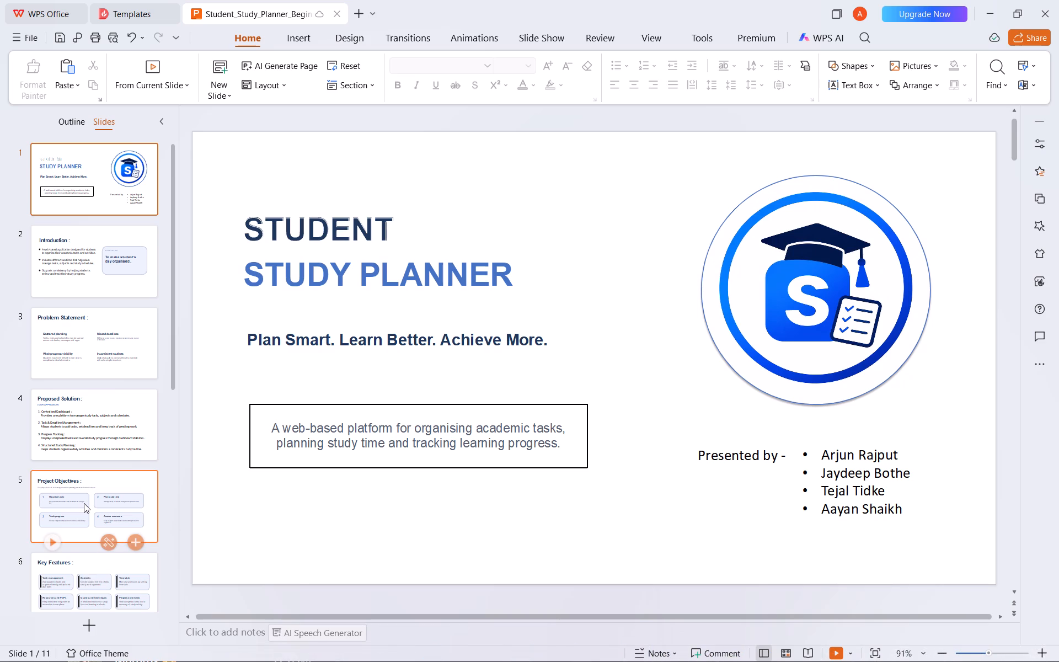
scroll(84, 503, "down", 2)
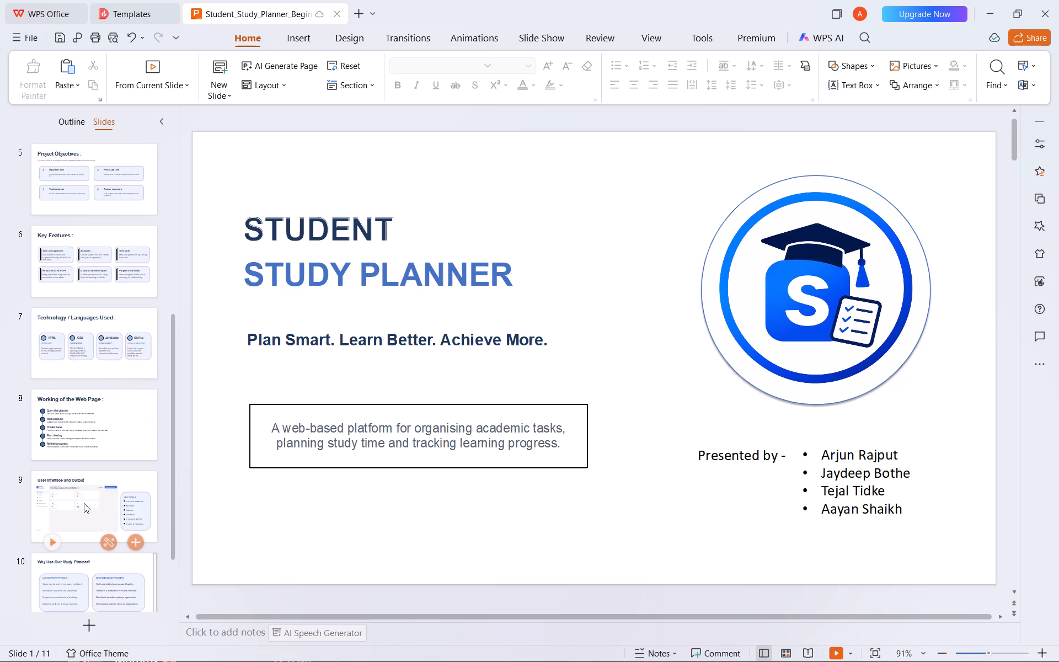
scroll(84, 498, "down", 1)
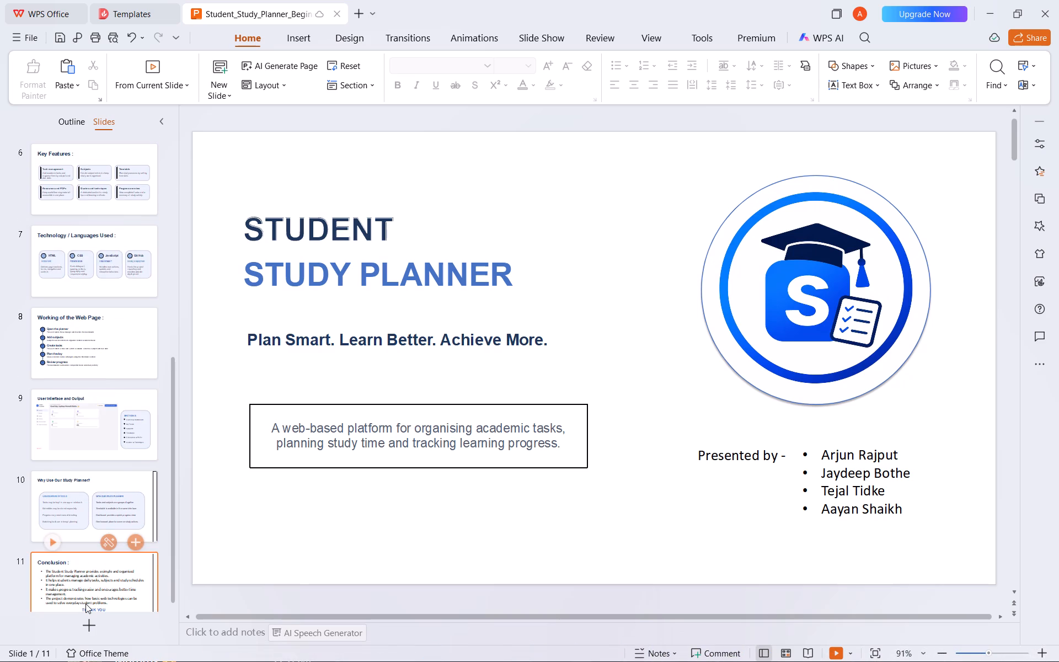
scroll(85, 604, "down", 1)
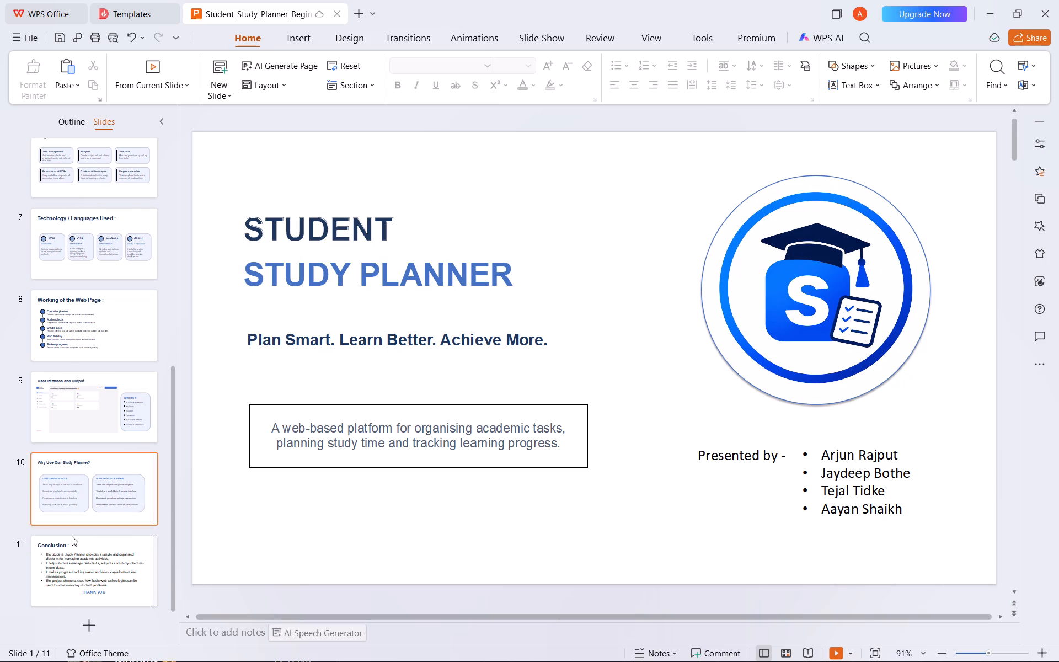
left_click(72, 536)
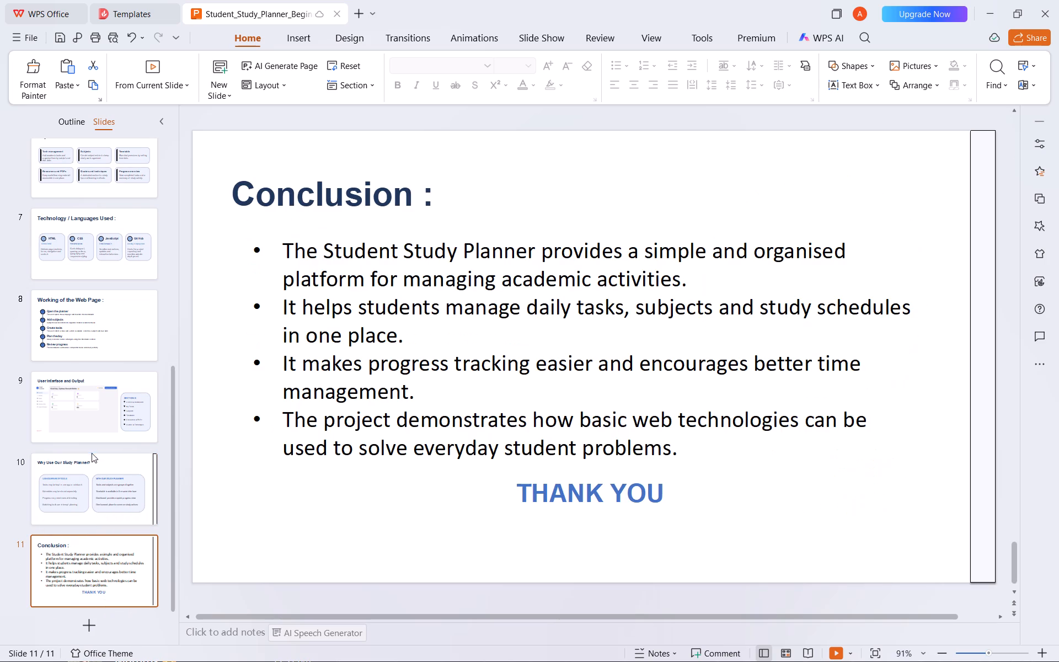
left_click(71, 504)
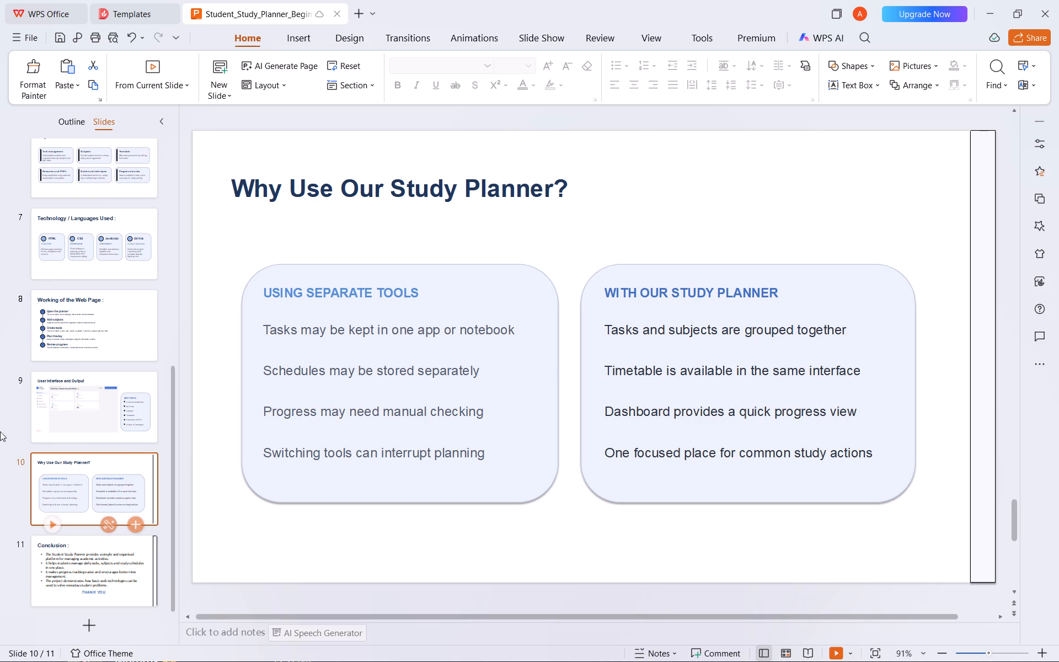
Start saving a copy of the presentation and choose this PC's Downloads folder as its destination.
left_click(31, 39)
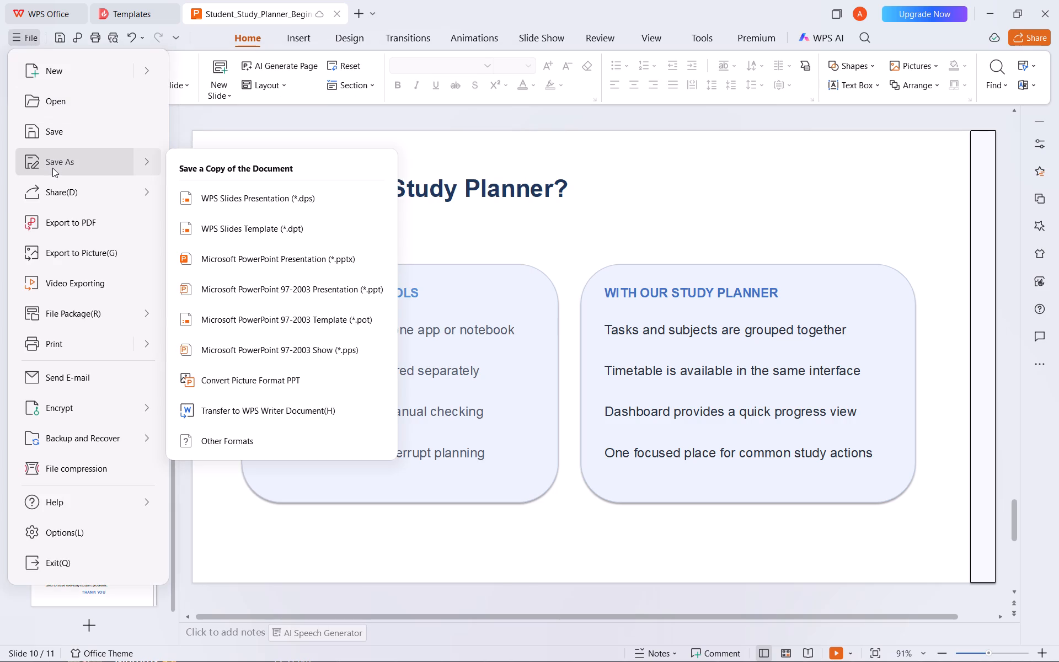
left_click(52, 168)
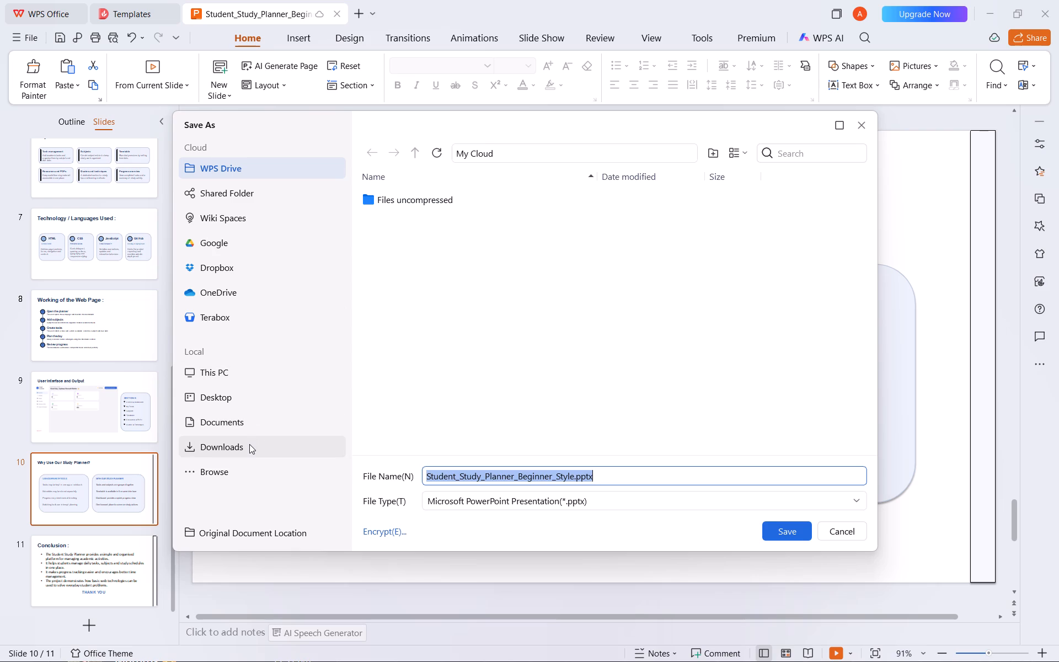
left_click(223, 377)
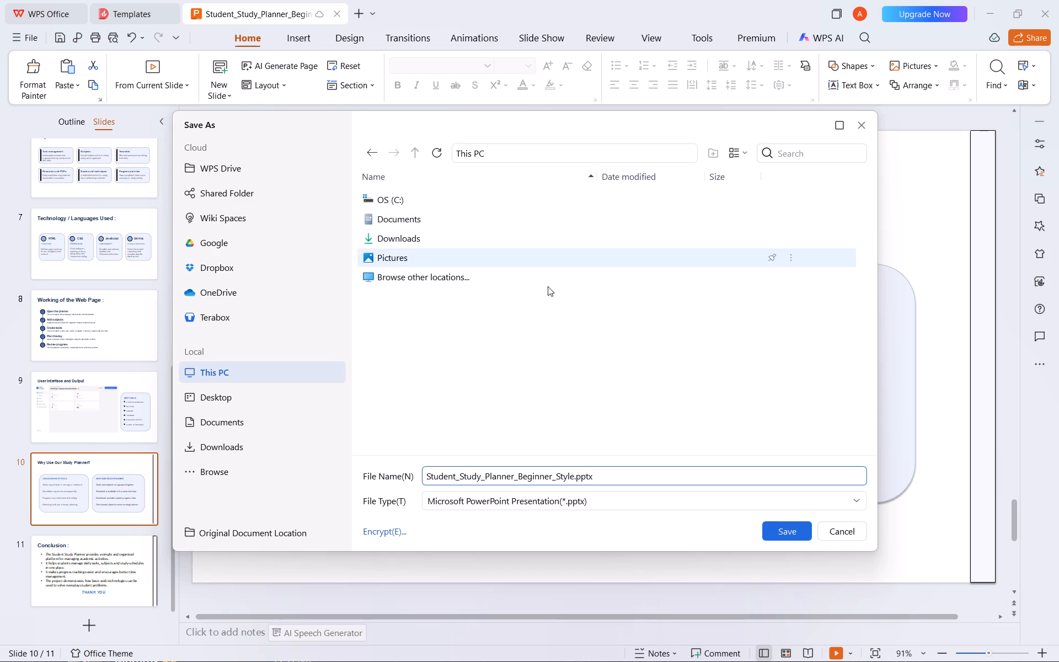
left_click(774, 530)
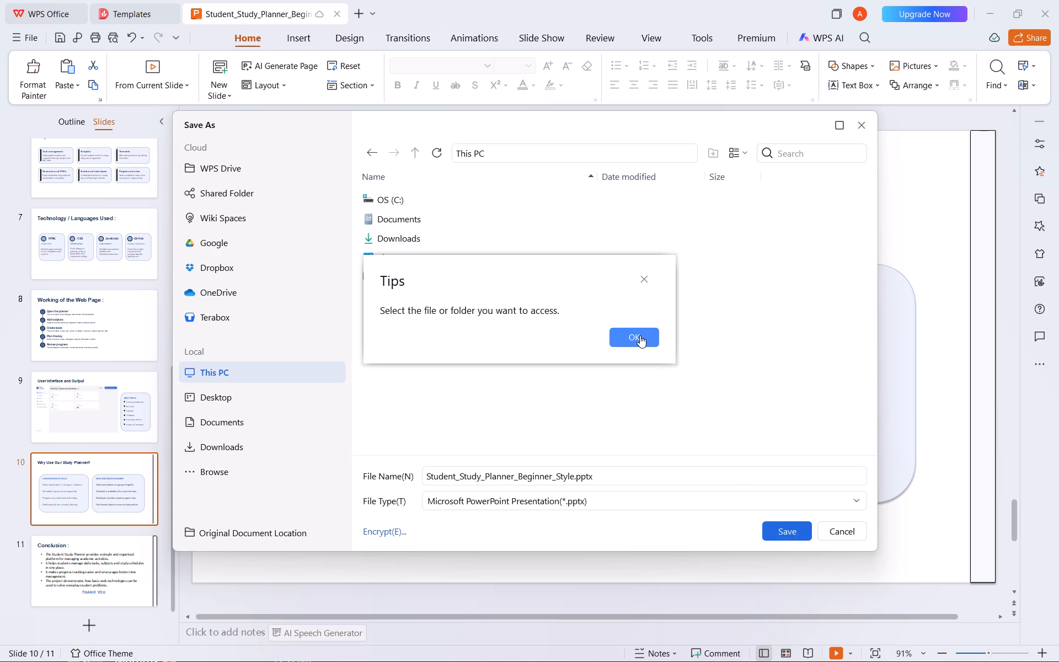
left_click(632, 365)
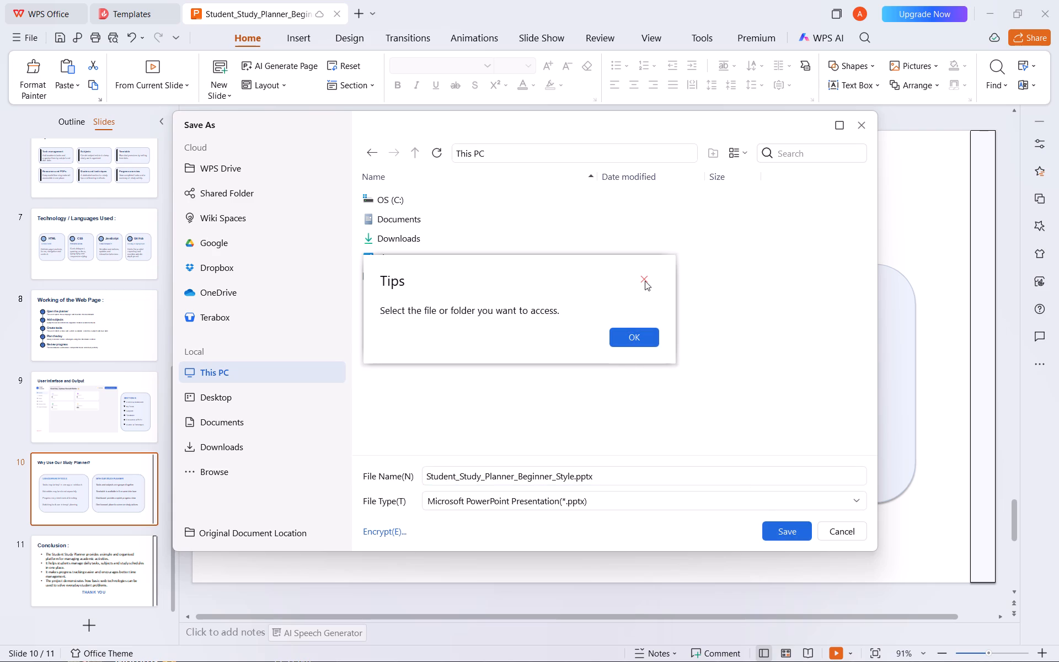
left_click(645, 280)
left_click(524, 234)
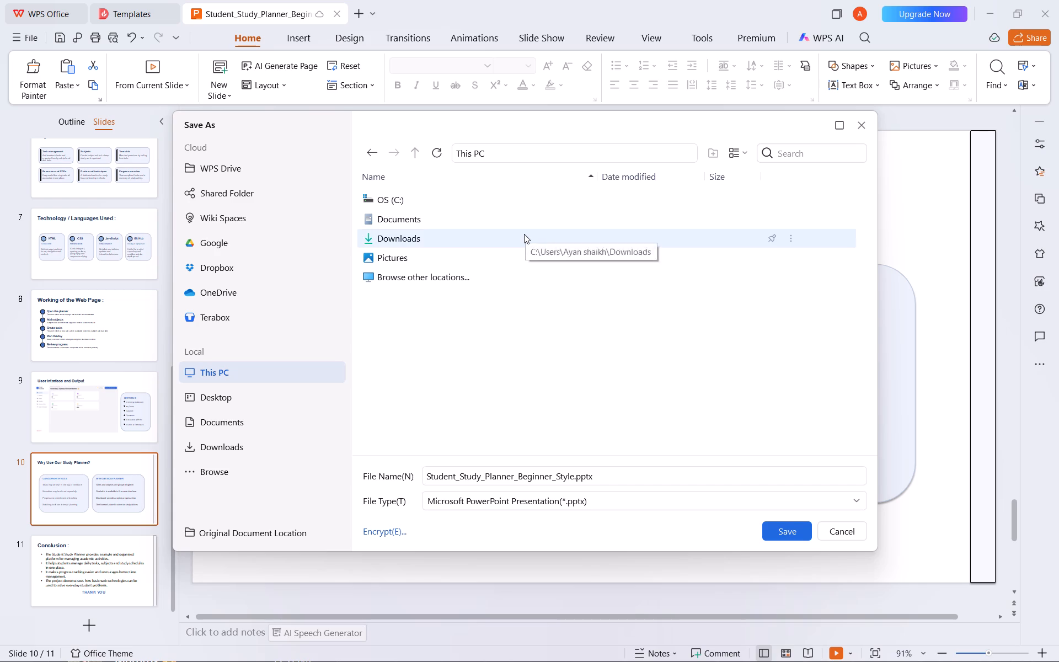
left_click(524, 234)
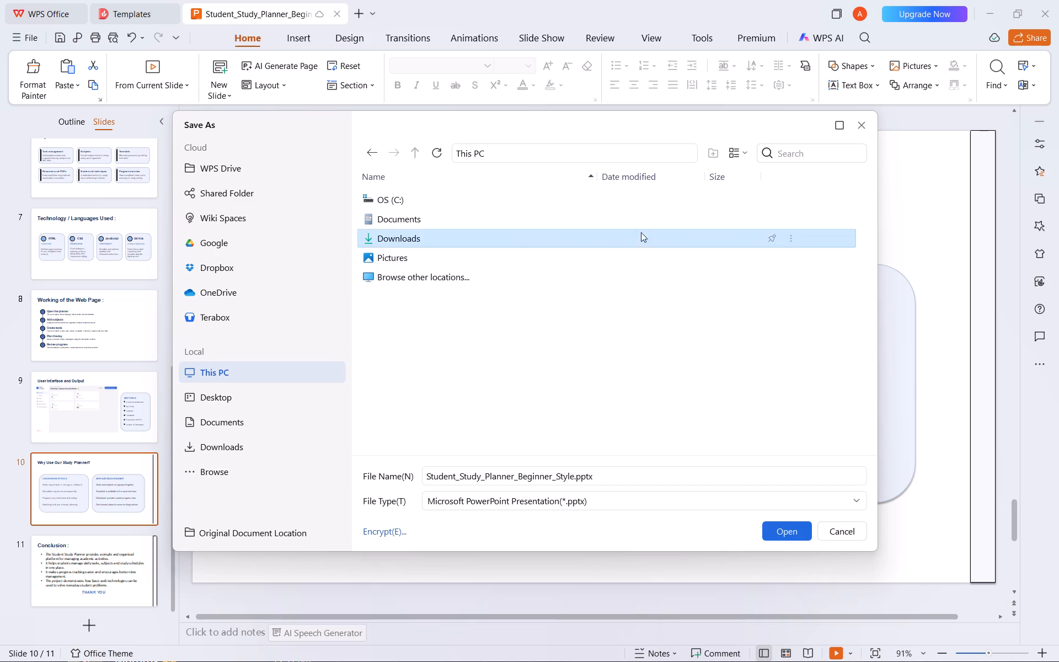
double_click(699, 230)
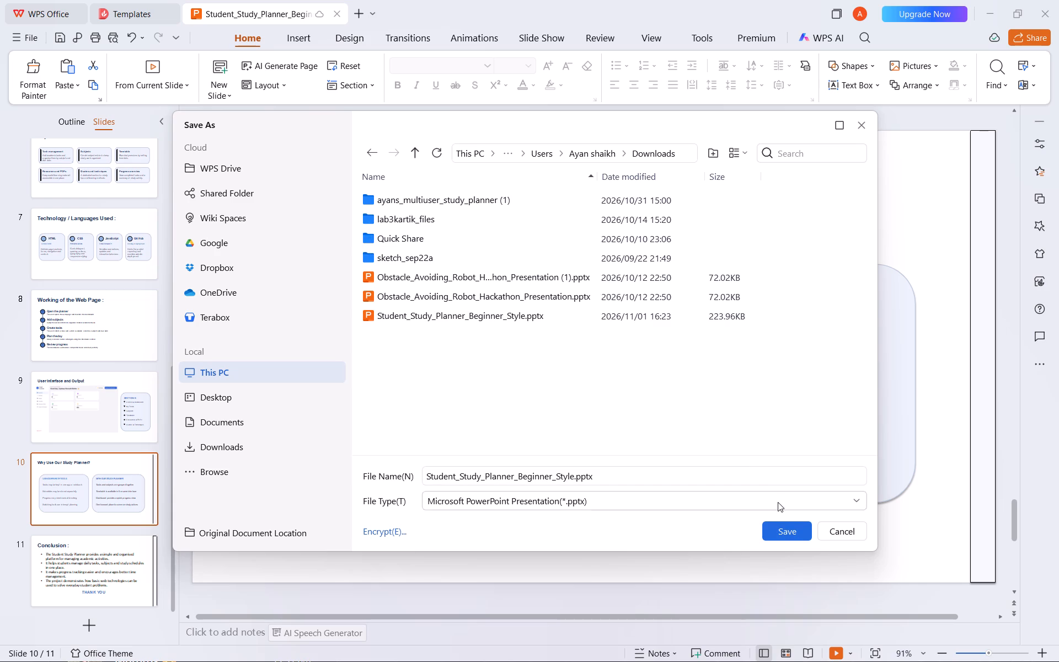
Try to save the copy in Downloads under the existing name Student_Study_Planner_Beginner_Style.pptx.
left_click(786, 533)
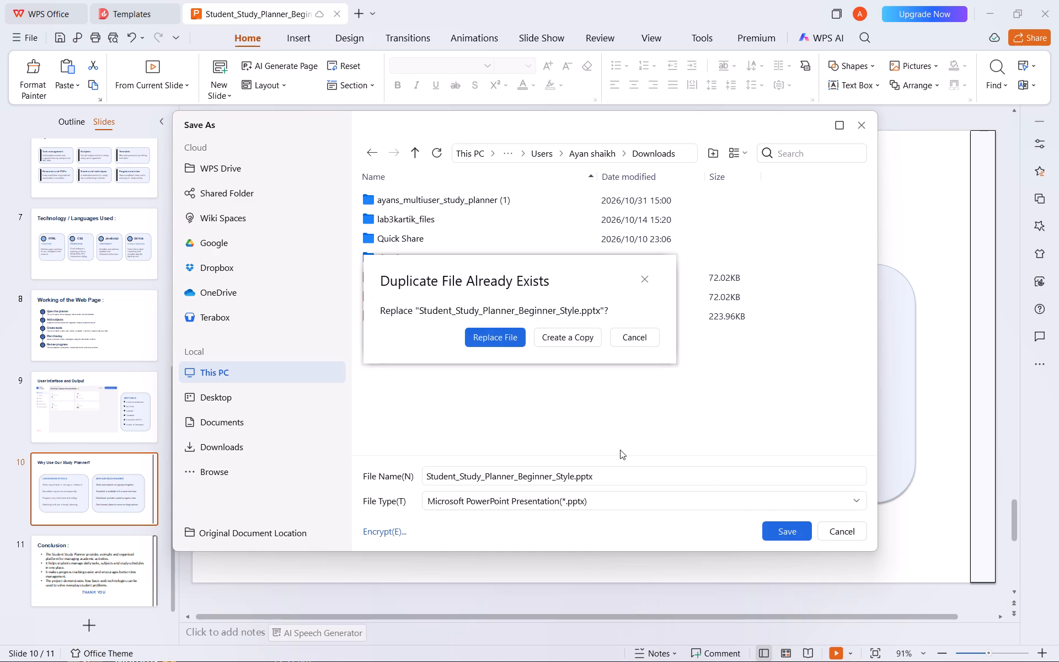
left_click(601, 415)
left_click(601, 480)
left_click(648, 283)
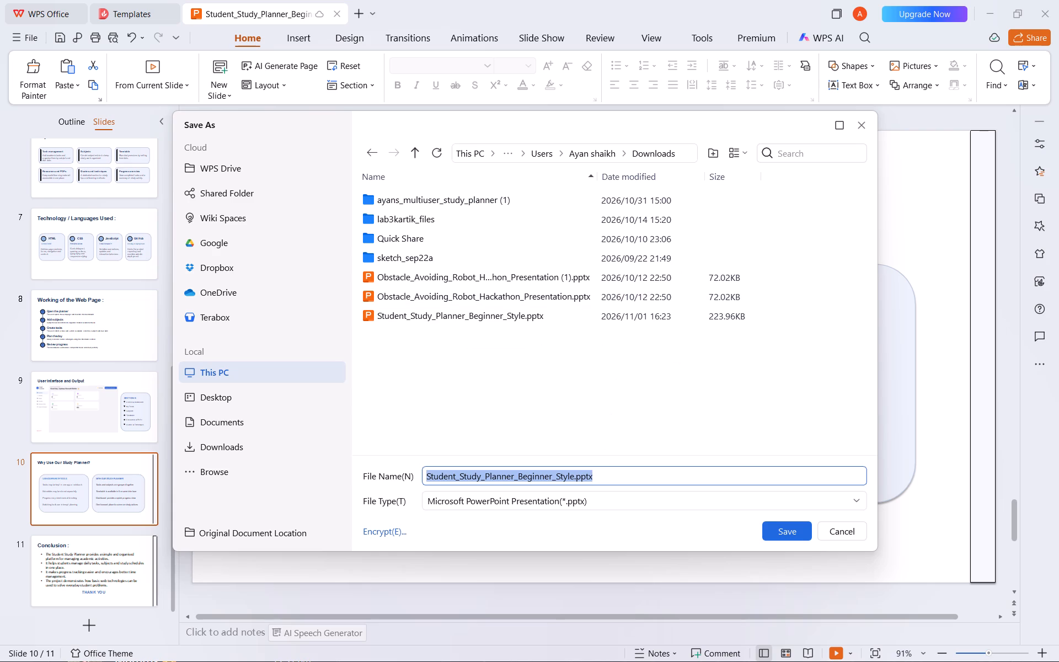
Shorten the copy's file name to Student_Study_Planner.pptx and save it in the Downloads folder.
left_click(569, 479)
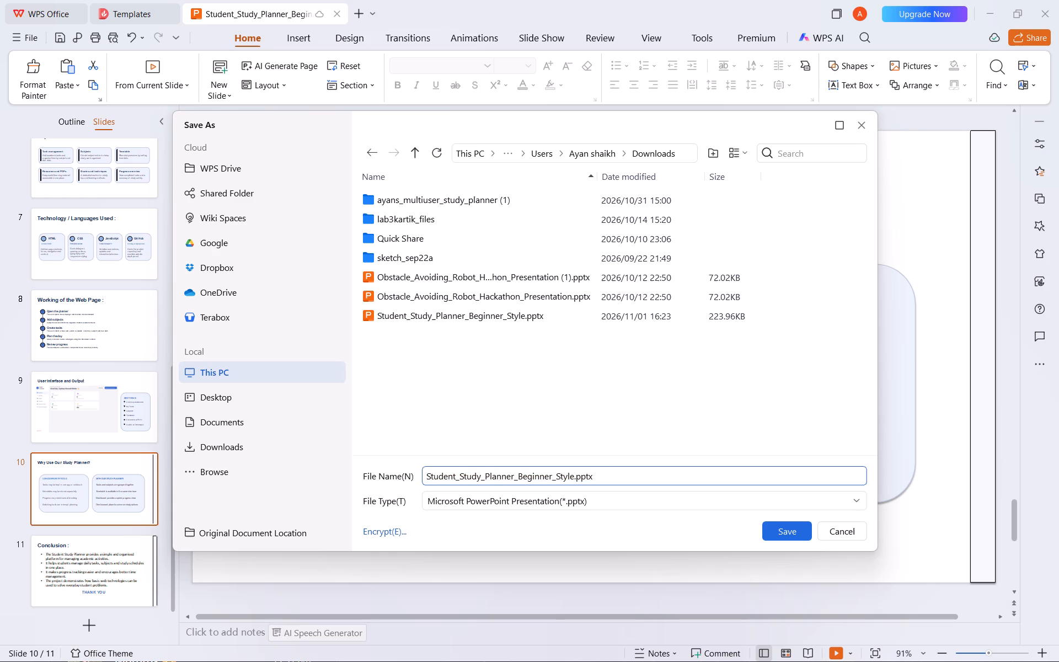
left_click(572, 476)
left_click(572, 476)
key("Right")
key("BackSpace")
key("BackSpace")
key("BackSpace")
key("BackSpace")
key("BackSpace")
key("BackSpace")
key("BackSpace")
key("BackSpace")
key("BackSpace")
key("BackSpace")
key("BackSpace")
key("BackSpace")
key("BackSpace")
key("BackSpace")
key("BackSpace")
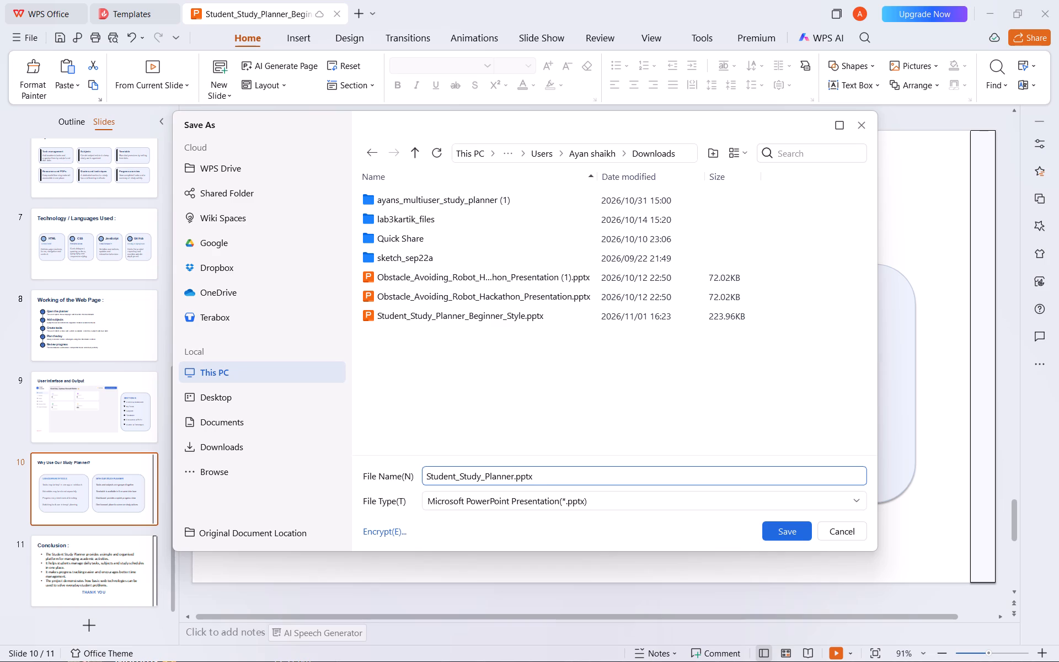
left_click(789, 529)
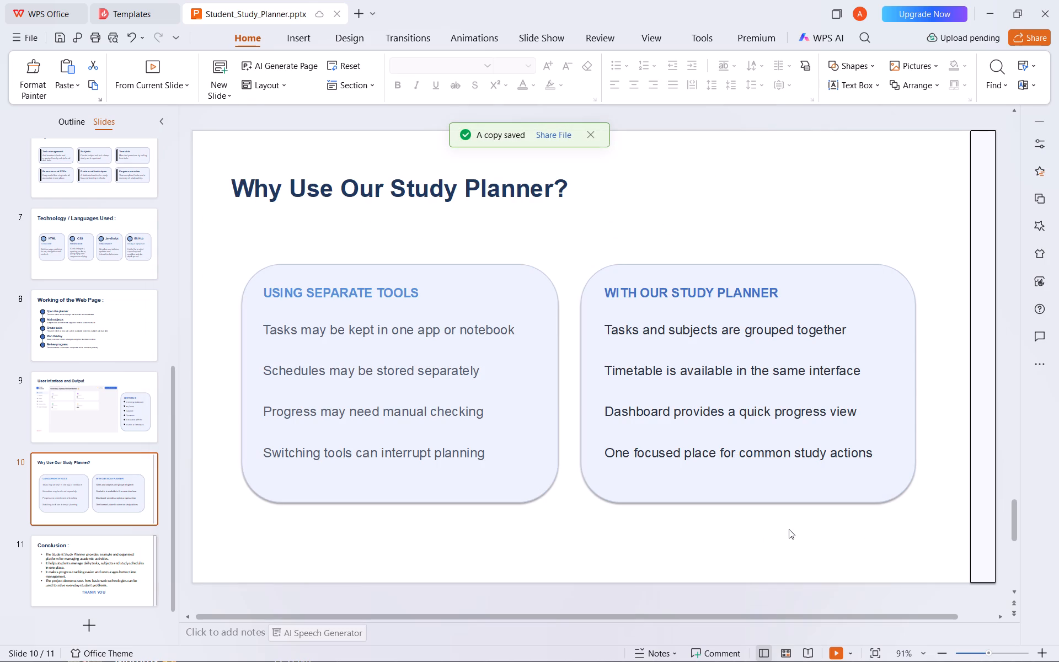
Start sharing the newly saved copy of the Student_Study_Planner.pptx presentation.
left_click(557, 135)
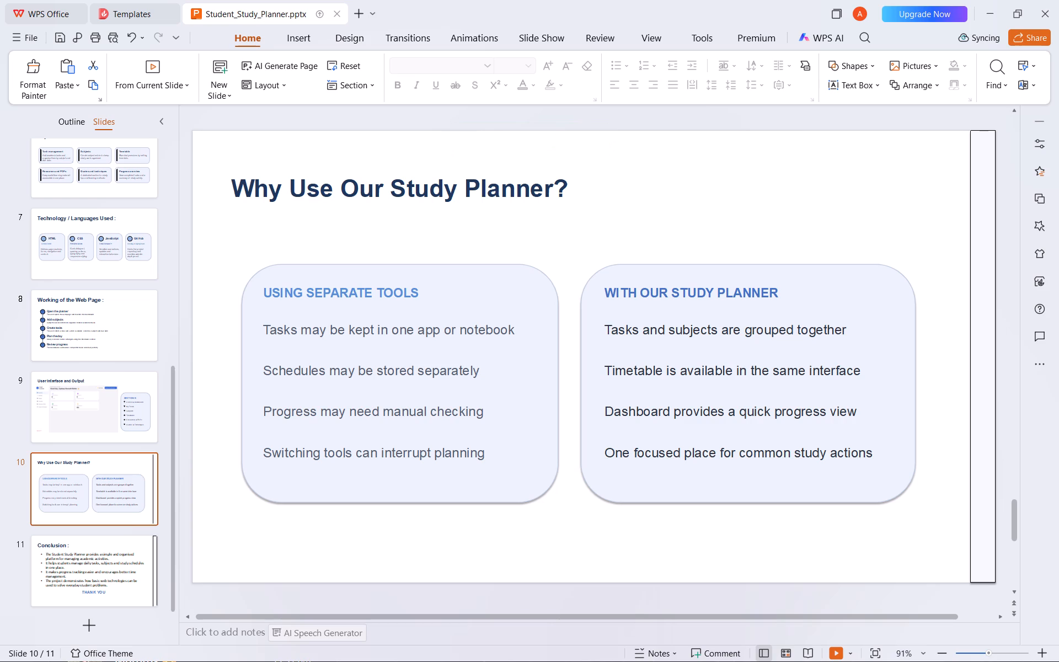
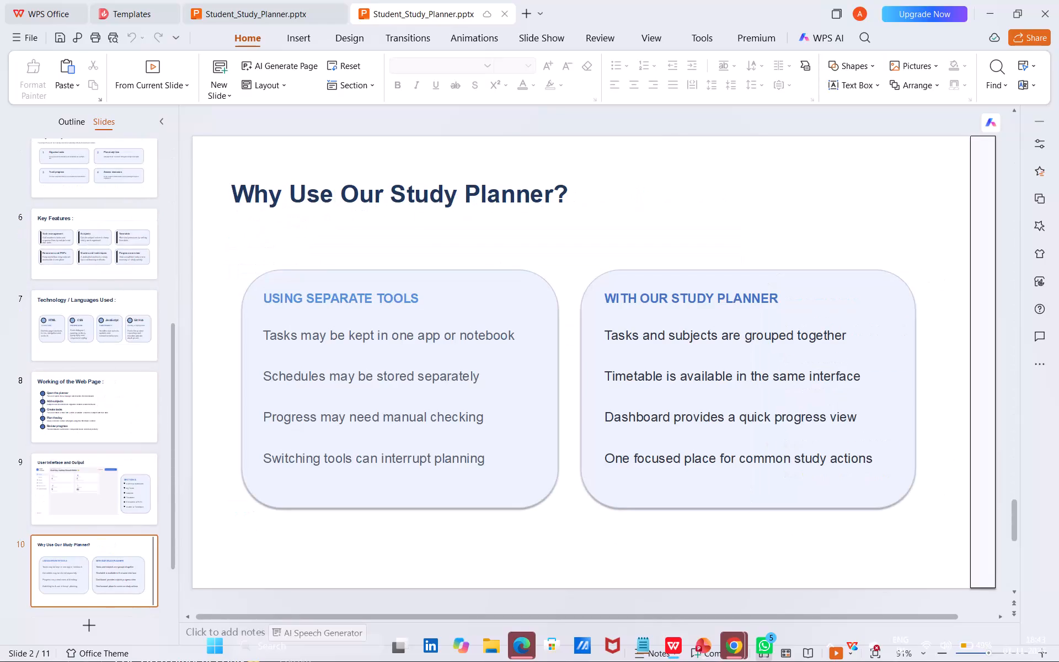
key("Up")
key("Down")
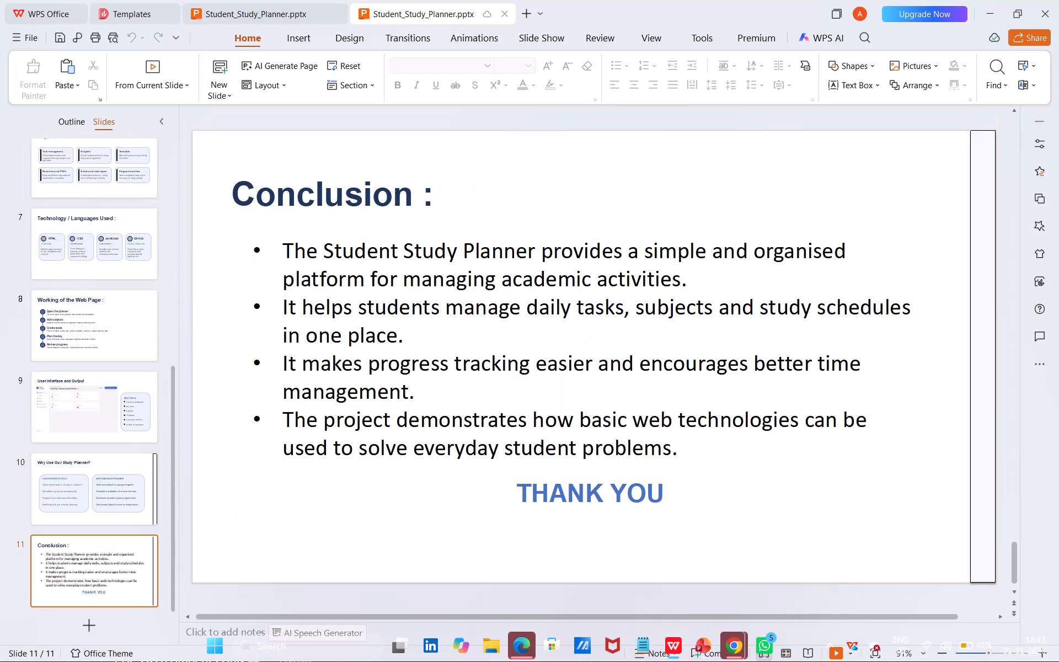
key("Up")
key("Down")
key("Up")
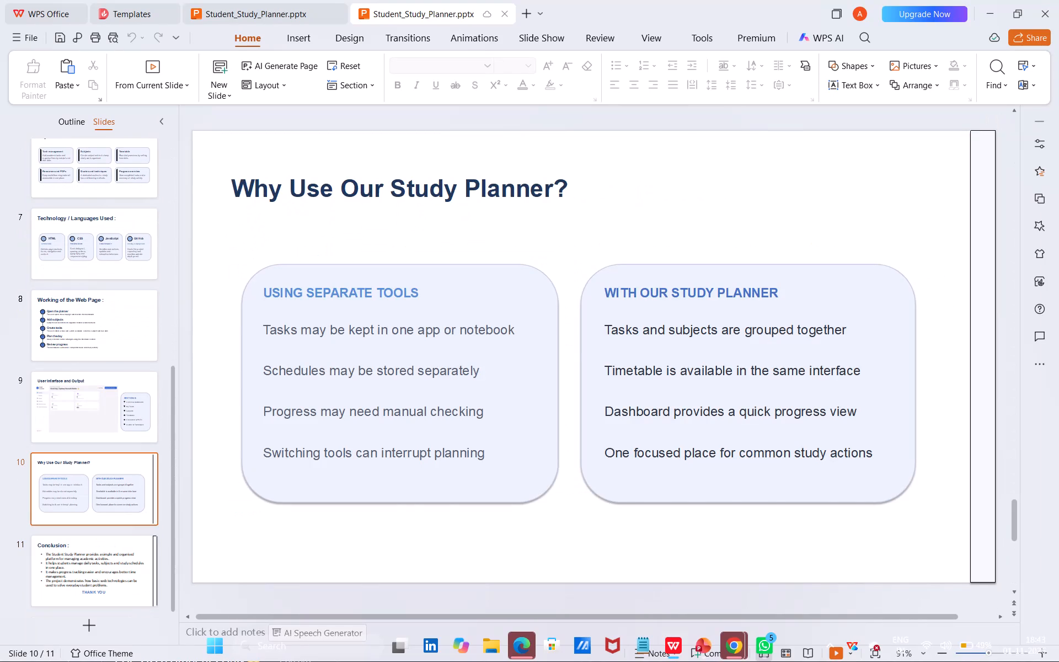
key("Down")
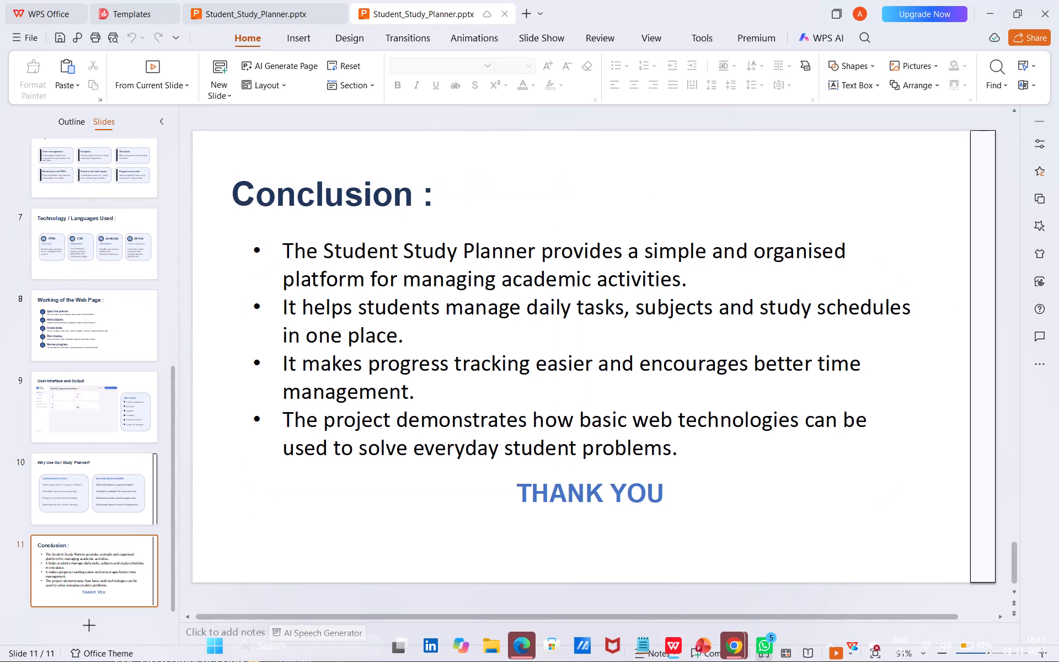
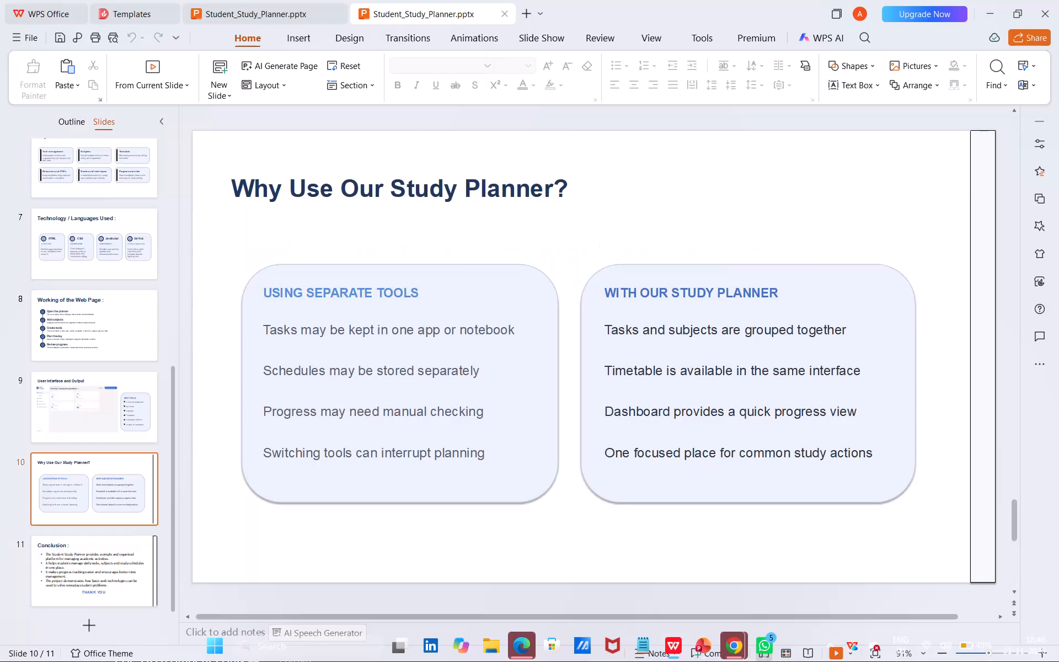
Review the slides in reverse order, from "Why Use Our Study Planner?" back to "Proposed Solution".
key("Up")
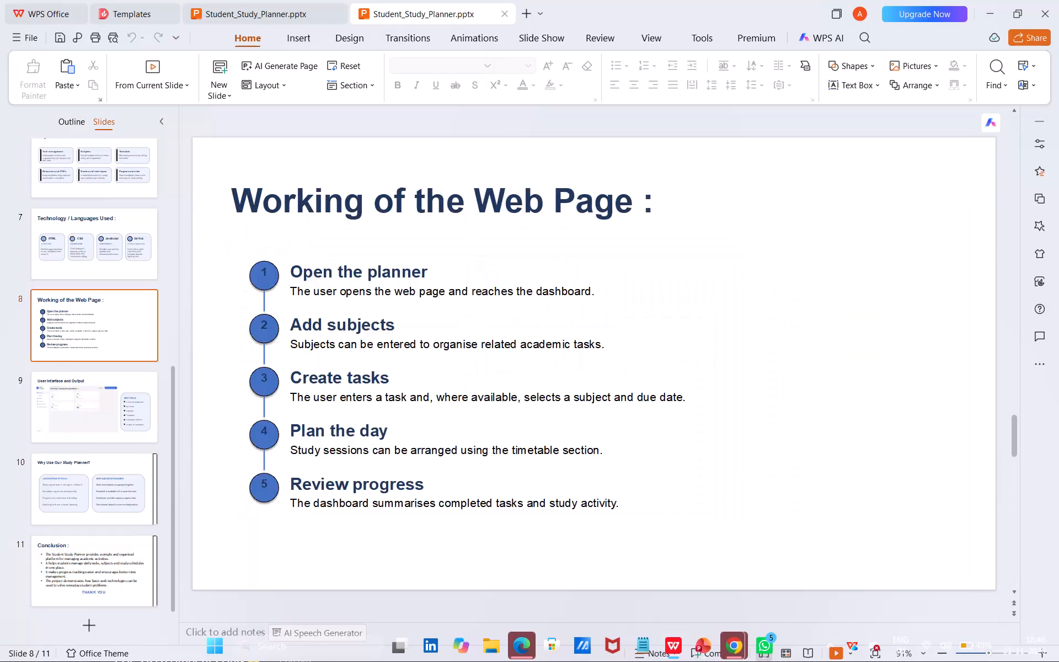
key("Up")
key("Up")
key("Up")
key("Up")
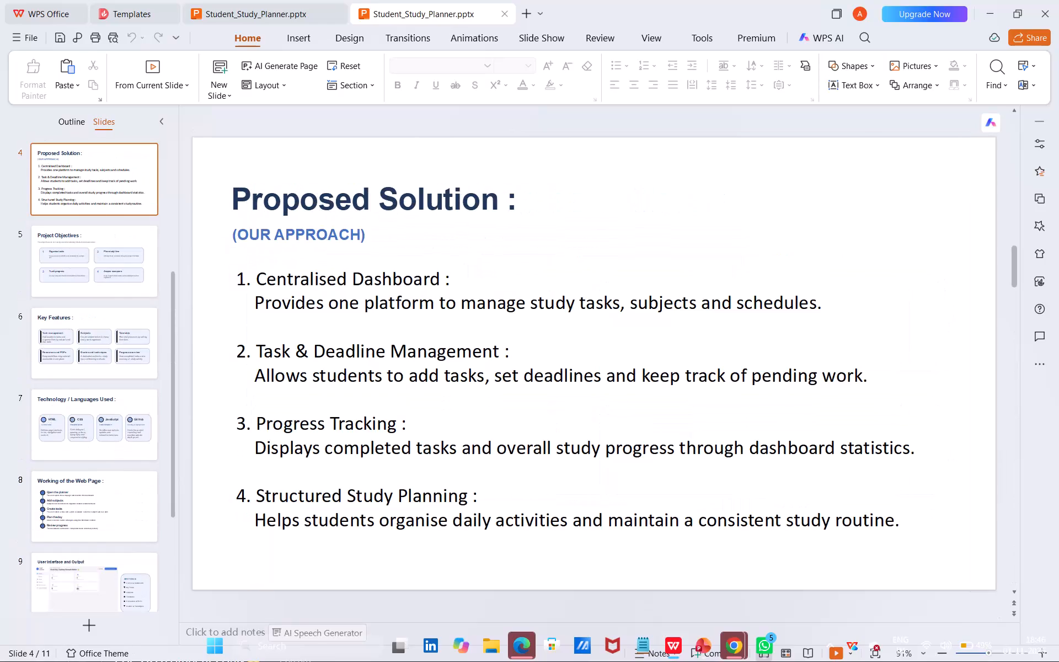
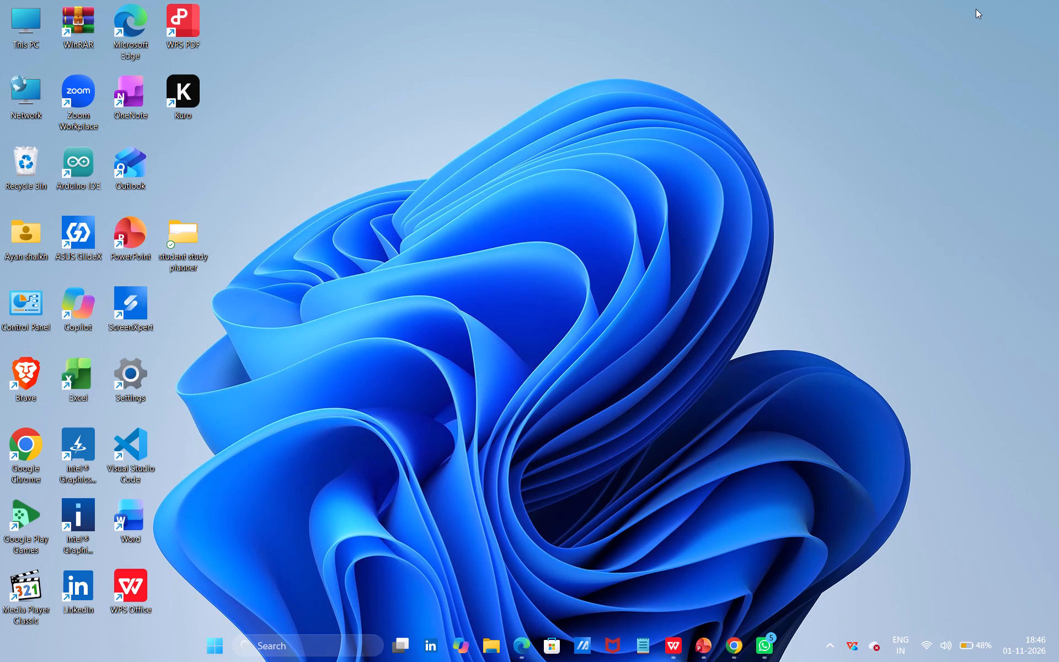
Shut down the computer from the desktop using the Windows power options.
key("super+x")
key("super+x")
key("super+x")
key("super+x")
key("super+x")
key("super+x")
key("super+x")
key("super+x")
key("super+x")
key("super+x")
key("super+x")
key("super+x")
key("super+x")
key("super+x")
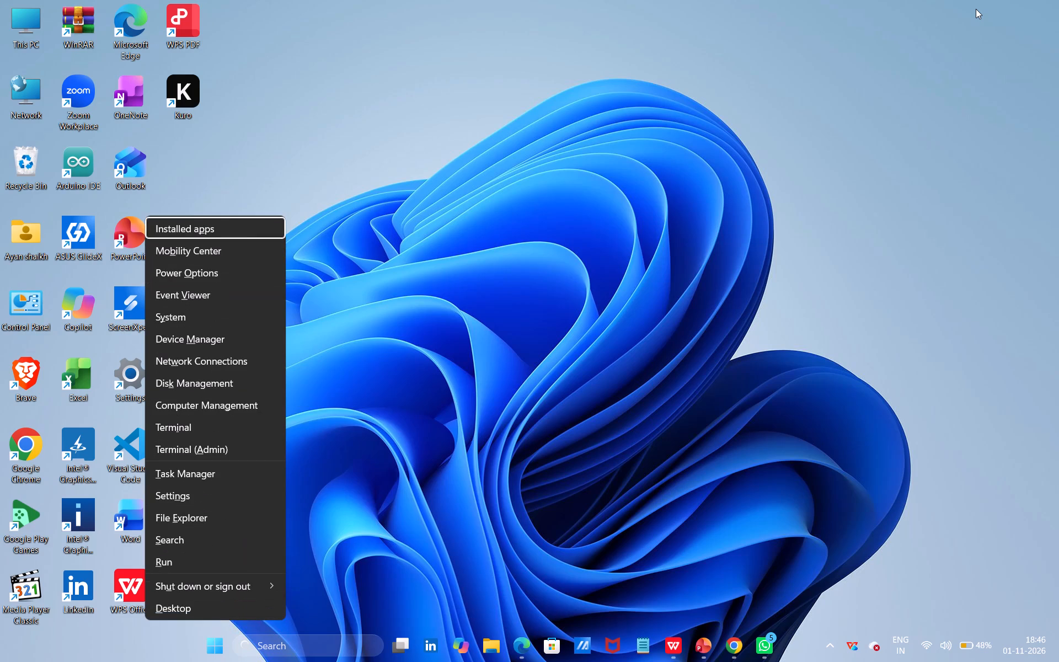
type("uu")
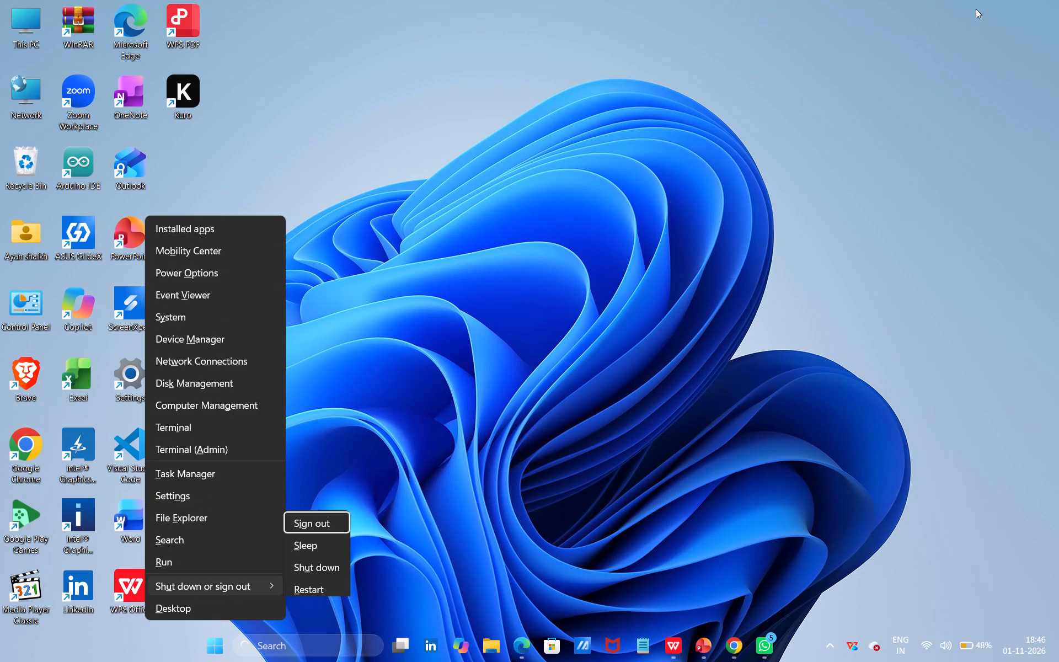